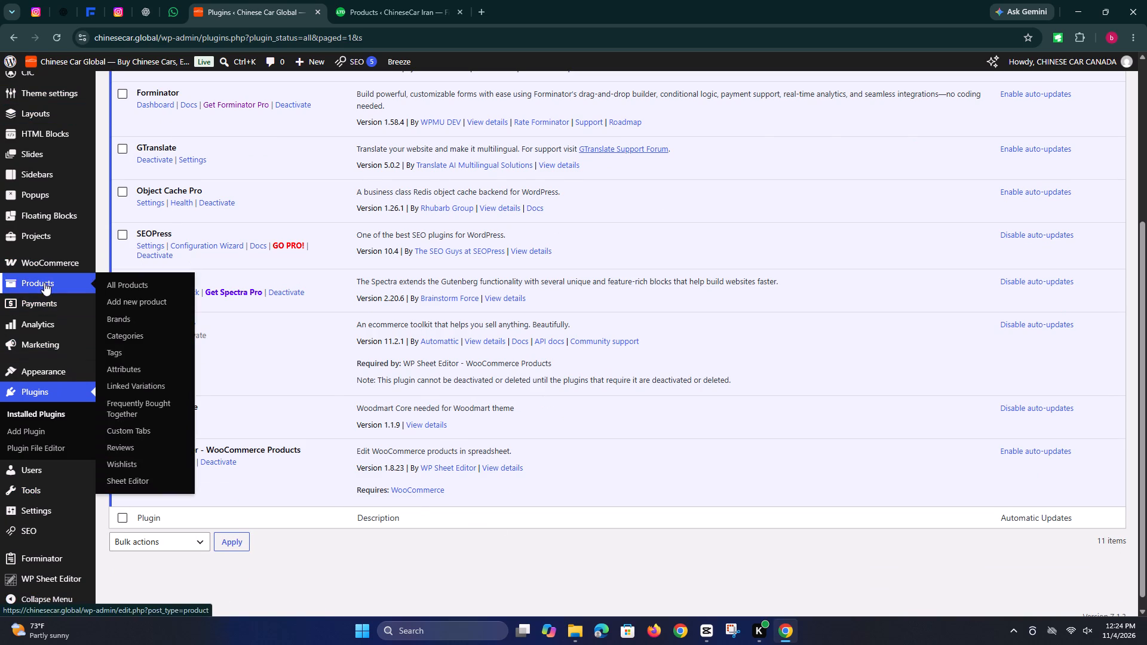
Open the full product list in the spreadsheet editor.
{"action": "left_click", "coordinate": [132, 284]}
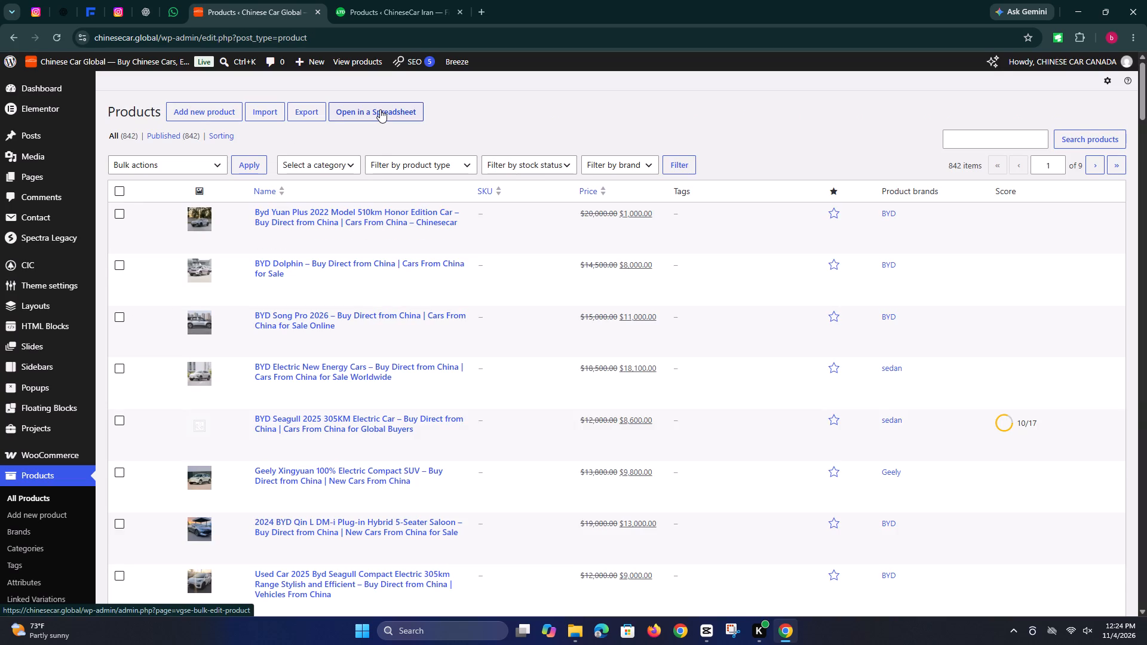
{"action": "left_click", "coordinate": [380, 109]}
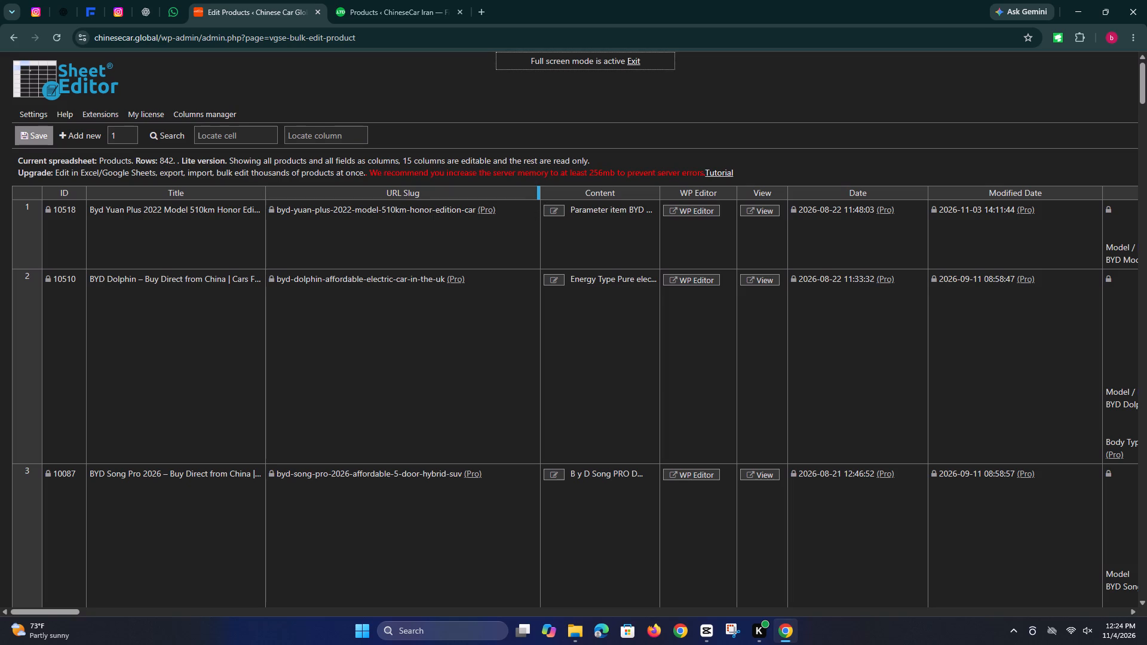
Widen the URL Slug column and the Title column so the first product's full title fits.
{"action": "left_click_drag", "start_coordinate": [538, 193], "coordinate": [544, 192]}
{"action": "left_click_drag", "start_coordinate": [544, 192], "coordinate": [666, 192]}
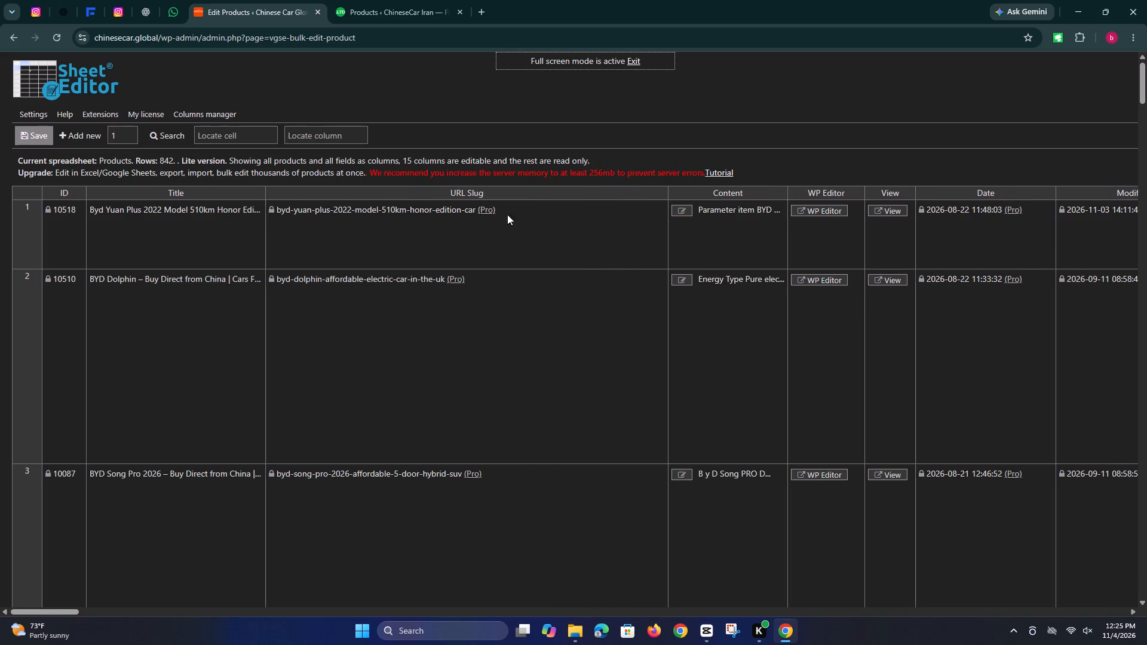
{"action": "left_click_drag", "start_coordinate": [265, 195], "coordinate": [404, 202]}
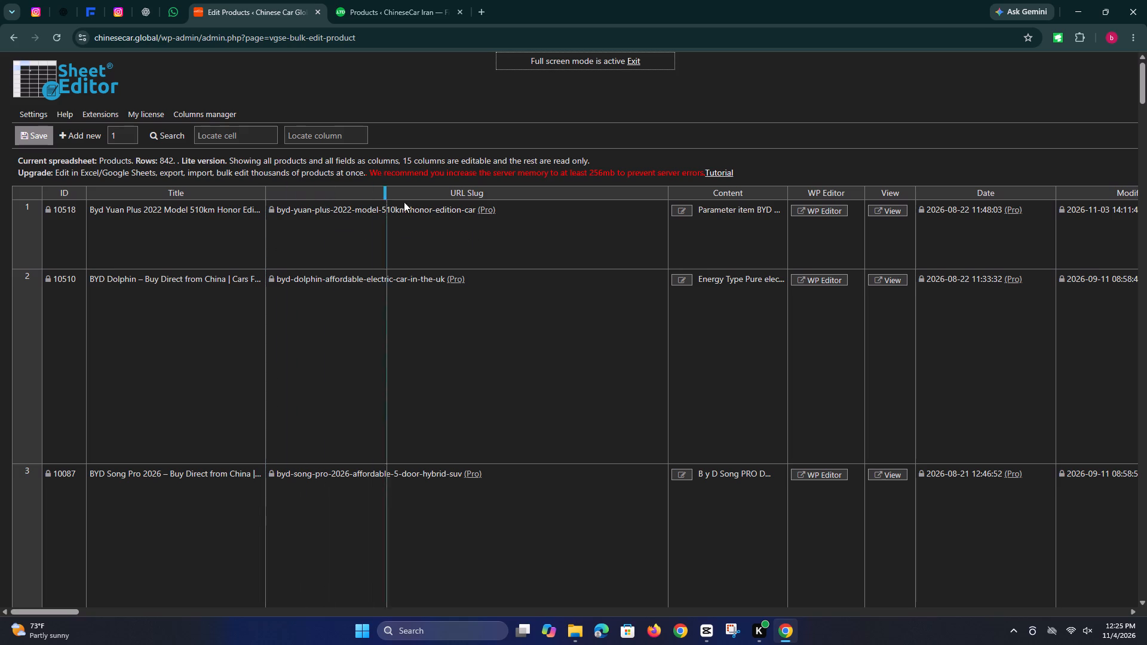
{"action": "left_click_drag", "start_coordinate": [404, 202], "coordinate": [474, 211]}
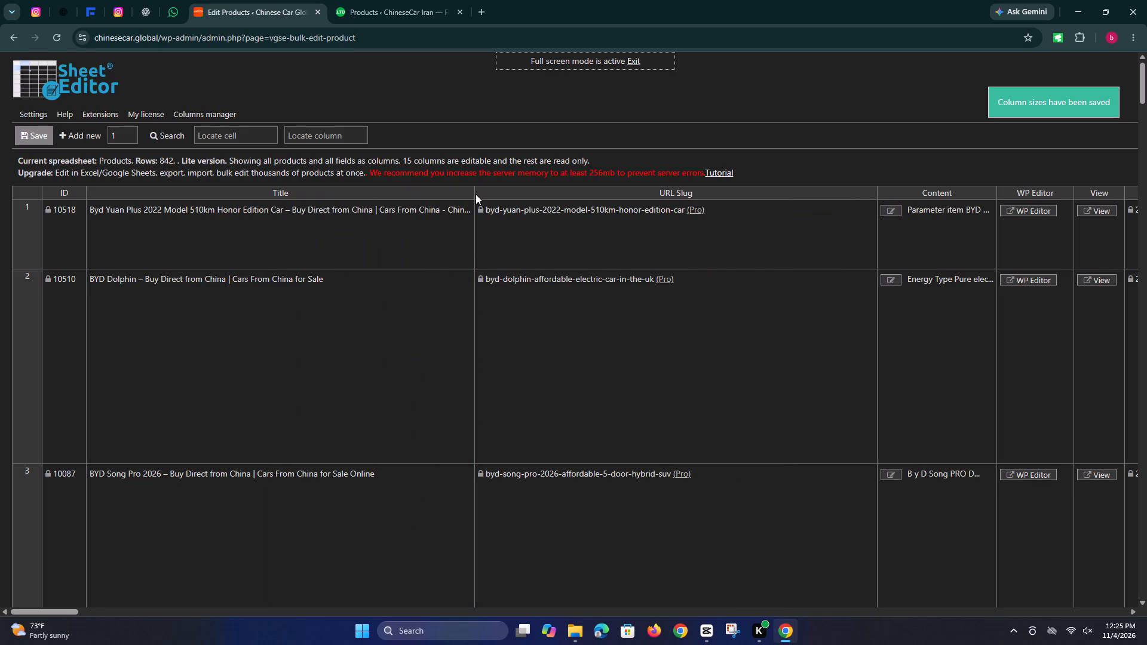
{"action": "left_click_drag", "start_coordinate": [473, 194], "coordinate": [648, 213]}
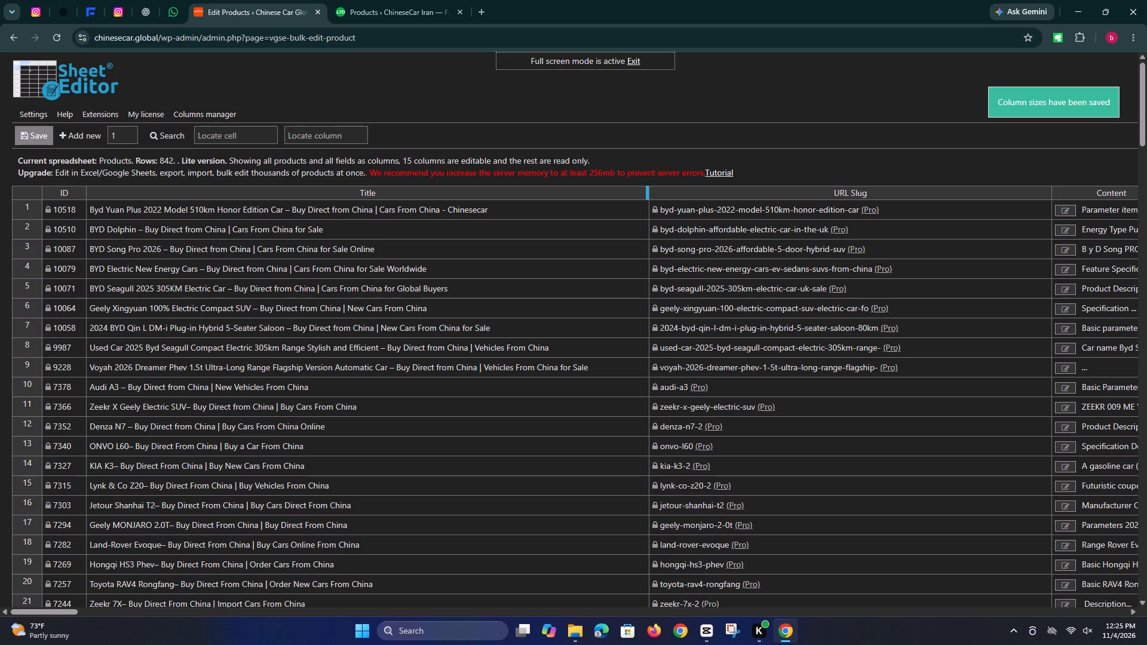
{"action": "left_click_drag", "start_coordinate": [648, 193], "coordinate": [536, 204]}
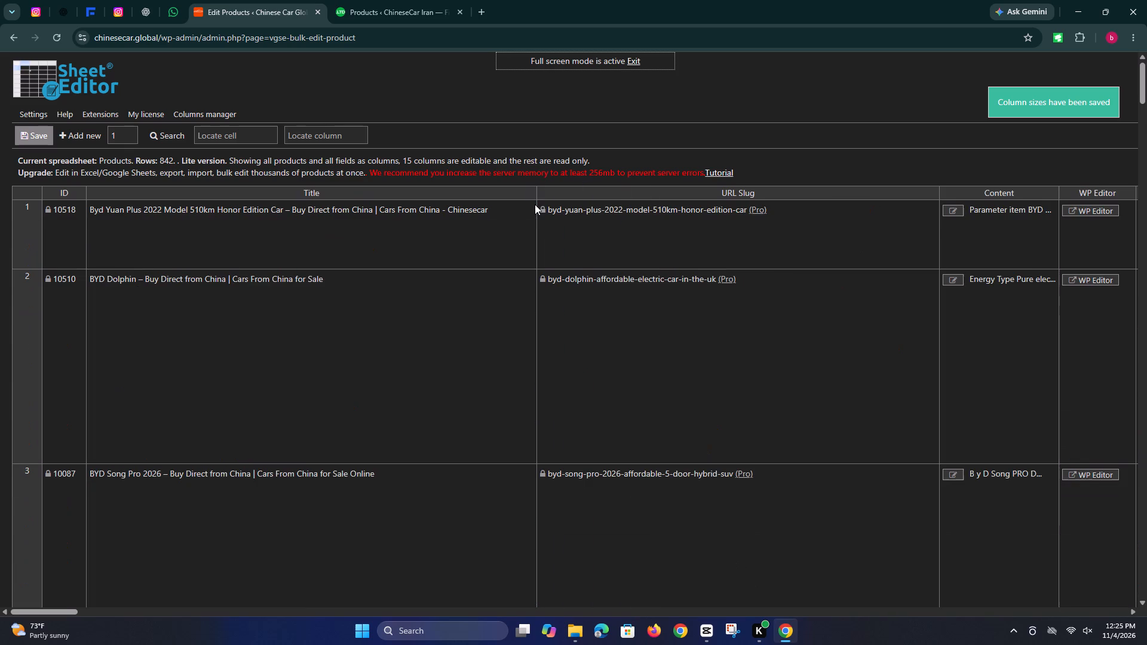
{"action": "left_click_drag", "start_coordinate": [536, 193], "coordinate": [553, 195]}
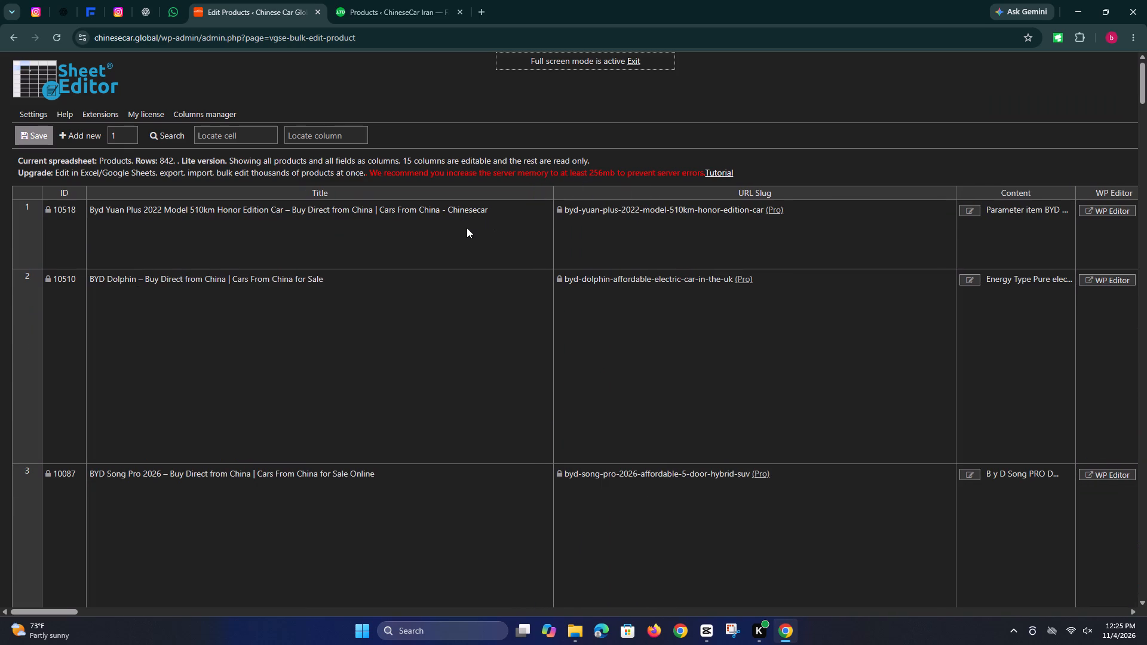
Copy the suffix " - Chinesecar" from the first product's title and append it to the BYD Dolphin title in row 2.
{"action": "double_click", "coordinate": [467, 228]}
{"action": "left_click_drag", "start_coordinate": [498, 208], "coordinate": [440, 212]}
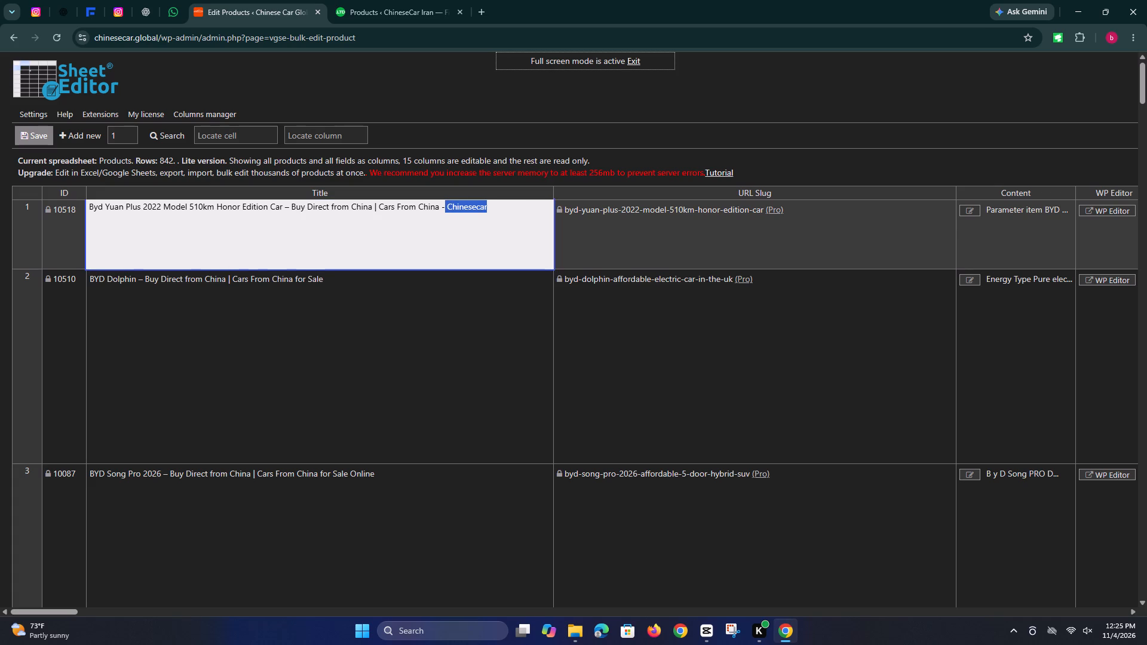
{"action": "right_click", "coordinate": [462, 208]}
{"action": "left_click", "coordinate": [503, 282]}
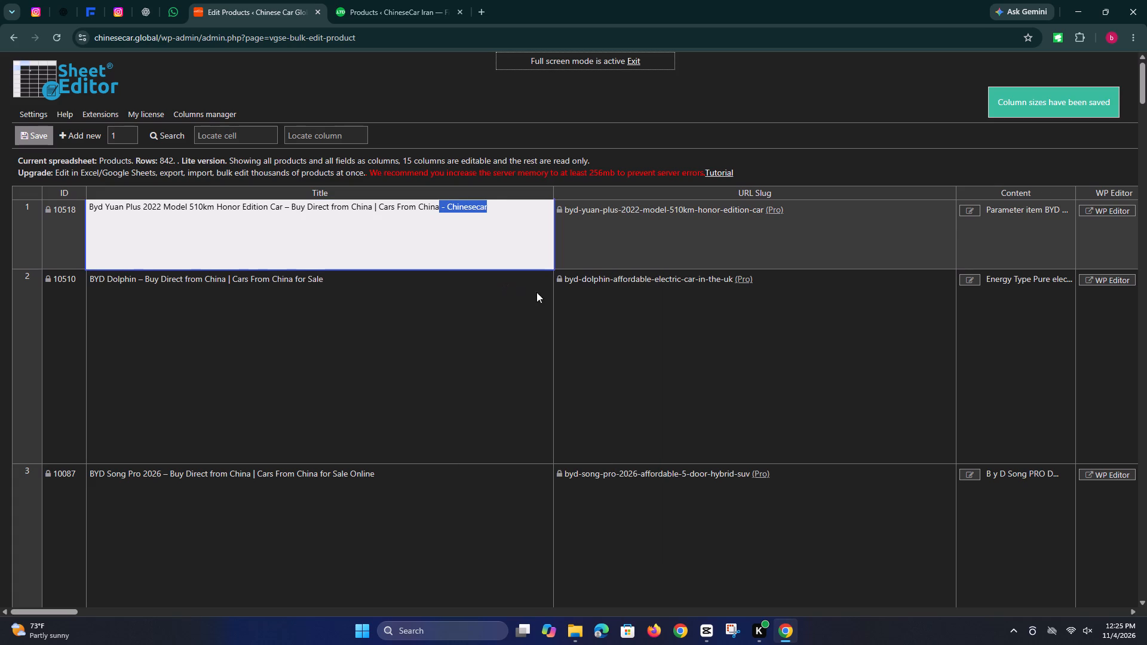
{"action": "scroll", "coordinate": [369, 277], "scroll_direction": "down", "scroll_amount": 1}
{"action": "double_click", "coordinate": [354, 231]}
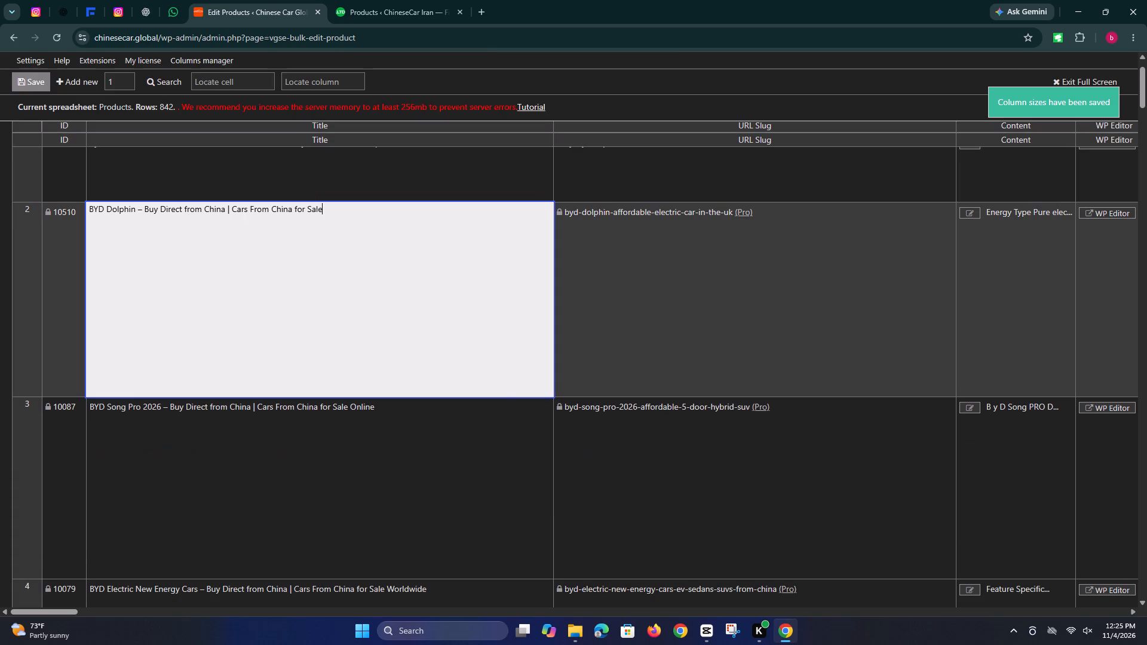
{"action": "right_click", "coordinate": [330, 211]}
{"action": "left_click", "coordinate": [381, 346]}
Append the copied " - Chinesecar" suffix to the BYD Song Pro 2026 title in row 3.
{"action": "scroll", "coordinate": [407, 324], "scroll_direction": "down", "scroll_amount": 3}
{"action": "triple_click", "coordinate": [363, 291]}
{"action": "left_click", "coordinate": [382, 231]}
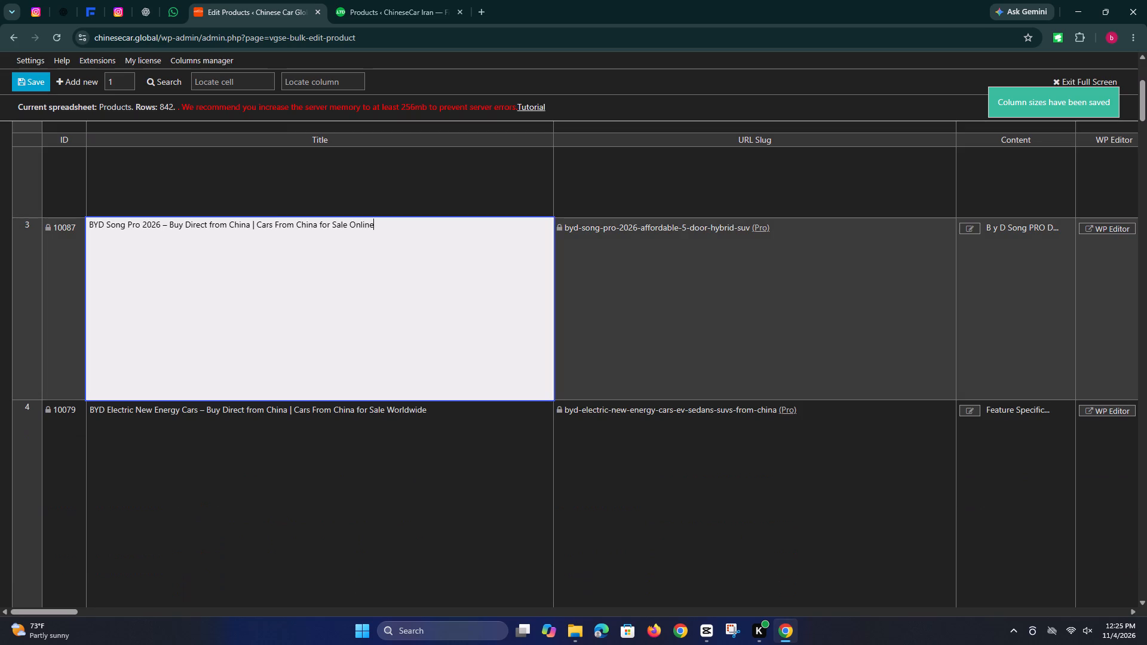
{"action": "right_click", "coordinate": [379, 226]}
{"action": "left_click", "coordinate": [431, 361]}
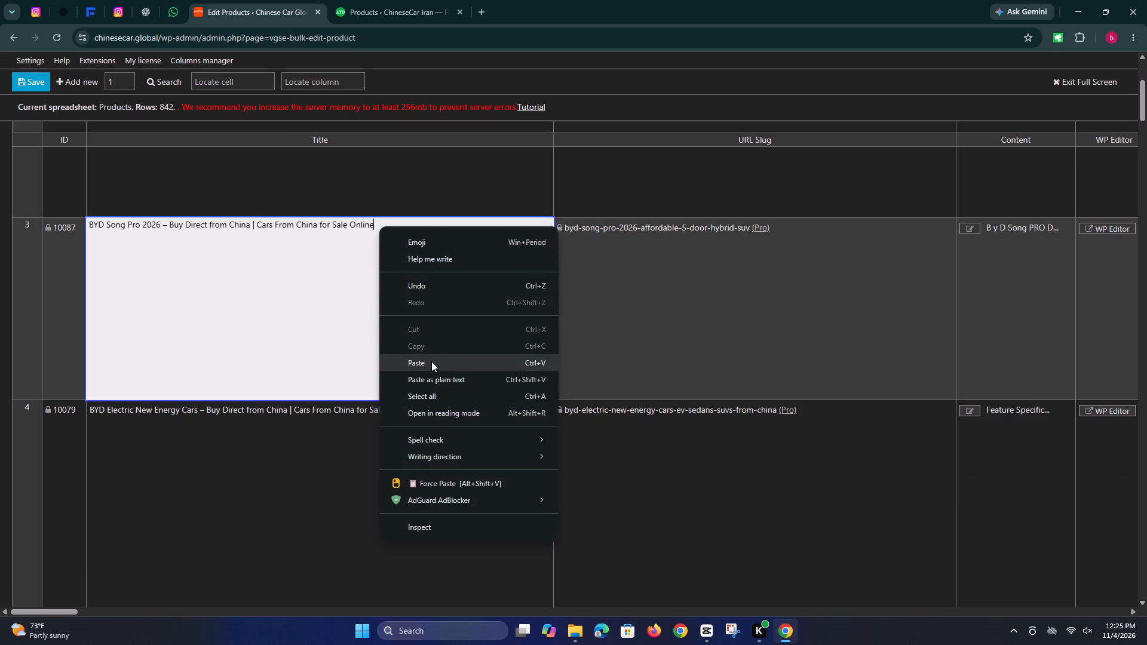
Append the copied " - Chinesecar" suffix to the BYD Electric New Energy Cars title in row 4.
{"action": "scroll", "coordinate": [431, 358], "scroll_direction": "down", "scroll_amount": 3}
{"action": "triple_click", "coordinate": [406, 301]}
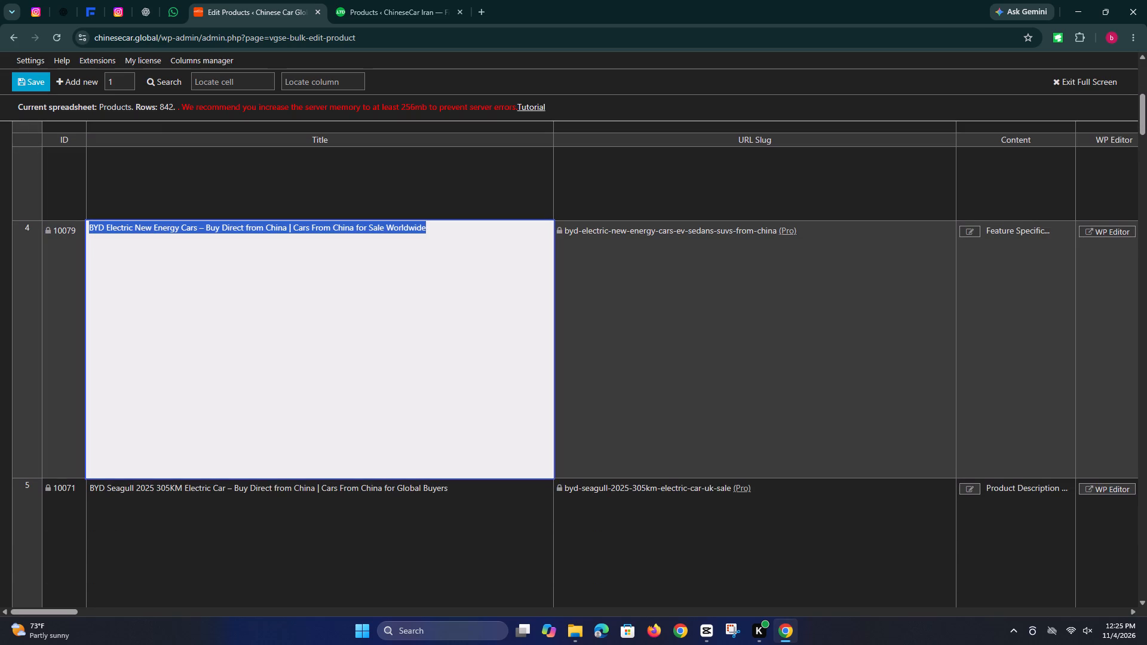
{"action": "left_click", "coordinate": [435, 231]}
{"action": "right_click", "coordinate": [434, 227]}
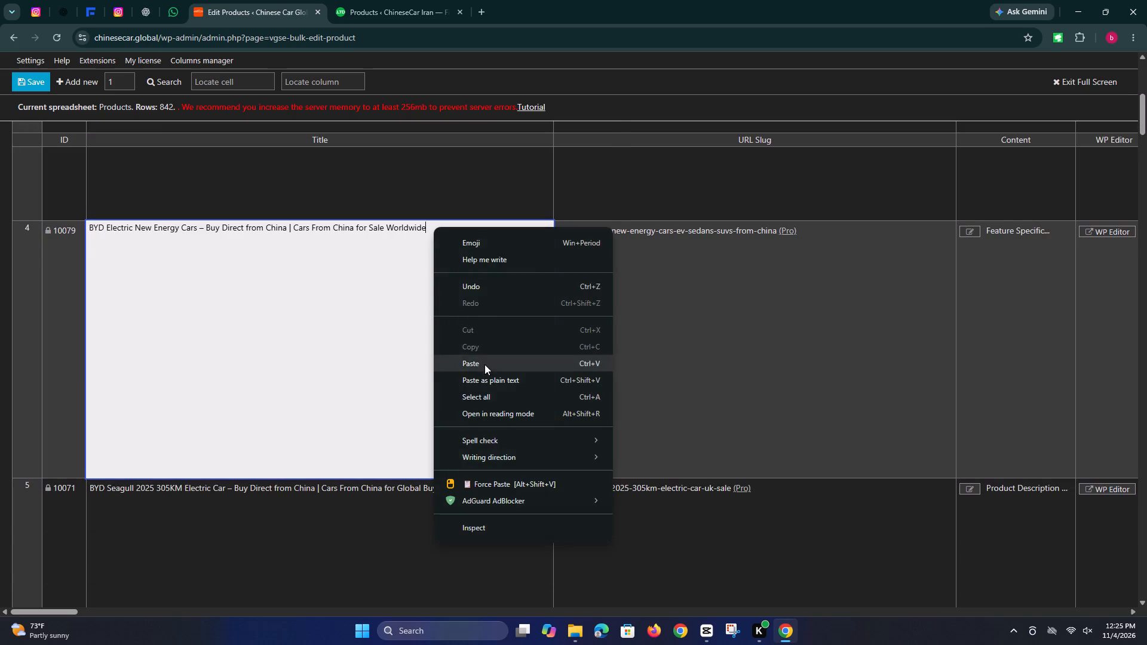
{"action": "left_click", "coordinate": [484, 364]}
Append the copied " - Chinesecar" suffix to the BYD Seagull 2025 305KM title in row 5.
{"action": "scroll", "coordinate": [468, 334], "scroll_direction": "down", "scroll_amount": 3}
{"action": "triple_click", "coordinate": [430, 327]}
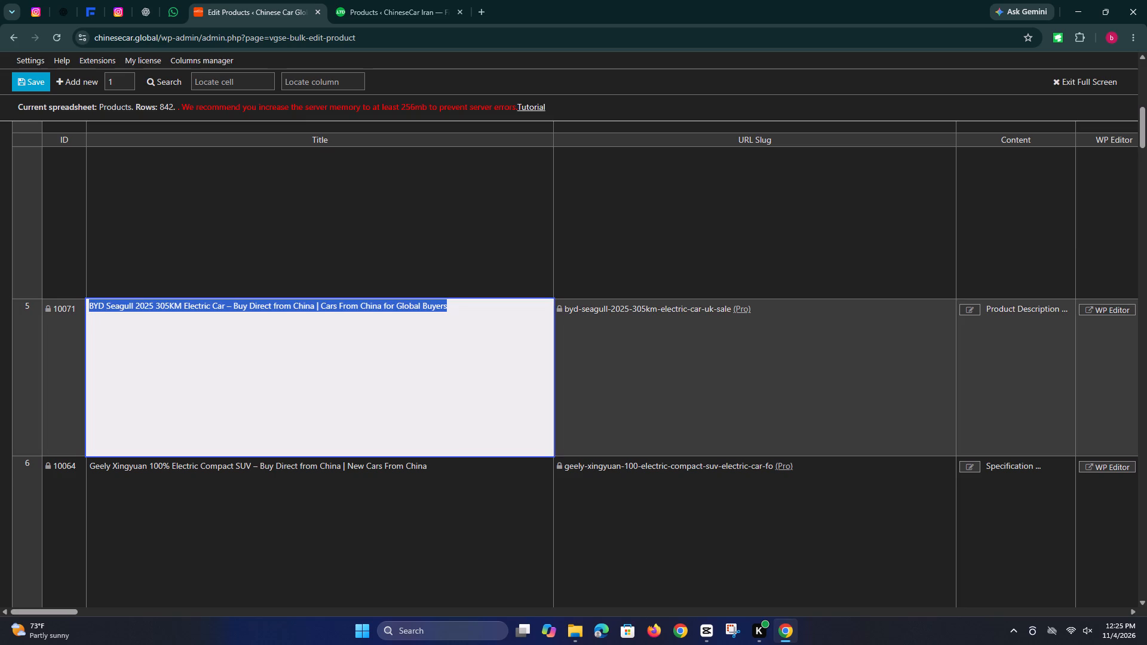
{"action": "left_click", "coordinate": [452, 305]}
{"action": "right_click", "coordinate": [456, 305]}
{"action": "left_click", "coordinate": [495, 440]}
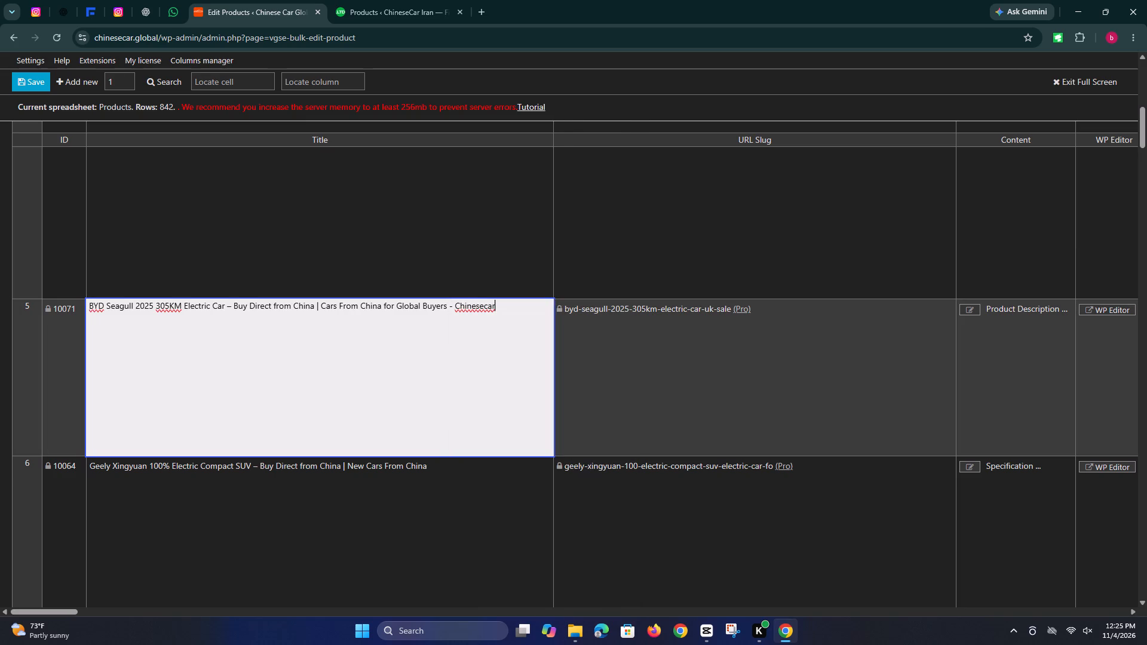
Append the copied " - Chinesecar" suffix to the Geely Xingyuan title in row 6.
{"action": "scroll", "coordinate": [451, 384], "scroll_direction": "down", "scroll_amount": 3}
{"action": "triple_click", "coordinate": [420, 331]}
{"action": "left_click", "coordinate": [429, 288]}
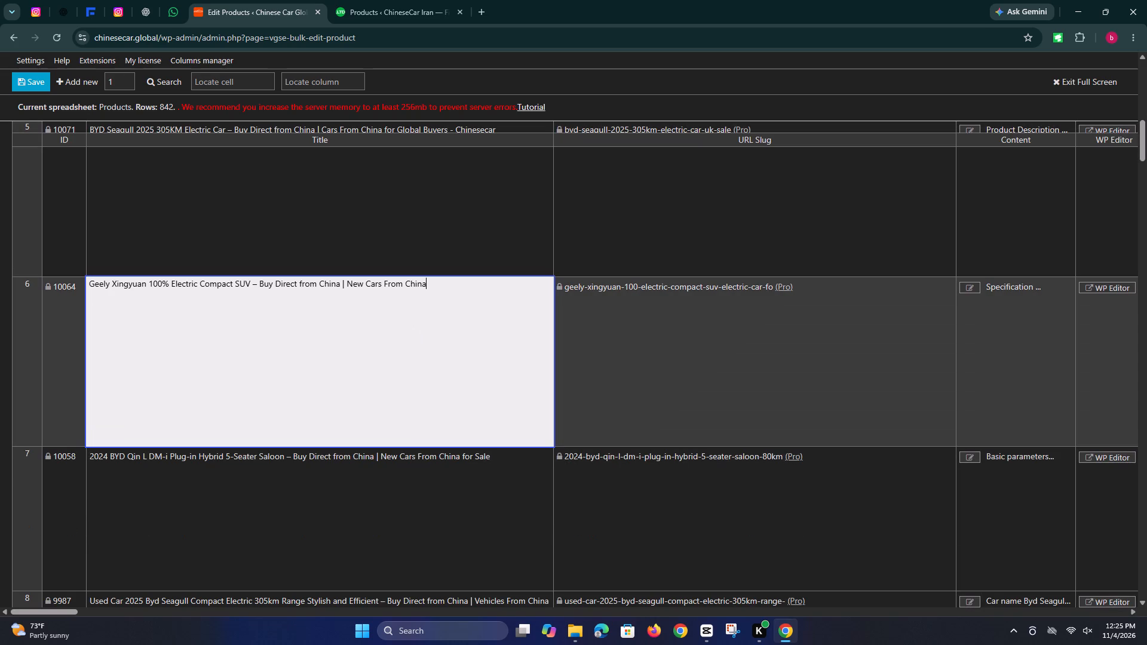
{"action": "right_click", "coordinate": [431, 285]}
{"action": "left_click", "coordinate": [487, 423]}
Append the copied " - Chinesecar" suffix to the 2024 BYD Qin L DM-i title in row 7.
{"action": "scroll", "coordinate": [471, 379], "scroll_direction": "down", "scroll_amount": 3}
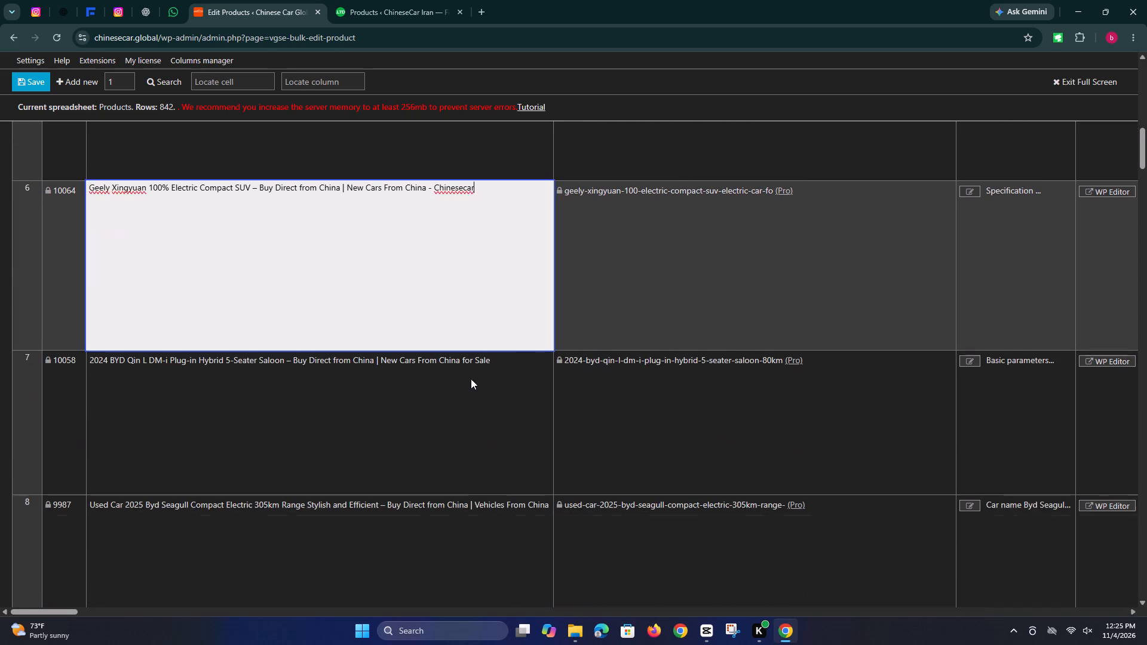
{"action": "triple_click", "coordinate": [446, 362]}
{"action": "left_click", "coordinate": [492, 277]}
{"action": "right_click", "coordinate": [493, 277]}
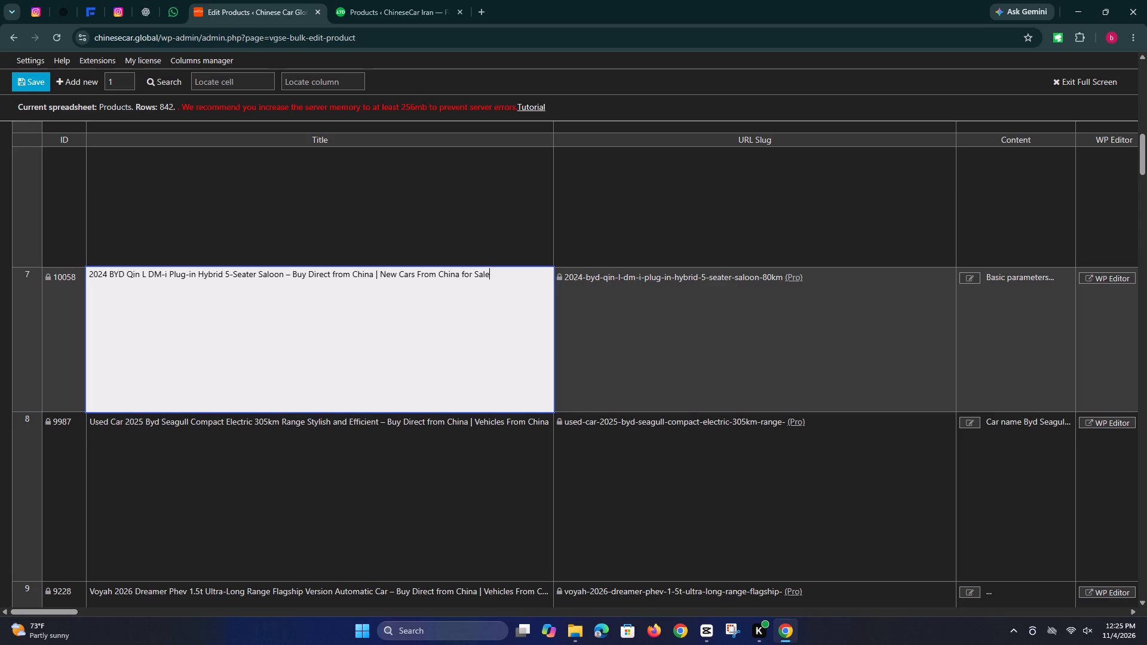
{"action": "left_click", "coordinate": [548, 413]}
Append the copied " - Chinesecar" suffix to the Used Car 2025 Byd Seagull title in row 8.
{"action": "scroll", "coordinate": [484, 368], "scroll_direction": "down", "scroll_amount": 3}
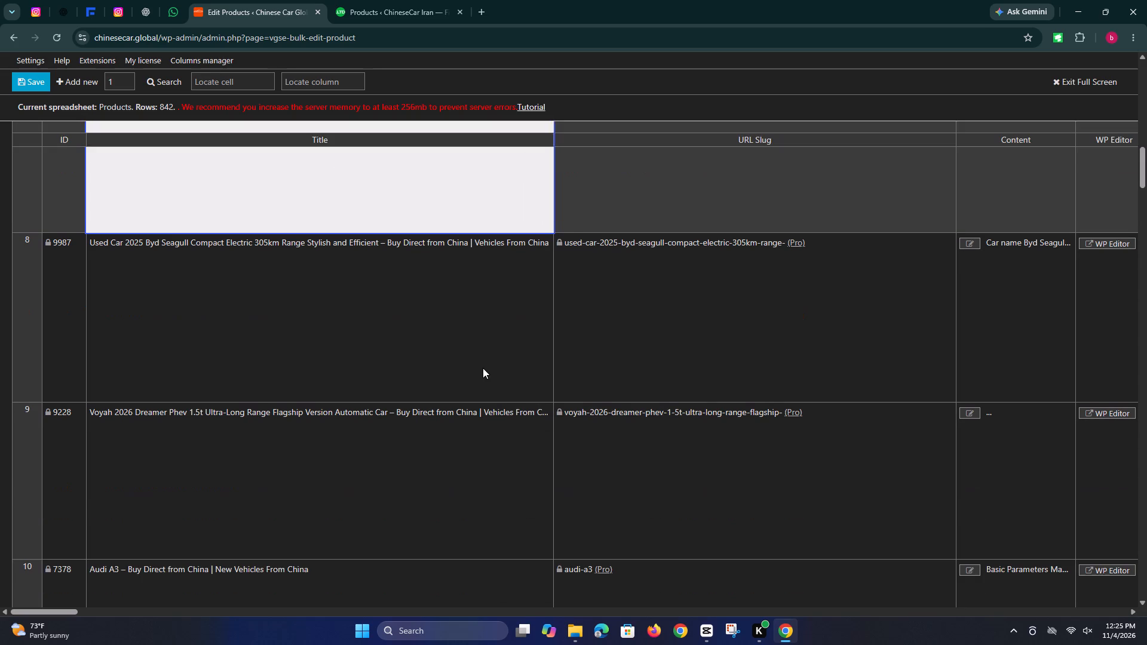
{"action": "triple_click", "coordinate": [431, 303]}
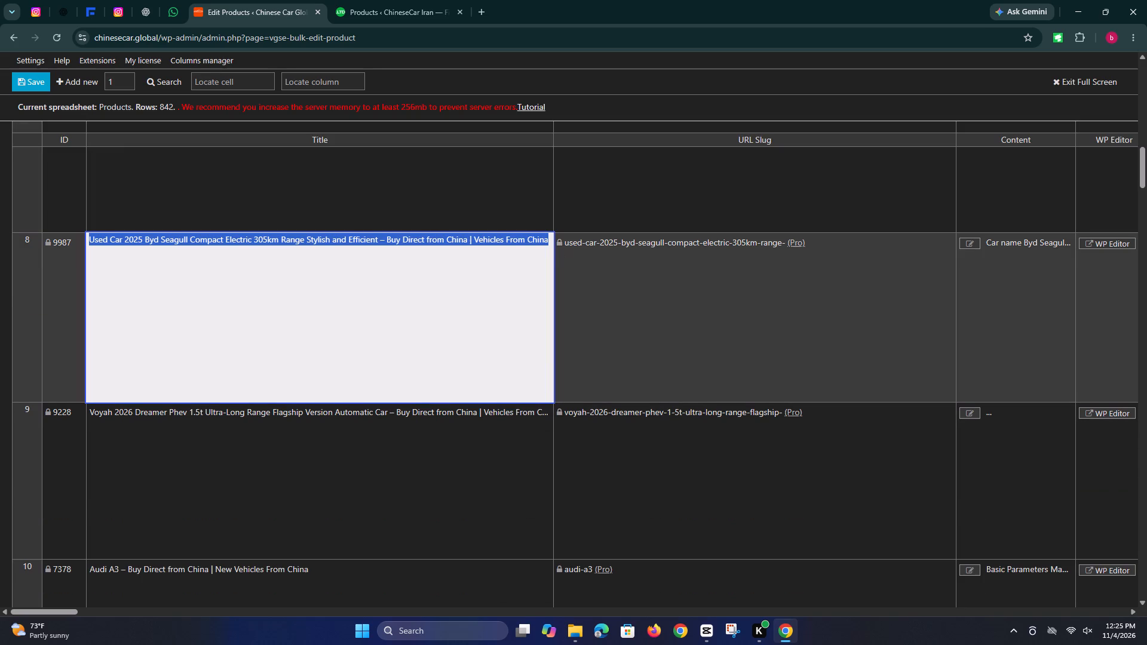
{"action": "left_click", "coordinate": [548, 242]}
{"action": "right_click", "coordinate": [548, 242]}
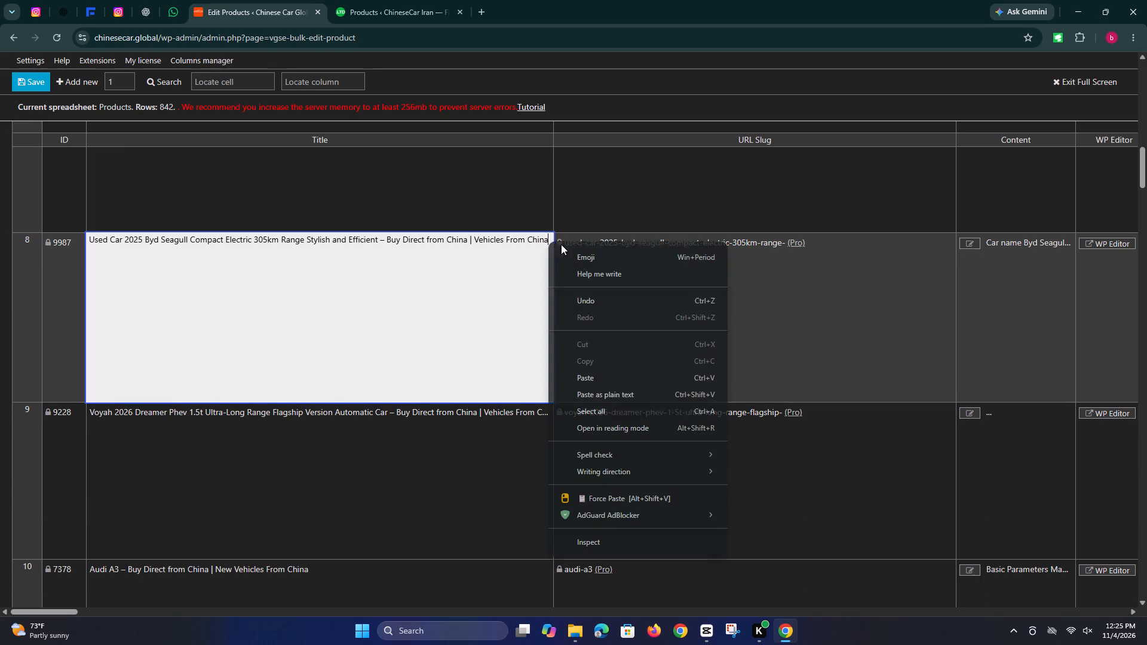
{"action": "left_click", "coordinate": [606, 380]}
Append the copied " - Chinesecar" suffix to the Voyah 2026 Dreamer Phev title in row 9.
{"action": "scroll", "coordinate": [496, 357], "scroll_direction": "down", "scroll_amount": 3}
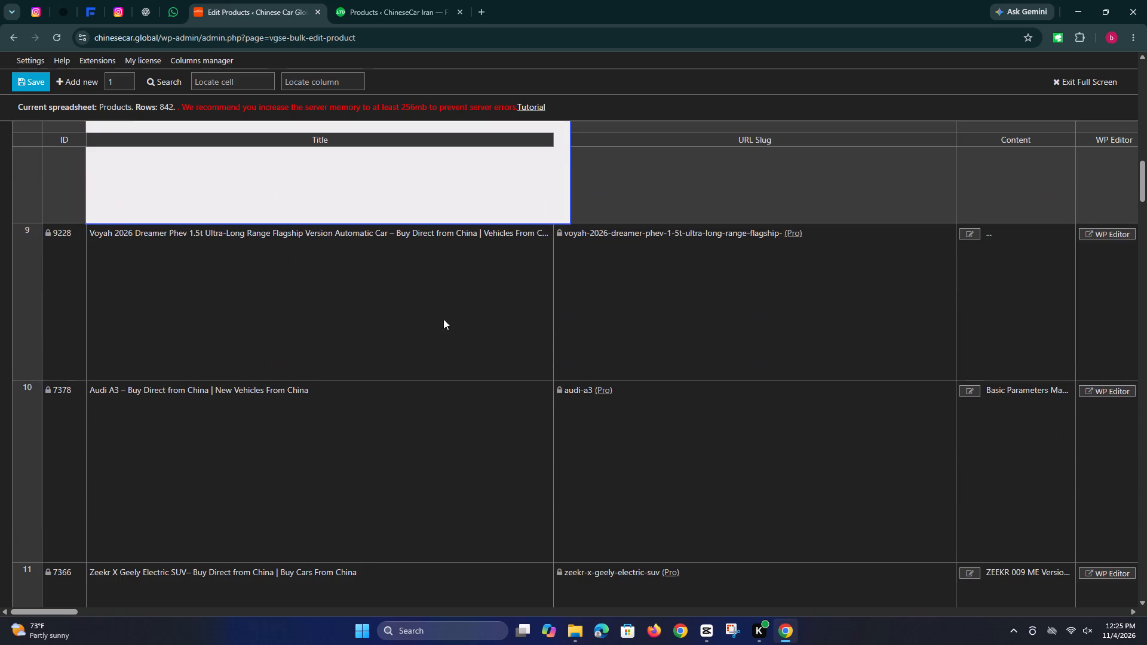
{"action": "triple_click", "coordinate": [429, 300]}
{"action": "left_click", "coordinate": [124, 249]}
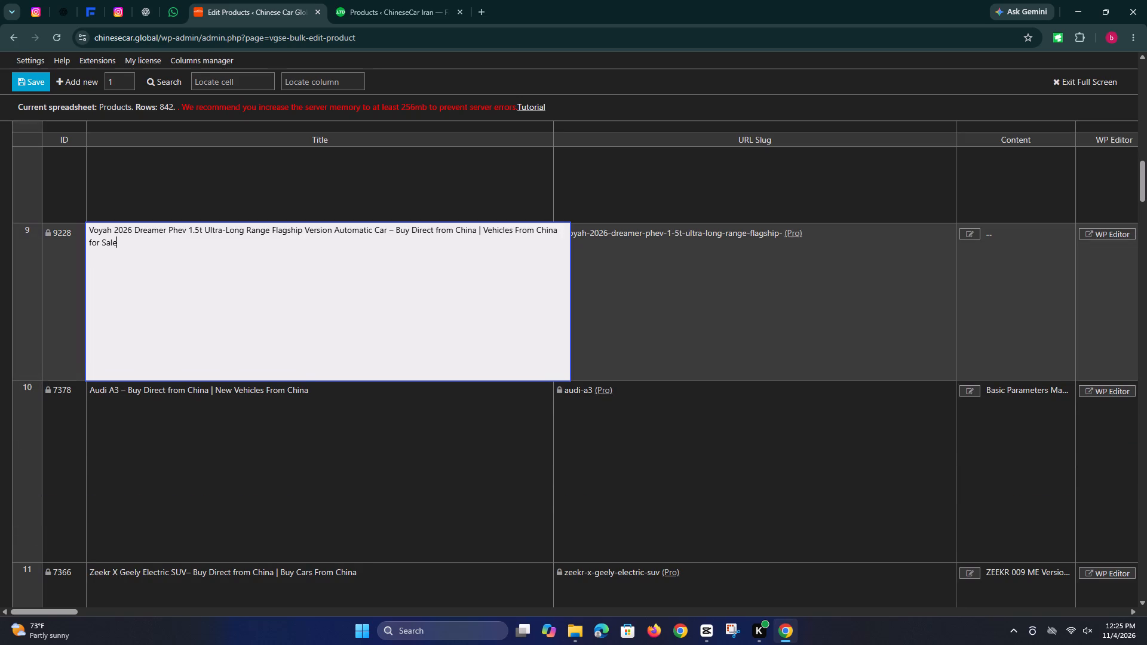
{"action": "right_click", "coordinate": [127, 244]}
{"action": "left_click", "coordinate": [174, 386]}
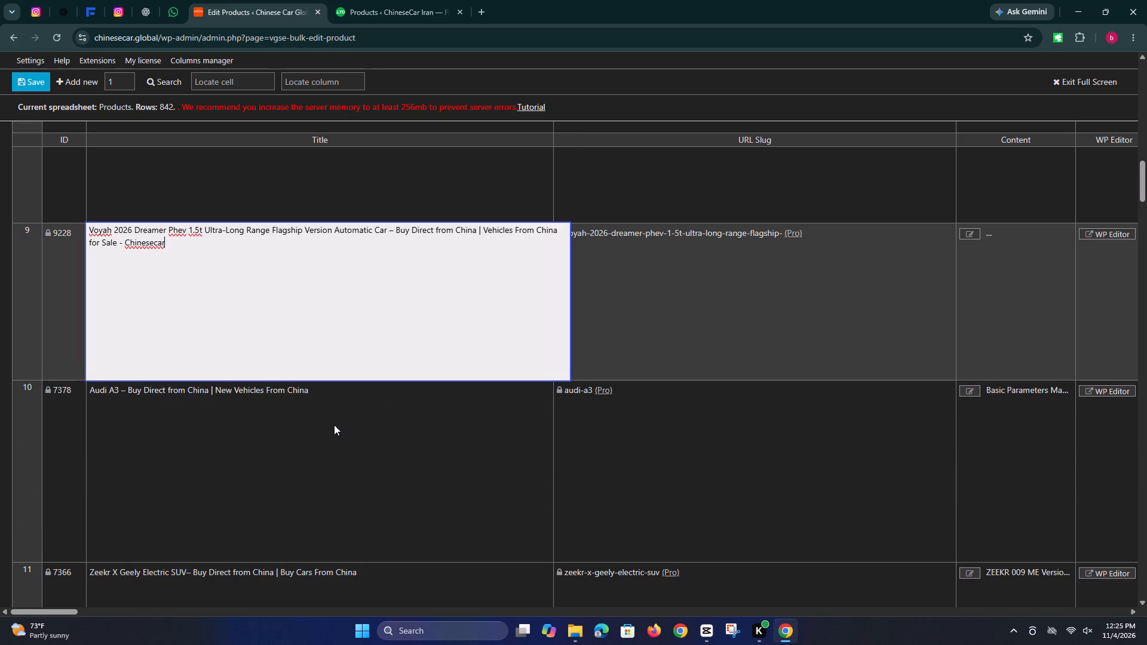
Append the copied " - Chinesecar" suffix to the Audi A3 title in row 10.
{"action": "double_click", "coordinate": [333, 425]}
{"action": "right_click", "coordinate": [316, 388]}
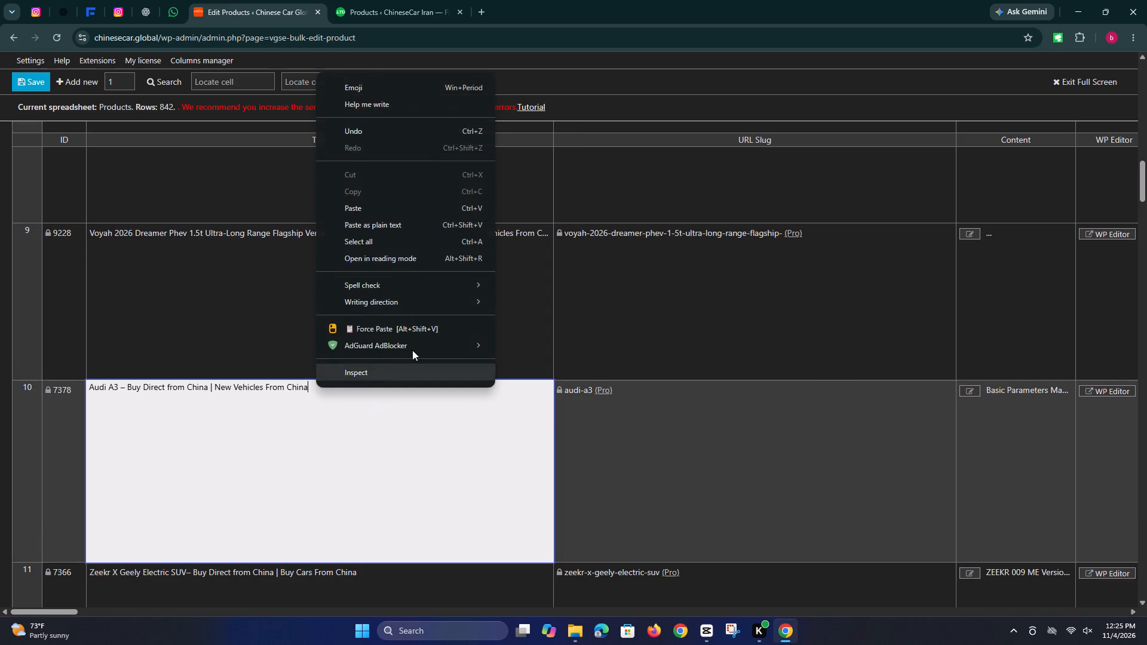
{"action": "left_click", "coordinate": [357, 211]}
Append the copied " - Chinesecar" suffix to the Zeekr X Geely Electric SUV title in row 11.
{"action": "scroll", "coordinate": [347, 353], "scroll_direction": "down", "scroll_amount": 4}
{"action": "double_click", "coordinate": [370, 357]}
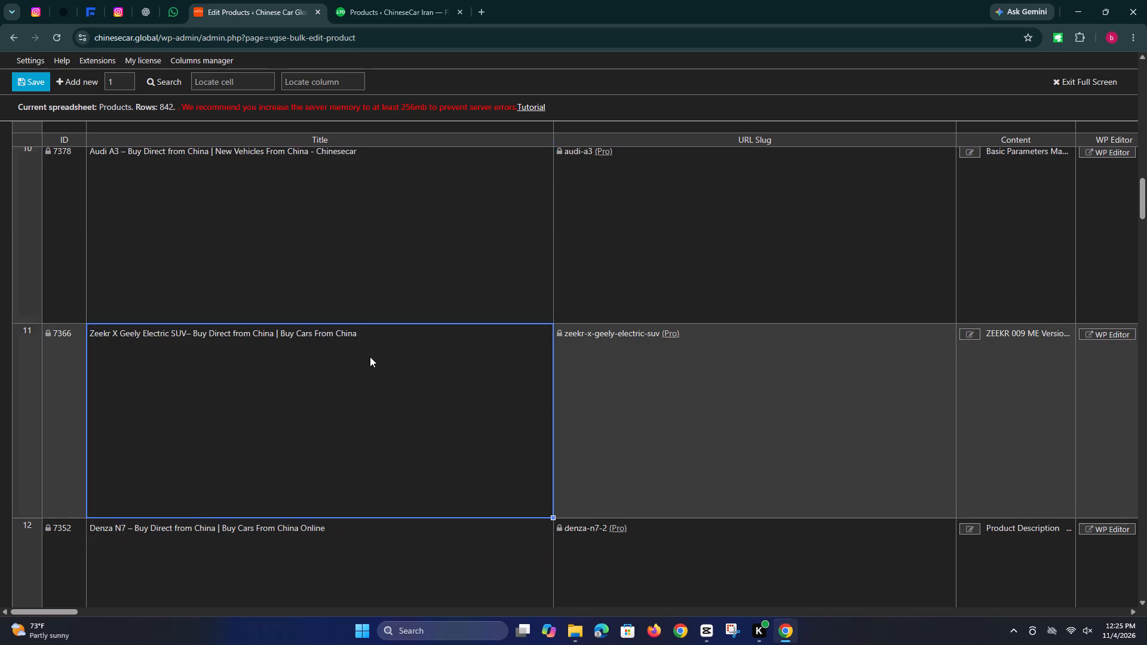
{"action": "left_click", "coordinate": [370, 357]}
{"action": "left_click", "coordinate": [361, 331]}
{"action": "right_click", "coordinate": [361, 331]}
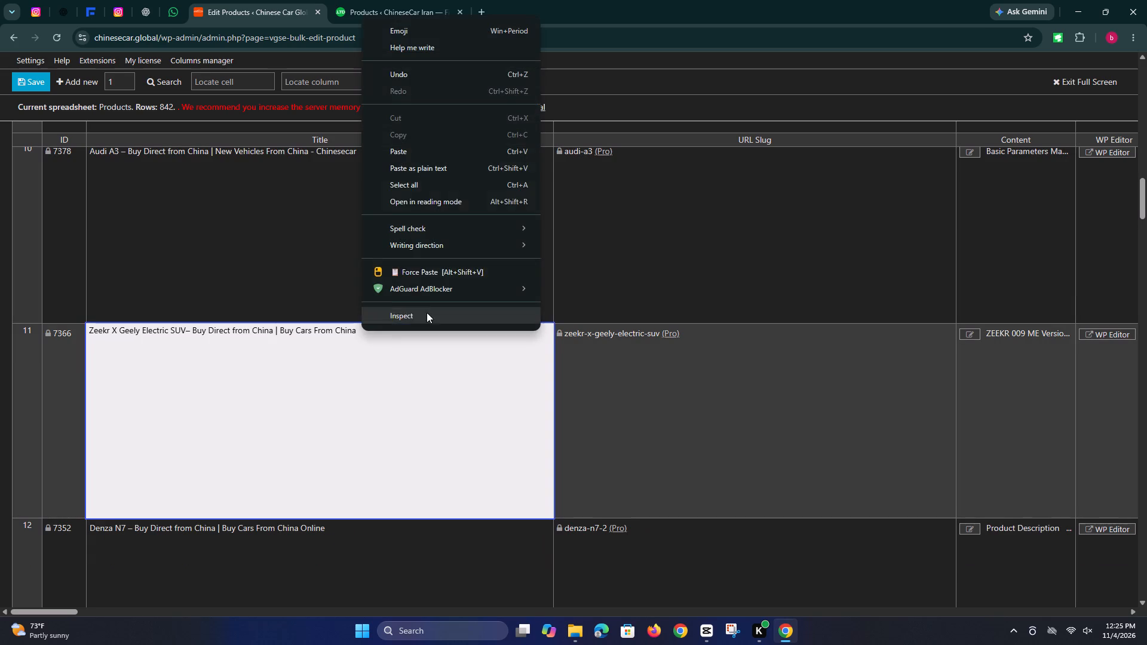
{"action": "left_click", "coordinate": [413, 152]}
Append the copied " - Chinesecar" suffix to the Denza N7 title in row 12.
{"action": "scroll", "coordinate": [381, 342], "scroll_direction": "down", "scroll_amount": 2}
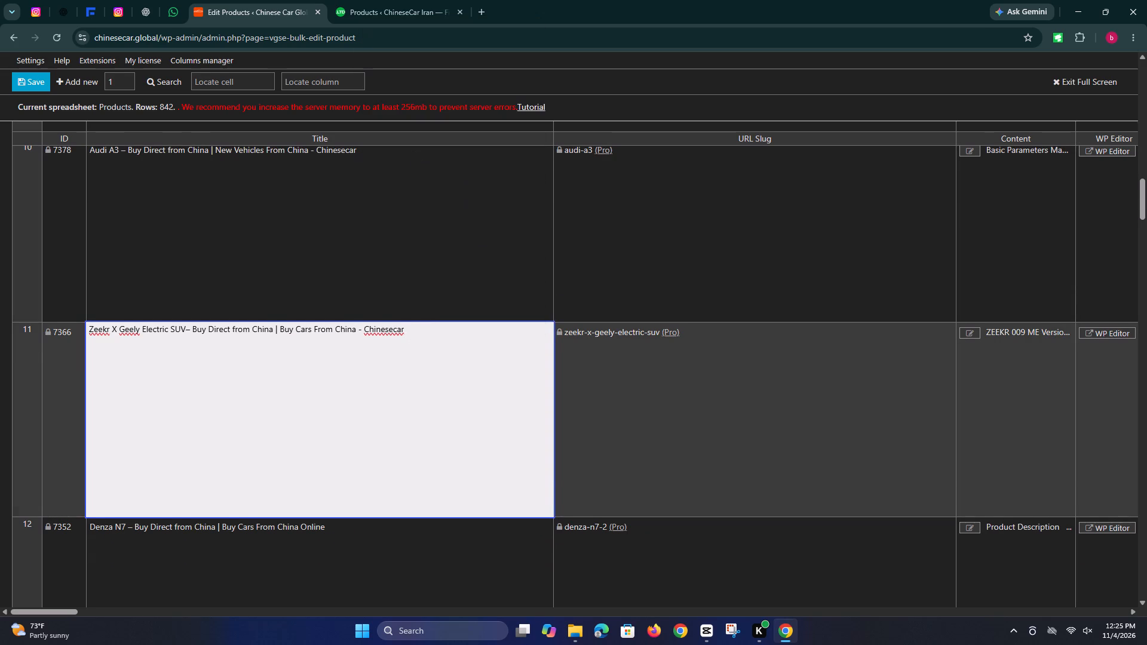
{"action": "scroll", "coordinate": [381, 342], "scroll_direction": "down", "scroll_amount": 2}
{"action": "triple_click", "coordinate": [324, 322]}
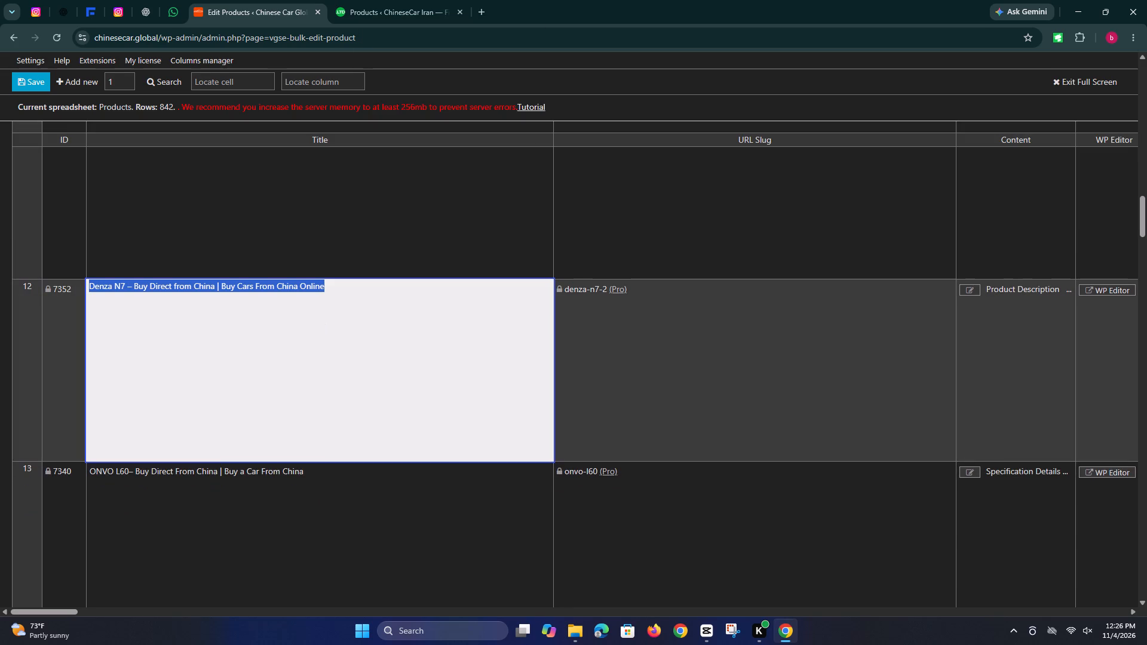
{"action": "left_click", "coordinate": [325, 291]}
{"action": "right_click", "coordinate": [329, 290]}
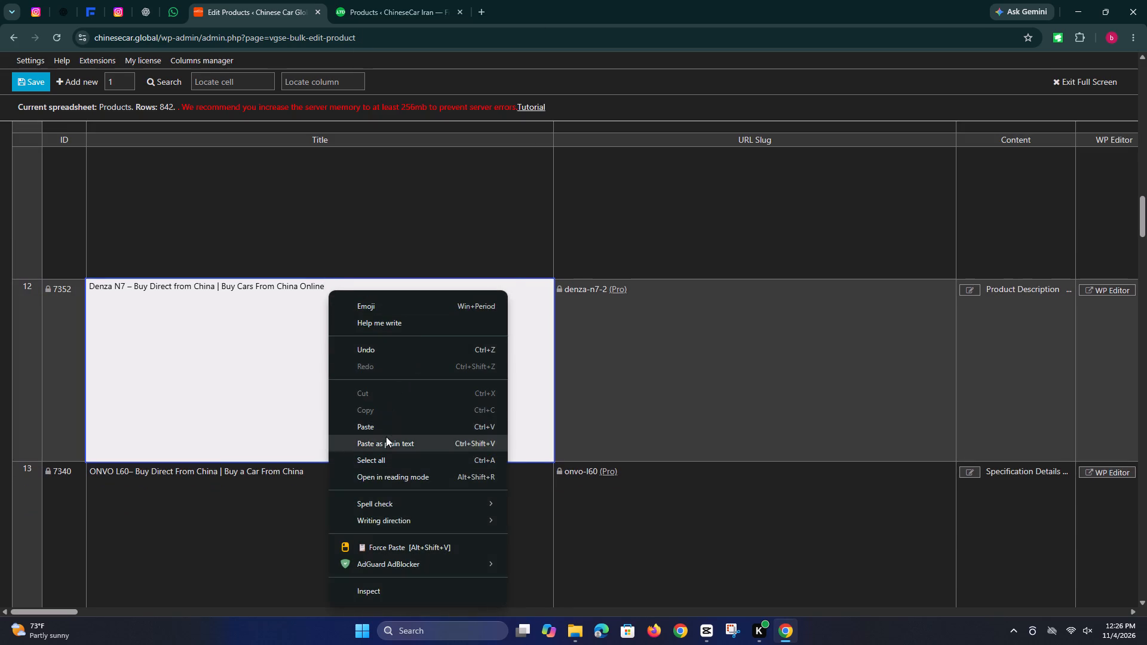
{"action": "left_click", "coordinate": [386, 437]}
Append the copied " - Chinesecar" suffix to the ONVO L60 title in row 13.
{"action": "scroll", "coordinate": [350, 355], "scroll_direction": "down", "scroll_amount": 3}
{"action": "double_click", "coordinate": [306, 342]}
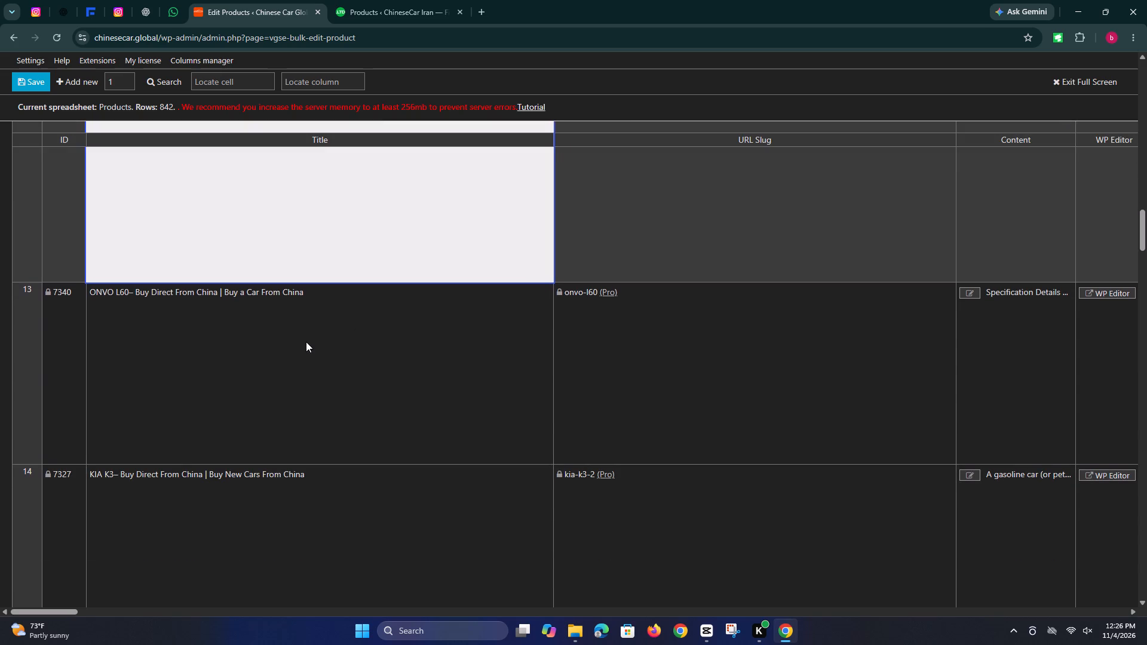
{"action": "left_click", "coordinate": [317, 316]}
{"action": "right_click", "coordinate": [306, 290]}
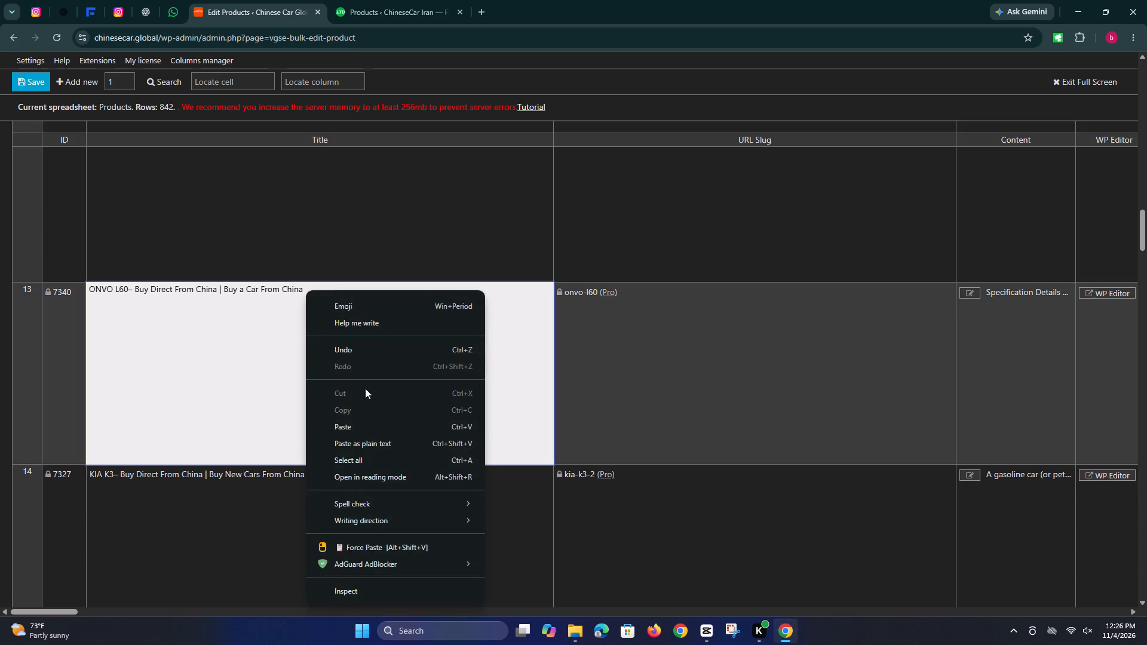
{"action": "left_click", "coordinate": [360, 427]}
Append the copied " - Chinesecar" suffix to the KIA K3 title in row 14.
{"action": "scroll", "coordinate": [376, 408], "scroll_direction": "down", "scroll_amount": 4}
{"action": "triple_click", "coordinate": [320, 273]}
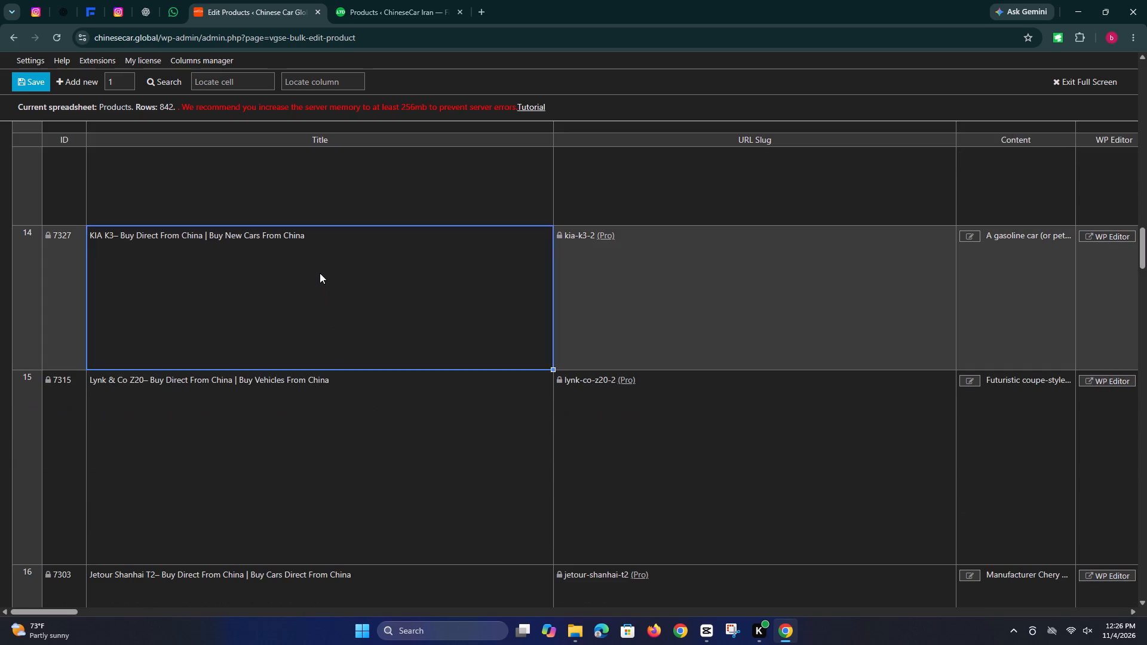
{"action": "left_click", "coordinate": [309, 233]}
{"action": "right_click", "coordinate": [309, 233]}
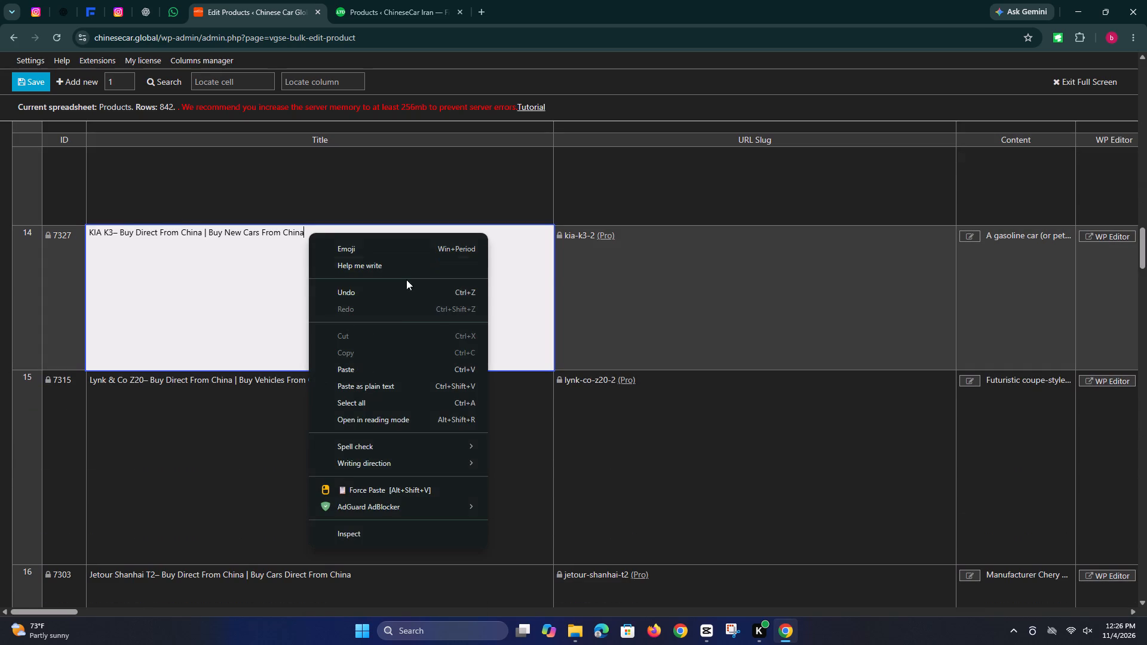
{"action": "left_click", "coordinate": [371, 366]}
Append the copied " - Chinesecar" suffix to the Lynk & Co Z20 title in row 15.
{"action": "scroll", "coordinate": [378, 350], "scroll_direction": "down", "scroll_amount": 2}
{"action": "triple_click", "coordinate": [342, 268]}
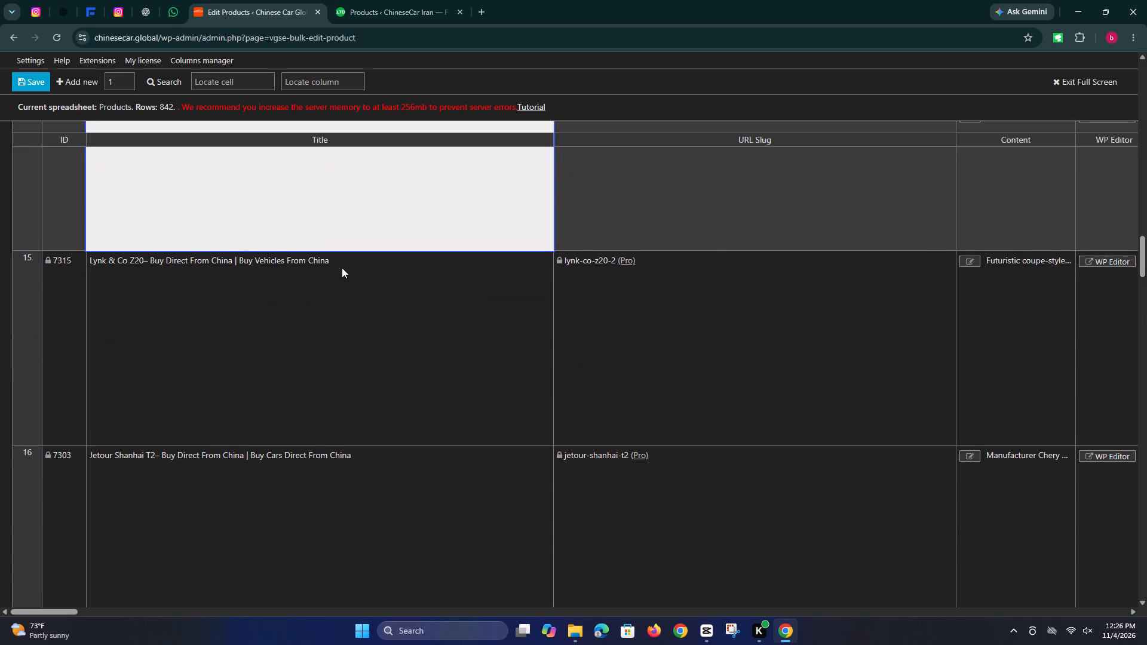
{"action": "right_click", "coordinate": [337, 254]}
{"action": "left_click", "coordinate": [388, 386]}
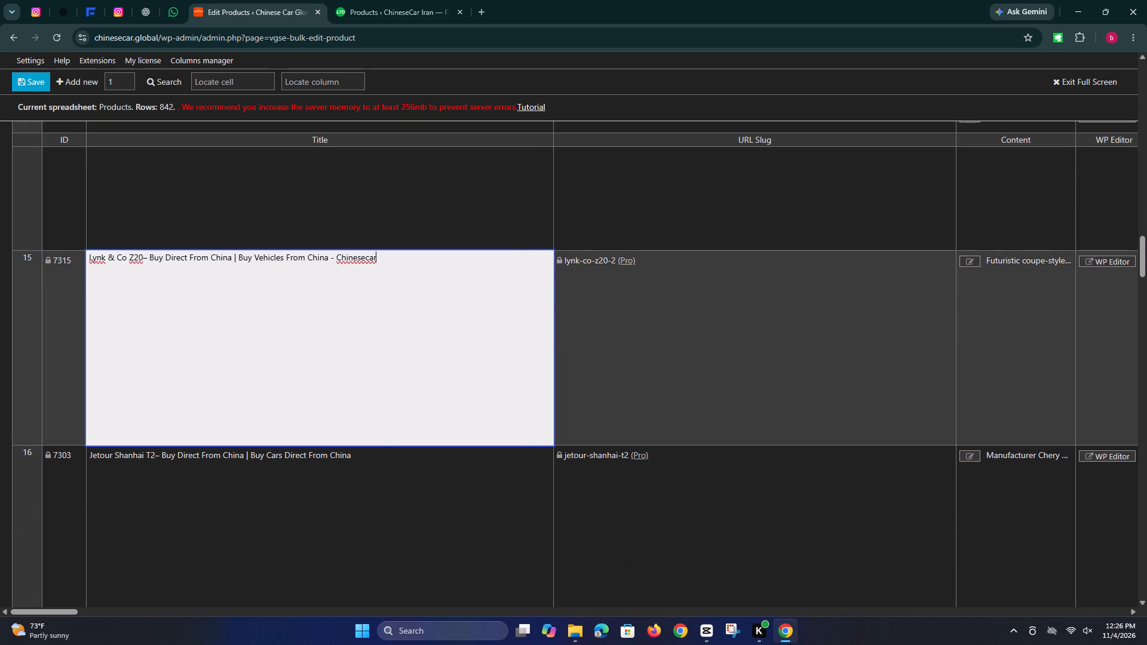
Append the copied " - Chinesecar" suffix to the Jetour Shanhai T2 title in row 16.
{"action": "scroll", "coordinate": [394, 359], "scroll_direction": "down", "scroll_amount": 2}
{"action": "double_click", "coordinate": [360, 345]}
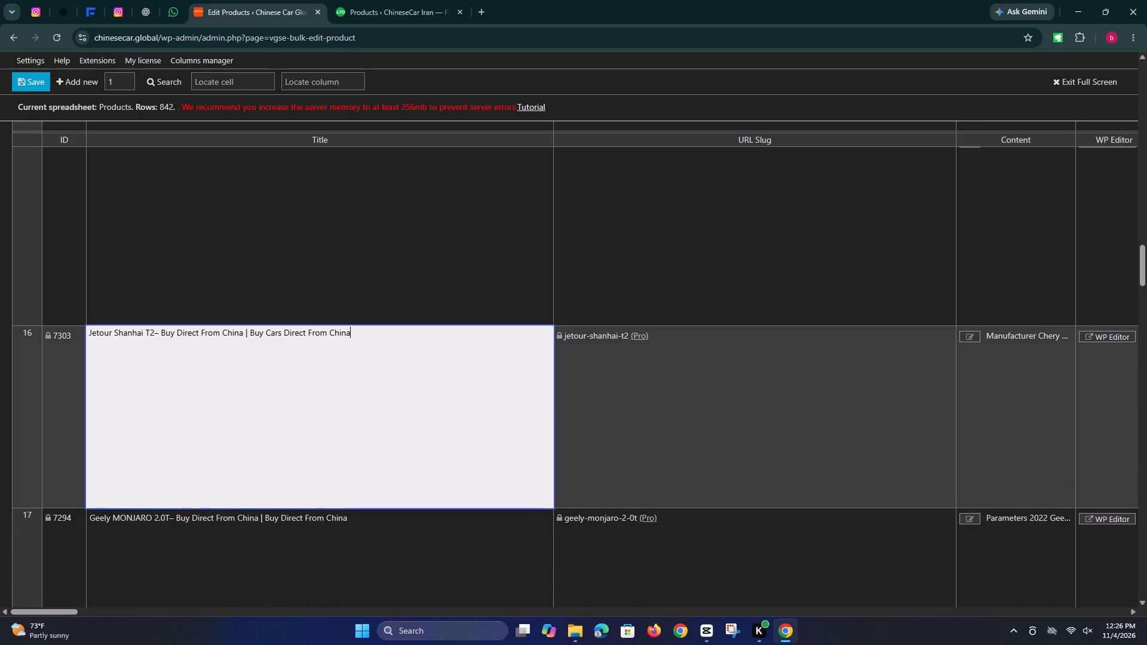
{"action": "right_click", "coordinate": [354, 332]}
{"action": "left_click", "coordinate": [390, 157]}
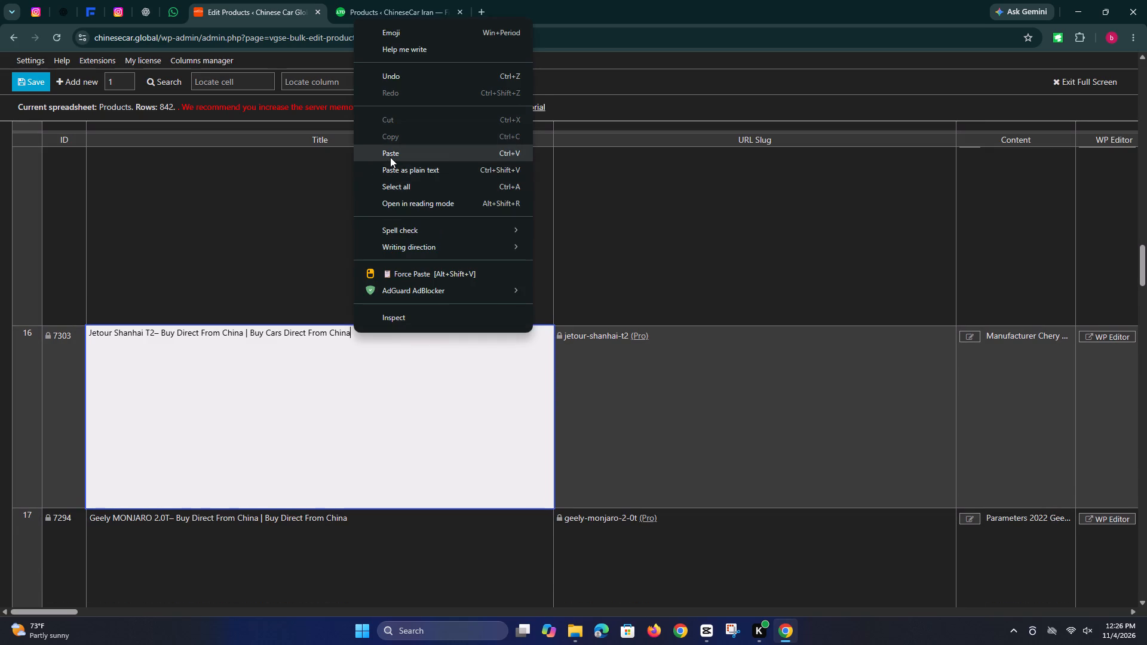
Append the copied " - Chinesecar" suffix to the Geely MONJARO 2.0T title in row 17.
{"action": "scroll", "coordinate": [370, 341], "scroll_direction": "down", "scroll_amount": 3}
{"action": "triple_click", "coordinate": [360, 341]}
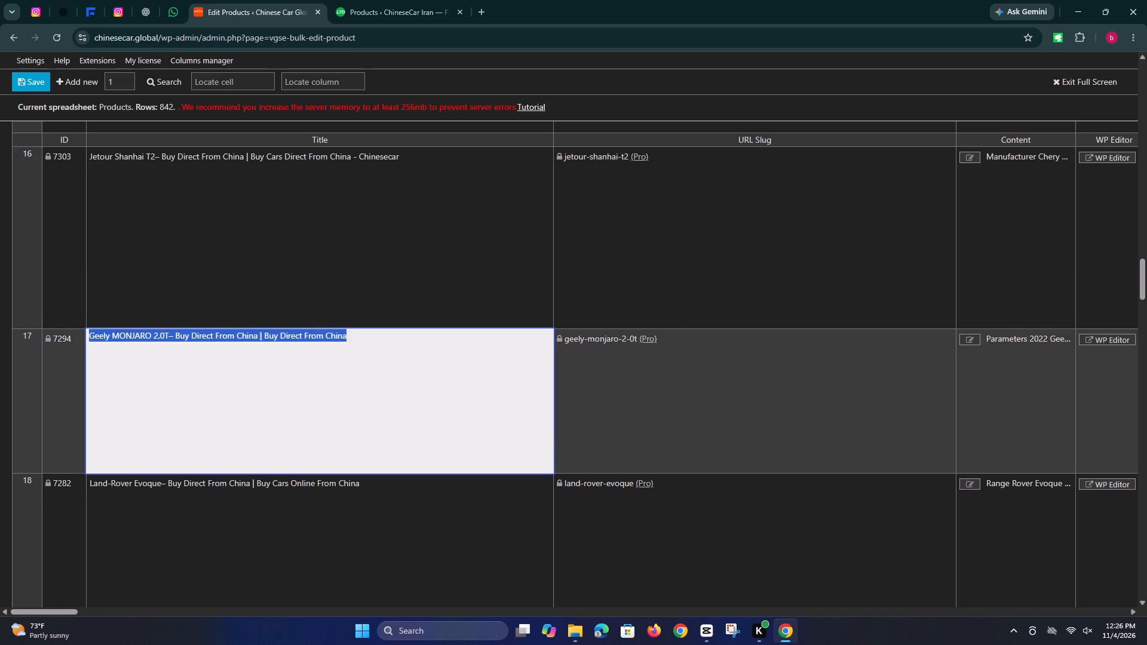
{"action": "right_click", "coordinate": [357, 338]}
{"action": "left_click", "coordinate": [349, 339]}
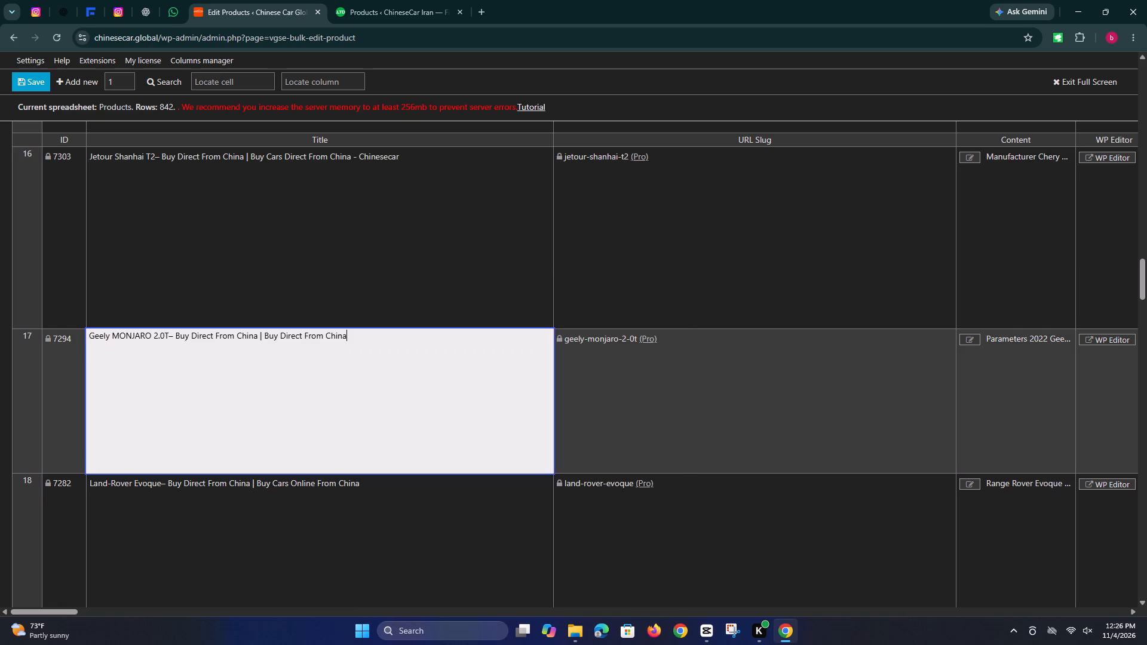
{"action": "right_click", "coordinate": [352, 337]}
{"action": "left_click", "coordinate": [397, 160]}
Append the copied " - Chinesecar" suffix to the Land-Rover Evoque title in row 18.
{"action": "scroll", "coordinate": [363, 217], "scroll_direction": "down", "scroll_amount": 6}
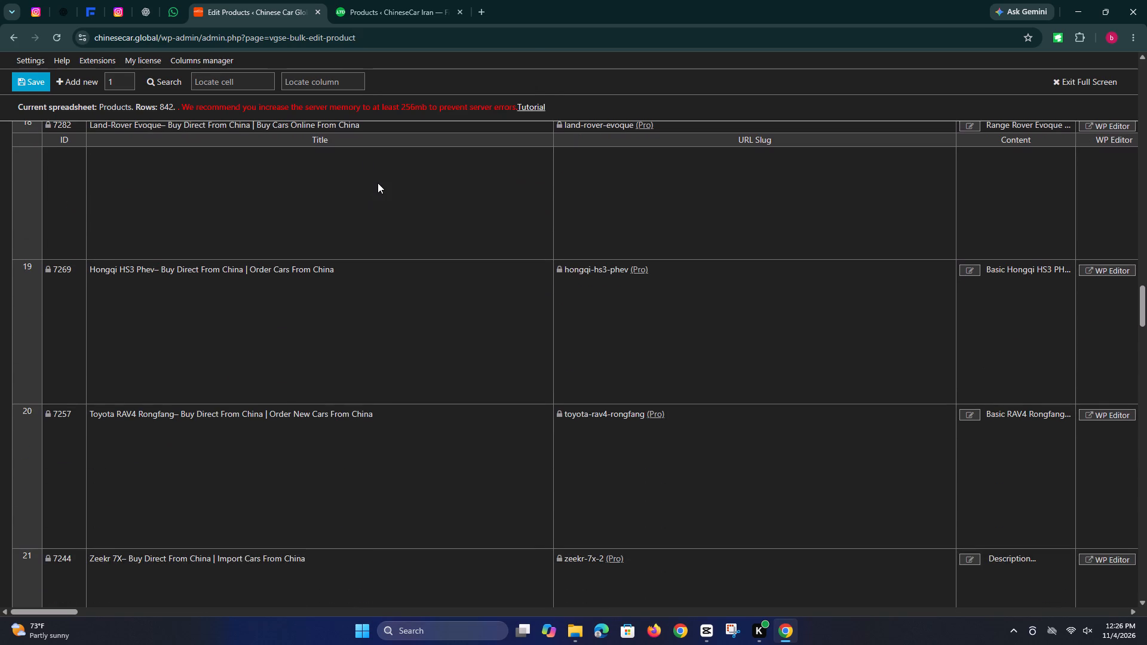
{"action": "scroll", "coordinate": [379, 183], "scroll_direction": "up", "scroll_amount": 1}
{"action": "triple_click", "coordinate": [381, 211]}
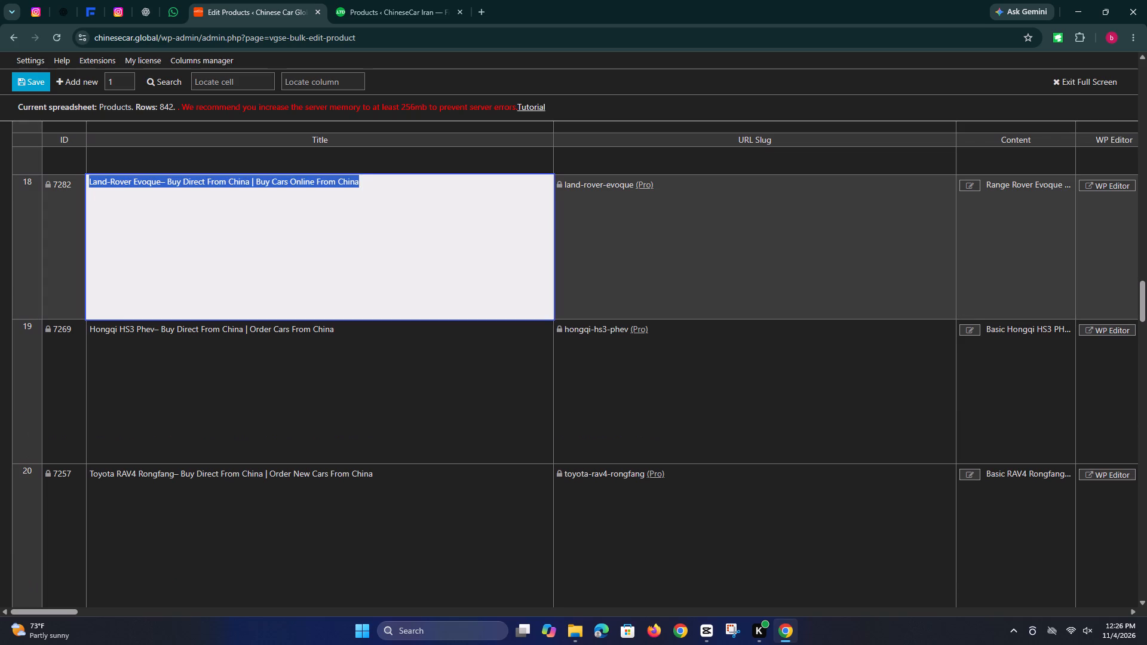
{"action": "left_click", "coordinate": [366, 183]}
{"action": "right_click", "coordinate": [366, 182]}
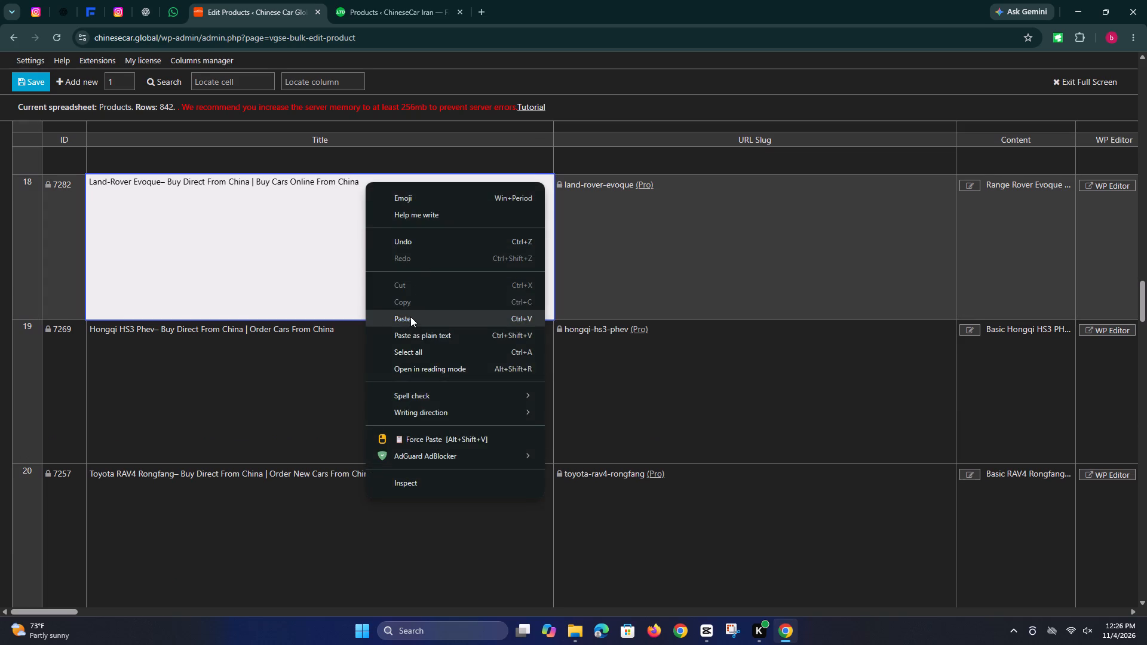
{"action": "left_click", "coordinate": [410, 317]}
Append the copied " - Chinesecar" suffix to the Hongqi HS3 Phev title in row 19.
{"action": "scroll", "coordinate": [364, 290], "scroll_direction": "down", "scroll_amount": 2}
{"action": "triple_click", "coordinate": [349, 239]}
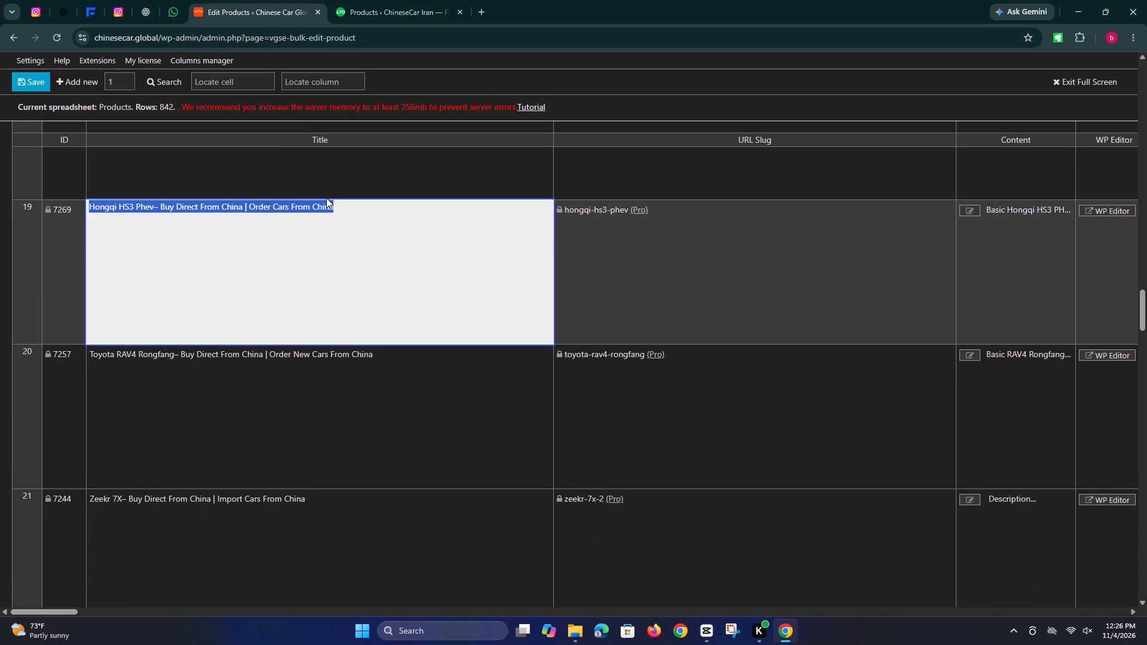
{"action": "left_click", "coordinate": [341, 205]}
{"action": "right_click", "coordinate": [338, 209]}
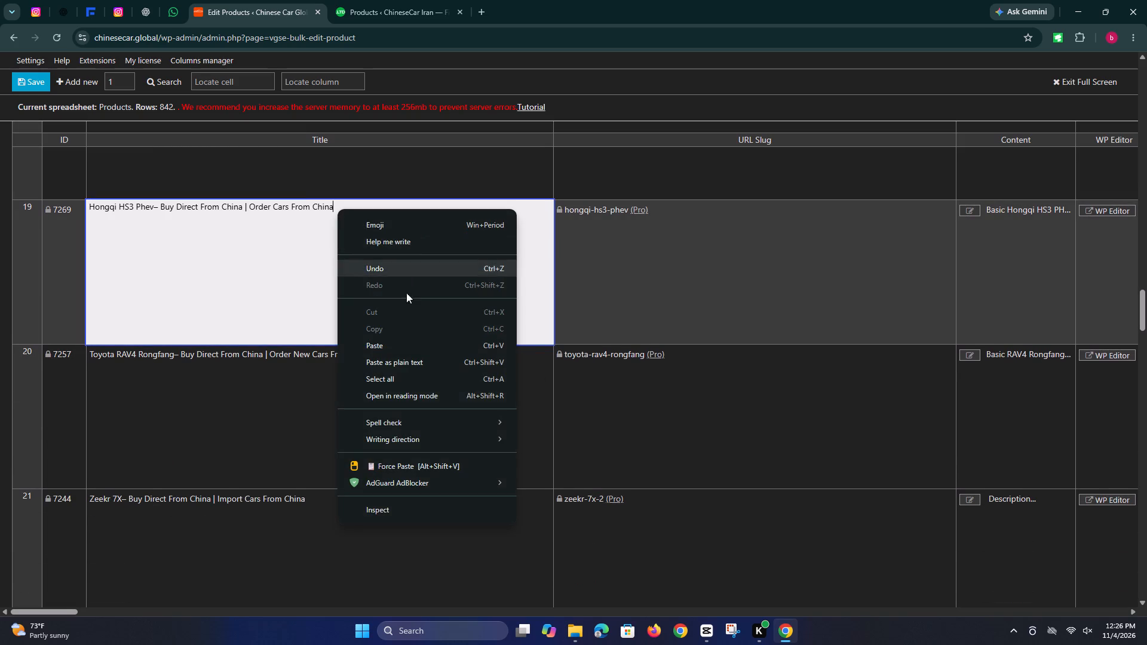
{"action": "left_click", "coordinate": [395, 344]}
Append the copied " - Chinesecar" suffix to the Toyota RAV4 Rongfang title in row 20.
{"action": "scroll", "coordinate": [395, 338], "scroll_direction": "down", "scroll_amount": 2}
{"action": "double_click", "coordinate": [380, 264]}
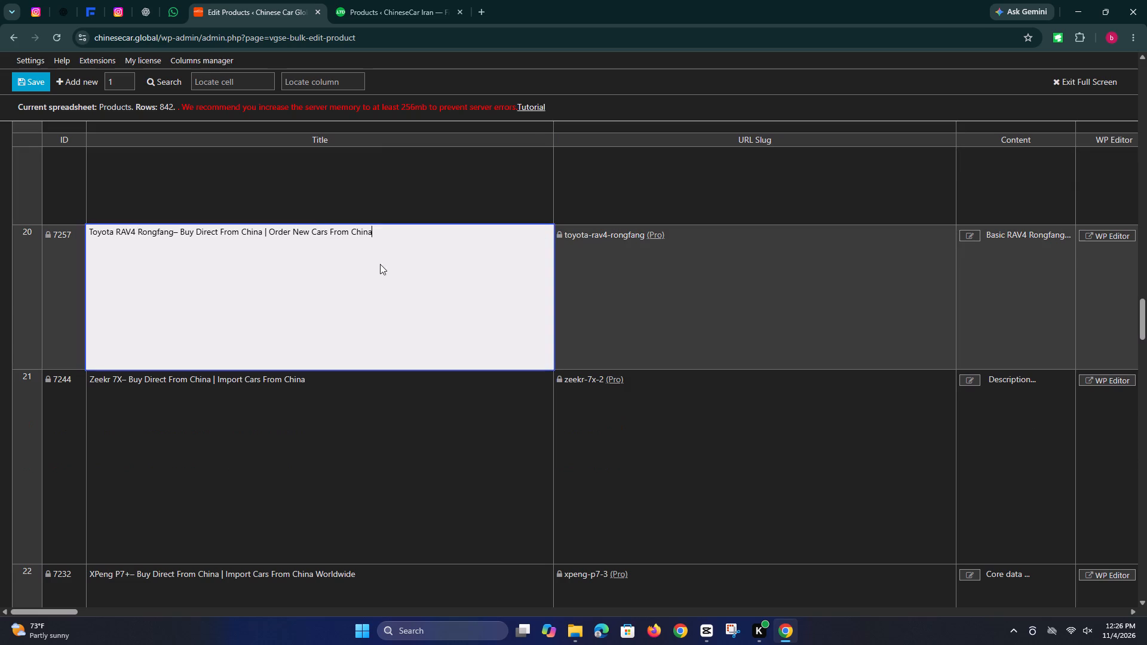
{"action": "right_click", "coordinate": [377, 232]}
{"action": "left_click", "coordinate": [448, 370]}
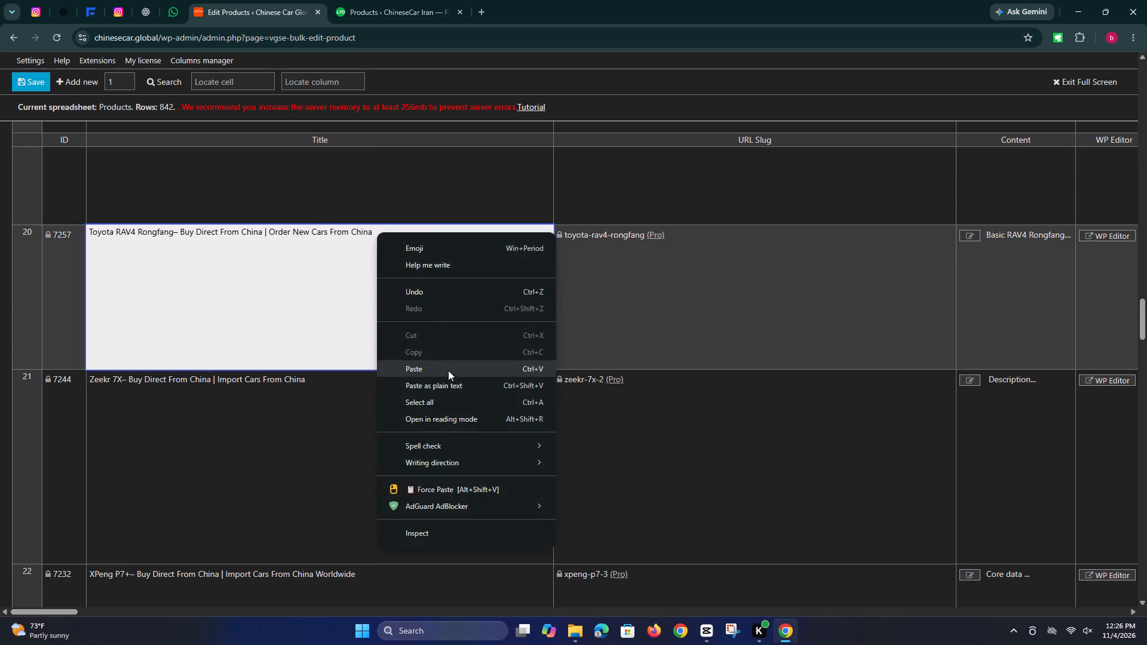
Append the copied " - Chinesecar" suffix to the Zeekr 7X title in row 21.
{"action": "scroll", "coordinate": [402, 343], "scroll_direction": "down", "scroll_amount": 2}
{"action": "triple_click", "coordinate": [324, 291]}
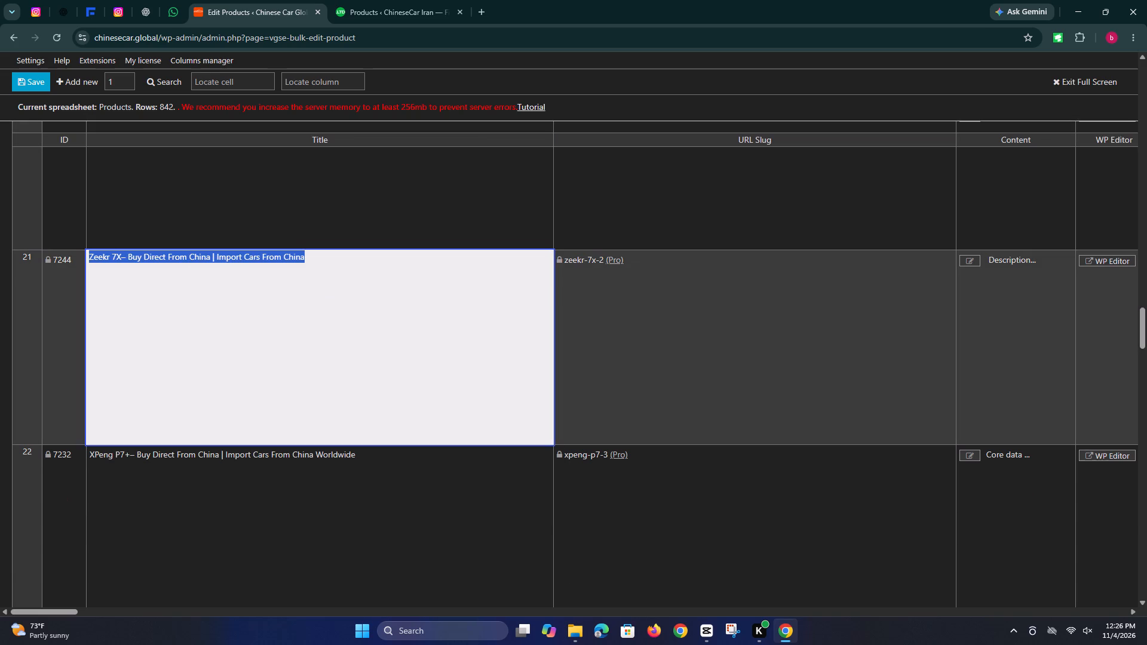
{"action": "left_click", "coordinate": [313, 260]}
{"action": "right_click", "coordinate": [309, 256]}
{"action": "left_click", "coordinate": [357, 389]}
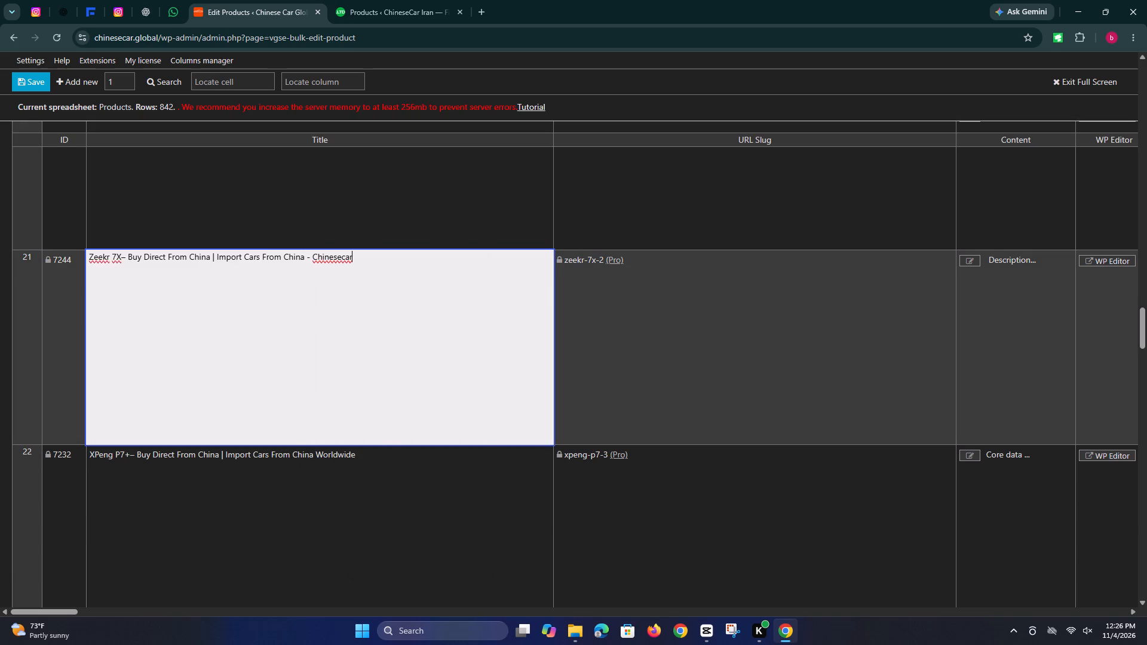
Append the copied " - Chinesecar" suffix to the XPeng P7+ title in row 22.
{"action": "scroll", "coordinate": [391, 380], "scroll_direction": "down", "scroll_amount": 3}
{"action": "triple_click", "coordinate": [315, 343]}
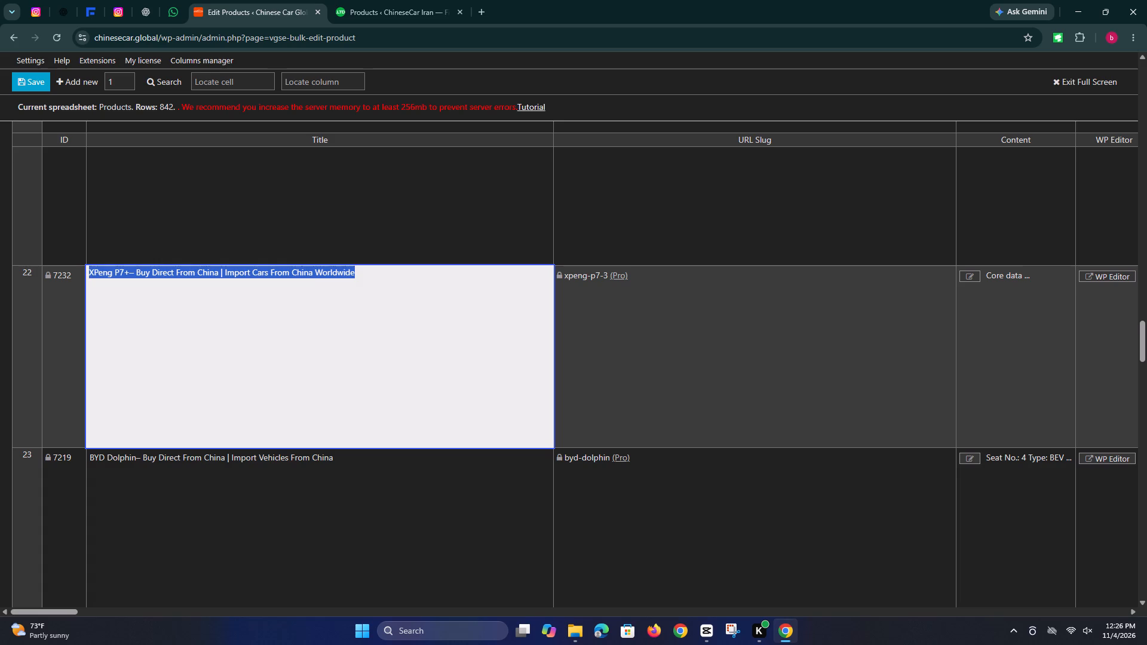
{"action": "left_click", "coordinate": [363, 275]}
{"action": "right_click", "coordinate": [363, 275]}
{"action": "left_click", "coordinate": [418, 406]}
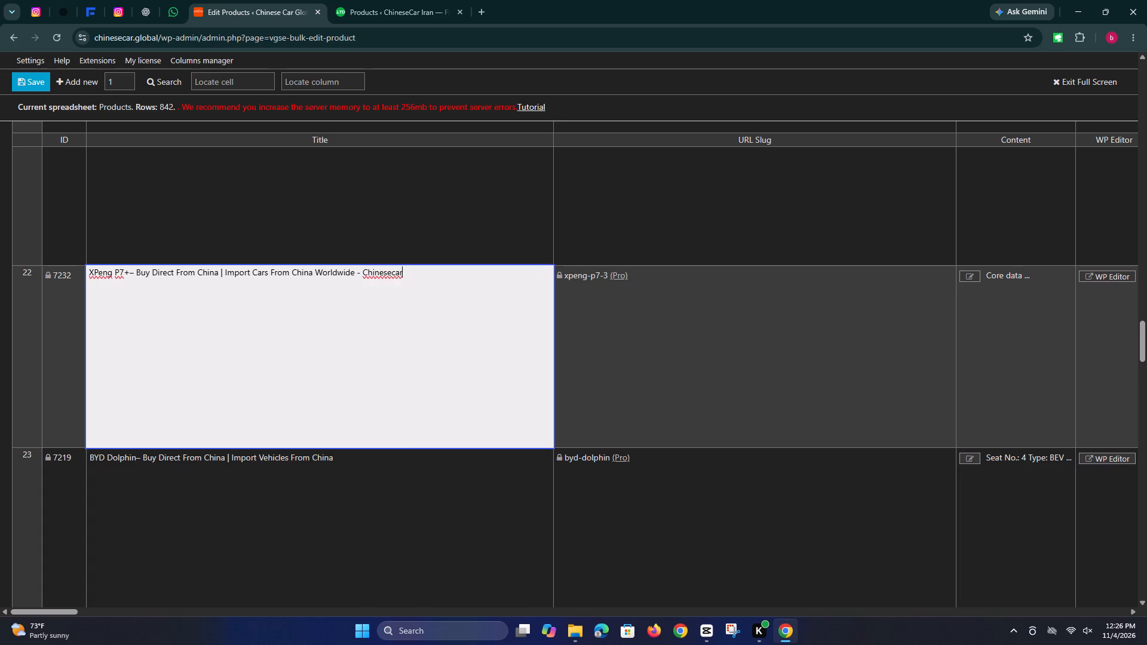
Append the copied " - Chinesecar" suffix to the BYD Dolphin title in row 23.
{"action": "scroll", "coordinate": [381, 376], "scroll_direction": "down", "scroll_amount": 3}
{"action": "triple_click", "coordinate": [319, 331]}
{"action": "left_click", "coordinate": [340, 272]}
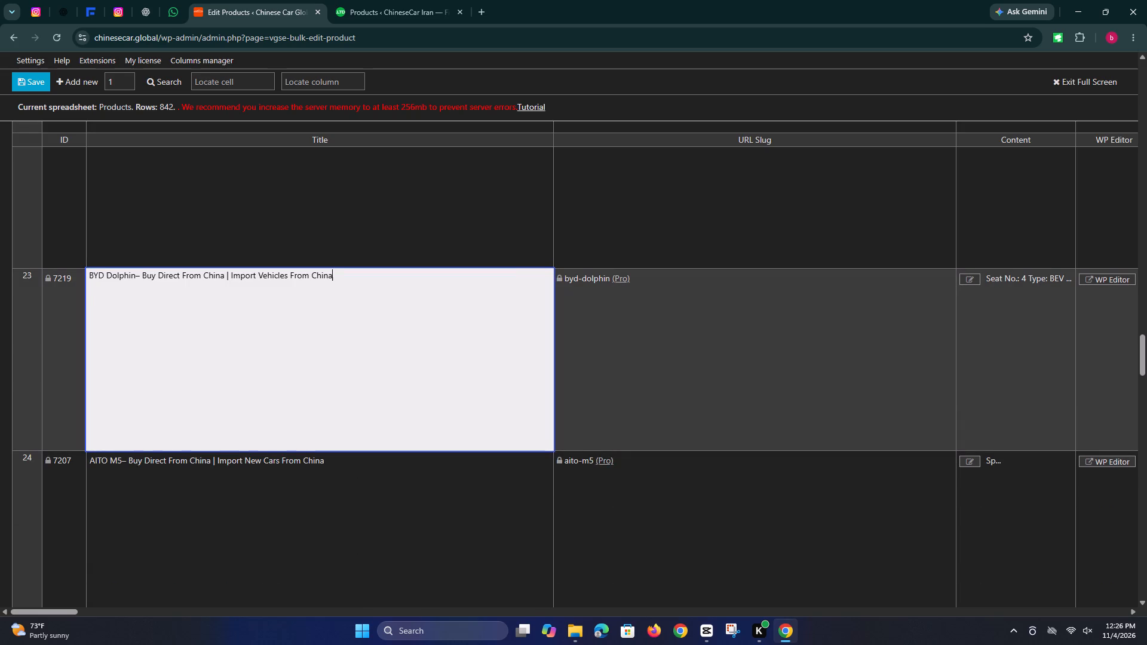
{"action": "right_click", "coordinate": [340, 277]}
{"action": "left_click", "coordinate": [400, 410]}
Append the copied " - Chinesecar" suffix to the AITO M5 title in row 24.
{"action": "scroll", "coordinate": [383, 357], "scroll_direction": "down", "scroll_amount": 2}
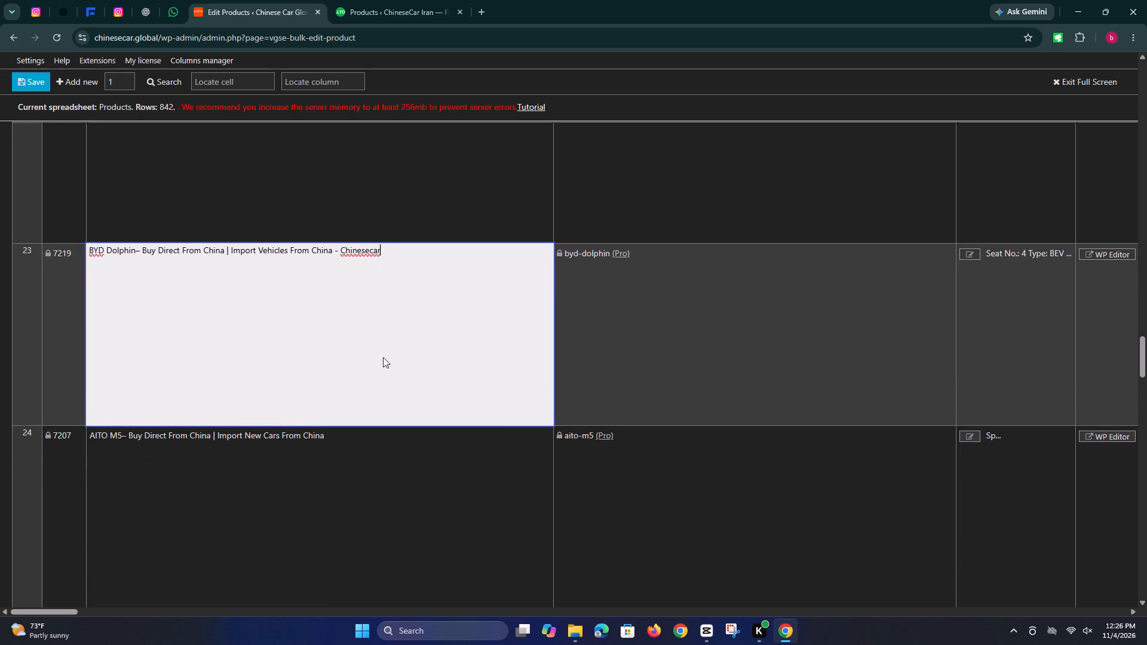
{"action": "scroll", "coordinate": [383, 357], "scroll_direction": "down", "scroll_amount": 1}
{"action": "triple_click", "coordinate": [318, 317]}
{"action": "right_click", "coordinate": [327, 278]}
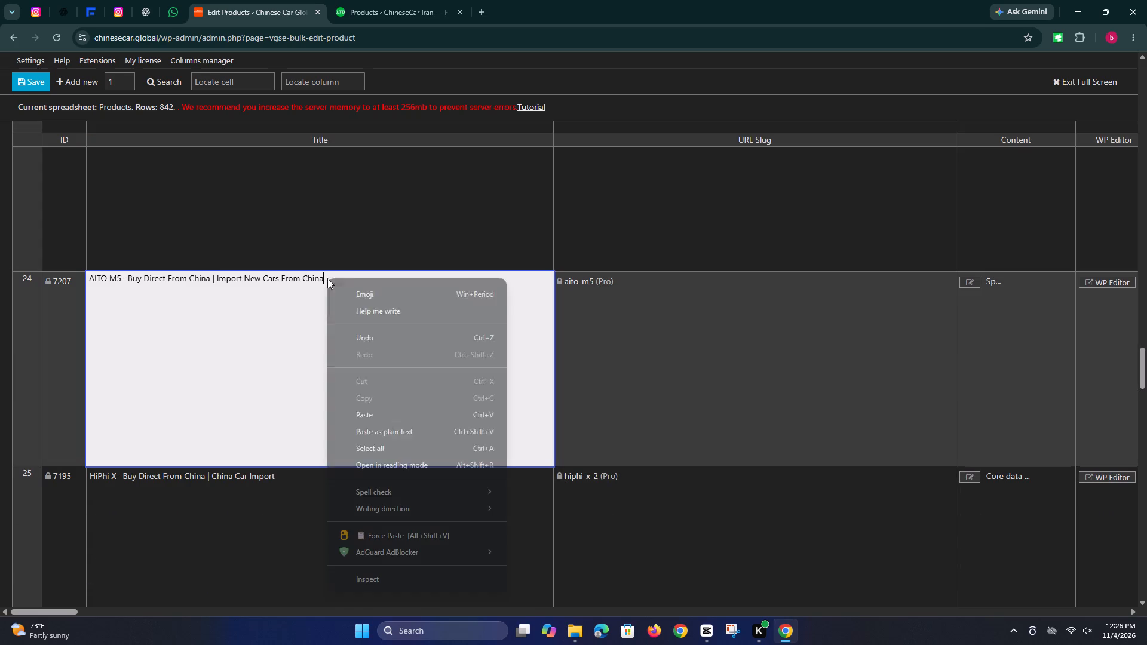
{"action": "left_click", "coordinate": [379, 414]}
Append the copied " - Chinesecar" suffix to the HiPhi X title in row 25.
{"action": "scroll", "coordinate": [378, 391], "scroll_direction": "down", "scroll_amount": 3}
{"action": "triple_click", "coordinate": [287, 357]}
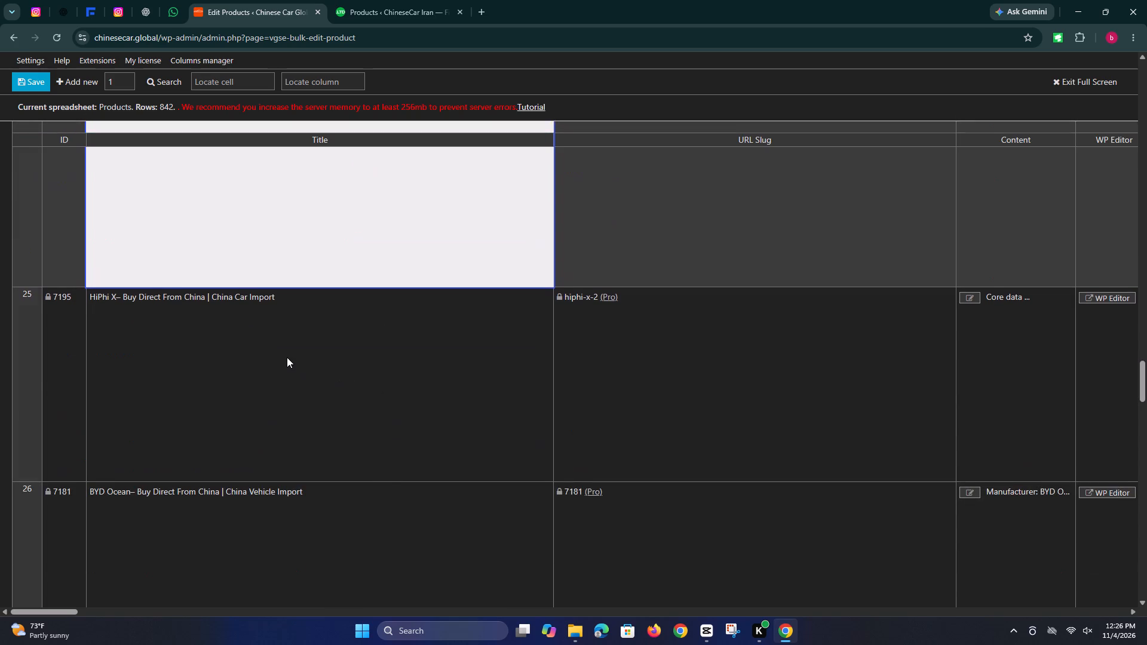
{"action": "right_click", "coordinate": [278, 293]}
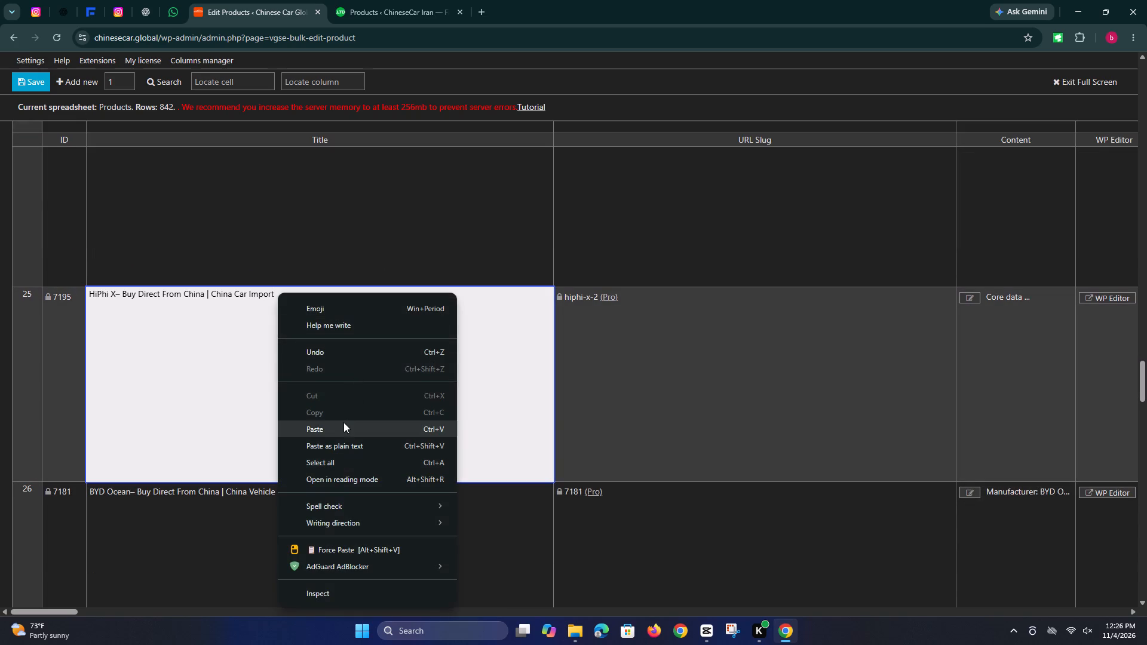
{"action": "left_click", "coordinate": [342, 425]}
Append the copied " - Chinesecar" suffix to the BYD Ocean title in row 26.
{"action": "scroll", "coordinate": [356, 377], "scroll_direction": "down", "scroll_amount": 3}
{"action": "triple_click", "coordinate": [278, 342]}
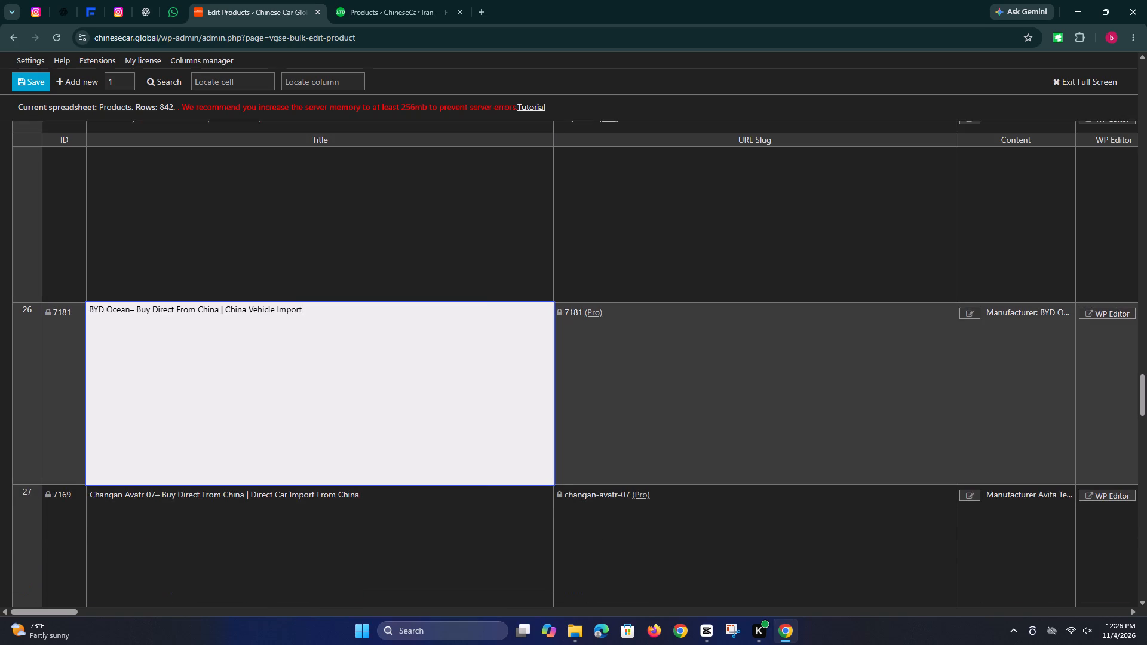
{"action": "right_click", "coordinate": [309, 311]}
{"action": "left_click", "coordinate": [361, 438]}
Append the copied " - Chinesecar" suffix to the Changan Avatr 07 title in row 27.
{"action": "scroll", "coordinate": [361, 400], "scroll_direction": "down", "scroll_amount": 3}
{"action": "triple_click", "coordinate": [339, 361]}
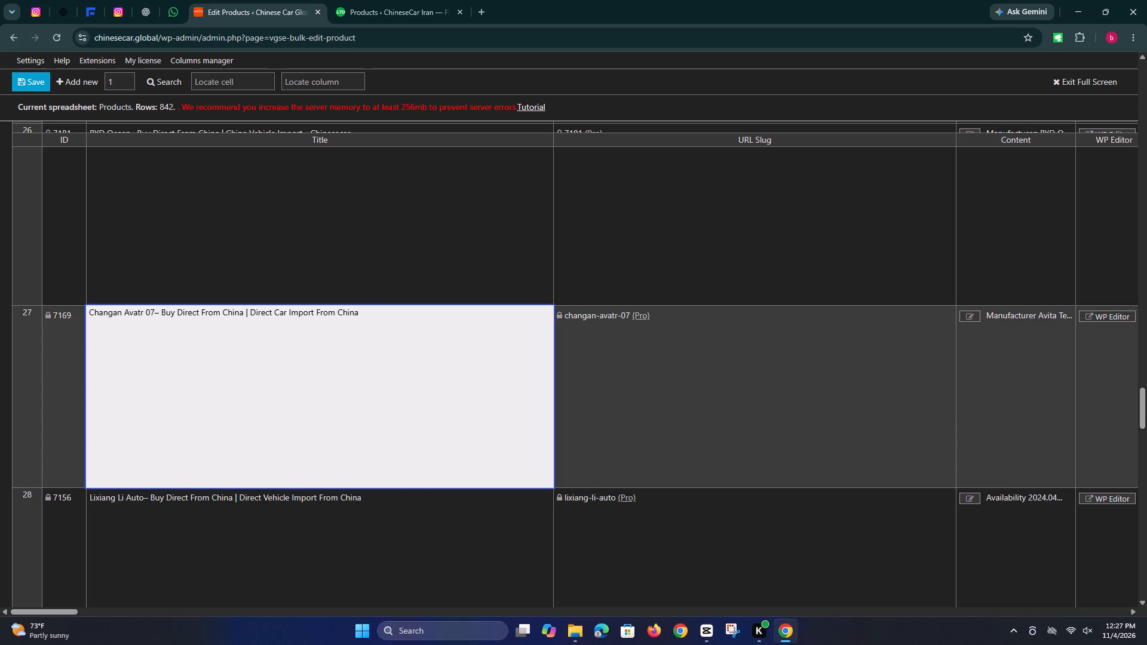
{"action": "right_click", "coordinate": [364, 311]}
{"action": "left_click", "coordinate": [417, 431]}
Append the copied " - Chinesecar" suffix to the Lixiang Li Auto title in row 28.
{"action": "scroll", "coordinate": [417, 423], "scroll_direction": "down", "scroll_amount": 3}
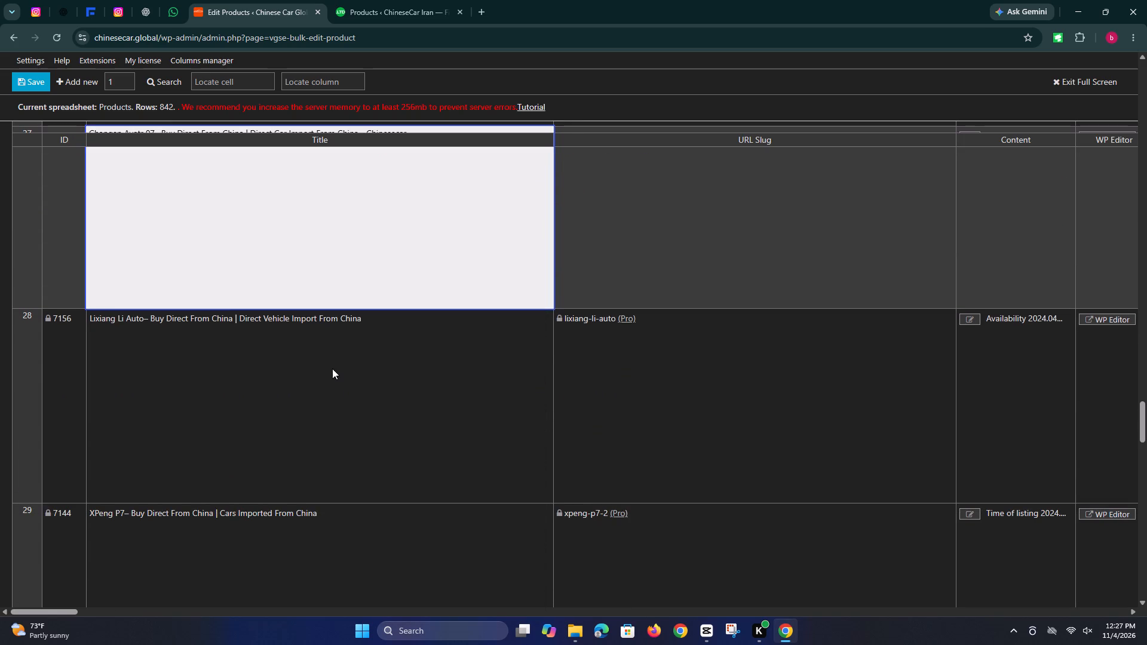
{"action": "triple_click", "coordinate": [332, 368]}
{"action": "right_click", "coordinate": [364, 315]}
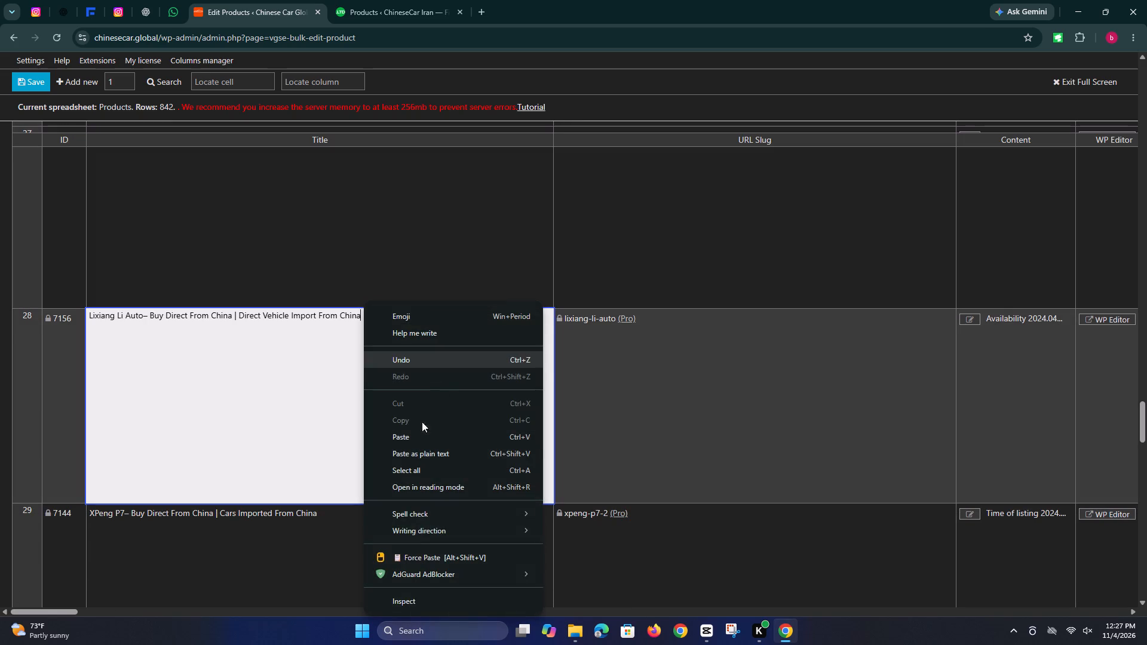
{"action": "left_click", "coordinate": [415, 442]}
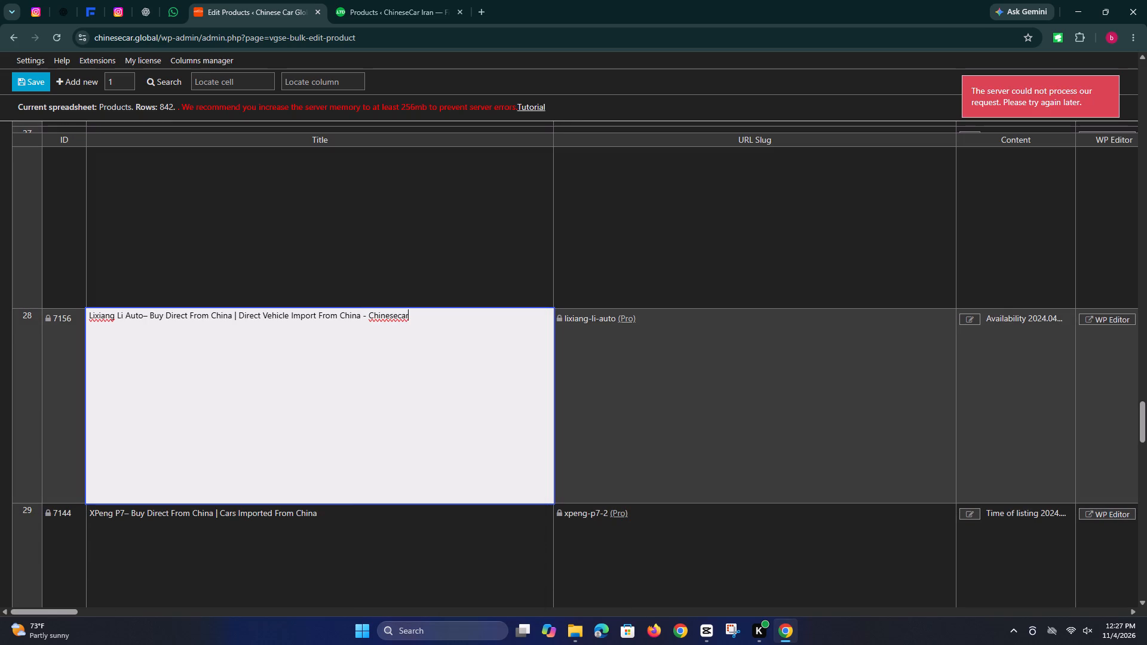
Append the copied " - Chinesecar" suffix to the XPeng P7 title in row 29.
{"action": "scroll", "coordinate": [408, 422], "scroll_direction": "down", "scroll_amount": 2}
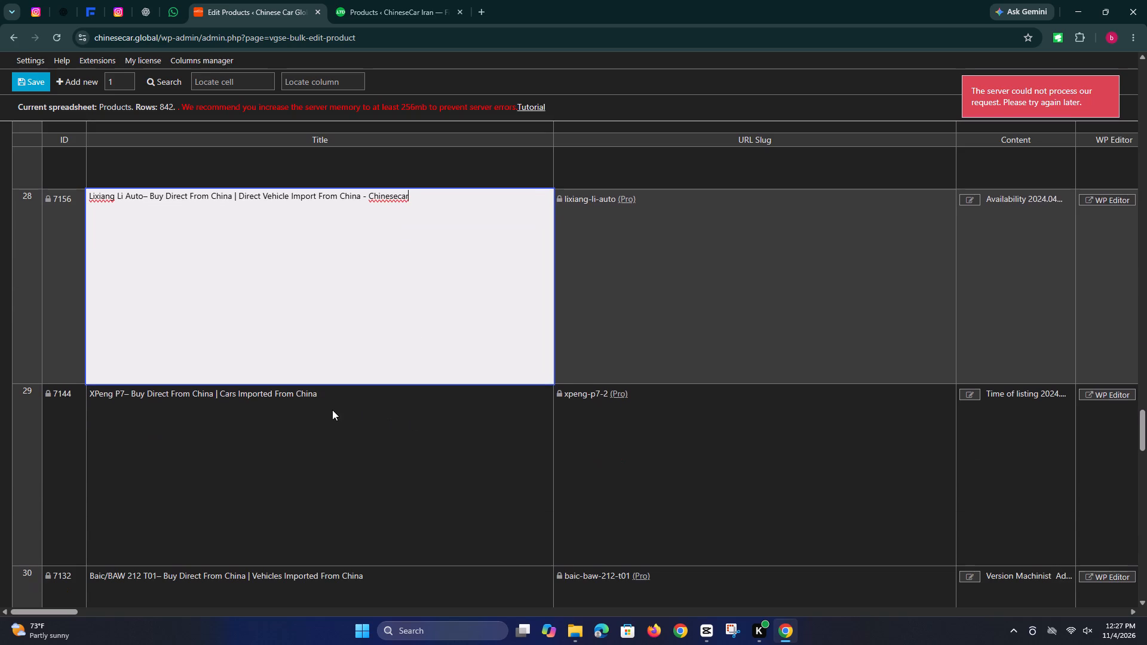
{"action": "triple_click", "coordinate": [332, 410]}
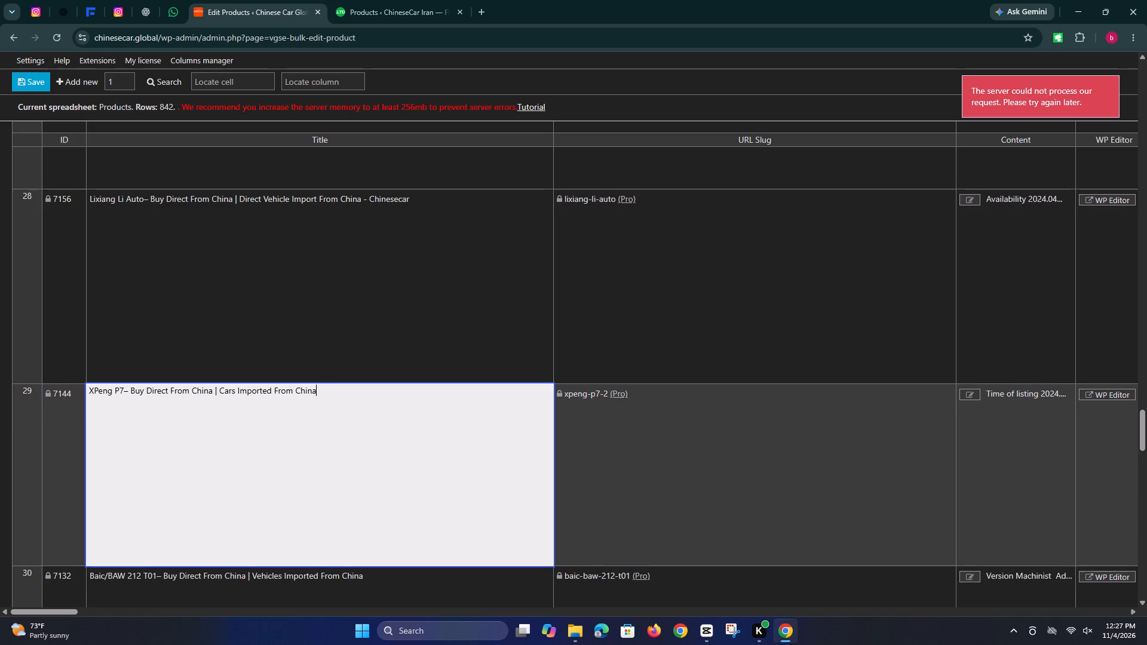
{"action": "right_click", "coordinate": [317, 392]}
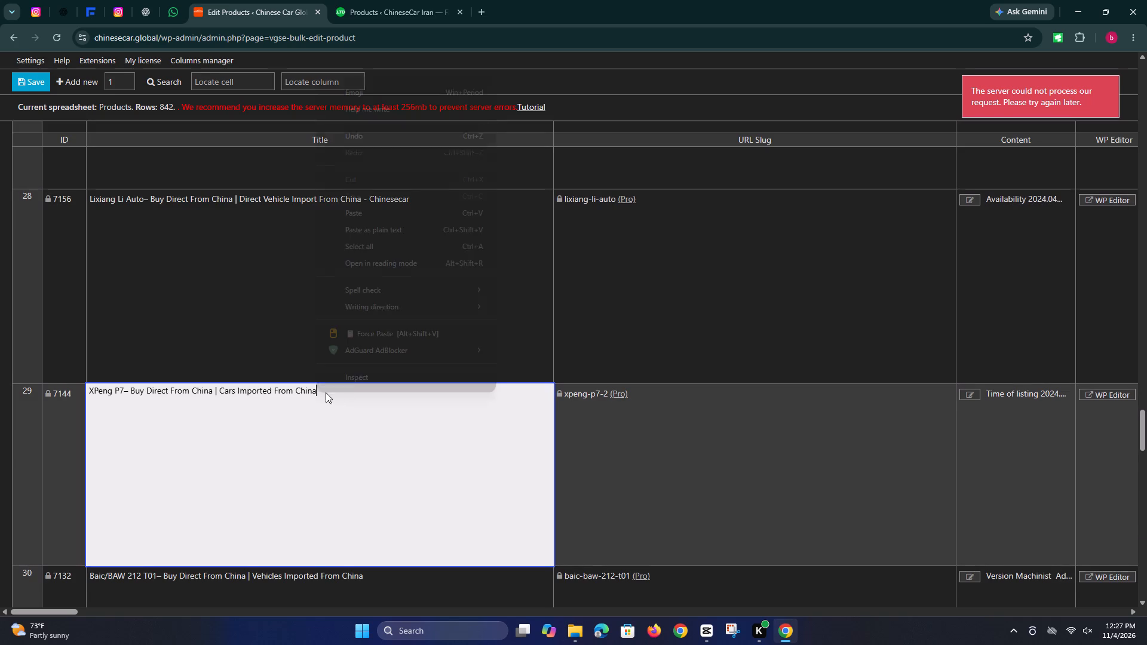
{"action": "left_click", "coordinate": [371, 212]}
Append the copied " - Chinesecar" suffix to the Baic/BAW 212 T01 title in row 30.
{"action": "scroll", "coordinate": [400, 343], "scroll_direction": "down", "scroll_amount": 4}
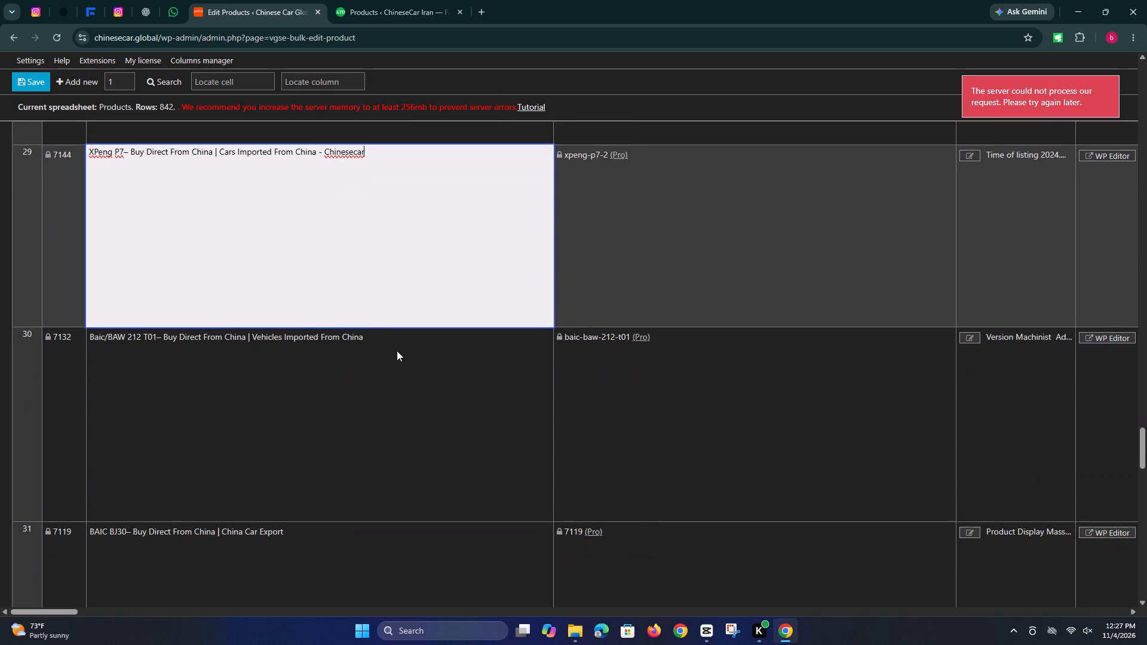
{"action": "triple_click", "coordinate": [386, 360]}
{"action": "right_click", "coordinate": [370, 337]}
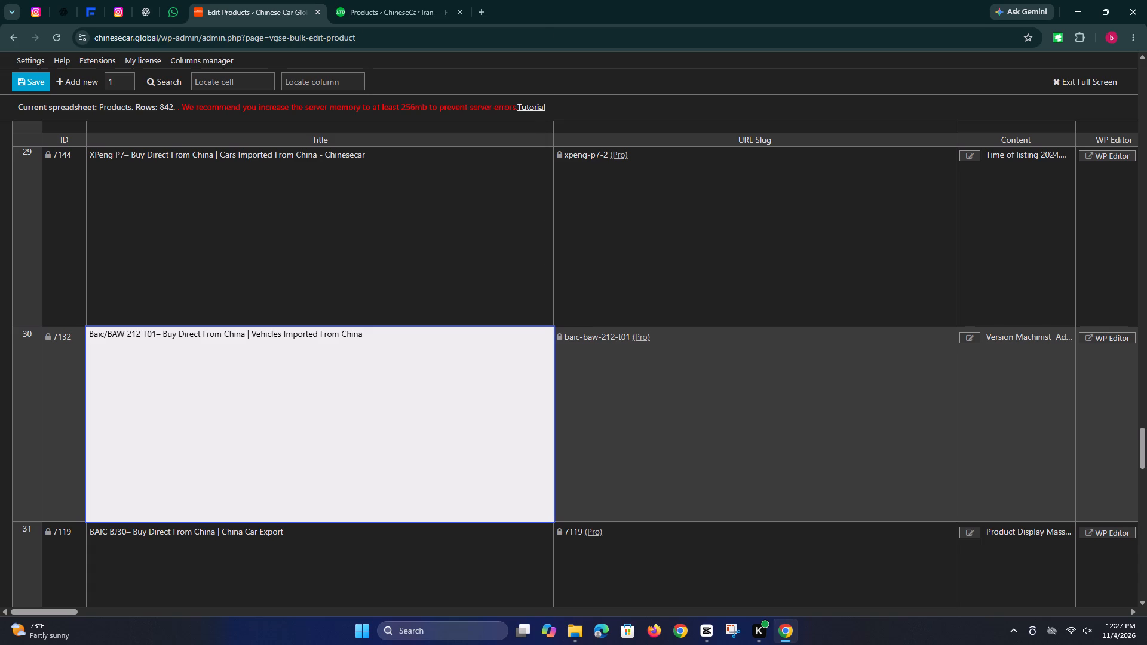
{"action": "left_click", "coordinate": [438, 158]}
Save the edited product titles in the spreadsheet and accept that the changes are not reversible.
{"action": "left_click", "coordinate": [27, 83]}
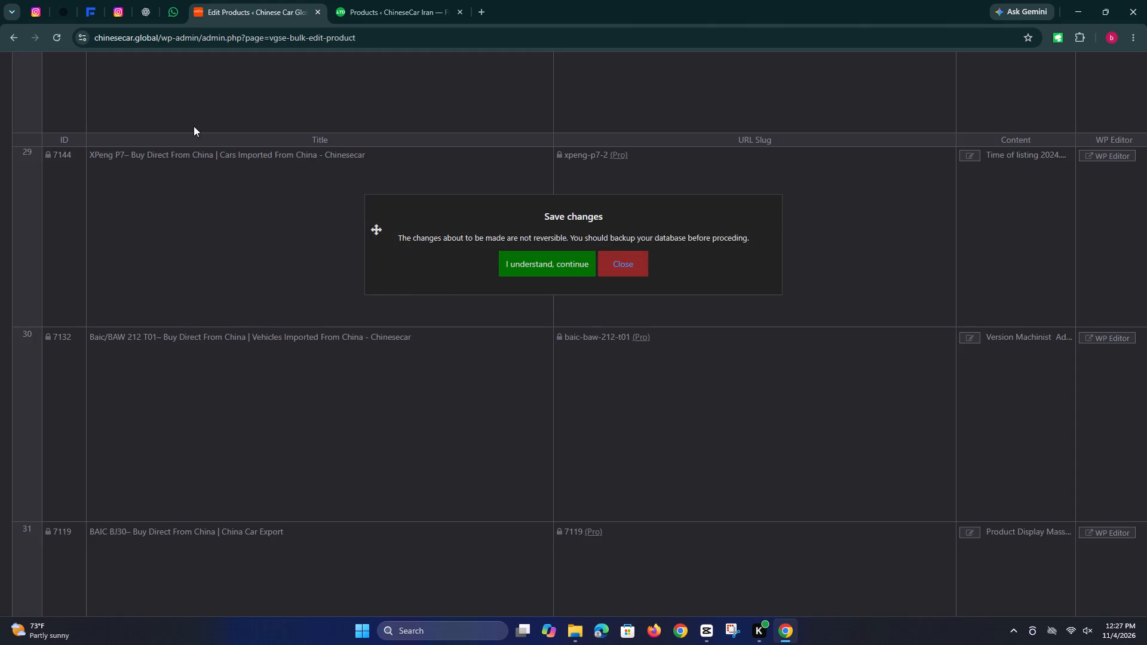
{"action": "left_click", "coordinate": [532, 269]}
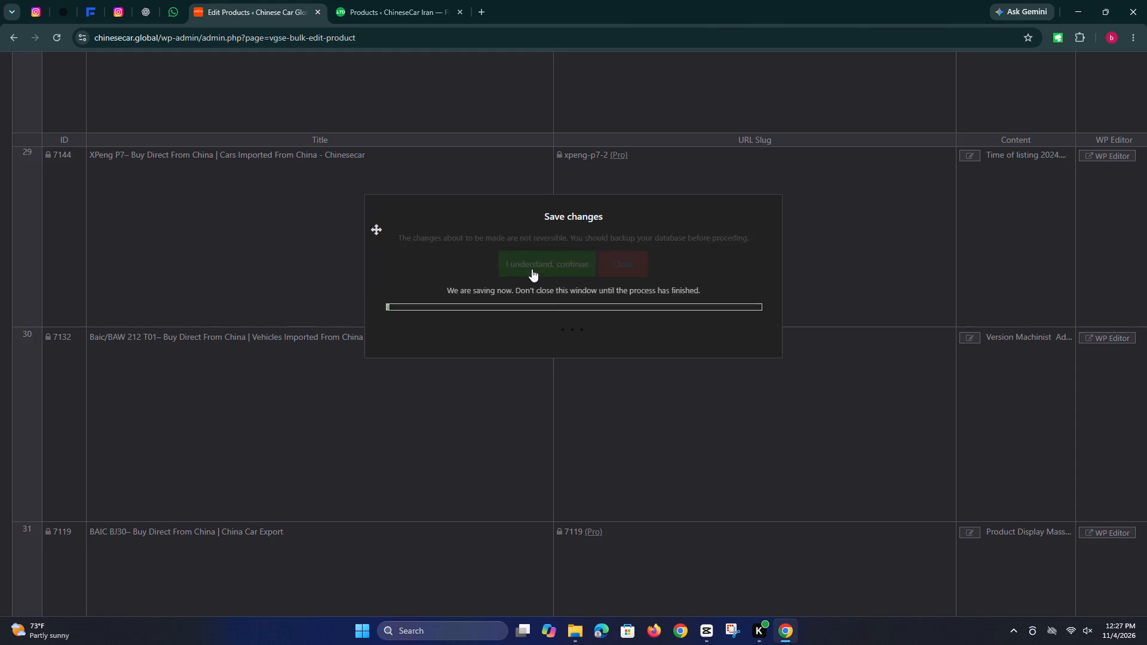
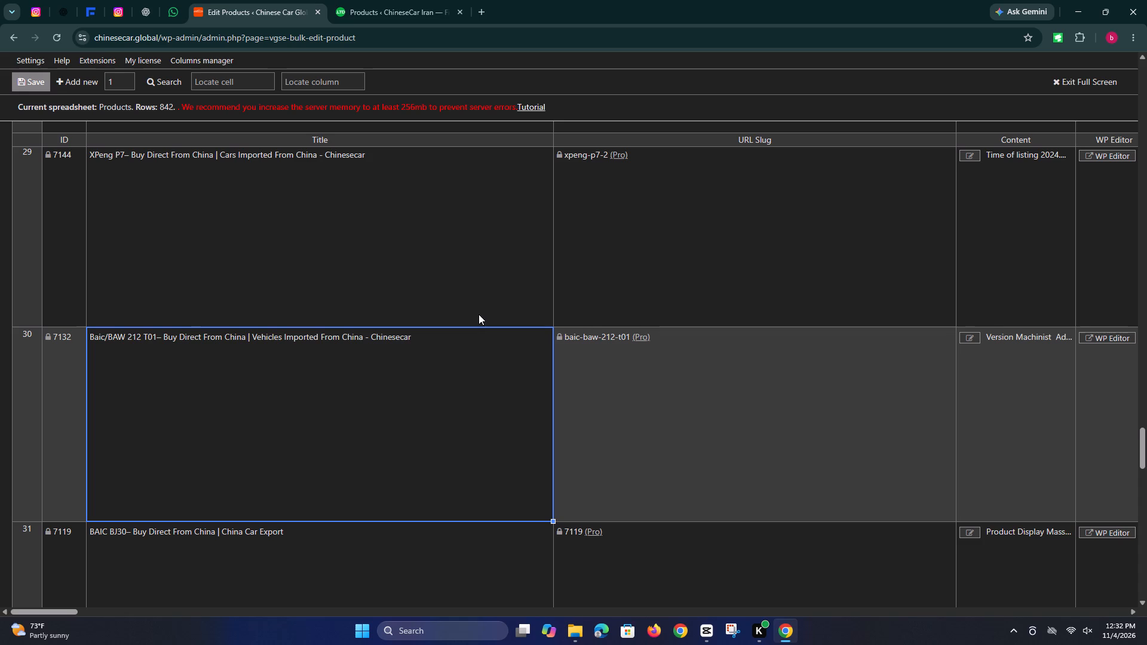
Append the copied " - Chinesecar" suffix to the BAIC BJ30 title in row 31.
{"action": "scroll", "coordinate": [479, 314], "scroll_direction": "down", "scroll_amount": 5}
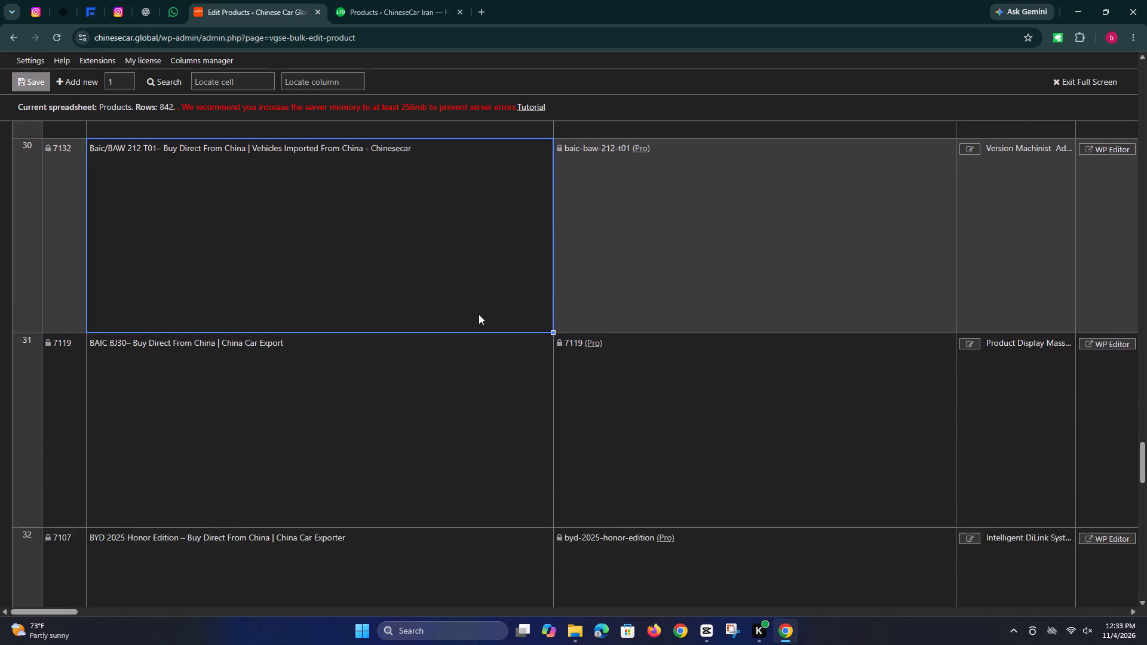
{"action": "triple_click", "coordinate": [314, 297]}
{"action": "left_click", "coordinate": [285, 235]}
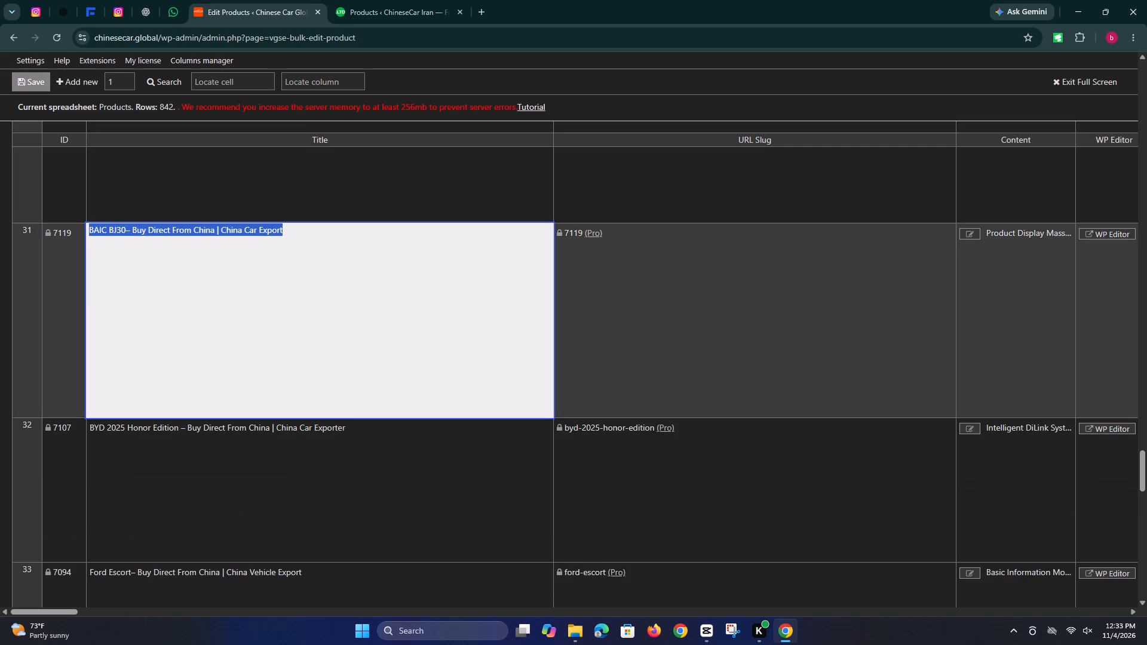
{"action": "left_click", "coordinate": [287, 231]}
{"action": "right_click", "coordinate": [286, 231]}
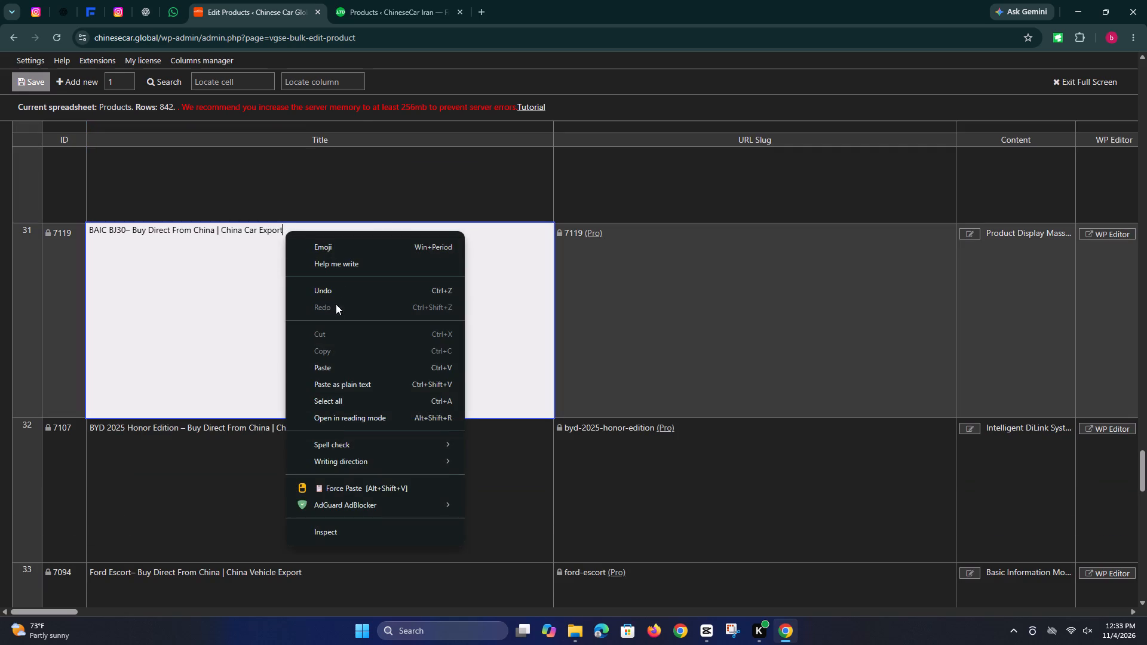
{"action": "left_click", "coordinate": [331, 370]}
Append the copied " - Chinesecar" suffix to the BYD 2025 Honor Edition title in row 32.
{"action": "double_click", "coordinate": [342, 452]}
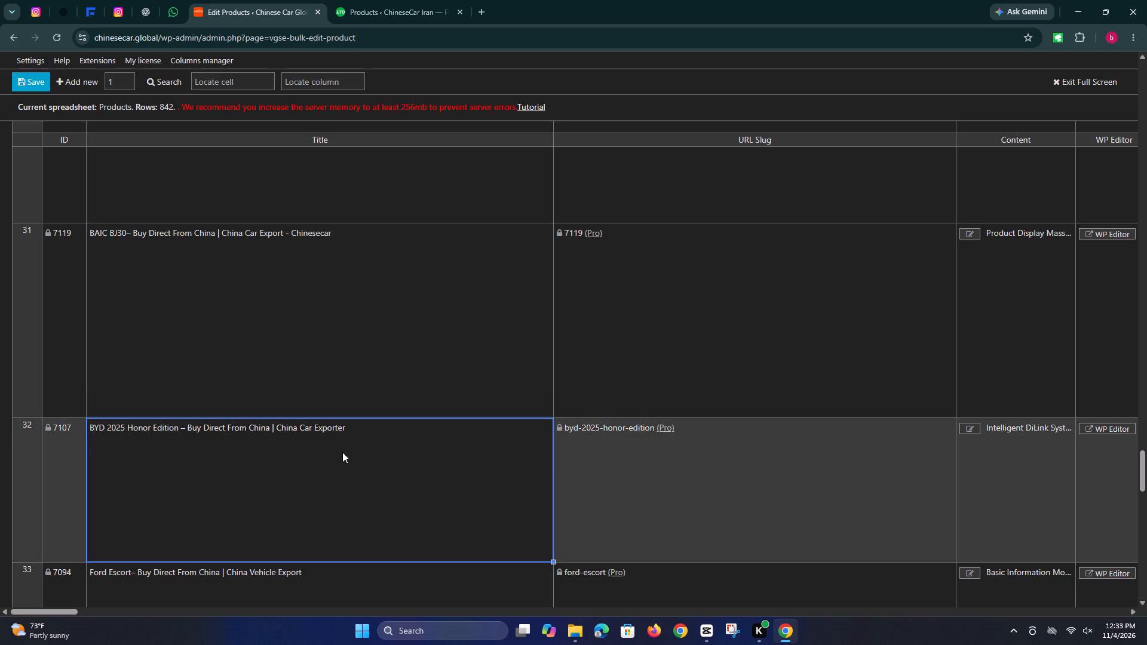
{"action": "double_click", "coordinate": [355, 428]}
{"action": "right_click", "coordinate": [352, 426]}
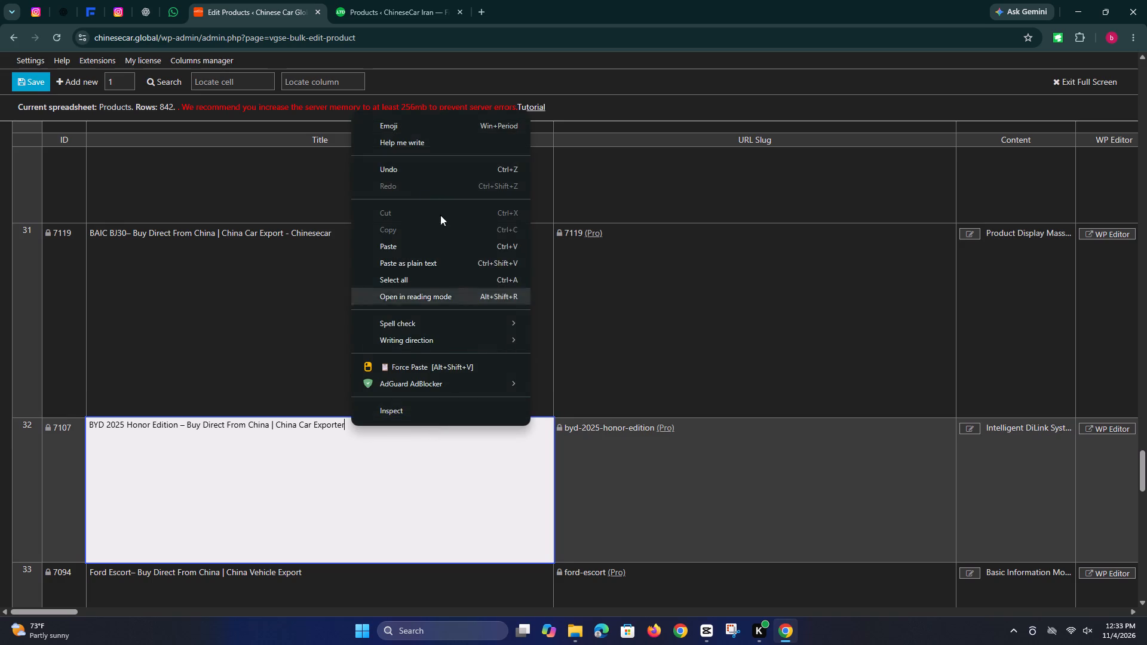
{"action": "left_click", "coordinate": [405, 246]}
Append the copied " - Chinesecar" suffix to the Ford Escort title in row 33.
{"action": "scroll", "coordinate": [437, 254], "scroll_direction": "down", "scroll_amount": 5}
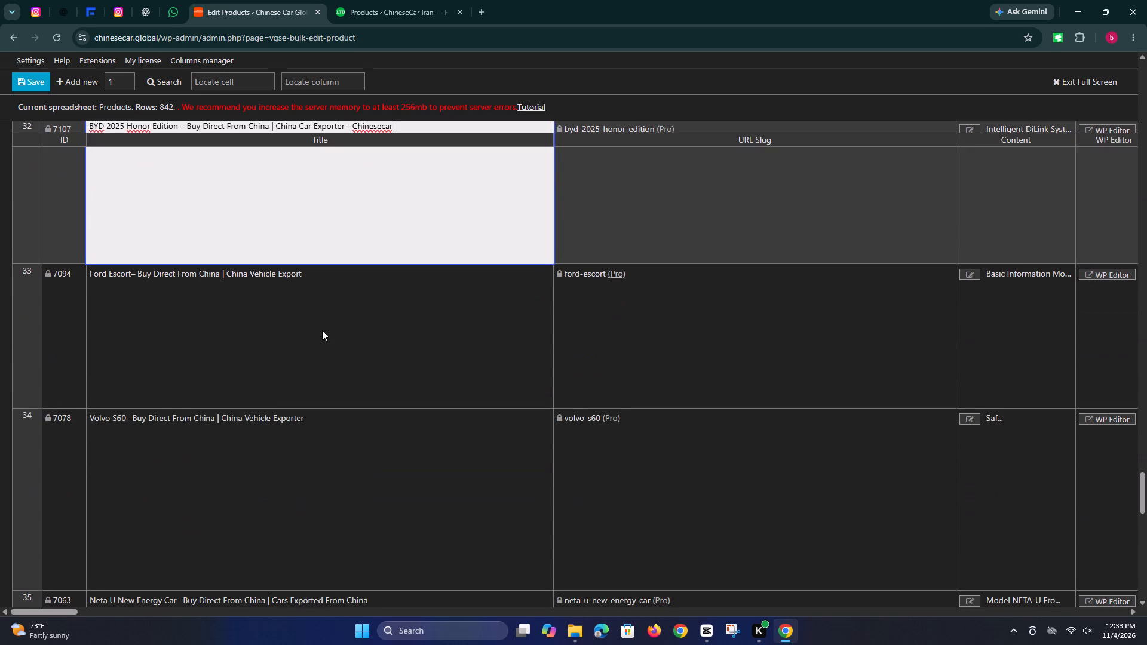
{"action": "double_click", "coordinate": [327, 284]}
{"action": "double_click", "coordinate": [311, 283]}
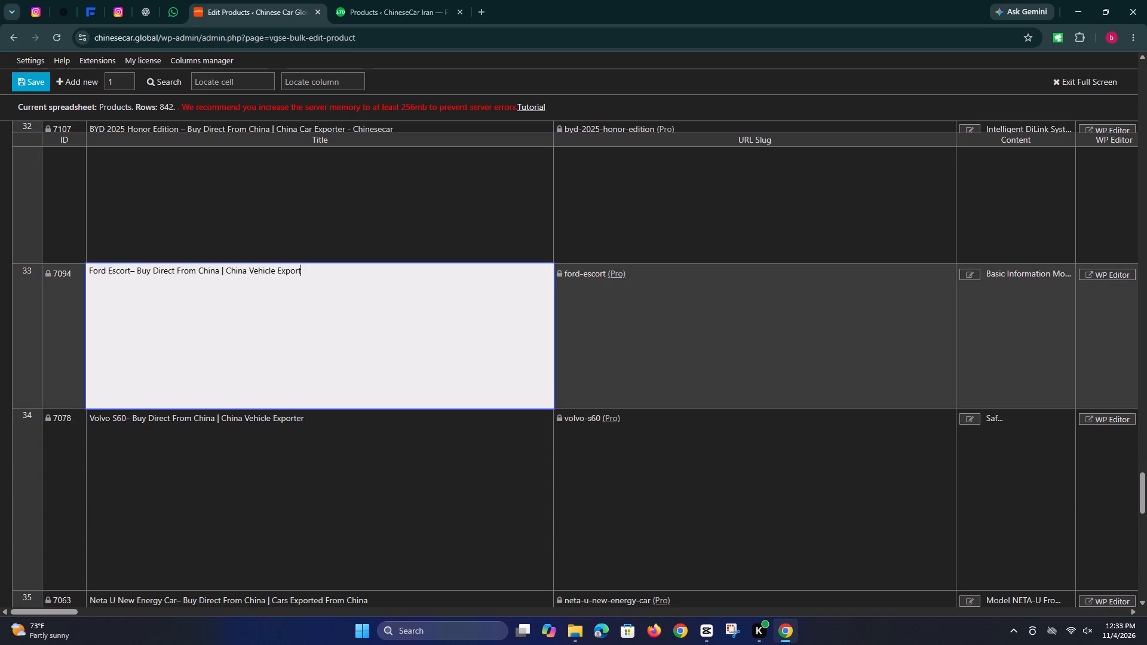
{"action": "right_click", "coordinate": [304, 274]}
{"action": "left_click", "coordinate": [340, 404]}
Append the copied " - Chinesecar" suffix to the Volvo S60 title in row 34.
{"action": "scroll", "coordinate": [362, 340], "scroll_direction": "down", "scroll_amount": 3}
{"action": "triple_click", "coordinate": [320, 295]}
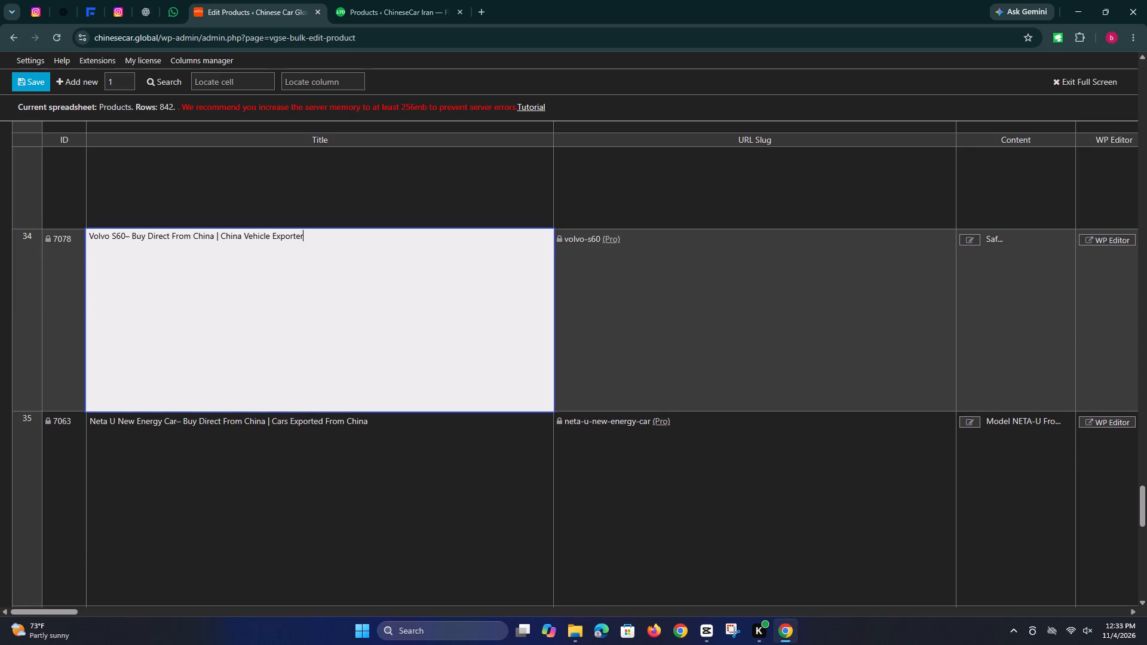
{"action": "right_click", "coordinate": [312, 239]}
{"action": "left_click", "coordinate": [358, 376]}
Append the copied " - Chinesecar" suffix to the Neta U New Energy Car title in row 35.
{"action": "scroll", "coordinate": [378, 313], "scroll_direction": "down", "scroll_amount": 2}
{"action": "triple_click", "coordinate": [350, 324]}
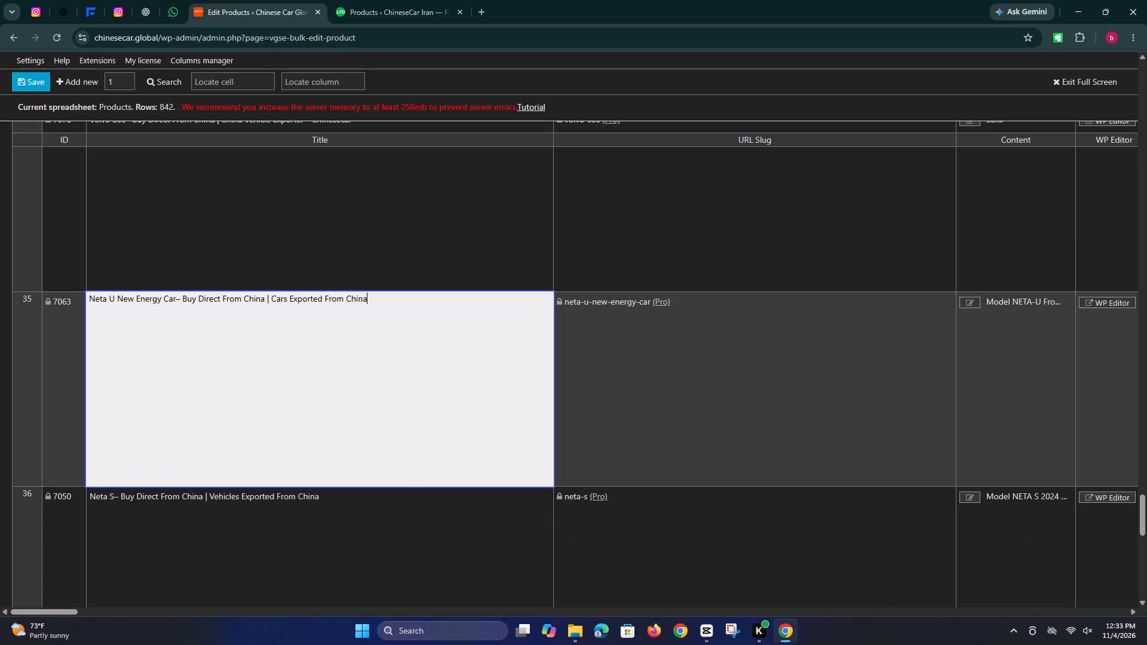
{"action": "right_click", "coordinate": [375, 300]}
{"action": "left_click", "coordinate": [421, 439]}
Append the copied " - Chinesecar" suffix to the Neta S title in row 36.
{"action": "scroll", "coordinate": [387, 392], "scroll_direction": "down", "scroll_amount": 4}
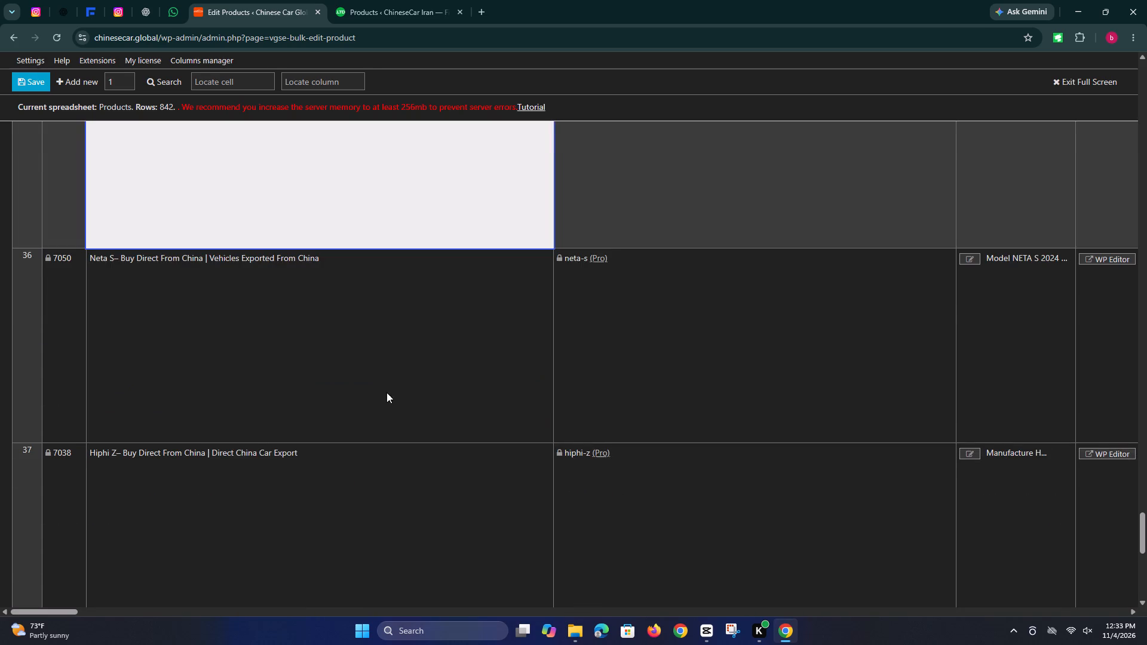
{"action": "triple_click", "coordinate": [317, 337]}
{"action": "right_click", "coordinate": [336, 259]}
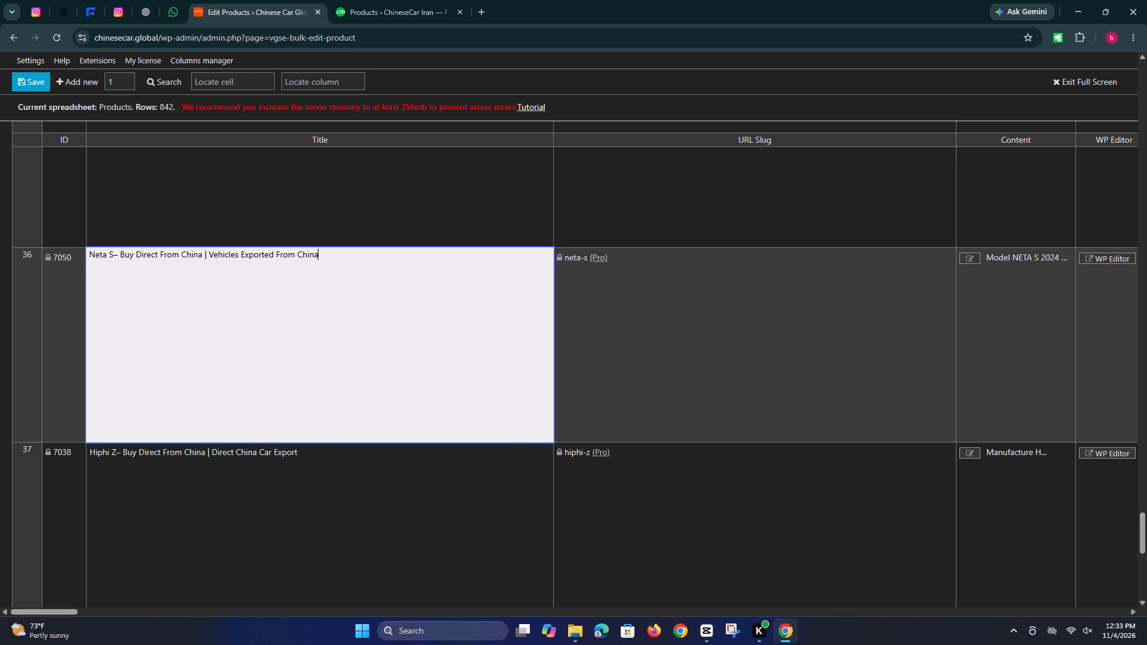
{"action": "left_click", "coordinate": [375, 399]}
Append the copied " - Chinesecar" suffix to the Hiphi Z title in row 37.
{"action": "scroll", "coordinate": [320, 373], "scroll_direction": "down", "scroll_amount": 3}
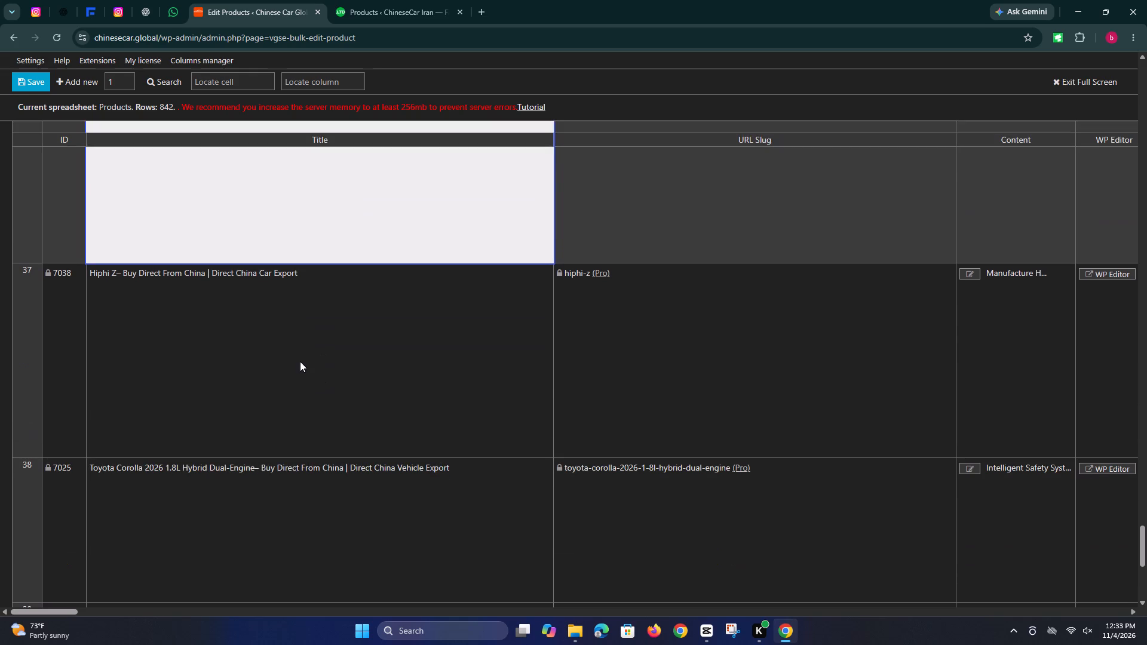
{"action": "triple_click", "coordinate": [300, 361]}
{"action": "left_click", "coordinate": [312, 271]}
{"action": "right_click", "coordinate": [311, 271]}
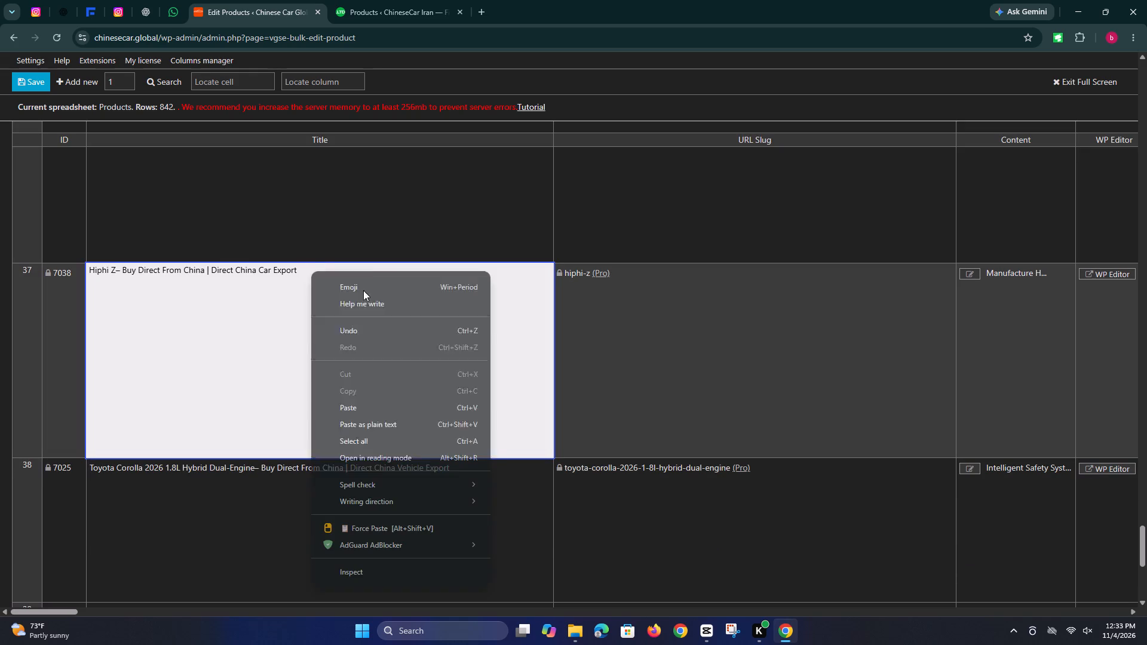
{"action": "left_click", "coordinate": [358, 406]}
Append the copied " - Chinesecar" suffix to the Toyota Corolla 2026 1.8L Hybrid title in row 38.
{"action": "scroll", "coordinate": [364, 372], "scroll_direction": "down", "scroll_amount": 3}
{"action": "triple_click", "coordinate": [387, 364]}
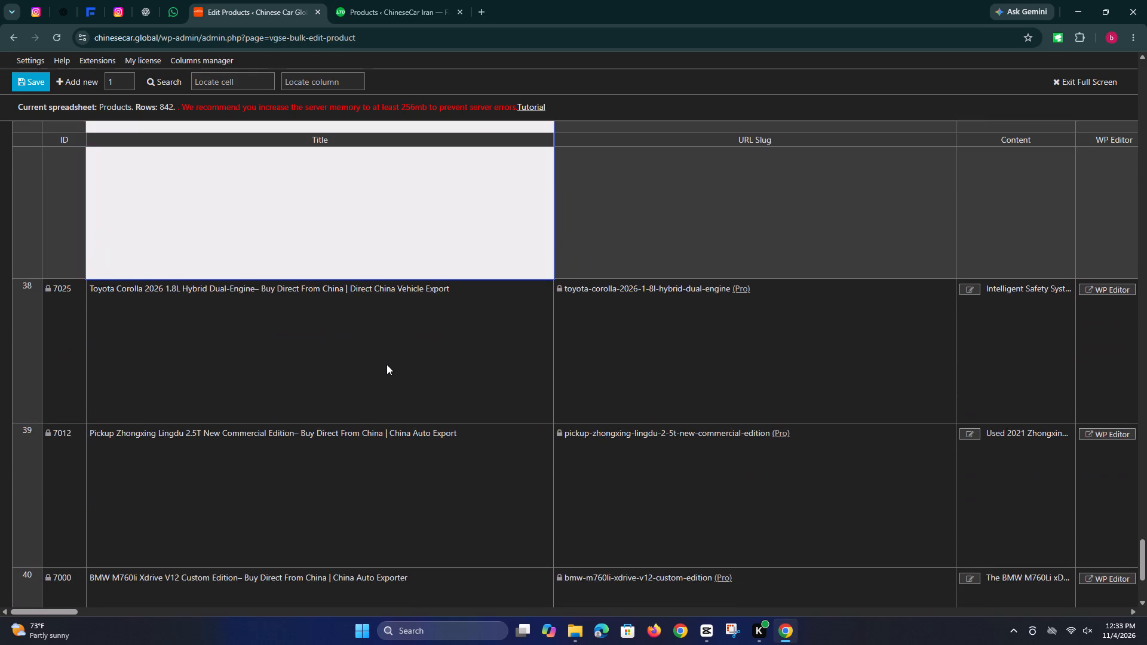
{"action": "right_click", "coordinate": [451, 291]}
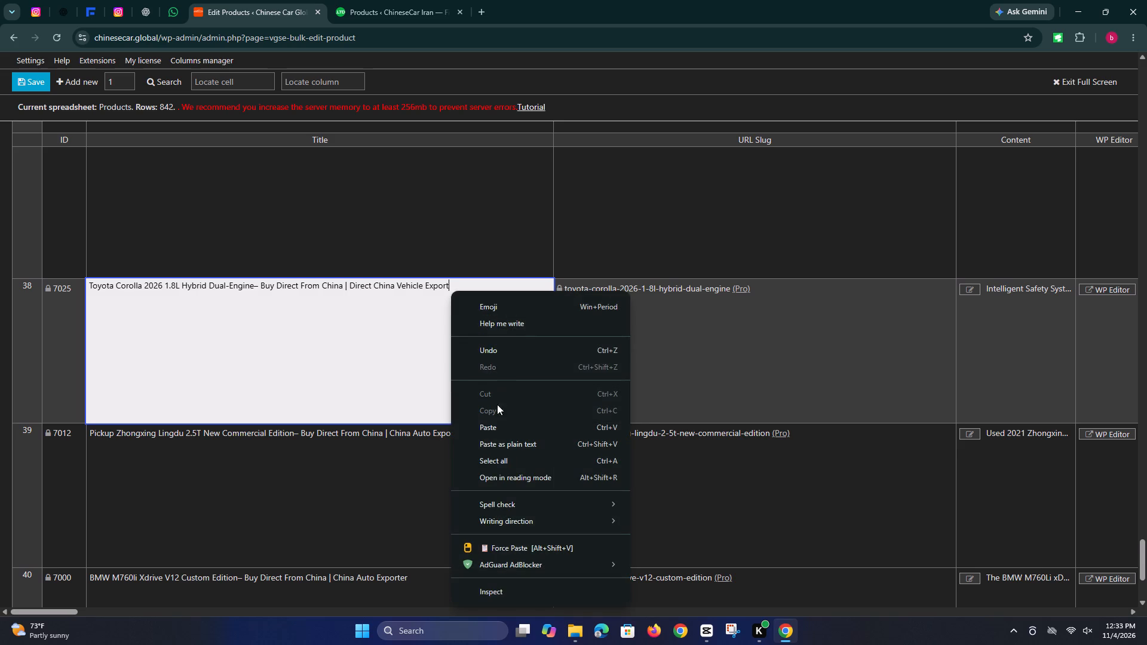
{"action": "left_click", "coordinate": [499, 426]}
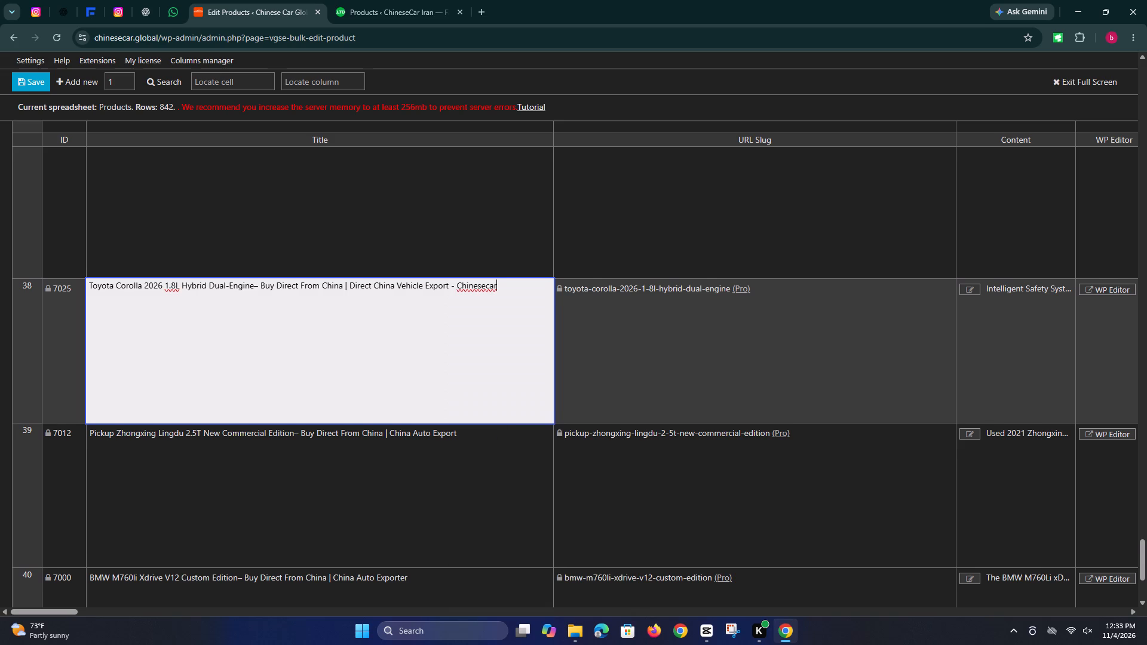
Append the copied " - Chinesecar" suffix to the Pickup Zhongxing Lingdu 2.5T title in row 39.
{"action": "scroll", "coordinate": [392, 373], "scroll_direction": "down", "scroll_amount": 3}
{"action": "triple_click", "coordinate": [444, 293]}
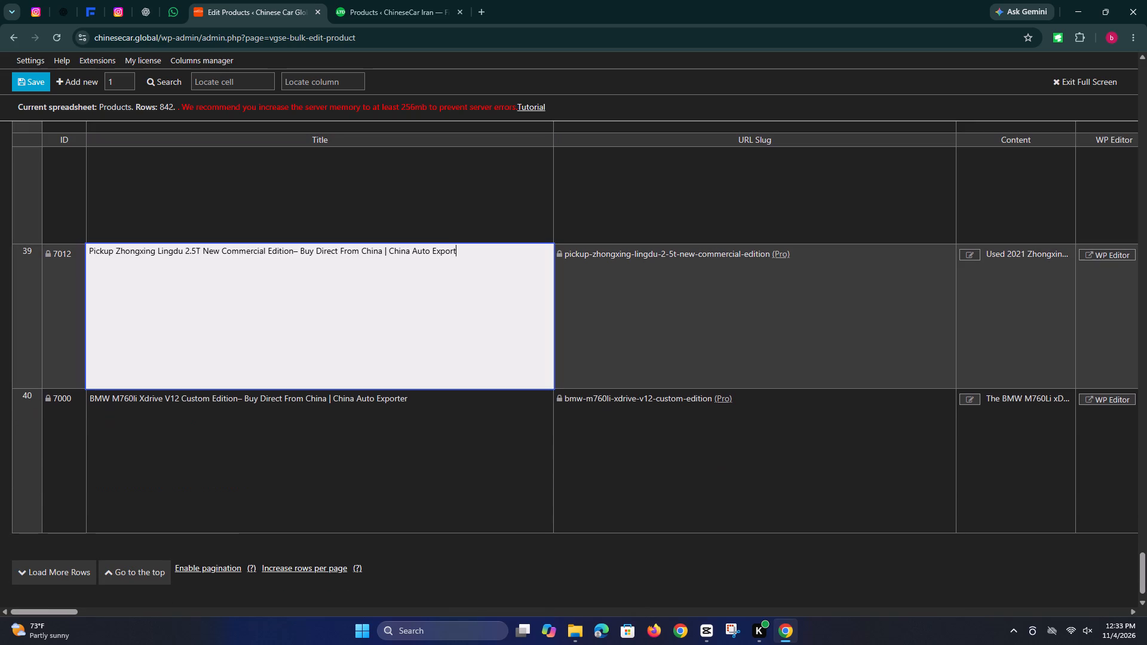
{"action": "right_click", "coordinate": [461, 256]}
{"action": "left_click", "coordinate": [505, 390]}
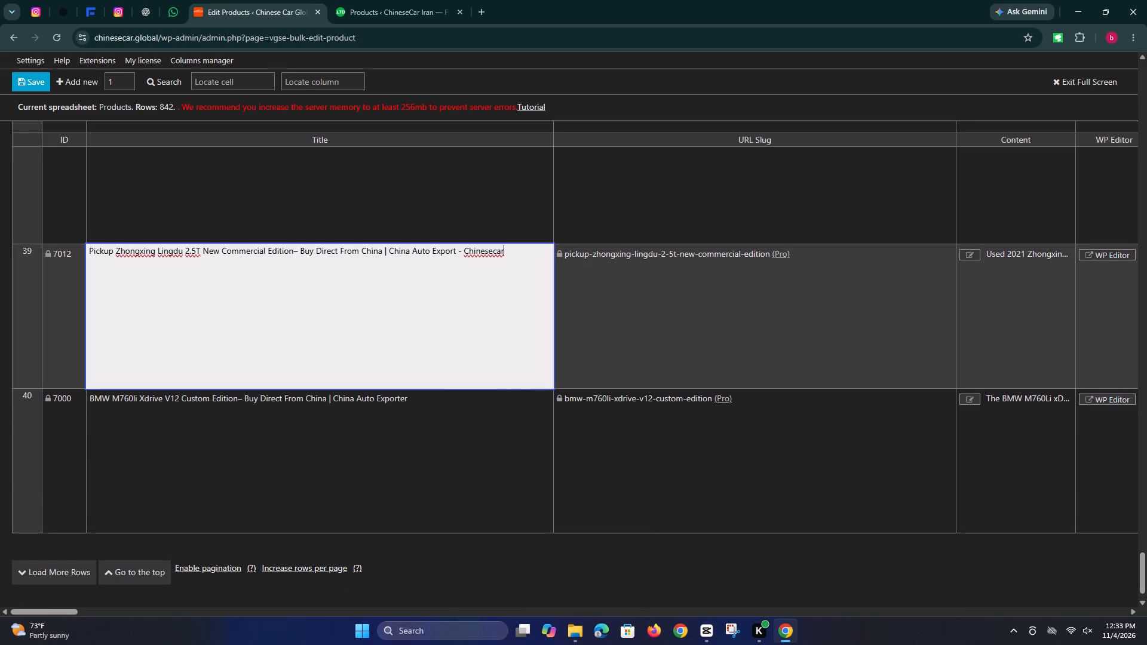
Append the copied " - Chinesecar" suffix to the BMW M760li Xdrive V12 title in row 40.
{"action": "scroll", "coordinate": [465, 367], "scroll_direction": "down", "scroll_amount": 3}
{"action": "triple_click", "coordinate": [428, 379]}
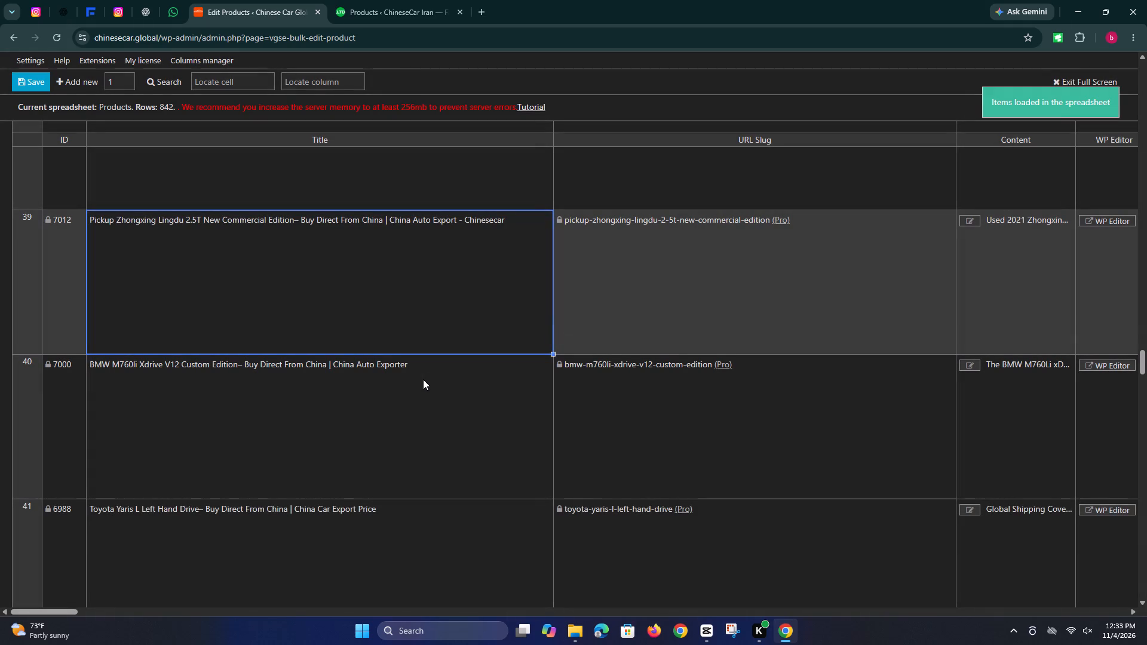
{"action": "double_click", "coordinate": [421, 378]}
{"action": "right_click", "coordinate": [412, 364]}
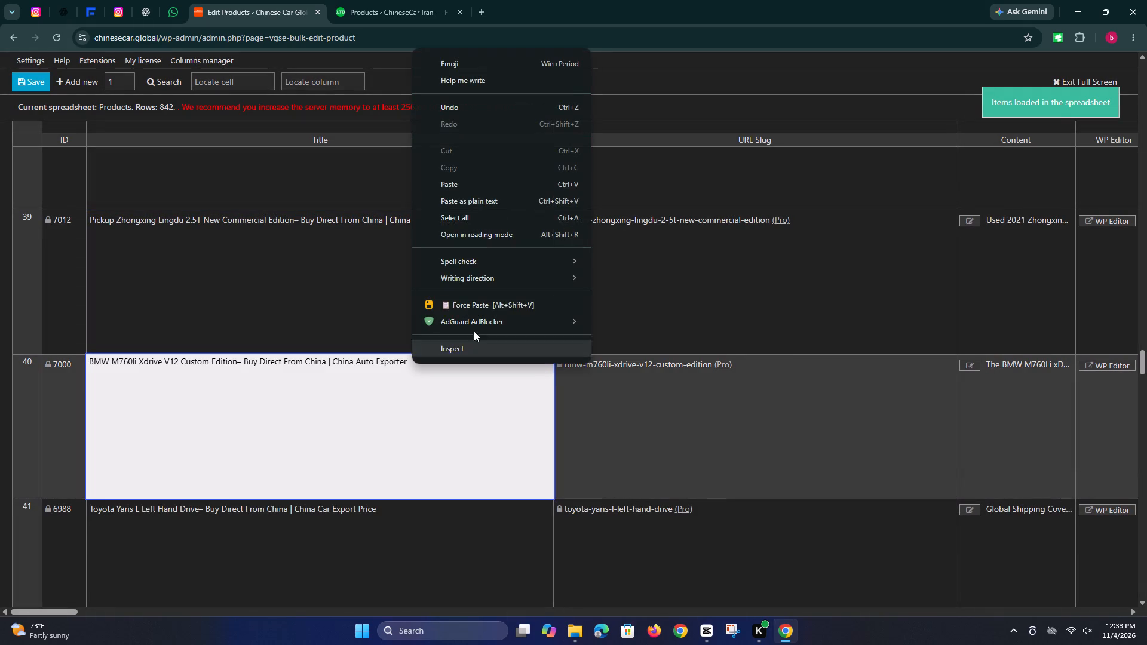
{"action": "left_click", "coordinate": [469, 186]}
Append the copied " - Chinesecar" suffix to the Toyota Yaris L Left Hand Drive title in row 41.
{"action": "scroll", "coordinate": [395, 353], "scroll_direction": "down", "scroll_amount": 4}
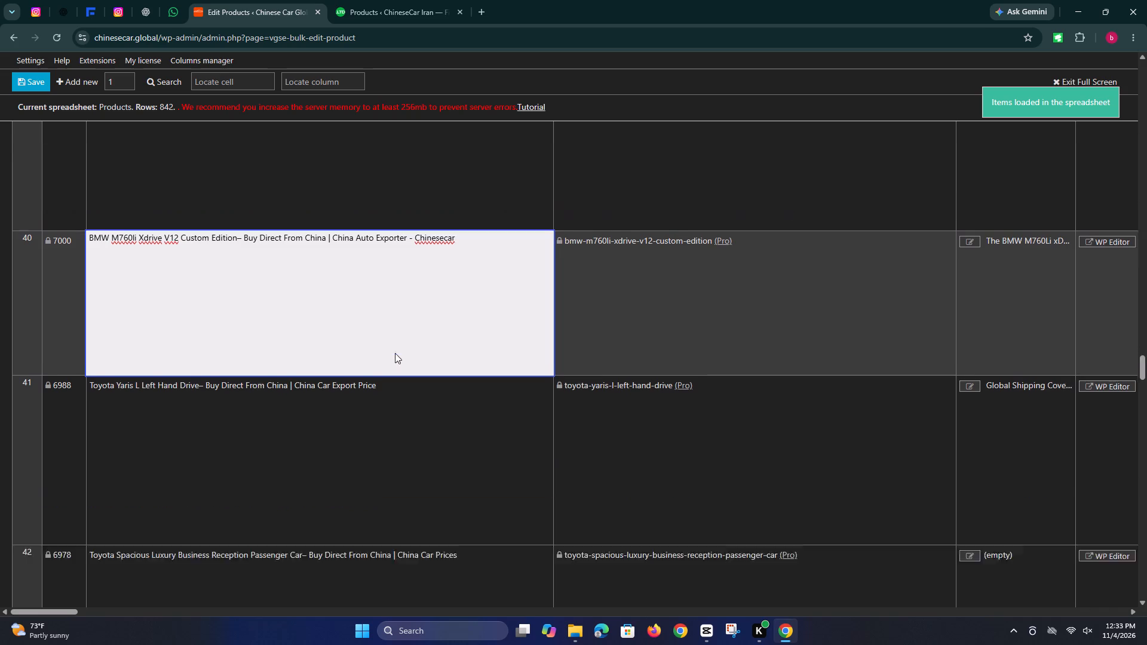
{"action": "triple_click", "coordinate": [351, 322]}
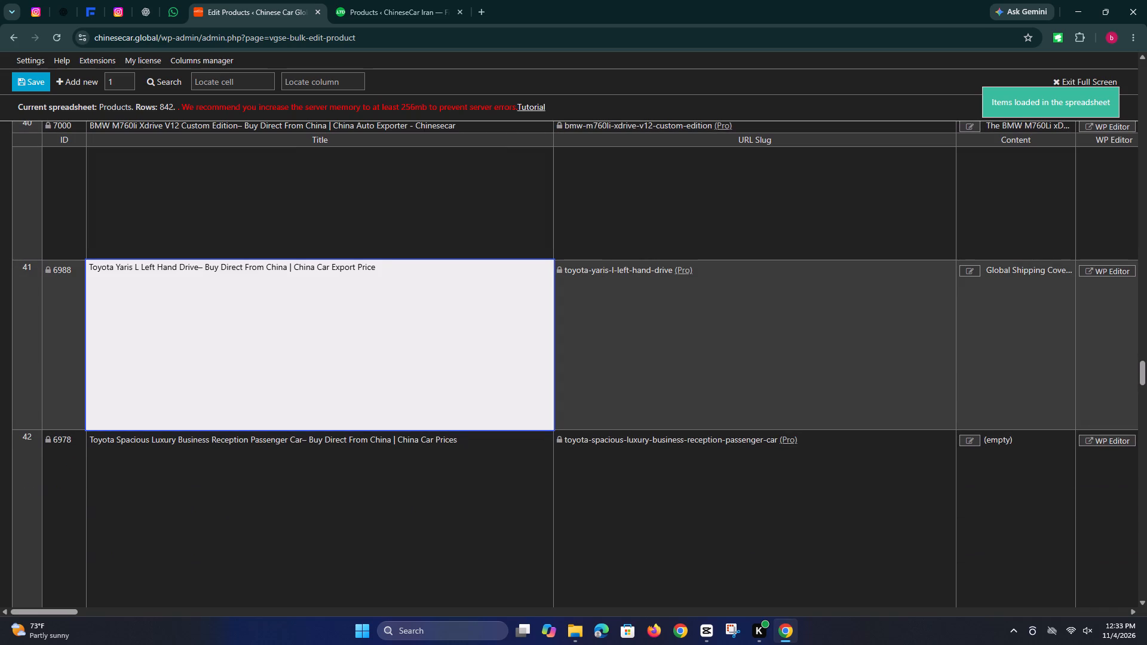
{"action": "right_click", "coordinate": [384, 268]}
{"action": "left_click", "coordinate": [430, 403]}
Append the copied " - Chinesecar" suffix to the Toyota Spacious Luxury Business Reception Passenger Car title in row 42.
{"action": "scroll", "coordinate": [379, 371], "scroll_direction": "down", "scroll_amount": 3}
{"action": "triple_click", "coordinate": [425, 357]}
{"action": "right_click", "coordinate": [465, 258]}
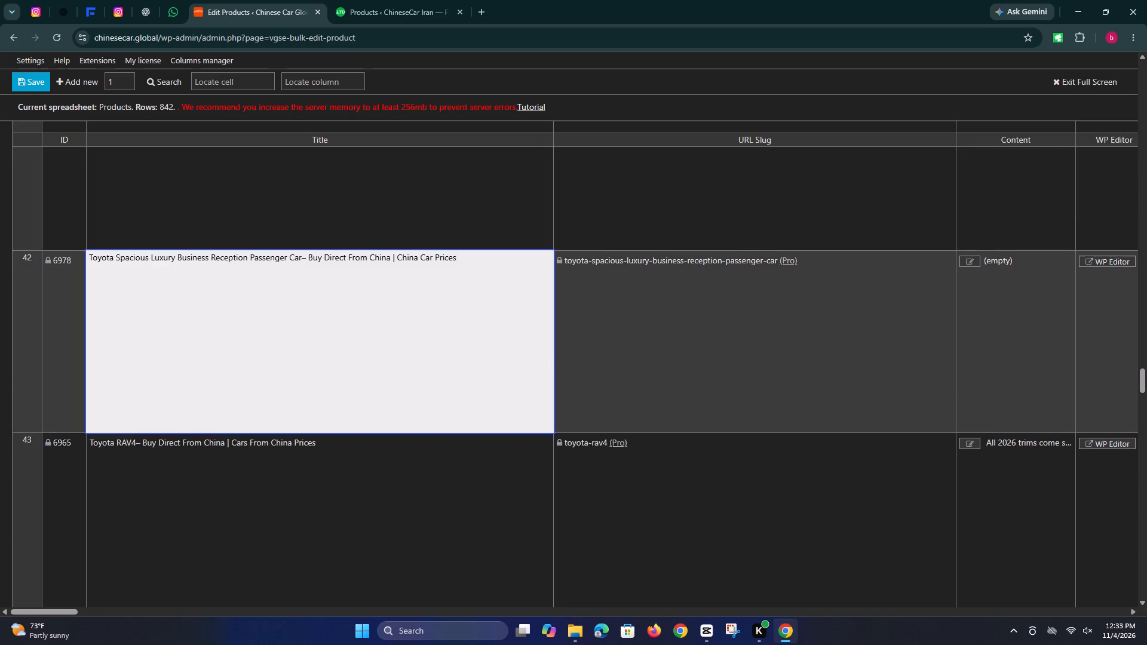
{"action": "left_click", "coordinate": [465, 258]}
{"action": "left_click", "coordinate": [513, 392]}
Append the copied " - Chinesecar" suffix to the Toyota RAV4 title in row 43.
{"action": "scroll", "coordinate": [503, 401], "scroll_direction": "down", "scroll_amount": 3}
{"action": "triple_click", "coordinate": [306, 303]}
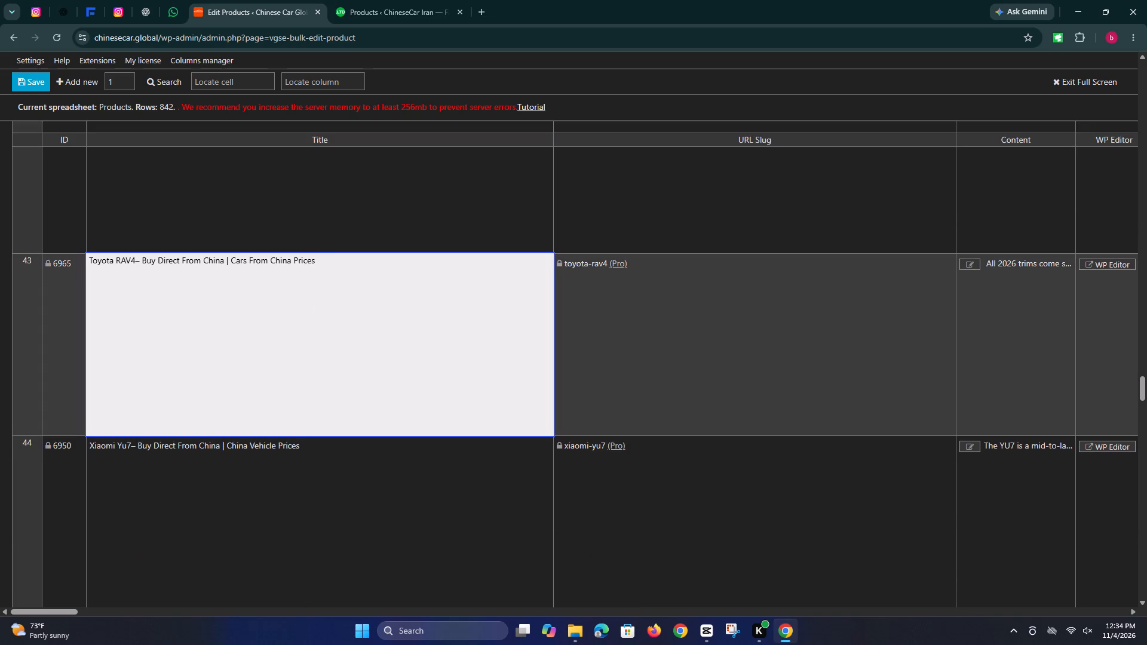
{"action": "right_click", "coordinate": [324, 259]}
{"action": "left_click", "coordinate": [361, 398]}
Append the copied " - Chinesecar" suffix to the Xiaomi Yu7 title in row 44.
{"action": "scroll", "coordinate": [357, 370], "scroll_direction": "down", "scroll_amount": 3}
{"action": "triple_click", "coordinate": [299, 320]}
{"action": "right_click", "coordinate": [306, 266]}
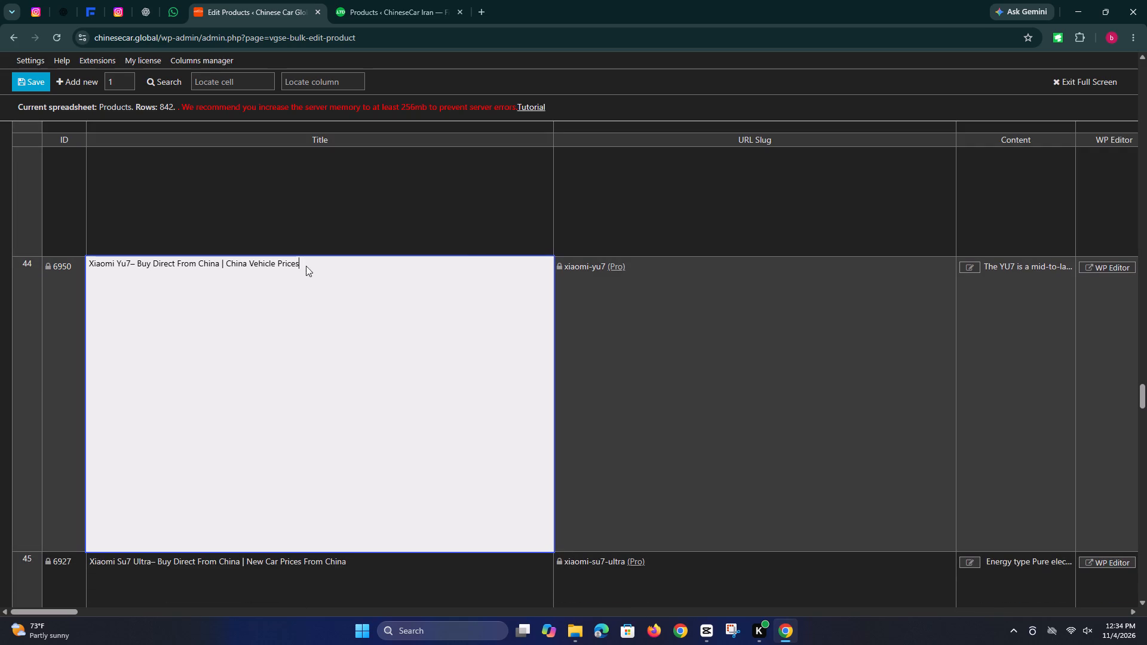
{"action": "left_click", "coordinate": [351, 399]}
Append the copied " - Chinesecar" suffix to the Xiaomi Su7 Ultra title in row 45.
{"action": "scroll", "coordinate": [400, 372], "scroll_direction": "down", "scroll_amount": 4}
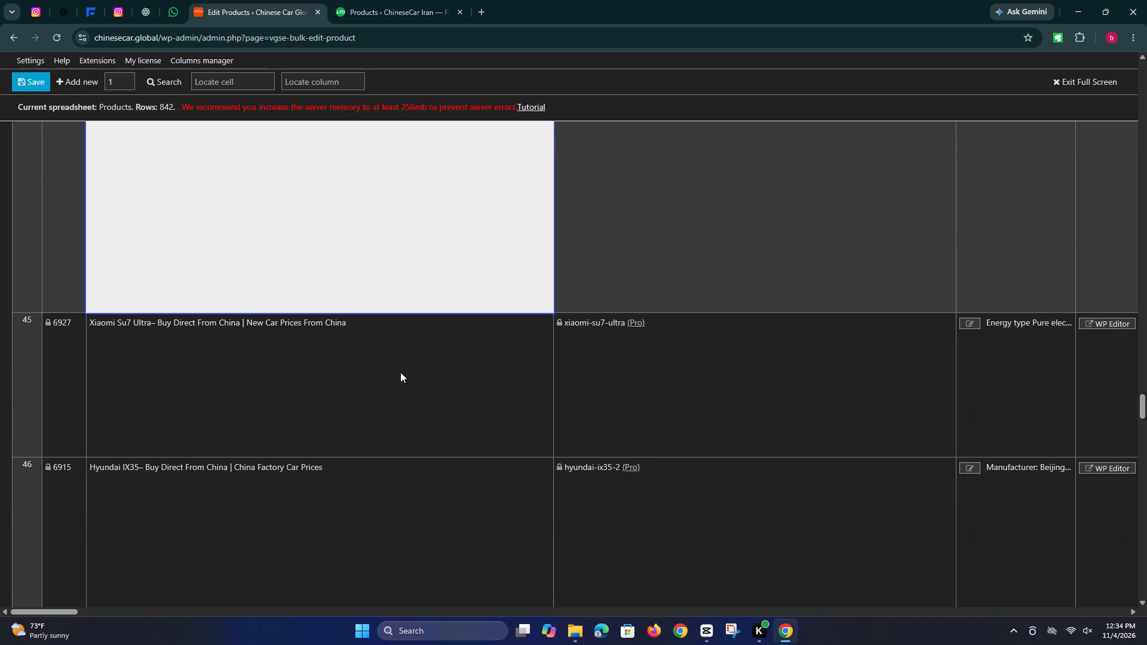
{"action": "triple_click", "coordinate": [355, 354]}
{"action": "right_click", "coordinate": [352, 320]}
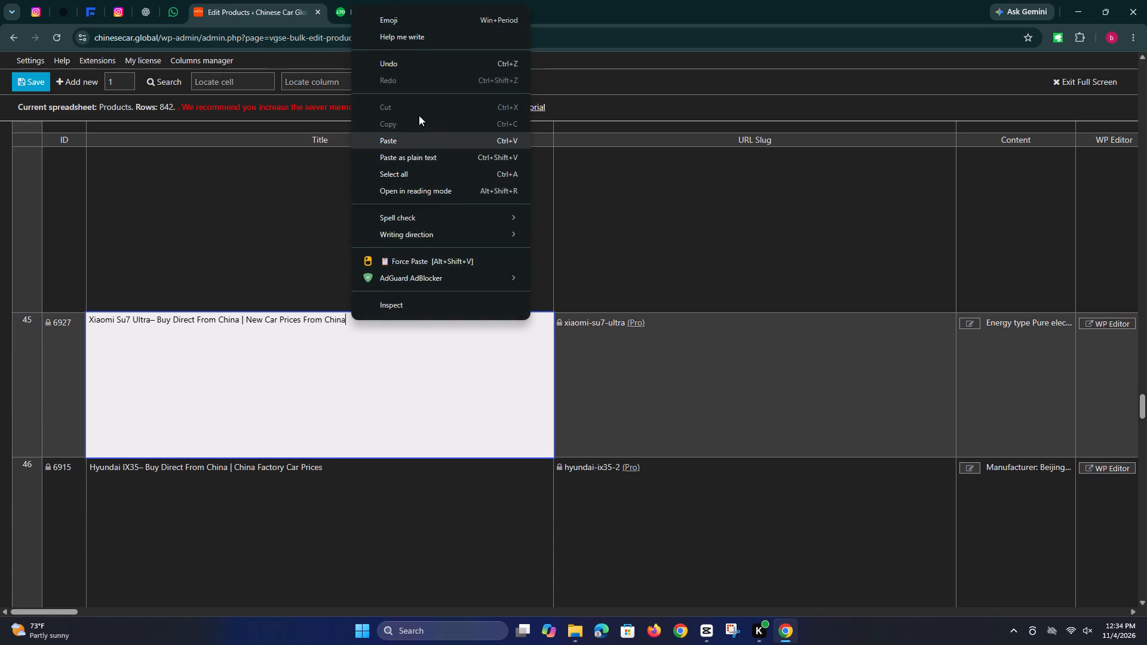
{"action": "left_click", "coordinate": [420, 145]}
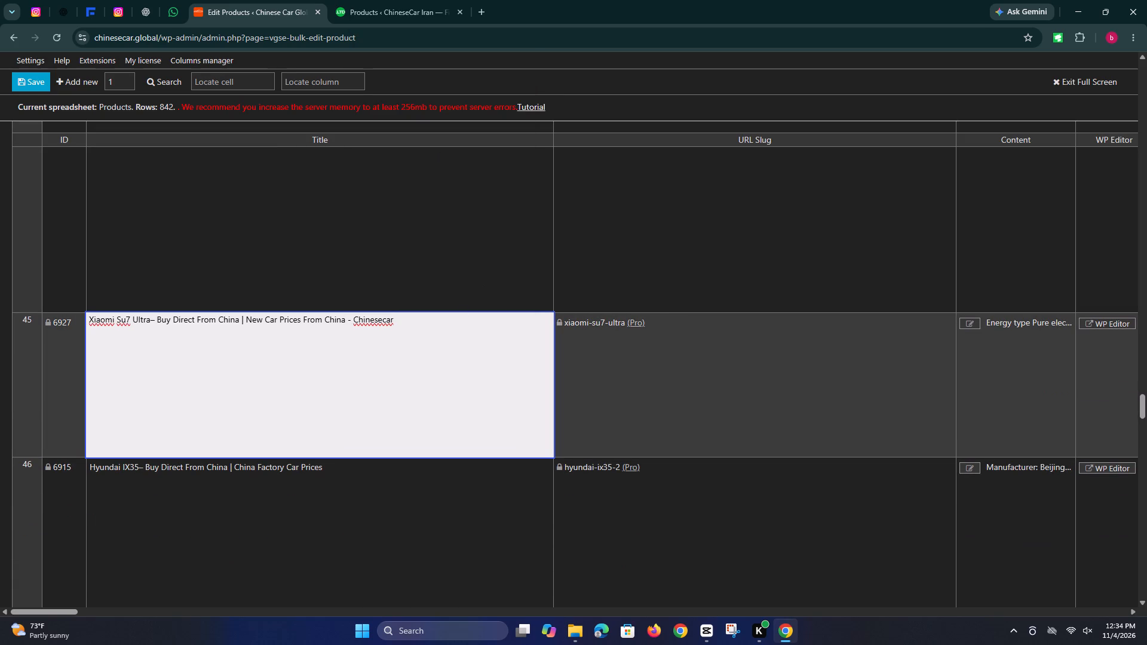
Append the copied " - Chinesecar" suffix to the Hyundai IX35 title in row 46.
{"action": "scroll", "coordinate": [423, 333], "scroll_direction": "down", "scroll_amount": 2}
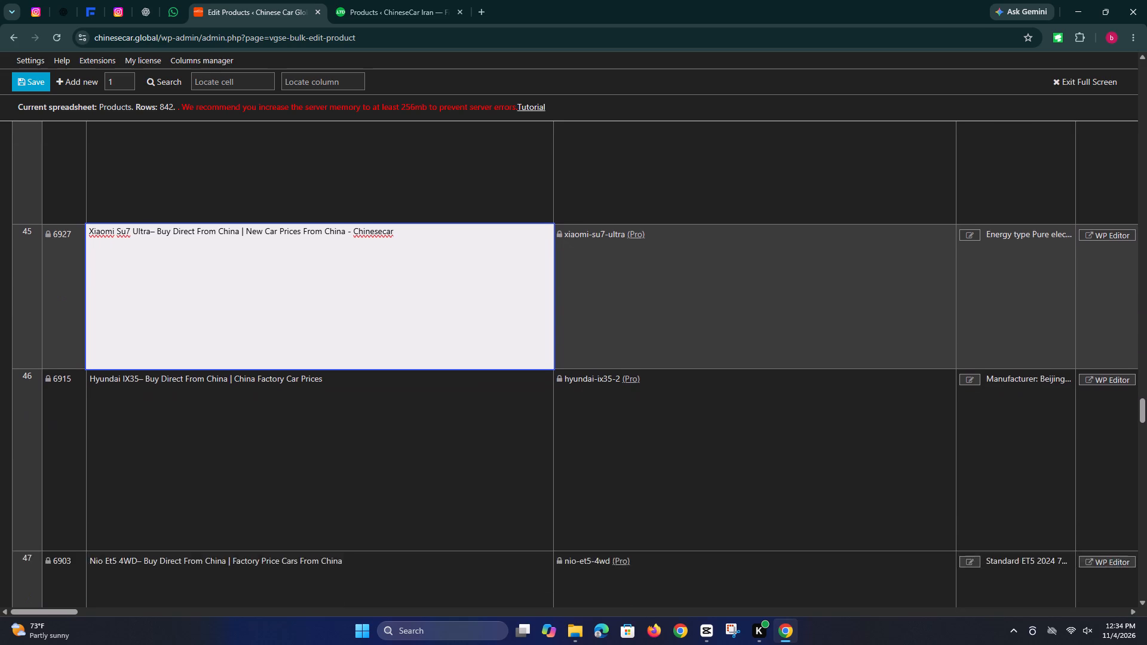
{"action": "triple_click", "coordinate": [330, 349]}
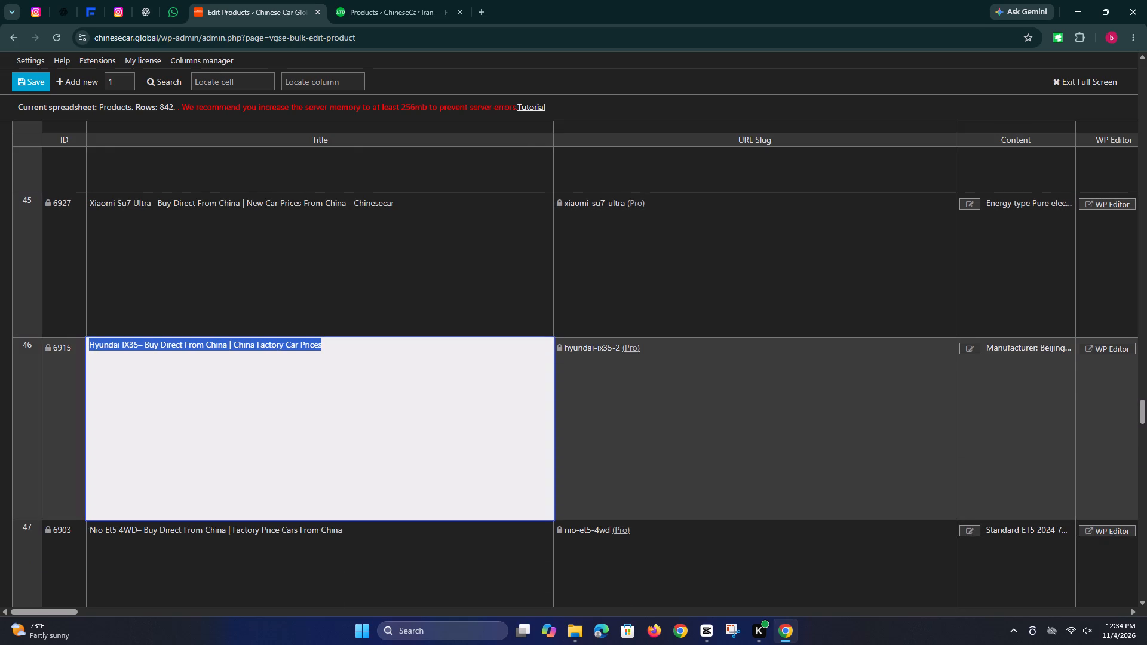
{"action": "right_click", "coordinate": [329, 345]}
{"action": "left_click", "coordinate": [324, 347]}
{"action": "right_click", "coordinate": [326, 345]}
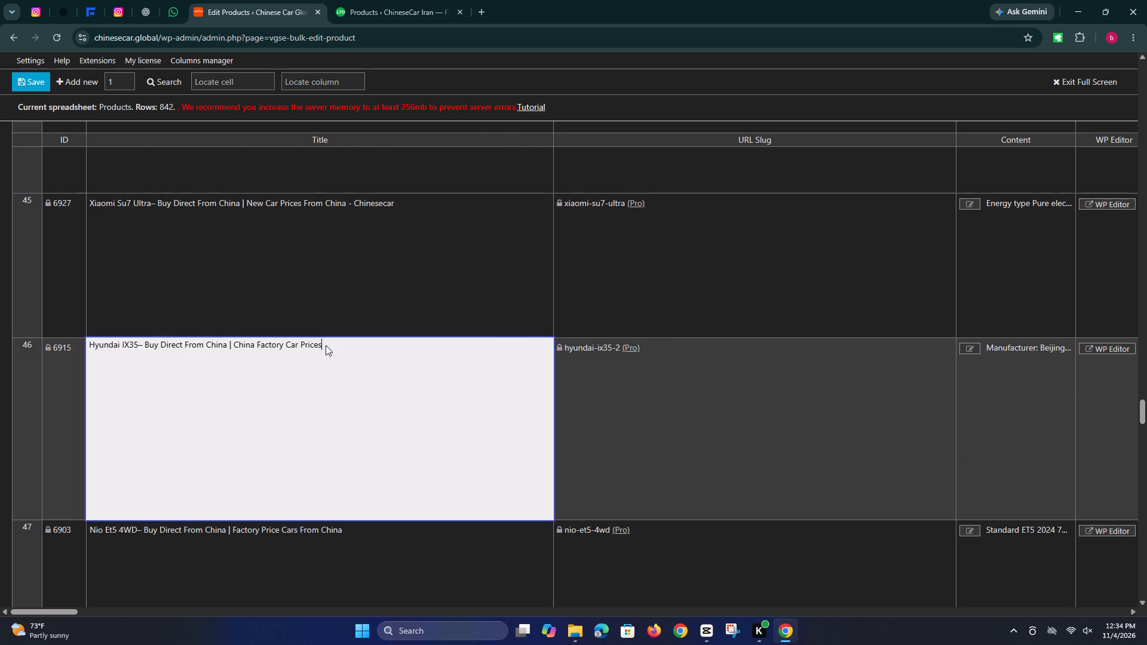
{"action": "left_click", "coordinate": [367, 170]}
Append the copied " - Chinesecar" suffix to the Nio Et5 4WD title in row 47.
{"action": "scroll", "coordinate": [346, 380], "scroll_direction": "down", "scroll_amount": 3}
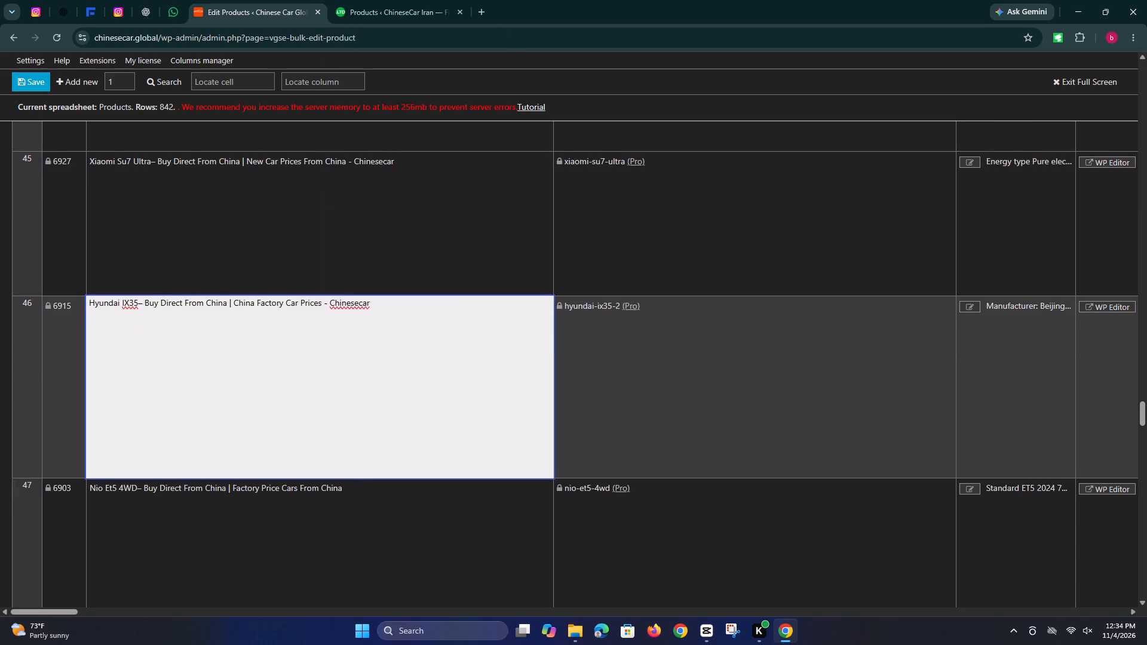
{"action": "scroll", "coordinate": [346, 380], "scroll_direction": "down", "scroll_amount": 1}
{"action": "triple_click", "coordinate": [337, 339]}
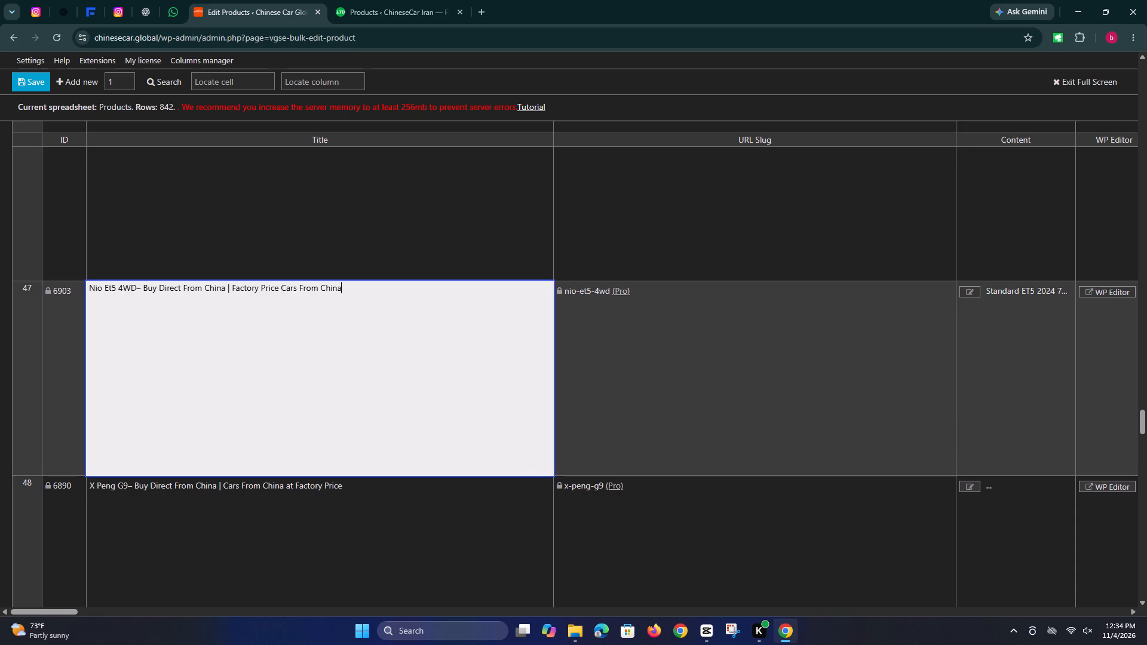
{"action": "right_click", "coordinate": [349, 290]}
{"action": "left_click", "coordinate": [400, 423]}
Append the copied " - Chinesecar" suffix to the X Peng G9 title in row 48.
{"action": "scroll", "coordinate": [415, 423], "scroll_direction": "down", "scroll_amount": 1}
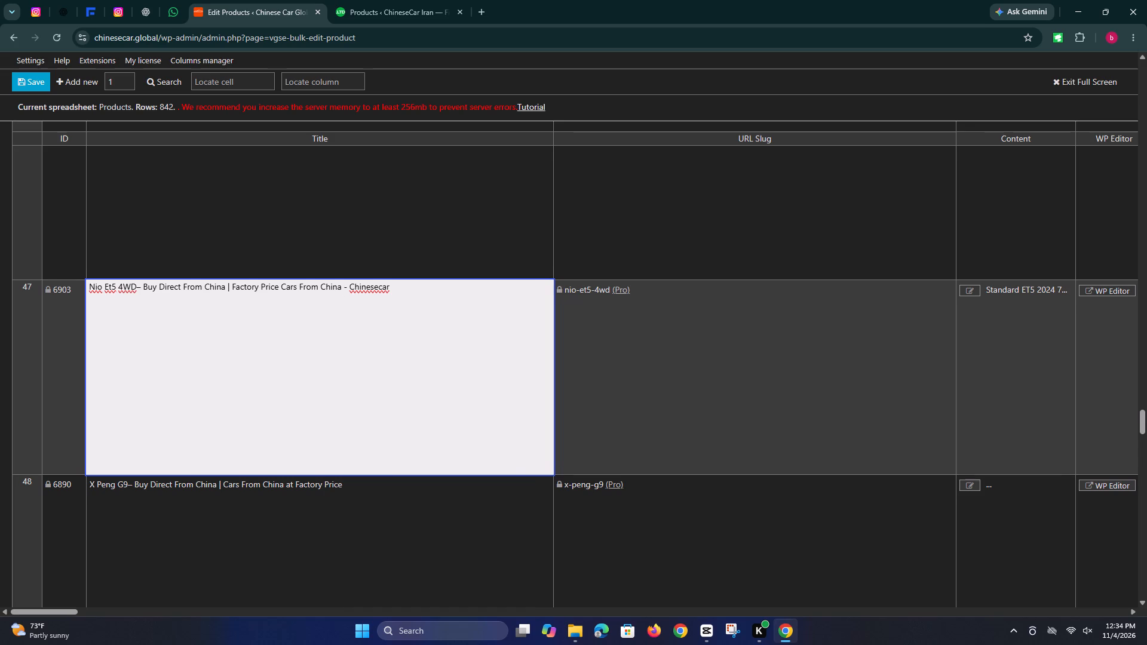
{"action": "scroll", "coordinate": [415, 423], "scroll_direction": "down", "scroll_amount": 2}
{"action": "triple_click", "coordinate": [344, 368]}
{"action": "right_click", "coordinate": [346, 303]}
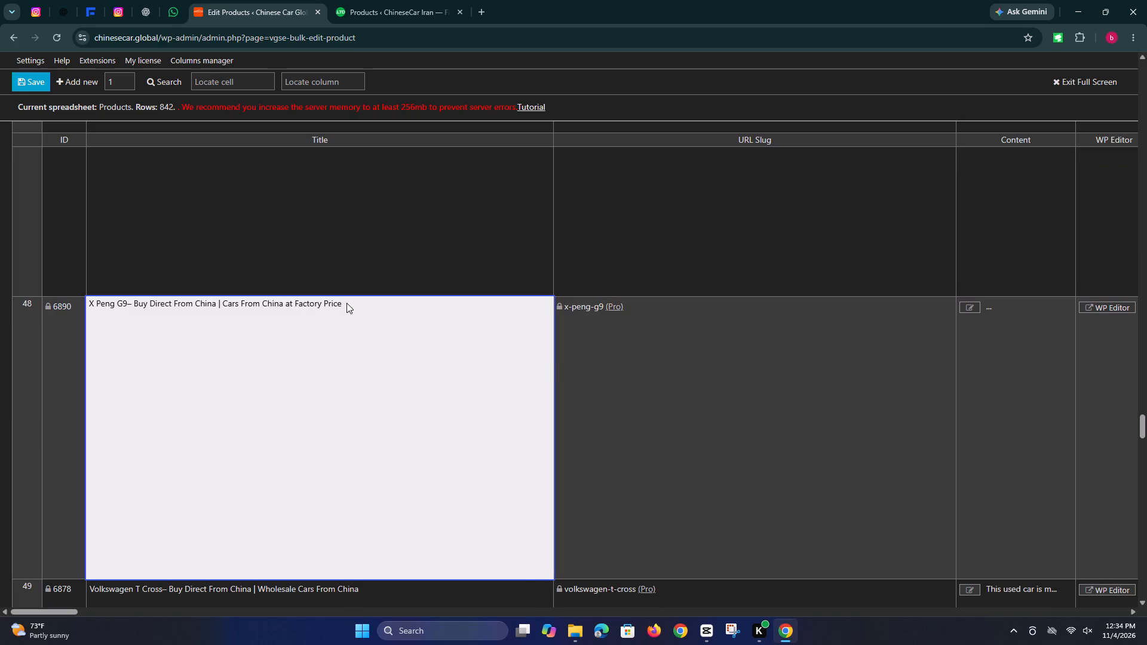
{"action": "left_click", "coordinate": [392, 437]}
Append the copied " - Chinesecar" suffix to the Volkswagen T Cross title in row 49.
{"action": "scroll", "coordinate": [398, 425], "scroll_direction": "down", "scroll_amount": 4}
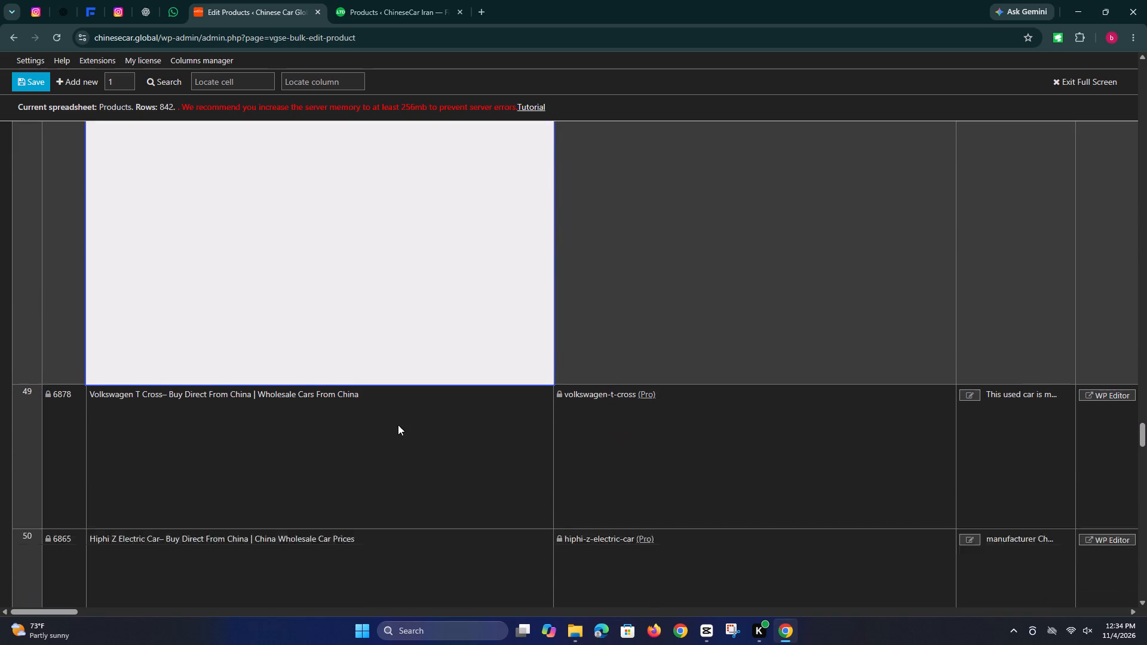
{"action": "triple_click", "coordinate": [363, 408]}
{"action": "right_click", "coordinate": [363, 348]}
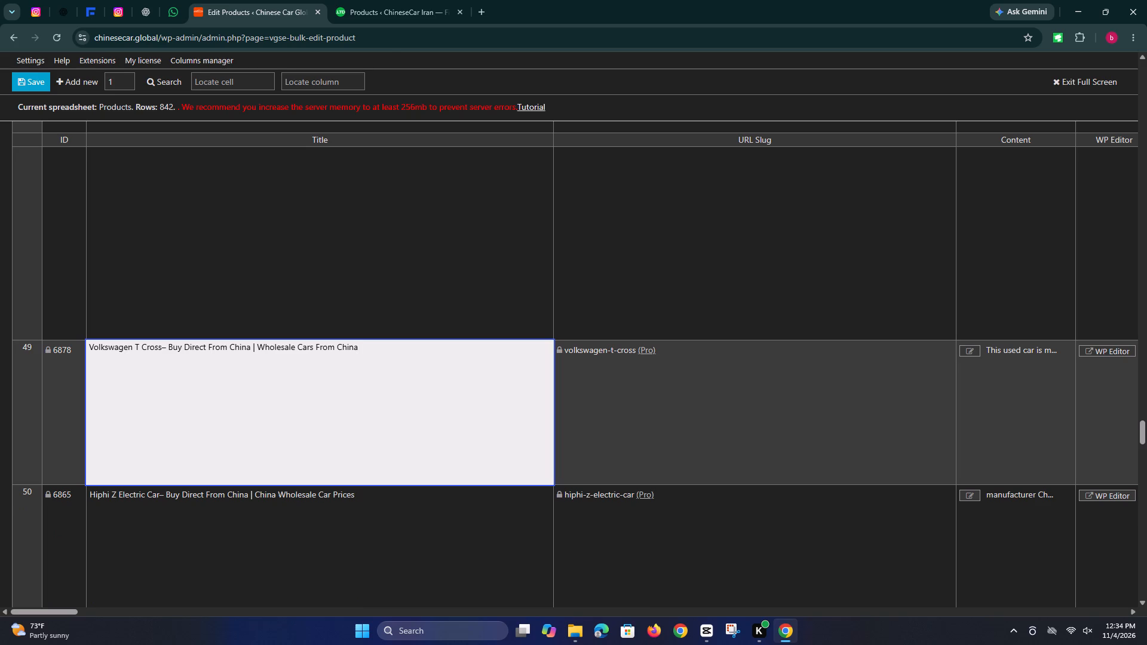
{"action": "left_click", "coordinate": [401, 170]}
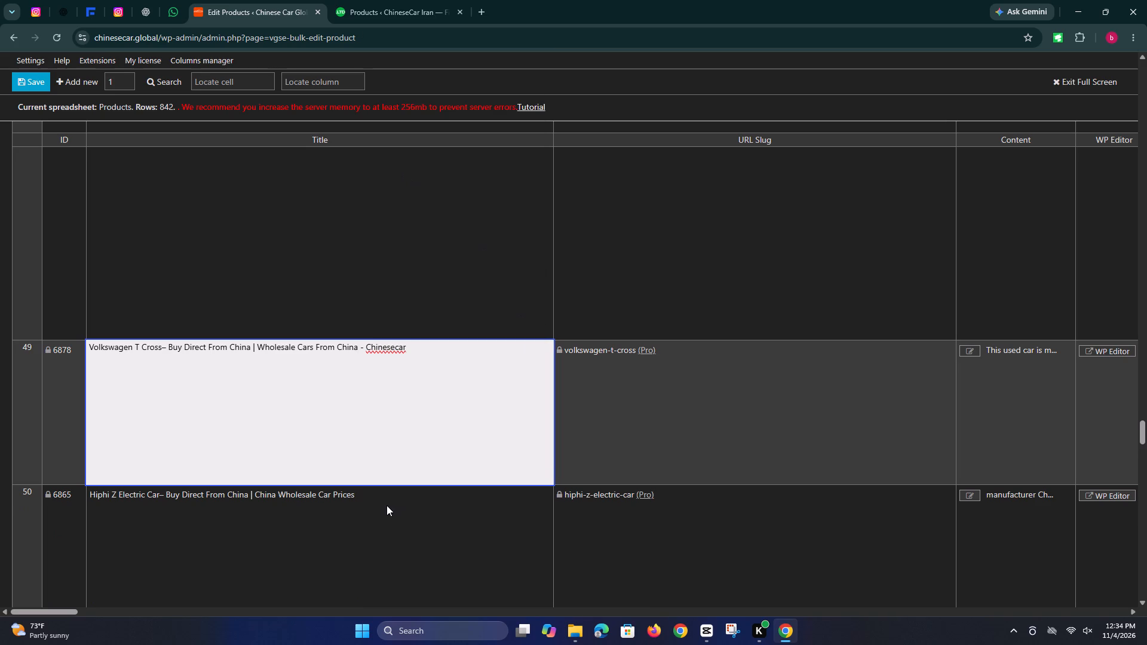
Append the copied " - Chinesecar" suffix to the Hiphi Z Electric Car title in row 50.
{"action": "double_click", "coordinate": [384, 506]}
{"action": "right_click", "coordinate": [358, 416]}
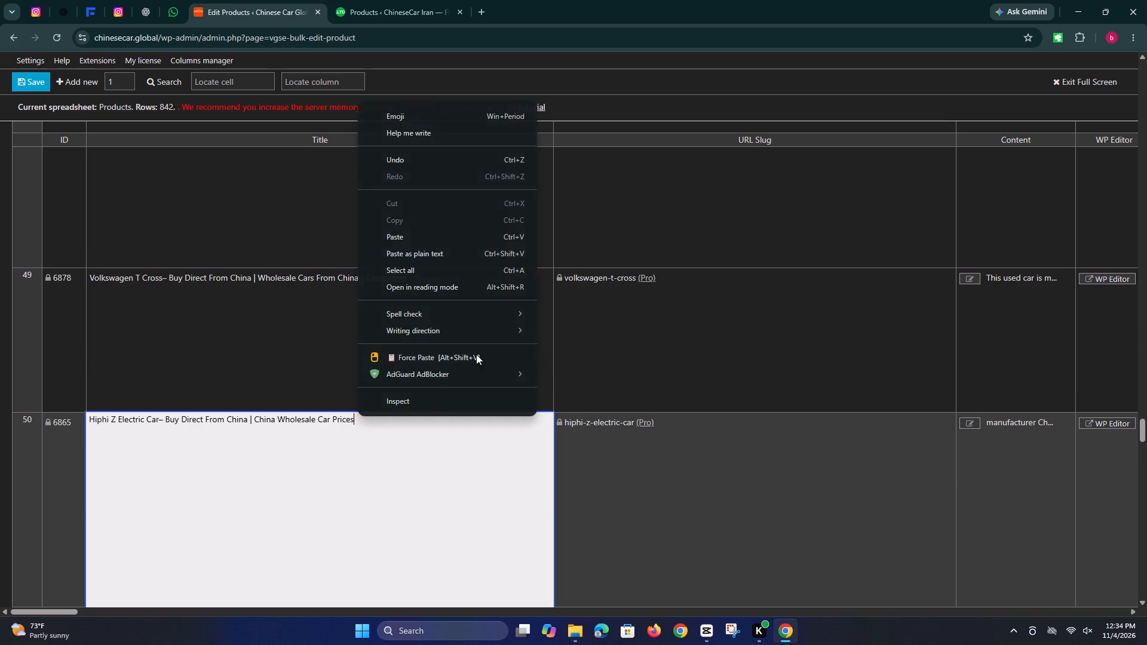
{"action": "left_click", "coordinate": [414, 234]}
Append the copied " - Chinesecar" suffix to the Toyota Corola title in row 51.
{"action": "scroll", "coordinate": [333, 346], "scroll_direction": "down", "scroll_amount": 5}
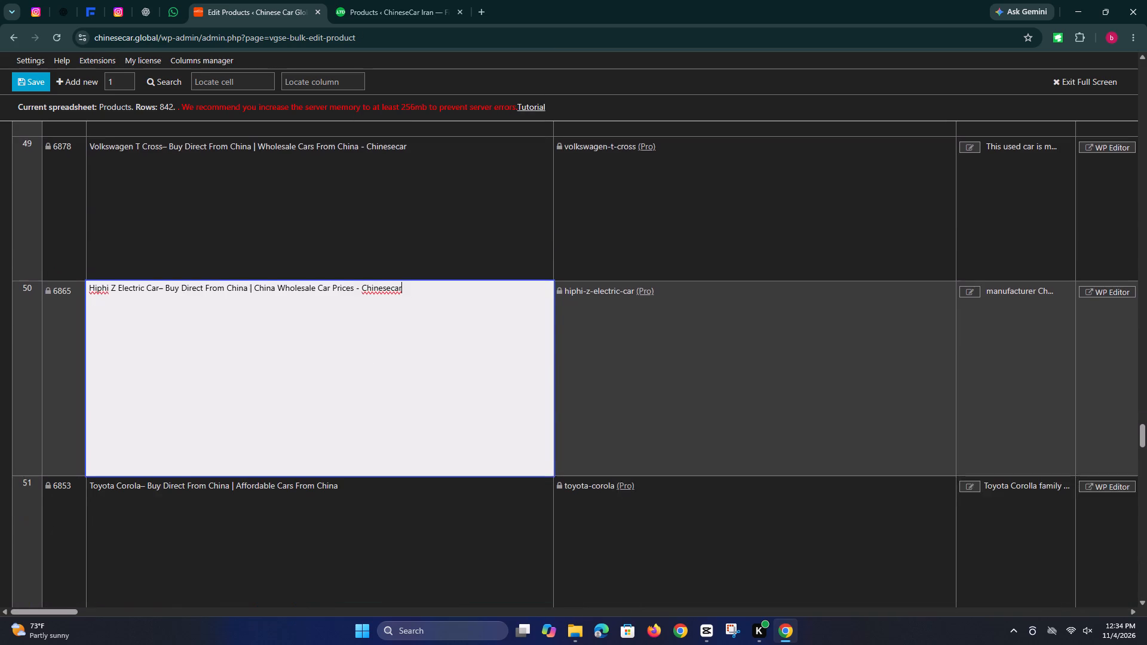
{"action": "triple_click", "coordinate": [339, 352]}
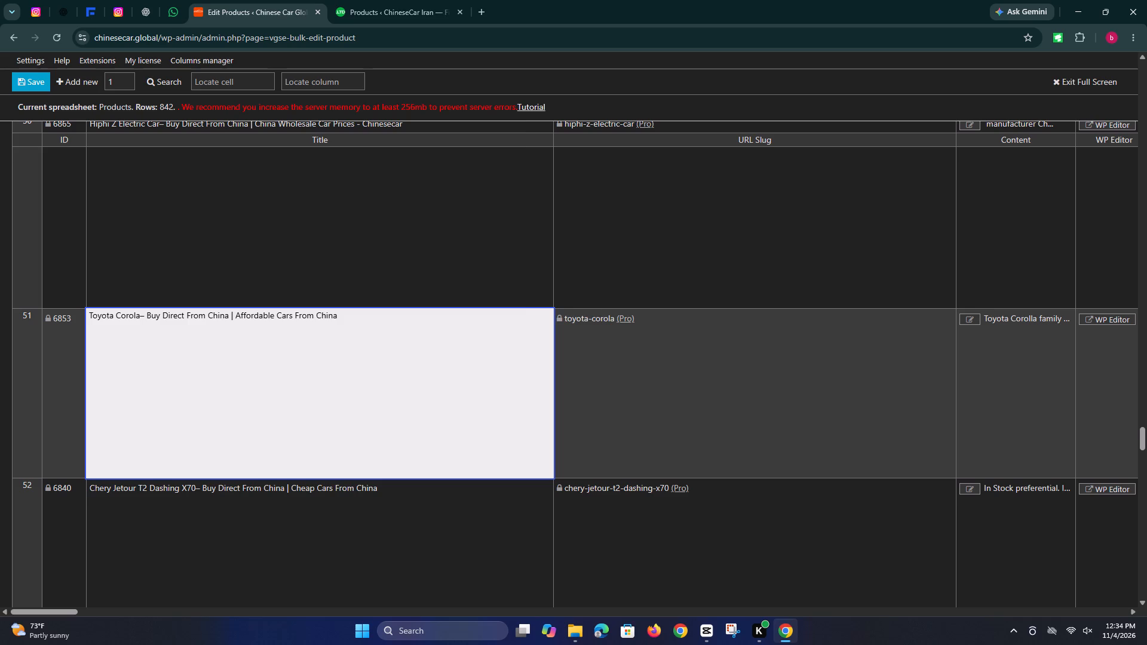
{"action": "right_click", "coordinate": [344, 321]}
{"action": "left_click", "coordinate": [393, 141]}
Append the copied " - Chinesecar" suffix to the Chery Jetour T2 Dashing X70 title in row 52.
{"action": "scroll", "coordinate": [368, 340], "scroll_direction": "down", "scroll_amount": 4}
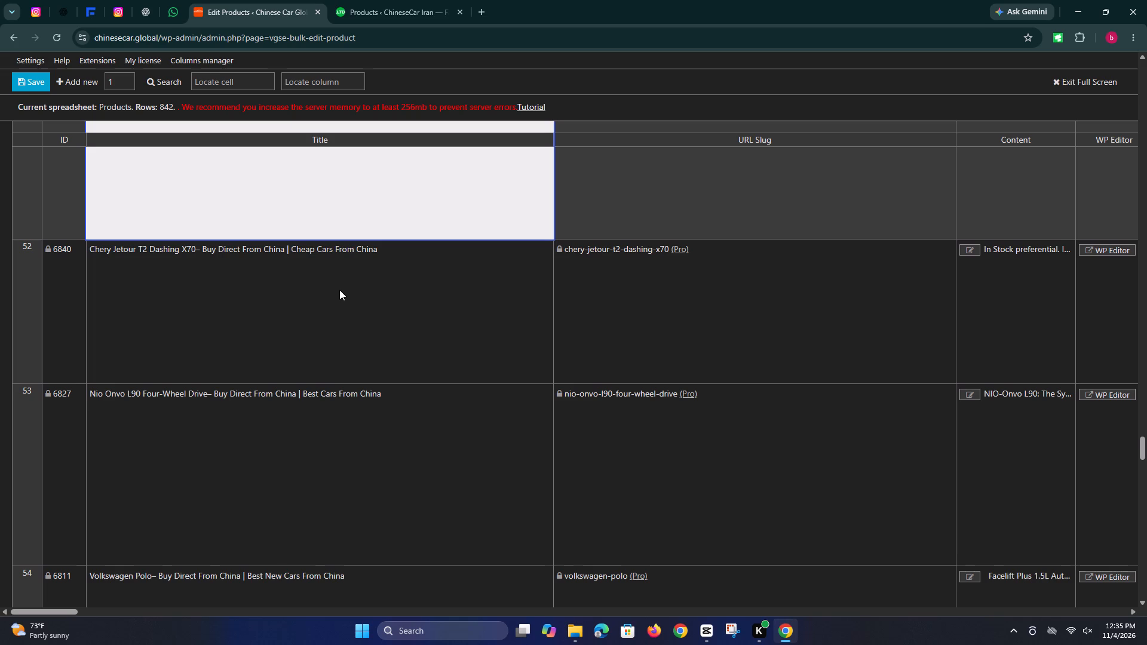
{"action": "triple_click", "coordinate": [392, 274]}
{"action": "right_click", "coordinate": [378, 247]}
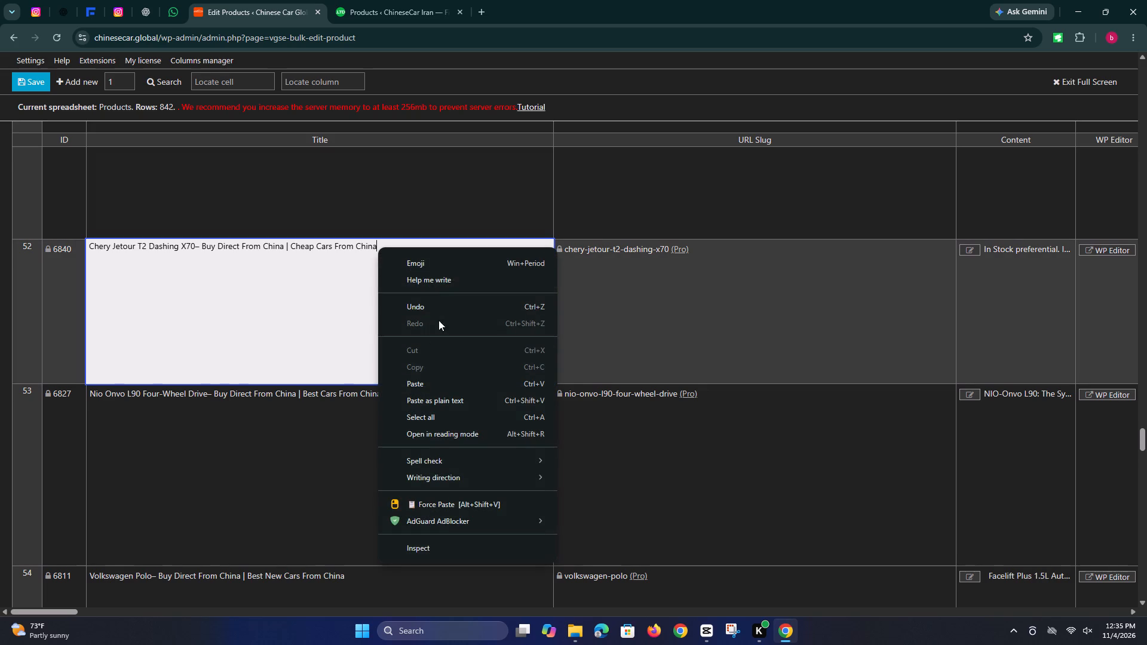
{"action": "left_click", "coordinate": [424, 386]}
Append the copied " - Chinesecar" suffix to the Nio Onvo L90 Four-Wheel Drive title in row 53.
{"action": "scroll", "coordinate": [410, 353], "scroll_direction": "down", "scroll_amount": 3}
{"action": "triple_click", "coordinate": [375, 271]}
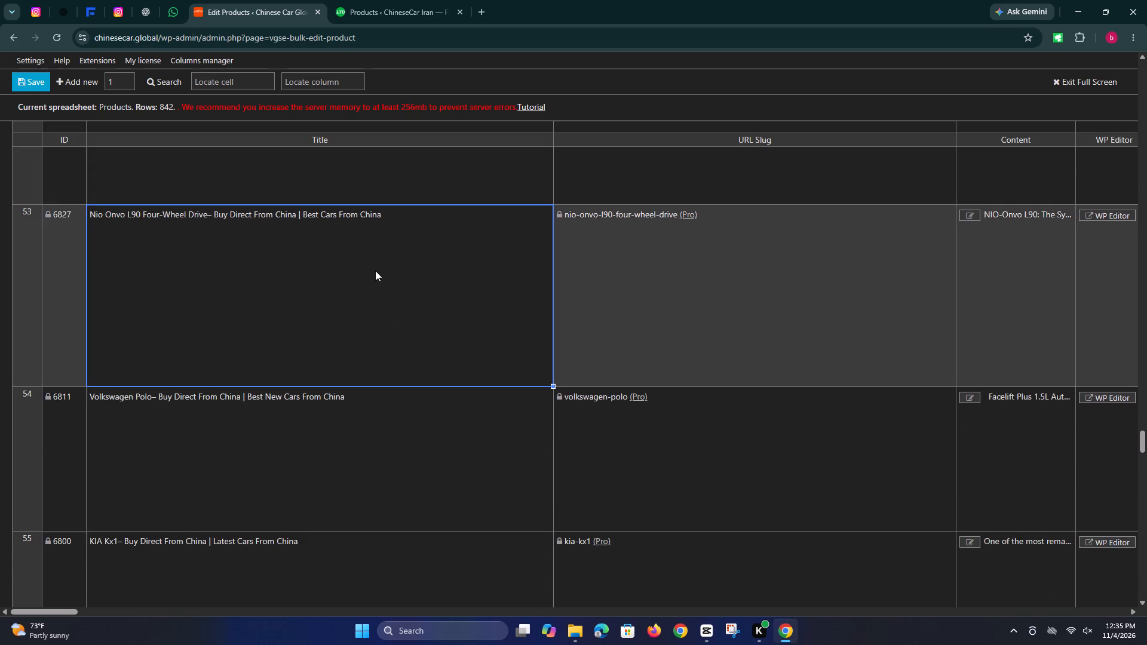
{"action": "right_click", "coordinate": [387, 216]}
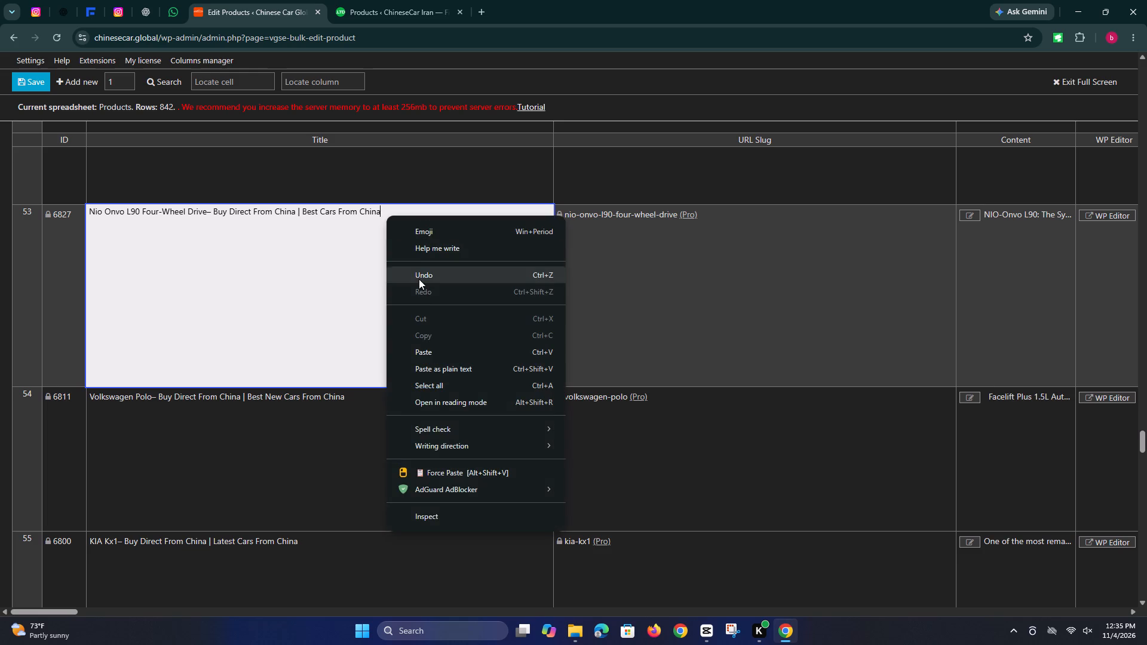
{"action": "left_click", "coordinate": [432, 350]}
Append the copied " - Chinesecar" suffix to the Volkswagen Polo title in row 54.
{"action": "scroll", "coordinate": [386, 325], "scroll_direction": "down", "scroll_amount": 3}
{"action": "triple_click", "coordinate": [356, 267]}
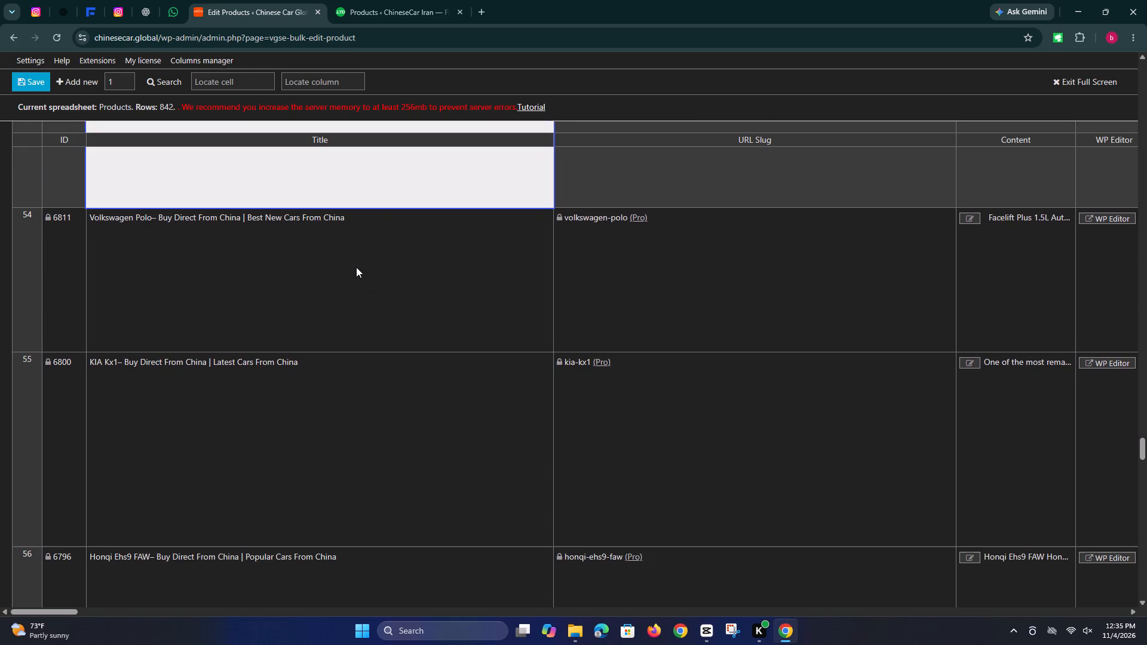
{"action": "right_click", "coordinate": [351, 216]}
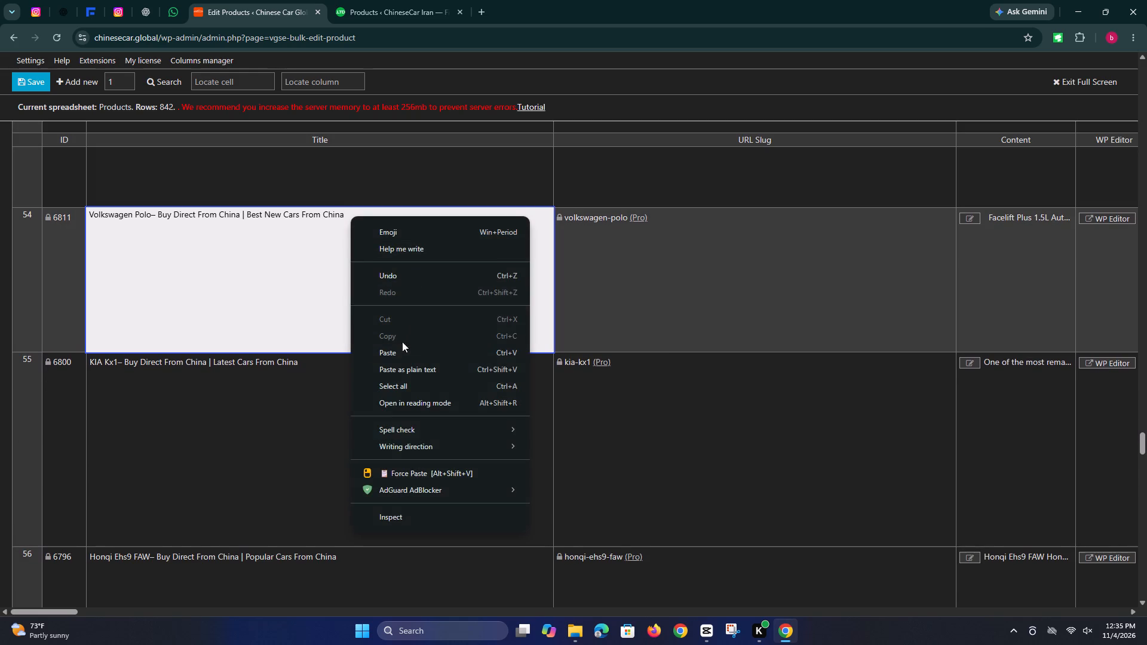
{"action": "left_click", "coordinate": [402, 352]}
Append the copied " - Chinesecar" suffix to the KIA Kx1 title in row 55.
{"action": "scroll", "coordinate": [374, 309], "scroll_direction": "down", "scroll_amount": 3}
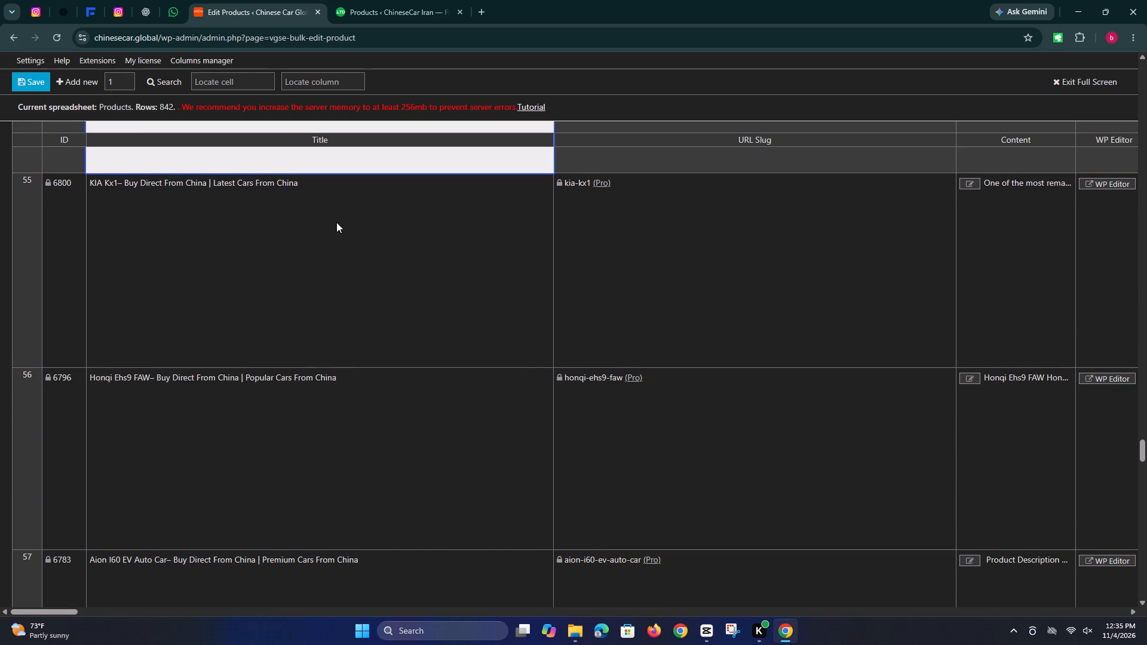
{"action": "double_click", "coordinate": [336, 222]}
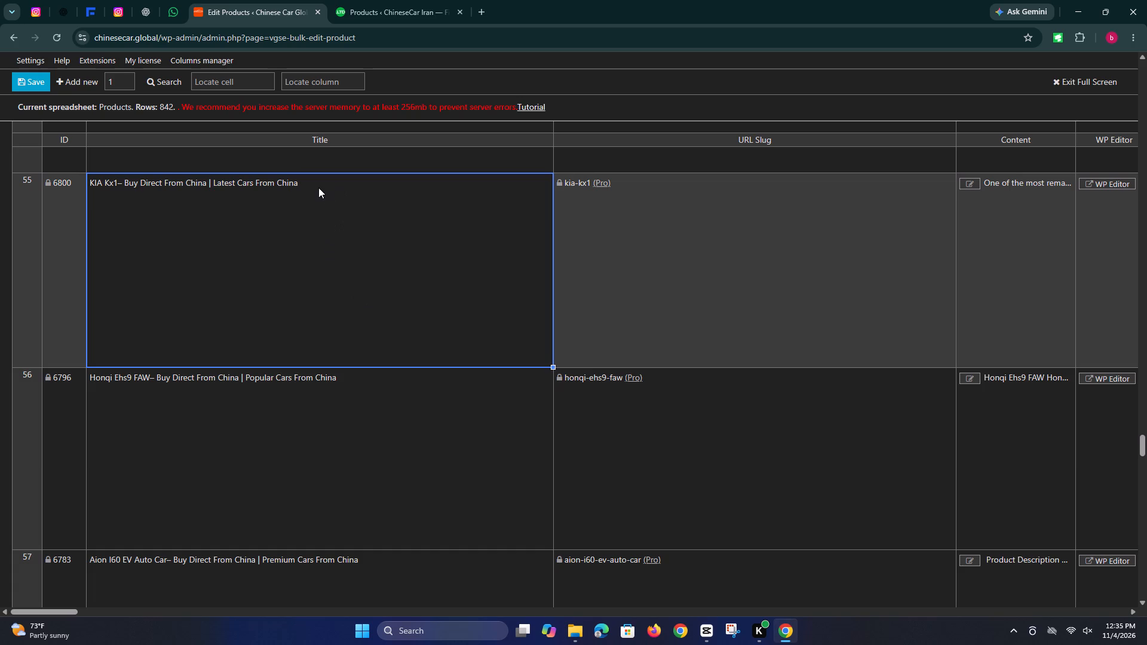
{"action": "double_click", "coordinate": [318, 188]}
{"action": "right_click", "coordinate": [308, 184]}
{"action": "left_click", "coordinate": [355, 321]}
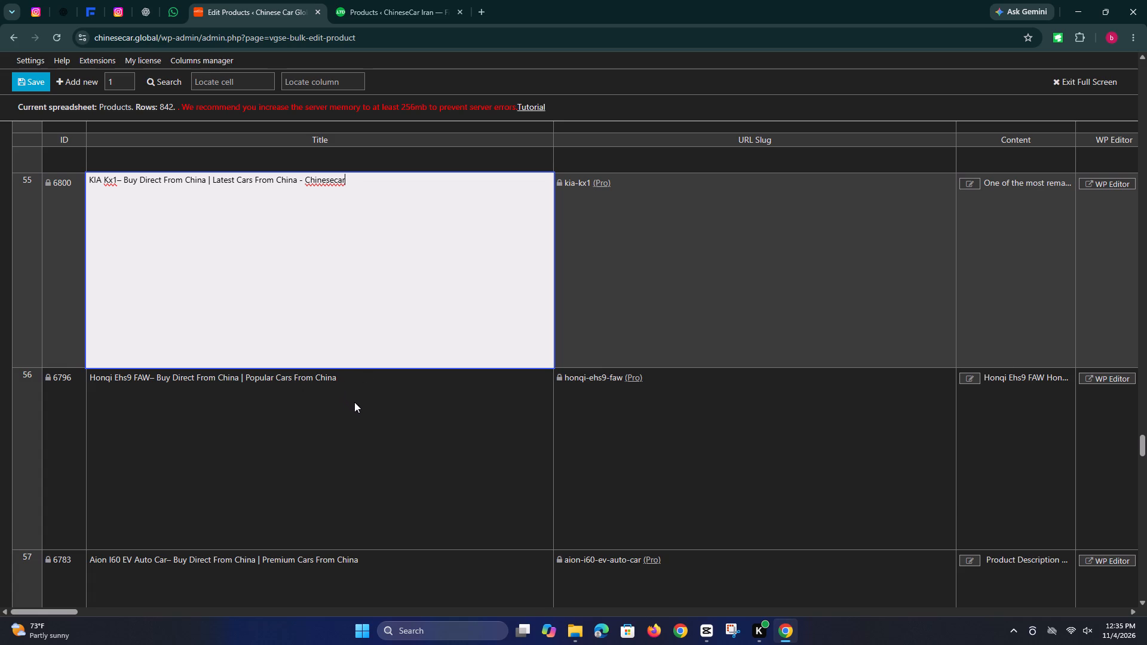
Append the copied " - Chinesecar" suffix to the Honqi Ehs9 FAW title in row 56.
{"action": "scroll", "coordinate": [354, 402], "scroll_direction": "down", "scroll_amount": 1}
{"action": "scroll", "coordinate": [338, 290], "scroll_direction": "up", "scroll_amount": 1}
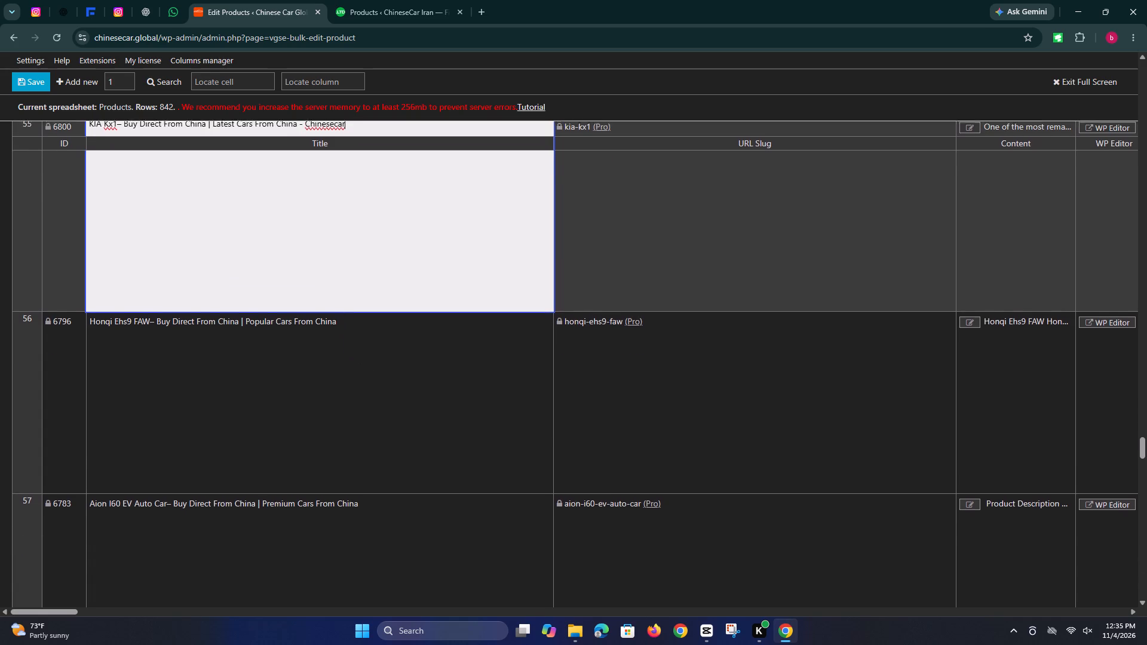
{"action": "triple_click", "coordinate": [348, 401]}
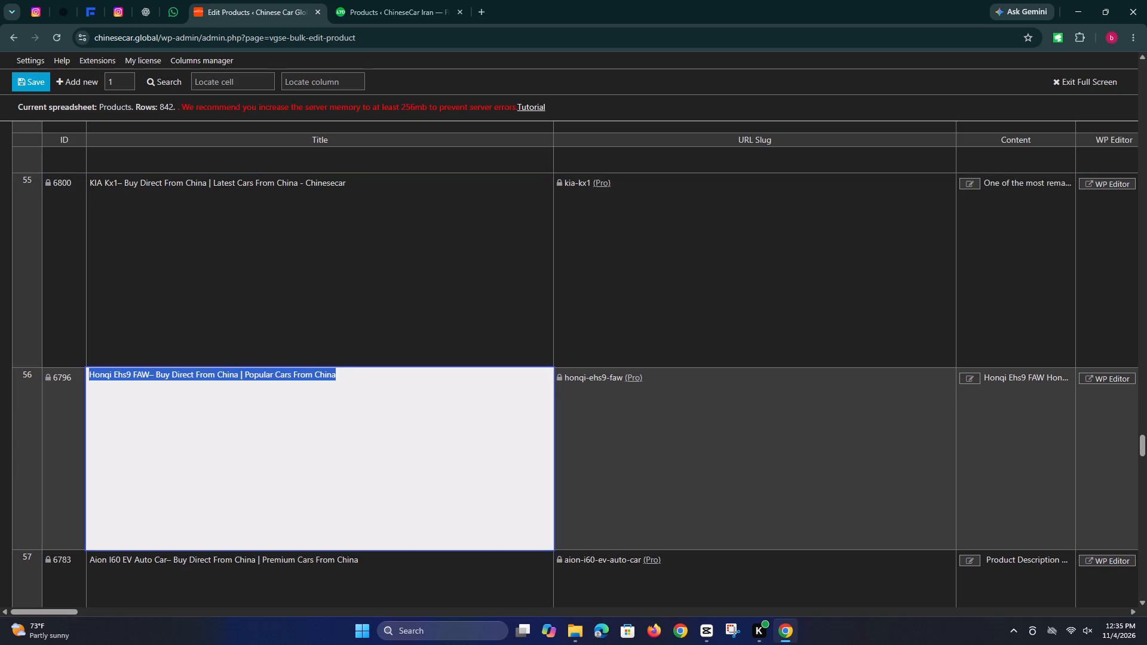
{"action": "left_click", "coordinate": [344, 378]}
{"action": "right_click", "coordinate": [343, 375]}
{"action": "left_click", "coordinate": [384, 198]}
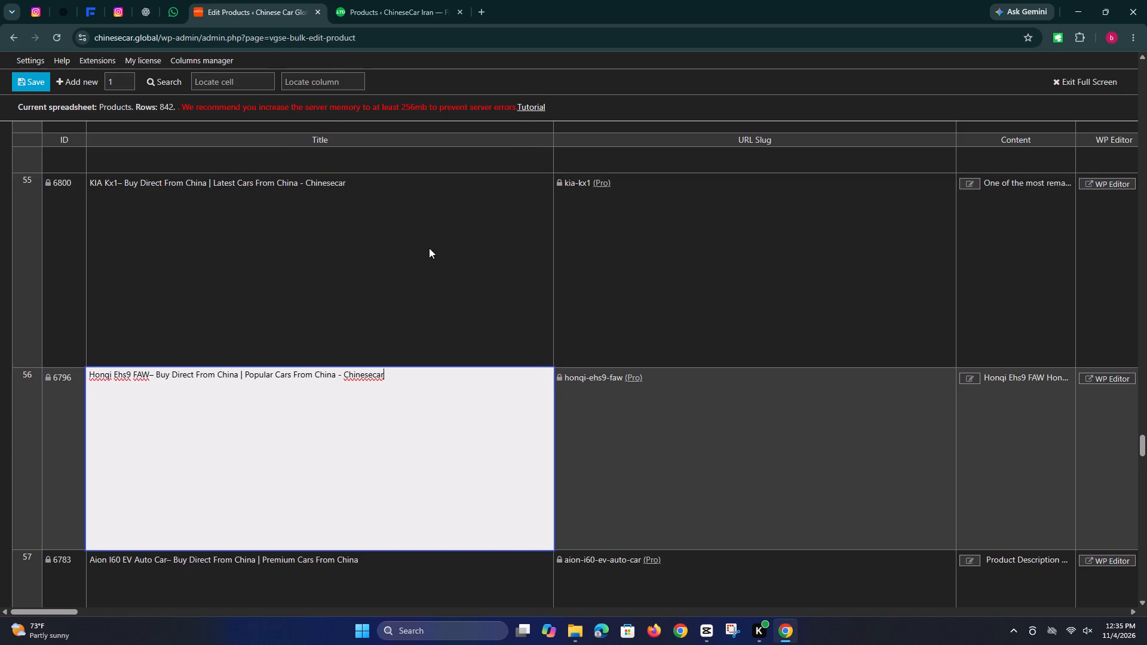
Append the copied " - Chinesecar" suffix to the Aion I60 EV Auto Car title in row 57.
{"action": "scroll", "coordinate": [352, 361], "scroll_direction": "down", "scroll_amount": 1}
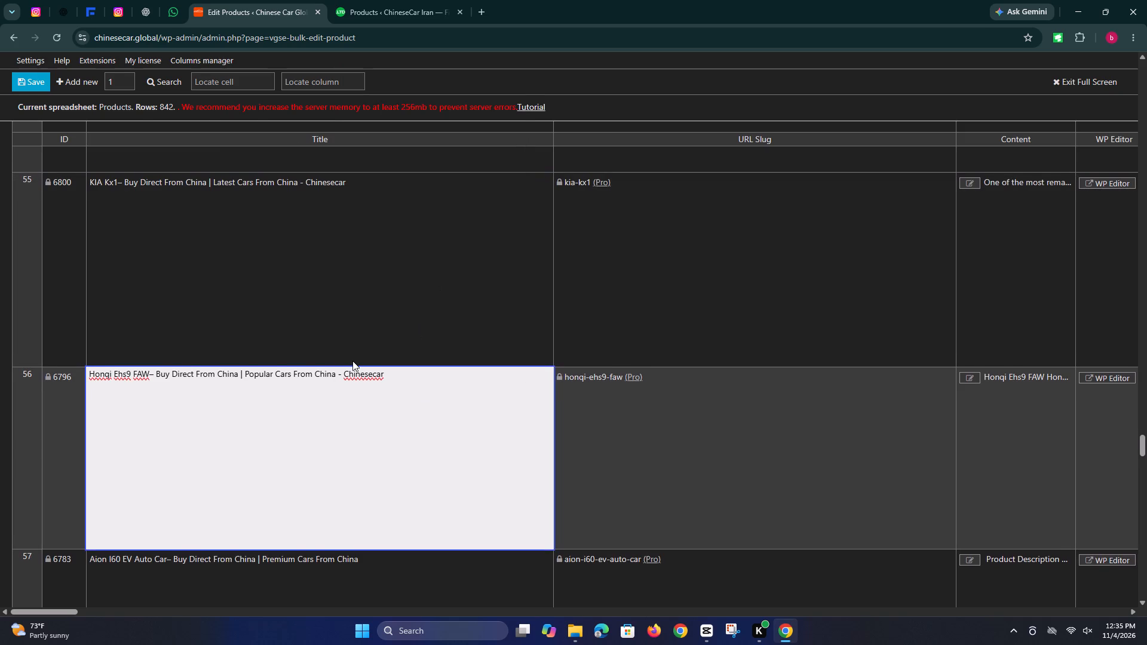
{"action": "scroll", "coordinate": [352, 361], "scroll_direction": "down", "scroll_amount": 4}
{"action": "triple_click", "coordinate": [355, 314]}
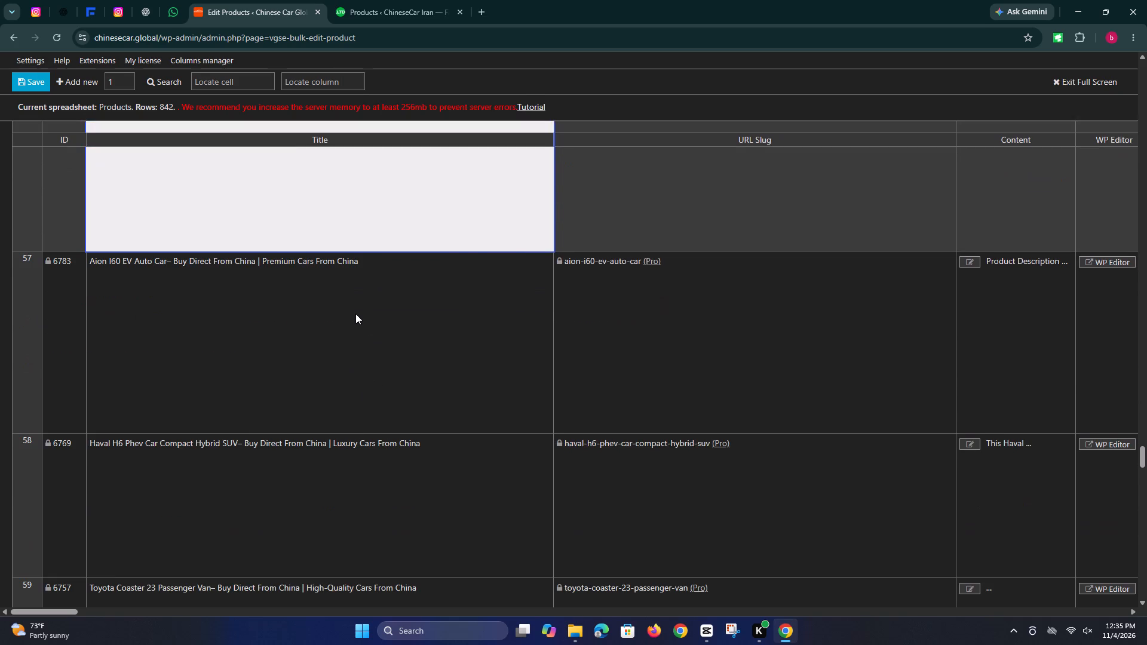
{"action": "right_click", "coordinate": [363, 260]}
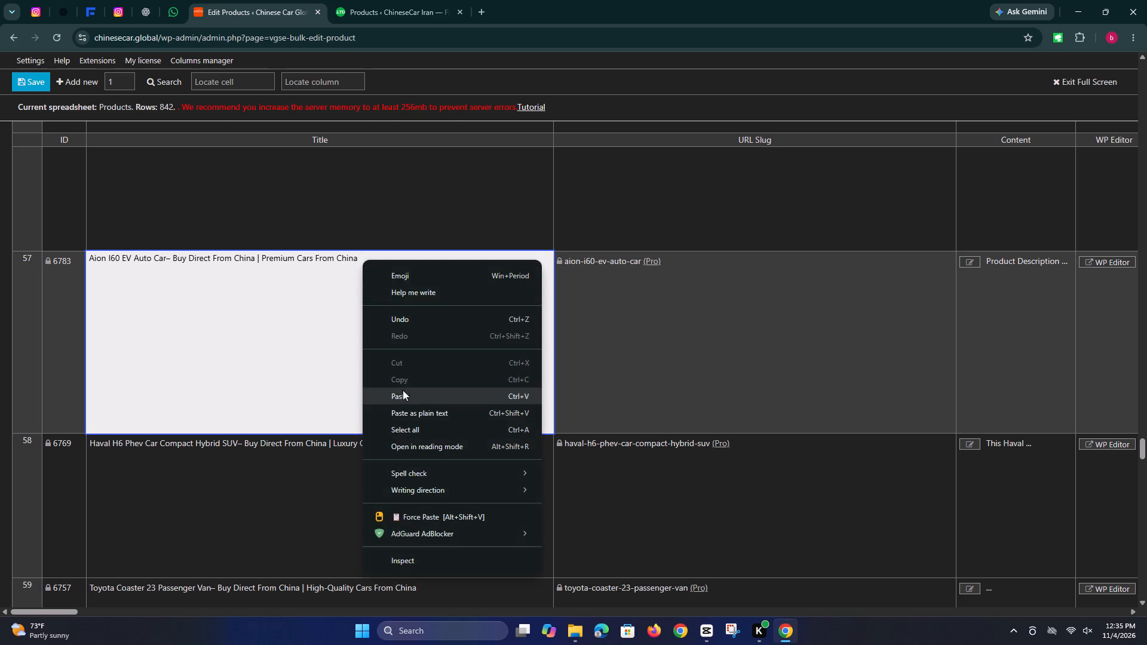
{"action": "left_click", "coordinate": [406, 397]}
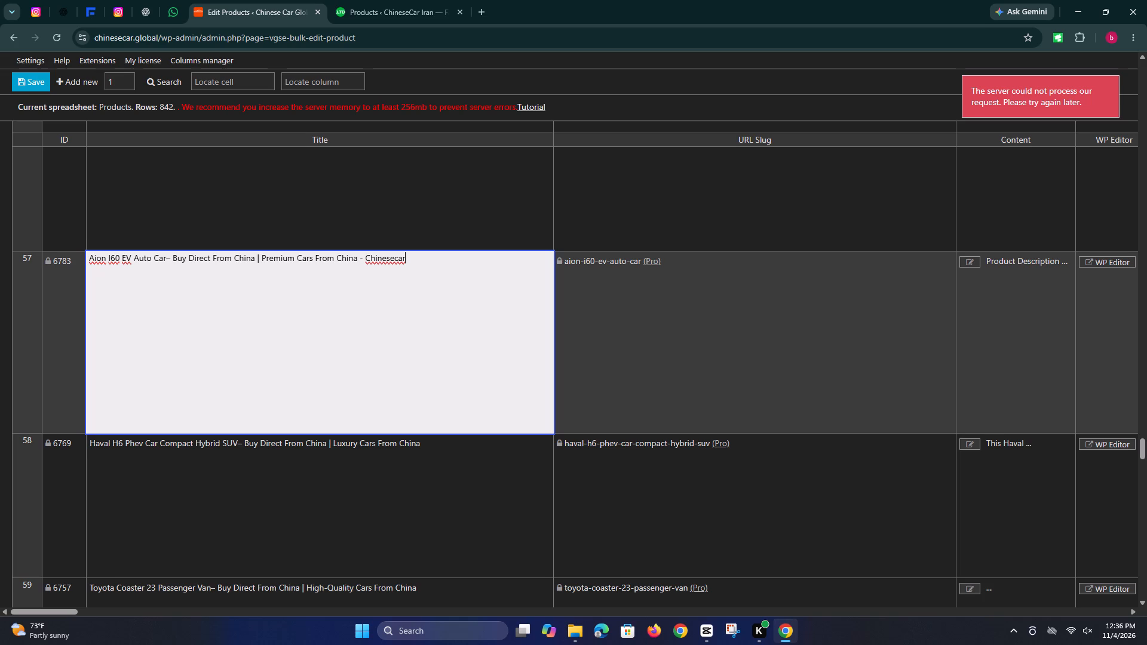
Append the copied " - Chinesecar" suffix to the Haval H6 Phev Car Compact Hybrid SUV title in row 58.
{"action": "scroll", "coordinate": [444, 389], "scroll_direction": "down", "scroll_amount": 2}
{"action": "triple_click", "coordinate": [423, 350]}
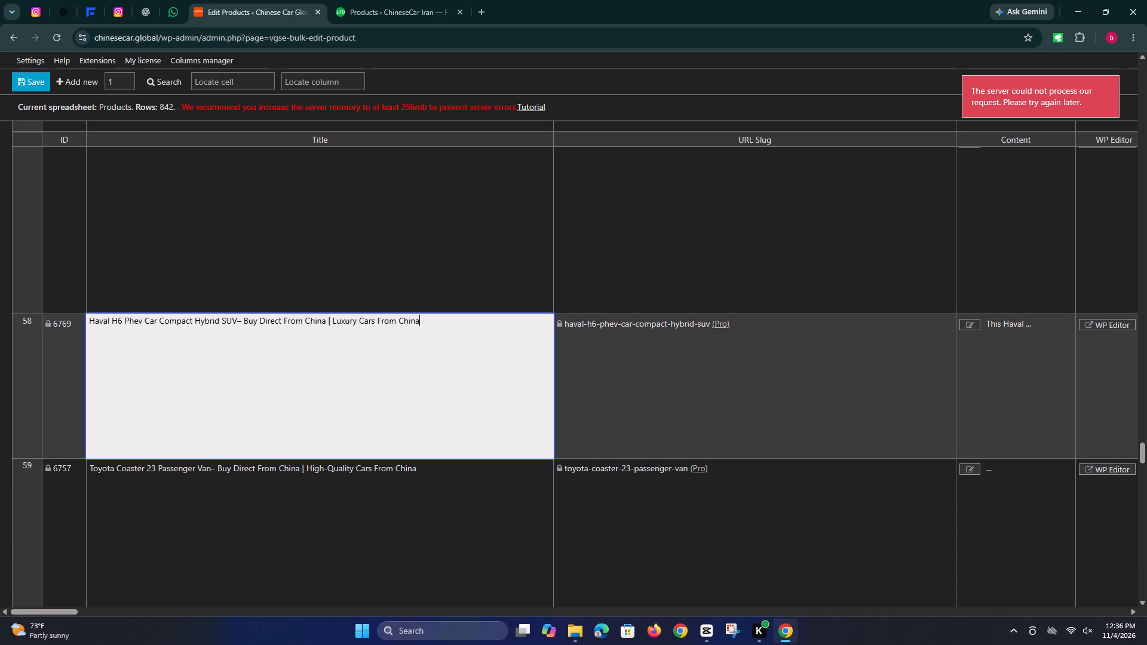
{"action": "right_click", "coordinate": [425, 322]}
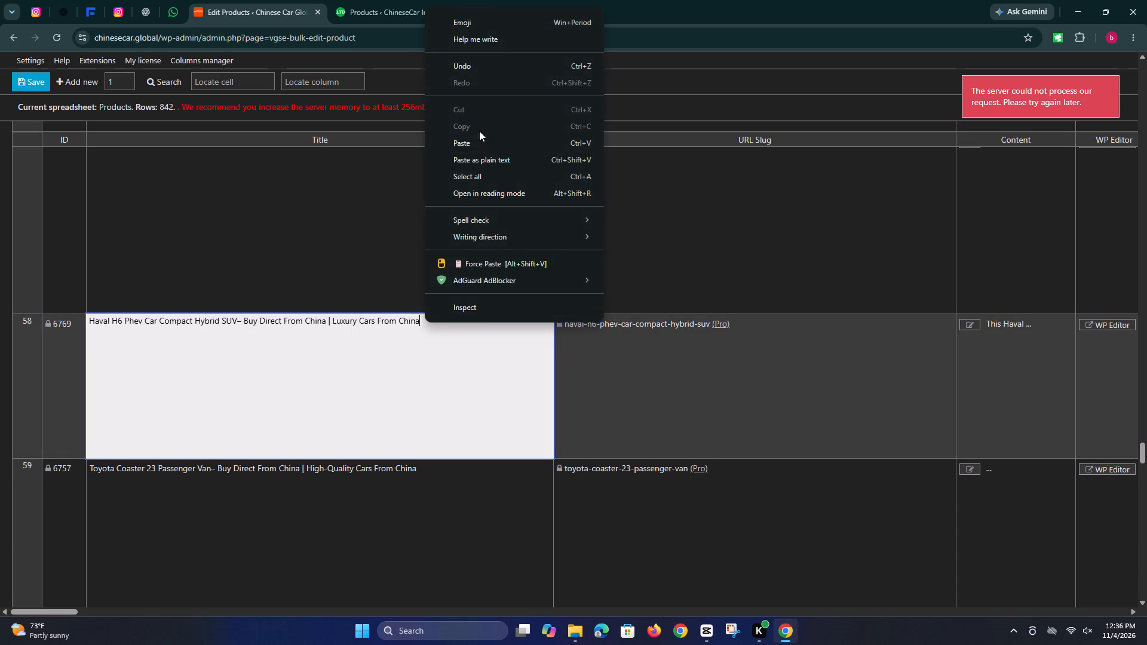
{"action": "left_click", "coordinate": [476, 145]}
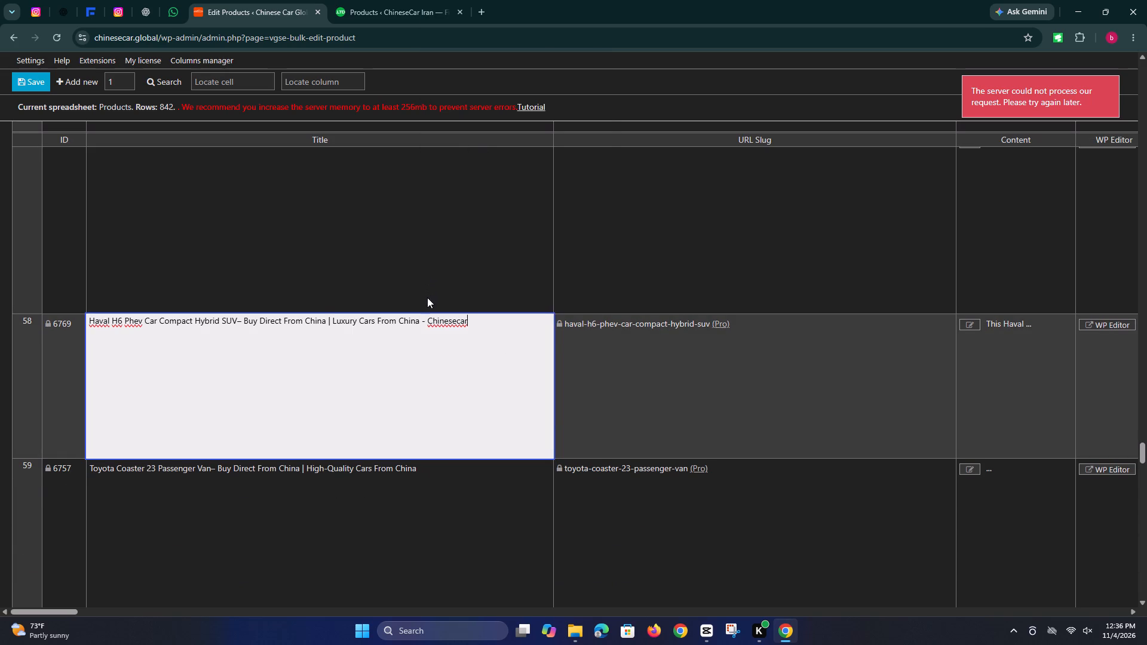
Append the copied " - Chinesecar" suffix to the Toyota Coaster 23 Passenger Van title in row 59.
{"action": "scroll", "coordinate": [428, 299], "scroll_direction": "down", "scroll_amount": 2}
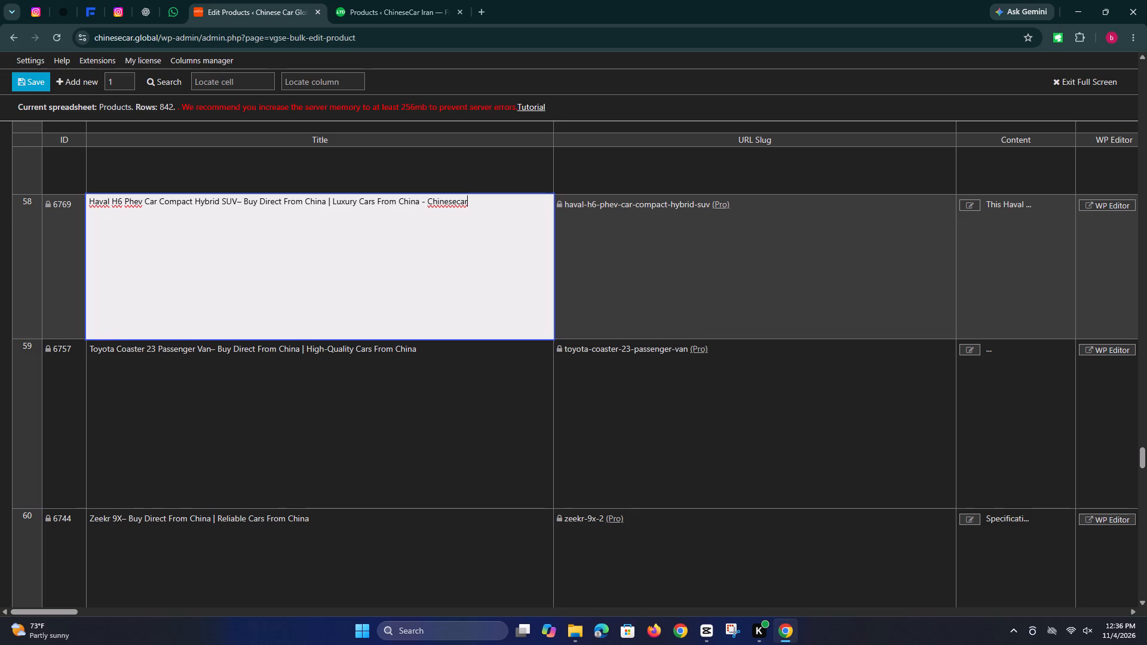
{"action": "double_click", "coordinate": [409, 370]}
{"action": "double_click", "coordinate": [425, 357]}
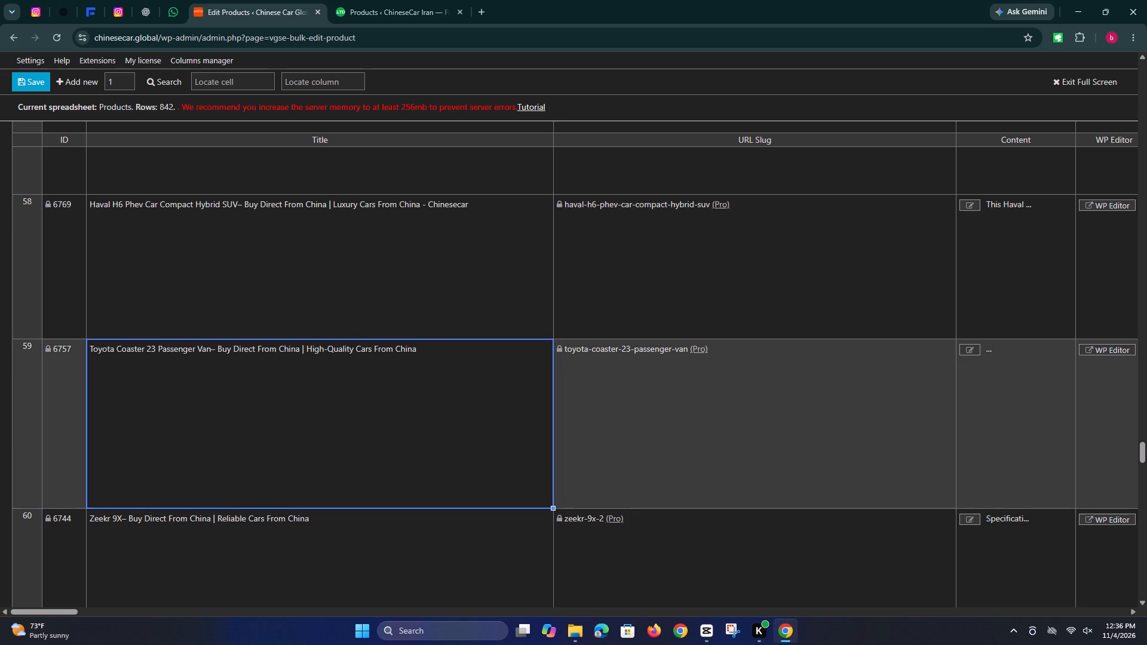
{"action": "right_click", "coordinate": [420, 349]}
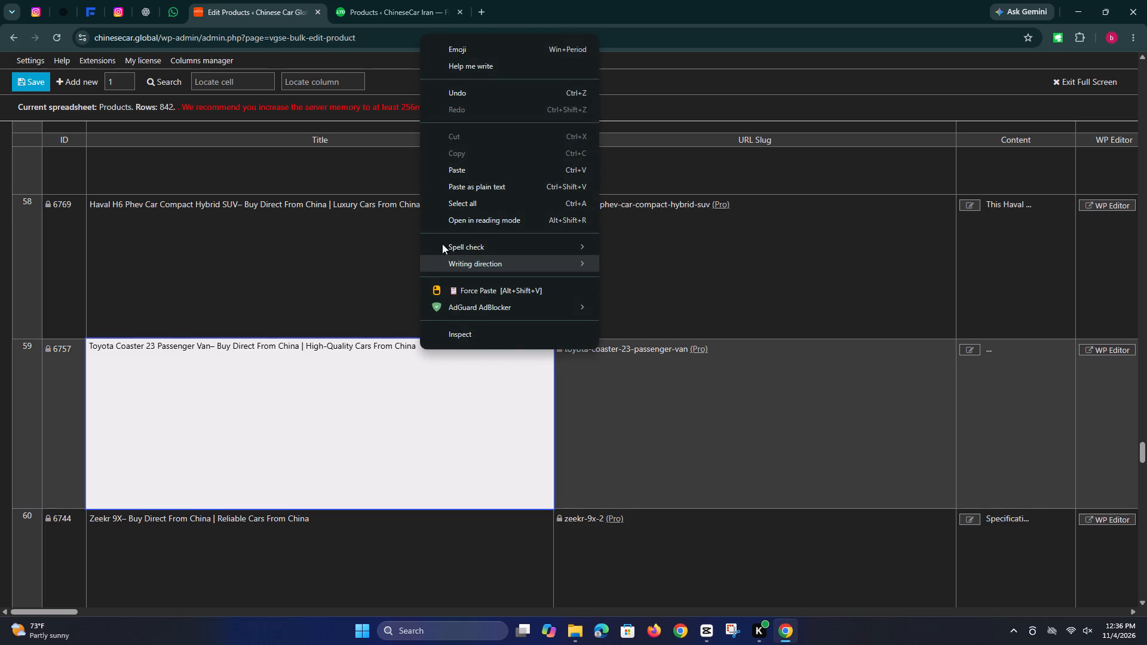
{"action": "left_click", "coordinate": [466, 175]}
Append the copied " - Chinesecar" suffix to the Zeekr 9X title in row 60.
{"action": "scroll", "coordinate": [400, 340], "scroll_direction": "down", "scroll_amount": 4}
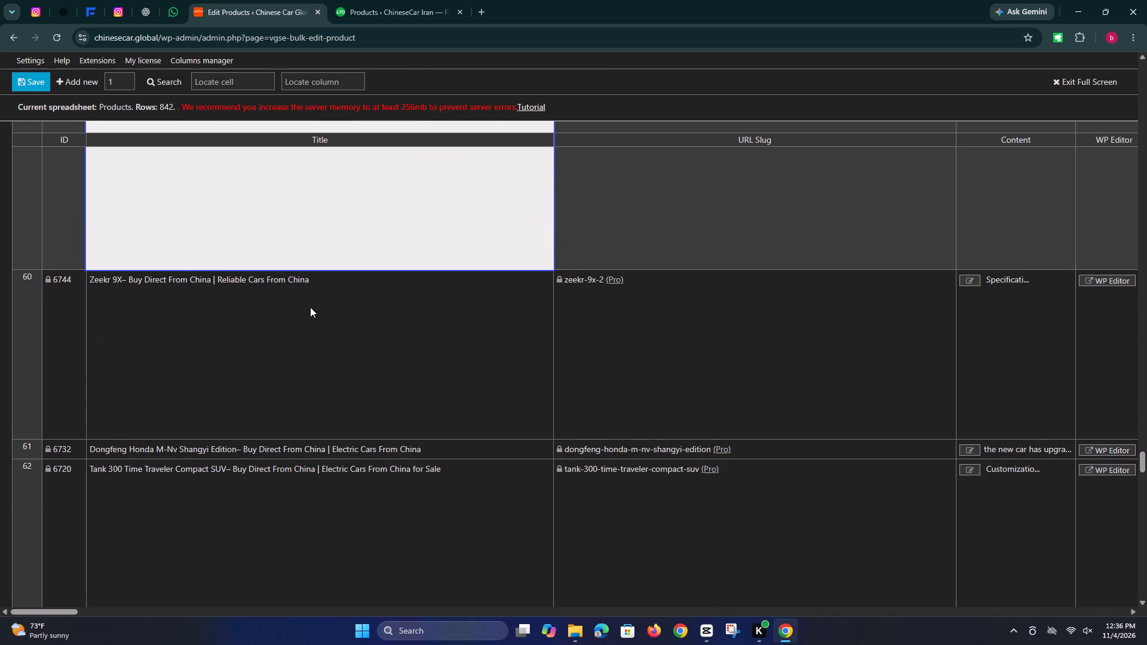
{"action": "triple_click", "coordinate": [310, 307]}
{"action": "right_click", "coordinate": [311, 277]}
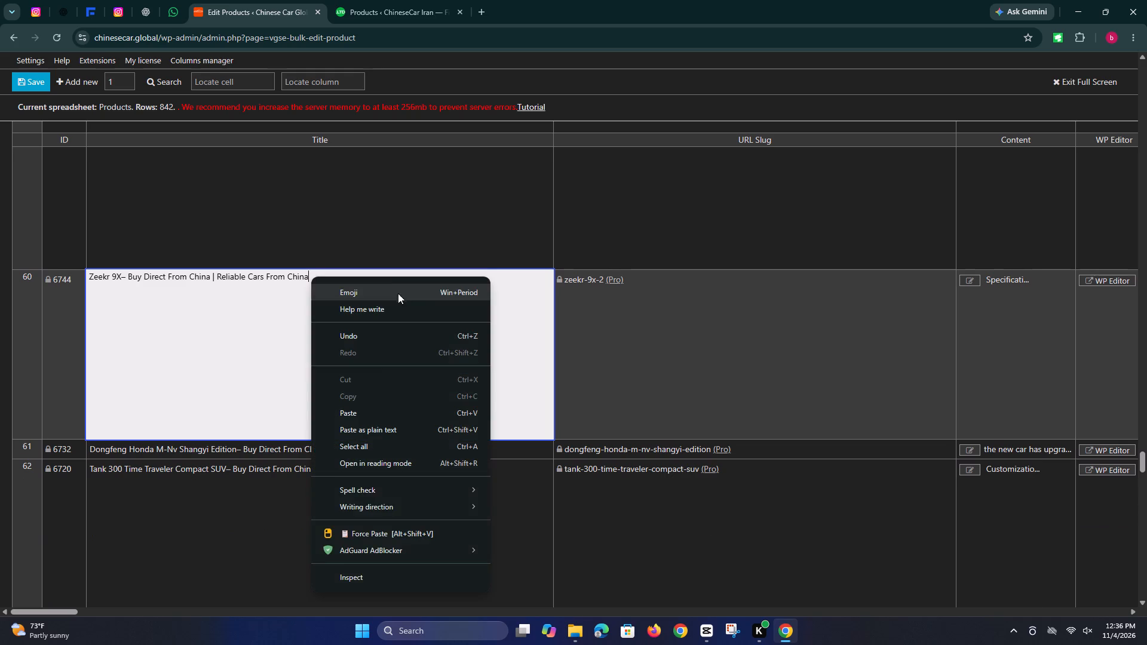
{"action": "left_click", "coordinate": [368, 414]}
Append the copied " - Chinesecar" suffix to the Dongfeng Honda M-Nv Shangyi Edition title in row 61.
{"action": "scroll", "coordinate": [408, 381], "scroll_direction": "down", "scroll_amount": 3}
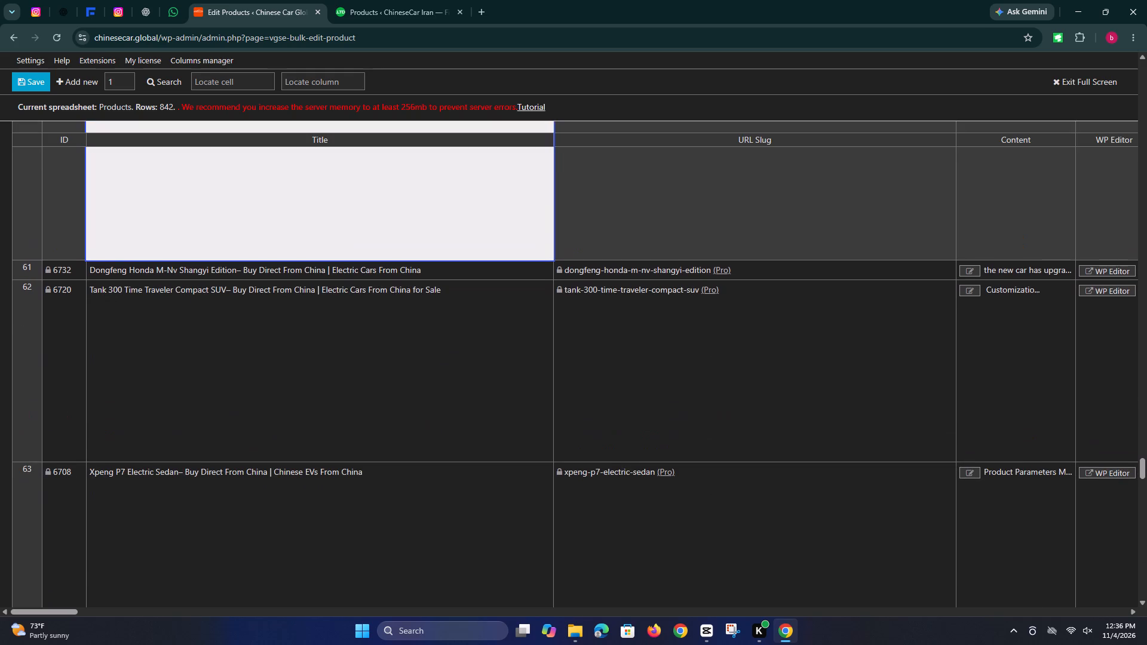
{"action": "triple_click", "coordinate": [432, 277]}
{"action": "right_click", "coordinate": [429, 271]}
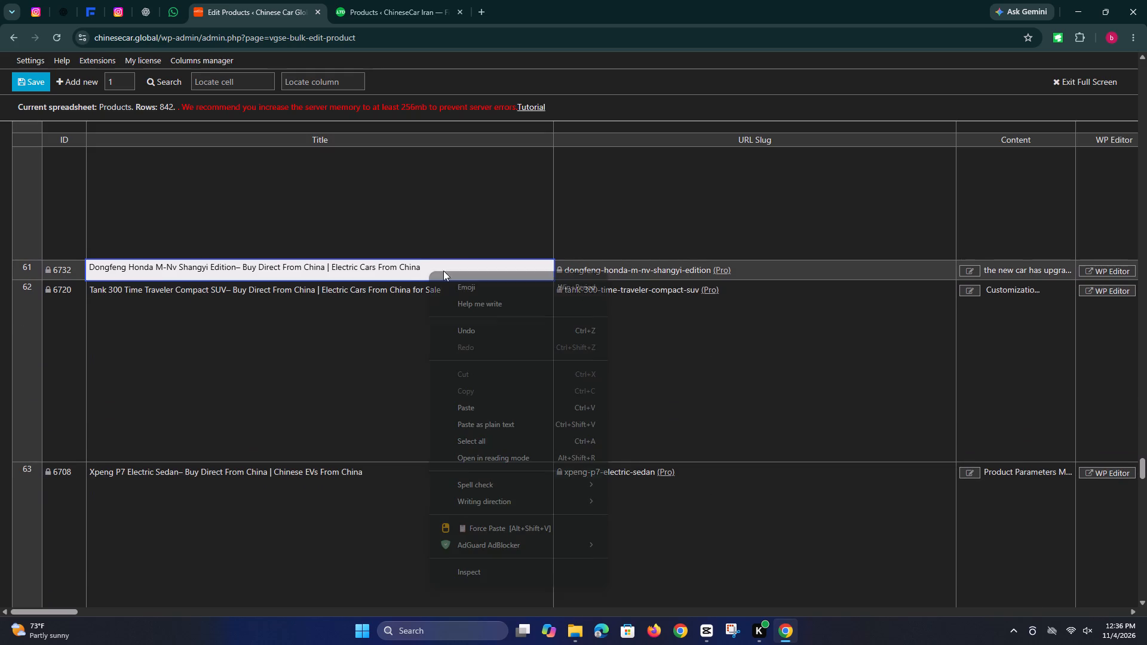
{"action": "left_click", "coordinate": [480, 407]}
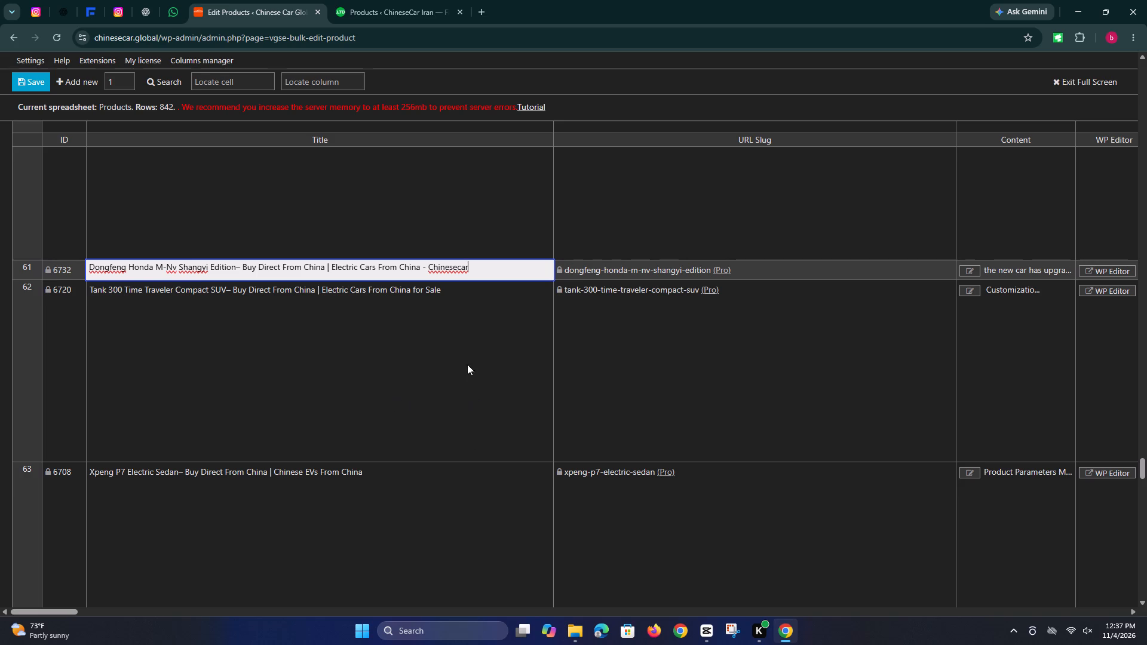
Append the copied " - Chinesecar" suffix to the Tank 300 Time Traveler Compact SUV title in row 62.
{"action": "triple_click", "coordinate": [440, 337]}
{"action": "right_click", "coordinate": [445, 285]}
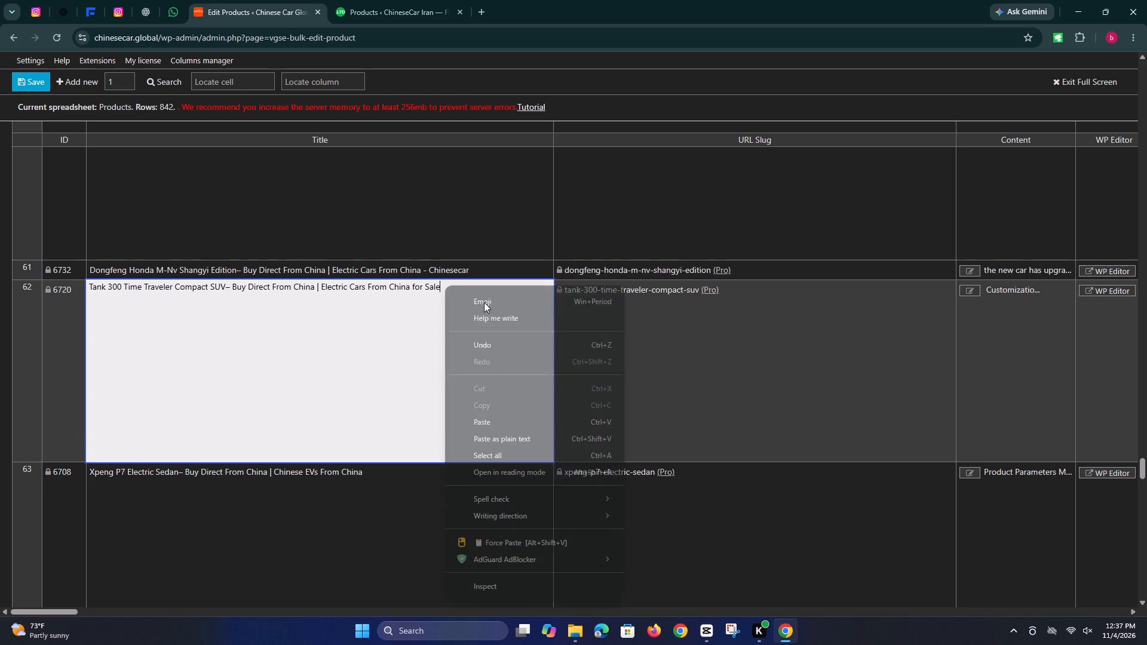
{"action": "left_click", "coordinate": [490, 425]}
Append the copied " - Chinesecar" suffix to the Xpeng P7 Electric Sedan title in row 63.
{"action": "double_click", "coordinate": [388, 498]}
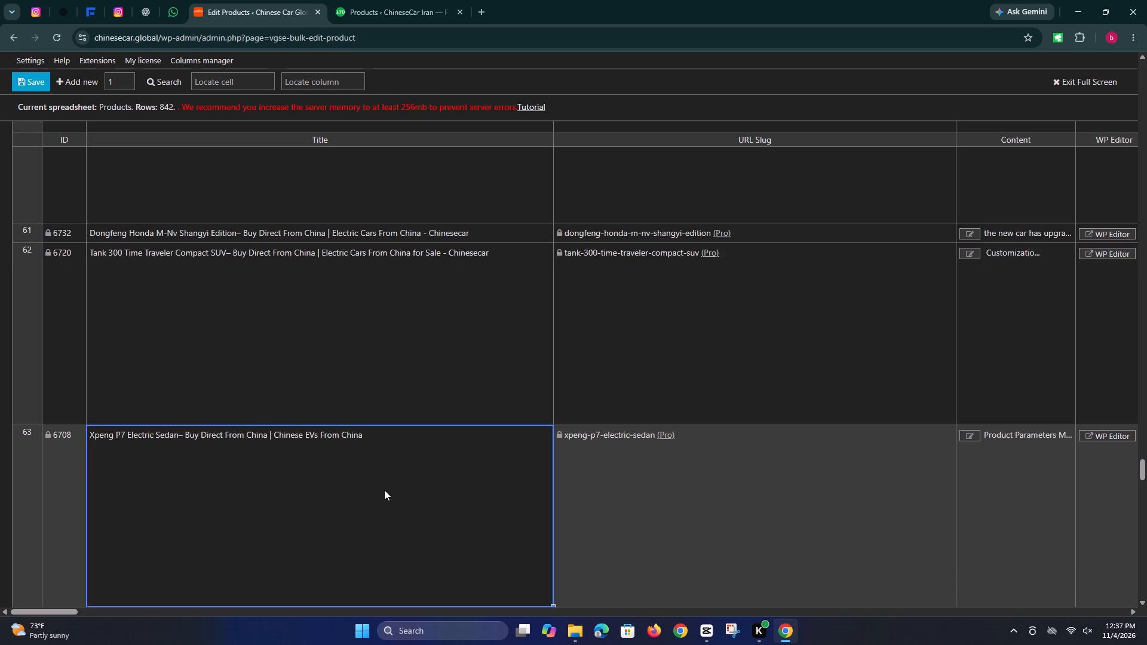
{"action": "double_click", "coordinate": [369, 435]}
{"action": "right_click", "coordinate": [363, 434]}
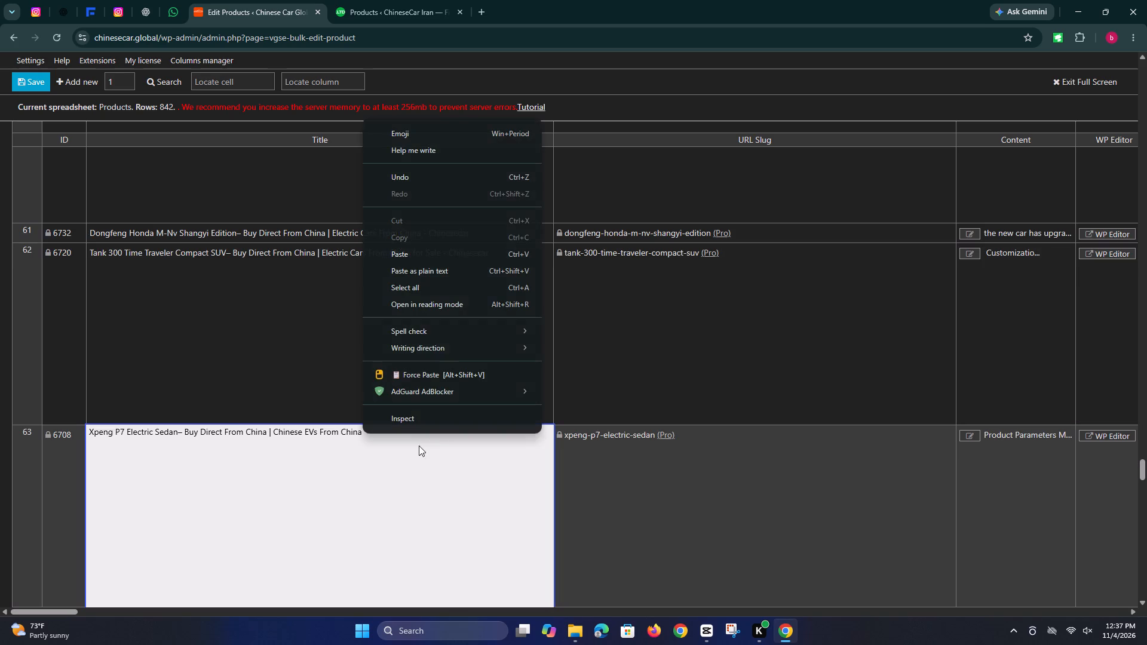
{"action": "left_click", "coordinate": [416, 260]}
Append the copied " - Chinesecar" suffix to the Aito M8 title in row 64.
{"action": "scroll", "coordinate": [390, 368], "scroll_direction": "down", "scroll_amount": 7}
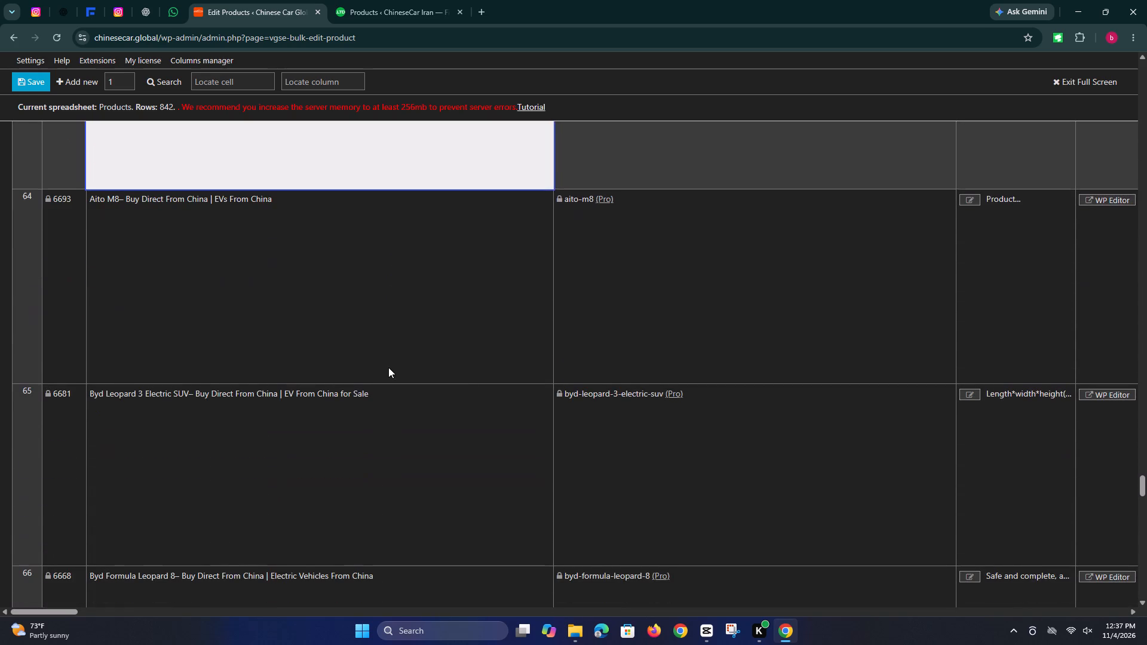
{"action": "triple_click", "coordinate": [300, 240]}
{"action": "right_click", "coordinate": [278, 198]}
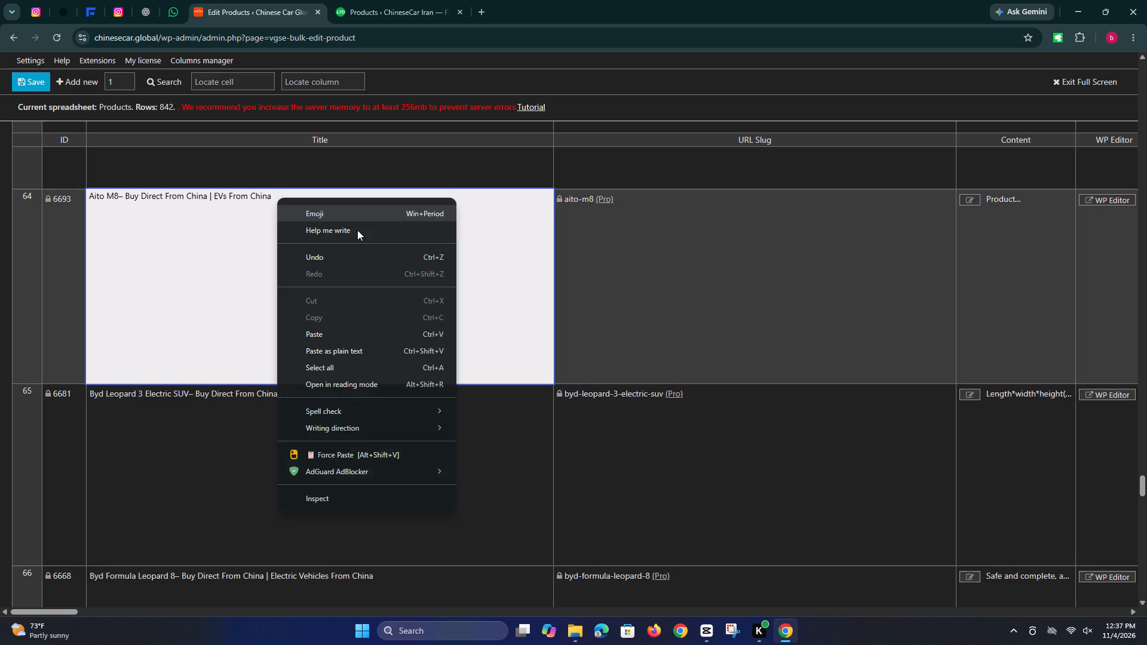
{"action": "left_click", "coordinate": [329, 332]}
Append the copied " - Chinesecar" suffix to the Byd Leopard 3 Electric SUV title in row 65.
{"action": "double_click", "coordinate": [377, 429]}
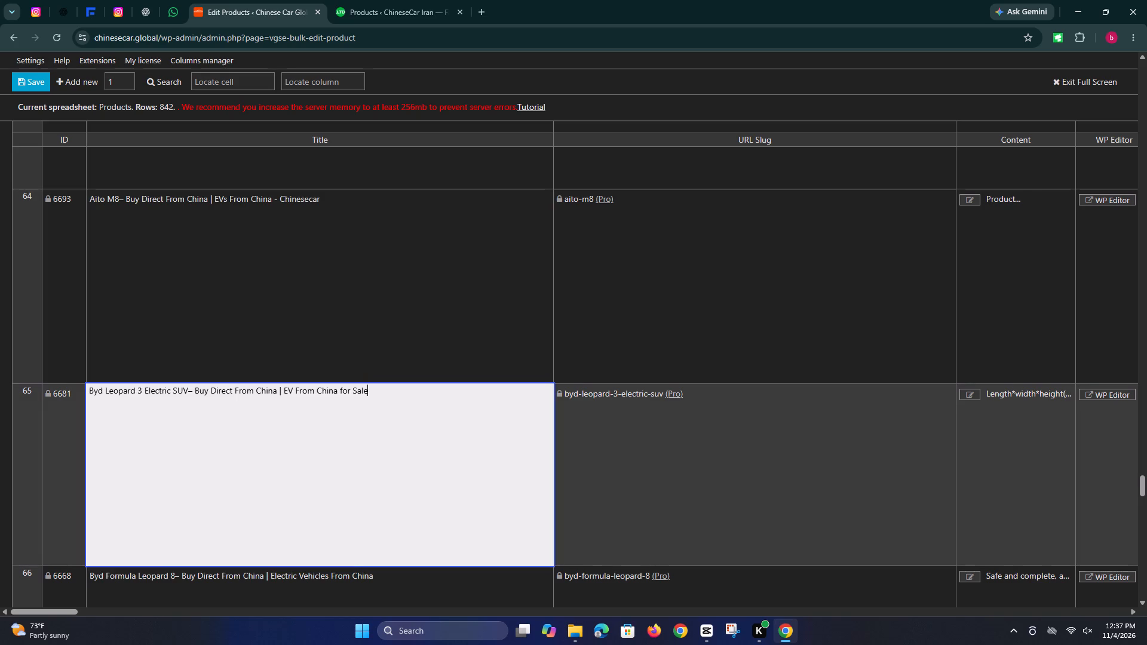
{"action": "right_click", "coordinate": [376, 391]}
{"action": "left_click", "coordinate": [427, 214]}
Append the copied " - Chinesecar" suffix to the Byd Formula Leopard 8 title in row 66.
{"action": "scroll", "coordinate": [450, 342], "scroll_direction": "down", "scroll_amount": 4}
{"action": "triple_click", "coordinate": [404, 356]}
{"action": "right_click", "coordinate": [379, 341]}
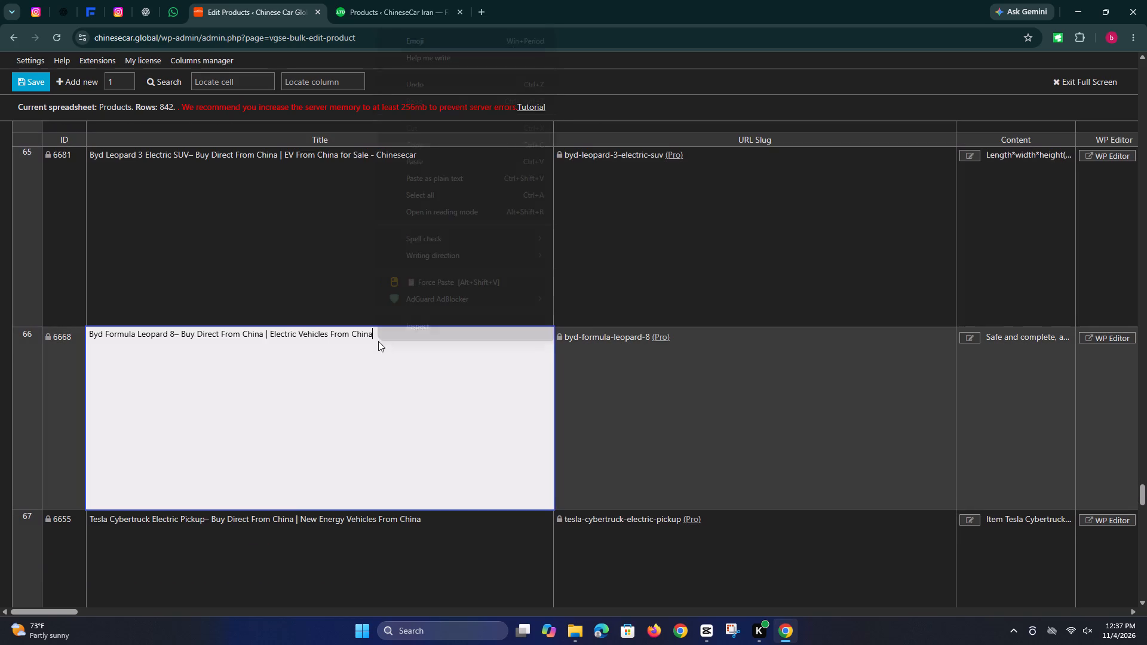
{"action": "left_click", "coordinate": [419, 163]}
Append the copied " - Chinesecar" suffix to the Tesla Cybertruck Electric Pickup title in row 67.
{"action": "scroll", "coordinate": [432, 360], "scroll_direction": "down", "scroll_amount": 4}
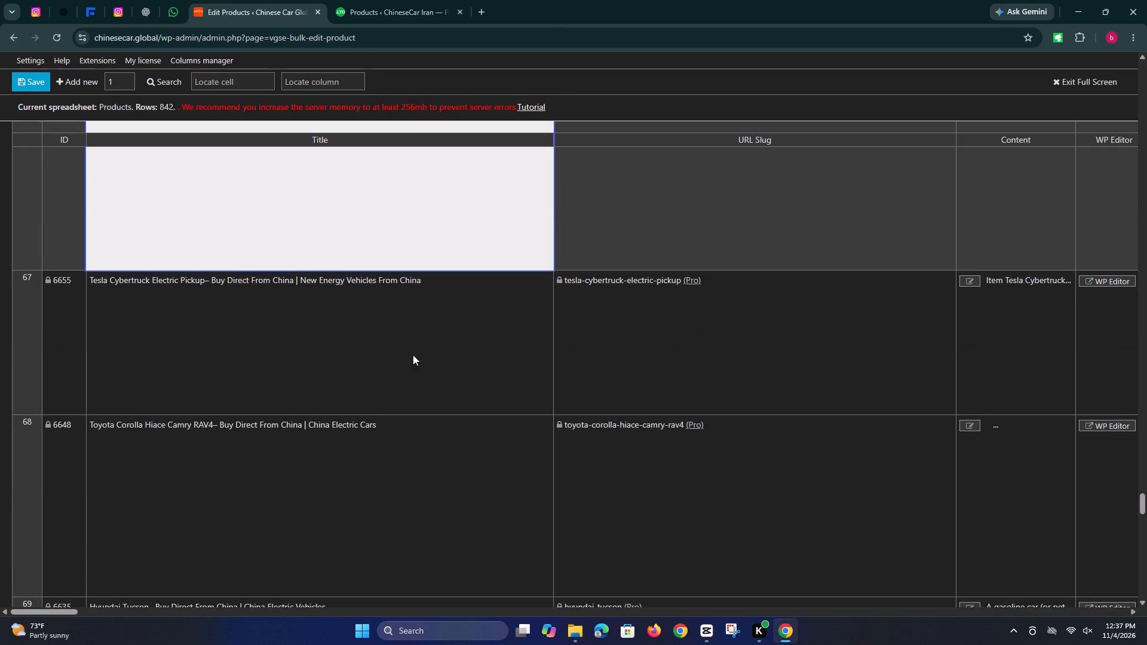
{"action": "triple_click", "coordinate": [400, 342]}
{"action": "right_click", "coordinate": [426, 279]}
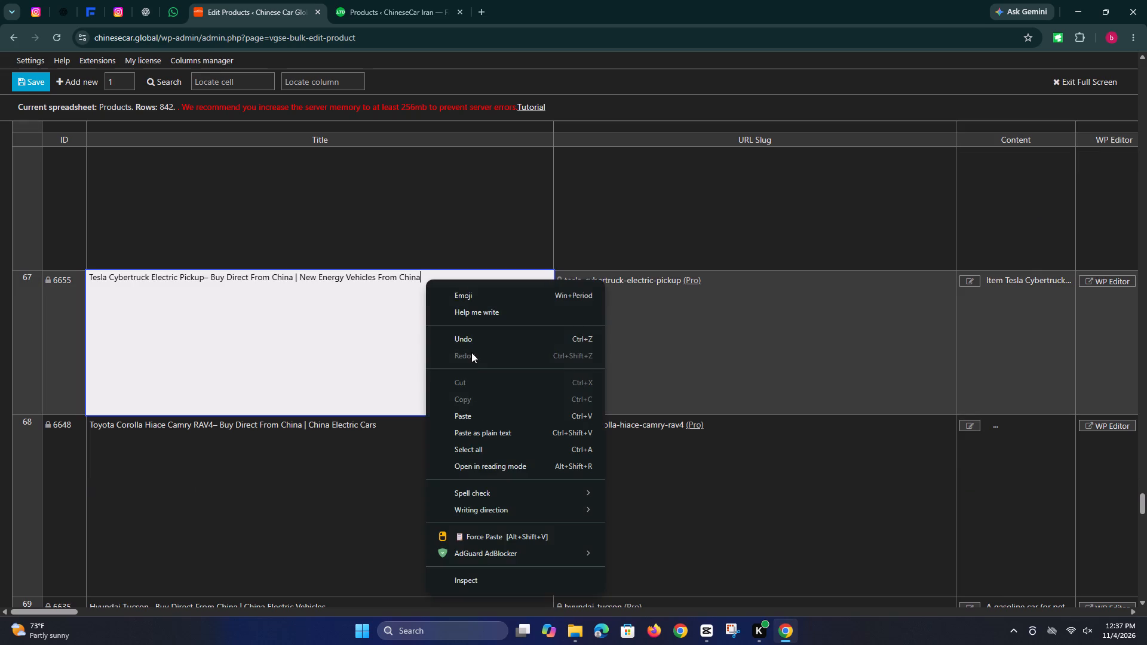
{"action": "left_click", "coordinate": [470, 419]}
Append the copied " - Chinesecar" suffix to the Toyota Corolla Hiace Camry RAV4 title in row 68.
{"action": "scroll", "coordinate": [411, 392], "scroll_direction": "down", "scroll_amount": 4}
{"action": "triple_click", "coordinate": [369, 275]}
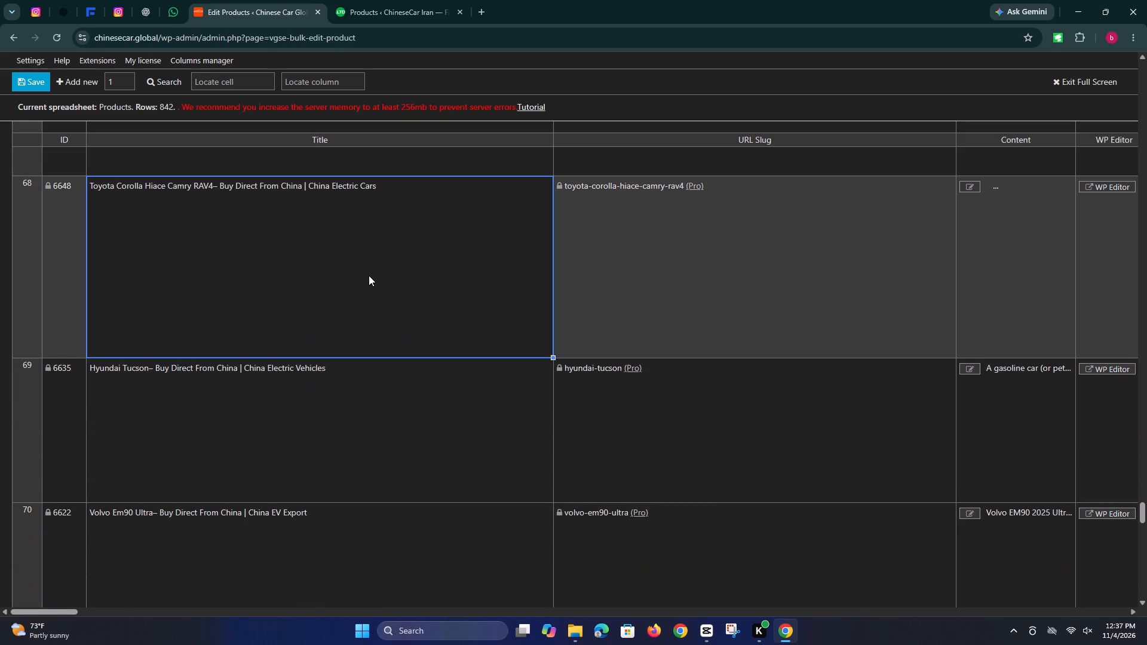
{"action": "right_click", "coordinate": [381, 186]}
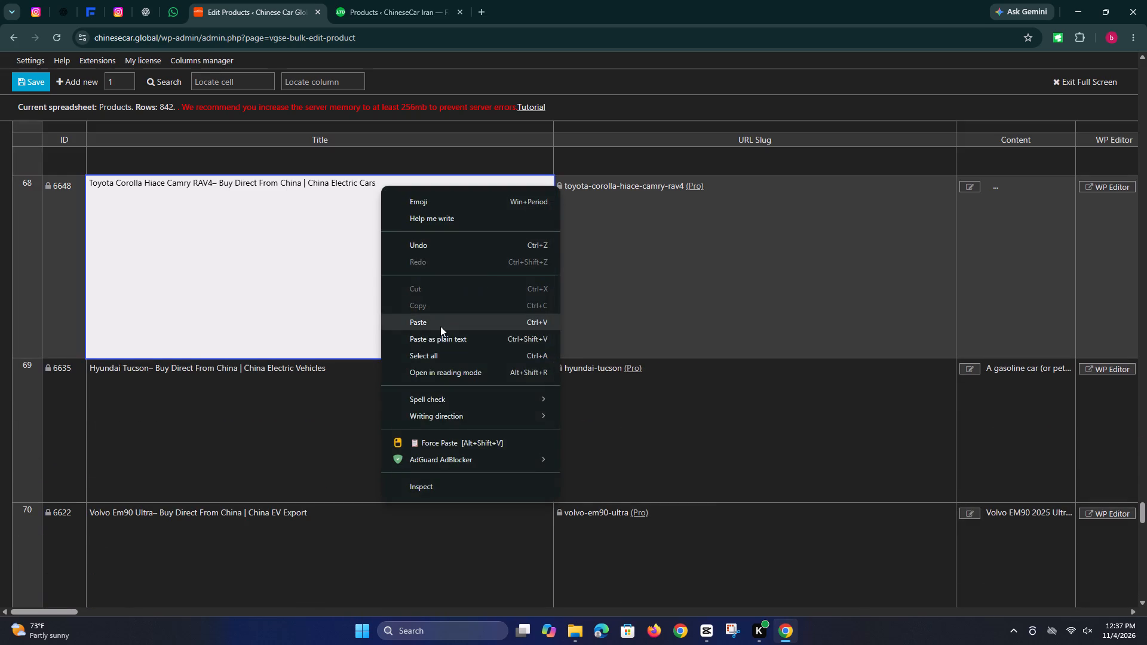
{"action": "left_click", "coordinate": [440, 326]}
Append the copied " - Chinesecar" suffix to the Hyundai Tucson title in row 69.
{"action": "scroll", "coordinate": [446, 323], "scroll_direction": "down", "scroll_amount": 3}
{"action": "triple_click", "coordinate": [330, 233]}
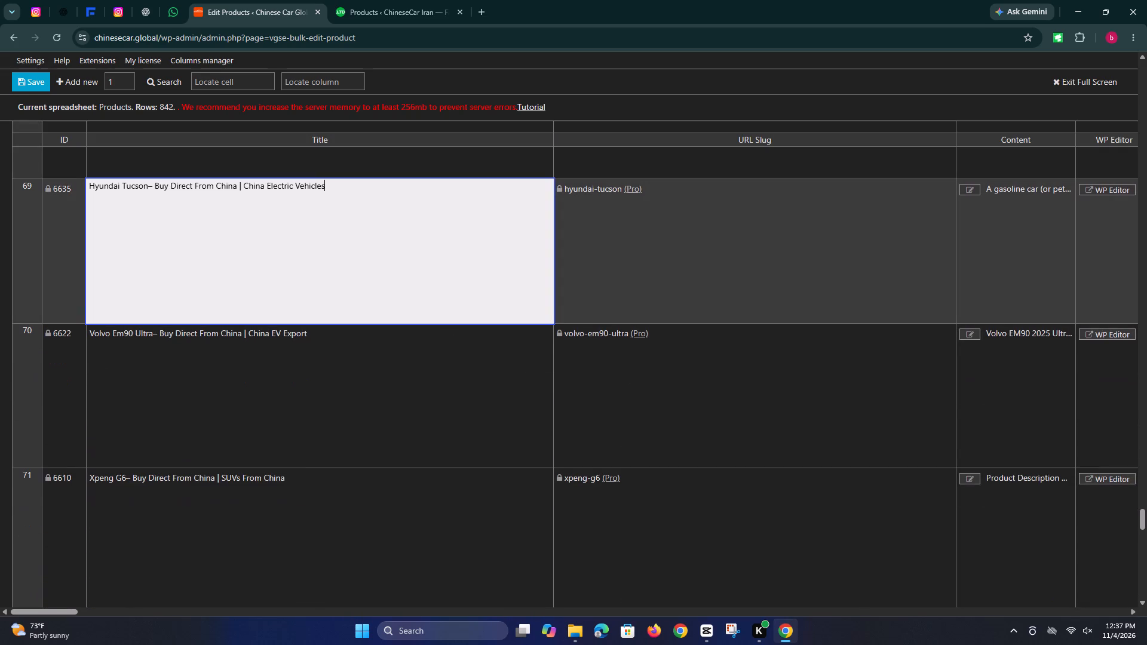
{"action": "right_click", "coordinate": [331, 189]}
{"action": "left_click", "coordinate": [387, 333]}
Append the copied " - Chinesecar" suffix to the Volvo Em90 Ultra title in row 70.
{"action": "scroll", "coordinate": [362, 354], "scroll_direction": "down", "scroll_amount": 2}
{"action": "double_click", "coordinate": [326, 247]}
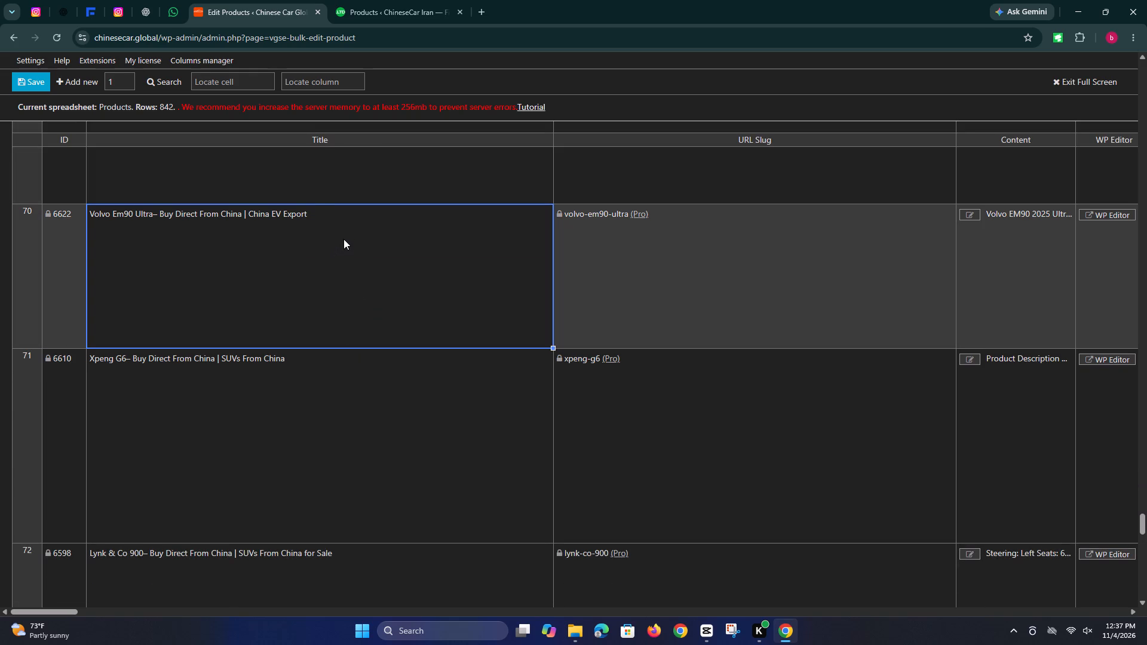
{"action": "double_click", "coordinate": [322, 215]}
{"action": "right_click", "coordinate": [316, 213]}
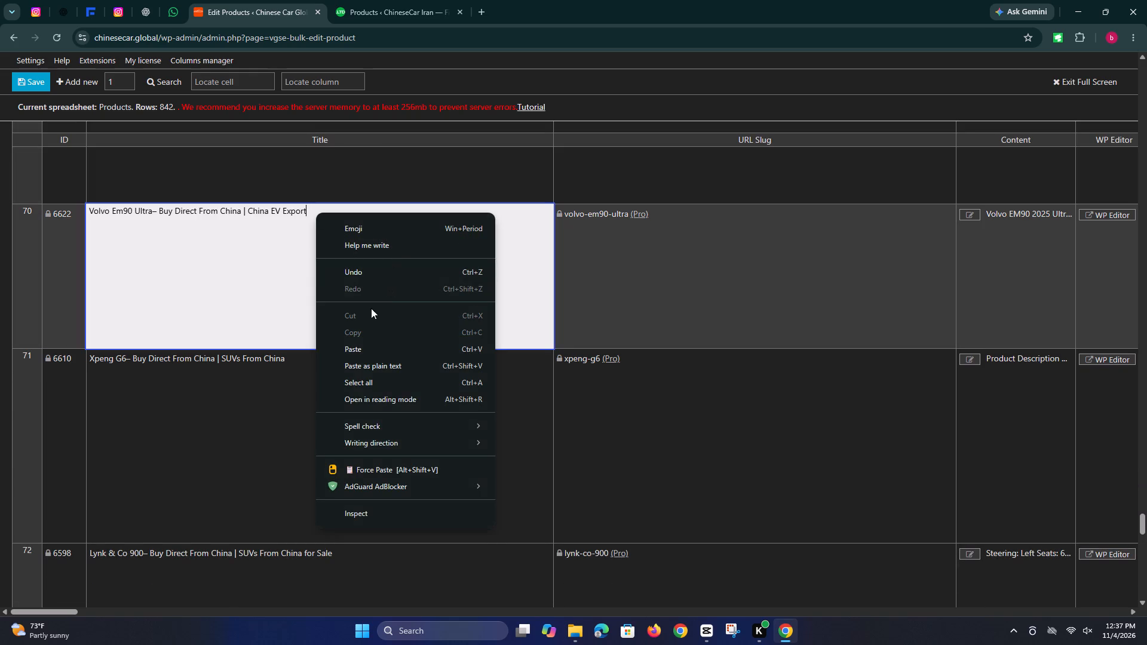
{"action": "left_click", "coordinate": [367, 349]}
Append the copied " - Chinesecar" suffix to the Xpeng G6 title in row 71.
{"action": "double_click", "coordinate": [303, 383]}
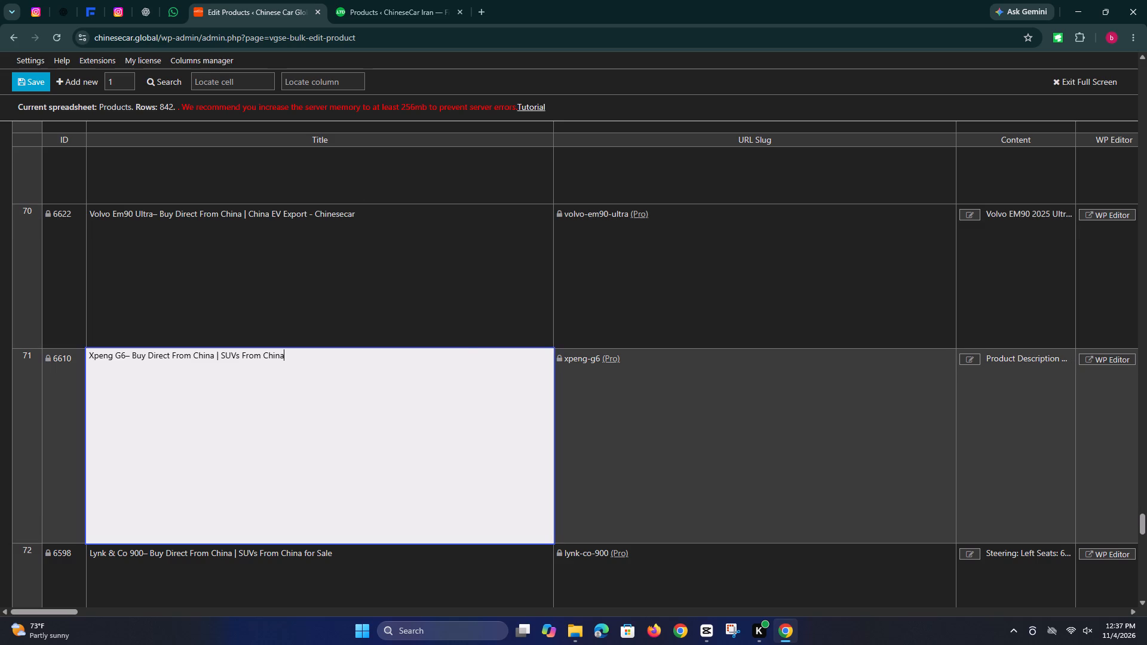
{"action": "right_click", "coordinate": [292, 352]}
{"action": "left_click", "coordinate": [340, 174]}
Append the copied " - Chinesecar" suffix to the Lynk & Co 900 title in row 72.
{"action": "scroll", "coordinate": [380, 348], "scroll_direction": "down", "scroll_amount": 4}
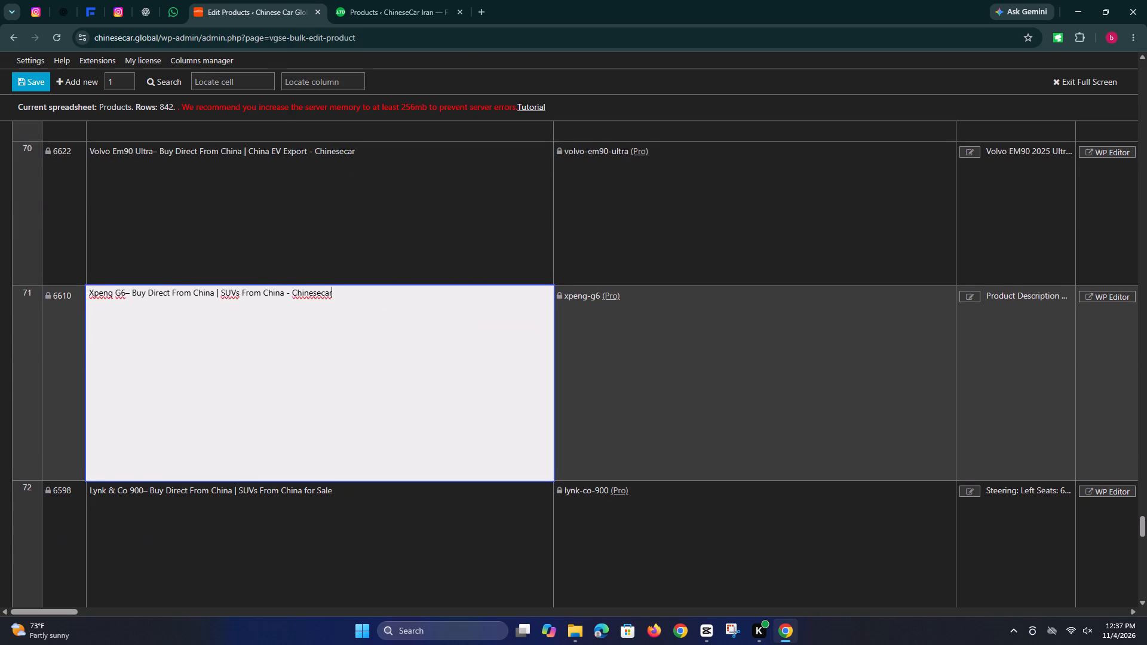
{"action": "triple_click", "coordinate": [341, 342]}
{"action": "right_click", "coordinate": [338, 314]}
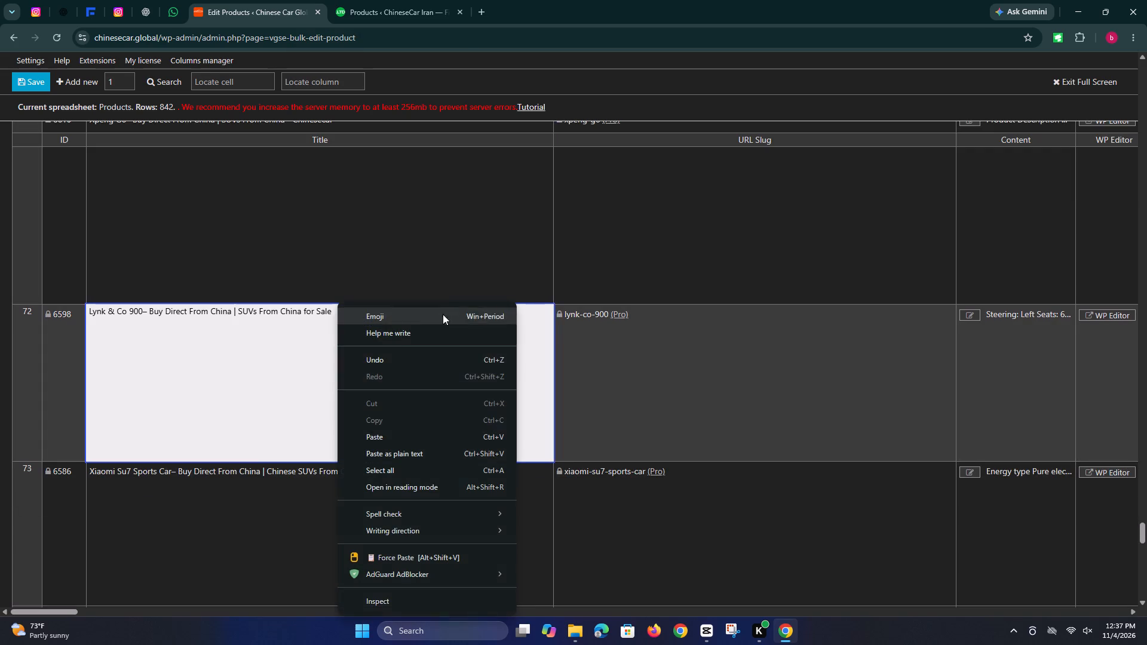
{"action": "left_click", "coordinate": [382, 435]}
Append the copied " - Chinesecar" suffix to the Xiaomi Su7 Sports Car title in row 73.
{"action": "scroll", "coordinate": [383, 403], "scroll_direction": "down", "scroll_amount": 3}
{"action": "triple_click", "coordinate": [338, 339]}
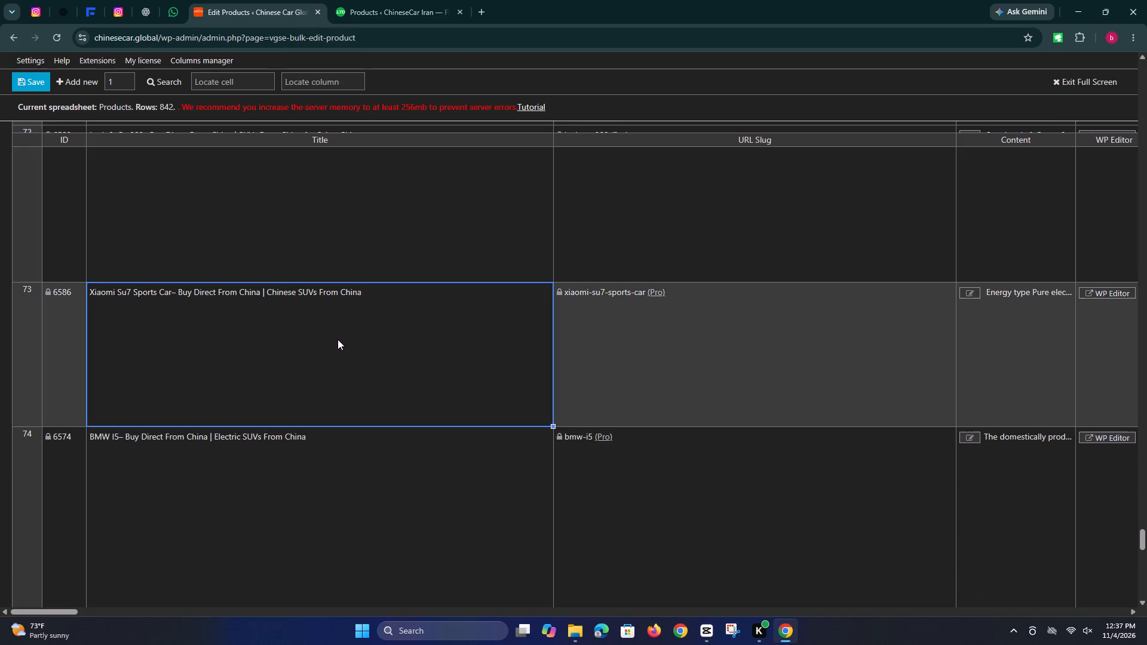
{"action": "right_click", "coordinate": [369, 290]}
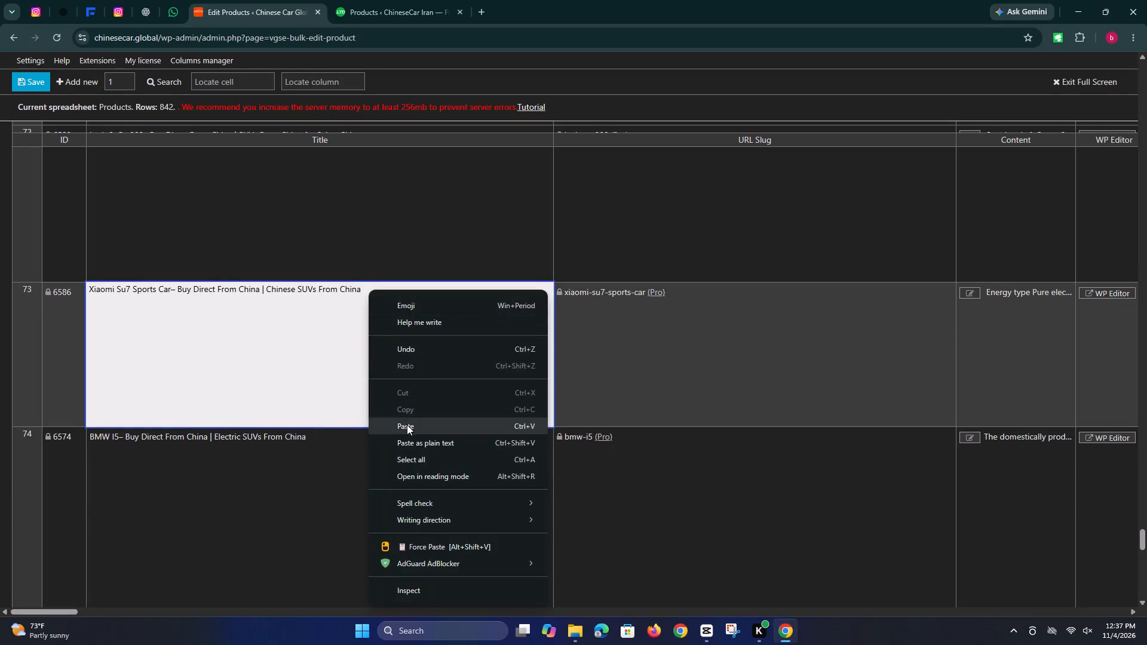
{"action": "left_click", "coordinate": [407, 425]}
Append the copied " - Chinesecar" suffix to the BMW I5 title in row 74.
{"action": "scroll", "coordinate": [361, 376], "scroll_direction": "down", "scroll_amount": 3}
{"action": "triple_click", "coordinate": [305, 299]}
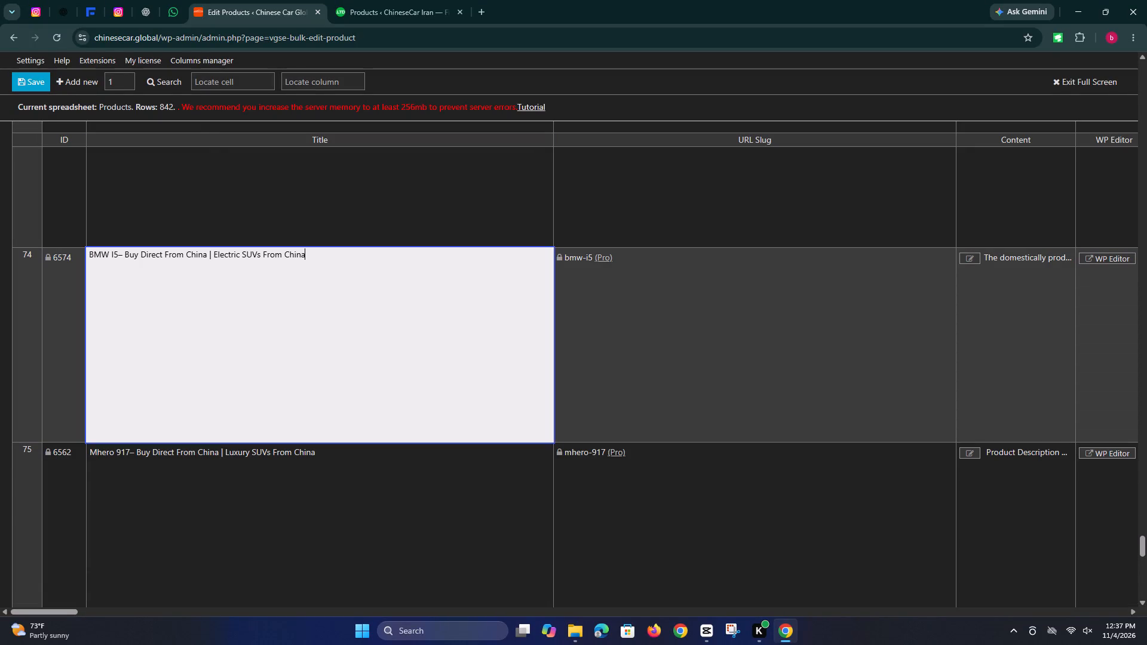
{"action": "right_click", "coordinate": [314, 258]}
{"action": "left_click", "coordinate": [354, 392]}
Append the copied " - Chinesecar" suffix to the Mhero 917 title in row 75.
{"action": "scroll", "coordinate": [358, 383], "scroll_direction": "down", "scroll_amount": 2}
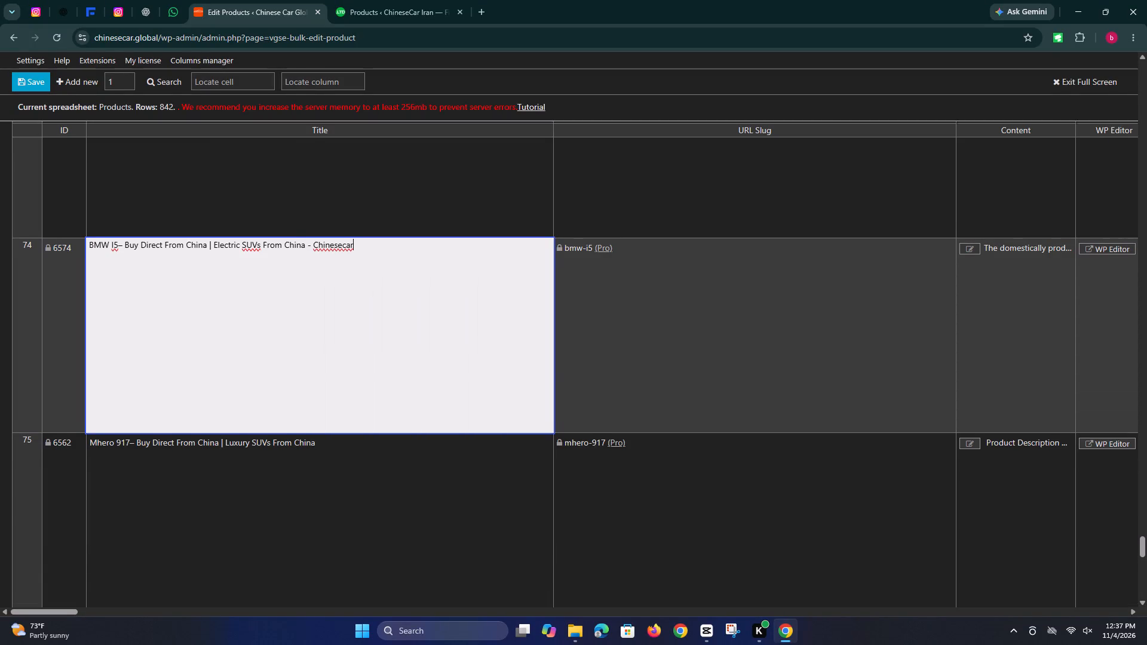
{"action": "scroll", "coordinate": [358, 383], "scroll_direction": "down", "scroll_amount": 1}
{"action": "triple_click", "coordinate": [324, 316]}
{"action": "right_click", "coordinate": [324, 275]}
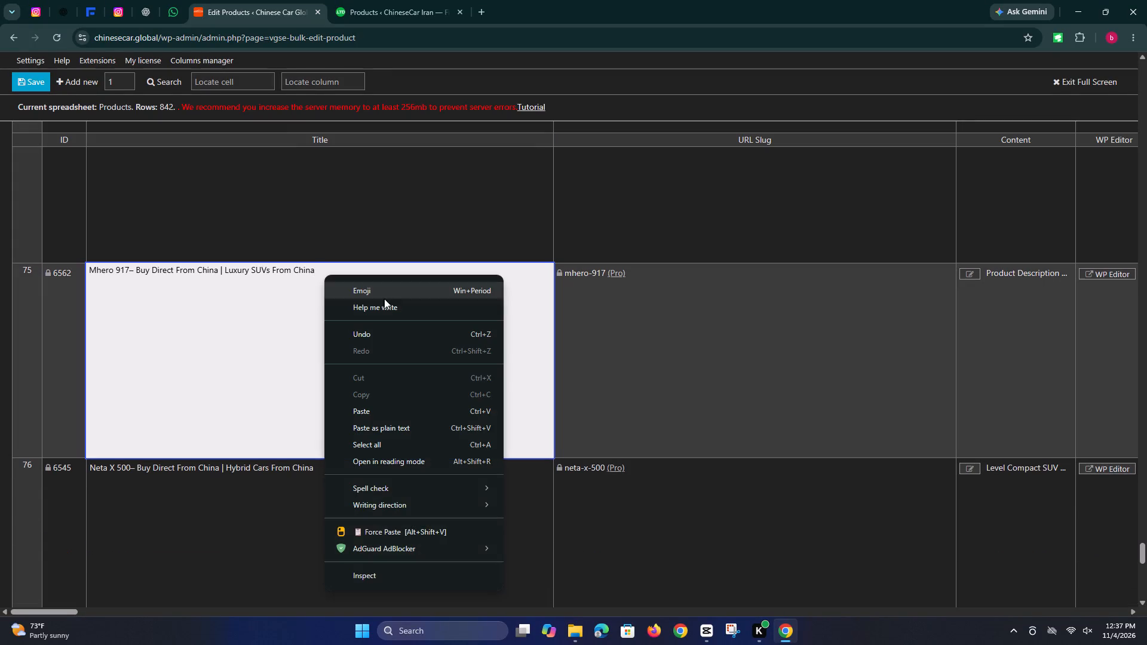
{"action": "left_click", "coordinate": [376, 410]}
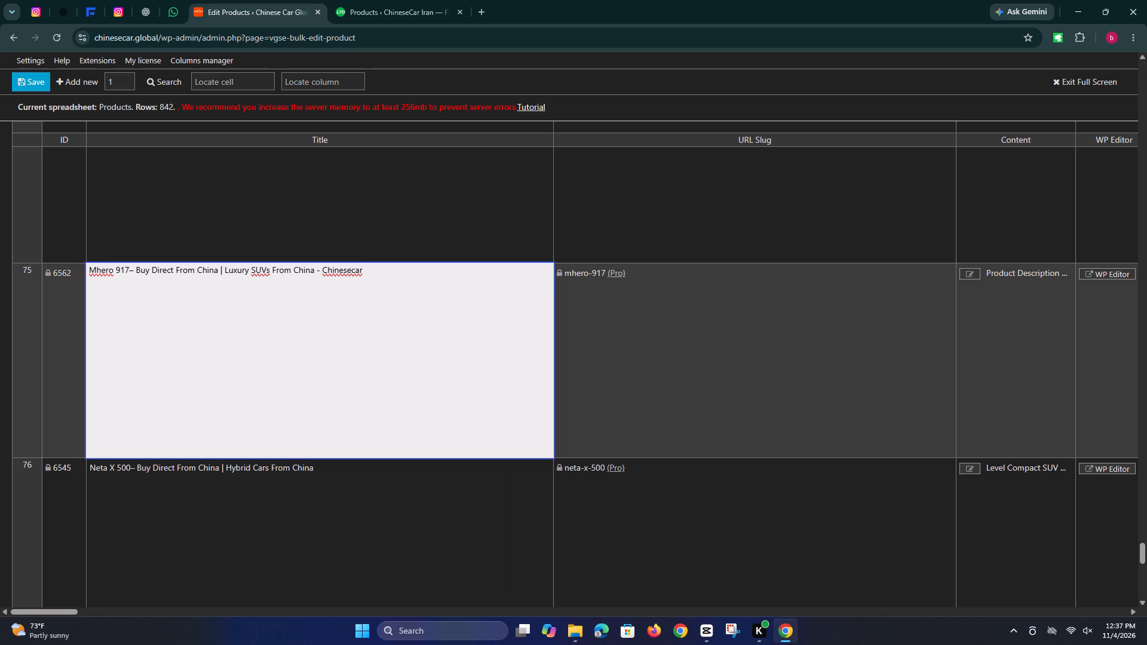
Append the copied " - Chinesecar" suffix to the Neta X 500 title in row 76.
{"action": "scroll", "coordinate": [376, 410], "scroll_direction": "down", "scroll_amount": 2}
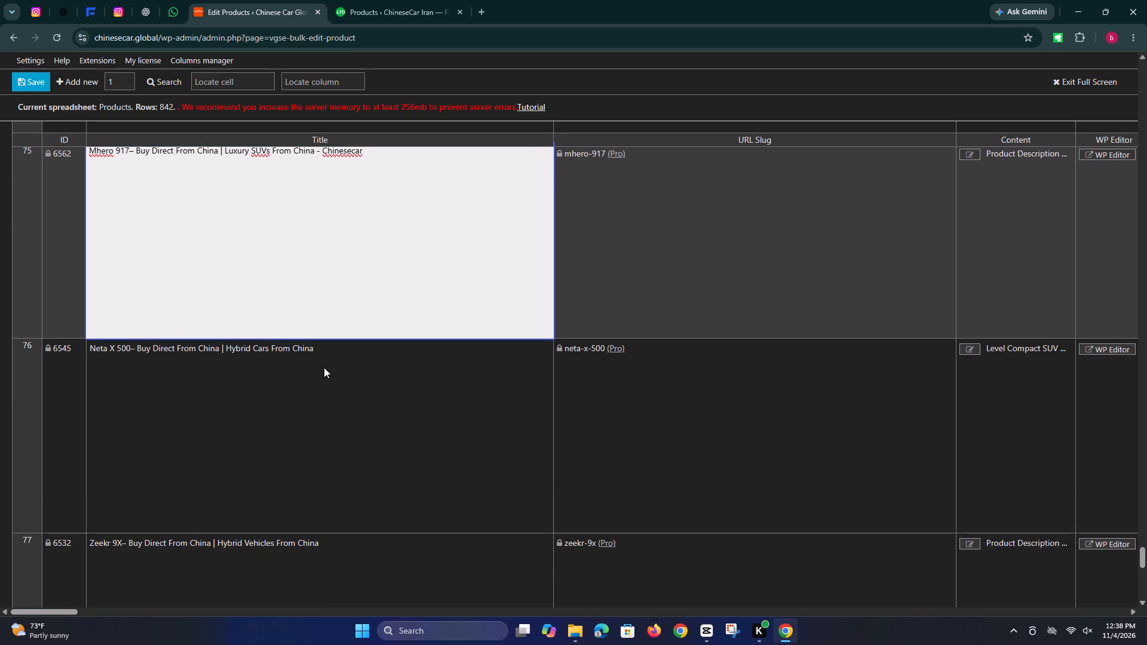
{"action": "double_click", "coordinate": [324, 367]}
{"action": "double_click", "coordinate": [326, 358]}
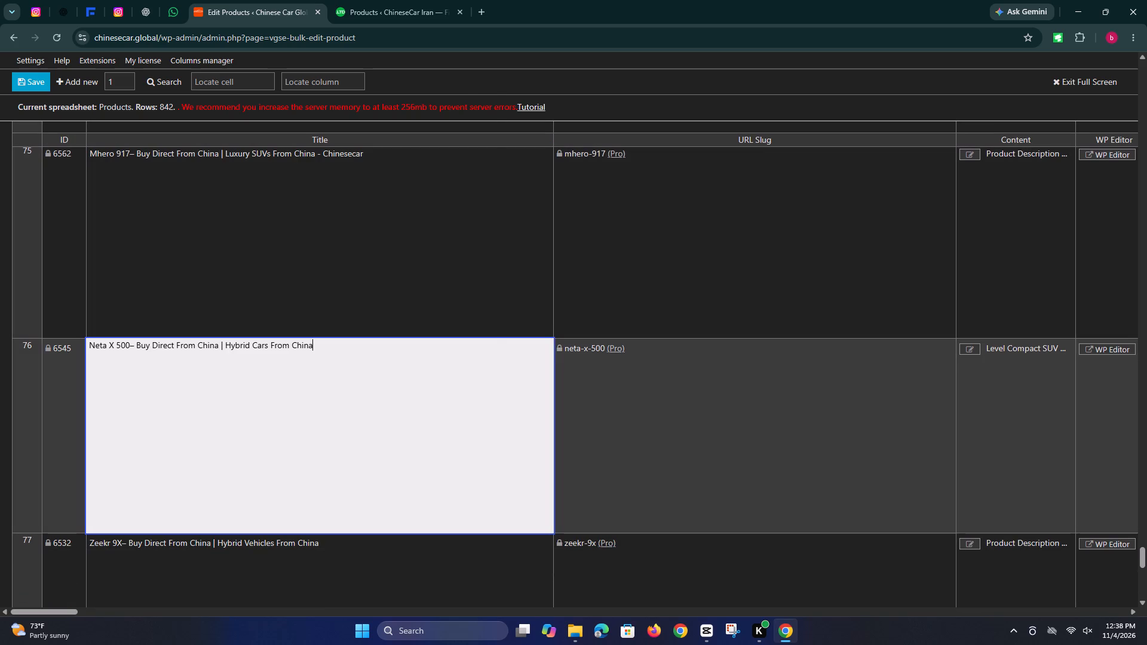
{"action": "right_click", "coordinate": [321, 348]}
{"action": "left_click", "coordinate": [366, 168]}
Append the copied " - Chinesecar" suffix to the Zeekr 9X title in row 77.
{"action": "scroll", "coordinate": [335, 344], "scroll_direction": "down", "scroll_amount": 2}
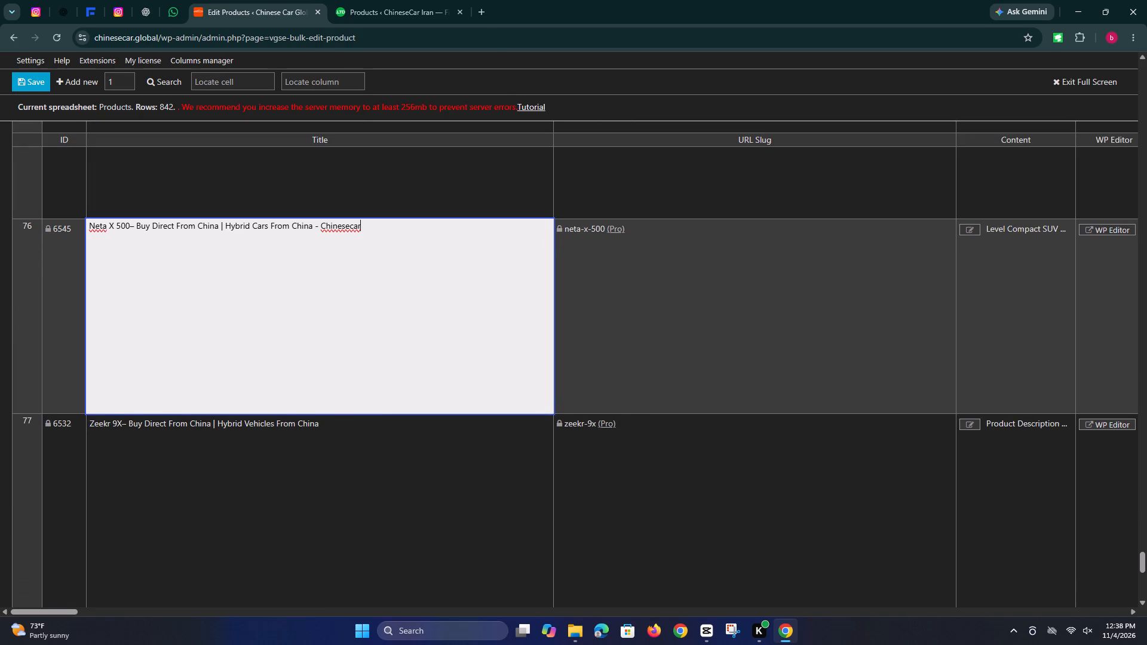
{"action": "scroll", "coordinate": [335, 344], "scroll_direction": "down", "scroll_amount": 1}
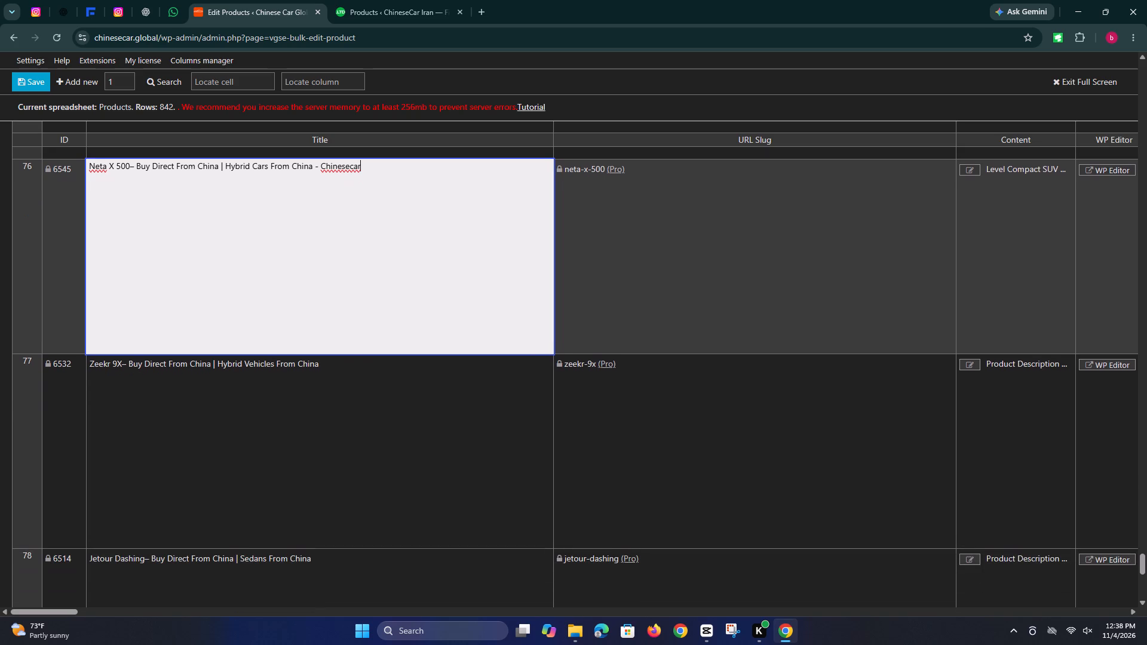
{"action": "scroll", "coordinate": [352, 363], "scroll_direction": "down", "scroll_amount": 1}
{"action": "triple_click", "coordinate": [318, 332]}
{"action": "right_click", "coordinate": [323, 306]}
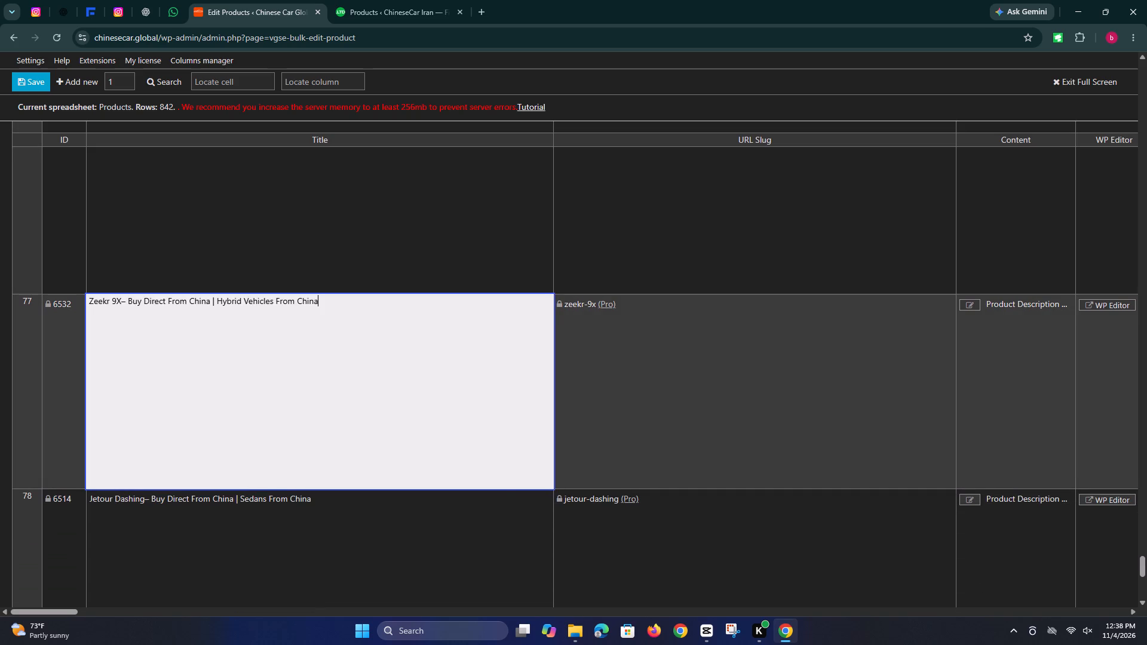
{"action": "left_click", "coordinate": [371, 437]}
Append the copied " - Chinesecar" suffix to the Jetour Dashing title in row 78.
{"action": "scroll", "coordinate": [380, 406], "scroll_direction": "down", "scroll_amount": 3}
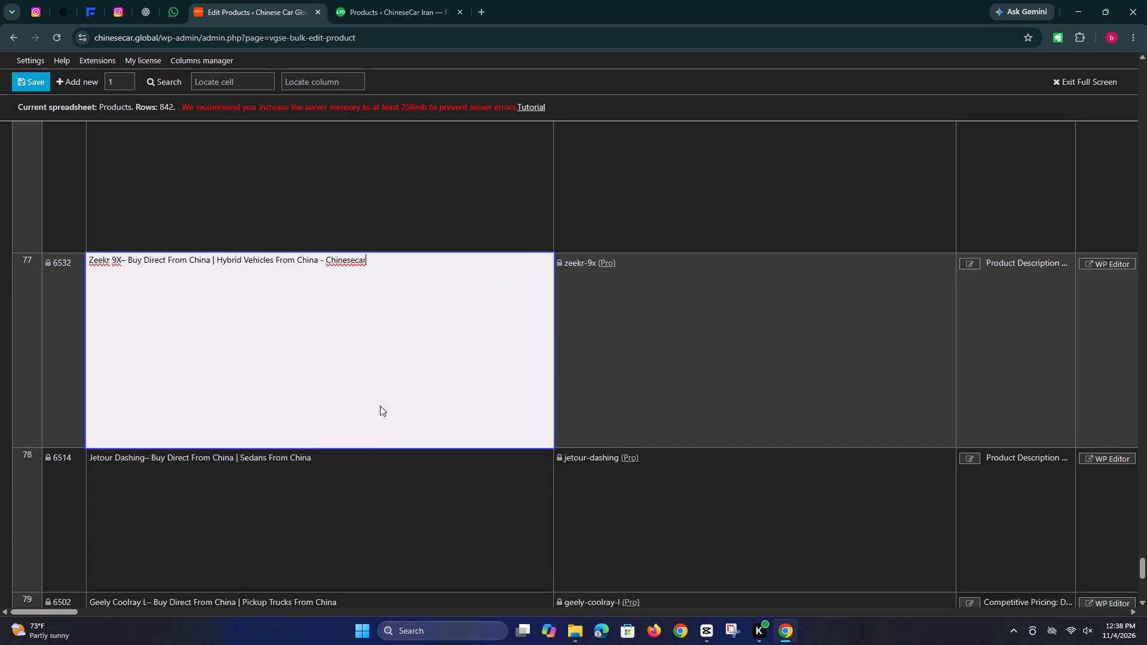
{"action": "triple_click", "coordinate": [299, 349]}
{"action": "right_click", "coordinate": [320, 320]}
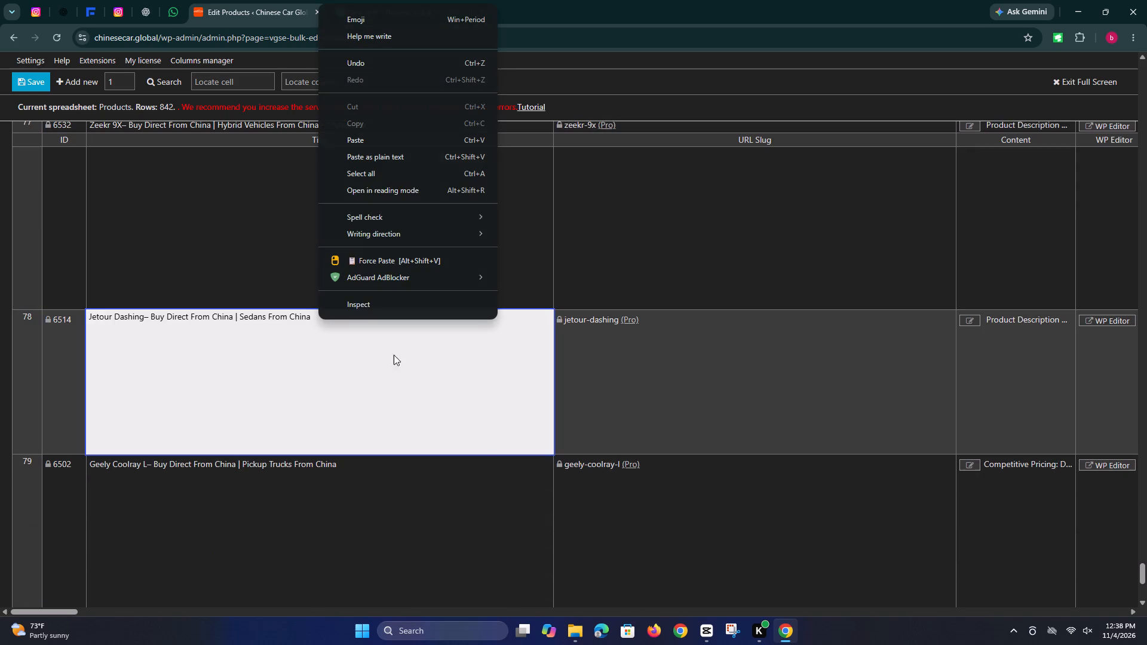
{"action": "left_click", "coordinate": [397, 144]}
Append the copied " - Chinesecar" suffix to the Geely Coolray L title in row 79.
{"action": "scroll", "coordinate": [398, 340], "scroll_direction": "down", "scroll_amount": 3}
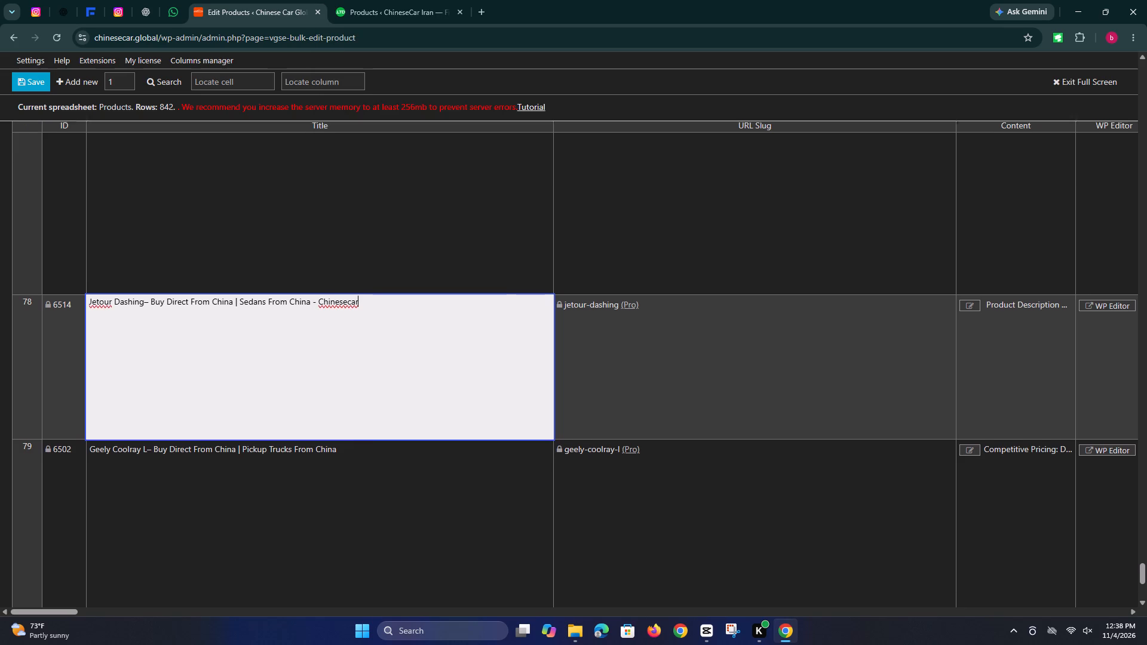
{"action": "triple_click", "coordinate": [355, 325]}
{"action": "right_click", "coordinate": [344, 284]}
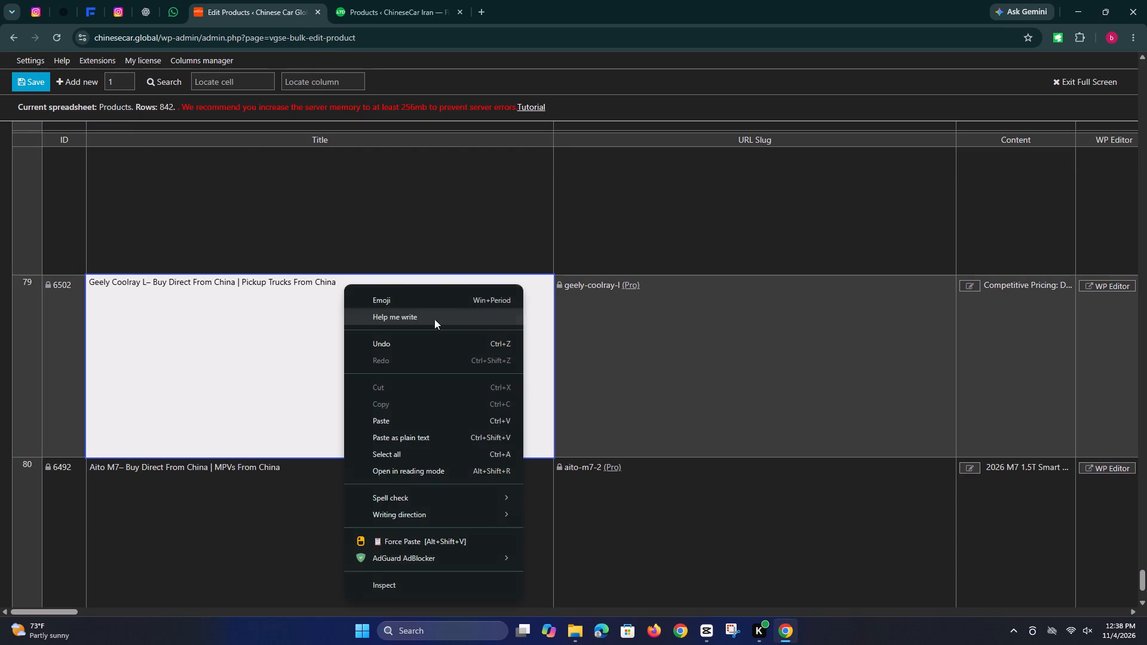
{"action": "left_click", "coordinate": [397, 422]}
Append the copied " - Chinesecar" suffix to the Aito M7 title in row 80.
{"action": "scroll", "coordinate": [386, 396], "scroll_direction": "down", "scroll_amount": 3}
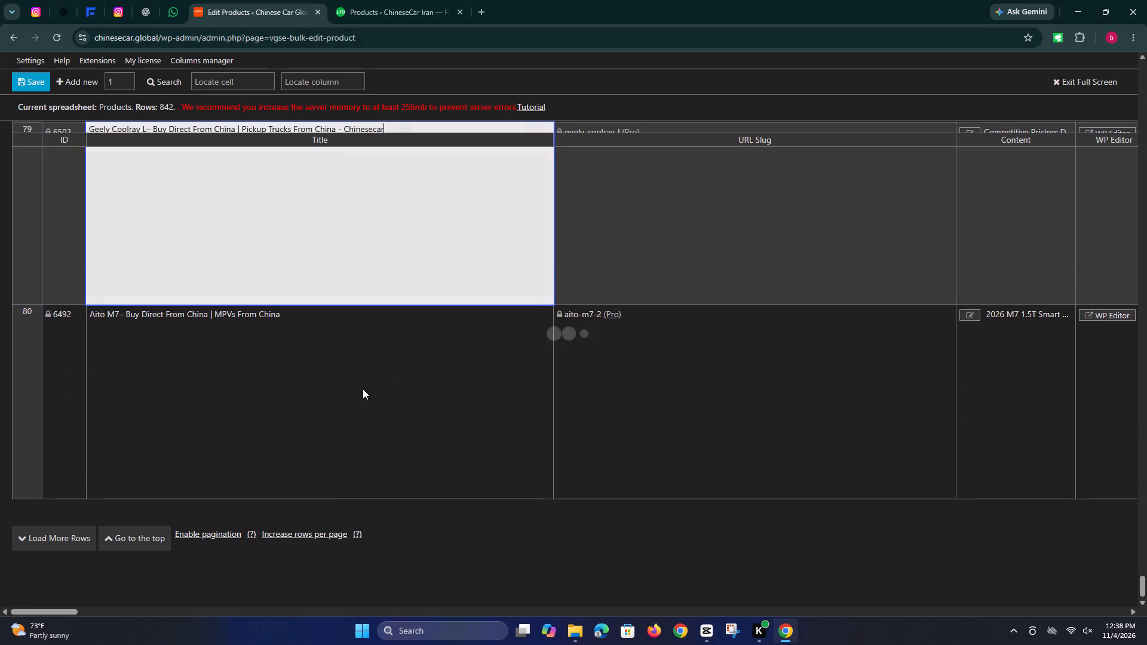
{"action": "double_click", "coordinate": [309, 358]}
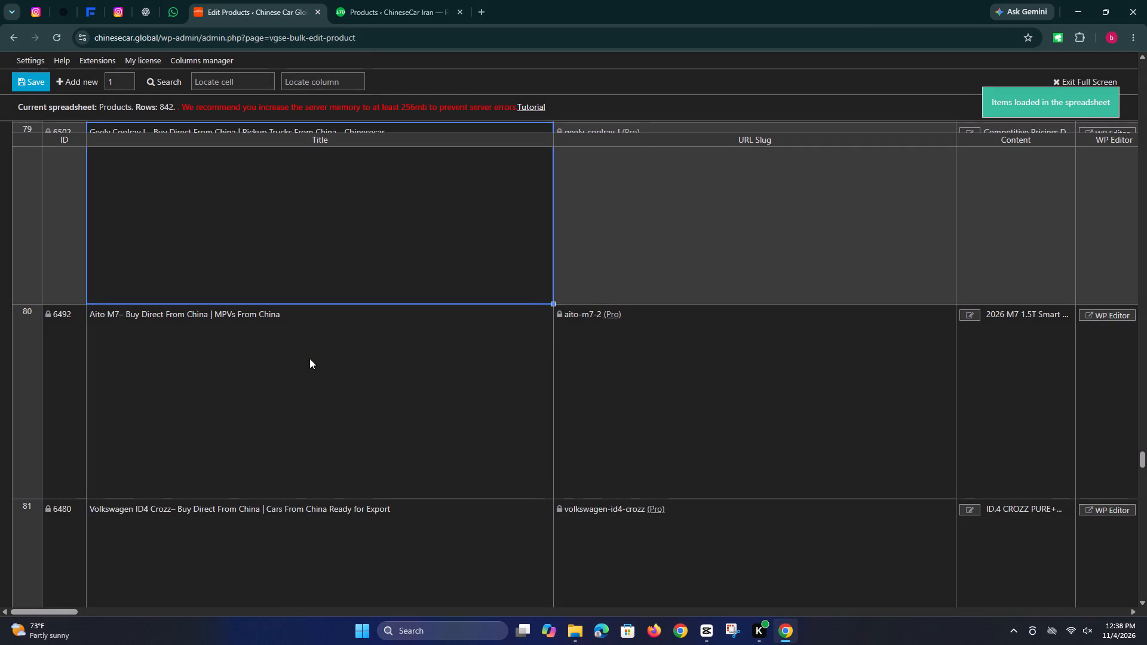
{"action": "double_click", "coordinate": [305, 327]}
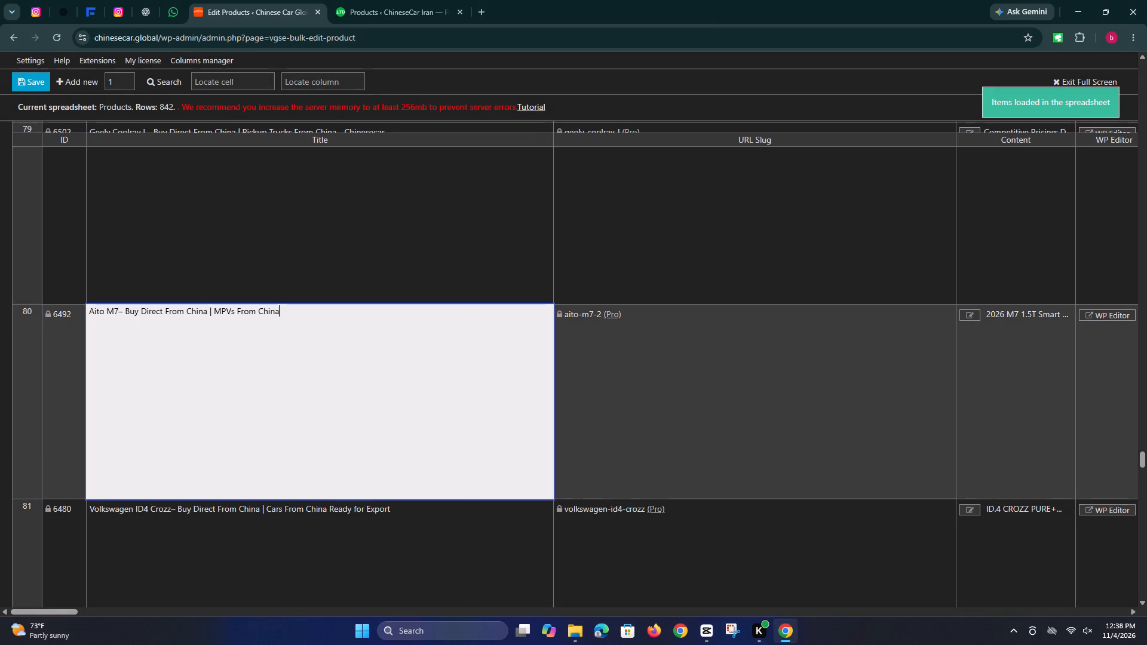
{"action": "right_click", "coordinate": [291, 314]}
{"action": "left_click", "coordinate": [327, 436]}
Append the copied " - Chinesecar" suffix to the Volkswagen ID4 Crozz title in row 81.
{"action": "scroll", "coordinate": [369, 410], "scroll_direction": "down", "scroll_amount": 4}
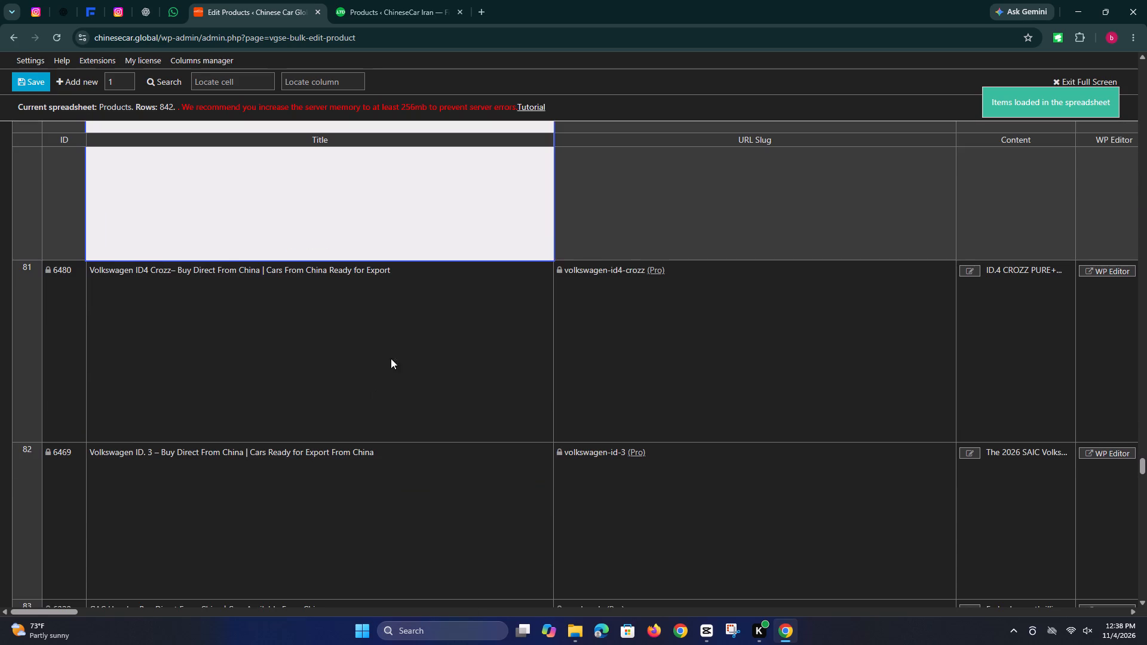
{"action": "triple_click", "coordinate": [392, 293]}
{"action": "right_click", "coordinate": [395, 267]}
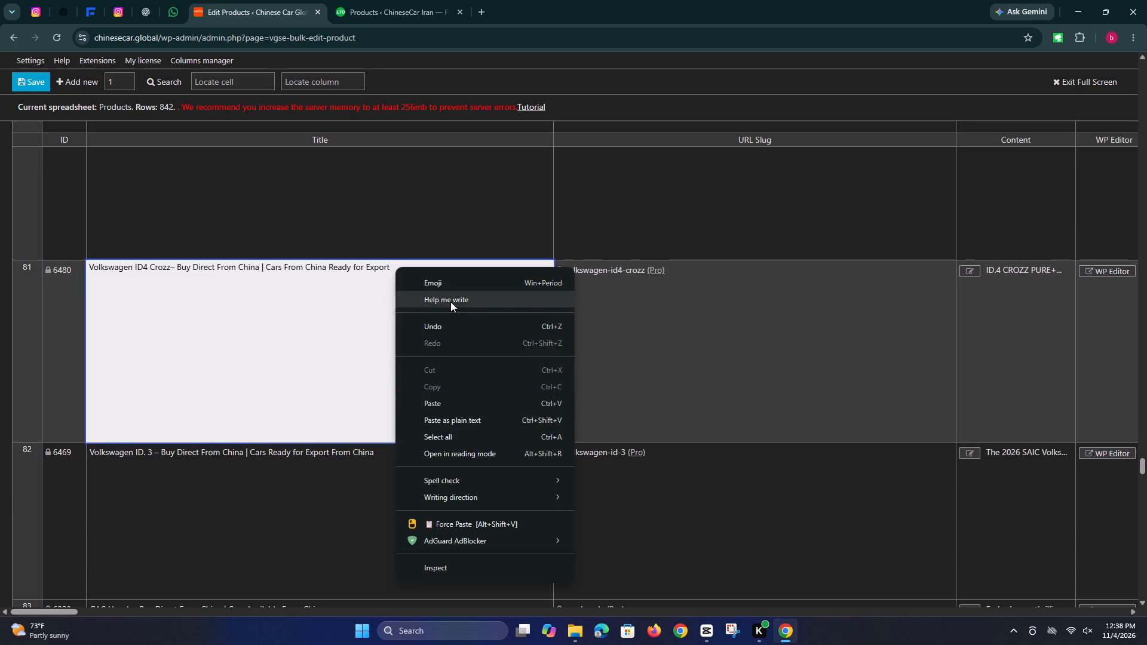
{"action": "left_click", "coordinate": [441, 402]}
Append the copied " - Chinesecar" suffix to the Volkswagen ID. 3 title in row 82.
{"action": "scroll", "coordinate": [429, 385], "scroll_direction": "down", "scroll_amount": 3}
{"action": "triple_click", "coordinate": [371, 296]}
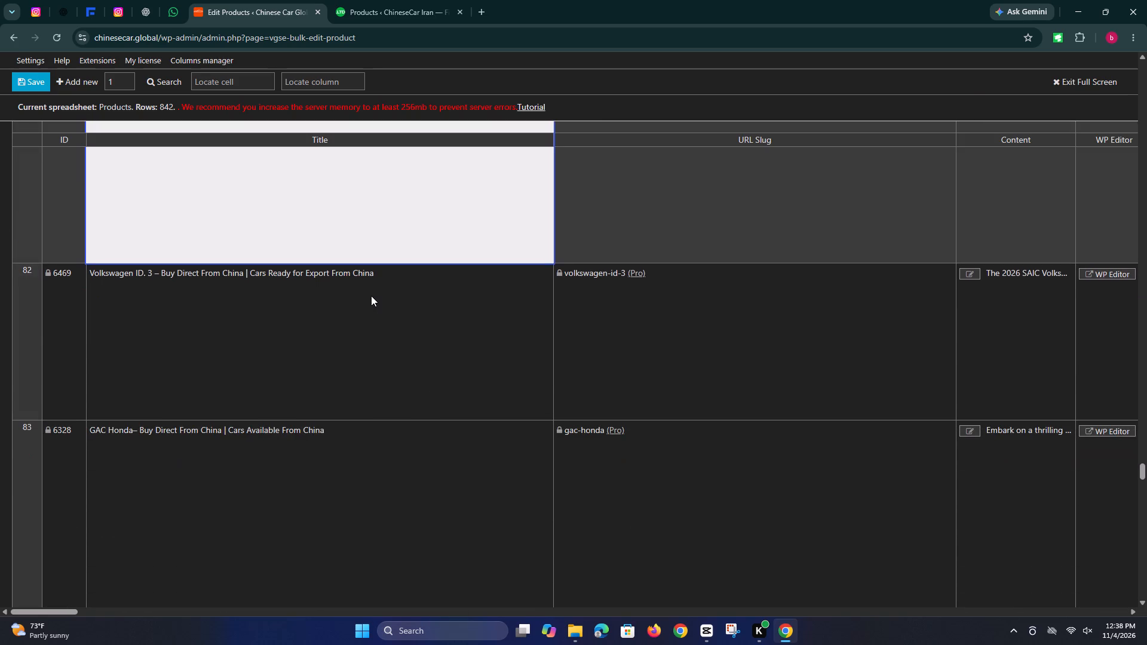
{"action": "right_click", "coordinate": [381, 270]}
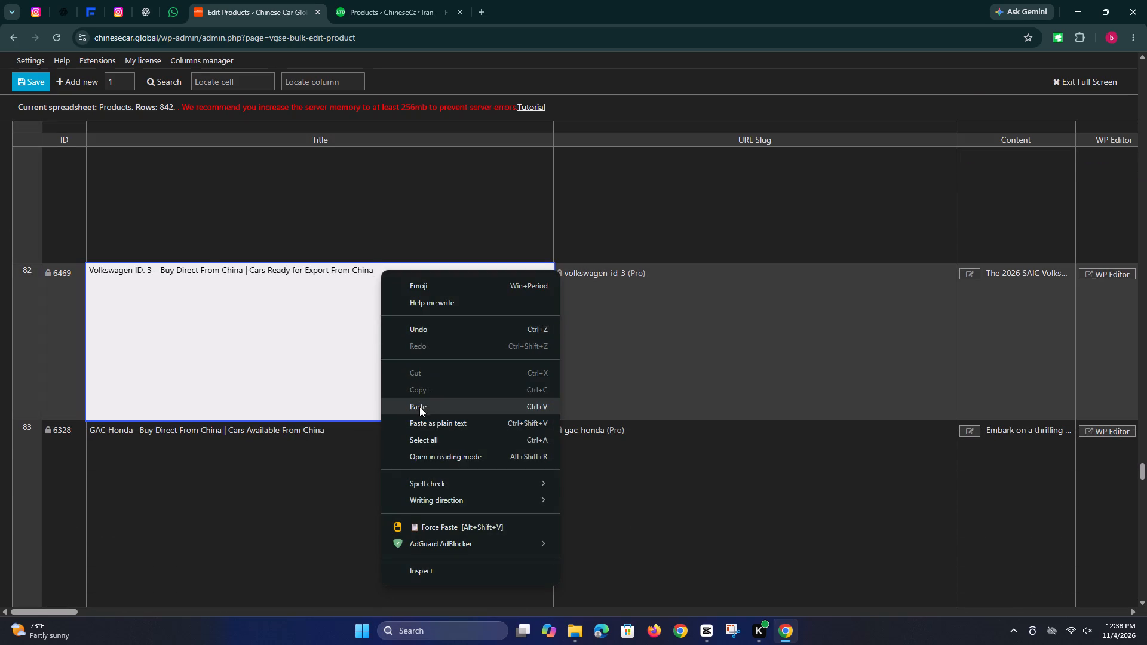
{"action": "left_click", "coordinate": [419, 407]}
Append the copied " - Chinesecar" suffix to the GAC Honda title in row 83.
{"action": "scroll", "coordinate": [381, 376], "scroll_direction": "down", "scroll_amount": 3}
{"action": "triple_click", "coordinate": [334, 310]}
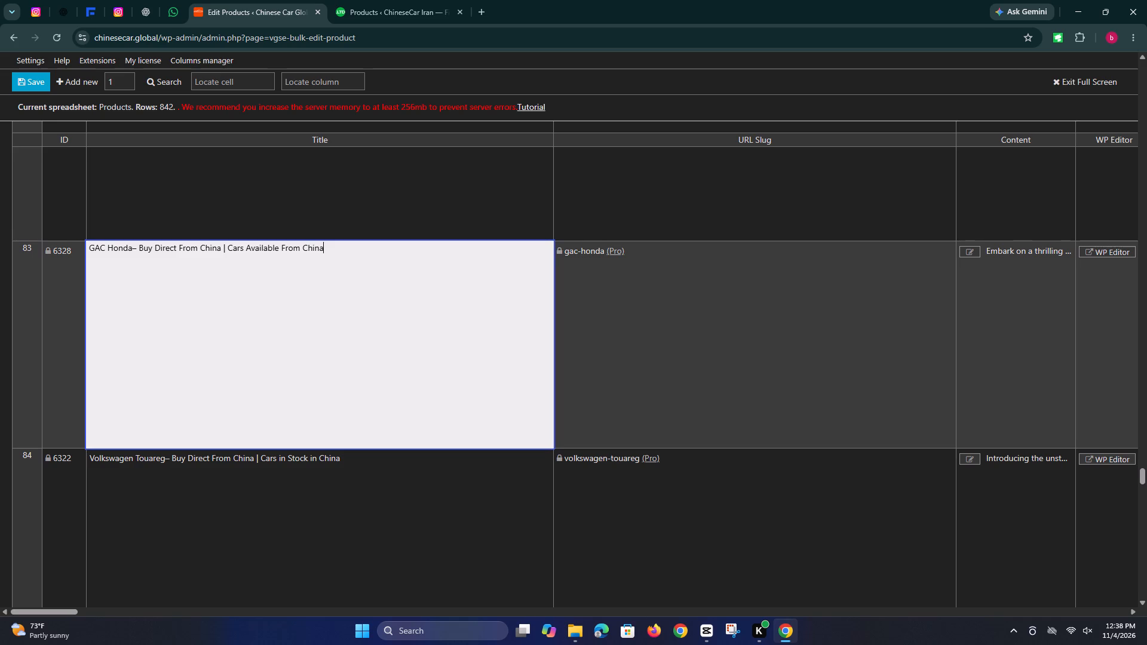
{"action": "right_click", "coordinate": [335, 250]}
{"action": "left_click", "coordinate": [378, 383]}
Append the copied " - Chinesecar" suffix to the Volkswagen Touareg title in row 84.
{"action": "scroll", "coordinate": [378, 378], "scroll_direction": "down", "scroll_amount": 3}
{"action": "triple_click", "coordinate": [341, 314]}
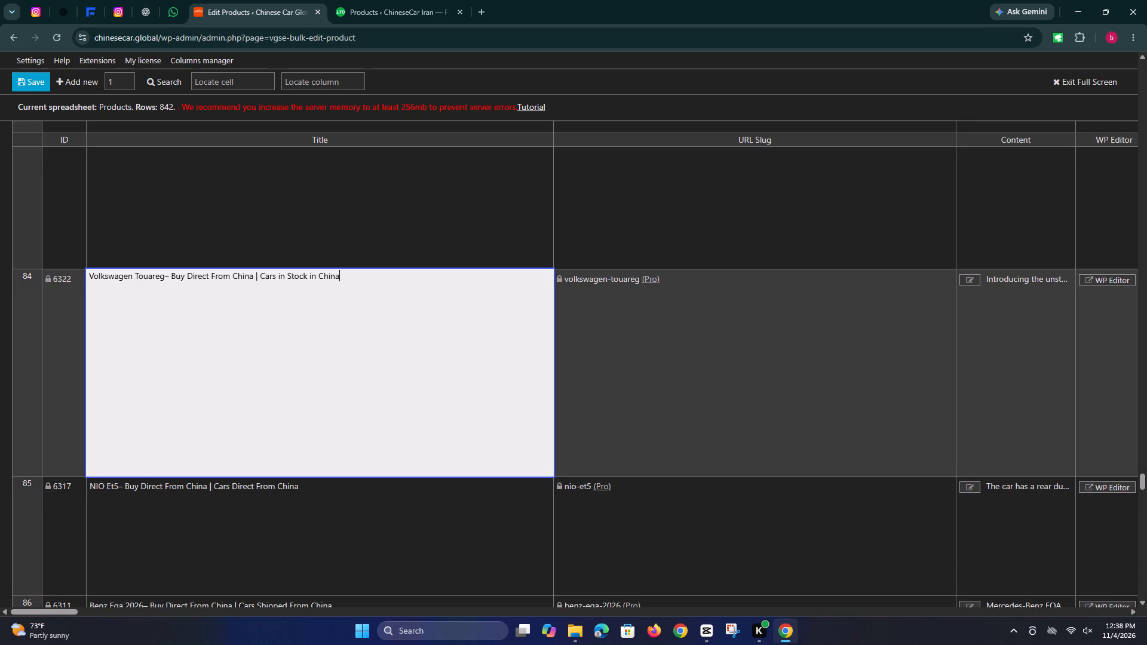
{"action": "right_click", "coordinate": [349, 276]}
{"action": "left_click", "coordinate": [401, 410]}
Append the copied " - Chinesecar" suffix to the NIO Et5 title in row 85.
{"action": "scroll", "coordinate": [383, 379], "scroll_direction": "down", "scroll_amount": 3}
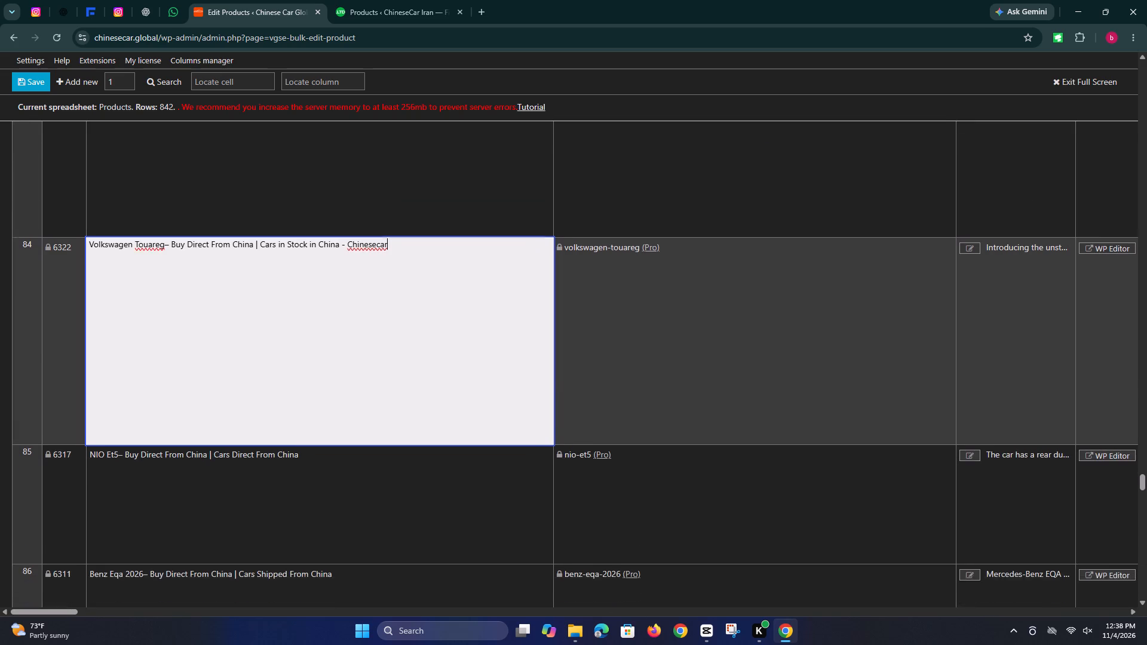
{"action": "triple_click", "coordinate": [337, 350]}
{"action": "left_click", "coordinate": [308, 303]}
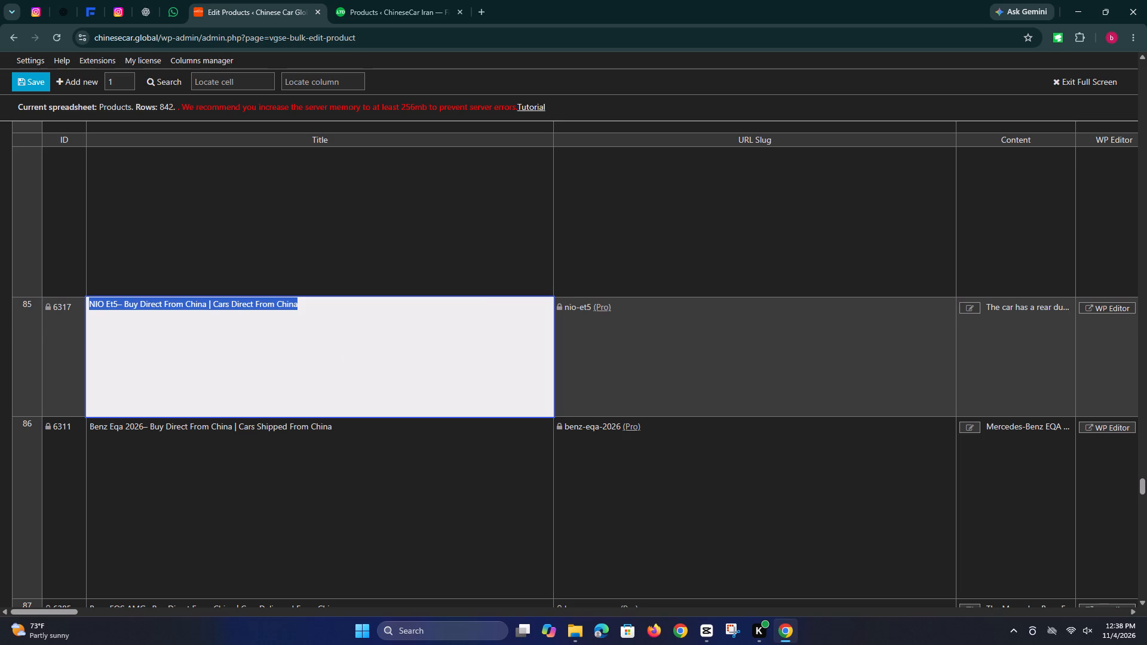
{"action": "right_click", "coordinate": [310, 303]}
{"action": "left_click", "coordinate": [360, 437]}
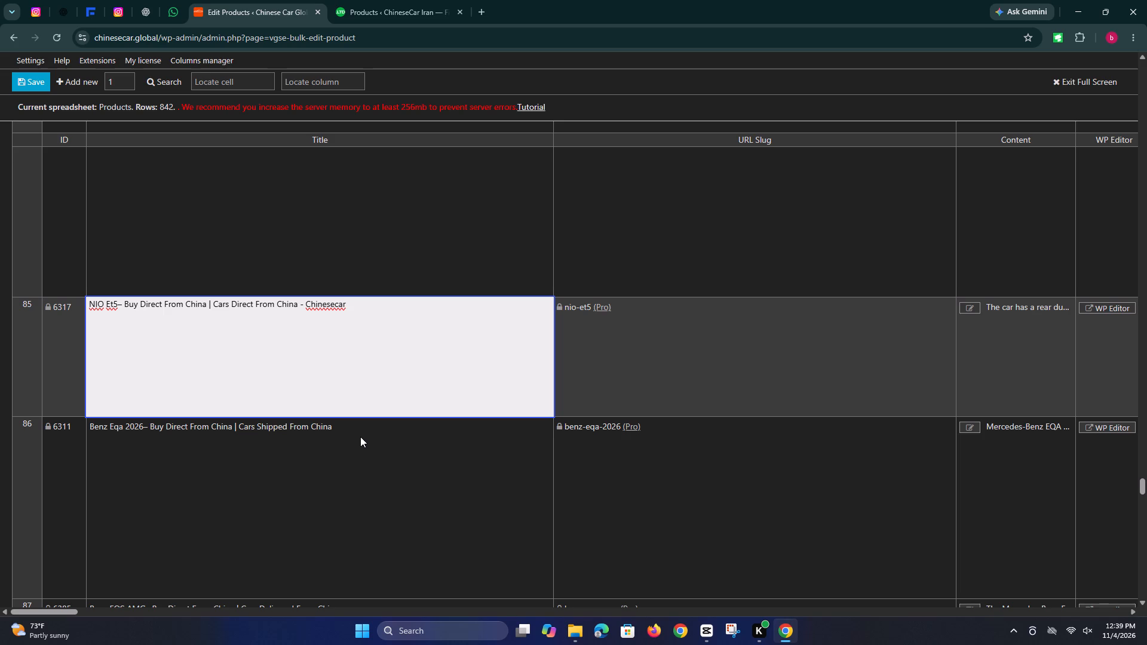
Append the copied " - Chinesecar" suffix to the Benz Eqa 2026 title in row 86.
{"action": "double_click", "coordinate": [346, 436]}
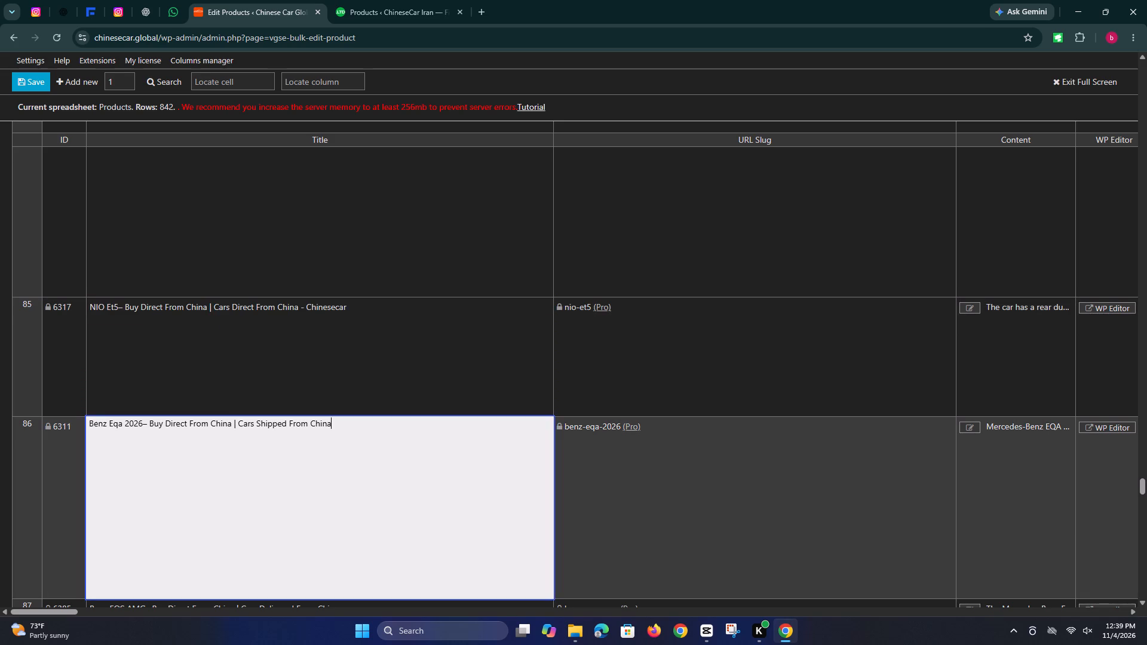
{"action": "right_click", "coordinate": [342, 423]}
{"action": "left_click", "coordinate": [394, 242]}
Append the copied " - Chinesecar" suffix to the Benz EQS AMG title in row 87.
{"action": "scroll", "coordinate": [428, 358], "scroll_direction": "down", "scroll_amount": 6}
{"action": "triple_click", "coordinate": [363, 308]}
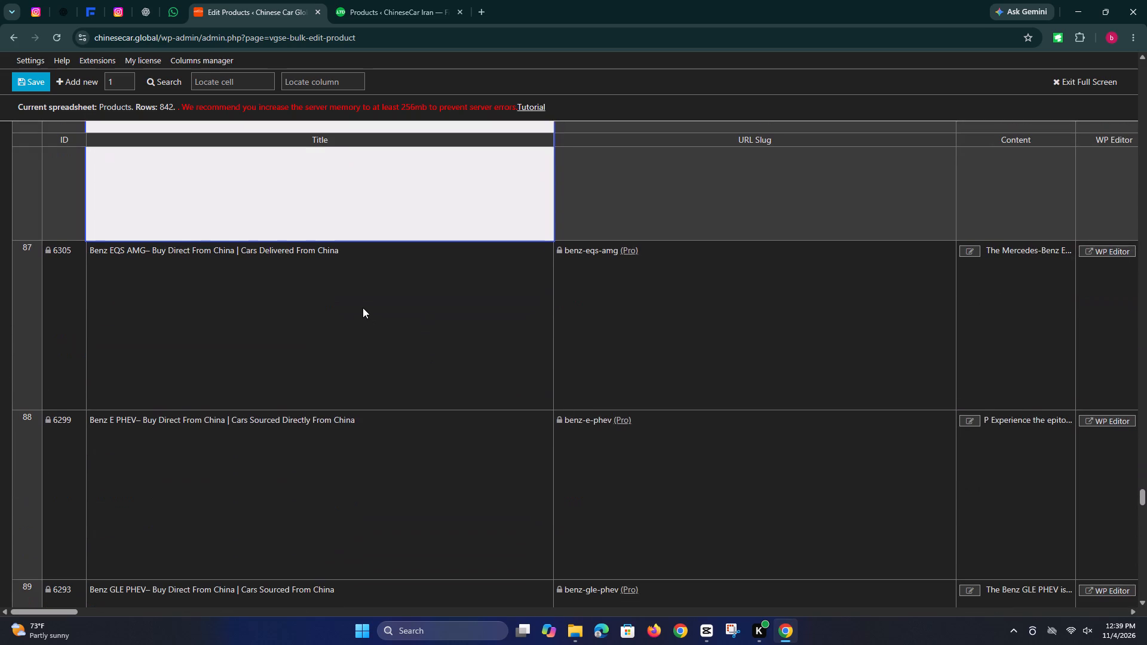
{"action": "right_click", "coordinate": [345, 247]}
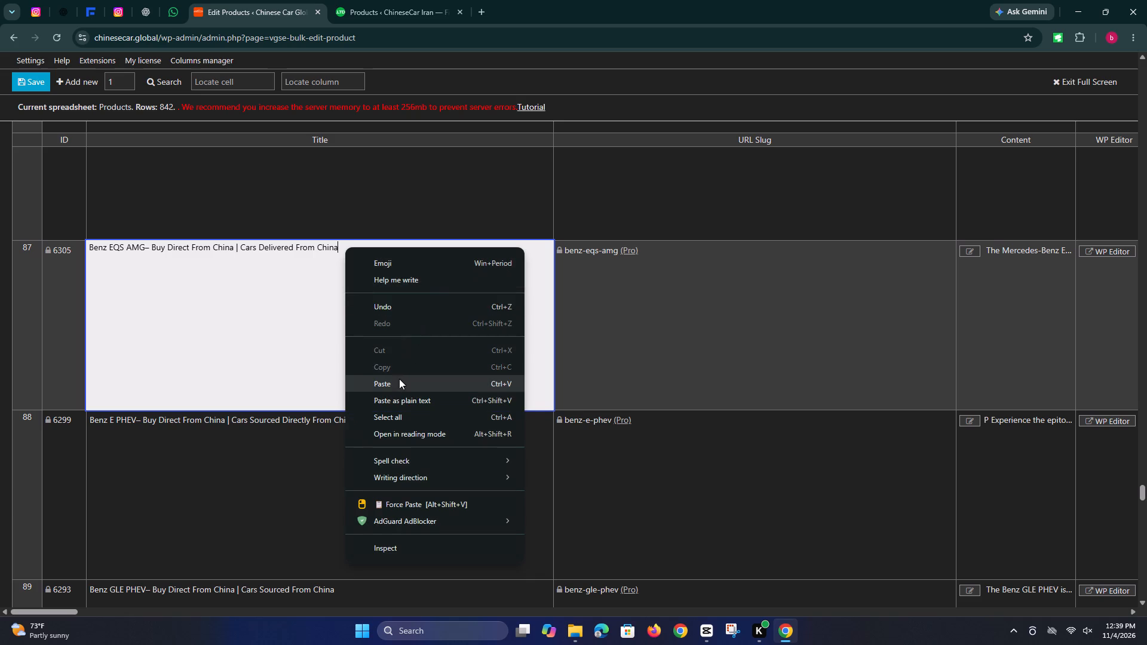
{"action": "left_click", "coordinate": [400, 380]}
Append the copied " - Chinesecar" suffix to the Benz E PHEV title in row 88.
{"action": "scroll", "coordinate": [422, 375], "scroll_direction": "down", "scroll_amount": 3}
{"action": "triple_click", "coordinate": [345, 302]}
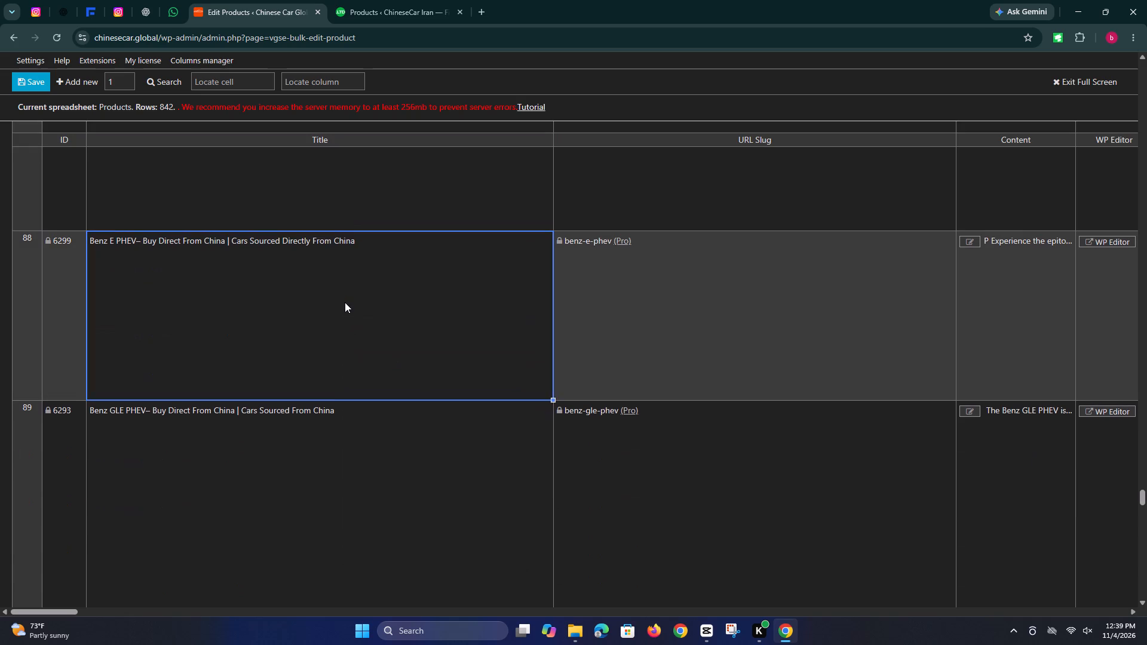
{"action": "right_click", "coordinate": [354, 237]}
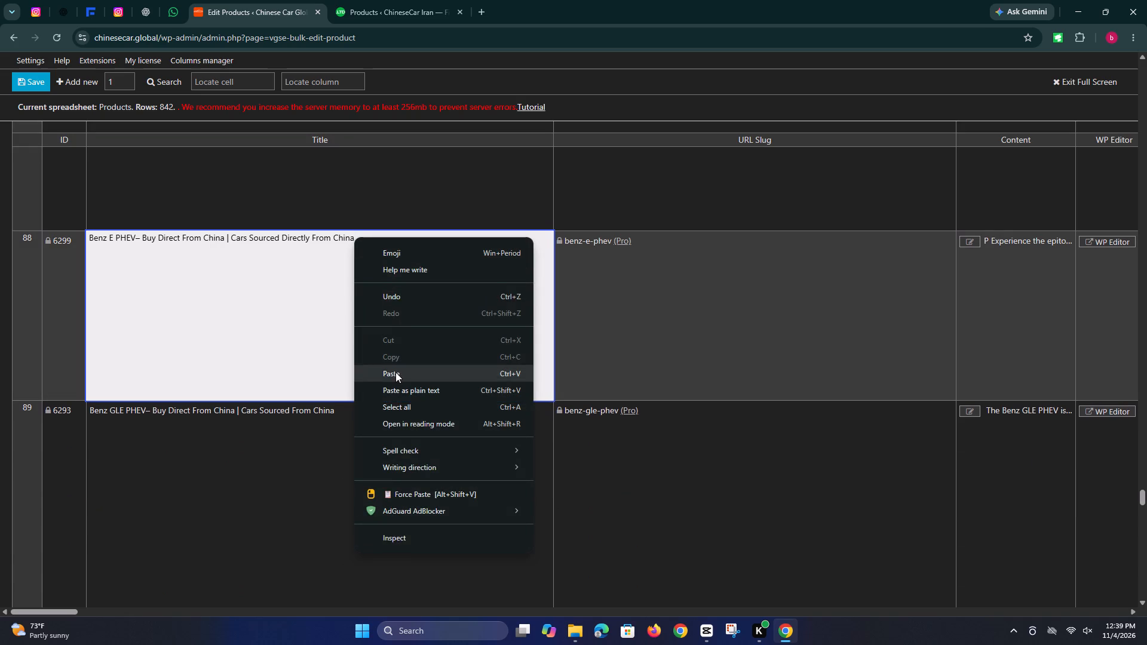
{"action": "left_click", "coordinate": [395, 372]}
Append the copied " - Chinesecar" suffix to the Benz GLE PHEV title in row 89.
{"action": "scroll", "coordinate": [395, 367], "scroll_direction": "down", "scroll_amount": 2}
{"action": "triple_click", "coordinate": [364, 338]}
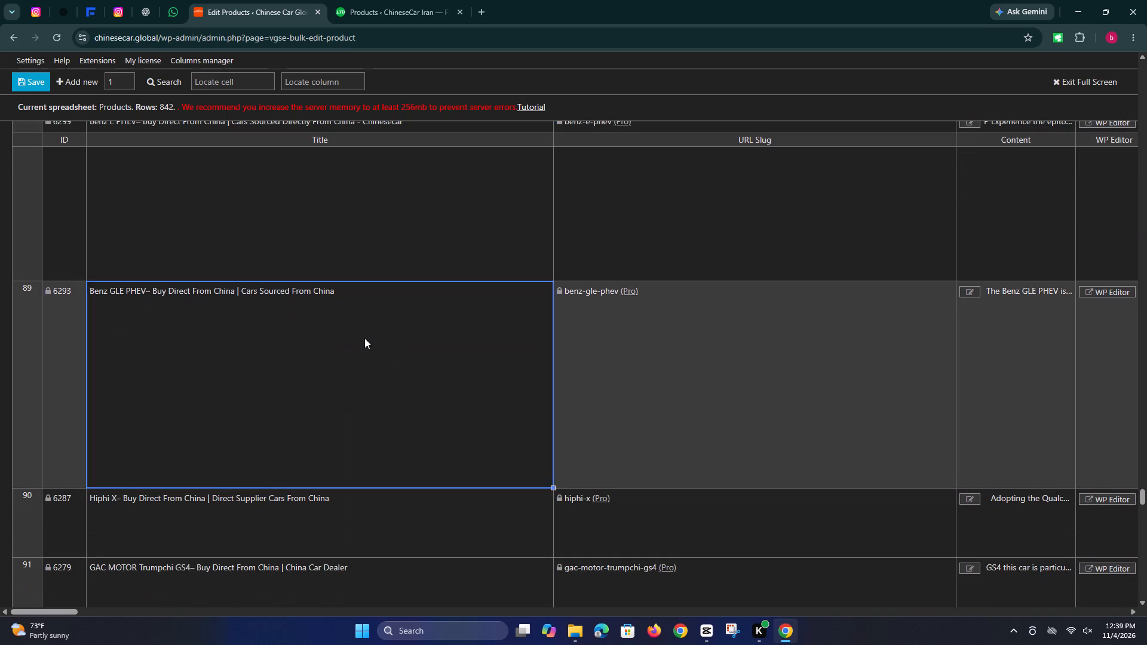
{"action": "left_click", "coordinate": [343, 291]}
{"action": "right_click", "coordinate": [340, 288]}
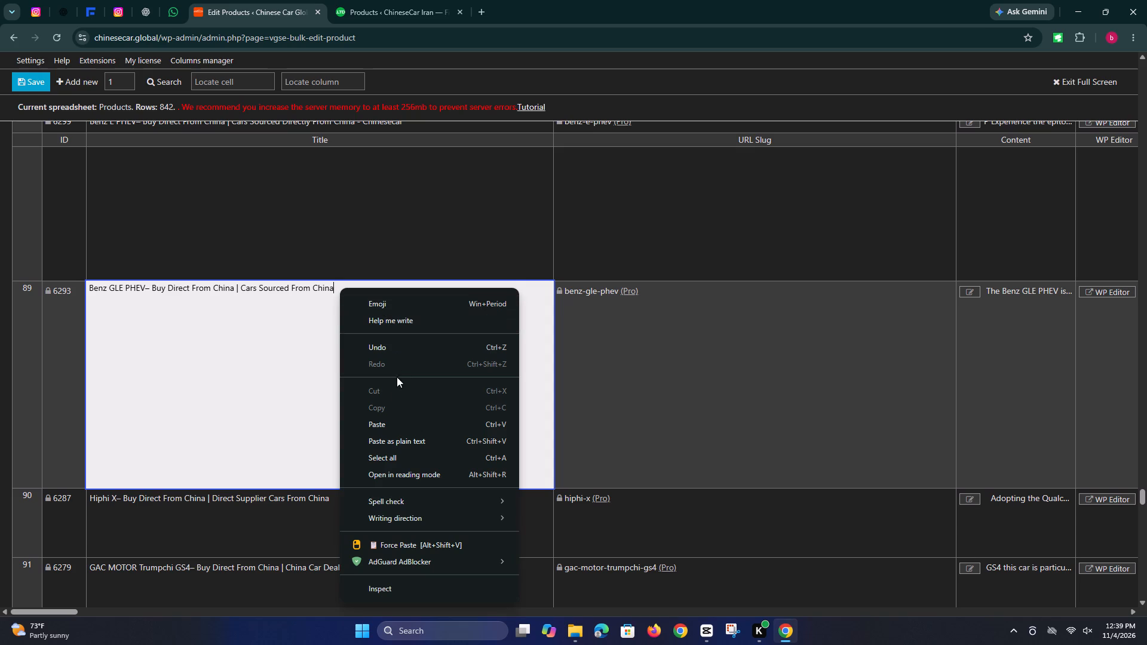
{"action": "left_click", "coordinate": [391, 422]}
Append the copied " - Chinesecar" suffix to the Hiphi X title in row 90.
{"action": "scroll", "coordinate": [392, 386], "scroll_direction": "down", "scroll_amount": 3}
{"action": "triple_click", "coordinate": [328, 357]}
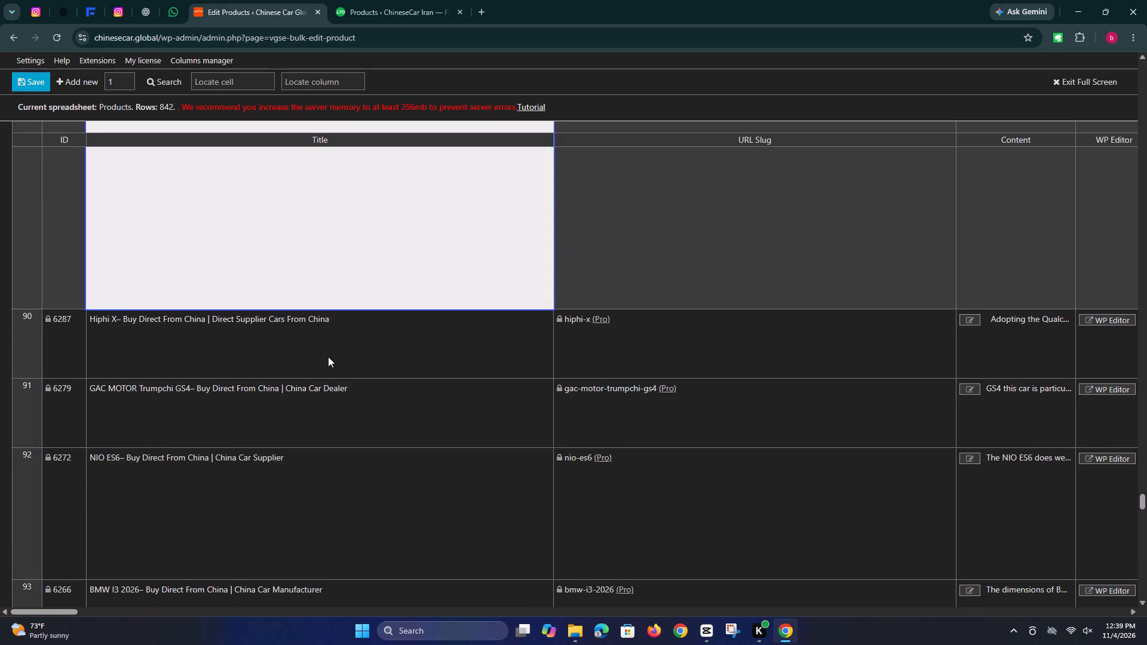
{"action": "right_click", "coordinate": [338, 316]}
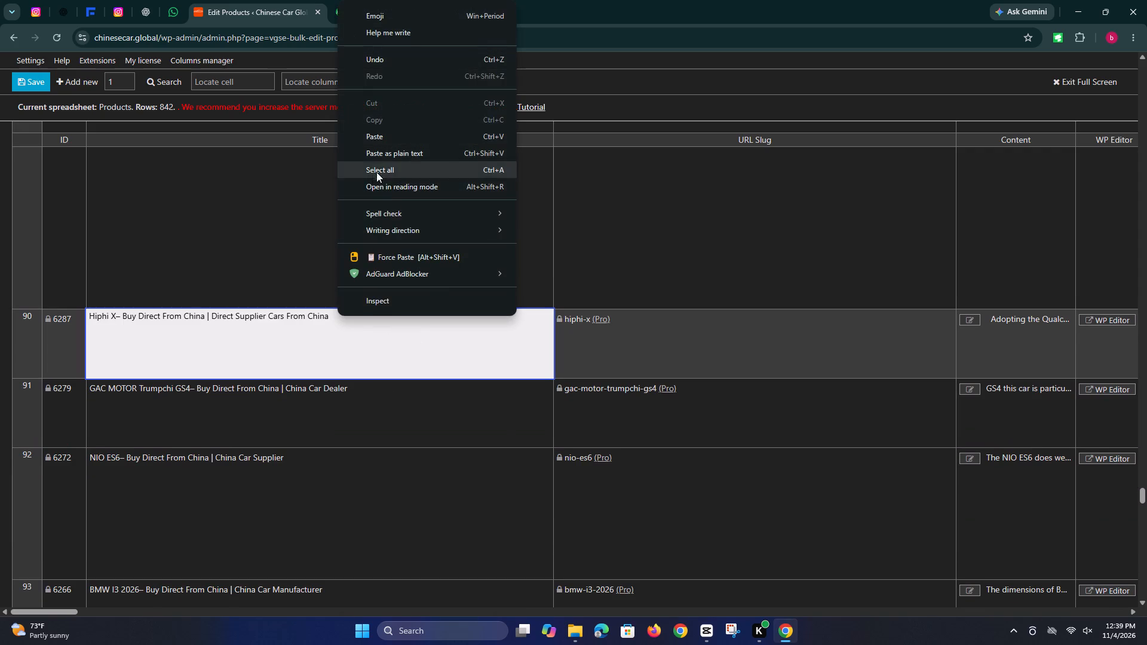
{"action": "left_click", "coordinate": [385, 138]}
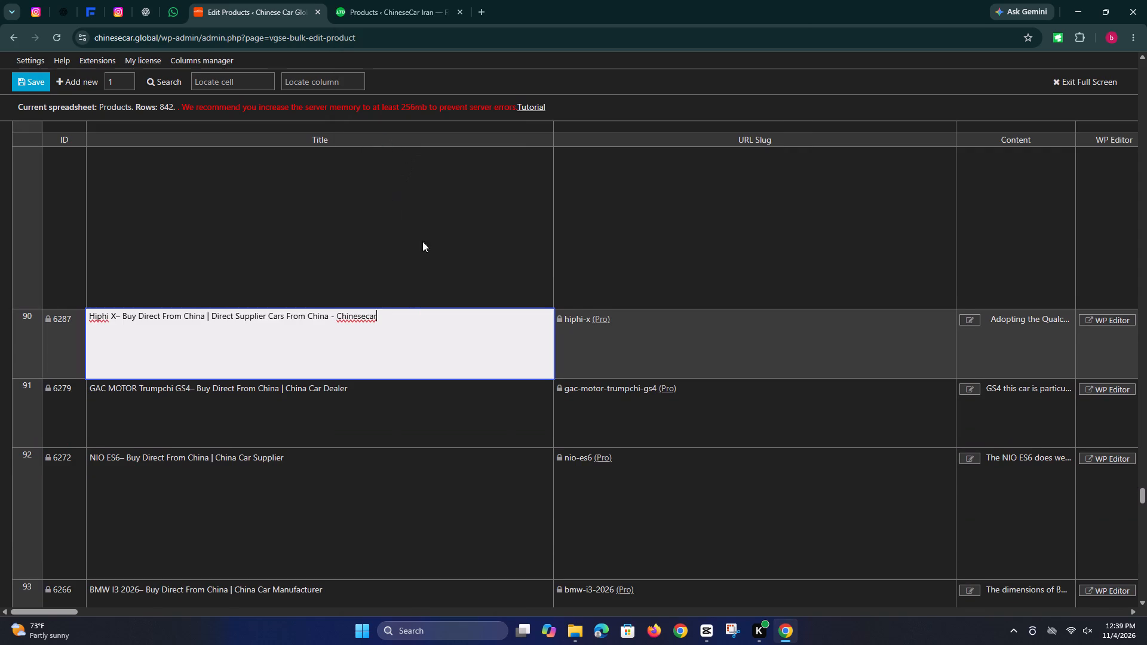
Append the copied " - Chinesecar" suffix to the GAC MOTOR Trumpchi GS4 title in row 91.
{"action": "scroll", "coordinate": [358, 300], "scroll_direction": "down", "scroll_amount": 3}
{"action": "triple_click", "coordinate": [354, 238]}
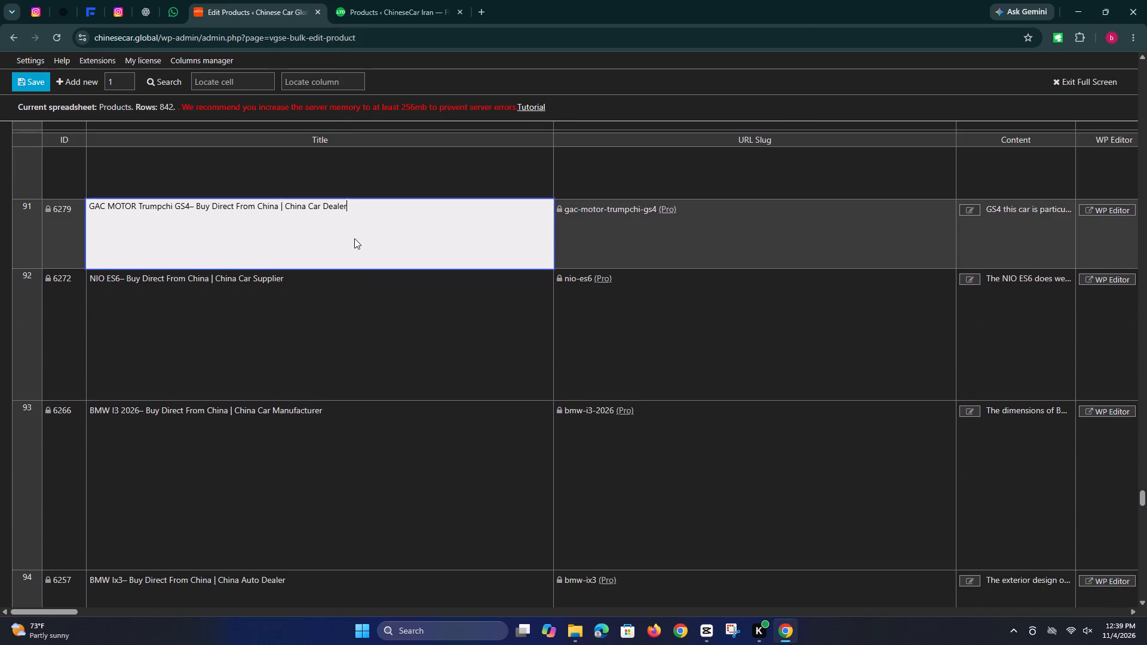
{"action": "right_click", "coordinate": [351, 206]}
{"action": "left_click", "coordinate": [397, 343]}
Append the copied " - Chinesecar" suffix to the NIO ES6 title in row 92.
{"action": "double_click", "coordinate": [320, 316]}
{"action": "right_click", "coordinate": [289, 277]}
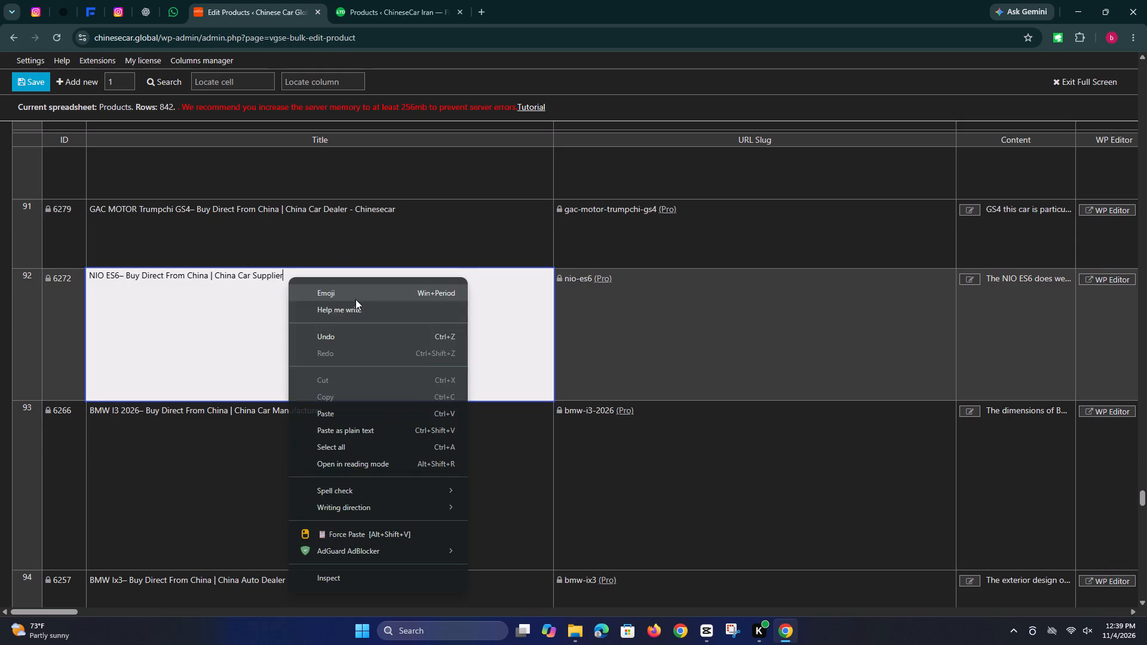
{"action": "left_click", "coordinate": [347, 411]}
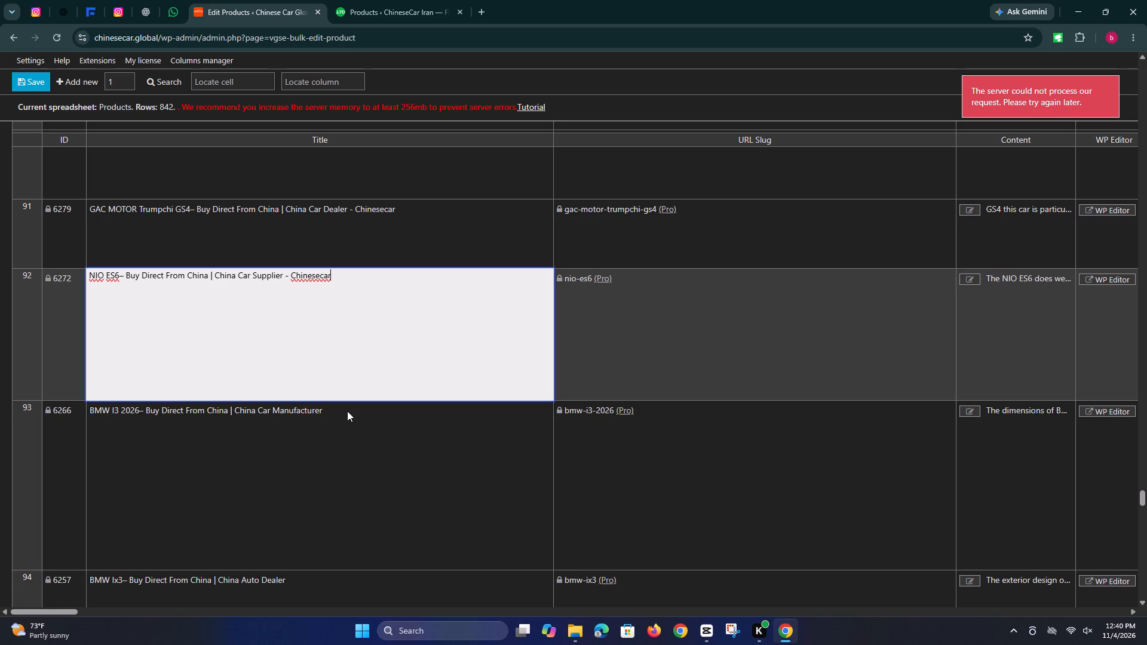
Append the copied " - Chinesecar" suffix to the BMW I3 2026 title in row 93.
{"action": "scroll", "coordinate": [347, 411], "scroll_direction": "down", "scroll_amount": 3}
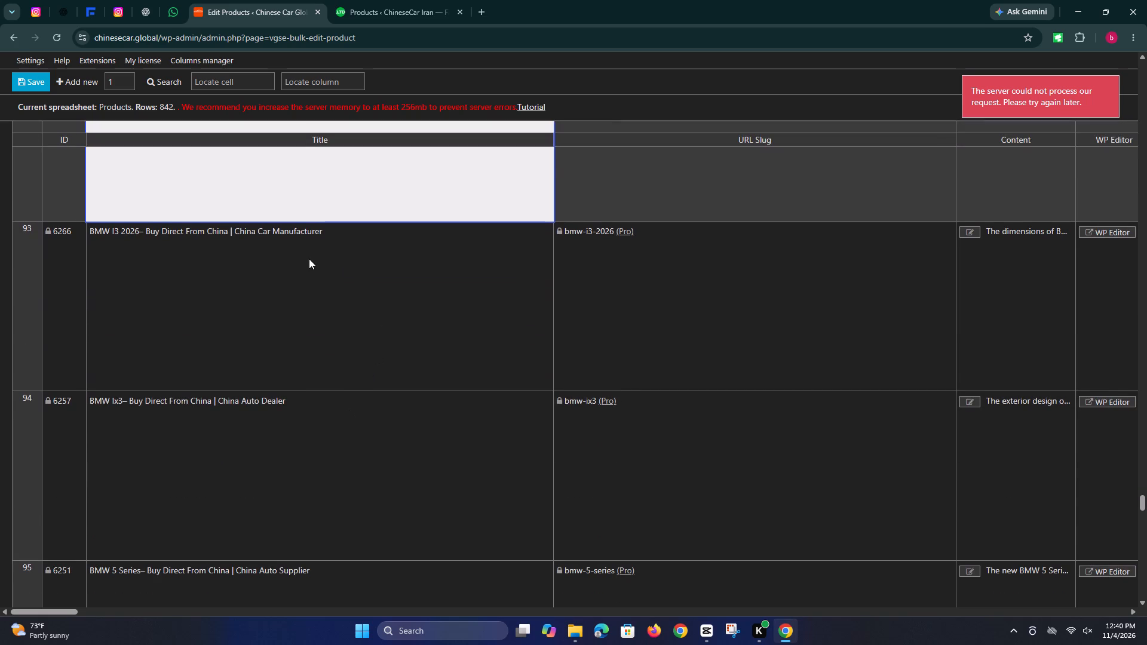
{"action": "triple_click", "coordinate": [361, 260]}
{"action": "right_click", "coordinate": [325, 226]}
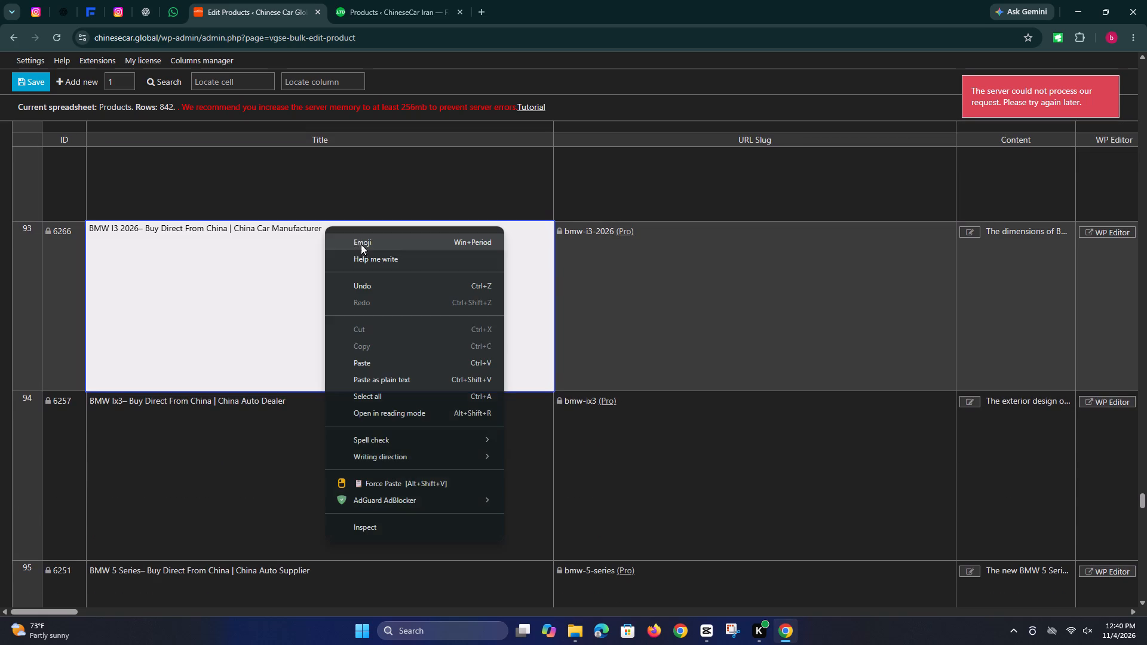
{"action": "left_click", "coordinate": [384, 370]}
Append the copied " - Chinesecar" suffix to the BMW Ix3 title in row 94.
{"action": "double_click", "coordinate": [311, 423]}
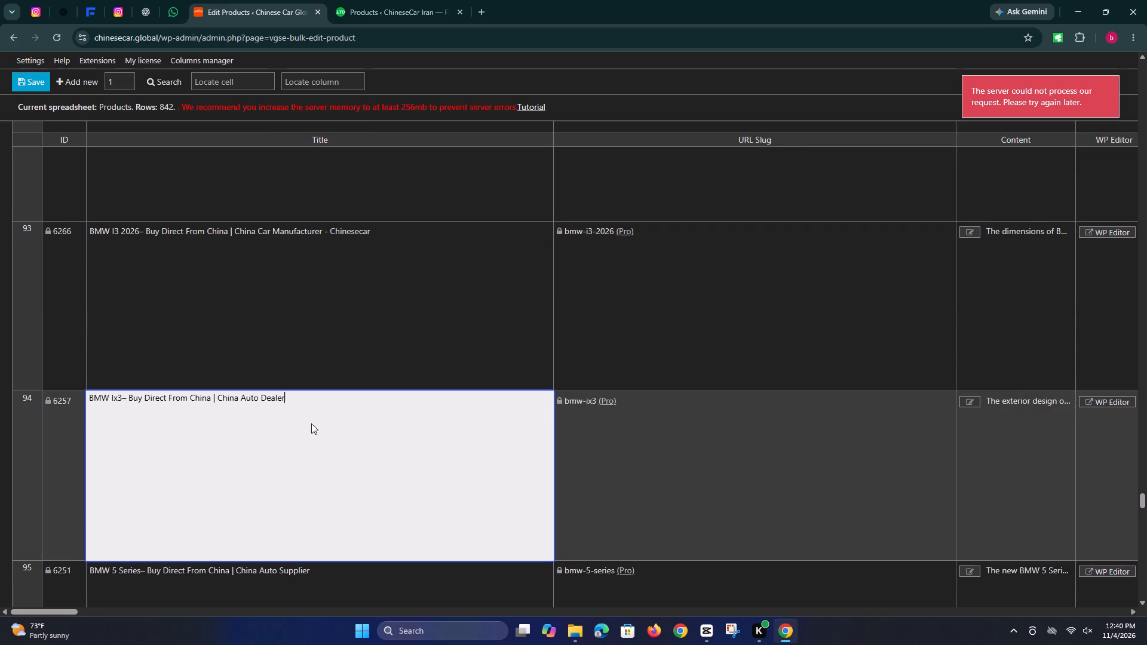
{"action": "right_click", "coordinate": [295, 400]}
{"action": "left_click", "coordinate": [353, 226]}
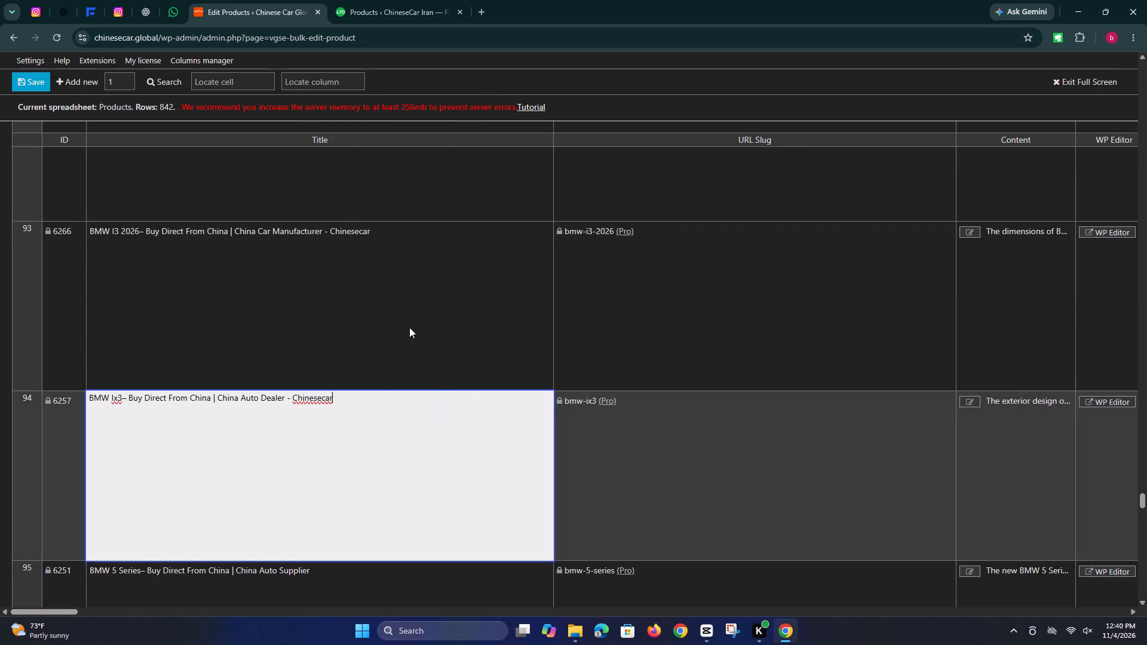
Append the copied " - Chinesecar" suffix to the BMW 5 Series title in row 95.
{"action": "scroll", "coordinate": [376, 331], "scroll_direction": "down", "scroll_amount": 4}
{"action": "triple_click", "coordinate": [318, 362]}
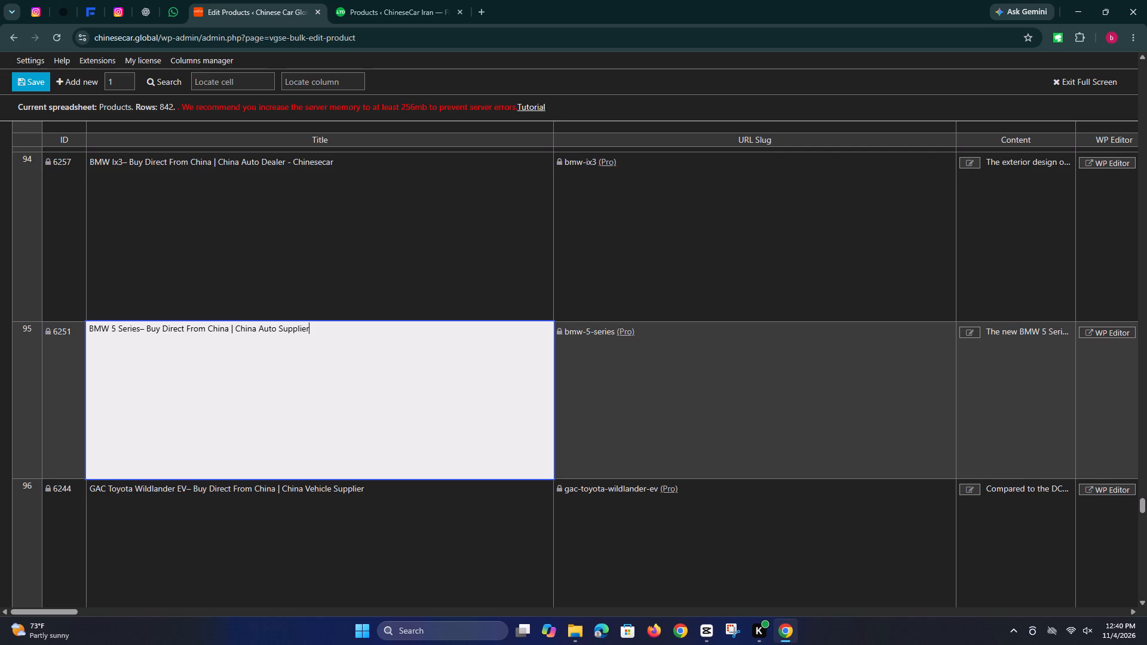
{"action": "right_click", "coordinate": [320, 329]}
{"action": "left_click", "coordinate": [379, 155]}
Append the copied " - Chinesecar" suffix to the GAC Toyota Wildlander EV title in row 96.
{"action": "scroll", "coordinate": [423, 325], "scroll_direction": "down", "scroll_amount": 4}
{"action": "triple_click", "coordinate": [398, 289]}
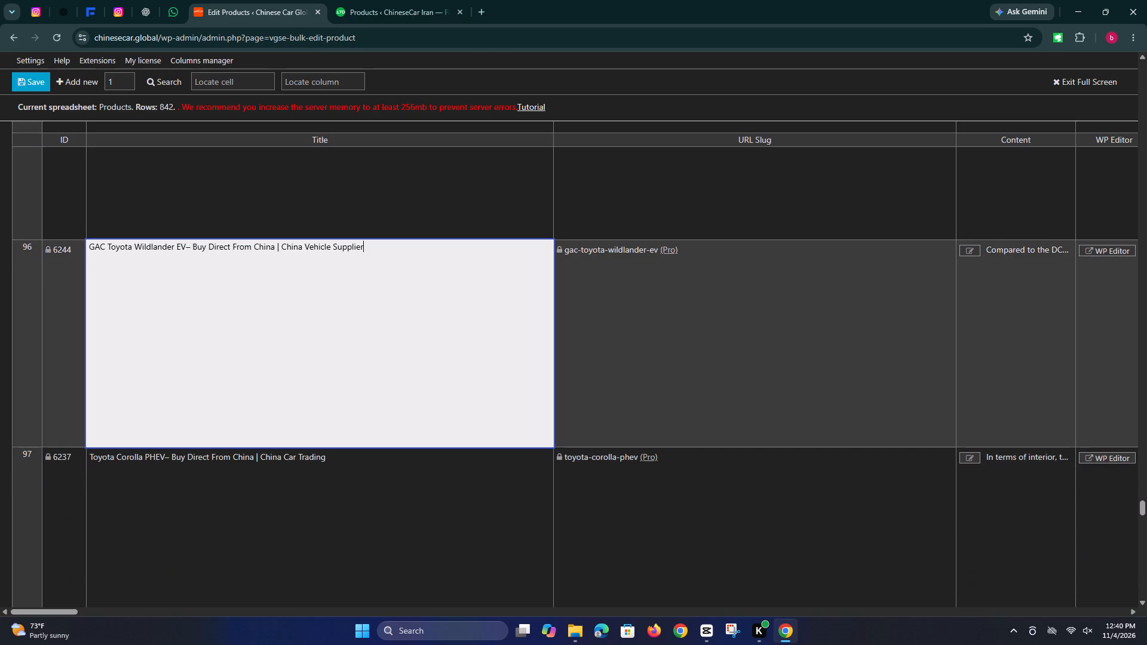
{"action": "right_click", "coordinate": [374, 248]}
{"action": "left_click", "coordinate": [417, 382]}
Append the copied " - Chinesecar" suffix to the Toyota Corolla PHEV title in row 97.
{"action": "scroll", "coordinate": [393, 352], "scroll_direction": "down", "scroll_amount": 2}
{"action": "triple_click", "coordinate": [338, 353]}
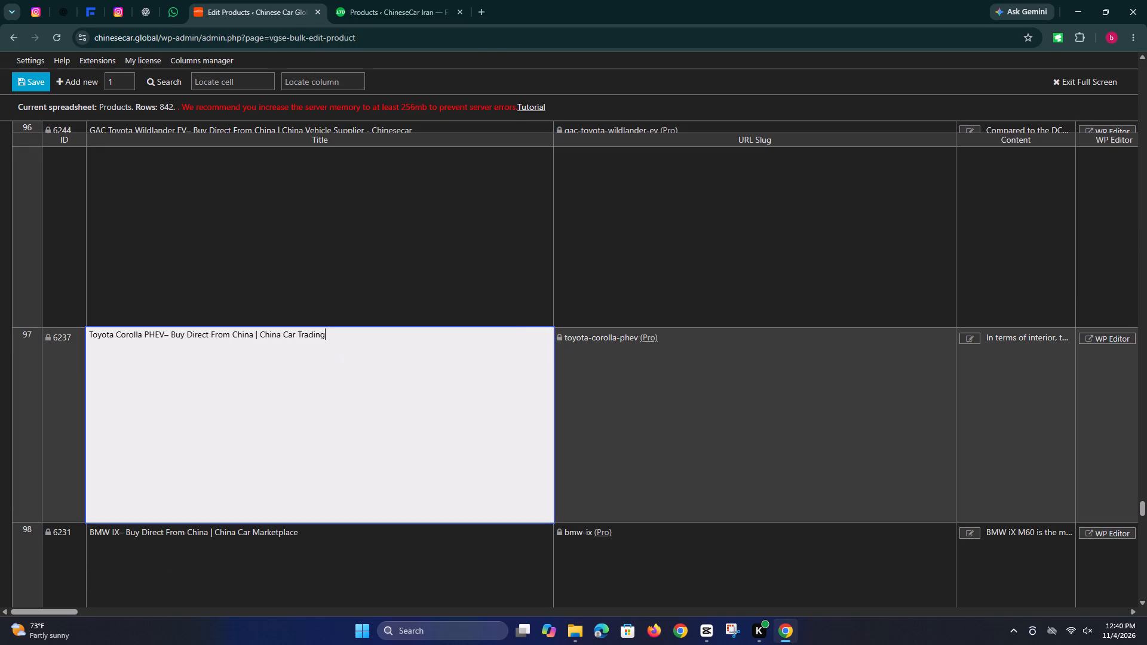
{"action": "right_click", "coordinate": [336, 338]}
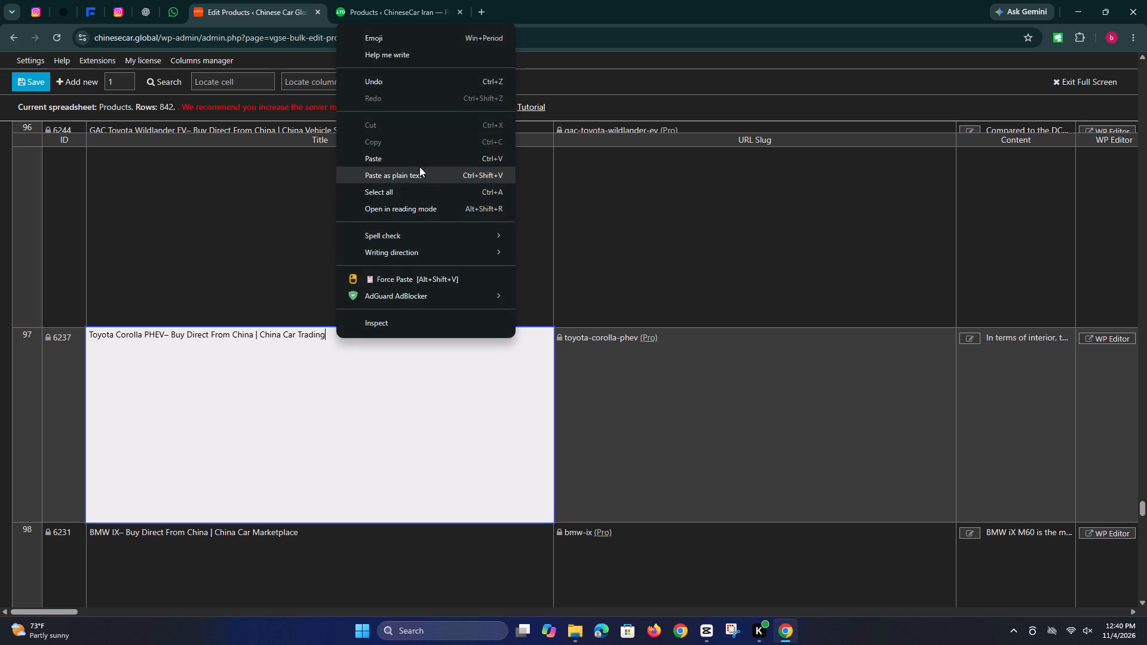
{"action": "left_click", "coordinate": [418, 166]}
Append the copied " - Chinesecar" suffix to the BMW IX title in row 98.
{"action": "scroll", "coordinate": [397, 293], "scroll_direction": "down", "scroll_amount": 4}
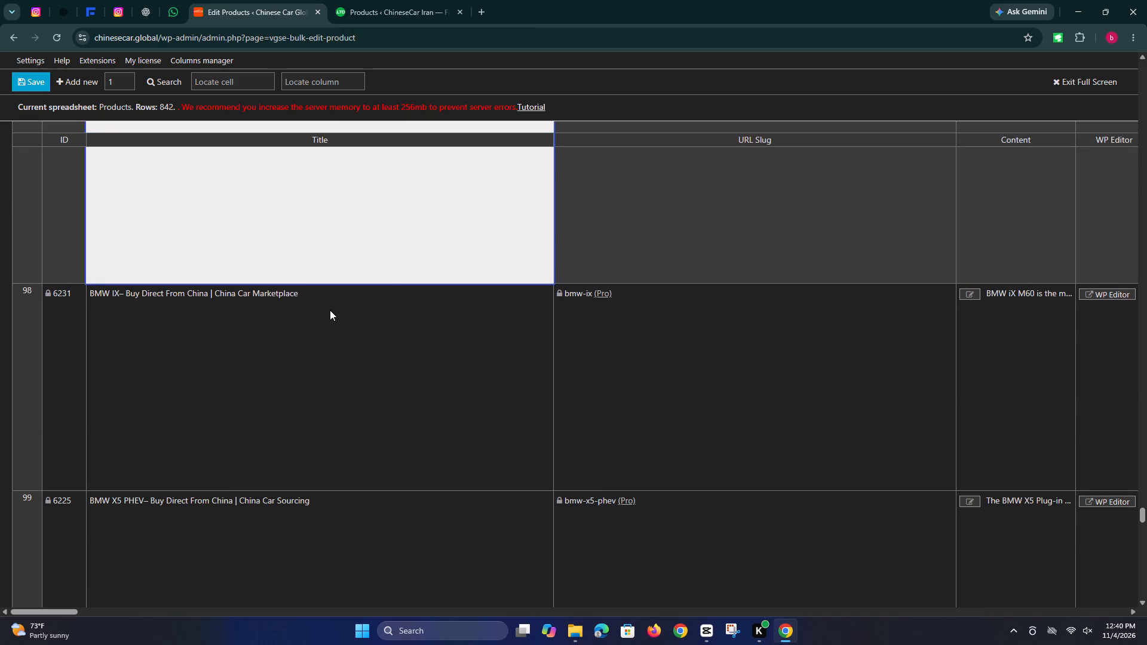
{"action": "triple_click", "coordinate": [330, 310]}
{"action": "right_click", "coordinate": [303, 295]}
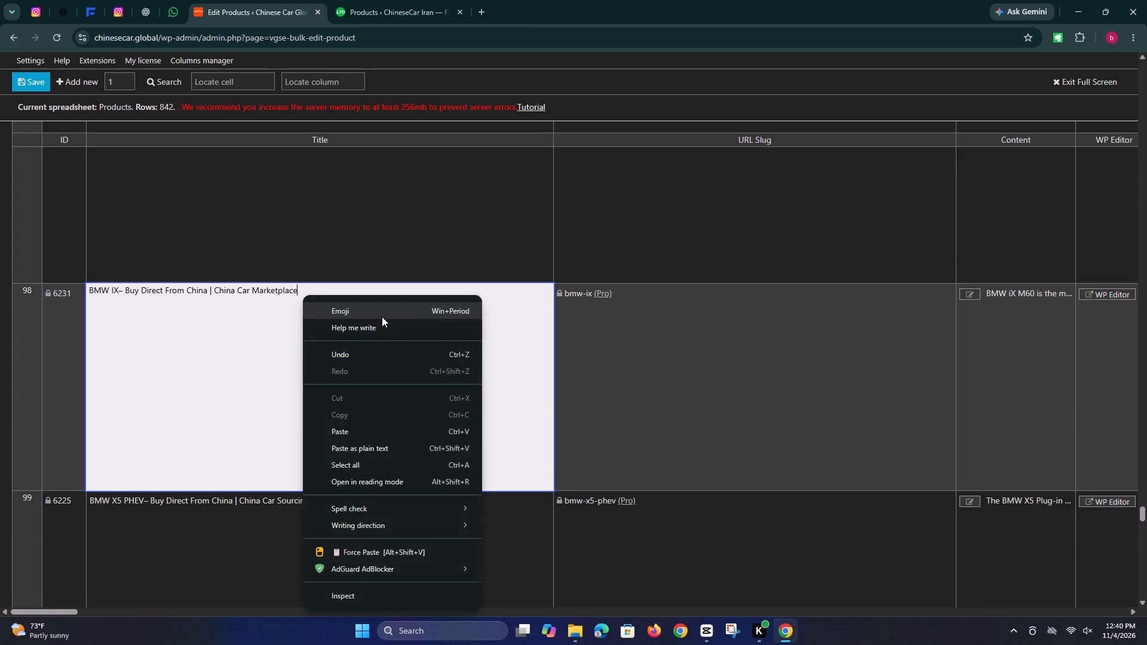
{"action": "left_click", "coordinate": [360, 434]}
Append the copied " - Chinesecar" suffix to the BMW X5 PHEV title in row 99.
{"action": "scroll", "coordinate": [328, 367], "scroll_direction": "down", "scroll_amount": 4}
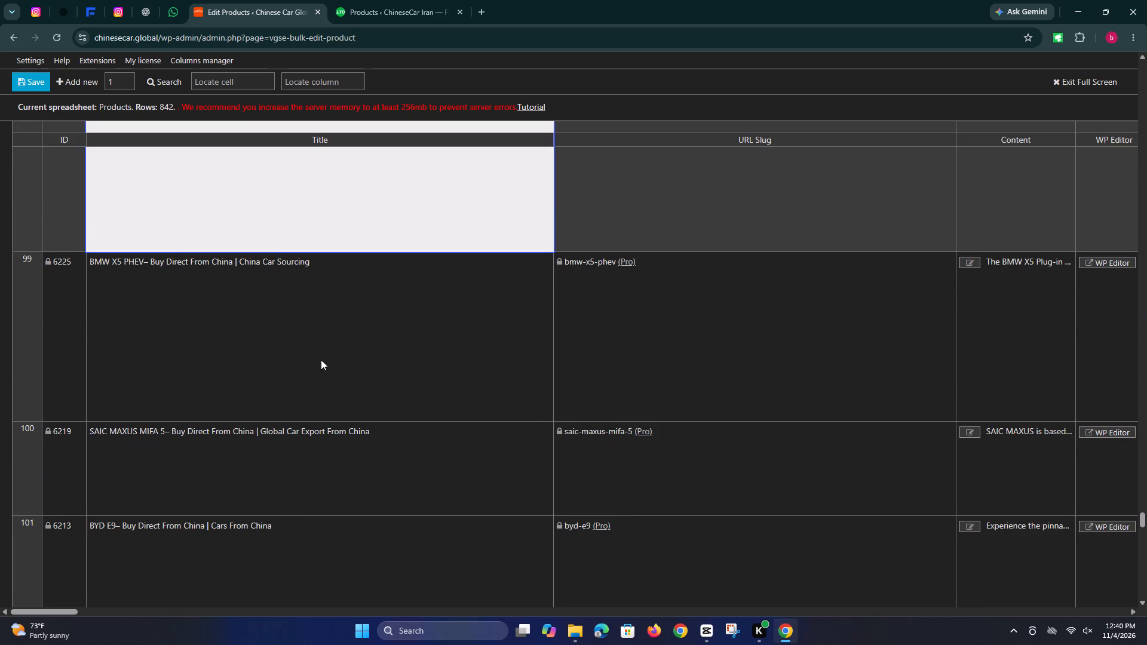
{"action": "triple_click", "coordinate": [309, 306]}
{"action": "right_click", "coordinate": [316, 260]}
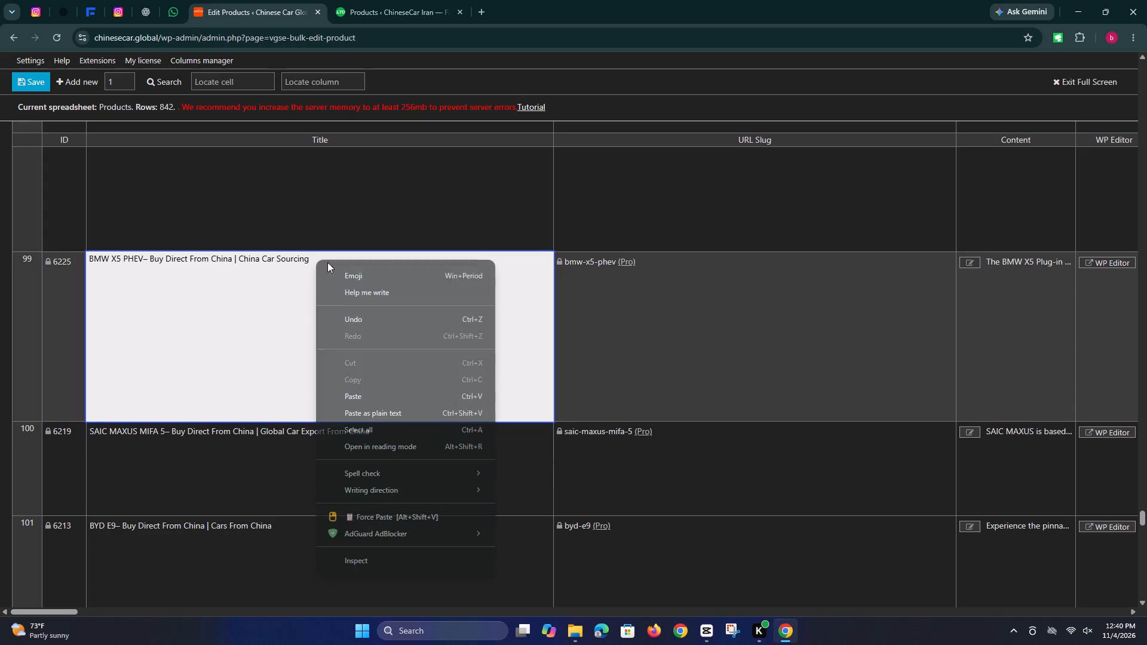
{"action": "left_click", "coordinate": [354, 394]}
Append the copied " - Chinesecar" suffix to the SAIC MAXUS MIFA 5 title in row 100.
{"action": "scroll", "coordinate": [344, 371], "scroll_direction": "down", "scroll_amount": 3}
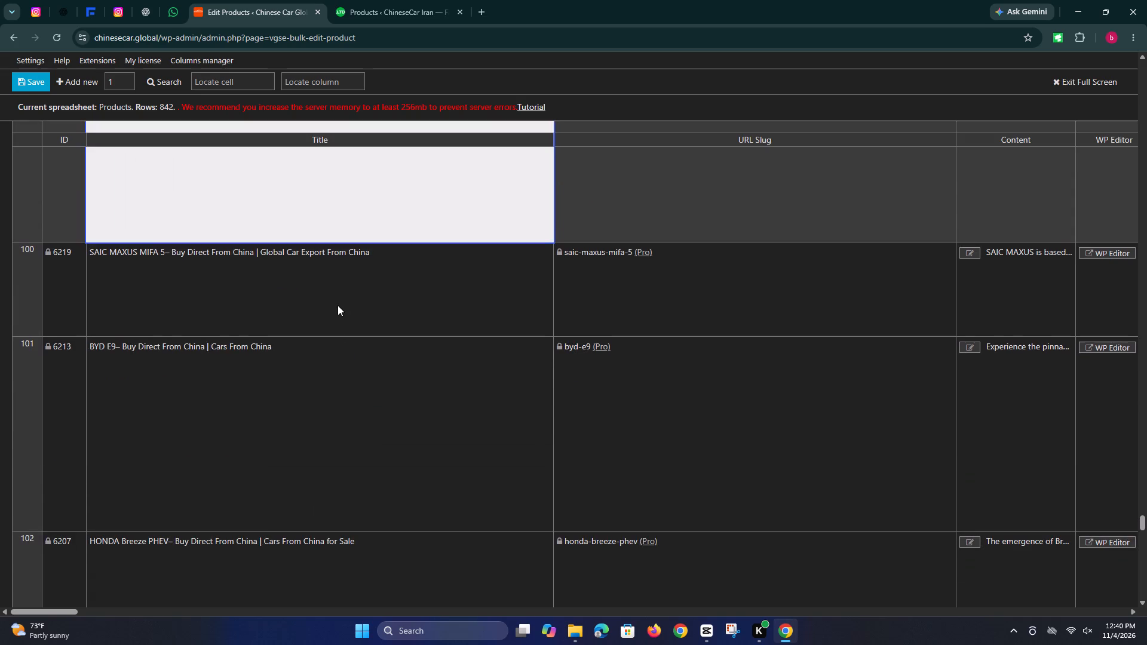
{"action": "triple_click", "coordinate": [343, 296]}
{"action": "left_click", "coordinate": [375, 250]}
{"action": "right_click", "coordinate": [375, 250]}
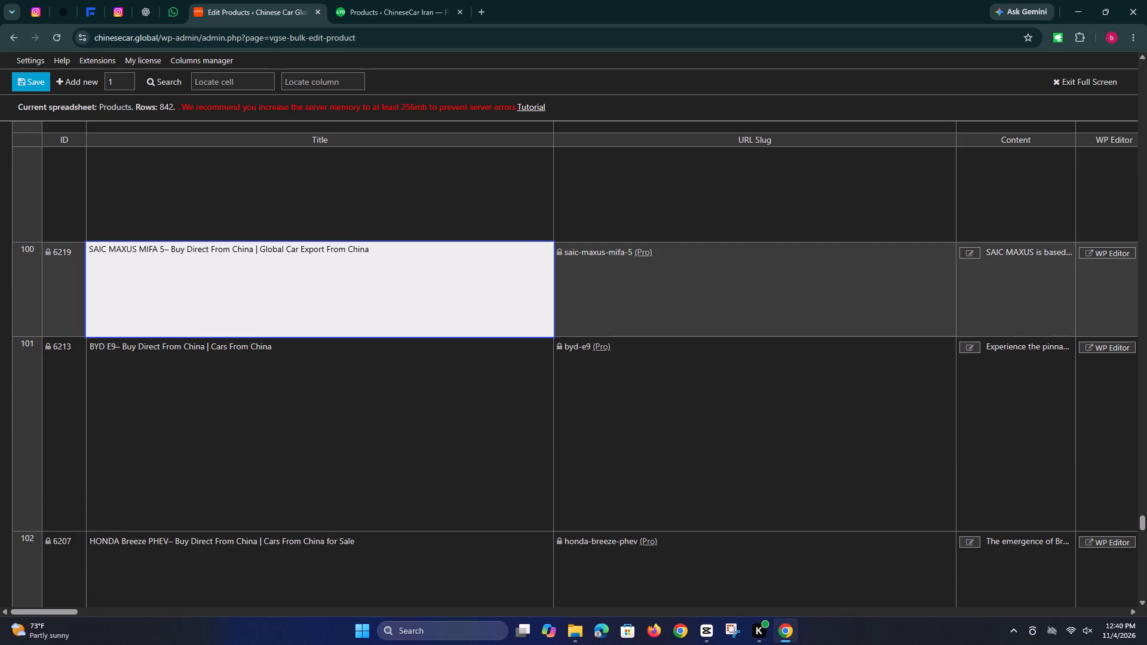
{"action": "left_click", "coordinate": [416, 390]}
Append the copied " - Chinesecar" suffix to the BYD E9 title in row 101.
{"action": "scroll", "coordinate": [355, 348], "scroll_direction": "down", "scroll_amount": 3}
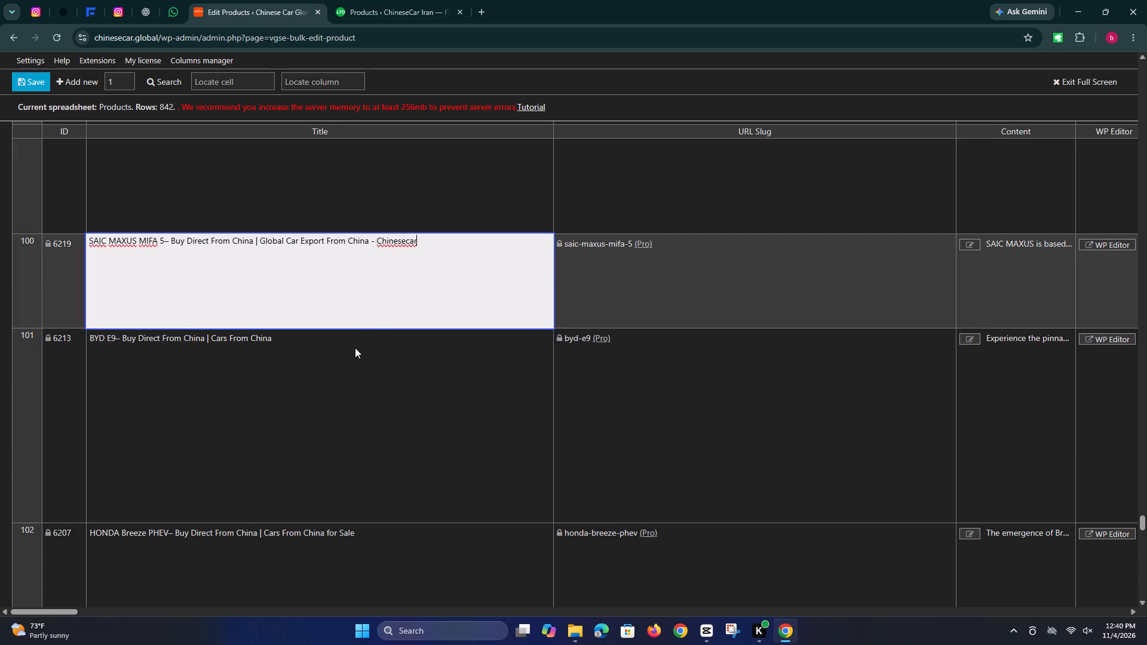
{"action": "triple_click", "coordinate": [305, 211]}
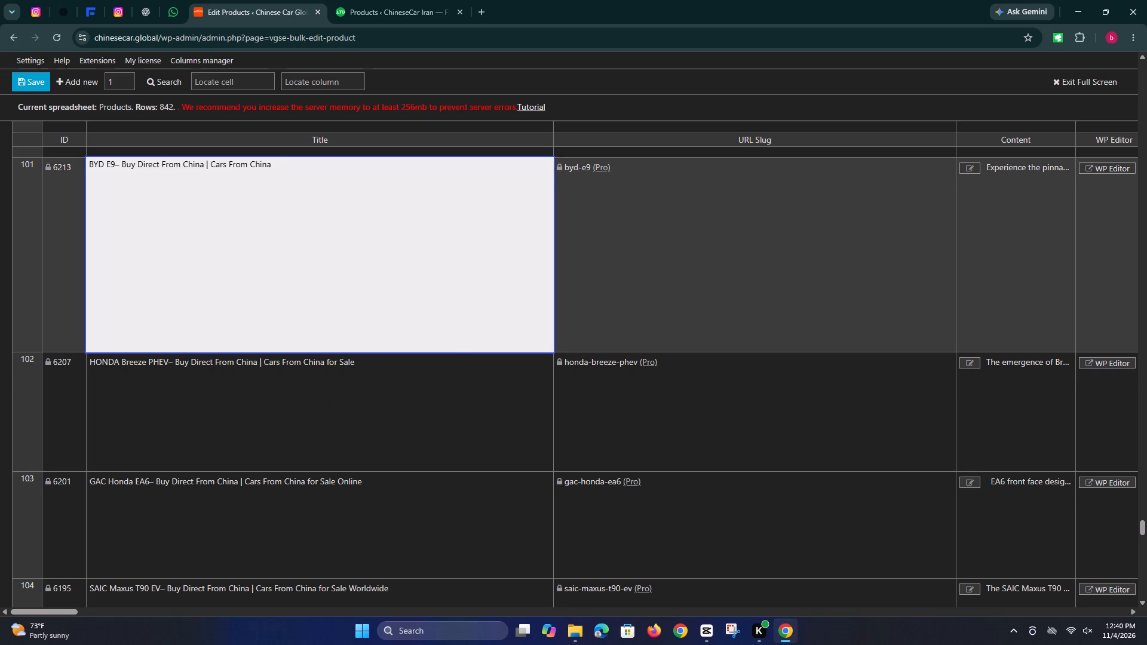
{"action": "right_click", "coordinate": [280, 166]}
{"action": "left_click", "coordinate": [326, 299]}
Append the copied " - Chinesecar" suffix to the HONDA Breeze PHEV title in row 102.
{"action": "scroll", "coordinate": [326, 299], "scroll_direction": "down", "scroll_amount": 2}
{"action": "triple_click", "coordinate": [373, 284]}
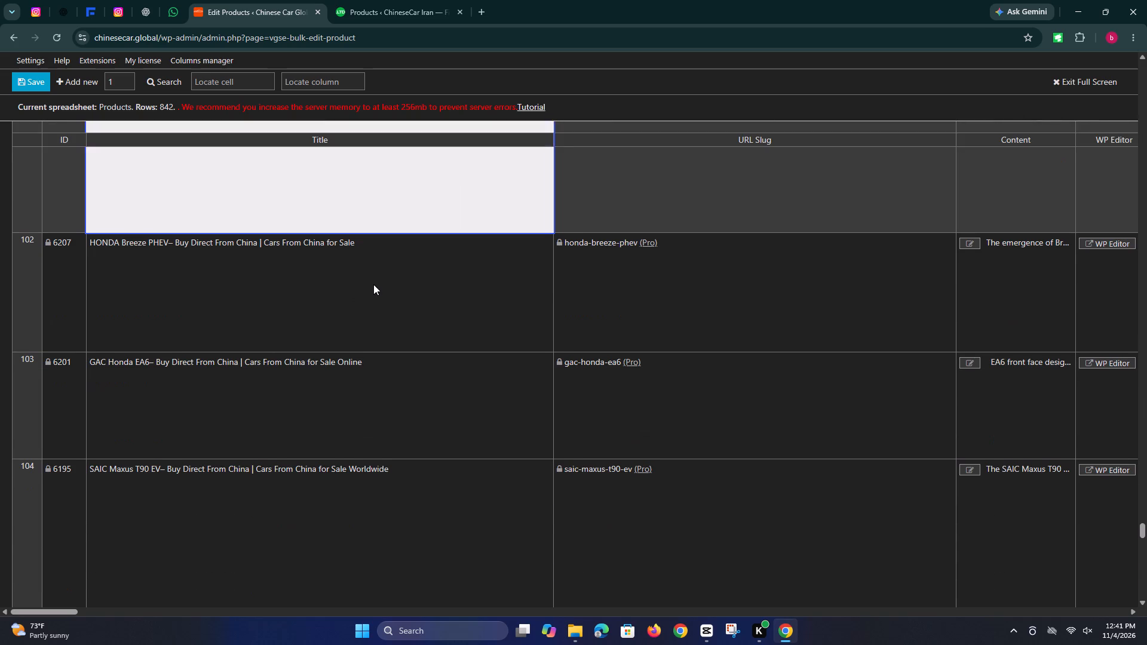
{"action": "right_click", "coordinate": [366, 244]}
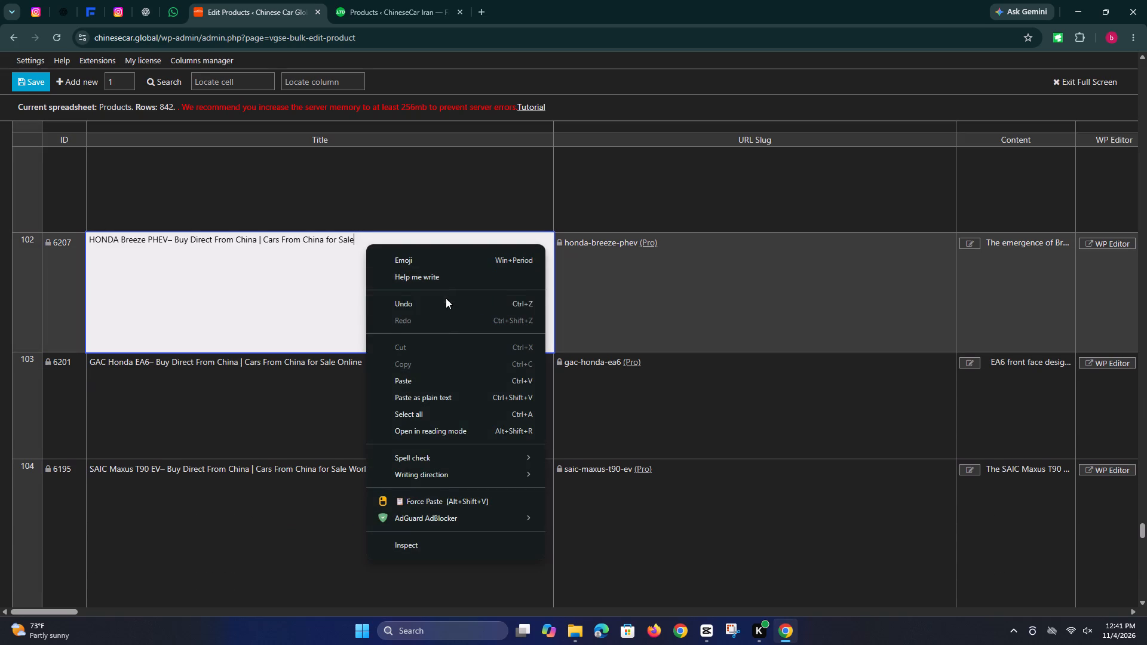
{"action": "left_click", "coordinate": [431, 380]}
Append the copied " - Chinesecar" suffix to the GAC Honda EA6 title in row 103.
{"action": "double_click", "coordinate": [394, 371]}
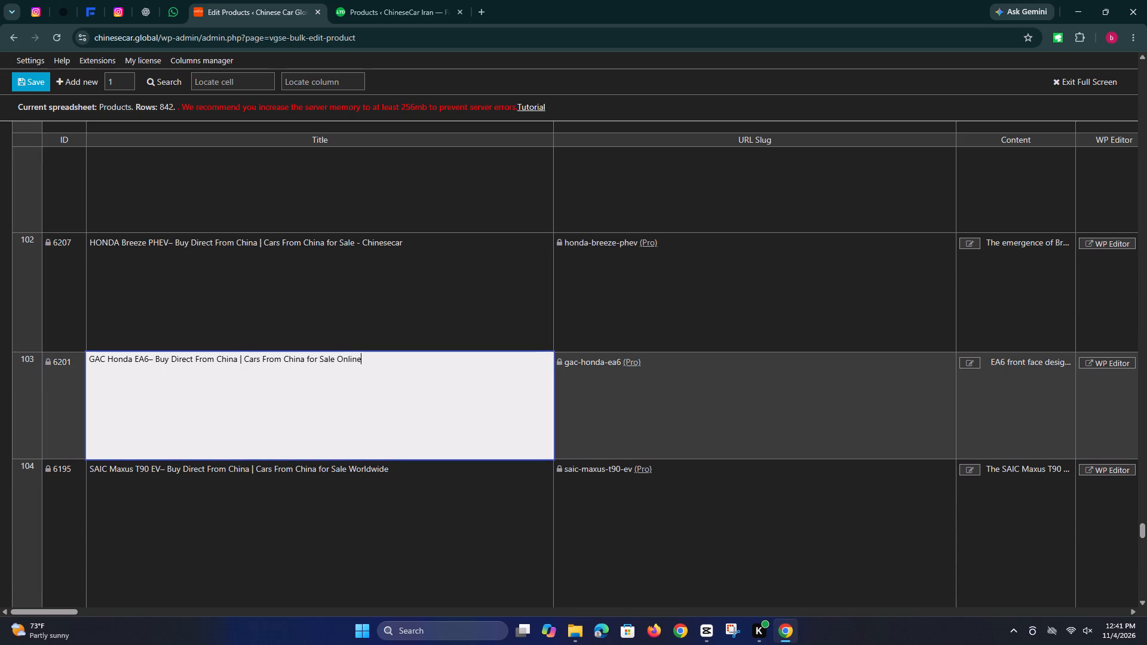
{"action": "right_click", "coordinate": [369, 355]}
{"action": "left_click", "coordinate": [422, 182]}
Append the copied " - Chinesecar" suffix to the SAIC Maxus T90 EV title in row 104.
{"action": "scroll", "coordinate": [356, 355], "scroll_direction": "down", "scroll_amount": 4}
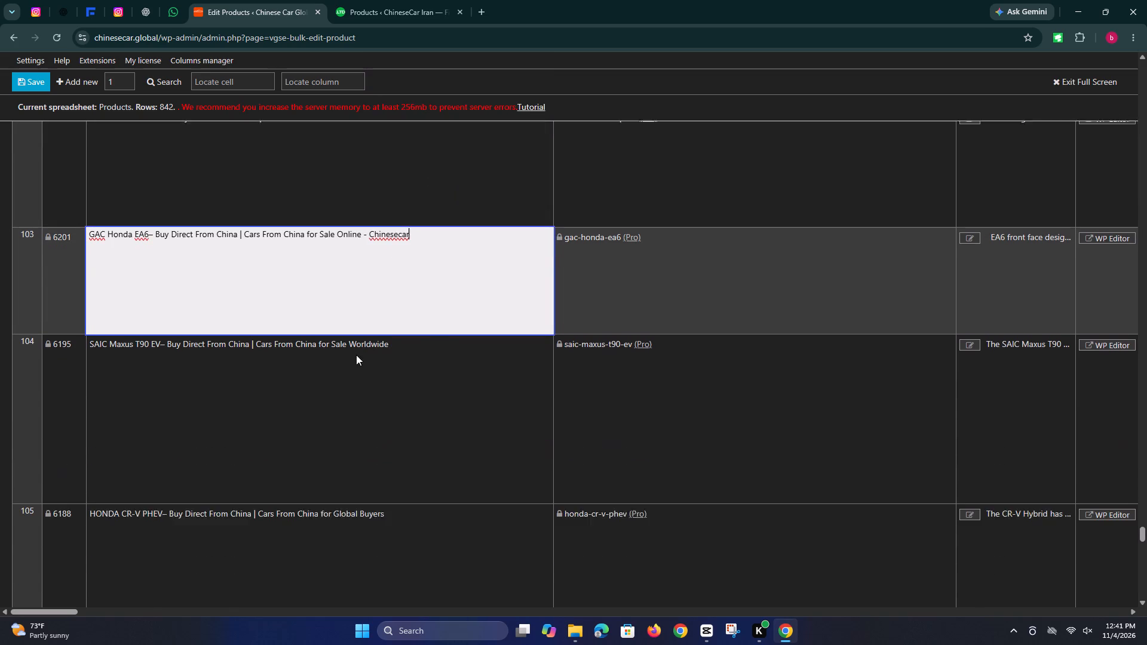
{"action": "triple_click", "coordinate": [414, 296]}
{"action": "right_click", "coordinate": [397, 229]}
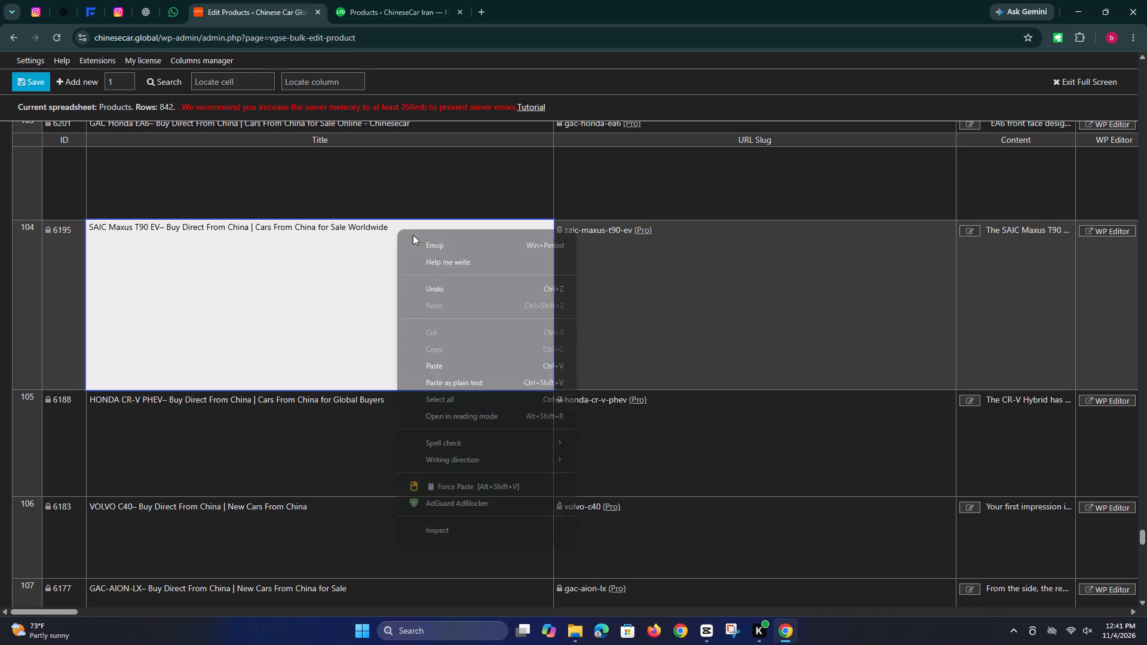
{"action": "left_click", "coordinate": [447, 363]}
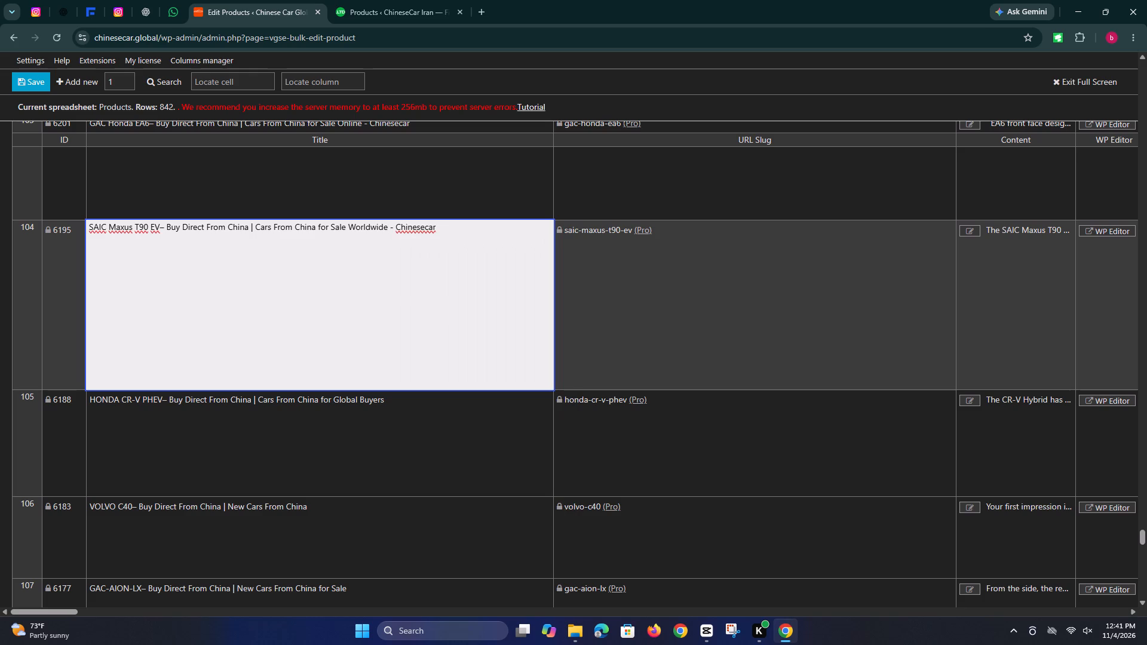
Append the copied " - Chinesecar" suffix to the HONDA CR-V PHEV title in row 105.
{"action": "scroll", "coordinate": [447, 363], "scroll_direction": "down", "scroll_amount": 2}
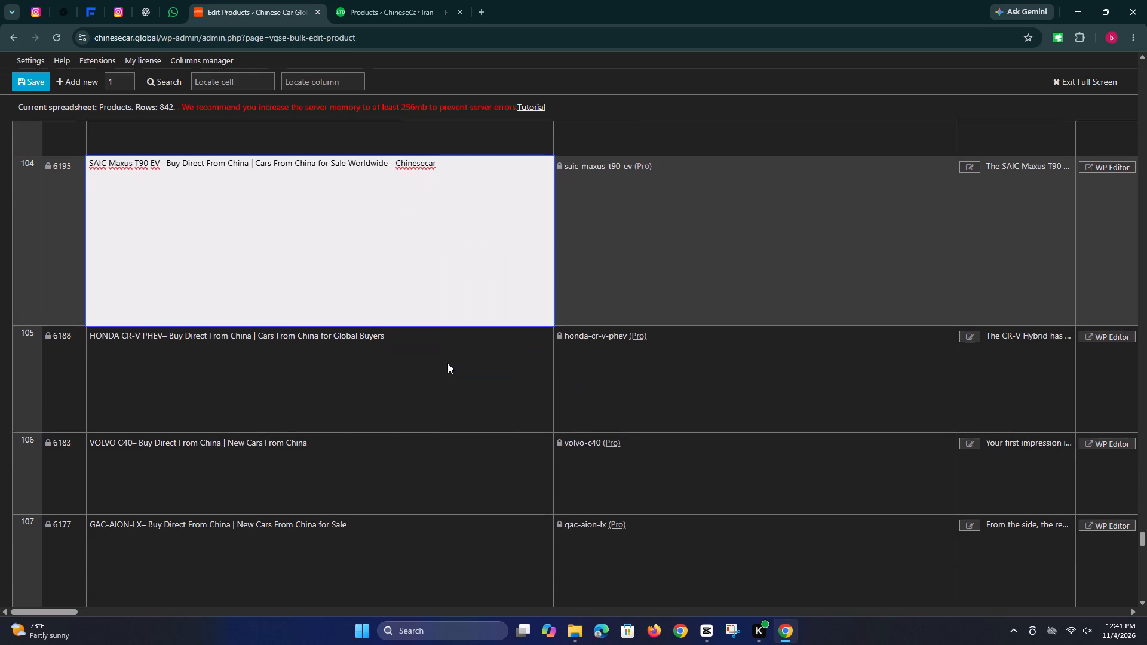
{"action": "triple_click", "coordinate": [397, 318]}
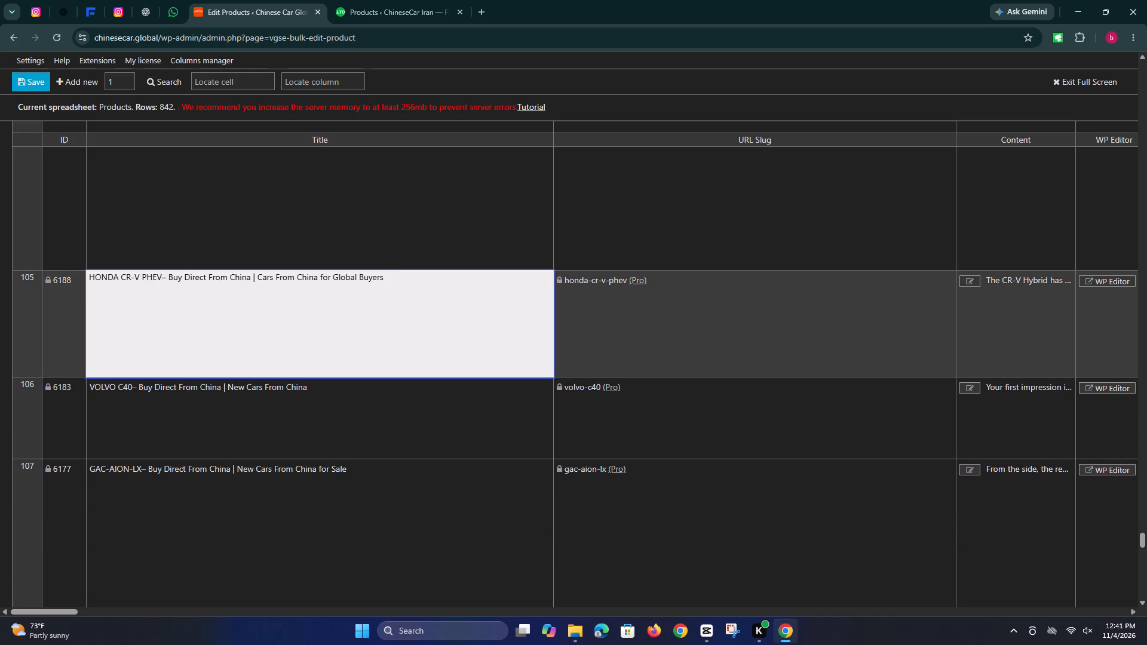
{"action": "right_click", "coordinate": [392, 281]}
{"action": "left_click", "coordinate": [436, 413]}
Append the copied " - Chinesecar" suffix to the VOLVO C40 title in row 106.
{"action": "double_click", "coordinate": [363, 389]}
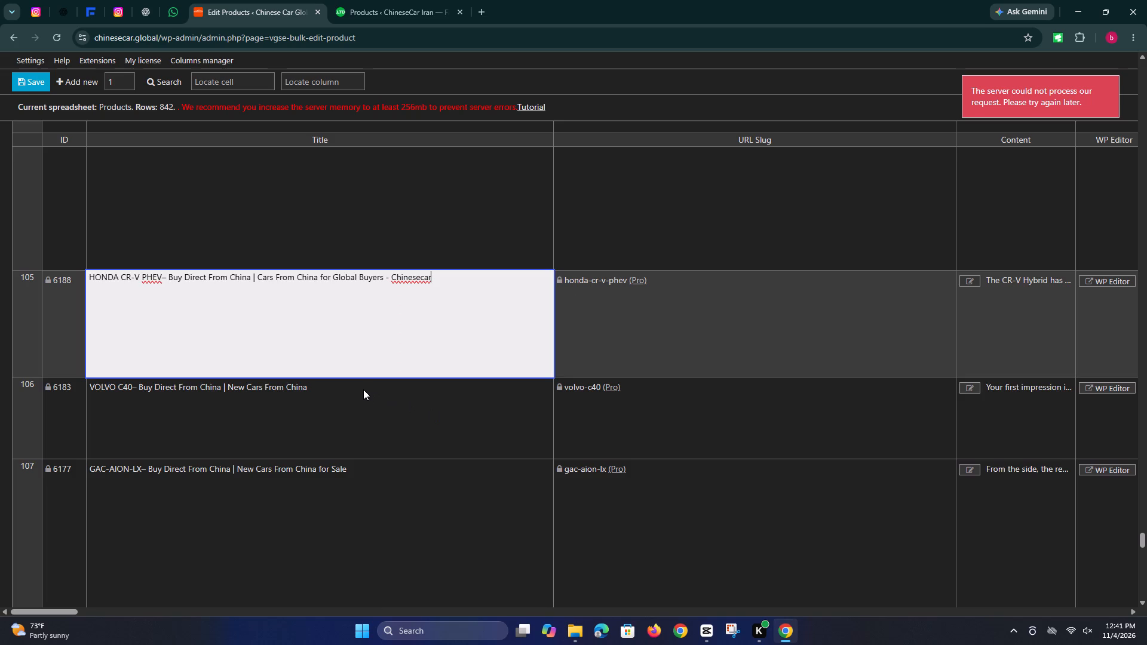
{"action": "right_click", "coordinate": [314, 385]}
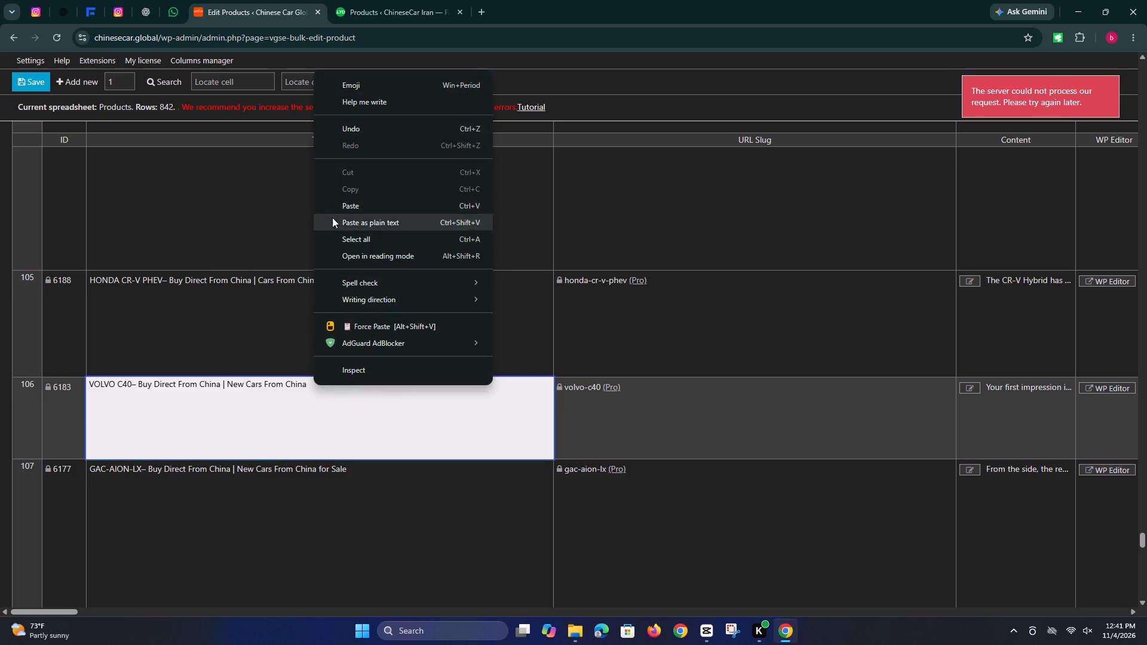
{"action": "left_click", "coordinate": [357, 202]}
Append the copied " - Chinesecar" suffix to the GAC-AION-LX title in row 107.
{"action": "scroll", "coordinate": [385, 355], "scroll_direction": "down", "scroll_amount": 4}
{"action": "triple_click", "coordinate": [297, 294]}
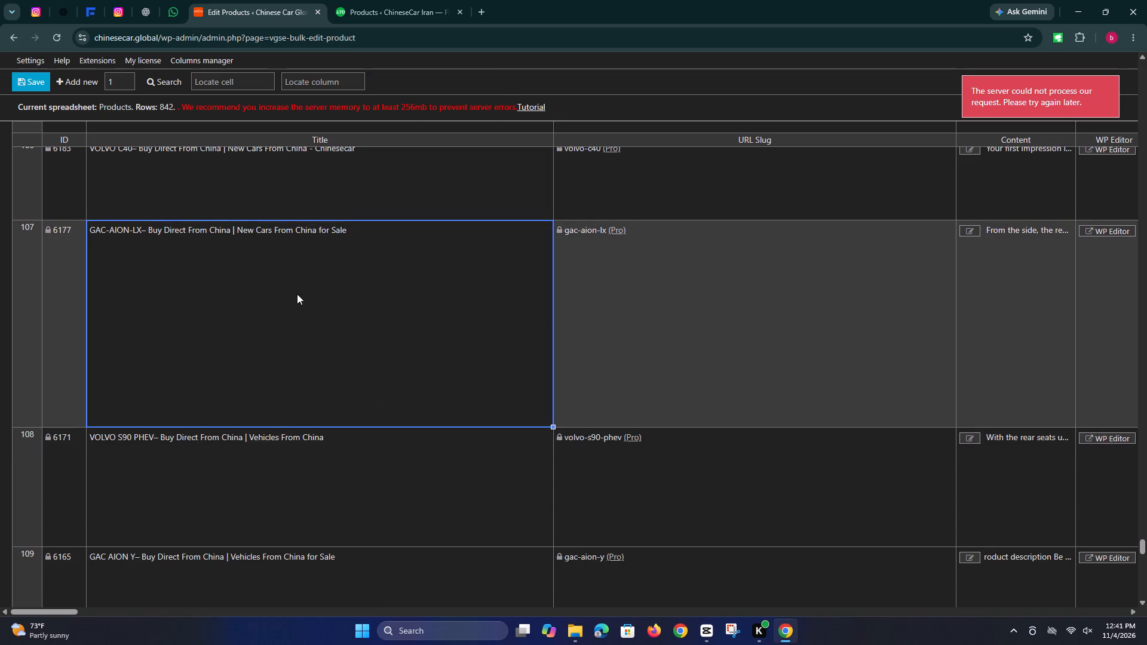
{"action": "right_click", "coordinate": [353, 229]}
{"action": "left_click", "coordinate": [394, 368]}
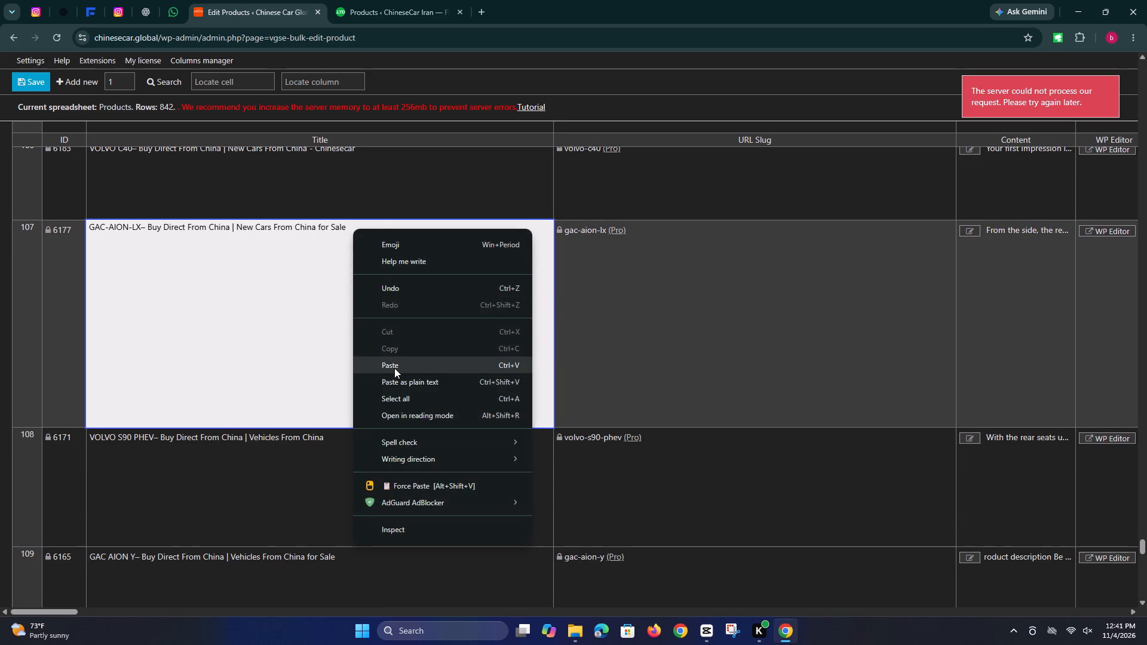
Append the copied " - Chinesecar" suffix to the VOLVO S90 PHEV title in row 108.
{"action": "scroll", "coordinate": [382, 345], "scroll_direction": "down", "scroll_amount": 3}
{"action": "triple_click", "coordinate": [311, 296]}
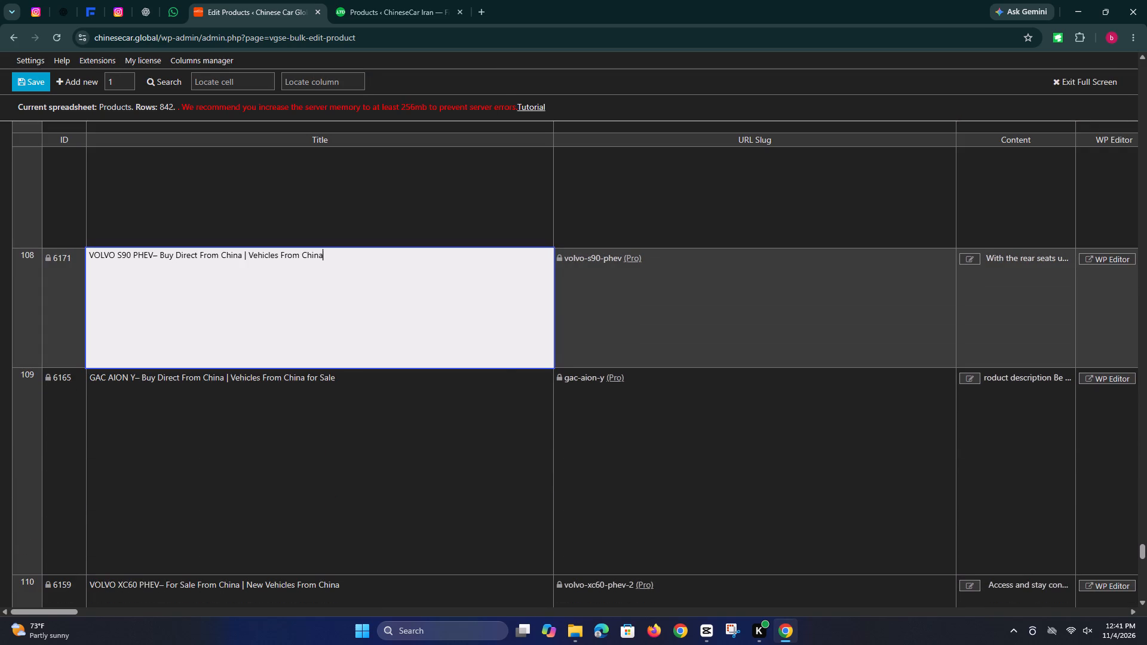
{"action": "right_click", "coordinate": [329, 259]}
{"action": "left_click", "coordinate": [388, 394]}
Append the copied " - Chinesecar" suffix to the GAC AION Y title in row 109.
{"action": "double_click", "coordinate": [353, 385]}
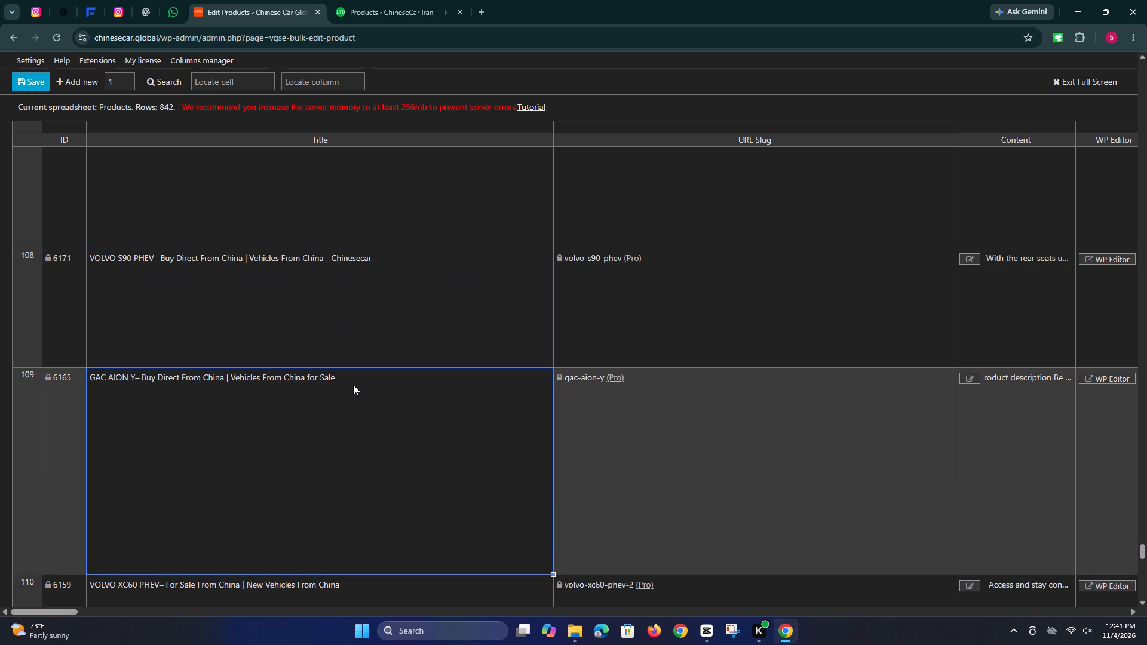
{"action": "right_click", "coordinate": [348, 373]}
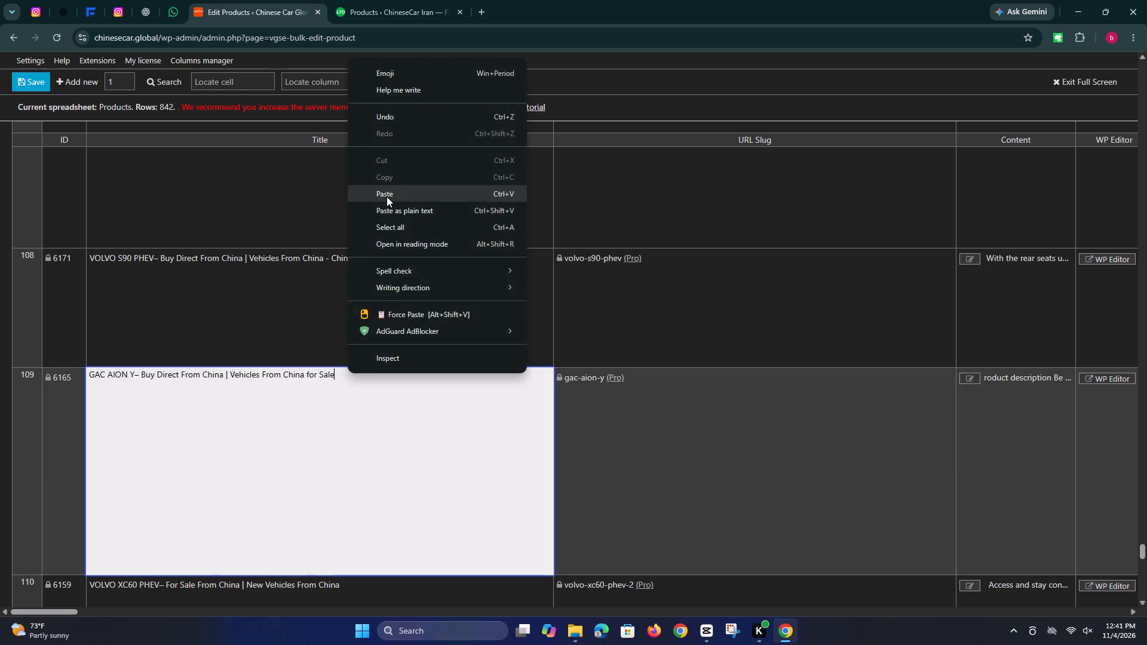
{"action": "left_click", "coordinate": [387, 196]}
Append the copied " - Chinesecar" suffix to the VOLVO XC60 PHEV title in row 110.
{"action": "scroll", "coordinate": [356, 386], "scroll_direction": "down", "scroll_amount": 4}
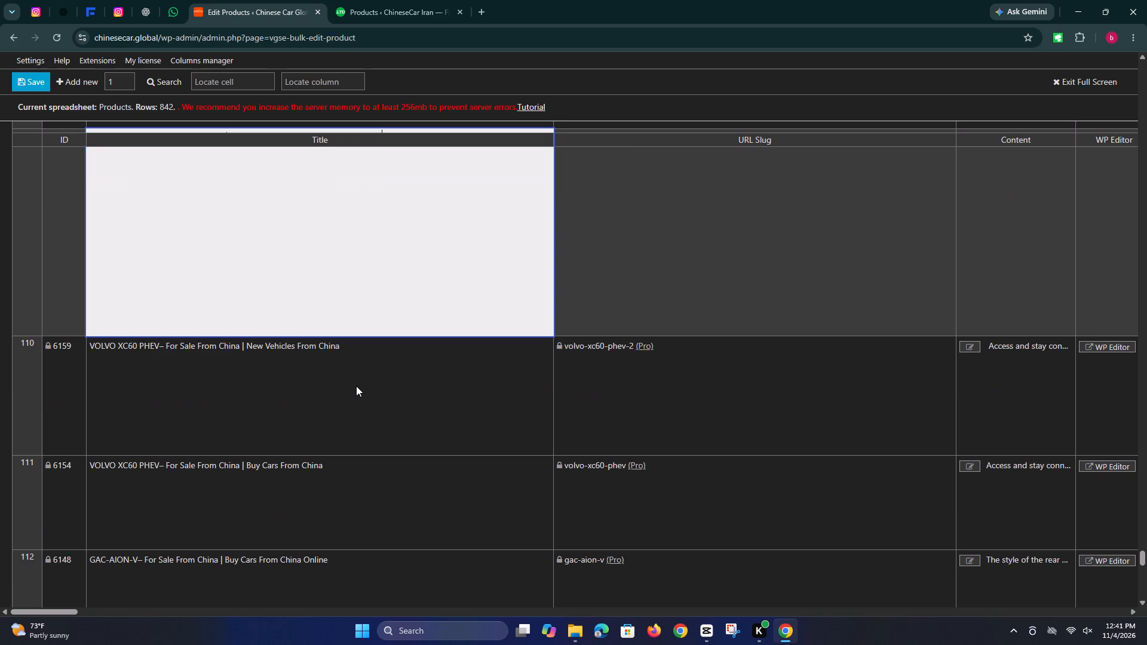
{"action": "scroll", "coordinate": [356, 386], "scroll_direction": "down", "scroll_amount": 2}
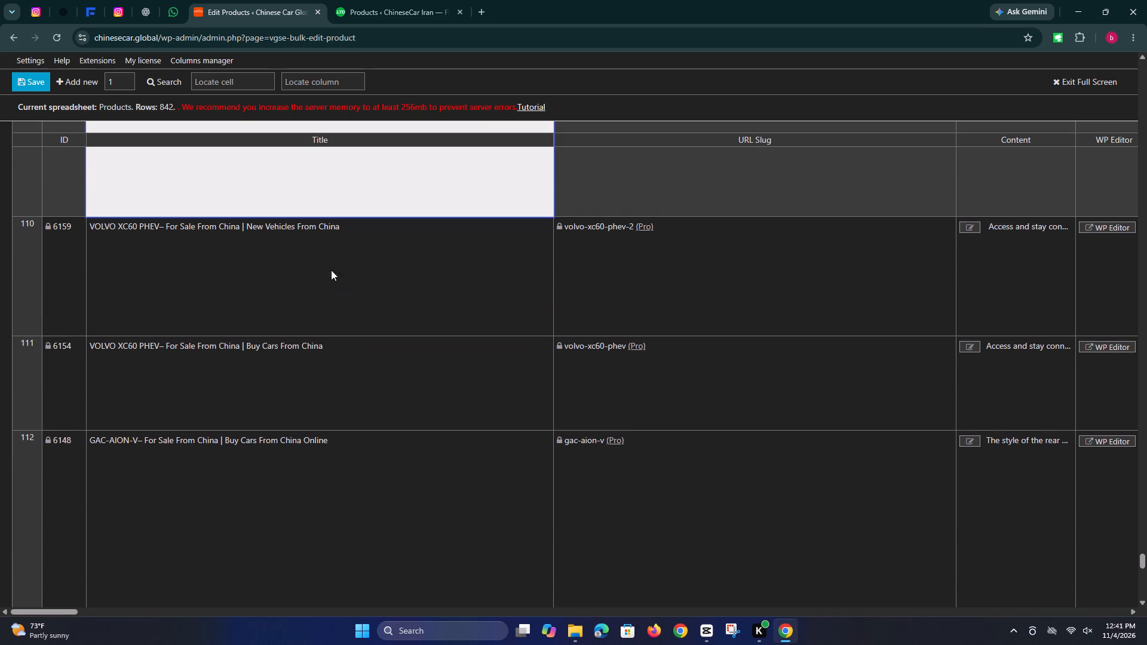
{"action": "double_click", "coordinate": [353, 244]}
{"action": "left_click", "coordinate": [353, 244]}
{"action": "double_click", "coordinate": [351, 239]}
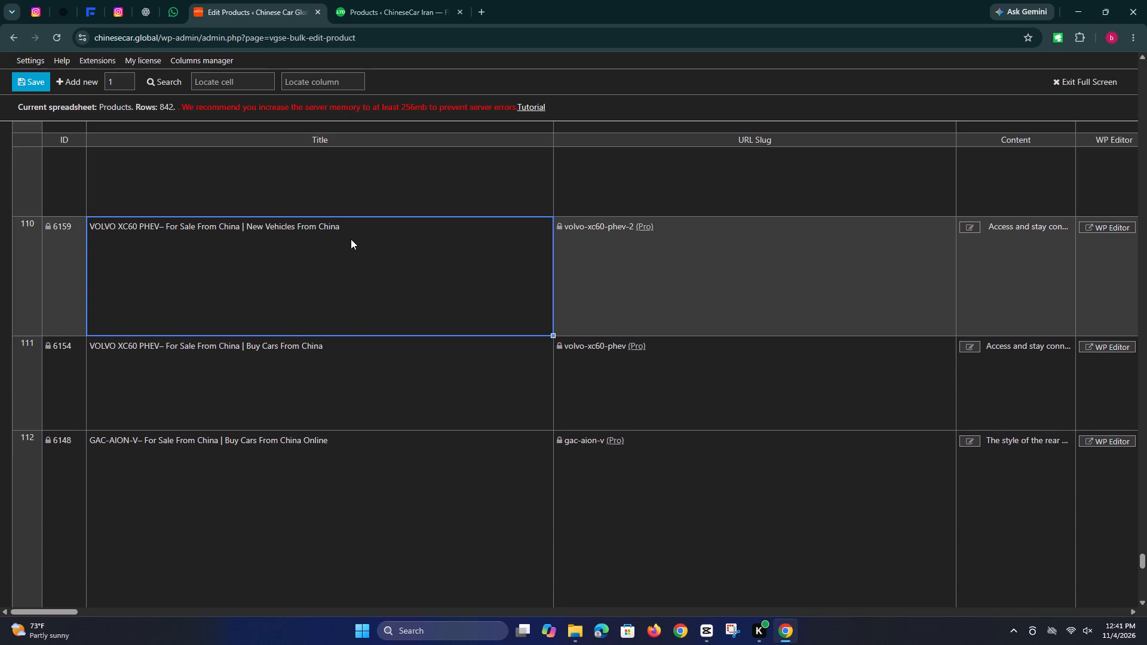
{"action": "left_click", "coordinate": [342, 227]}
{"action": "right_click", "coordinate": [342, 227]}
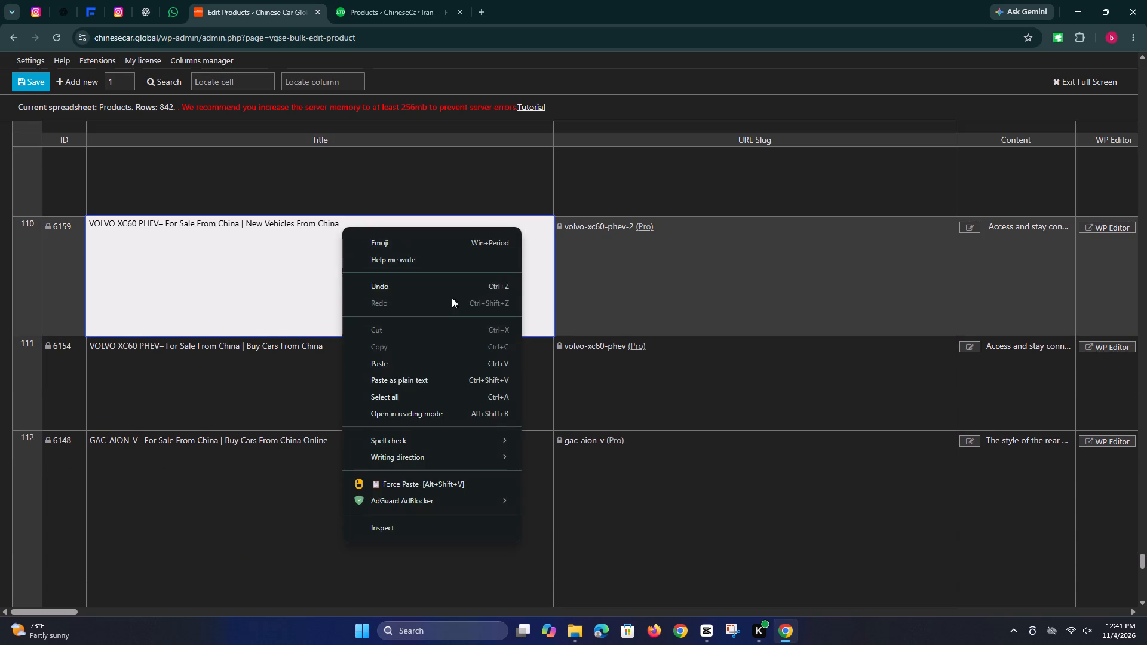
{"action": "left_click", "coordinate": [412, 357]}
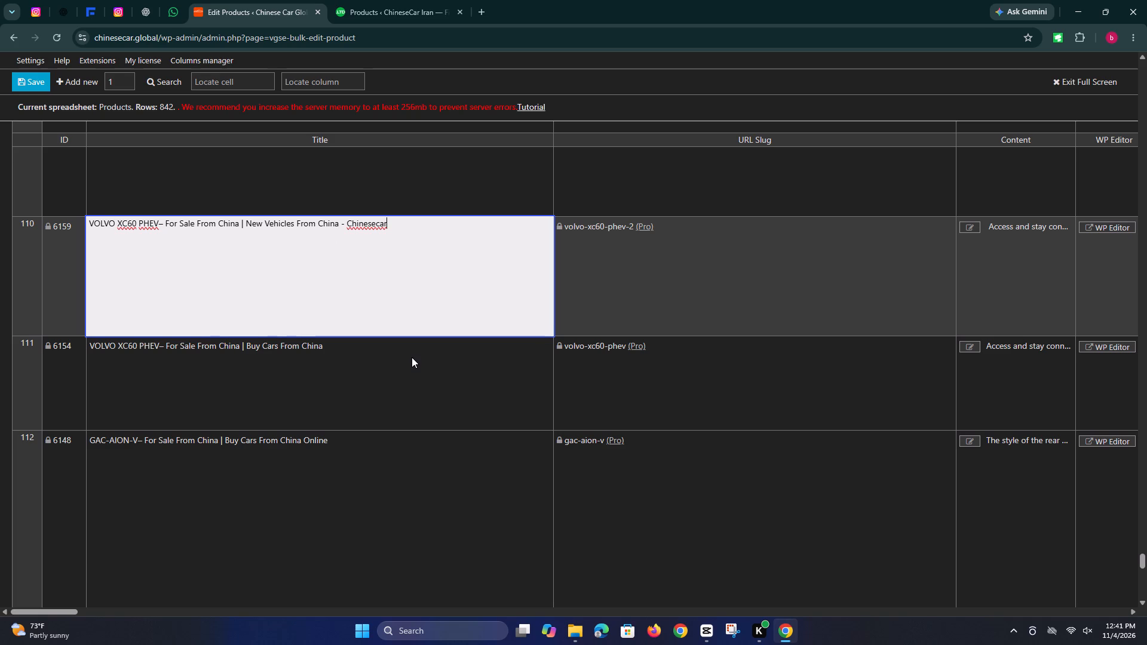
Append the copied " - Chinesecar" suffix to the VOLVO XC60 PHEV title in row 111.
{"action": "double_click", "coordinate": [347, 374]}
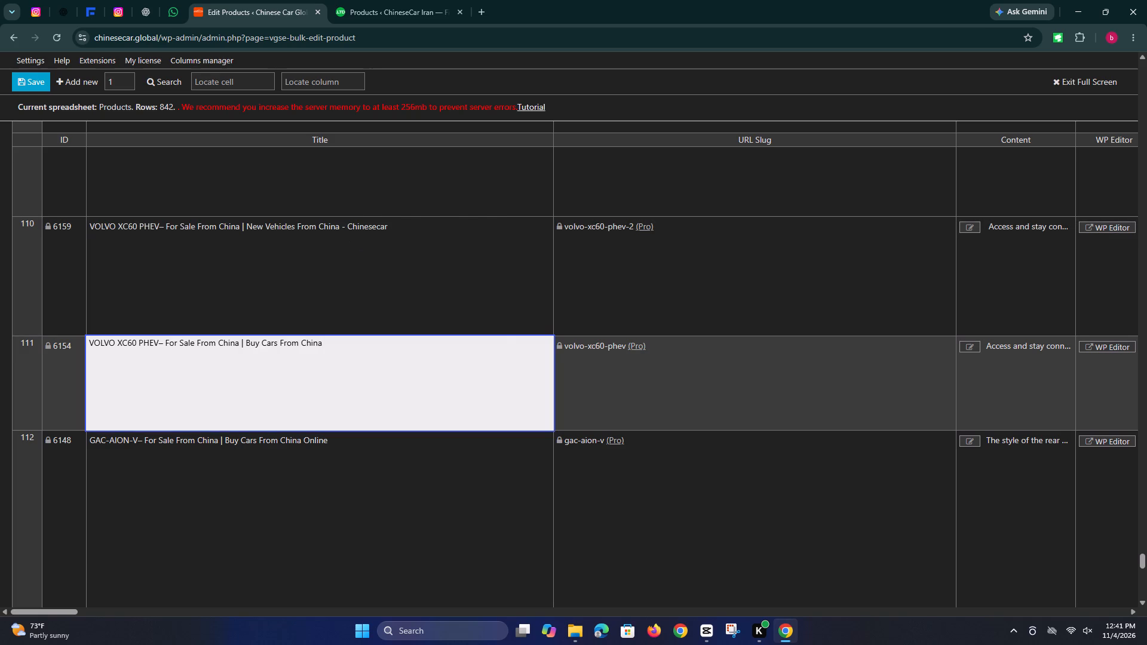
{"action": "right_click", "coordinate": [332, 345]}
{"action": "left_click", "coordinate": [373, 161]}
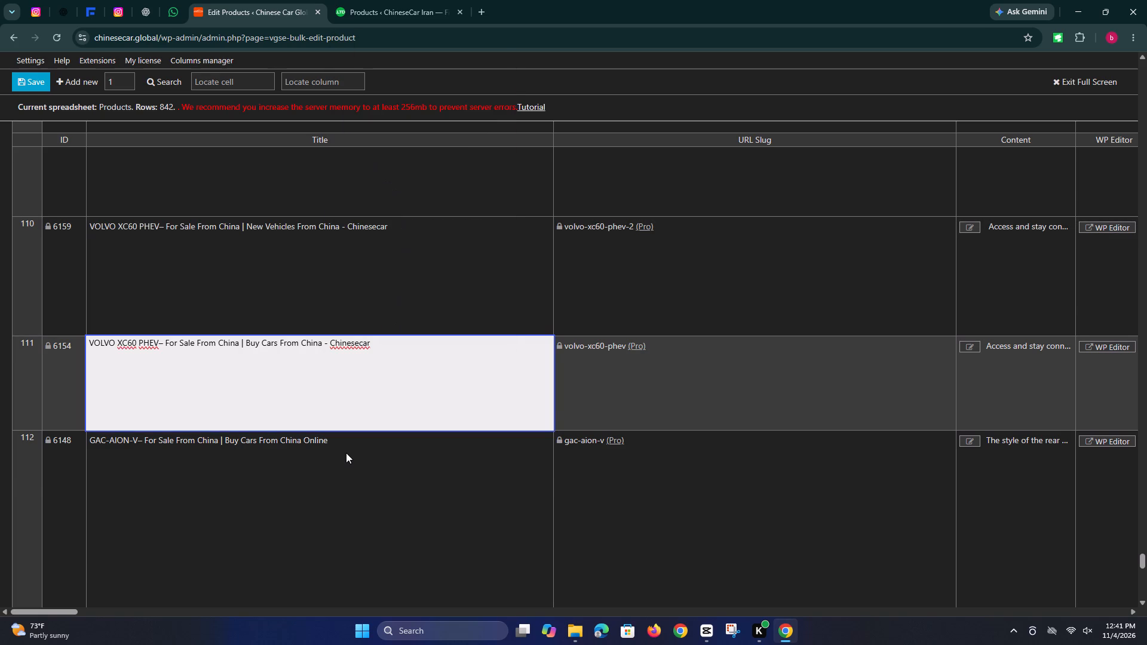
Append the copied " - Chinesecar" suffix to the GAC-AION-V title in row 112.
{"action": "double_click", "coordinate": [346, 453]}
{"action": "right_click", "coordinate": [336, 410]}
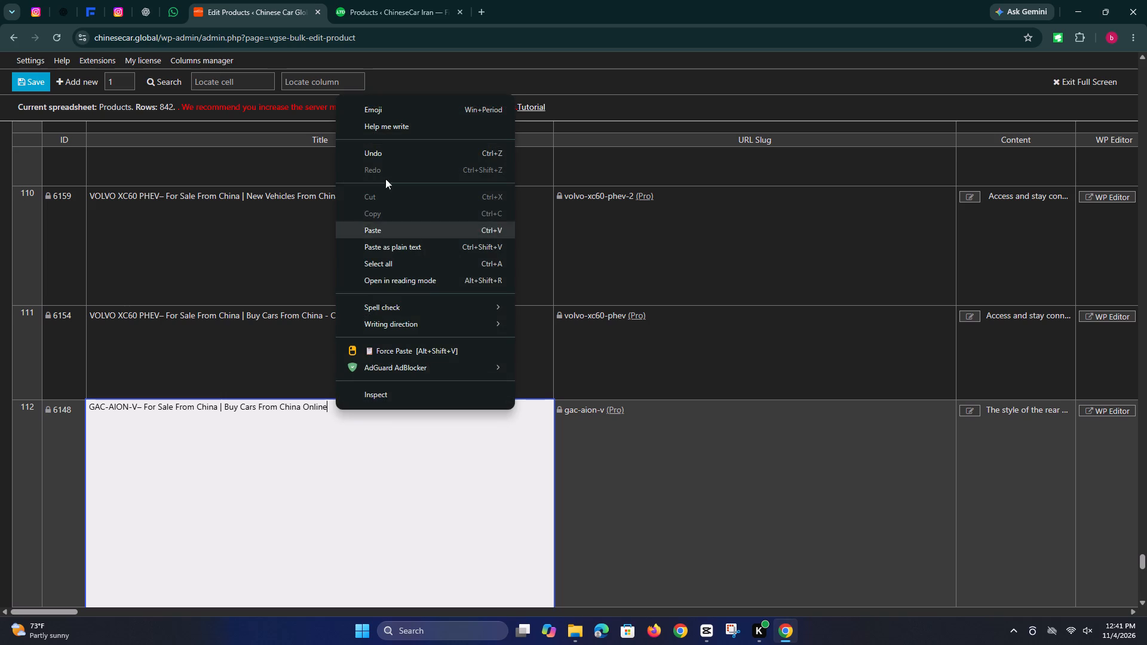
{"action": "left_click", "coordinate": [390, 236]}
Append the copied " - Chinesecar" suffix to the VOLVO XC40 EV title in row 113.
{"action": "scroll", "coordinate": [376, 361], "scroll_direction": "down", "scroll_amount": 5}
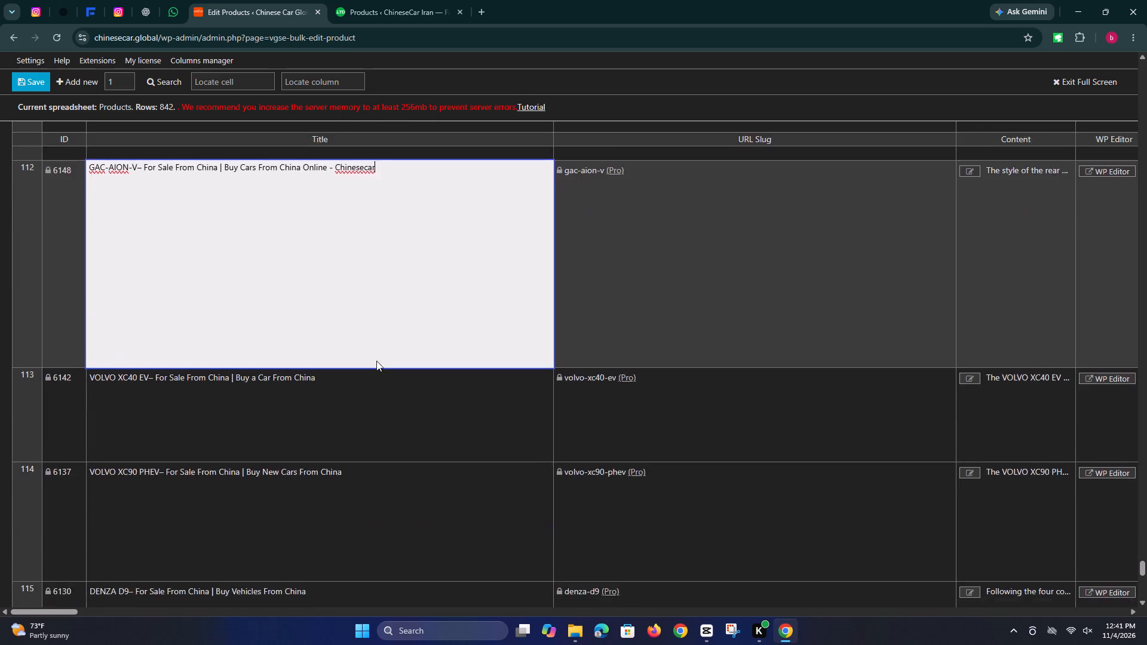
{"action": "scroll", "coordinate": [376, 361], "scroll_direction": "down", "scroll_amount": 2}
{"action": "triple_click", "coordinate": [296, 249]}
{"action": "right_click", "coordinate": [323, 203]}
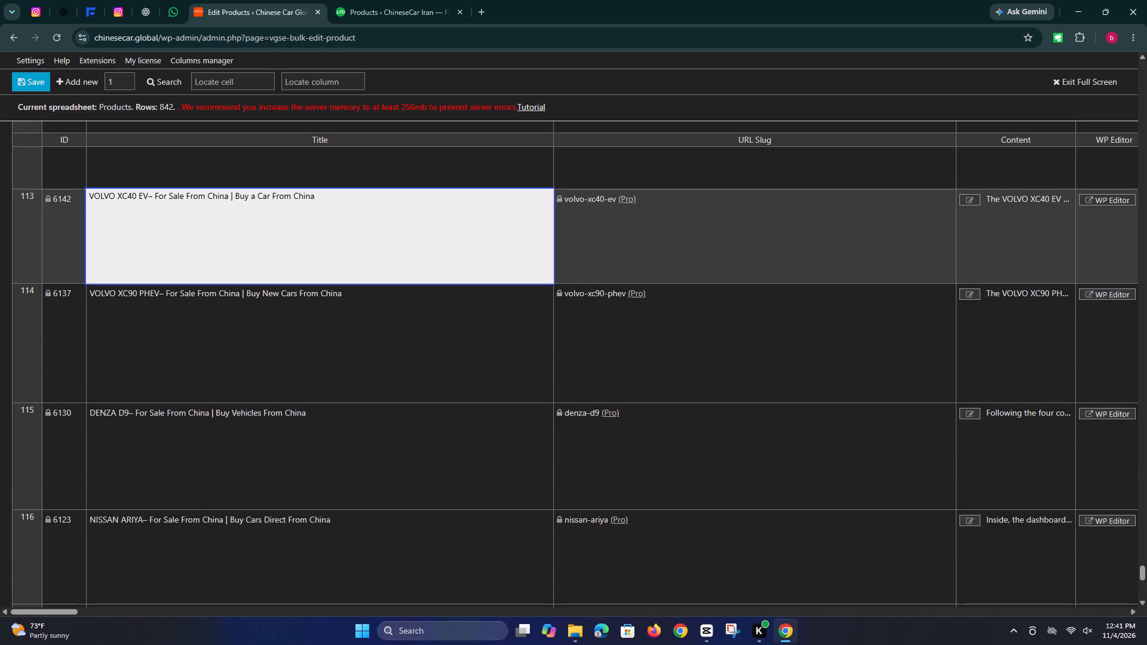
{"action": "left_click", "coordinate": [373, 347]}
Append the copied " - Chinesecar" suffix to the VOLVO XC90 PHEV title in row 114.
{"action": "double_click", "coordinate": [368, 336]}
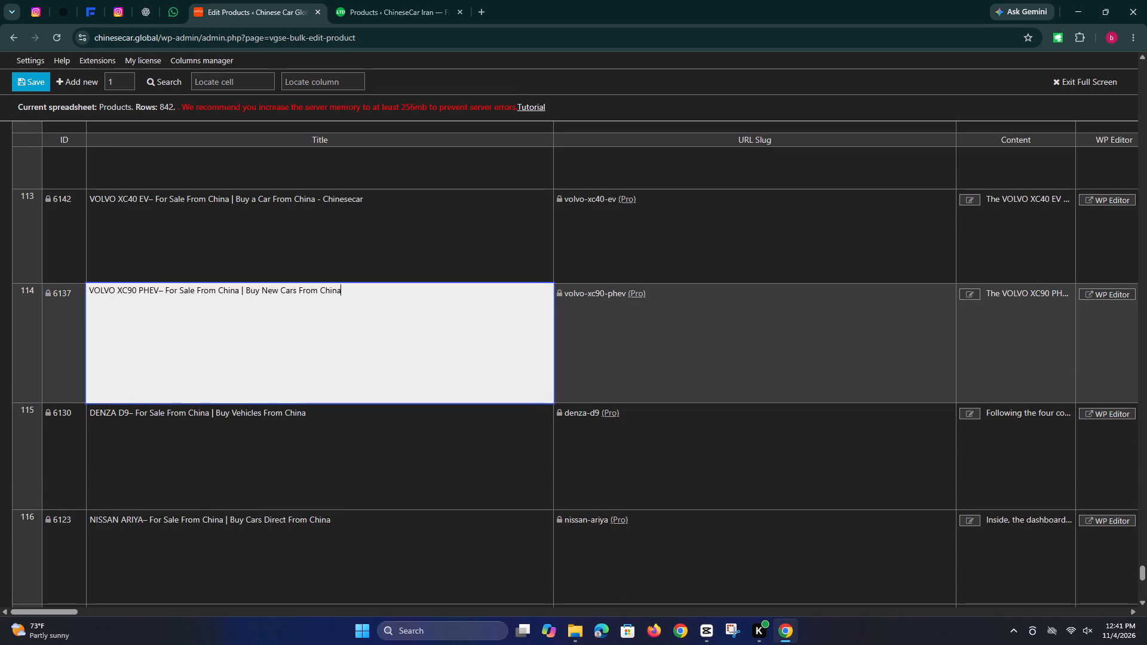
{"action": "right_click", "coordinate": [357, 296]}
{"action": "left_click", "coordinate": [418, 433]}
Append the copied " - Chinesecar" suffix to the DENZA D9 title in row 115.
{"action": "double_click", "coordinate": [347, 422]}
{"action": "right_click", "coordinate": [320, 411]}
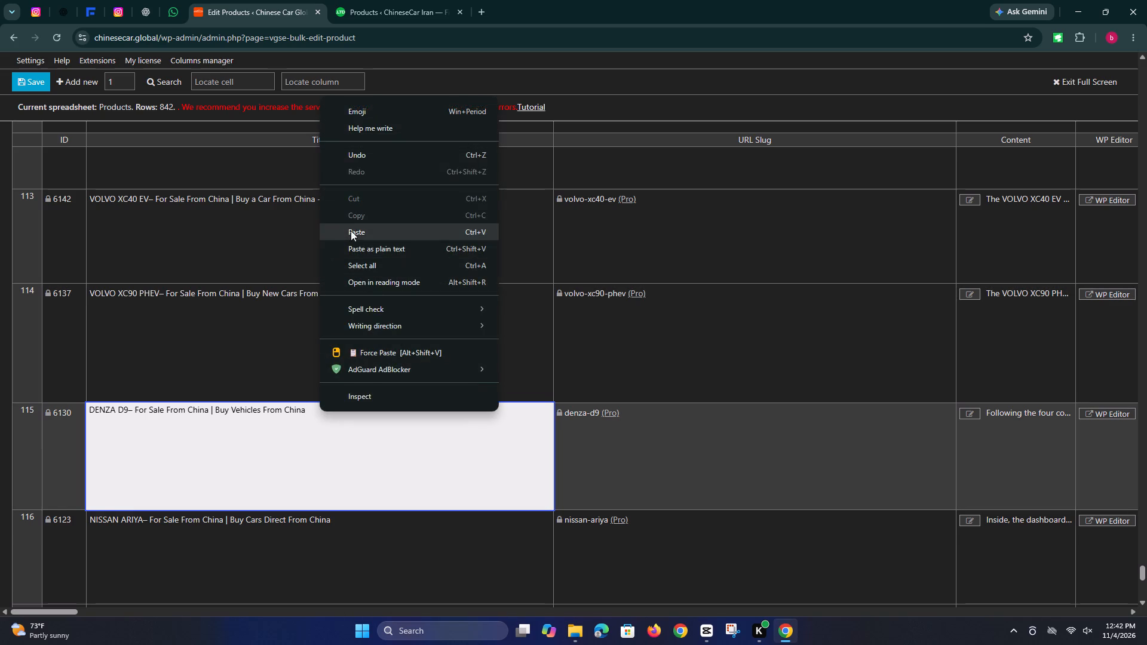
{"action": "left_click", "coordinate": [355, 234]}
Append the copied " - Chinesecar" suffix to the NISSAN ARIYA title in row 116.
{"action": "scroll", "coordinate": [394, 312], "scroll_direction": "down", "scroll_amount": 6}
{"action": "triple_click", "coordinate": [326, 197]}
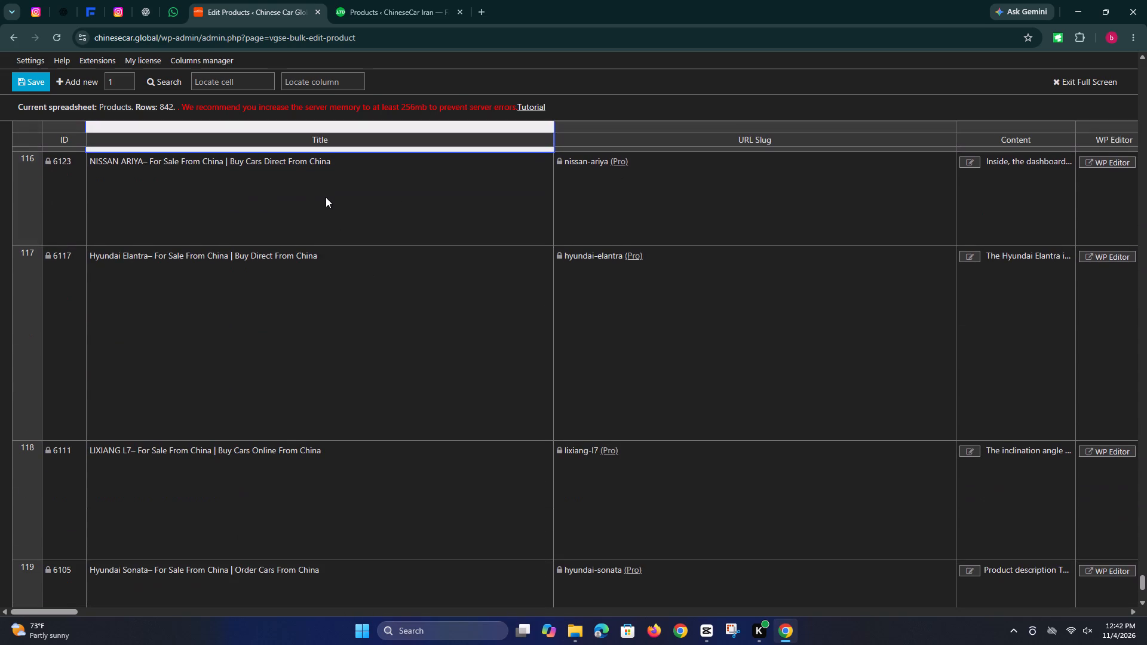
{"action": "right_click", "coordinate": [332, 158]}
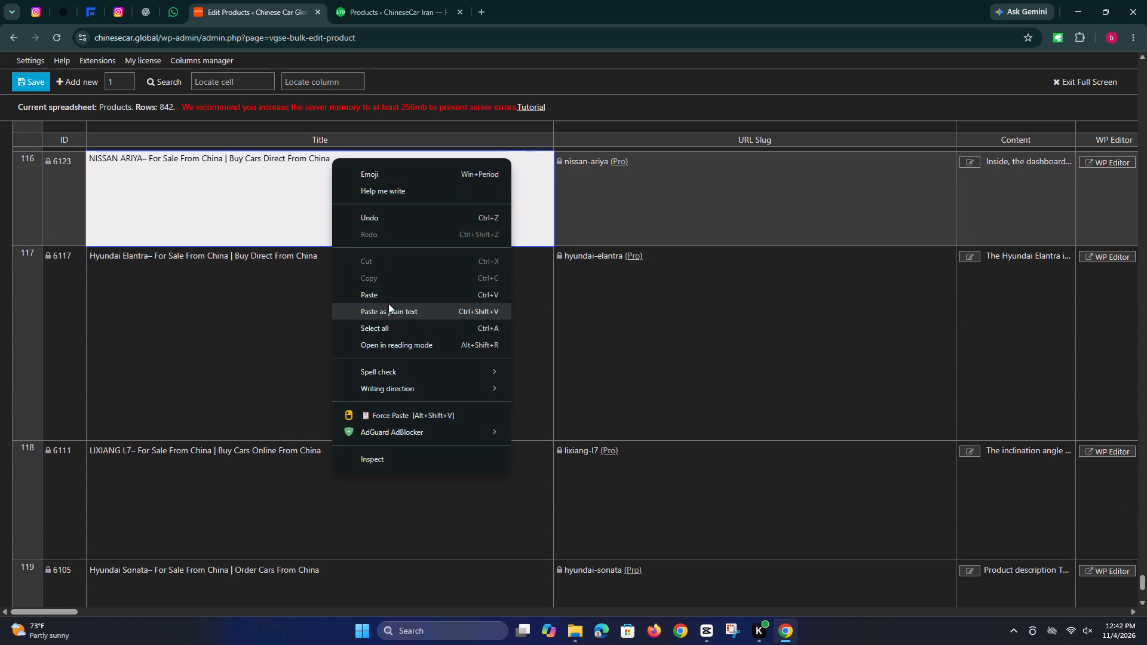
{"action": "left_click", "coordinate": [390, 296]}
Append the copied " - Chinesecar" suffix to the Hyundai Elantra title in row 117.
{"action": "double_click", "coordinate": [335, 281]}
{"action": "right_click", "coordinate": [326, 256]}
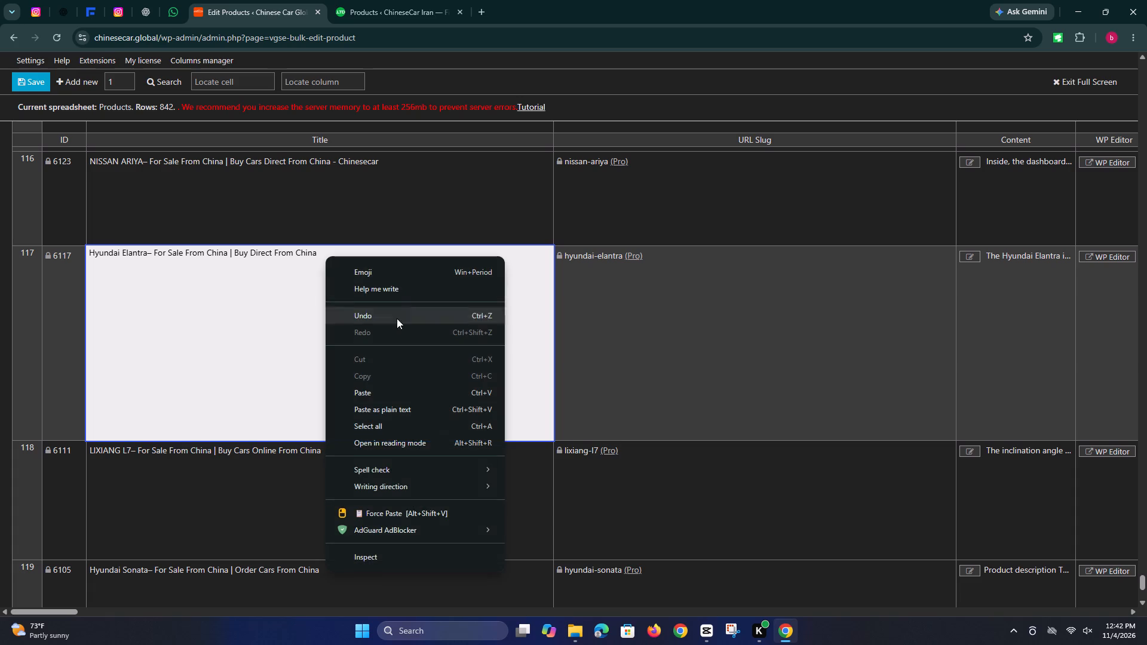
{"action": "left_click", "coordinate": [378, 393]}
Append the copied " - Chinesecar" suffix to the LIXIANG L7 title in row 118.
{"action": "scroll", "coordinate": [371, 356], "scroll_direction": "down", "scroll_amount": 3}
{"action": "triple_click", "coordinate": [348, 330]}
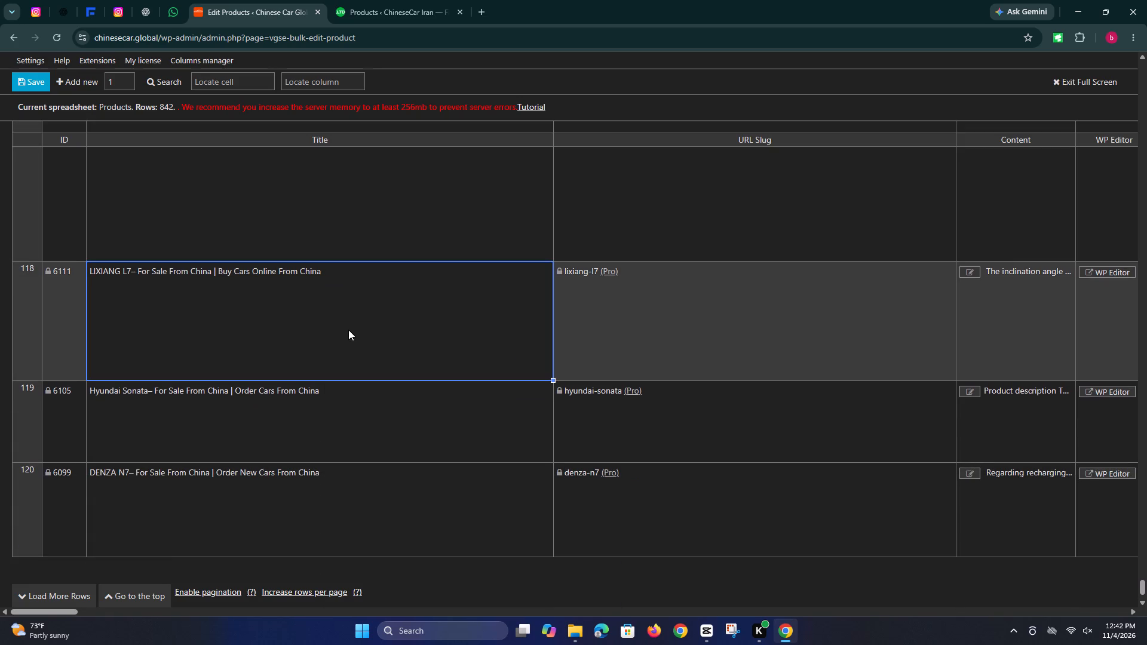
{"action": "right_click", "coordinate": [332, 271]}
{"action": "left_click", "coordinate": [378, 409]}
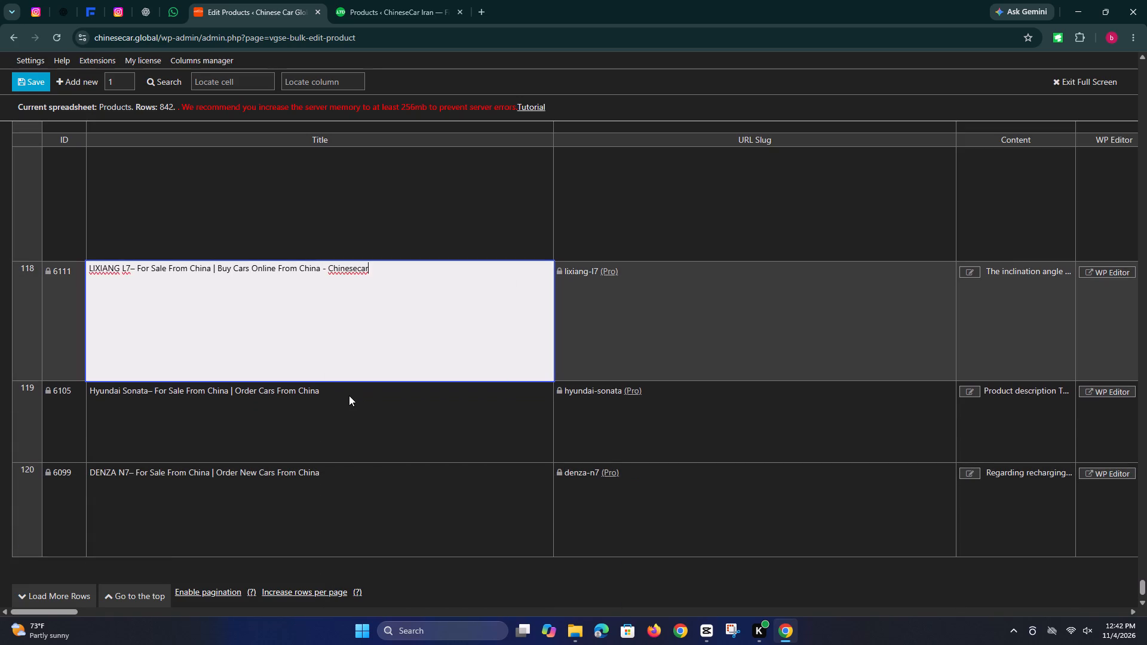
Append the copied " - Chinesecar" suffix to the Hyundai Sonata title in row 119.
{"action": "double_click", "coordinate": [348, 395]}
{"action": "right_click", "coordinate": [336, 390]}
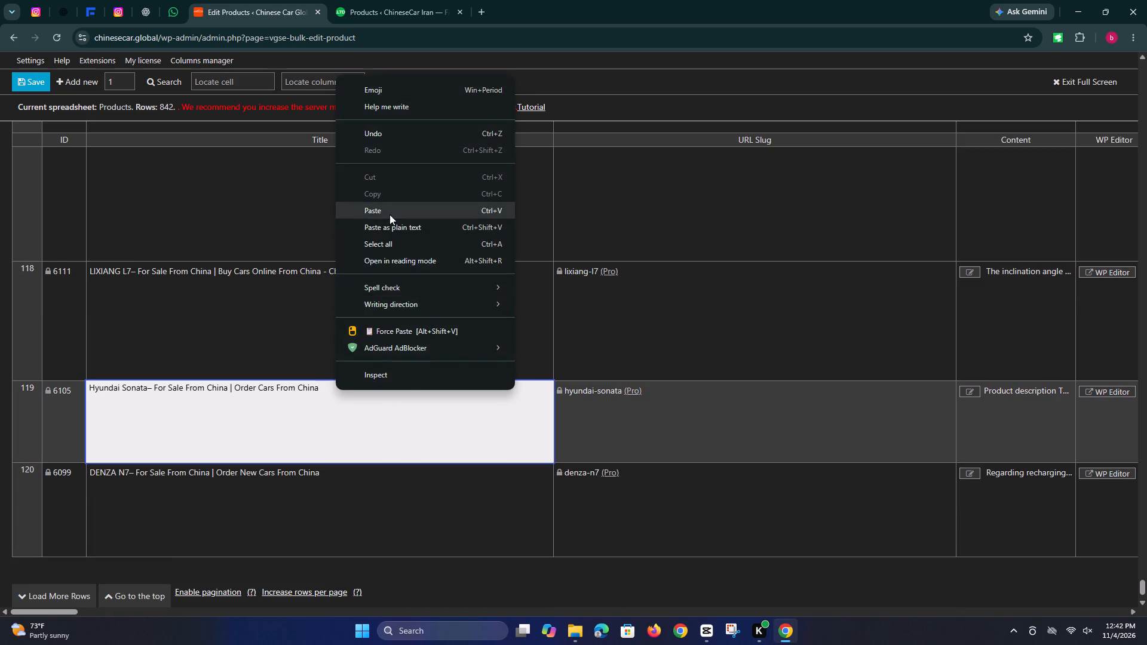
{"action": "left_click", "coordinate": [390, 214]}
Append the copied " - Chinesecar" suffix to the DENZA N7 title in row 120.
{"action": "scroll", "coordinate": [361, 389], "scroll_direction": "down", "scroll_amount": 2}
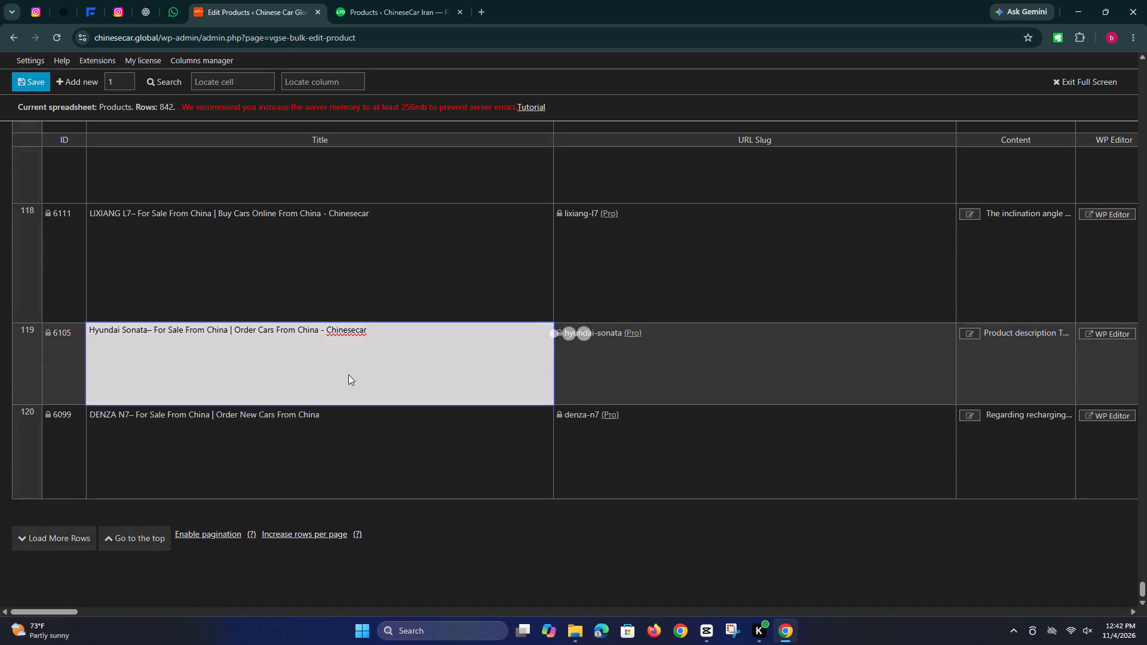
{"action": "double_click", "coordinate": [330, 433]}
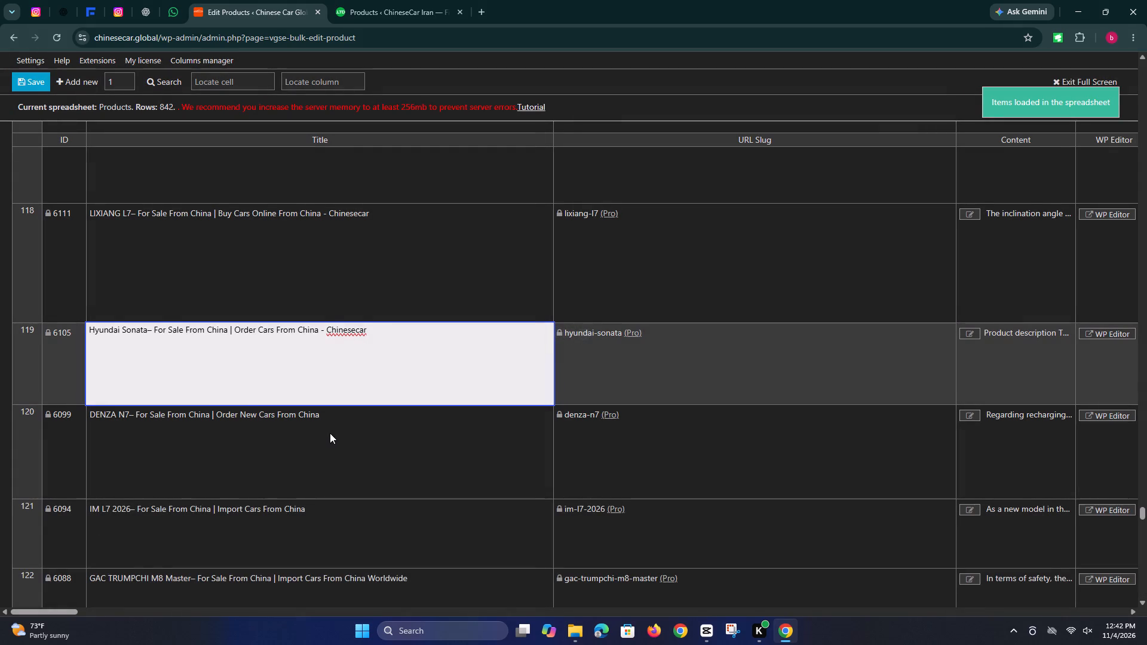
{"action": "double_click", "coordinate": [330, 433]}
{"action": "right_click", "coordinate": [328, 415]}
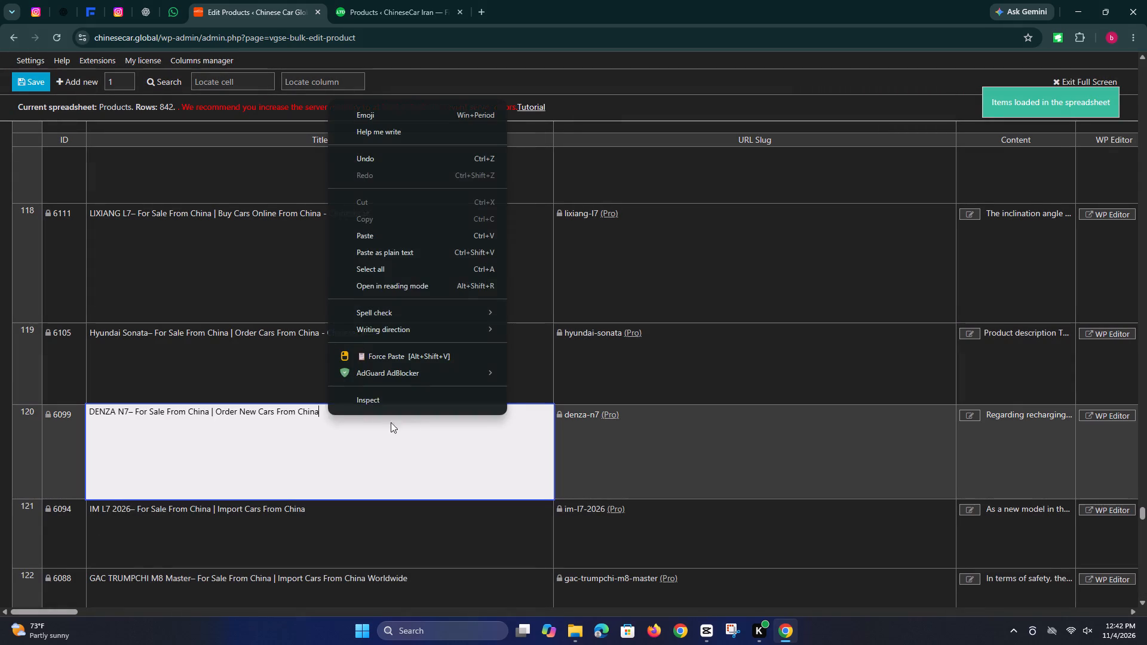
{"action": "left_click", "coordinate": [365, 239]}
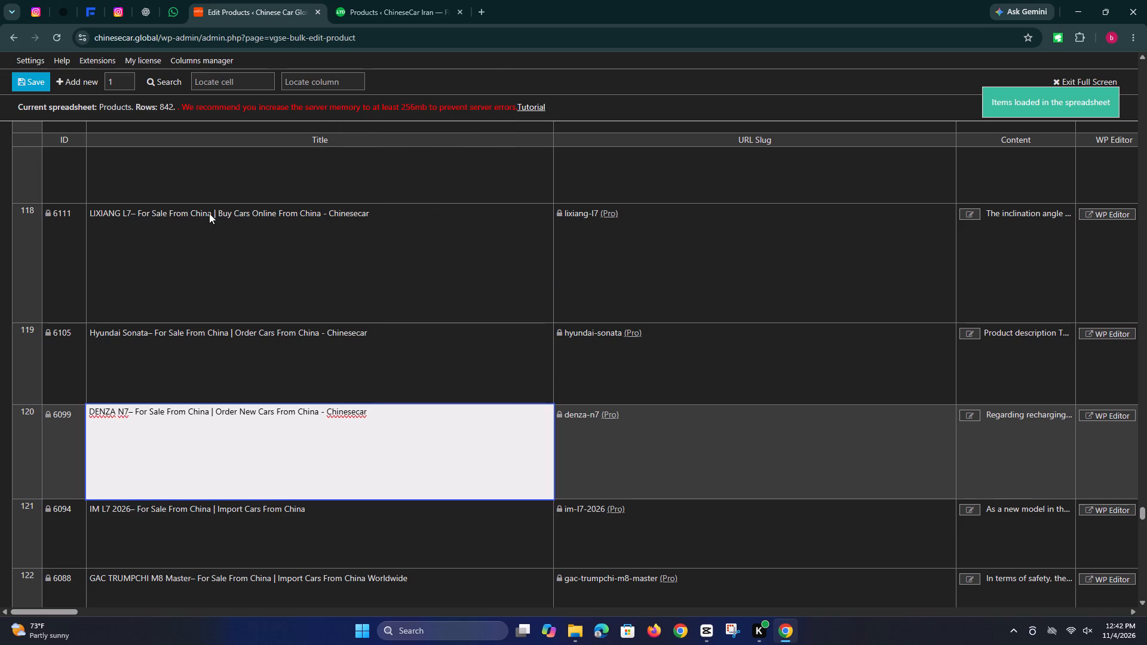
Save the edited product titles in the spreadsheet.
{"action": "left_click", "coordinate": [35, 96]}
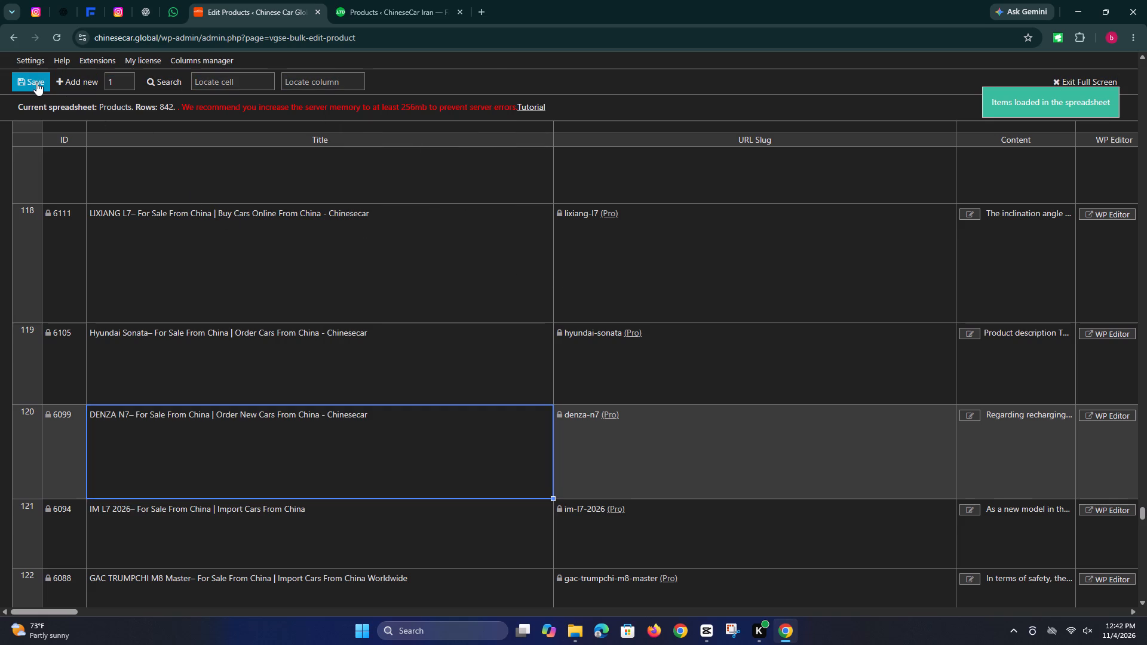
{"action": "left_click", "coordinate": [36, 82]}
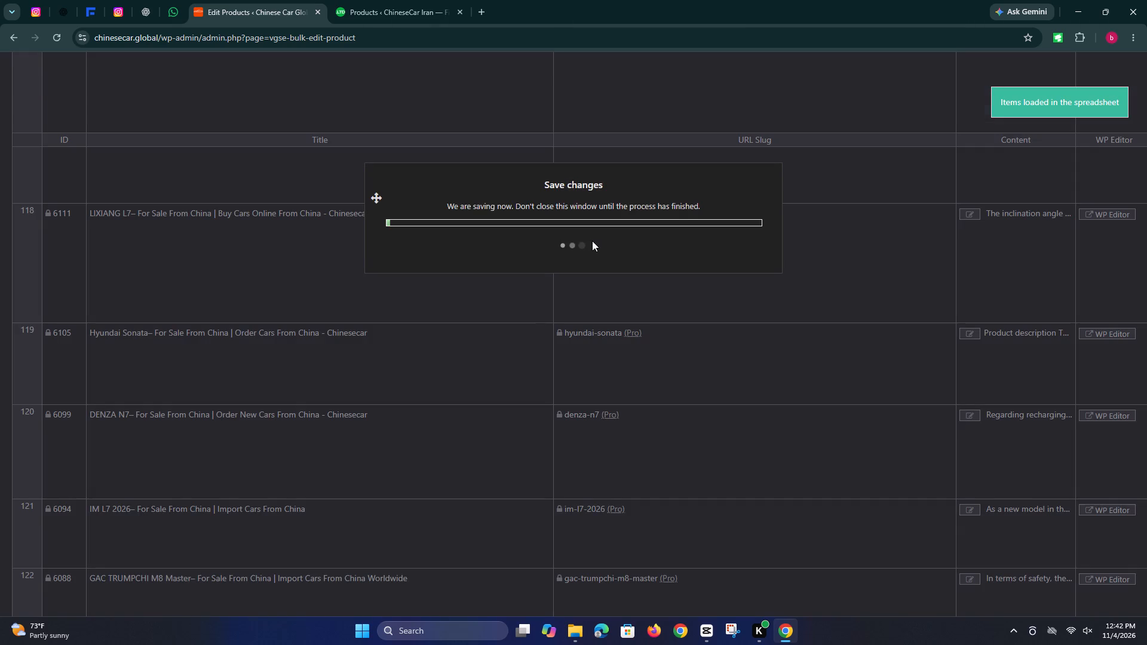
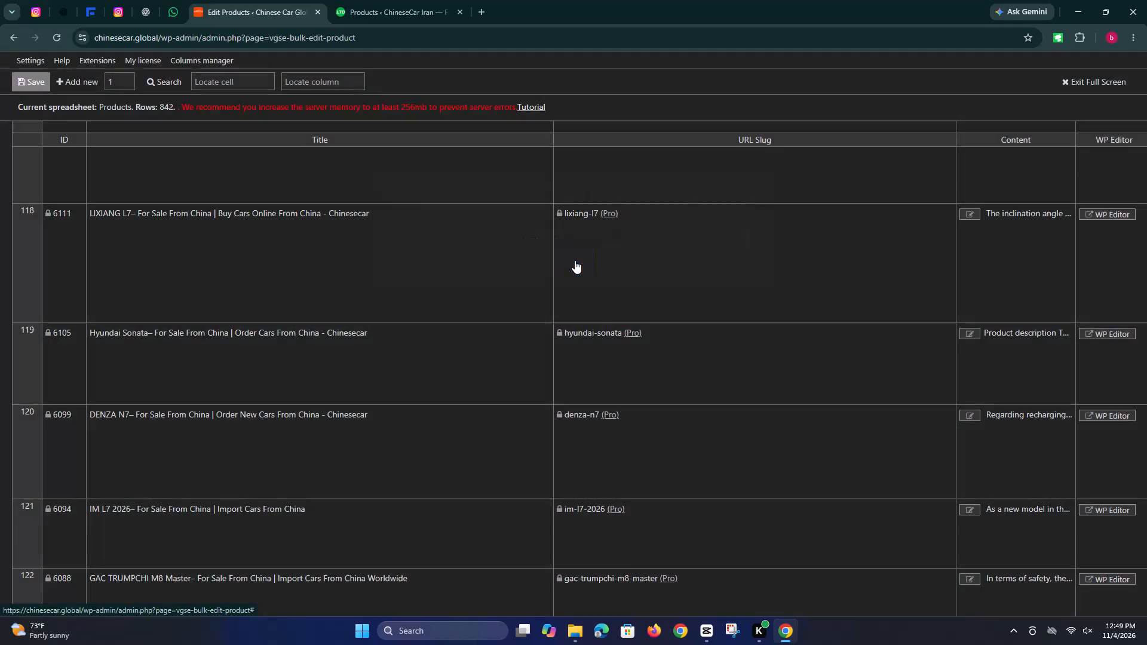
Append the copied " - Chinesecar" suffix to the IM L7 2026 title in row 121.
{"action": "scroll", "coordinate": [444, 310], "scroll_direction": "down", "scroll_amount": 3}
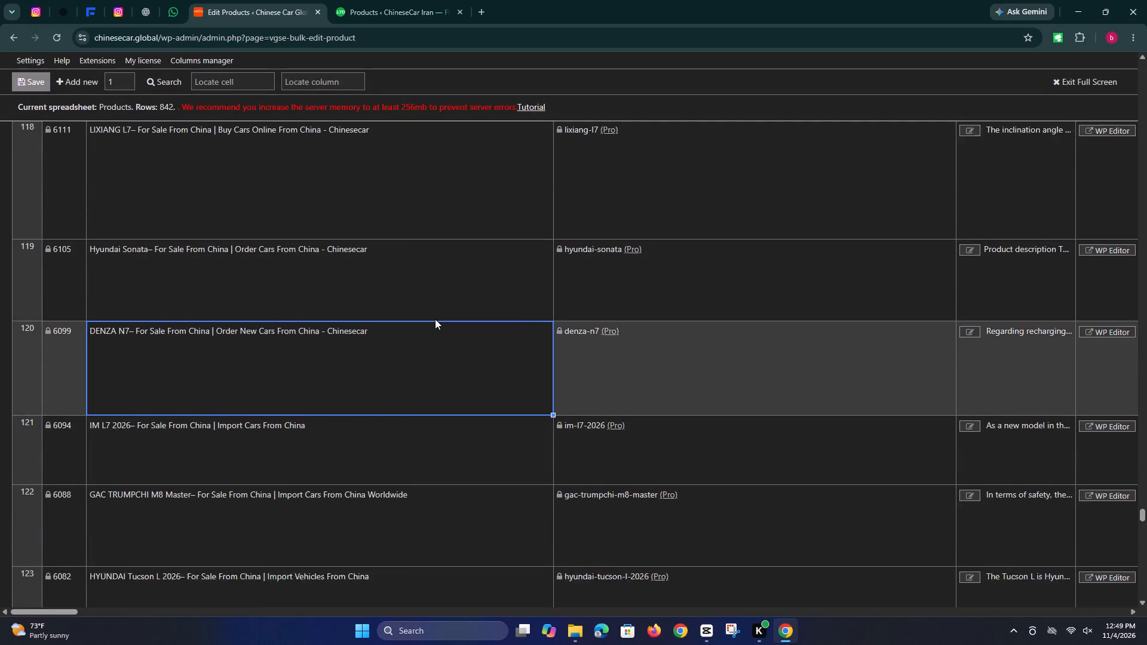
{"action": "double_click", "coordinate": [312, 361]}
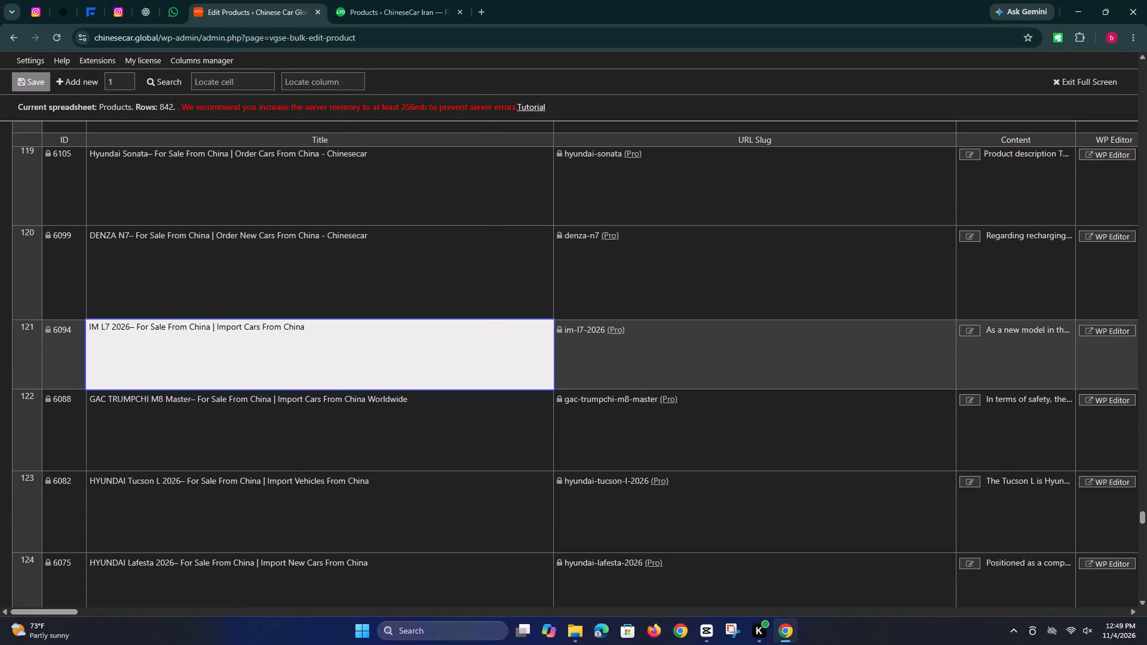
{"action": "right_click", "coordinate": [312, 329]}
{"action": "left_click", "coordinate": [372, 154]}
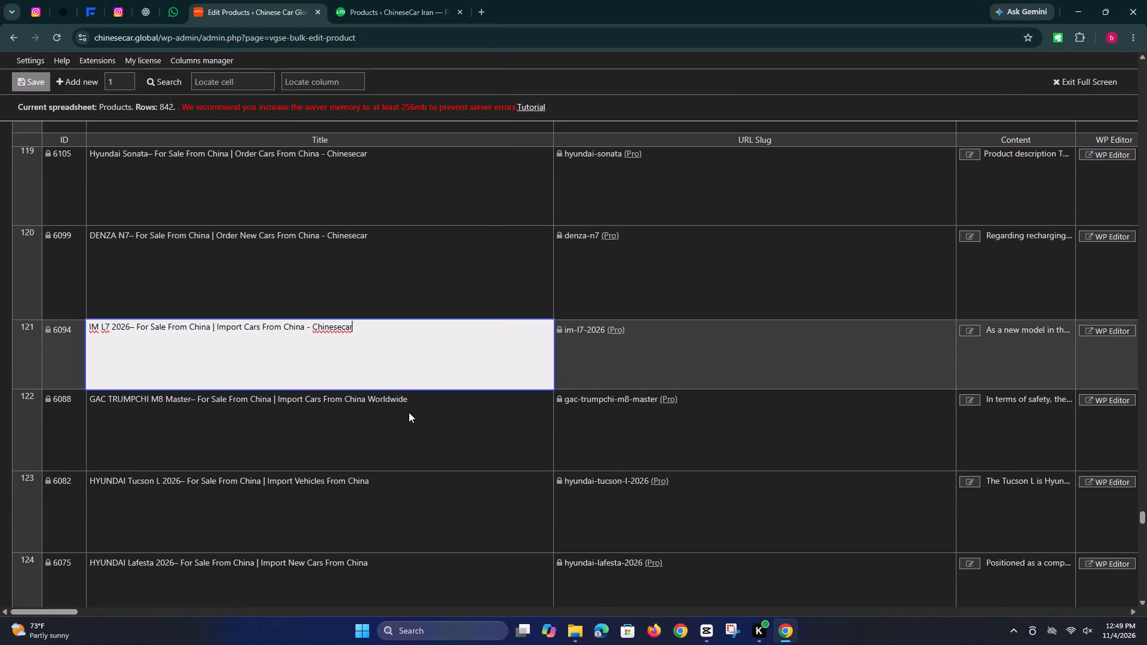
Append the copied " - Chinesecar" suffix to the GAC TRUMPCHI M8 Master title in row 122.
{"action": "double_click", "coordinate": [400, 420]}
{"action": "double_click", "coordinate": [428, 403]}
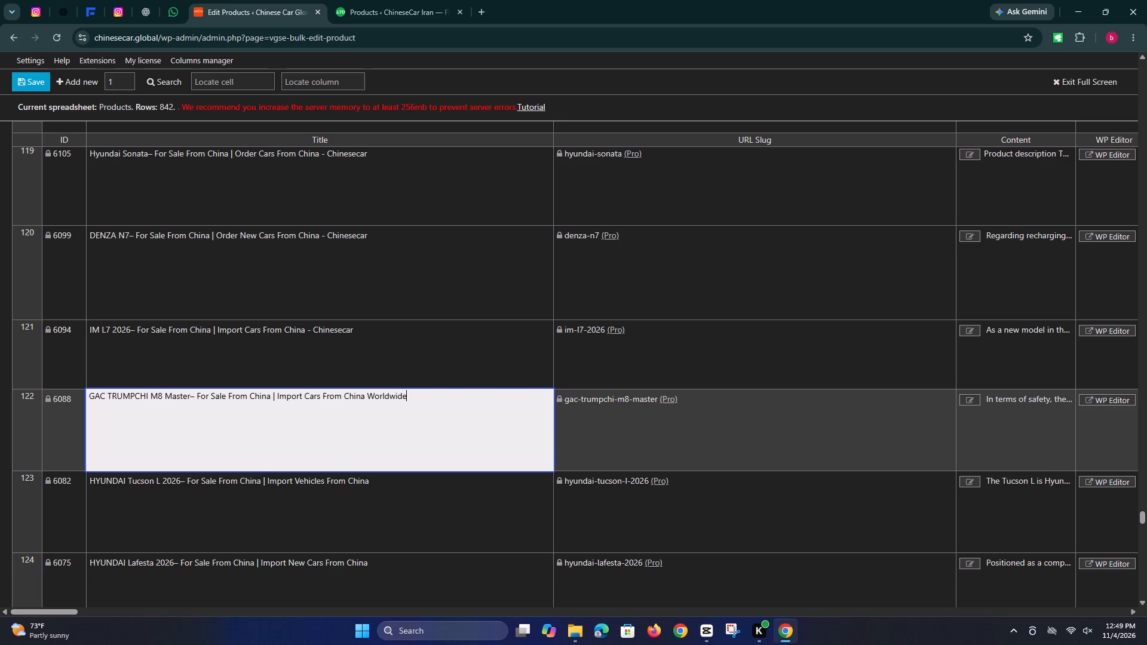
{"action": "right_click", "coordinate": [414, 399]}
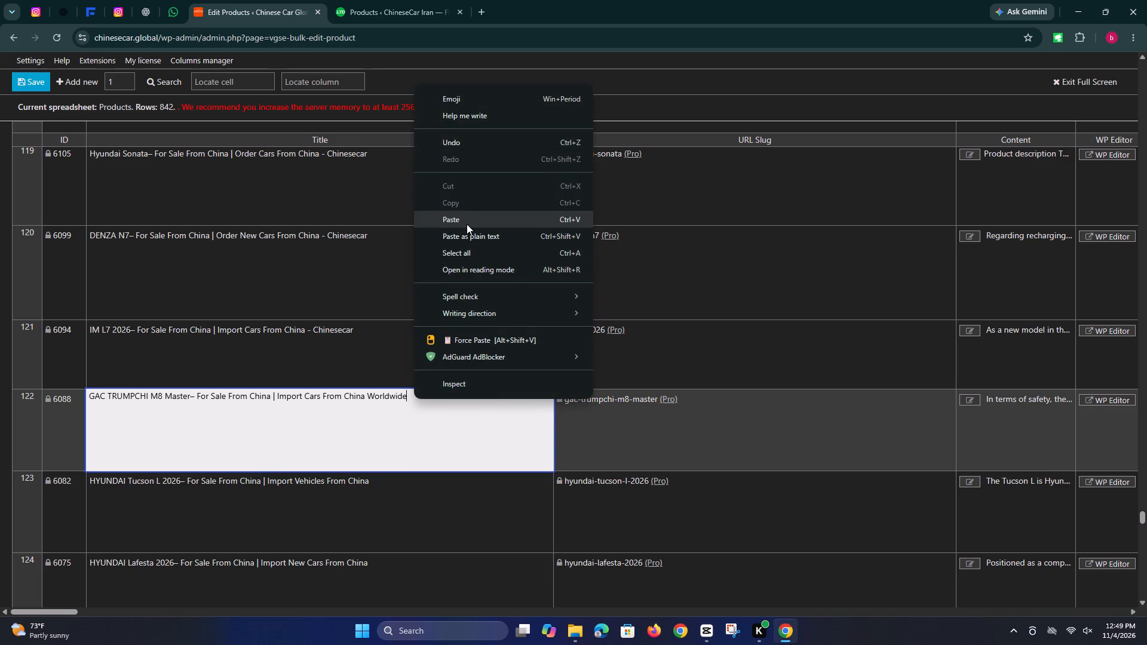
{"action": "left_click", "coordinate": [467, 224]}
Append the copied " - Chinesecar" suffix to the HYUNDAI Tucson L 2026 title in row 123.
{"action": "scroll", "coordinate": [405, 373], "scroll_direction": "down", "scroll_amount": 4}
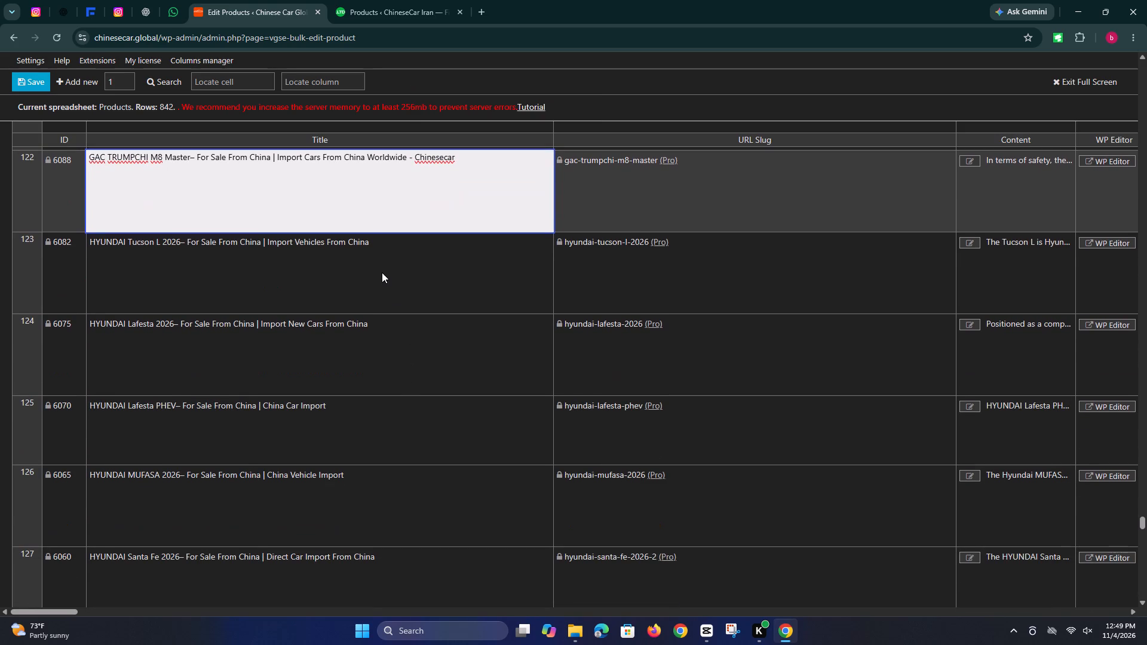
{"action": "triple_click", "coordinate": [382, 272]}
{"action": "right_click", "coordinate": [379, 242]}
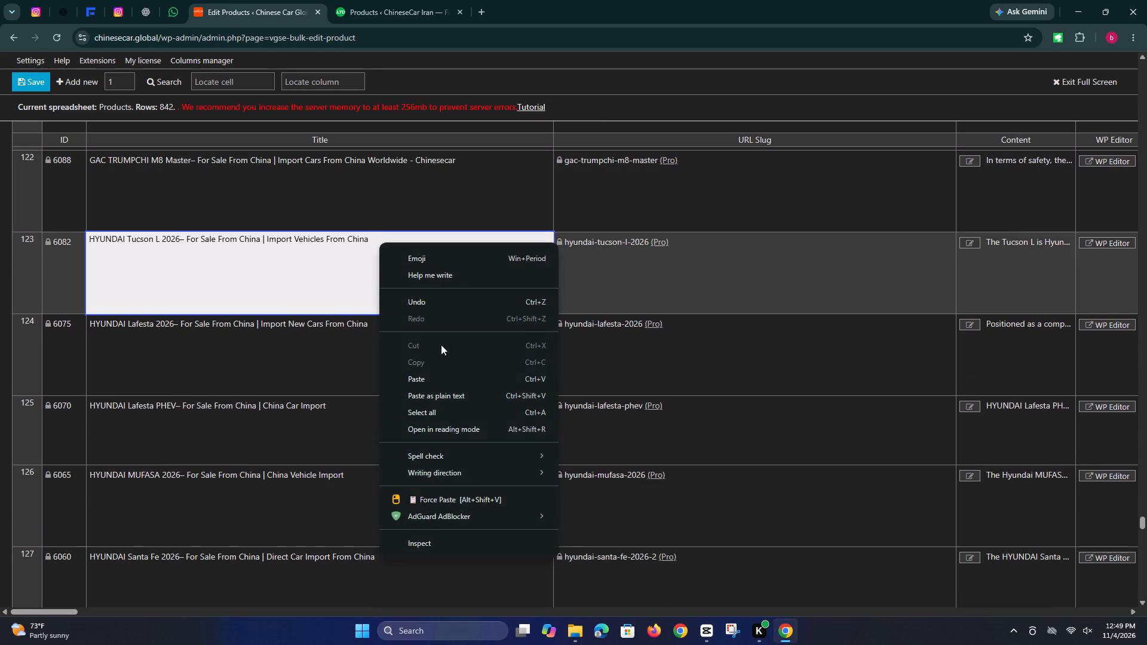
{"action": "left_click", "coordinate": [427, 385]}
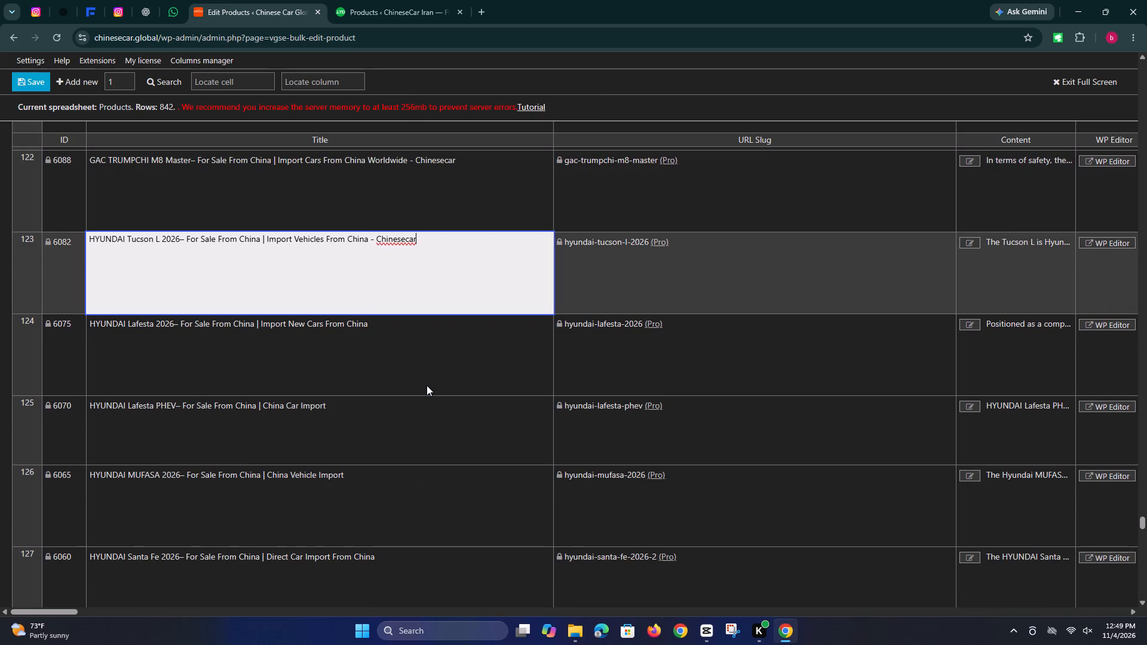
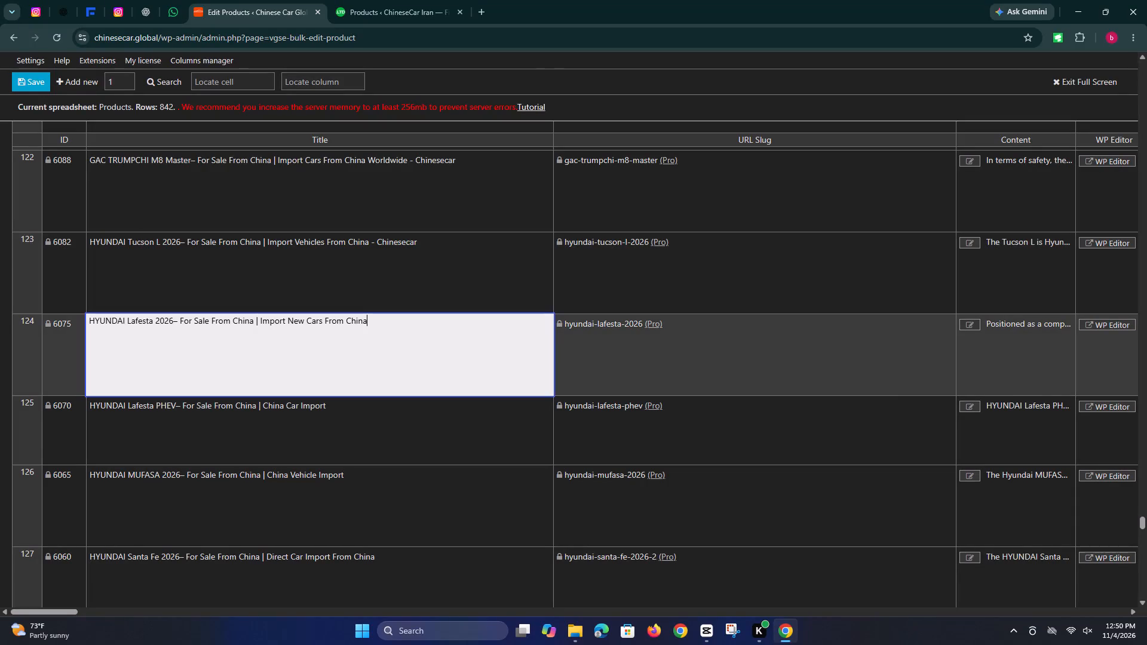
Append the copied " - Chinesecar" suffix to the HYUNDAI Lafesta 2026 title in row 124.
{"action": "right_click", "coordinate": [374, 323]}
{"action": "left_click", "coordinate": [415, 143]}
Append the copied " - Chinesecar" suffix to the HYUNDAI Lafesta PHEV title in row 125.
{"action": "scroll", "coordinate": [450, 301], "scroll_direction": "down", "scroll_amount": 3}
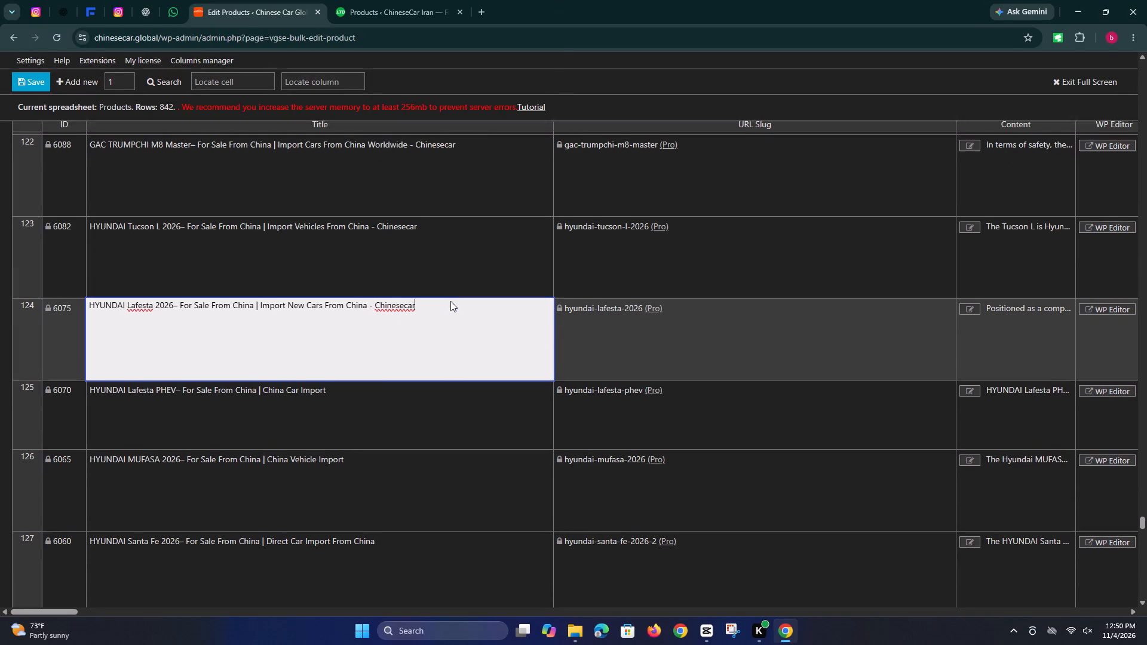
{"action": "triple_click", "coordinate": [347, 236]}
{"action": "right_click", "coordinate": [330, 219]}
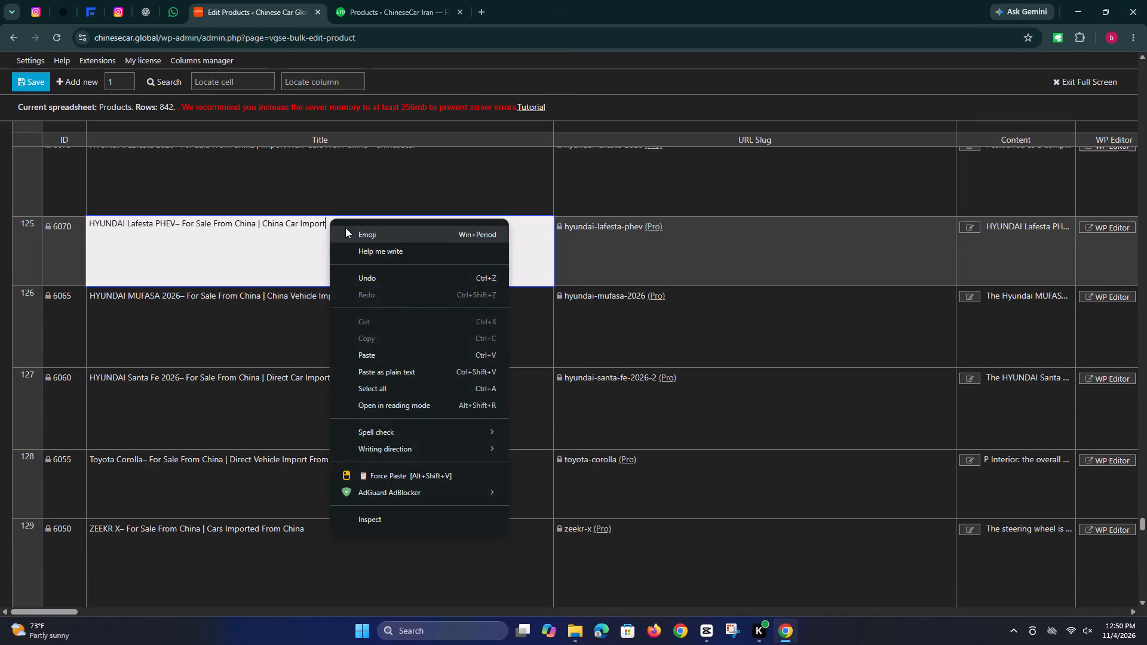
{"action": "left_click", "coordinate": [382, 357]}
Append the copied " - Chinesecar" suffix to the HYUNDAI MUFASA 2026 title in row 126.
{"action": "double_click", "coordinate": [371, 317]}
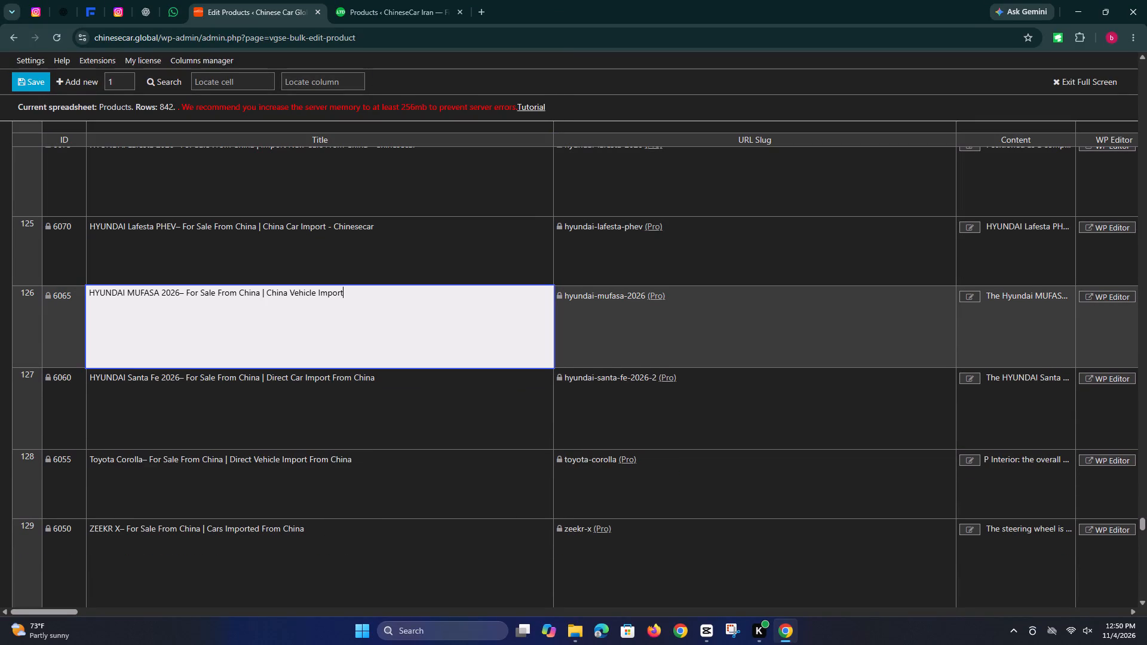
{"action": "right_click", "coordinate": [350, 294]}
{"action": "left_click", "coordinate": [401, 426]}
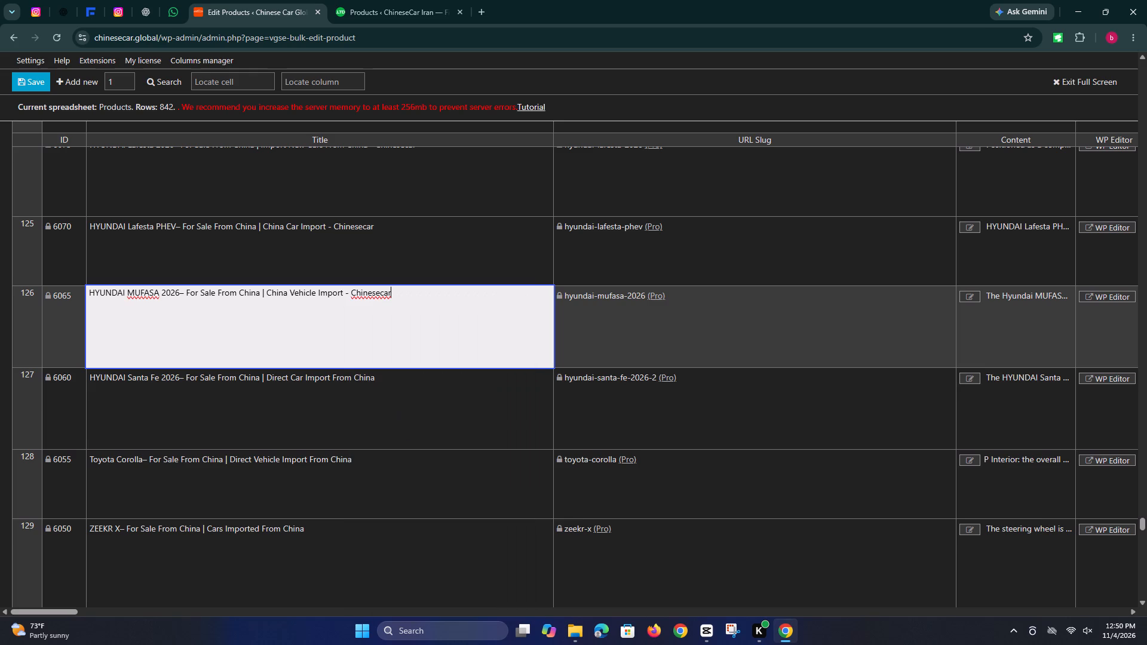
Append the copied " - Chinesecar" suffix to the HYUNDAI Santa Fe 2026 title in row 127.
{"action": "double_click", "coordinate": [408, 410]}
{"action": "right_click", "coordinate": [387, 379]}
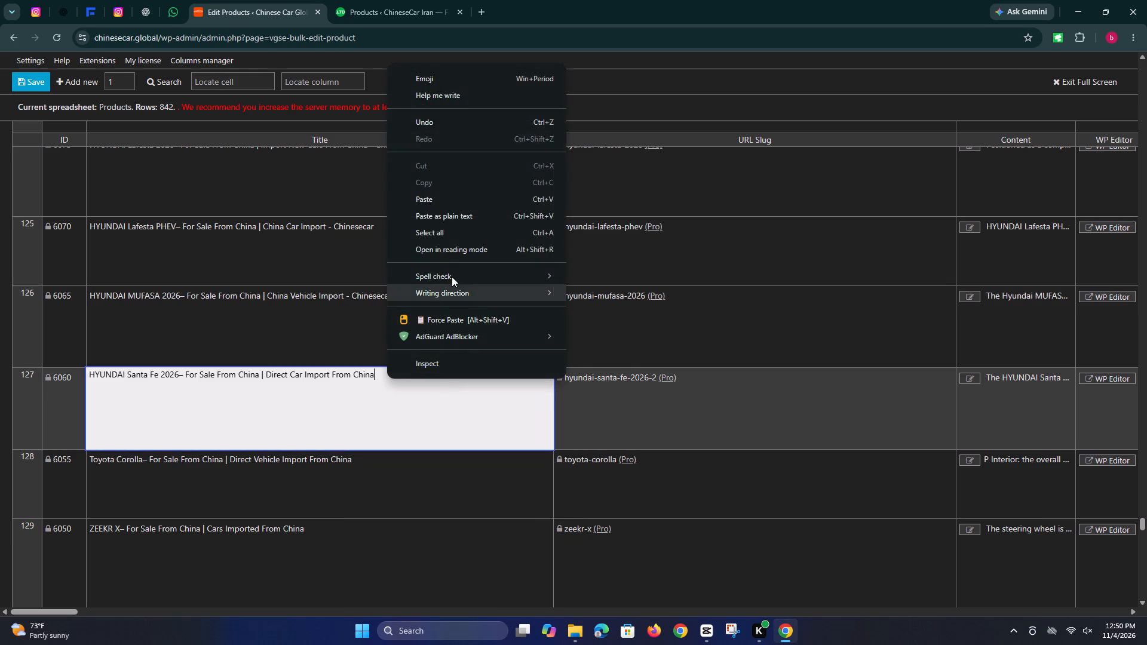
{"action": "left_click", "coordinate": [436, 202]}
Append the copied " - Chinesecar" suffix to the Toyota Corolla title in row 128.
{"action": "scroll", "coordinate": [377, 431], "scroll_direction": "down", "scroll_amount": 3}
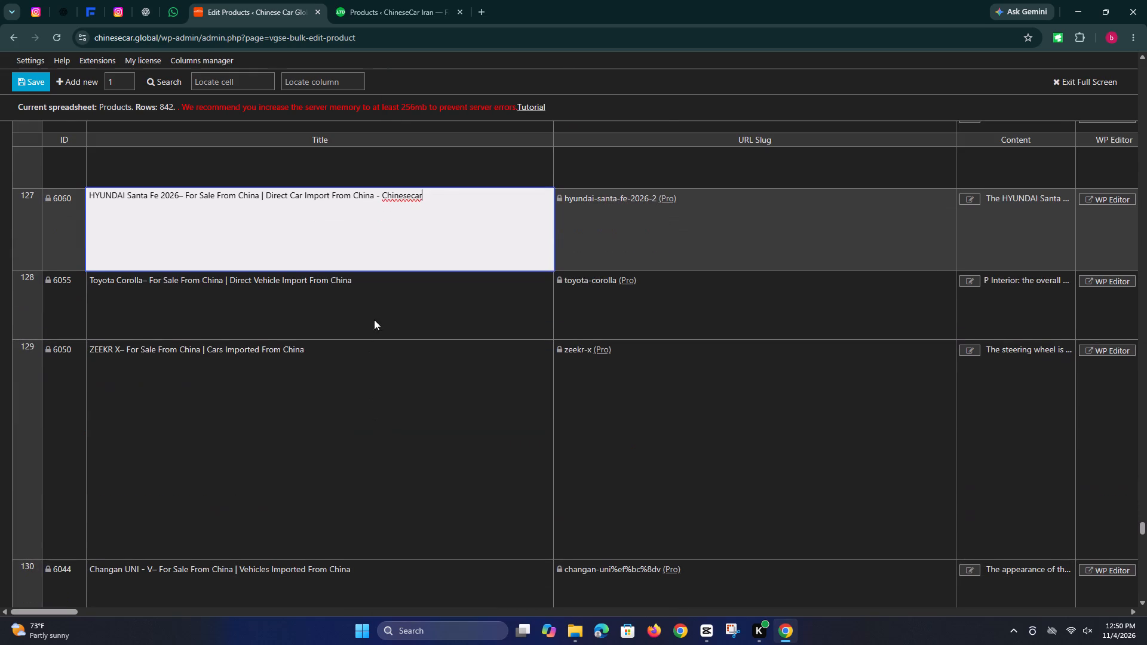
{"action": "double_click", "coordinate": [364, 308]}
{"action": "left_click", "coordinate": [364, 308]}
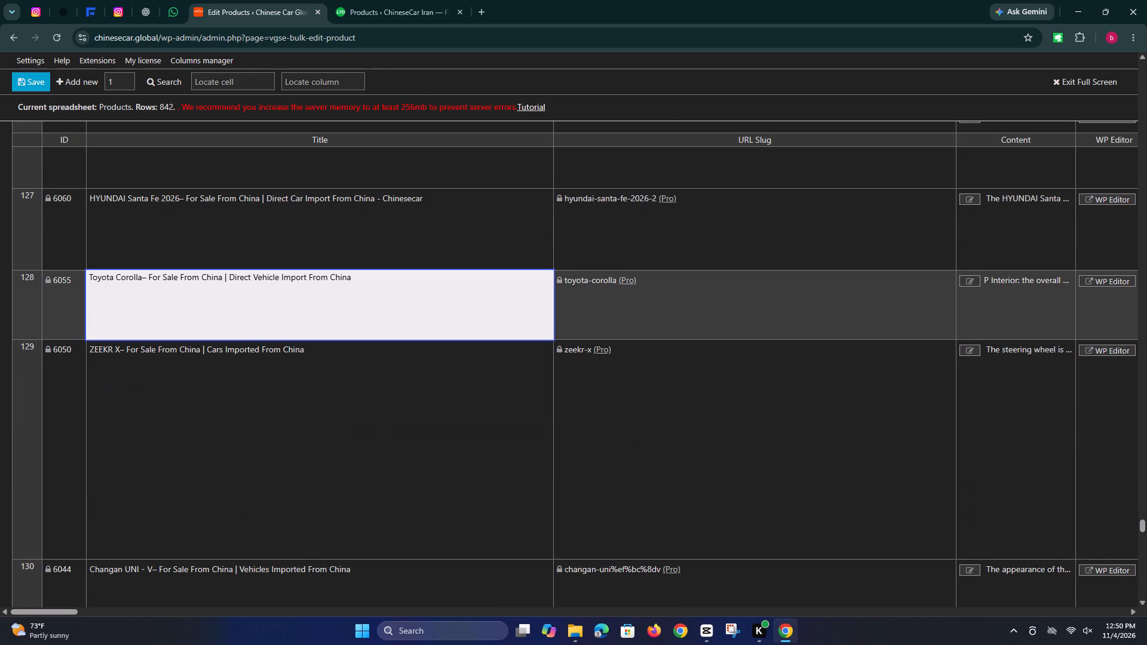
{"action": "right_click", "coordinate": [360, 278]}
{"action": "left_click", "coordinate": [406, 413]}
Append the copied " - Chinesecar" suffix to the ZEEKR X title in row 129.
{"action": "double_click", "coordinate": [331, 364]}
{"action": "right_click", "coordinate": [314, 351]}
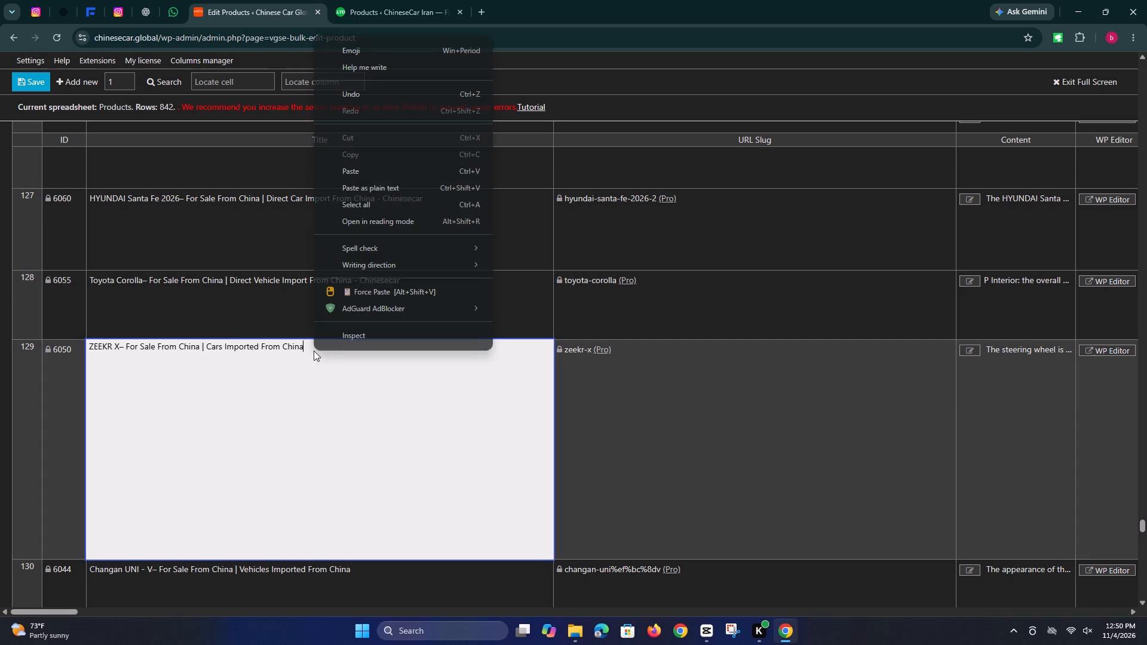
{"action": "left_click", "coordinate": [364, 171]}
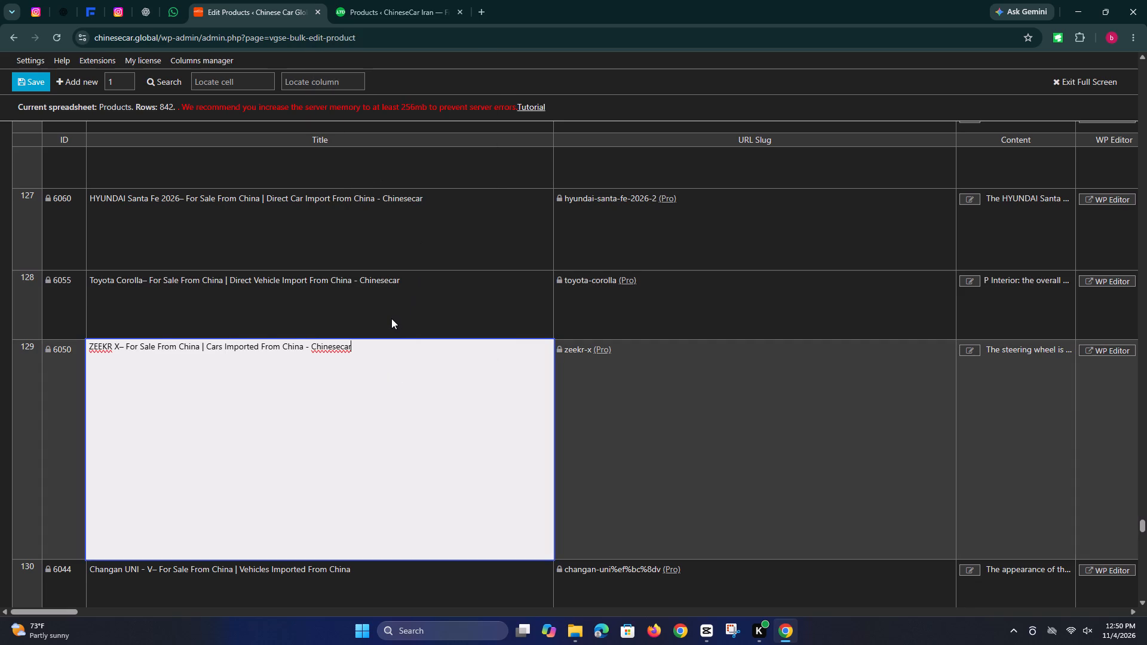
Append the copied " - Chinesecar" suffix to the Changan UNI - V title in row 130.
{"action": "scroll", "coordinate": [391, 318], "scroll_direction": "down", "scroll_amount": 2}
{"action": "scroll", "coordinate": [427, 355], "scroll_direction": "down", "scroll_amount": 2}
{"action": "triple_click", "coordinate": [381, 359]}
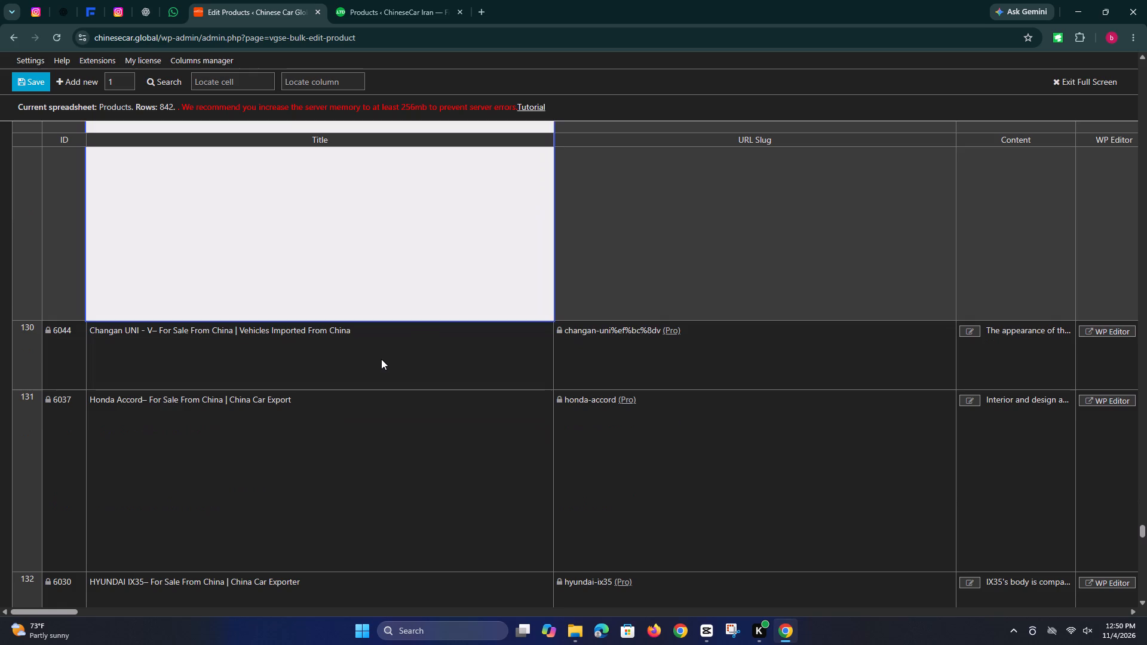
{"action": "right_click", "coordinate": [369, 331]}
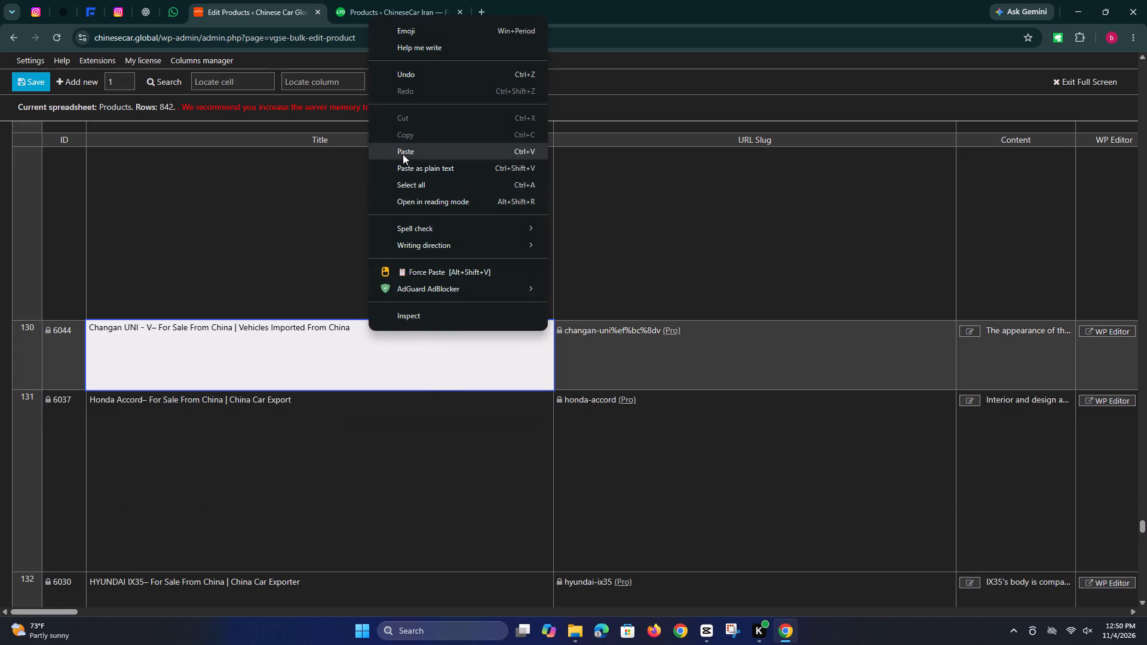
{"action": "left_click", "coordinate": [409, 153]}
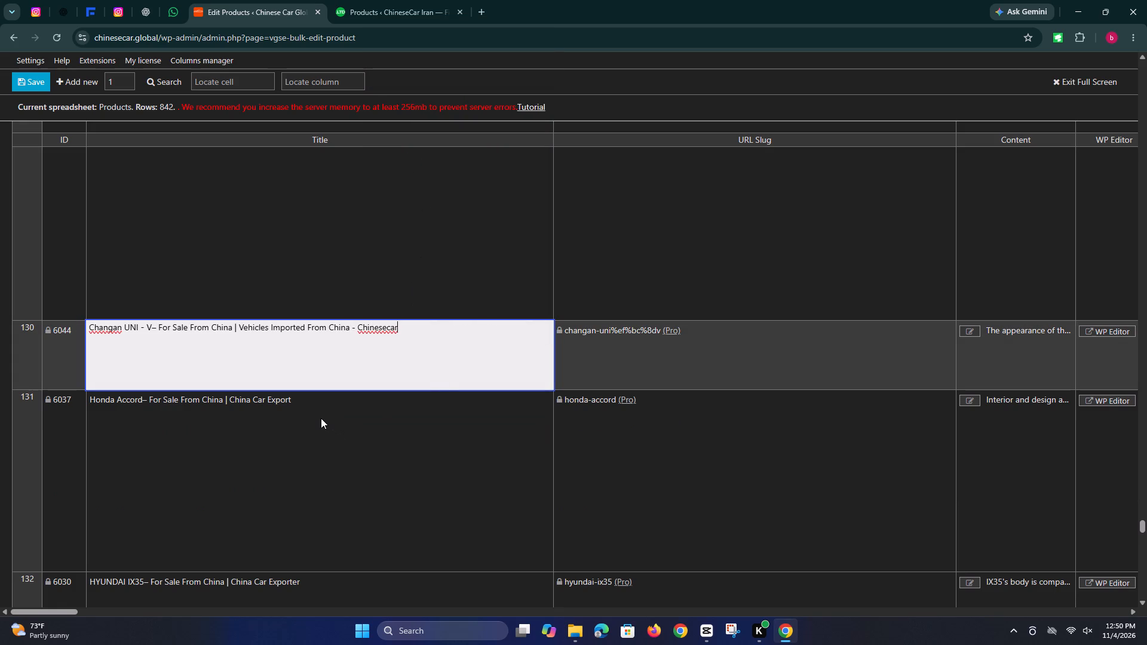
Append the copied " - Chinesecar" suffix to the Honda Accord title in row 131.
{"action": "left_click", "coordinate": [321, 418]}
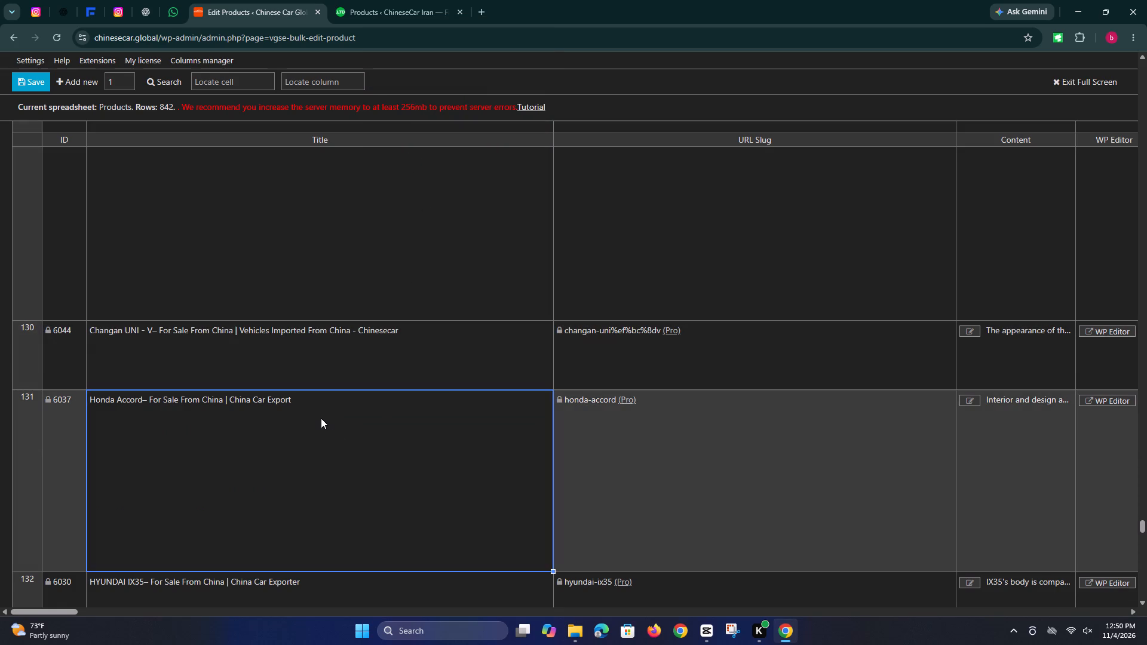
{"action": "double_click", "coordinate": [321, 418]}
{"action": "left_click", "coordinate": [308, 398]}
{"action": "right_click", "coordinate": [304, 398]}
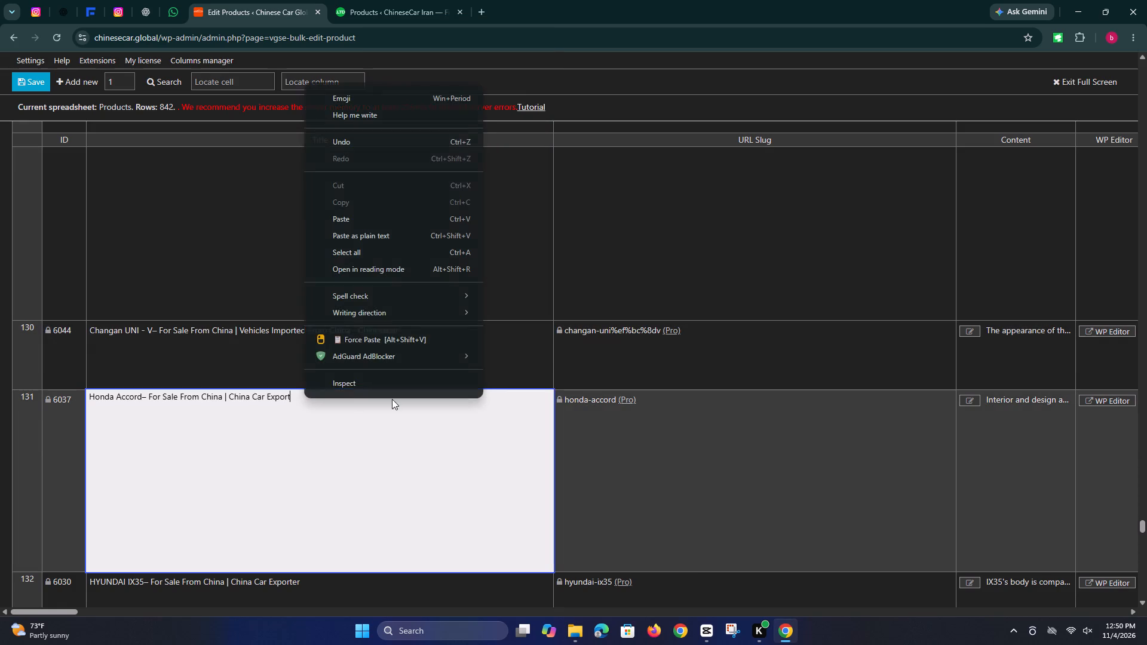
{"action": "left_click", "coordinate": [367, 217]}
Append the copied " - Chinesecar" suffix to the HYUNDAI IX35 title in row 132.
{"action": "scroll", "coordinate": [333, 345], "scroll_direction": "down", "scroll_amount": 4}
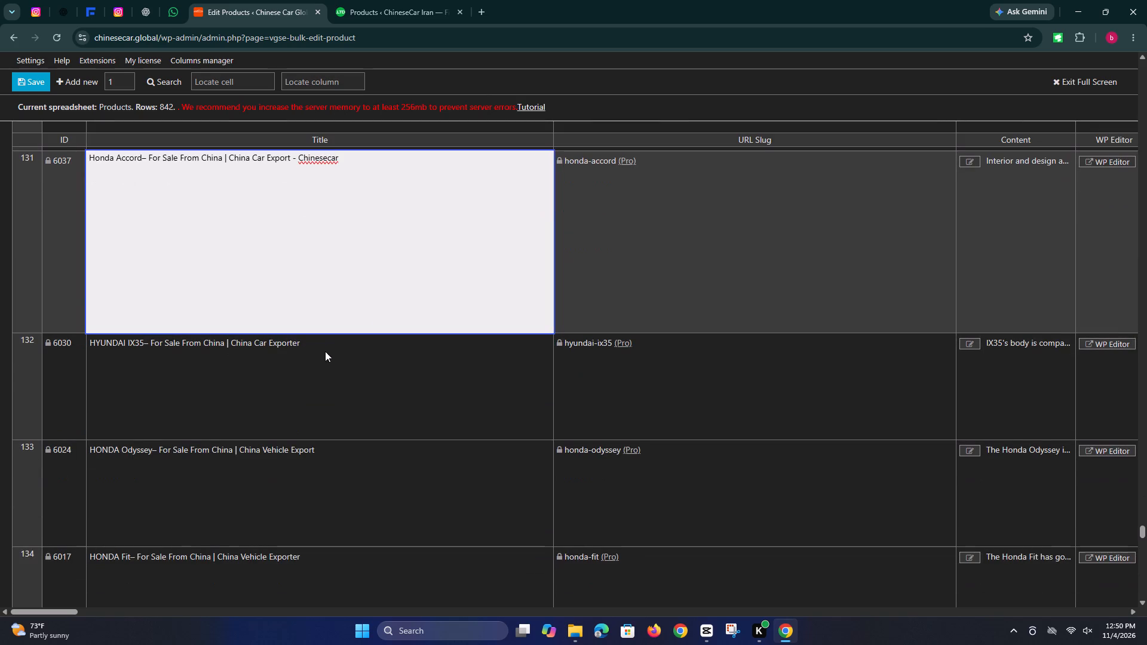
{"action": "triple_click", "coordinate": [305, 351]}
{"action": "right_click", "coordinate": [315, 340]}
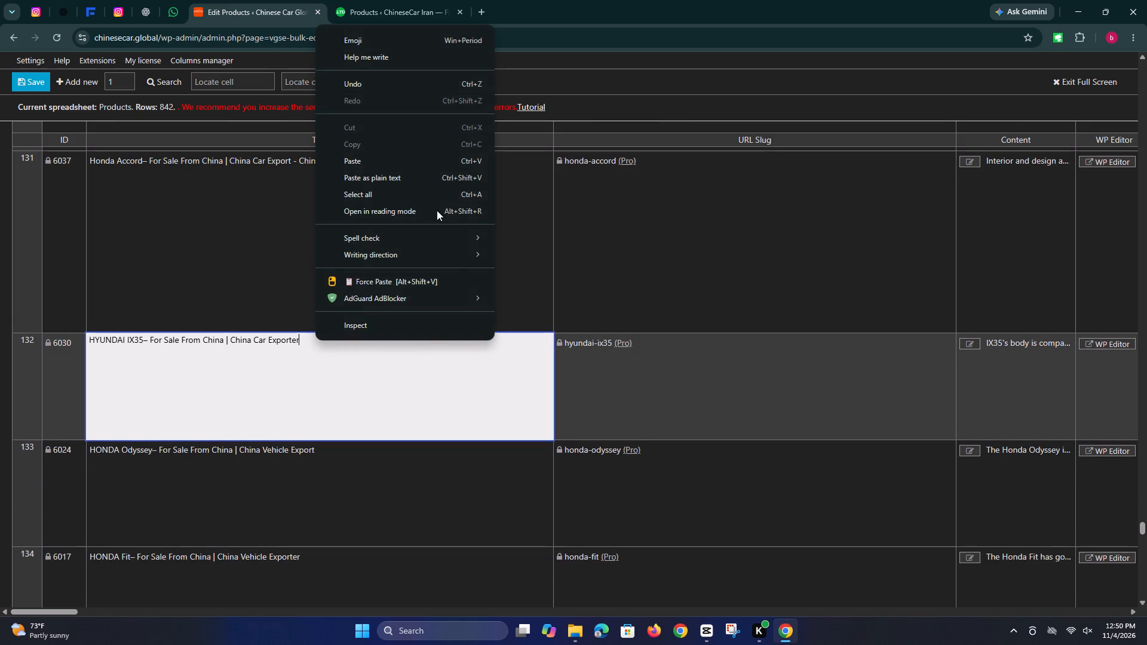
{"action": "left_click", "coordinate": [355, 161]}
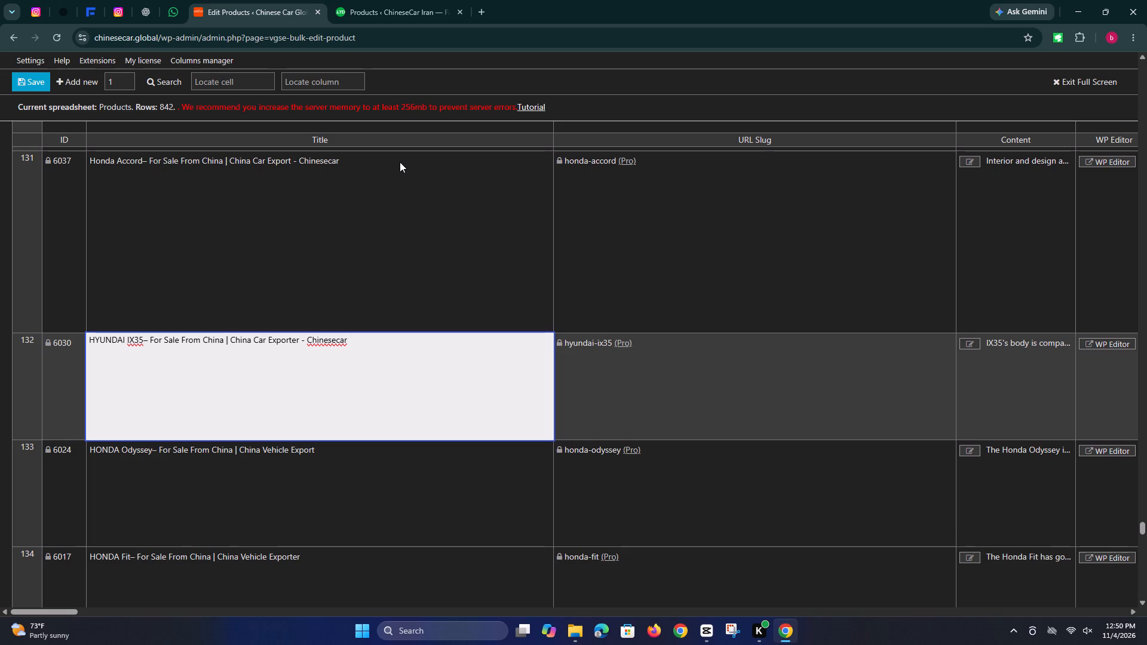
Append the copied " - Chinesecar" suffix to the HONDA Odyssey title in row 133.
{"action": "scroll", "coordinate": [397, 313], "scroll_direction": "down", "scroll_amount": 4}
{"action": "triple_click", "coordinate": [333, 223]}
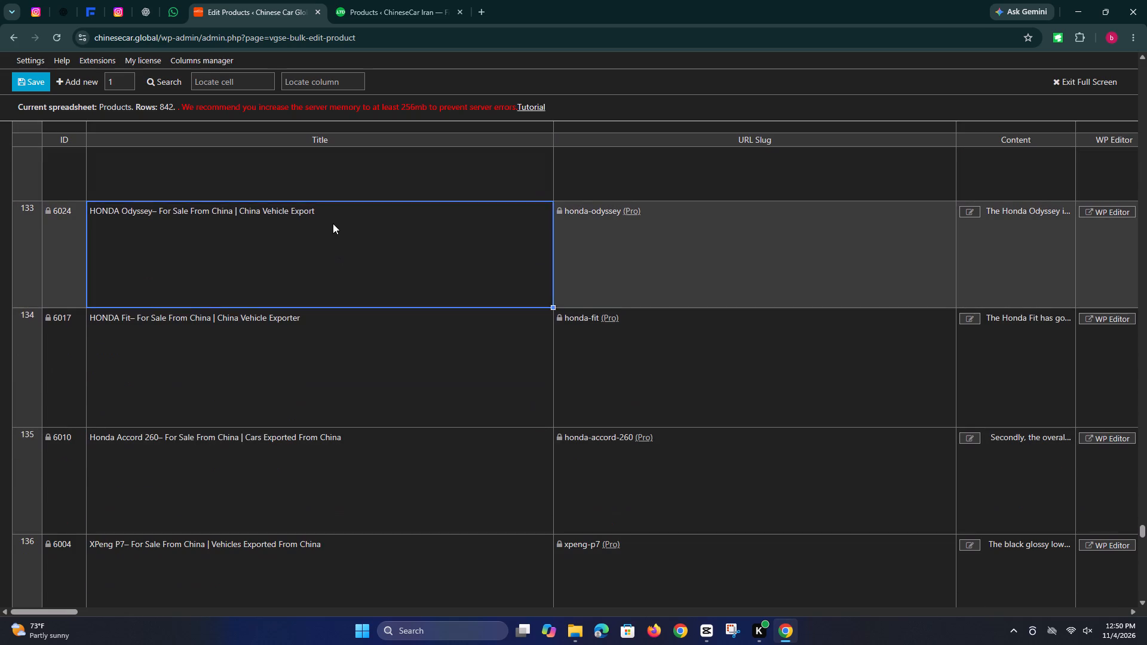
{"action": "right_click", "coordinate": [326, 214]}
{"action": "left_click", "coordinate": [379, 352]}
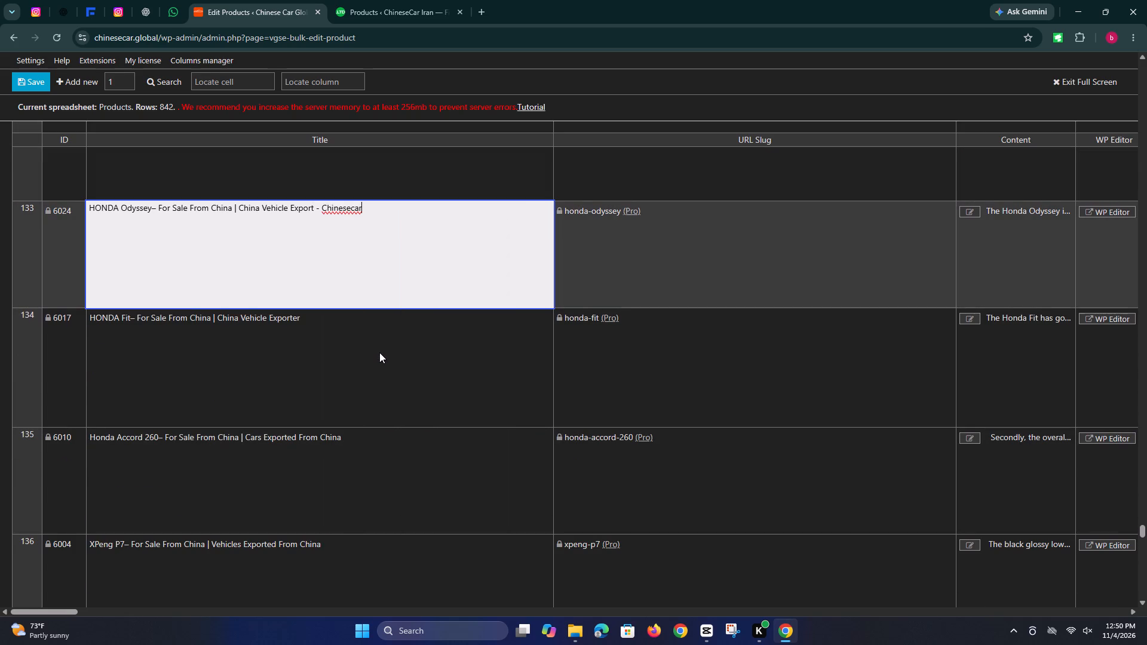
Append the copied " - Chinesecar" suffix to the HONDA Fit title in row 134.
{"action": "scroll", "coordinate": [379, 352], "scroll_direction": "down", "scroll_amount": 2}
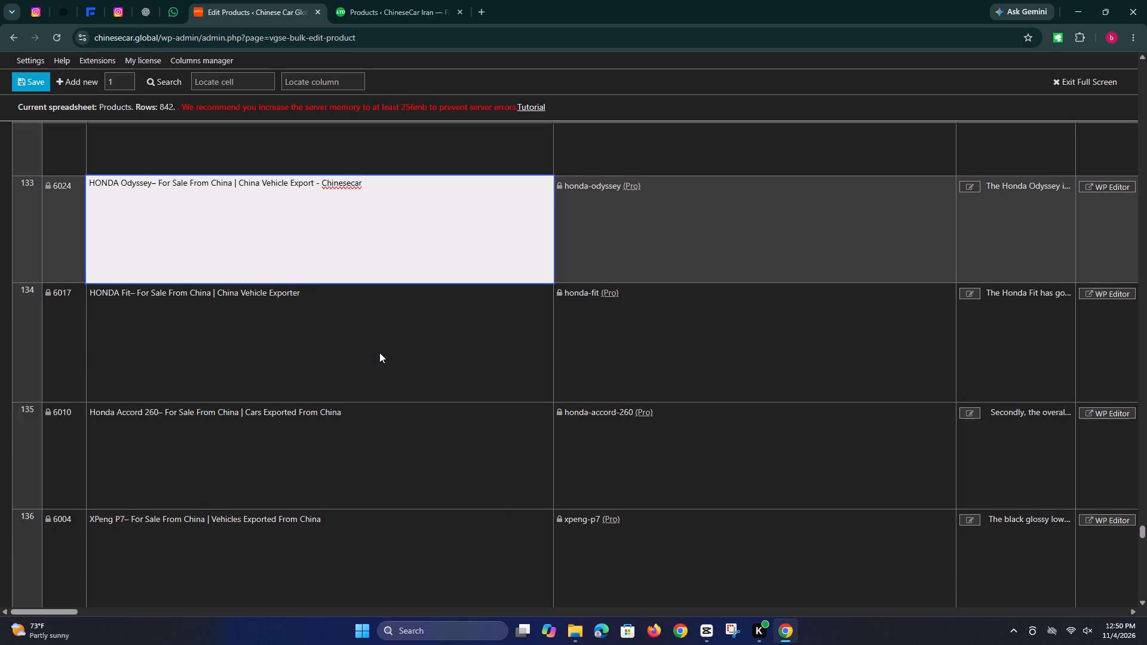
{"action": "triple_click", "coordinate": [349, 241]}
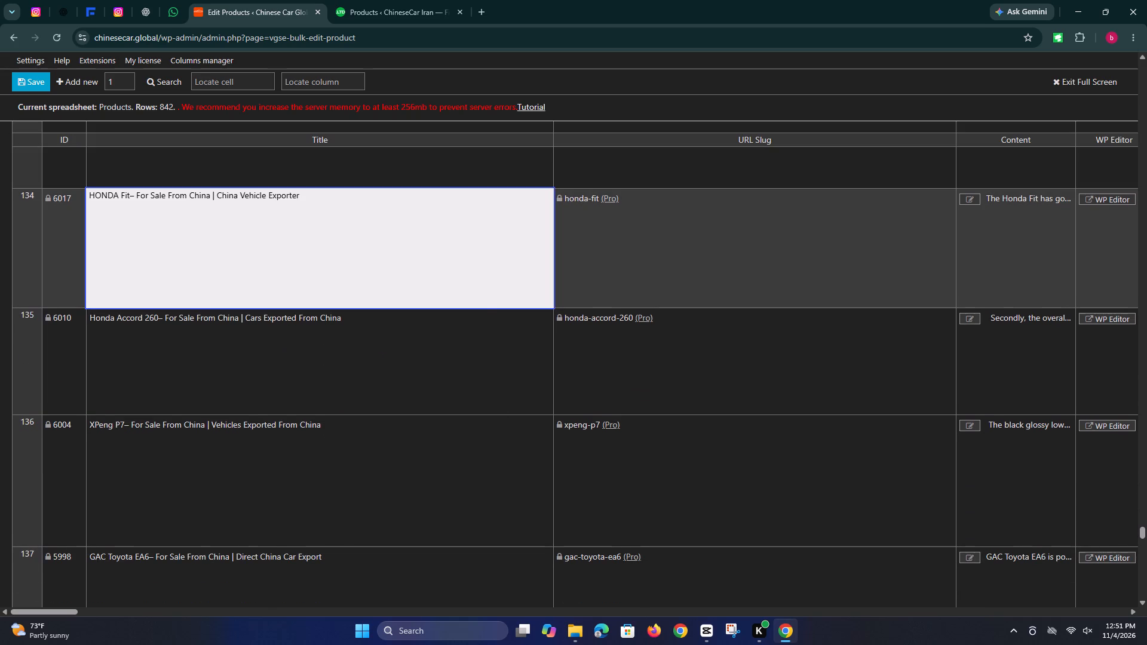
{"action": "right_click", "coordinate": [302, 196]}
{"action": "triple_click", "coordinate": [357, 339]}
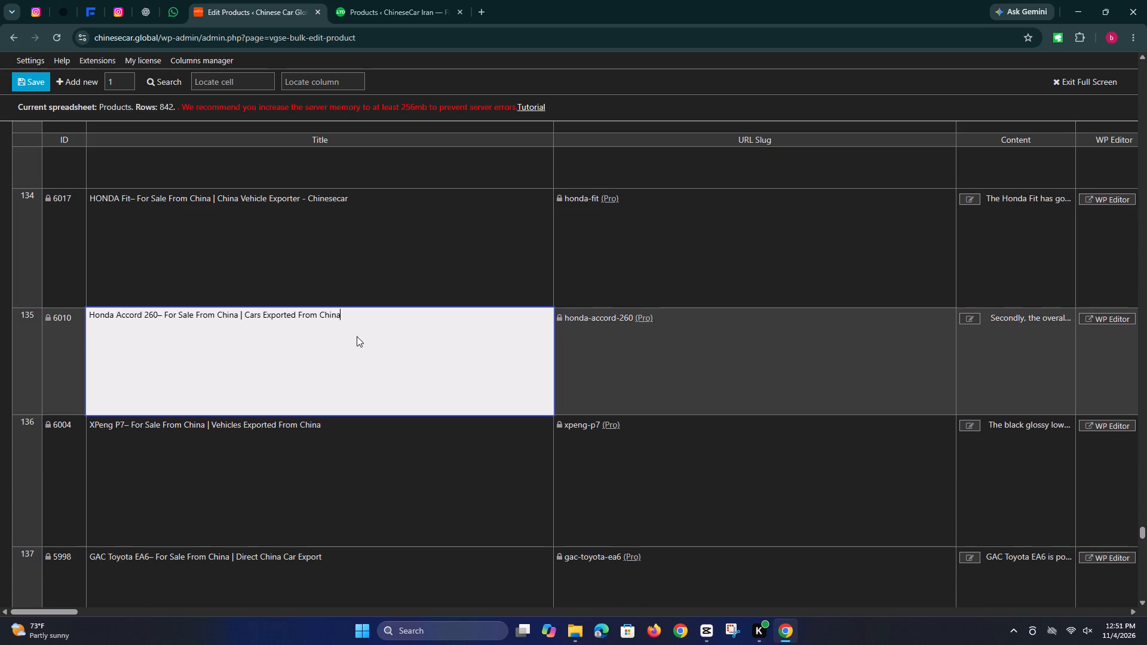
Append the copied " - Chinesecar" suffix to the Honda Accord 260 title in row 135.
{"action": "right_click", "coordinate": [354, 315]}
{"action": "left_click", "coordinate": [405, 440]}
Append the copied " - Chinesecar" suffix to the XPeng P7 title in row 136.
{"action": "scroll", "coordinate": [379, 410], "scroll_direction": "down", "scroll_amount": 2}
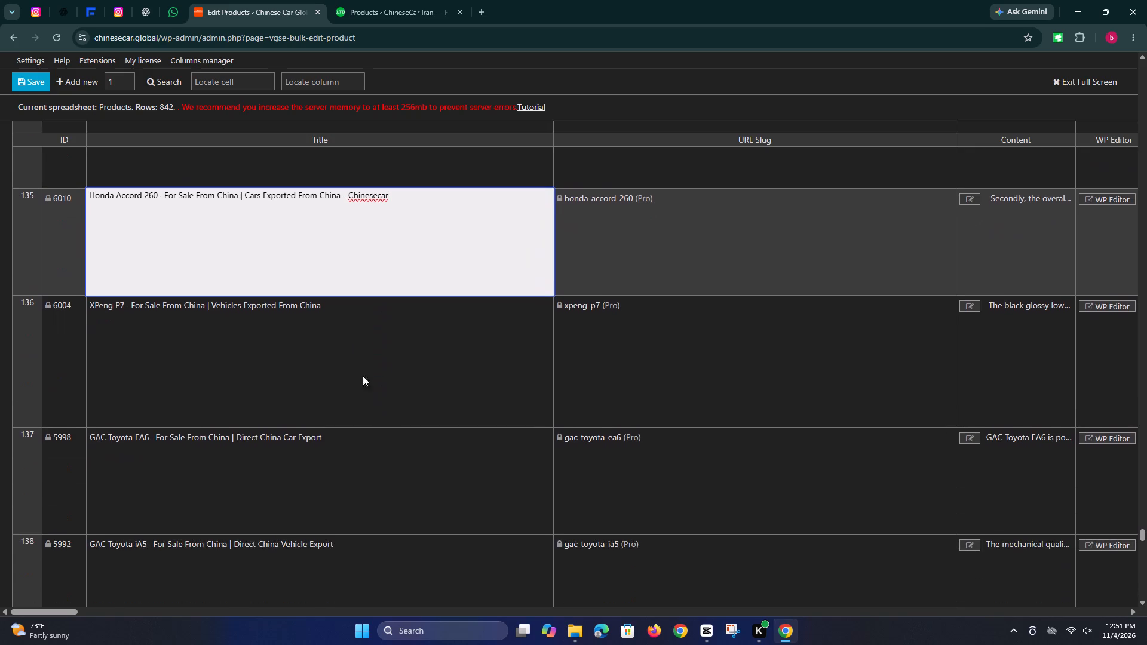
{"action": "triple_click", "coordinate": [351, 330]}
{"action": "right_click", "coordinate": [328, 308]}
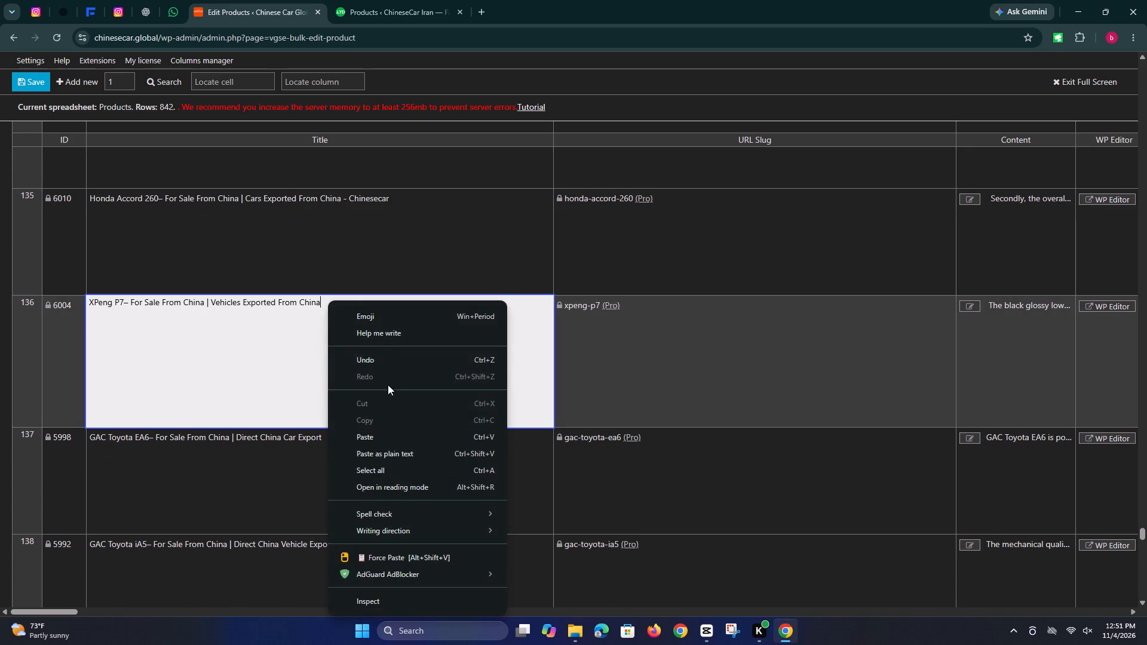
{"action": "left_click", "coordinate": [377, 433]}
Append the copied " - Chinesecar" suffix to the GAC Toyota EA6 title in row 137.
{"action": "scroll", "coordinate": [380, 398], "scroll_direction": "down", "scroll_amount": 2}
{"action": "triple_click", "coordinate": [348, 332]}
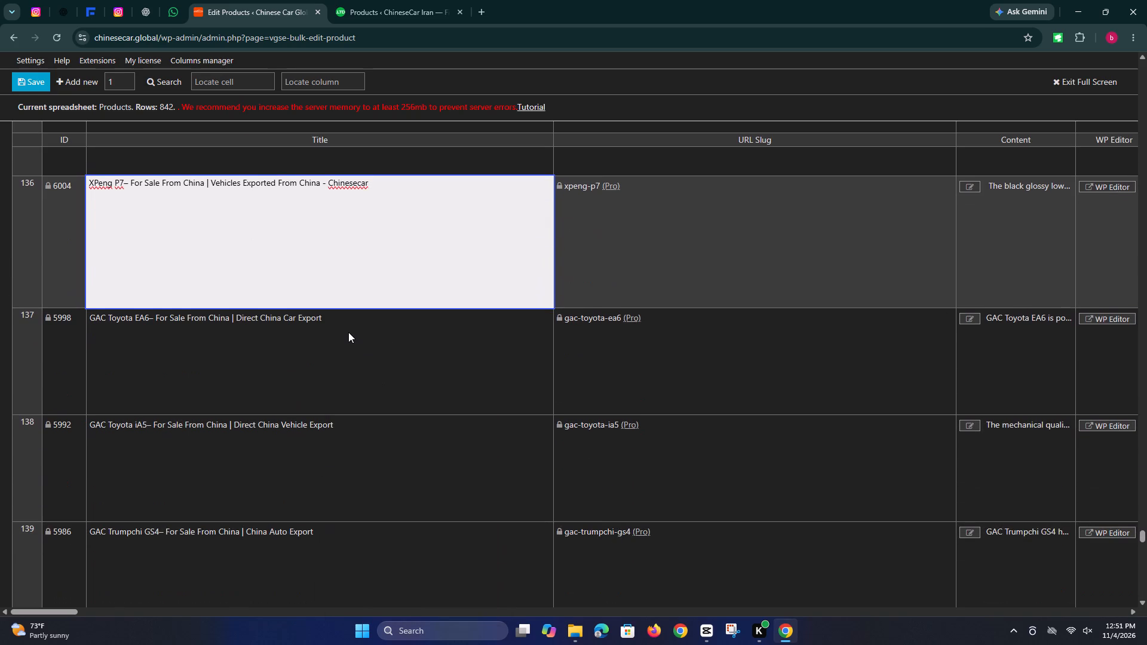
{"action": "right_click", "coordinate": [334, 316]}
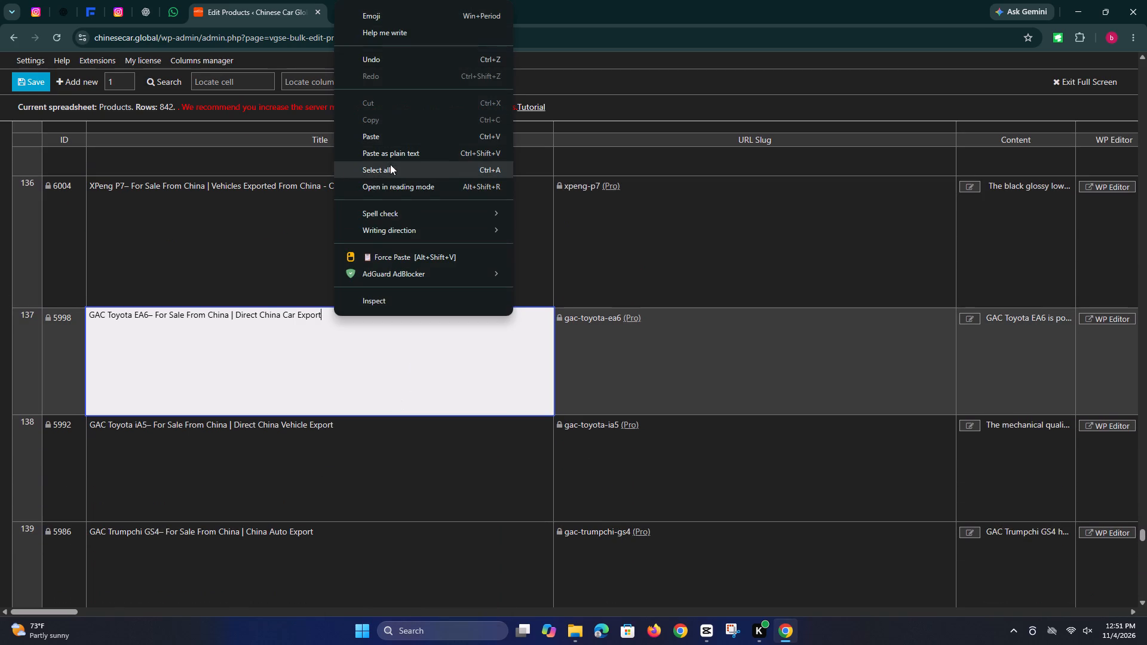
{"action": "left_click", "coordinate": [370, 139]}
Append the copied " - Chinesecar" suffix to the GAC Toyota iA5 title in row 138.
{"action": "scroll", "coordinate": [327, 367], "scroll_direction": "down", "scroll_amount": 3}
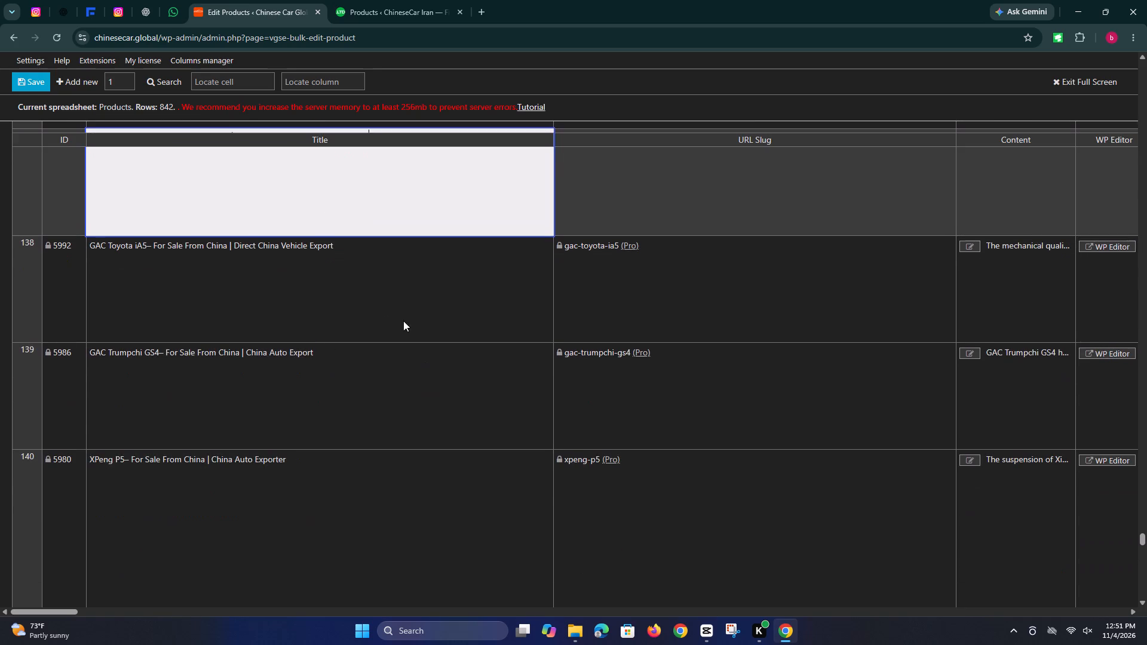
{"action": "triple_click", "coordinate": [332, 269]}
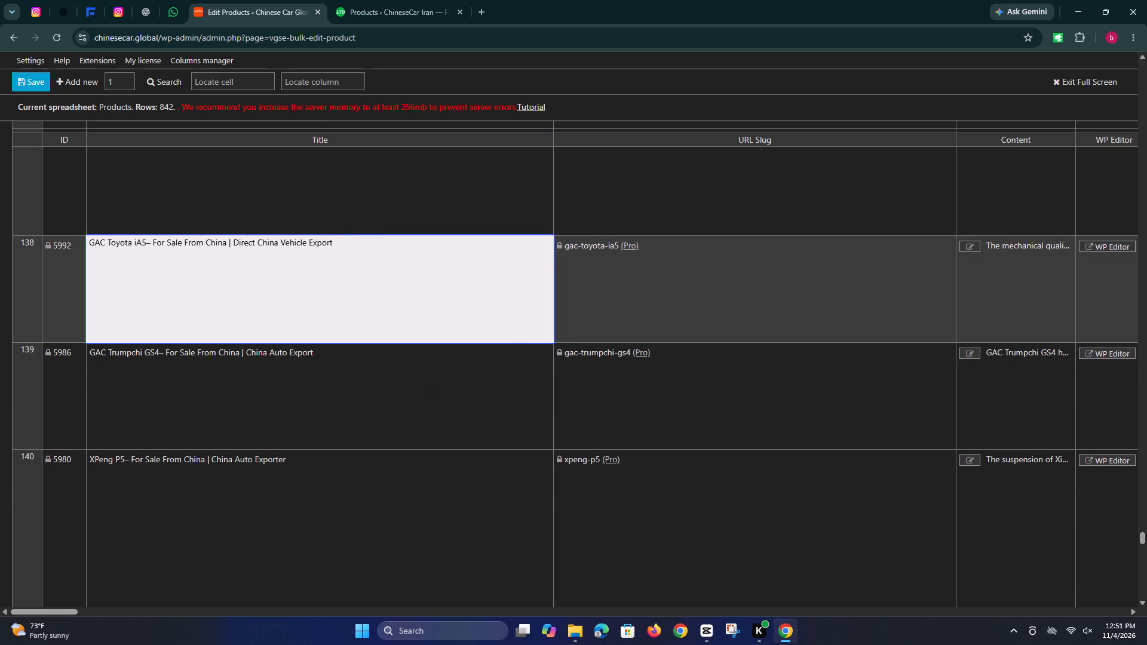
{"action": "right_click", "coordinate": [339, 242]}
{"action": "left_click", "coordinate": [410, 385]}
Append the copied " - Chinesecar" suffix to the GAC Trumpchi GS4 title in row 139.
{"action": "scroll", "coordinate": [373, 365], "scroll_direction": "down", "scroll_amount": 1}
{"action": "triple_click", "coordinate": [318, 315]}
{"action": "right_click", "coordinate": [318, 294]}
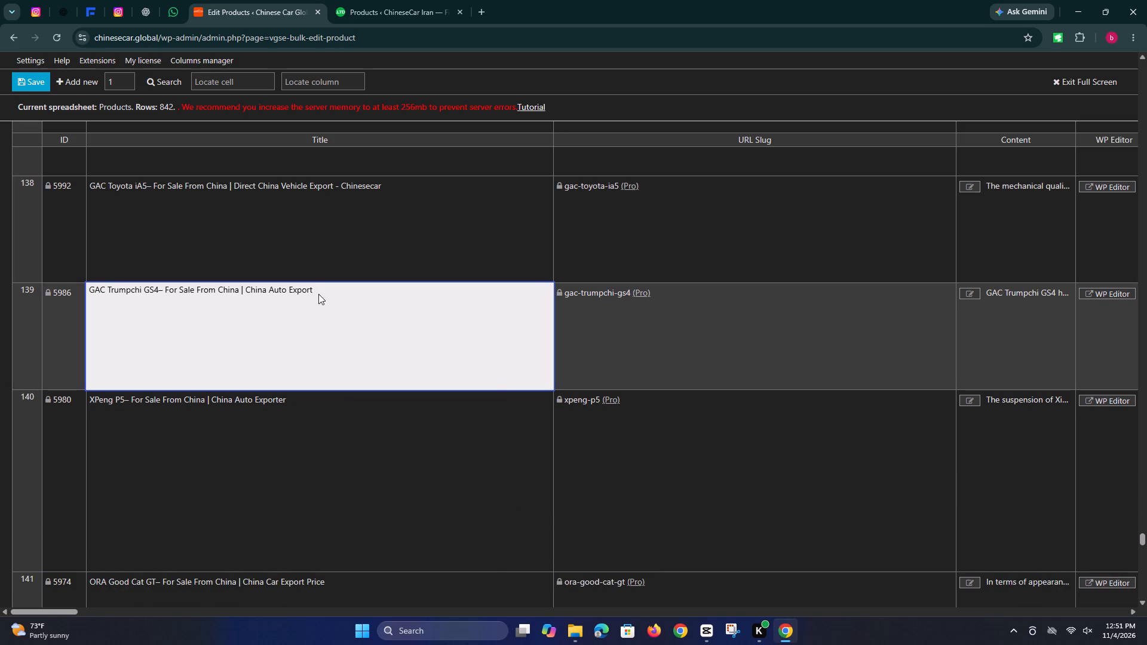
{"action": "left_click", "coordinate": [367, 427]}
Append the copied " - Chinesecar" suffix to the XPeng P5 title in row 140.
{"action": "double_click", "coordinate": [316, 409]}
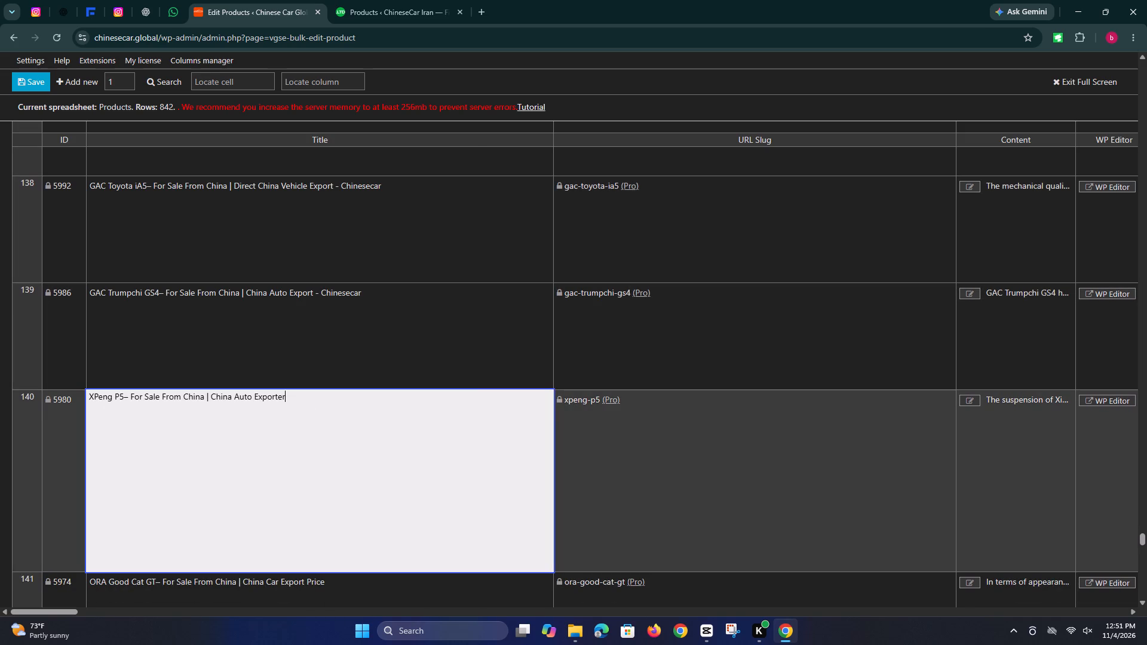
{"action": "right_click", "coordinate": [300, 401]}
{"action": "left_click", "coordinate": [346, 216]}
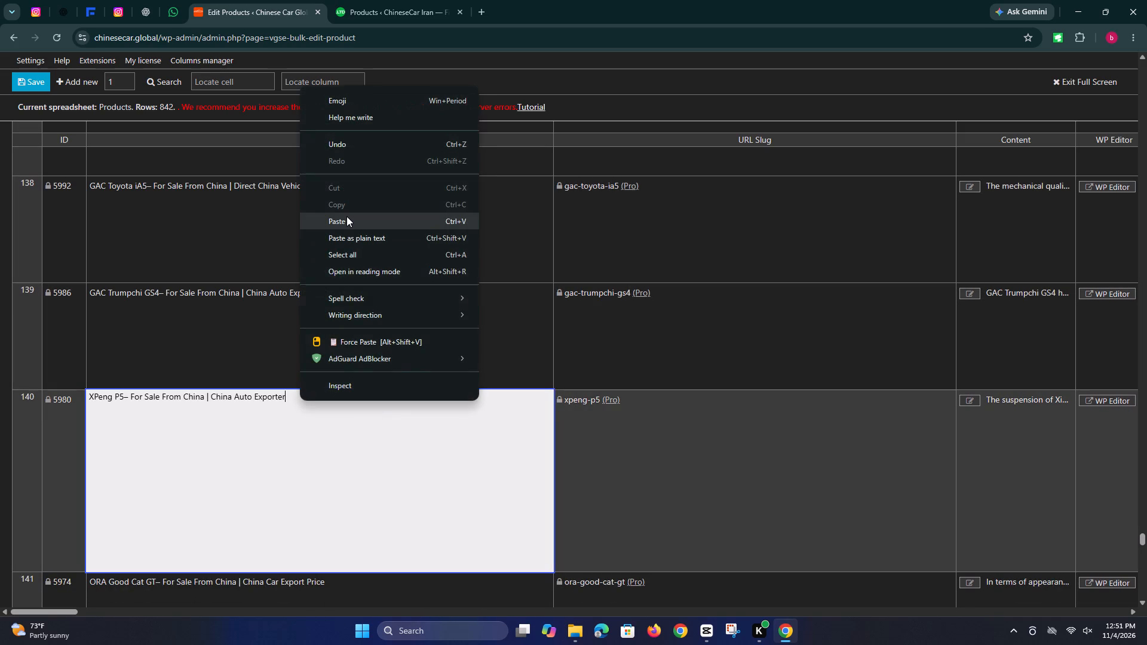
{"action": "scroll", "coordinate": [367, 245], "scroll_direction": "down", "scroll_amount": 2}
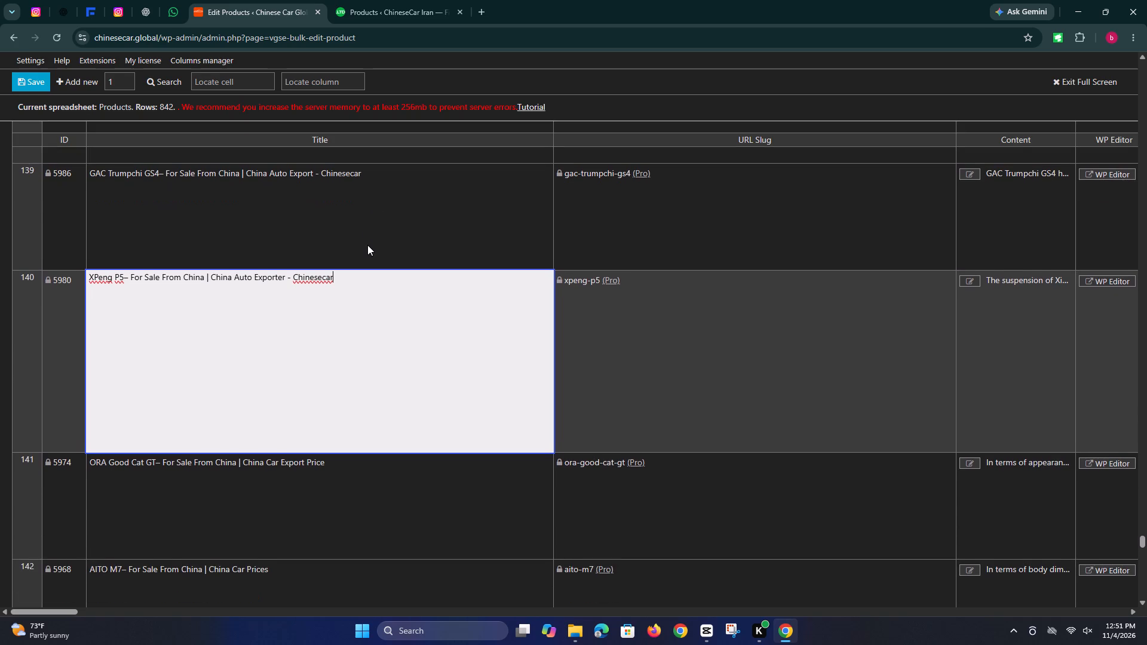
Append the copied " - Chinesecar" suffix to the ORA Good Cat GT title in row 141.
{"action": "scroll", "coordinate": [363, 314], "scroll_direction": "down", "scroll_amount": 1}
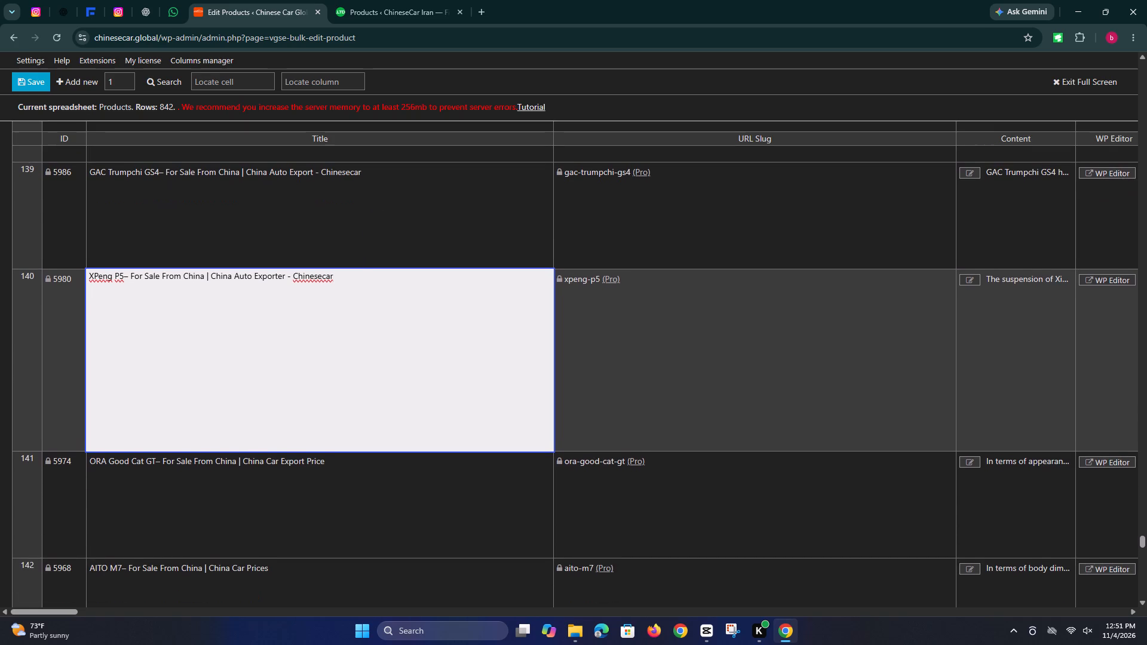
{"action": "scroll", "coordinate": [363, 314], "scroll_direction": "down", "scroll_amount": 2}
{"action": "triple_click", "coordinate": [348, 315]}
{"action": "right_click", "coordinate": [335, 284]}
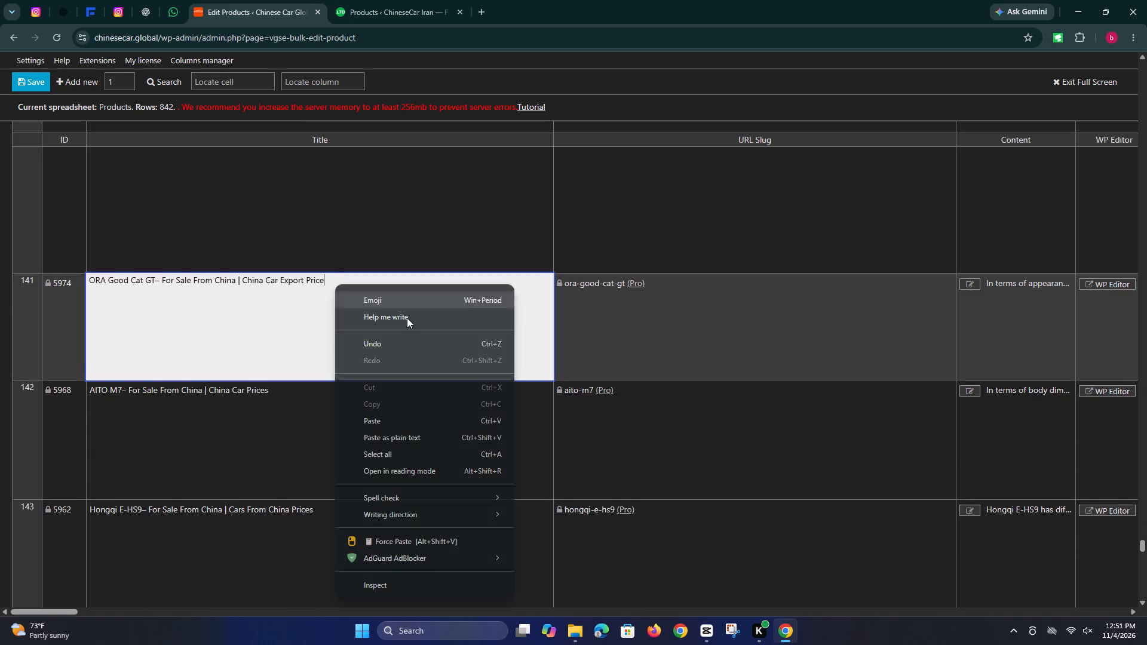
{"action": "left_click", "coordinate": [378, 423]}
Append the copied " - Chinesecar" suffix to the AITO M7 title in row 142.
{"action": "double_click", "coordinate": [310, 406]}
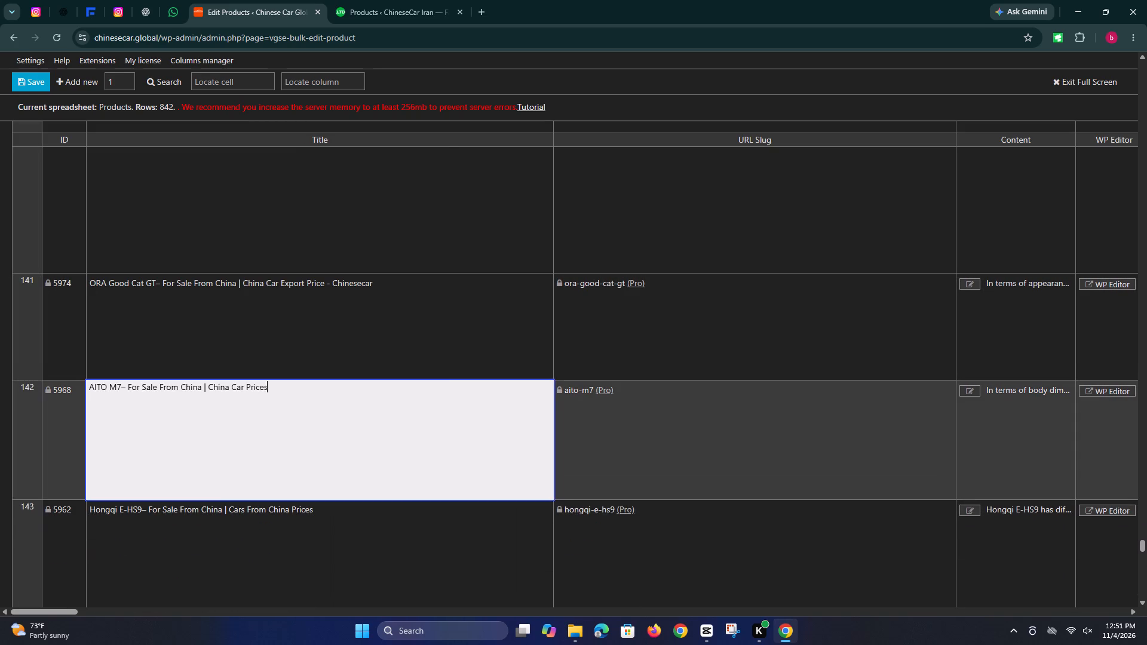
{"action": "right_click", "coordinate": [272, 388]}
{"action": "left_click", "coordinate": [319, 210]}
Append the copied " - Chinesecar" suffix to the Hongqi E-HS9 title in row 143.
{"action": "scroll", "coordinate": [346, 337], "scroll_direction": "down", "scroll_amount": 3}
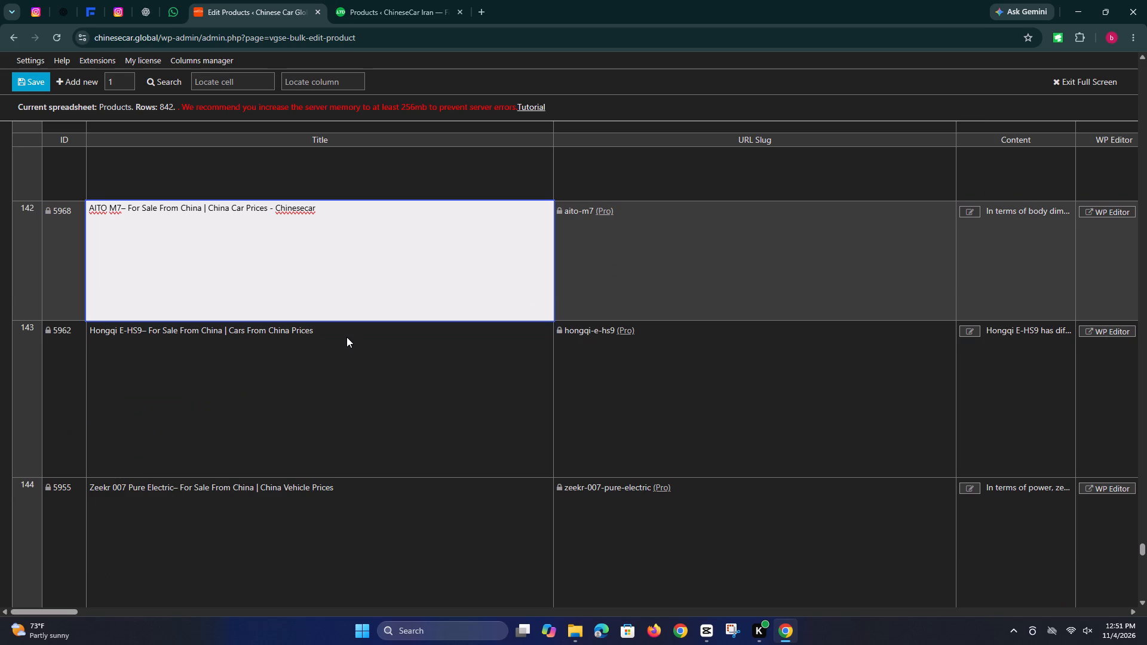
{"action": "scroll", "coordinate": [346, 337], "scroll_direction": "down", "scroll_amount": 2}
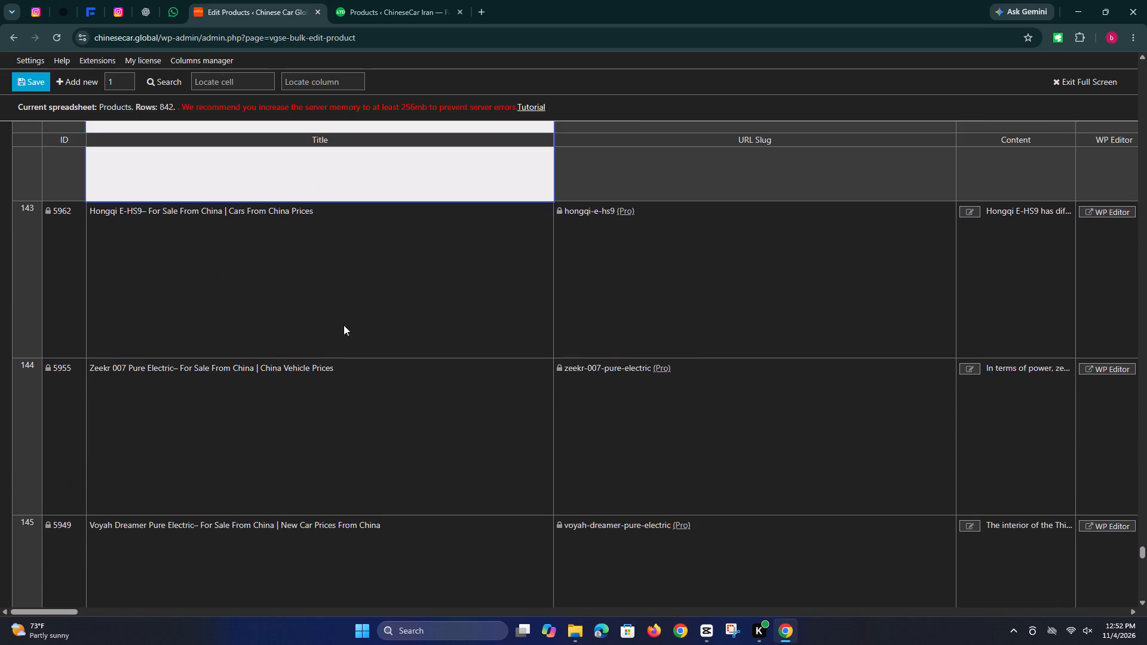
{"action": "triple_click", "coordinate": [324, 279]}
{"action": "right_click", "coordinate": [321, 213]}
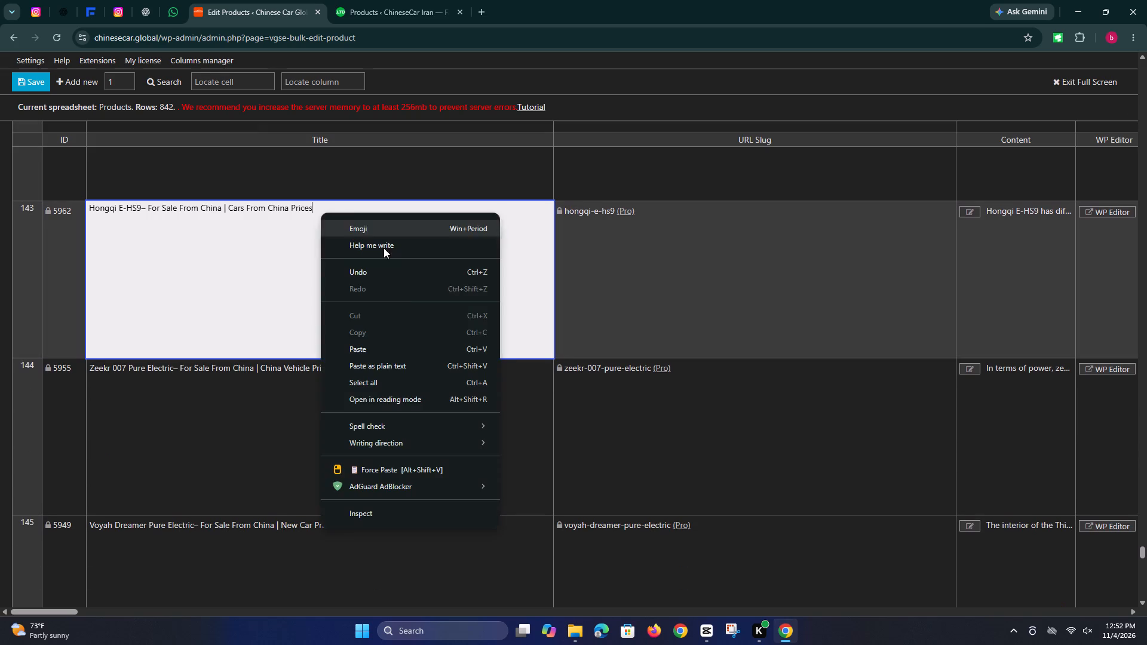
{"action": "left_click", "coordinate": [382, 354]}
Append the copied " - Chinesecar" suffix to the Zeekr 007 Pure Electric title in row 144.
{"action": "double_click", "coordinate": [348, 380]}
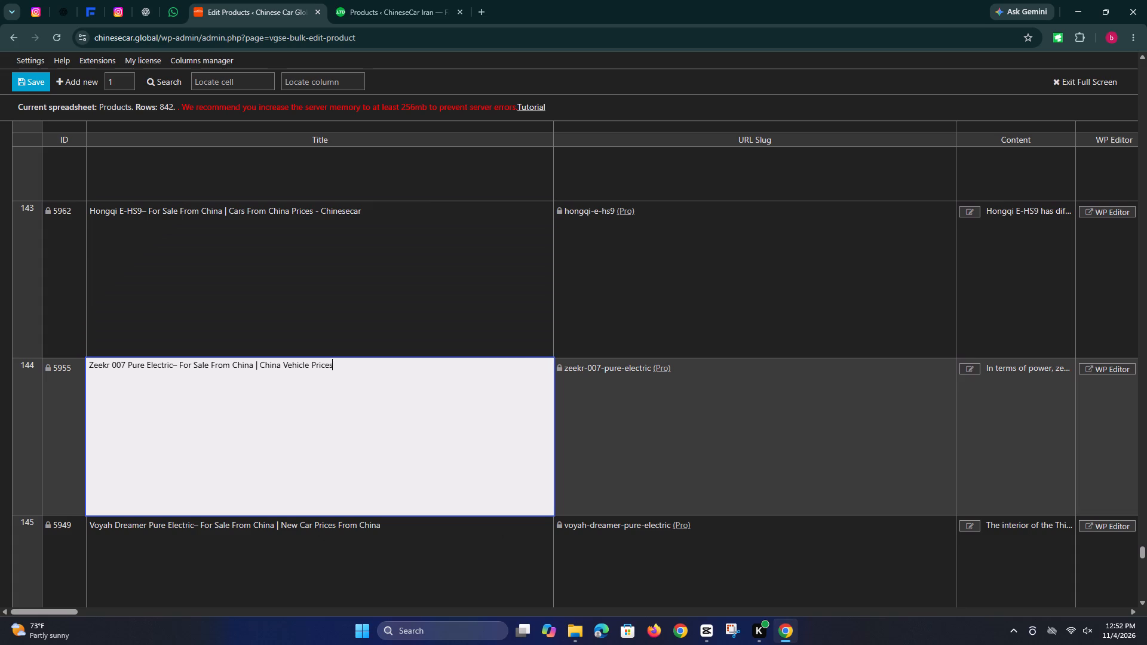
{"action": "right_click", "coordinate": [348, 370]}
{"action": "left_click", "coordinate": [386, 190]}
Append the copied " - Chinesecar" suffix to the Voyah Dreamer Pure Electric title in row 145.
{"action": "scroll", "coordinate": [372, 343], "scroll_direction": "down", "scroll_amount": 2}
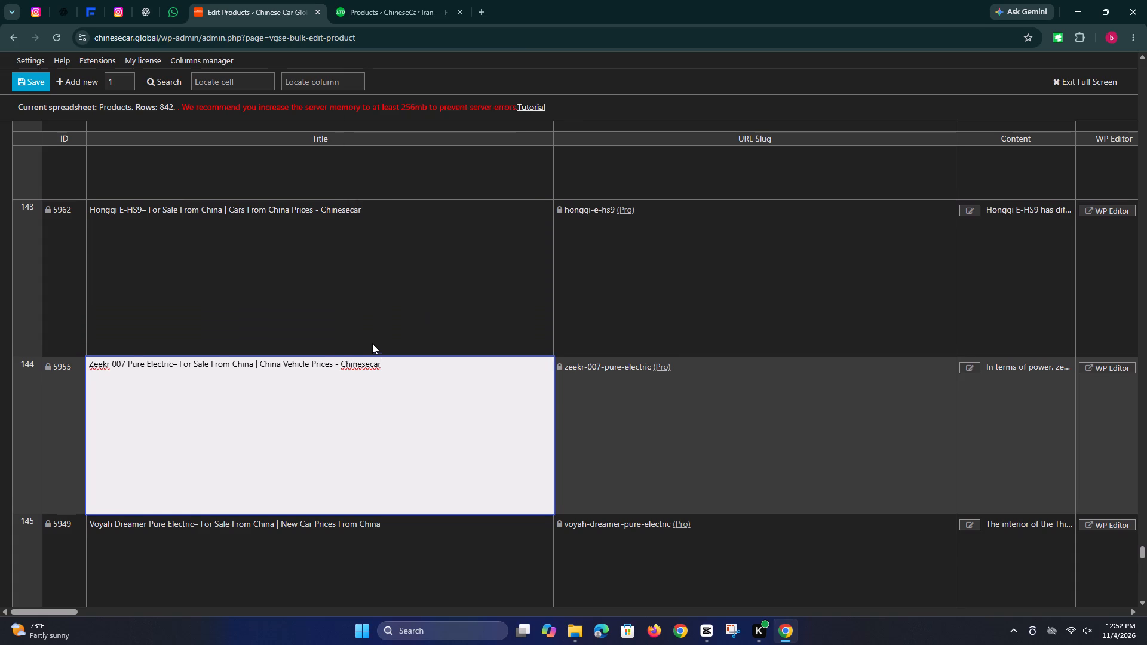
{"action": "scroll", "coordinate": [372, 343], "scroll_direction": "down", "scroll_amount": 2}
{"action": "triple_click", "coordinate": [389, 350]}
{"action": "right_click", "coordinate": [392, 290]}
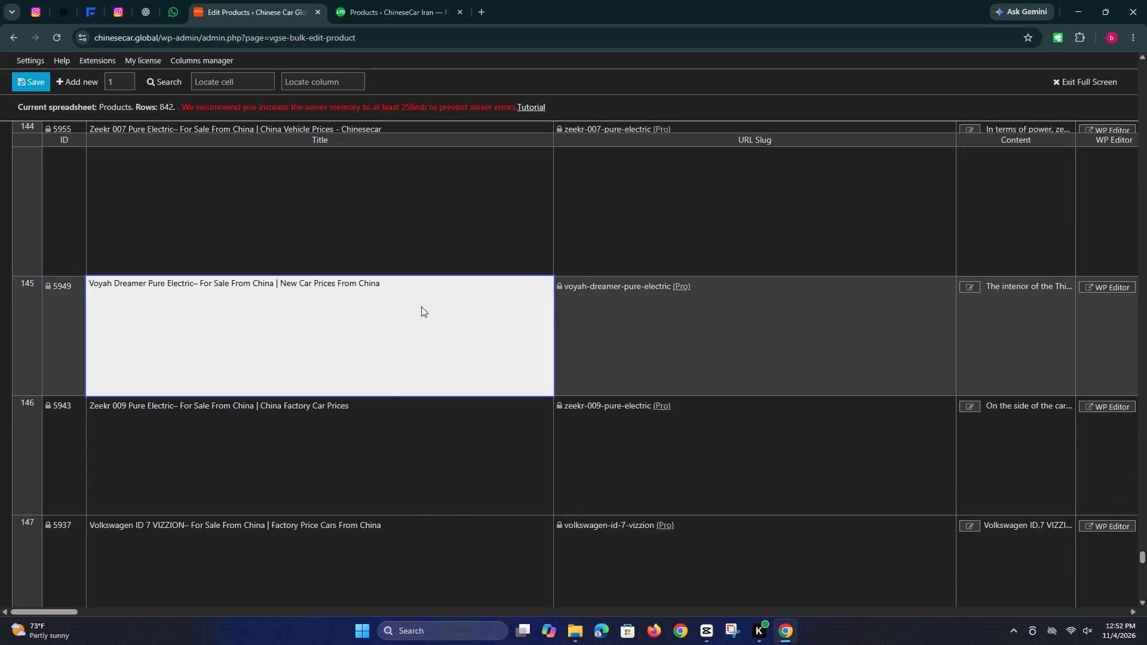
{"action": "left_click", "coordinate": [446, 426]}
Append the copied " - Chinesecar" suffix to the Zeekr 009 Pure Electric title in row 146.
{"action": "scroll", "coordinate": [387, 370], "scroll_direction": "down", "scroll_amount": 3}
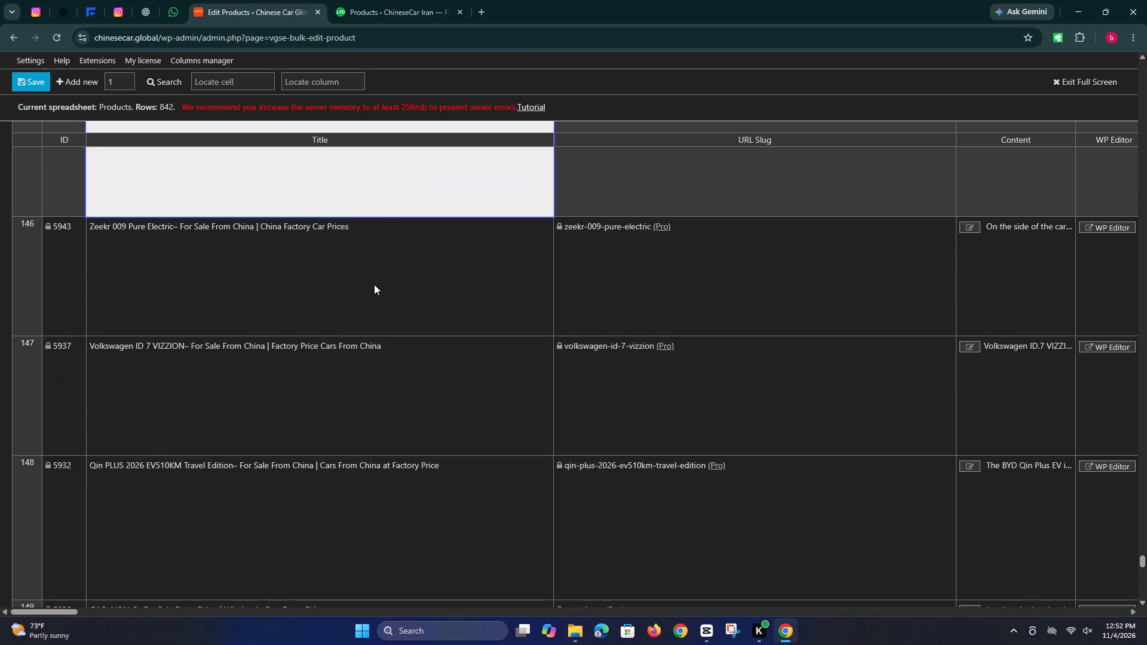
{"action": "double_click", "coordinate": [374, 284]}
{"action": "double_click", "coordinate": [358, 234]}
{"action": "right_click", "coordinate": [353, 228]}
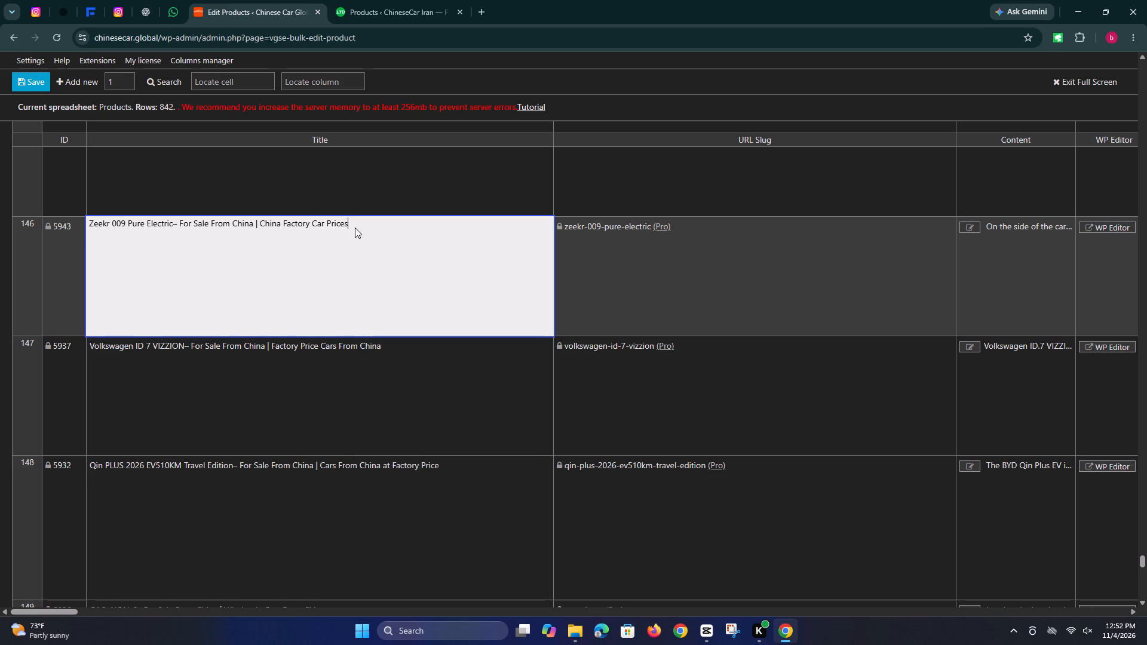
{"action": "left_click", "coordinate": [393, 370]}
Append the copied " - Chinesecar" suffix to the Volkswagen ID 7 VIZZION title in row 147.
{"action": "double_click", "coordinate": [355, 365]}
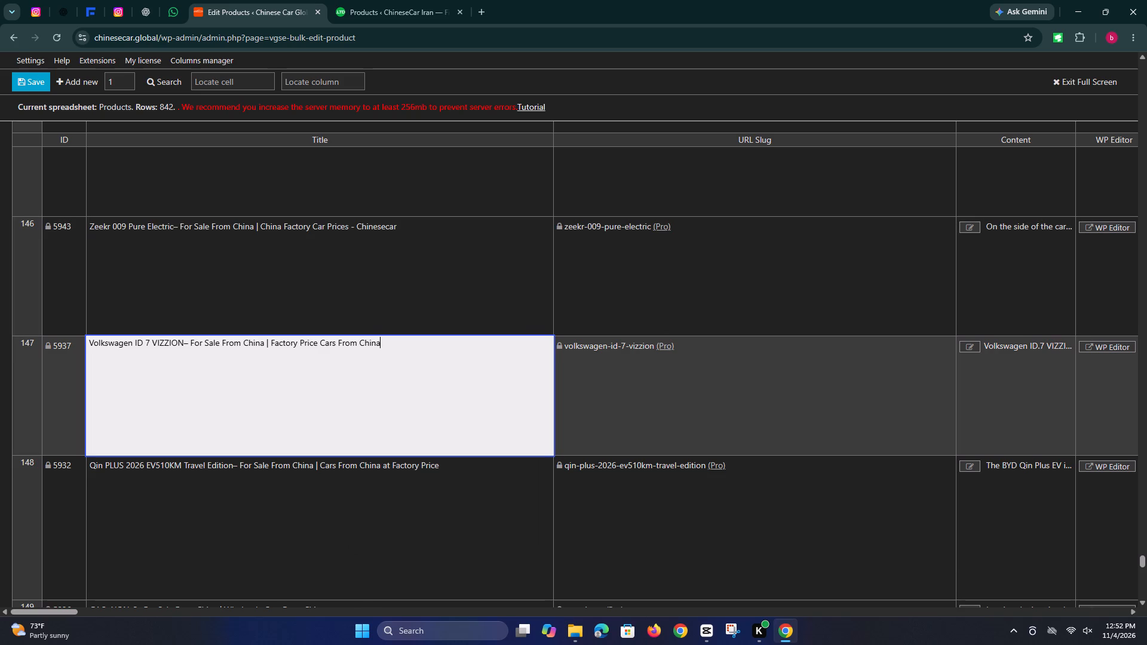
{"action": "right_click", "coordinate": [388, 343]}
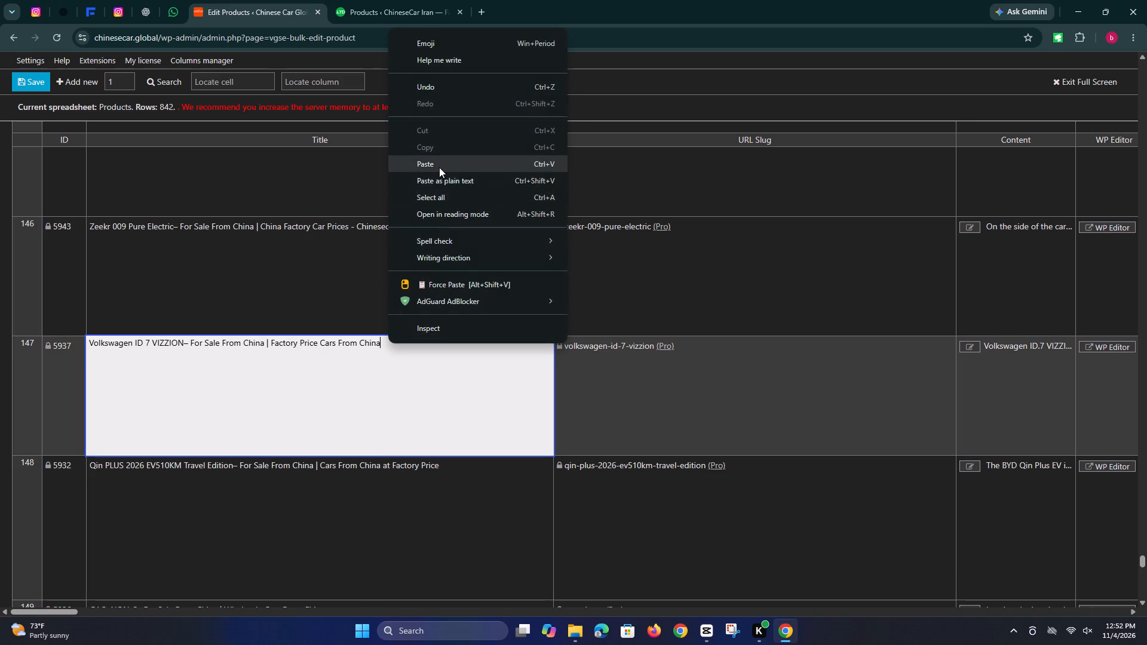
{"action": "left_click", "coordinate": [439, 167]}
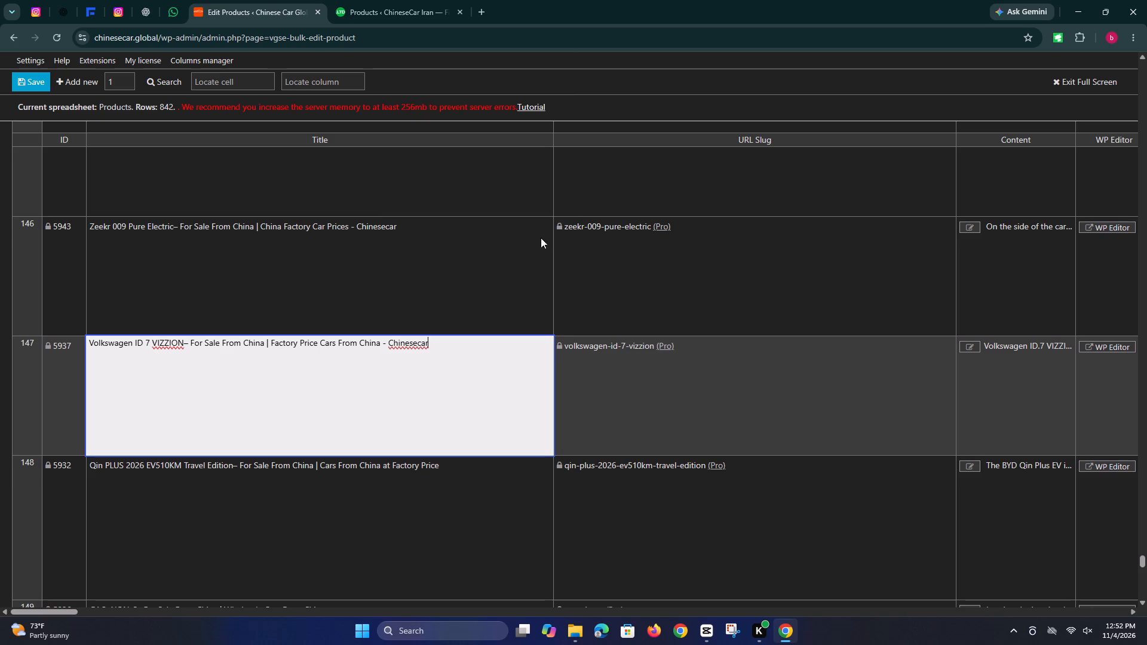
Append the copied " - Chinesecar" suffix to the Qin PLUS 2026 EV510KM Travel Edition title in row 148.
{"action": "scroll", "coordinate": [427, 421], "scroll_direction": "down", "scroll_amount": 2}
{"action": "double_click", "coordinate": [420, 367]}
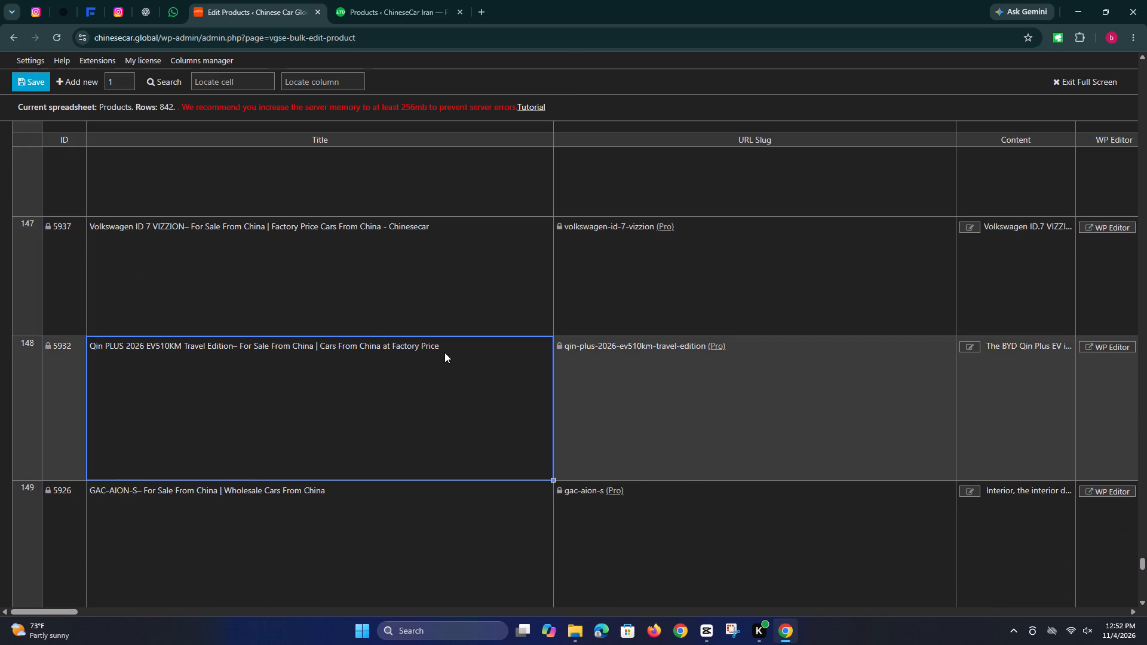
{"action": "double_click", "coordinate": [419, 365]}
{"action": "right_click", "coordinate": [443, 347]}
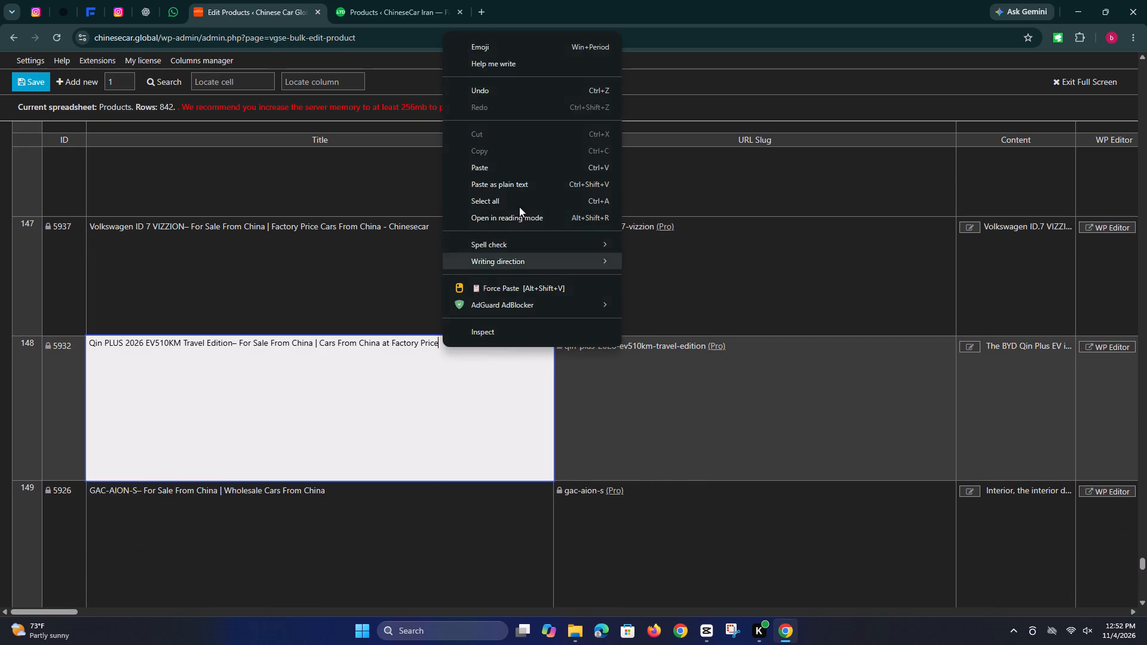
{"action": "left_click", "coordinate": [482, 175]}
Append the copied " - Chinesecar" suffix to the GAC-AION-S title in row 149.
{"action": "scroll", "coordinate": [430, 365], "scroll_direction": "down", "scroll_amount": 2}
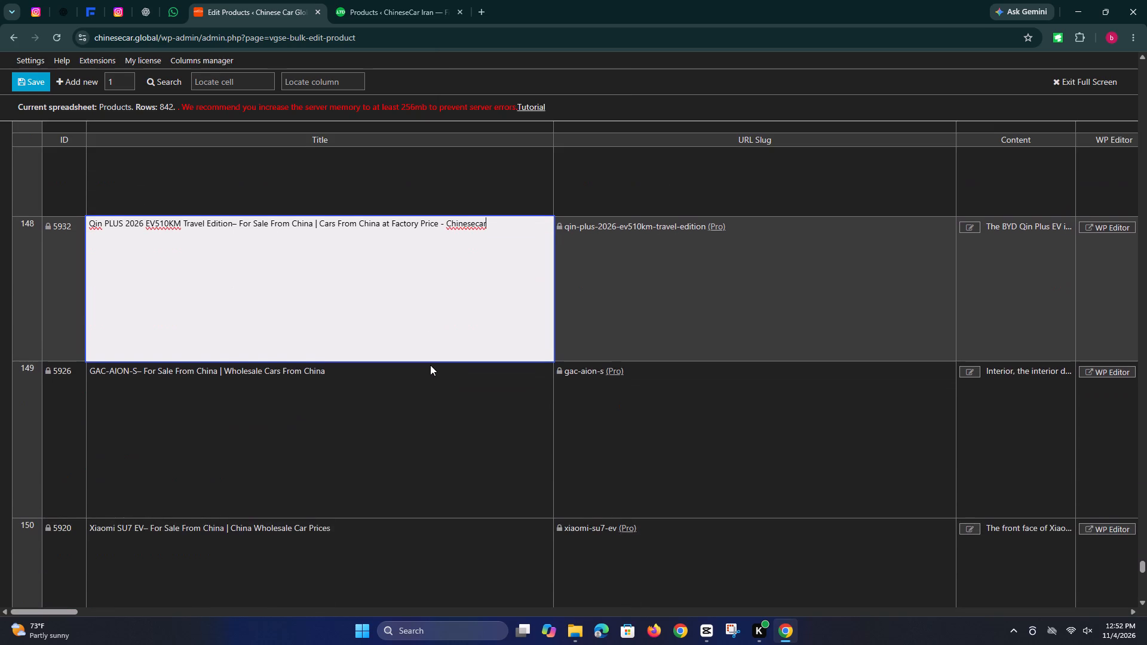
{"action": "scroll", "coordinate": [430, 365], "scroll_direction": "down", "scroll_amount": 2}
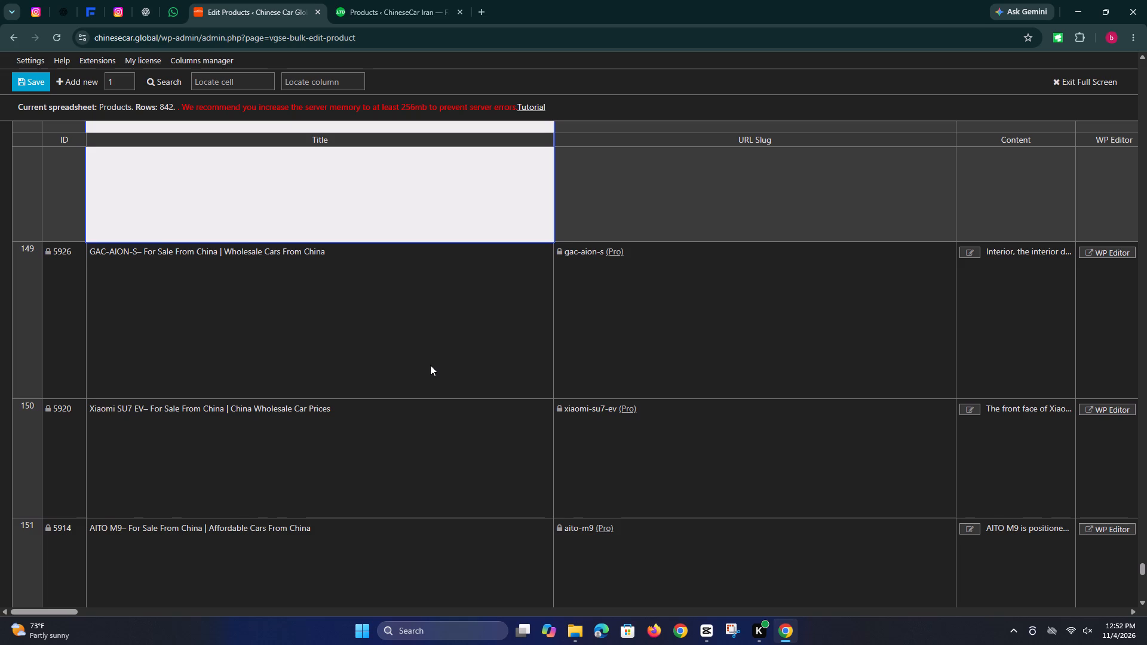
{"action": "double_click", "coordinate": [326, 282]}
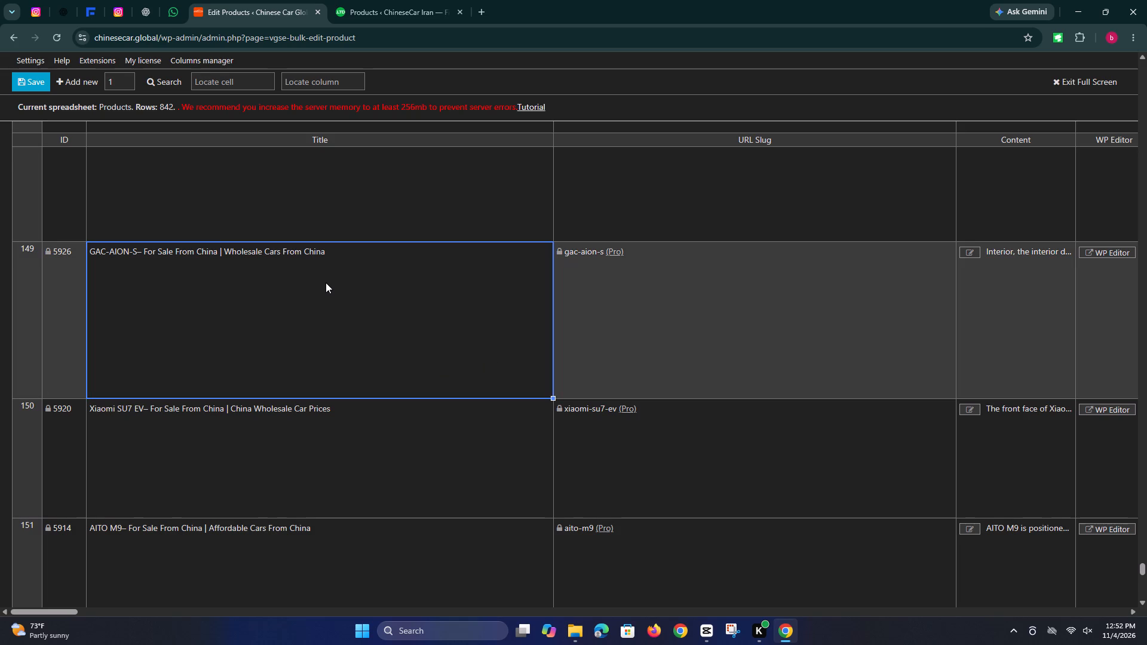
{"action": "left_click", "coordinate": [326, 278]}
{"action": "double_click", "coordinate": [327, 259]}
{"action": "right_click", "coordinate": [329, 254]}
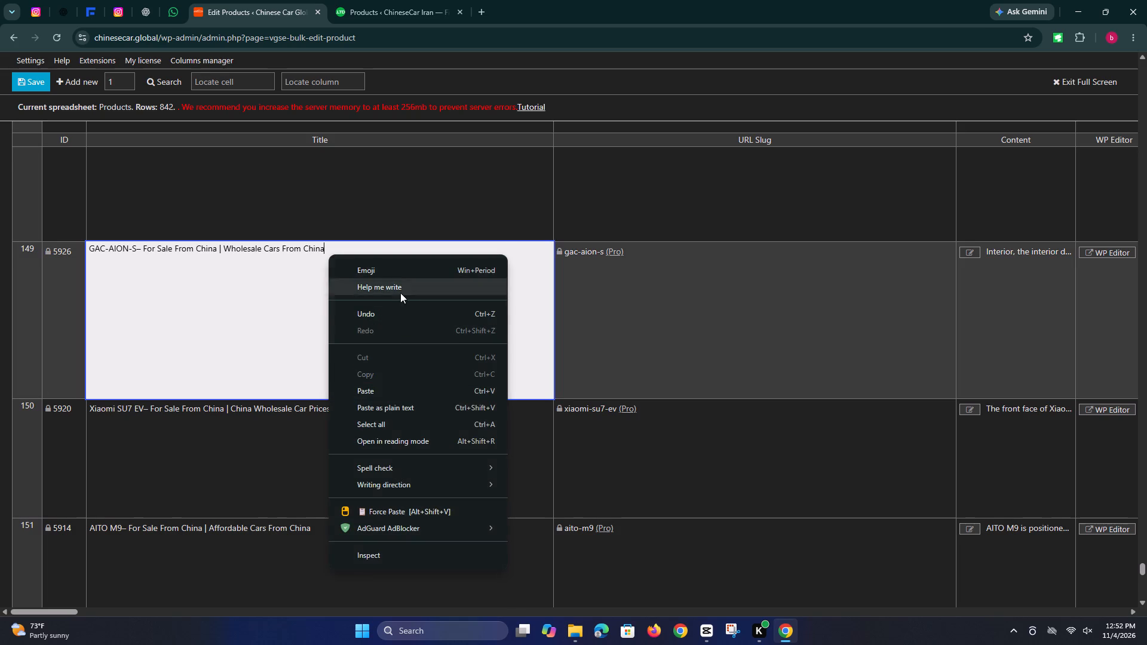
{"action": "left_click", "coordinate": [390, 388]}
Append the copied " - Chinesecar" suffix to the Xiaomi SU7 EV title in row 150.
{"action": "double_click", "coordinate": [326, 437]}
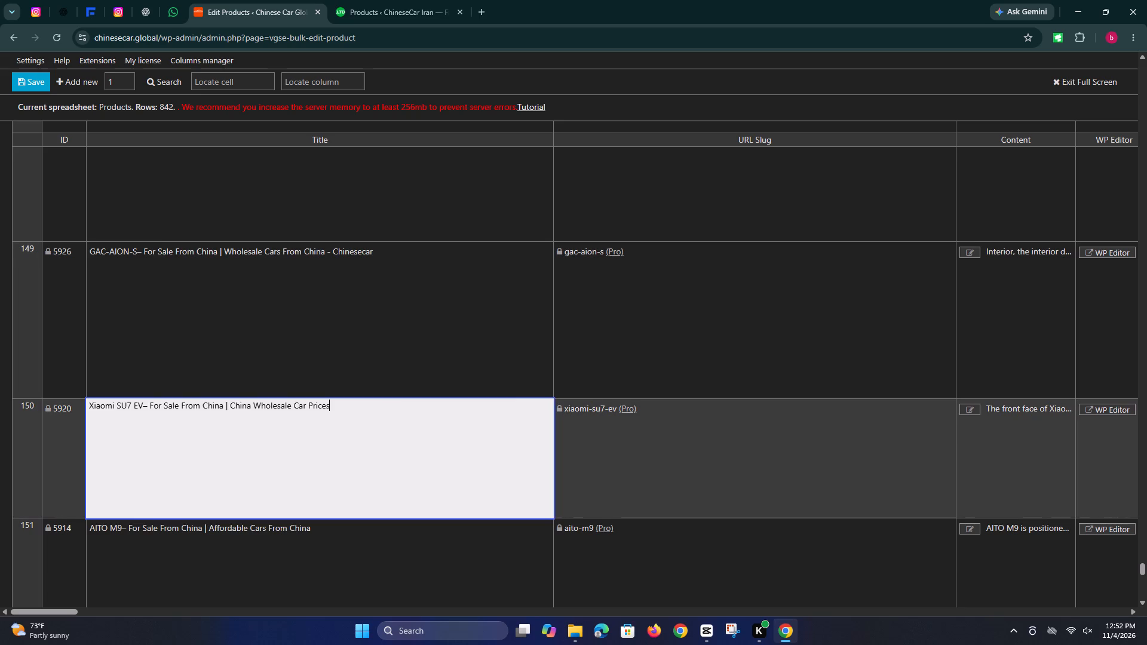
{"action": "right_click", "coordinate": [338, 406]}
{"action": "left_click", "coordinate": [386, 234]}
Append the copied " - Chinesecar" suffix to the AITO M9 title in row 151.
{"action": "scroll", "coordinate": [397, 410], "scroll_direction": "down", "scroll_amount": 3}
{"action": "double_click", "coordinate": [315, 391]}
{"action": "left_click", "coordinate": [323, 371]}
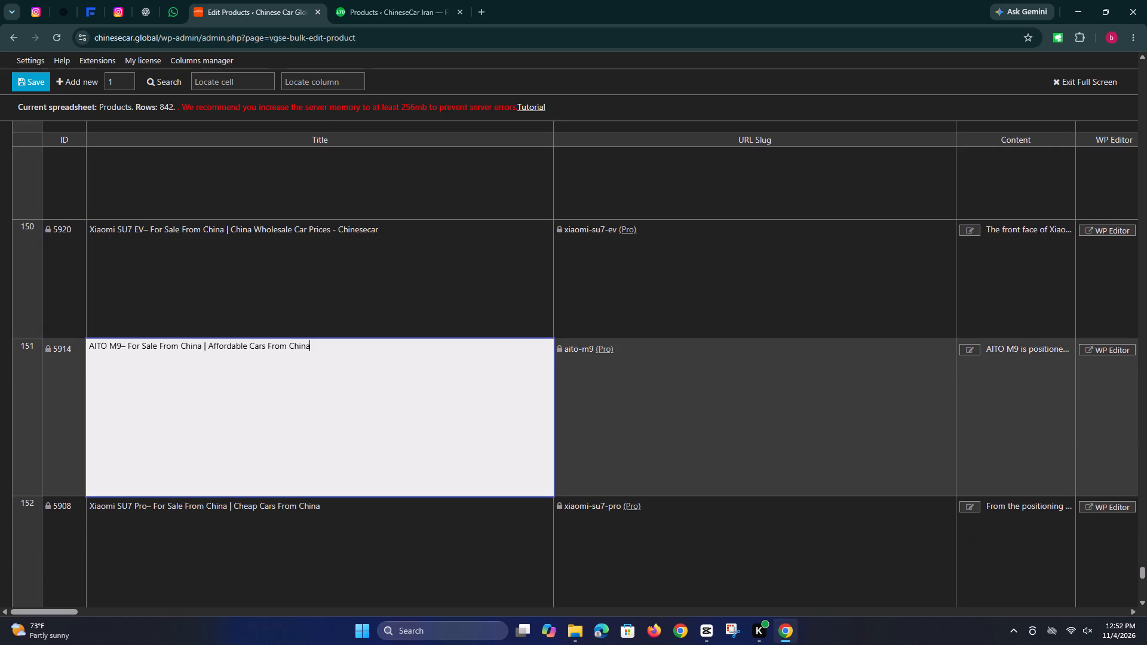
{"action": "right_click", "coordinate": [314, 351]}
{"action": "left_click", "coordinate": [373, 177]}
Append the copied " - Chinesecar" suffix to the Xiaomi SU7 Pro title in row 152.
{"action": "scroll", "coordinate": [353, 366], "scroll_direction": "down", "scroll_amount": 4}
{"action": "triple_click", "coordinate": [317, 334]}
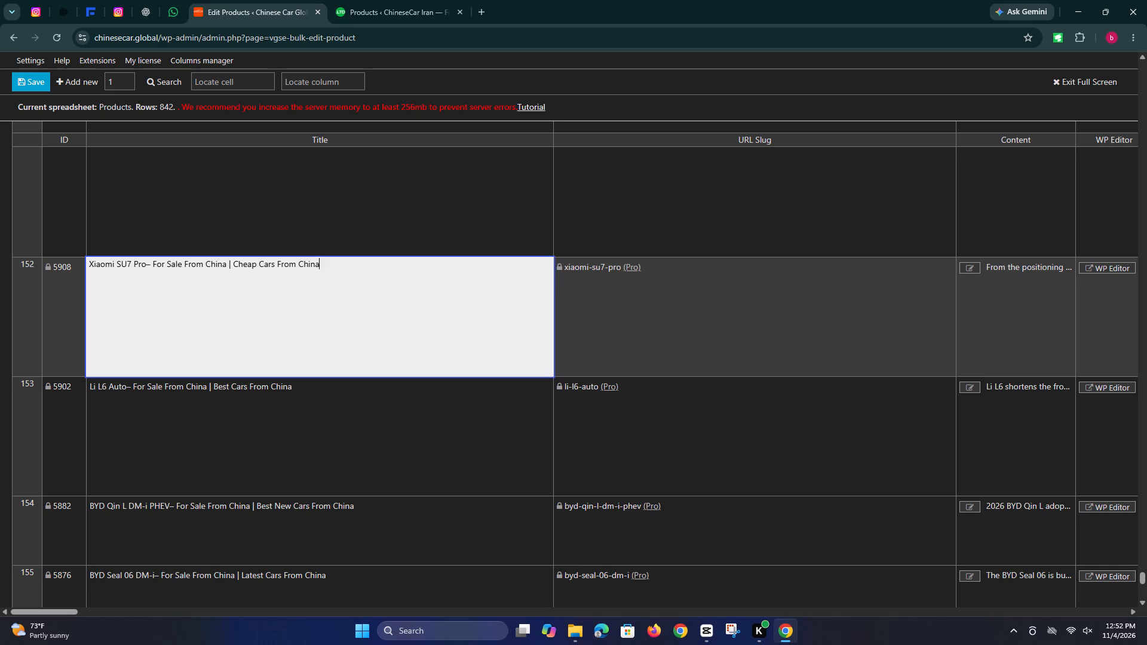
{"action": "right_click", "coordinate": [321, 265]}
{"action": "left_click", "coordinate": [372, 400]}
Append the copied " - Chinesecar" suffix to the Li L6 Auto title in row 153.
{"action": "scroll", "coordinate": [317, 377], "scroll_direction": "down", "scroll_amount": 2}
{"action": "triple_click", "coordinate": [311, 336]}
{"action": "right_click", "coordinate": [298, 267]}
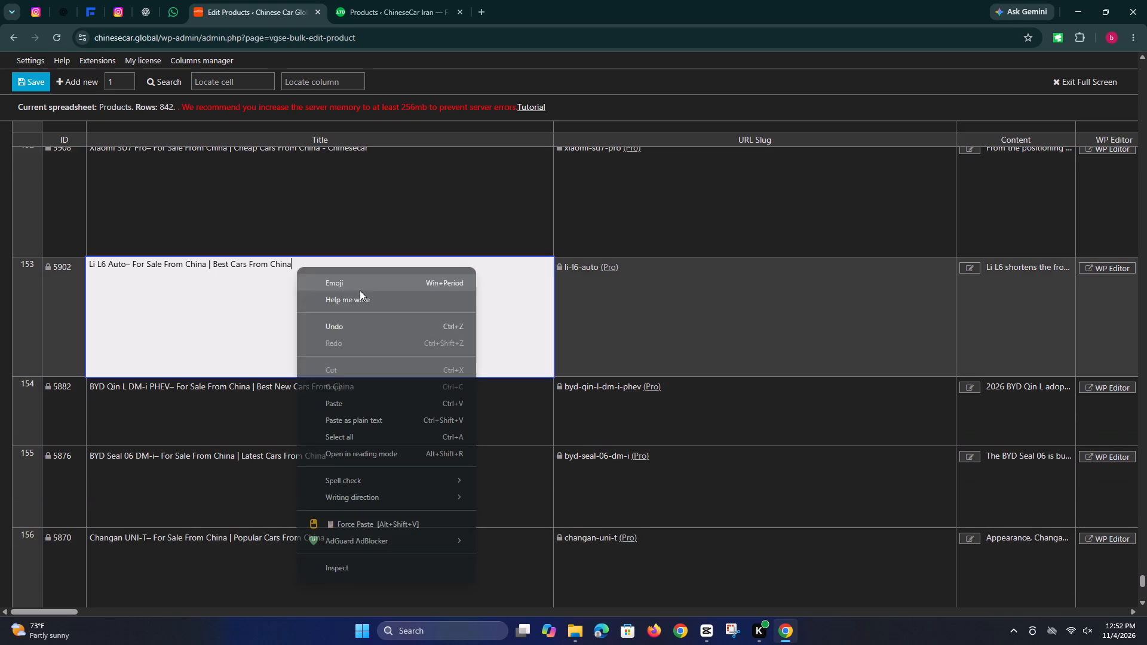
{"action": "left_click", "coordinate": [346, 400]}
Append the copied " - Chinesecar" suffix to the BYD Qin L DM-i PHEV title in row 154.
{"action": "scroll", "coordinate": [341, 389], "scroll_direction": "down", "scroll_amount": 2}
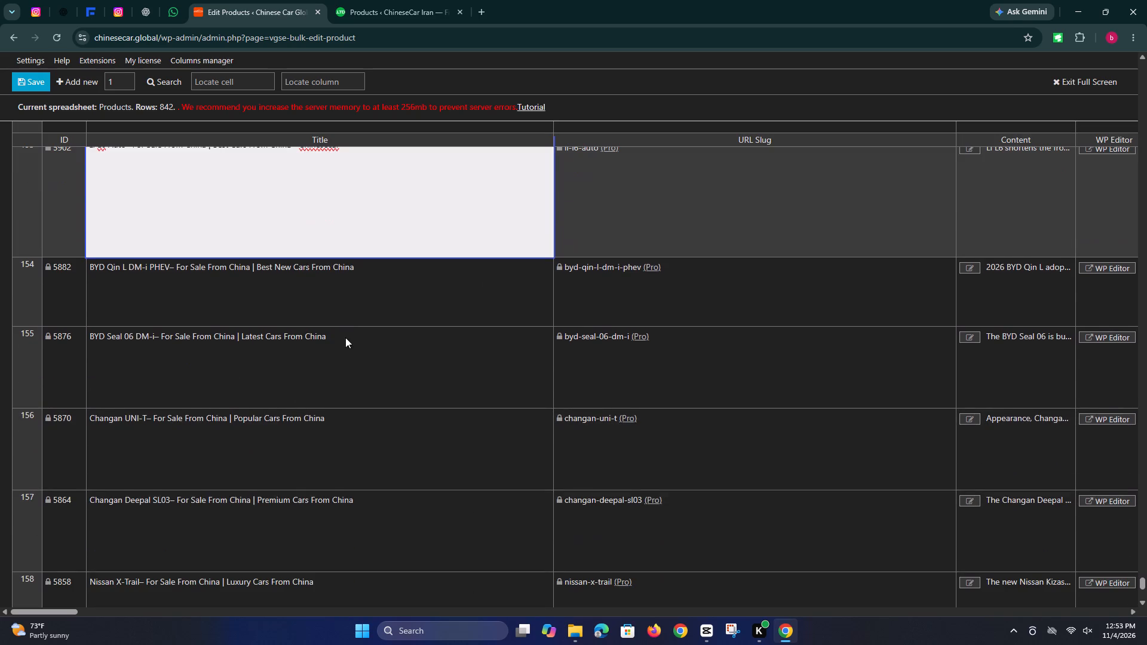
{"action": "triple_click", "coordinate": [349, 298]}
{"action": "right_click", "coordinate": [367, 269]}
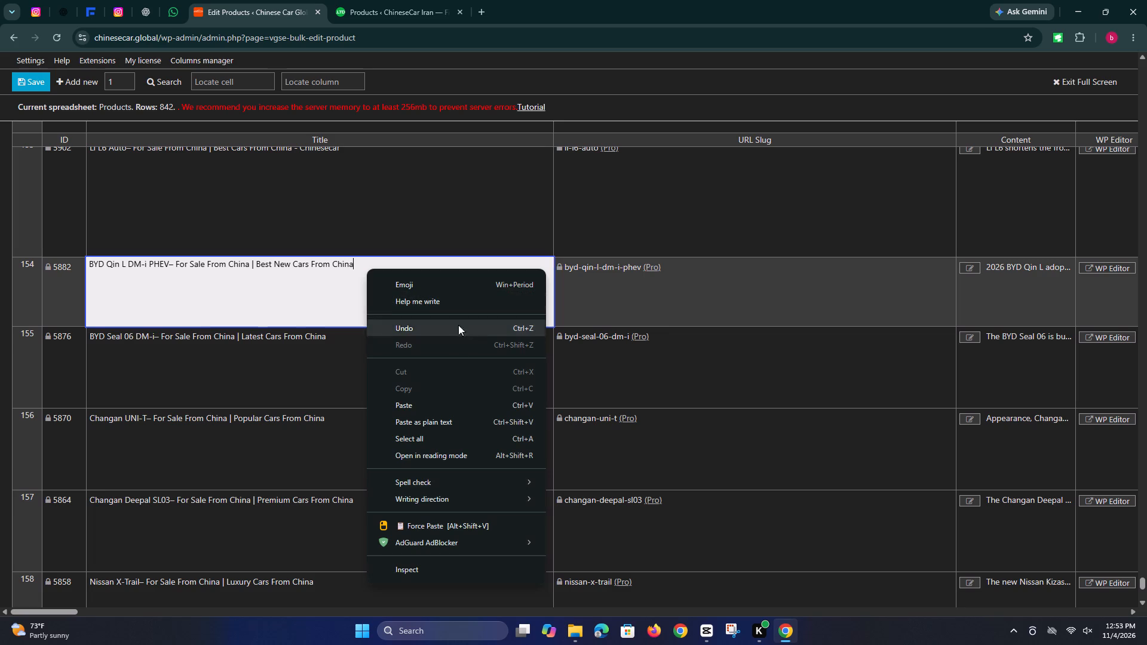
{"action": "left_click", "coordinate": [417, 405]}
Append the copied " - Chinesecar" suffix to the BYD Seal 06 DM-i title in row 155.
{"action": "double_click", "coordinate": [352, 363]}
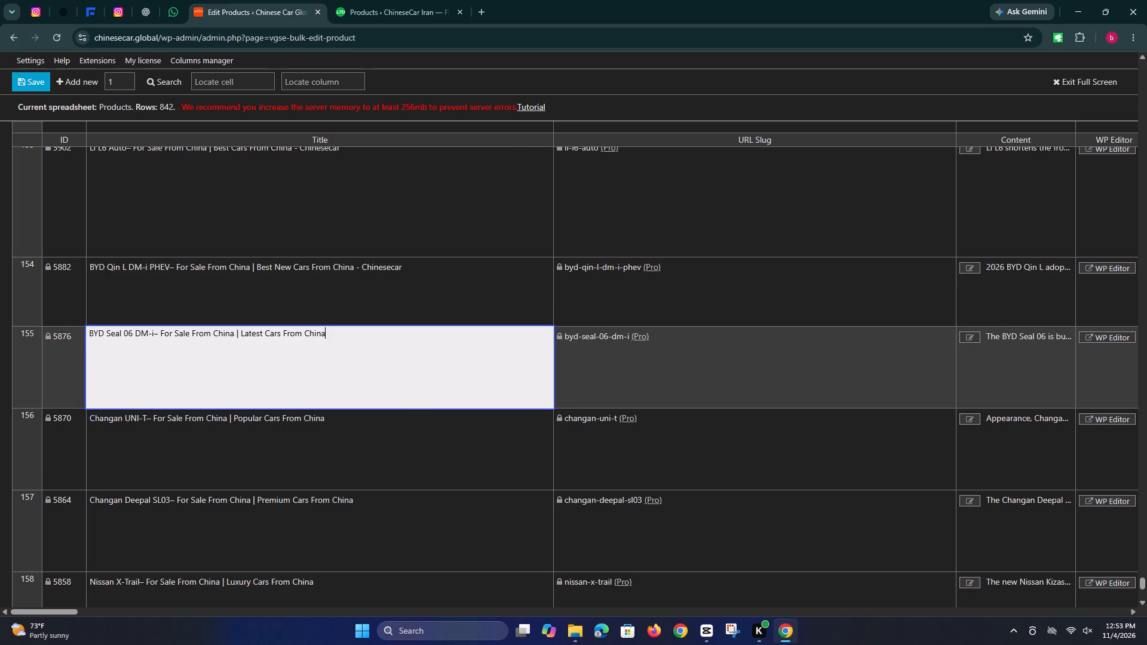
{"action": "right_click", "coordinate": [335, 336]}
{"action": "left_click", "coordinate": [400, 159]}
Append the copied " - Chinesecar" suffix to the Changan UNI-T title in row 156.
{"action": "scroll", "coordinate": [403, 355], "scroll_direction": "down", "scroll_amount": 3}
{"action": "triple_click", "coordinate": [322, 261]}
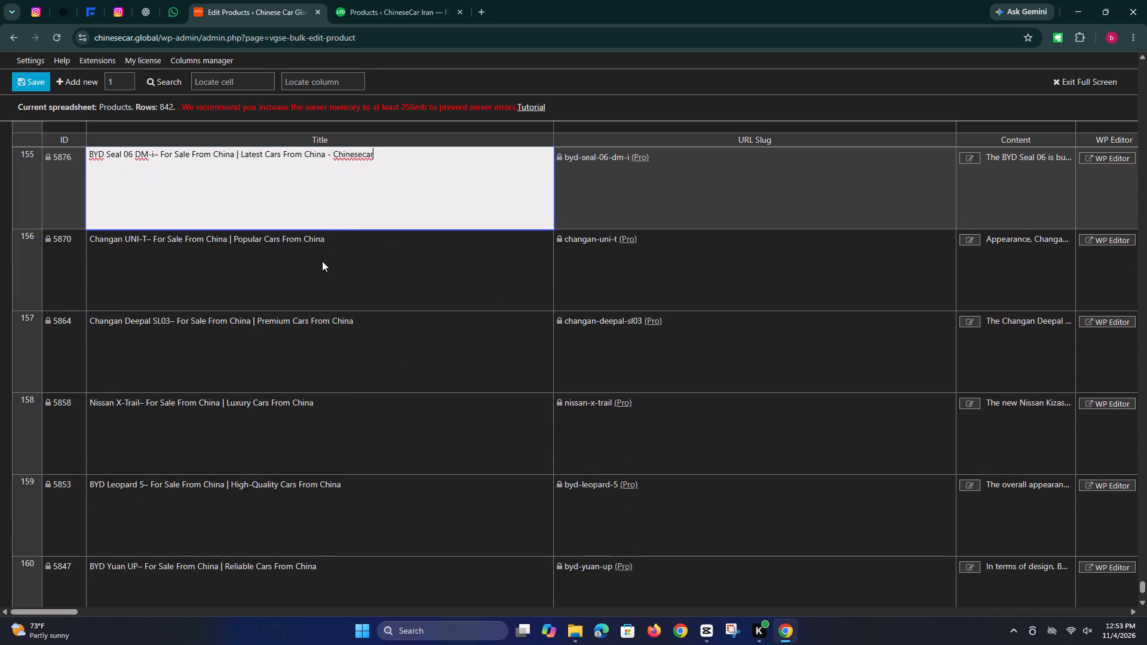
{"action": "right_click", "coordinate": [332, 239]}
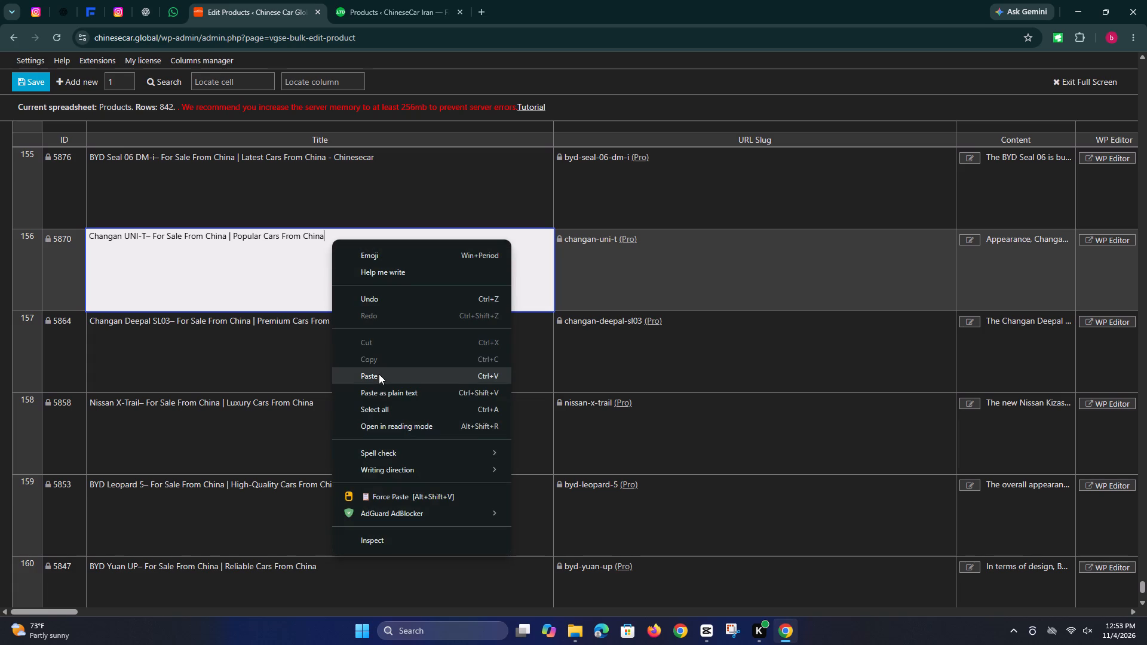
{"action": "left_click", "coordinate": [379, 374]}
Append the copied " - Chinesecar" suffix to the Changan Deepal SL03 title in row 157.
{"action": "double_click", "coordinate": [362, 349]}
{"action": "right_click", "coordinate": [366, 322]}
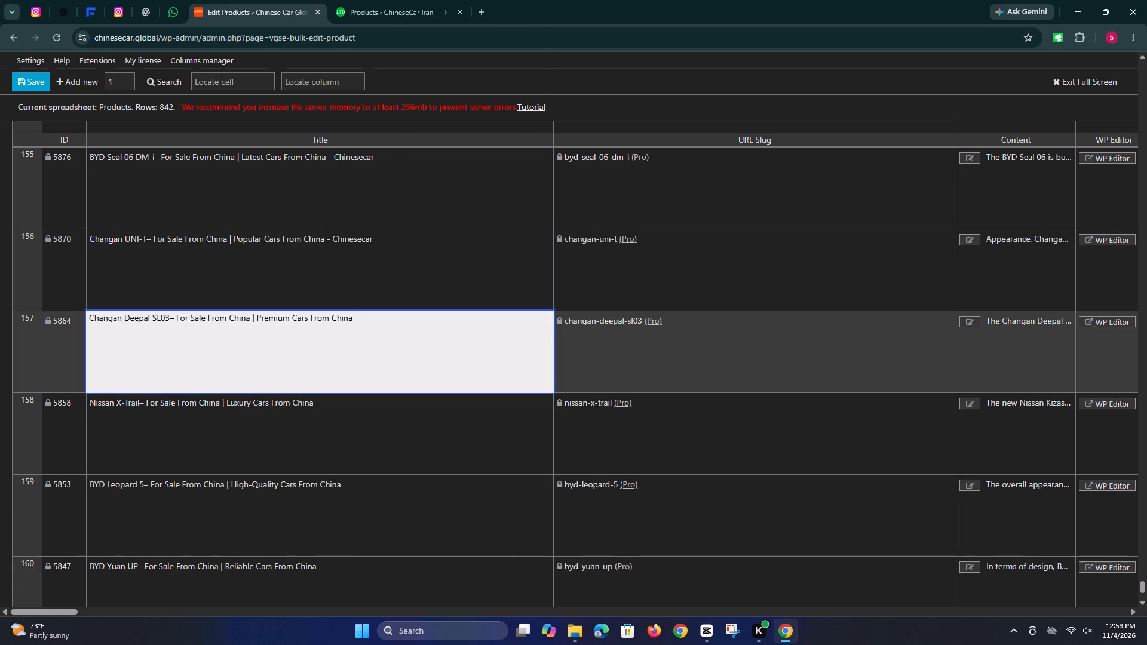
{"action": "left_click", "coordinate": [413, 142]}
Append the copied " - Chinesecar" suffix to the Nissan X-Trail title in row 158.
{"action": "double_click", "coordinate": [349, 431]}
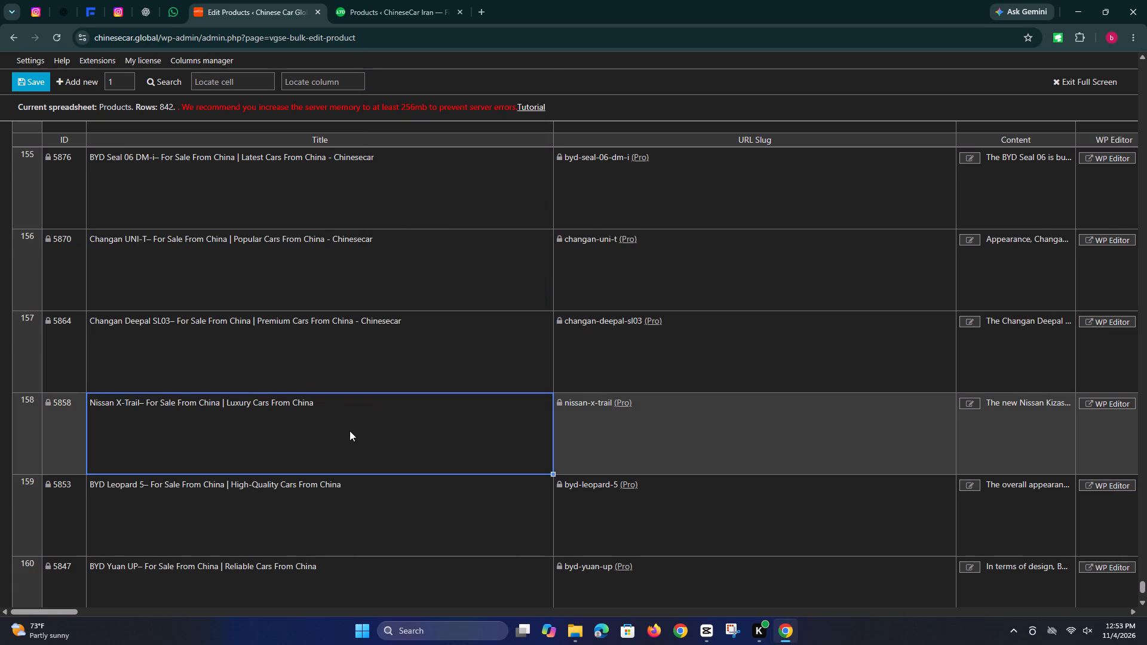
{"action": "right_click", "coordinate": [326, 407]}
{"action": "left_click", "coordinate": [365, 231]}
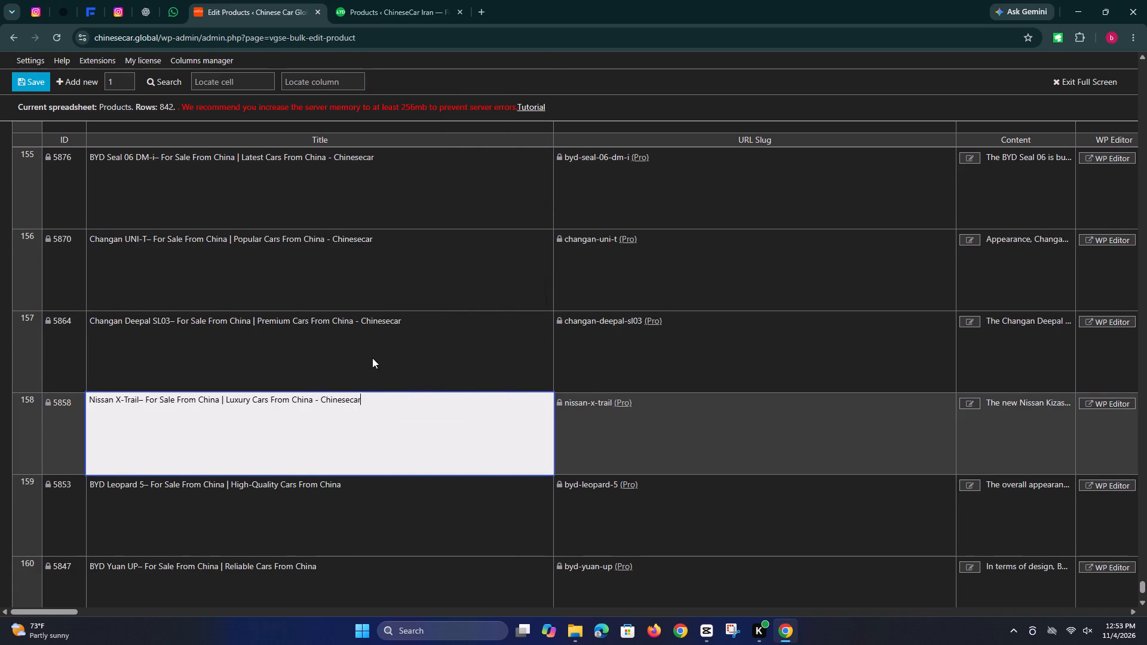
Append the copied " - Chinesecar" suffix to the BYD Leopard 5 title in row 159.
{"action": "scroll", "coordinate": [372, 358], "scroll_direction": "down", "scroll_amount": 4}
{"action": "double_click", "coordinate": [337, 354]}
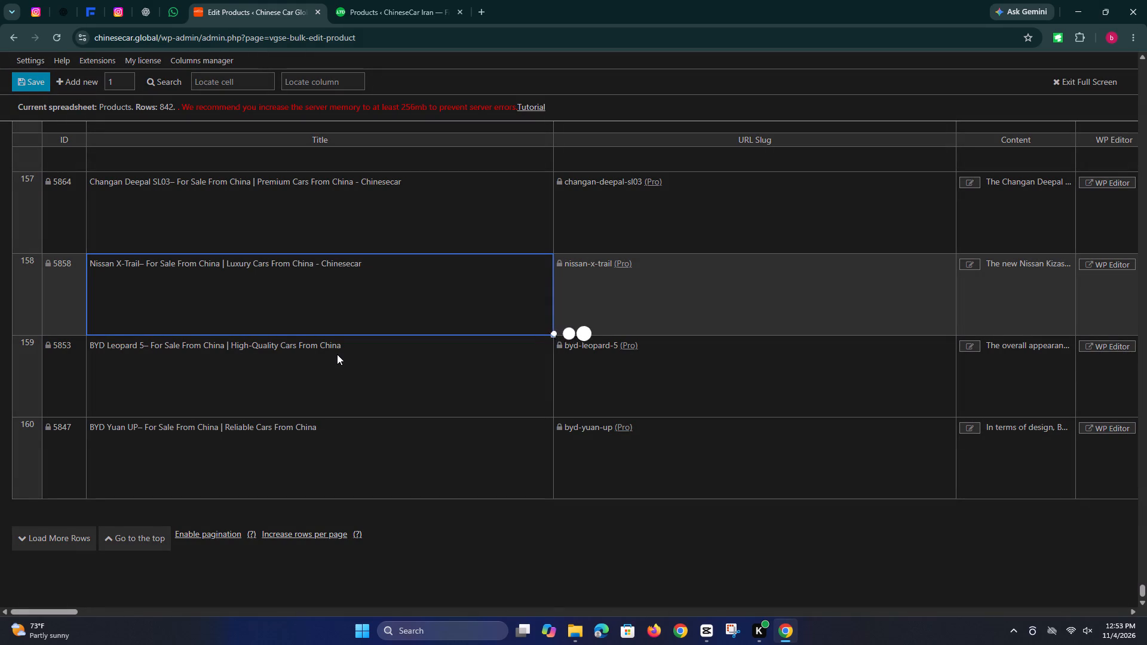
{"action": "double_click", "coordinate": [361, 362]}
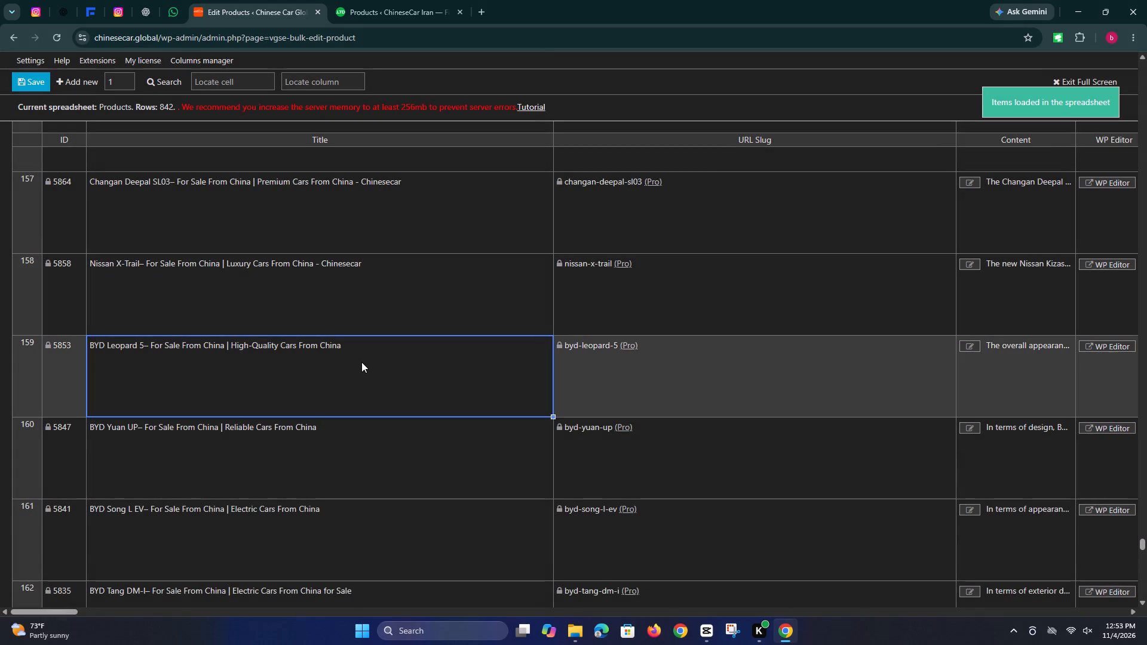
{"action": "right_click", "coordinate": [354, 349]}
{"action": "left_click", "coordinate": [414, 164]}
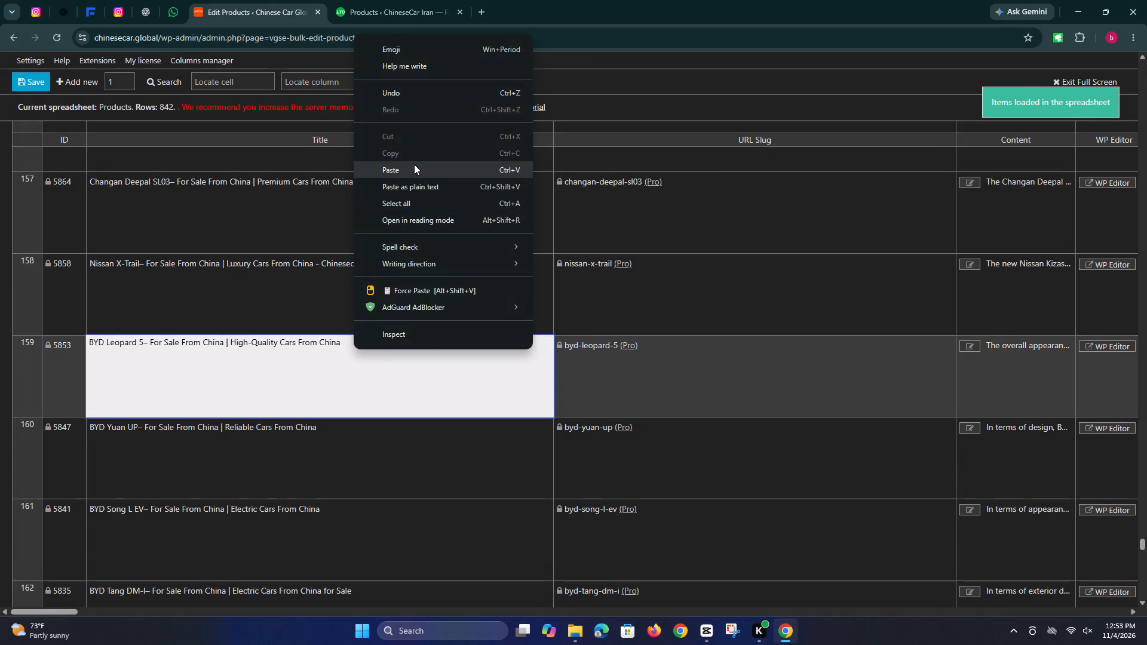
Append the copied " - Chinesecar" suffix to the BYD Yuan UP title in row 160.
{"action": "scroll", "coordinate": [331, 379], "scroll_direction": "down", "scroll_amount": 3}
{"action": "triple_click", "coordinate": [304, 265]}
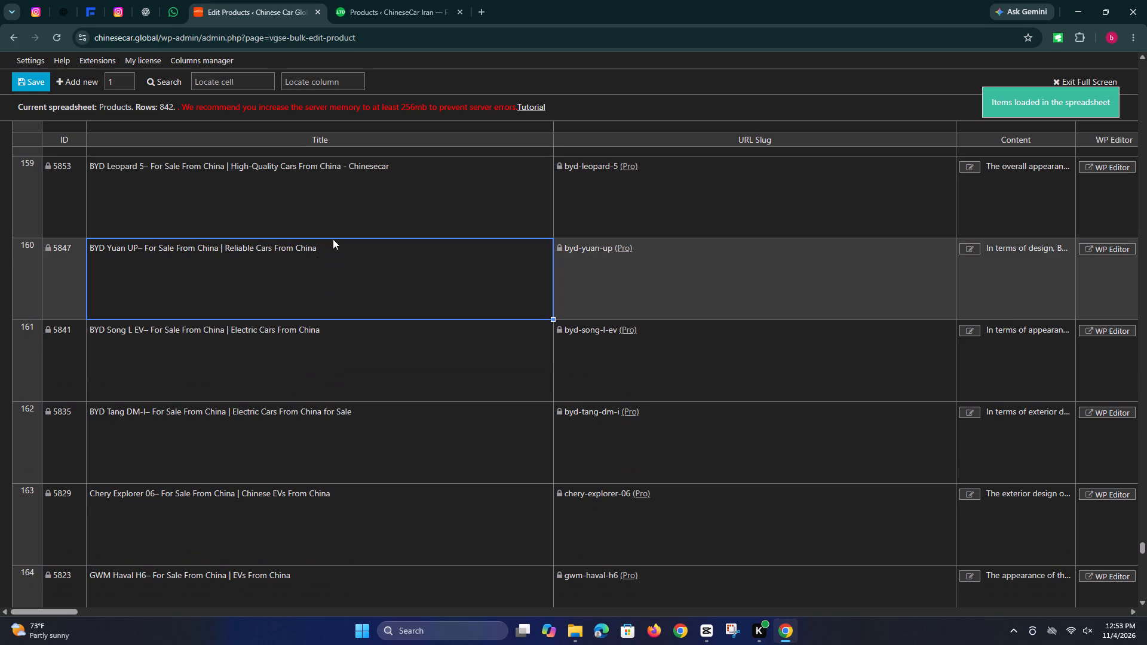
{"action": "right_click", "coordinate": [326, 245]}
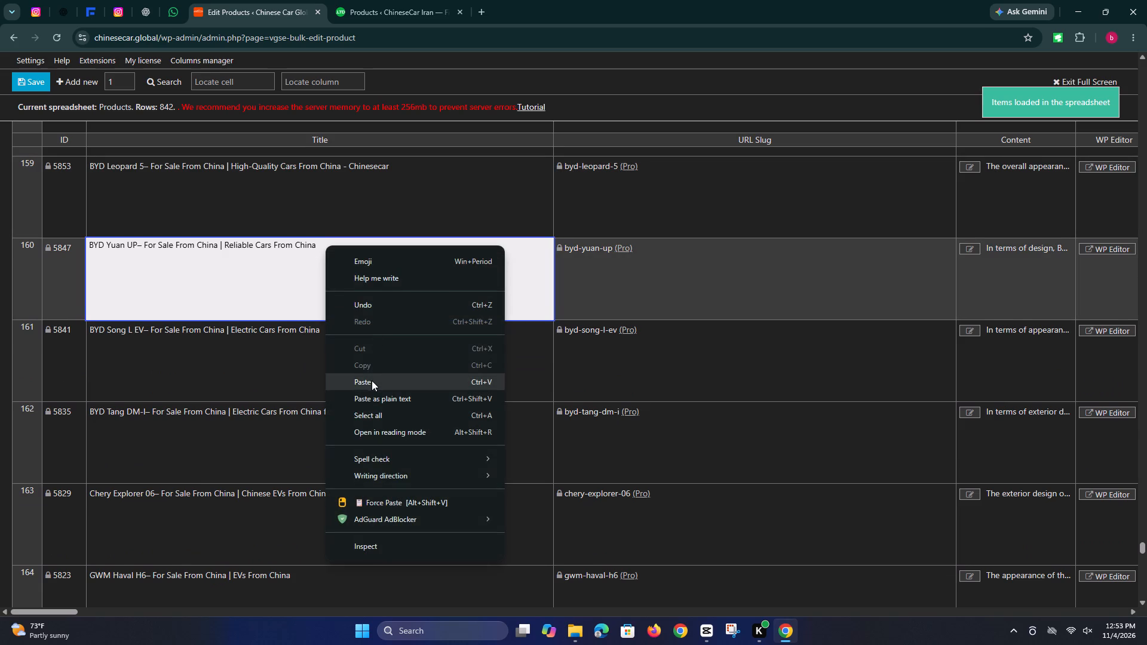
{"action": "left_click", "coordinate": [372, 380]}
Append the copied " - Chinesecar" suffix to the BYD Song L EV title in row 161.
{"action": "scroll", "coordinate": [364, 365], "scroll_direction": "down", "scroll_amount": 2}
{"action": "triple_click", "coordinate": [318, 234]}
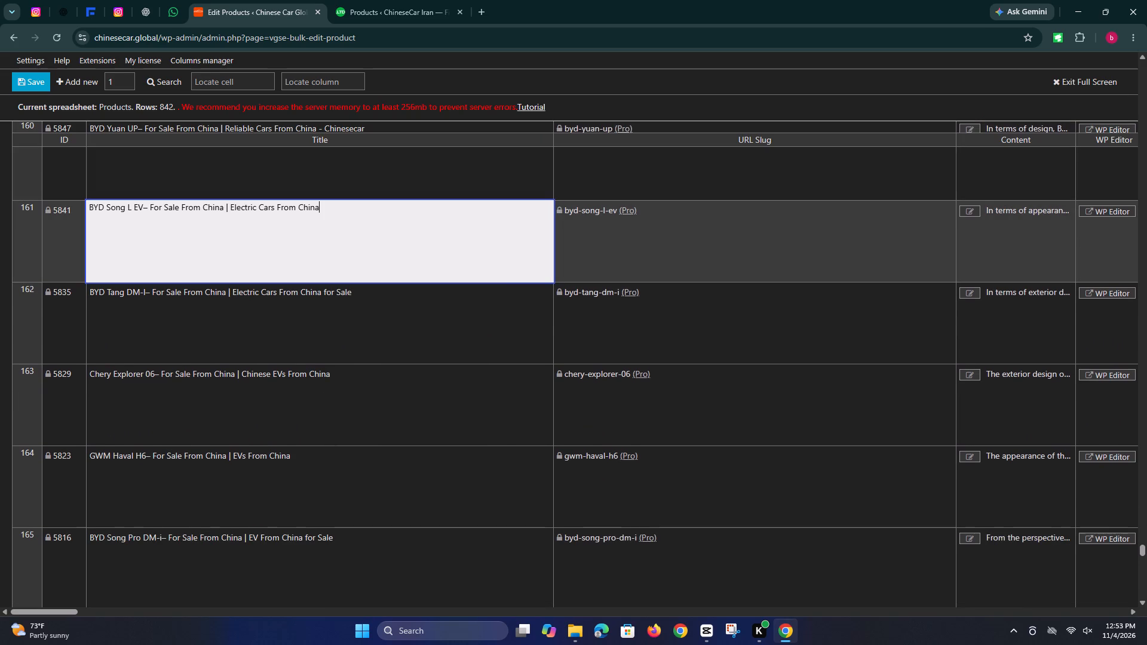
{"action": "right_click", "coordinate": [328, 208]}
{"action": "left_click", "coordinate": [373, 349]}
Append the copied " - Chinesecar" suffix to the BYD Tang DM-I title in row 162.
{"action": "double_click", "coordinate": [338, 327]}
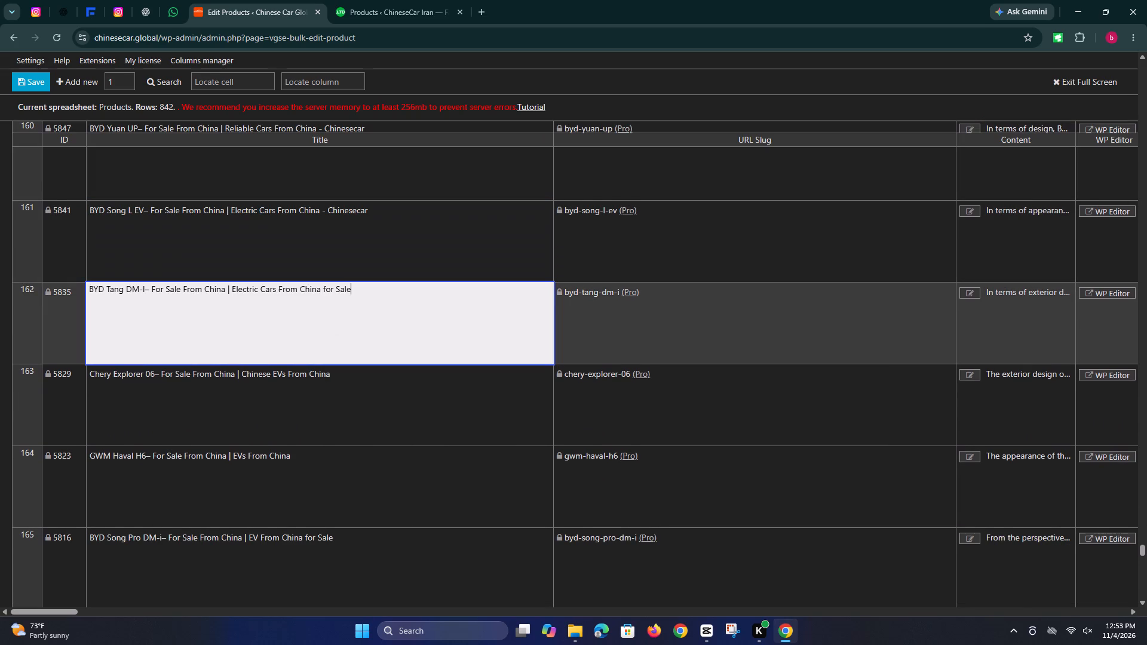
{"action": "right_click", "coordinate": [354, 291]}
{"action": "left_click", "coordinate": [412, 424]}
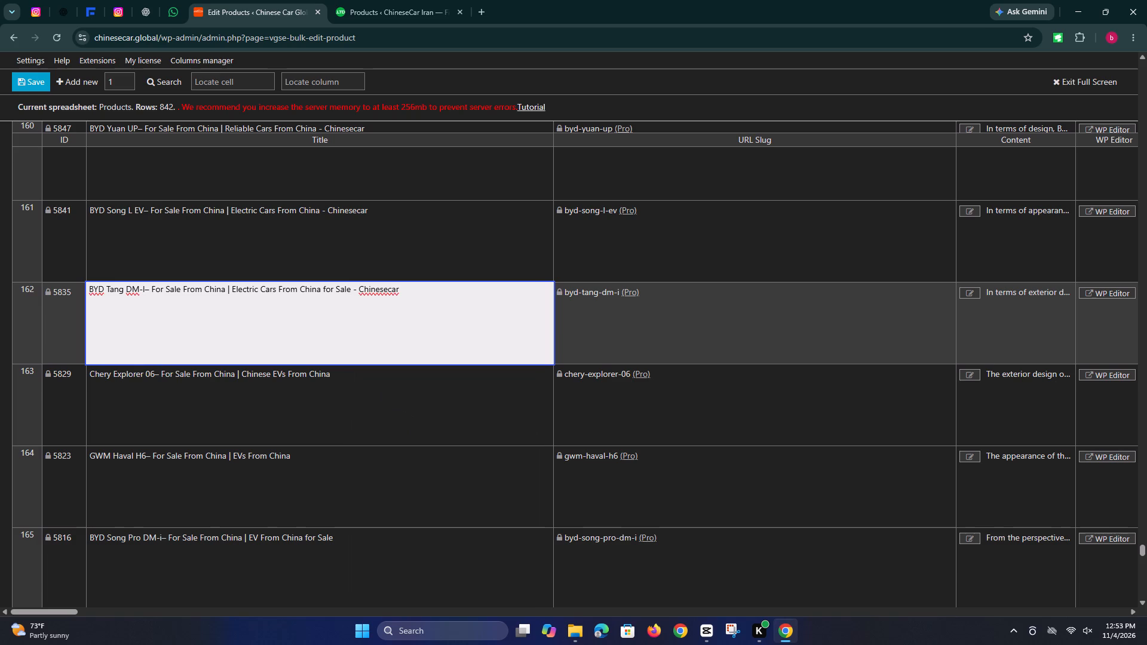
Append the copied " - Chinesecar" suffix to the Chery Explorer 06 title in row 163.
{"action": "scroll", "coordinate": [412, 362], "scroll_direction": "down", "scroll_amount": 2}
{"action": "triple_click", "coordinate": [330, 287]}
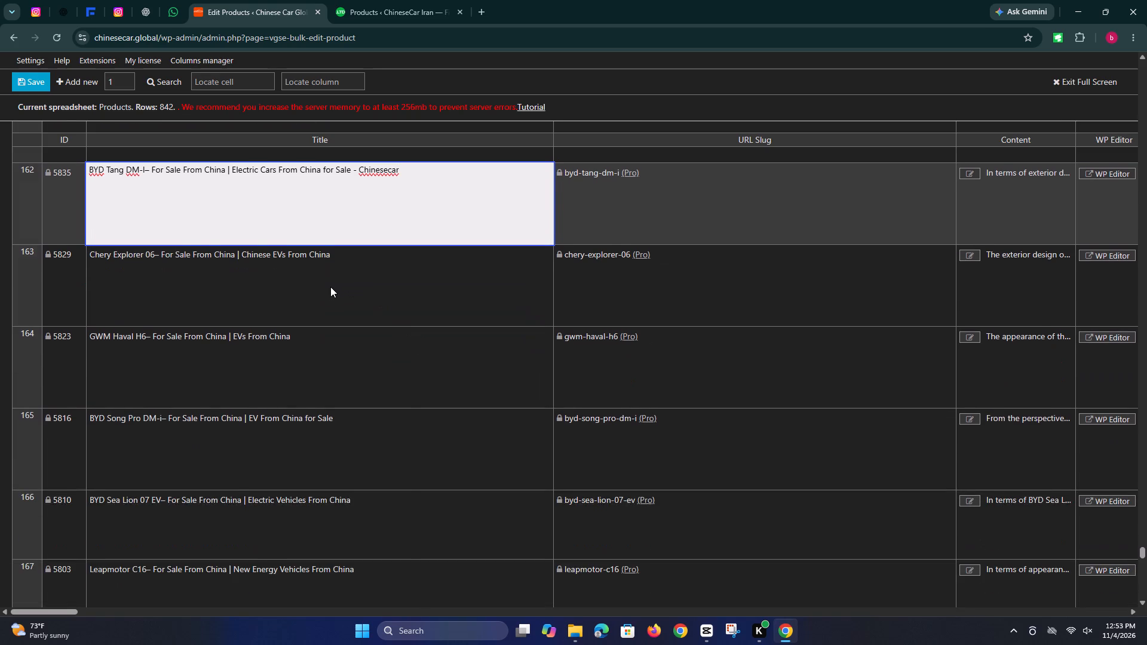
{"action": "right_click", "coordinate": [339, 254]}
{"action": "left_click", "coordinate": [391, 391]}
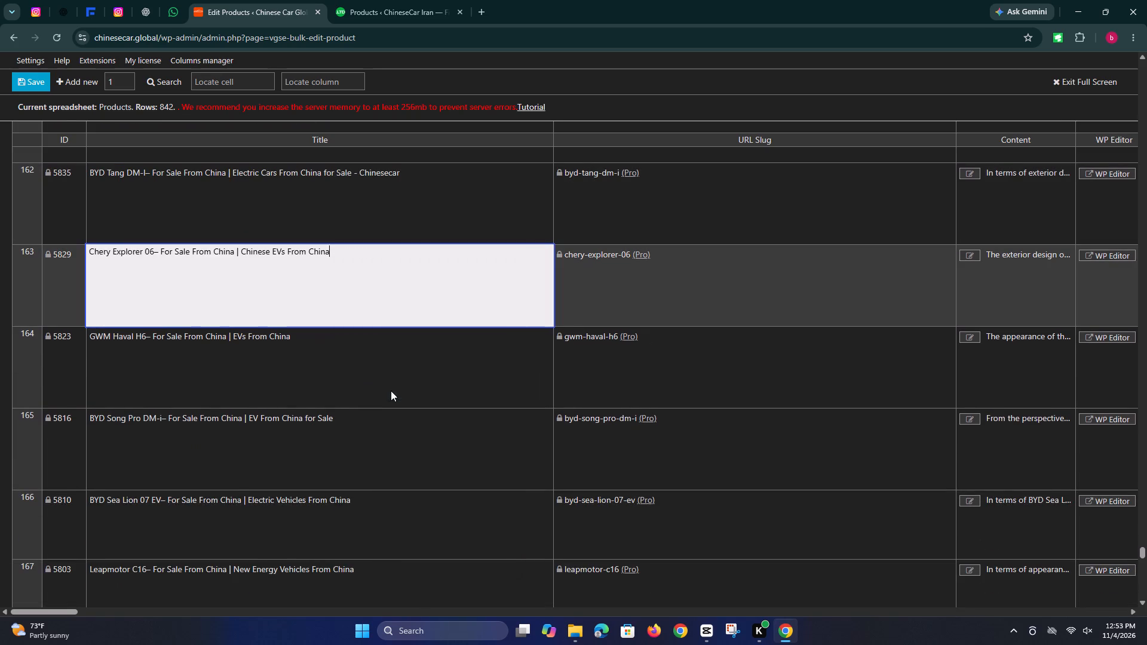
Append the copied " - Chinesecar" suffix to the GWM Haval H6 title in row 164.
{"action": "double_click", "coordinate": [309, 361]}
{"action": "right_click", "coordinate": [294, 334]}
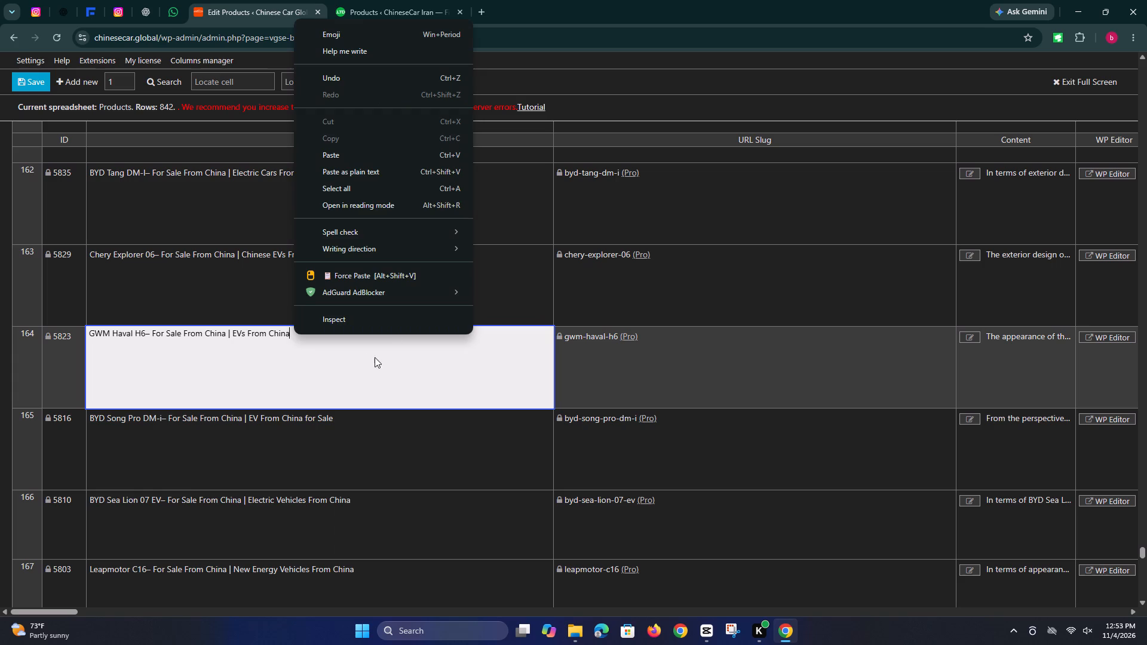
{"action": "left_click", "coordinate": [383, 161]}
Append the copied " - Chinesecar" suffix to the BYD Song Pro DM-i title in row 165.
{"action": "scroll", "coordinate": [334, 309], "scroll_direction": "down", "scroll_amount": 3}
{"action": "triple_click", "coordinate": [336, 293]}
{"action": "right_click", "coordinate": [339, 239]}
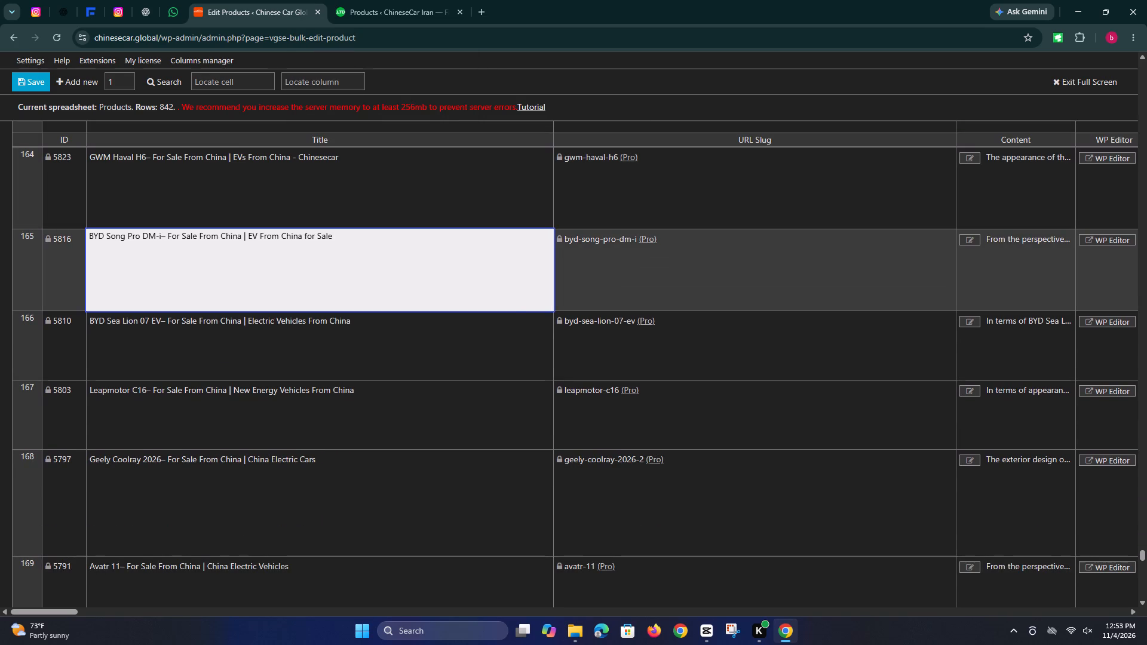
{"action": "left_click", "coordinate": [381, 377]}
Append the copied " - Chinesecar" suffix to the BYD Sea Lion 07 EV title in row 166.
{"action": "double_click", "coordinate": [339, 341]}
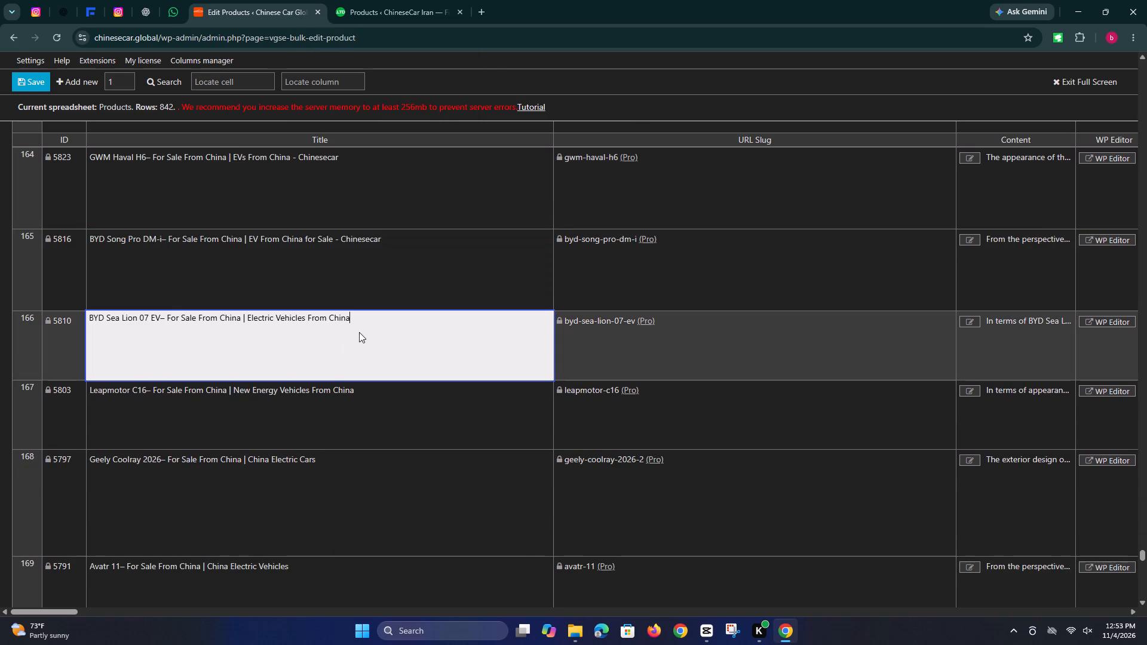
{"action": "right_click", "coordinate": [358, 320]}
{"action": "left_click", "coordinate": [401, 142]}
Append the copied " - Chinesecar" suffix to the Leapmotor C16 title in row 167.
{"action": "scroll", "coordinate": [391, 328], "scroll_direction": "down", "scroll_amount": 3}
{"action": "triple_click", "coordinate": [324, 235]}
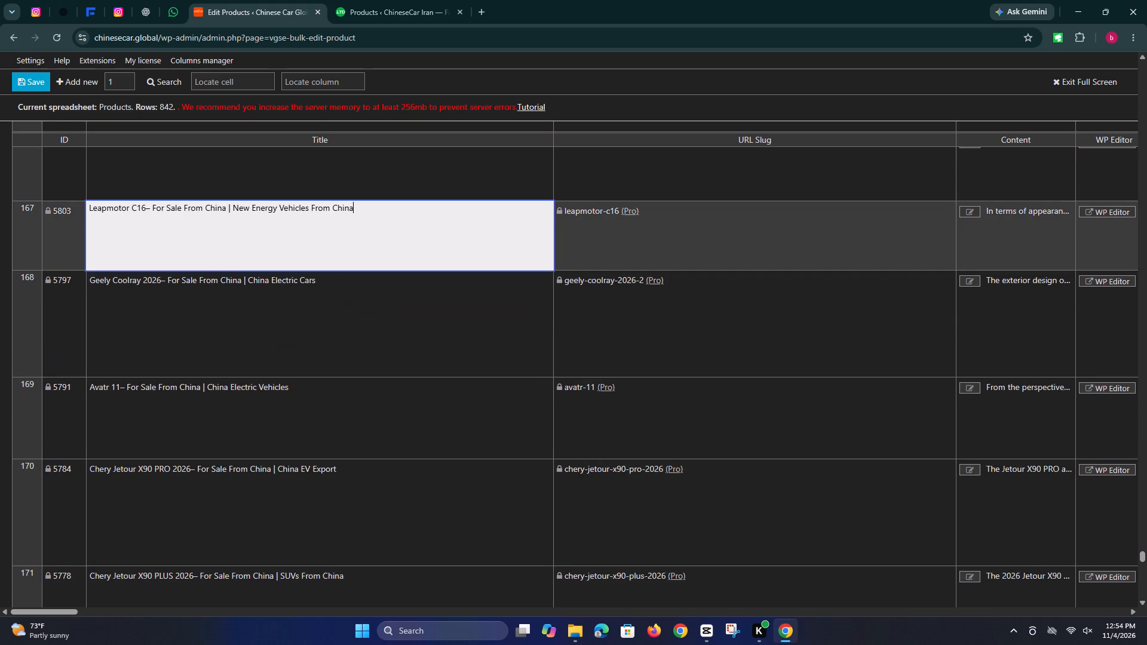
{"action": "right_click", "coordinate": [360, 210]}
{"action": "left_click", "coordinate": [403, 350]}
Append the copied " - Chinesecar" suffix to the Geely Coolray 2026 title in row 168.
{"action": "double_click", "coordinate": [338, 315]}
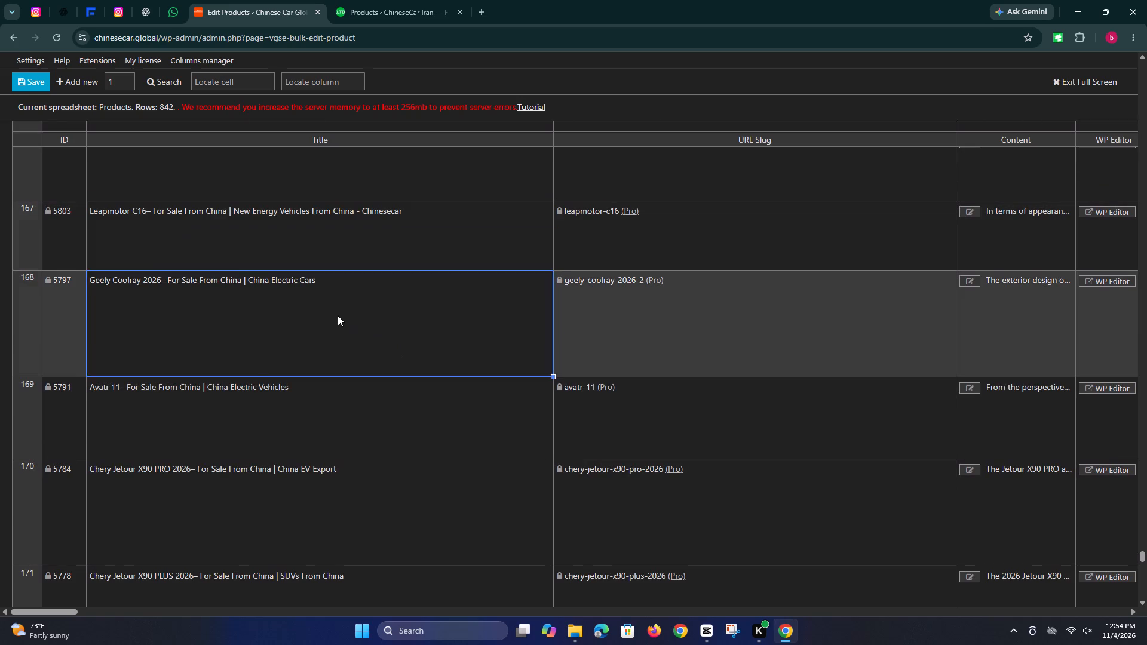
{"action": "right_click", "coordinate": [327, 279]}
{"action": "left_click", "coordinate": [385, 417]}
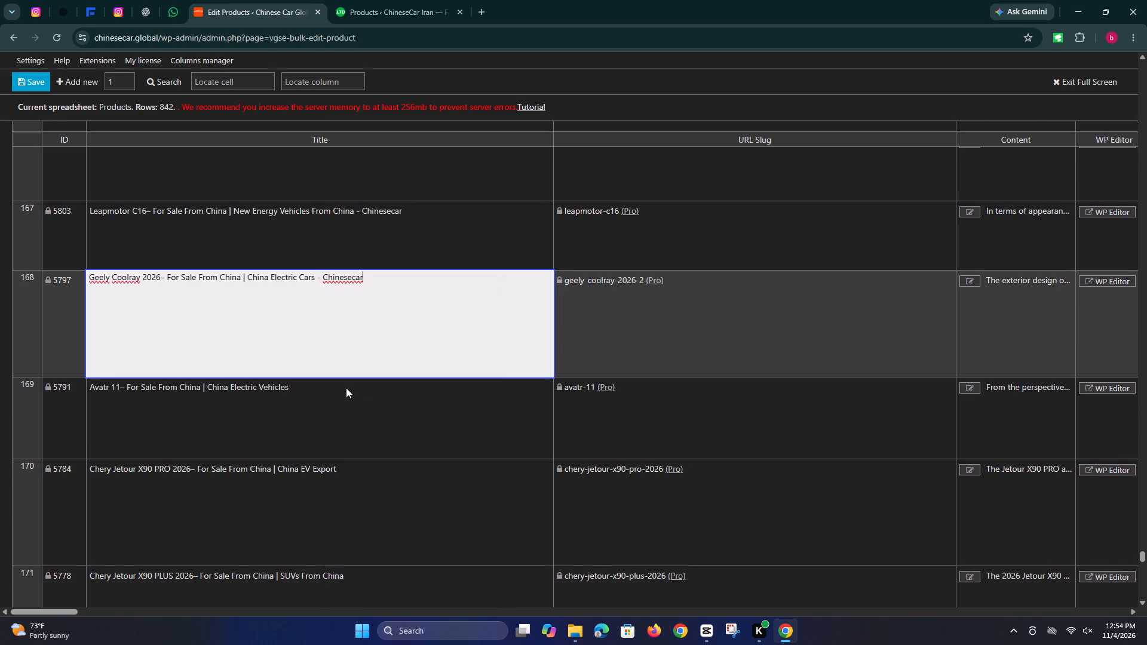
Append the copied " - Chinesecar" suffix to the Avatr 11 title in row 169.
{"action": "double_click", "coordinate": [331, 387]}
{"action": "right_click", "coordinate": [302, 386]}
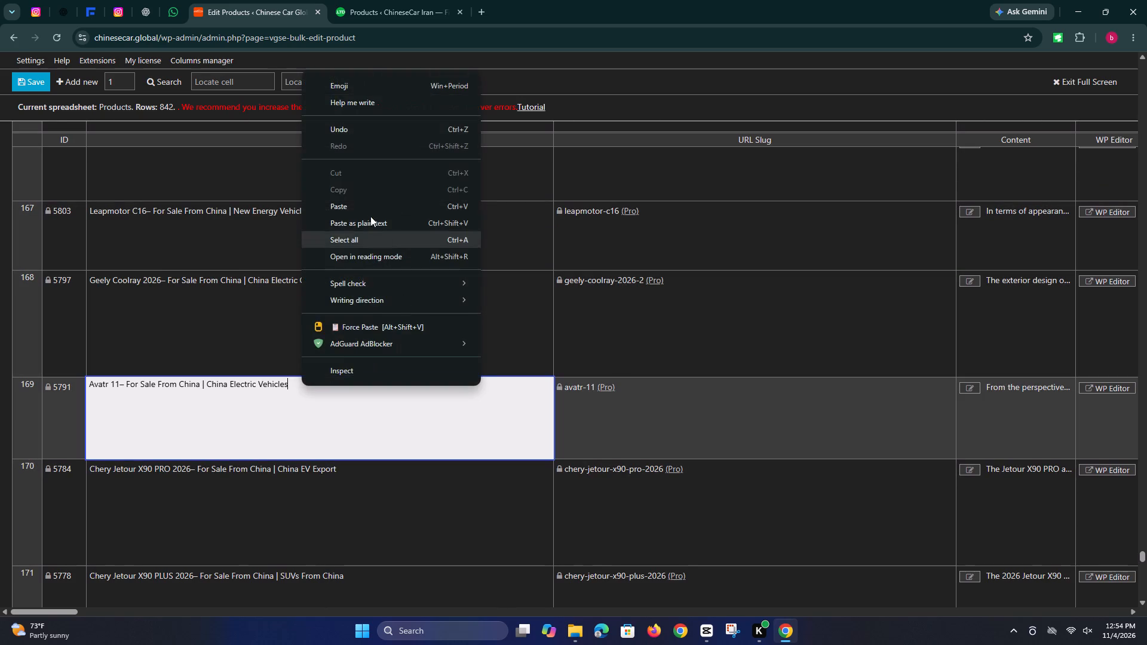
{"action": "left_click", "coordinate": [358, 208]}
Append the copied " - Chinesecar" suffix to the Chery Jetour X90 PRO 2026 title in row 170.
{"action": "scroll", "coordinate": [327, 334], "scroll_direction": "down", "scroll_amount": 4}
{"action": "triple_click", "coordinate": [309, 267]}
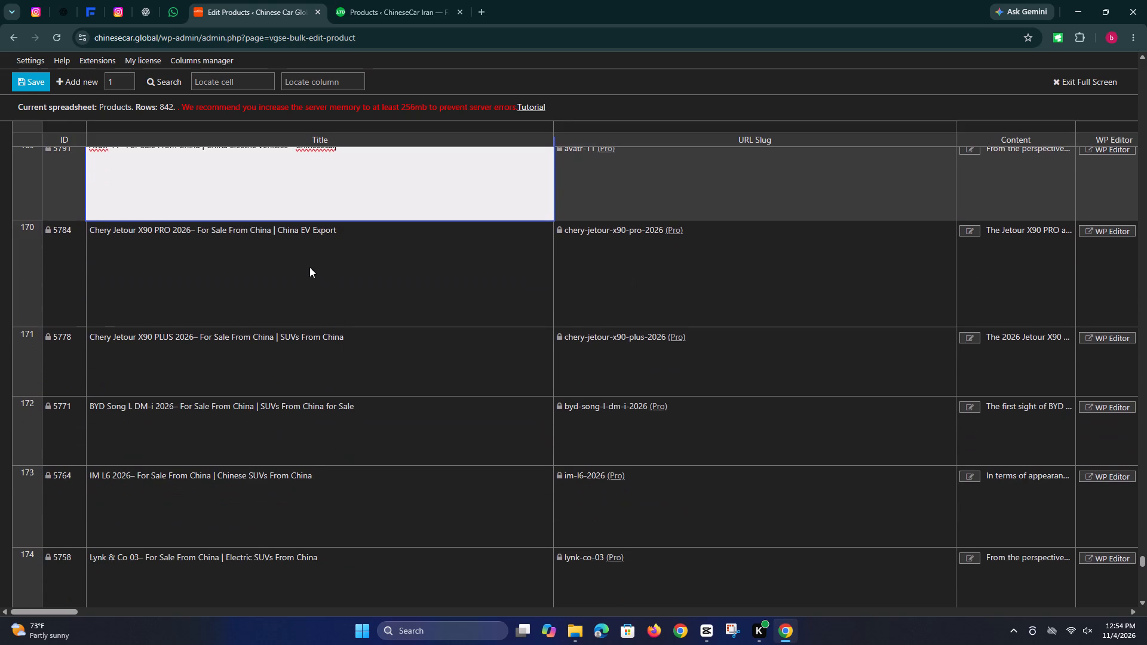
{"action": "right_click", "coordinate": [344, 228]}
{"action": "left_click", "coordinate": [390, 365]}
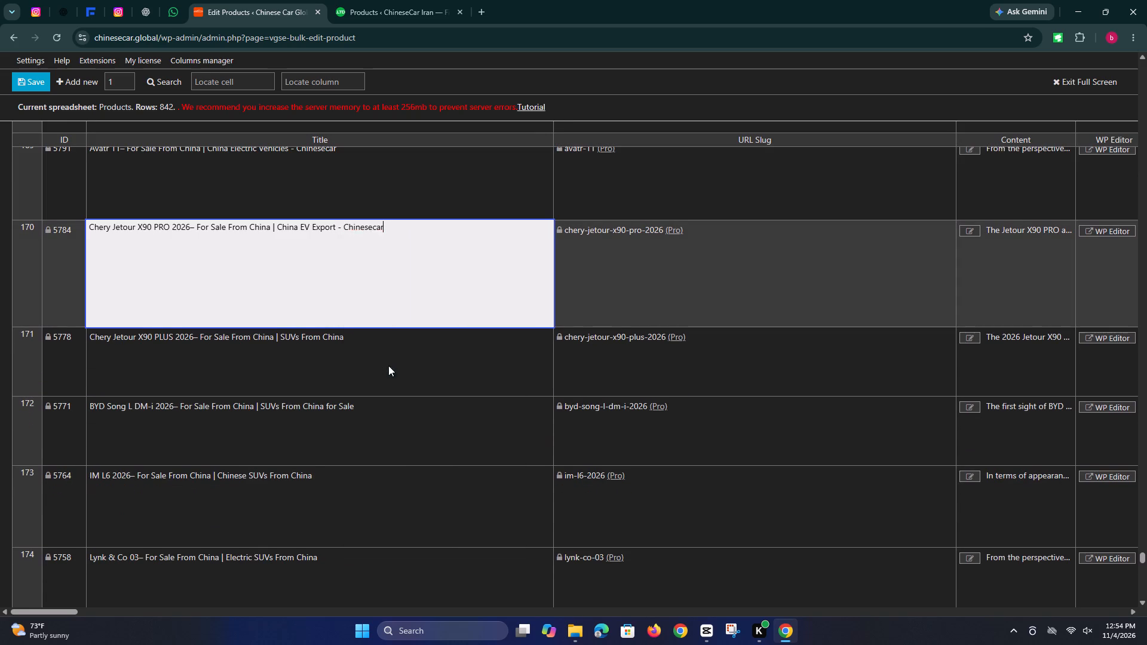
Append the copied " - Chinesecar" suffix to the Chery Jetour X90 PLUS 2026 title in row 171.
{"action": "double_click", "coordinate": [366, 363]}
{"action": "right_click", "coordinate": [351, 336]}
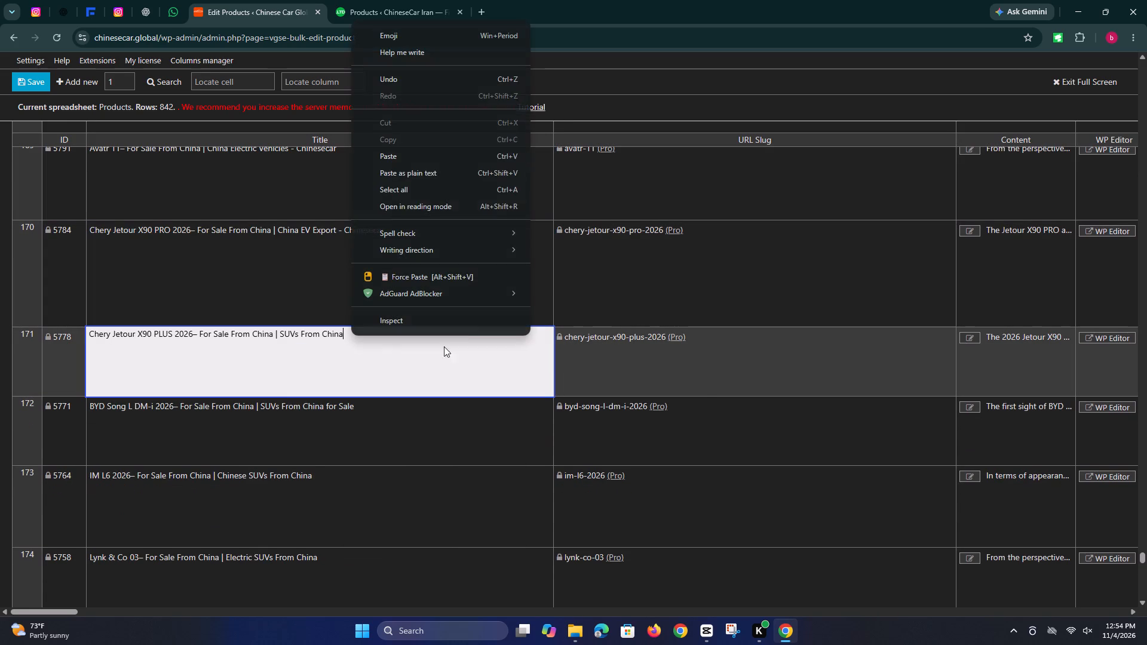
{"action": "left_click", "coordinate": [398, 160]}
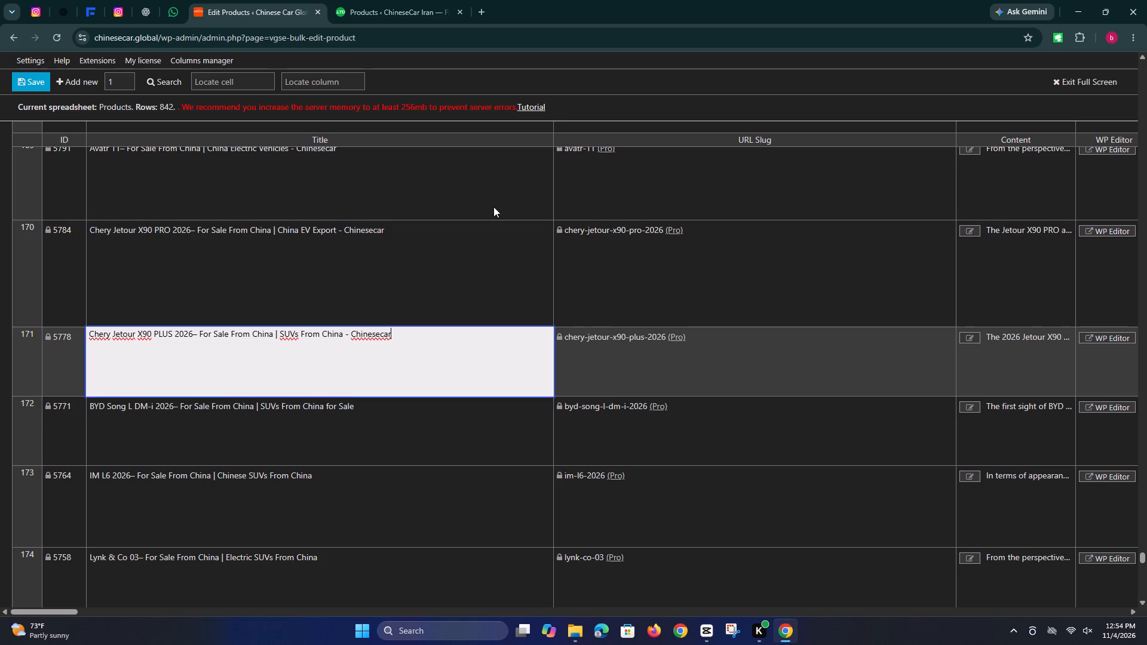
Append the copied " - Chinesecar" suffix to the BYD Song L DM-i 2026 title in row 172.
{"action": "scroll", "coordinate": [443, 291], "scroll_direction": "down", "scroll_amount": 3}
{"action": "triple_click", "coordinate": [328, 262]}
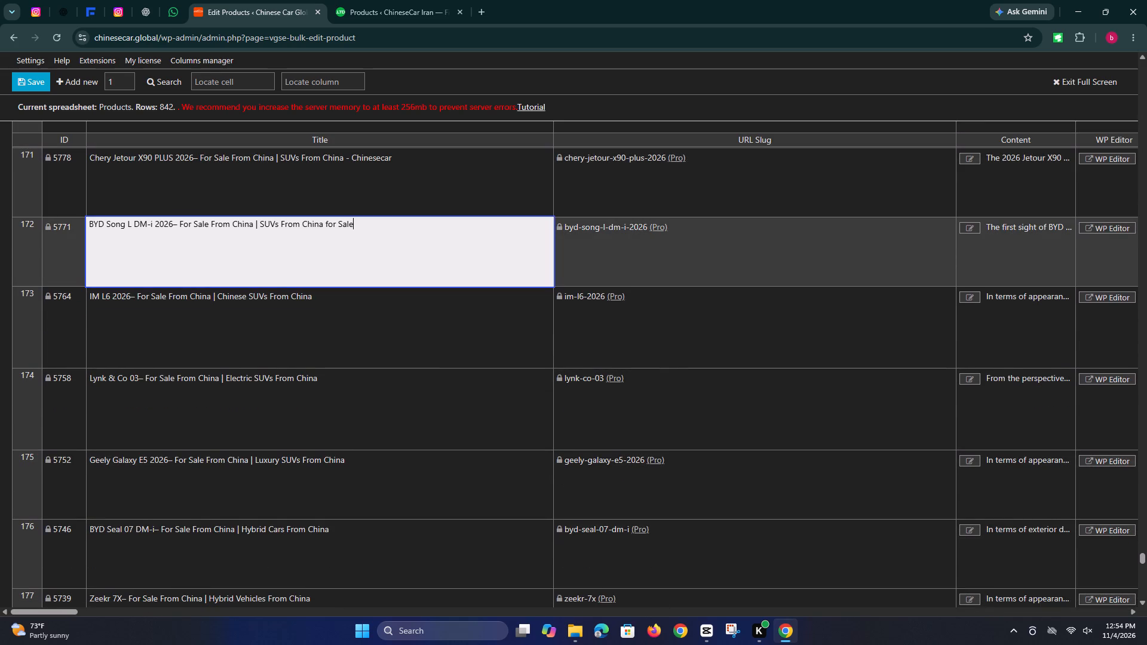
{"action": "right_click", "coordinate": [356, 226]}
{"action": "left_click", "coordinate": [400, 361]}
Append the copied " - Chinesecar" suffix to the IM L6 2026 title in row 173.
{"action": "double_click", "coordinate": [339, 339]}
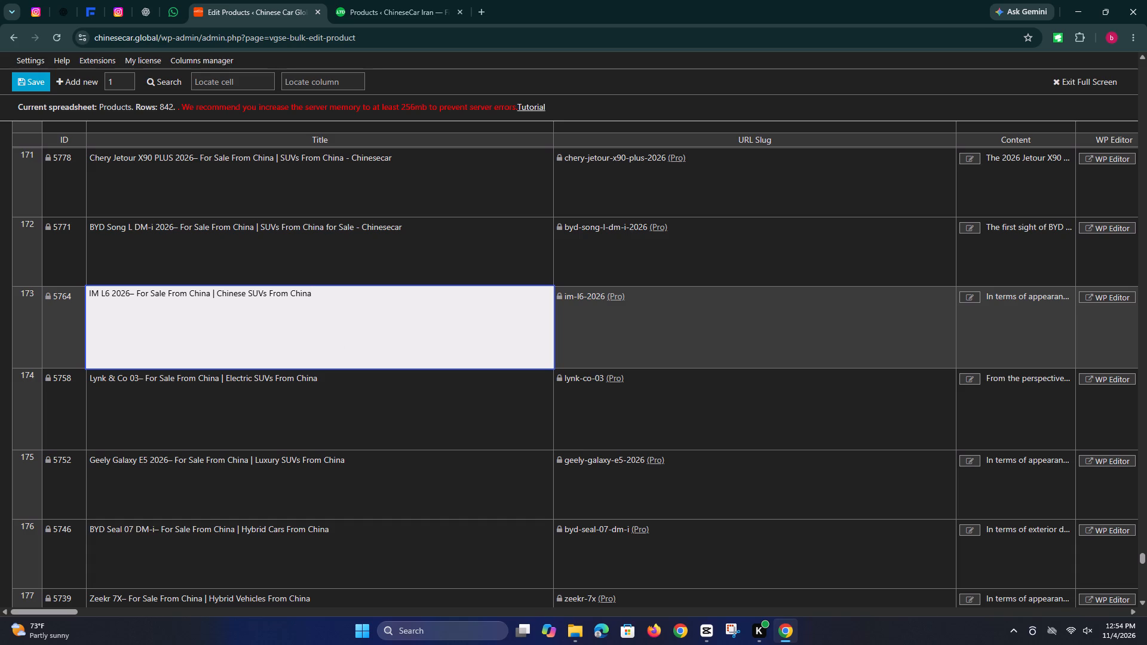
{"action": "right_click", "coordinate": [326, 293]}
{"action": "left_click", "coordinate": [397, 436]}
Append the copied " - Chinesecar" suffix to the Lynk & Co 03 title in row 174.
{"action": "double_click", "coordinate": [361, 409]}
{"action": "right_click", "coordinate": [326, 380]}
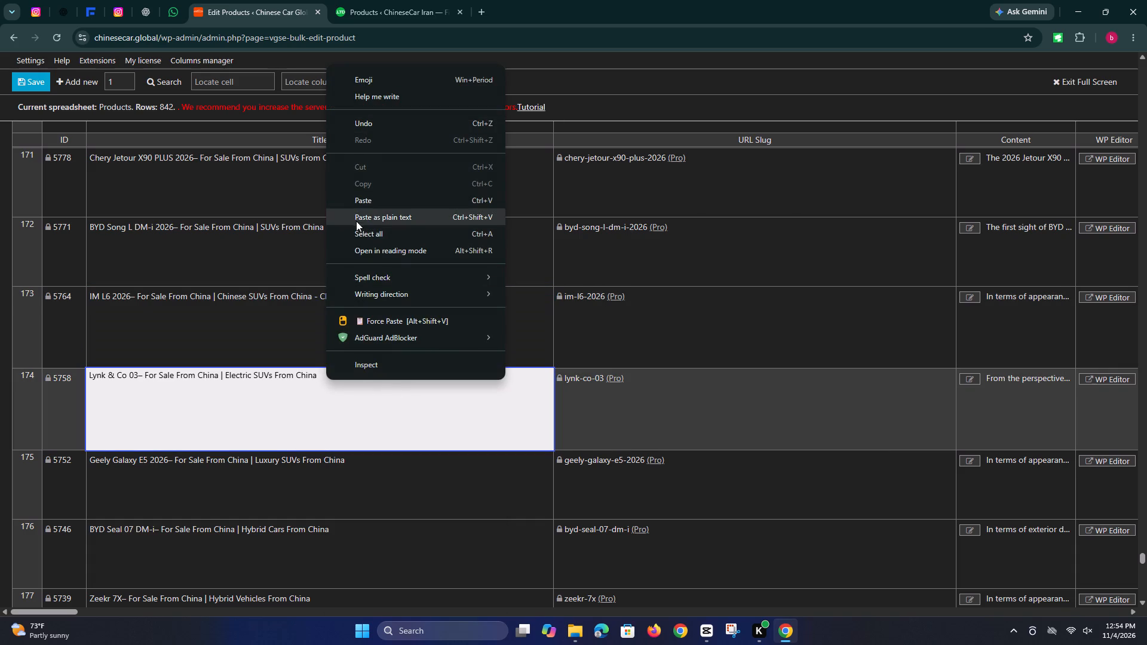
{"action": "left_click", "coordinate": [394, 204]}
Append the copied " - Chinesecar" suffix to the Geely Galaxy E5 2026 title in row 175.
{"action": "scroll", "coordinate": [394, 375], "scroll_direction": "down", "scroll_amount": 3}
{"action": "triple_click", "coordinate": [321, 292]}
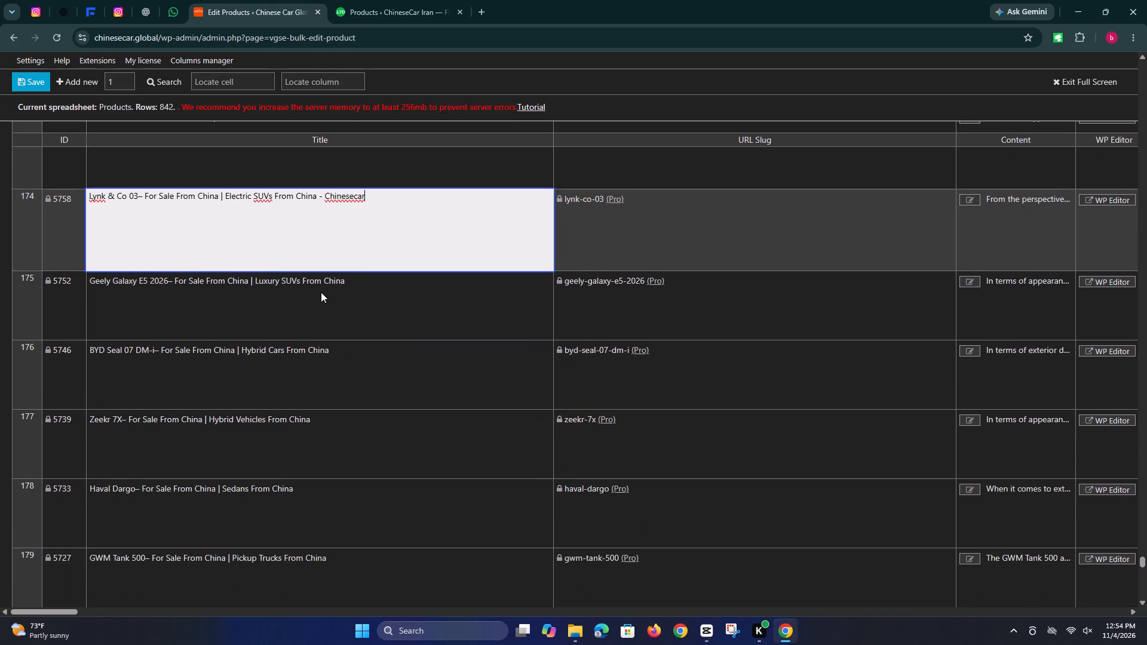
{"action": "right_click", "coordinate": [354, 278]}
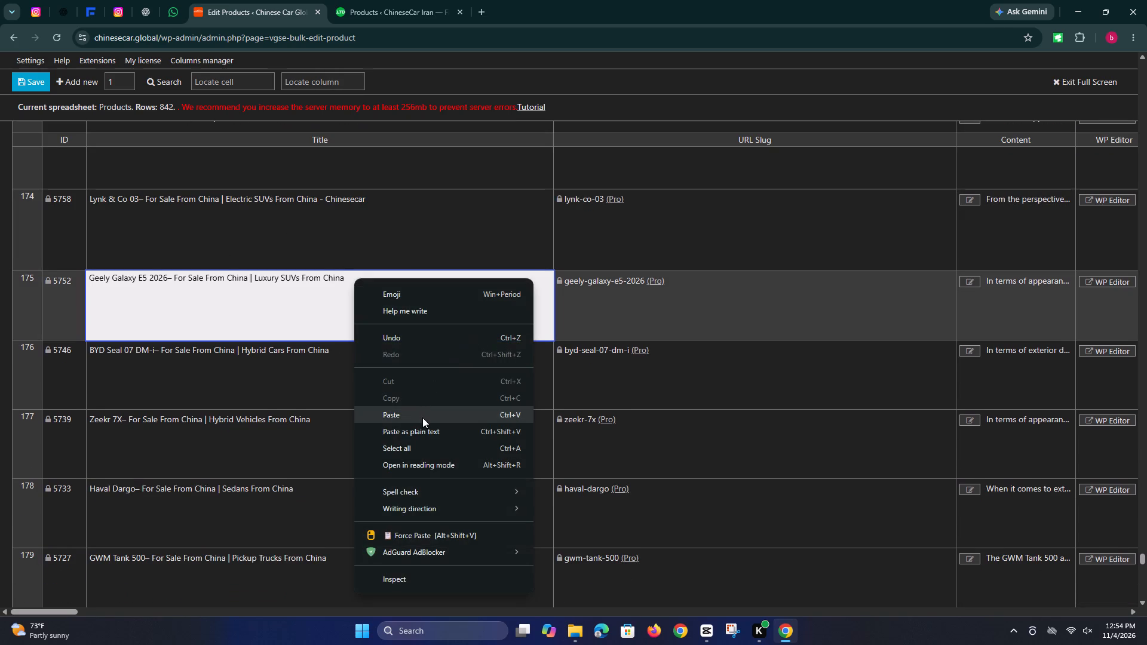
{"action": "left_click", "coordinate": [422, 417]}
Append the copied " - Chinesecar" suffix to the BYD Seal 07 DM-i title in row 176.
{"action": "double_click", "coordinate": [370, 385]}
{"action": "right_click", "coordinate": [338, 346]}
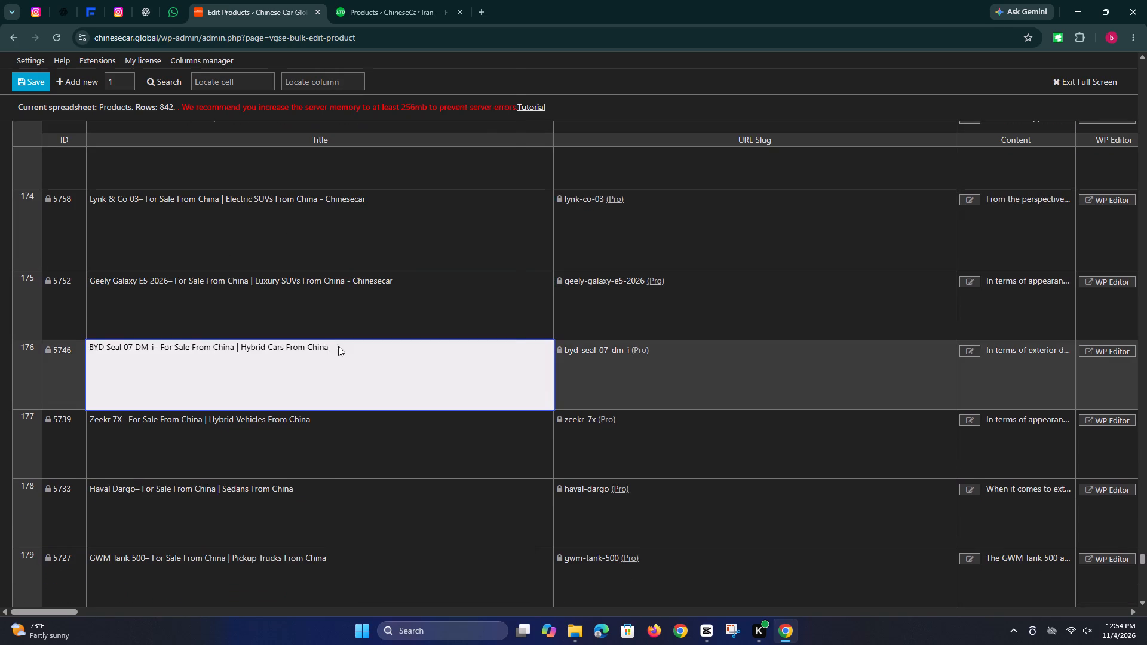
{"action": "left_click", "coordinate": [400, 170]}
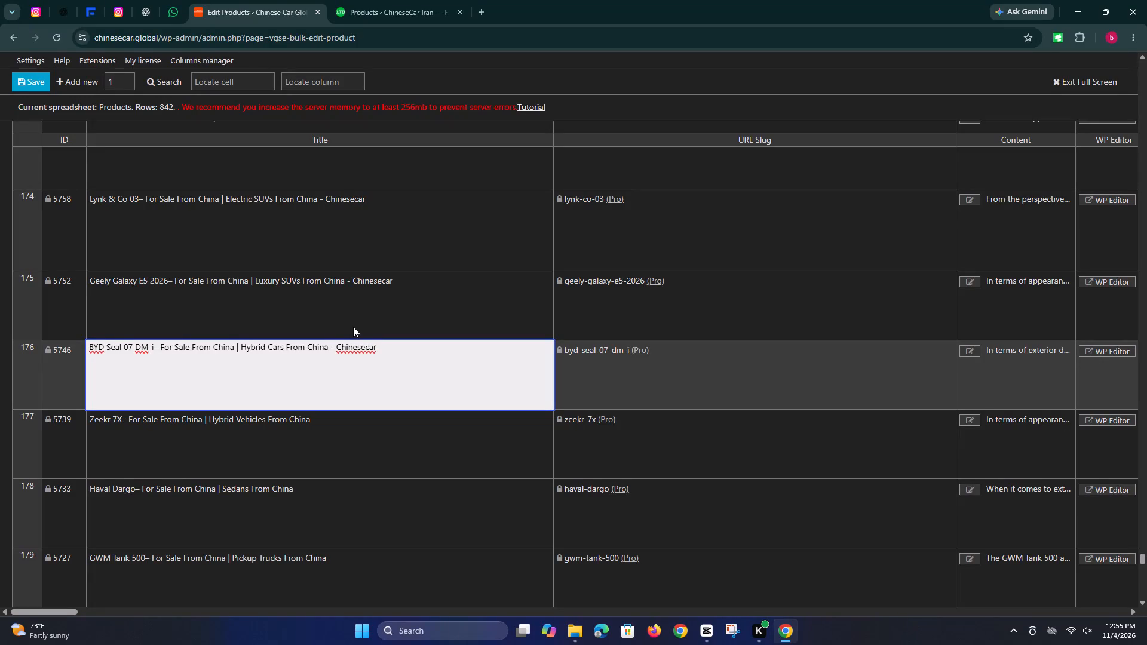
Append the copied " - Chinesecar" suffix to the Zeekr 7X title in row 177.
{"action": "scroll", "coordinate": [353, 327], "scroll_direction": "down", "scroll_amount": 2}
{"action": "triple_click", "coordinate": [296, 322]}
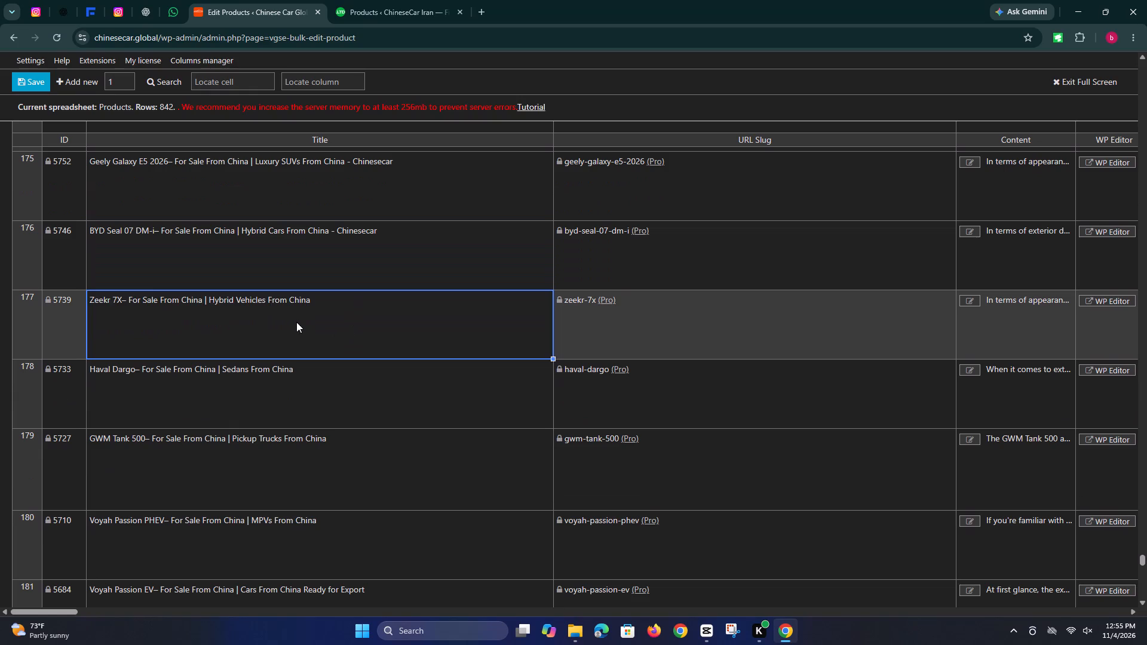
{"action": "right_click", "coordinate": [315, 301]}
{"action": "left_click", "coordinate": [380, 437]}
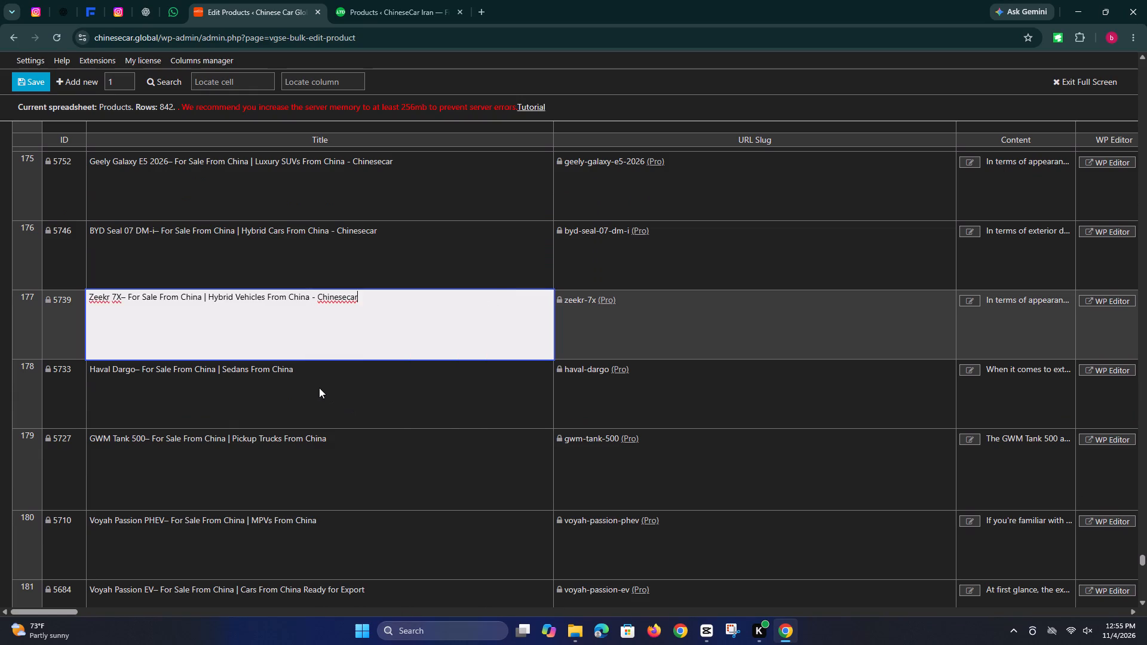
Append the copied " - Chinesecar" suffix to the Haval Dargo title in row 178.
{"action": "double_click", "coordinate": [316, 386]}
{"action": "right_click", "coordinate": [310, 368]}
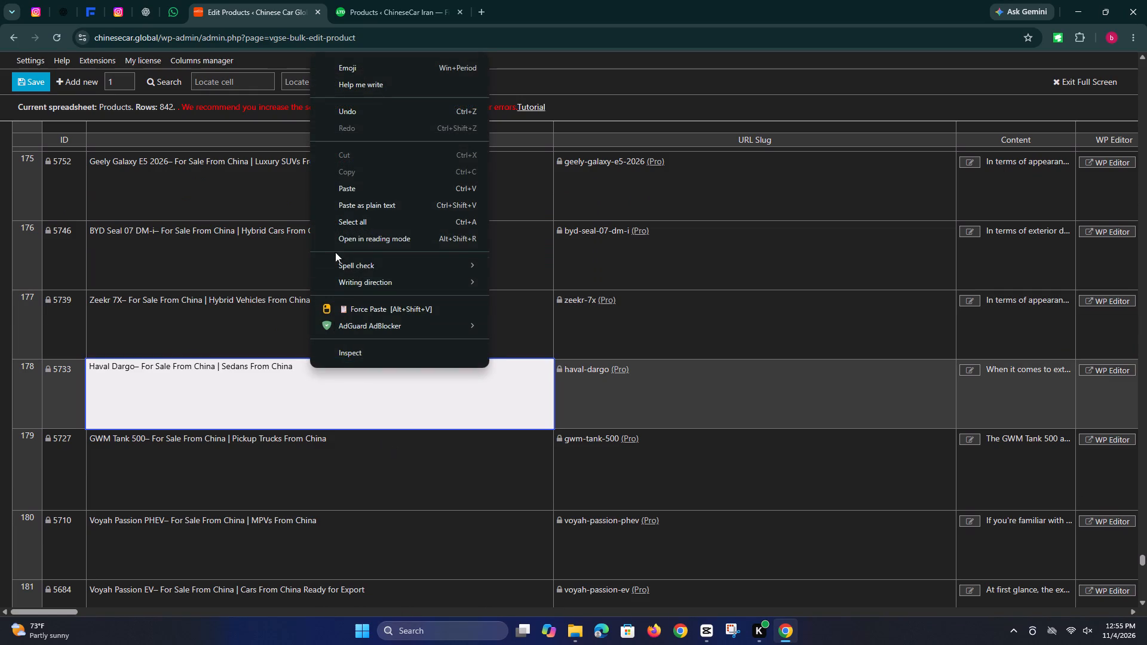
{"action": "left_click", "coordinate": [354, 188]}
Append the copied " - Chinesecar" suffix to the GWM Tank 500 title in row 179.
{"action": "scroll", "coordinate": [330, 354], "scroll_direction": "down", "scroll_amount": 3}
{"action": "triple_click", "coordinate": [320, 288]}
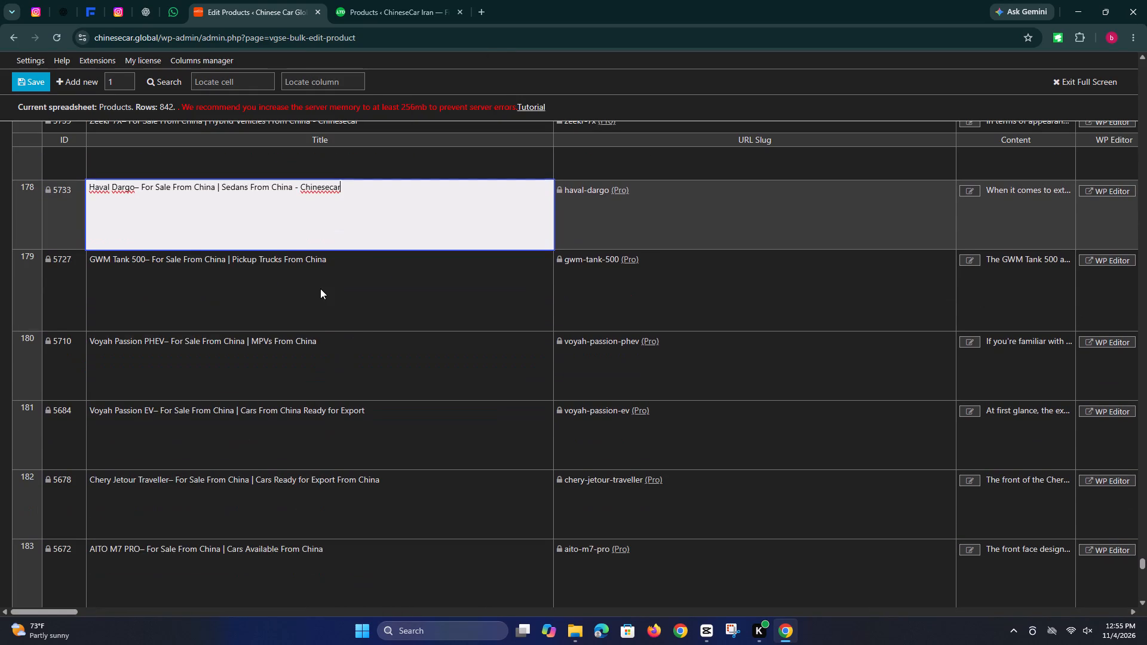
{"action": "right_click", "coordinate": [332, 255]}
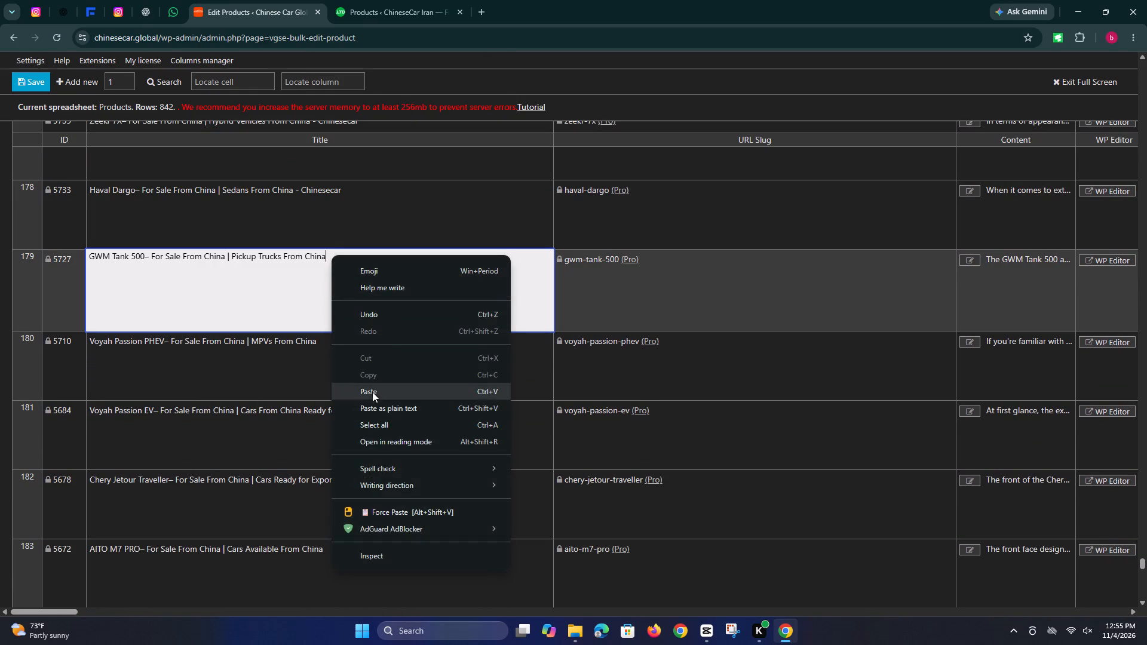
{"action": "left_click", "coordinate": [372, 392]}
Append the copied " - Chinesecar" suffix to the Voyah Passion PHEV title in row 180.
{"action": "double_click", "coordinate": [349, 367]}
{"action": "right_click", "coordinate": [333, 346]}
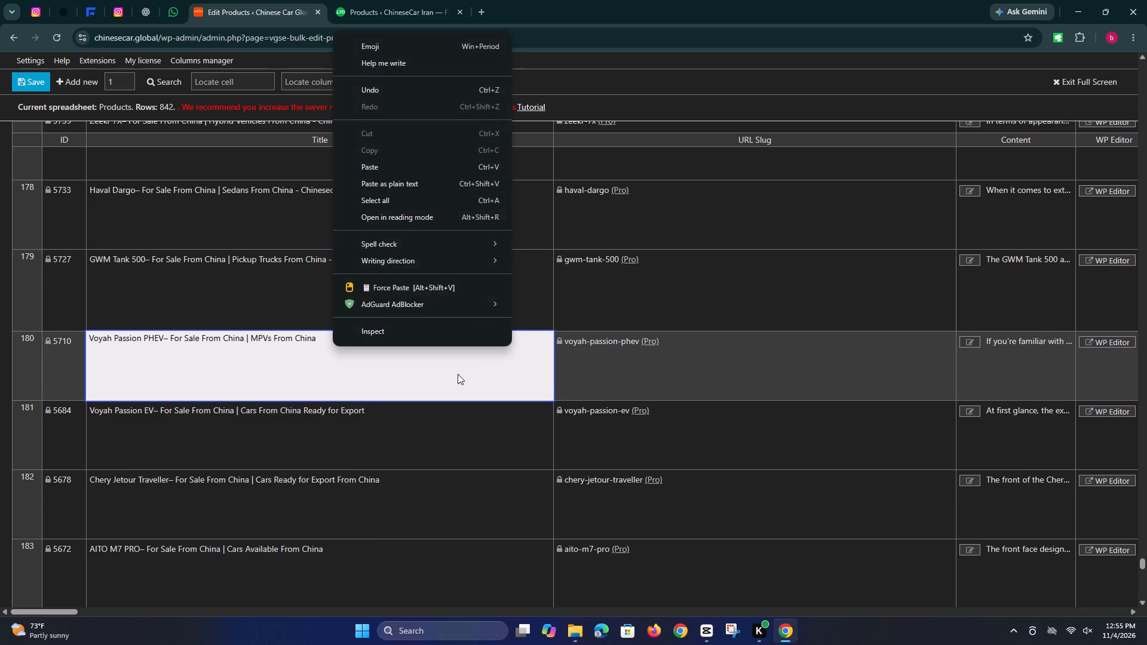
{"action": "left_click", "coordinate": [404, 170]}
Append the copied " - Chinesecar" suffix to the Voyah Passion EV title in row 181.
{"action": "double_click", "coordinate": [372, 428]}
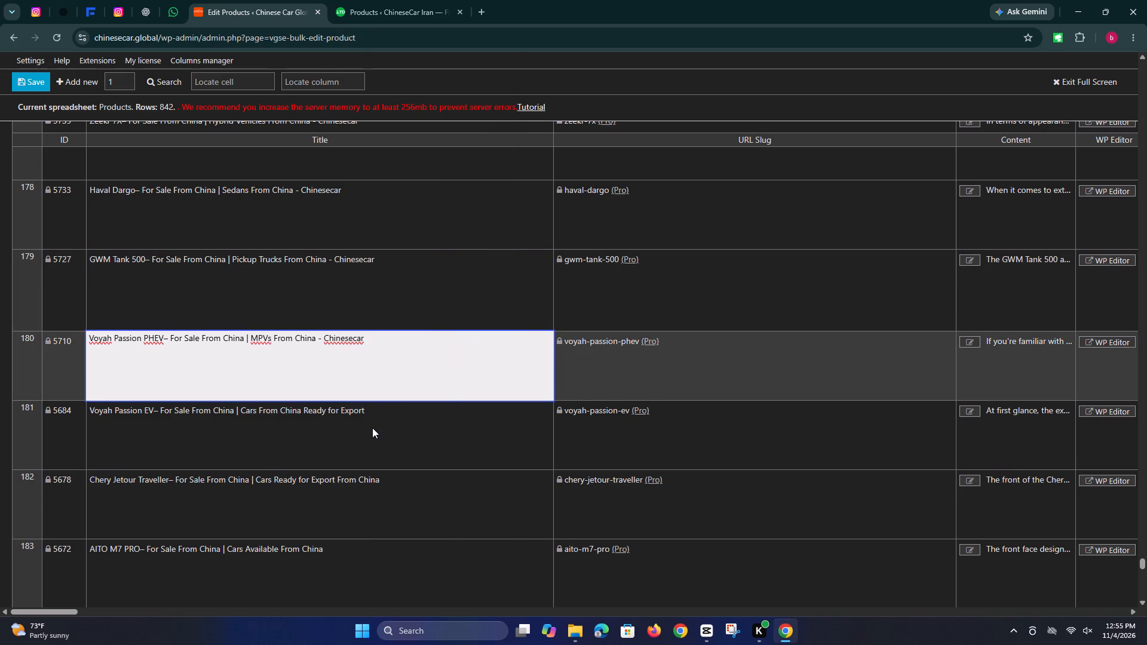
{"action": "right_click", "coordinate": [372, 412]}
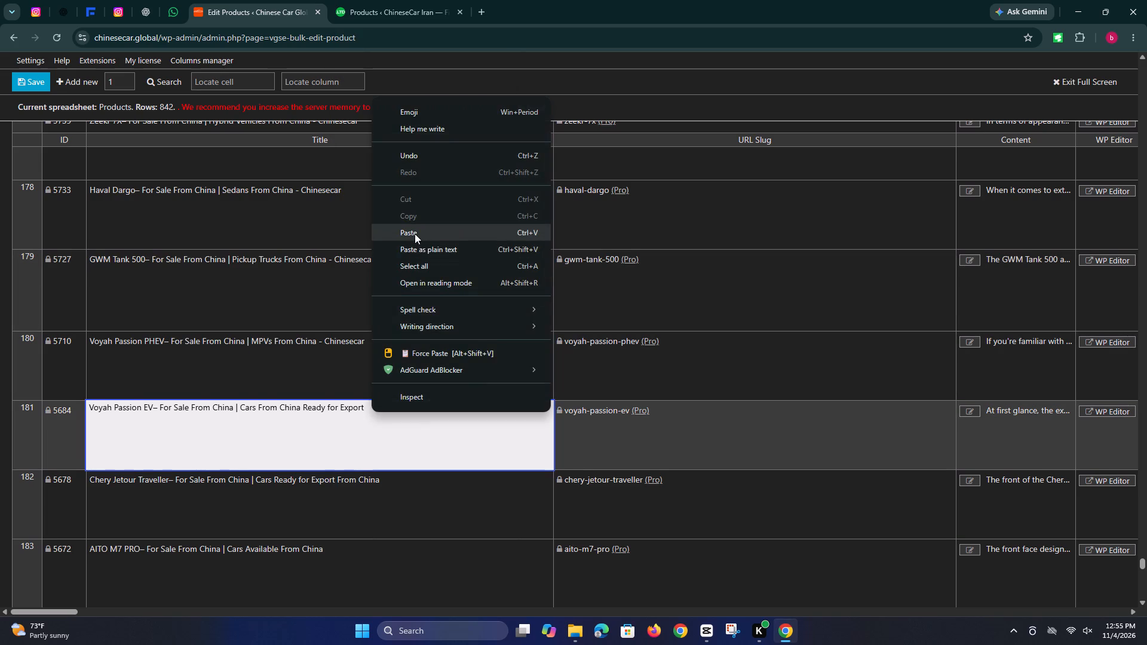
{"action": "left_click", "coordinate": [415, 234]}
Append the copied " - Chinesecar" suffix to the Chery Jetour Traveller title in row 182.
{"action": "scroll", "coordinate": [332, 378], "scroll_direction": "down", "scroll_amount": 4}
{"action": "triple_click", "coordinate": [324, 279]}
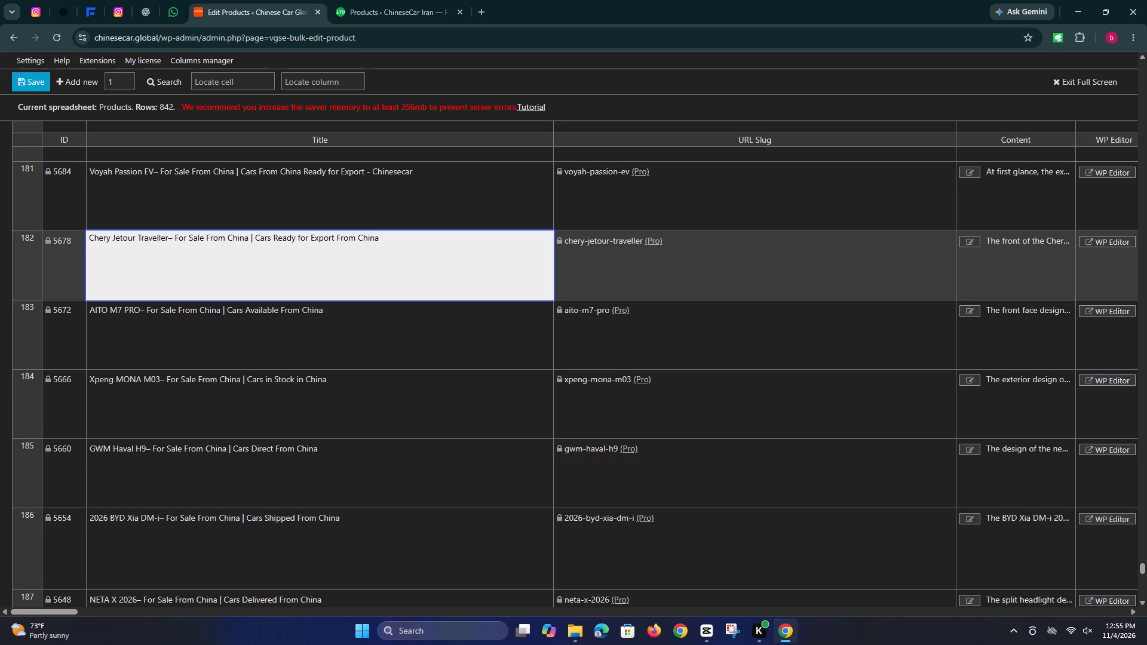
{"action": "right_click", "coordinate": [387, 234]}
{"action": "left_click", "coordinate": [438, 370]}
Append the copied " - Chinesecar" suffix to the AITO M7 PRO title in row 183.
{"action": "double_click", "coordinate": [335, 328]}
{"action": "right_click", "coordinate": [333, 308]}
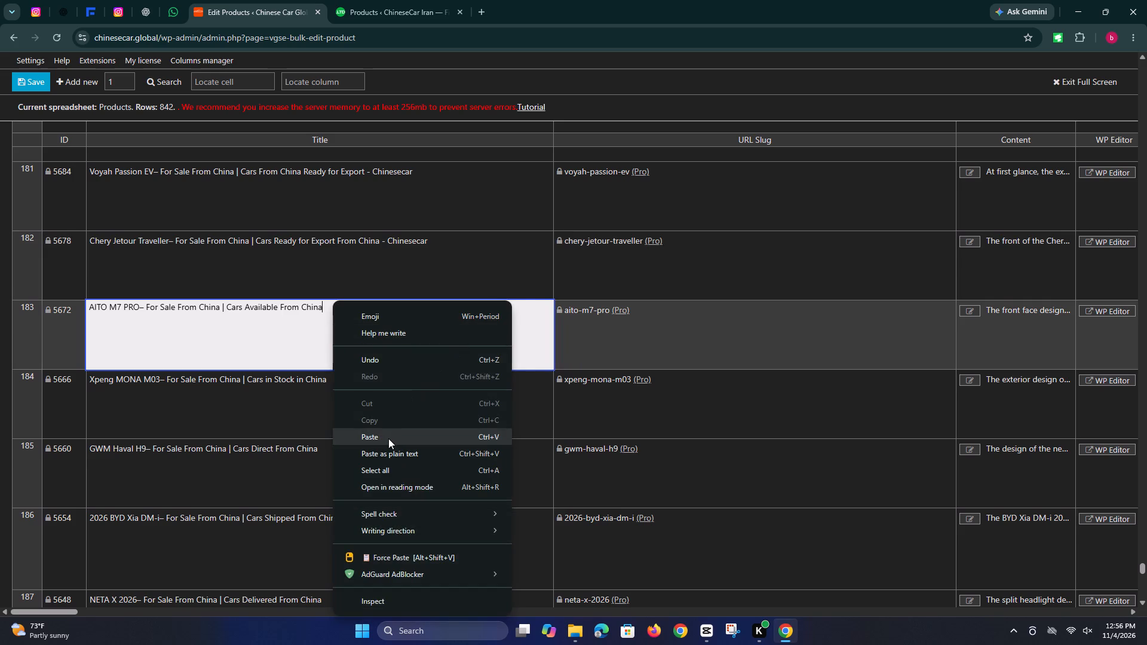
{"action": "left_click", "coordinate": [388, 438]}
Append the copied " - Chinesecar" suffix to the Xpeng MONA M03 title in row 184.
{"action": "scroll", "coordinate": [382, 371], "scroll_direction": "down", "scroll_amount": 3}
{"action": "double_click", "coordinate": [335, 230]}
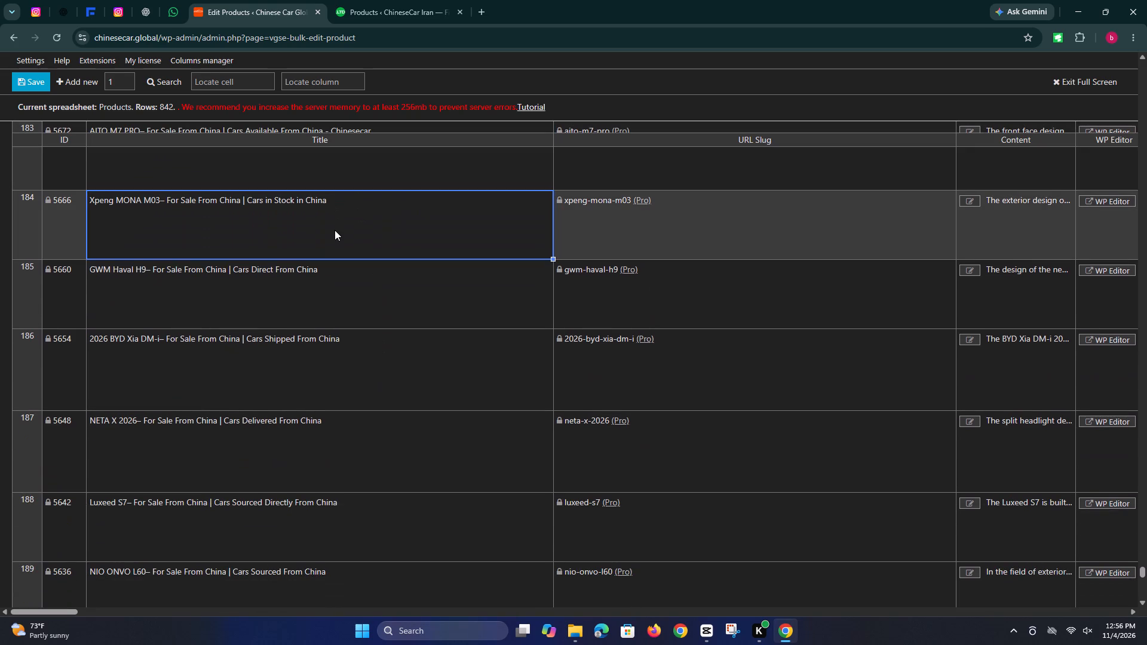
{"action": "double_click", "coordinate": [333, 209]}
{"action": "right_click", "coordinate": [335, 204]}
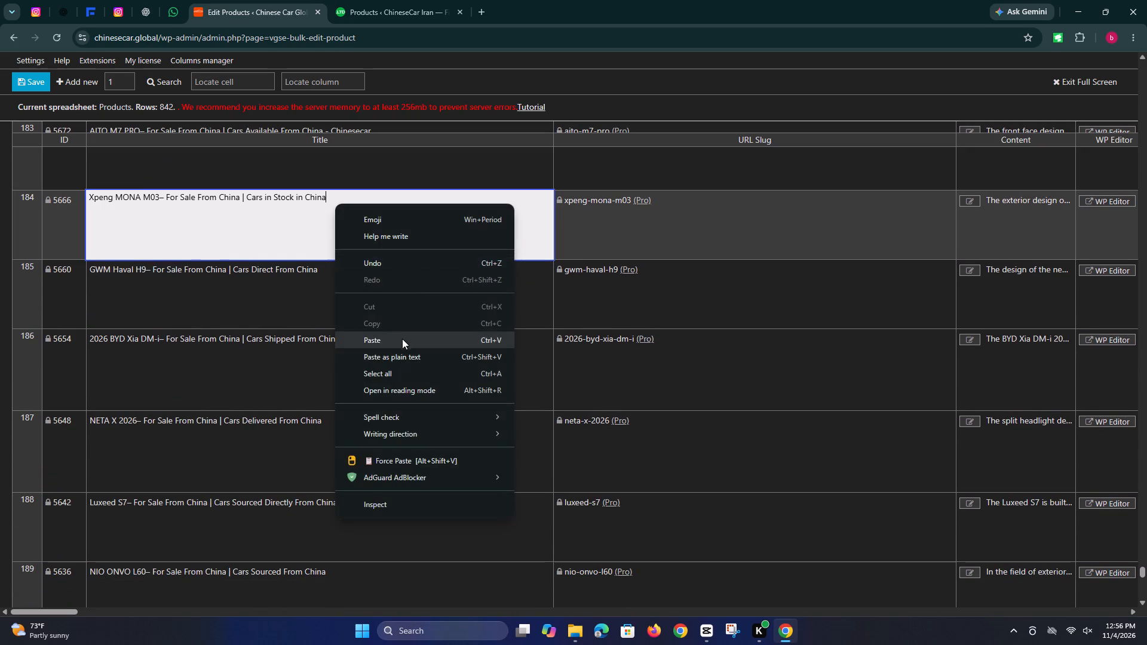
{"action": "left_click", "coordinate": [400, 343]}
Append the copied " - Chinesecar" suffix to the GWM Haval H9 title in row 185.
{"action": "double_click", "coordinate": [326, 292]}
{"action": "right_click", "coordinate": [328, 271]}
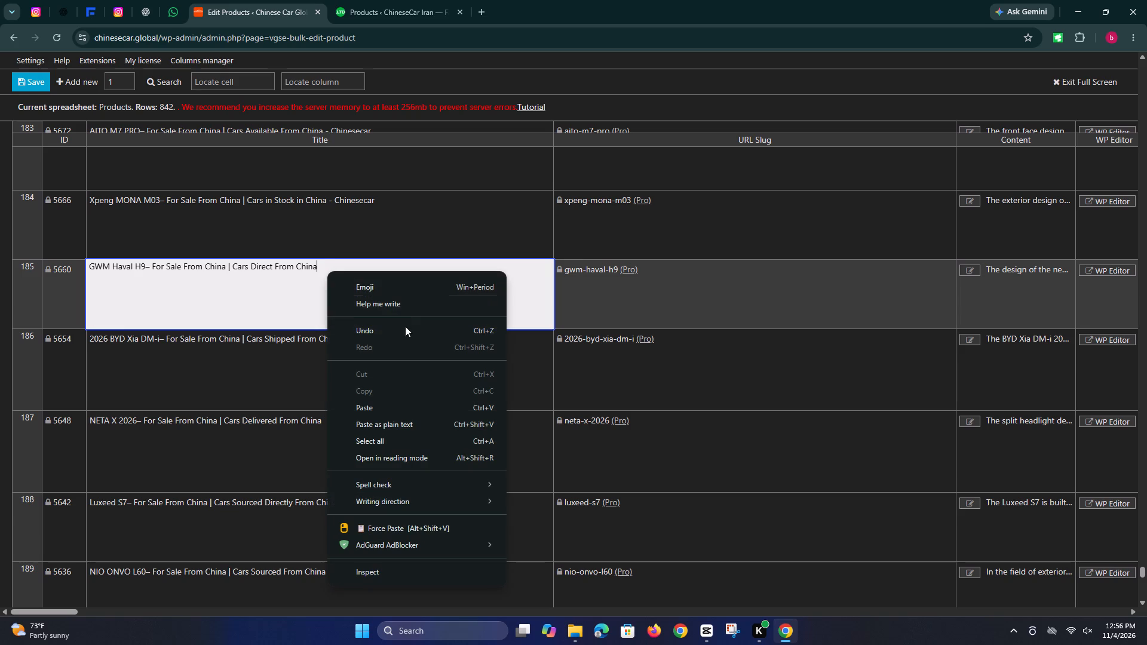
{"action": "left_click", "coordinate": [384, 410]}
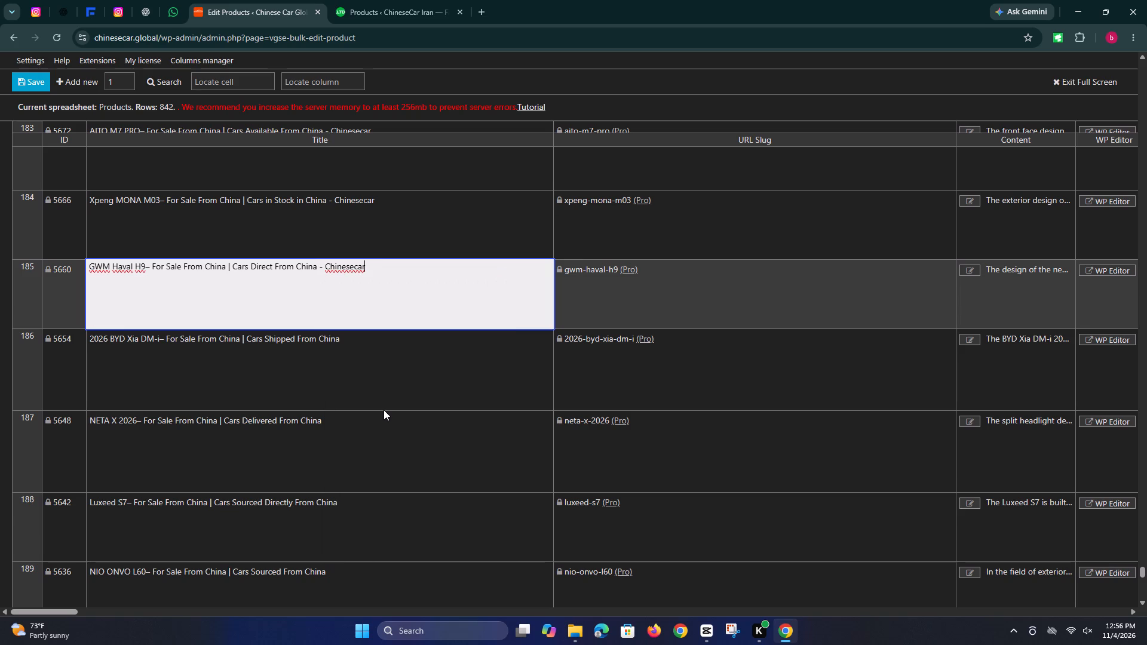
Append the copied " - Chinesecar" suffix to the 2026 BYD Xia DM-i title in row 186.
{"action": "scroll", "coordinate": [410, 345], "scroll_direction": "down", "scroll_amount": 2}
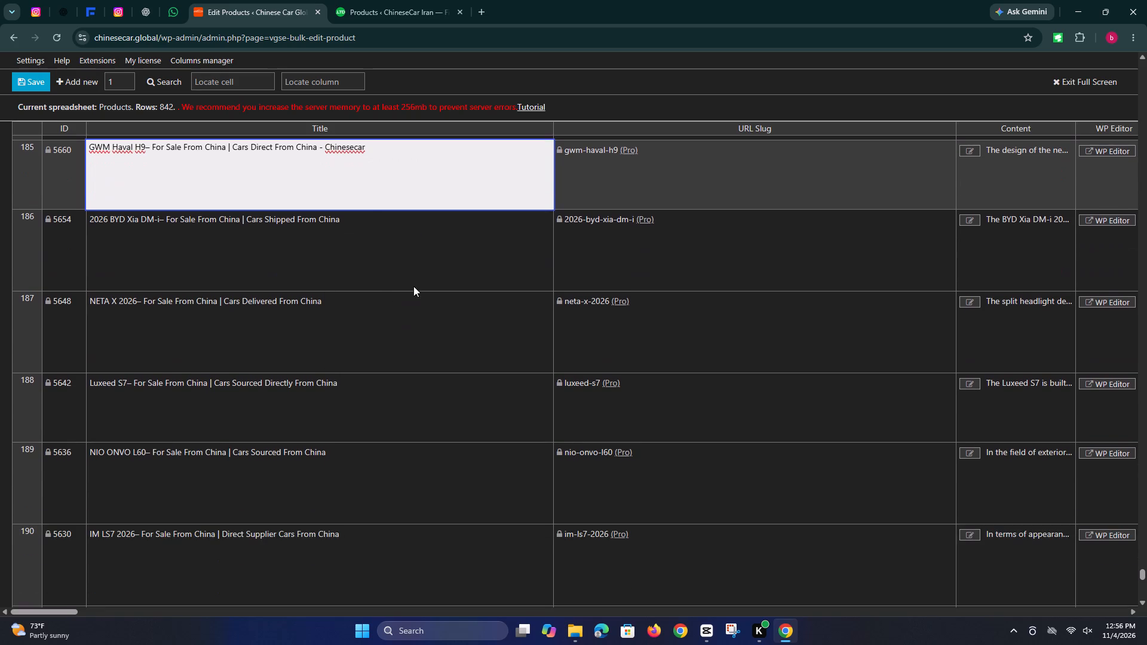
{"action": "triple_click", "coordinate": [330, 236]}
{"action": "right_click", "coordinate": [352, 217]}
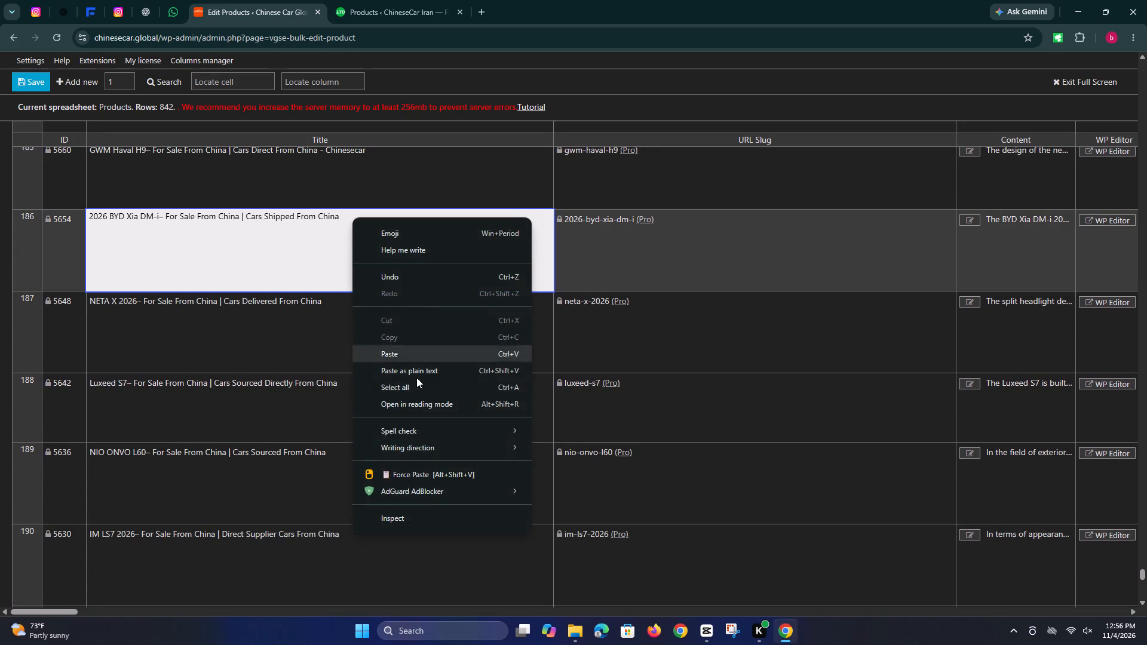
{"action": "left_click", "coordinate": [412, 354]}
Append the copied " - Chinesecar" suffix to the NETA X 2026 title in row 187.
{"action": "double_click", "coordinate": [342, 331]}
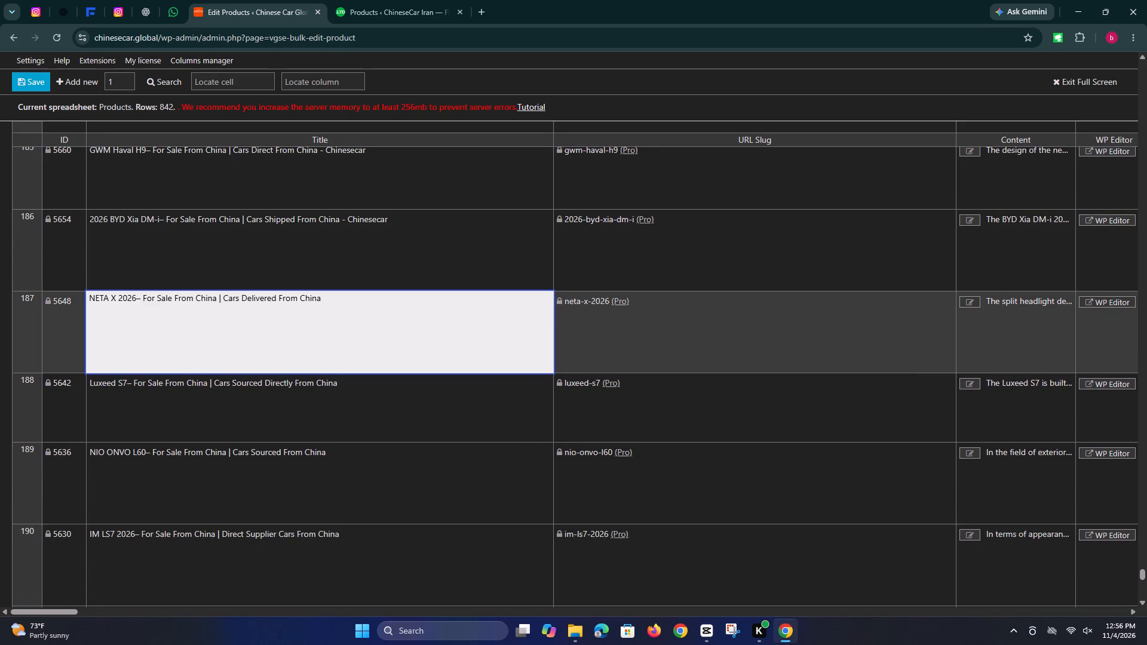
{"action": "right_click", "coordinate": [325, 298]}
{"action": "left_click", "coordinate": [368, 434]}
Append the copied " - Chinesecar" suffix to the Luxeed S7 title in row 188.
{"action": "double_click", "coordinate": [348, 407]}
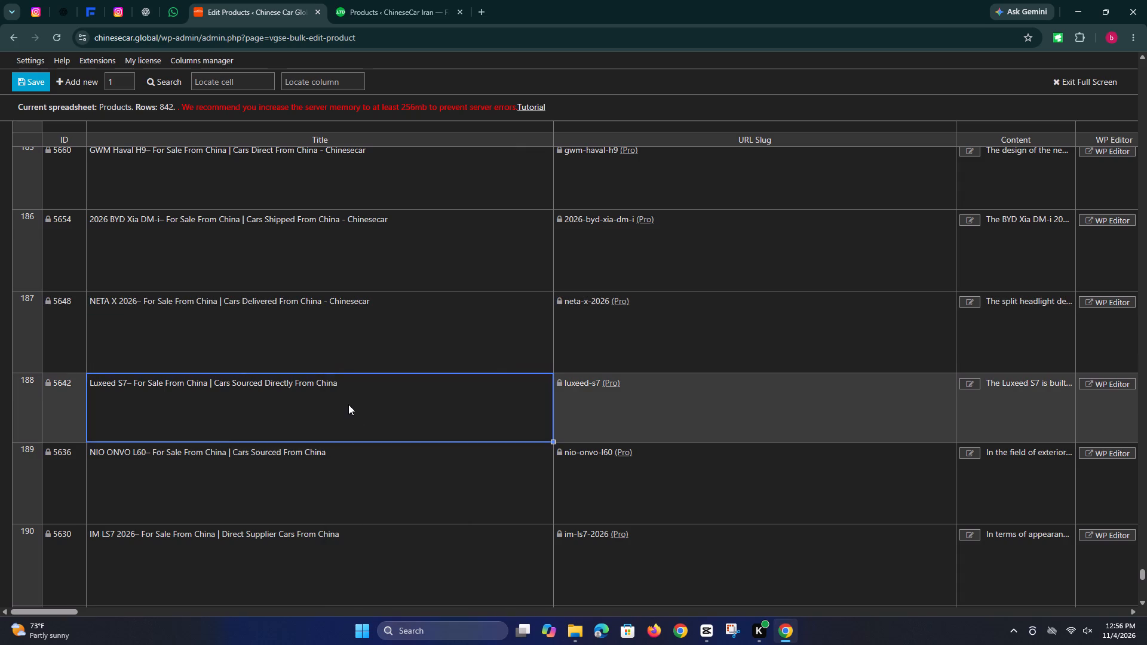
{"action": "right_click", "coordinate": [342, 382]}
{"action": "left_click", "coordinate": [389, 203]}
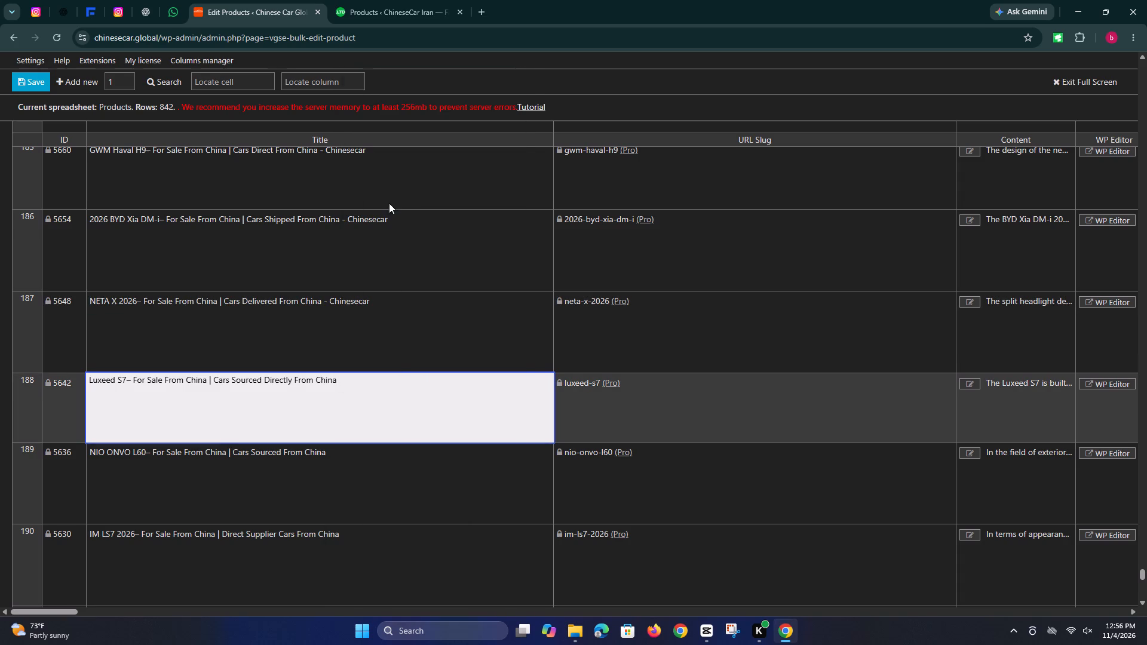
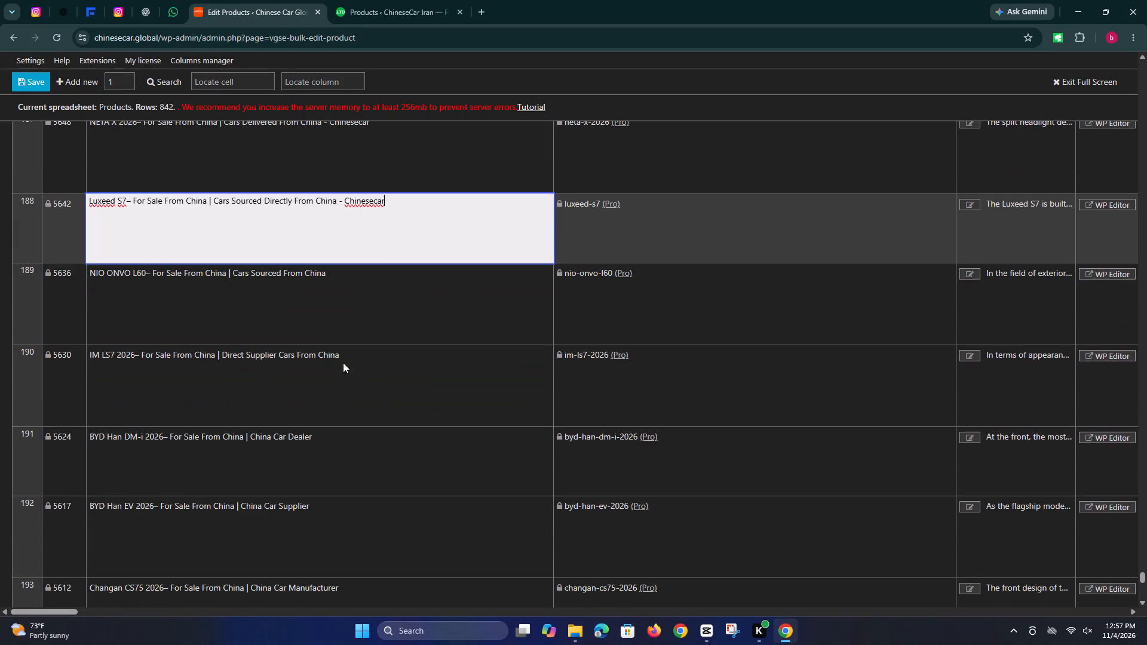
Append the copied " - Chinesecar" suffix to the NIO ONVO L60 title in row 189.
{"action": "triple_click", "coordinate": [306, 284]}
{"action": "right_click", "coordinate": [333, 274]}
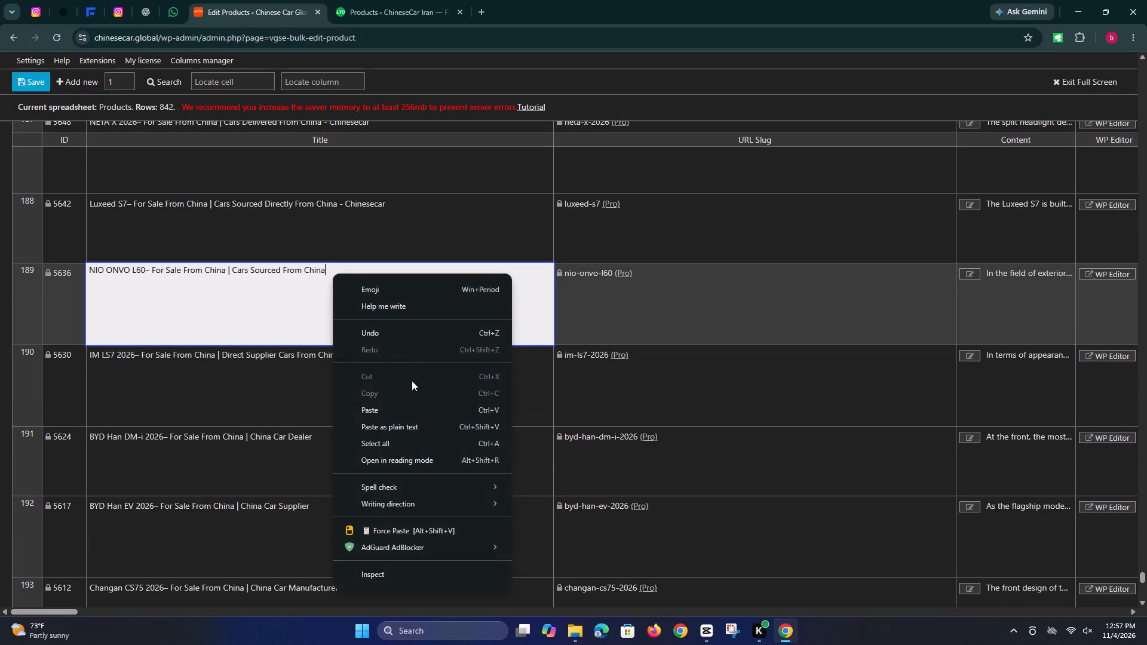
{"action": "left_click", "coordinate": [405, 407]}
Append the copied " - Chinesecar" suffix to the IM LS7 2026 title in row 190.
{"action": "double_click", "coordinate": [353, 392]}
{"action": "right_click", "coordinate": [345, 351]}
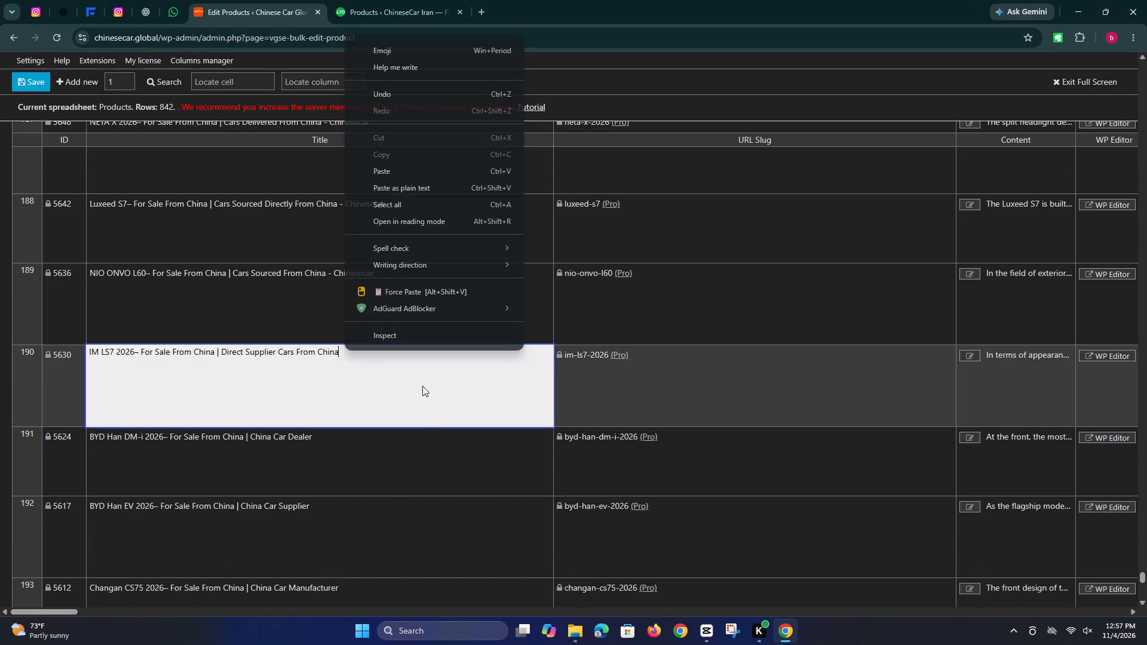
{"action": "left_click", "coordinate": [409, 173]}
Append the copied " - Chinesecar" suffix to the BYD Han DM-i 2026 title in row 191.
{"action": "scroll", "coordinate": [430, 376], "scroll_direction": "down", "scroll_amount": 3}
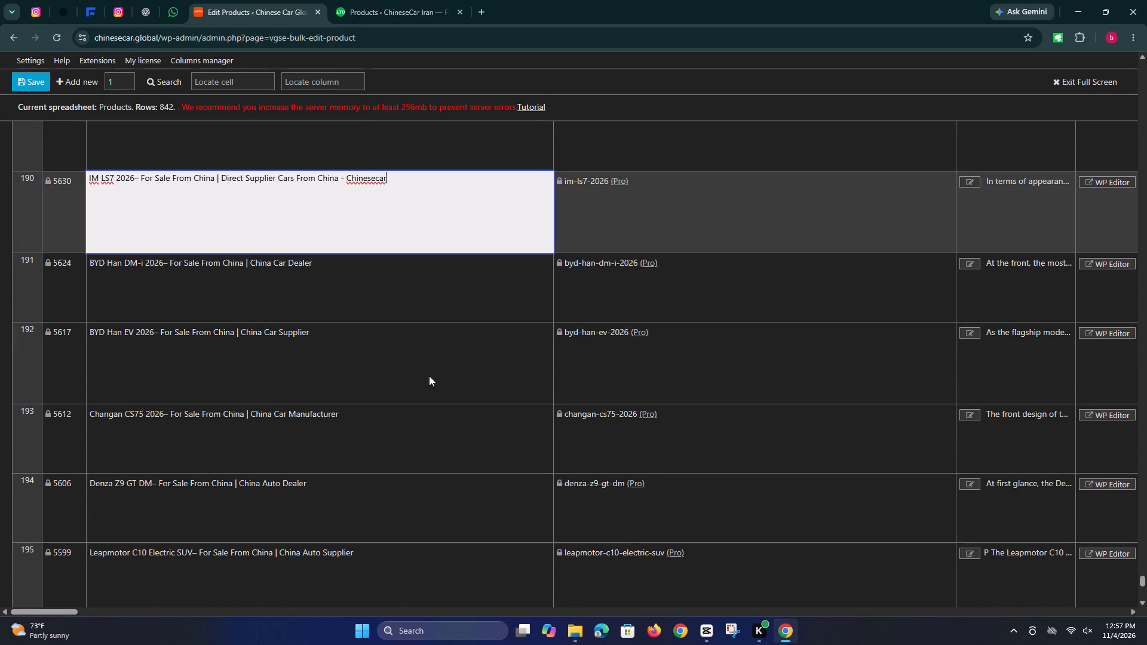
{"action": "triple_click", "coordinate": [317, 281]}
{"action": "right_click", "coordinate": [324, 256]}
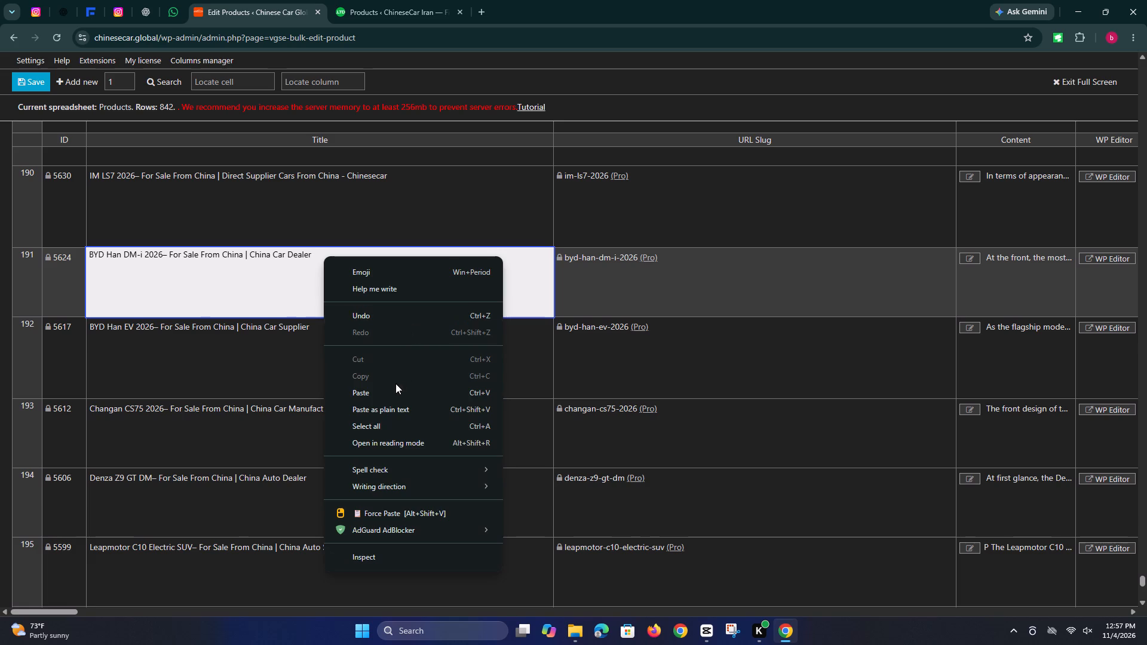
{"action": "left_click", "coordinate": [392, 392]}
Append the copied " - Chinesecar" suffix to the BYD Han EV 2026 title in row 192.
{"action": "double_click", "coordinate": [332, 360]}
{"action": "right_click", "coordinate": [323, 331]}
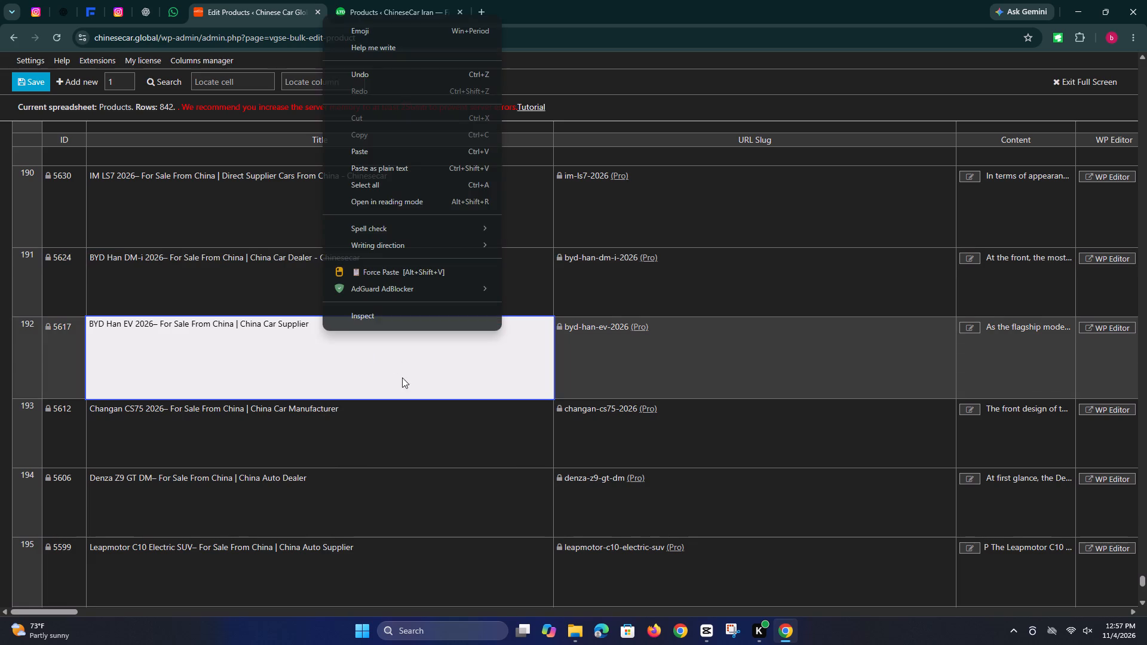
{"action": "left_click", "coordinate": [363, 150]}
Append the copied " - Chinesecar" suffix to the Changan CS75 2026 title in row 193.
{"action": "scroll", "coordinate": [359, 369], "scroll_direction": "down", "scroll_amount": 2}
{"action": "triple_click", "coordinate": [334, 341]}
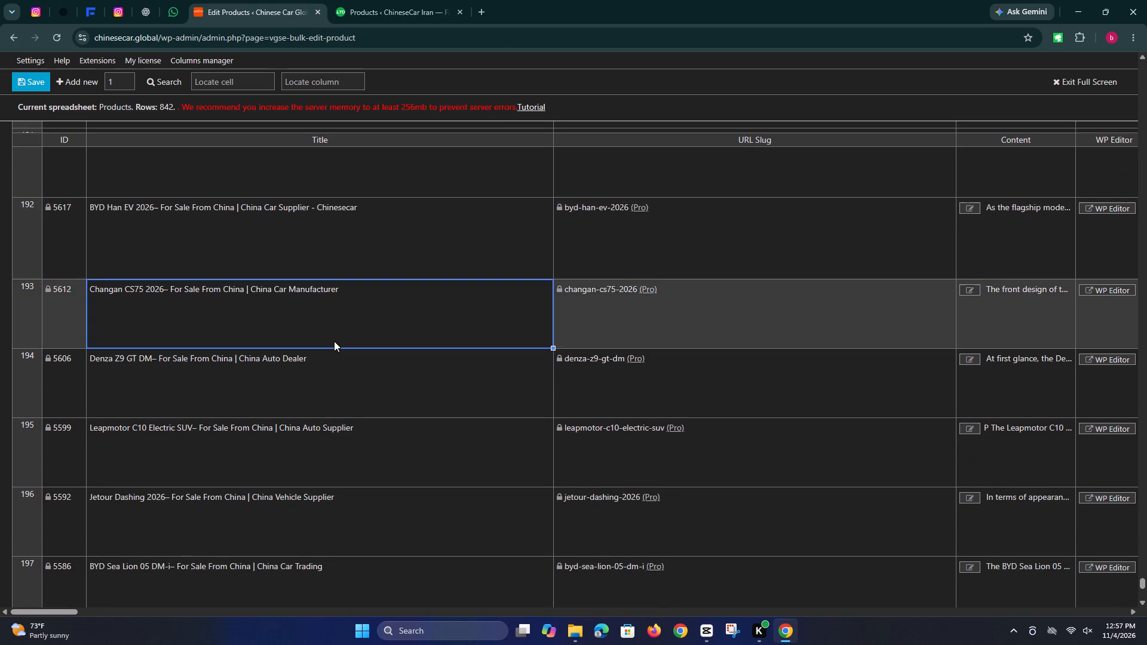
{"action": "right_click", "coordinate": [344, 288]}
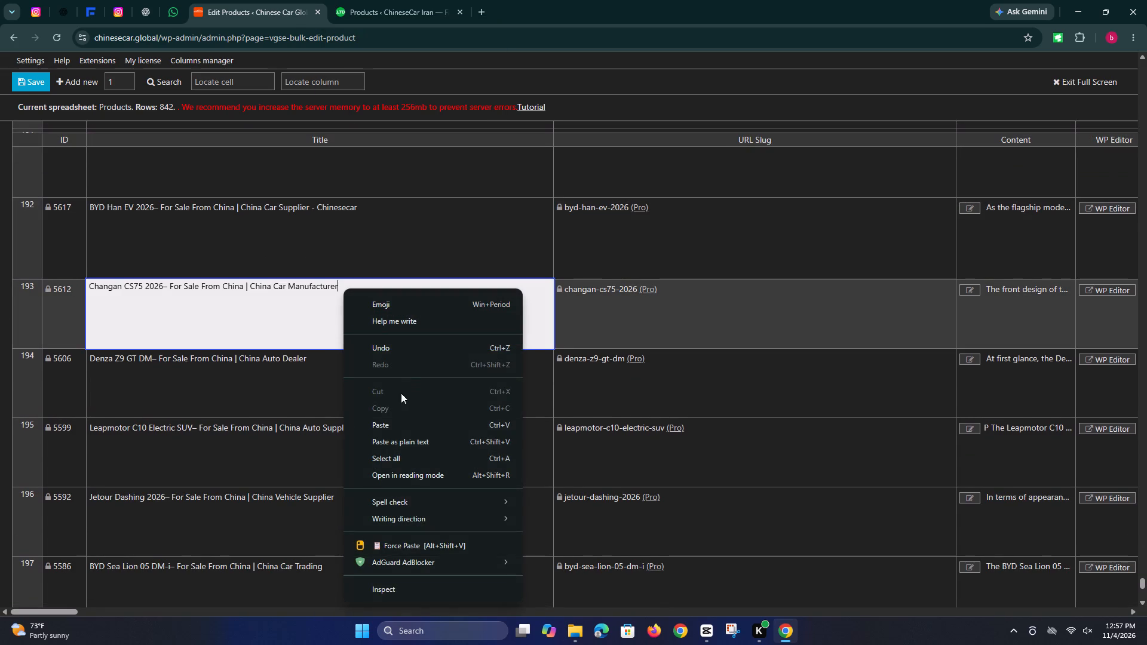
{"action": "left_click", "coordinate": [393, 423]}
Append the copied " - Chinesecar" suffix to the Denza Z9 GT DM title in row 194.
{"action": "double_click", "coordinate": [344, 386]}
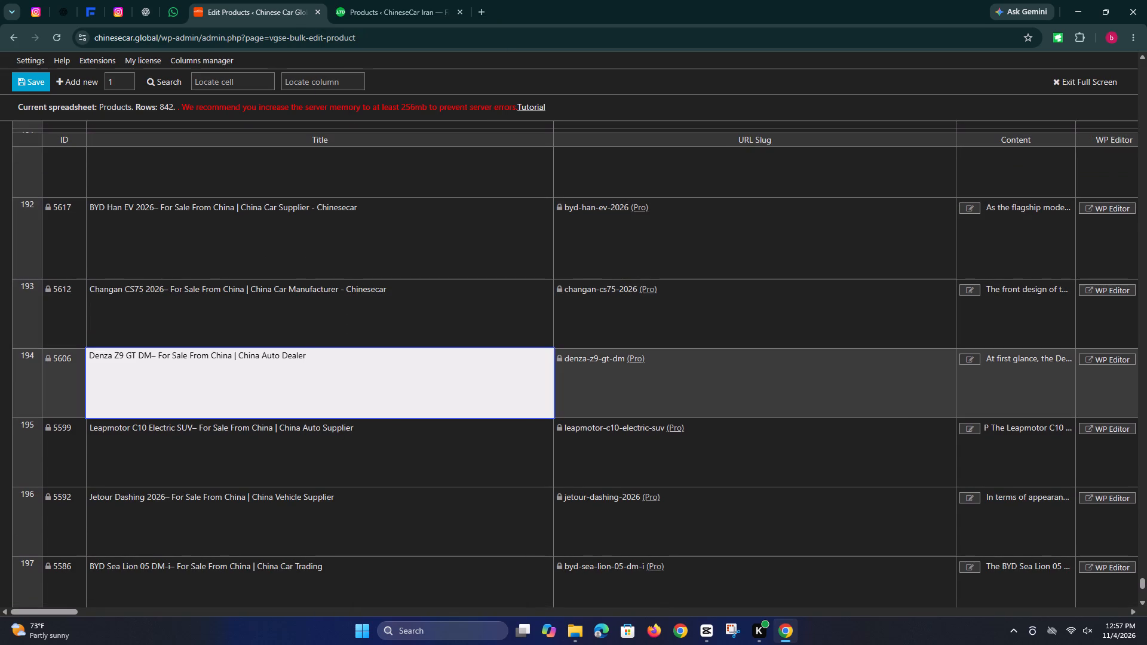
{"action": "right_click", "coordinate": [315, 354]}
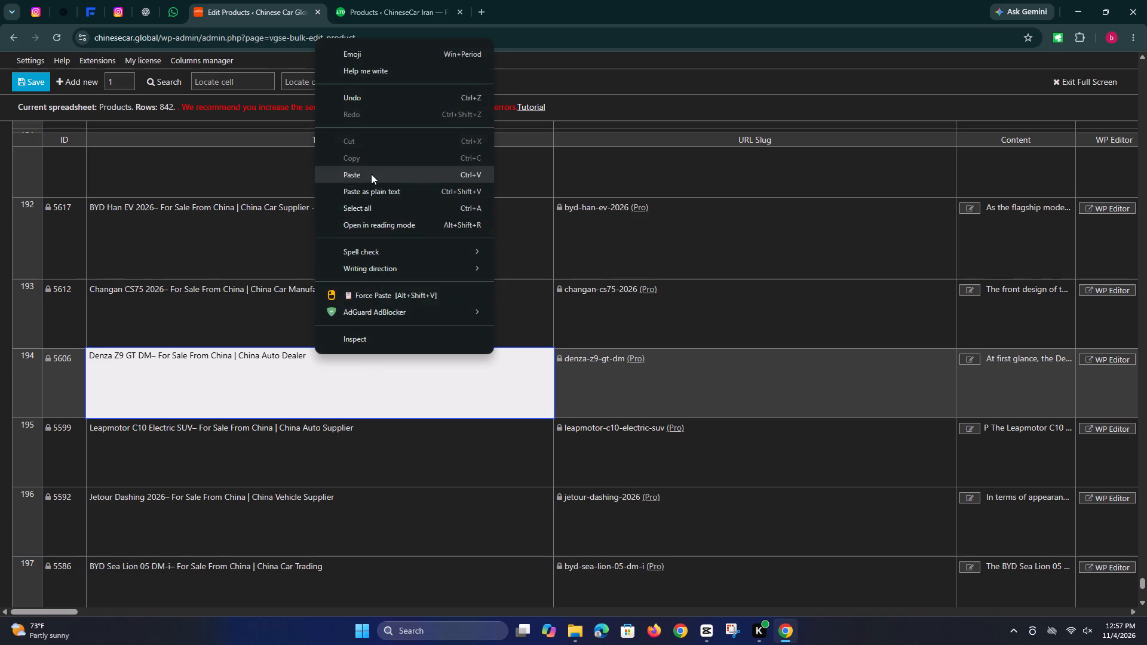
{"action": "left_click", "coordinate": [371, 174]}
Append the copied " - Chinesecar" suffix to the Leapmotor C10 Electric SUV title in row 195.
{"action": "scroll", "coordinate": [381, 333], "scroll_direction": "down", "scroll_amount": 3}
{"action": "triple_click", "coordinate": [333, 293]}
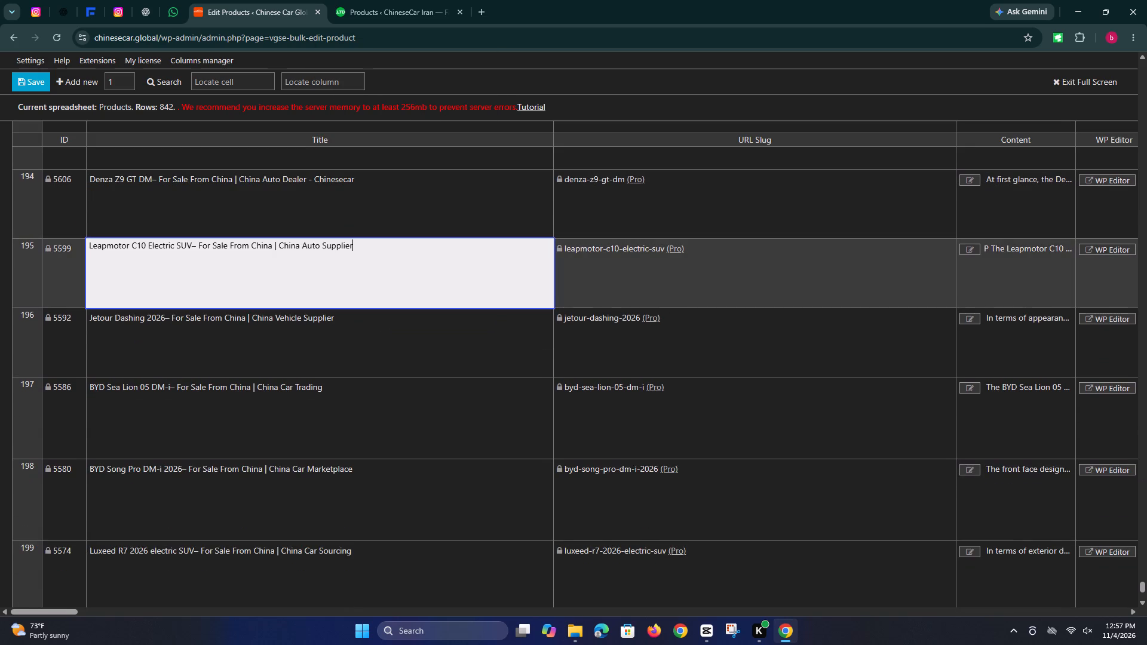
{"action": "right_click", "coordinate": [358, 250]}
{"action": "left_click", "coordinate": [416, 385]}
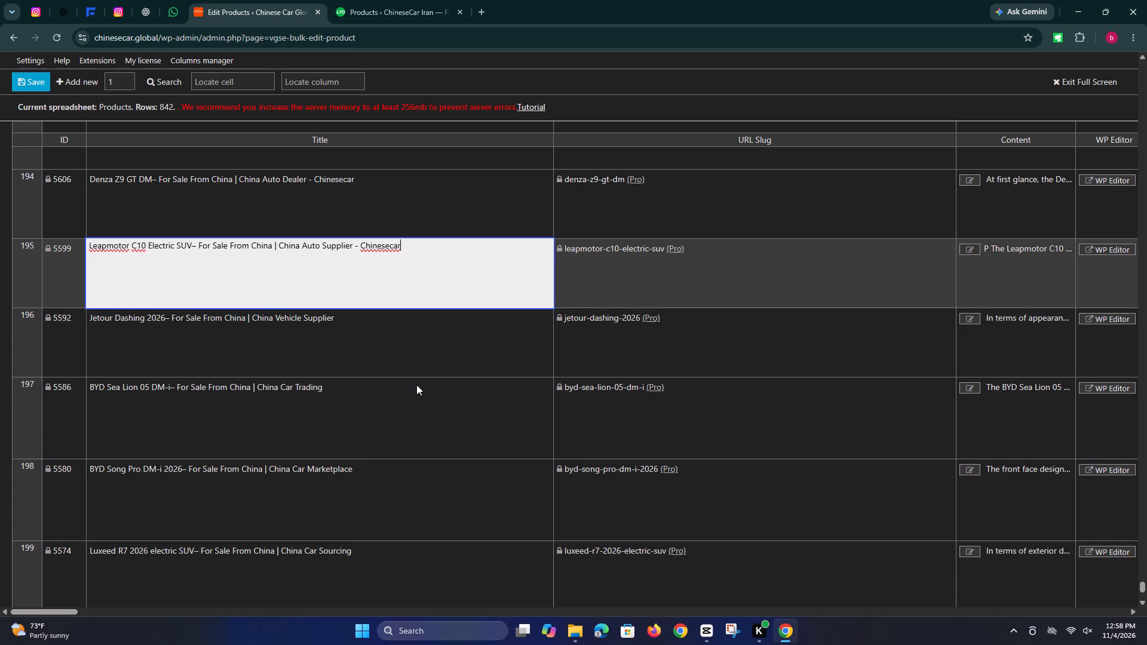
Append the copied " - Chinesecar" suffix to the Jetour Dashing 2026 title in row 196.
{"action": "triple_click", "coordinate": [358, 350]}
{"action": "left_click", "coordinate": [343, 321]}
{"action": "right_click", "coordinate": [340, 317]}
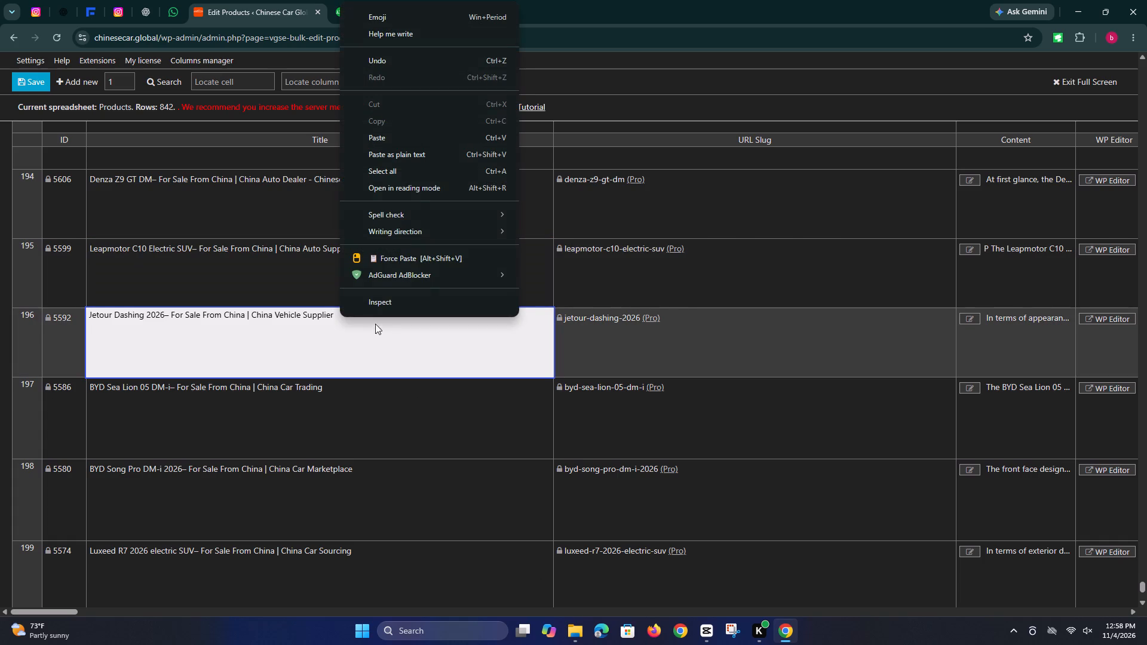
{"action": "left_click", "coordinate": [405, 136]}
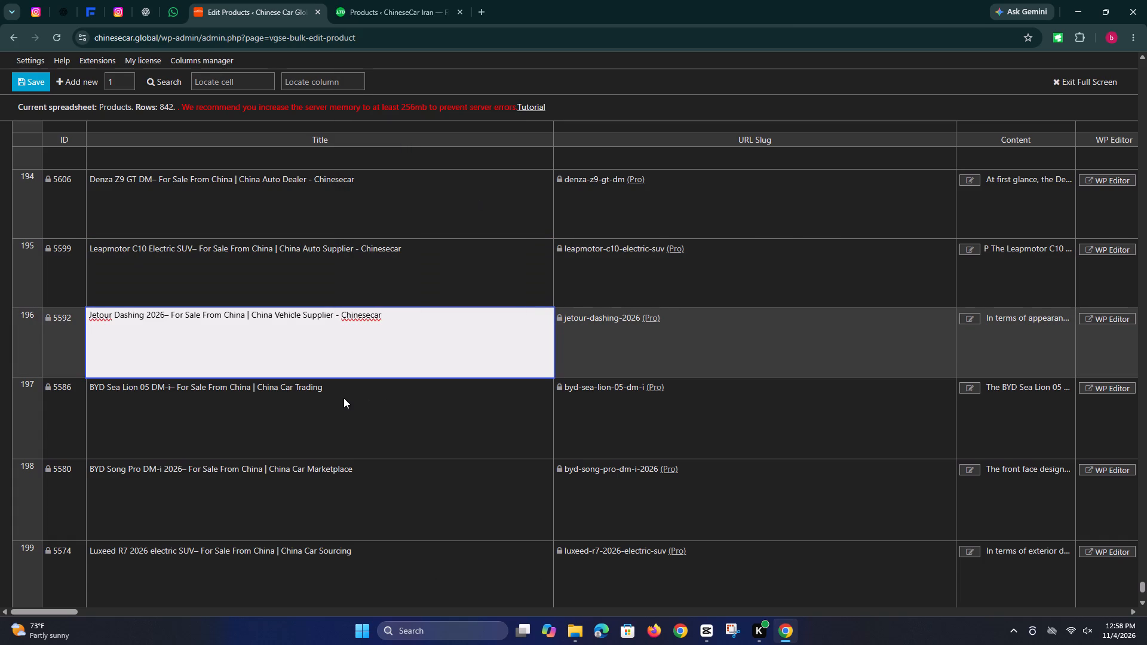
Append the copied " - Chinesecar" suffix to the BYD Sea Lion 05 DM-i title in row 197.
{"action": "double_click", "coordinate": [344, 398]}
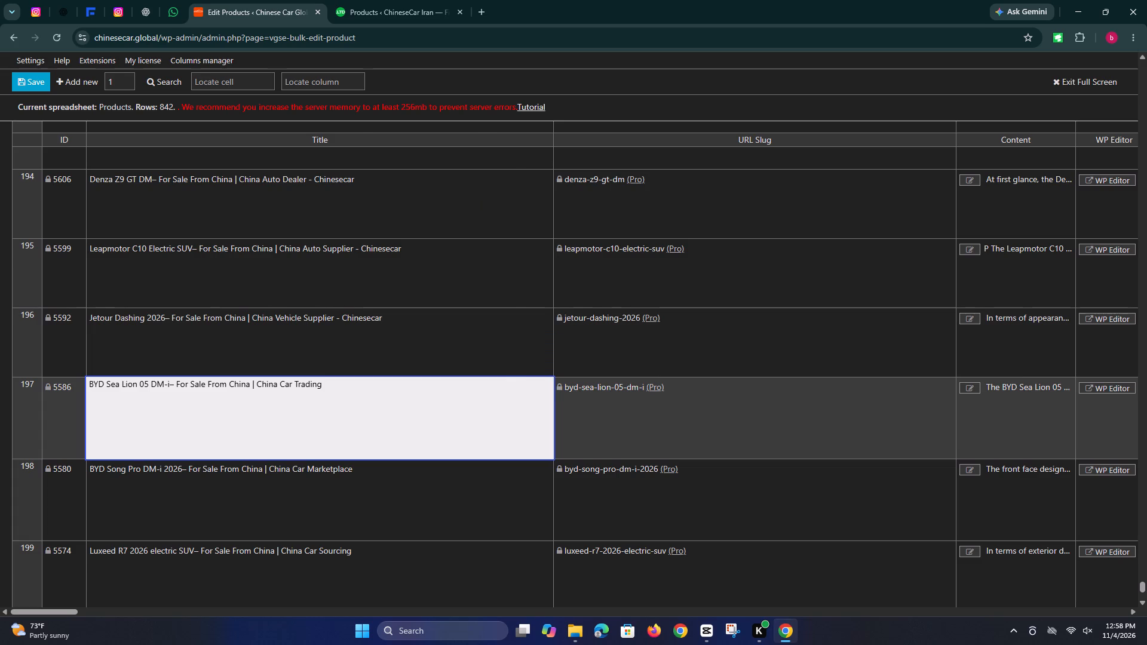
{"action": "right_click", "coordinate": [332, 389]}
{"action": "left_click", "coordinate": [376, 217]}
Append the copied " - Chinesecar" suffix to the BYD Song Pro DM-i 2026 title in row 198.
{"action": "double_click", "coordinate": [367, 484]}
{"action": "right_click", "coordinate": [359, 471]}
{"action": "left_click", "coordinate": [416, 296]}
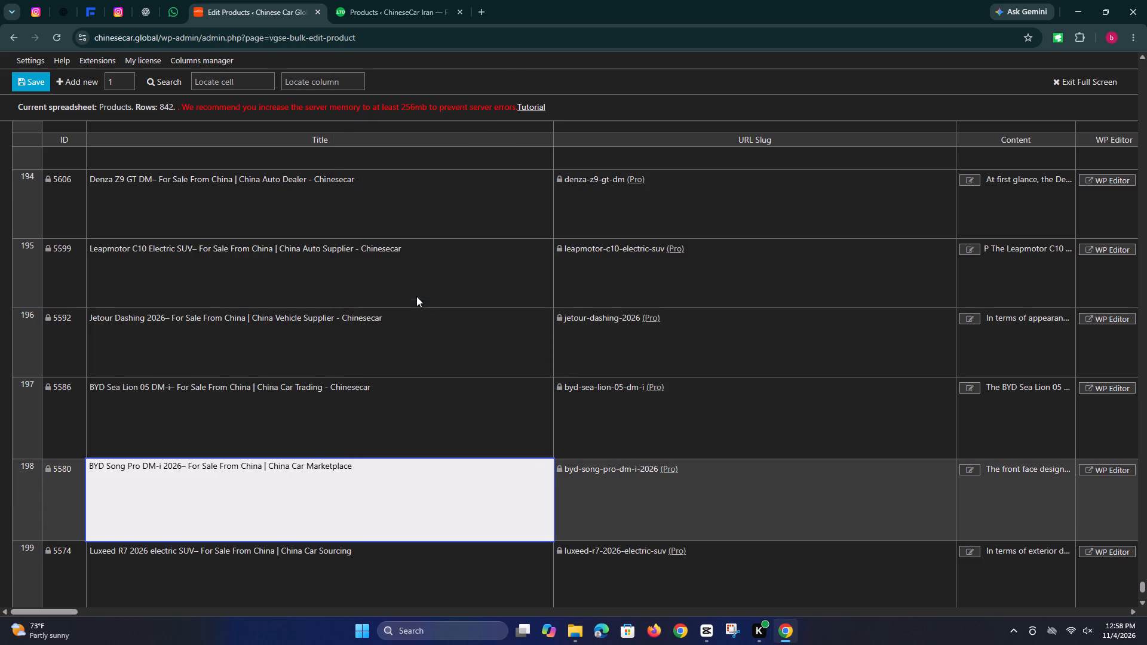
Append the copied " - Chinesecar" suffix to the Luxeed R7 2026 electric SUV title in row 199.
{"action": "scroll", "coordinate": [387, 417], "scroll_direction": "down", "scroll_amount": 5}
{"action": "triple_click", "coordinate": [379, 363]}
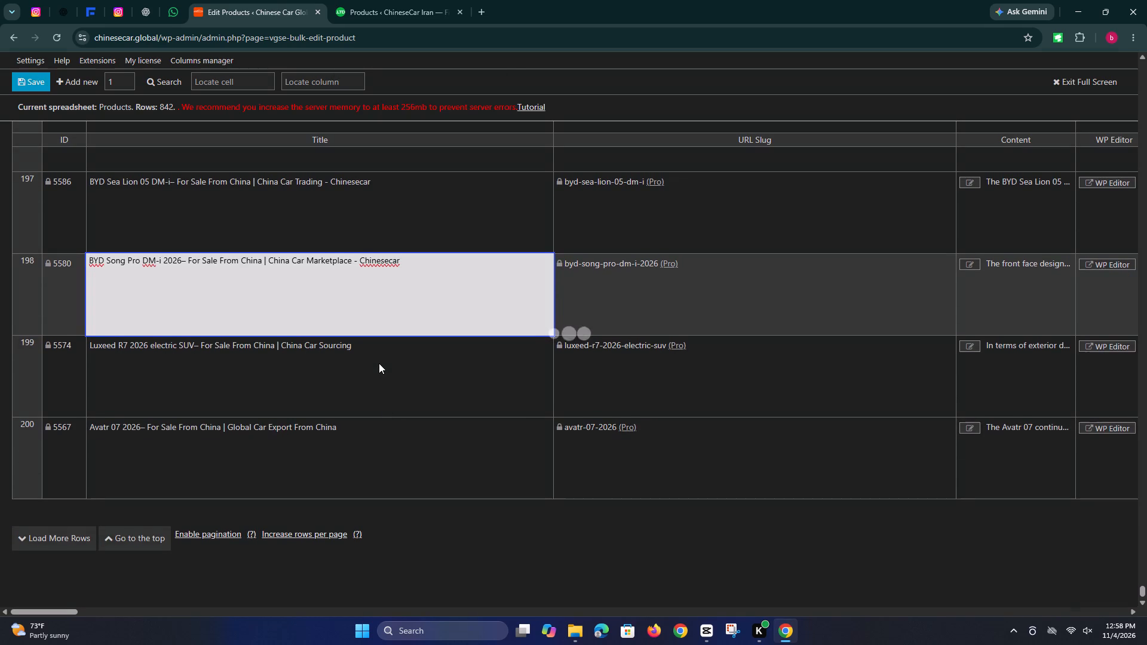
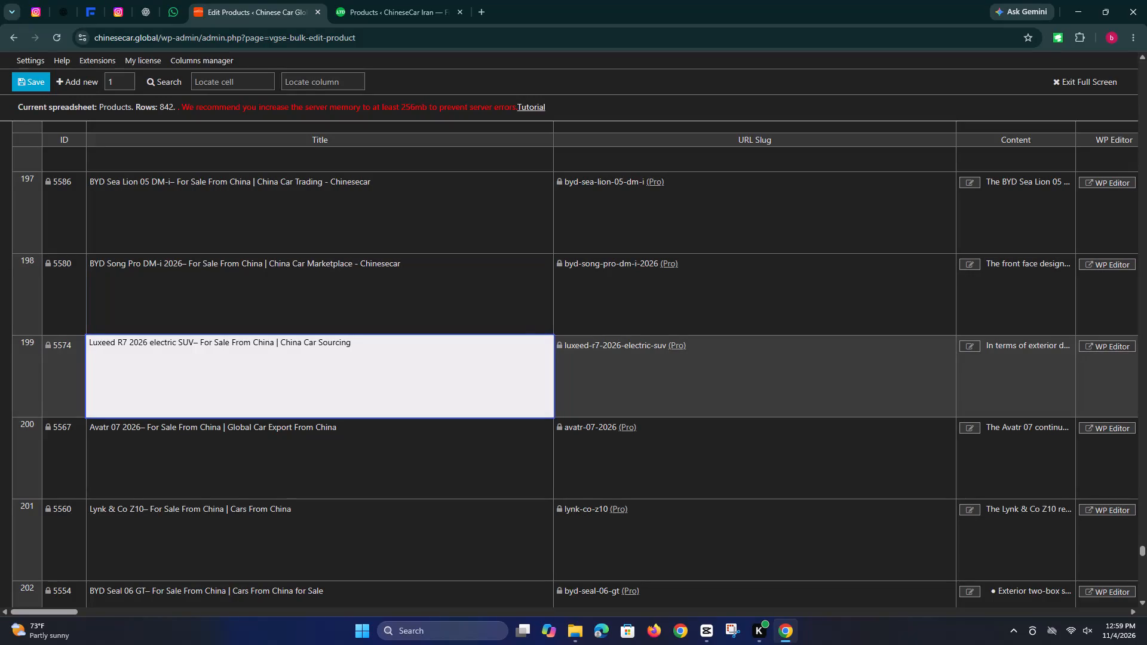
Append the copied " - Chinesecar" suffix to the Luxeed R7 2026 electric SUV title in row 199.
{"action": "right_click", "coordinate": [369, 350]}
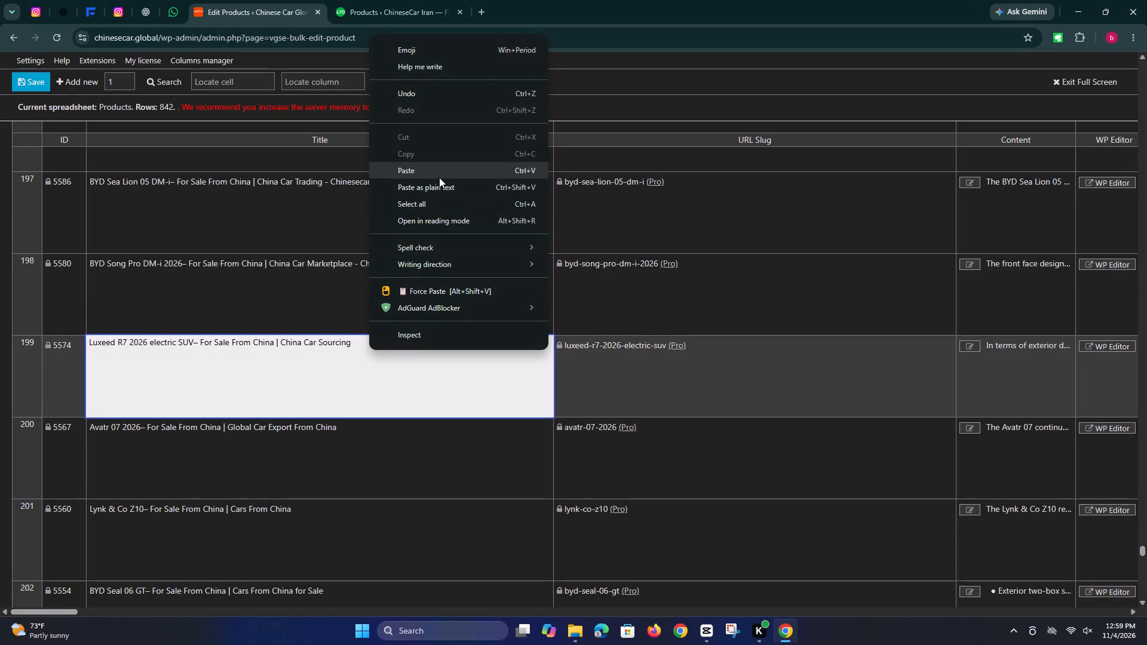
{"action": "left_click", "coordinate": [439, 177]}
Append the copied " - Chinesecar" suffix to the Avatr 07 2026 title in row 200.
{"action": "scroll", "coordinate": [395, 368], "scroll_direction": "down", "scroll_amount": 3}
{"action": "triple_click", "coordinate": [354, 290]}
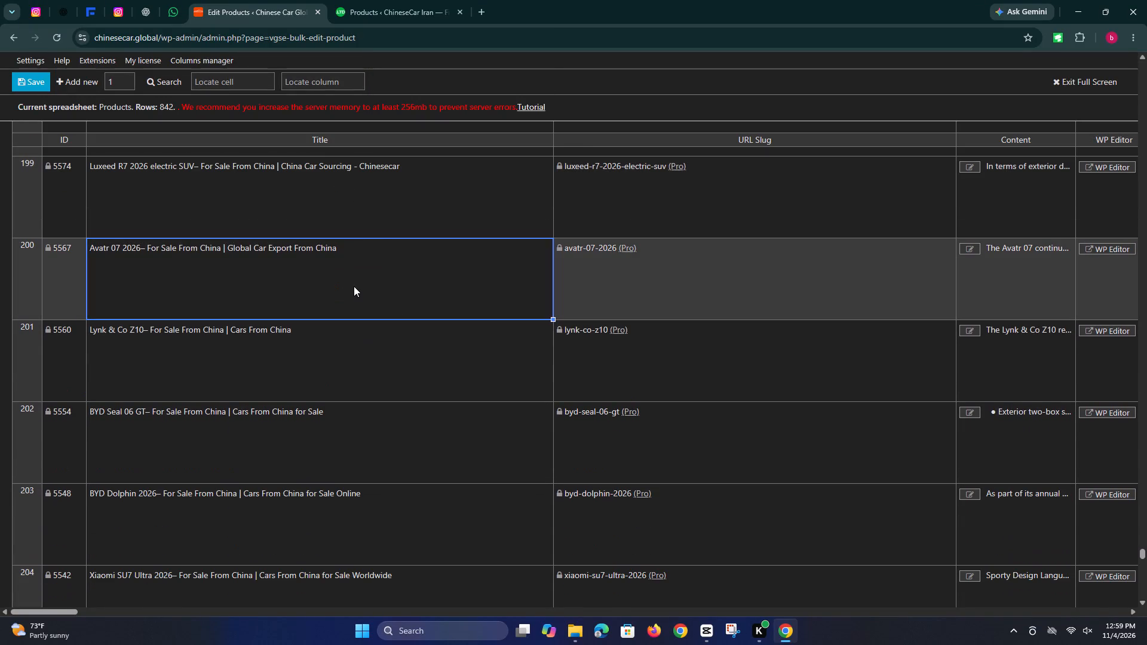
{"action": "right_click", "coordinate": [351, 249]}
{"action": "left_click", "coordinate": [403, 389]}
Append the copied " - Chinesecar" suffix to the Lynk & Co Z10 title in row 201.
{"action": "double_click", "coordinate": [322, 352]}
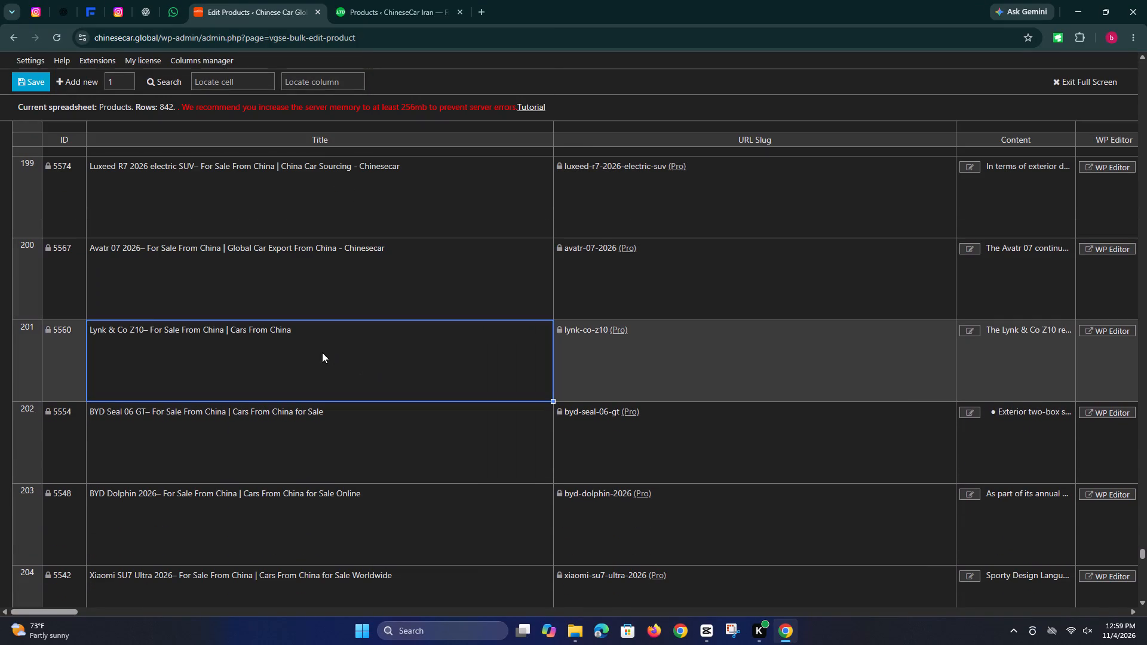
{"action": "right_click", "coordinate": [322, 331]}
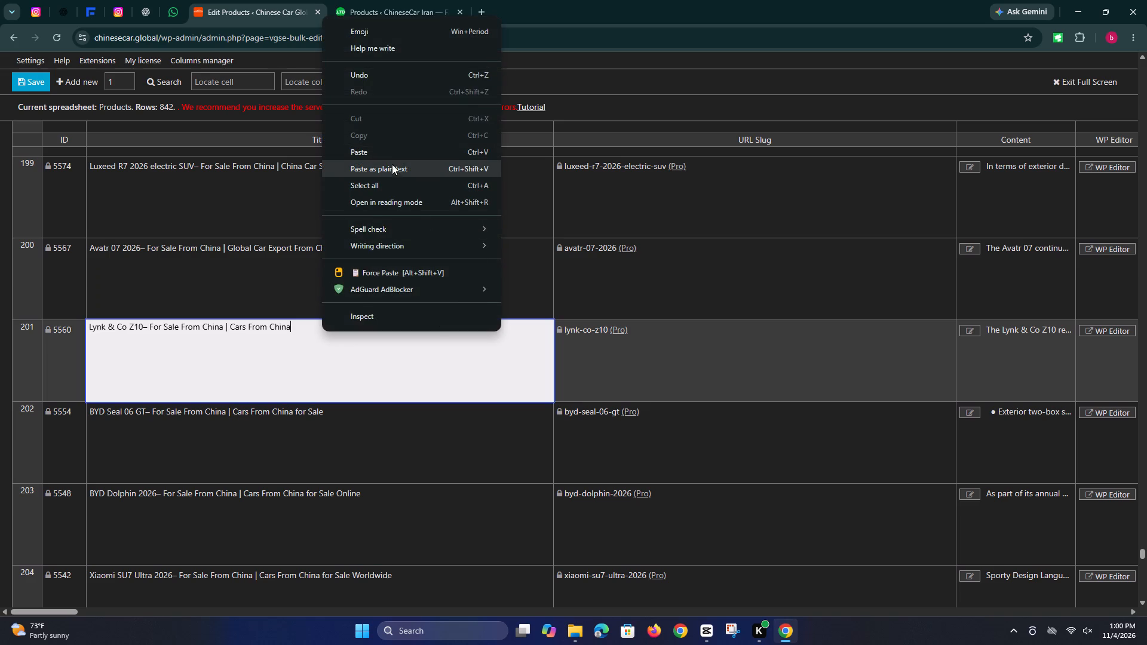
{"action": "left_click", "coordinate": [389, 148]}
Append the copied " - Chinesecar" suffix to the BYD Seal 06 GT title in row 202.
{"action": "scroll", "coordinate": [398, 303], "scroll_direction": "down", "scroll_amount": 4}
{"action": "triple_click", "coordinate": [323, 205]}
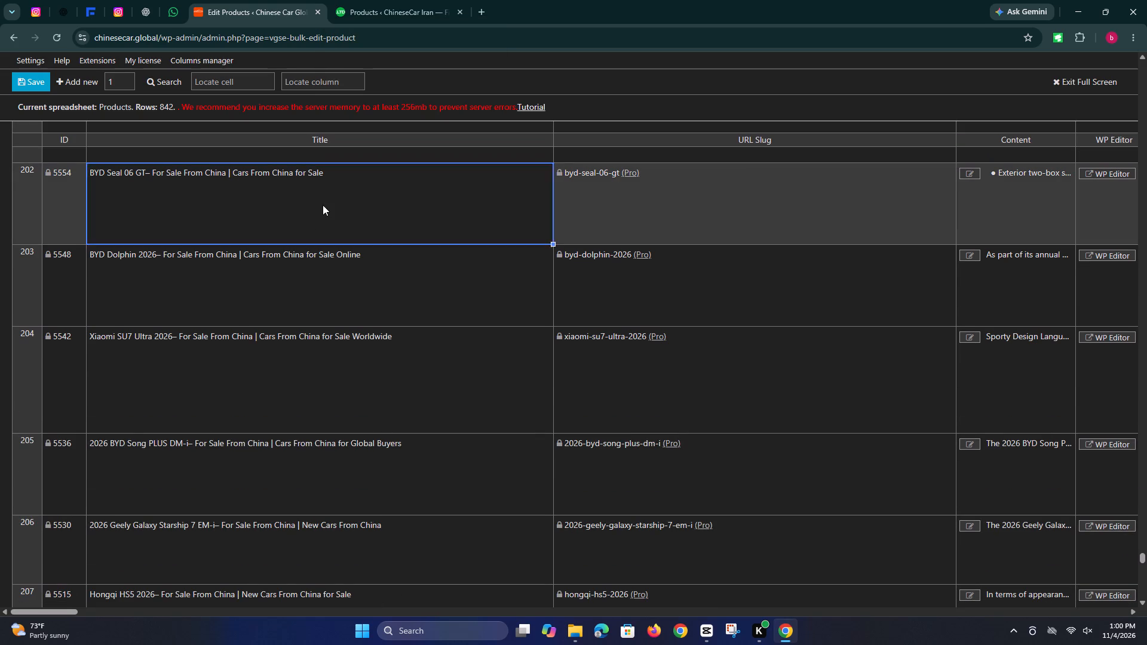
{"action": "right_click", "coordinate": [342, 174]}
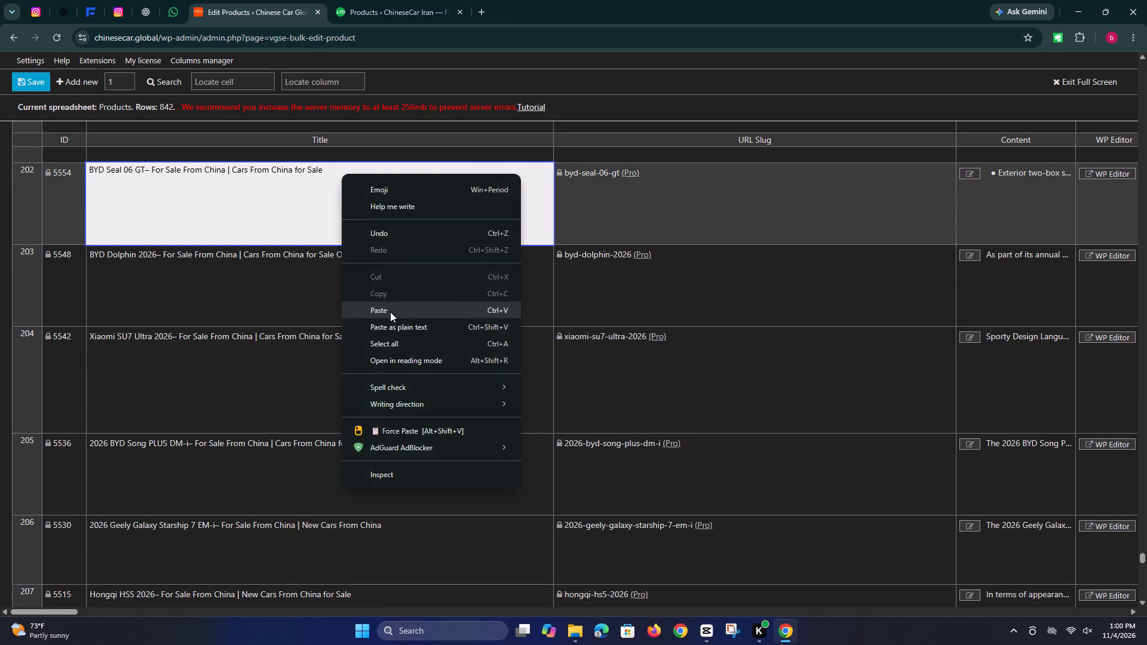
{"action": "left_click", "coordinate": [391, 312]}
Append the copied " - Chinesecar" suffix to the BYD Dolphin 2026 title in row 203.
{"action": "double_click", "coordinate": [356, 276]}
{"action": "right_click", "coordinate": [369, 254]}
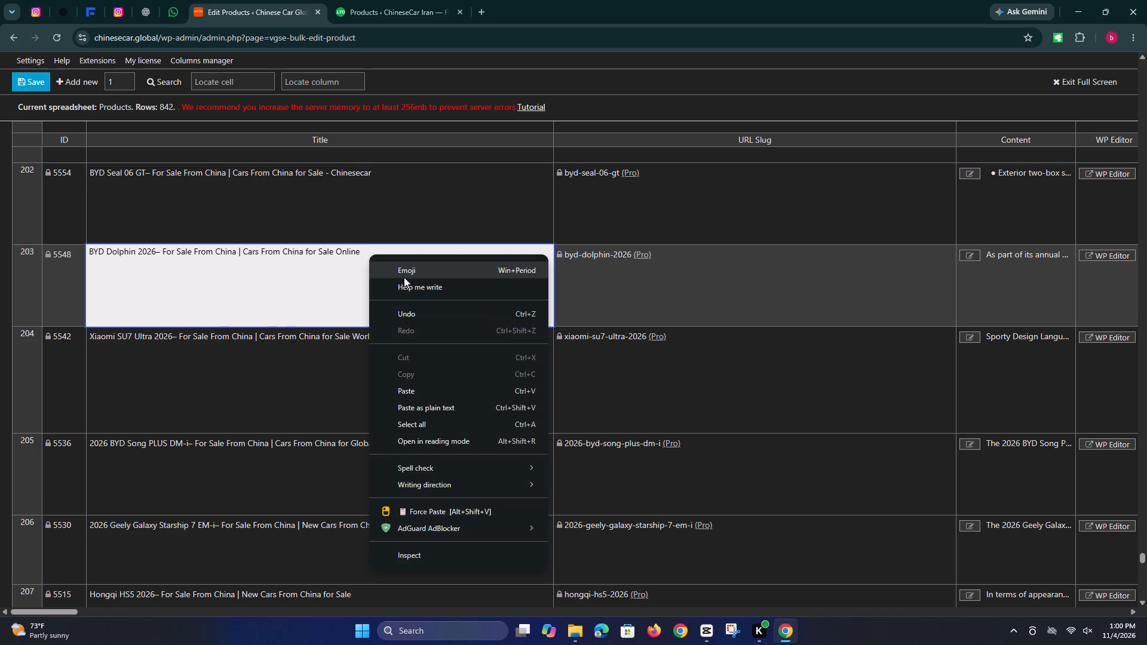
{"action": "left_click", "coordinate": [415, 390]}
Append the copied " - Chinesecar" suffix to the Xiaomi SU7 Ultra 2026 title in row 204.
{"action": "left_click", "coordinate": [402, 352]}
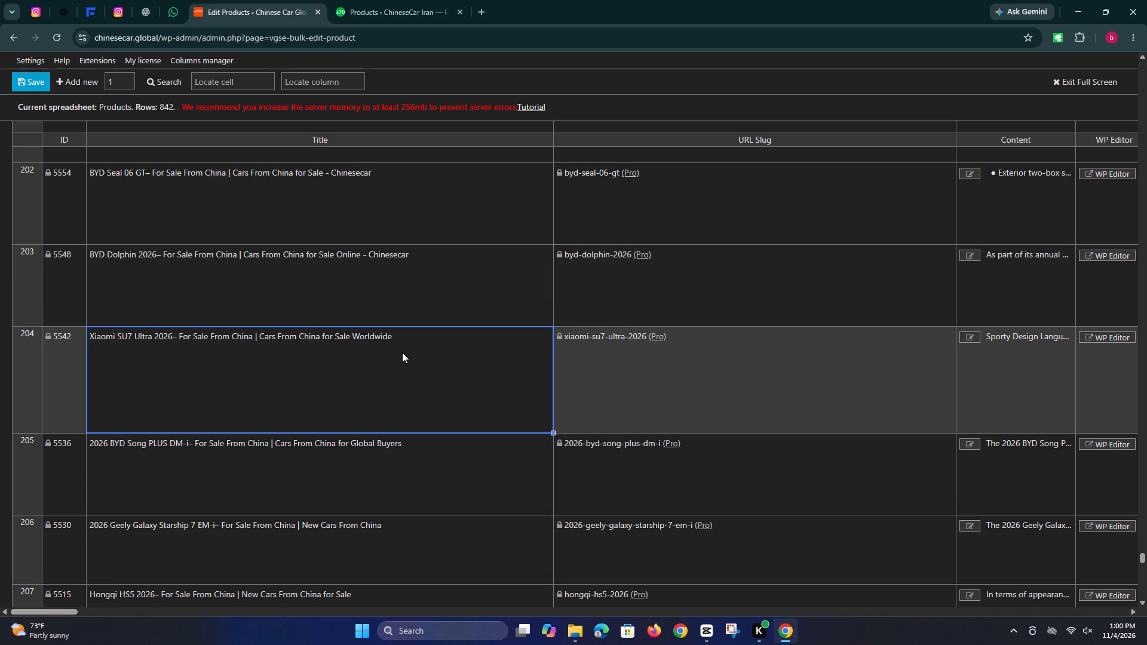
{"action": "double_click", "coordinate": [402, 352]}
{"action": "right_click", "coordinate": [398, 336]}
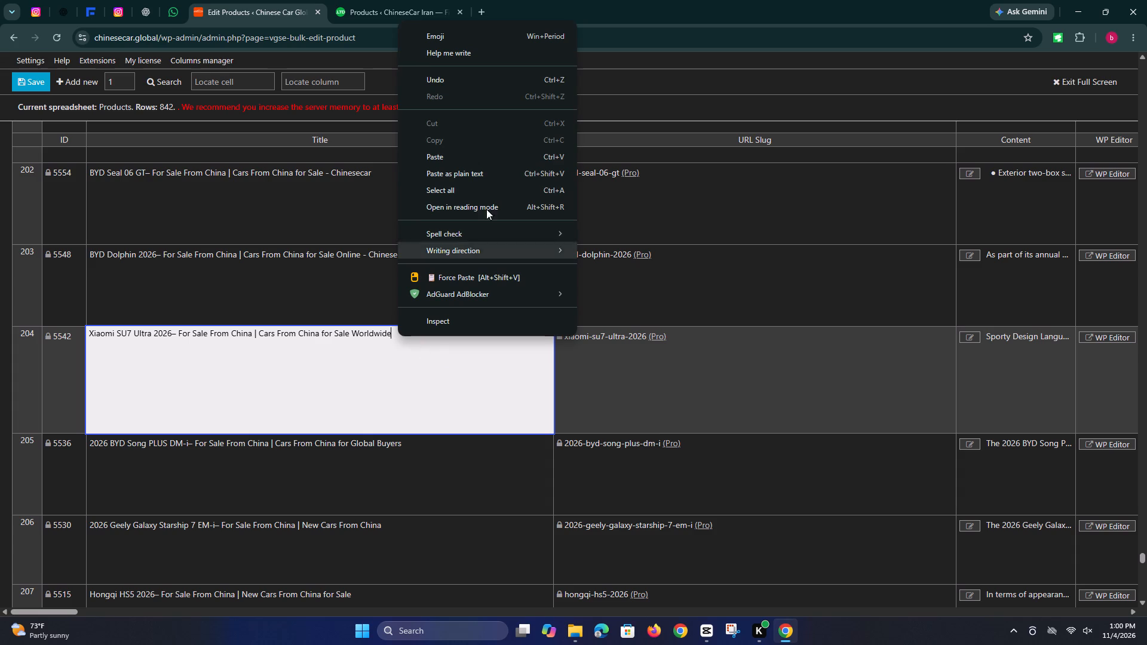
{"action": "left_click", "coordinate": [441, 162]}
Append the copied " - Chinesecar" suffix to the 2026 BYD Song PLUS DM-i title in row 205.
{"action": "scroll", "coordinate": [400, 360], "scroll_direction": "down", "scroll_amount": 3}
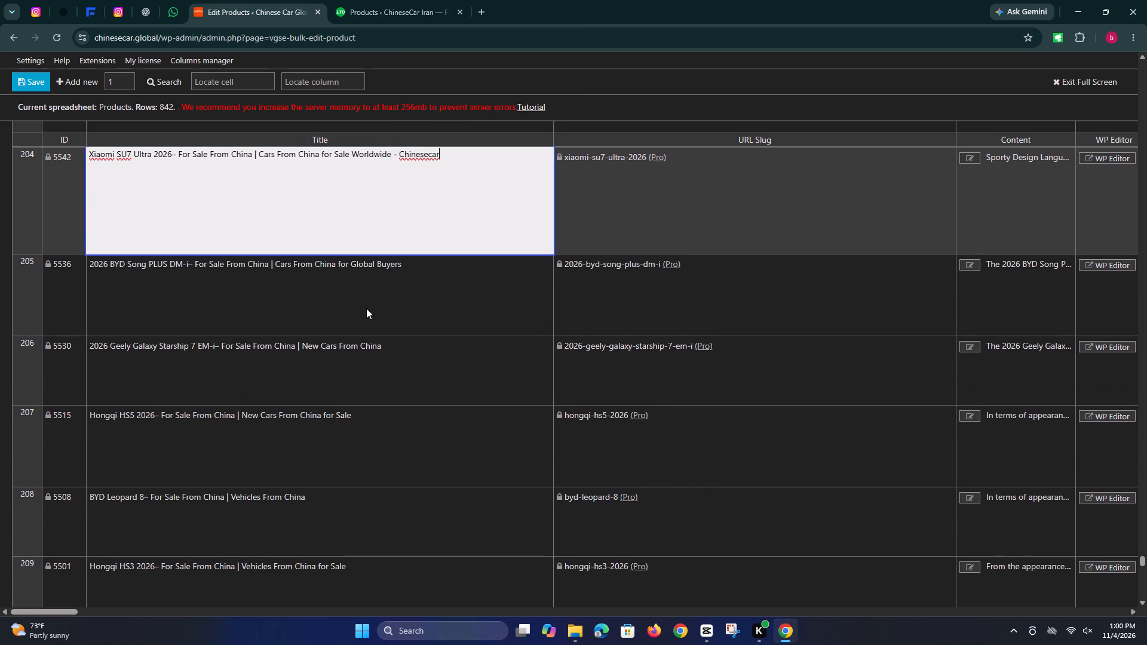
{"action": "triple_click", "coordinate": [368, 306]}
{"action": "right_click", "coordinate": [406, 262]}
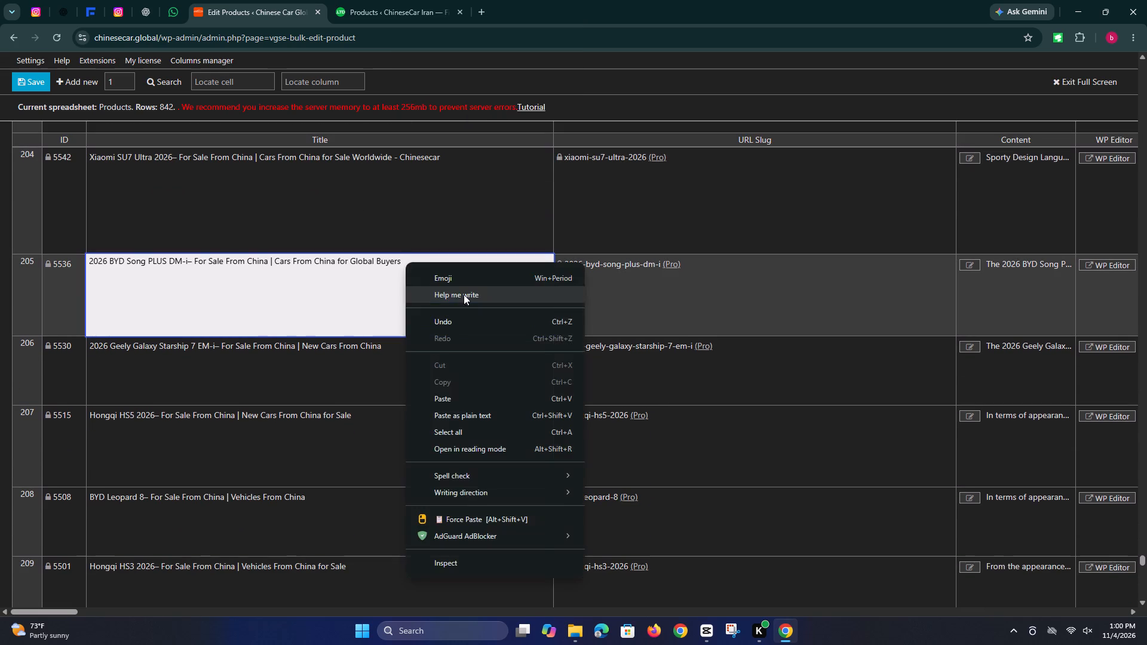
{"action": "left_click", "coordinate": [452, 403]}
Append the copied " - Chinesecar" suffix to the 2026 Geely Galaxy Starship 7 EM-i title in row 206.
{"action": "double_click", "coordinate": [358, 382]}
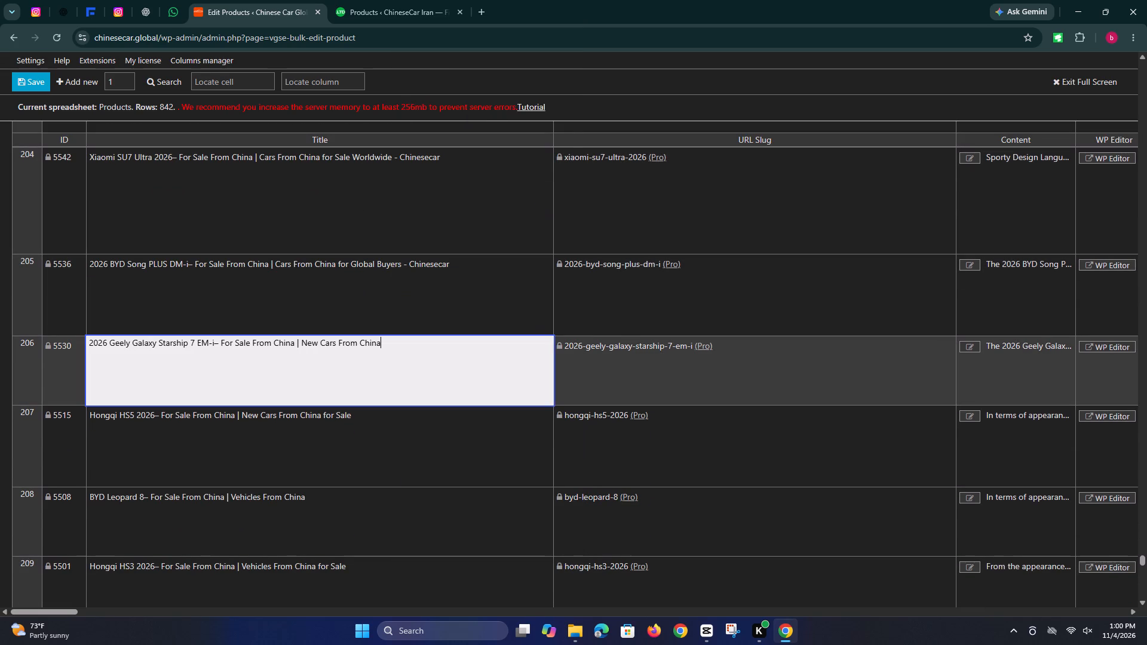
{"action": "right_click", "coordinate": [397, 345]}
{"action": "left_click", "coordinate": [455, 174]}
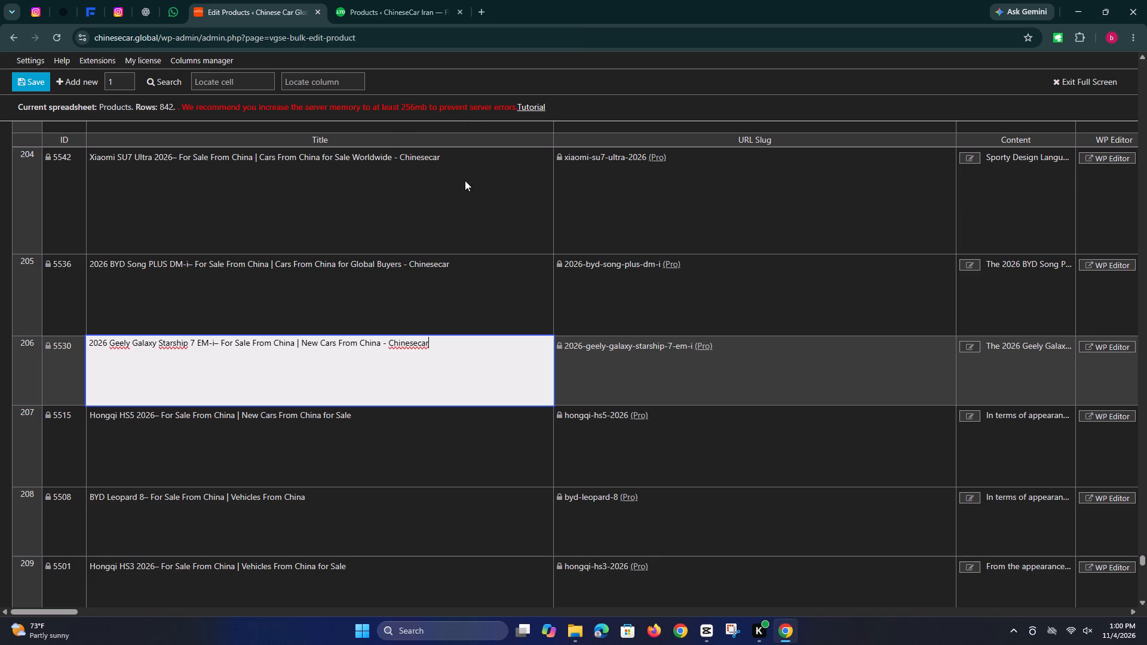
Append the copied " - Chinesecar" suffix to the Hongqi HS5 2026 title in row 207.
{"action": "double_click", "coordinate": [363, 439]}
{"action": "right_click", "coordinate": [360, 414]}
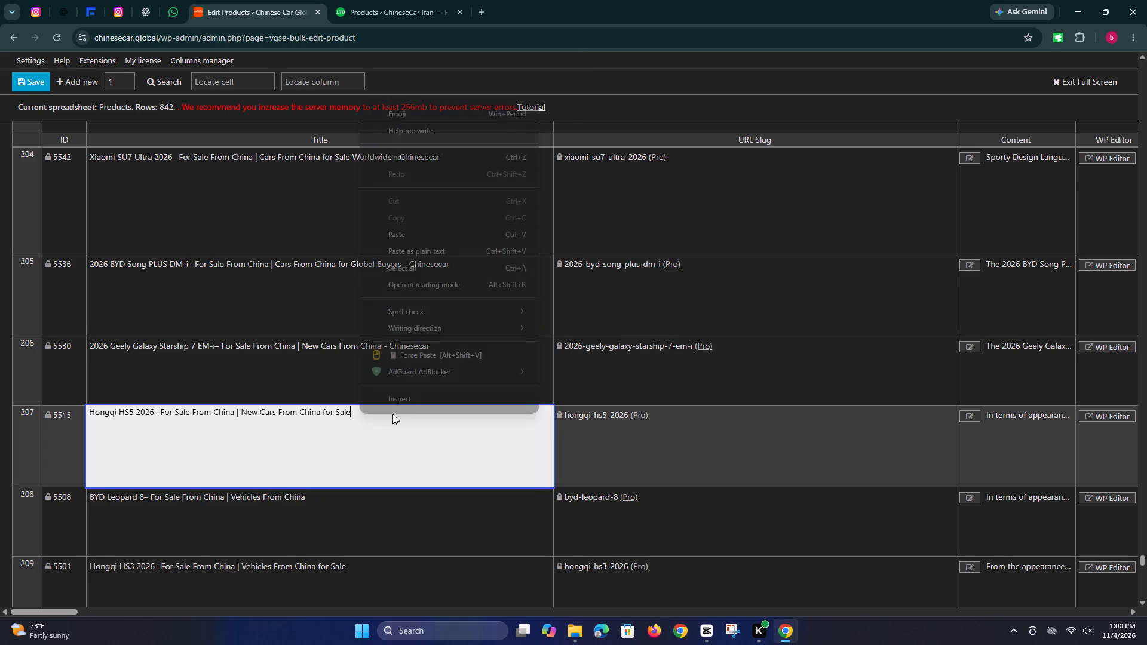
{"action": "left_click", "coordinate": [415, 242]}
Append the copied " - Chinesecar" suffix to the BYD Leopard 8 title in row 208.
{"action": "scroll", "coordinate": [387, 405], "scroll_direction": "down", "scroll_amount": 3}
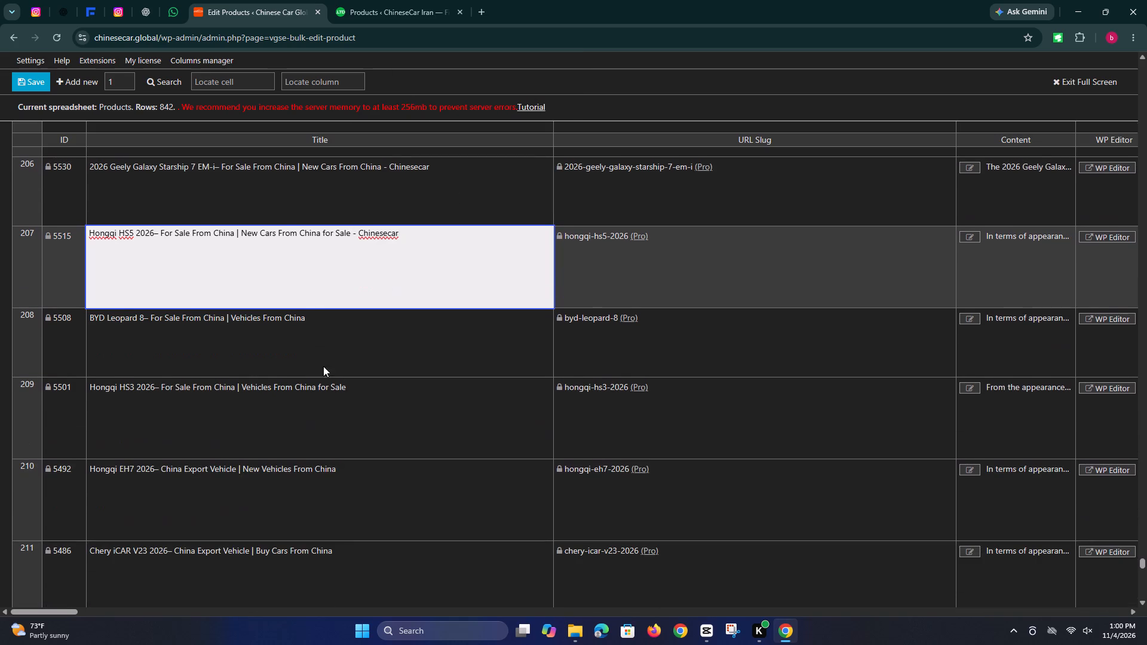
{"action": "triple_click", "coordinate": [303, 331]}
{"action": "right_click", "coordinate": [317, 317]}
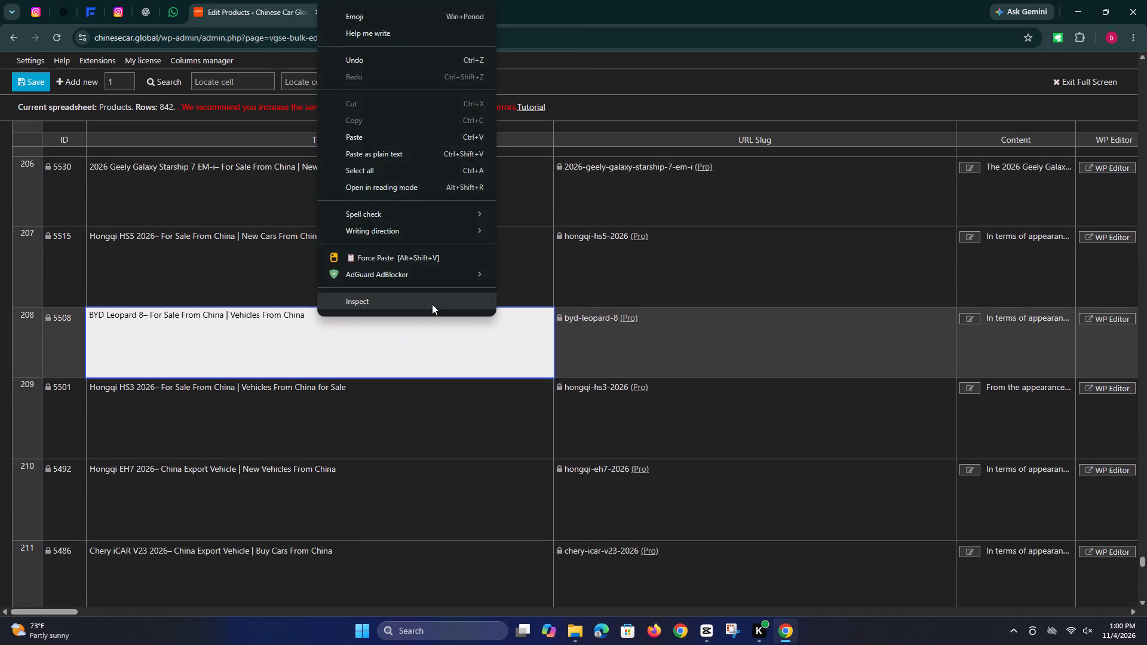
{"action": "left_click", "coordinate": [364, 137]}
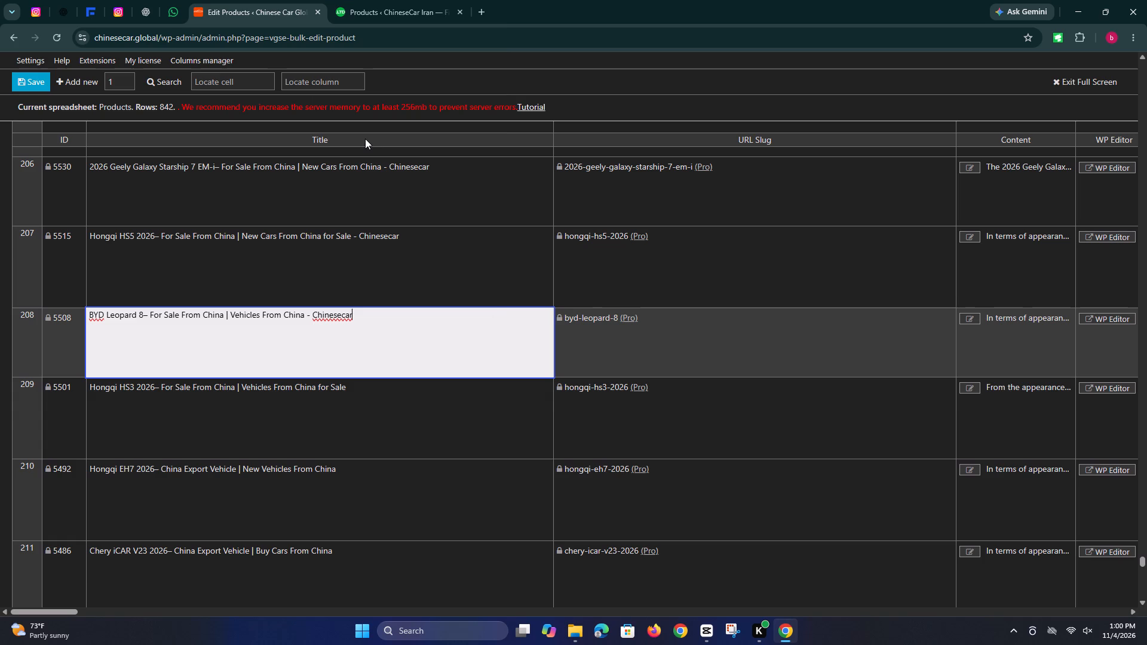
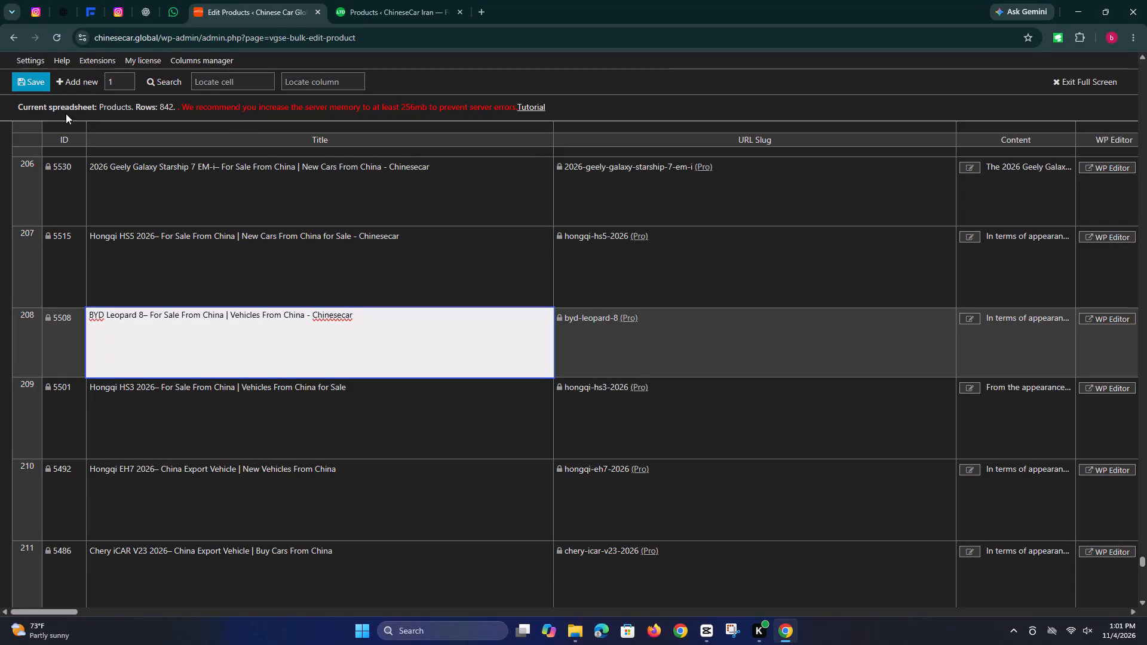
Append the copied " - Chinesecar" suffix to the Hongqi HS3 2026 title in row 209.
{"action": "double_click", "coordinate": [351, 411]}
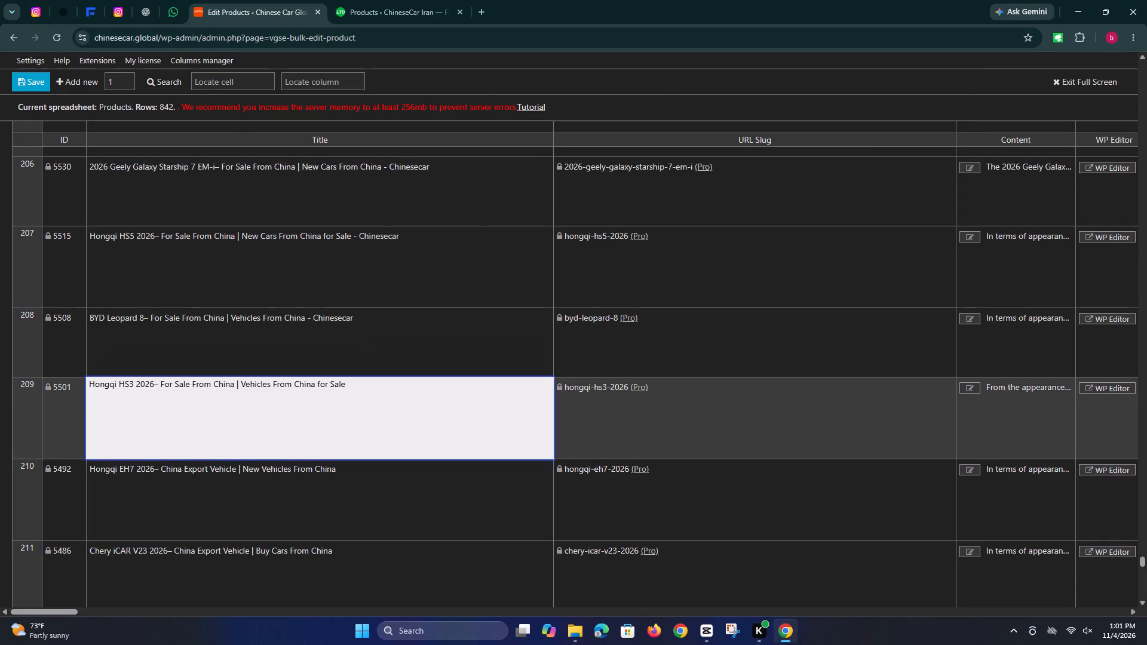
{"action": "right_click", "coordinate": [353, 385]}
{"action": "left_click", "coordinate": [406, 210]}
Append the copied " - Chinesecar" suffix to the Hongqi EH7 2026 title in row 210.
{"action": "scroll", "coordinate": [384, 361], "scroll_direction": "down", "scroll_amount": 2}
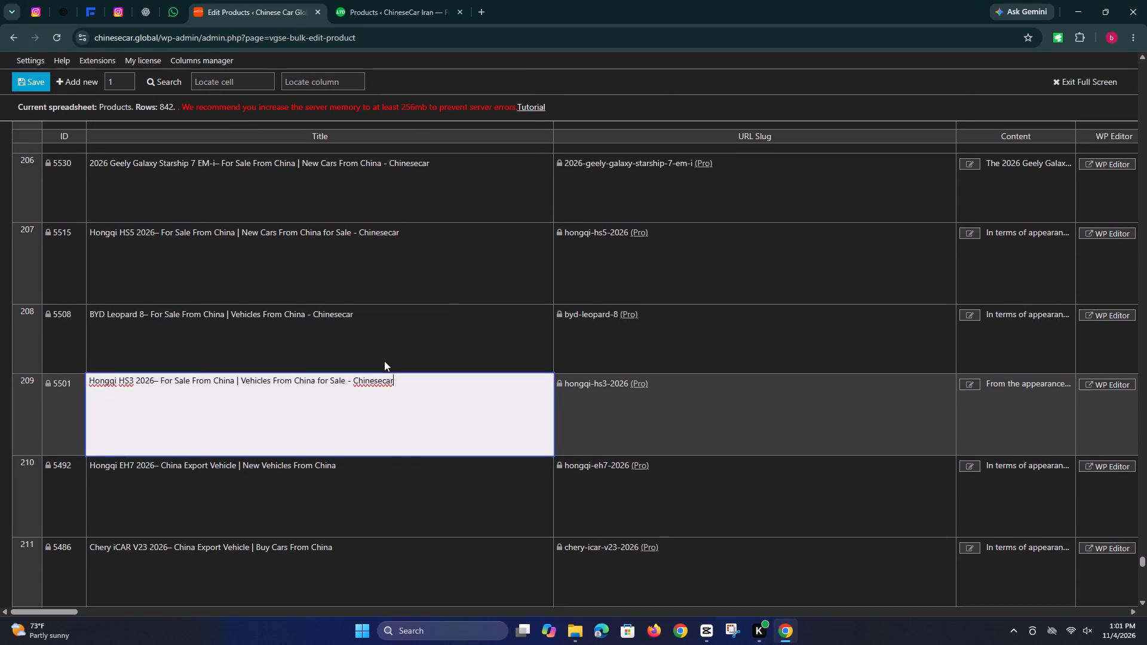
{"action": "scroll", "coordinate": [384, 361], "scroll_direction": "down", "scroll_amount": 1}
{"action": "triple_click", "coordinate": [323, 332]}
{"action": "right_click", "coordinate": [345, 286]}
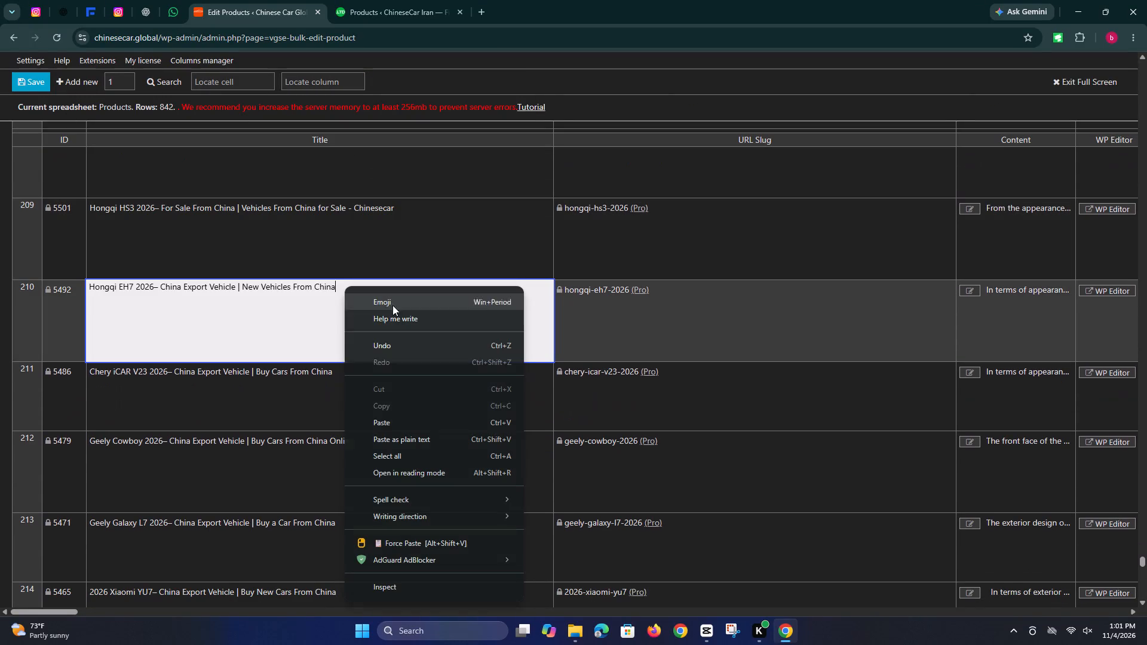
{"action": "left_click", "coordinate": [401, 423]}
Save the edited product titles in the spreadsheet.
{"action": "scroll", "coordinate": [314, 334], "scroll_direction": "down", "scroll_amount": 2}
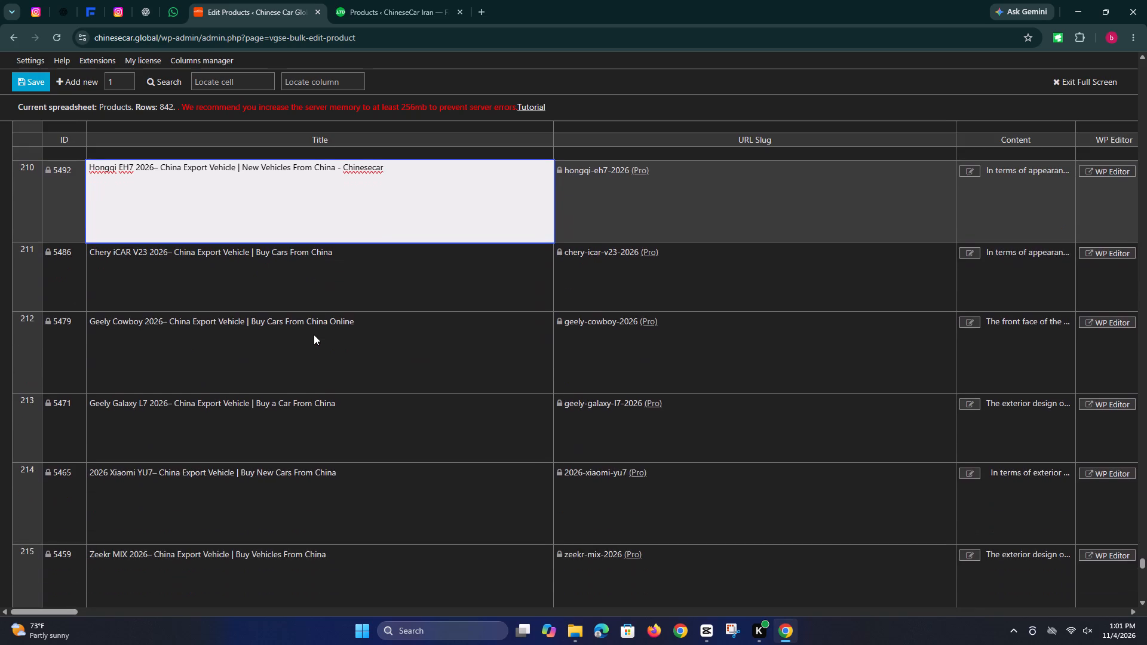
{"action": "left_click", "coordinate": [24, 85]}
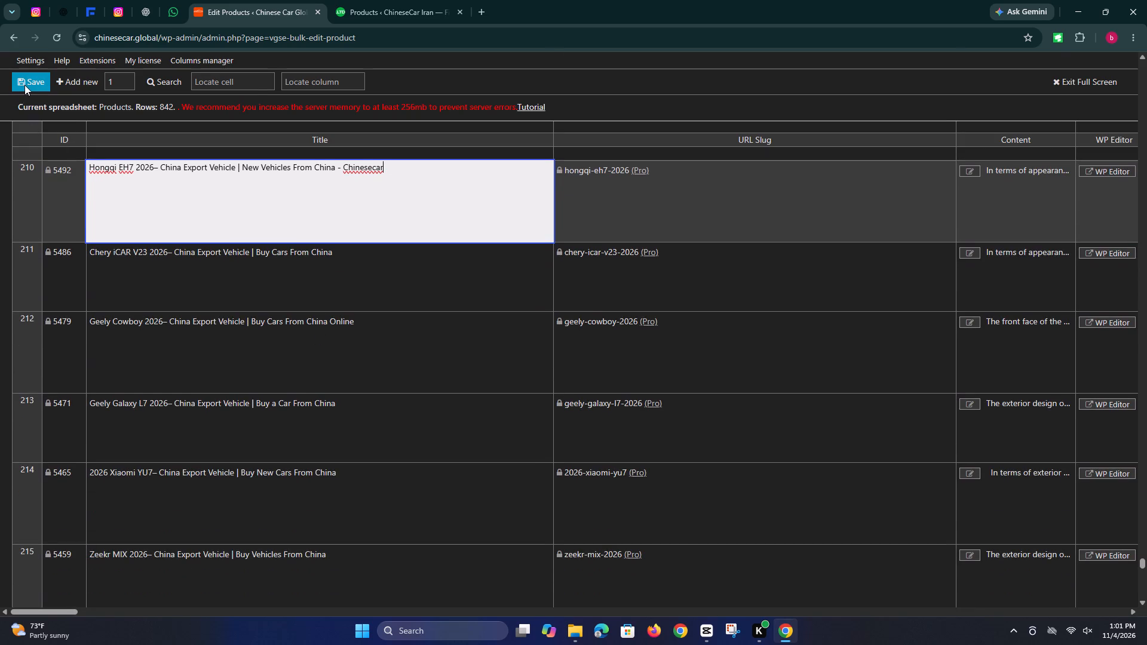
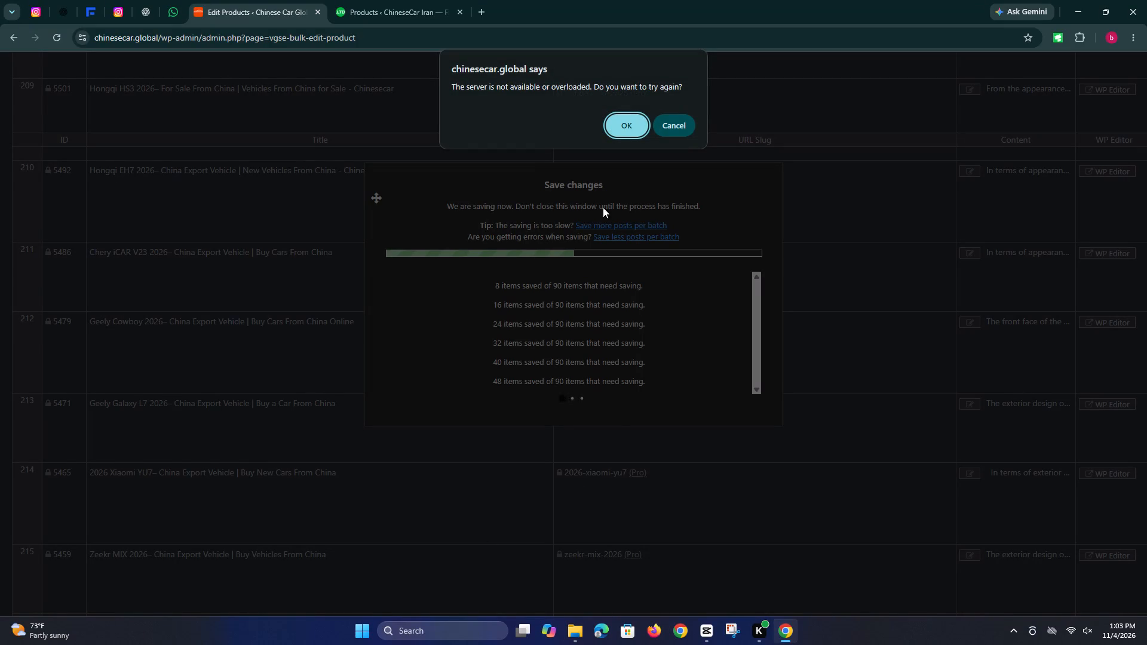
Retry the interrupted save of the edited product titles.
{"action": "left_click", "coordinate": [627, 131]}
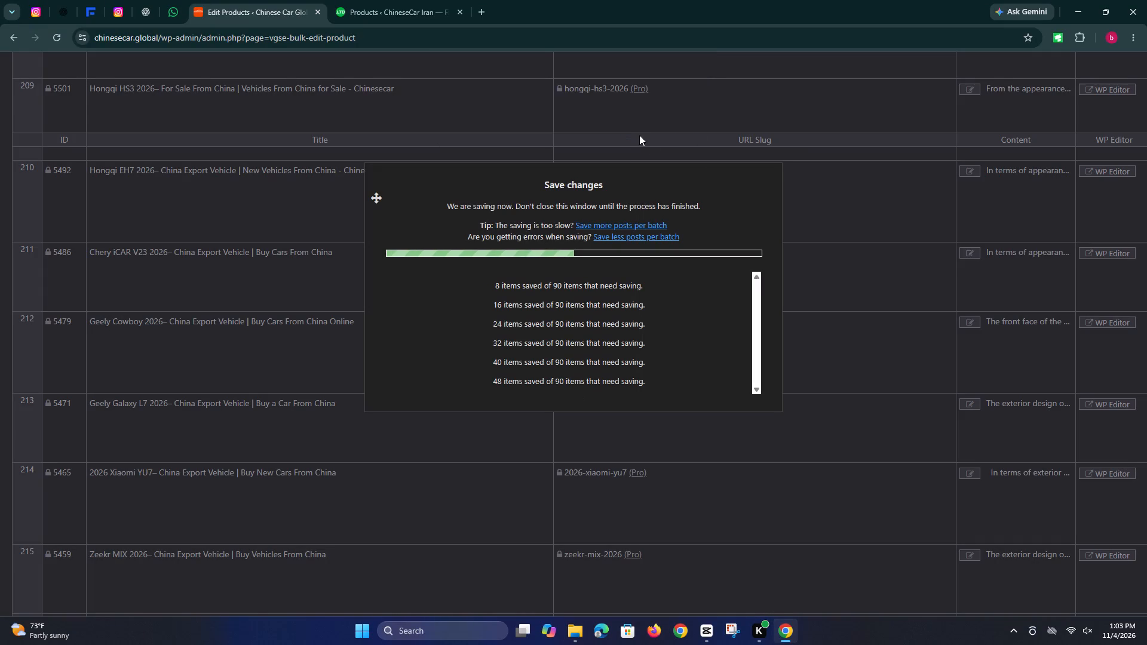
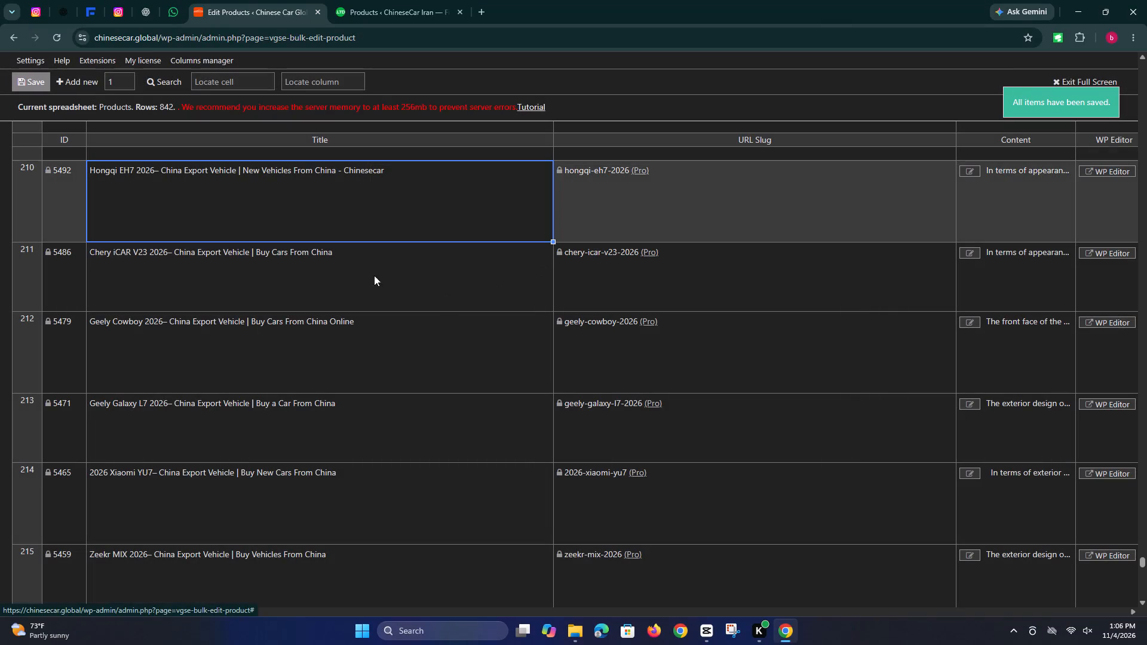
Append " - Chinesecar" to the titles in rows 211 to 213: Chery iCAR V23, Geely Cowboy and Geely Galaxy L7.
{"action": "double_click", "coordinate": [342, 273]}
{"action": "right_click", "coordinate": [341, 251]}
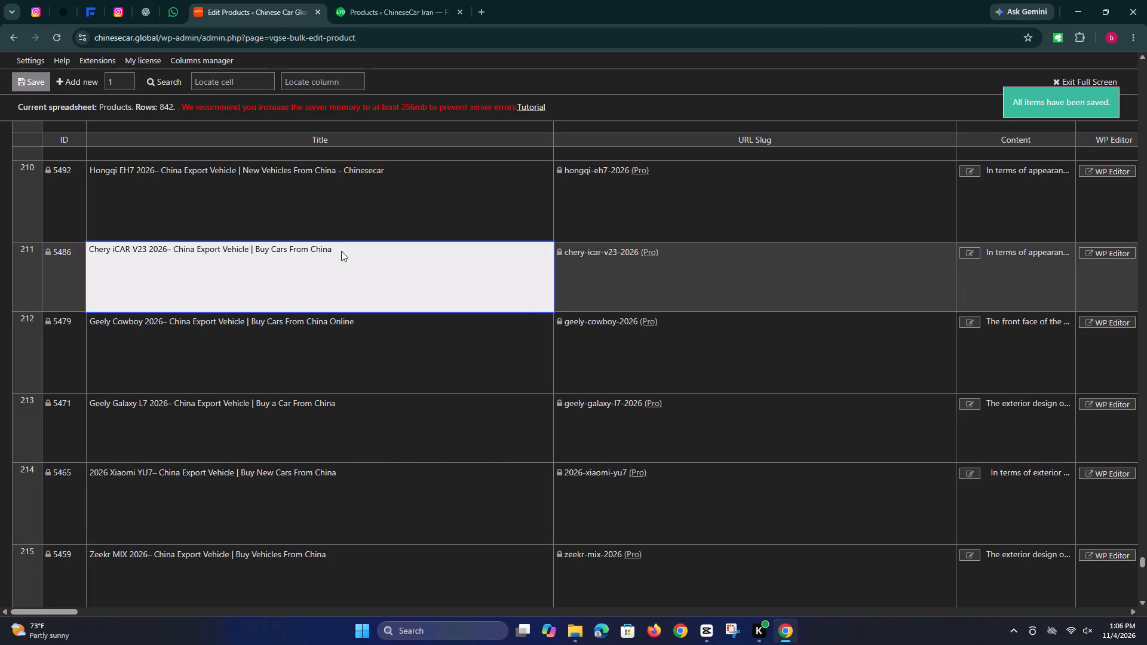
{"action": "left_click", "coordinate": [395, 391]}
{"action": "double_click", "coordinate": [348, 365]}
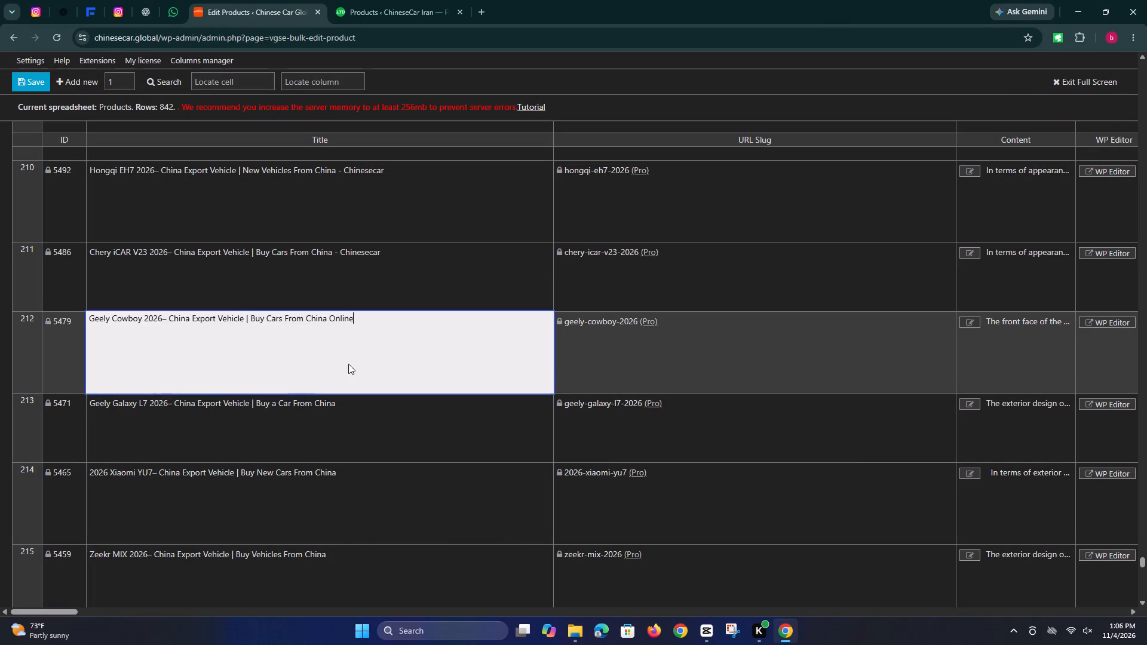
{"action": "right_click", "coordinate": [363, 322]}
{"action": "left_click", "coordinate": [406, 147]}
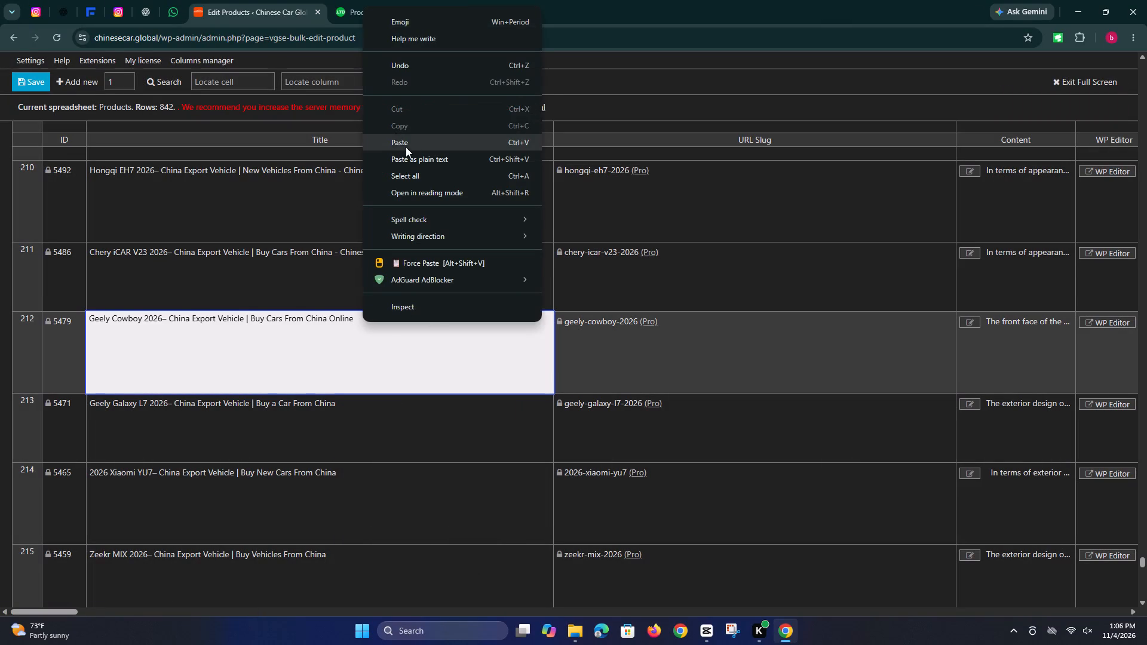
{"action": "scroll", "coordinate": [394, 305], "scroll_direction": "down", "scroll_amount": 4}
{"action": "triple_click", "coordinate": [330, 182]}
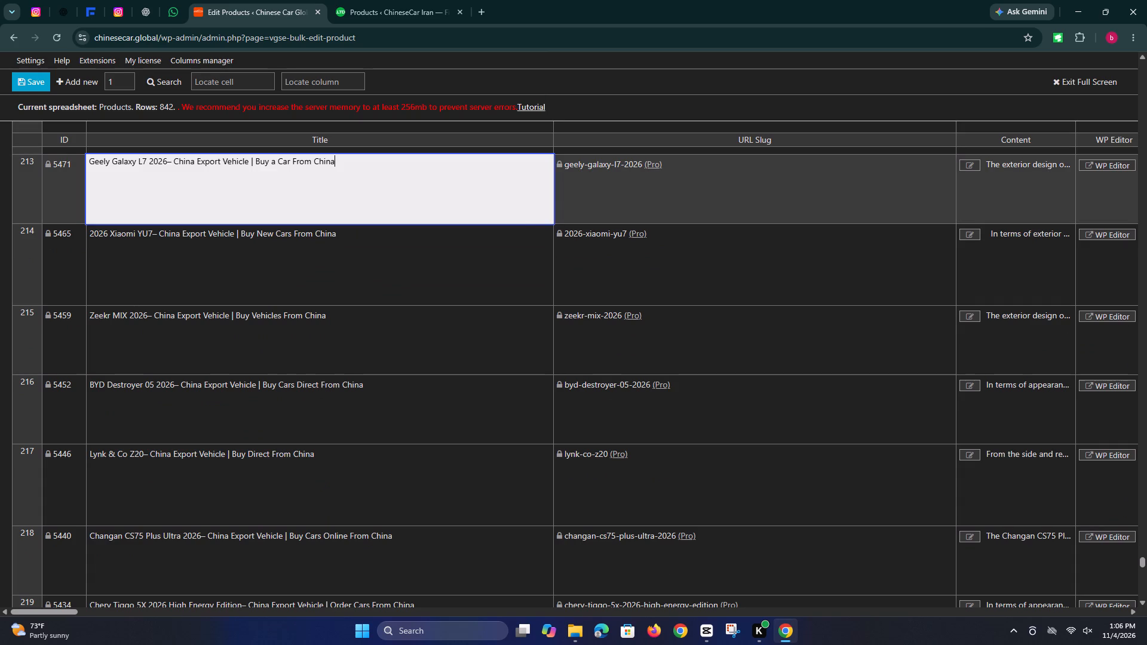
{"action": "right_click", "coordinate": [342, 165]}
{"action": "left_click", "coordinate": [390, 306]}
Append " - Chinesecar" to the titles in rows 214 to 216: Xiaomi YU7, Zeekr MIX and BYD Destroyer 05.
{"action": "double_click", "coordinate": [365, 272]}
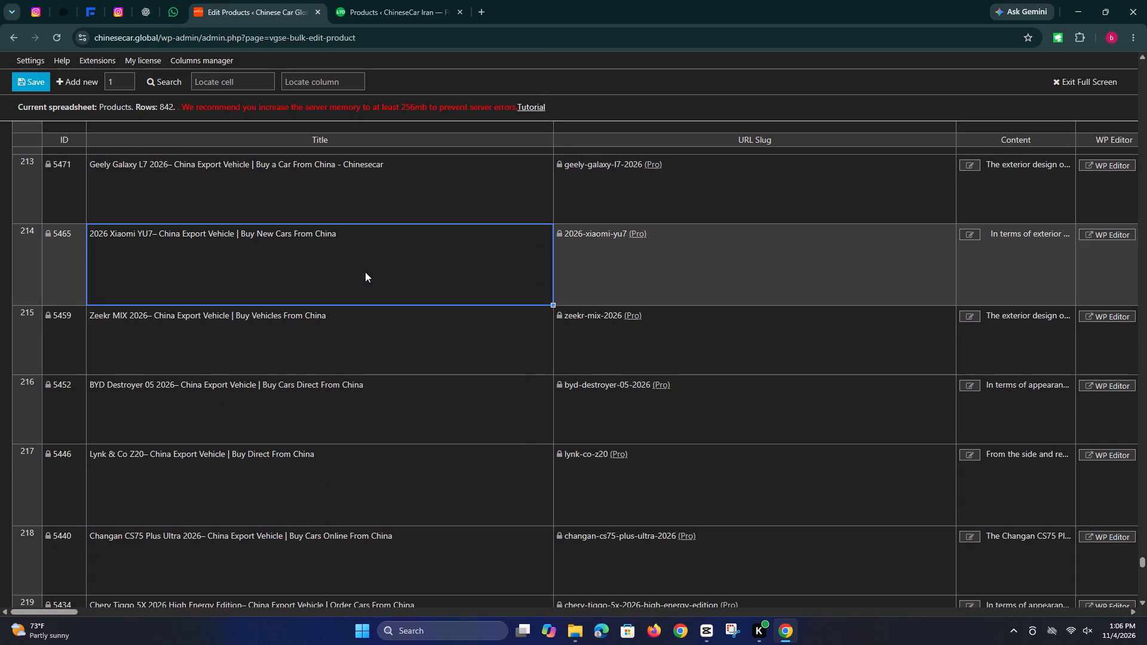
{"action": "right_click", "coordinate": [341, 232]}
{"action": "left_click", "coordinate": [401, 365]}
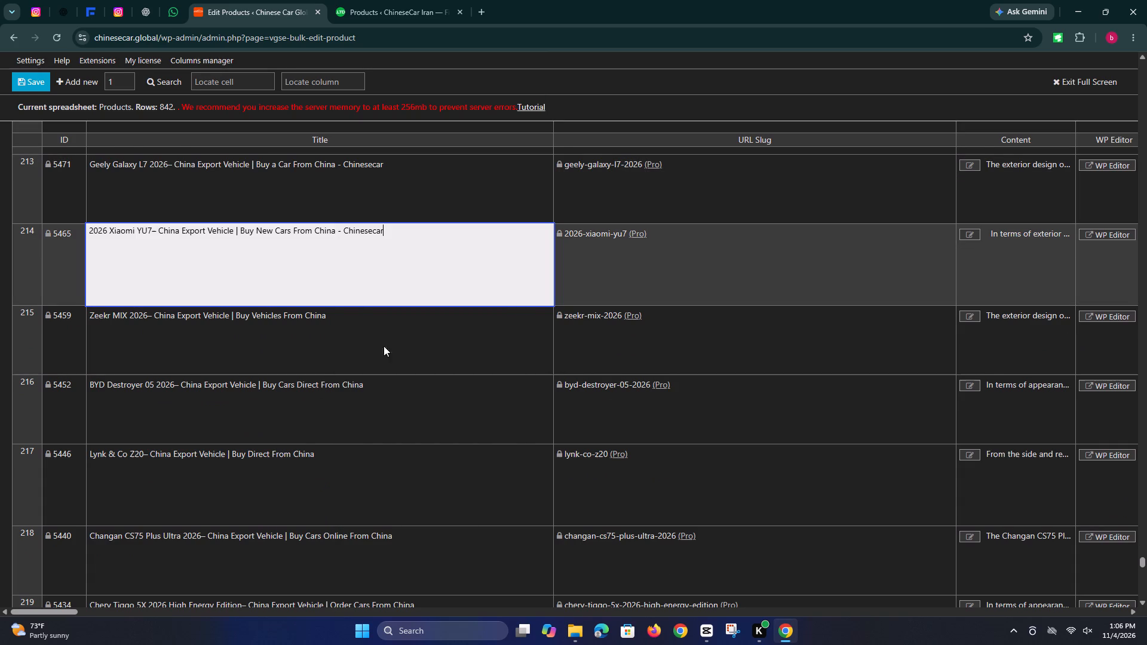
{"action": "double_click", "coordinate": [361, 331]}
{"action": "right_click", "coordinate": [335, 313]}
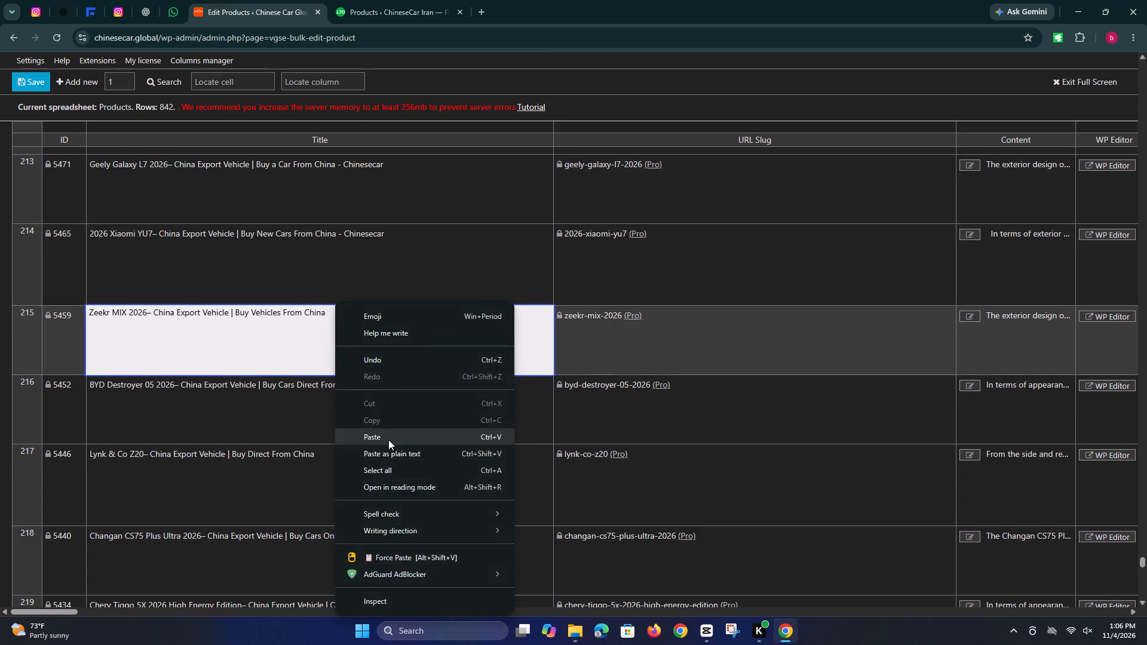
{"action": "left_click", "coordinate": [388, 440]}
{"action": "scroll", "coordinate": [372, 391], "scroll_direction": "down", "scroll_amount": 3}
{"action": "triple_click", "coordinate": [363, 236]}
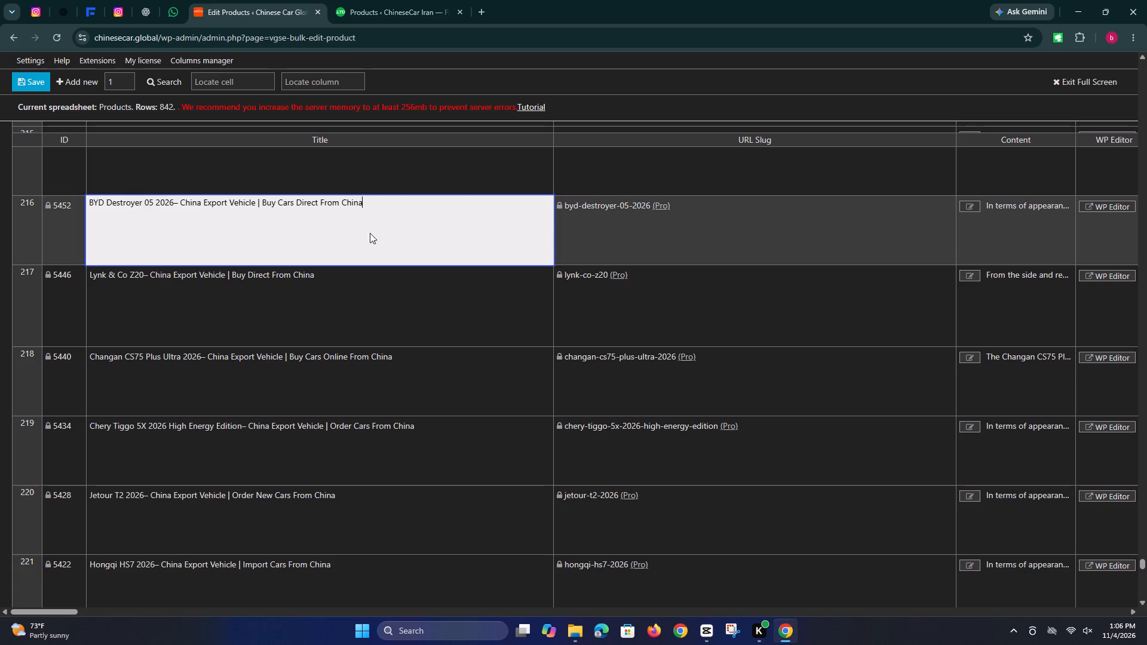
{"action": "right_click", "coordinate": [375, 202]}
{"action": "left_click", "coordinate": [429, 343]}
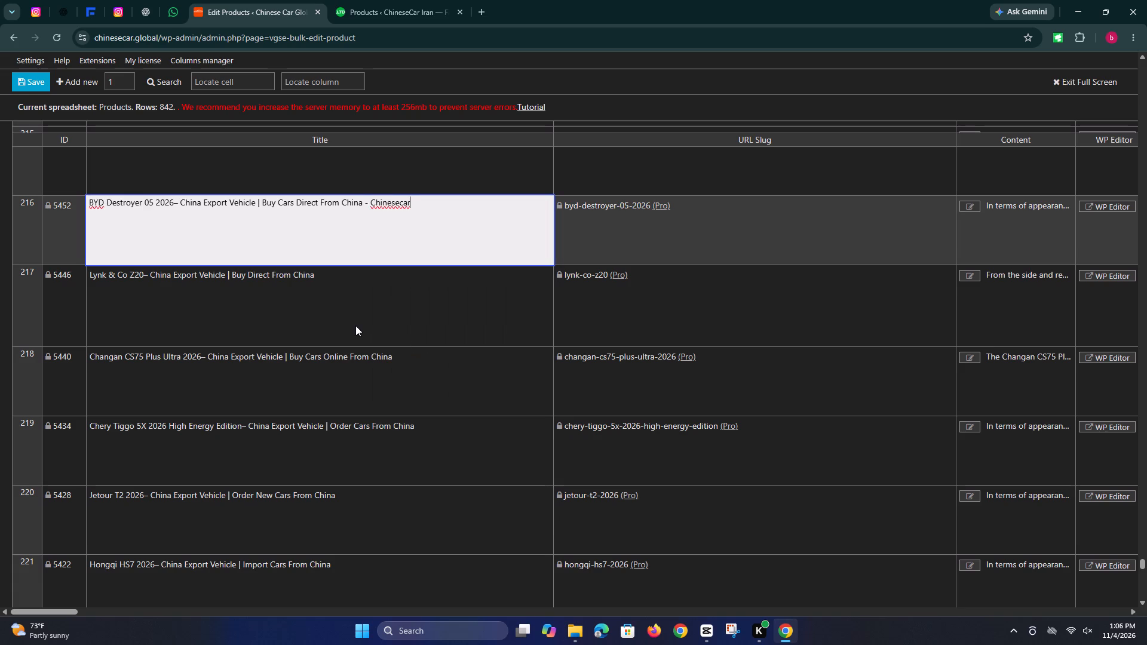
Append " - Chinesecar" to the titles in rows 217 to 219: Lynk & Co Z20, Changan CS75 Plus Ultra and Chery Tiggo 5X.
{"action": "double_click", "coordinate": [355, 325]}
{"action": "right_click", "coordinate": [322, 277]}
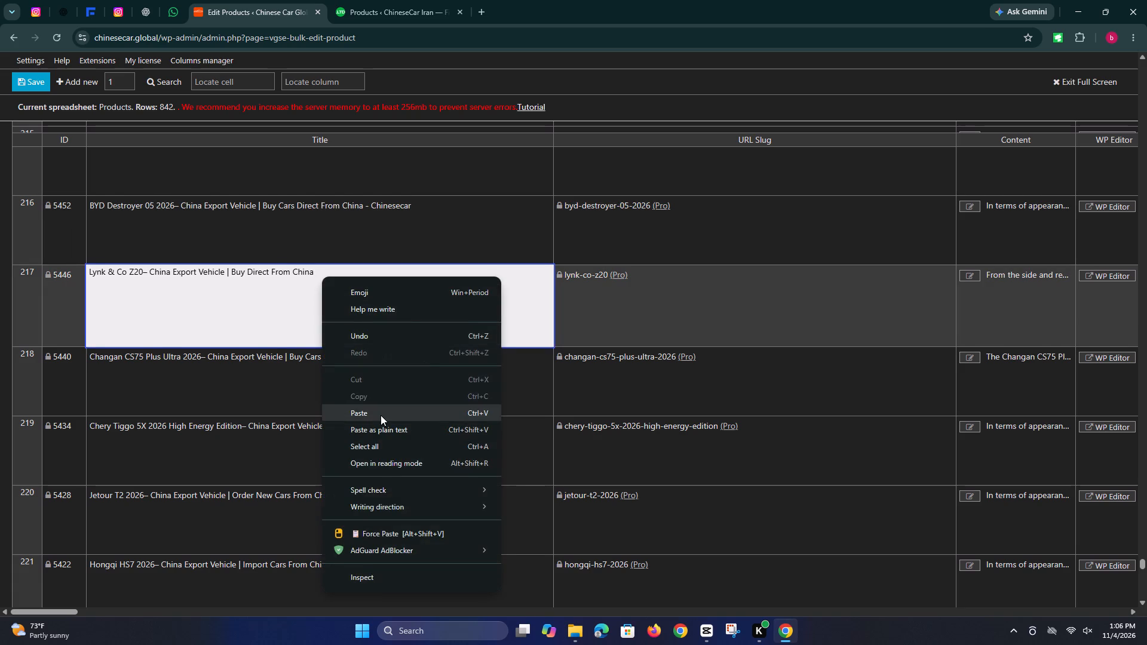
{"action": "left_click", "coordinate": [381, 415]}
{"action": "scroll", "coordinate": [383, 392], "scroll_direction": "down", "scroll_amount": 3}
{"action": "triple_click", "coordinate": [413, 198]}
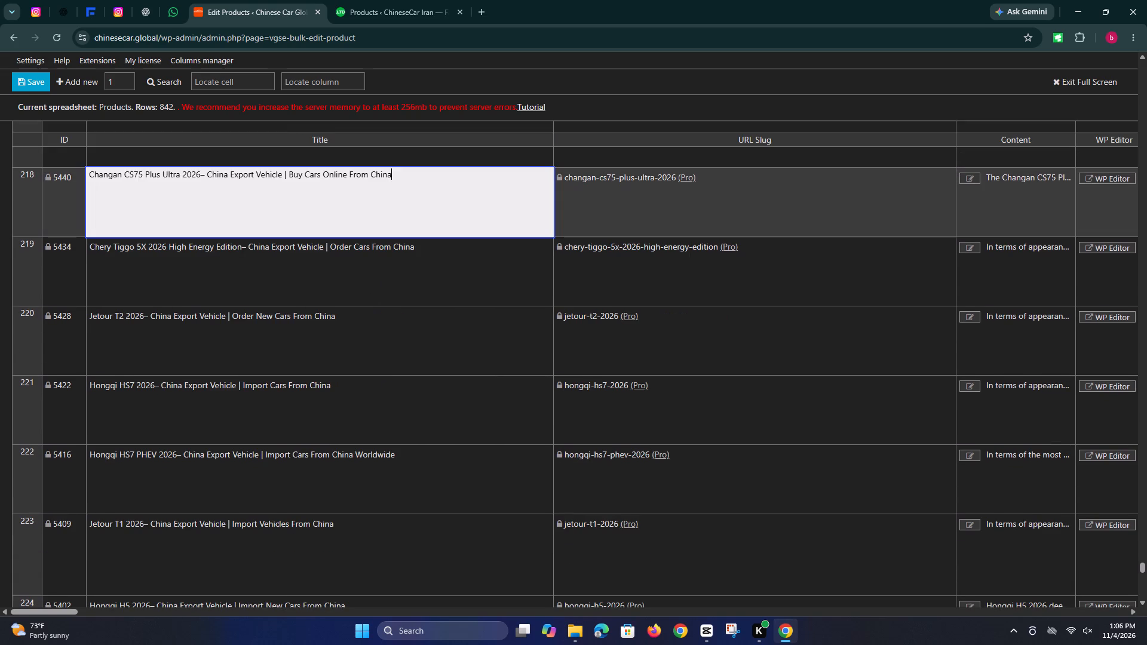
{"action": "right_click", "coordinate": [402, 181]}
{"action": "left_click", "coordinate": [464, 318]}
{"action": "double_click", "coordinate": [414, 294]}
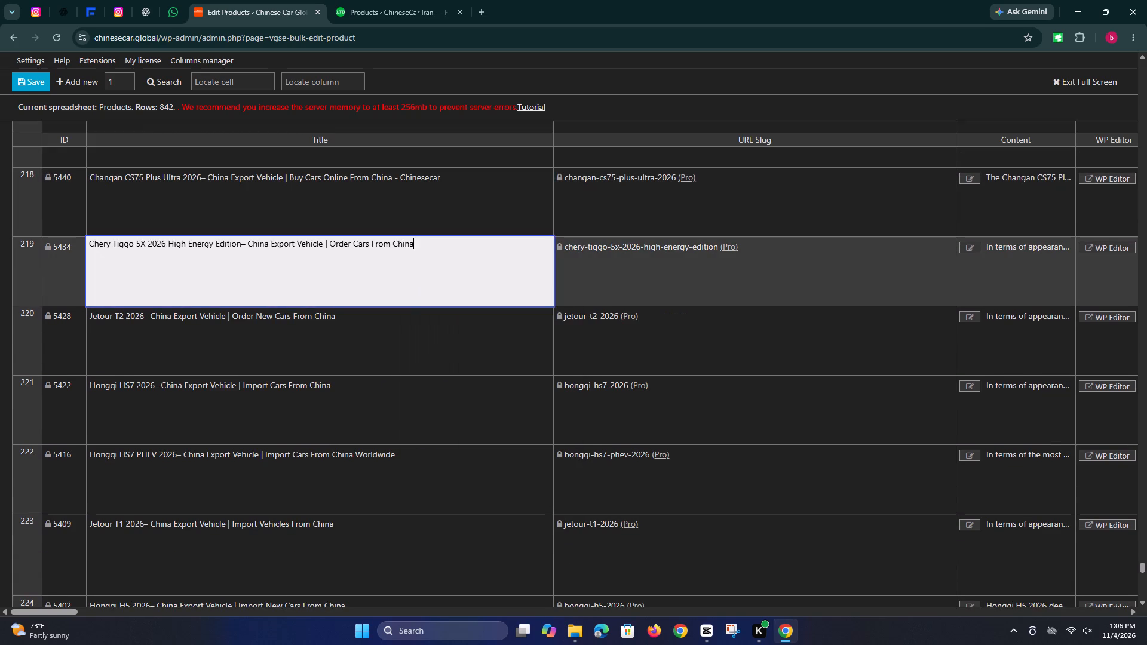
{"action": "right_click", "coordinate": [422, 245]}
{"action": "left_click", "coordinate": [476, 377]}
Append " - Chinesecar" to the titles in rows 220 to 222: Jetour T2, Hongqi HS7 and Hongqi HS7 PHEV.
{"action": "double_click", "coordinate": [367, 337]}
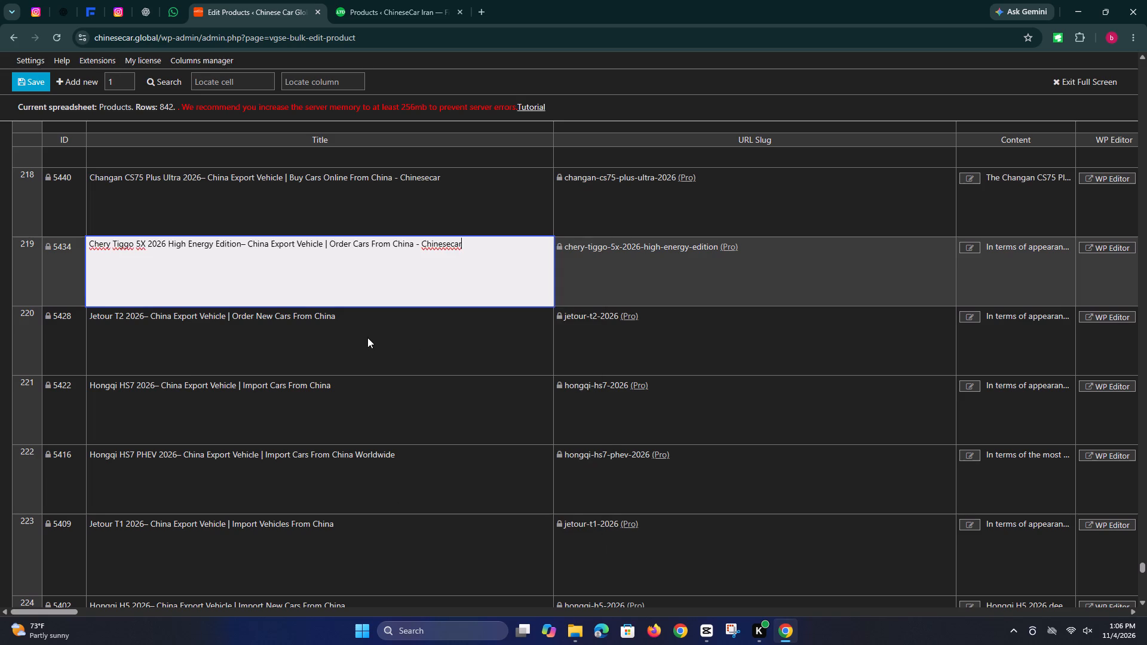
{"action": "right_click", "coordinate": [348, 317]}
{"action": "left_click", "coordinate": [397, 141]}
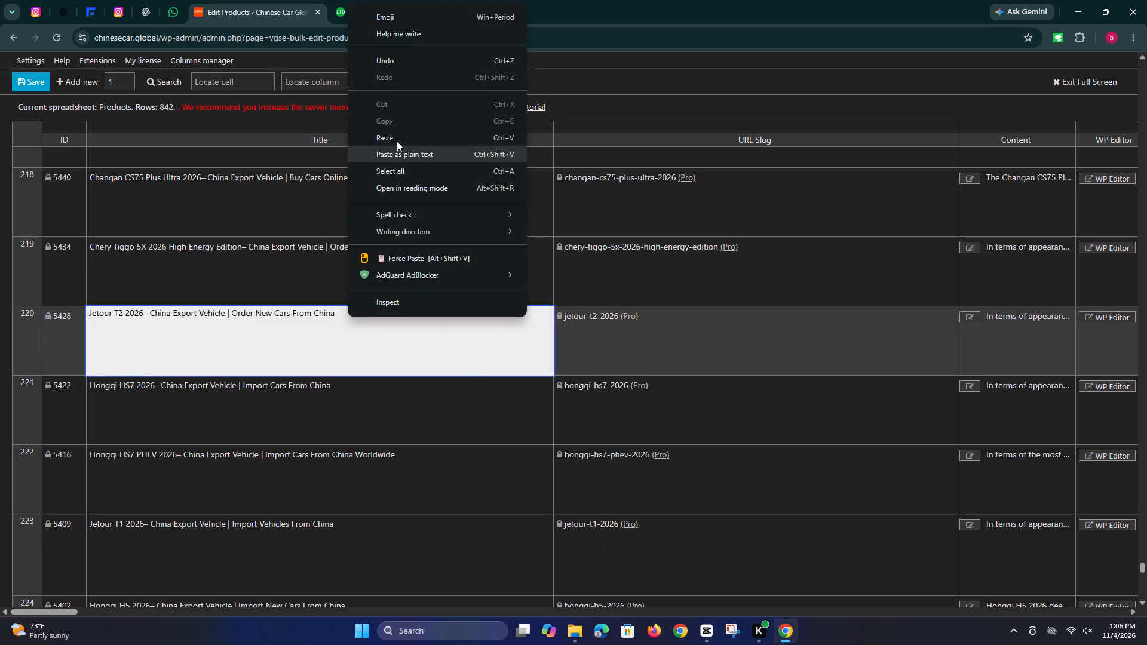
{"action": "scroll", "coordinate": [384, 265], "scroll_direction": "down", "scroll_amount": 4}
{"action": "scroll", "coordinate": [358, 173], "scroll_direction": "up", "scroll_amount": 1}
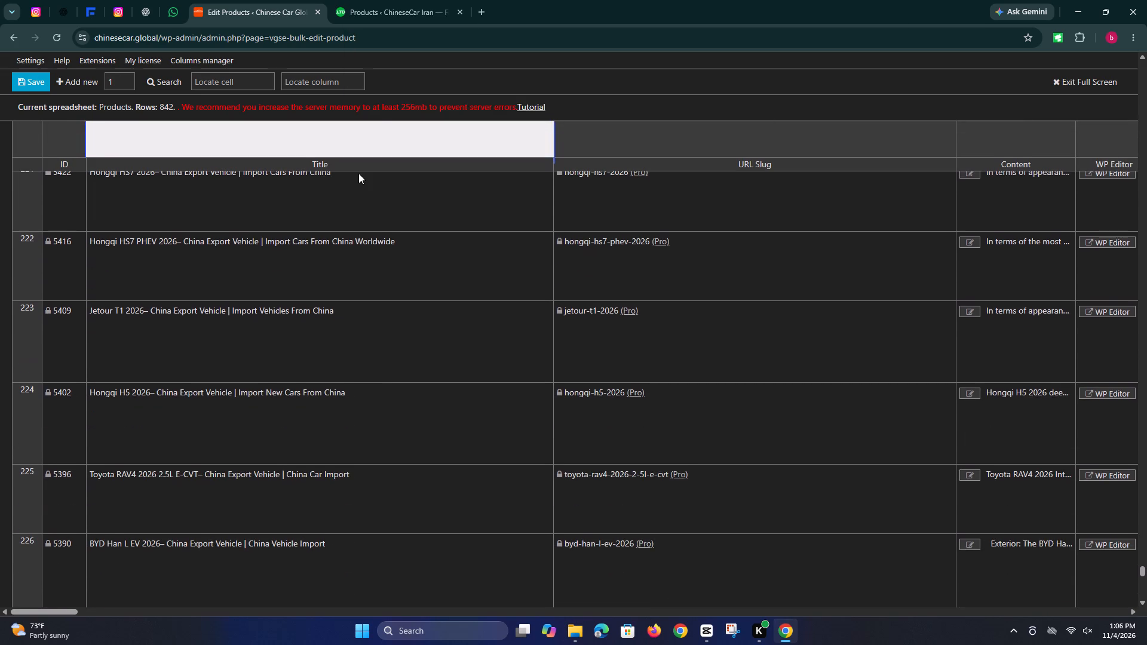
{"action": "double_click", "coordinate": [349, 232]}
{"action": "double_click", "coordinate": [348, 232]}
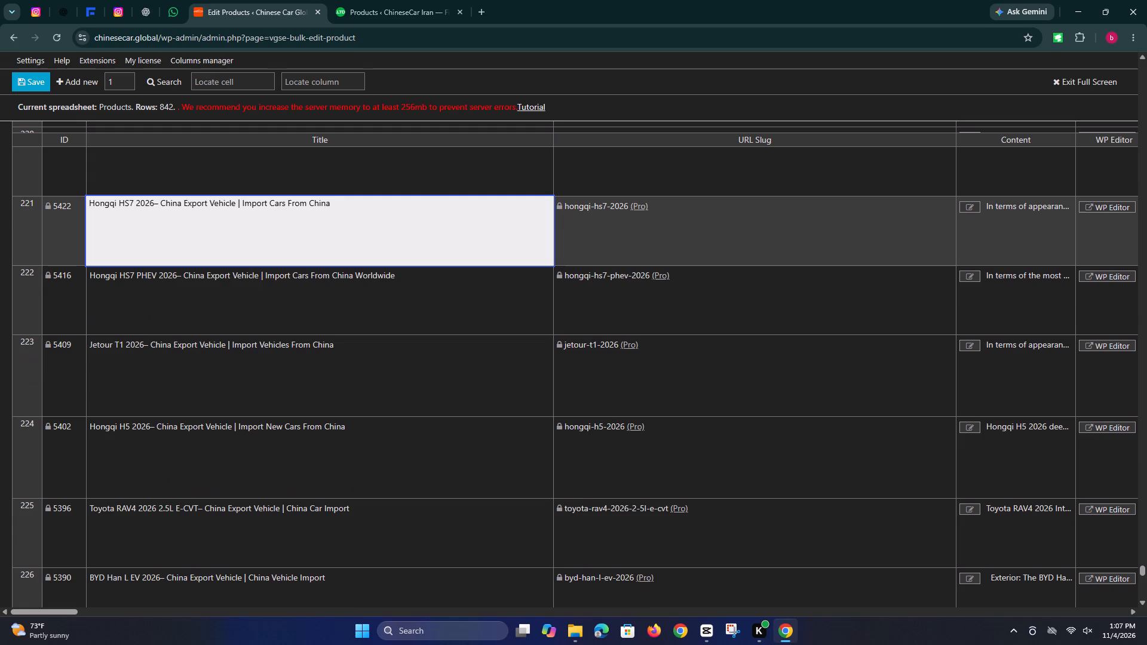
{"action": "key", "text": "ctrl+v"}
{"action": "double_click", "coordinate": [437, 290], "text": "ctrl"}
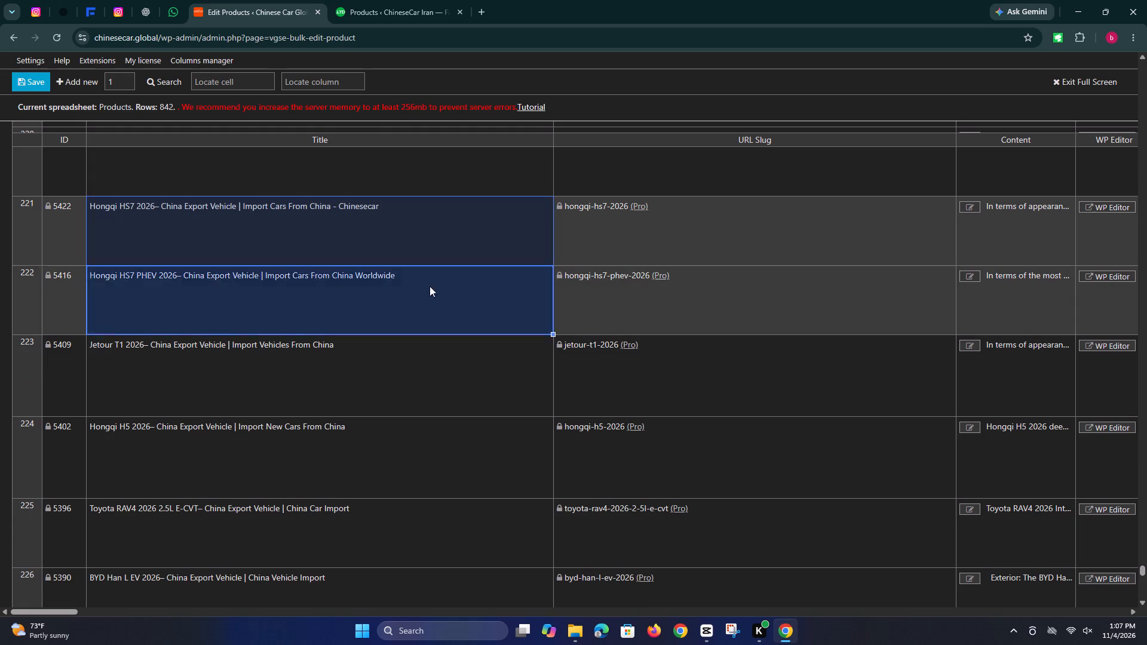
{"action": "key", "text": "ctrl+v"}
Append " - Chinesecar" to the titles in rows 223 to 225: Jetour T1, Hongqi H5 and Toyota RAV4.
{"action": "scroll", "coordinate": [418, 275], "scroll_direction": "down", "scroll_amount": 3}
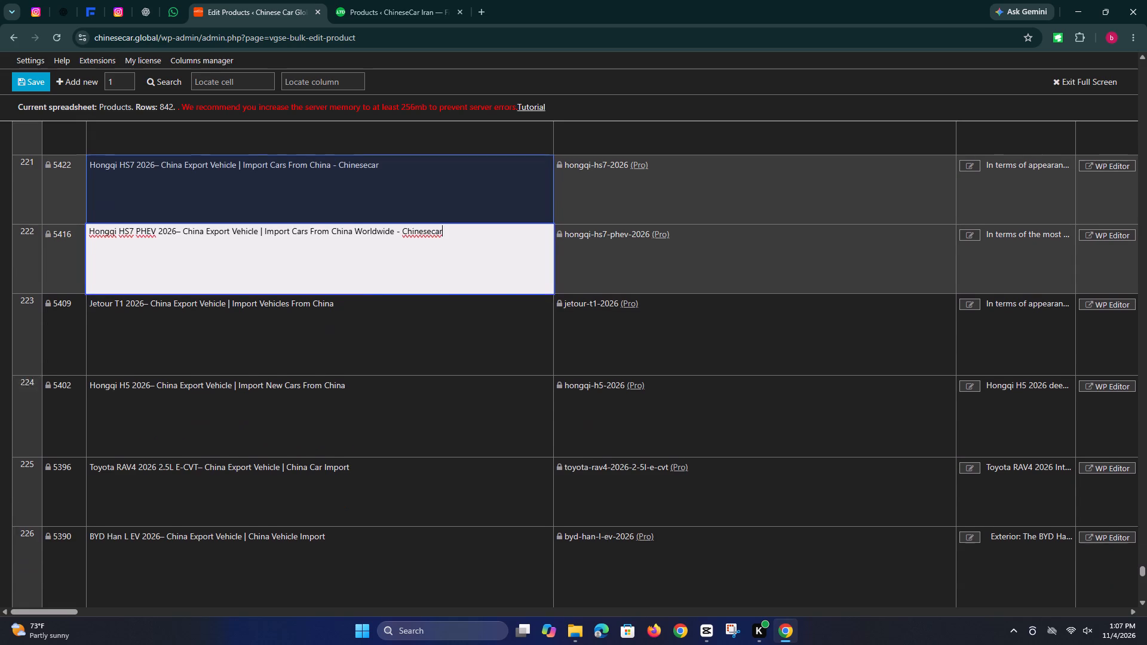
{"action": "double_click", "coordinate": [314, 204]}
{"action": "left_click", "coordinate": [329, 202]}
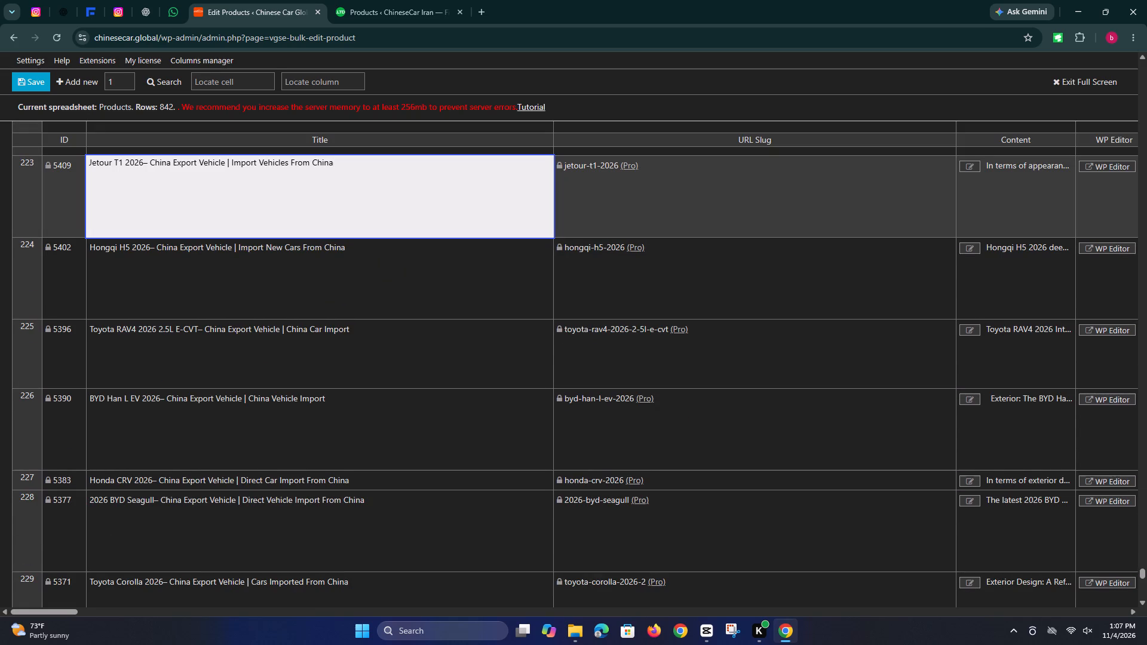
{"action": "key", "text": "ctrl+v"}
{"action": "triple_click", "coordinate": [337, 266]}
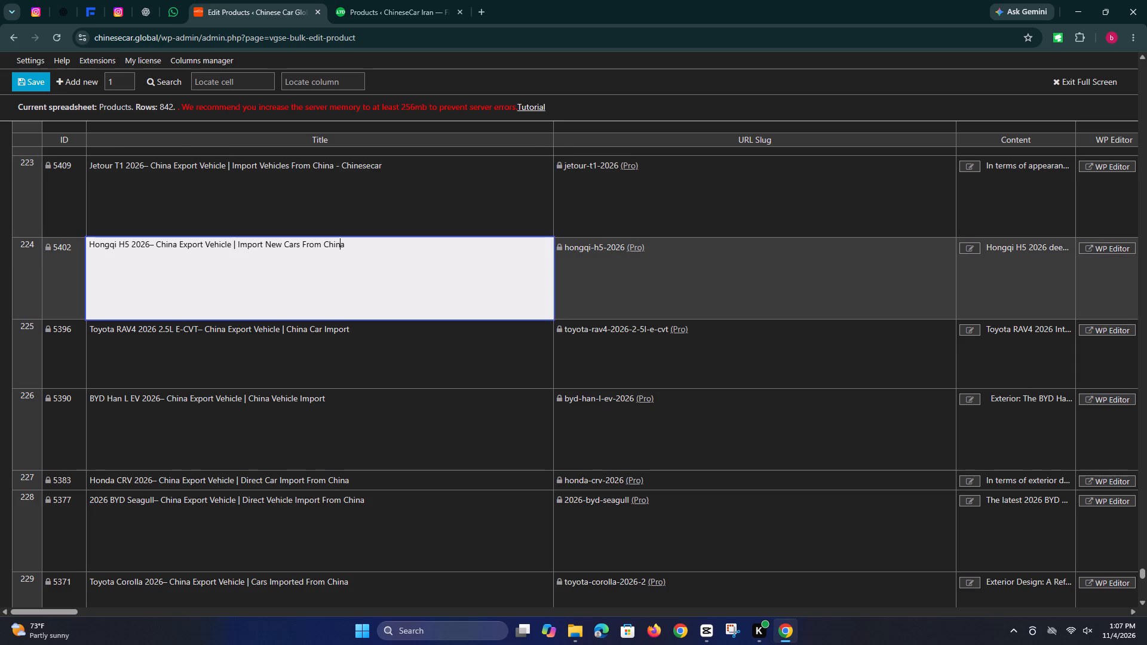
{"action": "left_click", "coordinate": [349, 245]}
{"action": "key", "text": "ctrl+v"}
{"action": "scroll", "coordinate": [410, 280], "scroll_direction": "down", "scroll_amount": 3}
{"action": "triple_click", "coordinate": [373, 188]}
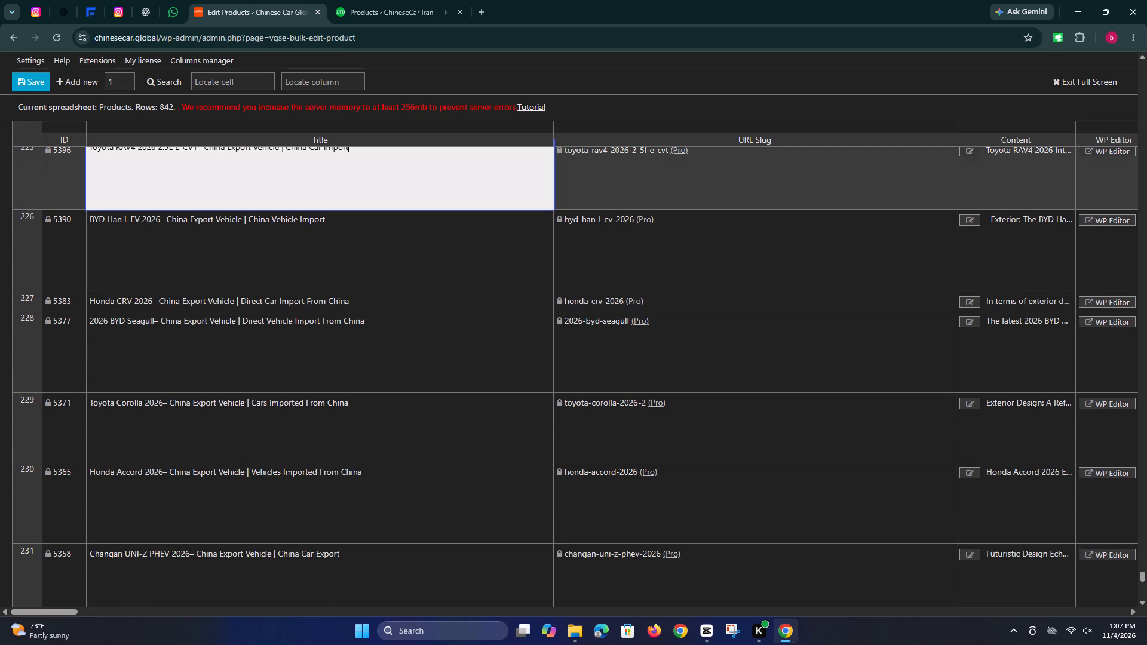
{"action": "key", "text": "ctrl+v"}
Append " - Chinesecar" to the titles in rows 226 to 228: BYD Han L EV, Honda CRV and BYD Seagull.
{"action": "double_click", "coordinate": [323, 241]}
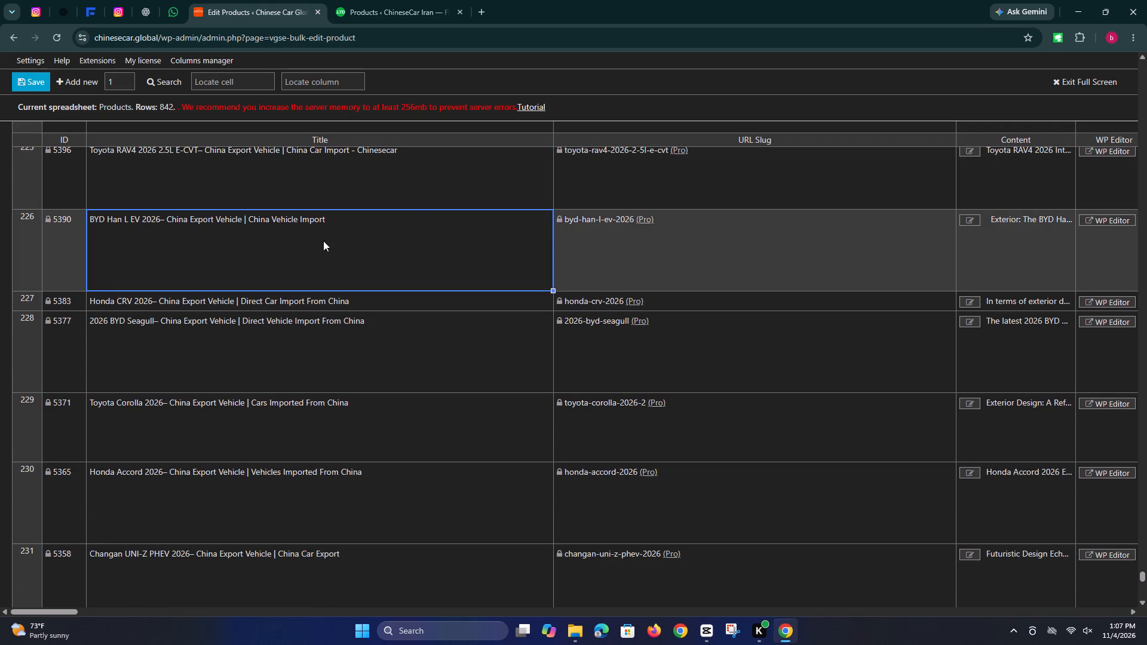
{"action": "key", "text": "ctrl+v"}
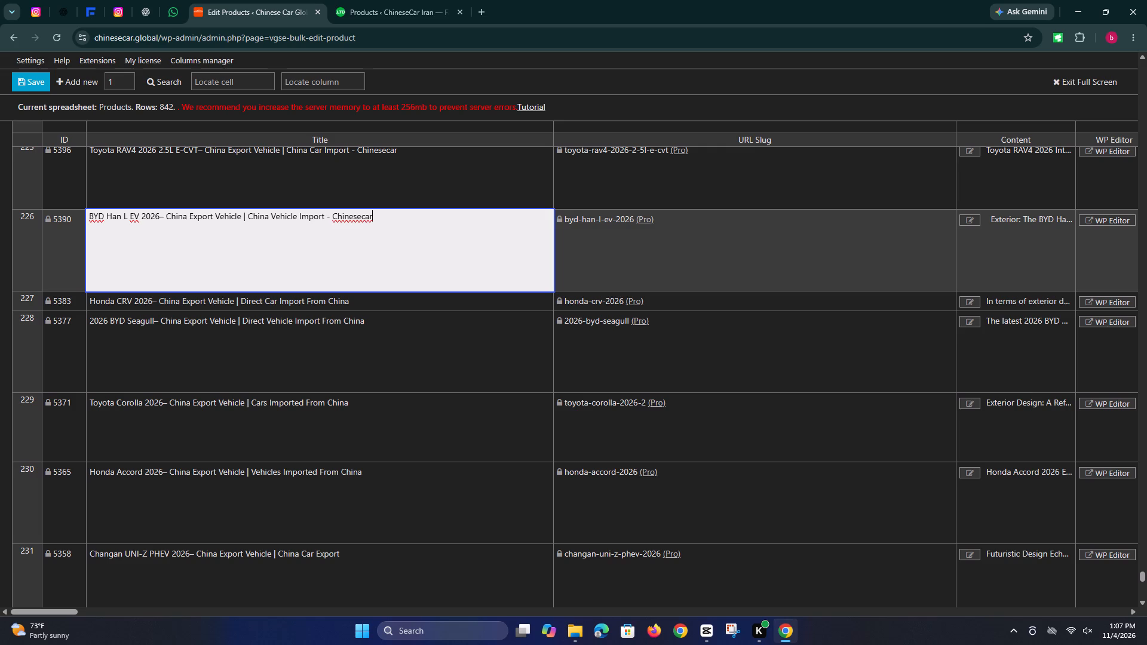
{"action": "double_click", "coordinate": [365, 305]}
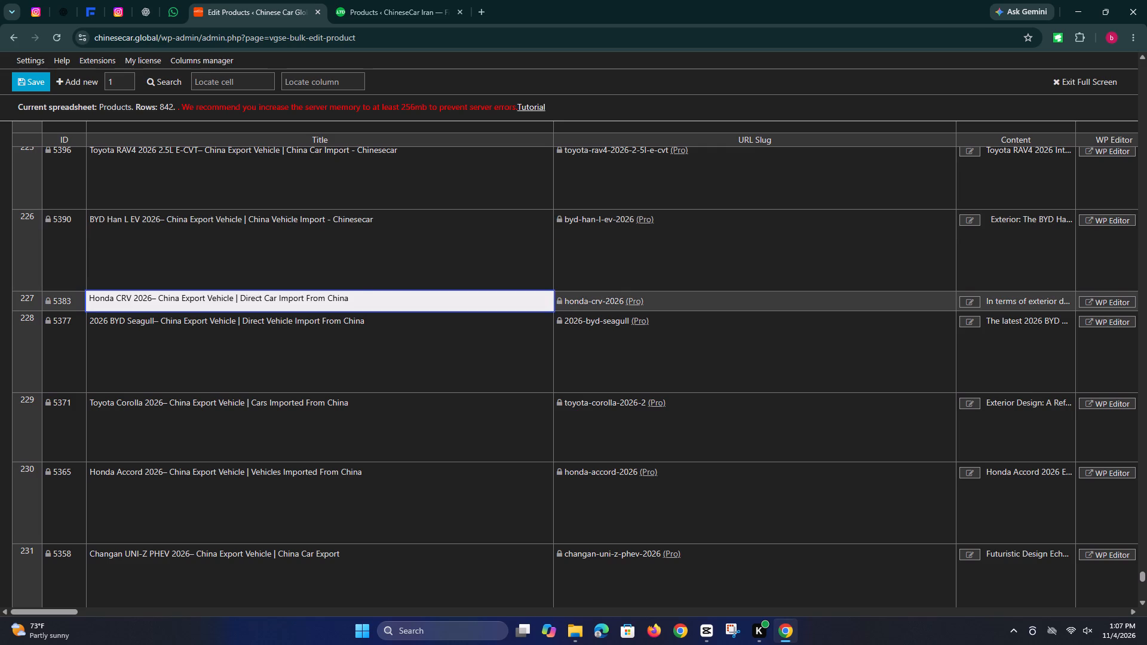
{"action": "key", "text": "ctrl+v"}
{"action": "scroll", "coordinate": [386, 302], "scroll_direction": "down", "scroll_amount": 2}
{"action": "triple_click", "coordinate": [383, 244]}
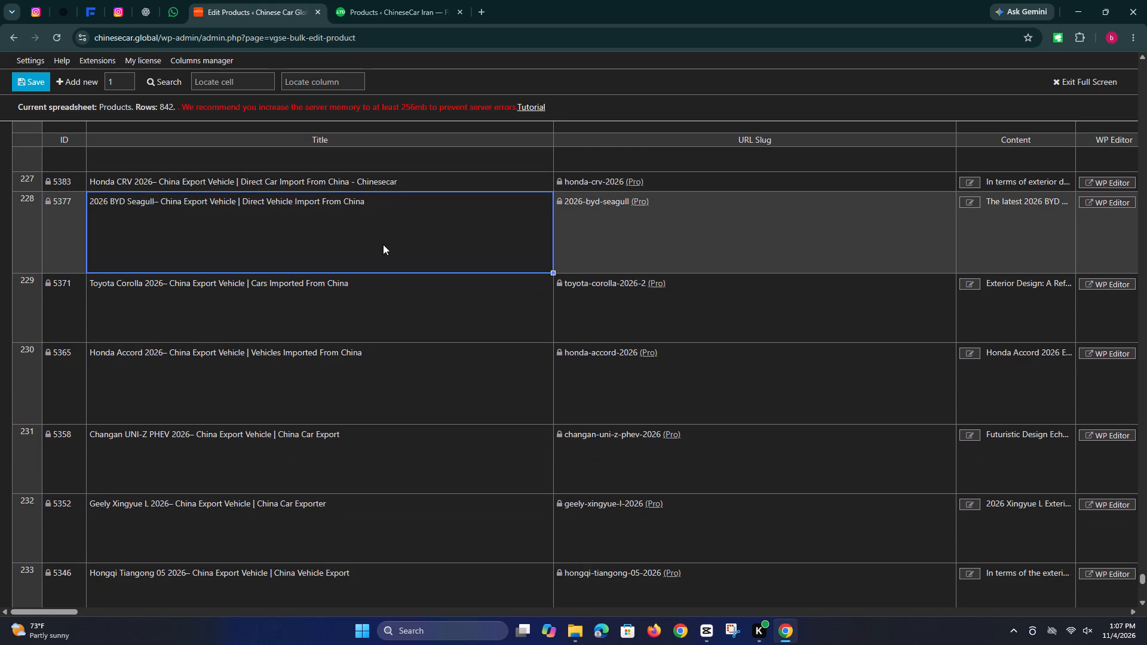
{"action": "key", "text": "ctrl+v"}
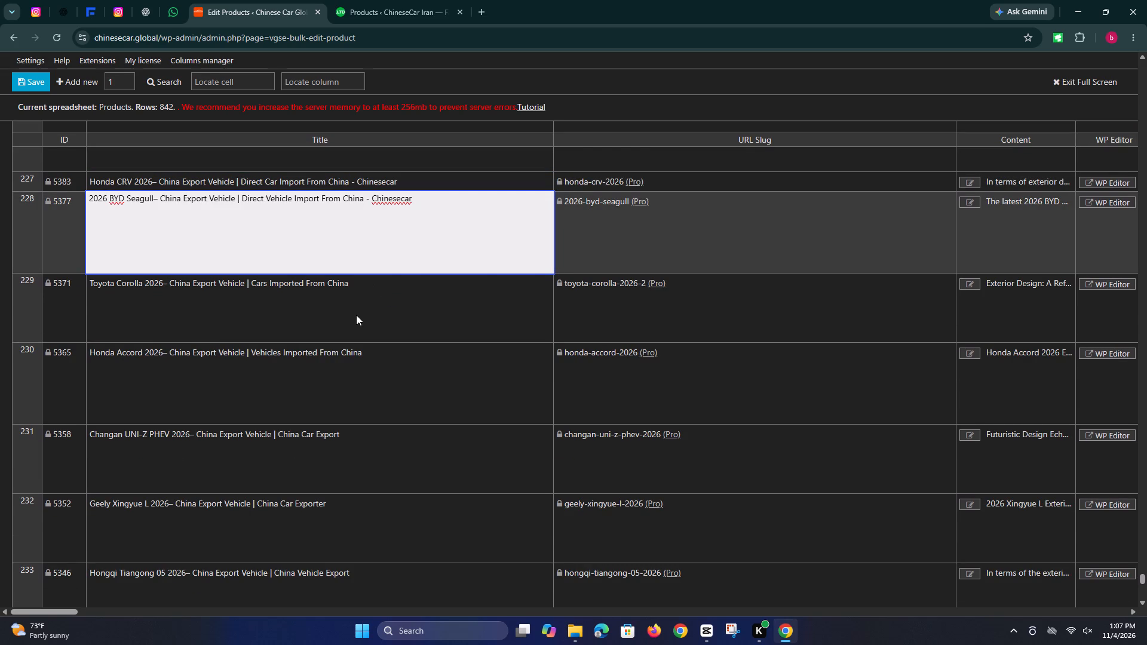
Append " - Chinesecar" to the titles in rows 229 to 231: Toyota Corolla, Honda Accord and Changan UNI-Z PHEV.
{"action": "double_click", "coordinate": [356, 315]}
{"action": "key", "text": "ctrl+v"}
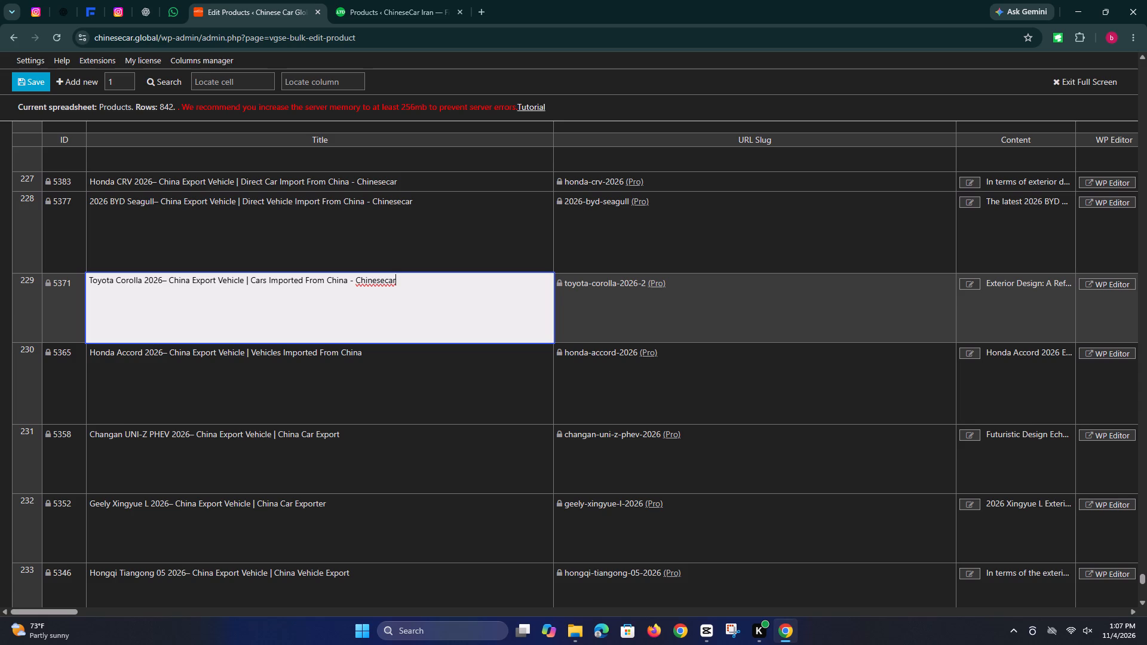
{"action": "double_click", "coordinate": [369, 365]}
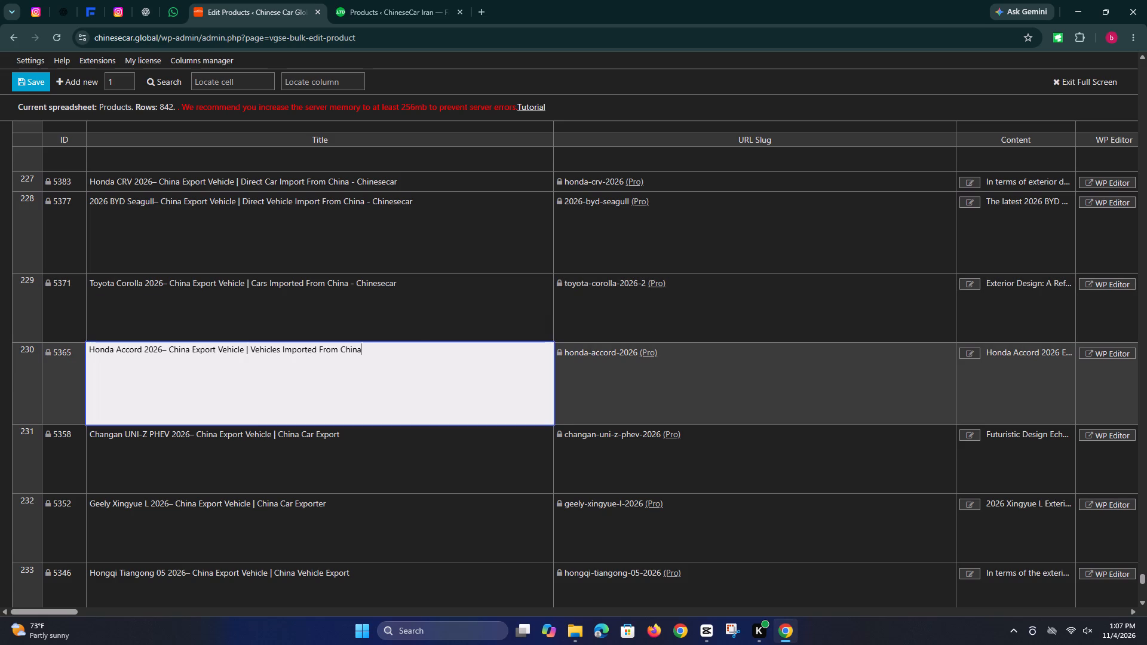
{"action": "key", "text": "ctrl+v"}
{"action": "double_click", "coordinate": [335, 457]}
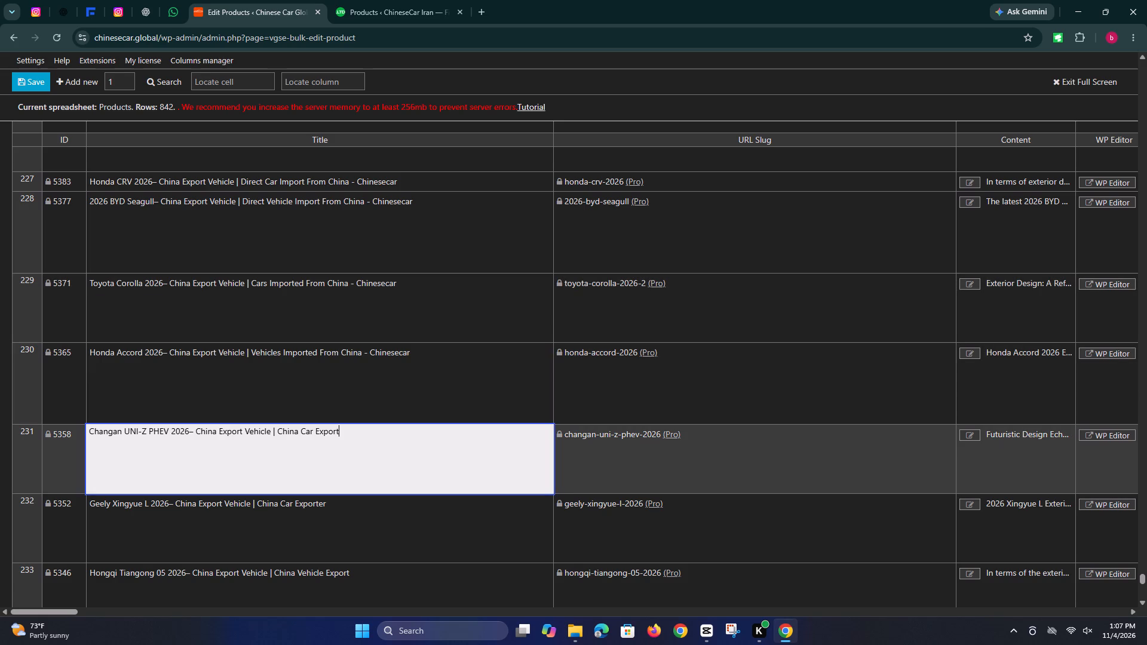
{"action": "key", "text": "ctrl+v"}
{"action": "scroll", "coordinate": [356, 448], "scroll_direction": "down", "scroll_amount": 3}
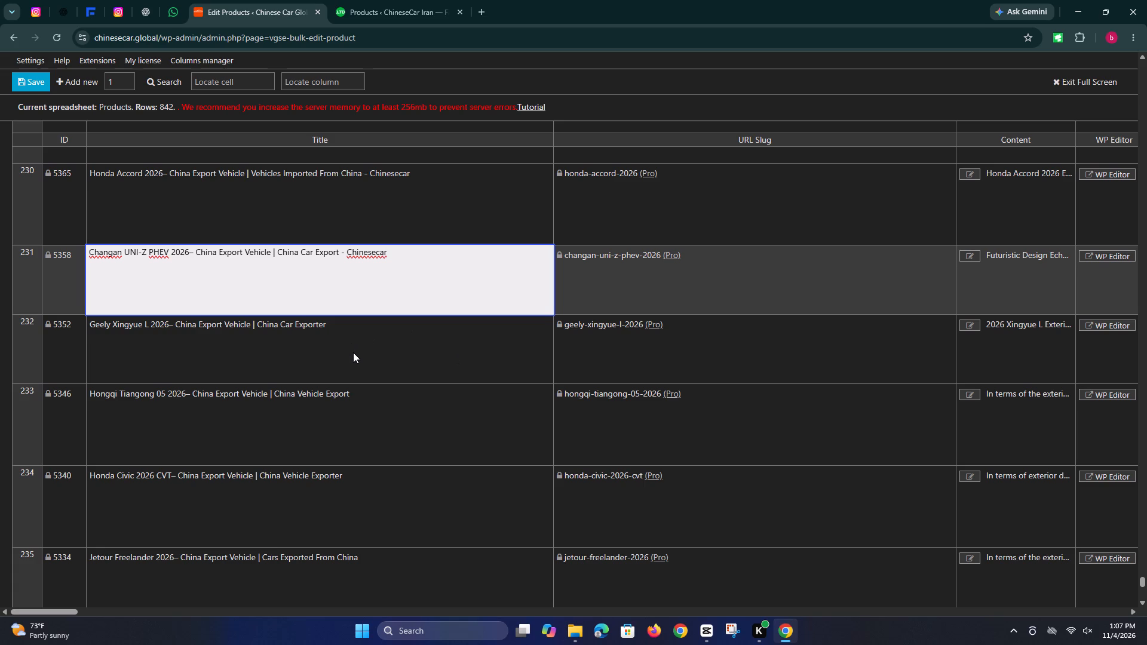
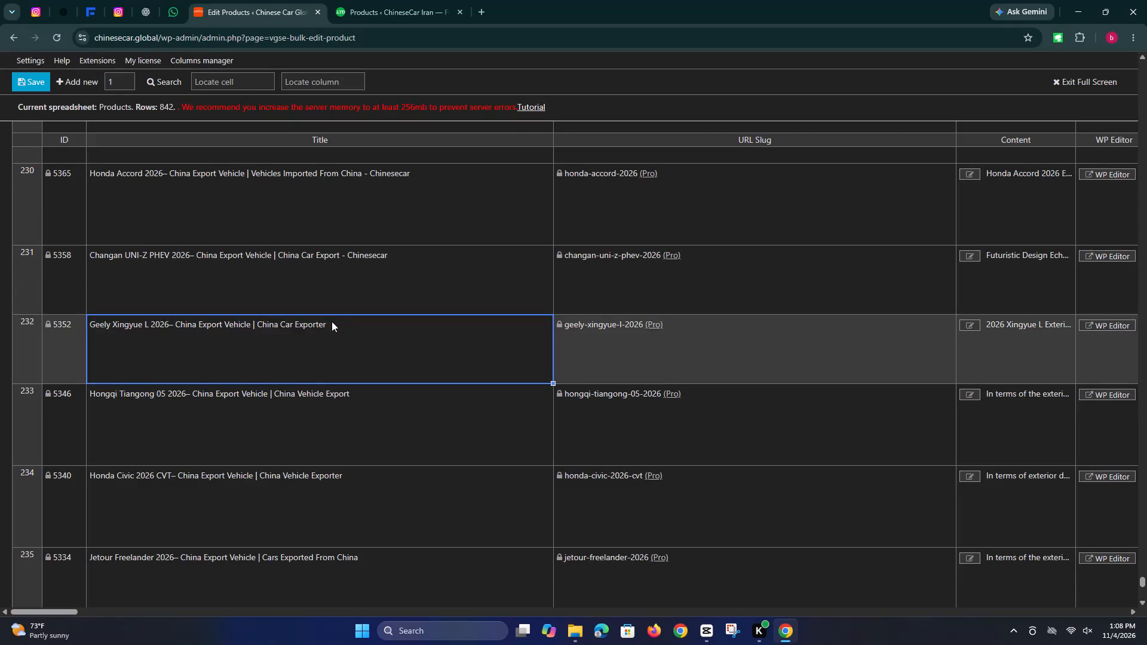
Append " - Chinesecar" to the titles in rows 232 to 234: Geely Xingyue L, Hongqi Tiangong 05 and Honda Civic.
{"action": "right_click", "coordinate": [333, 322]}
{"action": "left_click", "coordinate": [378, 146]}
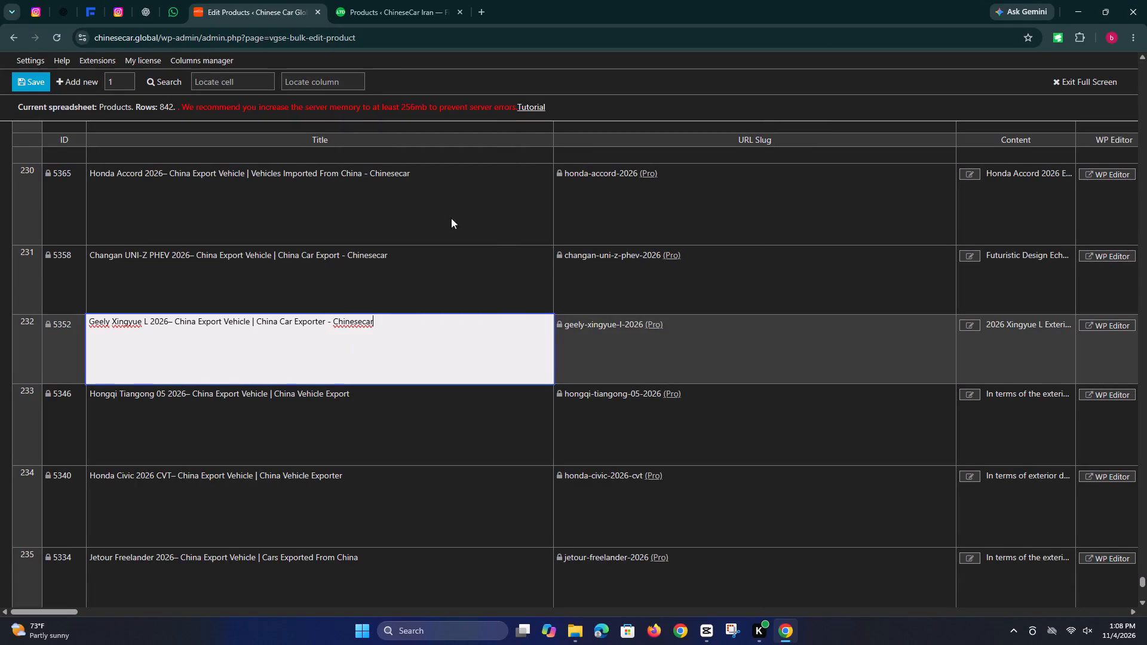
{"action": "scroll", "coordinate": [381, 273], "scroll_direction": "down", "scroll_amount": 3}
{"action": "triple_click", "coordinate": [331, 245]}
{"action": "right_click", "coordinate": [357, 216]}
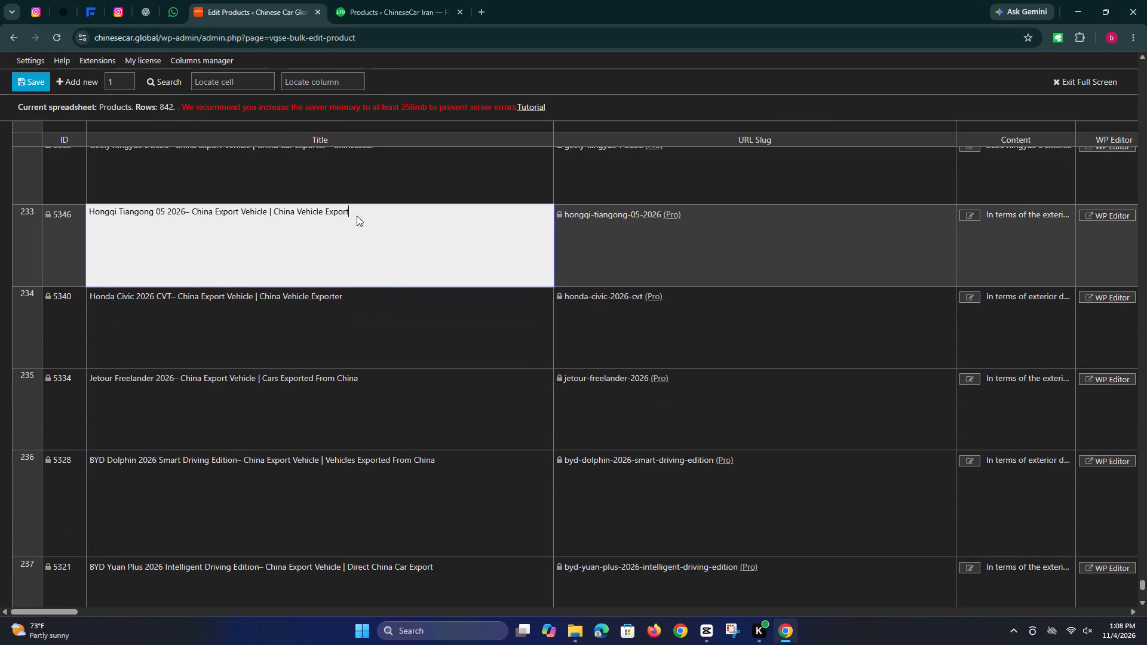
{"action": "left_click", "coordinate": [408, 358]}
{"action": "double_click", "coordinate": [348, 321]}
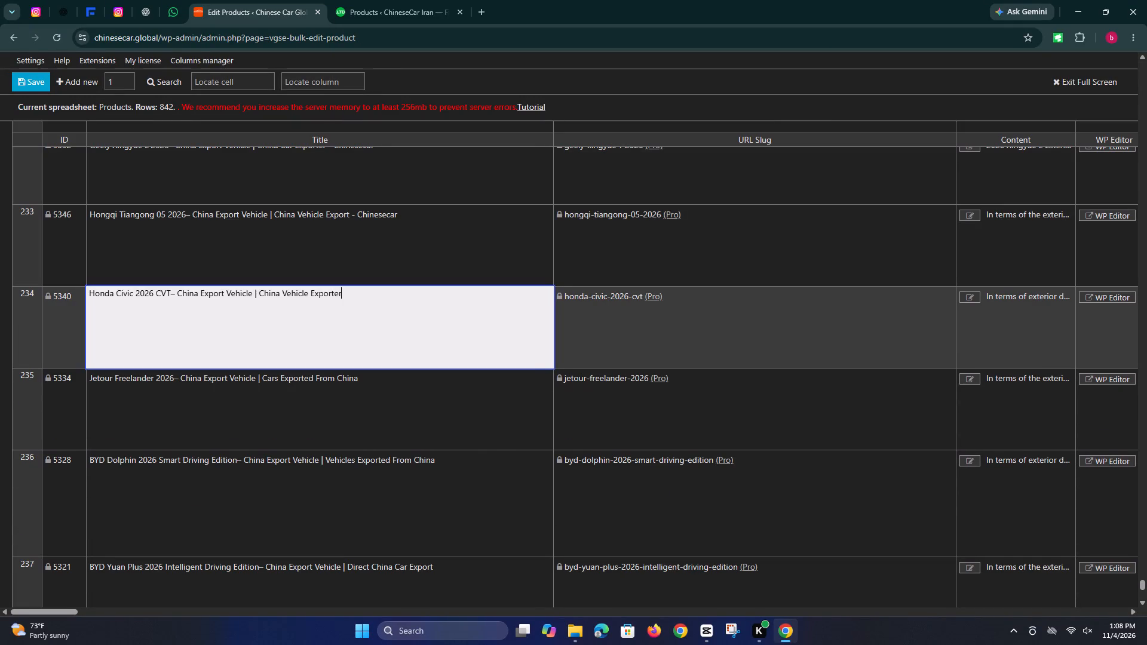
{"action": "right_click", "coordinate": [353, 291]}
{"action": "left_click", "coordinate": [408, 426]}
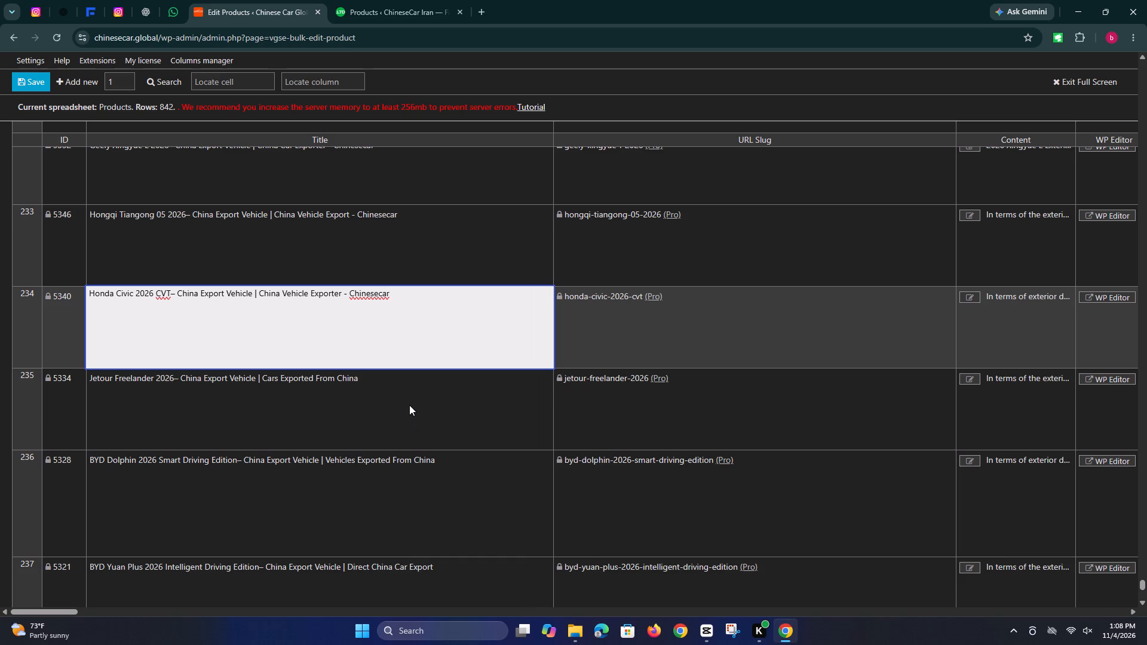
Append " - Chinesecar" to the titles in rows 235 to 237: Jetour Freelander, BYD Dolphin and BYD Yuan Plus.
{"action": "scroll", "coordinate": [417, 416], "scroll_direction": "down", "scroll_amount": 1}
{"action": "triple_click", "coordinate": [367, 336]}
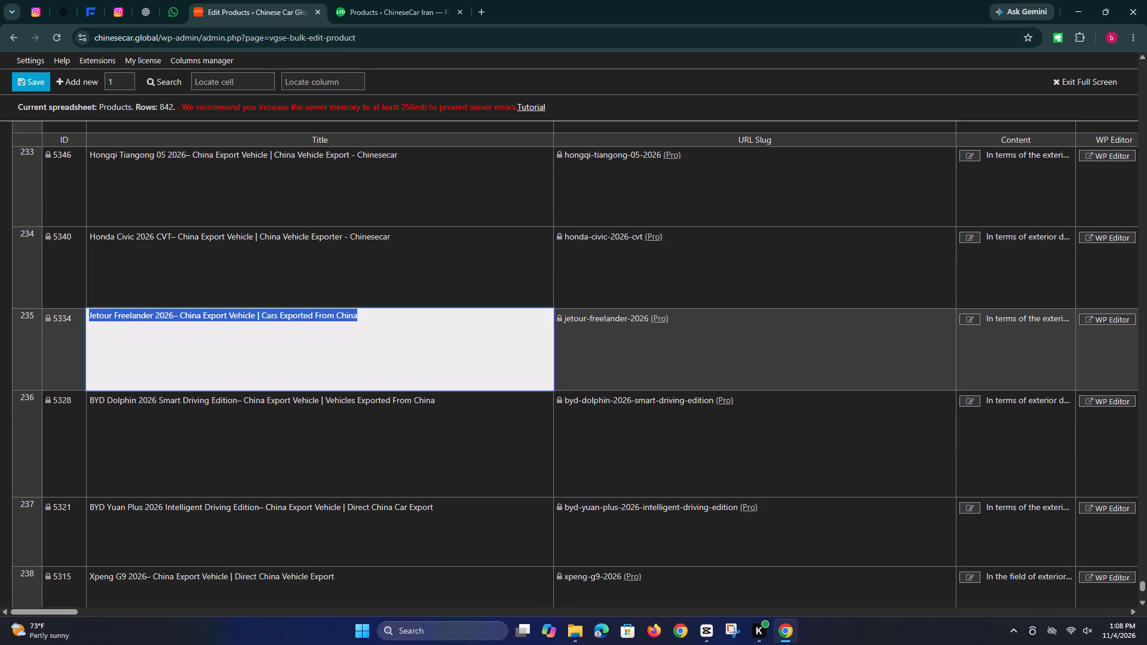
{"action": "left_click", "coordinate": [357, 317]}
{"action": "right_click", "coordinate": [360, 317]}
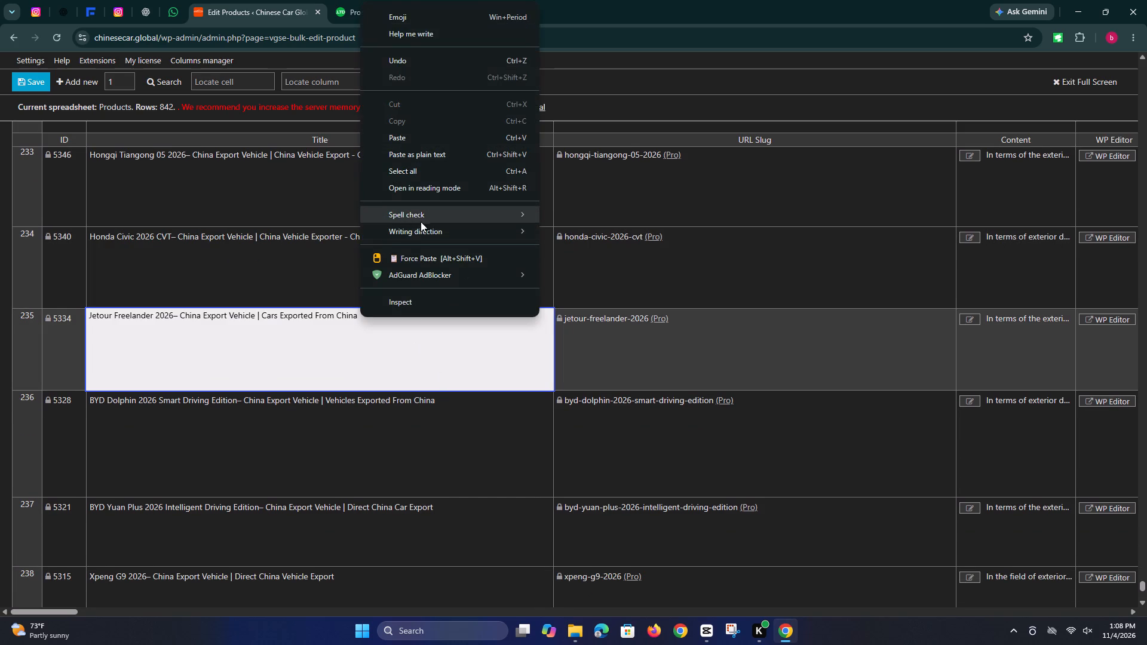
{"action": "left_click", "coordinate": [410, 142]}
{"action": "double_click", "coordinate": [437, 423]}
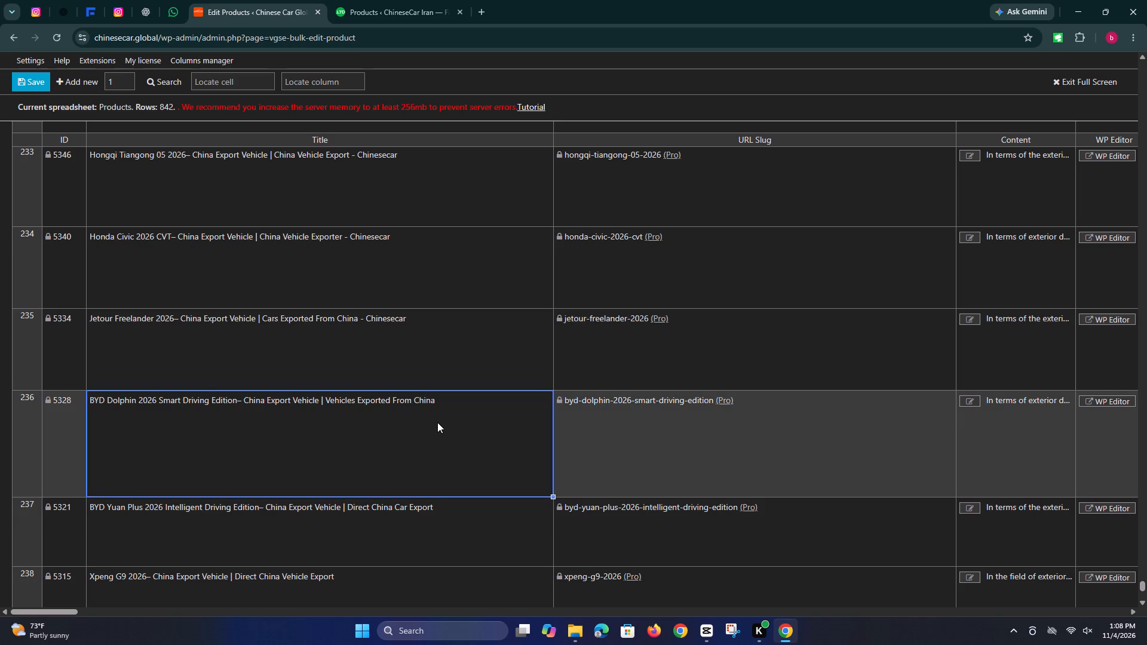
{"action": "right_click", "coordinate": [440, 398]}
{"action": "left_click", "coordinate": [501, 222]}
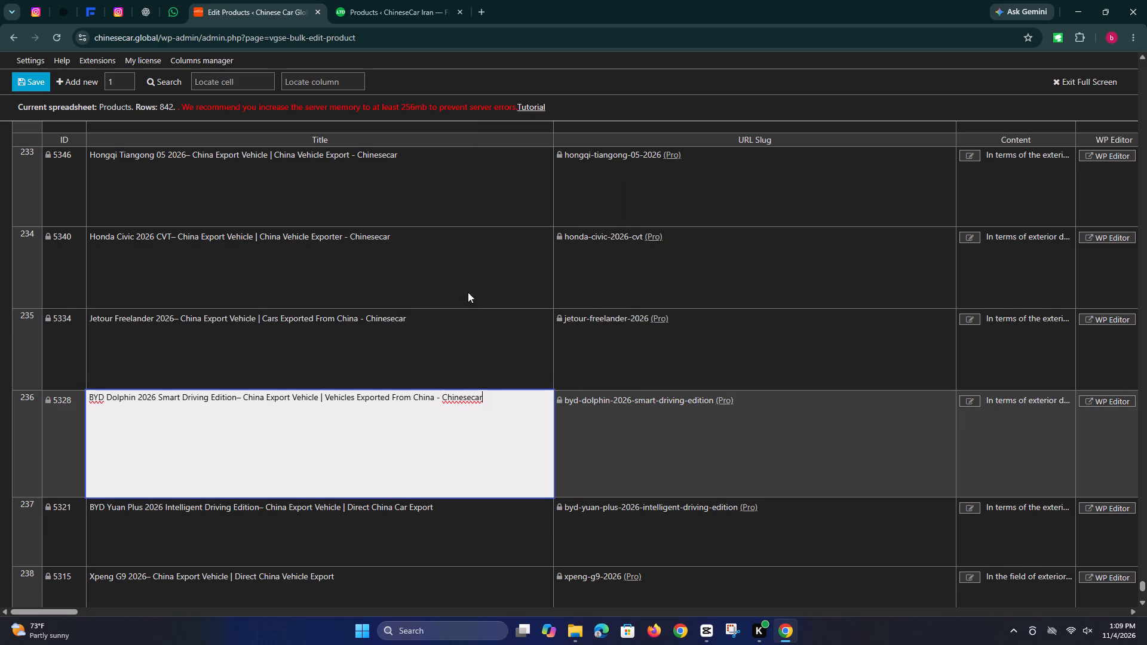
{"action": "scroll", "coordinate": [459, 304], "scroll_direction": "down", "scroll_amount": 3}
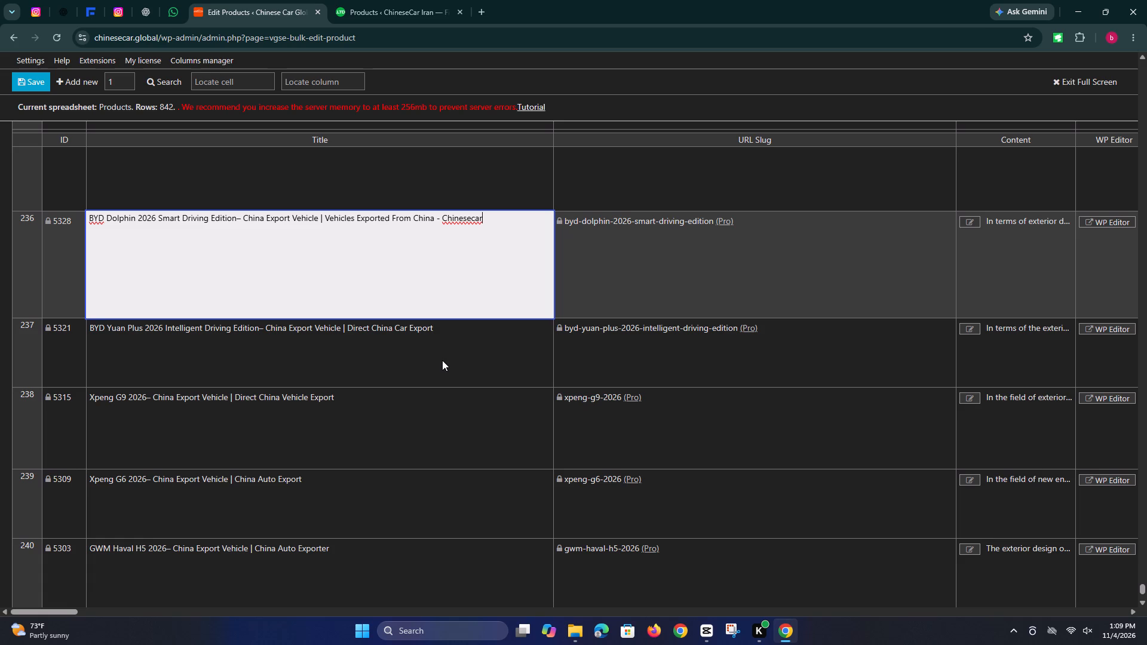
{"action": "double_click", "coordinate": [442, 360]}
{"action": "double_click", "coordinate": [446, 348]}
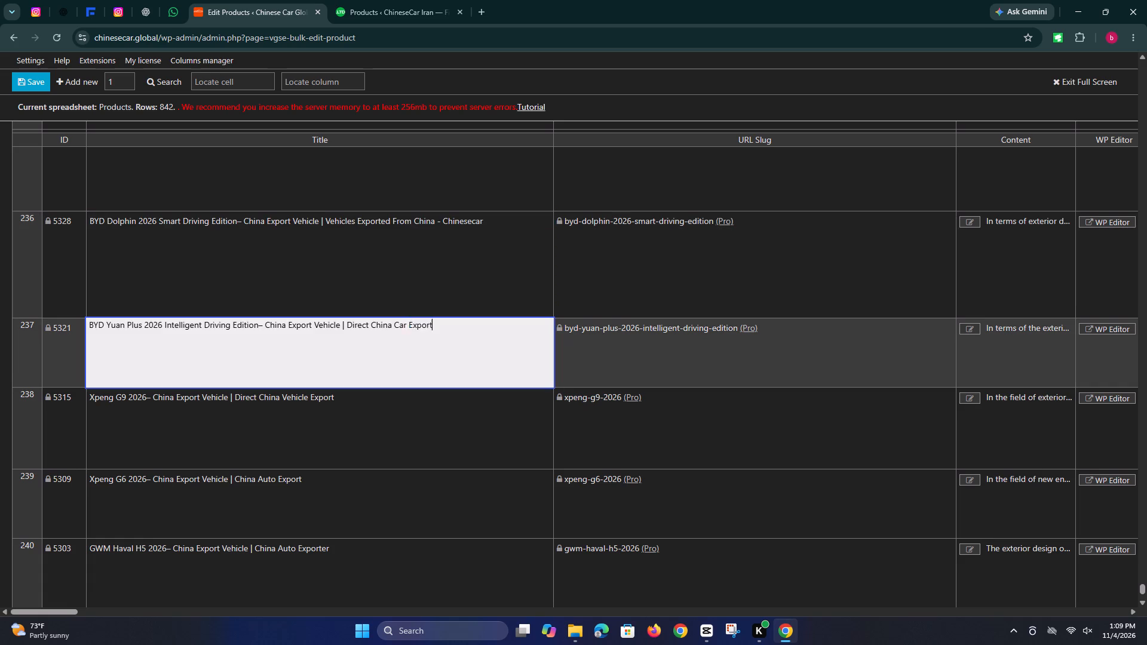
{"action": "left_click", "coordinate": [441, 332]}
{"action": "right_click", "coordinate": [438, 328]}
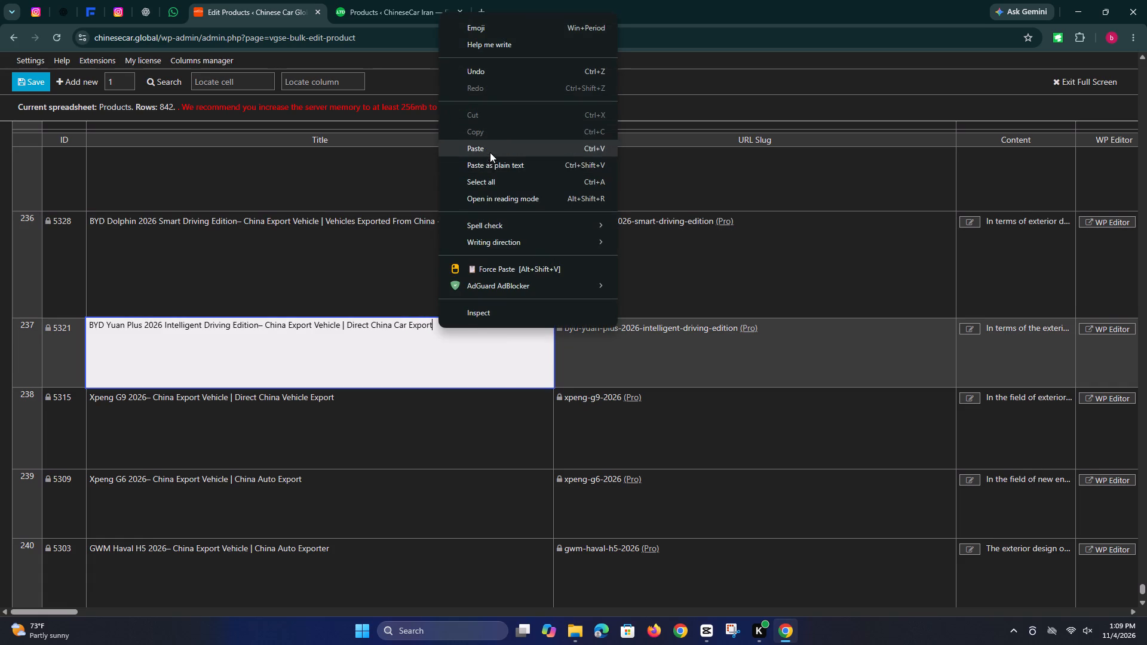
{"action": "left_click", "coordinate": [500, 149]}
Append " - Chinesecar" to the titles in rows 238 to 240: Xpeng G9, Xpeng G6 and GWM Haval H5.
{"action": "scroll", "coordinate": [380, 417], "scroll_direction": "down", "scroll_amount": 2}
{"action": "triple_click", "coordinate": [358, 300]}
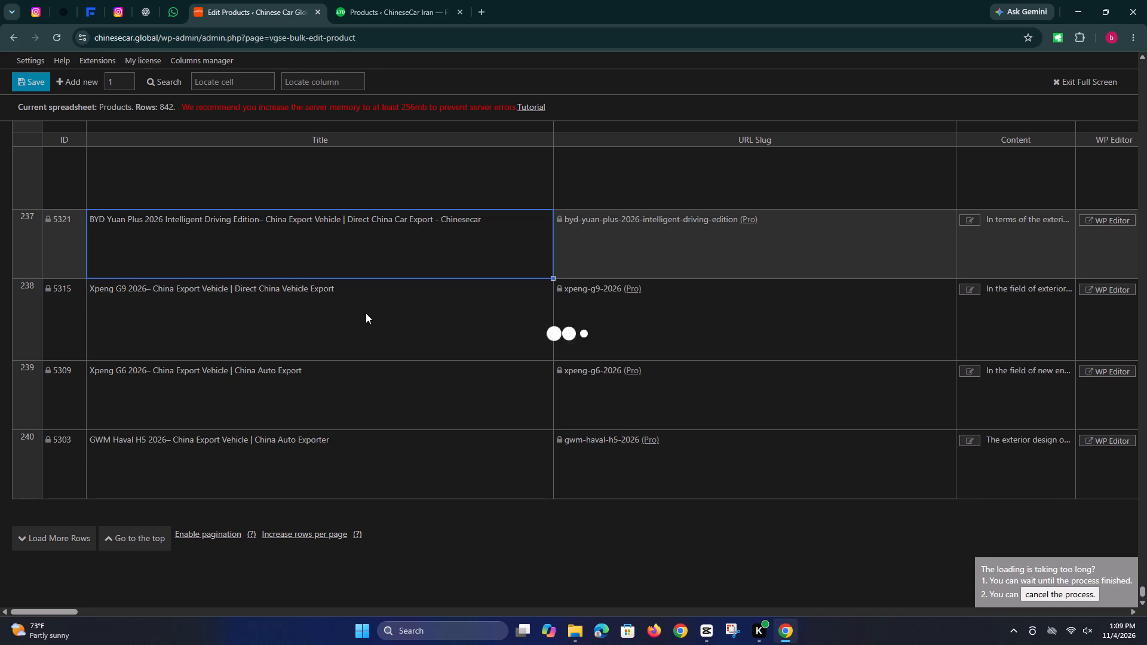
{"action": "double_click", "coordinate": [366, 313]}
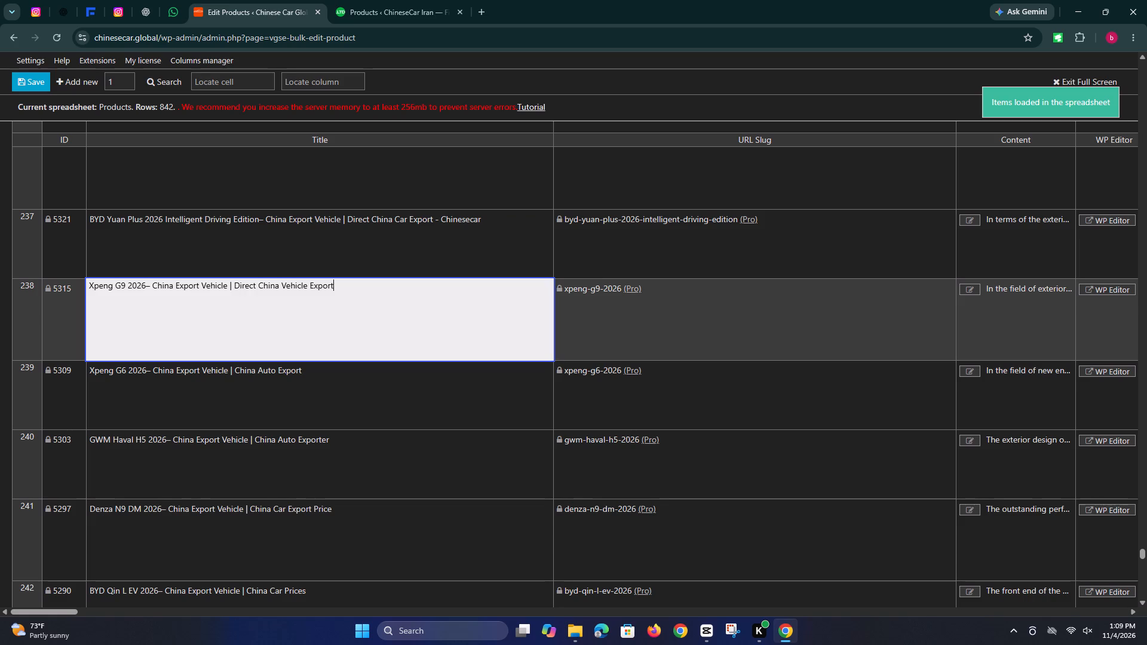
{"action": "right_click", "coordinate": [334, 287]}
{"action": "left_click", "coordinate": [394, 429]}
{"action": "double_click", "coordinate": [314, 385]}
{"action": "right_click", "coordinate": [313, 368]}
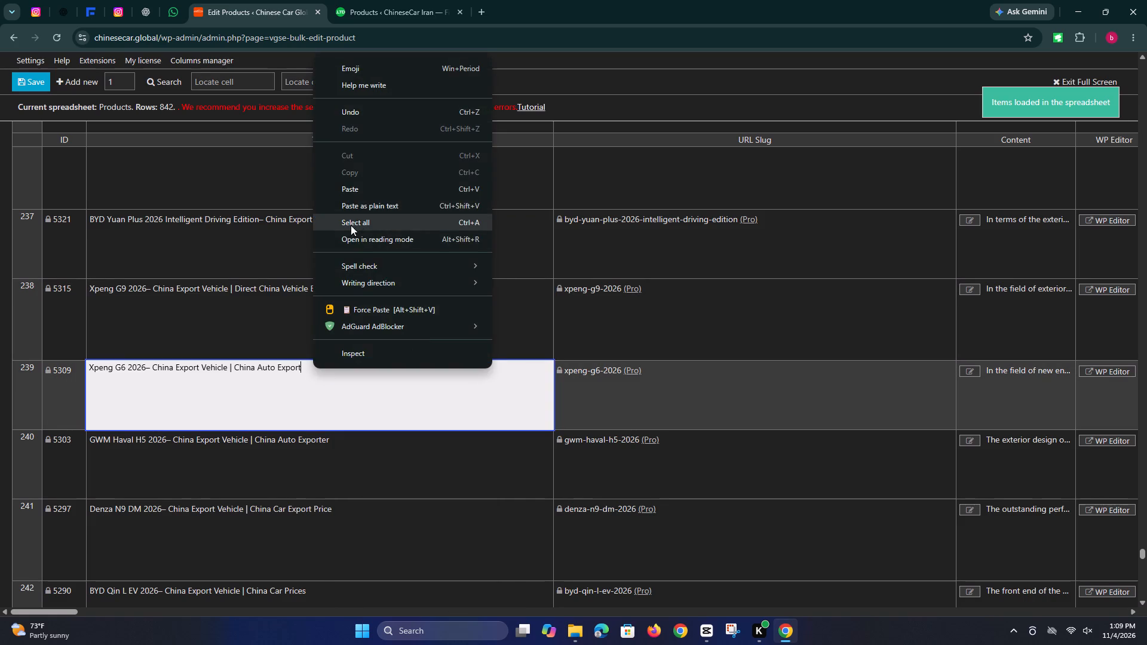
{"action": "left_click", "coordinate": [382, 192]}
{"action": "scroll", "coordinate": [398, 351], "scroll_direction": "down", "scroll_amount": 3}
{"action": "triple_click", "coordinate": [328, 279]}
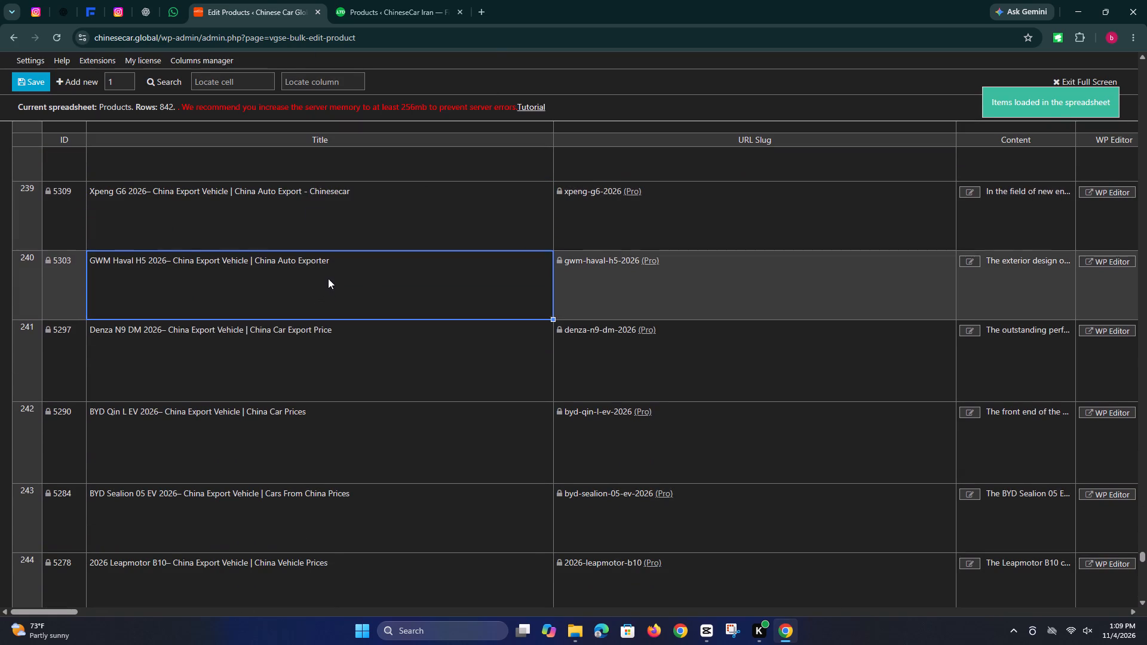
{"action": "right_click", "coordinate": [337, 257]}
{"action": "left_click", "coordinate": [384, 391]}
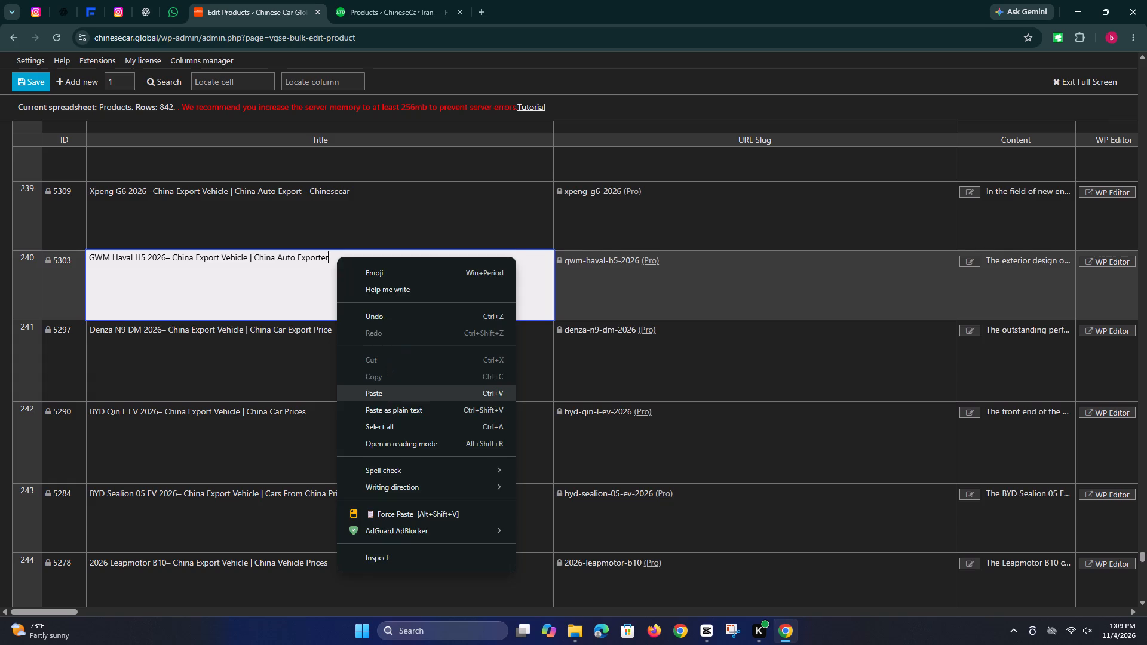
Append " - Chinesecar" to the titles in rows 241 to 243: Denza N9 DM, BYD Qin L EV and BYD Sealion 05 EV.
{"action": "double_click", "coordinate": [370, 375]}
{"action": "right_click", "coordinate": [350, 333]}
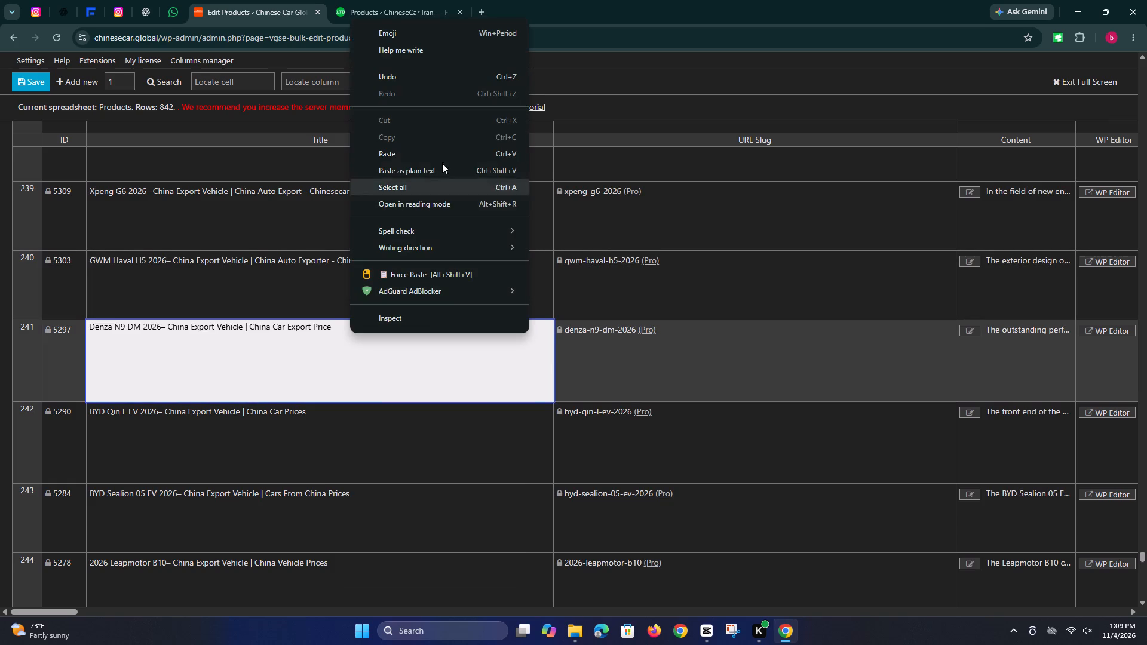
{"action": "left_click", "coordinate": [403, 156]}
{"action": "double_click", "coordinate": [312, 429]}
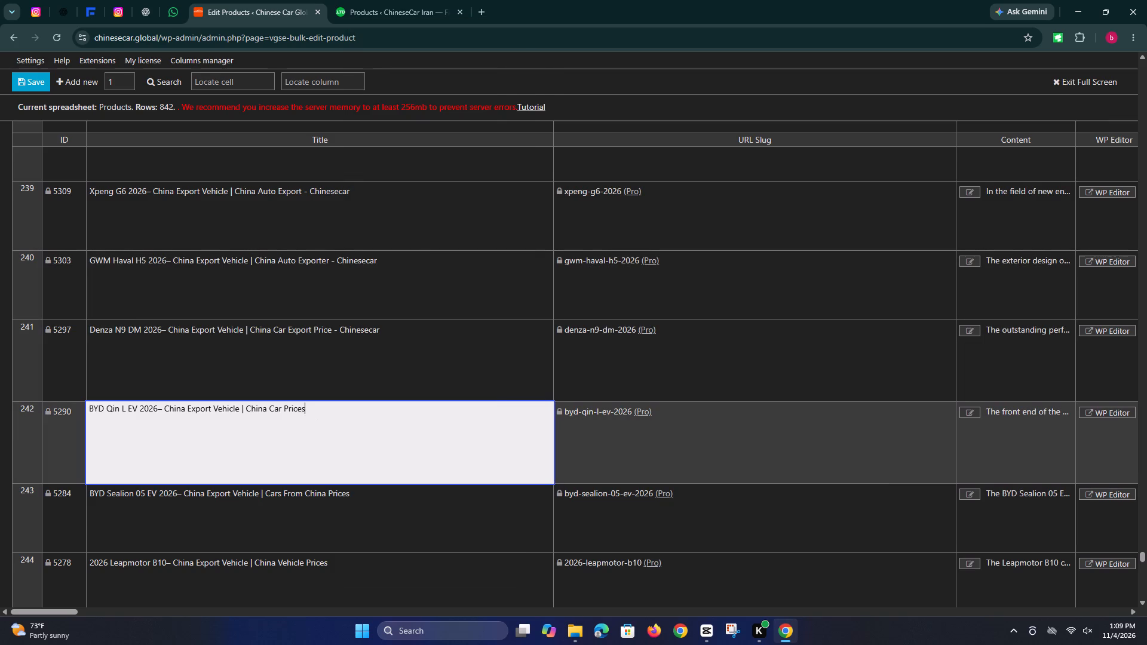
{"action": "right_click", "coordinate": [319, 413]}
{"action": "left_click", "coordinate": [381, 232]}
{"action": "scroll", "coordinate": [338, 542], "scroll_direction": "down", "scroll_amount": 3}
{"action": "triple_click", "coordinate": [357, 337]}
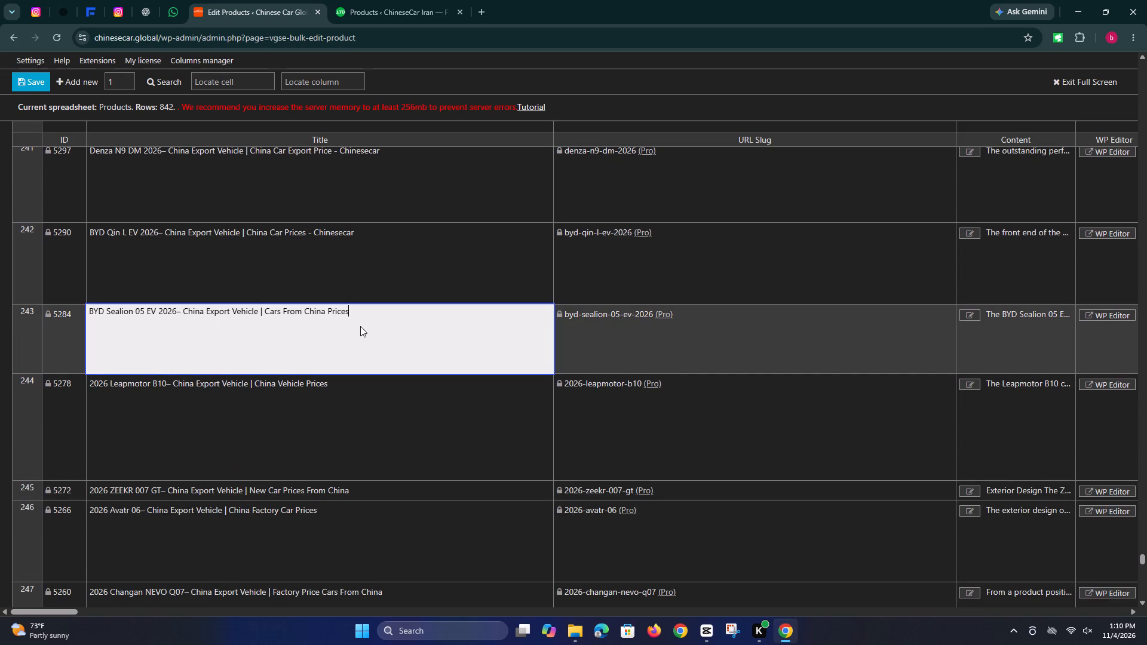
{"action": "right_click", "coordinate": [358, 314]}
{"action": "left_click", "coordinate": [424, 442]}
Append " - Chinesecar" to the titles in rows 244 to 246: Leapmotor B10, ZEEKR 007 GT and Avatr 06.
{"action": "double_click", "coordinate": [345, 406]}
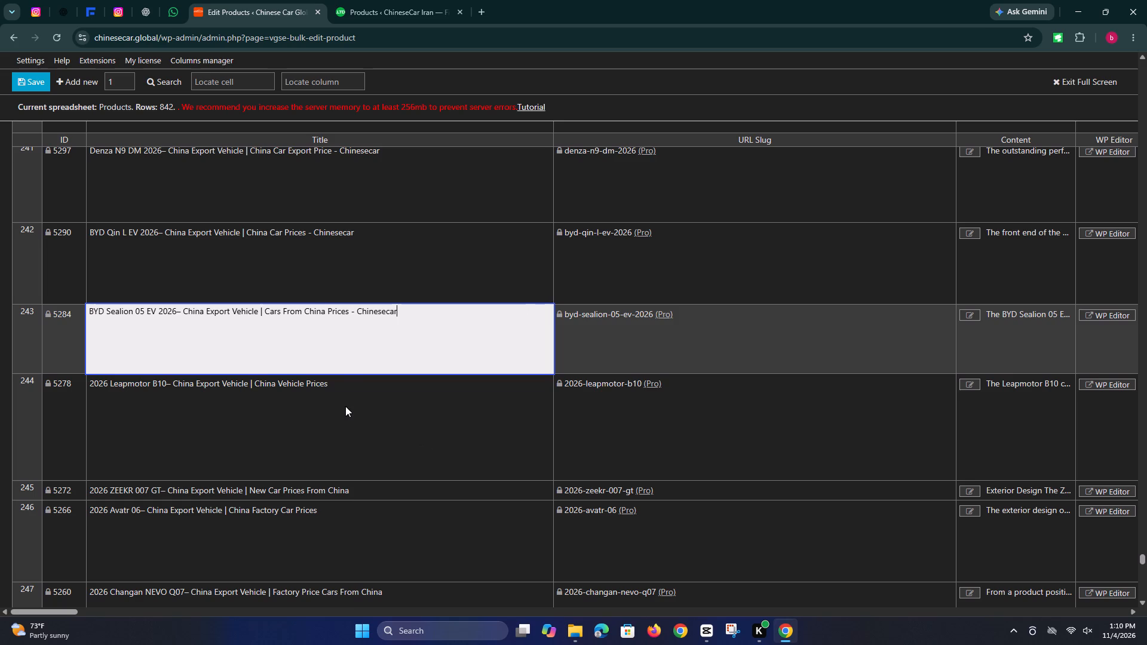
{"action": "right_click", "coordinate": [334, 380]}
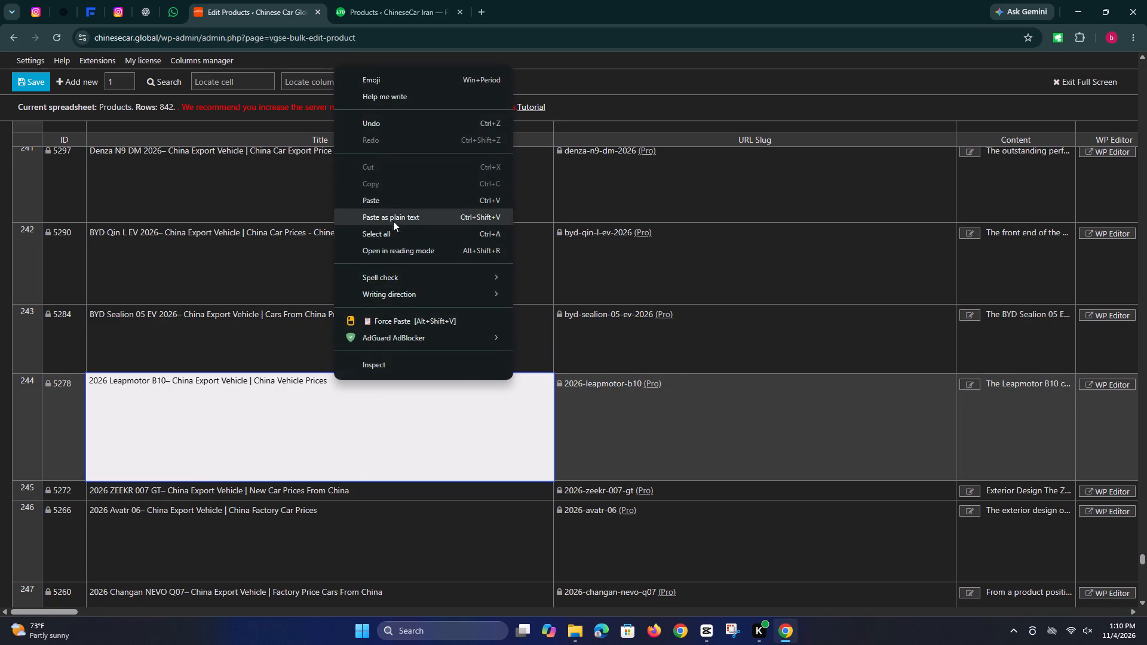
{"action": "left_click", "coordinate": [391, 202]}
{"action": "scroll", "coordinate": [401, 390], "scroll_direction": "down", "scroll_amount": 3}
{"action": "triple_click", "coordinate": [359, 311]}
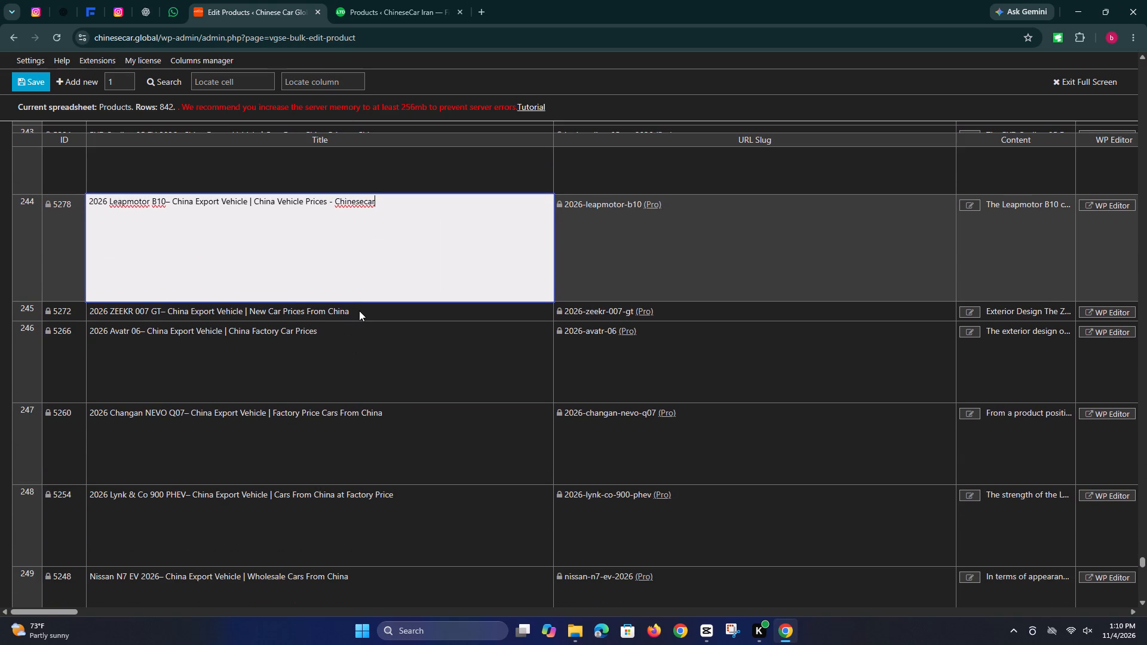
{"action": "right_click", "coordinate": [358, 311]}
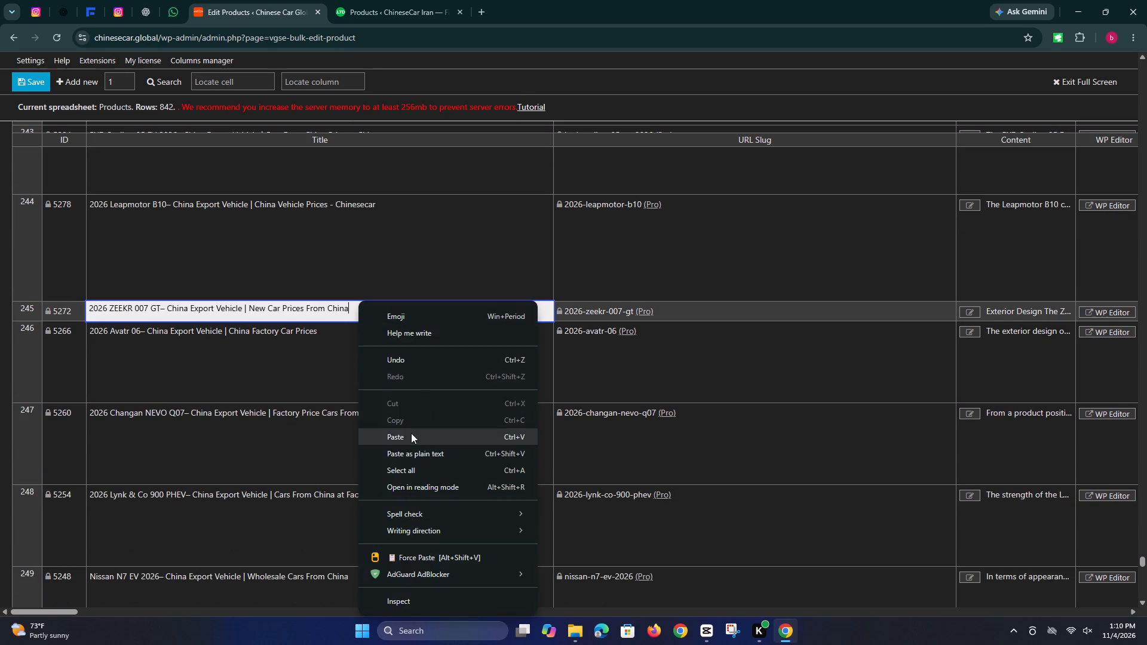
{"action": "left_click", "coordinate": [411, 433]}
{"action": "double_click", "coordinate": [332, 355]}
{"action": "right_click", "coordinate": [327, 328]}
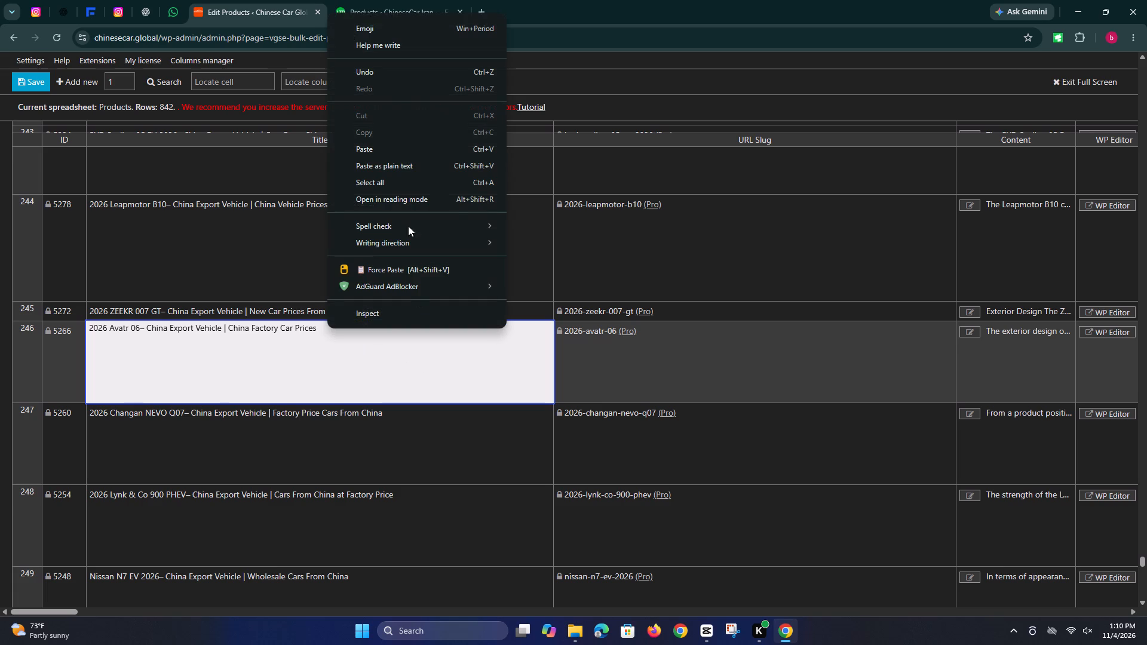
{"action": "left_click", "coordinate": [387, 153]}
Append " - Chinesecar" to the titles in rows 247 to 249: Changan NEVO Q07, Lynk & Co 900 PHEV and Nissan N7 EV.
{"action": "double_click", "coordinate": [400, 452]}
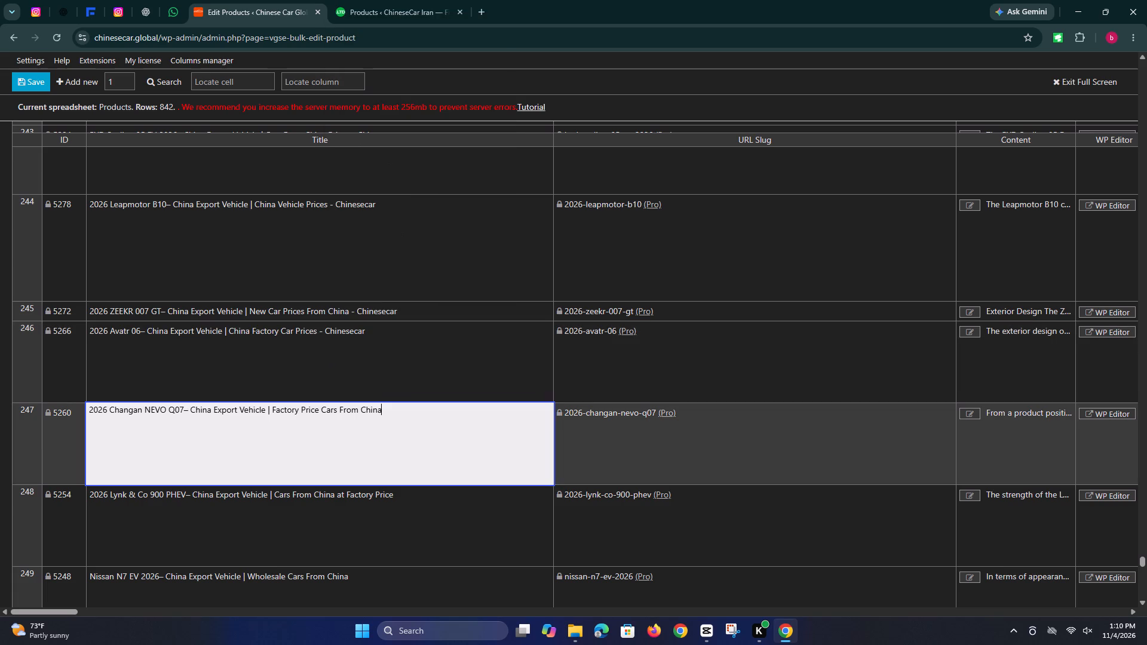
{"action": "right_click", "coordinate": [386, 410]}
{"action": "left_click", "coordinate": [449, 234]}
{"action": "scroll", "coordinate": [404, 411], "scroll_direction": "down", "scroll_amount": 3}
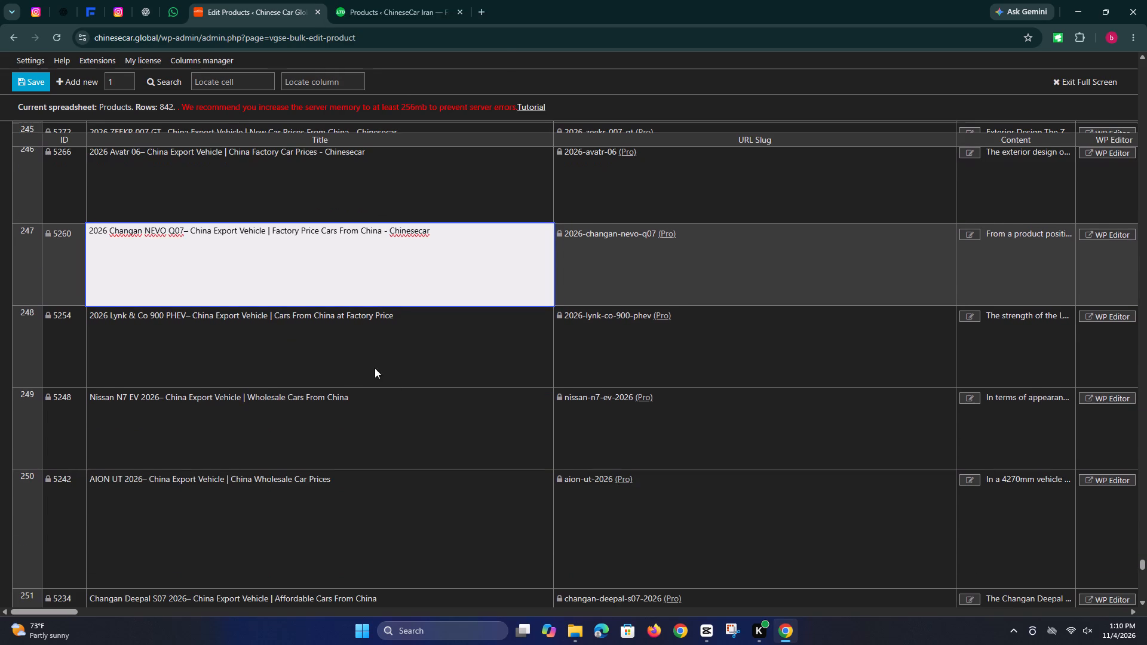
{"action": "triple_click", "coordinate": [362, 347]}
{"action": "right_click", "coordinate": [405, 314]}
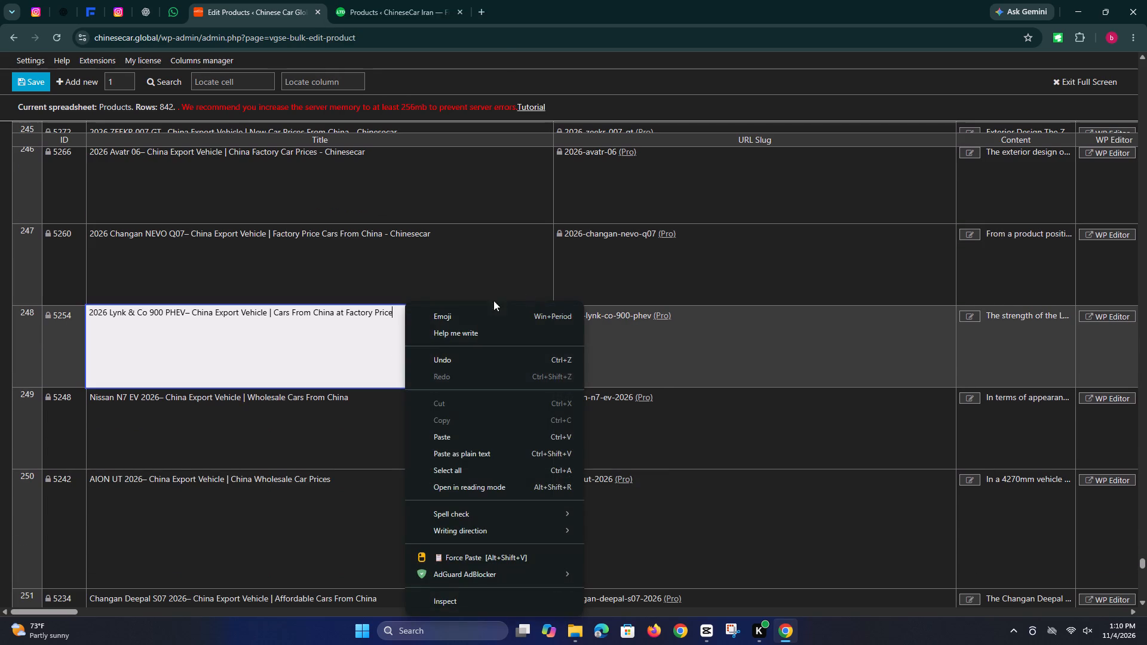
{"action": "left_click", "coordinate": [462, 436]}
{"action": "double_click", "coordinate": [354, 426]}
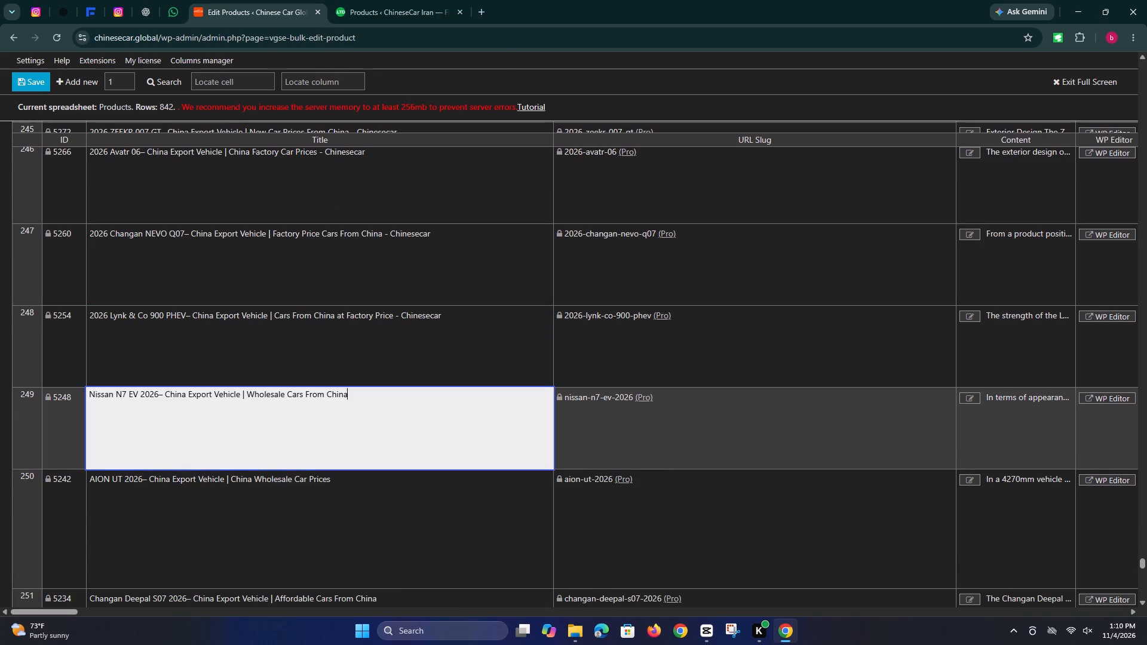
{"action": "right_click", "coordinate": [351, 395]}
{"action": "left_click", "coordinate": [391, 220]}
Append " - Chinesecar" to the titles in rows 250 to 252: AION UT, Changan Deepal S07 and BYD Leopard 5.
{"action": "scroll", "coordinate": [370, 356], "scroll_direction": "down", "scroll_amount": 3}
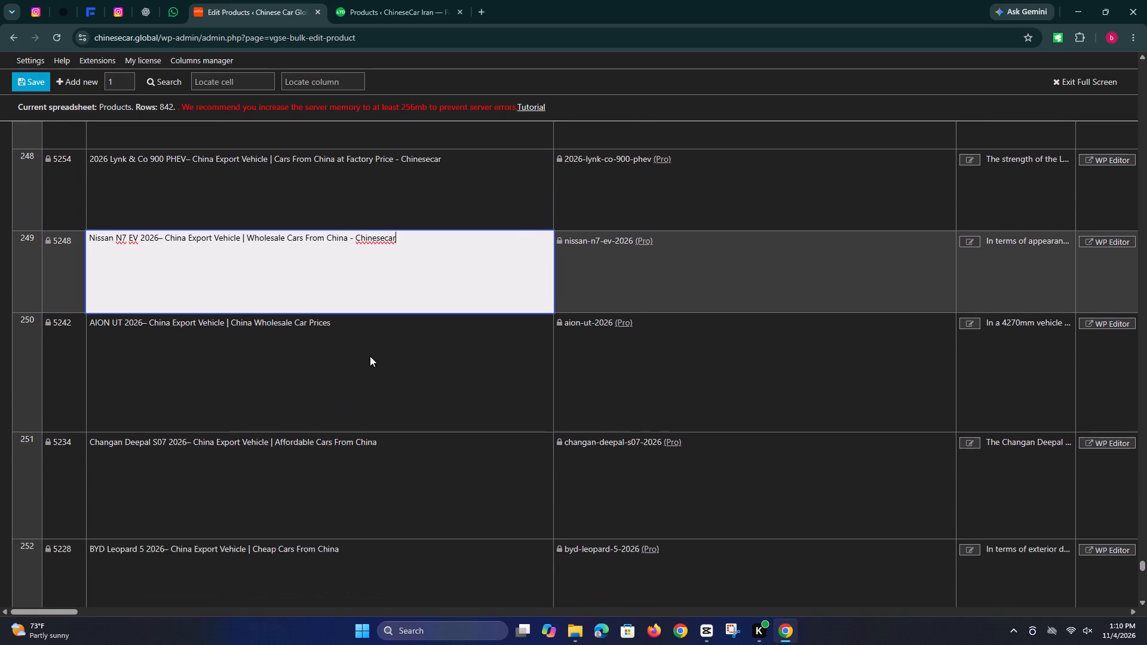
{"action": "triple_click", "coordinate": [303, 308]}
{"action": "right_click", "coordinate": [336, 298]}
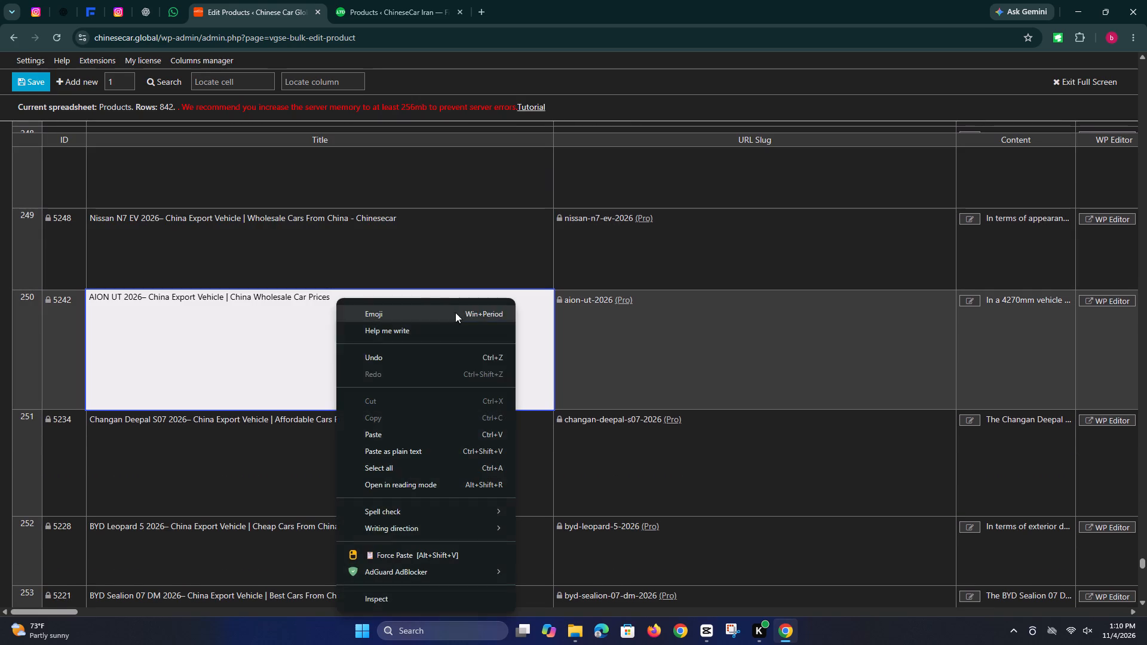
{"action": "left_click", "coordinate": [397, 434]}
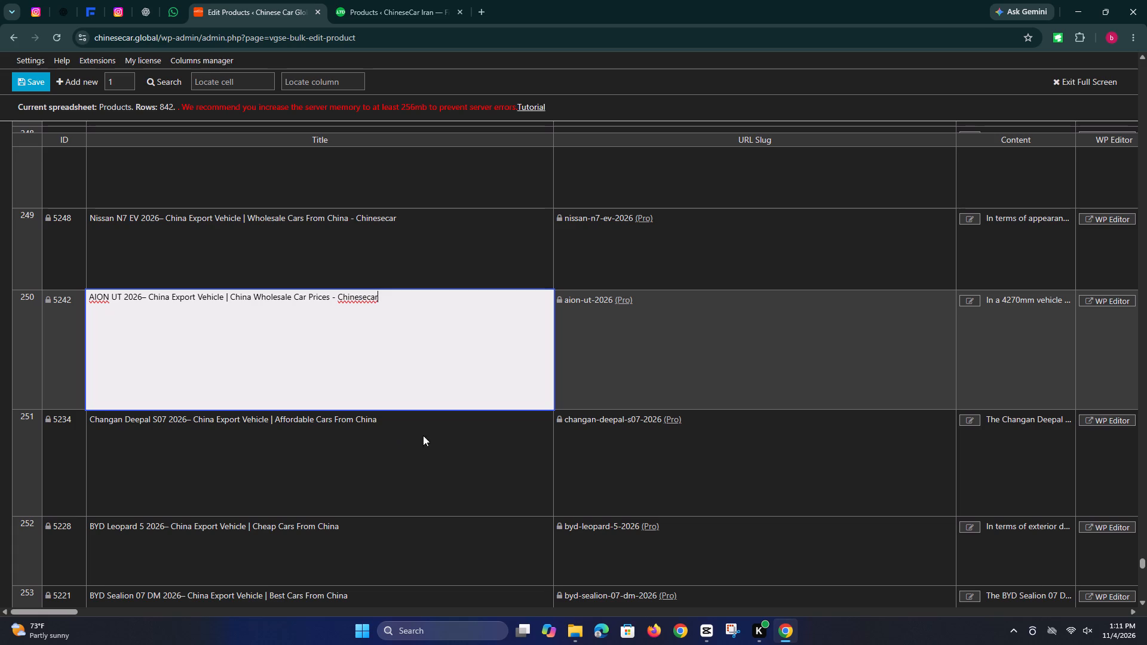
{"action": "scroll", "coordinate": [421, 411], "scroll_direction": "down", "scroll_amount": 1}
{"action": "triple_click", "coordinate": [388, 372]}
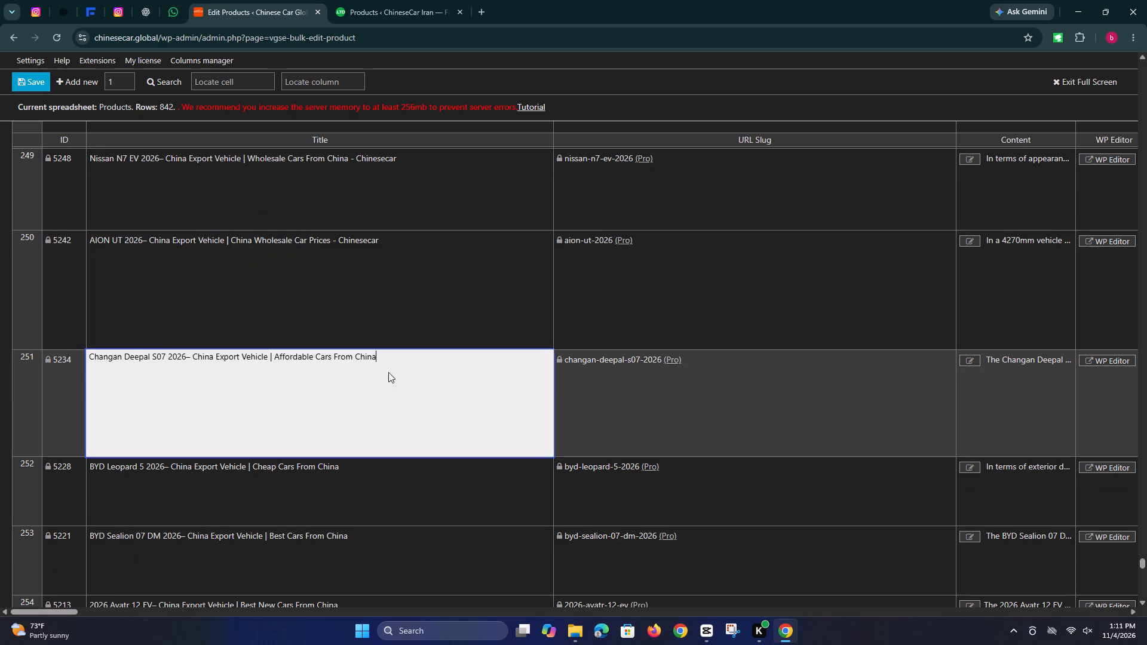
{"action": "right_click", "coordinate": [384, 360]}
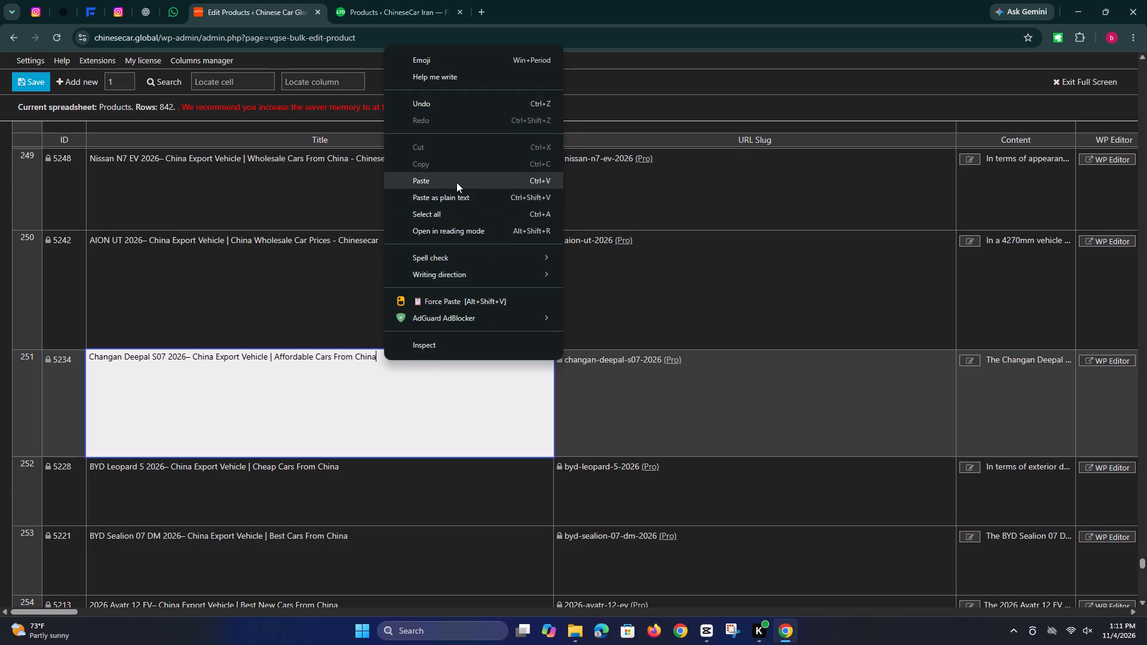
{"action": "left_click", "coordinate": [456, 182]}
{"action": "scroll", "coordinate": [403, 365], "scroll_direction": "down", "scroll_amount": 3}
{"action": "triple_click", "coordinate": [301, 302]}
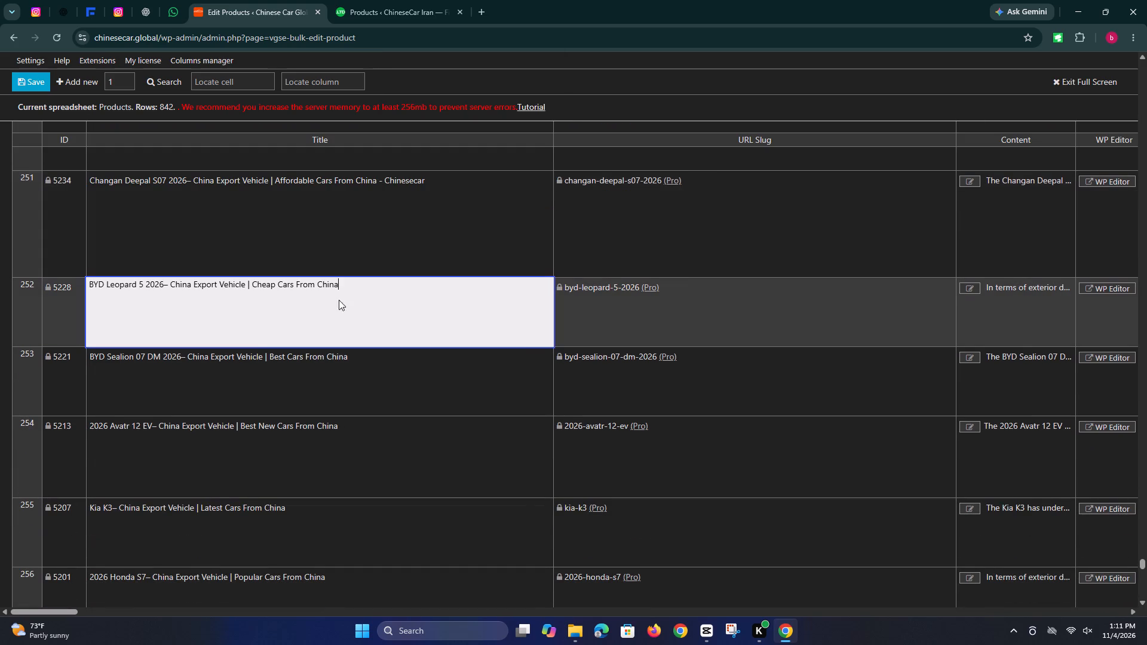
{"action": "right_click", "coordinate": [347, 285]}
{"action": "left_click", "coordinate": [391, 418]}
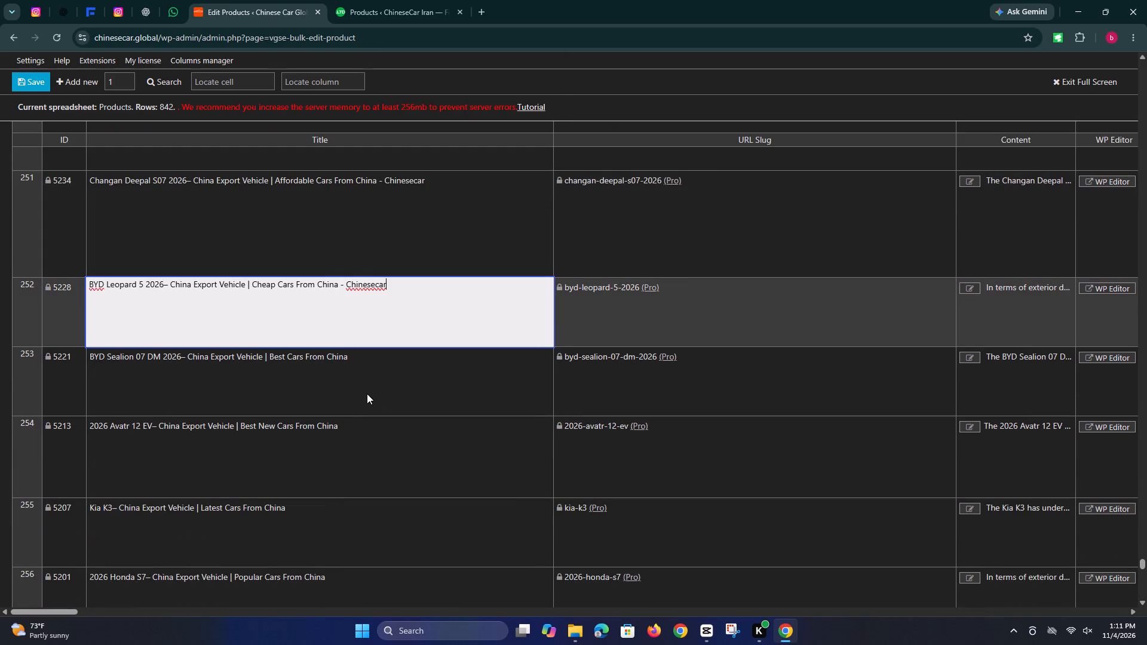
Append " - Chinesecar" to the titles in rows 253 to 255: BYD Sealion 07 DM, Avatr 12 EV and Kia K3.
{"action": "double_click", "coordinate": [367, 394]}
{"action": "right_click", "coordinate": [362, 359]}
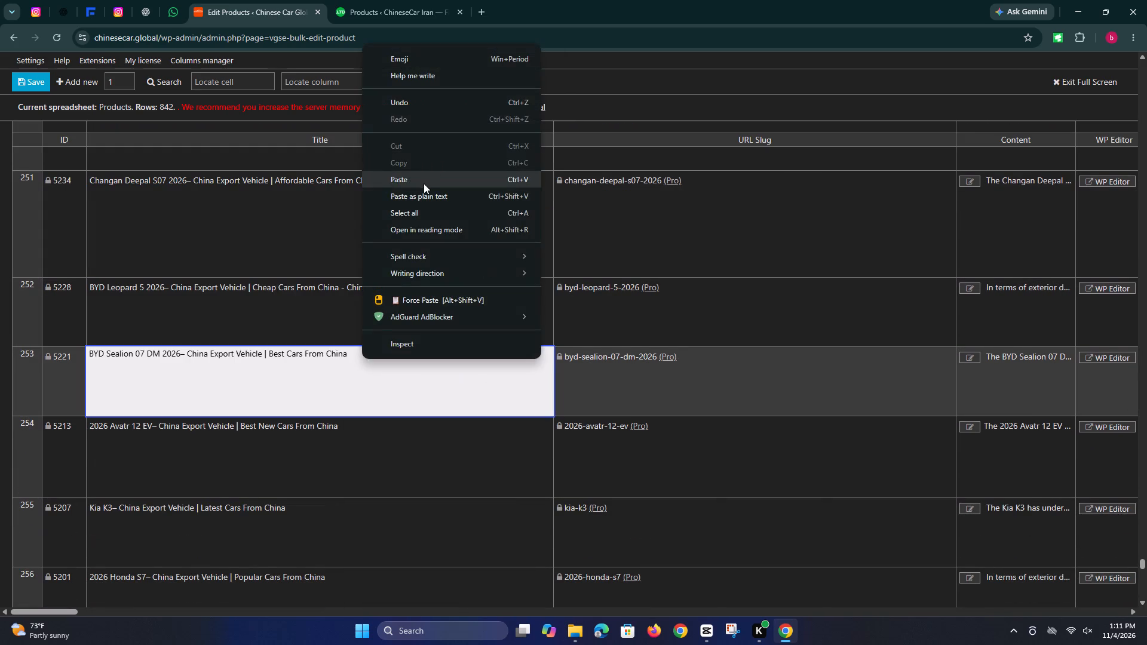
{"action": "left_click", "coordinate": [424, 183]}
{"action": "scroll", "coordinate": [401, 324], "scroll_direction": "down", "scroll_amount": 3}
{"action": "triple_click", "coordinate": [329, 285]}
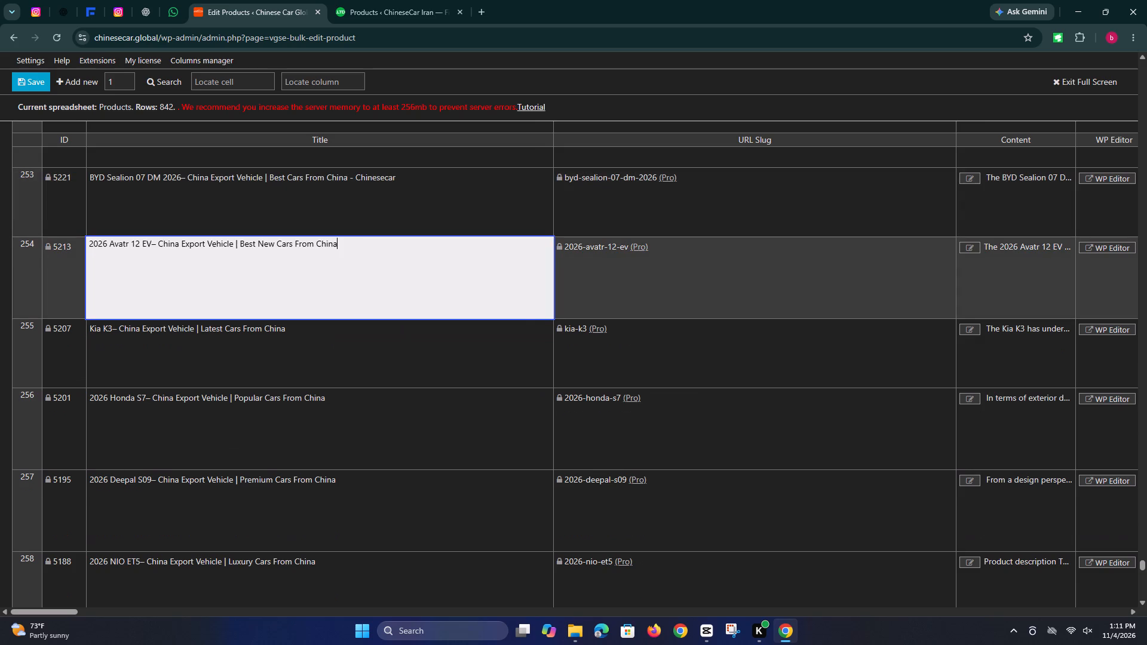
{"action": "right_click", "coordinate": [349, 242]}
{"action": "left_click", "coordinate": [403, 377]}
{"action": "double_click", "coordinate": [308, 345]}
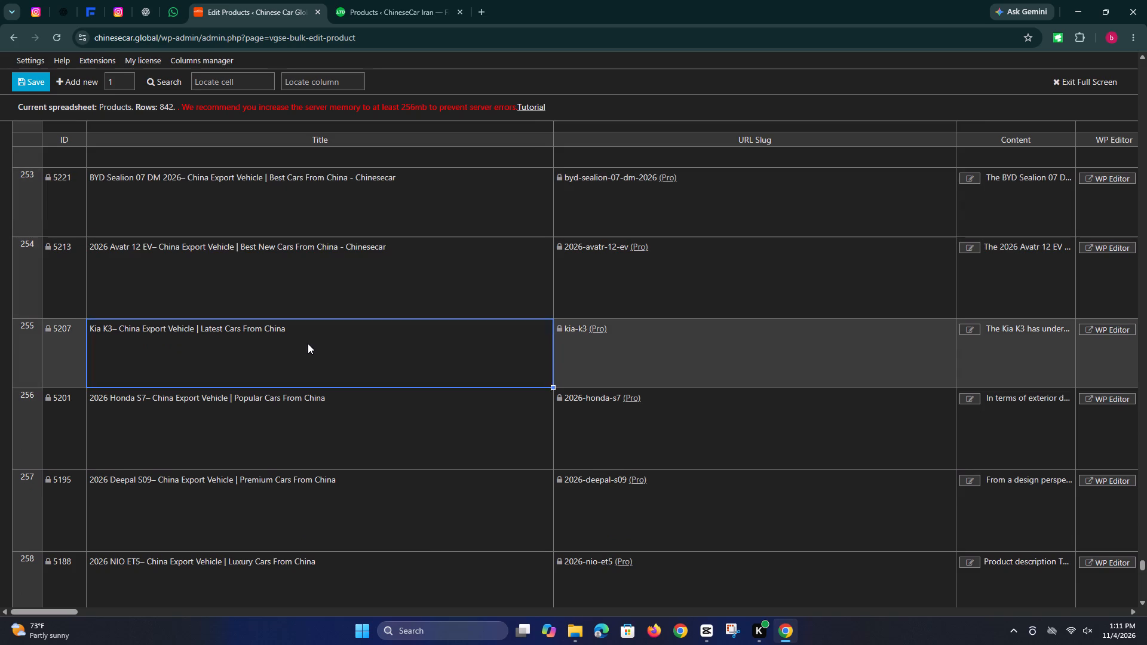
{"action": "right_click", "coordinate": [298, 328]}
{"action": "left_click", "coordinate": [360, 148]}
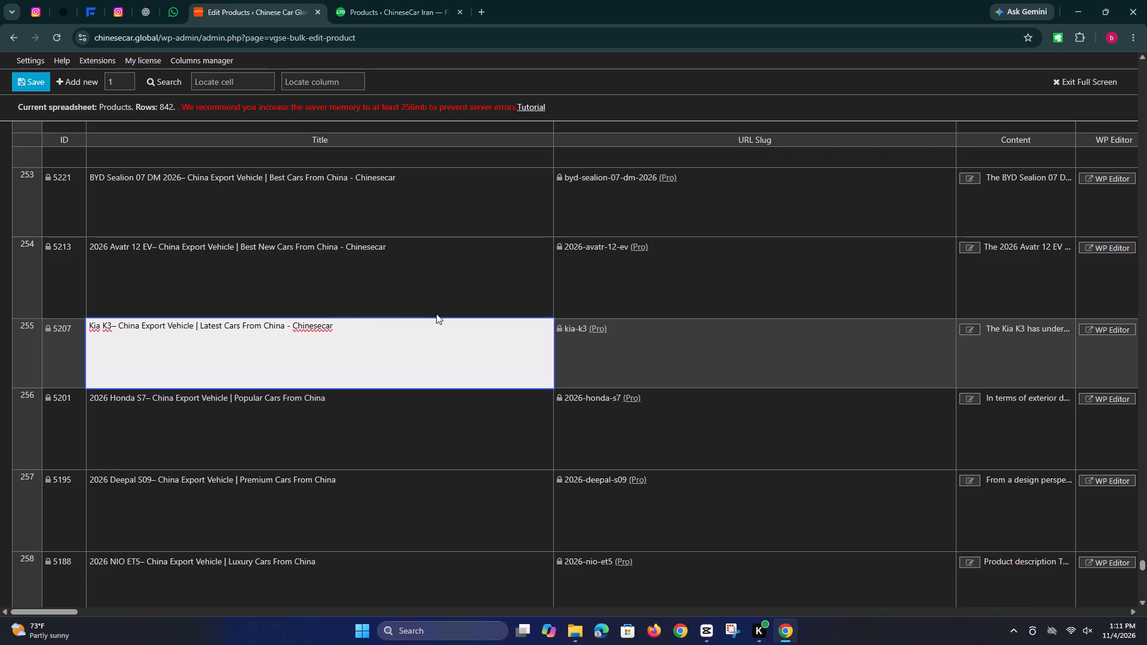
Append " - Chinesecar" to the titles in rows 256 to 258: Honda S7, Deepal S09 and NIO ET5.
{"action": "scroll", "coordinate": [401, 310], "scroll_direction": "down", "scroll_amount": 2}
{"action": "triple_click", "coordinate": [323, 298]}
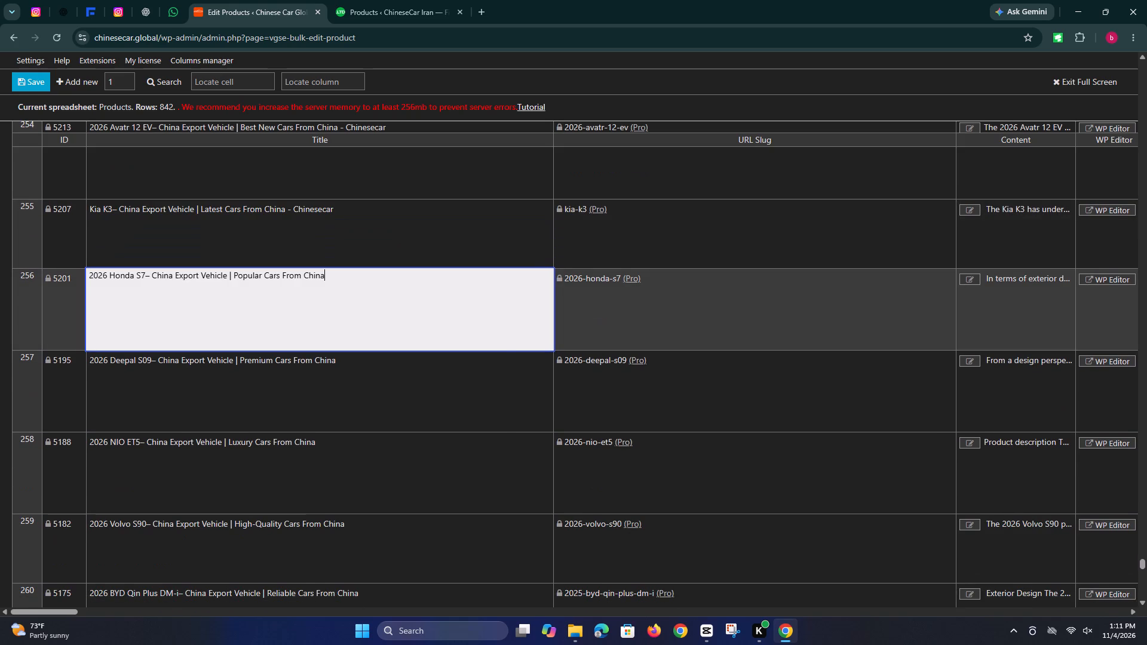
{"action": "right_click", "coordinate": [327, 278]}
{"action": "left_click", "coordinate": [382, 416]}
{"action": "double_click", "coordinate": [342, 385]}
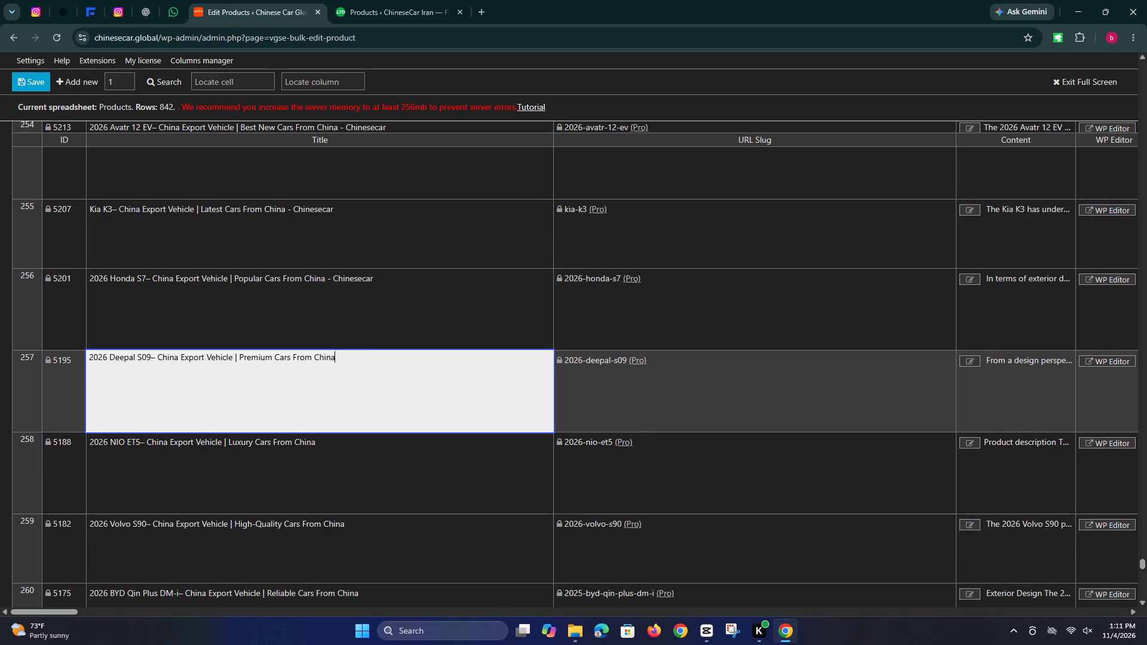
{"action": "right_click", "coordinate": [346, 361]}
{"action": "left_click", "coordinate": [410, 186]}
{"action": "scroll", "coordinate": [384, 363], "scroll_direction": "down", "scroll_amount": 3}
{"action": "triple_click", "coordinate": [297, 321]}
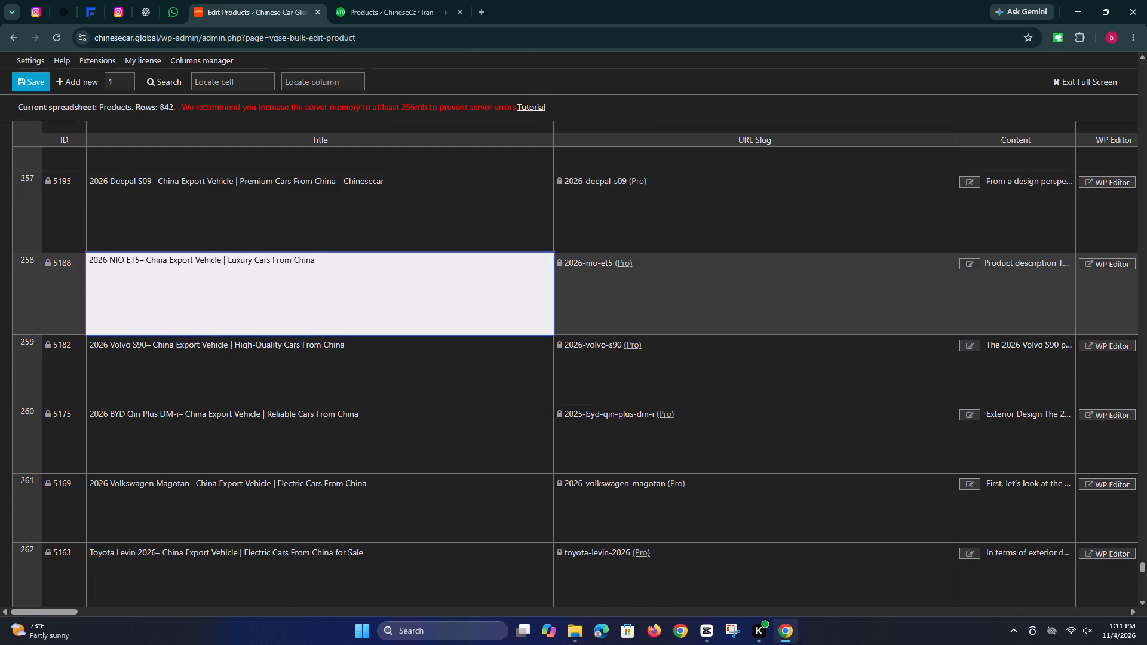
{"action": "right_click", "coordinate": [323, 264]}
{"action": "left_click", "coordinate": [373, 401]}
Append " - Chinesecar" to the titles in rows 259 to 261: Volvo S90, BYD Qin Plus DM-i and Volkswagen Magotan.
{"action": "double_click", "coordinate": [352, 375]}
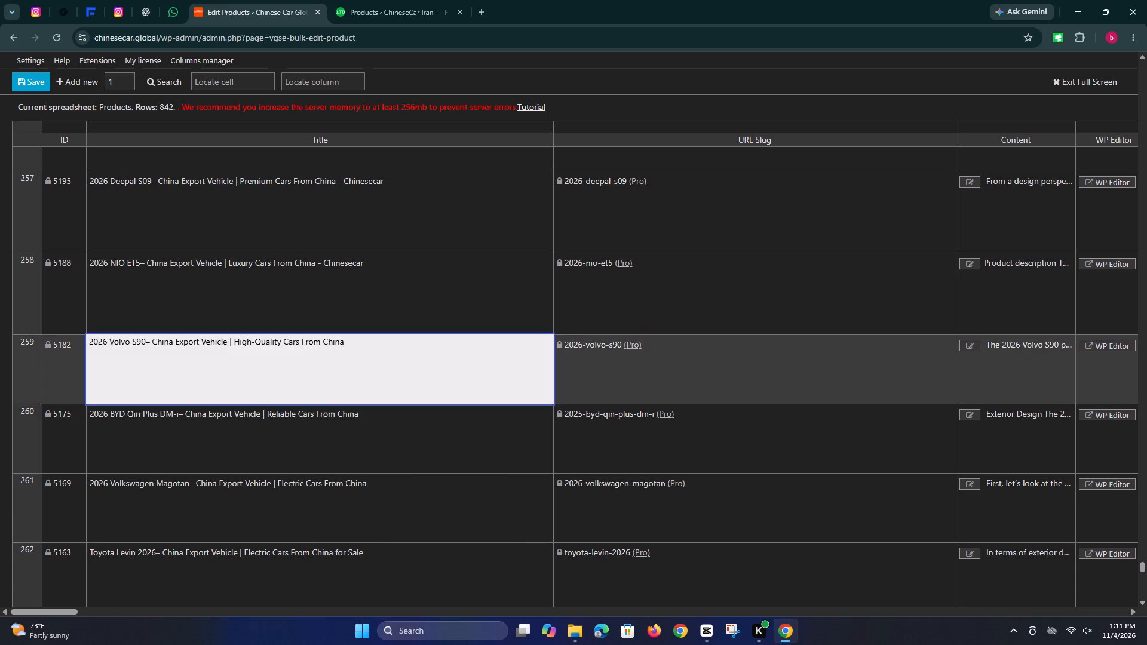
{"action": "right_click", "coordinate": [354, 346]}
{"action": "left_click", "coordinate": [388, 162]}
{"action": "scroll", "coordinate": [391, 383], "scroll_direction": "down", "scroll_amount": 2}
{"action": "triple_click", "coordinate": [357, 330]}
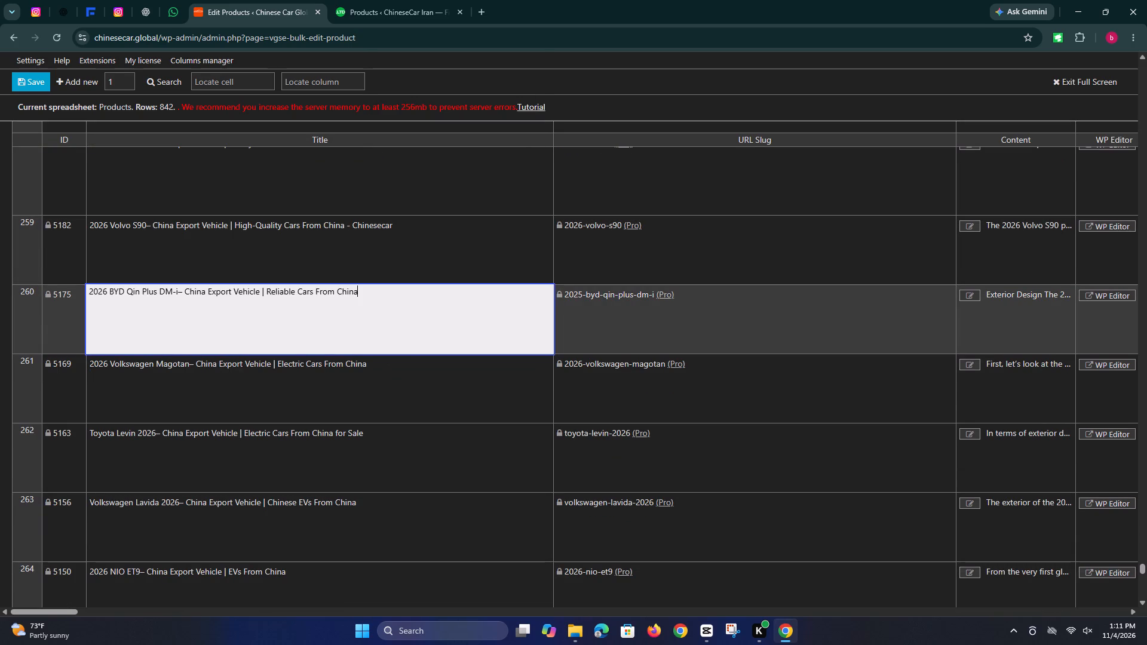
{"action": "right_click", "coordinate": [369, 294]}
{"action": "left_click", "coordinate": [434, 430]}
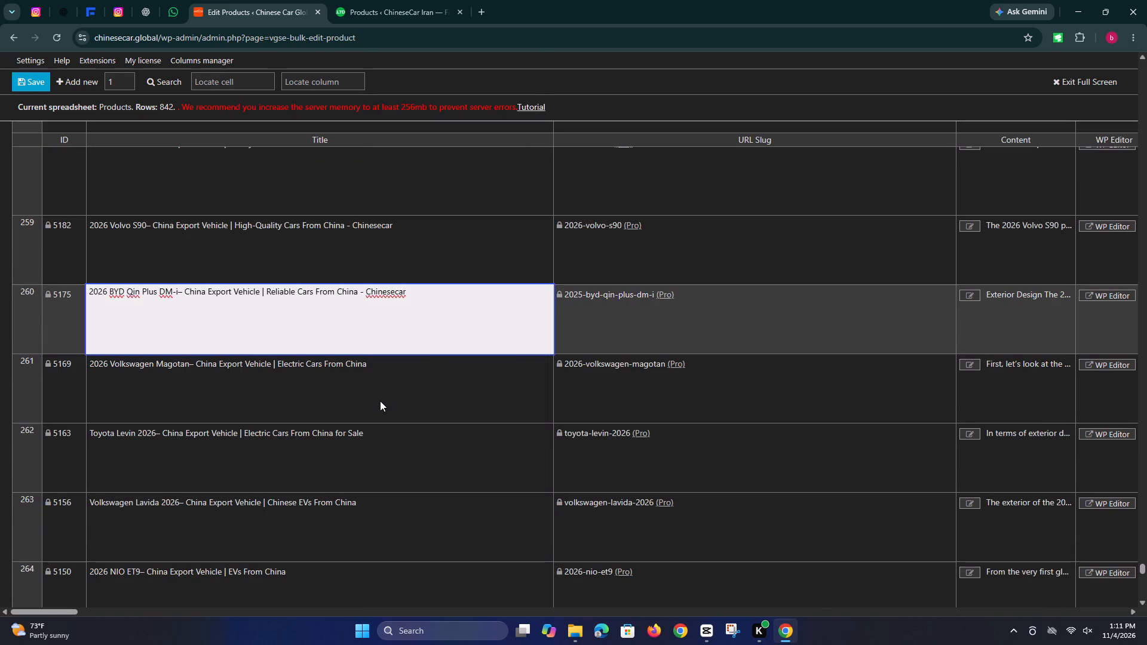
{"action": "triple_click", "coordinate": [380, 401]}
{"action": "left_click", "coordinate": [379, 371]}
{"action": "right_click", "coordinate": [373, 364]}
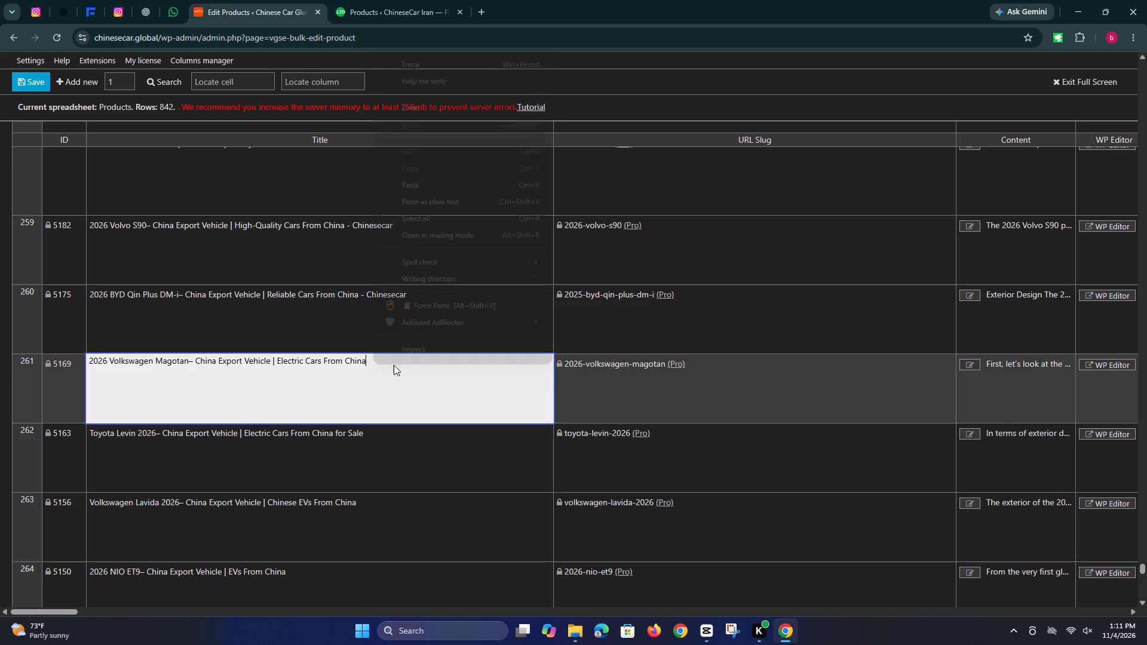
{"action": "left_click", "coordinate": [453, 185]}
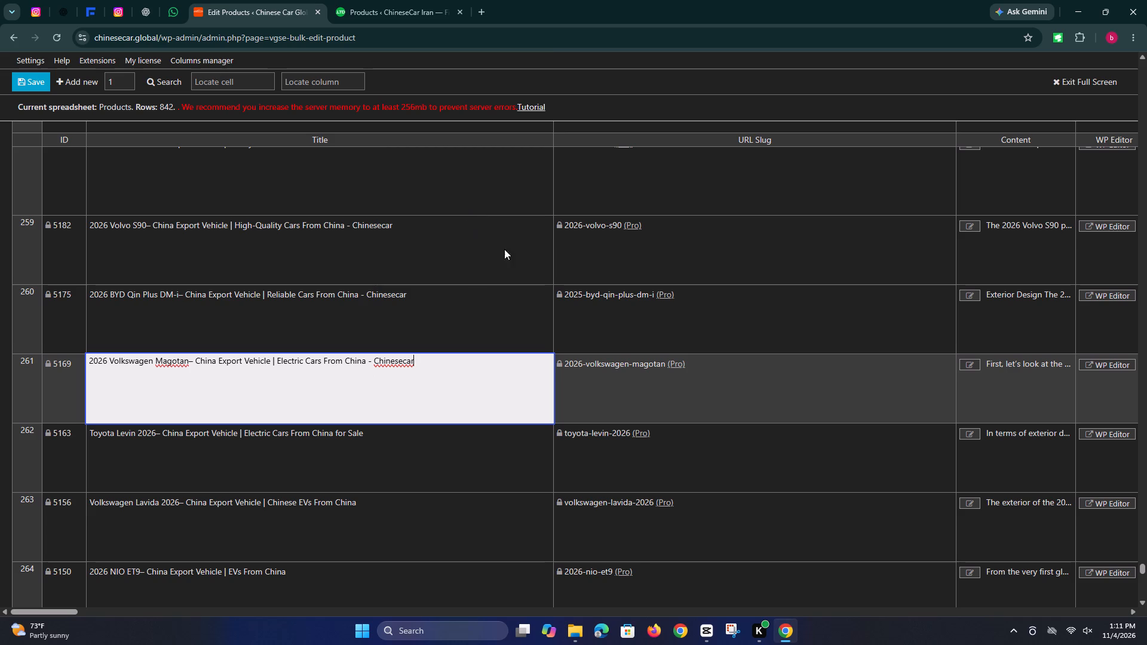
Append " - Chinesecar" to the titles in rows 262 to 264: Toyota Levin, Volkswagen Lavida and NIO ET9.
{"action": "scroll", "coordinate": [441, 346], "scroll_direction": "down", "scroll_amount": 2}
{"action": "double_click", "coordinate": [371, 330]}
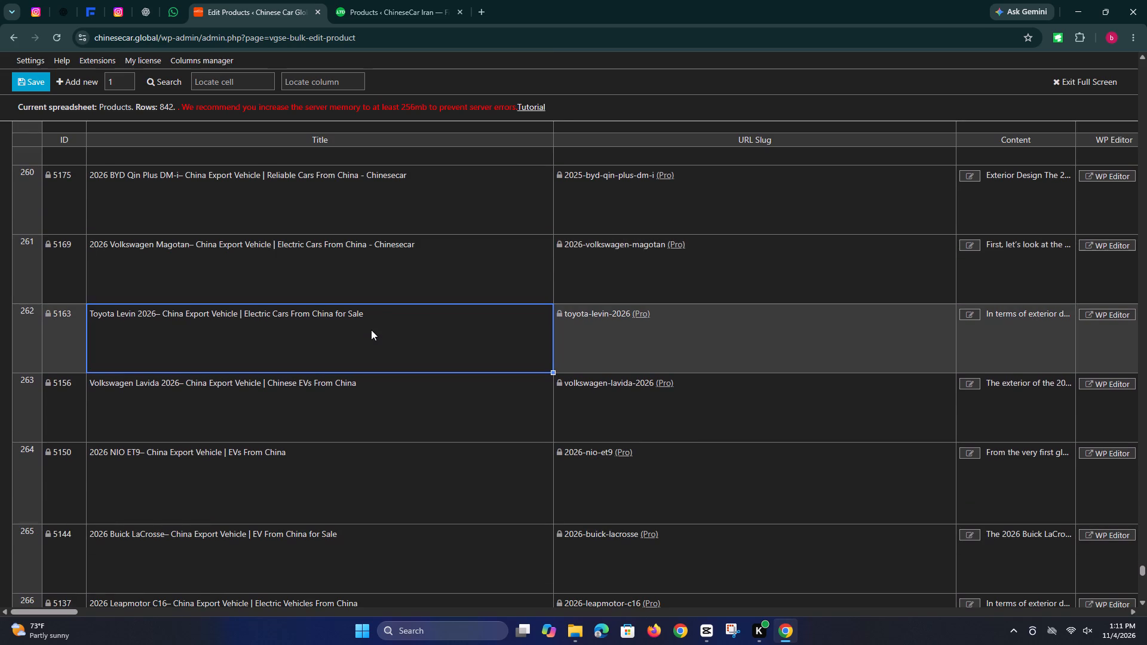
{"action": "double_click", "coordinate": [370, 318]}
{"action": "right_click", "coordinate": [369, 314]}
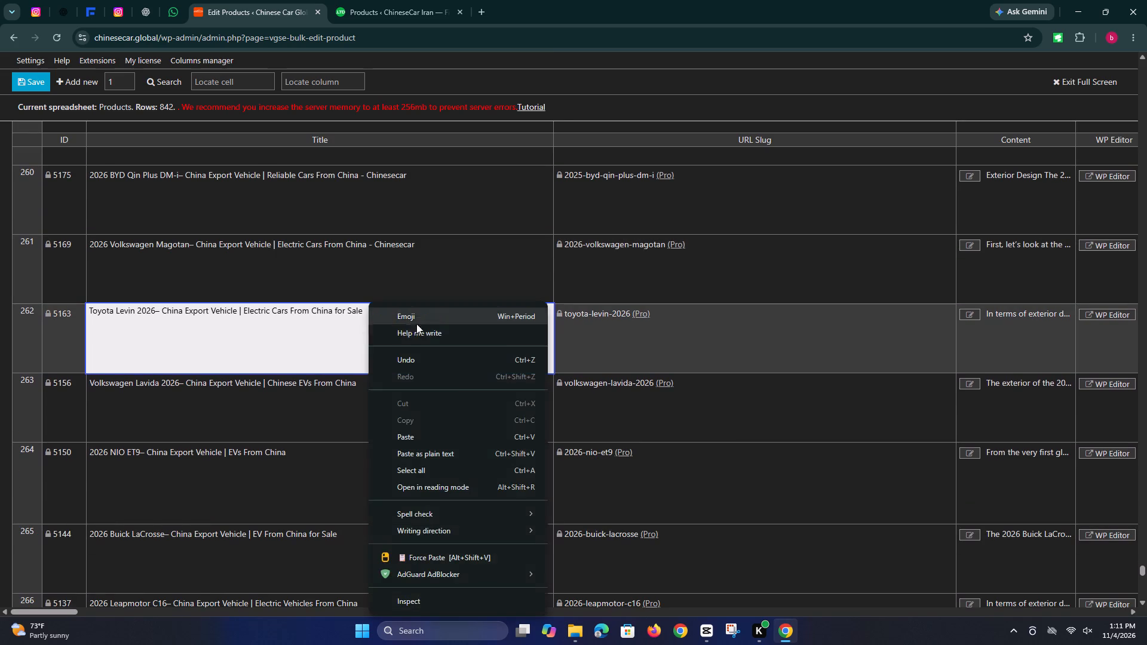
{"action": "left_click", "coordinate": [440, 443]}
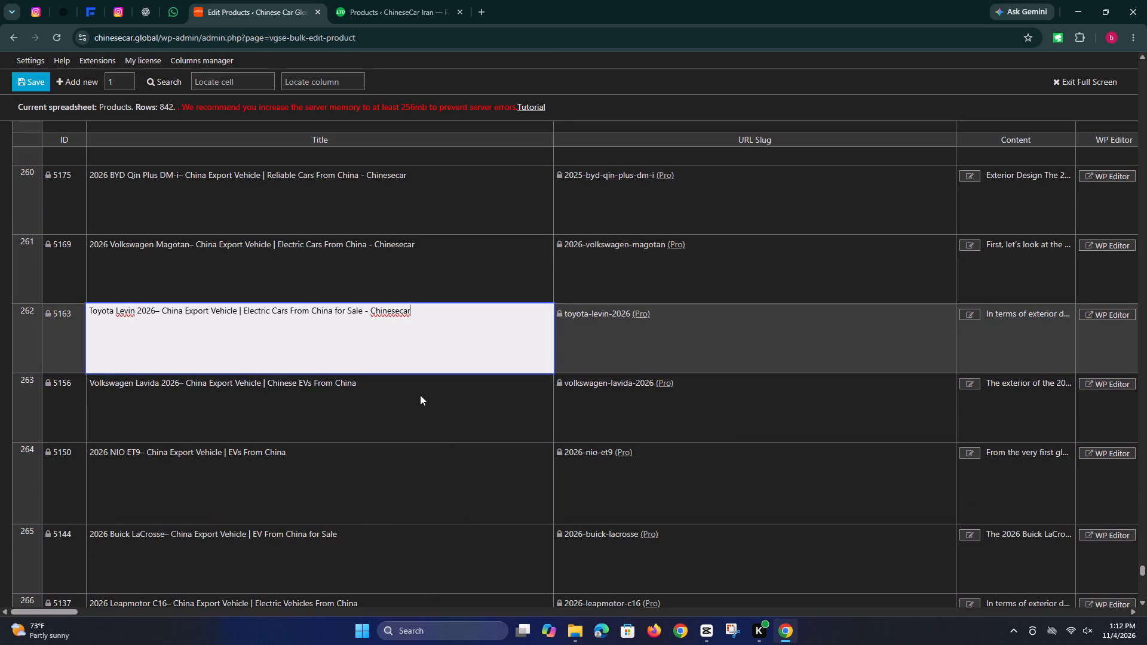
{"action": "scroll", "coordinate": [420, 395], "scroll_direction": "down", "scroll_amount": 2}
{"action": "triple_click", "coordinate": [375, 288]}
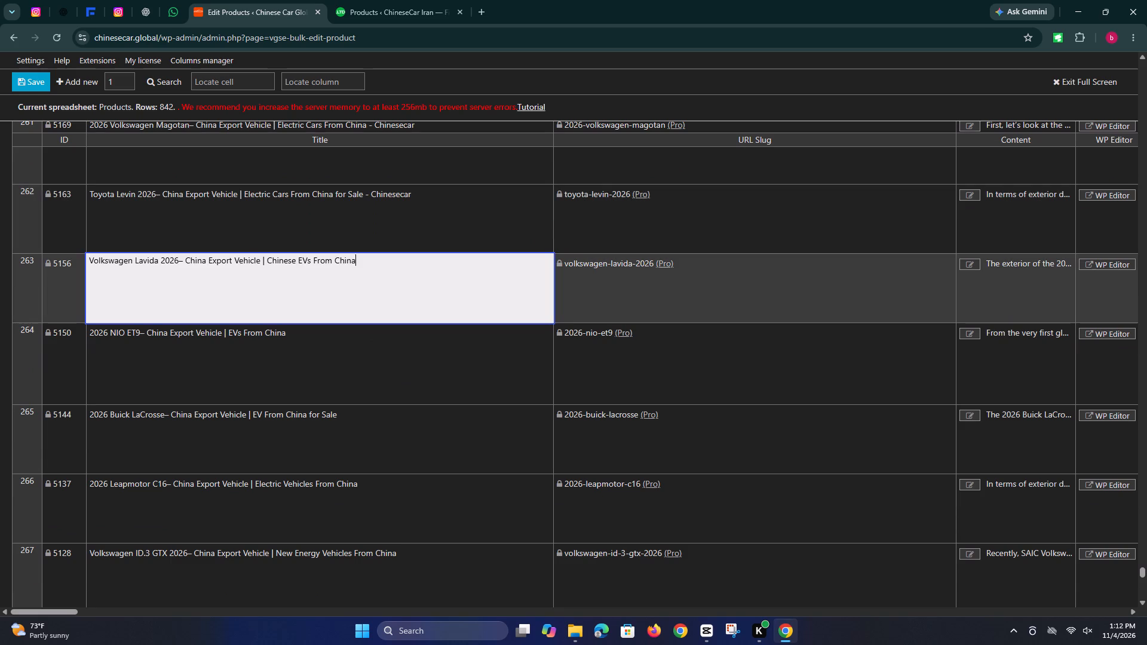
{"action": "right_click", "coordinate": [379, 266]}
{"action": "left_click", "coordinate": [436, 399]}
{"action": "triple_click", "coordinate": [306, 344]}
{"action": "left_click", "coordinate": [297, 331]}
{"action": "right_click", "coordinate": [295, 330]}
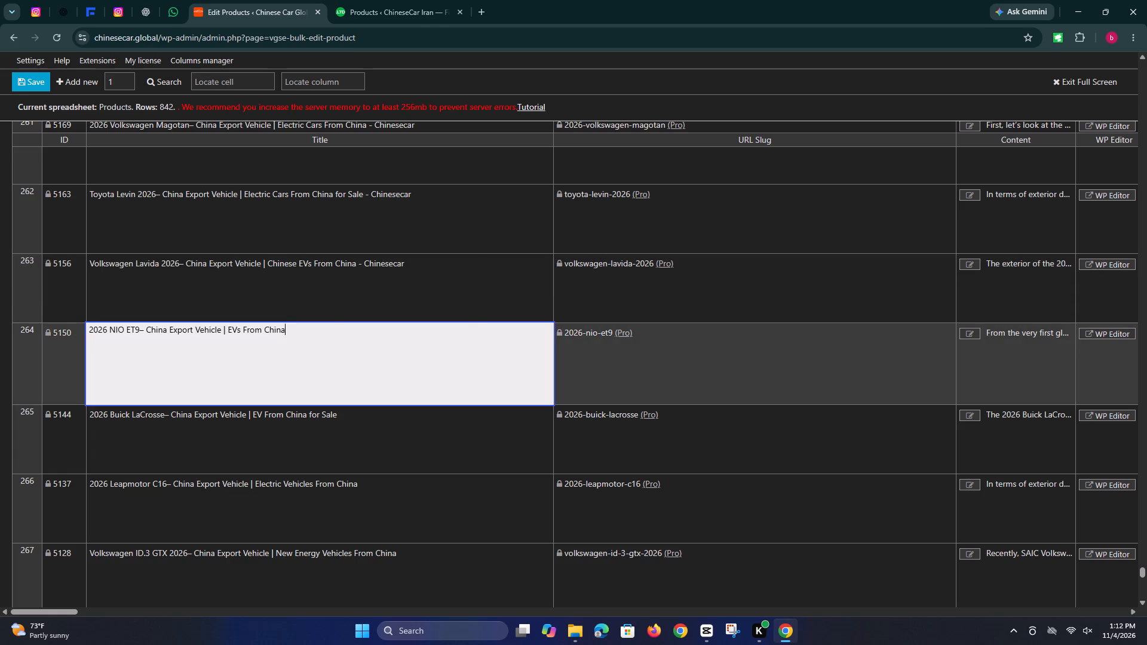
{"action": "left_click", "coordinate": [356, 158]}
Append " - Chinesecar" to the titles in rows 265 to 268: Buick LaCrosse, Leapmotor C16, Volkswagen ID.3 GTX and Volkswagen Passat.
{"action": "double_click", "coordinate": [321, 440]}
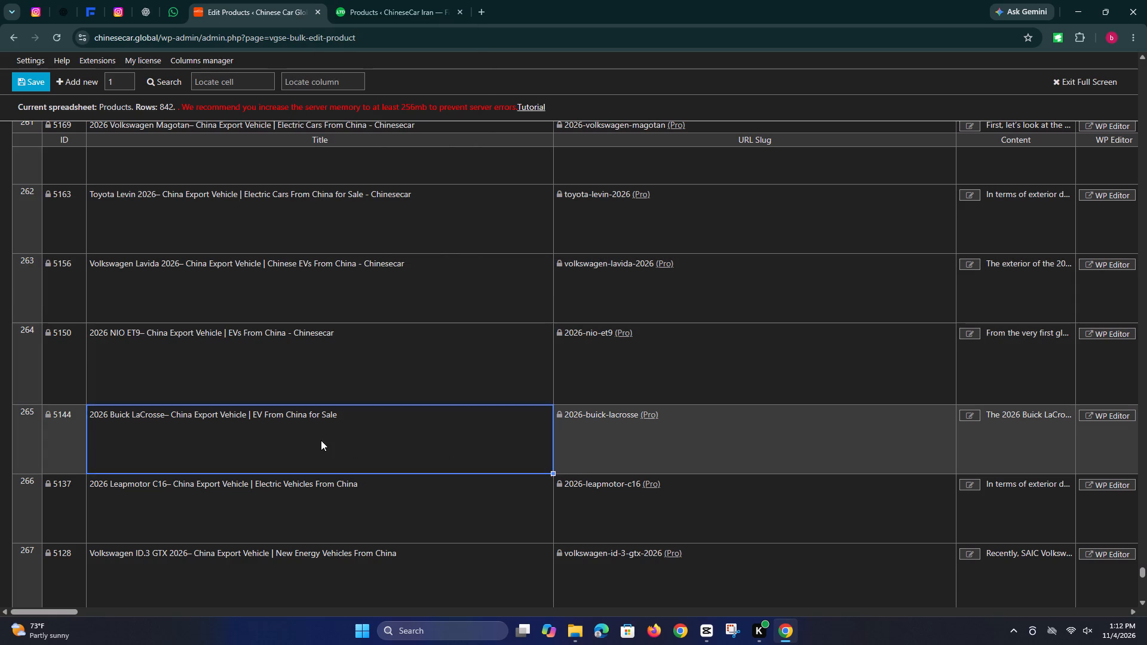
{"action": "right_click", "coordinate": [341, 415]}
{"action": "left_click", "coordinate": [399, 237]}
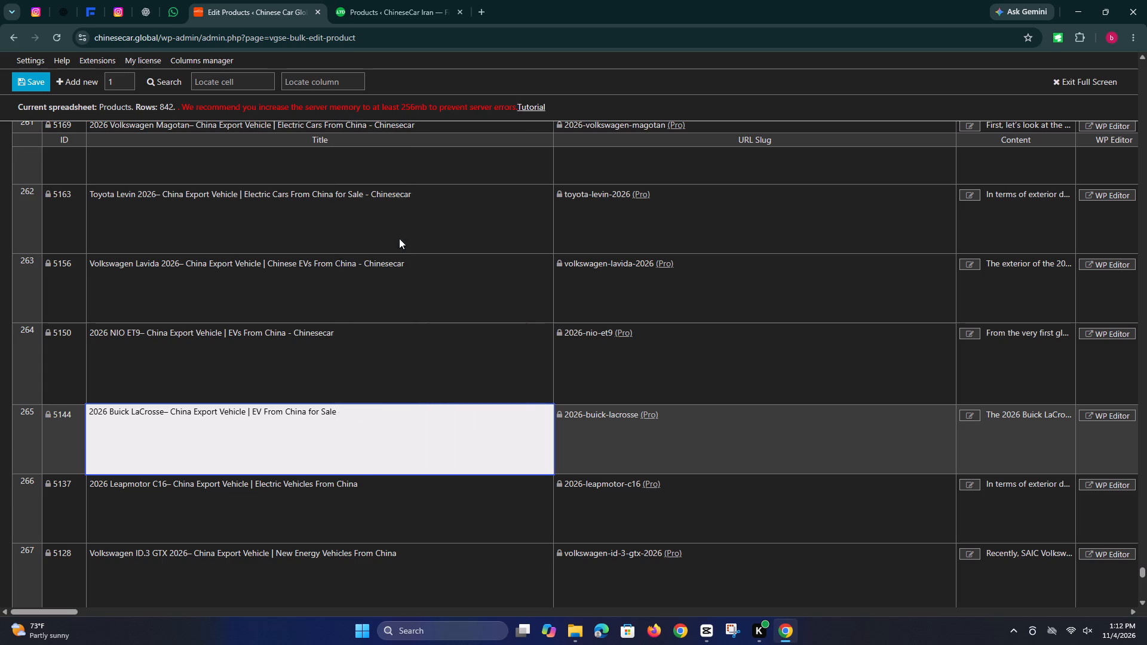
{"action": "scroll", "coordinate": [394, 348], "scroll_direction": "down", "scroll_amount": 3}
{"action": "triple_click", "coordinate": [358, 337]}
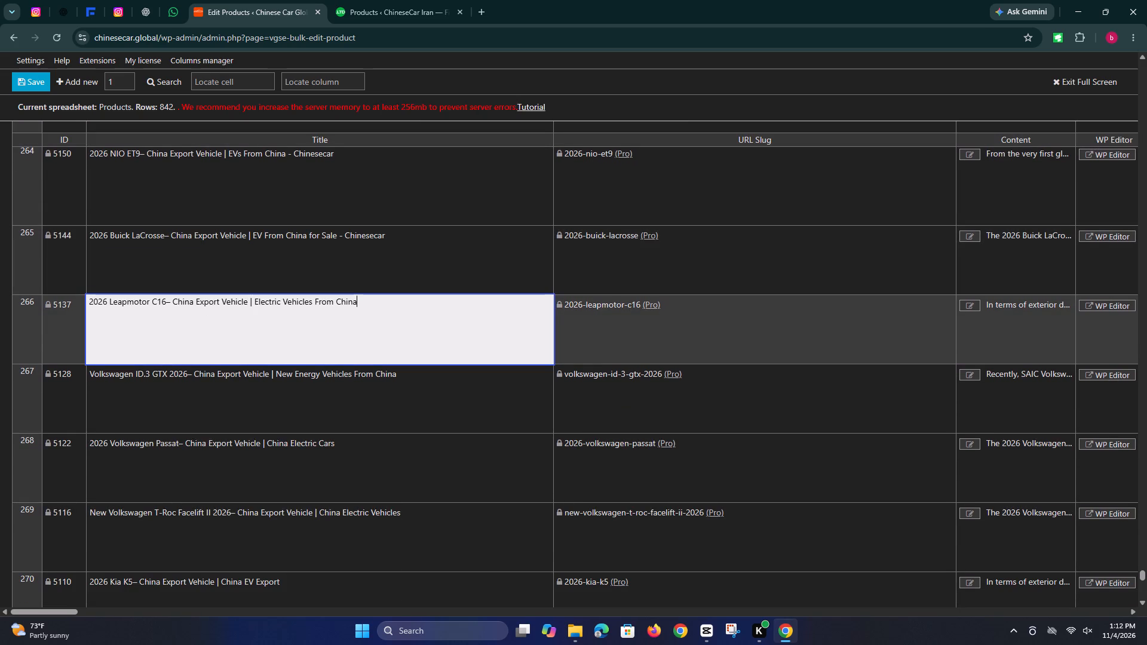
{"action": "right_click", "coordinate": [364, 305]}
{"action": "left_click", "coordinate": [415, 434]}
{"action": "double_click", "coordinate": [380, 397]}
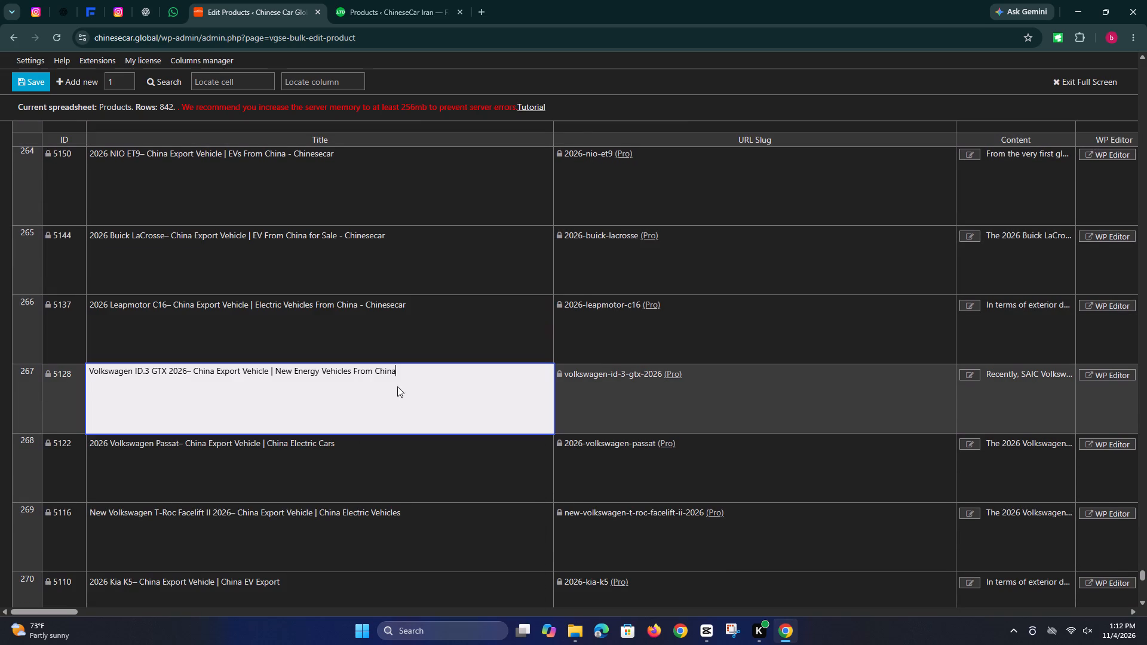
{"action": "right_click", "coordinate": [406, 371]}
{"action": "left_click", "coordinate": [452, 195]}
{"action": "scroll", "coordinate": [399, 407], "scroll_direction": "down", "scroll_amount": 3}
{"action": "triple_click", "coordinate": [335, 296]}
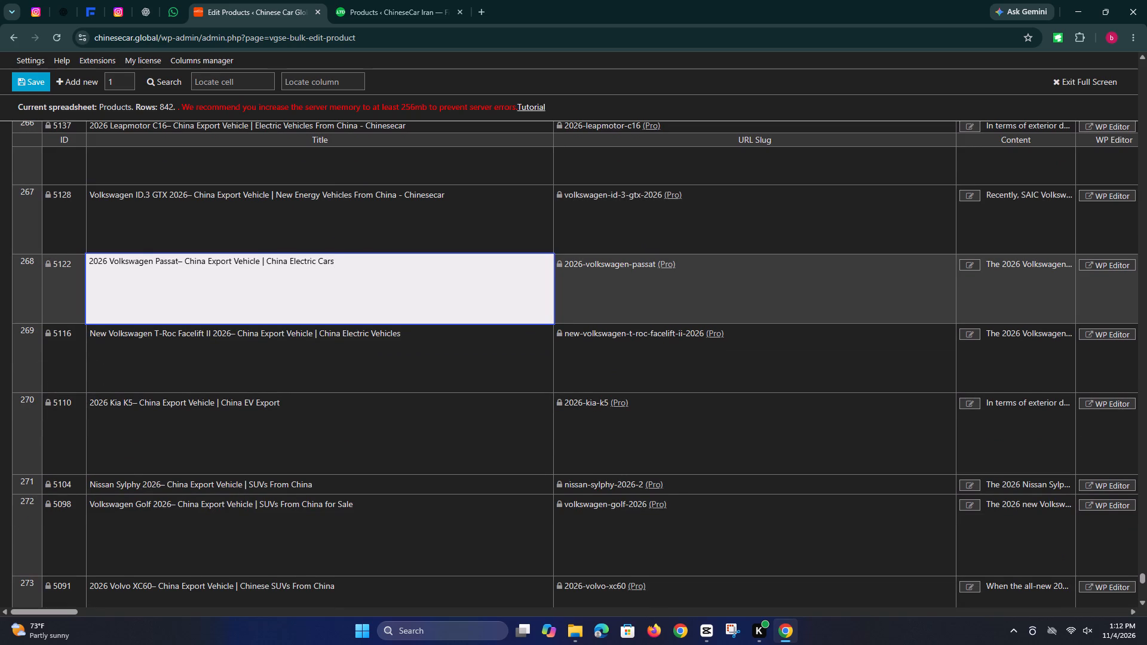
{"action": "right_click", "coordinate": [344, 259]}
{"action": "left_click", "coordinate": [394, 399]}
Append " - Chinesecar" to the titles in rows 269 to 271: Volkswagen T-Roc Facelift II, Kia K5 and Nissan Sylphy.
{"action": "triple_click", "coordinate": [373, 364]}
{"action": "left_click", "coordinate": [404, 335]}
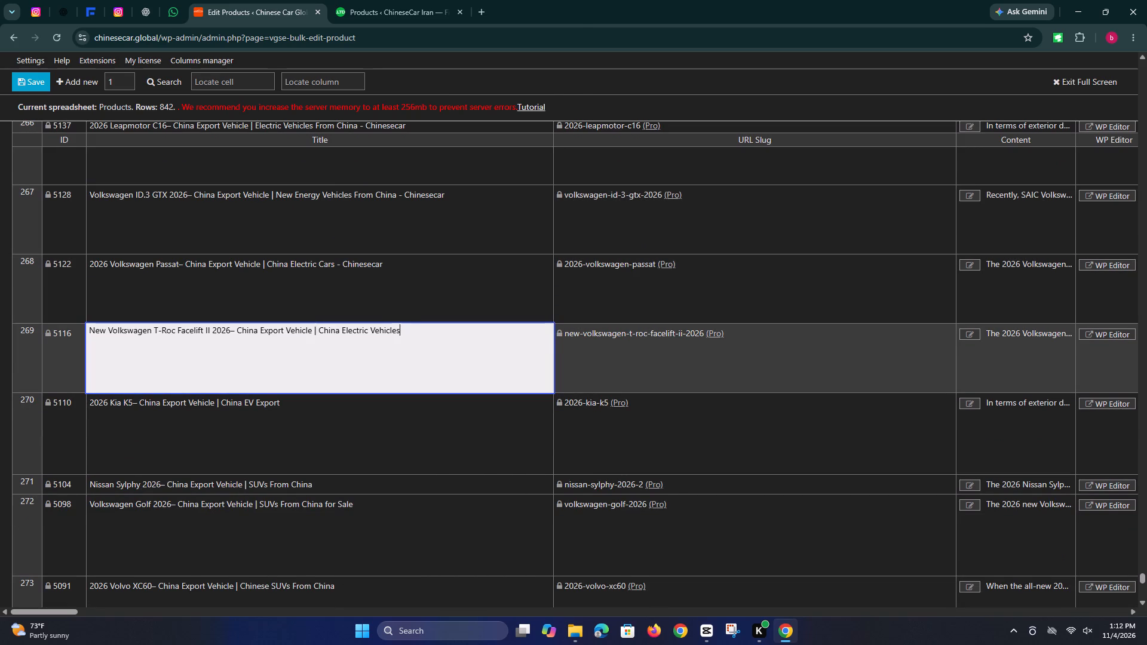
{"action": "right_click", "coordinate": [407, 335]}
{"action": "left_click", "coordinate": [443, 158]}
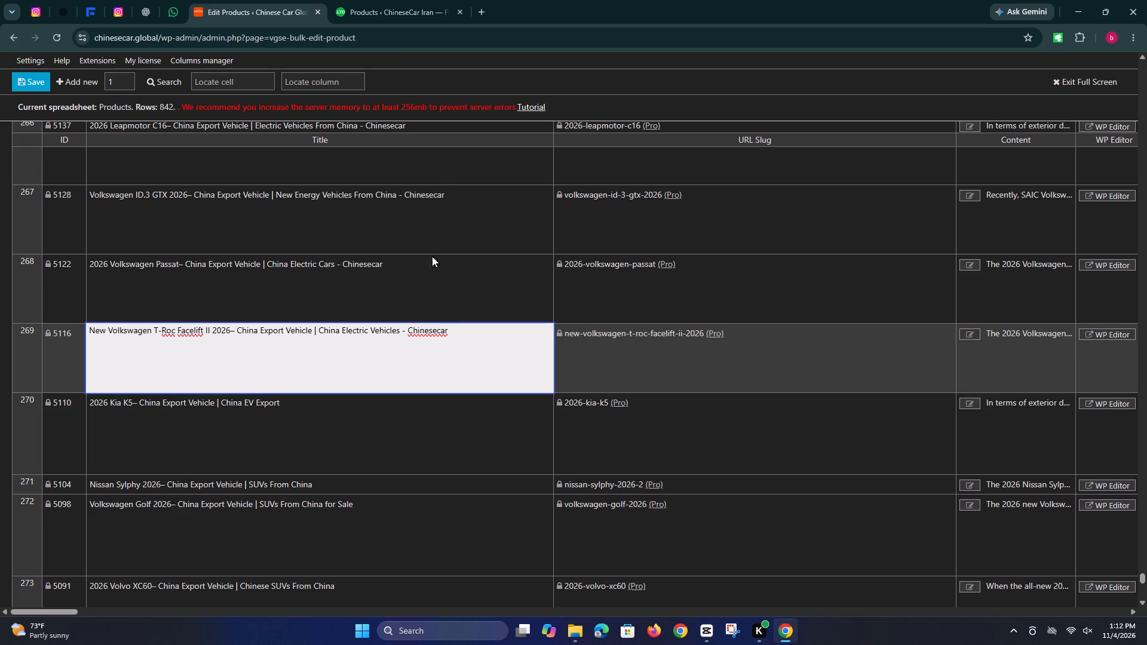
{"action": "scroll", "coordinate": [427, 324], "scroll_direction": "down", "scroll_amount": 2}
{"action": "triple_click", "coordinate": [293, 314]}
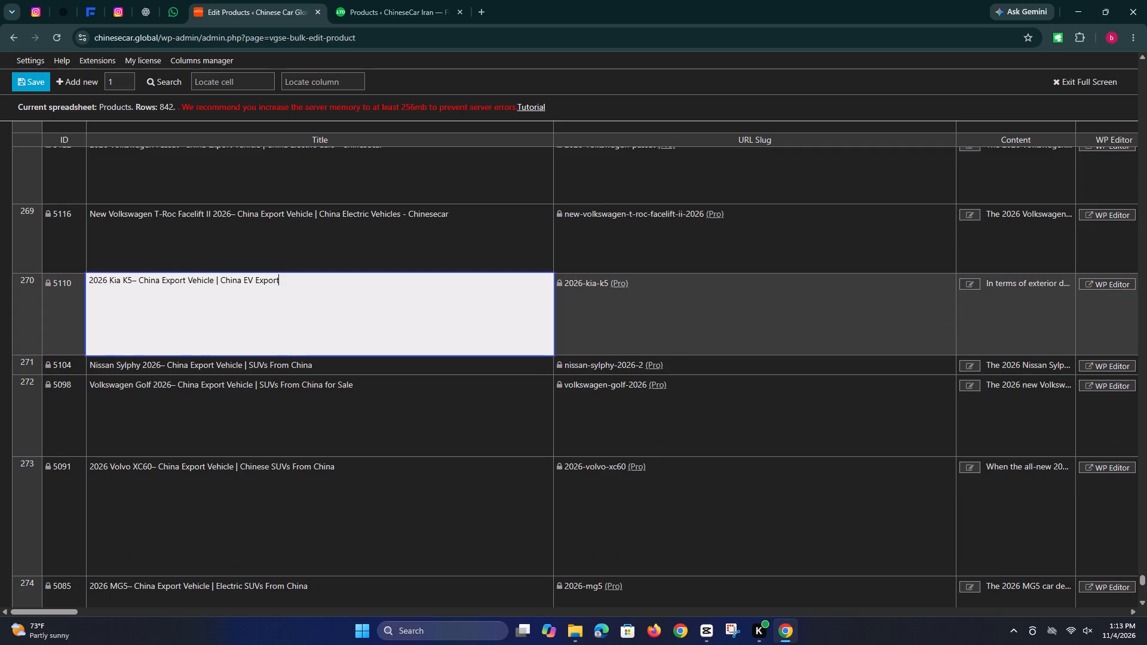
{"action": "right_click", "coordinate": [293, 286]}
{"action": "left_click", "coordinate": [343, 423]}
{"action": "triple_click", "coordinate": [325, 365]}
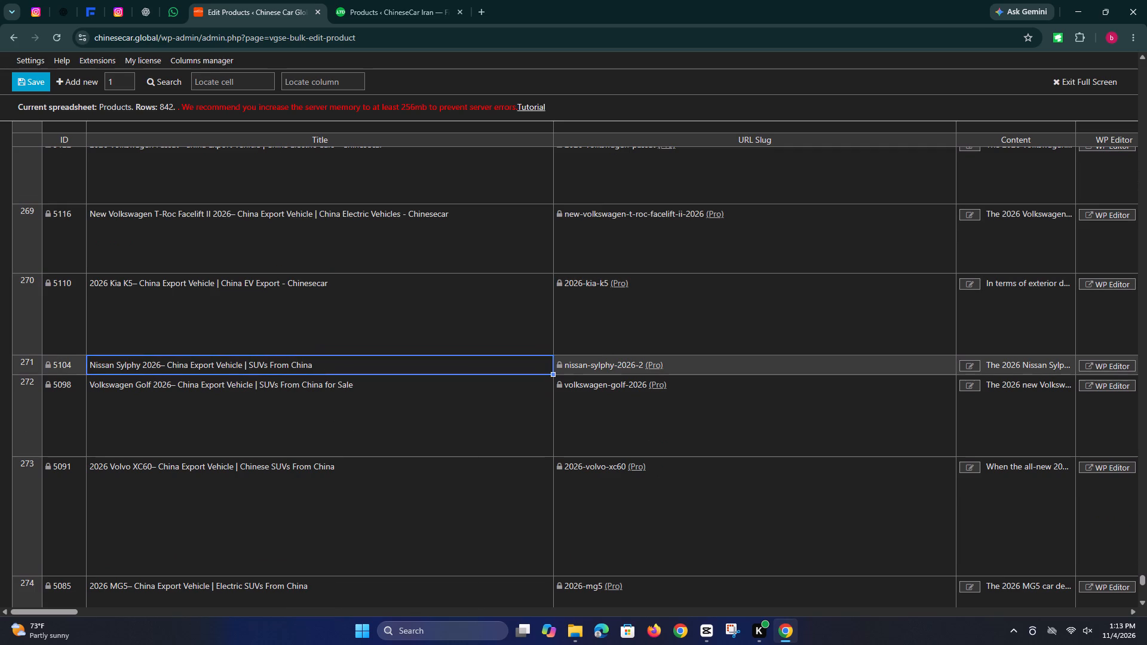
{"action": "right_click", "coordinate": [323, 363]}
{"action": "left_click", "coordinate": [320, 363]}
{"action": "right_click", "coordinate": [317, 363]}
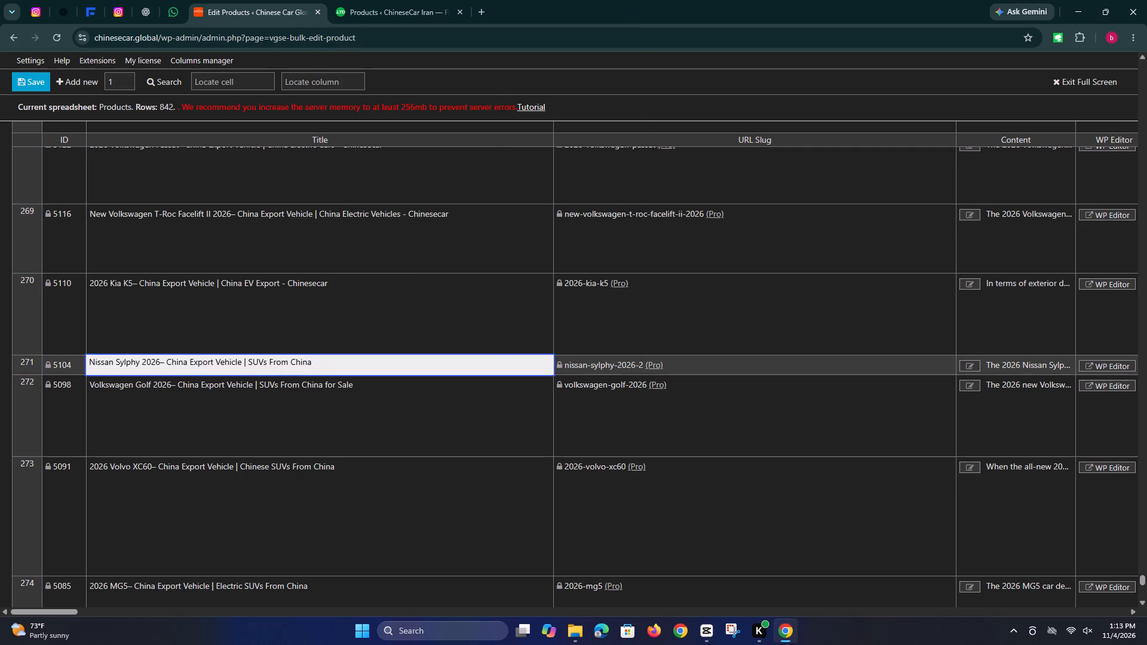
{"action": "left_click", "coordinate": [353, 183]}
Append " - Chinesecar" to the titles in rows 272 to 274: Volkswagen Golf, Volvo XC60 and MG5.
{"action": "double_click", "coordinate": [338, 417]}
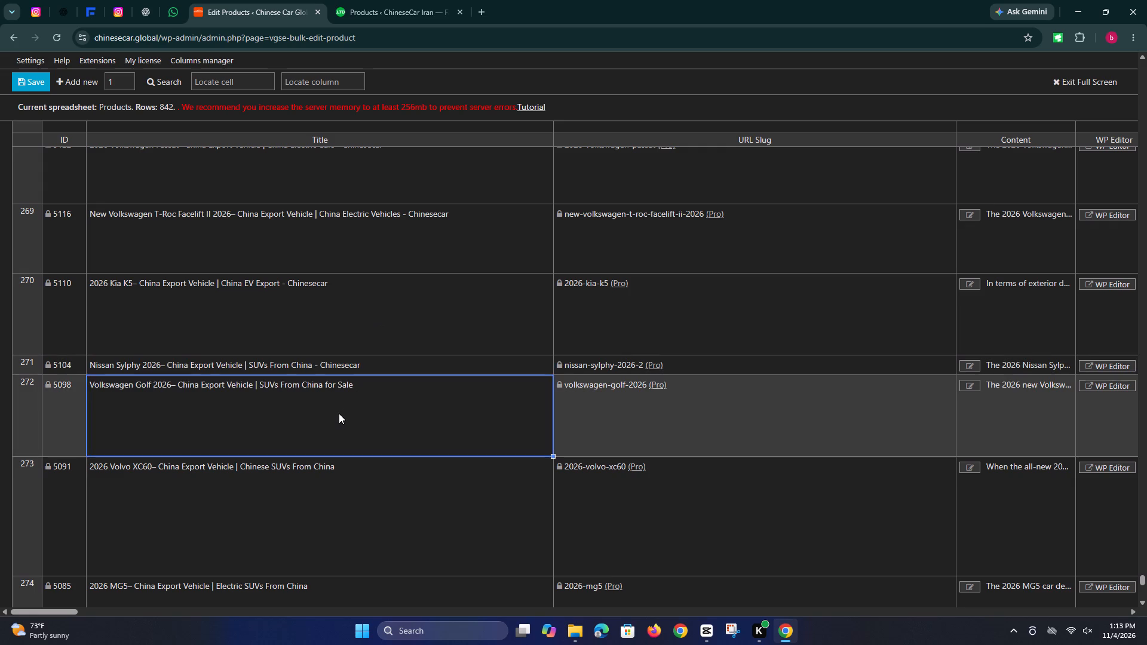
{"action": "right_click", "coordinate": [360, 386]}
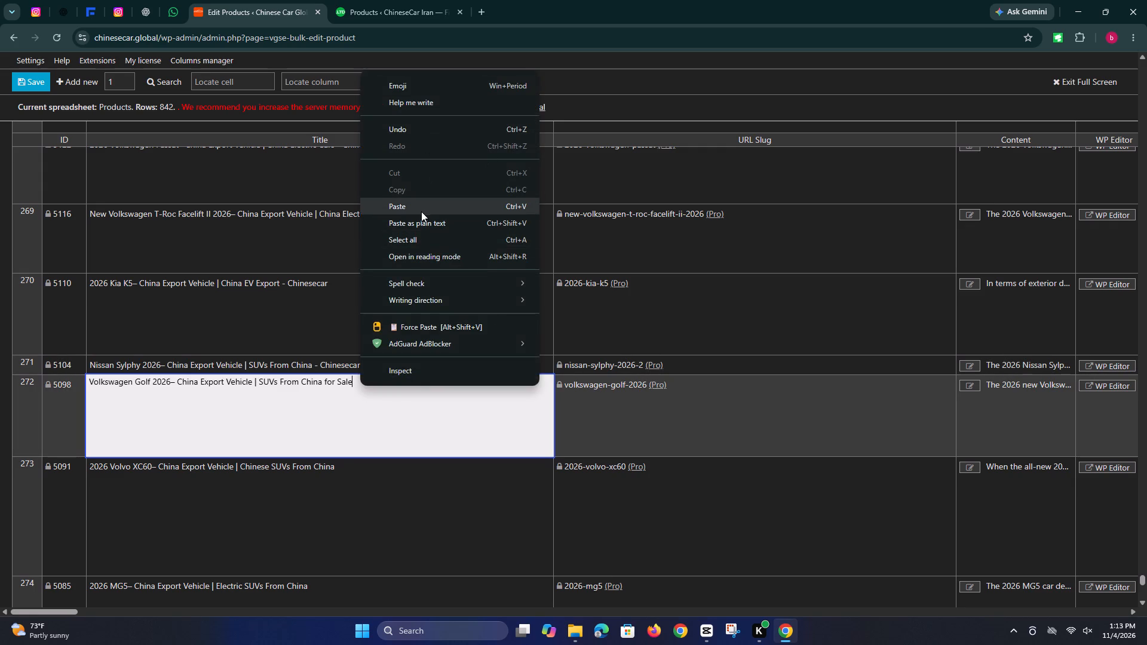
{"action": "left_click", "coordinate": [401, 203]}
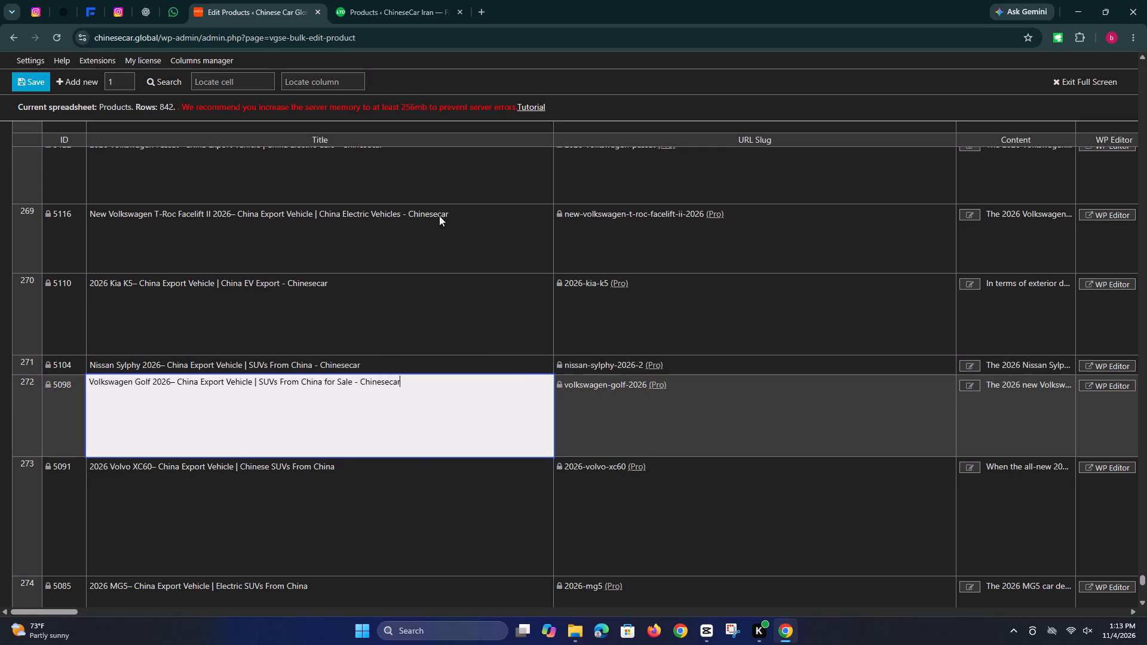
{"action": "scroll", "coordinate": [382, 397], "scroll_direction": "down", "scroll_amount": 3}
{"action": "triple_click", "coordinate": [313, 315]}
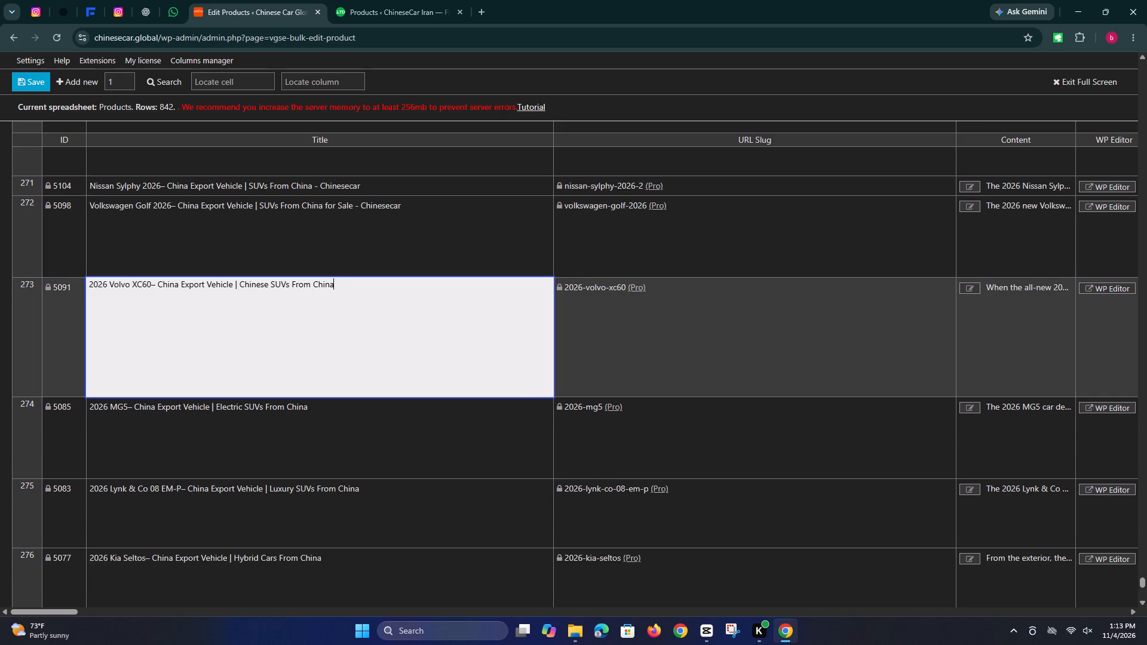
{"action": "right_click", "coordinate": [348, 287]}
{"action": "left_click", "coordinate": [393, 420]}
{"action": "triple_click", "coordinate": [320, 431]}
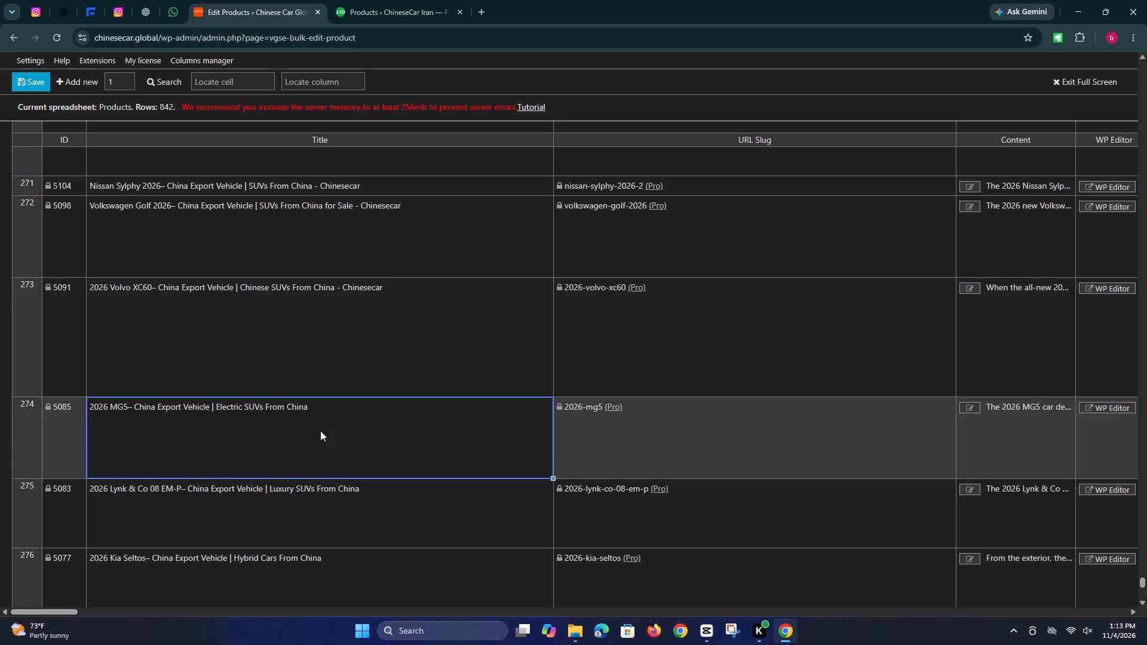
{"action": "left_click", "coordinate": [313, 408]}
{"action": "right_click", "coordinate": [312, 408]}
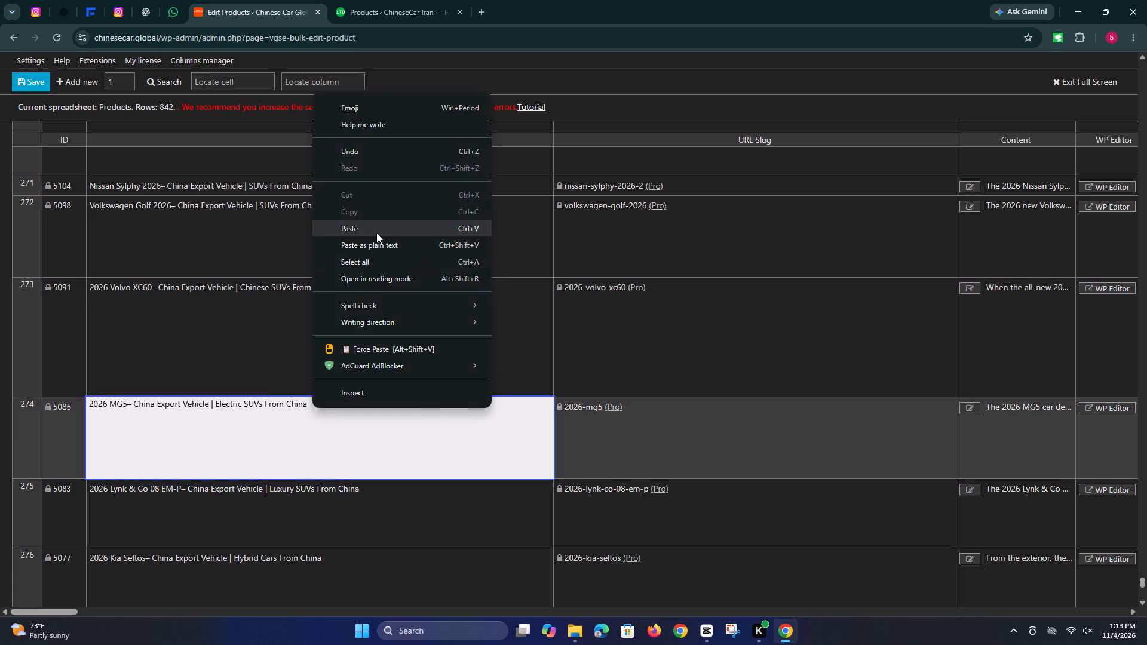
{"action": "left_click", "coordinate": [375, 233]}
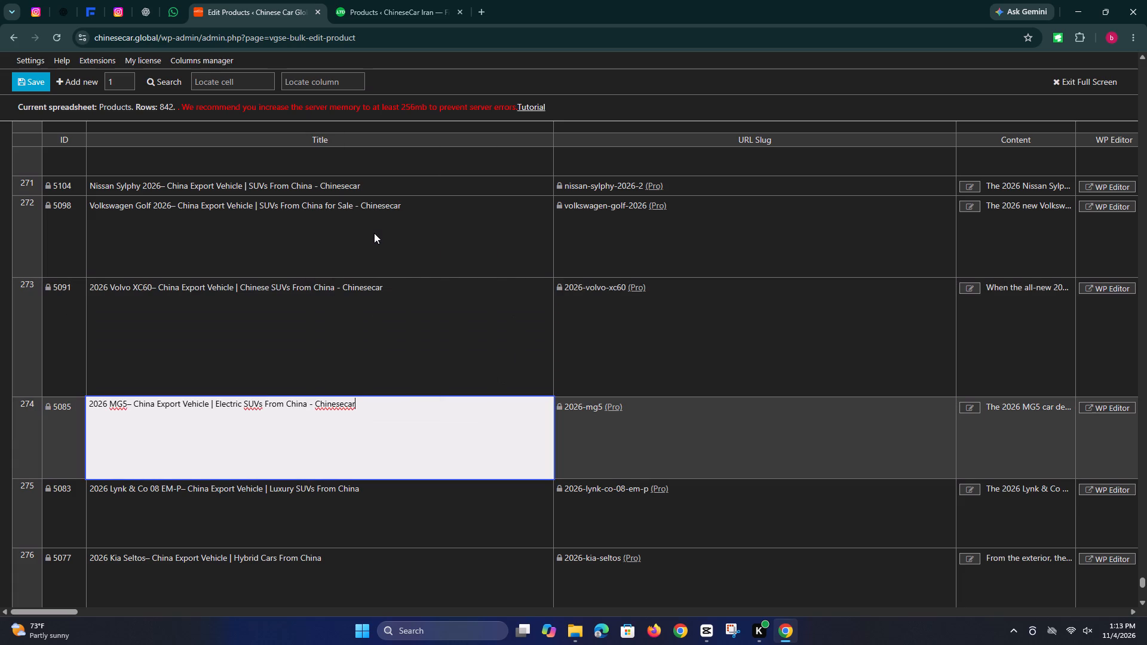
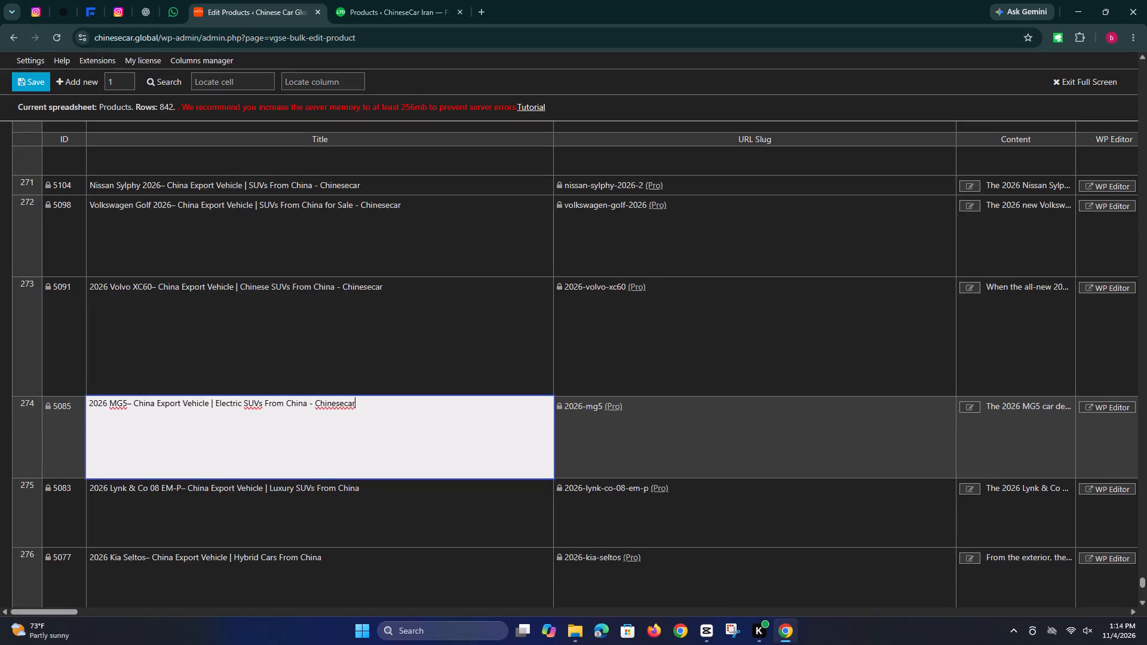
Append " - Chinesecar" to the titles in rows 275 and 276: Lynk & Co 08 EM-P and Kia Seltos.
{"action": "scroll", "coordinate": [450, 397], "scroll_direction": "down", "scroll_amount": 2}
{"action": "triple_click", "coordinate": [327, 339]}
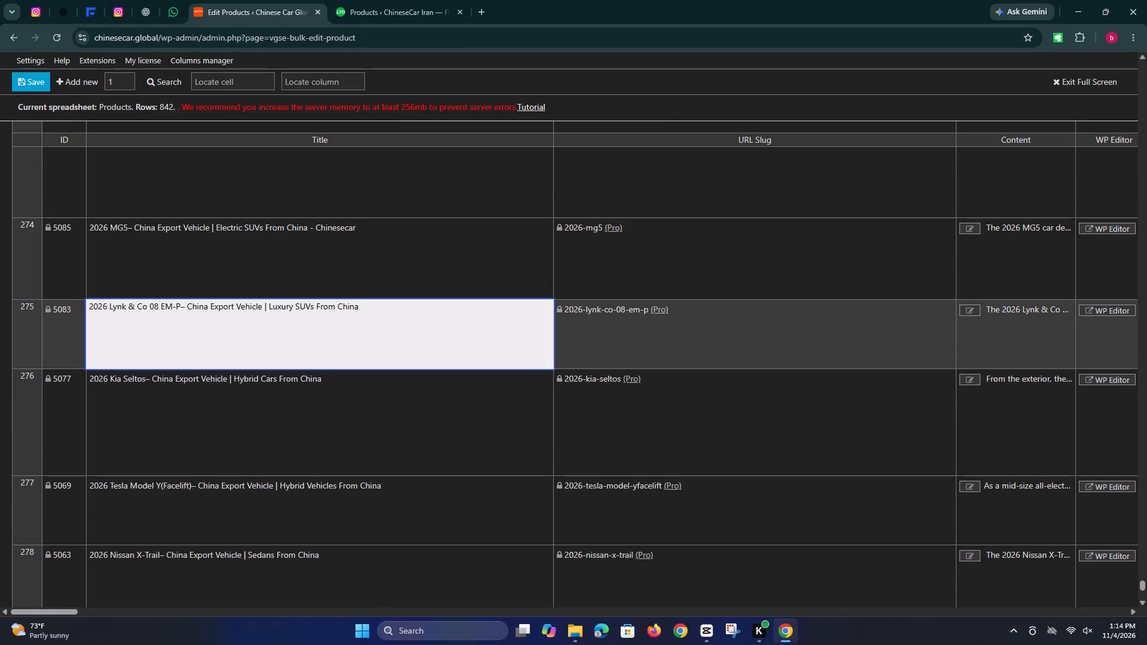
{"action": "right_click", "coordinate": [373, 308]}
{"action": "left_click", "coordinate": [437, 434]}
{"action": "double_click", "coordinate": [355, 402]}
{"action": "right_click", "coordinate": [330, 382]}
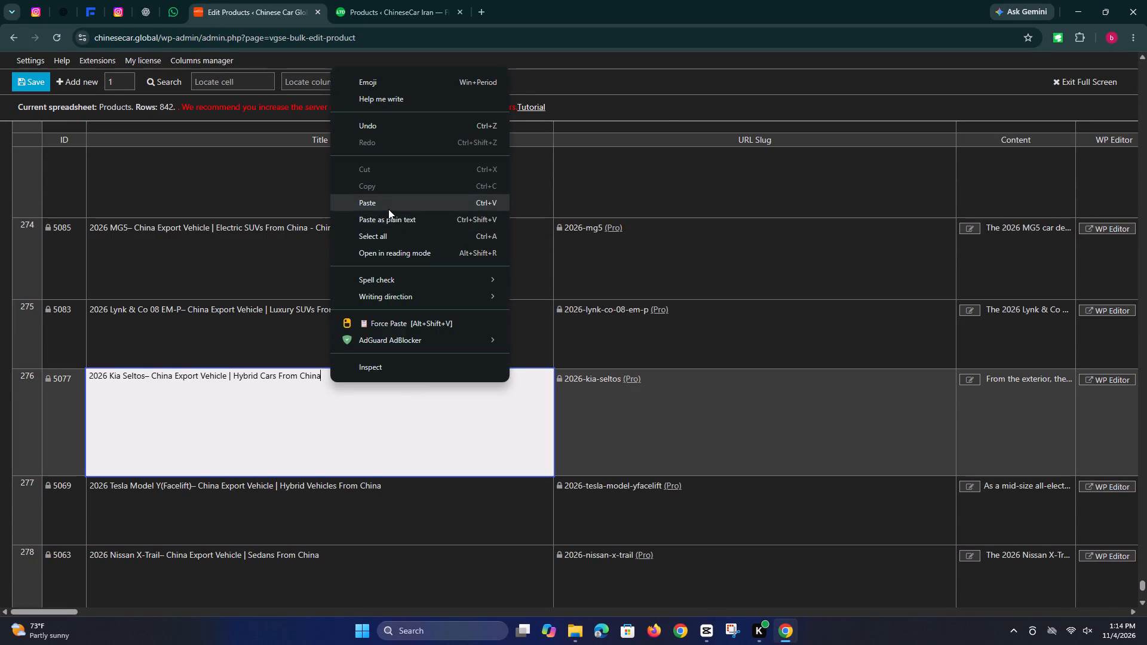
{"action": "left_click", "coordinate": [392, 208]}
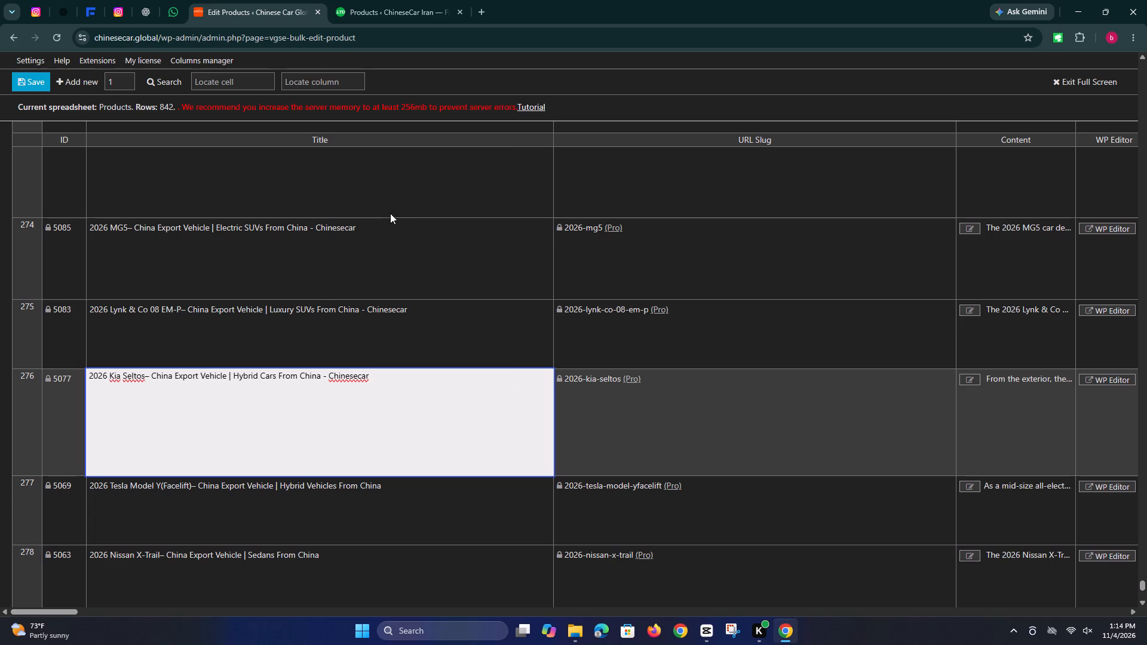
Append " - Chinesecar" to the titles in rows 277 and 278: Tesla Model Y(Facelift) and Nissan X-Trail.
{"action": "scroll", "coordinate": [412, 243], "scroll_direction": "down", "scroll_amount": 3}
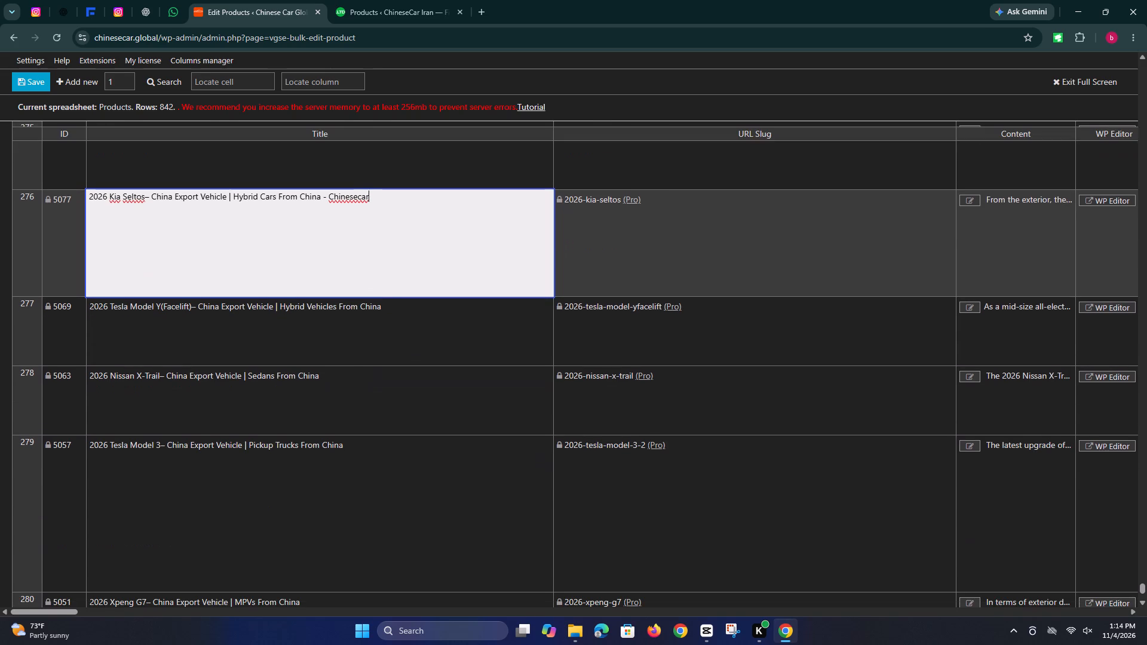
{"action": "triple_click", "coordinate": [400, 339]}
{"action": "right_click", "coordinate": [388, 305]}
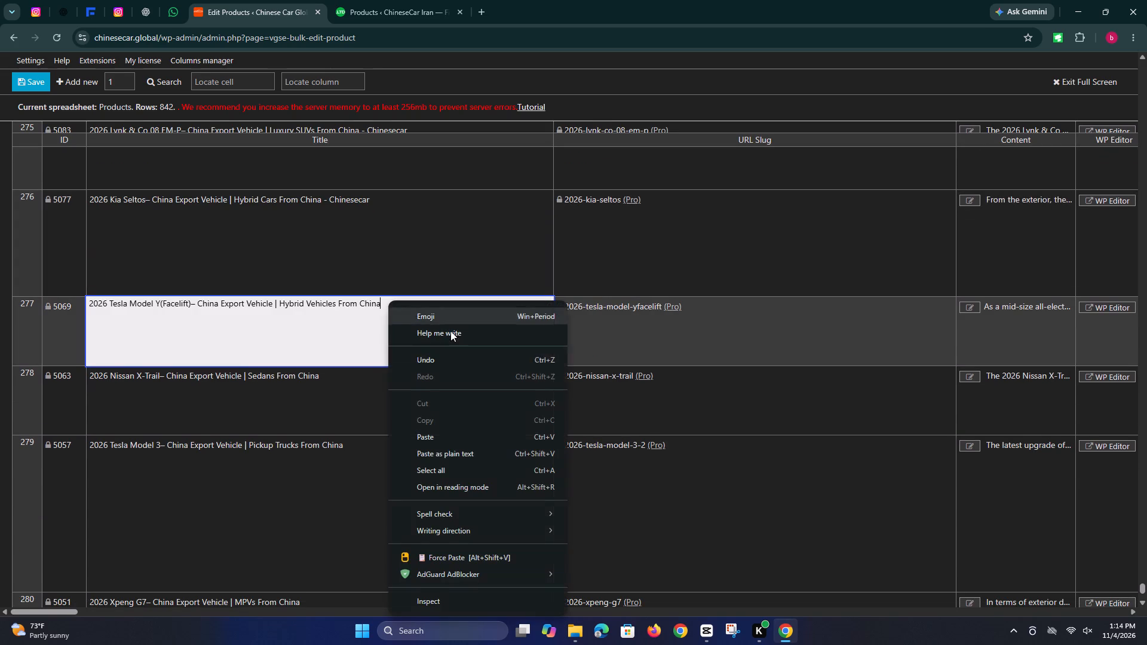
{"action": "left_click", "coordinate": [434, 440]}
{"action": "double_click", "coordinate": [344, 396]}
{"action": "right_click", "coordinate": [339, 379]}
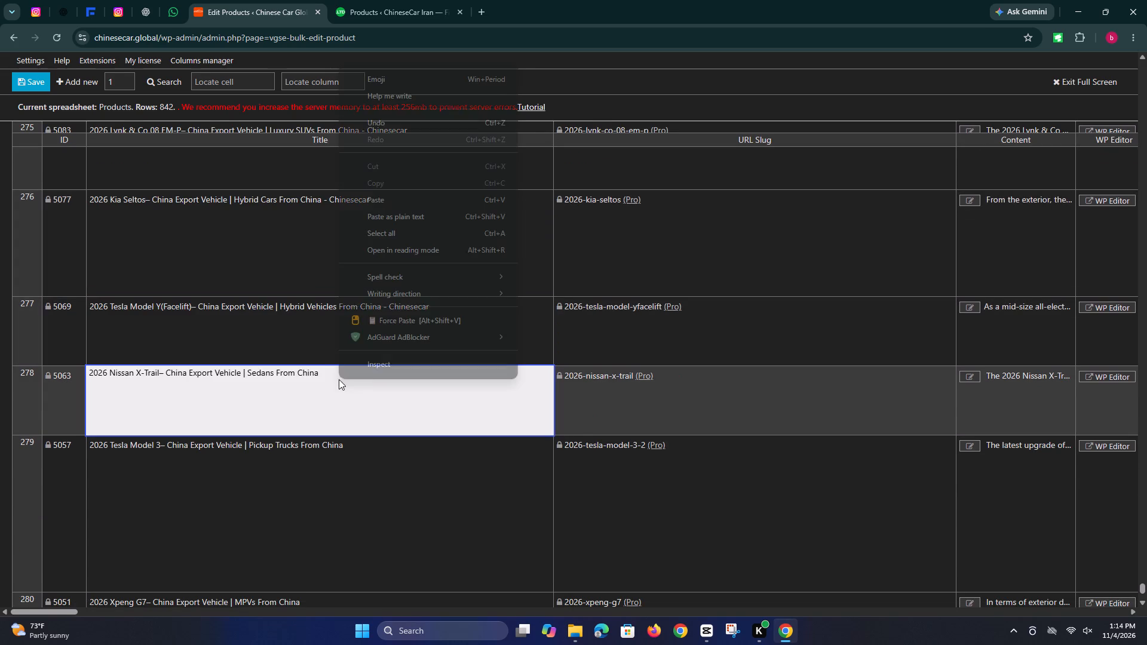
{"action": "left_click", "coordinate": [390, 198]}
Open the Tesla Model 3 title in row 279 for editing.
{"action": "scroll", "coordinate": [404, 331], "scroll_direction": "down", "scroll_amount": 4}
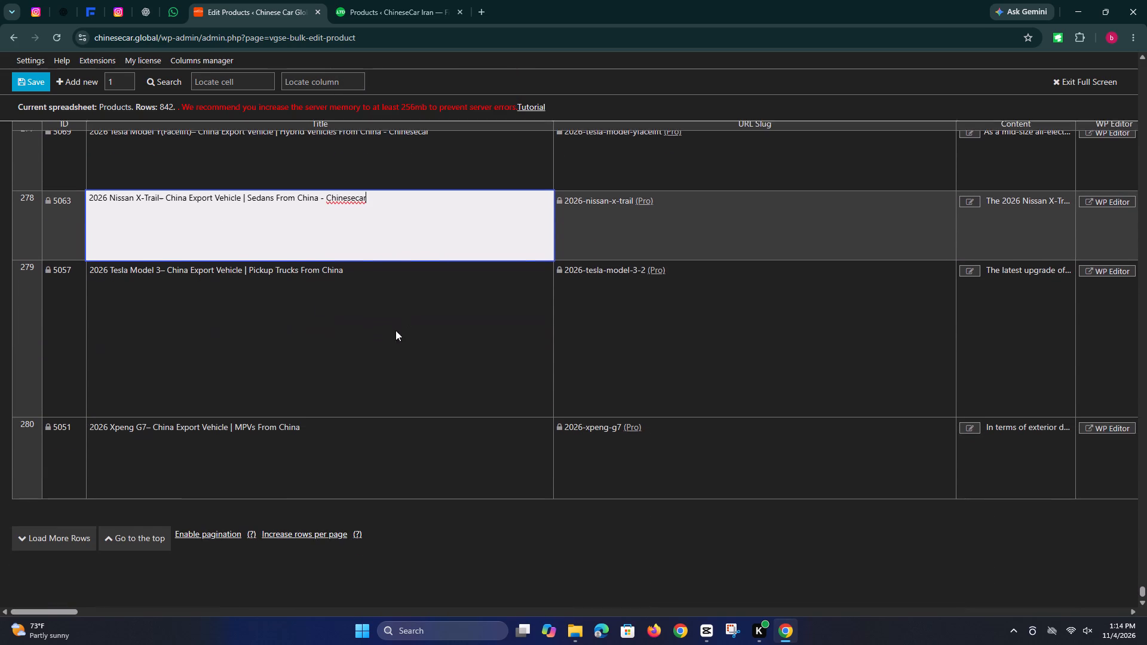
{"action": "triple_click", "coordinate": [314, 300]}
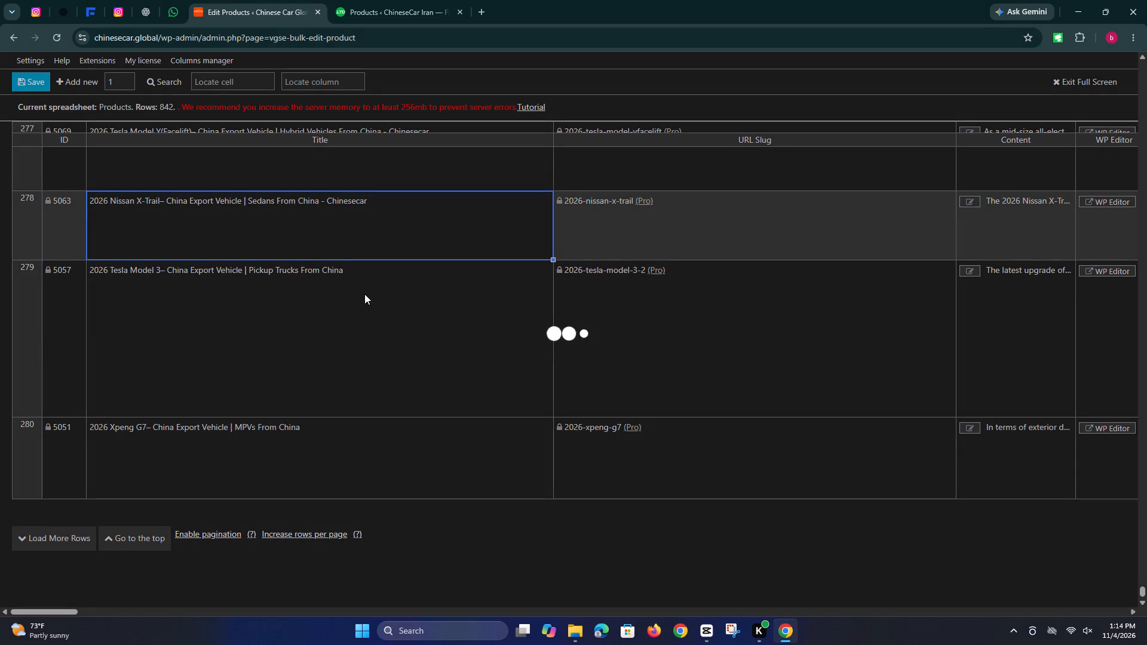
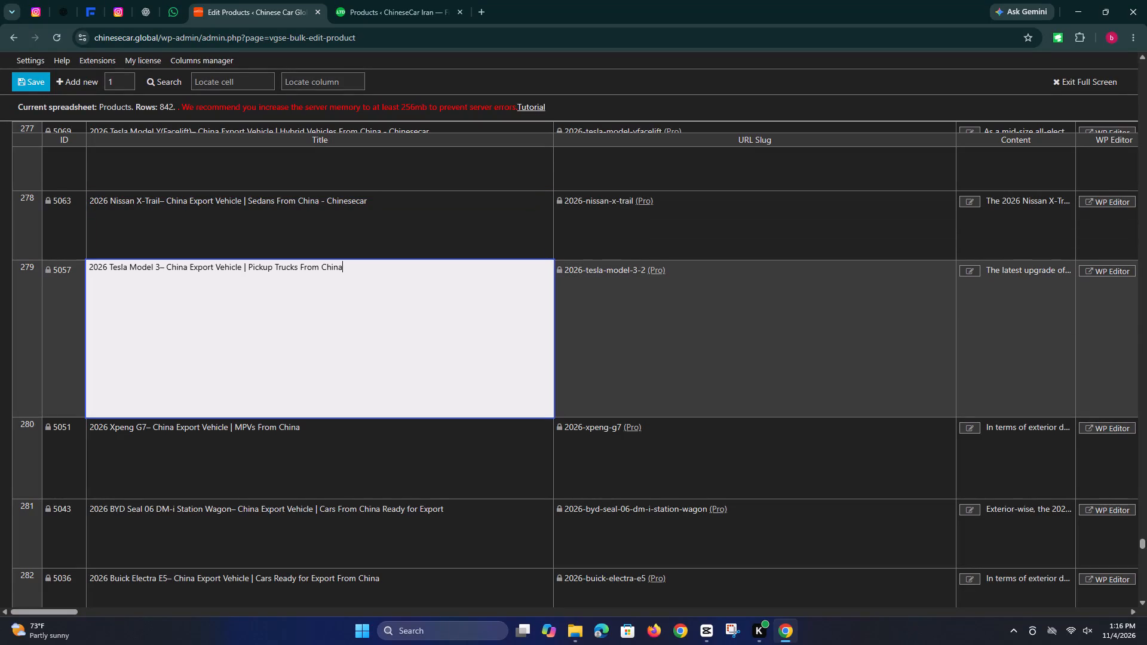
Append " - Chinesecar" to the titles in rows 279 and 280: Tesla Model 3 and Xpeng G7.
{"action": "right_click", "coordinate": [350, 271]}
{"action": "left_click", "coordinate": [412, 408]}
{"action": "scroll", "coordinate": [367, 379], "scroll_direction": "down", "scroll_amount": 2}
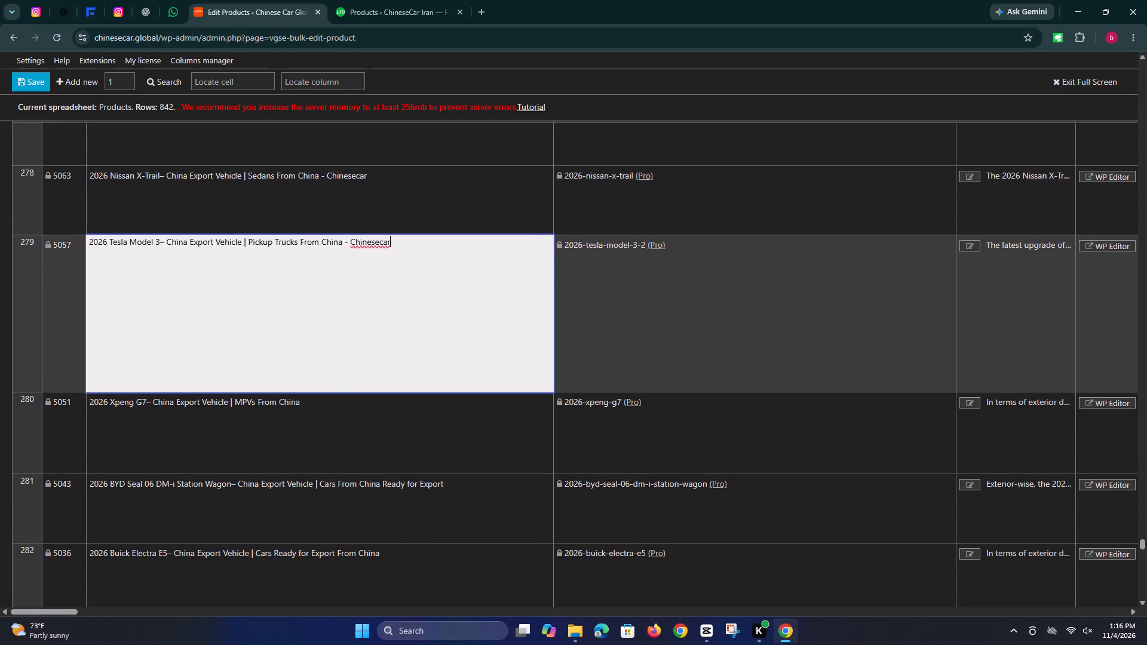
{"action": "triple_click", "coordinate": [322, 346]}
{"action": "right_click", "coordinate": [306, 304]}
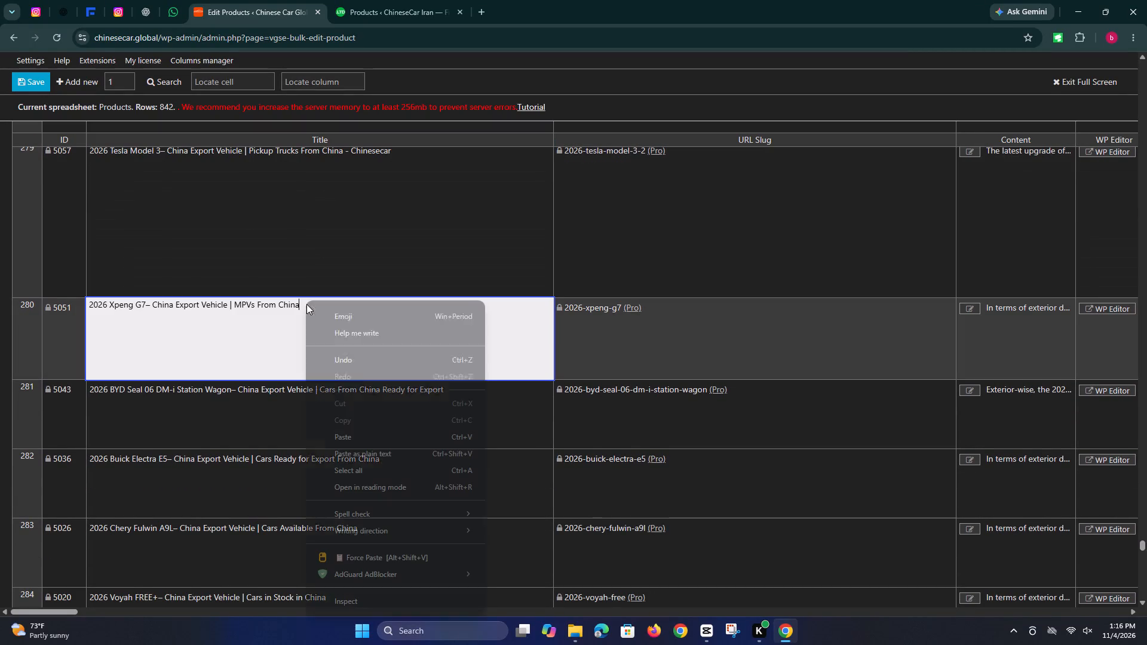
{"action": "left_click", "coordinate": [348, 432]}
Append " - Chinesecar" to the titles in rows 281 and 282: BYD Seal 06 DM-i Station Wagon and Buick Electra E5.
{"action": "double_click", "coordinate": [434, 417]}
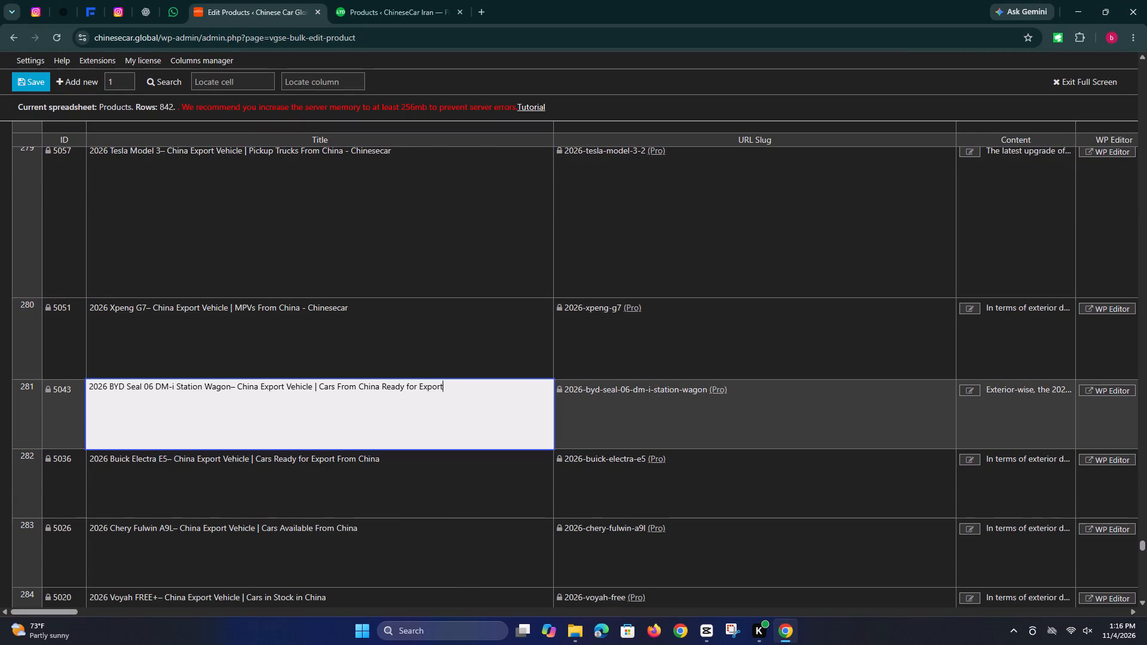
{"action": "right_click", "coordinate": [448, 385]}
{"action": "left_click", "coordinate": [448, 385]}
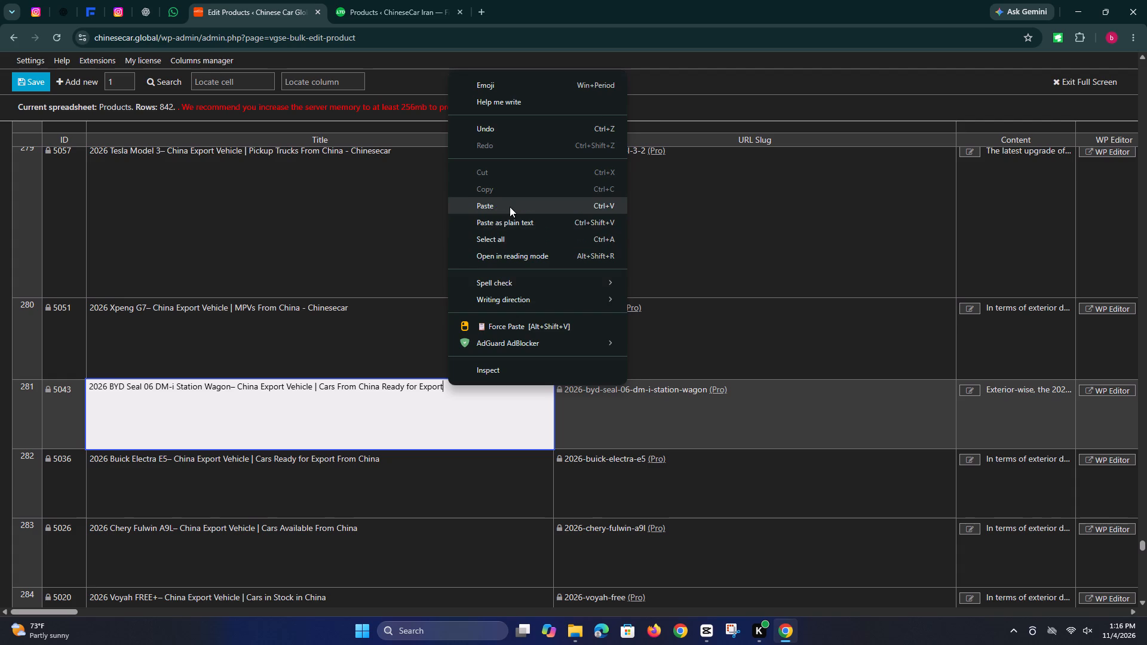
{"action": "left_click", "coordinate": [510, 207]}
{"action": "scroll", "coordinate": [391, 361], "scroll_direction": "down", "scroll_amount": 3}
{"action": "triple_click", "coordinate": [376, 312]}
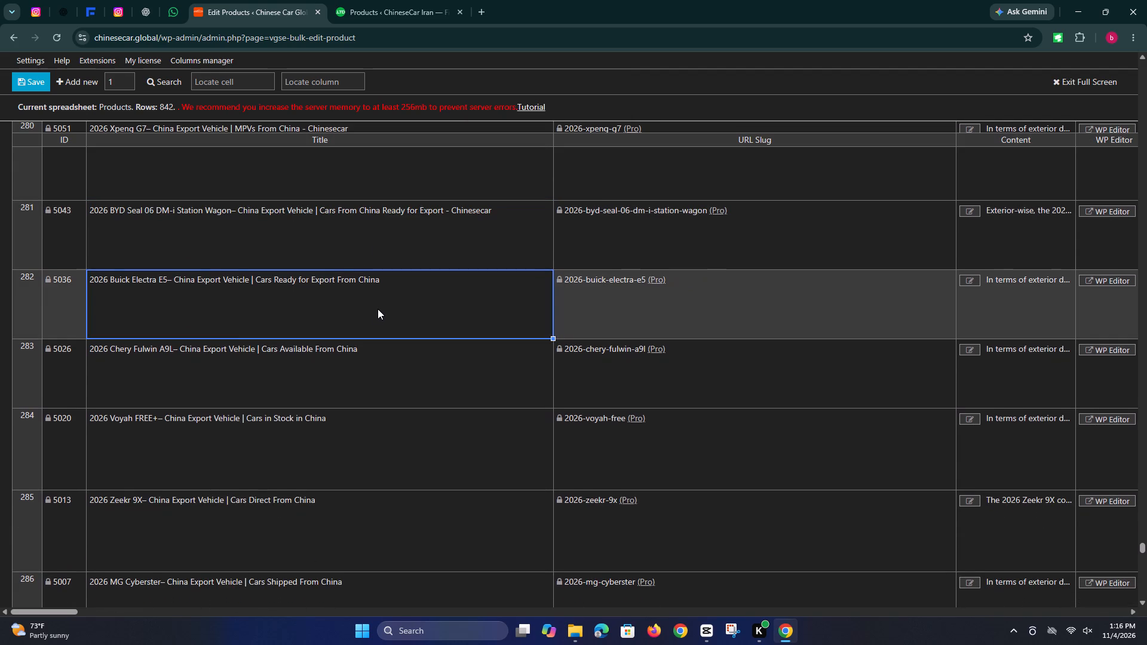
{"action": "right_click", "coordinate": [385, 279]}
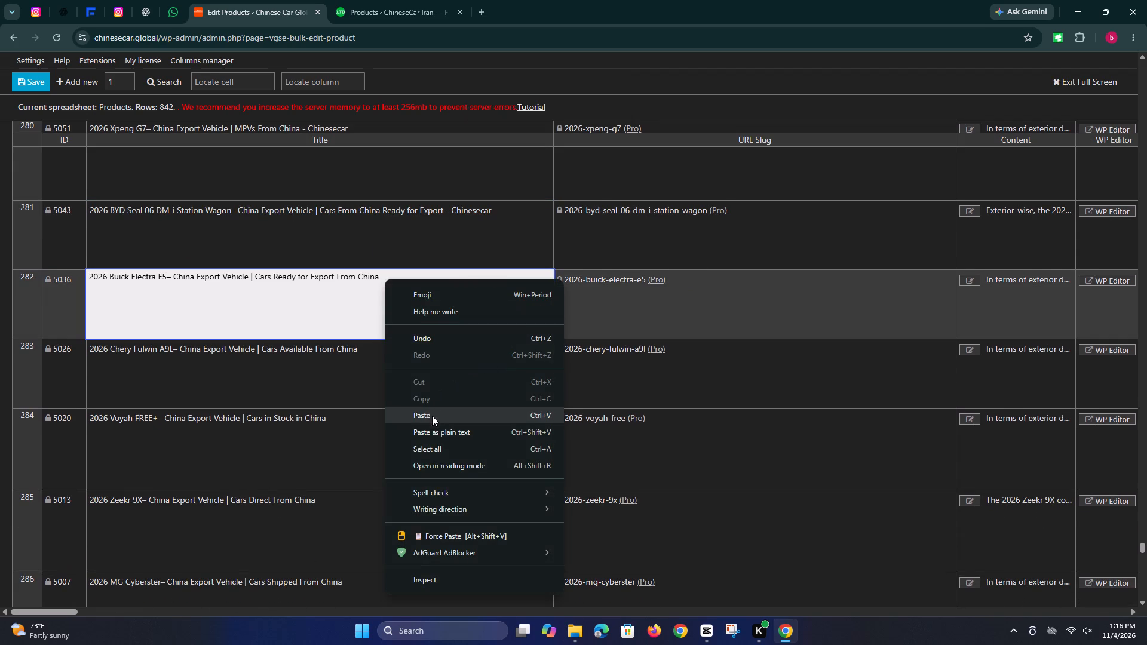
{"action": "left_click", "coordinate": [432, 416]}
Append " - Chinesecar" to the titles in rows 283 and 284: Chery Fulwin A9L and Voyah FREE+.
{"action": "double_click", "coordinate": [370, 383]}
{"action": "right_click", "coordinate": [367, 346]}
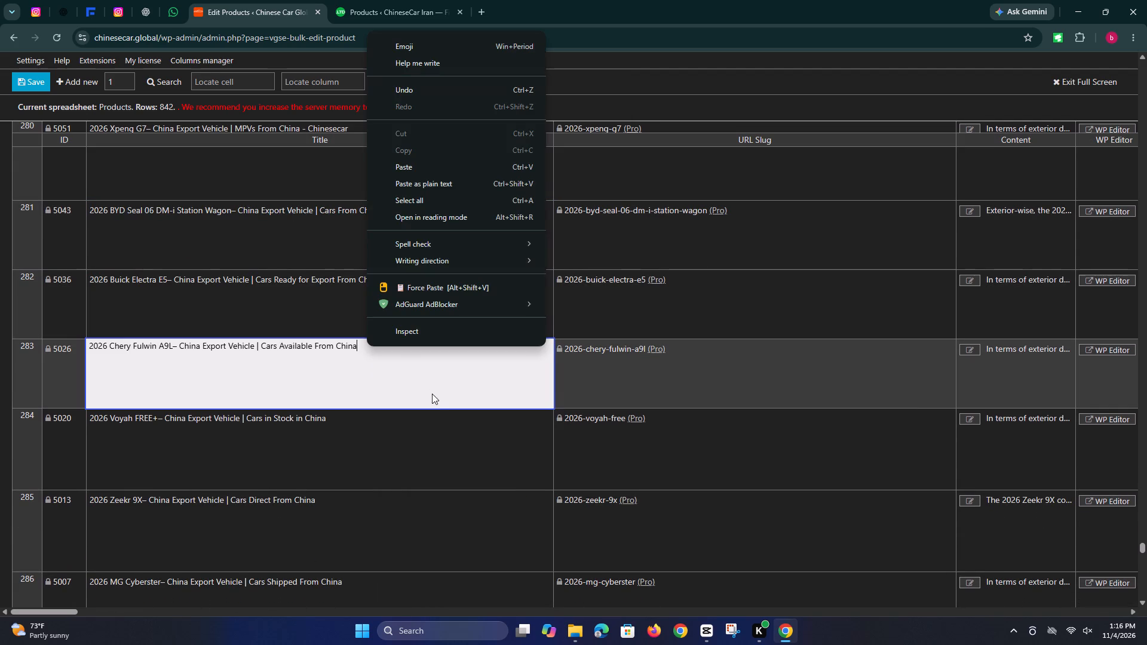
{"action": "left_click", "coordinate": [430, 171]}
{"action": "scroll", "coordinate": [330, 367], "scroll_direction": "down", "scroll_amount": 2}
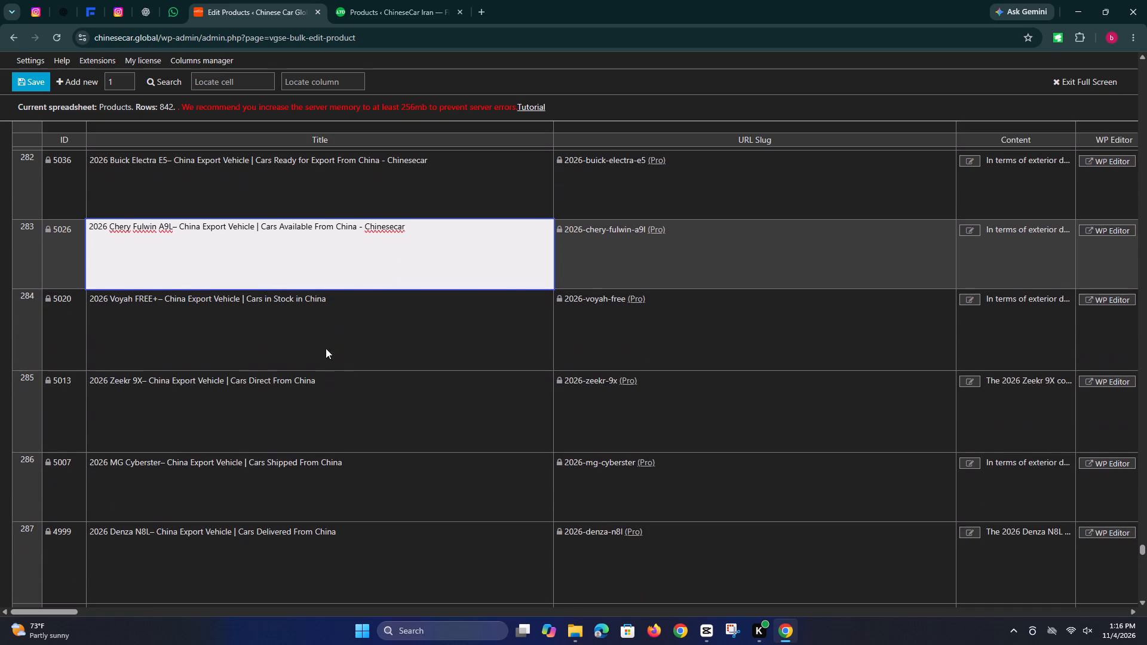
{"action": "triple_click", "coordinate": [323, 334]}
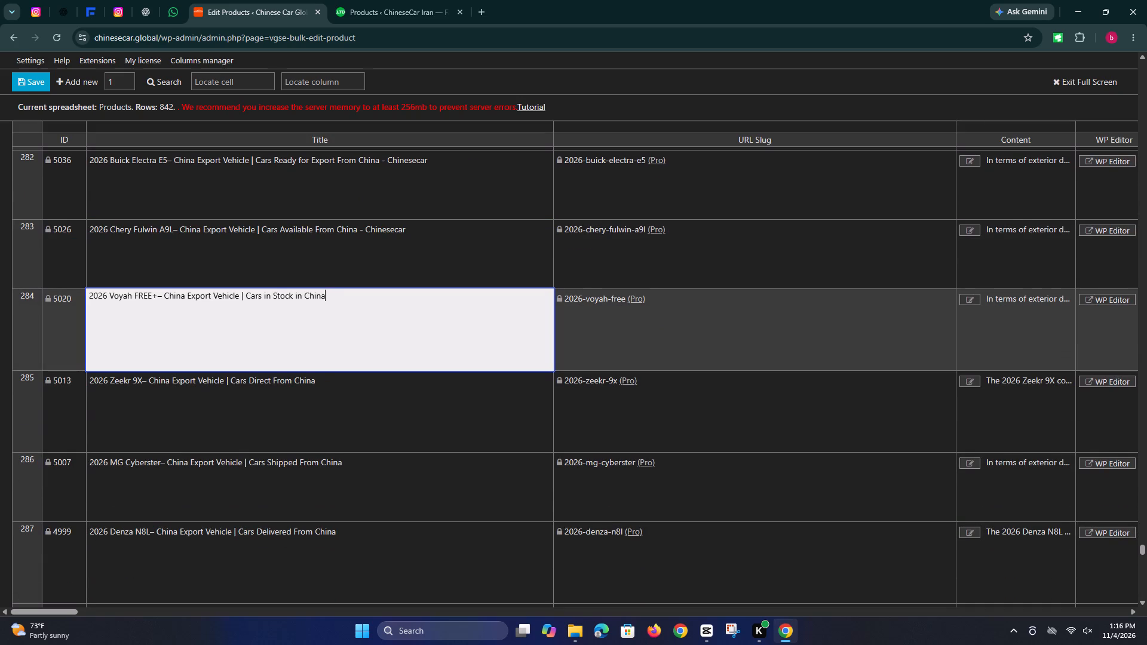
{"action": "right_click", "coordinate": [333, 297]}
{"action": "left_click", "coordinate": [385, 434]}
Append " - Chinesecar" to the titles in rows 285 and 286: Zeekr 9X and MG Cyberster.
{"action": "double_click", "coordinate": [337, 404]}
{"action": "right_click", "coordinate": [323, 378]}
{"action": "left_click", "coordinate": [375, 200]}
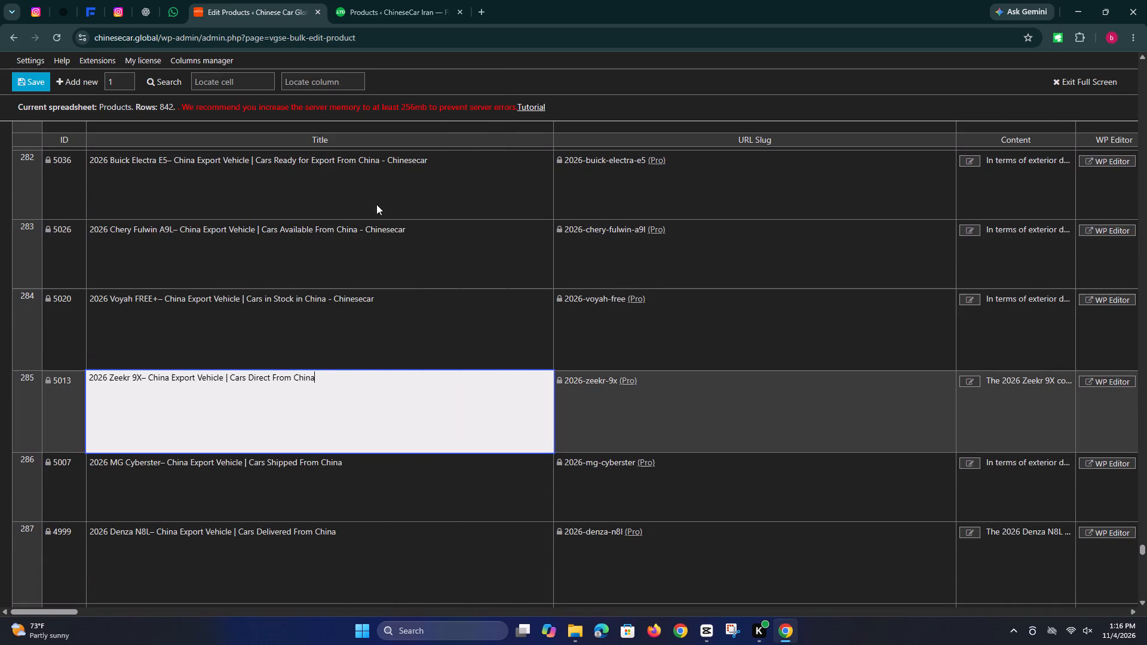
{"action": "scroll", "coordinate": [390, 376], "scroll_direction": "down", "scroll_amount": 4}
{"action": "triple_click", "coordinate": [341, 254]}
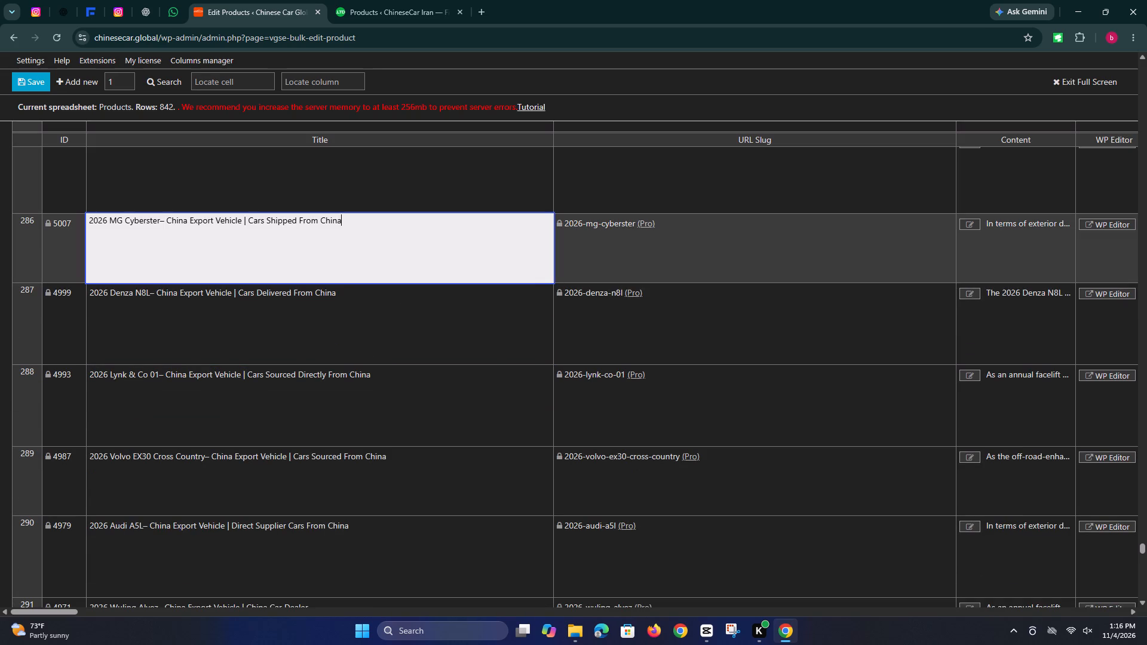
{"action": "right_click", "coordinate": [352, 224]}
{"action": "left_click", "coordinate": [399, 364]}
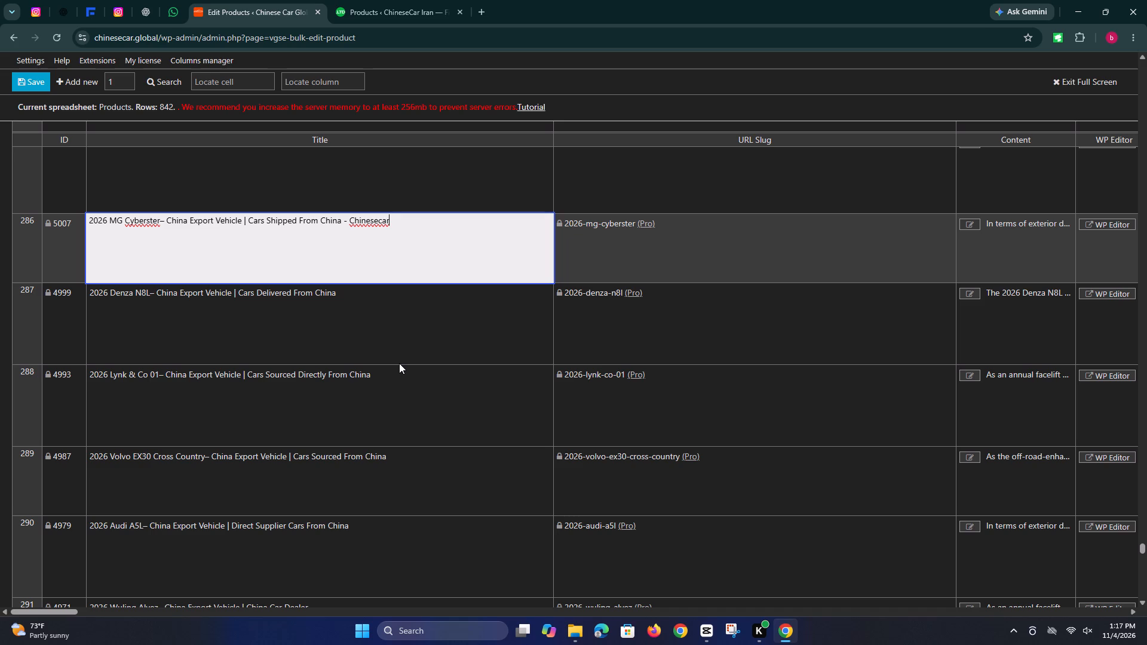
Append " - Chinesecar" to the titles in rows 287 and 288: Denza N8L and Lynk & Co 01.
{"action": "triple_click", "coordinate": [338, 308]}
{"action": "left_click", "coordinate": [345, 294]}
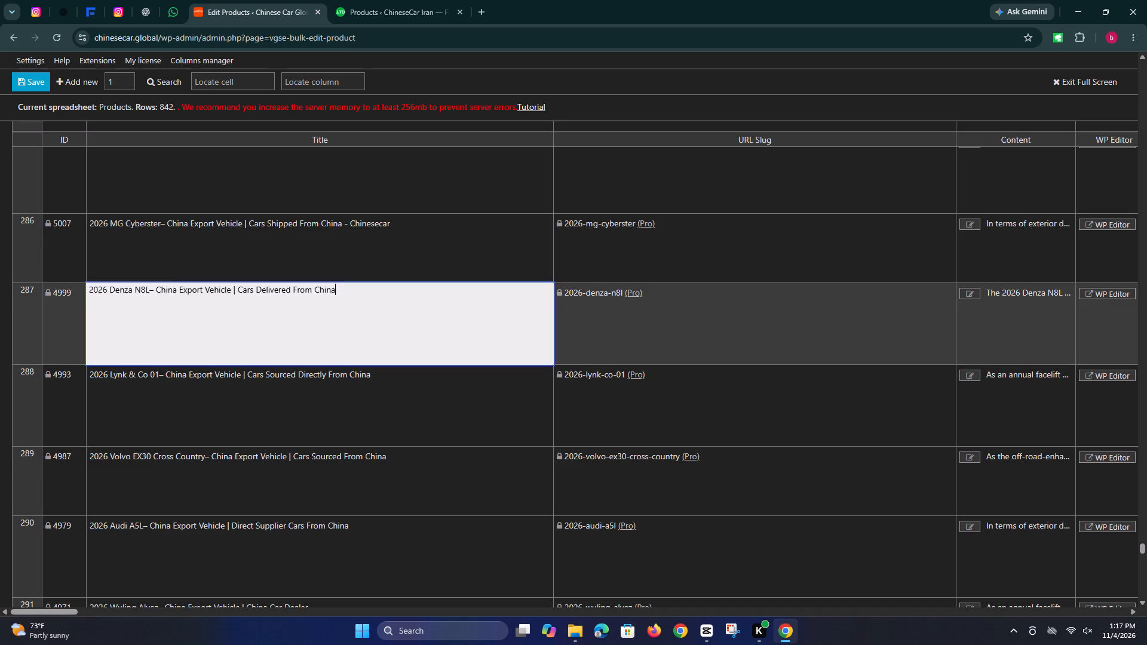
{"action": "right_click", "coordinate": [338, 288]}
{"action": "left_click", "coordinate": [376, 422]}
{"action": "double_click", "coordinate": [373, 404]}
{"action": "right_click", "coordinate": [379, 373]}
{"action": "left_click", "coordinate": [432, 192]}
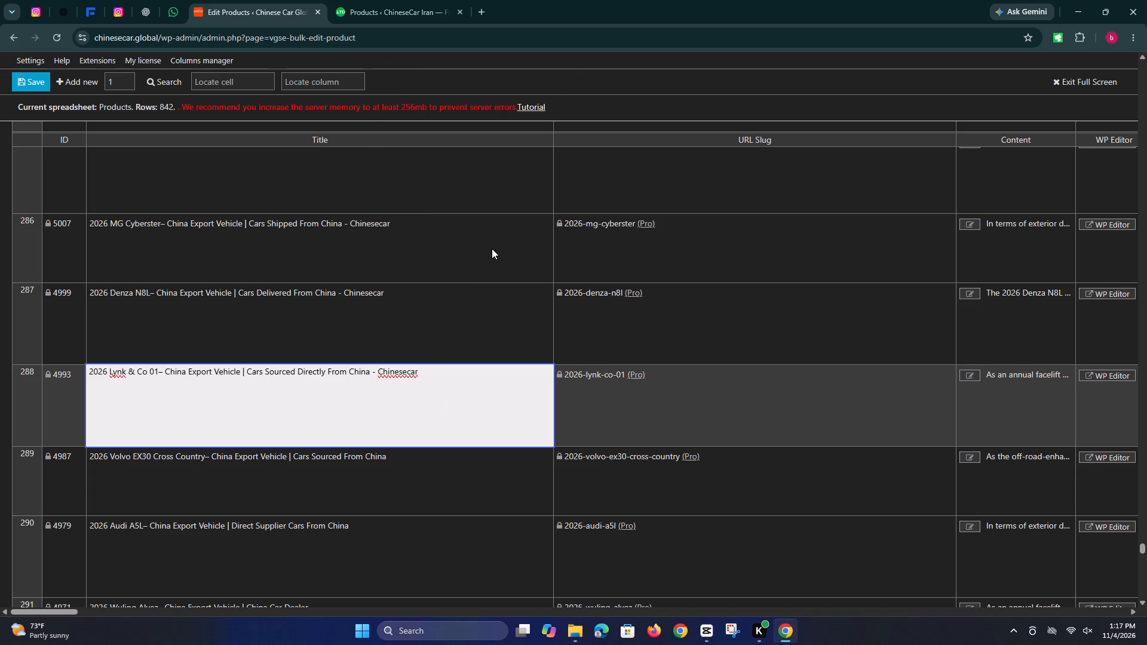
Append " - Chinesecar" to the titles in rows 289 and 290: Volvo EX30 Cross Country and Audi A5L.
{"action": "scroll", "coordinate": [484, 252], "scroll_direction": "down", "scroll_amount": 2}
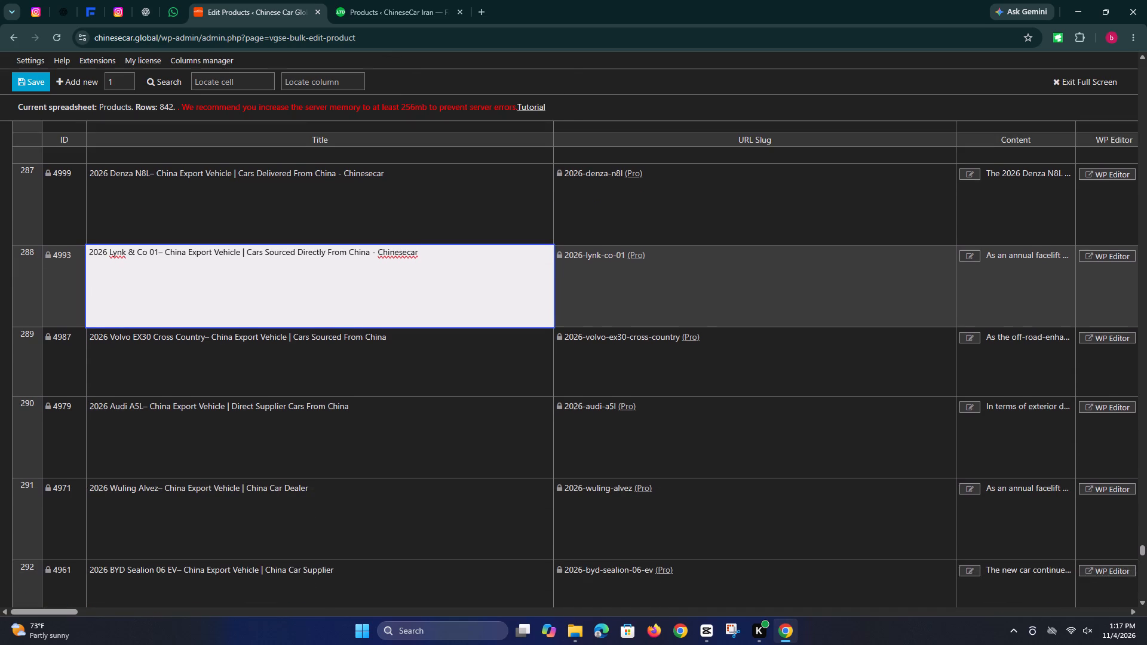
{"action": "scroll", "coordinate": [400, 315], "scroll_direction": "down", "scroll_amount": 2}
{"action": "left_click", "coordinate": [393, 272]}
{"action": "double_click", "coordinate": [396, 259]}
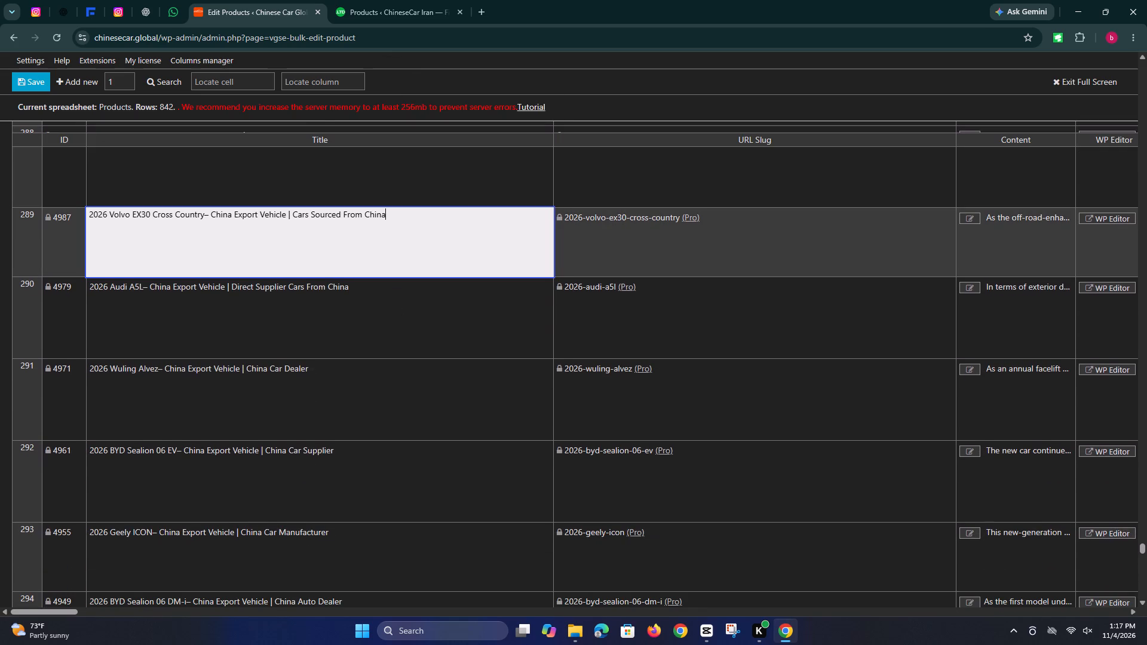
{"action": "right_click", "coordinate": [390, 215]}
{"action": "left_click", "coordinate": [453, 355]}
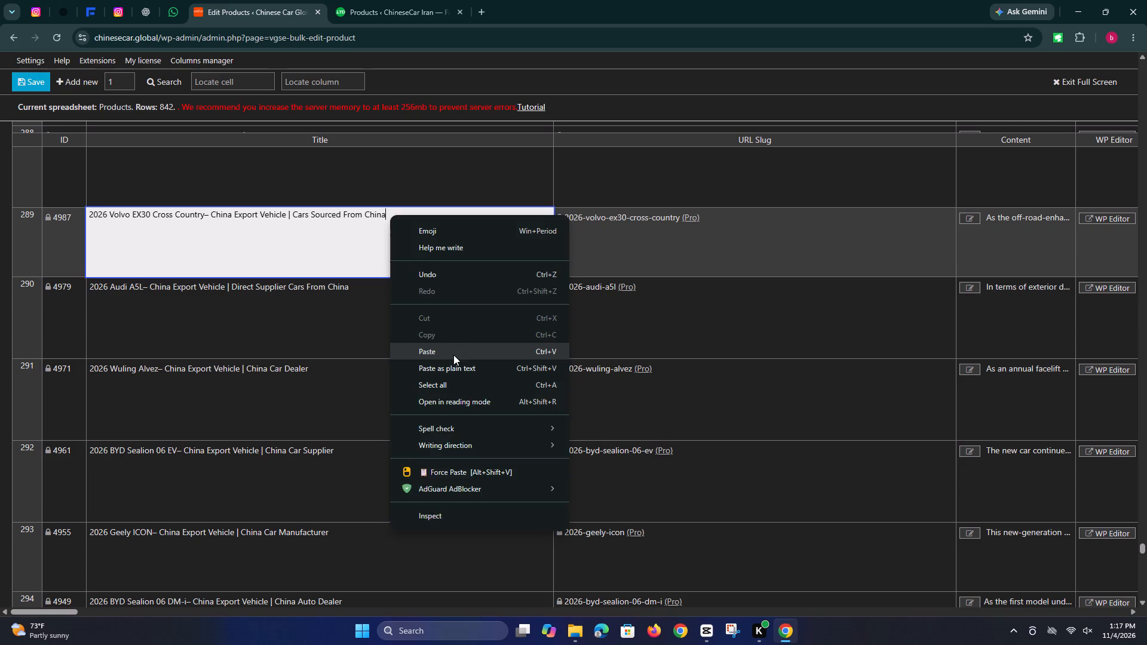
{"action": "double_click", "coordinate": [326, 307]}
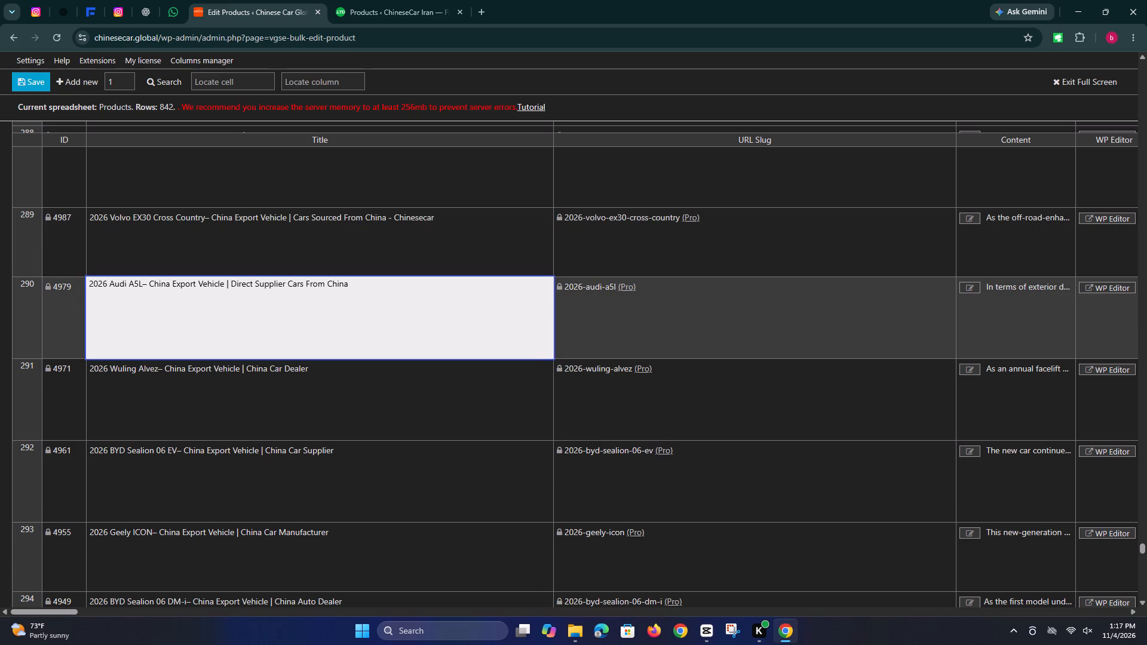
{"action": "right_click", "coordinate": [357, 287]}
{"action": "left_click", "coordinate": [391, 425]}
Append " - Chinesecar" to the Wuling Alvez title in row 291.
{"action": "double_click", "coordinate": [324, 382]}
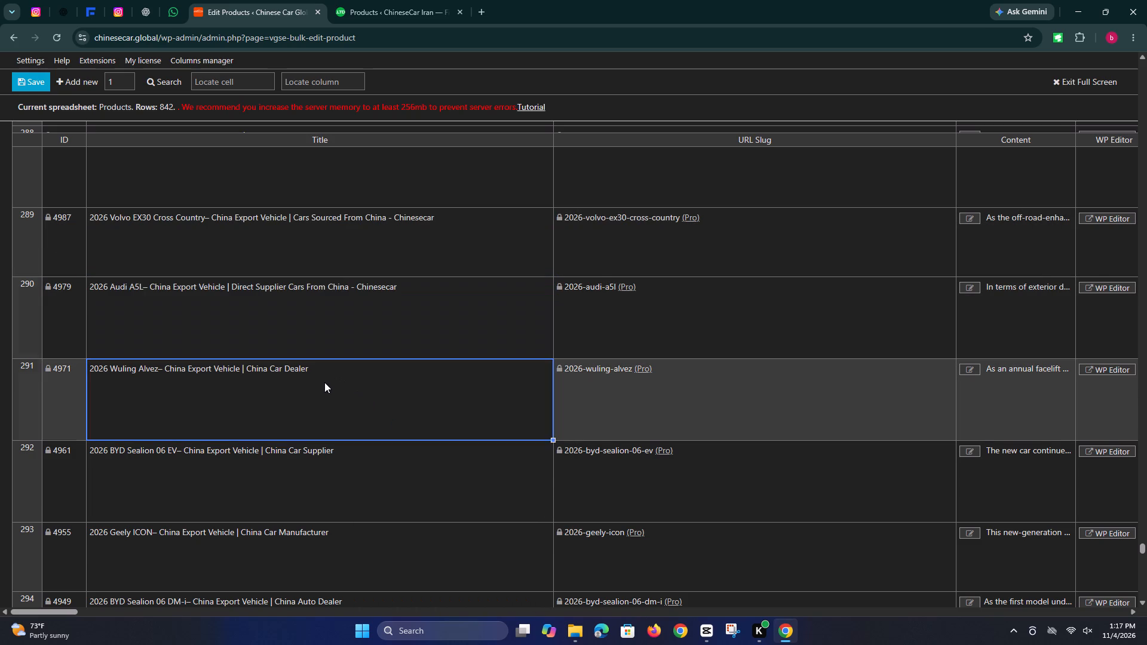
{"action": "right_click", "coordinate": [316, 370]}
{"action": "left_click", "coordinate": [354, 196]}
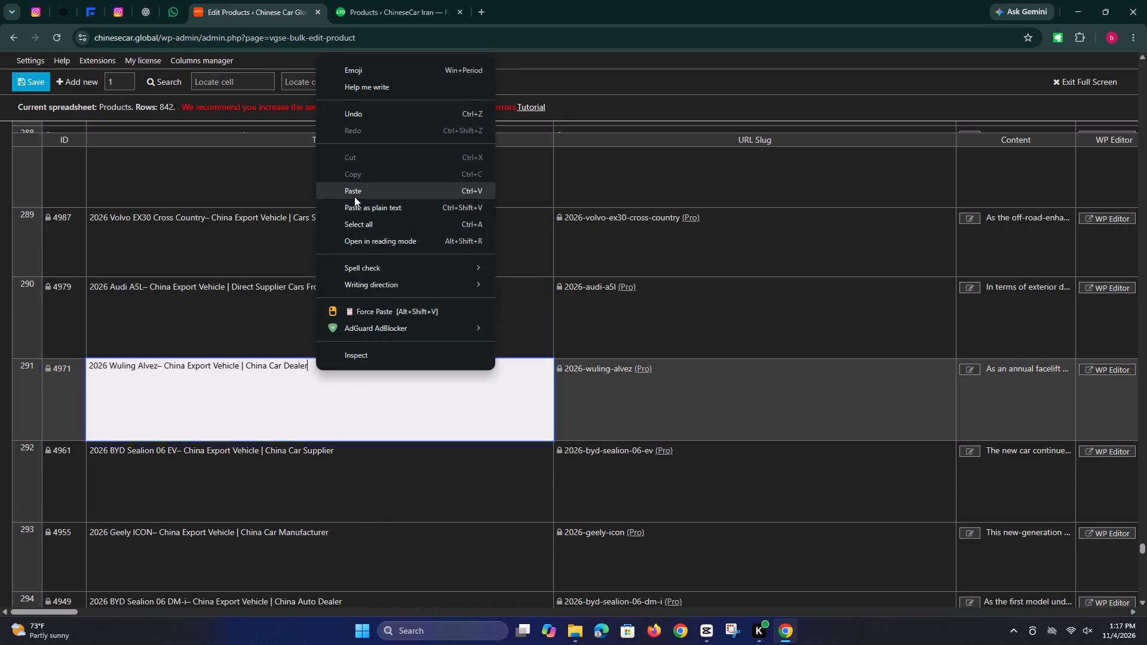
{"action": "scroll", "coordinate": [434, 379], "scroll_direction": "down", "scroll_amount": 3}
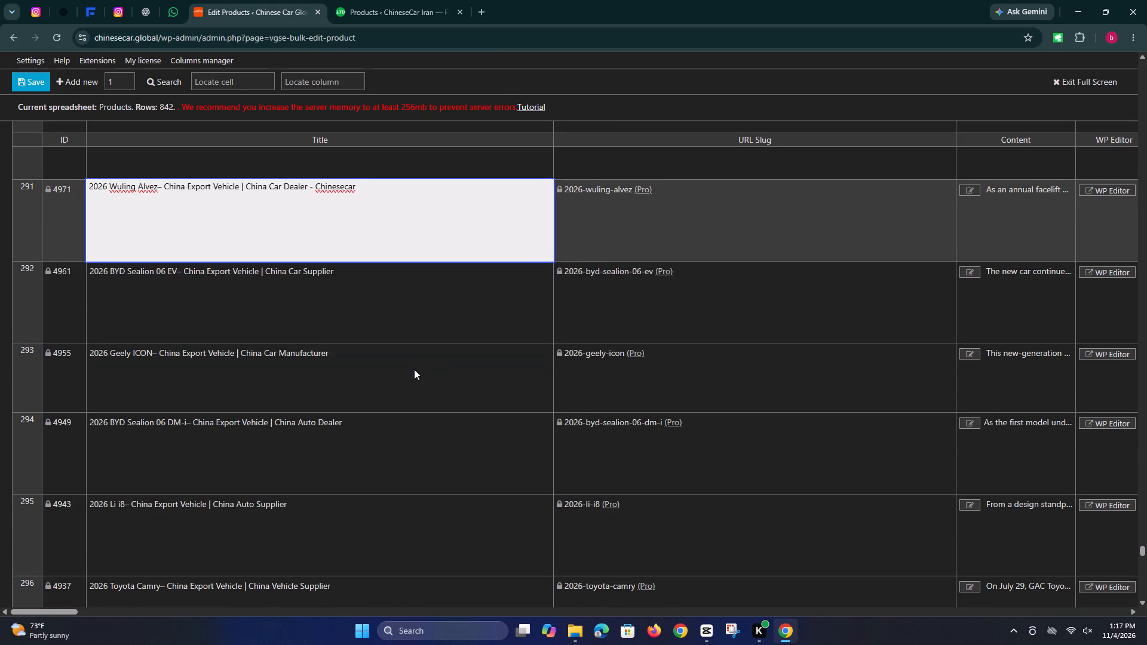
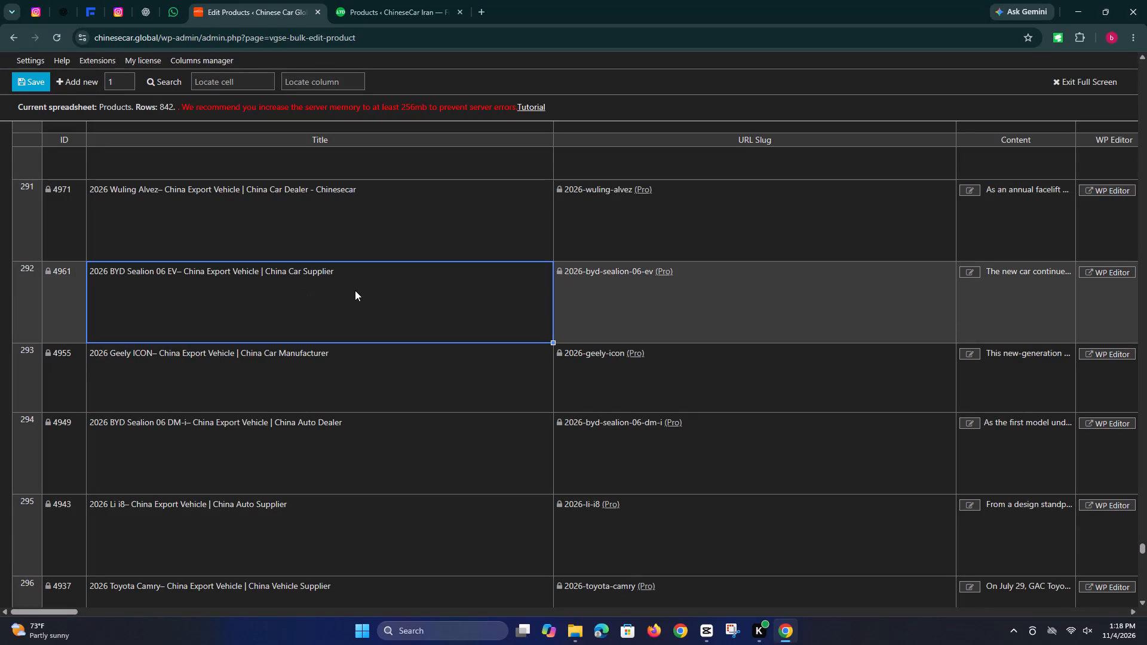
Append " - Chinesecar" to the titles in rows 292 and 293: BYD Sealion 06 EV and Geely ICON.
{"action": "double_click", "coordinate": [339, 276]}
{"action": "right_click", "coordinate": [339, 271]}
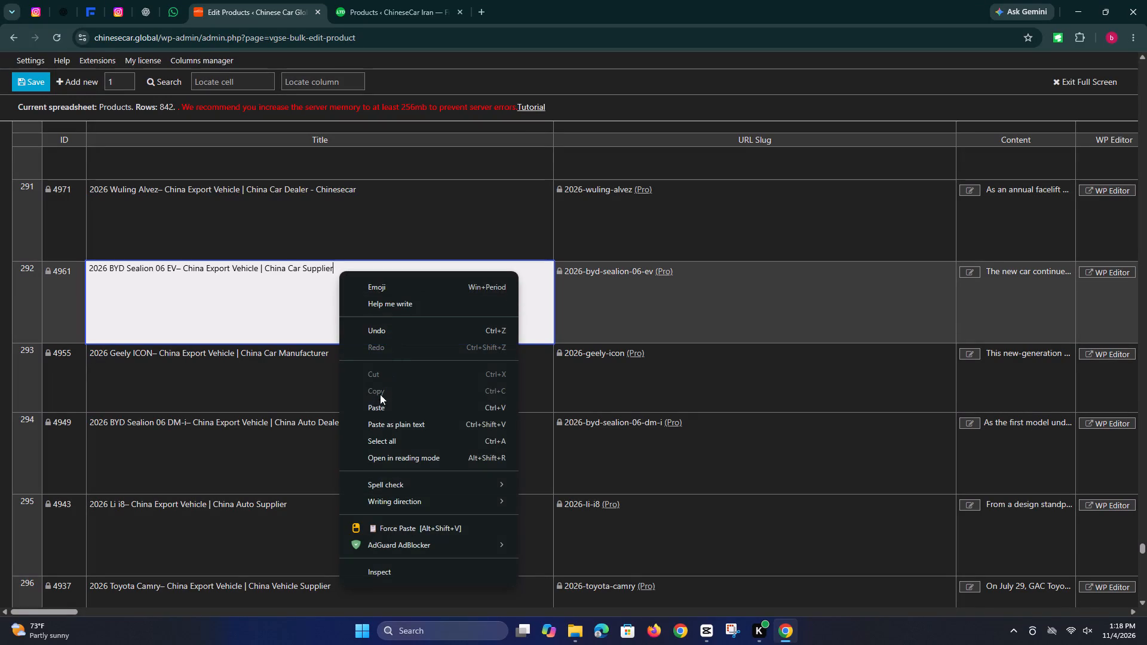
{"action": "left_click", "coordinate": [379, 407]}
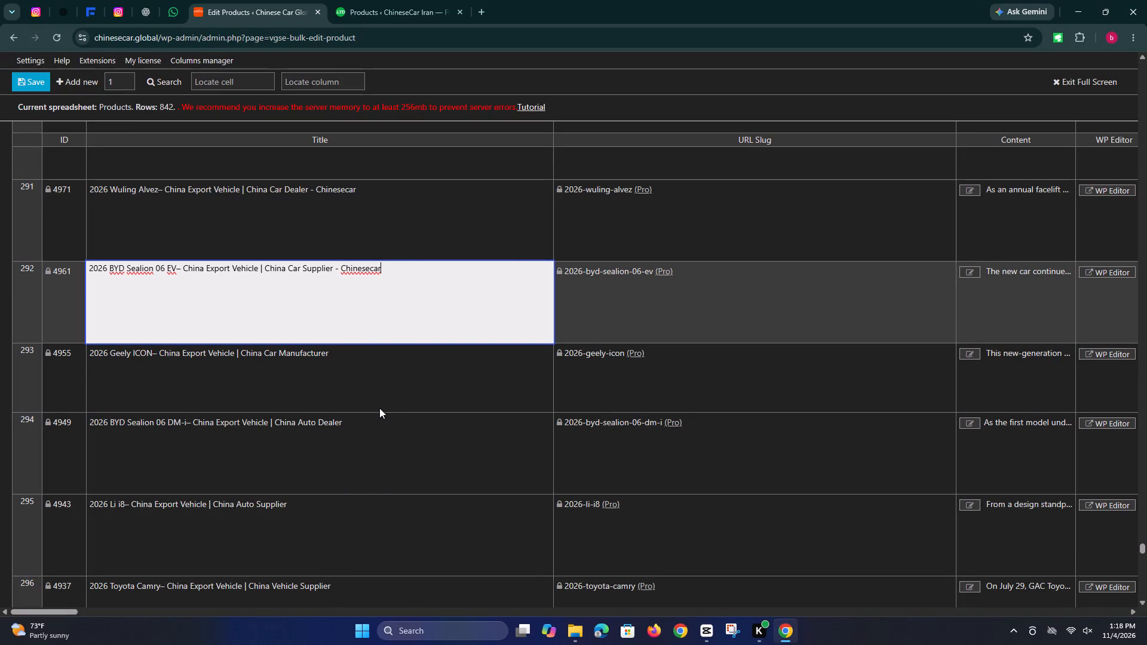
{"action": "double_click", "coordinate": [361, 388]}
{"action": "right_click", "coordinate": [335, 357]}
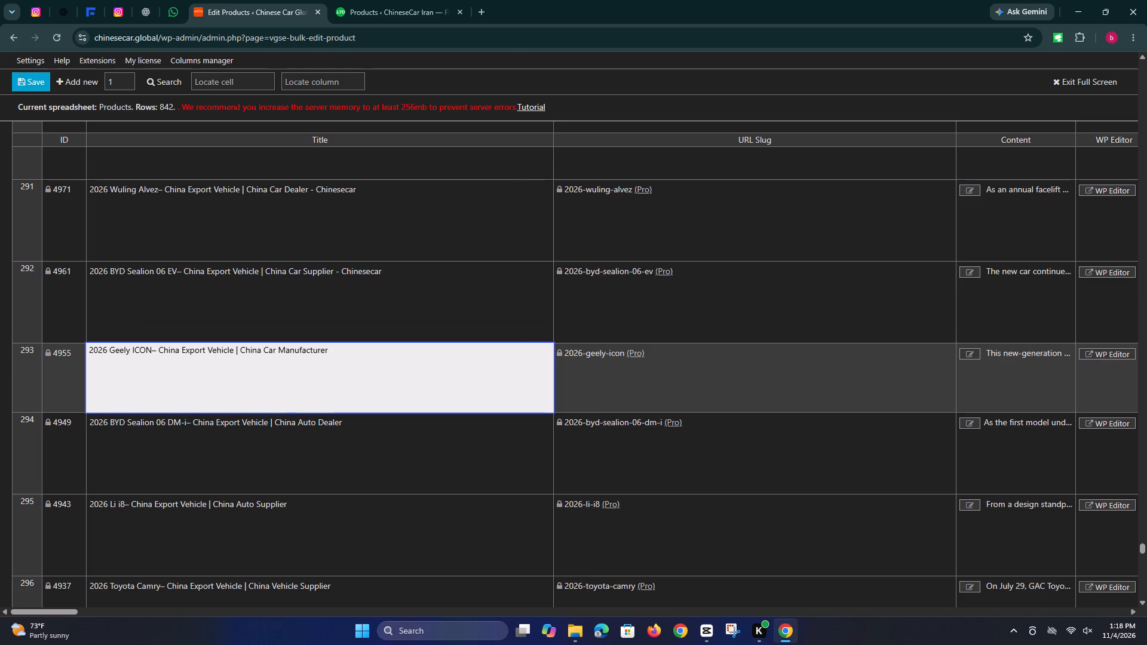
{"action": "left_click", "coordinate": [388, 177]}
Append " - Chinesecar" to the titles in rows 294 and 295: BYD Sealion 06 DM-i and Li i8.
{"action": "double_click", "coordinate": [360, 460]}
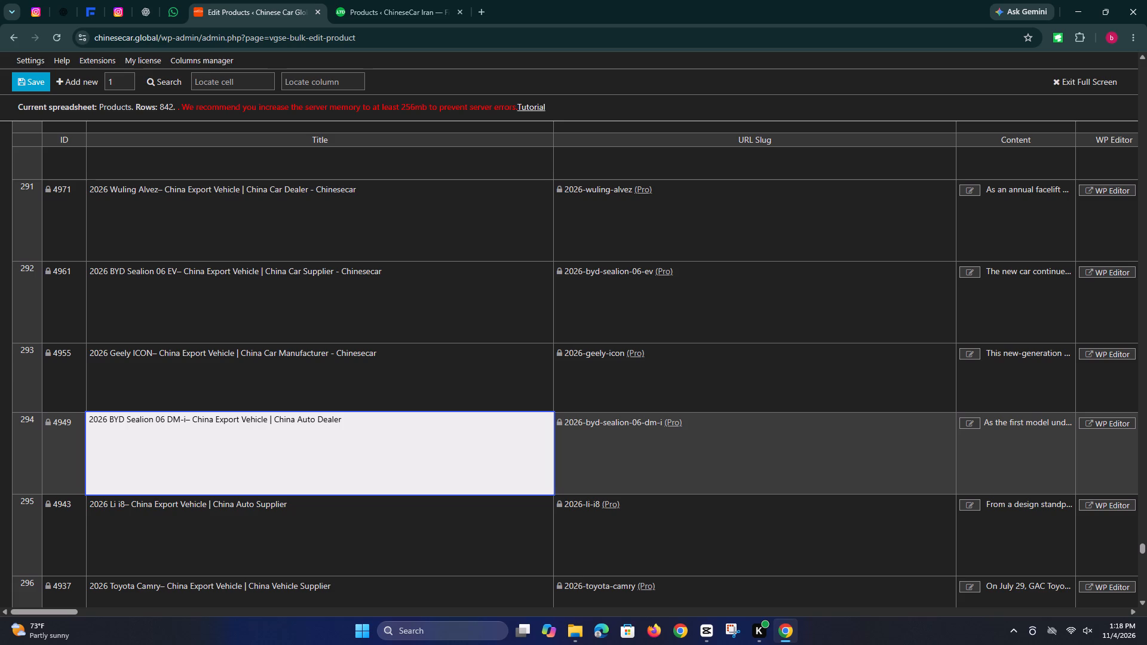
{"action": "right_click", "coordinate": [343, 422]}
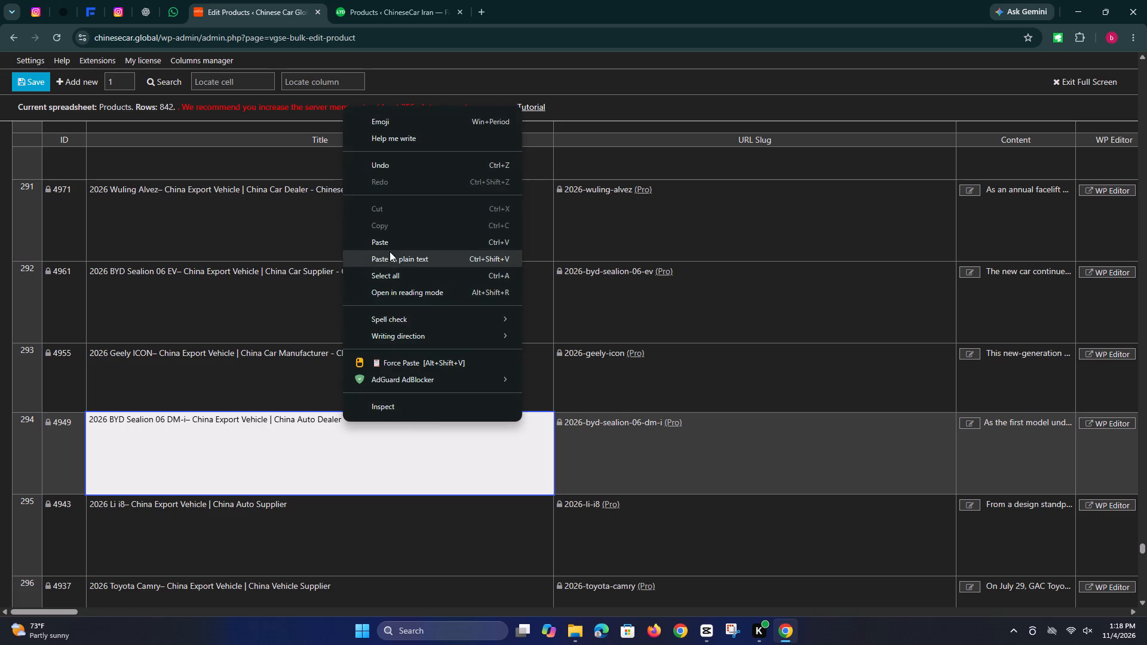
{"action": "left_click", "coordinate": [401, 245]}
{"action": "scroll", "coordinate": [379, 381], "scroll_direction": "down", "scroll_amount": 3}
{"action": "triple_click", "coordinate": [290, 345]}
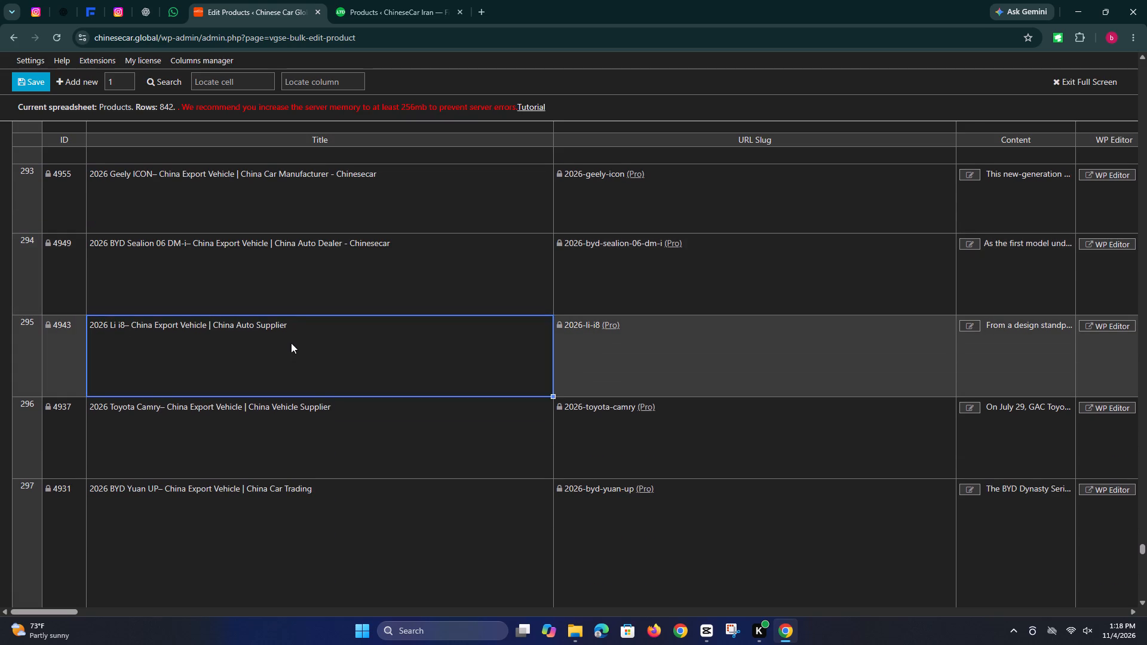
{"action": "right_click", "coordinate": [299, 324]}
{"action": "left_click", "coordinate": [373, 142]}
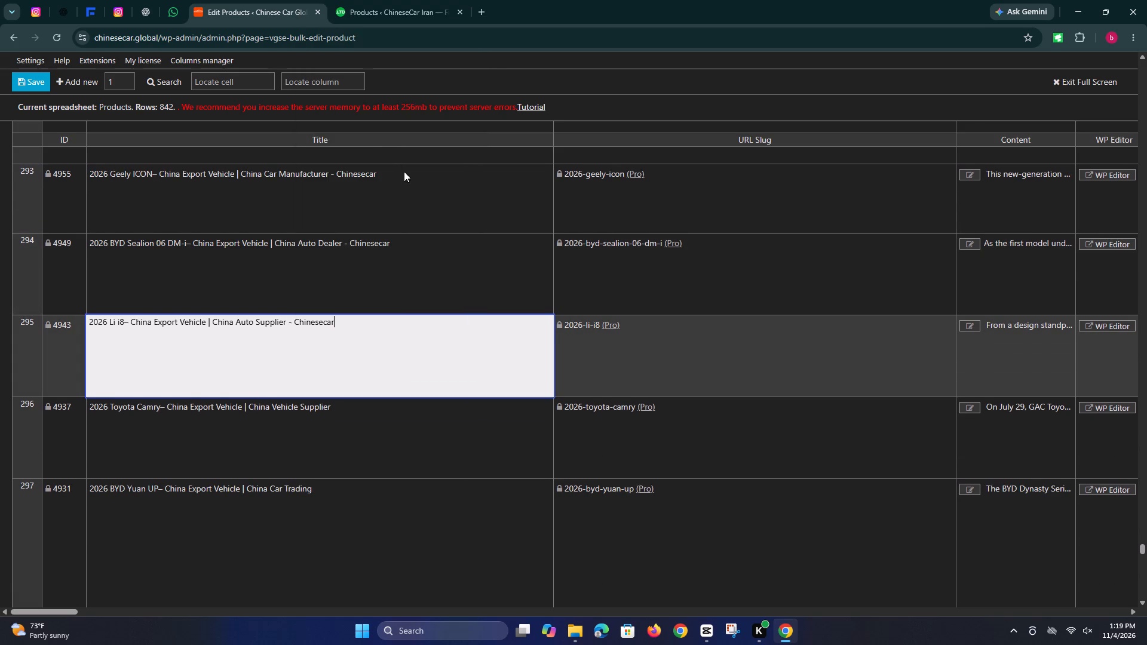
Append " - Chinesecar" to the titles in rows 296 and 297: Toyota Camry and BYD Yuan UP.
{"action": "scroll", "coordinate": [378, 302], "scroll_direction": "down", "scroll_amount": 4}
{"action": "triple_click", "coordinate": [349, 189]}
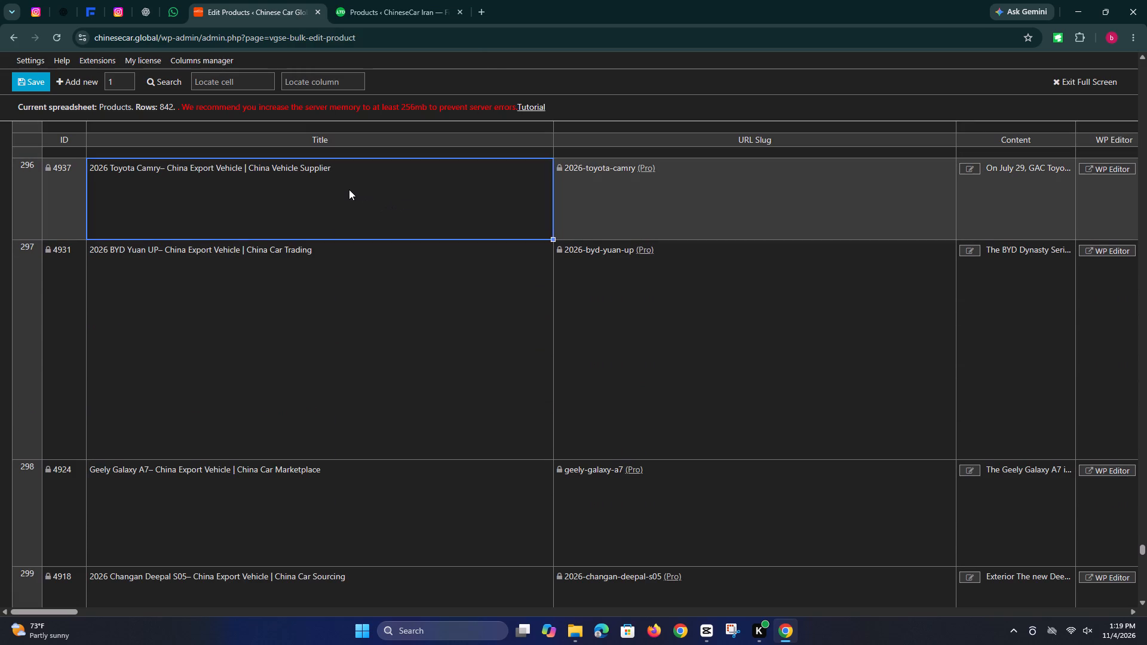
{"action": "right_click", "coordinate": [341, 164]}
{"action": "left_click", "coordinate": [398, 304]}
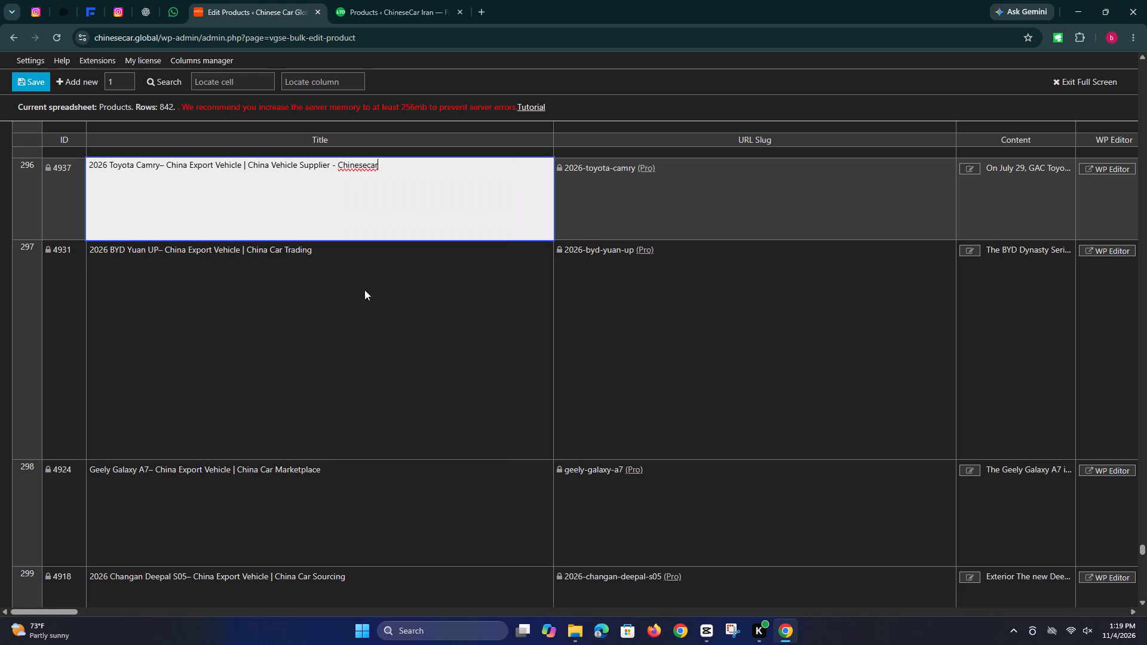
{"action": "double_click", "coordinate": [336, 284]}
{"action": "right_click", "coordinate": [321, 251]}
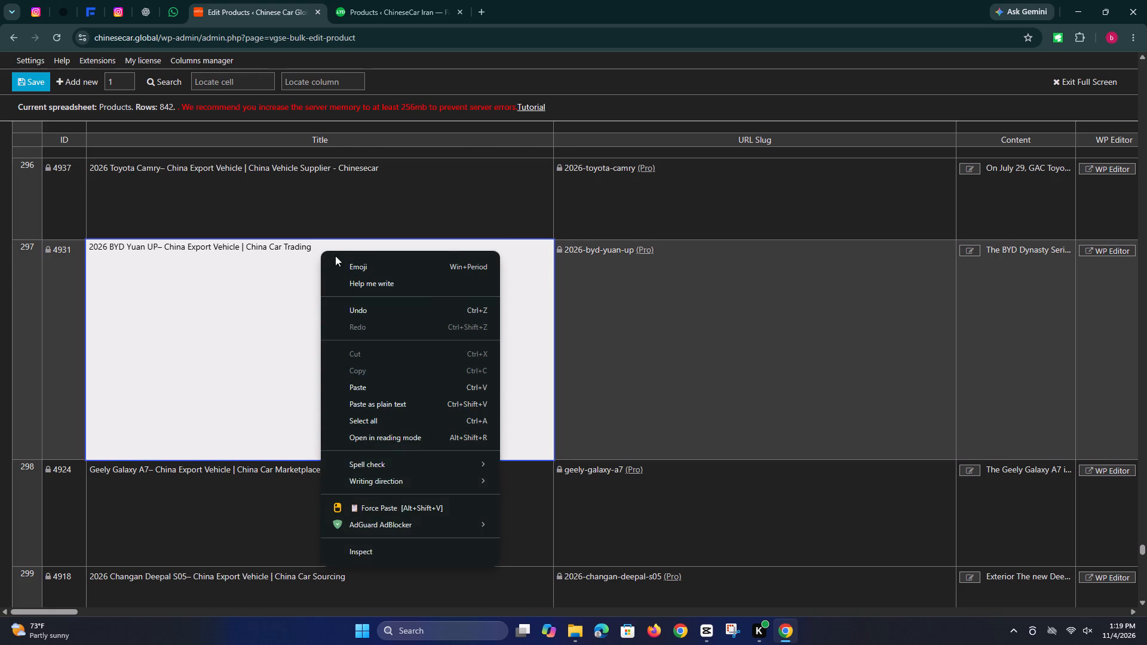
{"action": "left_click", "coordinate": [378, 389]}
Append " - Chinesecar" to the titles in rows 298 and 299: Geely Galaxy A7 and Changan Deepal S05.
{"action": "scroll", "coordinate": [346, 355], "scroll_direction": "down", "scroll_amount": 3}
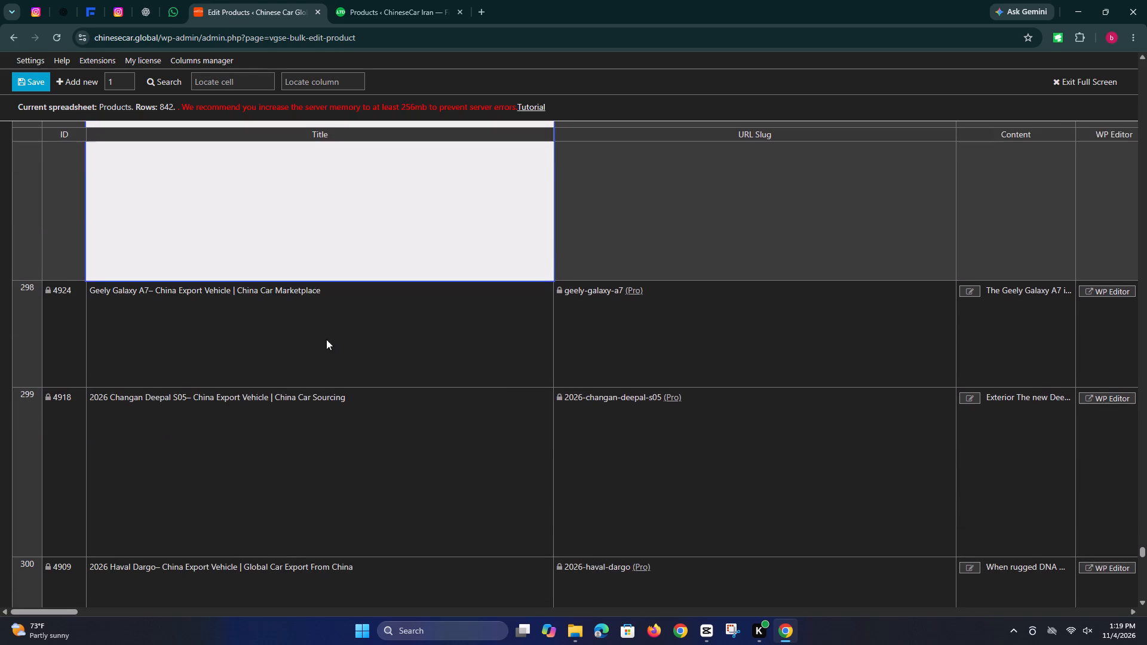
{"action": "triple_click", "coordinate": [314, 333]}
{"action": "right_click", "coordinate": [327, 292]}
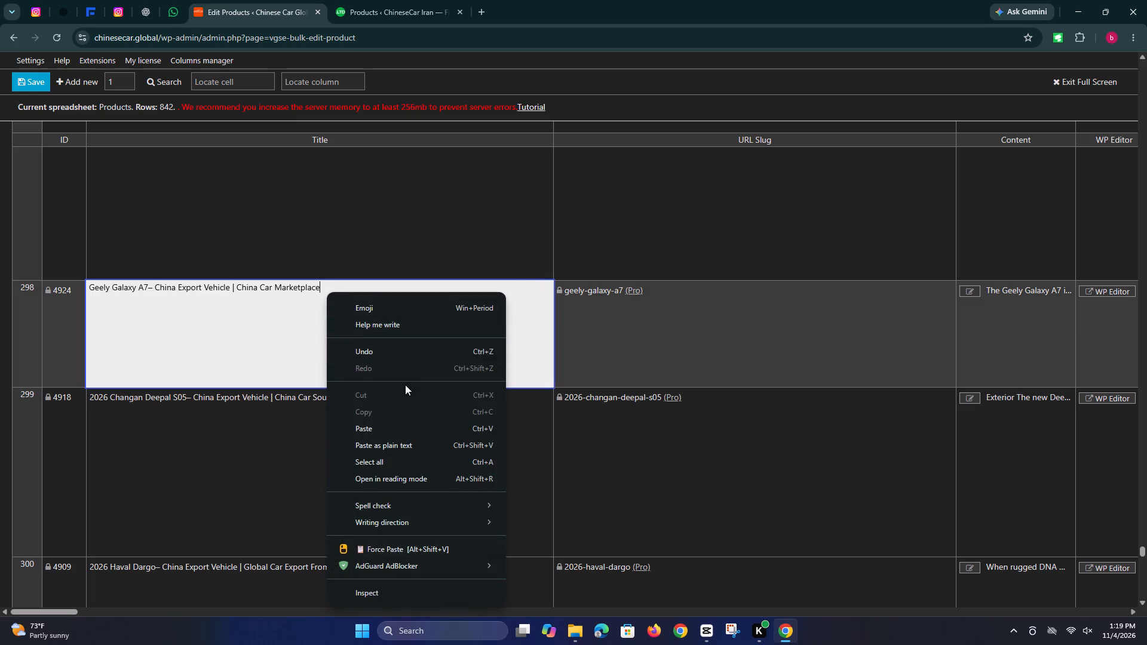
{"action": "left_click", "coordinate": [387, 426]}
{"action": "double_click", "coordinate": [373, 406]}
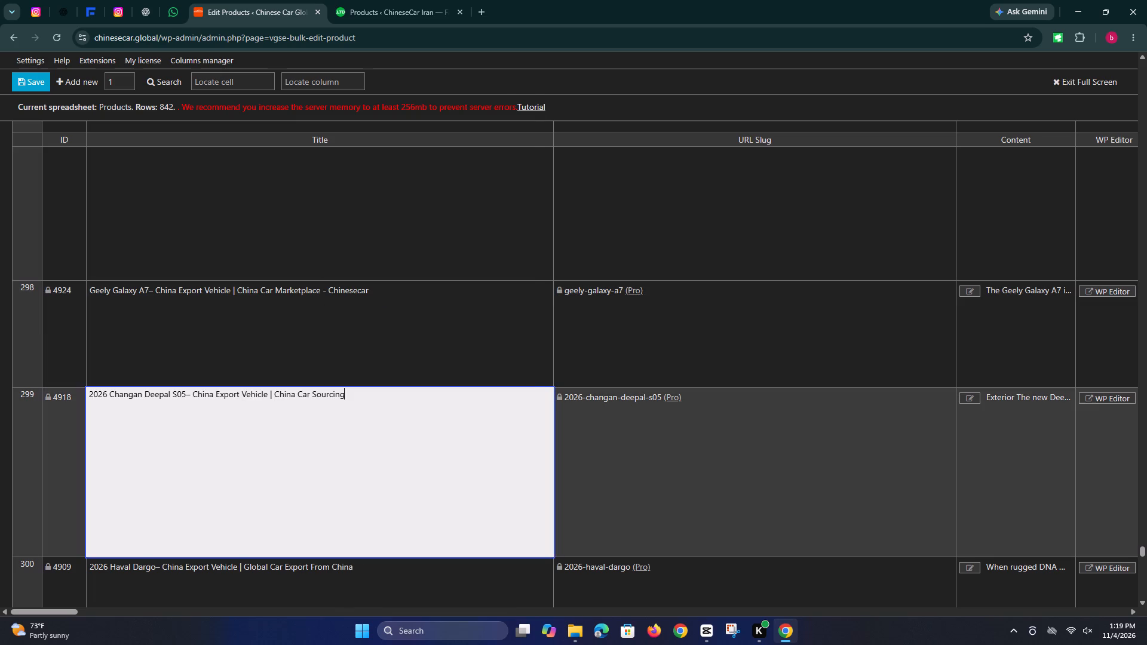
{"action": "right_click", "coordinate": [357, 395]}
{"action": "left_click", "coordinate": [423, 223]}
Append " - Chinesecar" to the Haval Dargo title in row 300.
{"action": "scroll", "coordinate": [405, 373], "scroll_direction": "down", "scroll_amount": 2}
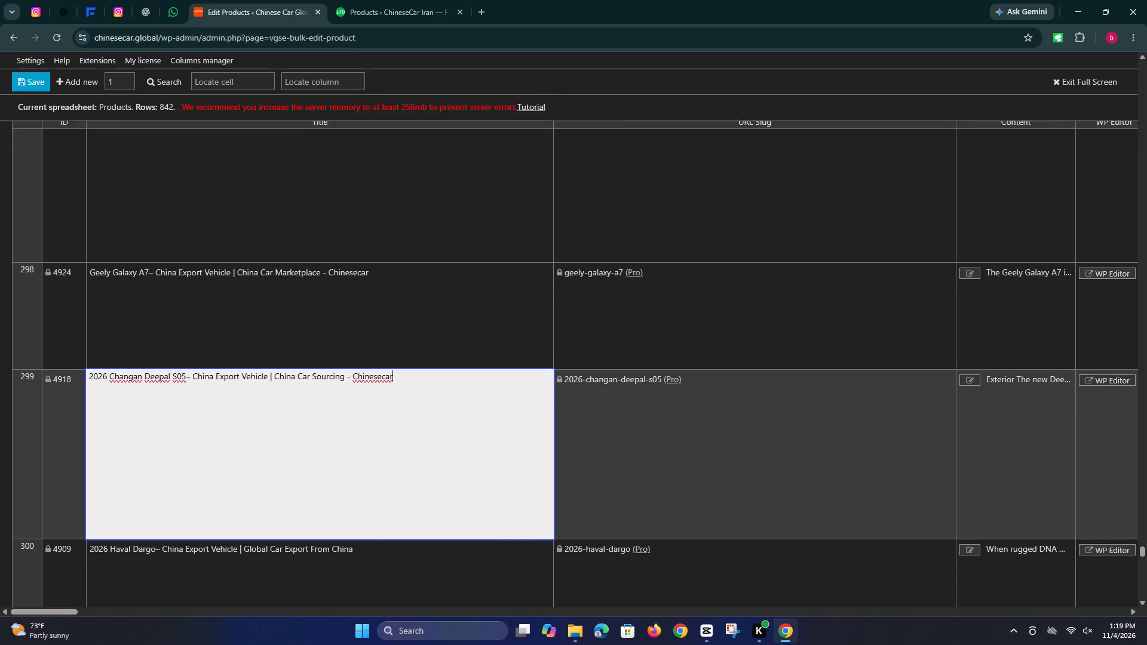
{"action": "scroll", "coordinate": [405, 373], "scroll_direction": "down", "scroll_amount": 2}
{"action": "triple_click", "coordinate": [333, 349]}
{"action": "right_click", "coordinate": [361, 325]}
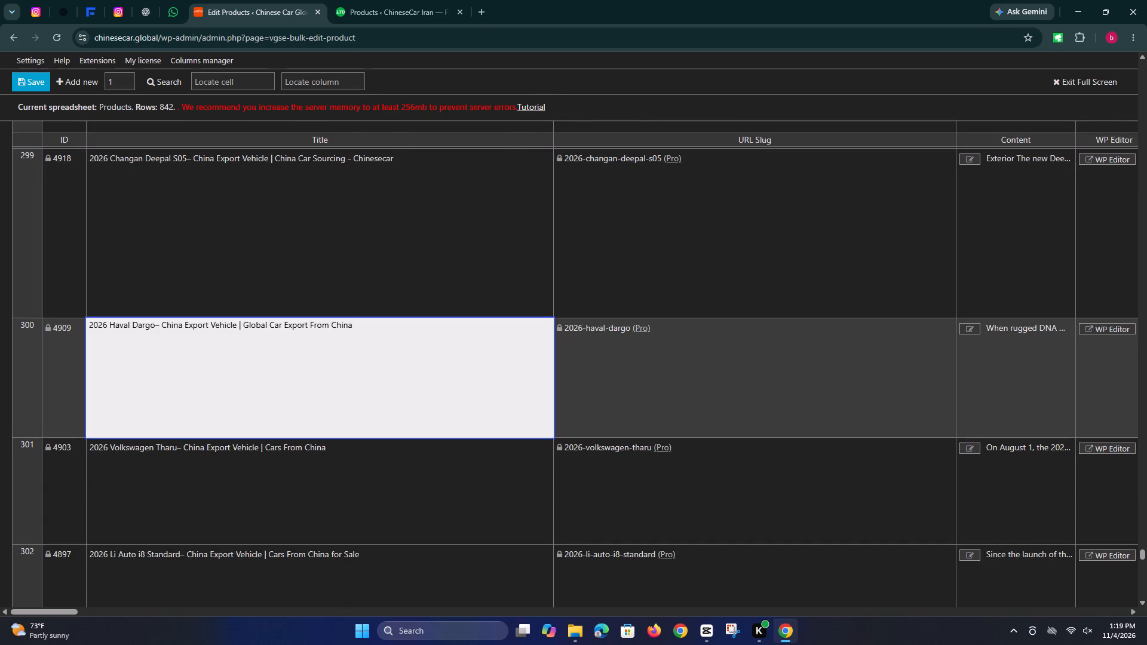
{"action": "left_click", "coordinate": [428, 148]}
Save the edited product titles in the spreadsheet.
{"action": "left_click", "coordinate": [26, 82]}
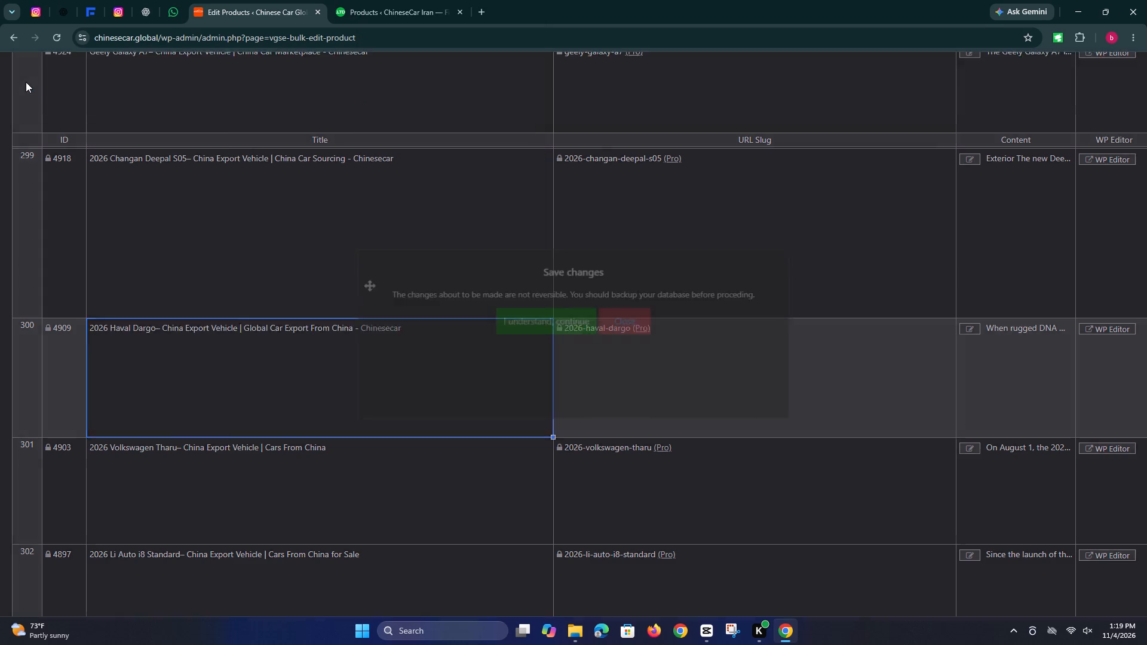
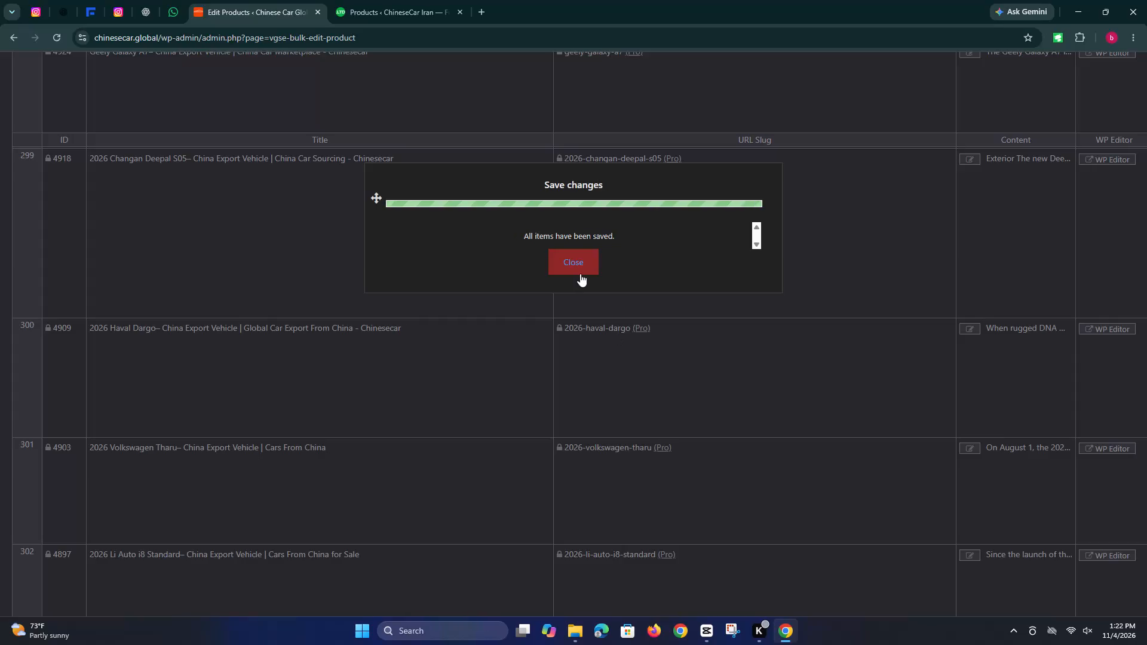
Close the Save changes dialog to return to the product spreadsheet.
{"action": "left_click", "coordinate": [580, 271]}
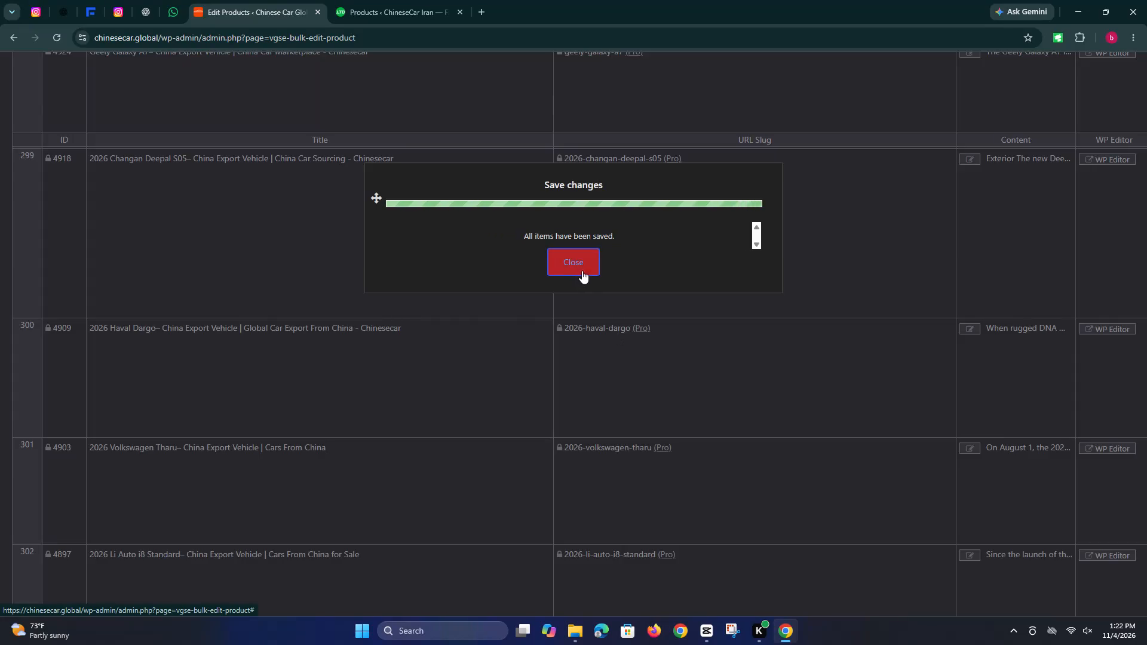
Append " - Chinesecar" to the titles in rows 301 and 302: Volkswagen Tharu and Li Auto i8 Standard.
{"action": "scroll", "coordinate": [458, 370], "scroll_direction": "down", "scroll_amount": 3}
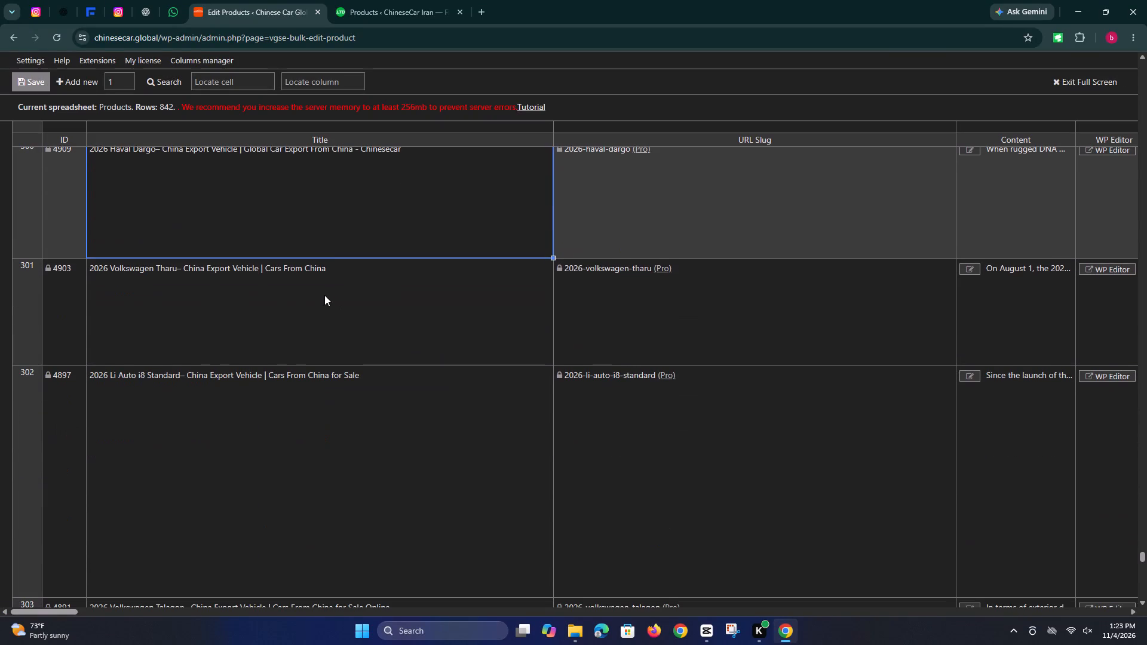
{"action": "double_click", "coordinate": [324, 295]}
{"action": "right_click", "coordinate": [330, 266]}
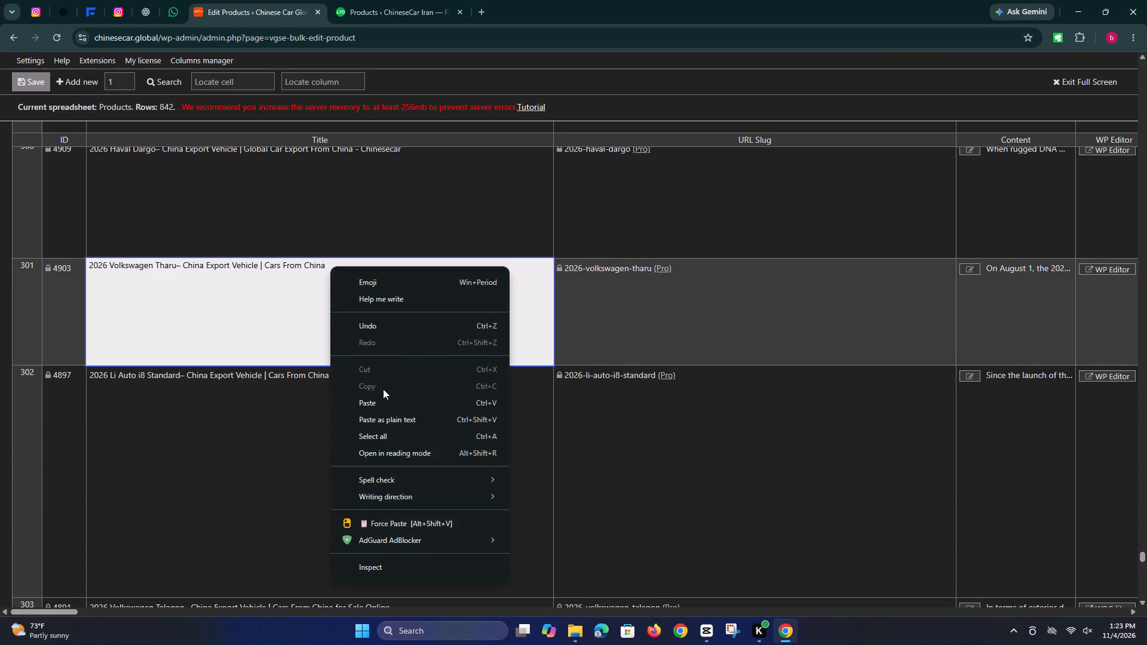
{"action": "left_click", "coordinate": [380, 402]}
{"action": "scroll", "coordinate": [385, 370], "scroll_direction": "down", "scroll_amount": 2}
{"action": "double_click", "coordinate": [369, 263]}
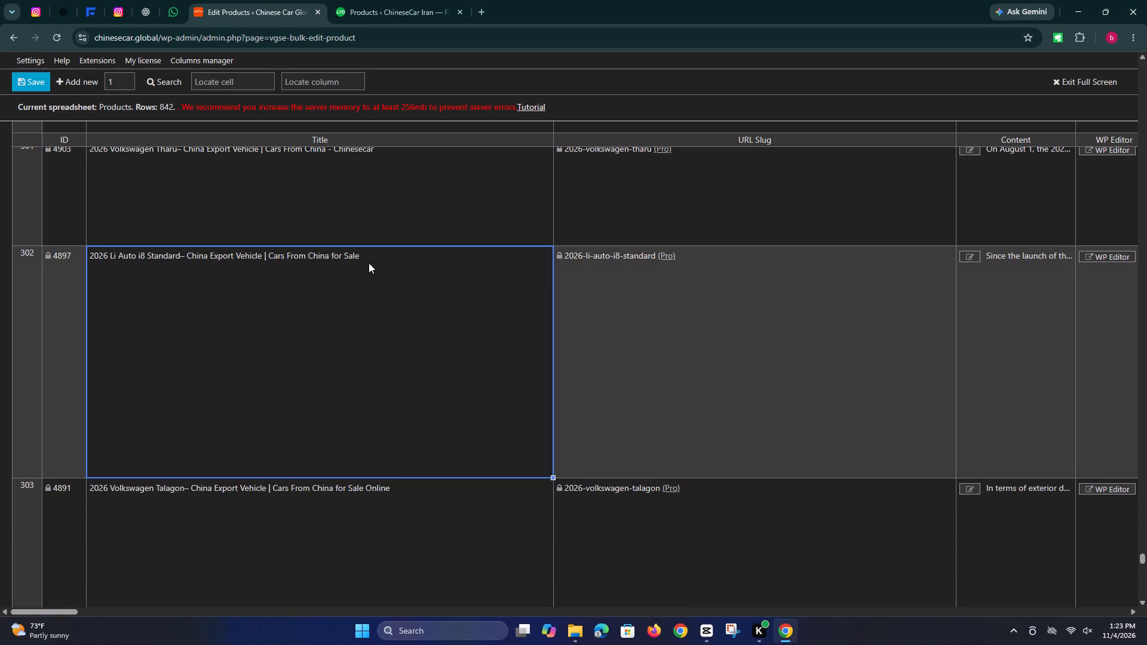
{"action": "left_click", "coordinate": [369, 263]}
{"action": "right_click", "coordinate": [364, 255]}
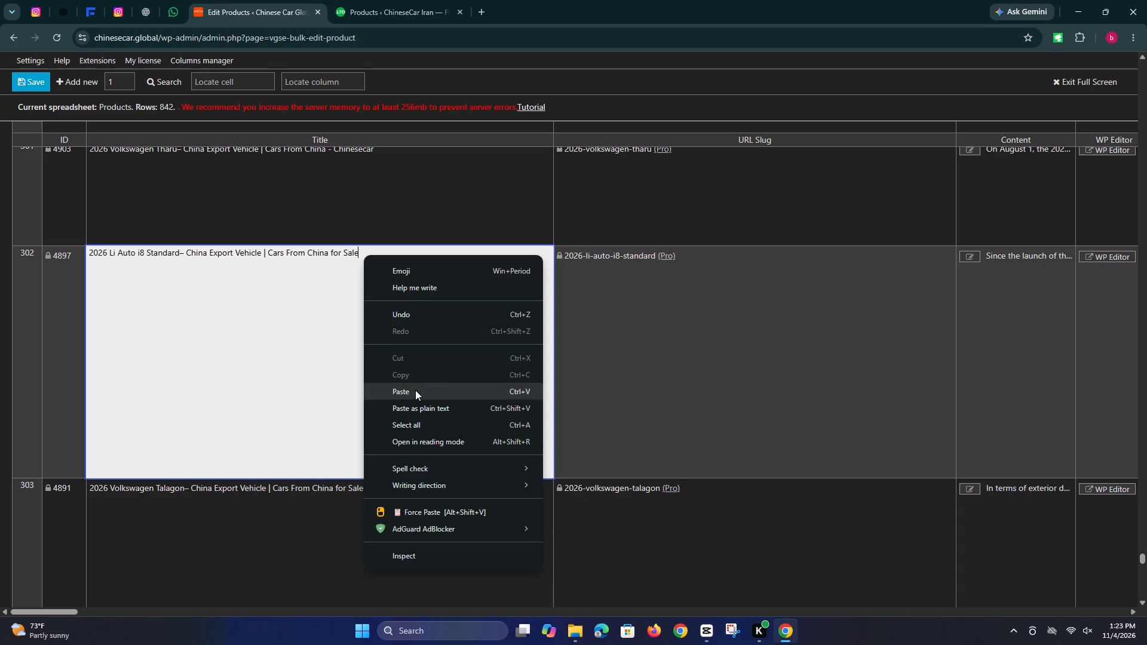
{"action": "left_click", "coordinate": [415, 390]}
Append " - Chinesecar" to the titles in rows 303 and 304: Volkswagen Talagon and Changan Deepal L07.
{"action": "scroll", "coordinate": [419, 352], "scroll_direction": "down", "scroll_amount": 3}
{"action": "triple_click", "coordinate": [372, 345]}
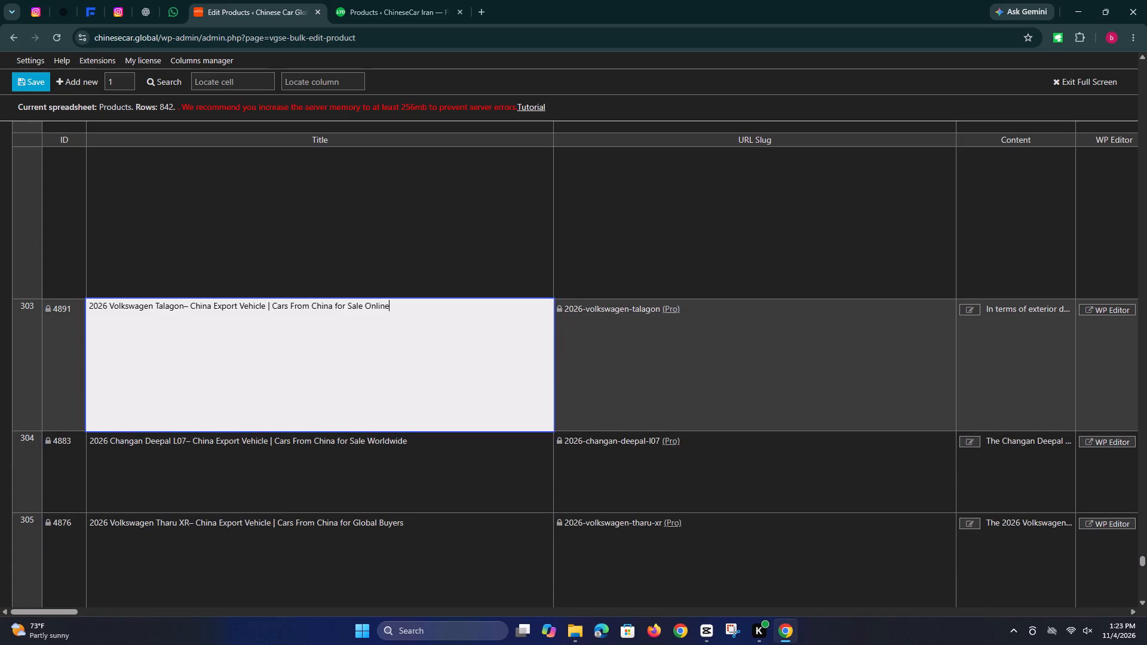
{"action": "right_click", "coordinate": [390, 308]}
{"action": "left_click", "coordinate": [447, 434]}
{"action": "scroll", "coordinate": [401, 349], "scroll_direction": "down", "scroll_amount": 2}
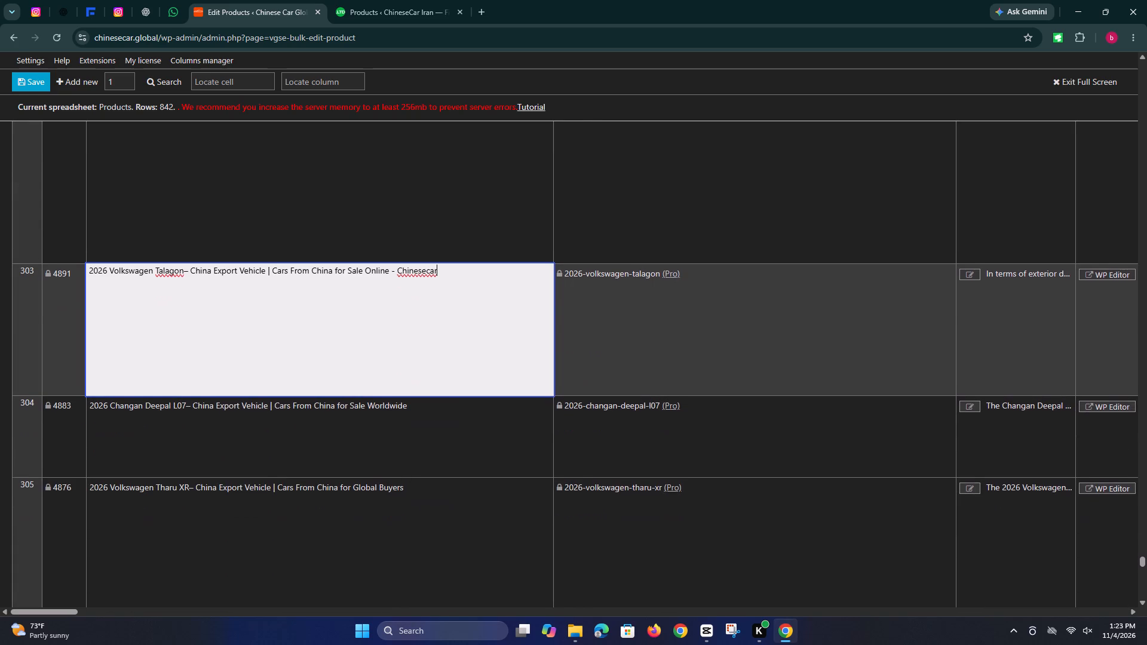
{"action": "double_click", "coordinate": [399, 336]}
{"action": "right_click", "coordinate": [413, 321]}
{"action": "left_click", "coordinate": [413, 321]}
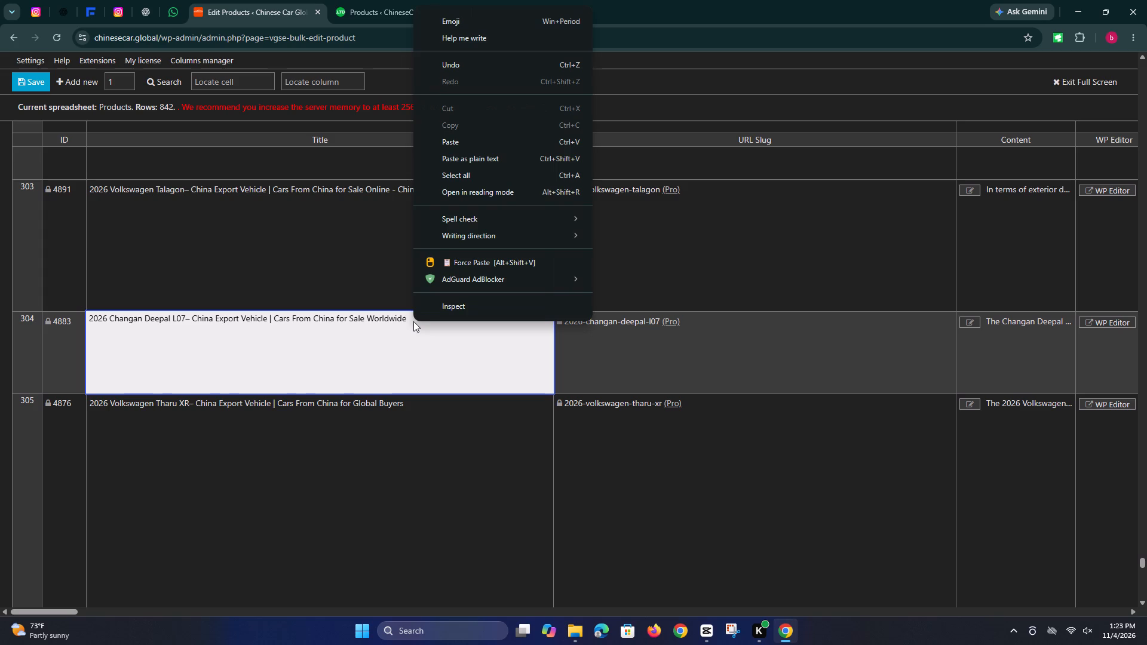
{"action": "left_click", "coordinate": [482, 139]}
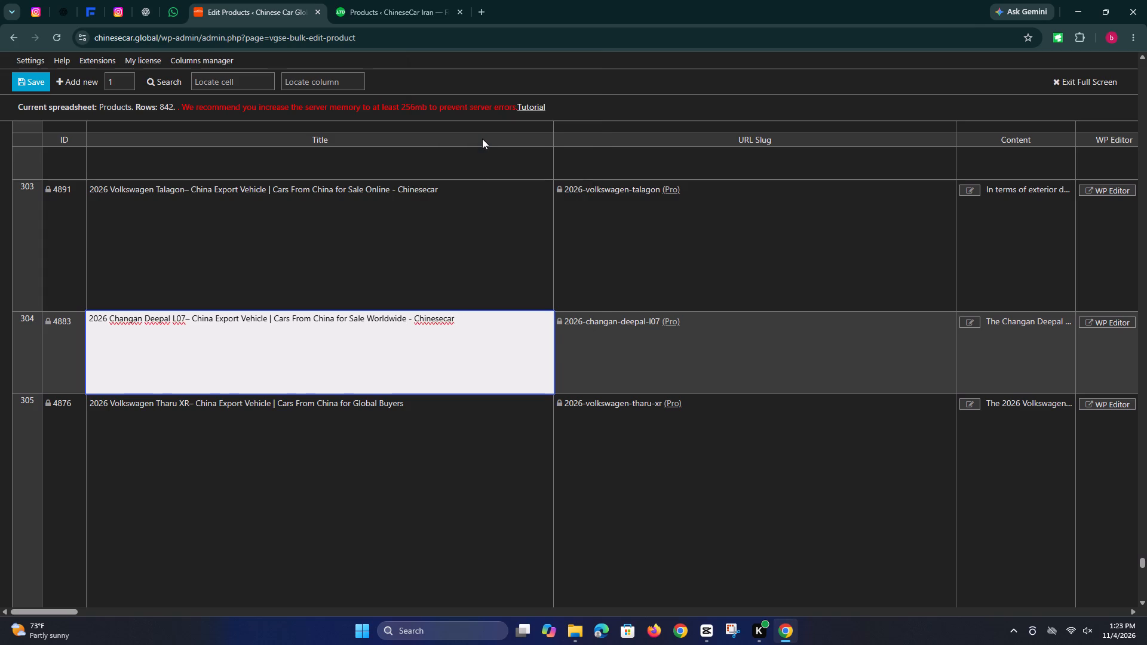
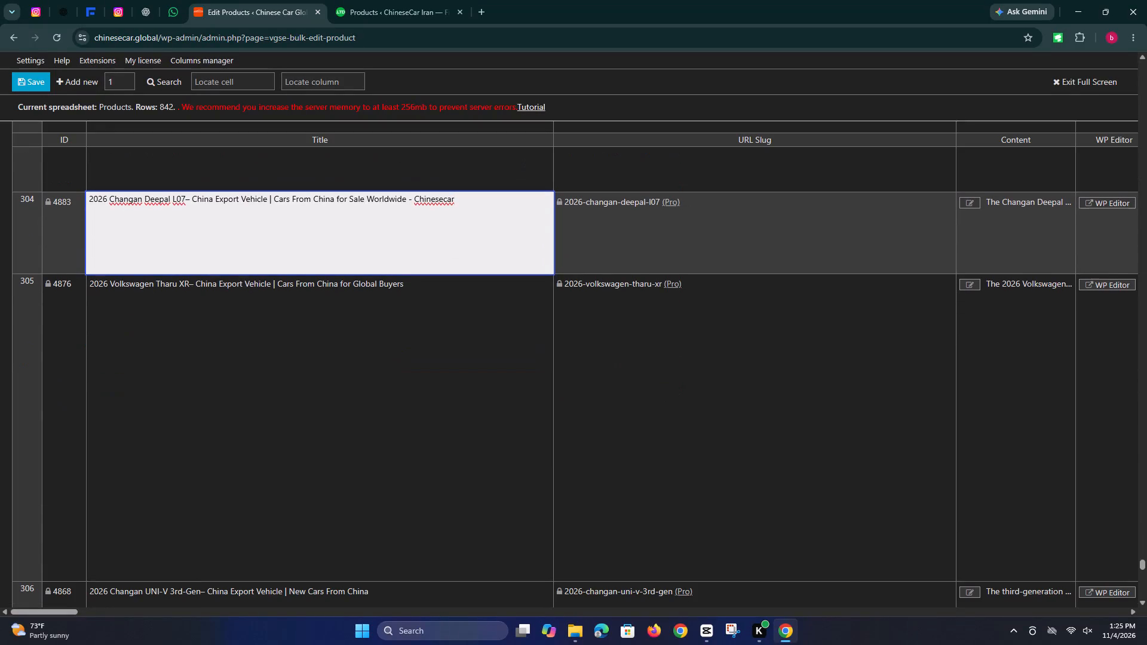
Append " - Chinesecar" to the titles in rows 305 and 306: Volkswagen Tharu XR and Changan UNI-V 3rd-Gen.
{"action": "double_click", "coordinate": [424, 324]}
{"action": "left_click", "coordinate": [424, 323]}
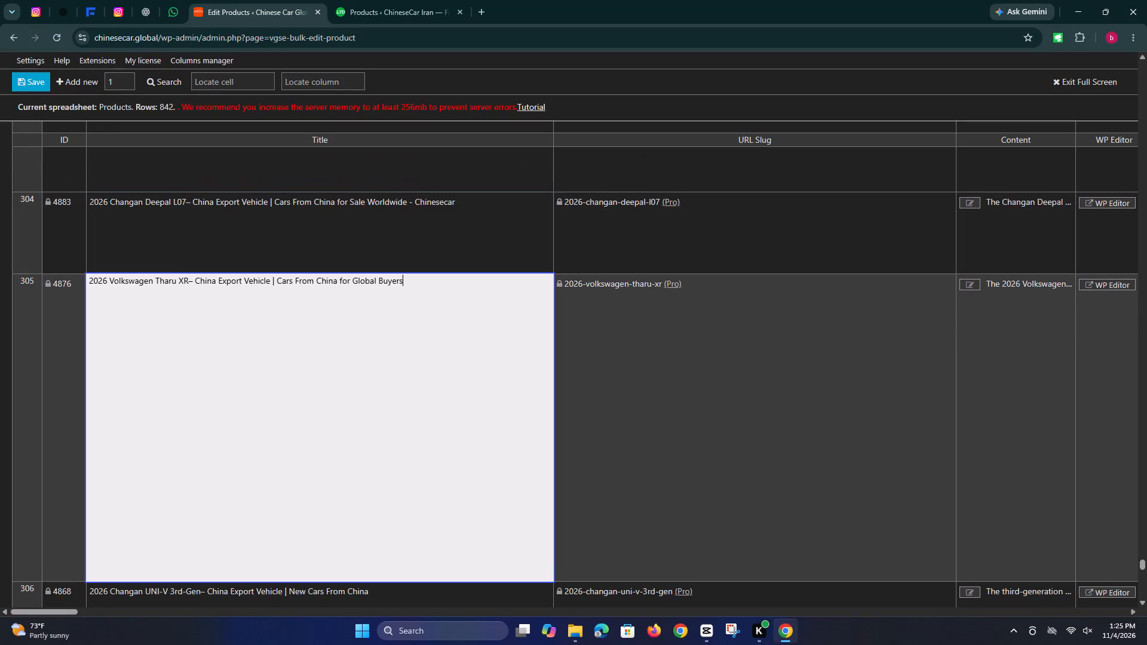
{"action": "right_click", "coordinate": [413, 283]}
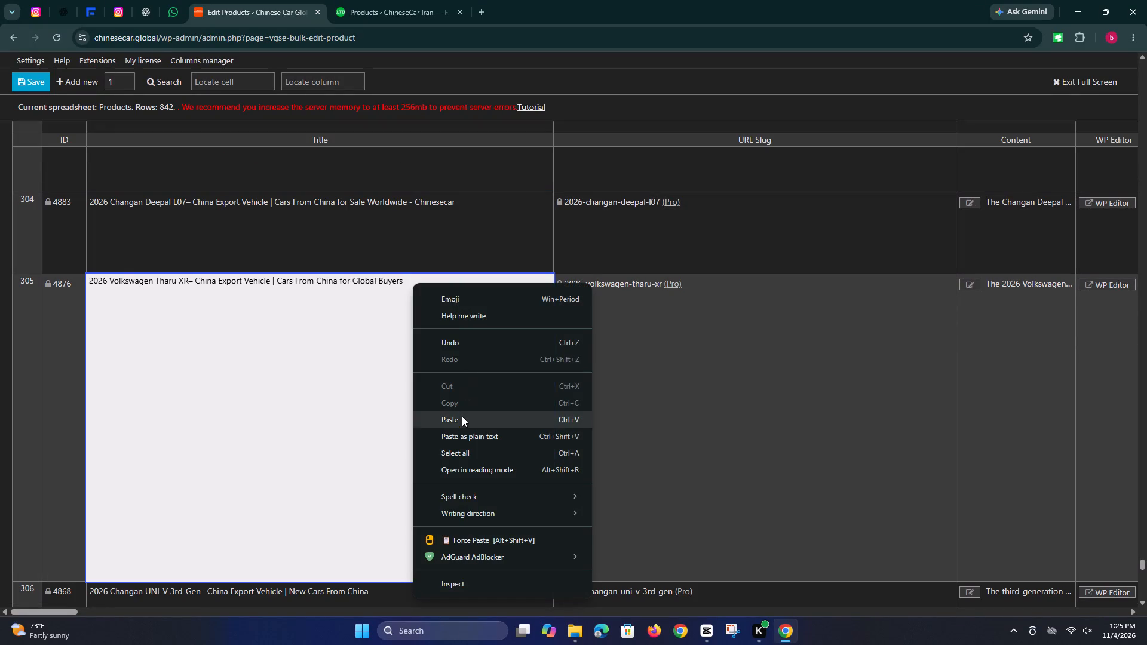
{"action": "left_click", "coordinate": [462, 417]}
{"action": "scroll", "coordinate": [422, 369], "scroll_direction": "down", "scroll_amount": 4}
{"action": "double_click", "coordinate": [363, 365]}
{"action": "left_click", "coordinate": [367, 365]}
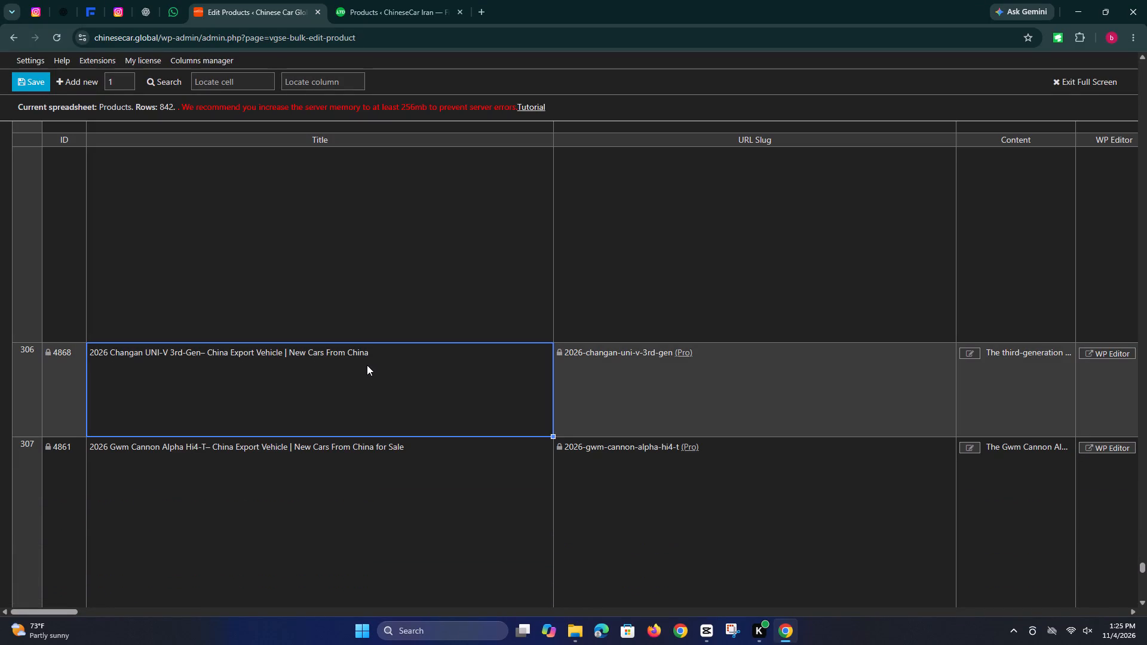
{"action": "right_click", "coordinate": [374, 354]}
{"action": "left_click", "coordinate": [438, 177]}
Append " - Chinesecar" to the titles in rows 307 and 308: Gwm Cannon Alpha Hi4-T and EXEED VX.
{"action": "scroll", "coordinate": [424, 308], "scroll_direction": "down", "scroll_amount": 2}
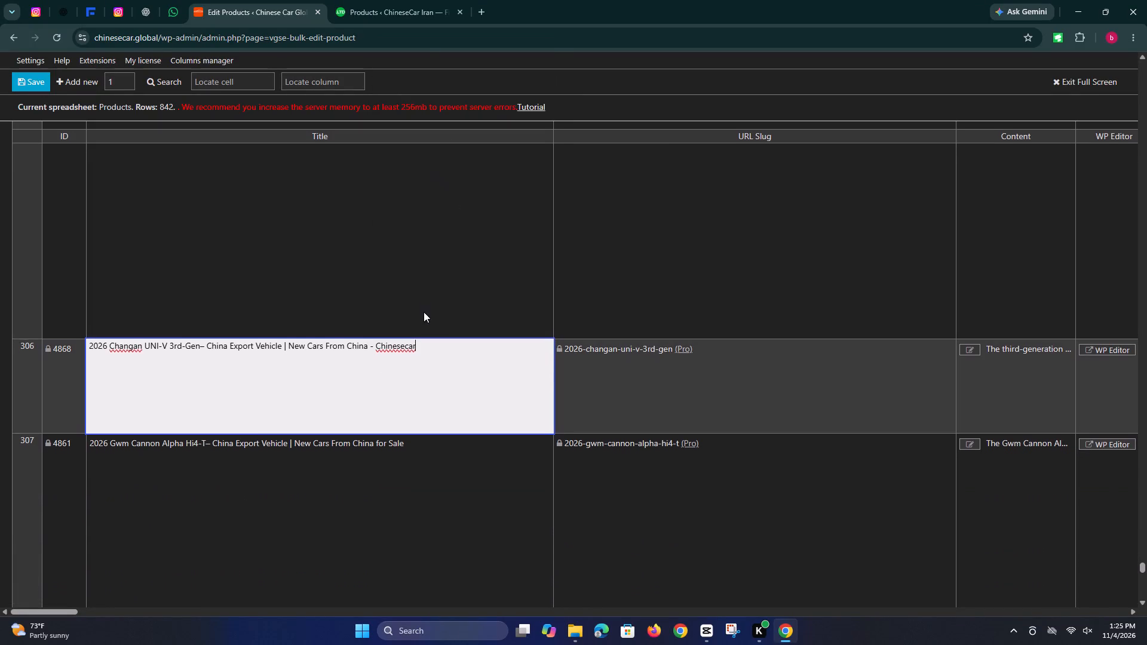
{"action": "scroll", "coordinate": [424, 312], "scroll_direction": "down", "scroll_amount": 2}
{"action": "triple_click", "coordinate": [388, 288]}
{"action": "left_click", "coordinate": [406, 213]}
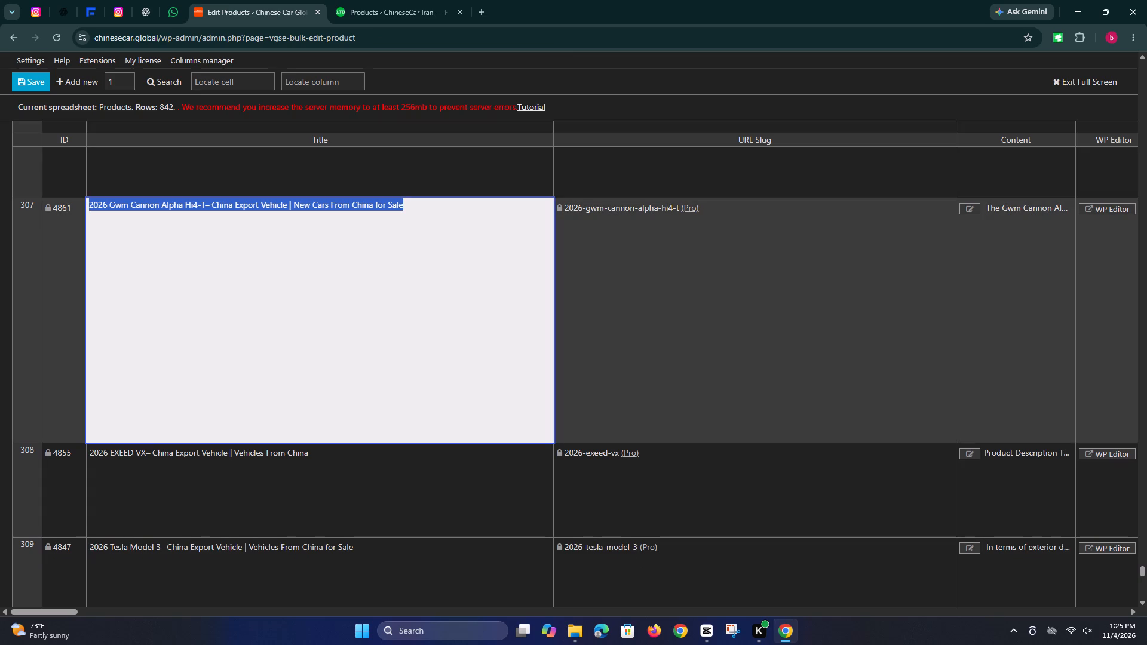
{"action": "left_click", "coordinate": [409, 208]}
{"action": "right_click", "coordinate": [409, 207]}
{"action": "left_click", "coordinate": [463, 345]}
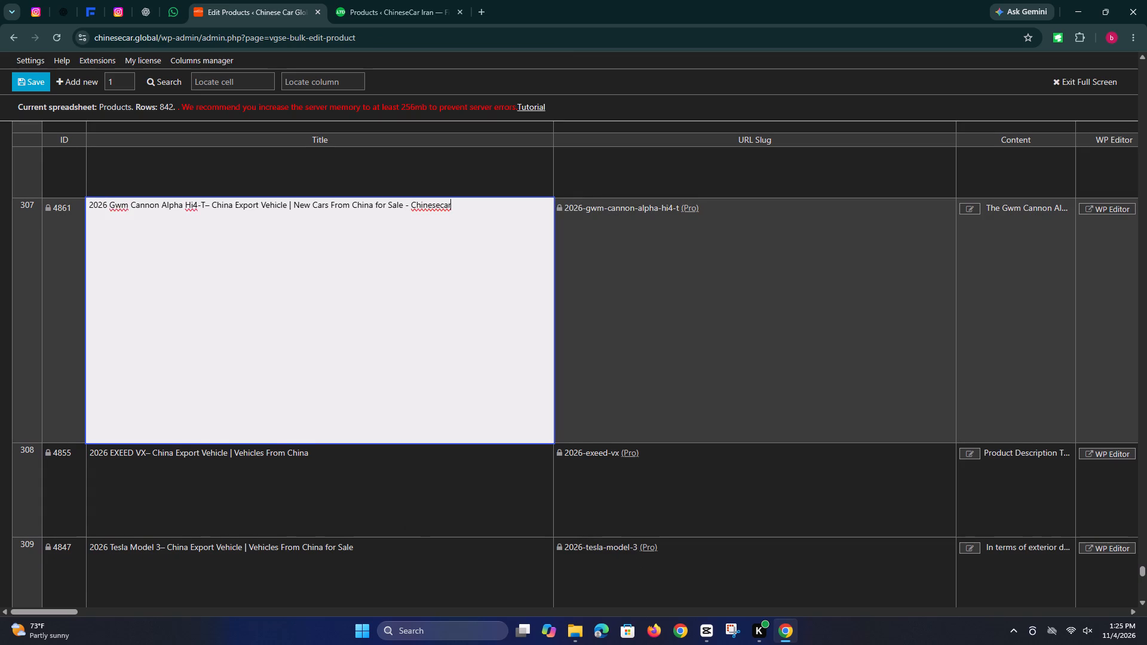
{"action": "scroll", "coordinate": [438, 331], "scroll_direction": "down", "scroll_amount": 3}
{"action": "triple_click", "coordinate": [309, 314]}
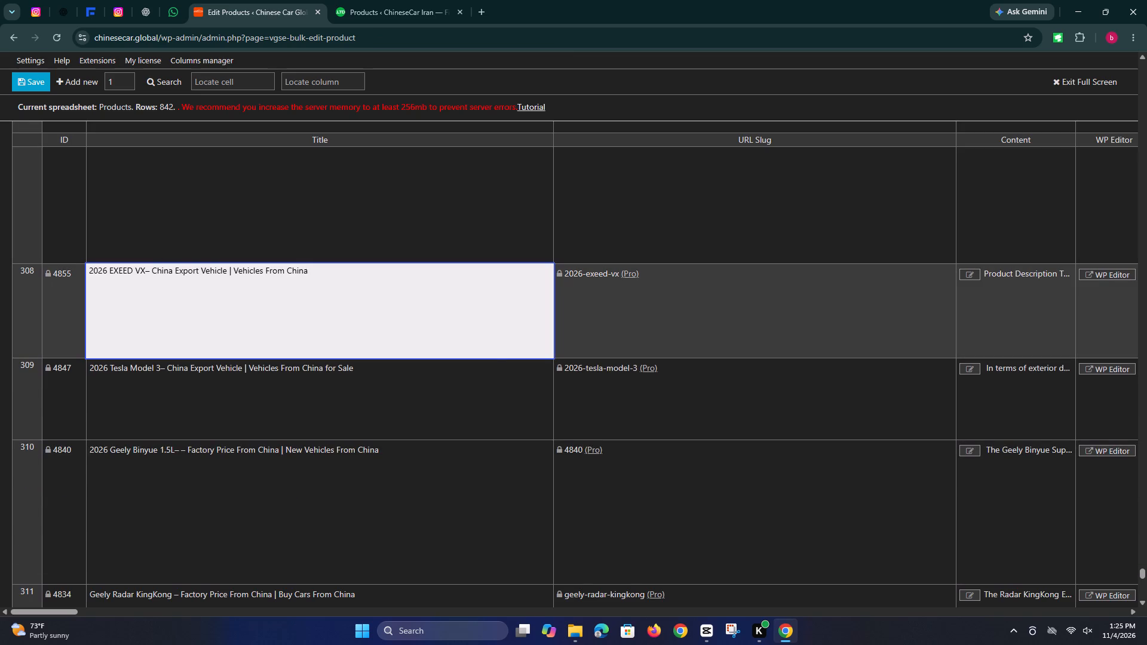
{"action": "right_click", "coordinate": [317, 272]}
{"action": "left_click", "coordinate": [360, 409]}
Append " - Chinesecar" to the titles in rows 309 and 310: Tesla Model 3 and Geely Binyue 1.5L.
{"action": "scroll", "coordinate": [353, 356], "scroll_direction": "down", "scroll_amount": 2}
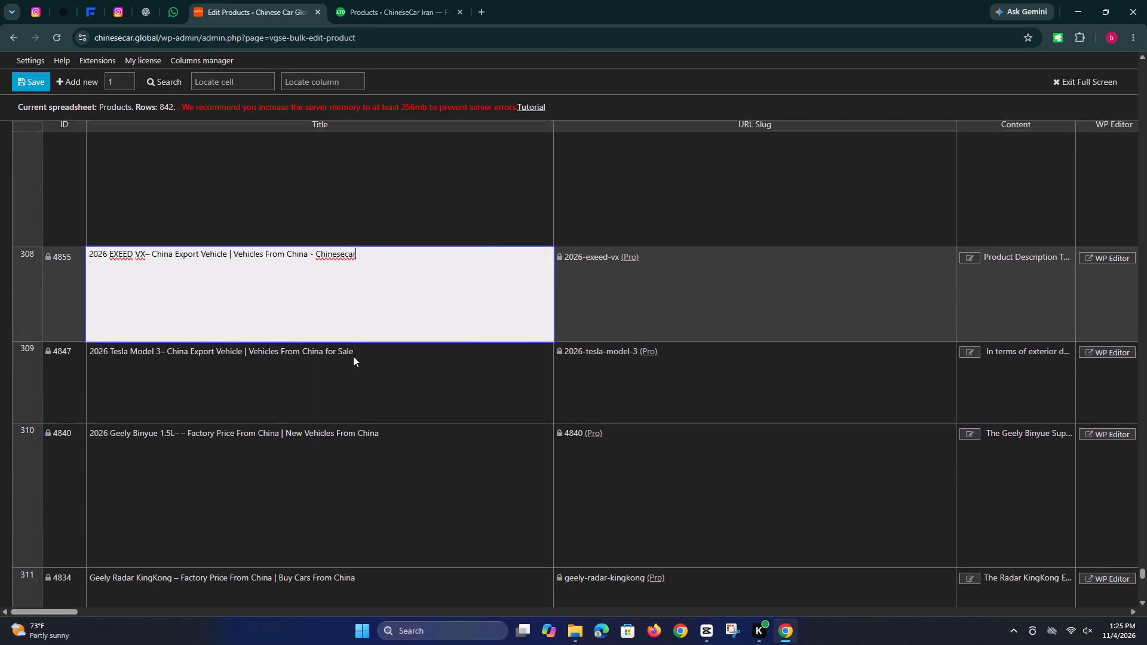
{"action": "triple_click", "coordinate": [357, 289]}
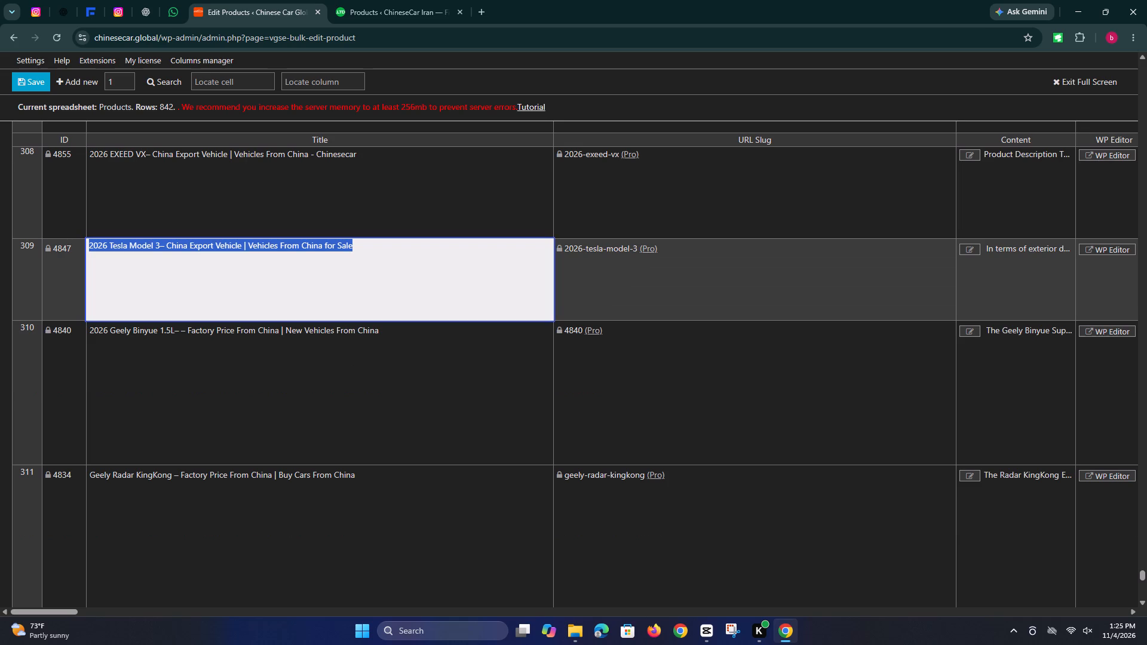
{"action": "left_click", "coordinate": [358, 247]}
{"action": "right_click", "coordinate": [358, 247]}
{"action": "left_click", "coordinate": [424, 385]}
{"action": "double_click", "coordinate": [382, 358]}
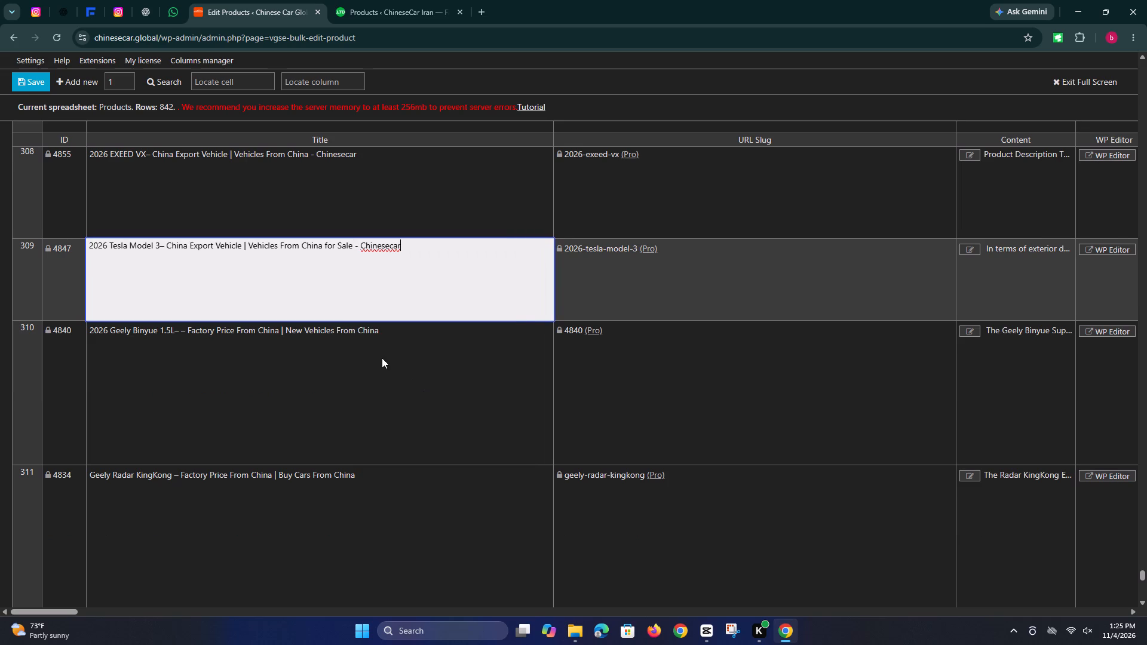
{"action": "left_click", "coordinate": [390, 330]}
{"action": "right_click", "coordinate": [390, 330]}
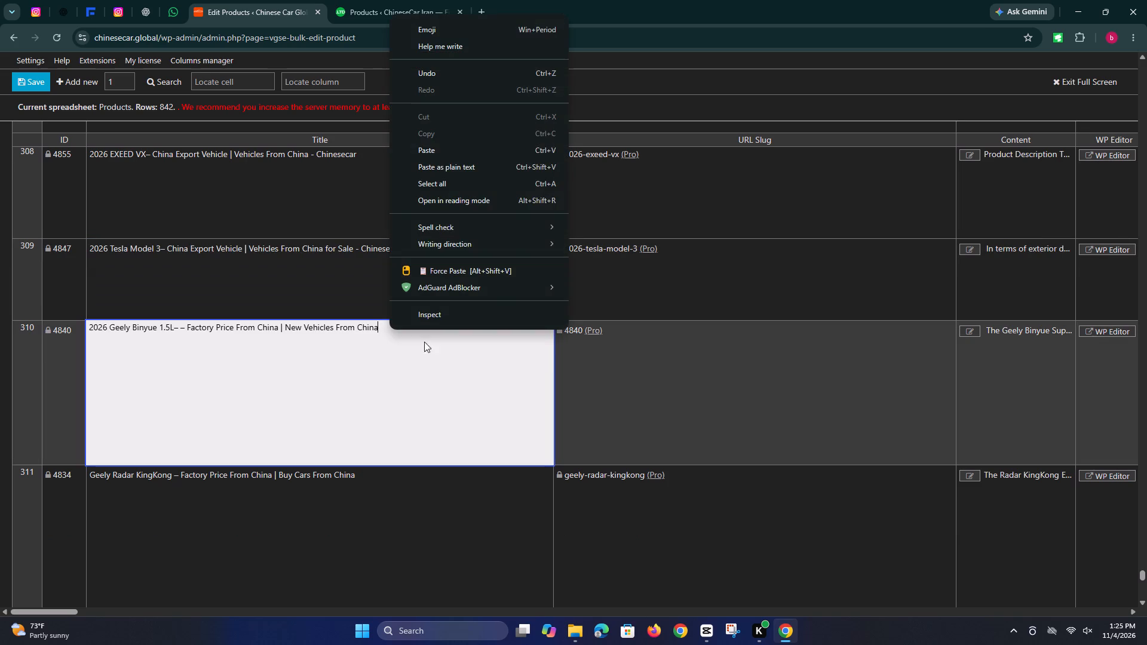
{"action": "left_click", "coordinate": [456, 150]}
Append " - Chinesecar" to the titles in rows 311 and 312: Geely Radar KingKong and LYNK&CO 06 Relive.
{"action": "scroll", "coordinate": [396, 302], "scroll_direction": "down", "scroll_amount": 4}
{"action": "triple_click", "coordinate": [370, 281]}
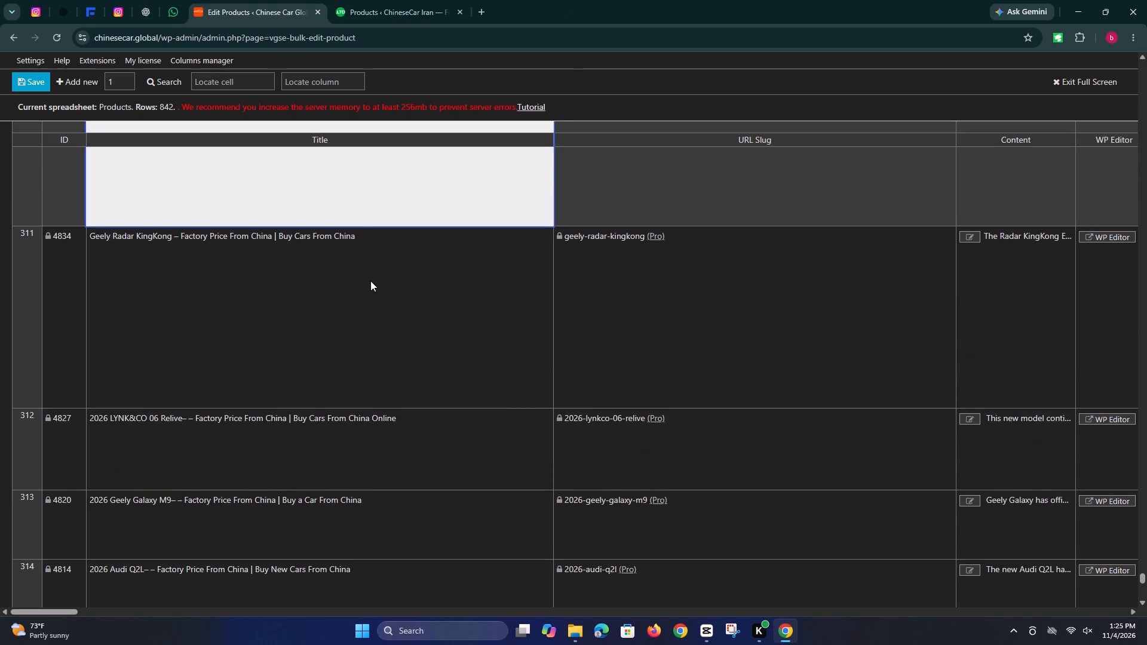
{"action": "right_click", "coordinate": [367, 236]}
{"action": "left_click", "coordinate": [434, 379]}
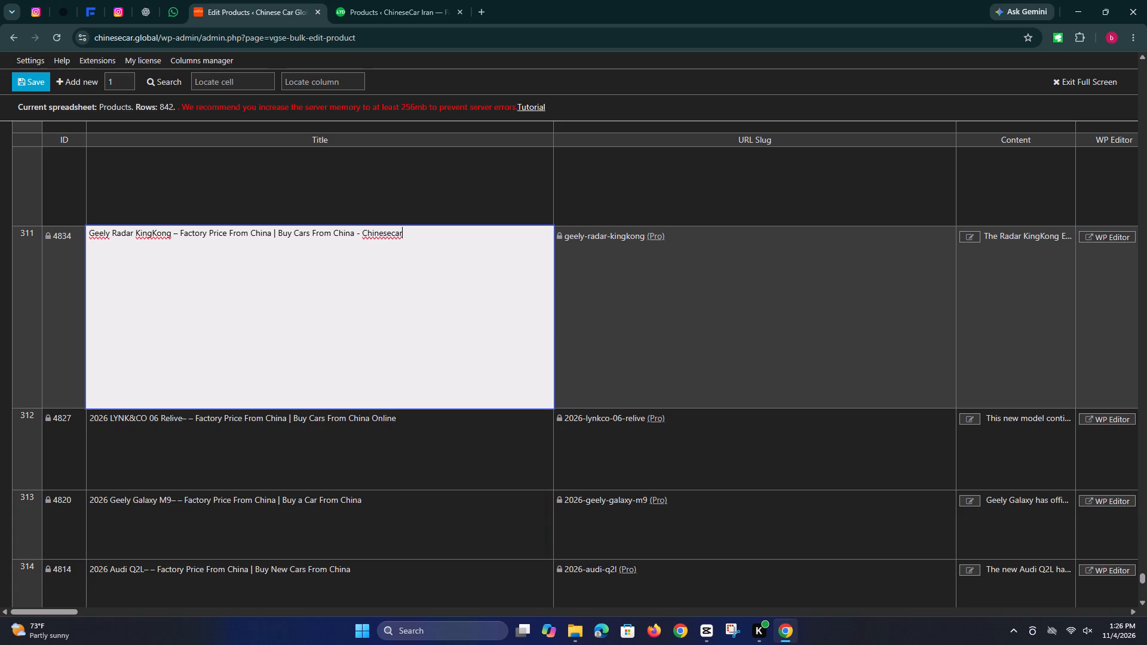
{"action": "scroll", "coordinate": [418, 341], "scroll_direction": "down", "scroll_amount": 3}
{"action": "triple_click", "coordinate": [367, 287]}
{"action": "right_click", "coordinate": [403, 239]}
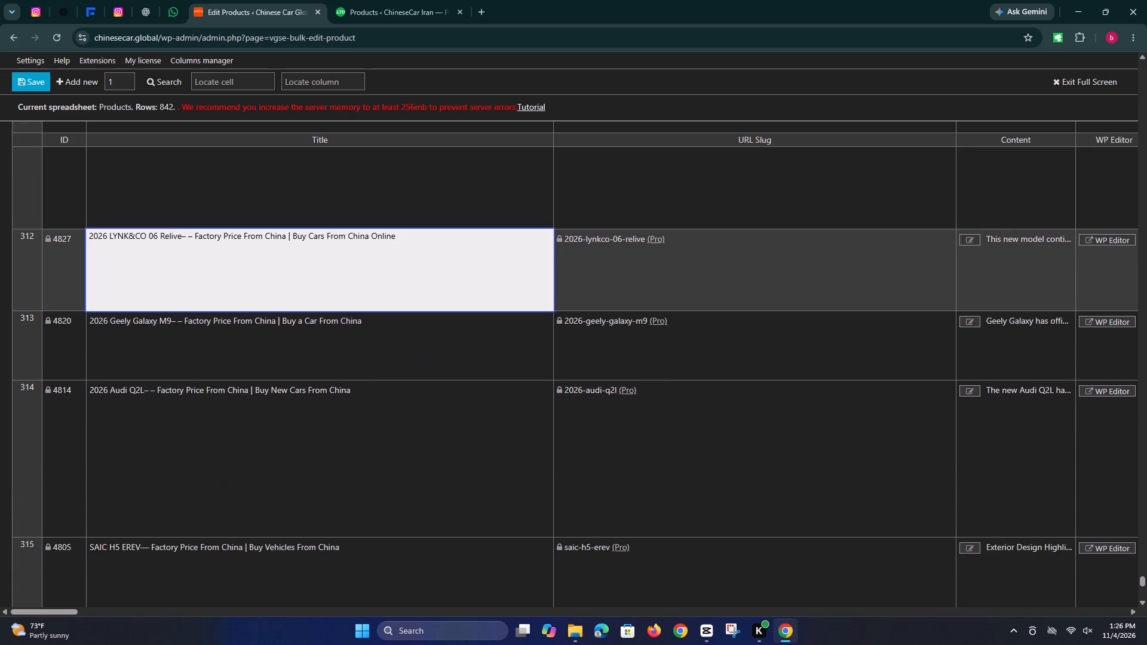
{"action": "left_click", "coordinate": [456, 376]}
Append " - Chinesecar" to the titles in rows 313 and 314: Geely Galaxy M9 and Audi Q2L.
{"action": "triple_click", "coordinate": [355, 339]}
{"action": "left_click", "coordinate": [366, 321]}
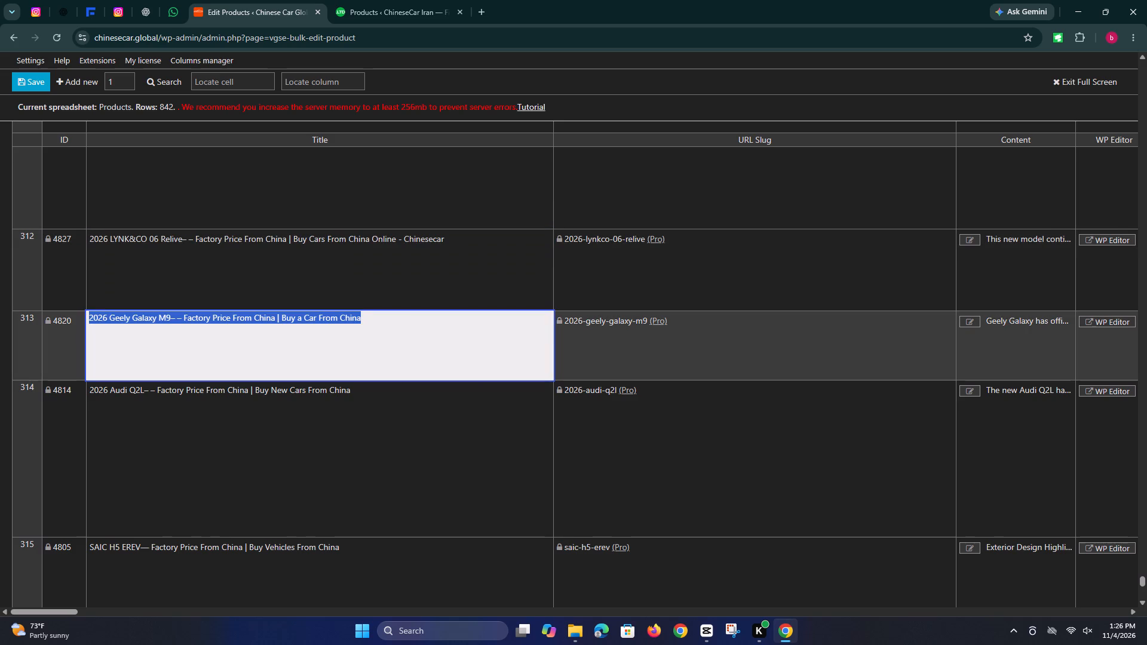
{"action": "right_click", "coordinate": [366, 320]}
{"action": "left_click", "coordinate": [409, 140]}
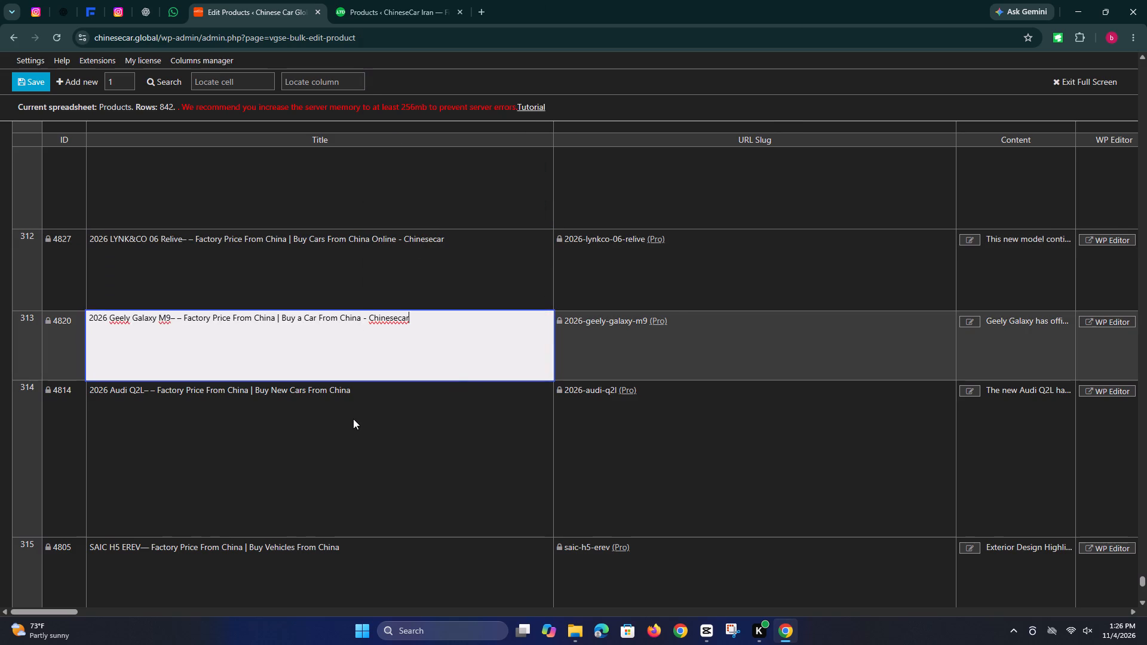
{"action": "double_click", "coordinate": [352, 422]}
{"action": "left_click", "coordinate": [358, 388]}
{"action": "right_click", "coordinate": [358, 388]}
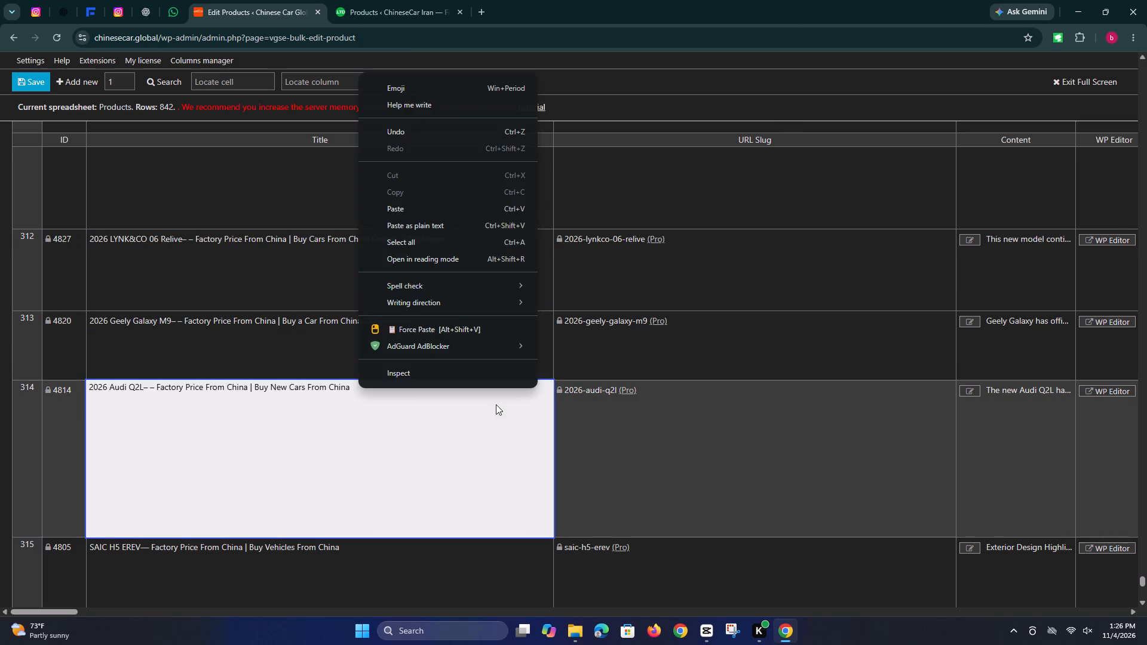
{"action": "left_click", "coordinate": [415, 211]}
Append " - Chinesecar" to the titles in rows 315 and 316: SAIC H5 EREV and NIO ES8 2026.
{"action": "scroll", "coordinate": [395, 373], "scroll_direction": "down", "scroll_amount": 4}
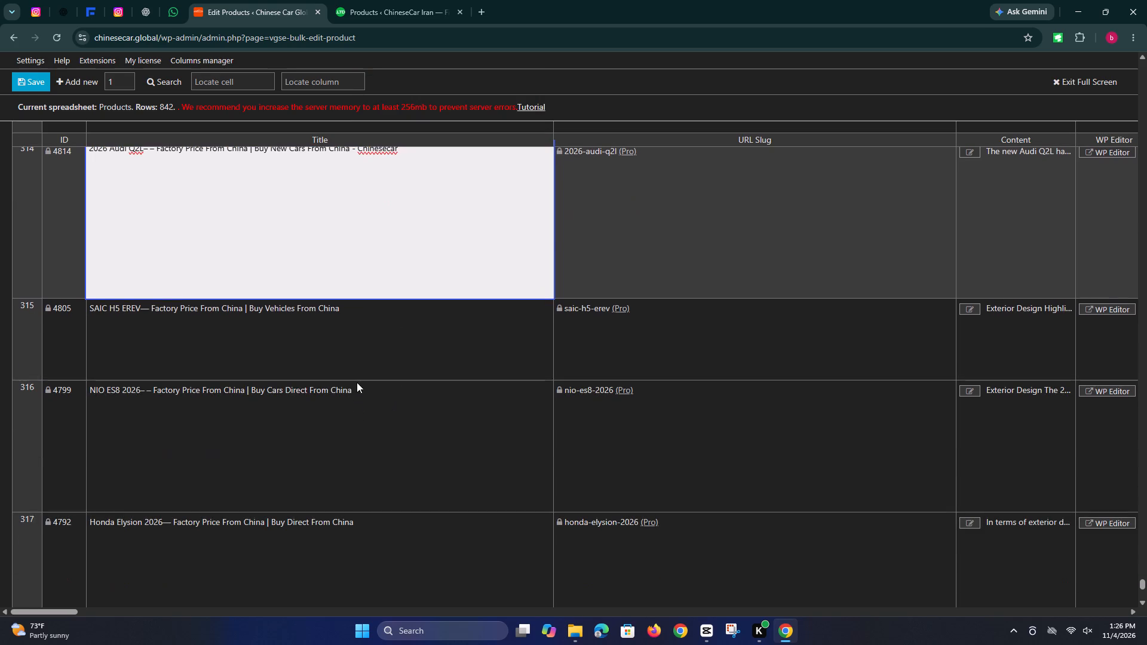
{"action": "triple_click", "coordinate": [357, 357]}
{"action": "right_click", "coordinate": [342, 301]}
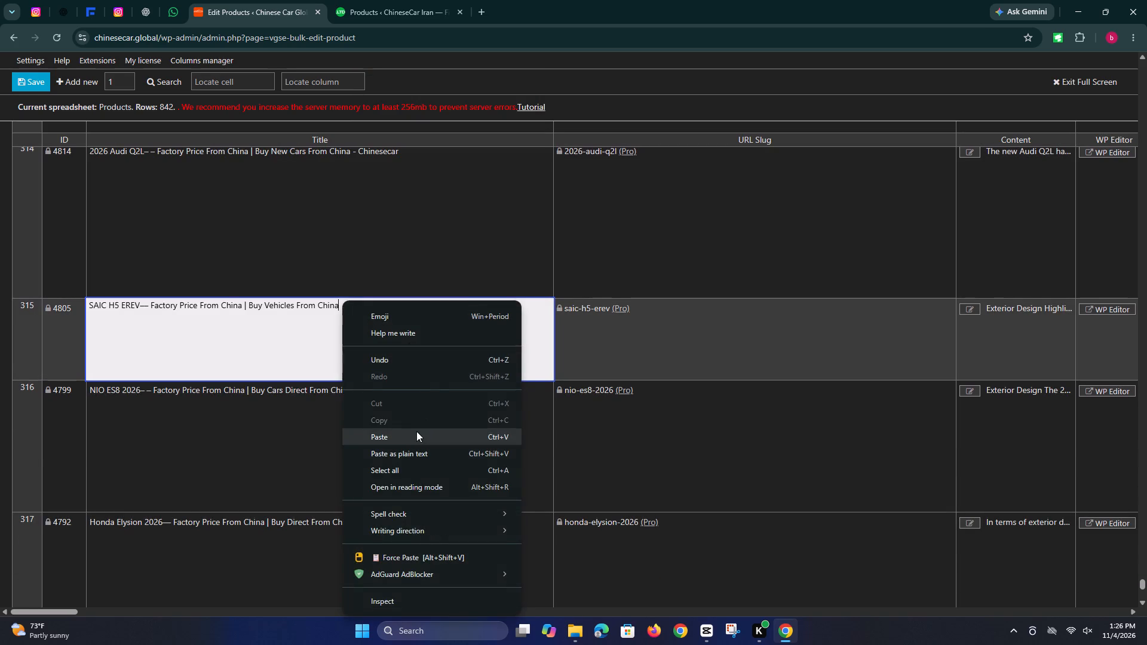
{"action": "left_click", "coordinate": [401, 430]}
{"action": "double_click", "coordinate": [335, 405]}
{"action": "right_click", "coordinate": [364, 391]}
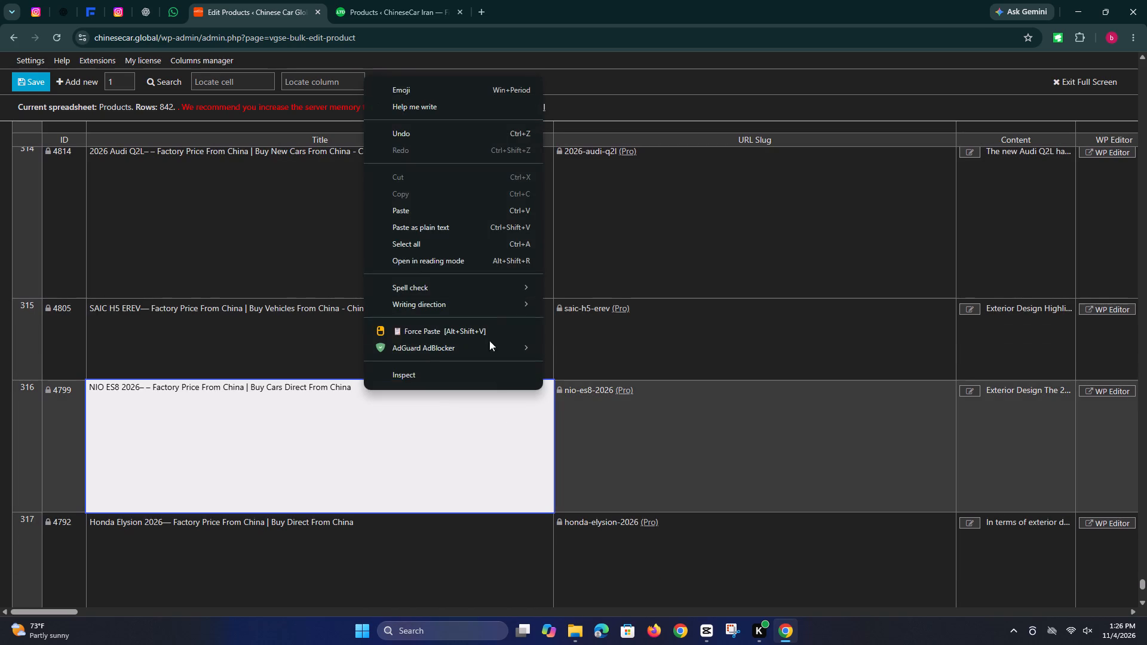
{"action": "left_click", "coordinate": [433, 213]}
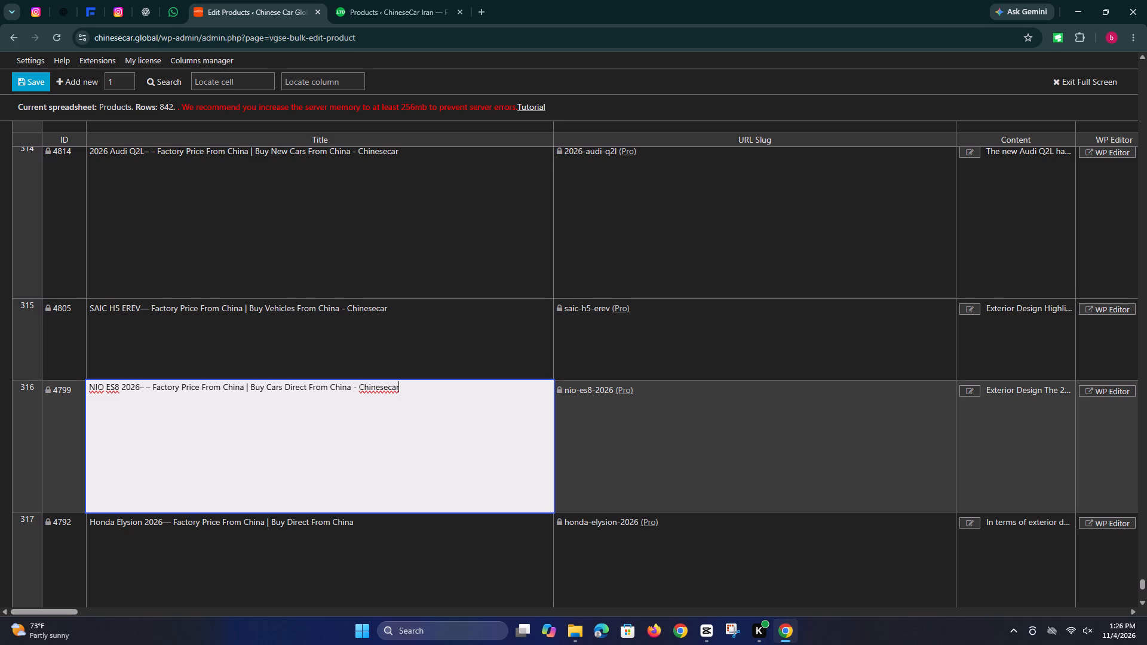
Append " - Chinesecar" to the titles in rows 317 and 318: Honda Elysion 2026 and Xpeng P7 2026.
{"action": "scroll", "coordinate": [372, 439], "scroll_direction": "down", "scroll_amount": 3}
{"action": "triple_click", "coordinate": [358, 379]}
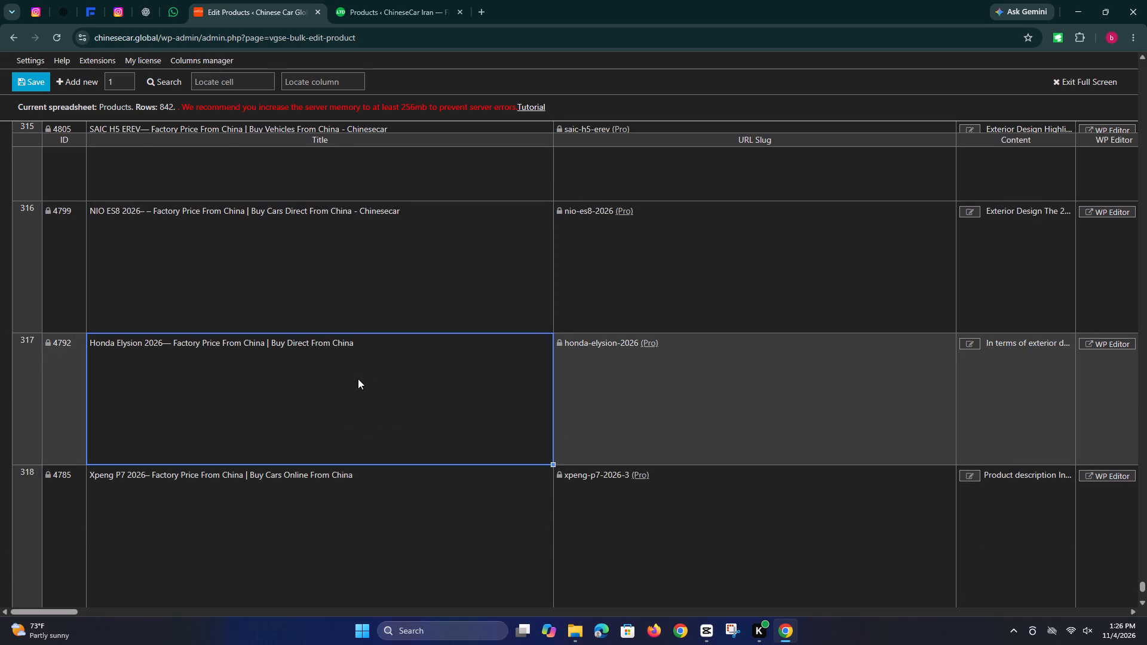
{"action": "right_click", "coordinate": [357, 339]}
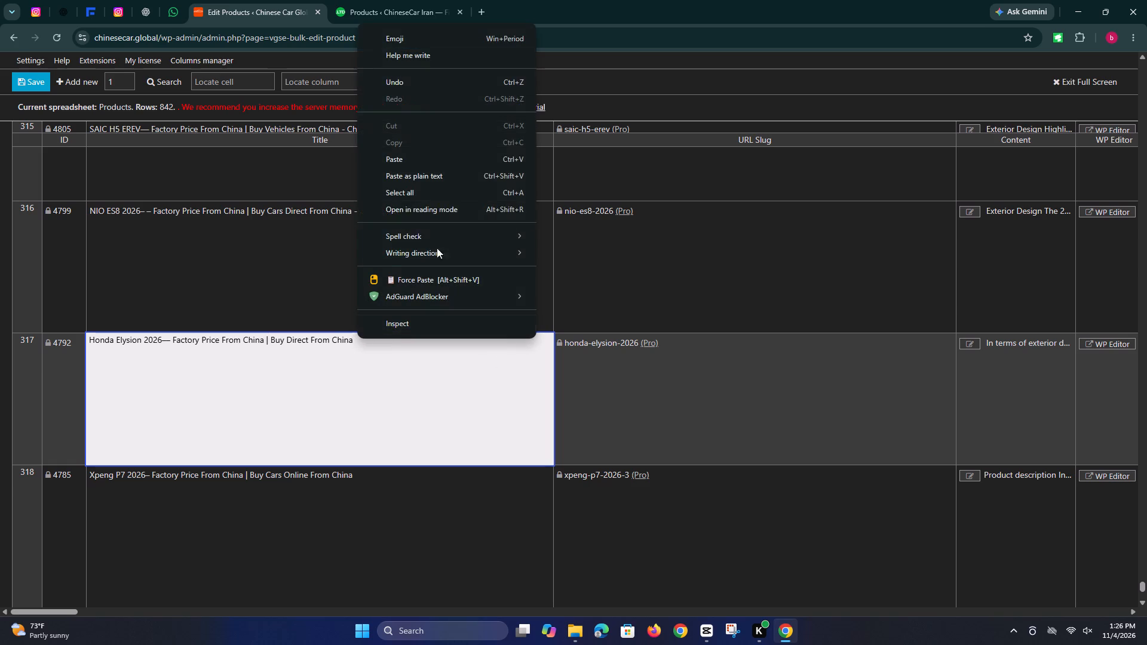
{"action": "left_click", "coordinate": [397, 157]}
{"action": "double_click", "coordinate": [365, 504]}
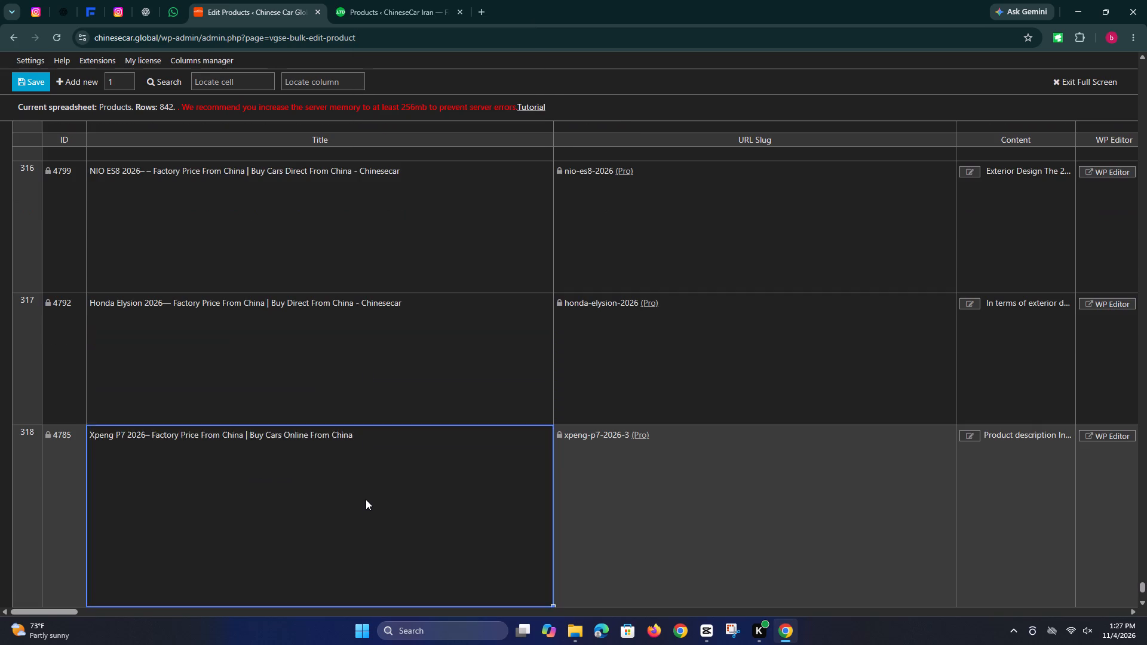
{"action": "right_click", "coordinate": [361, 439]}
{"action": "left_click", "coordinate": [419, 262]}
Open the title in row 319, AUDI E5 Sportback 2026, for editing.
{"action": "scroll", "coordinate": [425, 398], "scroll_direction": "down", "scroll_amount": 5}
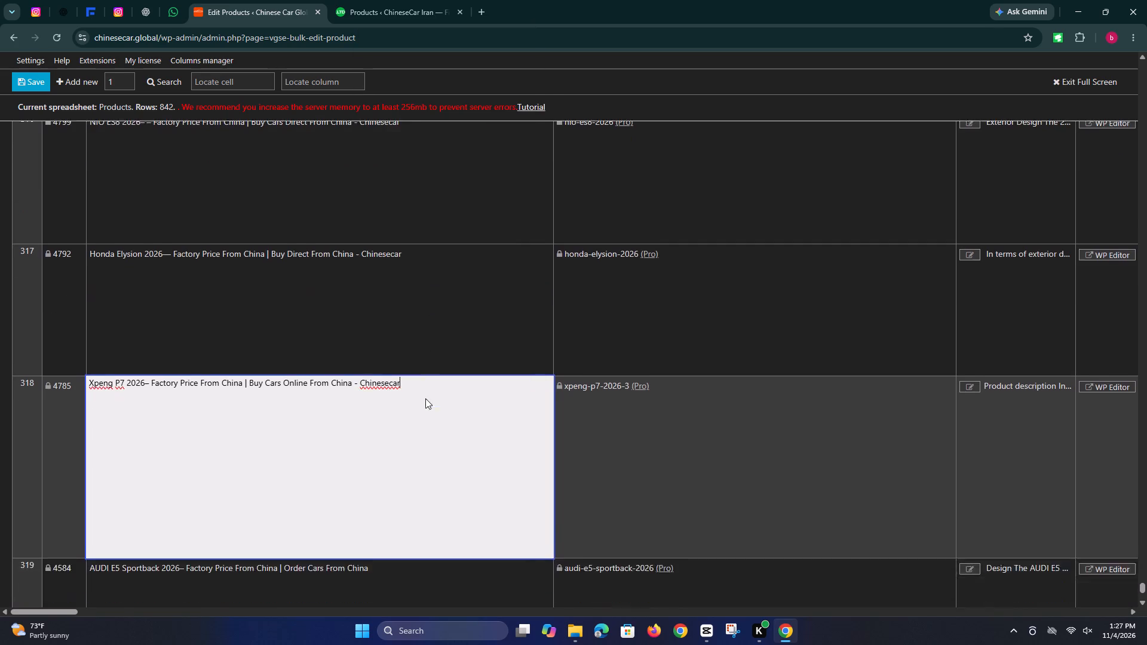
{"action": "double_click", "coordinate": [382, 394]}
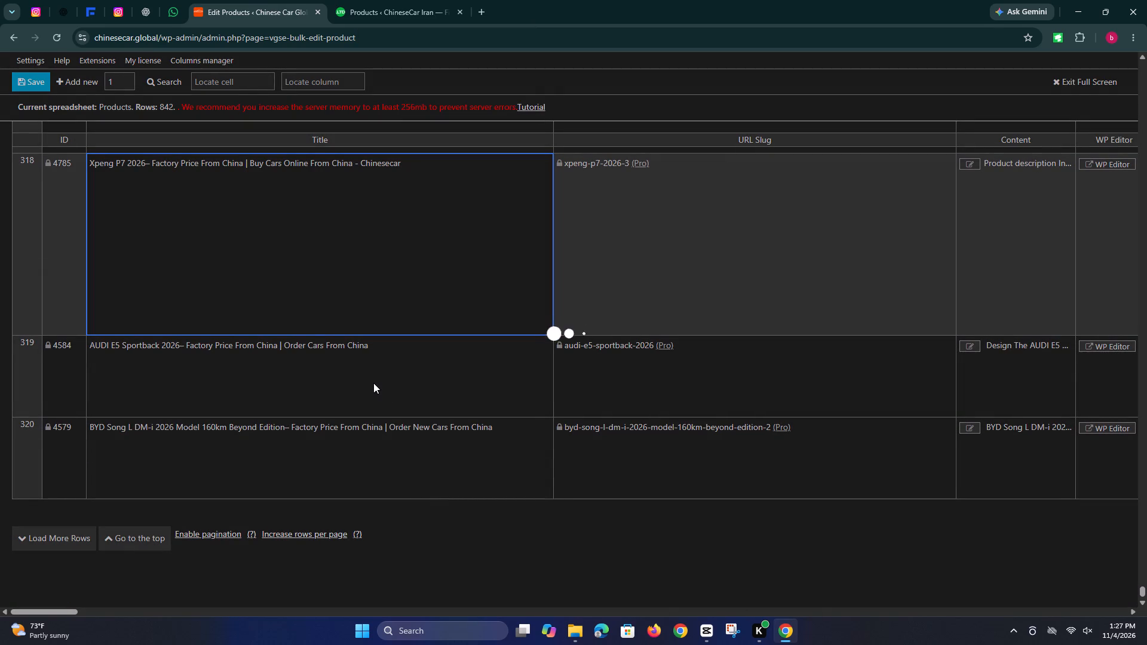
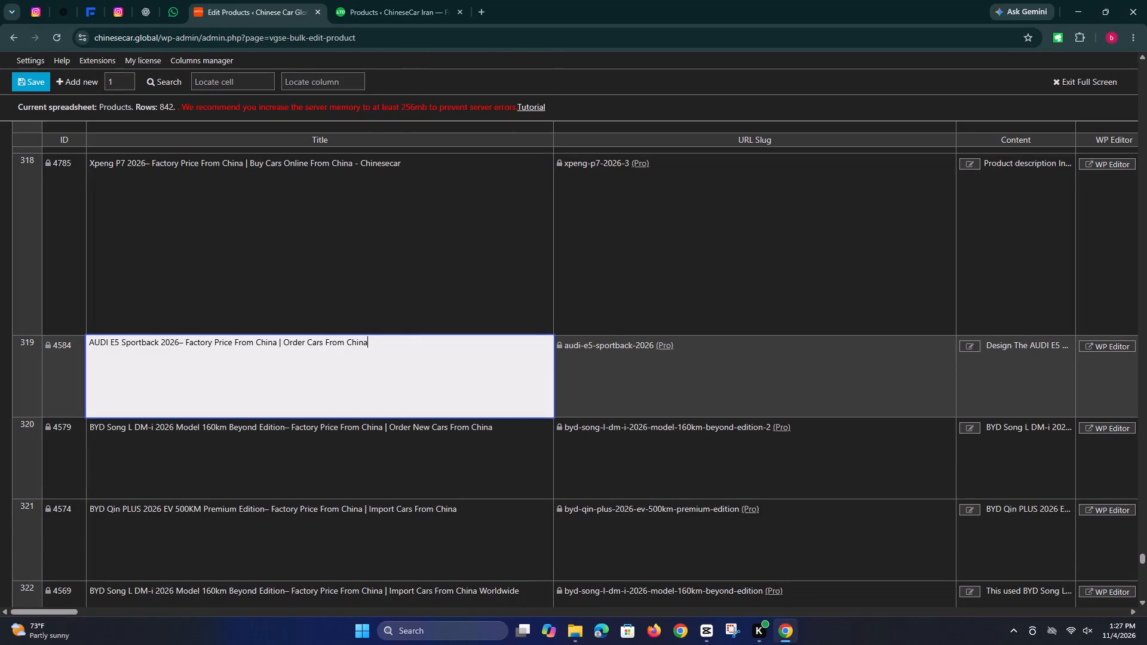
Append " - Chinesecar" to the titles in rows 319 and 320: AUDI E5 Sportback 2026 and BYD Song L DM-i 2026.
{"action": "right_click", "coordinate": [374, 348]}
{"action": "left_click", "coordinate": [427, 168]}
{"action": "double_click", "coordinate": [425, 483]}
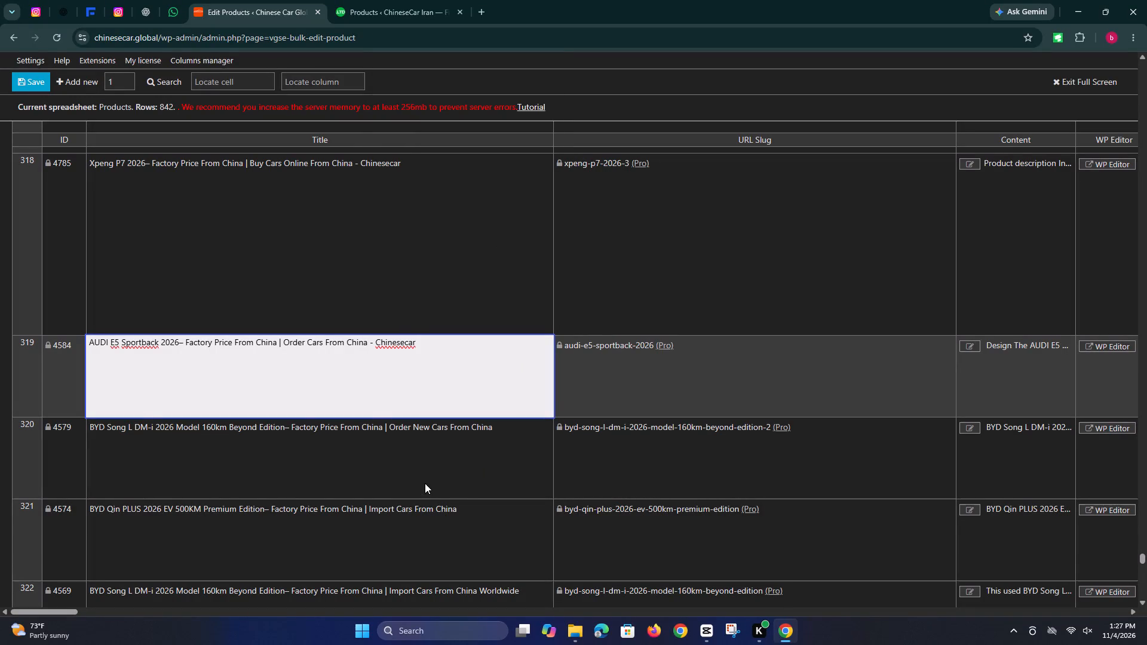
{"action": "right_click", "coordinate": [494, 428]}
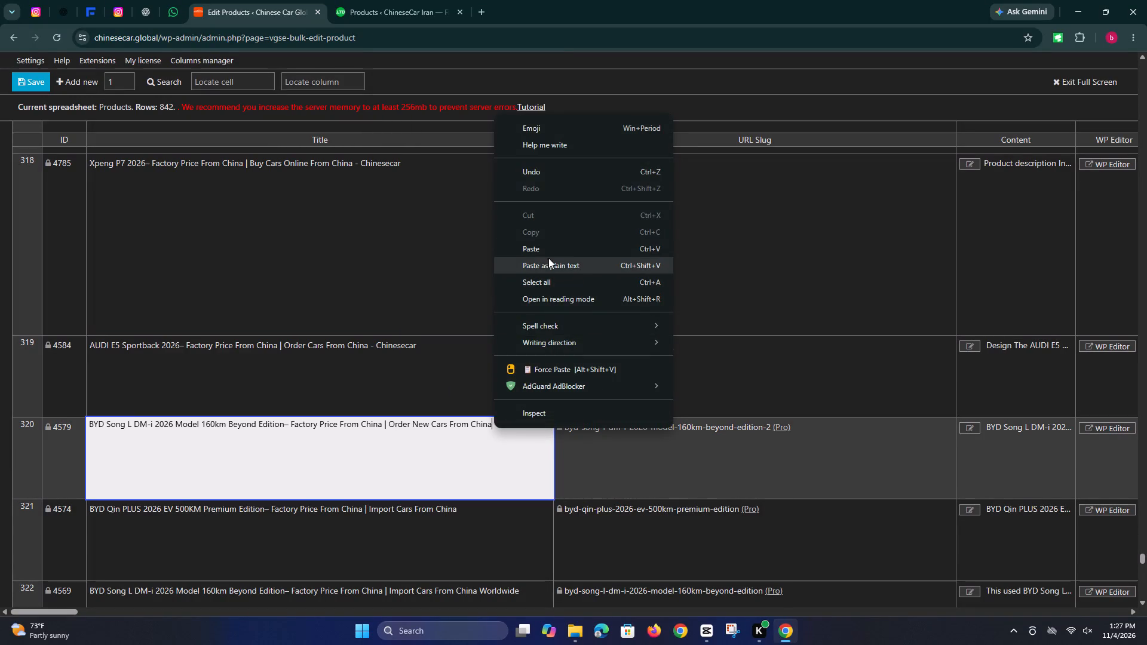
{"action": "left_click", "coordinate": [542, 254]}
Append " - Chinesecar" to the titles in rows 321 and 322: BYD Qin PLUS 2026 EV and BYD Song L DM-i 2026.
{"action": "scroll", "coordinate": [387, 275], "scroll_direction": "down", "scroll_amount": 3}
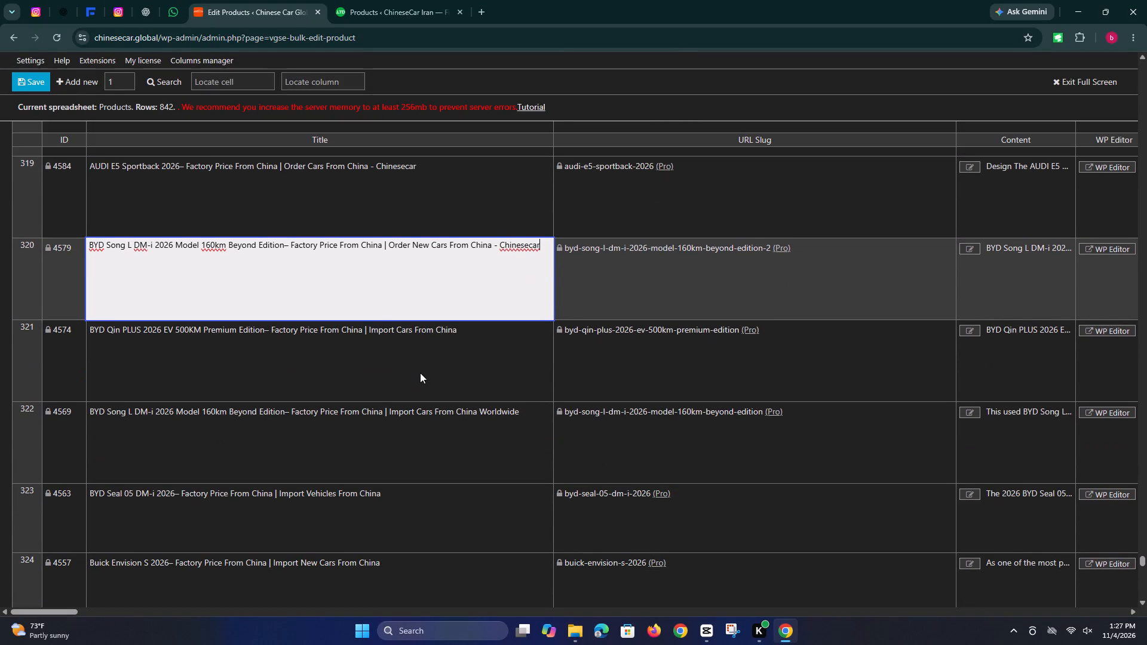
{"action": "triple_click", "coordinate": [420, 373]}
{"action": "right_click", "coordinate": [463, 328]}
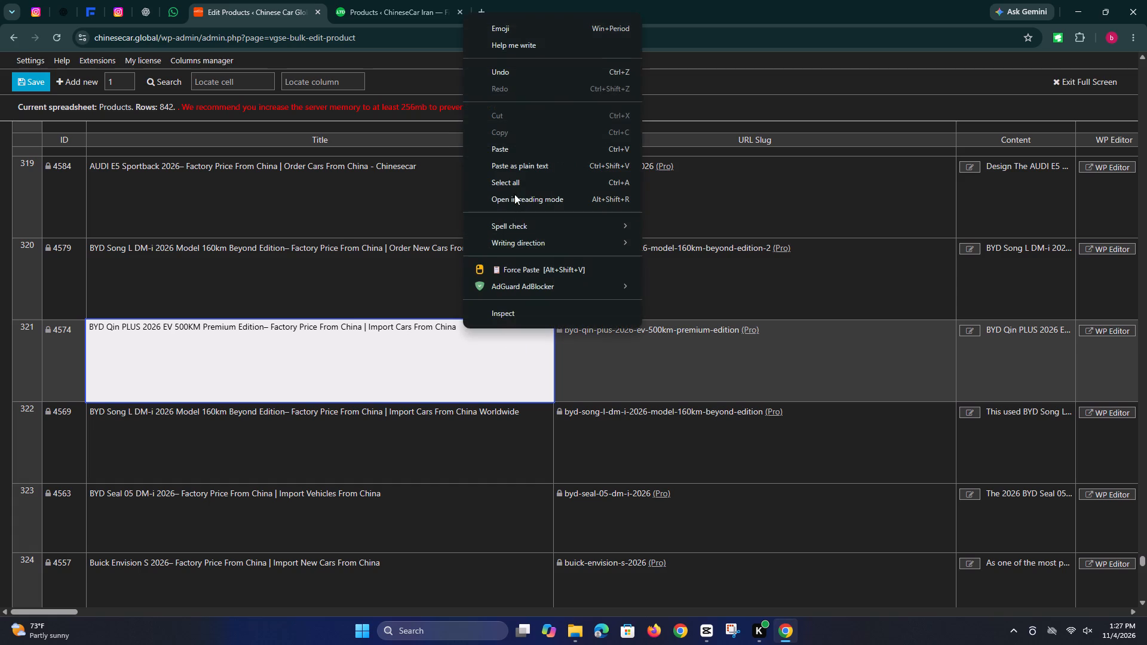
{"action": "left_click", "coordinate": [498, 150]}
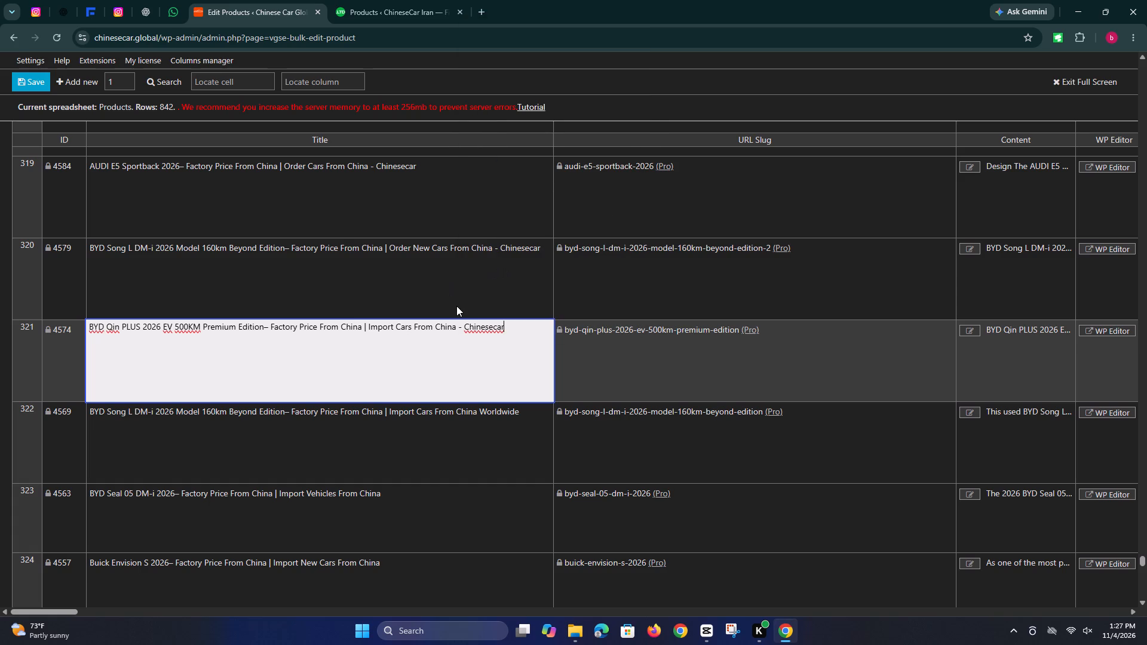
{"action": "scroll", "coordinate": [456, 306], "scroll_direction": "down", "scroll_amount": 3}
{"action": "triple_click", "coordinate": [440, 269]}
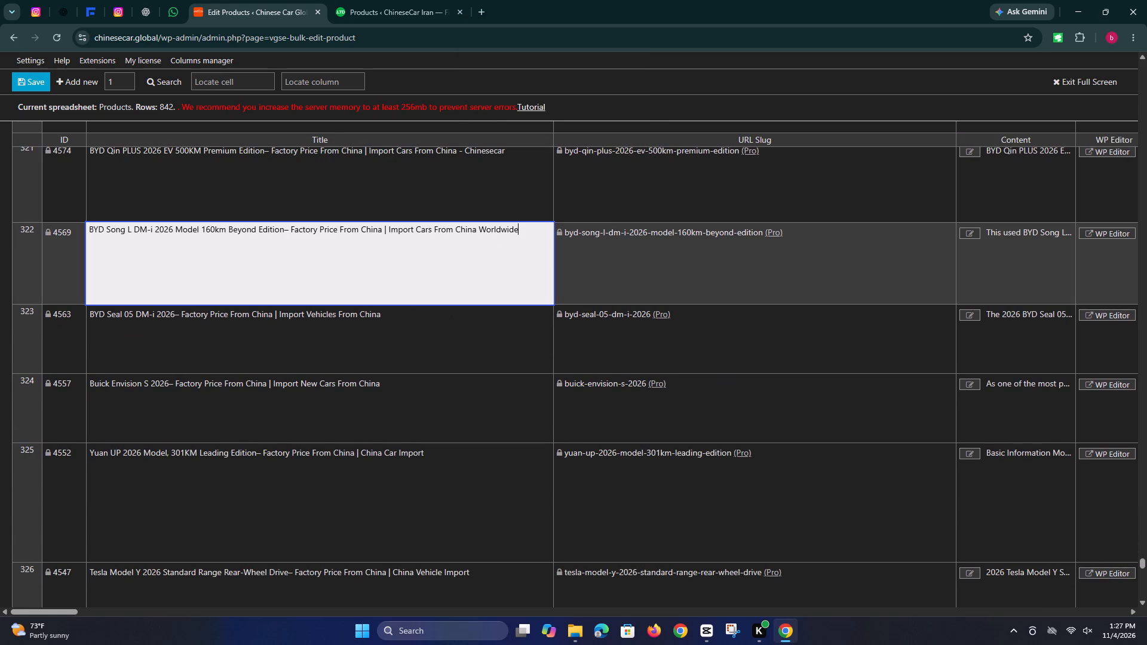
{"action": "right_click", "coordinate": [520, 234]}
{"action": "left_click", "coordinate": [569, 373]}
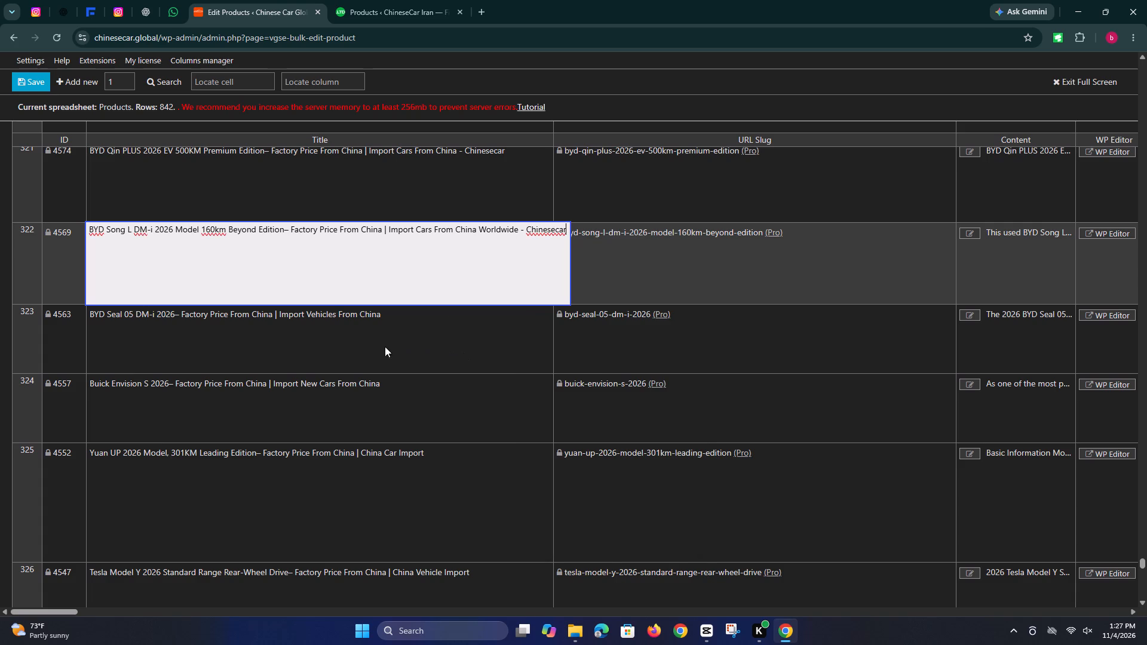
Append " - Chinesecar" to the titles in rows 323 and 324: BYD Seal 05 DM-i 2026 and Buick Envision S 2026.
{"action": "double_click", "coordinate": [379, 346]}
{"action": "right_click", "coordinate": [385, 311]}
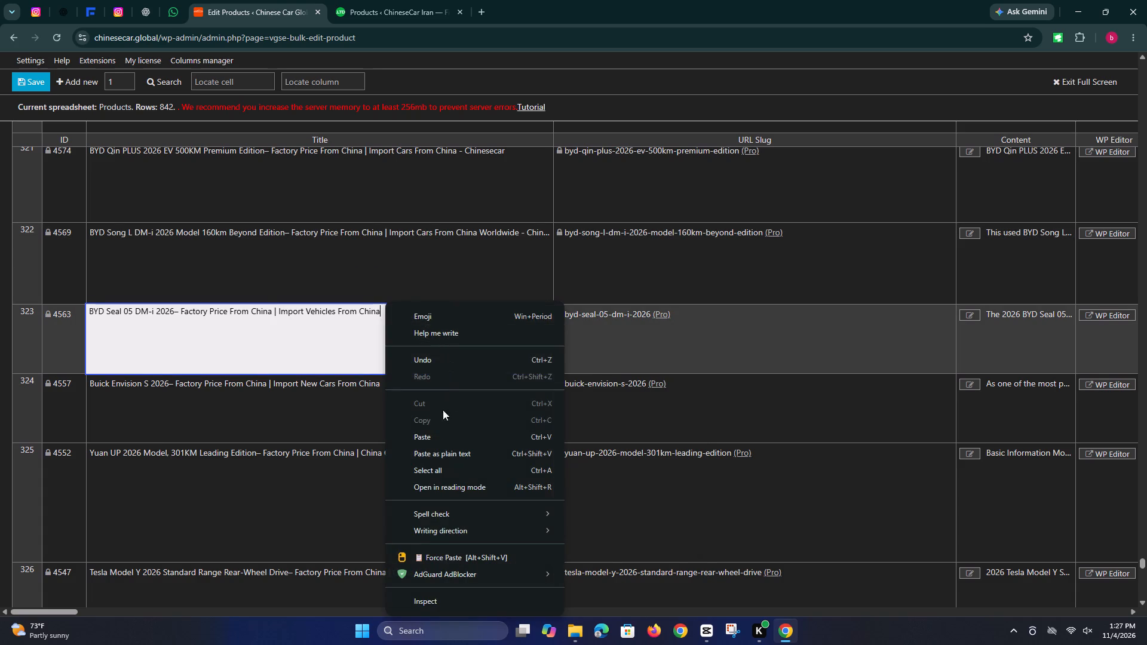
{"action": "left_click", "coordinate": [428, 438]}
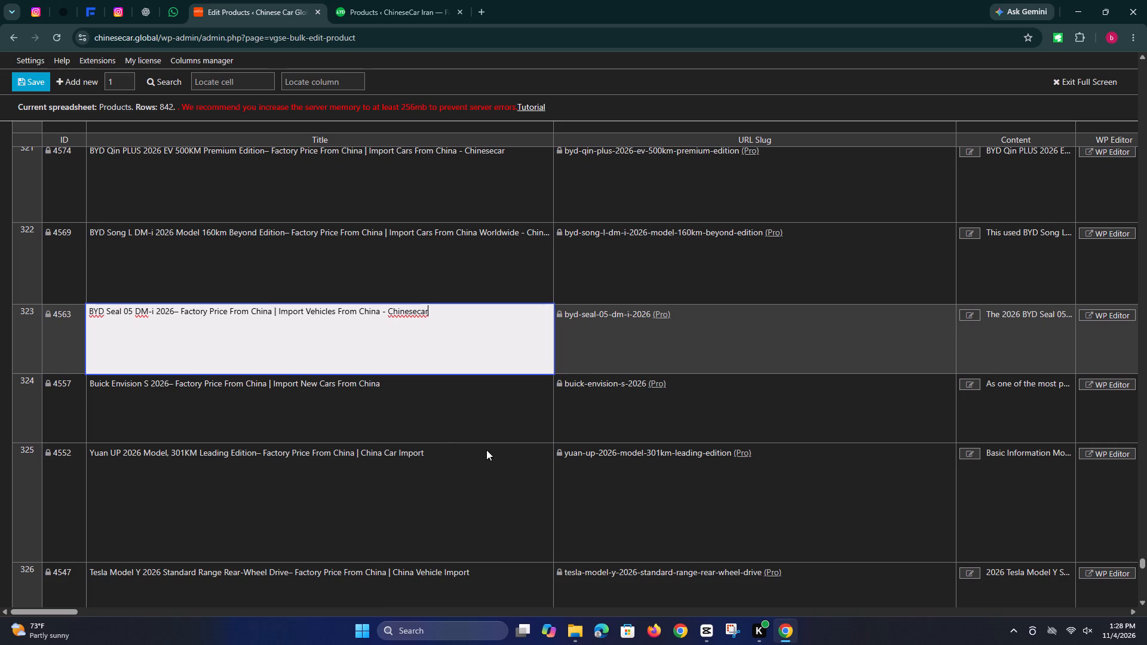
{"action": "double_click", "coordinate": [387, 391]}
{"action": "right_click", "coordinate": [387, 384]}
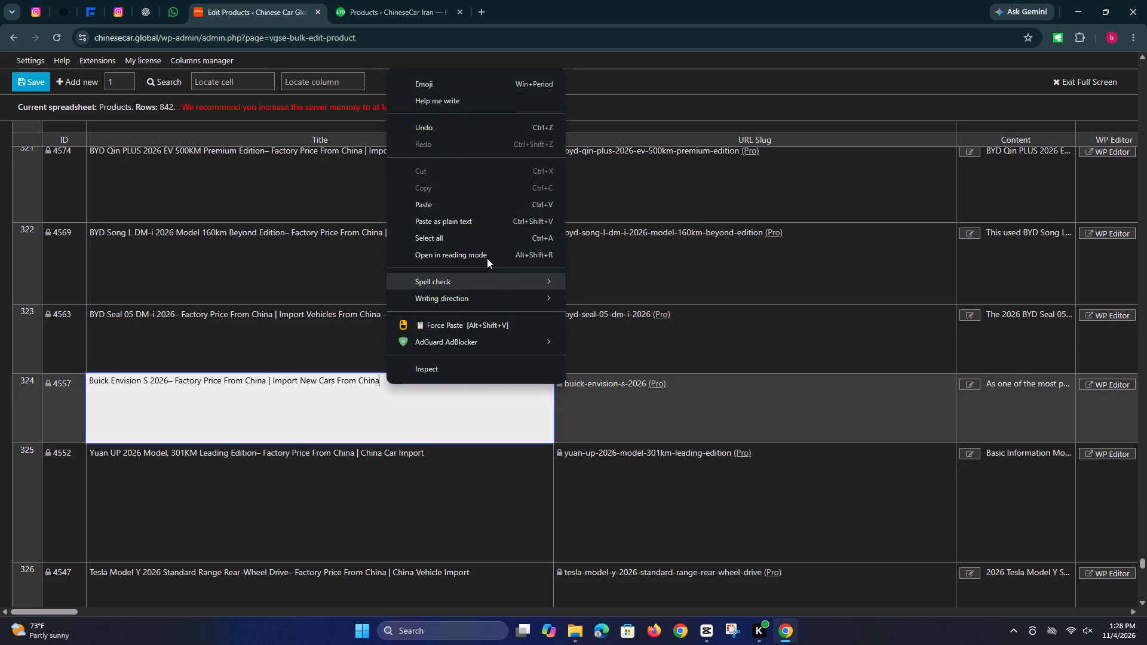
{"action": "left_click", "coordinate": [443, 209]}
Append " - Chinesecar" to the titles in rows 325 and 326: Yuan UP 2026 and Tesla Model Y 2026.
{"action": "double_click", "coordinate": [419, 486]}
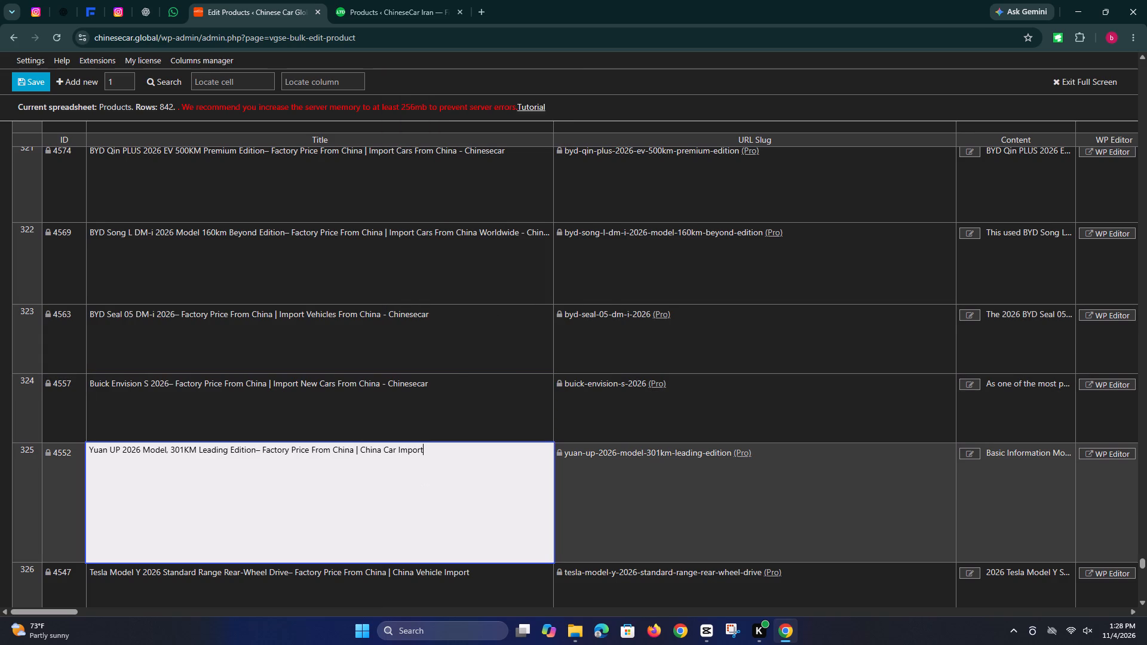
{"action": "right_click", "coordinate": [432, 453]}
{"action": "left_click", "coordinate": [482, 277]}
{"action": "scroll", "coordinate": [431, 416], "scroll_direction": "down", "scroll_amount": 4}
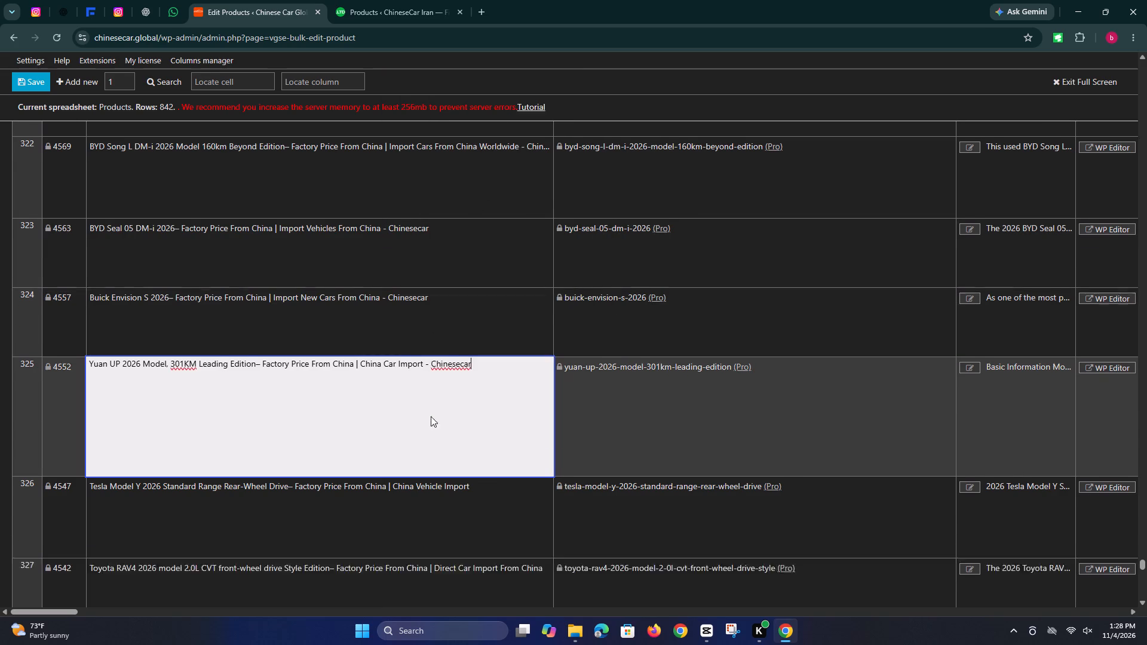
{"action": "triple_click", "coordinate": [452, 363]}
{"action": "right_click", "coordinate": [475, 336]}
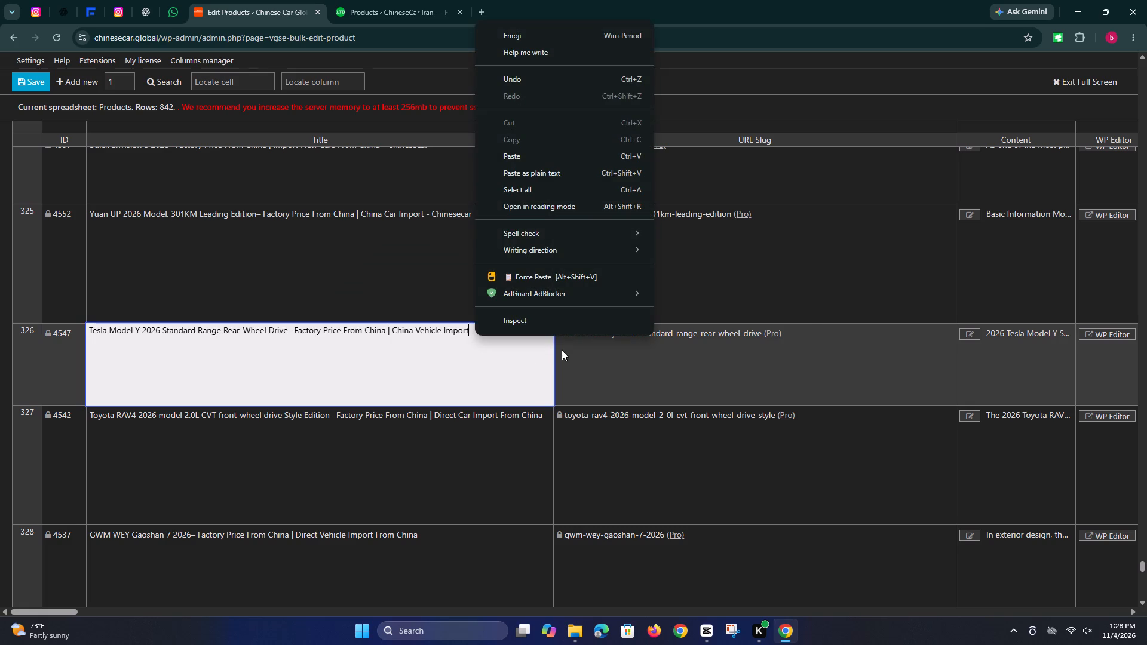
{"action": "left_click", "coordinate": [526, 156]}
Append " - Chinesecar" to the titles in rows 327 and 328: Toyota RAV4 2026 and GWM WEY Gaoshan 7 2026.
{"action": "double_click", "coordinate": [440, 438]}
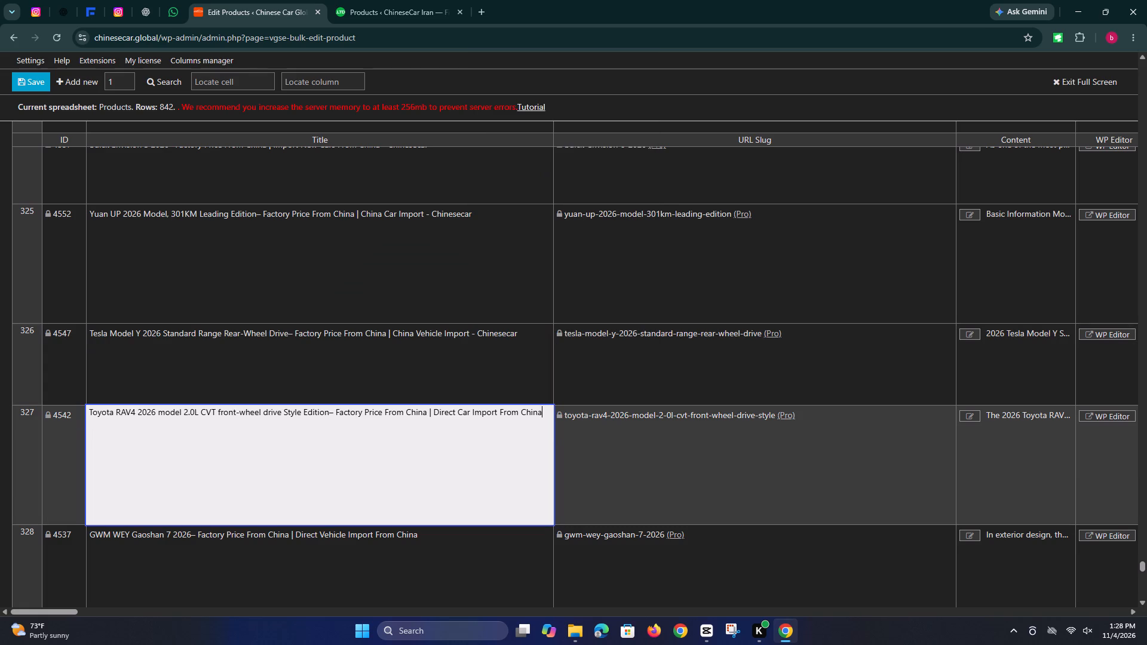
{"action": "right_click", "coordinate": [543, 411]}
{"action": "left_click", "coordinate": [583, 229]}
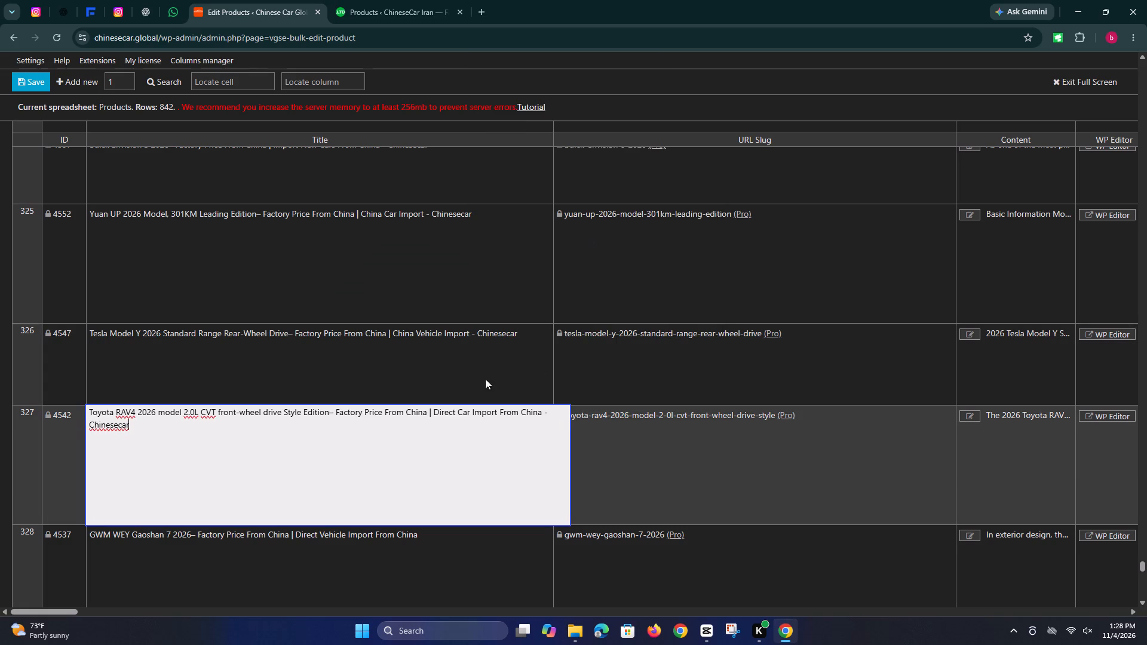
{"action": "scroll", "coordinate": [473, 380], "scroll_direction": "down", "scroll_amount": 4}
{"action": "triple_click", "coordinate": [379, 343]}
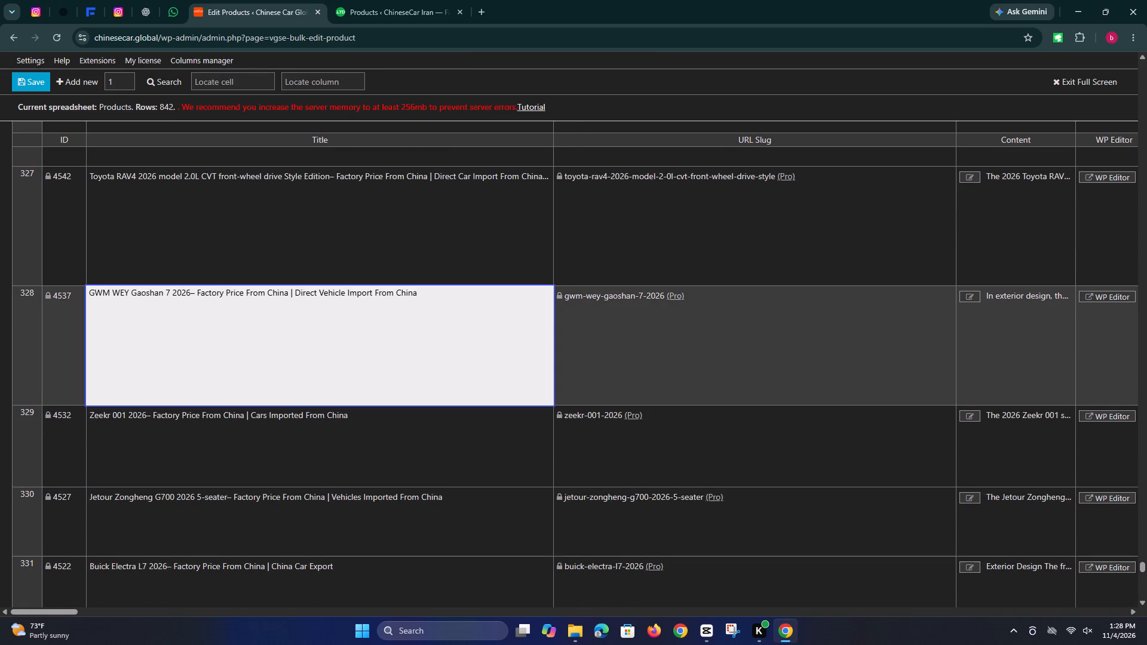
{"action": "right_click", "coordinate": [424, 294]}
{"action": "left_click", "coordinate": [467, 437]}
Append " - Chinesecar" to the titles in rows 329 and 330: Zeekr 001 2026 and Jetour Zongheng G700 2026.
{"action": "double_click", "coordinate": [372, 437]}
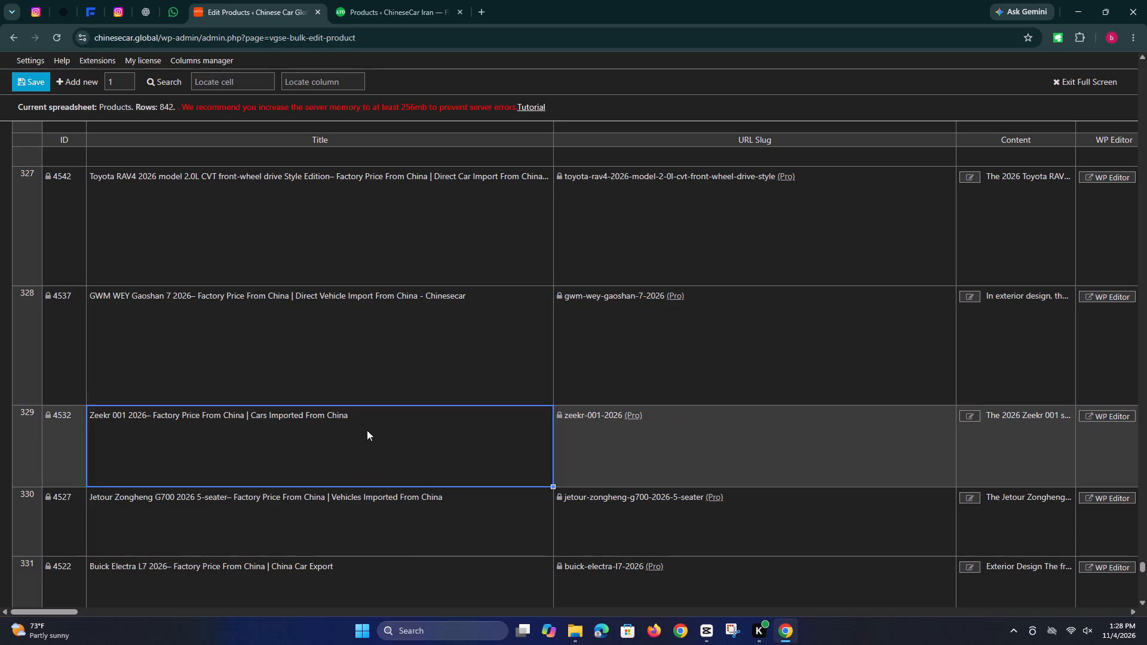
{"action": "right_click", "coordinate": [354, 415]}
{"action": "left_click", "coordinate": [398, 240]}
{"action": "scroll", "coordinate": [417, 373], "scroll_direction": "down", "scroll_amount": 4}
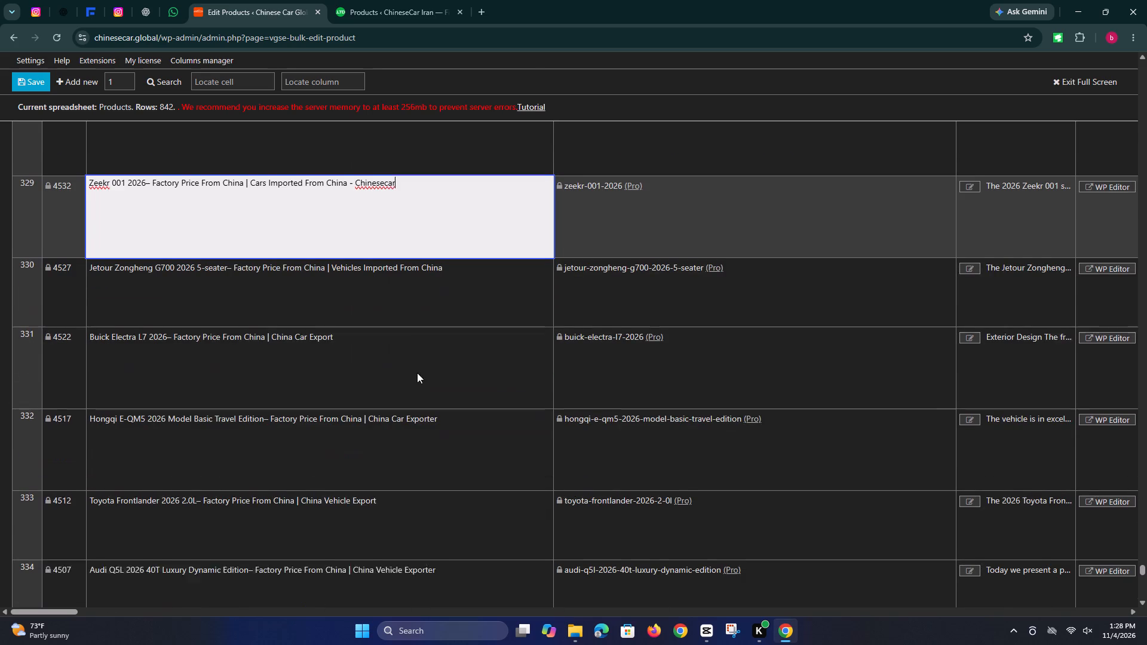
{"action": "double_click", "coordinate": [372, 284]}
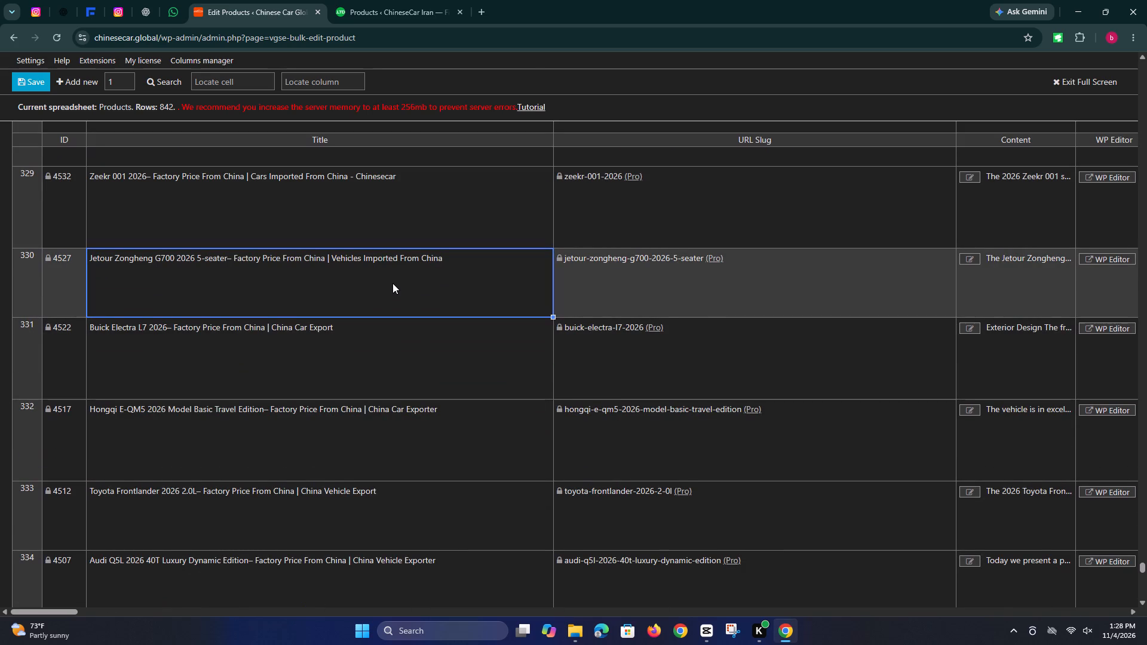
{"action": "double_click", "coordinate": [419, 284]}
{"action": "right_click", "coordinate": [446, 257]}
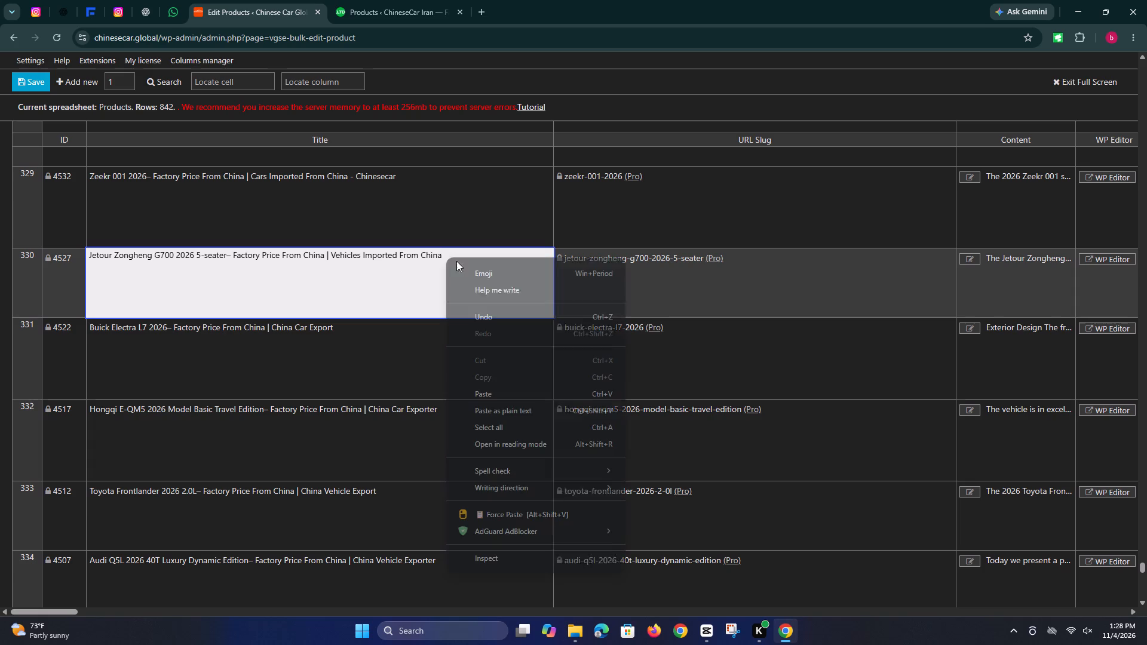
{"action": "left_click", "coordinate": [490, 397]}
Append " - Chinesecar" to the titles in rows 331 and 332: Buick Electra L7 2026 and Hongqi E-QM5 2026.
{"action": "double_click", "coordinate": [360, 358]}
{"action": "right_click", "coordinate": [341, 325]}
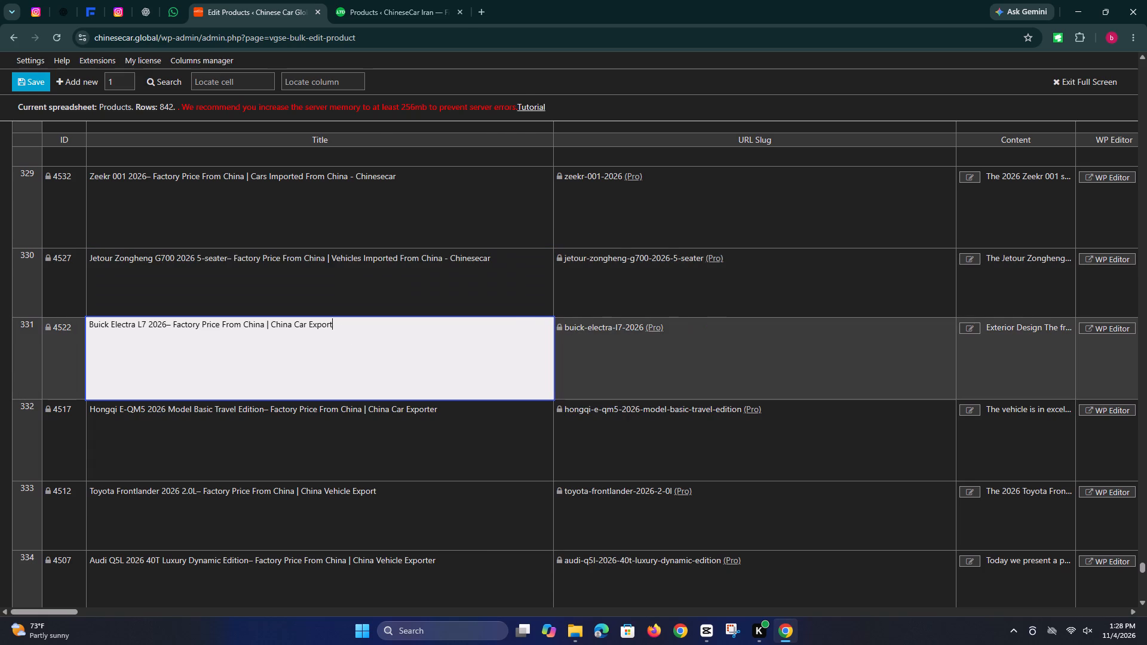
{"action": "left_click", "coordinate": [385, 148]}
{"action": "double_click", "coordinate": [404, 466]}
{"action": "right_click", "coordinate": [440, 410]}
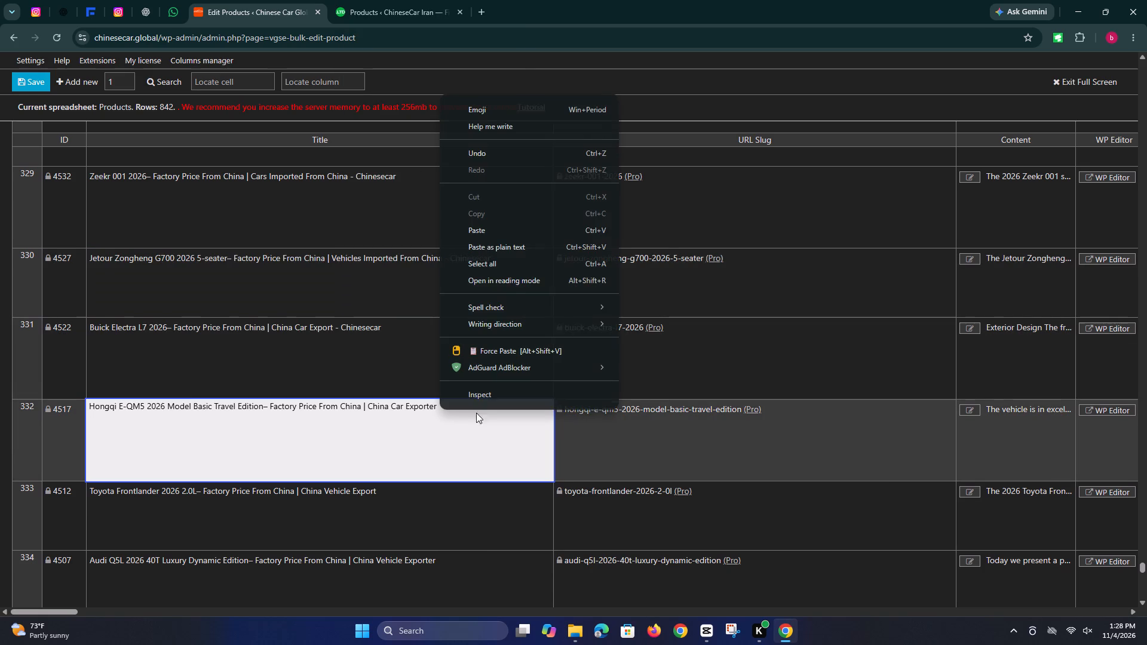
{"action": "left_click", "coordinate": [491, 232]}
Append " - Chinesecar" to the titles in rows 333 and 334: Toyota Frontlander 2026 and Audi Q5L 2026.
{"action": "scroll", "coordinate": [431, 331], "scroll_direction": "down", "scroll_amount": 4}
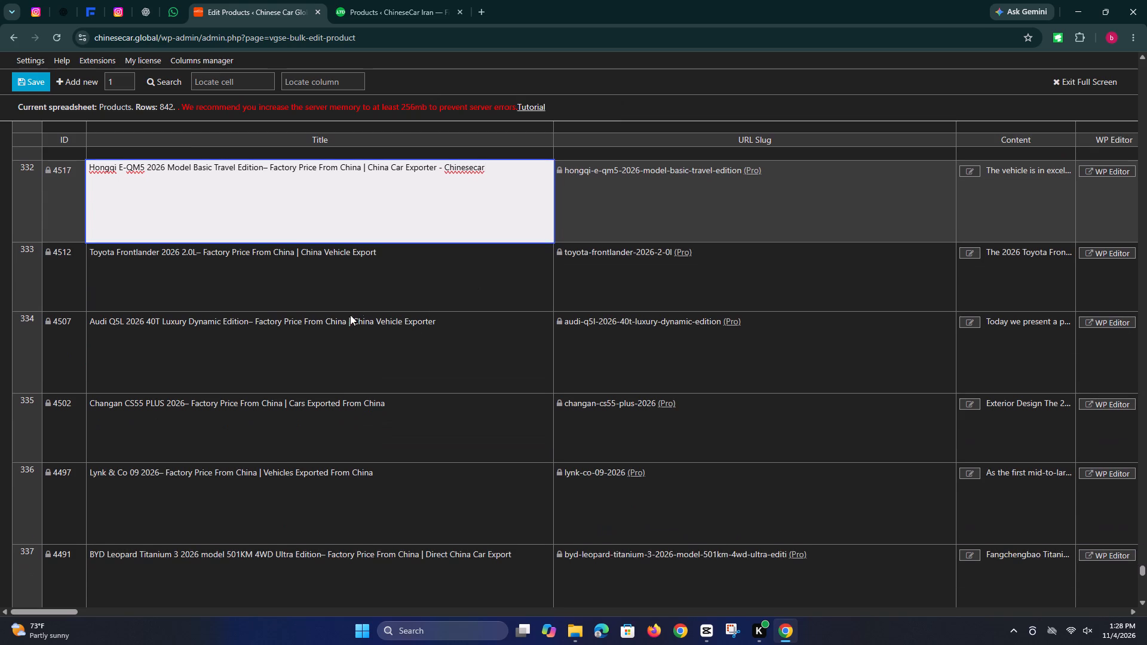
{"action": "triple_click", "coordinate": [366, 288]}
{"action": "right_click", "coordinate": [384, 251]}
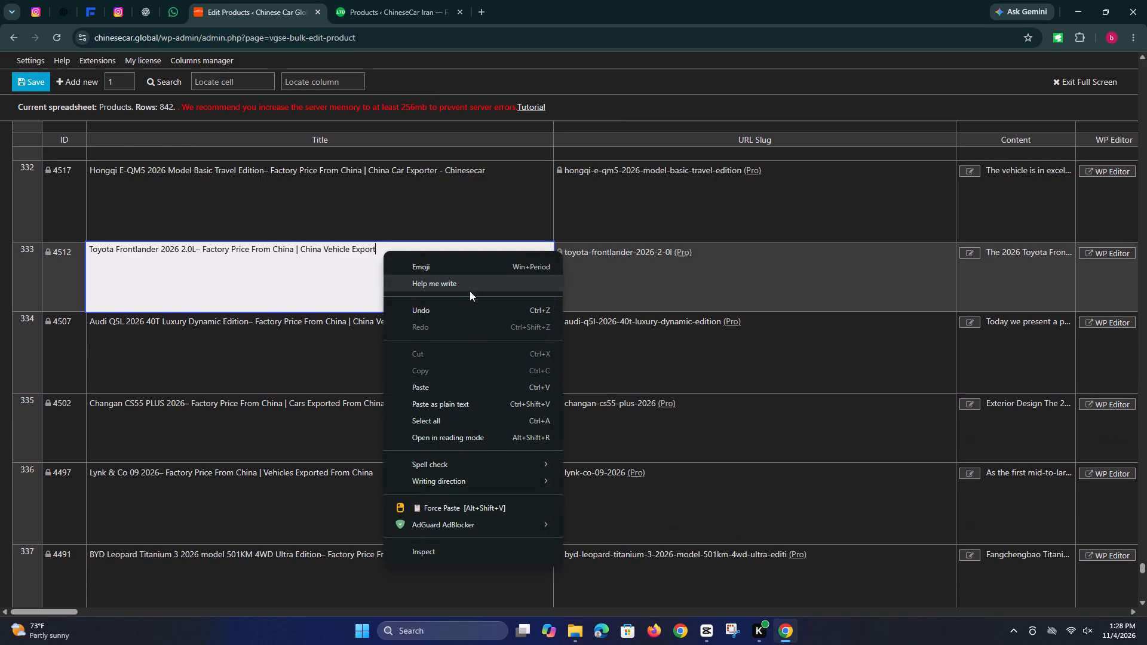
{"action": "left_click", "coordinate": [449, 383]}
{"action": "double_click", "coordinate": [389, 339]}
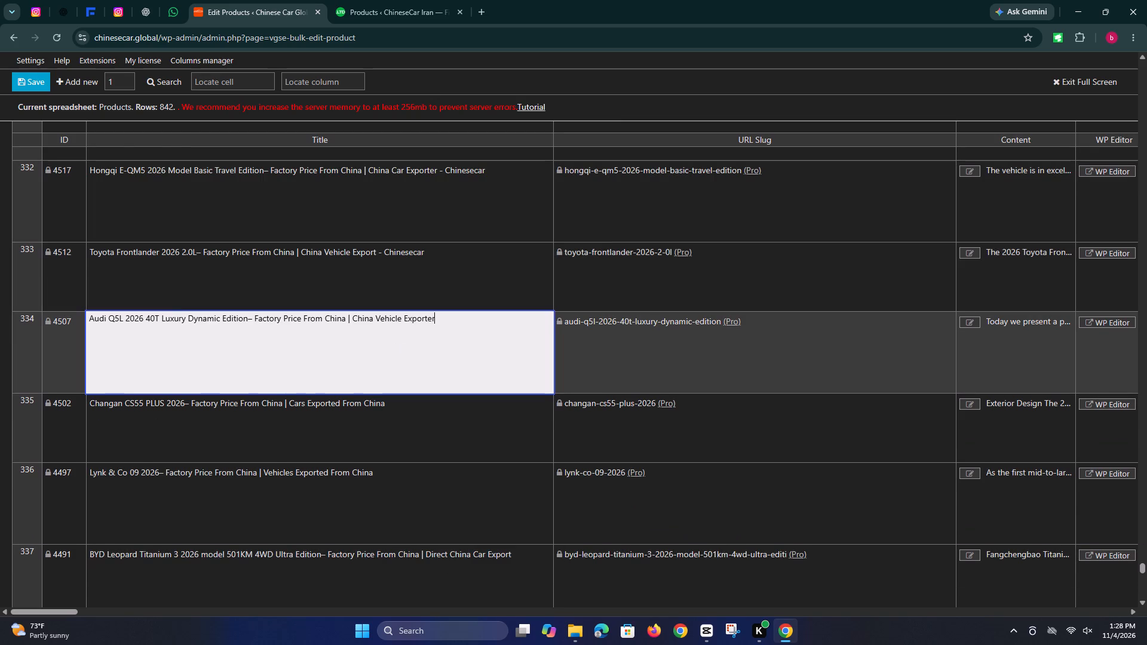
{"action": "right_click", "coordinate": [440, 318]}
{"action": "left_click", "coordinate": [496, 141]}
Append " - Chinesecar" to the titles in rows 335 and 336: Changan CS55 PLUS 2026 and Lynk & Co 09 2026.
{"action": "scroll", "coordinate": [509, 282], "scroll_direction": "down", "scroll_amount": 3}
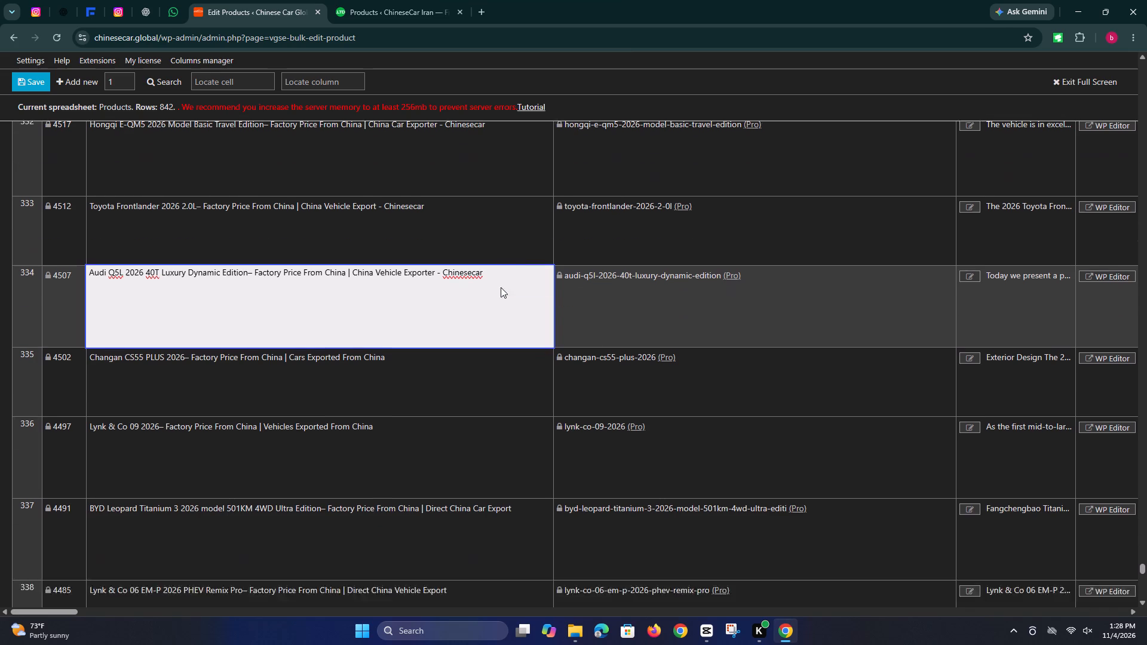
{"action": "triple_click", "coordinate": [376, 275]}
{"action": "right_click", "coordinate": [390, 224]}
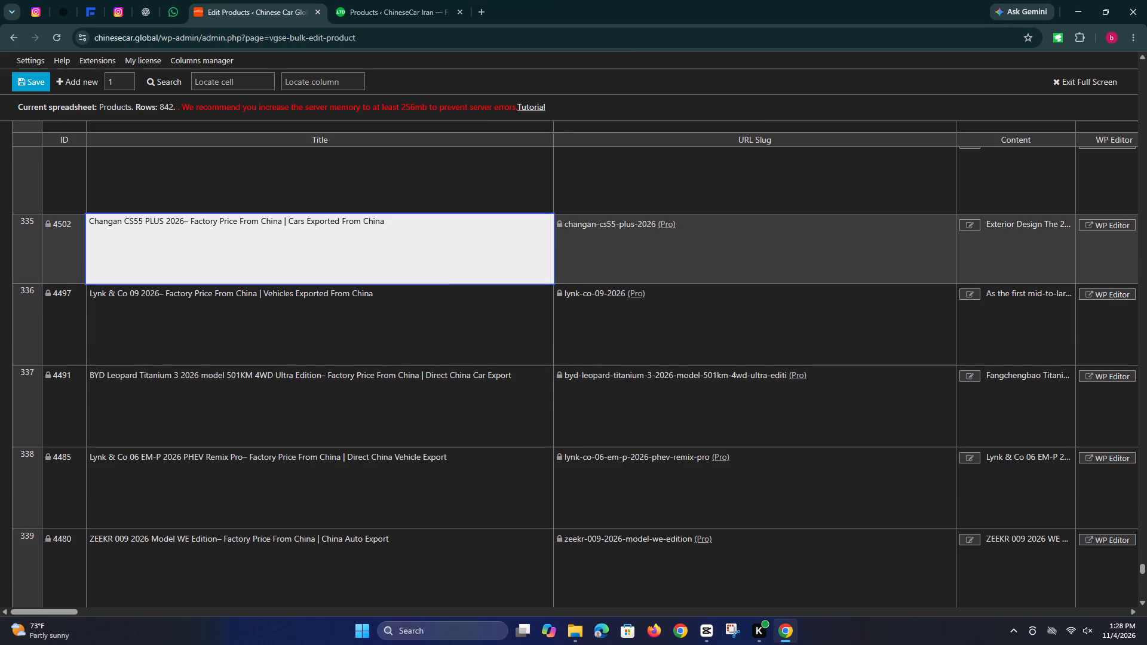
{"action": "left_click", "coordinate": [421, 363]}
{"action": "double_click", "coordinate": [366, 333]}
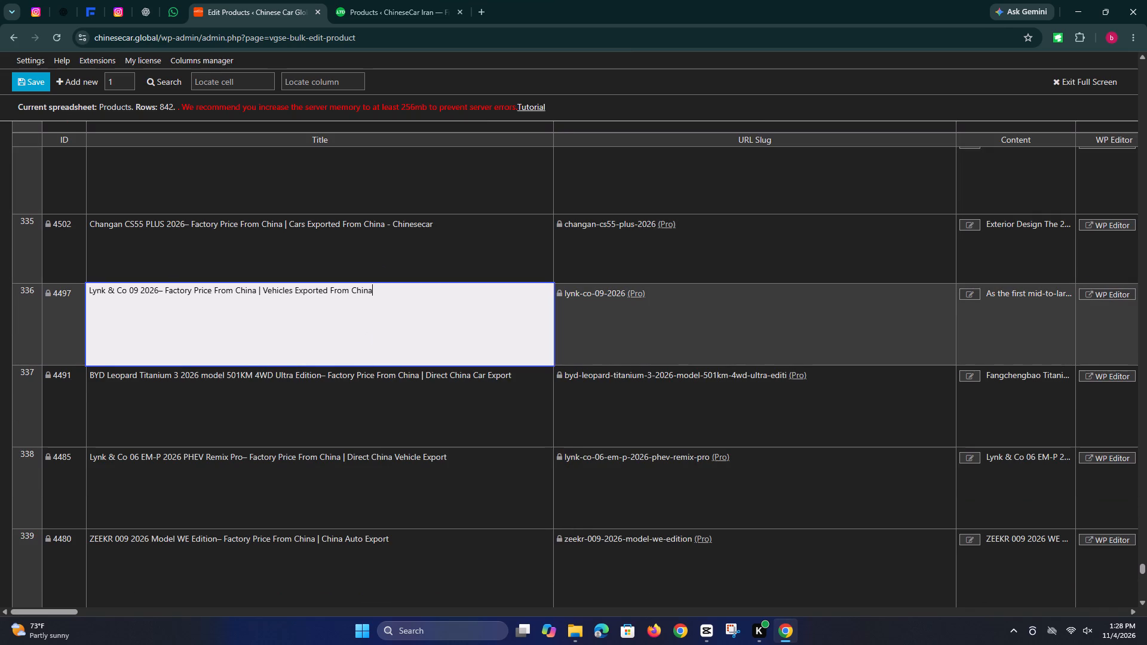
{"action": "right_click", "coordinate": [376, 293]}
{"action": "left_click", "coordinate": [427, 426]}
Append " - Chinesecar" to the title in row 337, BYD Leopard Titanium 3 2026.
{"action": "scroll", "coordinate": [422, 385], "scroll_direction": "down", "scroll_amount": 2}
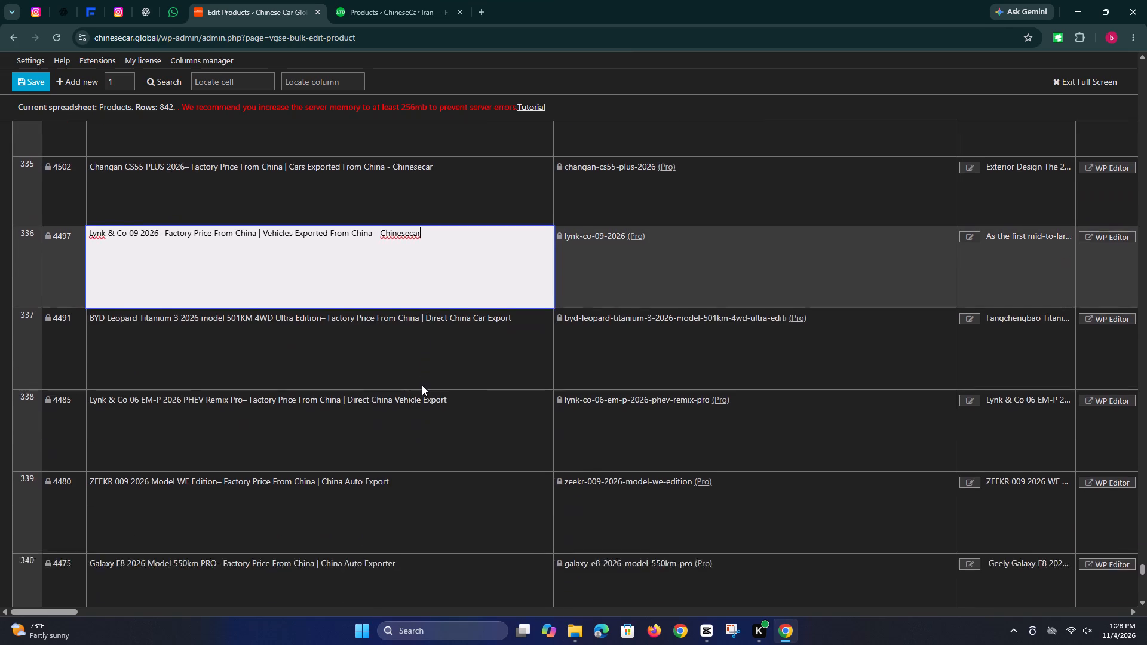
{"action": "scroll", "coordinate": [422, 385], "scroll_direction": "down", "scroll_amount": 1}
{"action": "left_click", "coordinate": [461, 199]}
{"action": "double_click", "coordinate": [463, 223]}
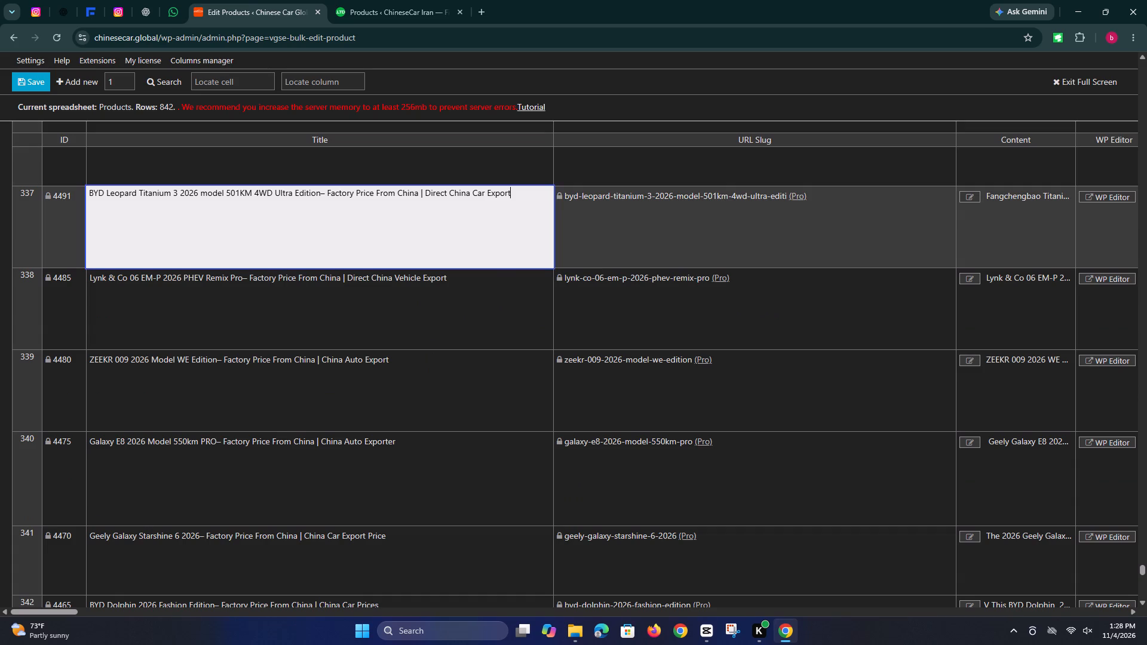
{"action": "right_click", "coordinate": [517, 198]}
{"action": "left_click", "coordinate": [553, 342]}
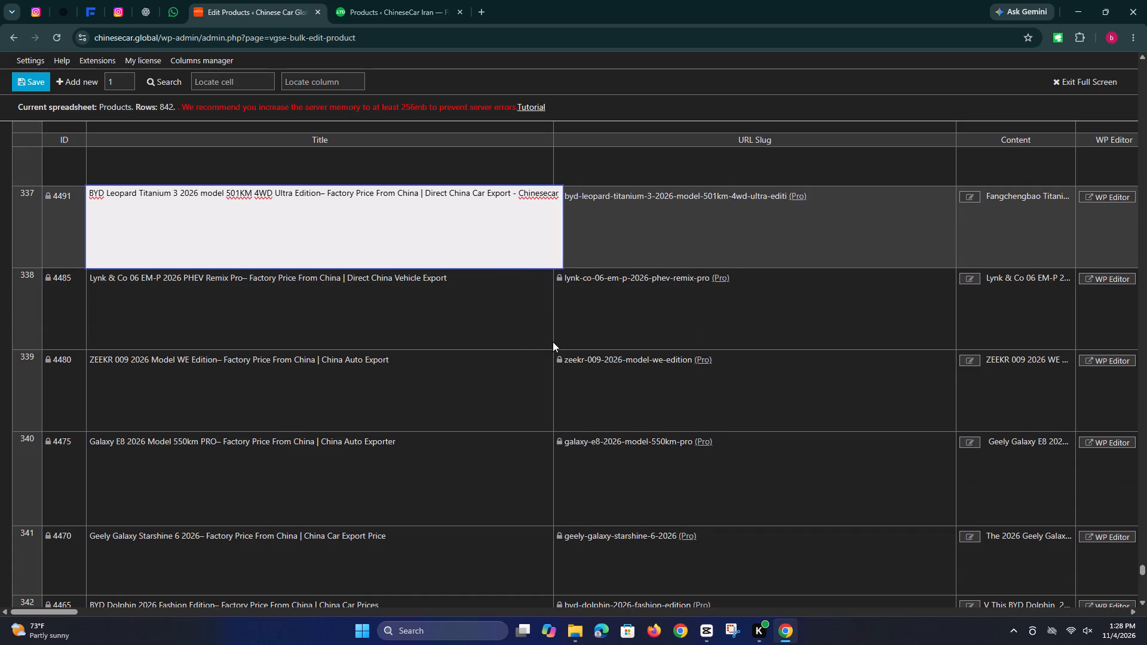
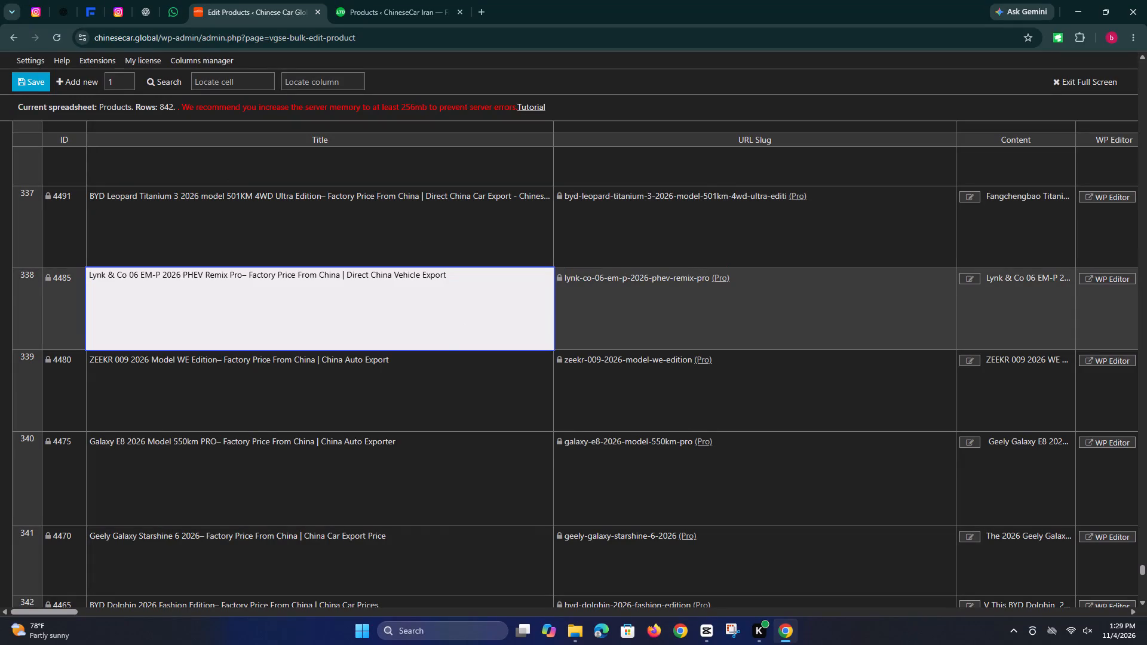
Append " - Chinesecar" to the titles in rows 338 and 339: Lynk & Co 06 EM-P 2026 and ZEEKR 009 2026.
{"action": "right_click", "coordinate": [452, 274]}
{"action": "left_click", "coordinate": [495, 411]}
{"action": "double_click", "coordinate": [404, 387]}
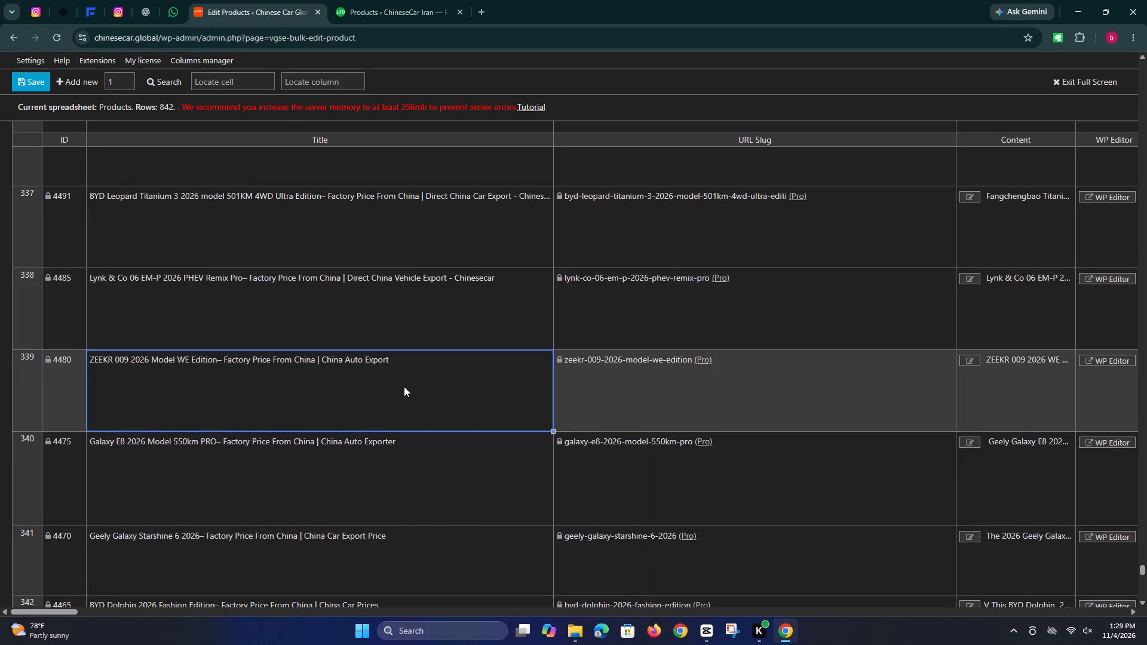
{"action": "right_click", "coordinate": [400, 355]}
{"action": "left_click", "coordinate": [448, 173]}
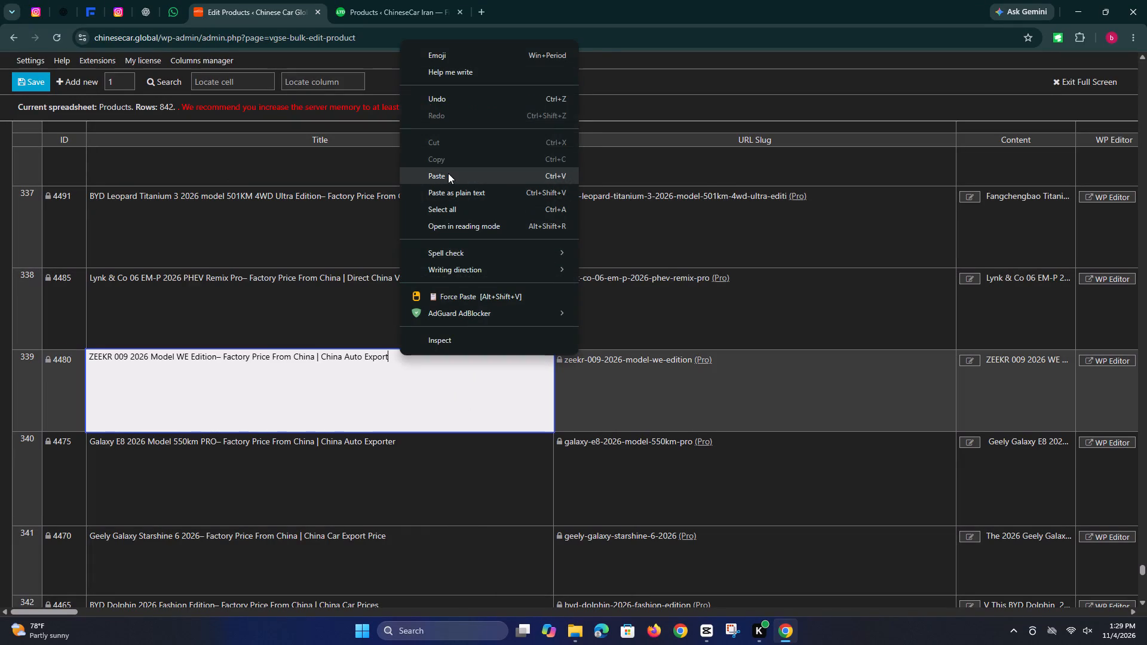
Append " - Chinesecar" to the titles in rows 340 and 341: Galaxy E8 2026 and Geely Galaxy Starshine 6 2026.
{"action": "scroll", "coordinate": [416, 377], "scroll_direction": "down", "scroll_amount": 2}
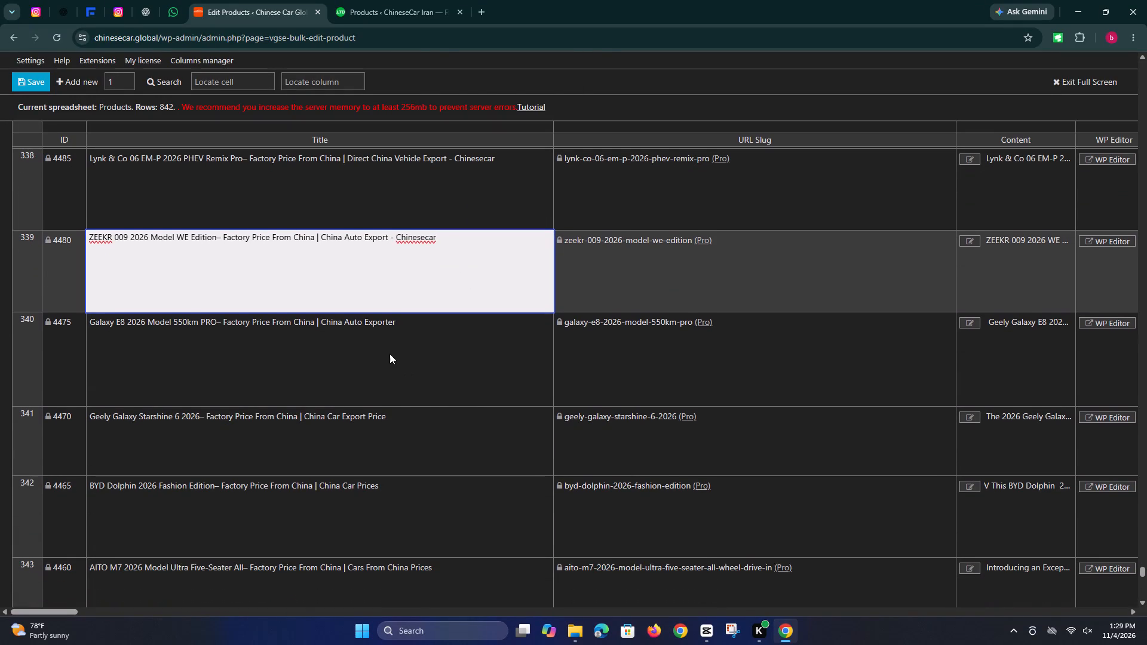
{"action": "triple_click", "coordinate": [390, 354]}
{"action": "right_click", "coordinate": [397, 322]}
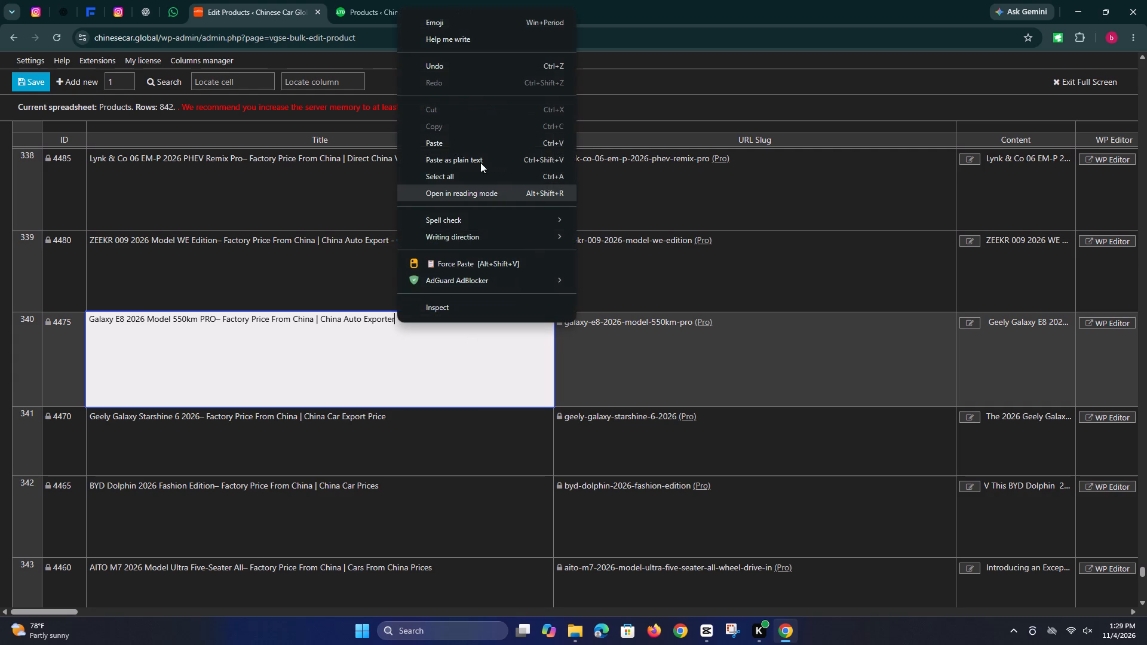
{"action": "left_click", "coordinate": [451, 148]}
{"action": "scroll", "coordinate": [450, 327], "scroll_direction": "down", "scroll_amount": 4}
{"action": "triple_click", "coordinate": [376, 192]}
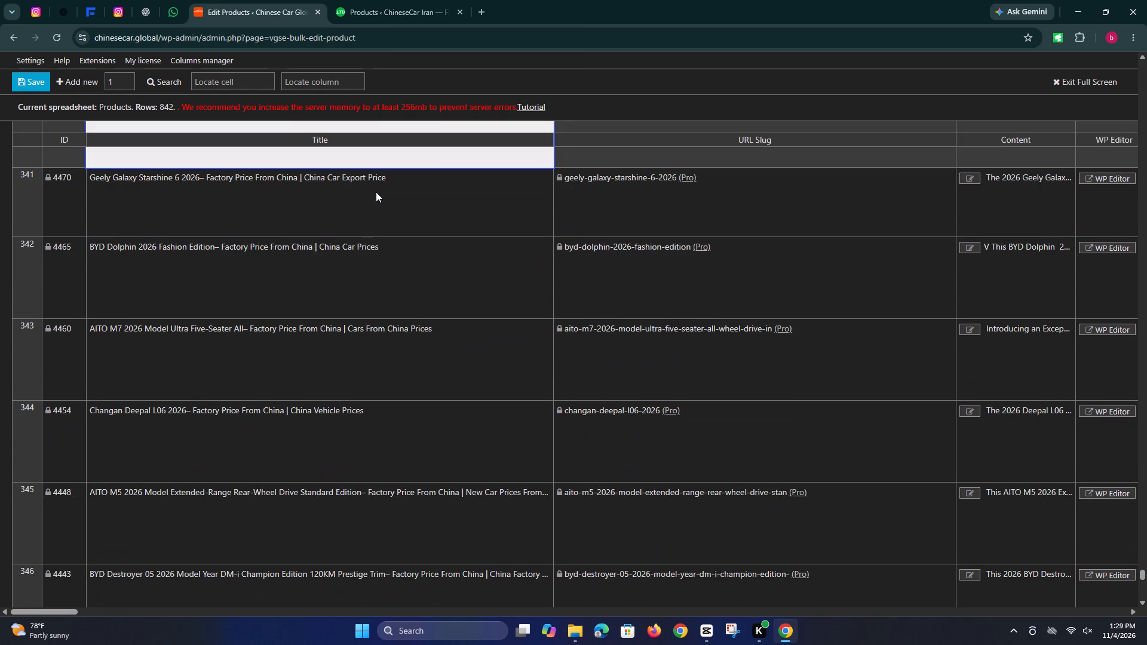
{"action": "right_click", "coordinate": [391, 176]}
{"action": "left_click", "coordinate": [437, 312]}
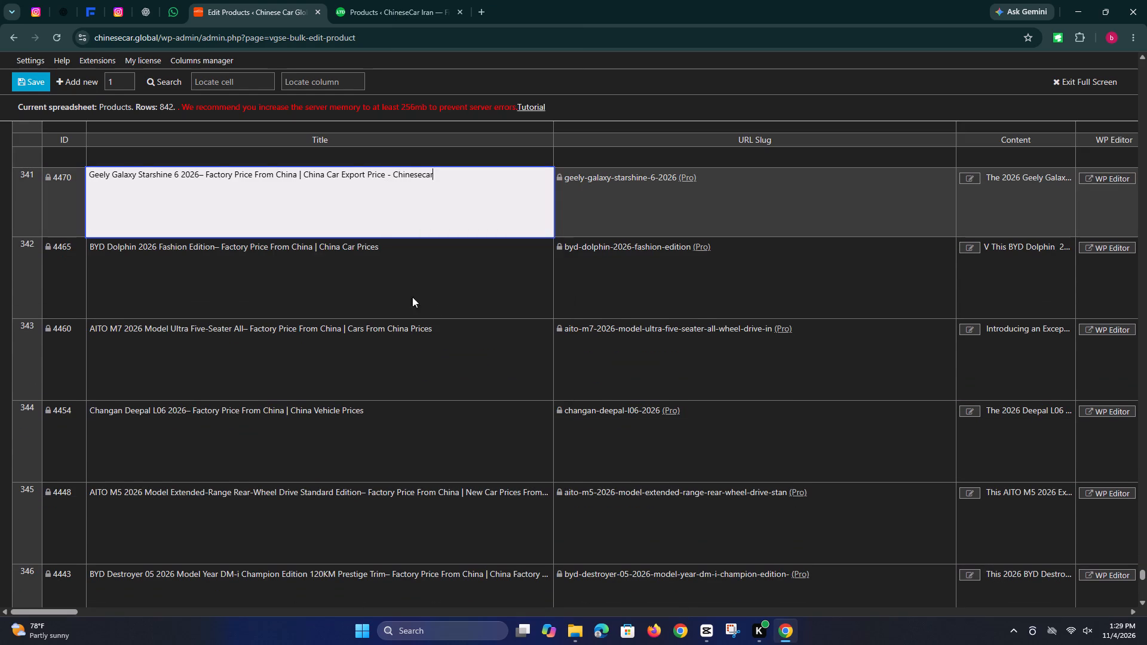
Append " - Chinesecar" to the titles in rows 342 and 343: BYD Dolphin 2026 and AITO M7 2026.
{"action": "double_click", "coordinate": [394, 291]}
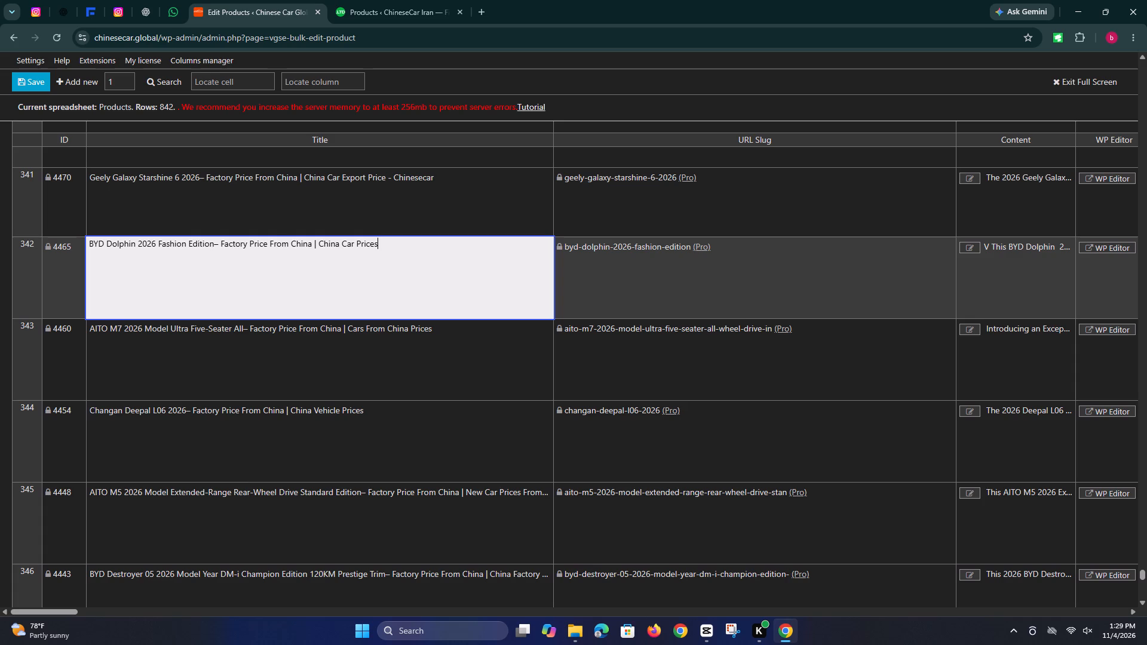
{"action": "right_click", "coordinate": [382, 244]}
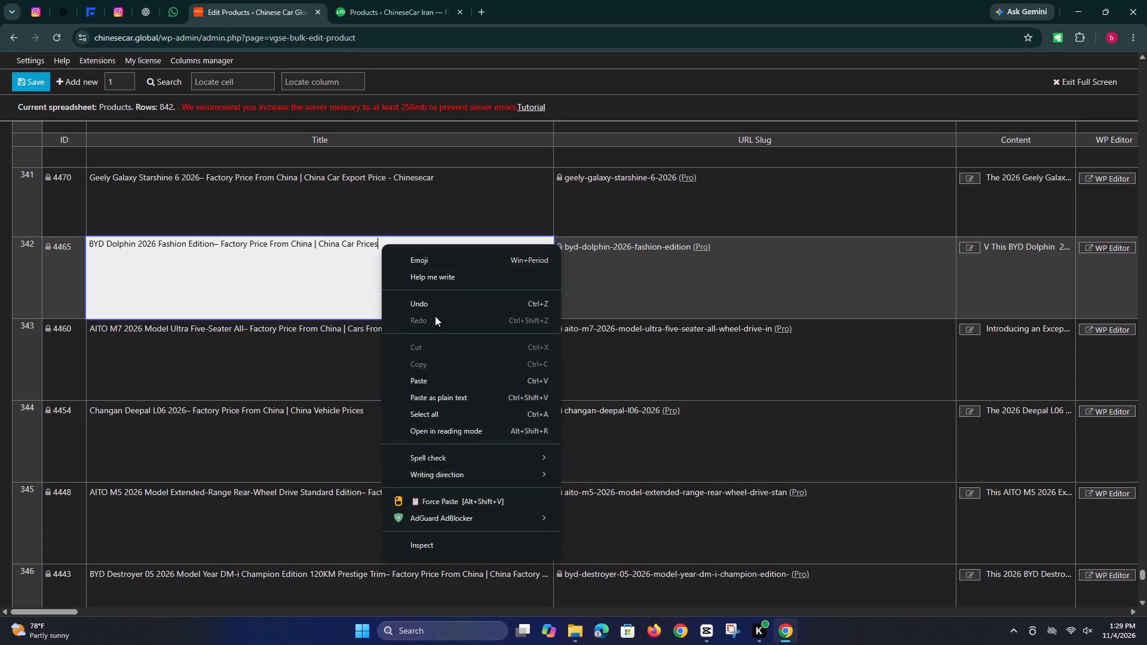
{"action": "left_click", "coordinate": [434, 377]}
{"action": "double_click", "coordinate": [389, 364]}
{"action": "right_click", "coordinate": [434, 327]}
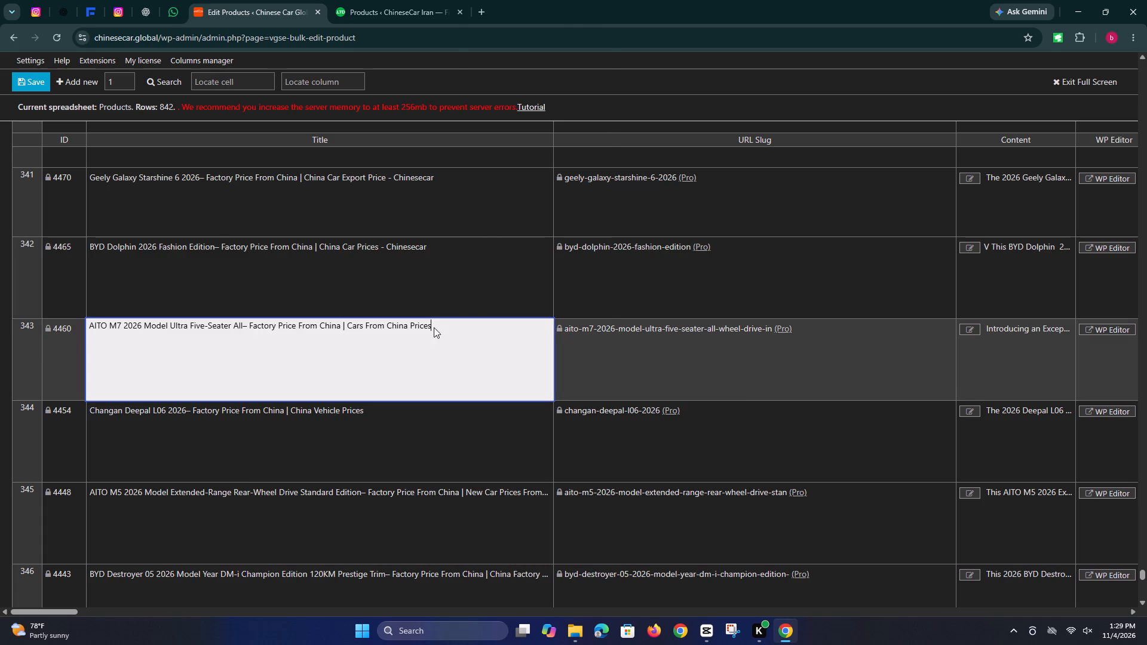
{"action": "left_click", "coordinate": [476, 150]}
Append " - Chinesecar" to the titles in rows 344 and 345: Changan Deepal L06 2026 and AITO M5 2026.
{"action": "scroll", "coordinate": [430, 354], "scroll_direction": "down", "scroll_amount": 3}
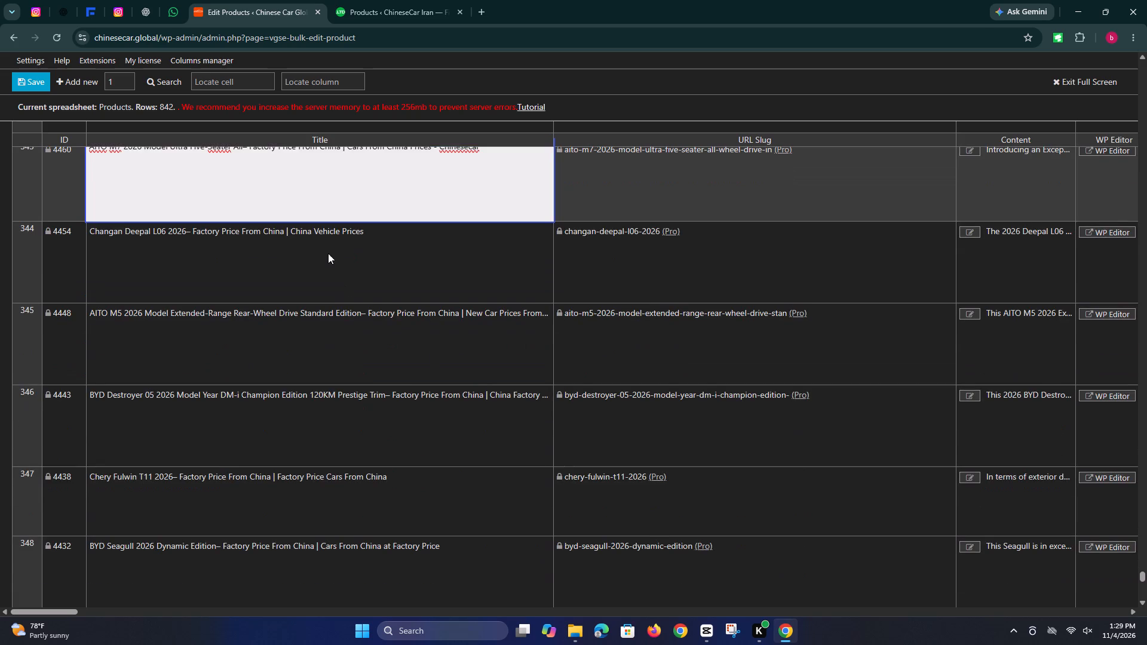
{"action": "triple_click", "coordinate": [328, 253]}
{"action": "right_click", "coordinate": [367, 230]}
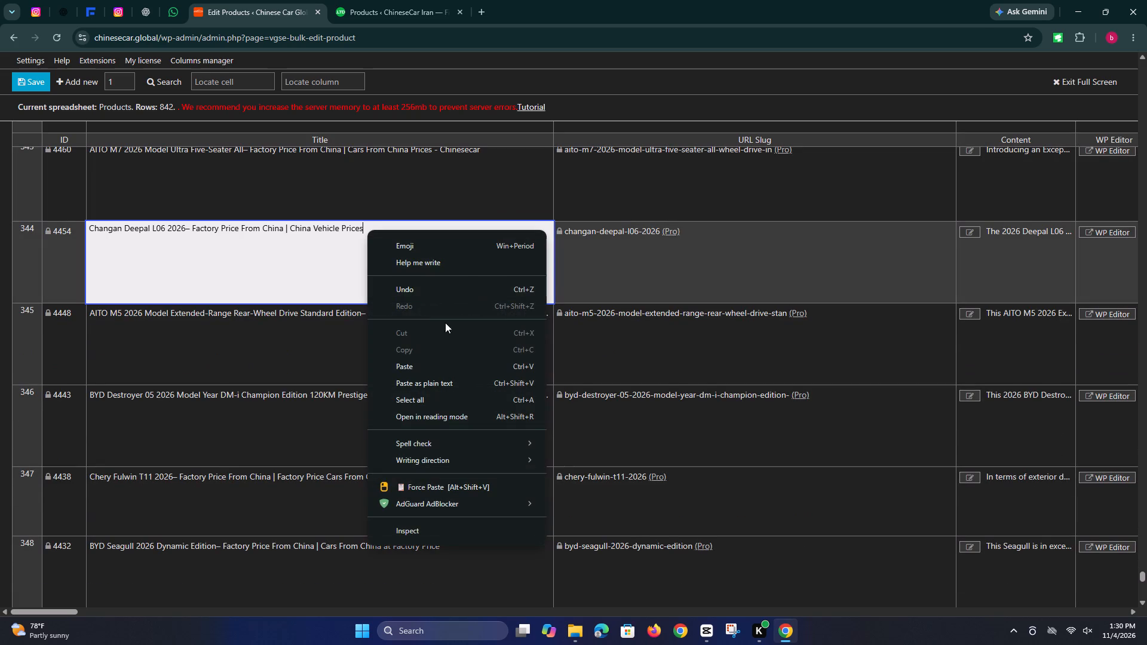
{"action": "left_click", "coordinate": [424, 364]}
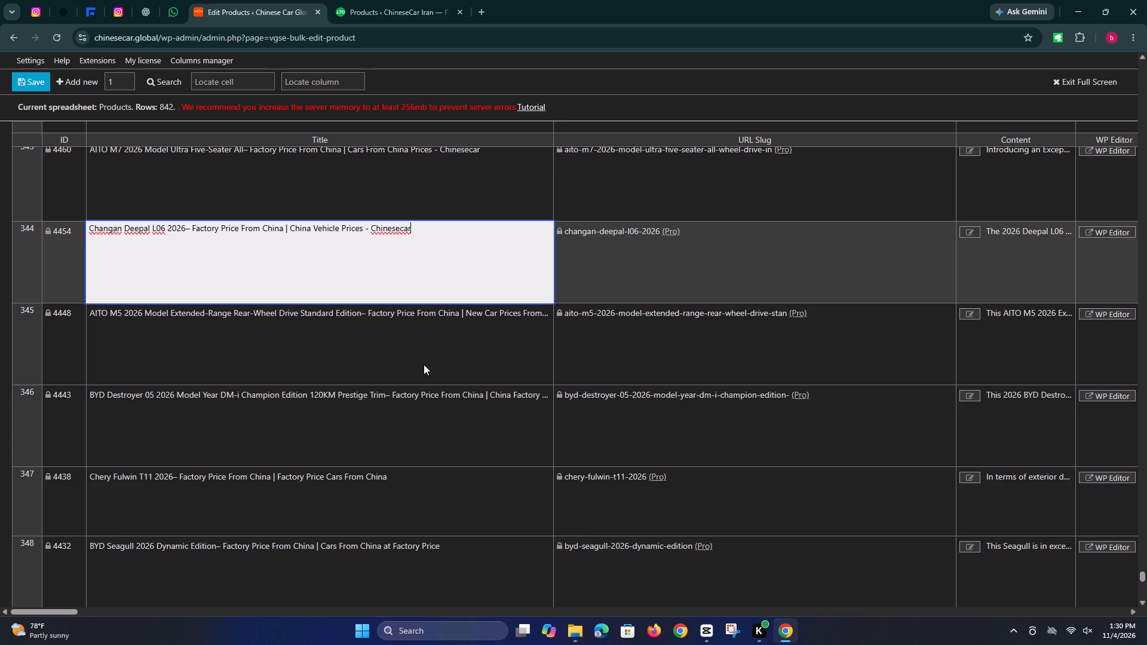
{"action": "triple_click", "coordinate": [476, 365]}
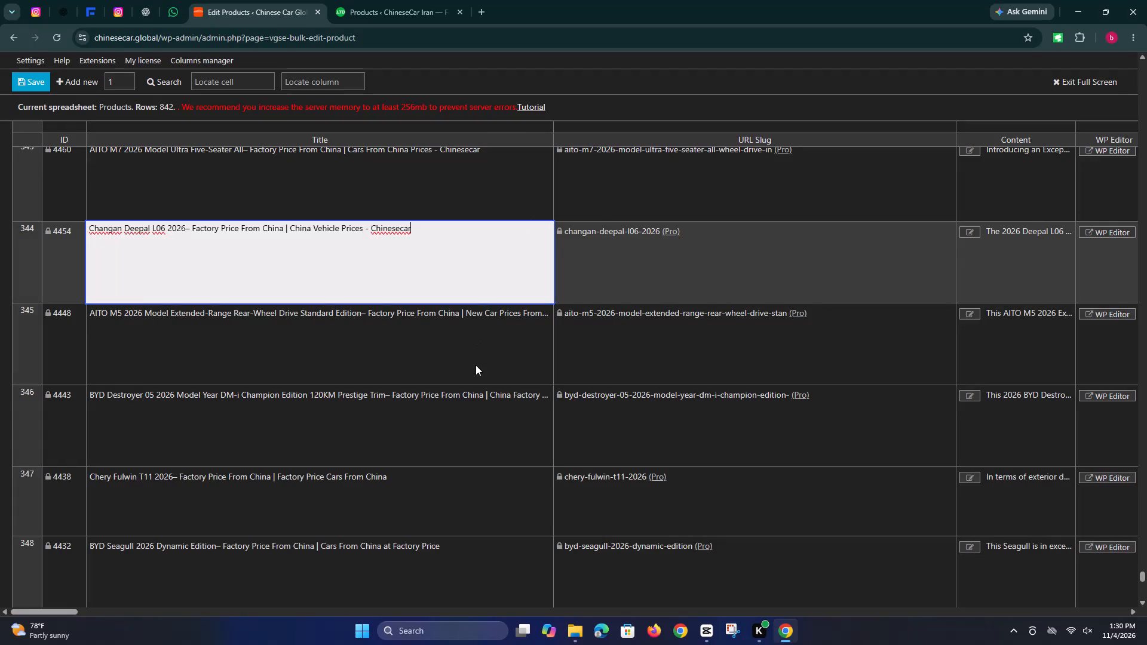
{"action": "left_click", "coordinate": [566, 313]}
{"action": "right_click", "coordinate": [565, 313]}
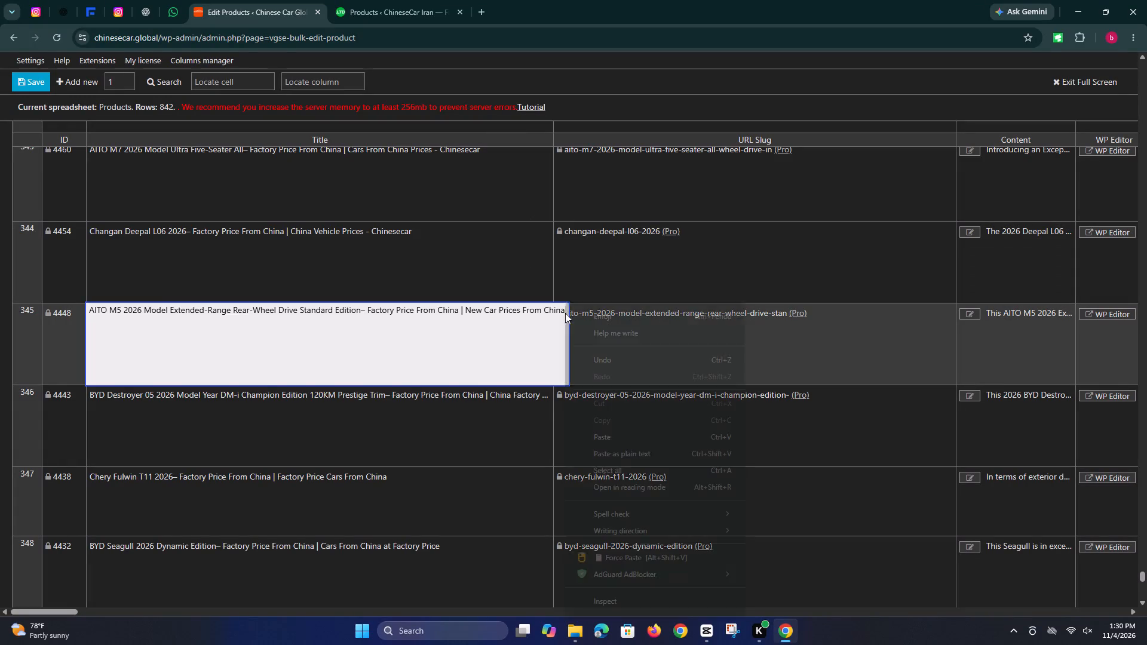
{"action": "left_click", "coordinate": [621, 440]}
Append " - Chinesecar" to the titles in rows 346 and 347: BYD Destroyer 05 2026 and Chery Fulwin T11 2026.
{"action": "double_click", "coordinate": [483, 425]}
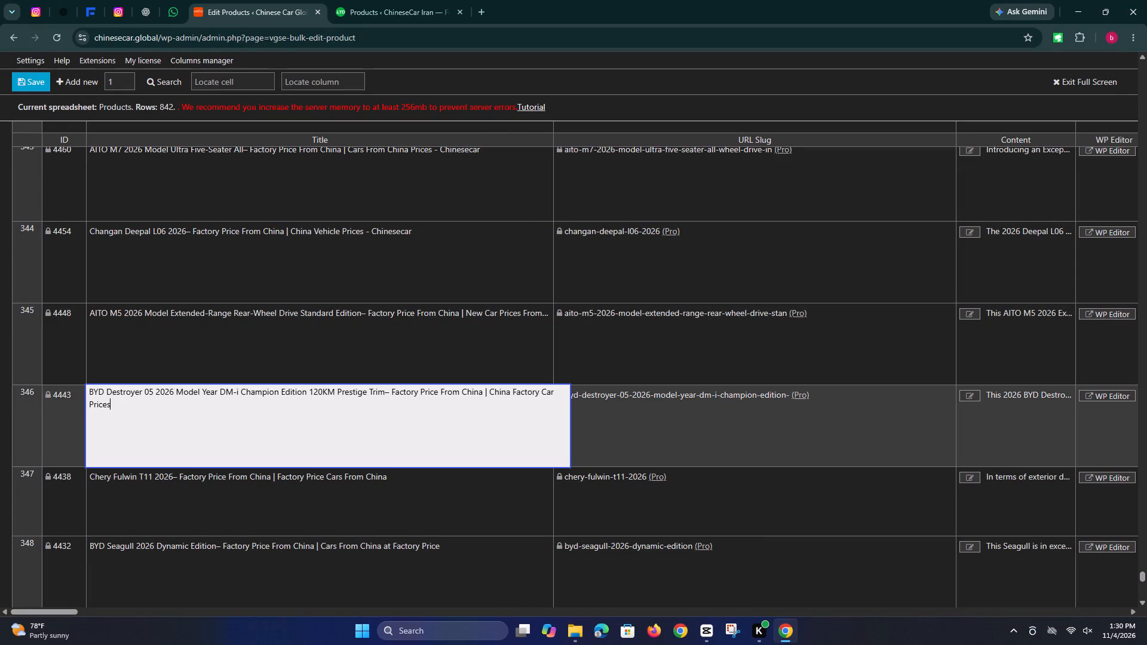
{"action": "right_click", "coordinate": [112, 404]}
{"action": "left_click", "coordinate": [162, 225]}
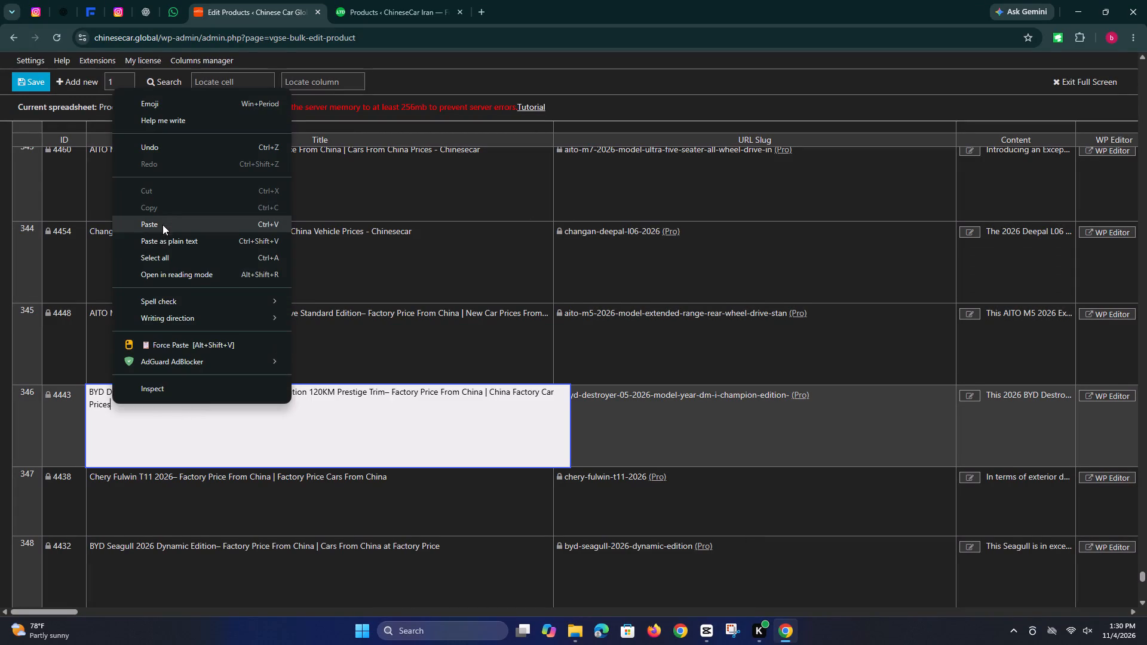
{"action": "scroll", "coordinate": [274, 371], "scroll_direction": "down", "scroll_amount": 4}
{"action": "triple_click", "coordinate": [357, 279]}
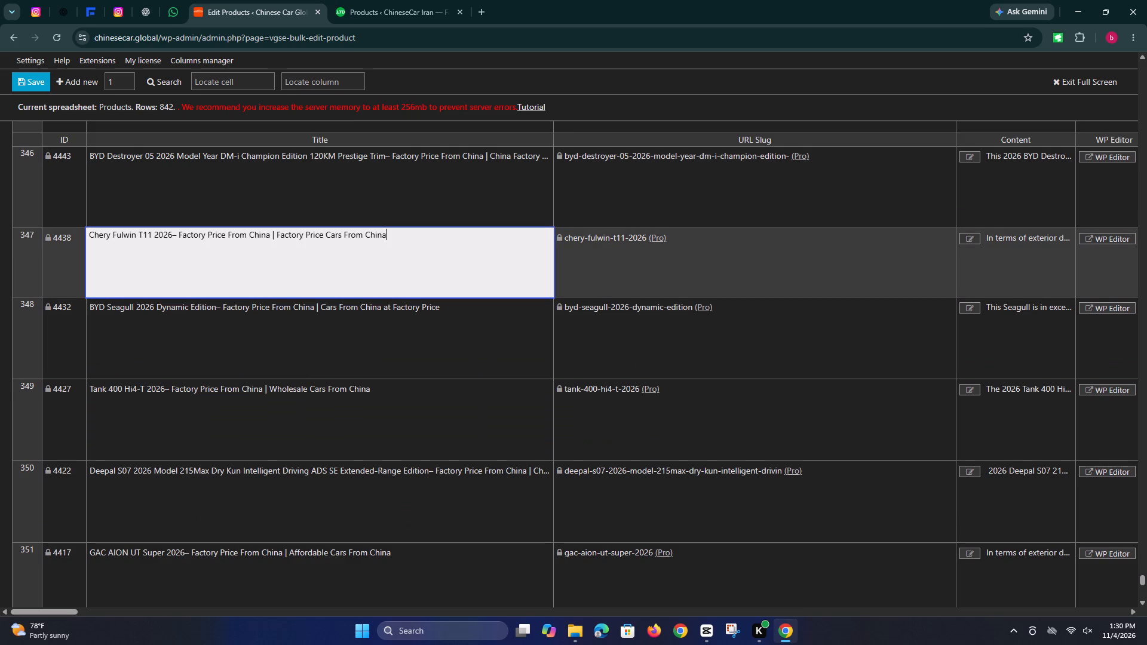
{"action": "right_click", "coordinate": [388, 238]}
{"action": "left_click", "coordinate": [441, 377]}
Append " - Chinesecar" to the titles in rows 348 and 349: BYD Seagull 2026 and Tank 400 Hi4-T 2026.
{"action": "double_click", "coordinate": [409, 357]}
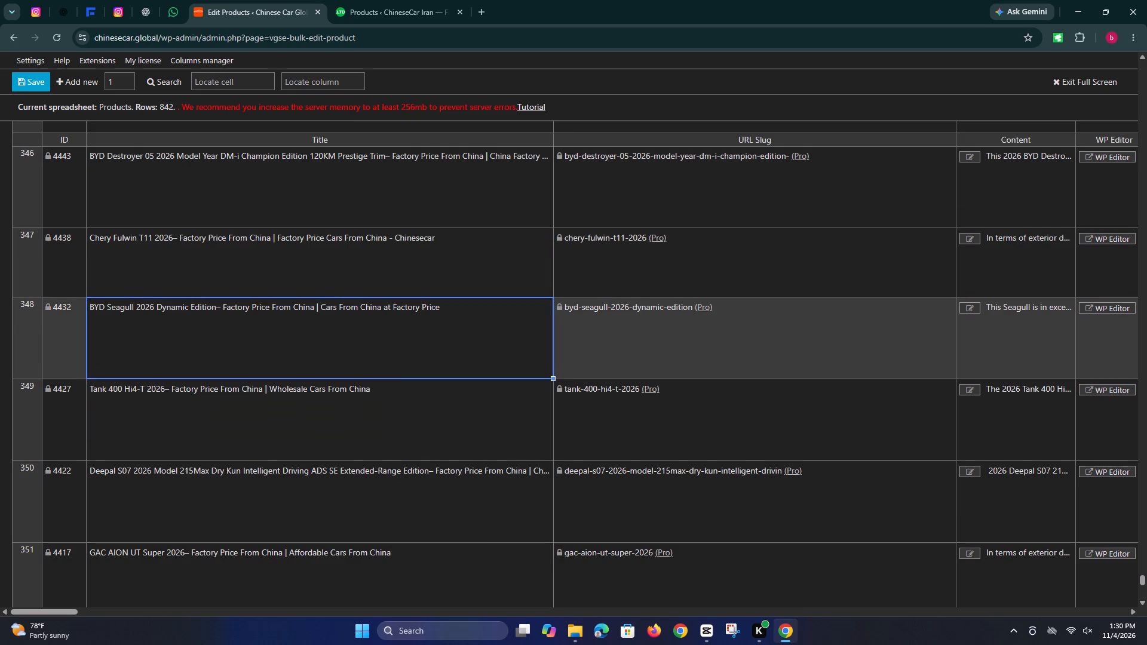
{"action": "right_click", "coordinate": [448, 307]}
{"action": "left_click", "coordinate": [486, 441]}
{"action": "double_click", "coordinate": [387, 424]}
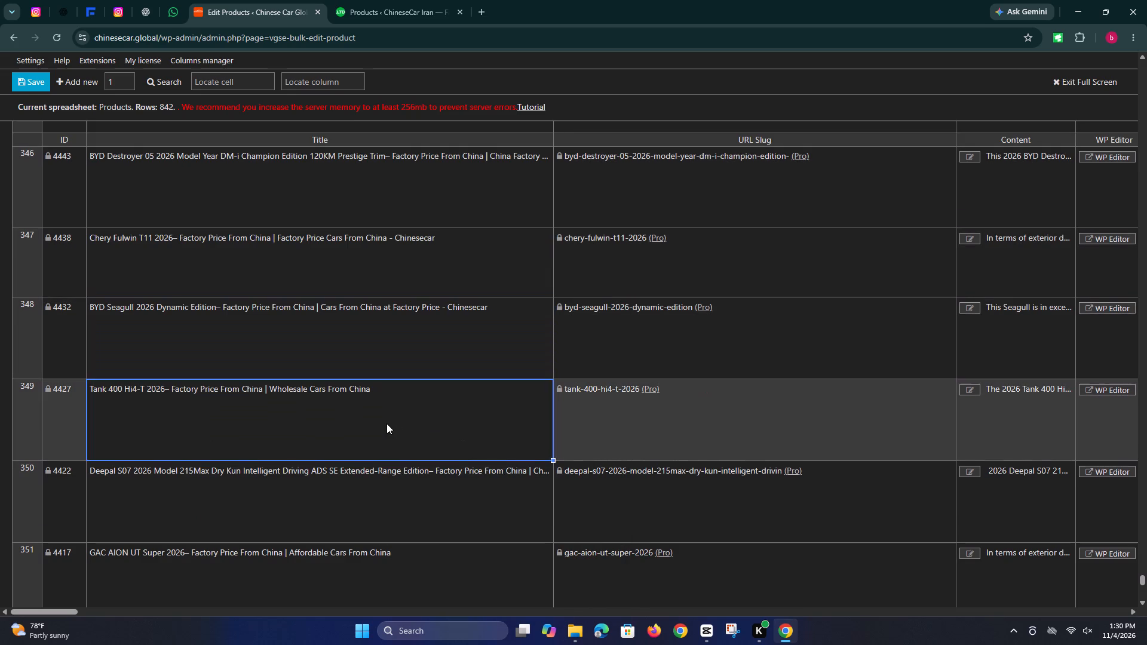
{"action": "right_click", "coordinate": [387, 391]}
{"action": "left_click", "coordinate": [436, 213]}
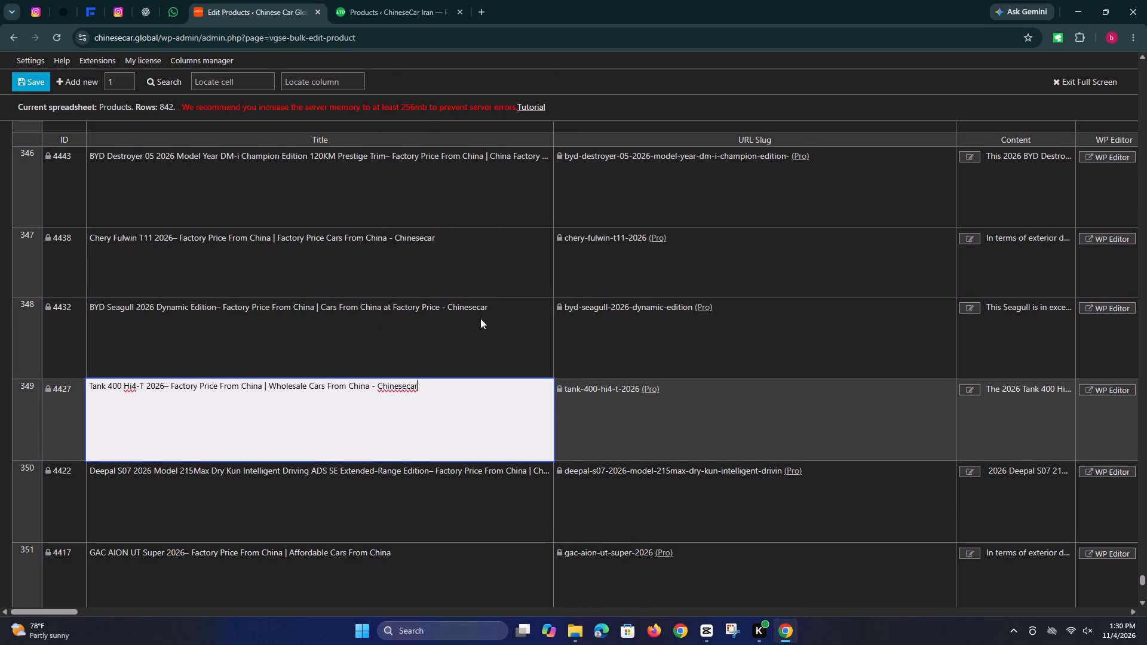
Append " - Chinesecar" to the titles in rows 350 and 351: Deepal S07 2026 and GAC AION UT Super 2026.
{"action": "scroll", "coordinate": [475, 333], "scroll_direction": "down", "scroll_amount": 4}
{"action": "triple_click", "coordinate": [335, 257]}
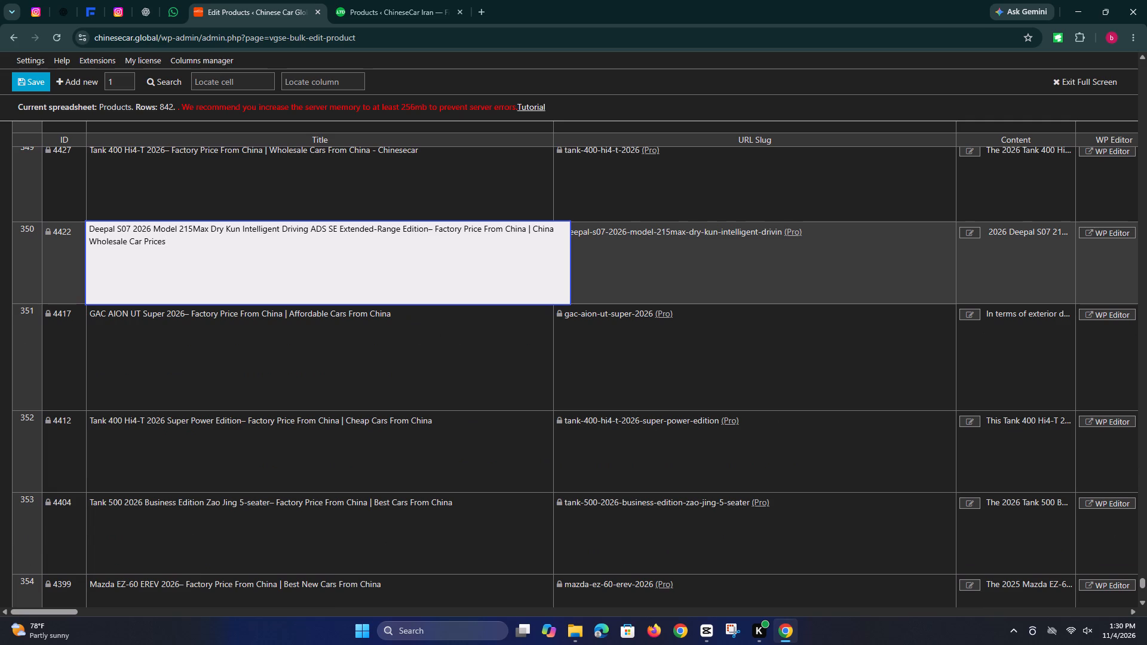
{"action": "right_click", "coordinate": [173, 245]}
{"action": "left_click", "coordinate": [217, 388]}
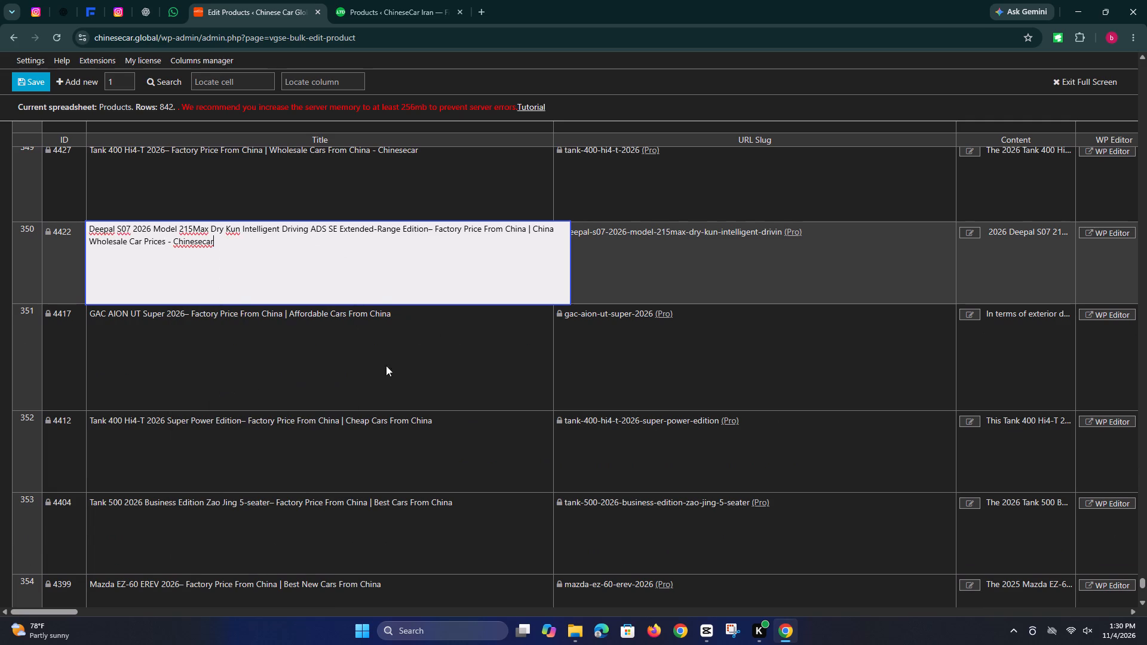
{"action": "double_click", "coordinate": [400, 349]}
{"action": "right_click", "coordinate": [398, 313]}
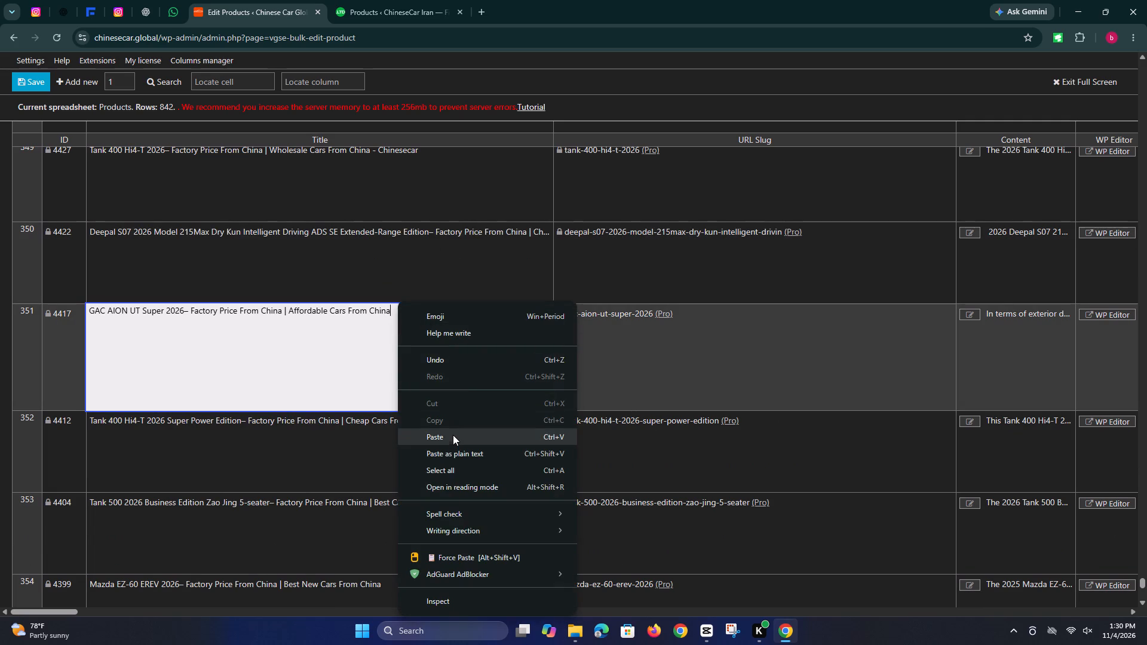
{"action": "left_click", "coordinate": [452, 438]}
Append " - Chinesecar" to the titles in rows 352 and 353: Tank 400 Hi4-T 2026 Super Power Edition and Tank 500 2026.
{"action": "double_click", "coordinate": [417, 434]}
{"action": "right_click", "coordinate": [440, 423]}
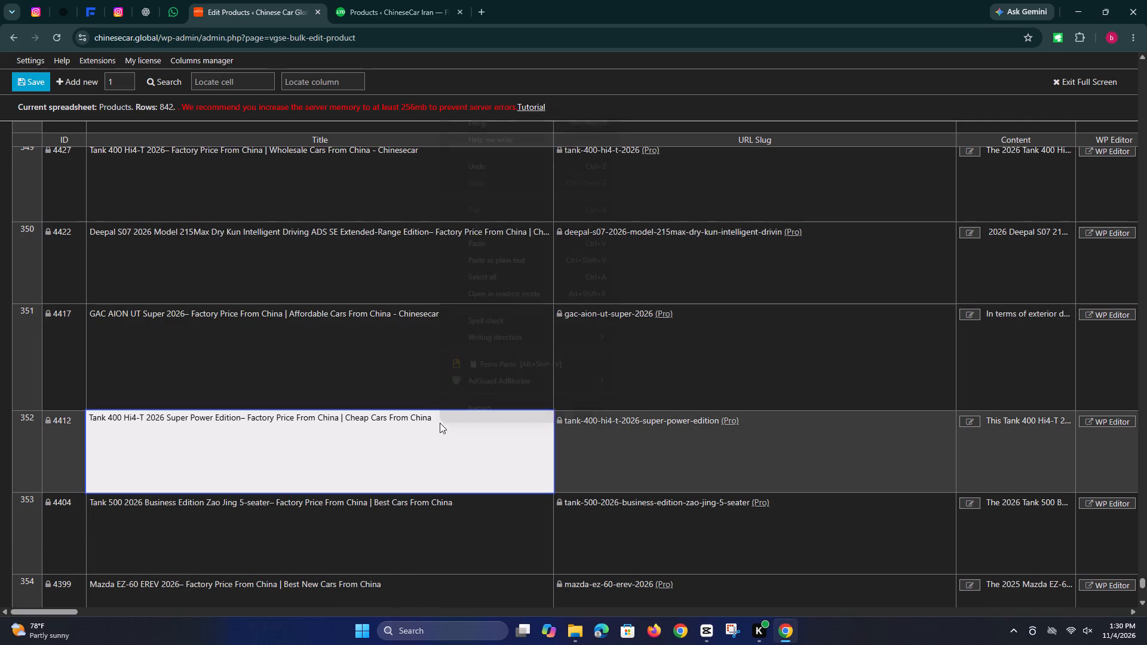
{"action": "left_click", "coordinate": [480, 241]}
{"action": "scroll", "coordinate": [411, 372], "scroll_direction": "down", "scroll_amount": 4}
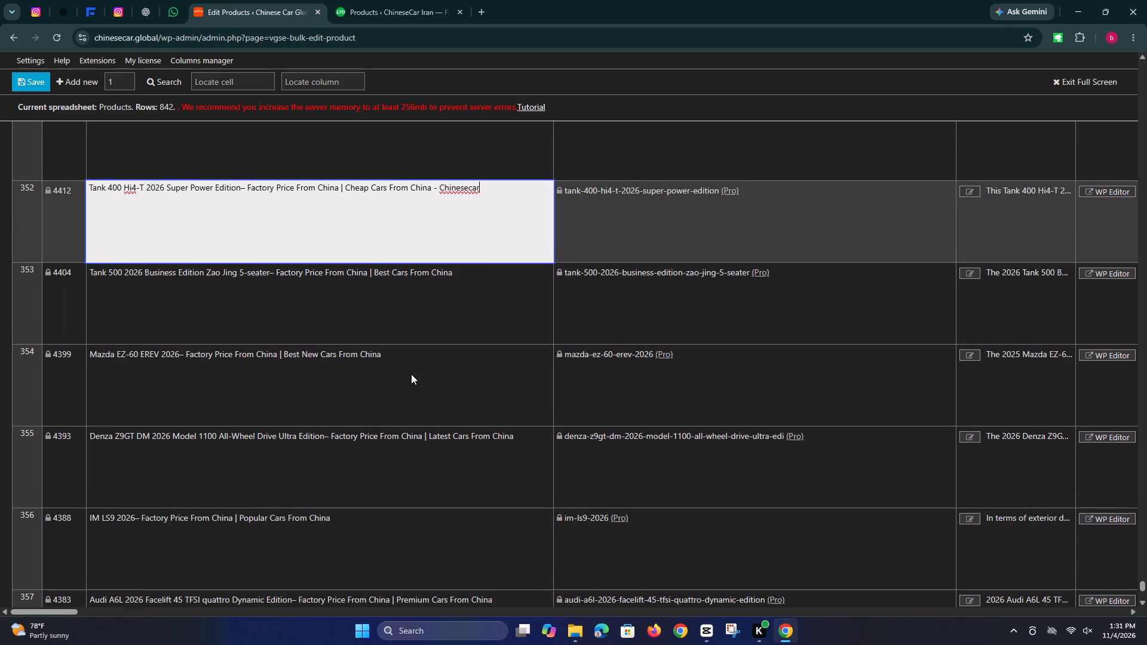
{"action": "triple_click", "coordinate": [393, 303]}
{"action": "right_click", "coordinate": [457, 259]}
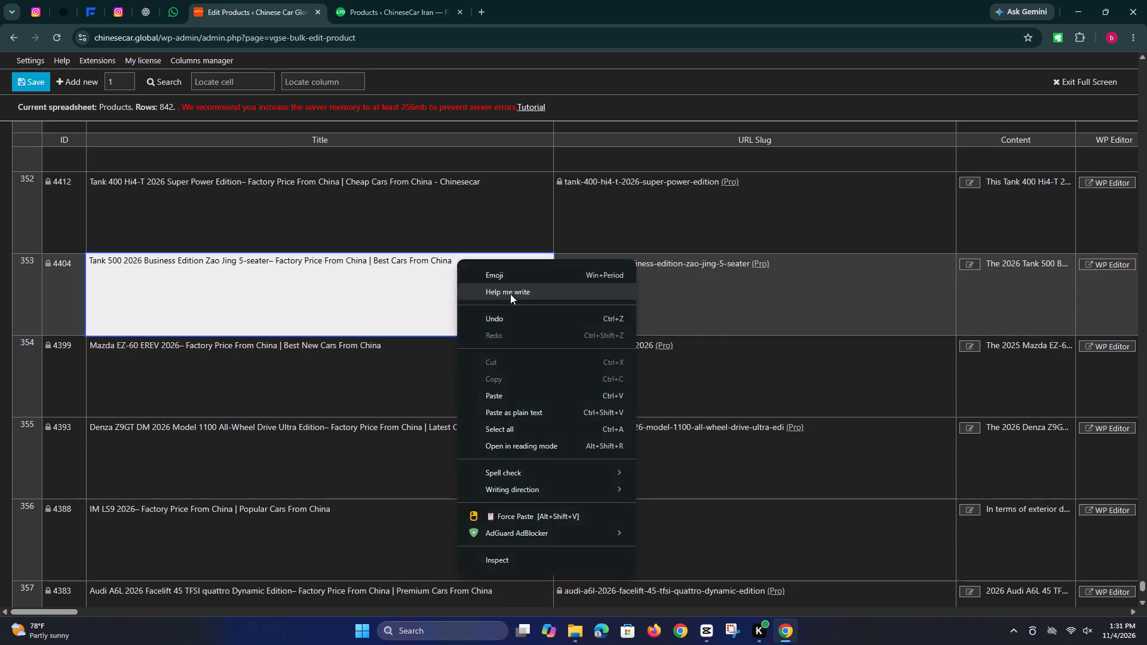
{"action": "left_click", "coordinate": [494, 396]}
Append " - Chinesecar" to the title in row 354, Mazda EZ-60 EREV 2026.
{"action": "double_click", "coordinate": [412, 382]}
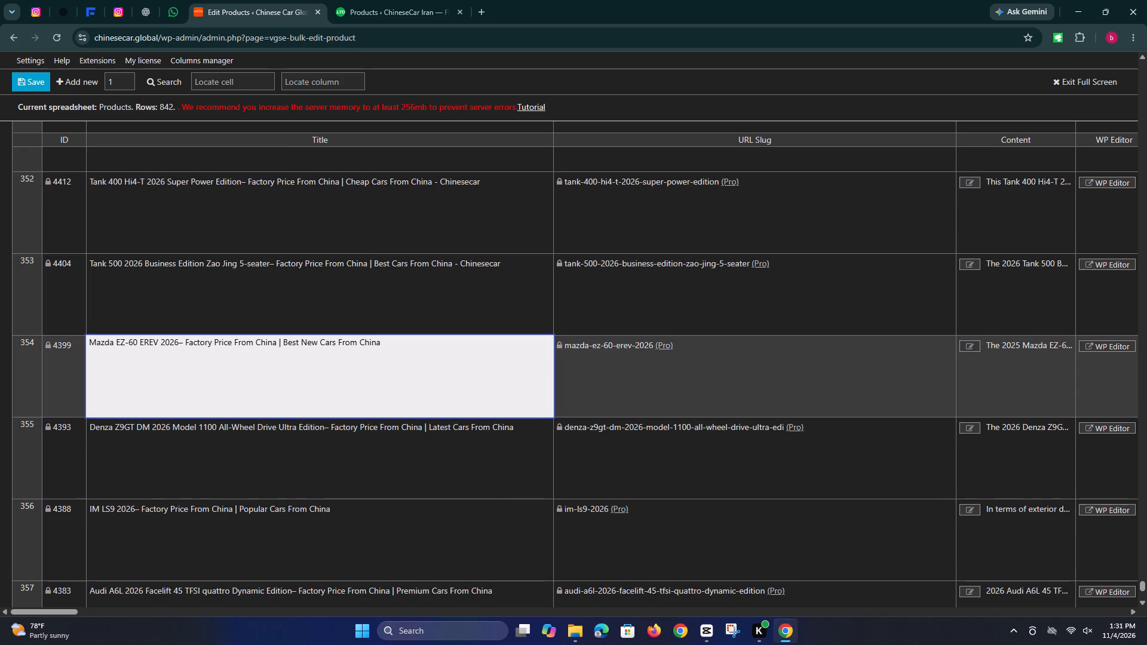
{"action": "right_click", "coordinate": [391, 349]}
{"action": "left_click", "coordinate": [434, 171]}
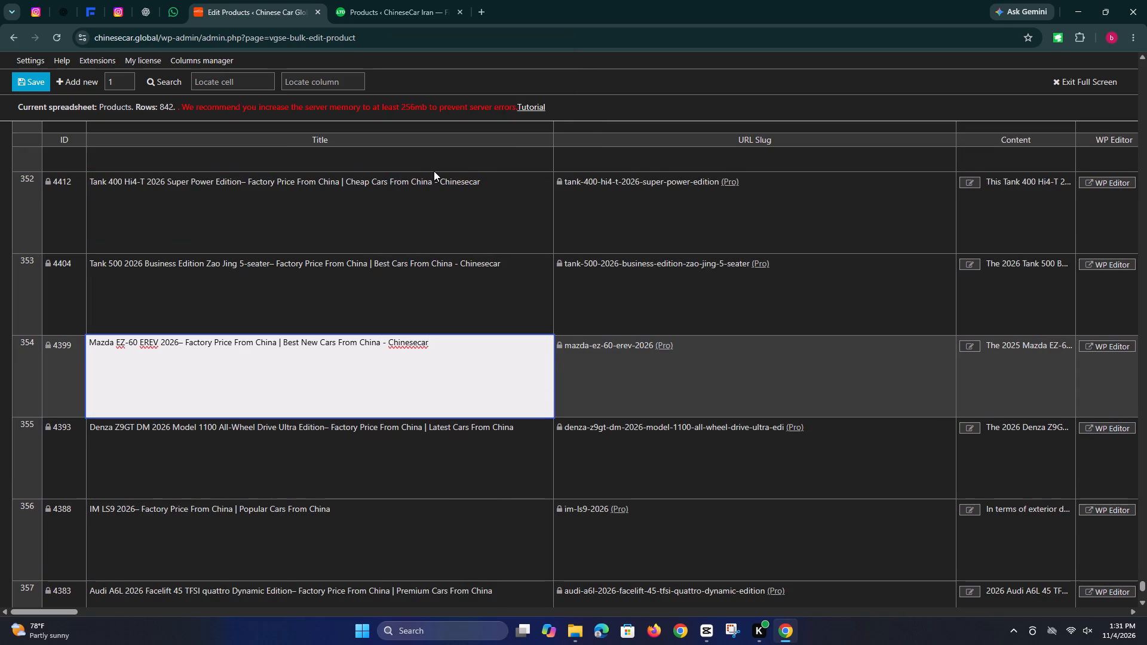
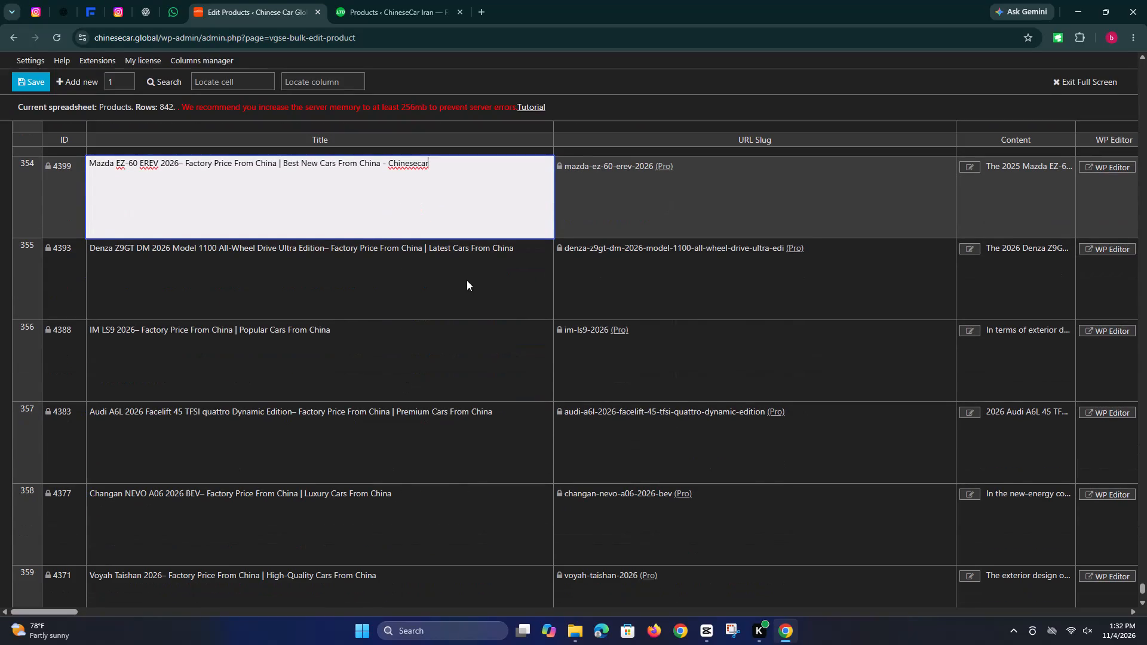
Append " - Chinesecar" to the titles in rows 355 and 356: Denza Z9GT DM 2026 and IM LS9 2026.
{"action": "triple_click", "coordinate": [455, 278]}
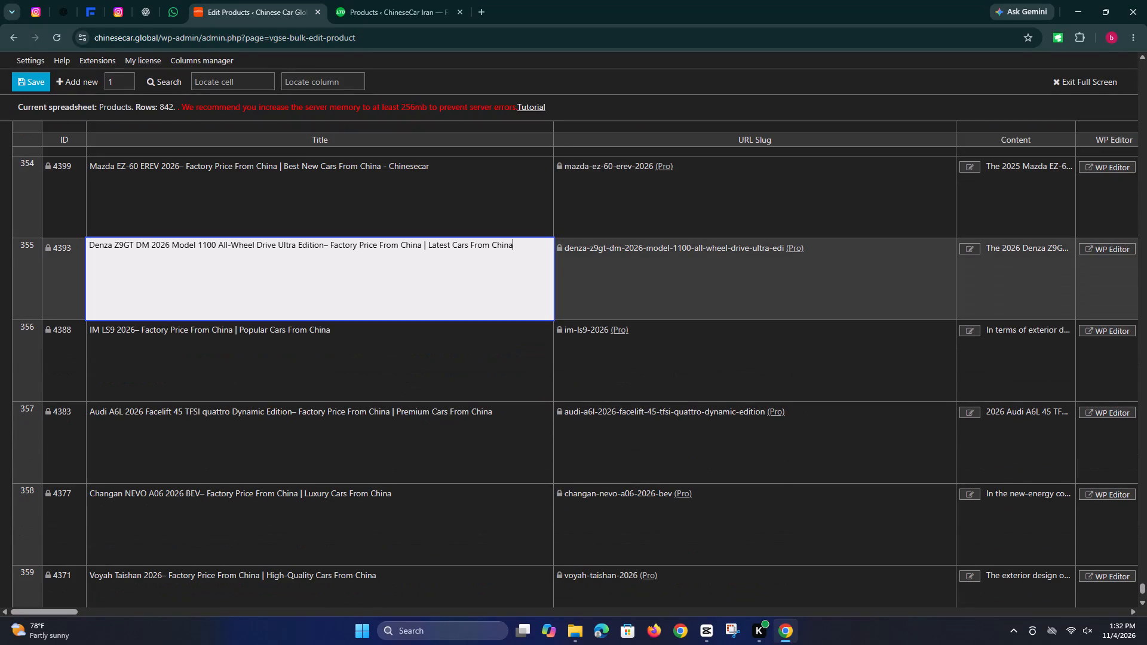
{"action": "right_click", "coordinate": [515, 248]}
{"action": "left_click", "coordinate": [562, 384]}
{"action": "double_click", "coordinate": [354, 353]}
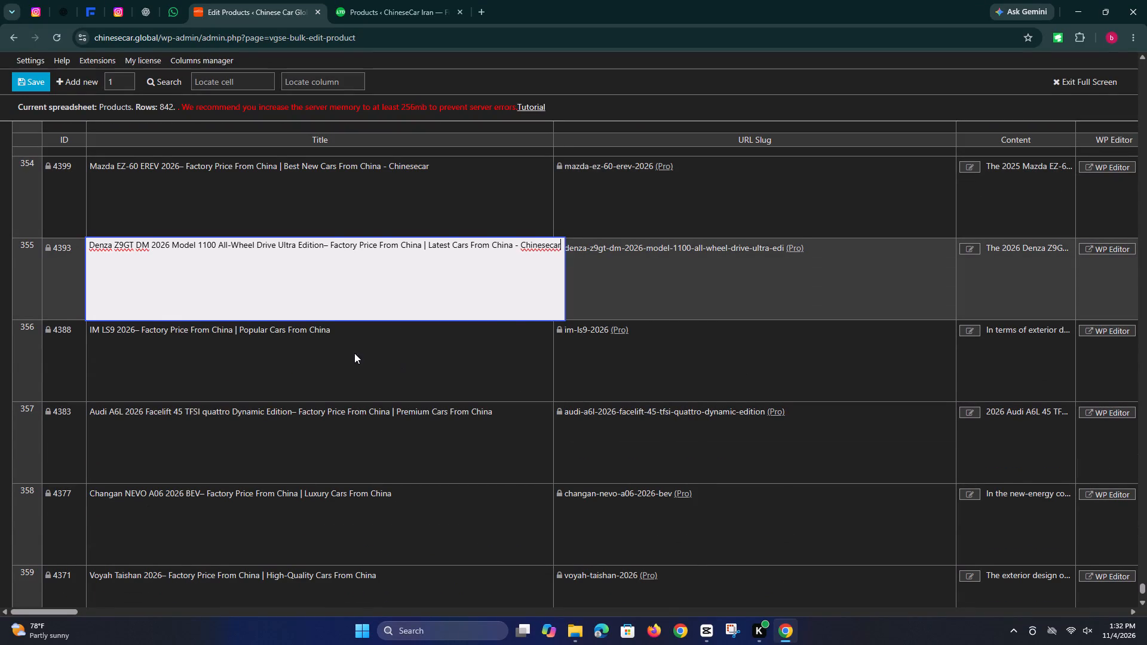
{"action": "right_click", "coordinate": [336, 331]}
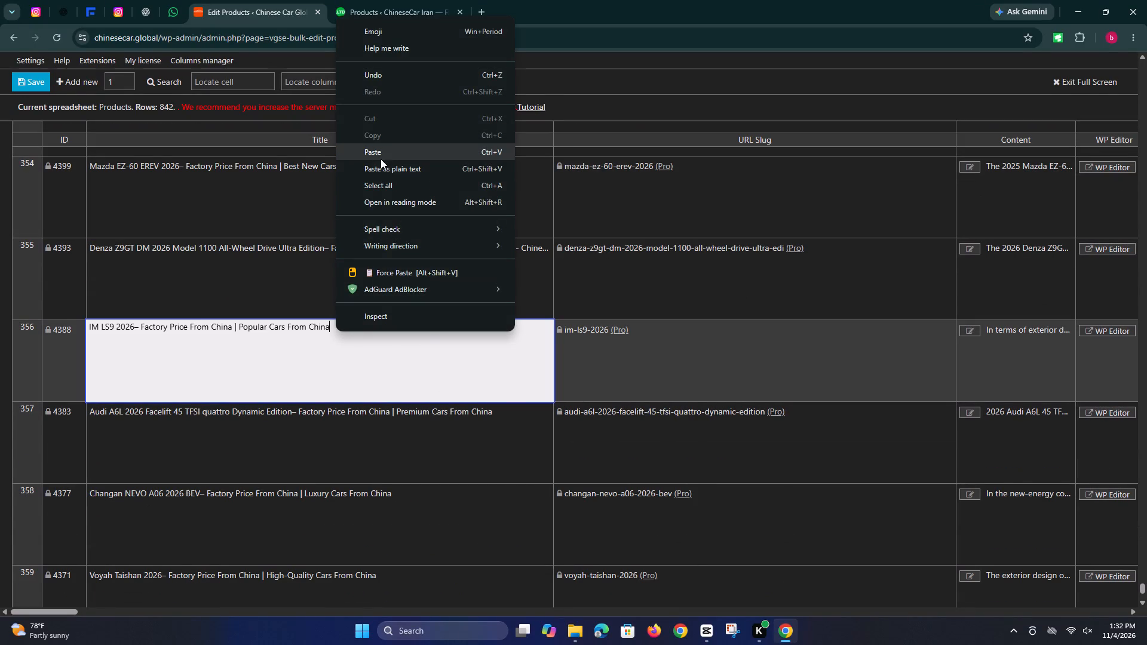
{"action": "left_click", "coordinate": [388, 157]}
Append " - Chinesecar" to the title in row 357, Audi A6L 2026 Facelift 45 TFSI quattro Dynamic Edition.
{"action": "double_click", "coordinate": [458, 443]}
{"action": "right_click", "coordinate": [495, 413]}
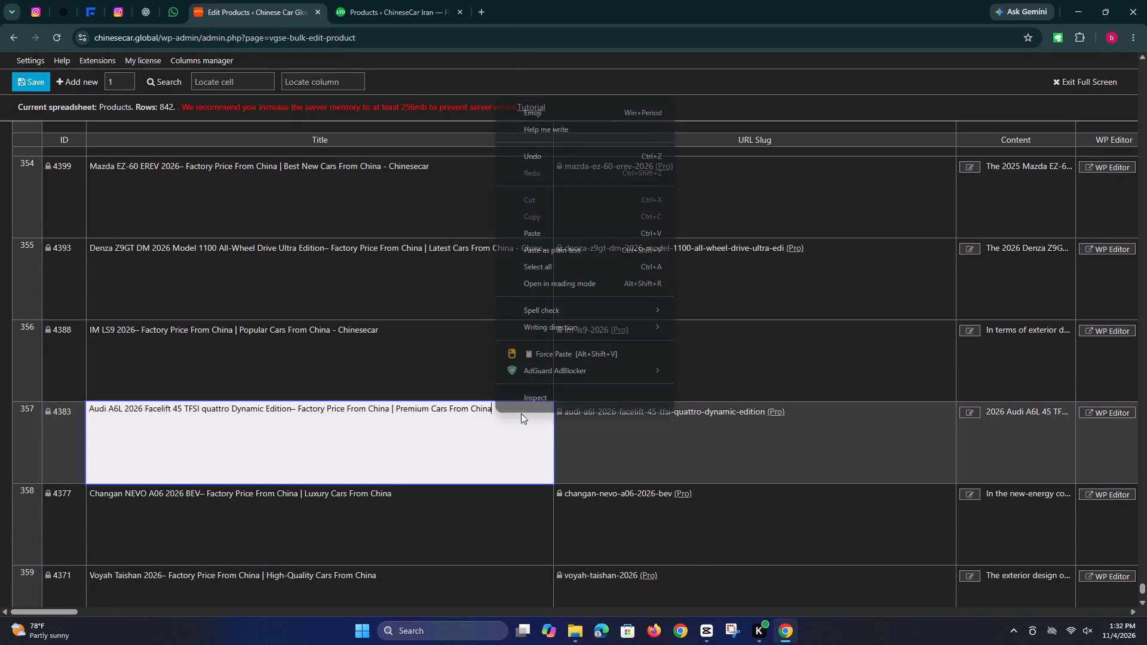
{"action": "left_click", "coordinate": [544, 230]}
Open the title in row 358, Changan NEVO A06 2026 BEV, for editing.
{"action": "scroll", "coordinate": [324, 406], "scroll_direction": "down", "scroll_amount": 4}
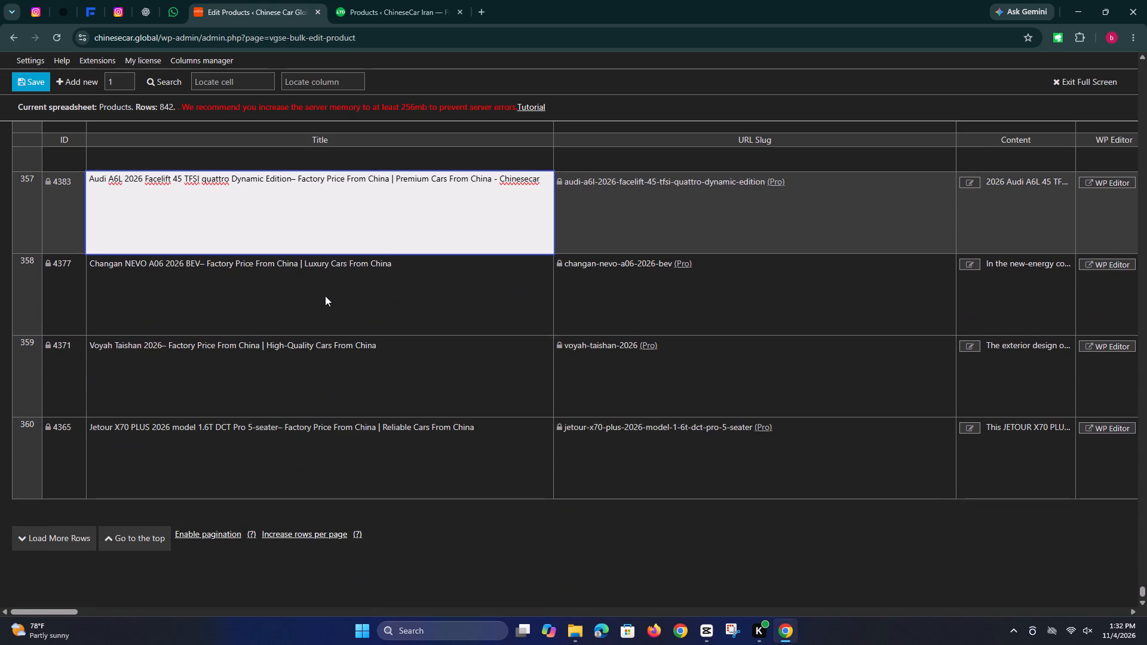
{"action": "triple_click", "coordinate": [324, 295]}
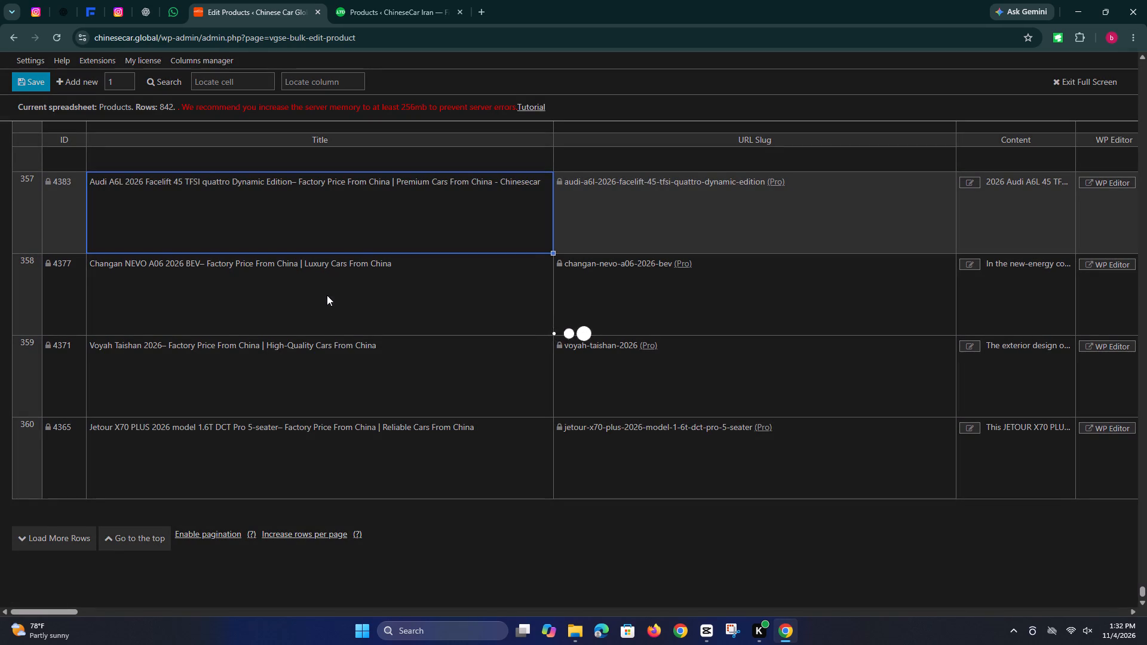
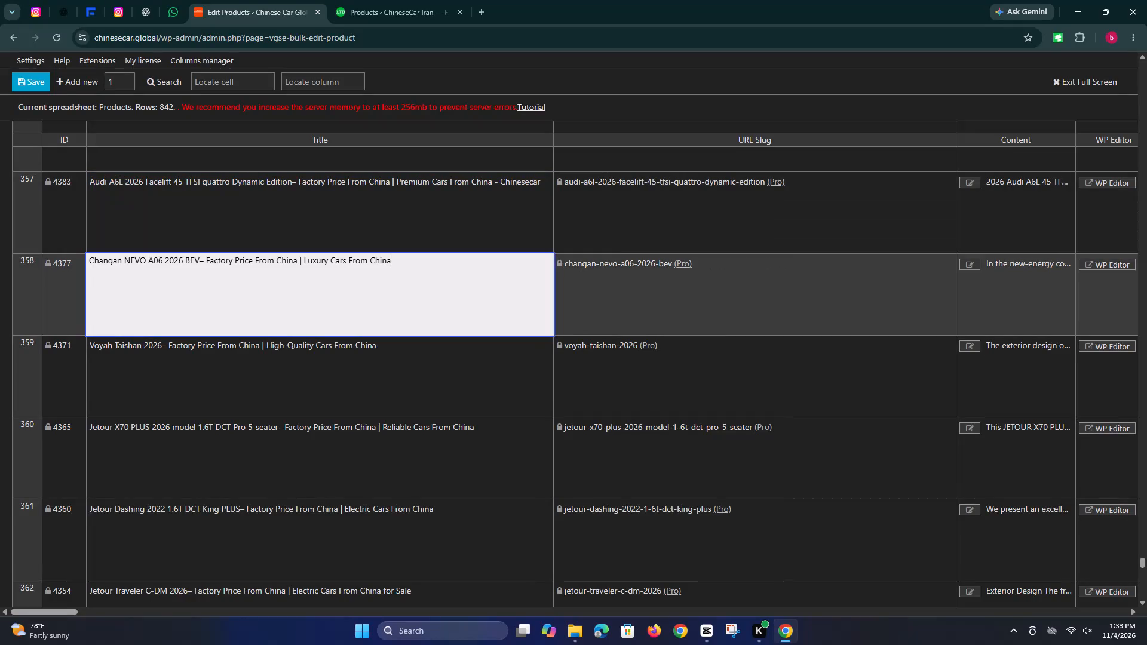
Append " - Chinesecar" to the titles in rows 358 and 359: Changan NEVO A06 2026 BEV and Voyah Taishan 2026.
{"action": "right_click", "coordinate": [394, 260]}
{"action": "left_click", "coordinate": [437, 395]}
{"action": "double_click", "coordinate": [396, 372]}
{"action": "right_click", "coordinate": [390, 348]}
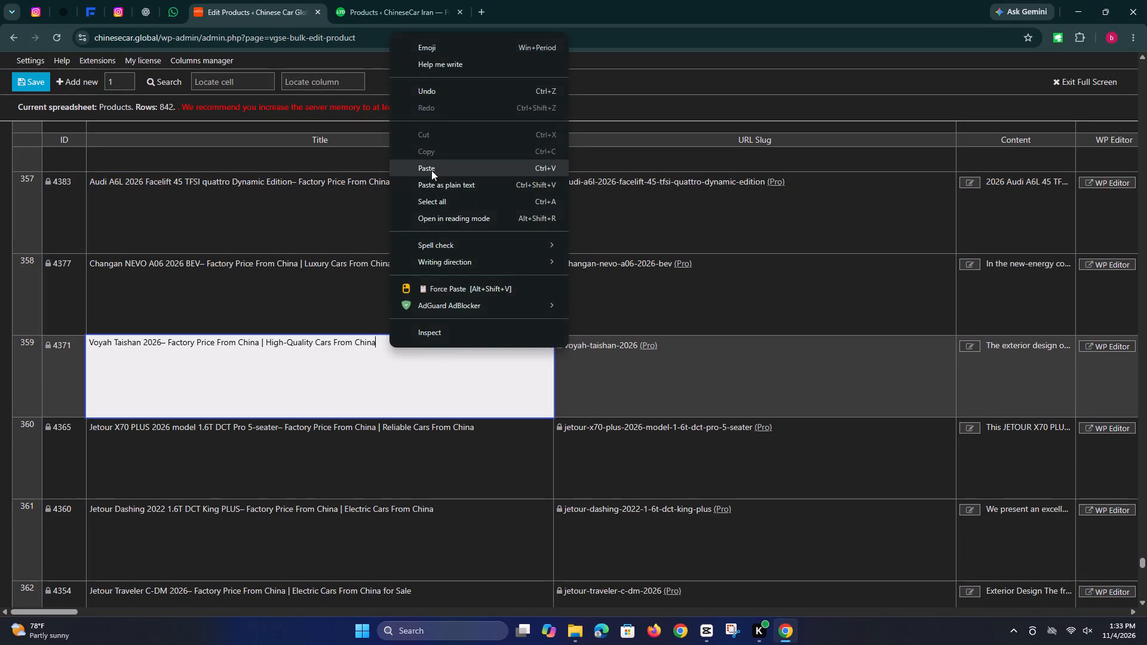
{"action": "left_click", "coordinate": [433, 170]}
Append " - Chinesecar" to the titles in rows 360 and 361: Jetour X70 PLUS 2026 and Jetour Dashing 2022.
{"action": "scroll", "coordinate": [453, 305], "scroll_direction": "down", "scroll_amount": 3}
{"action": "triple_click", "coordinate": [422, 274]}
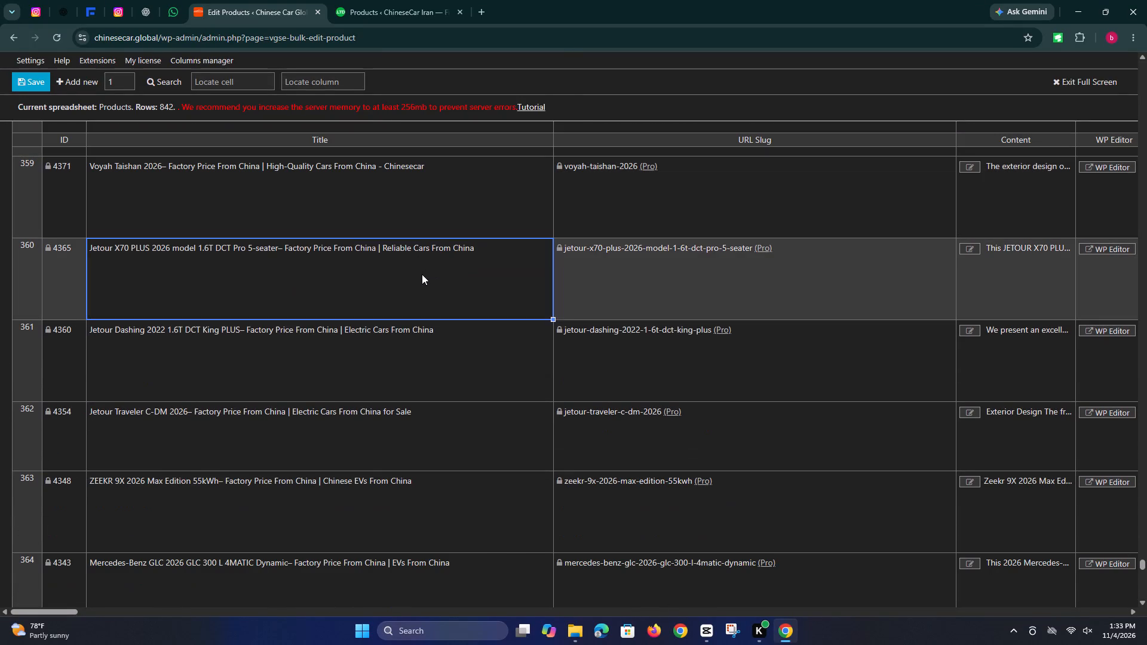
{"action": "right_click", "coordinate": [481, 245]}
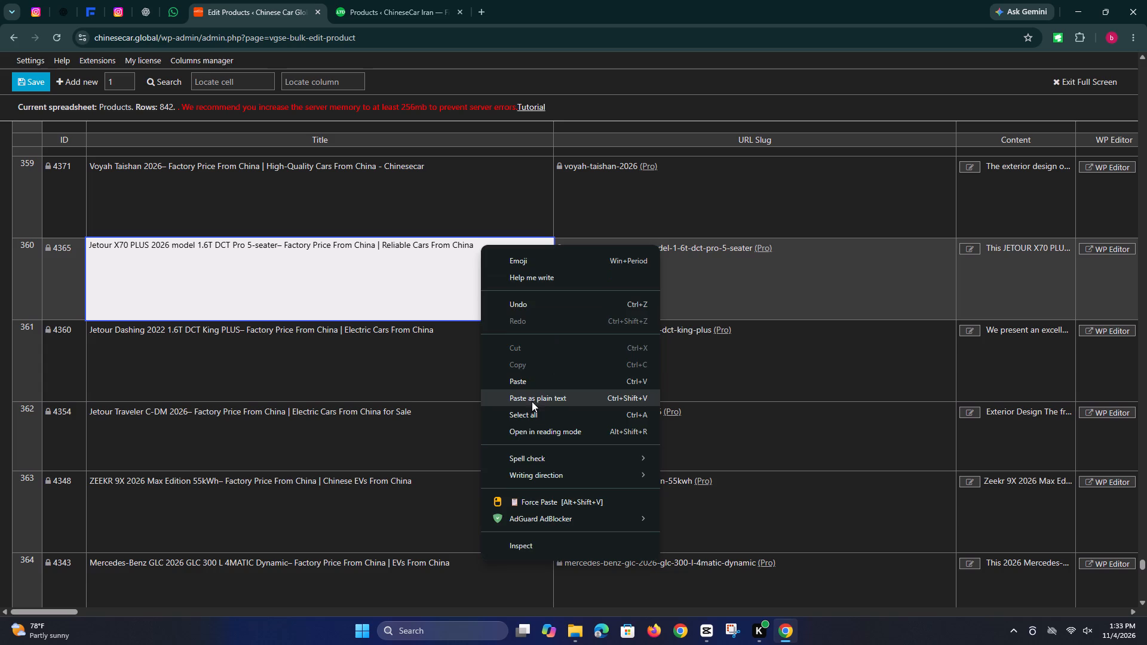
{"action": "left_click", "coordinate": [529, 383]}
{"action": "double_click", "coordinate": [463, 367]}
{"action": "right_click", "coordinate": [444, 330]}
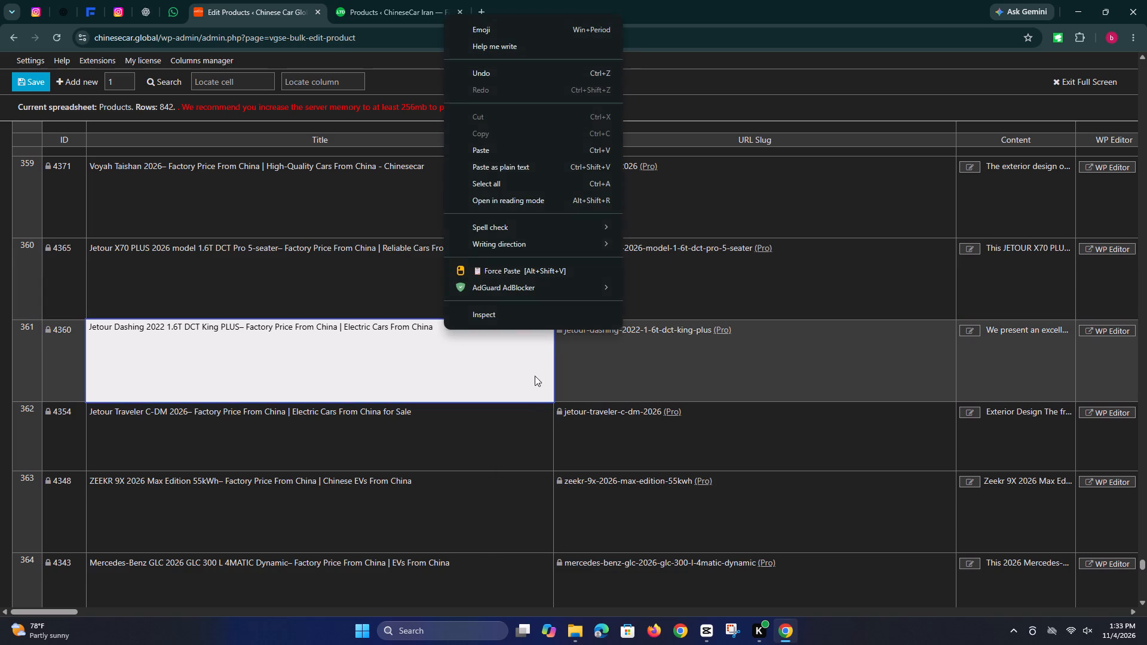
{"action": "left_click", "coordinate": [499, 156]}
Append " - Chinesecar" to the titles in rows 362 and 363: Jetour Traveler C-DM 2026 and ZEEKR 9X 2026 Max Edition.
{"action": "scroll", "coordinate": [449, 369], "scroll_direction": "down", "scroll_amount": 2}
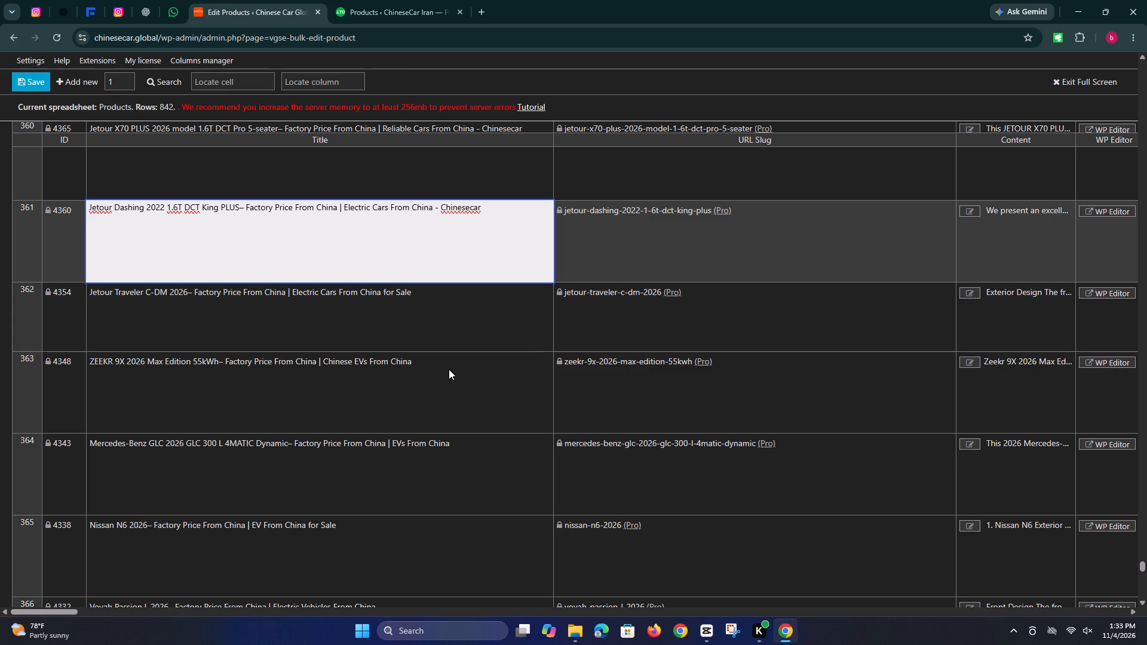
{"action": "double_click", "coordinate": [404, 305]}
{"action": "double_click", "coordinate": [416, 292]}
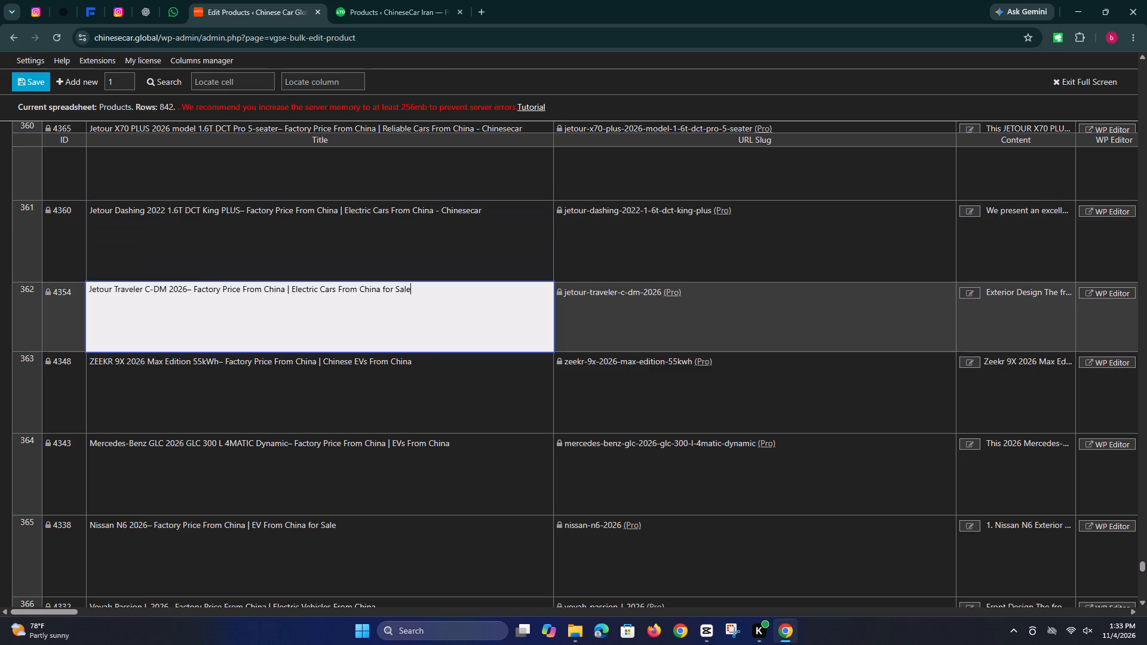
{"action": "right_click", "coordinate": [416, 291]}
{"action": "left_click", "coordinate": [455, 427]}
{"action": "double_click", "coordinate": [425, 398]}
{"action": "right_click", "coordinate": [416, 360]}
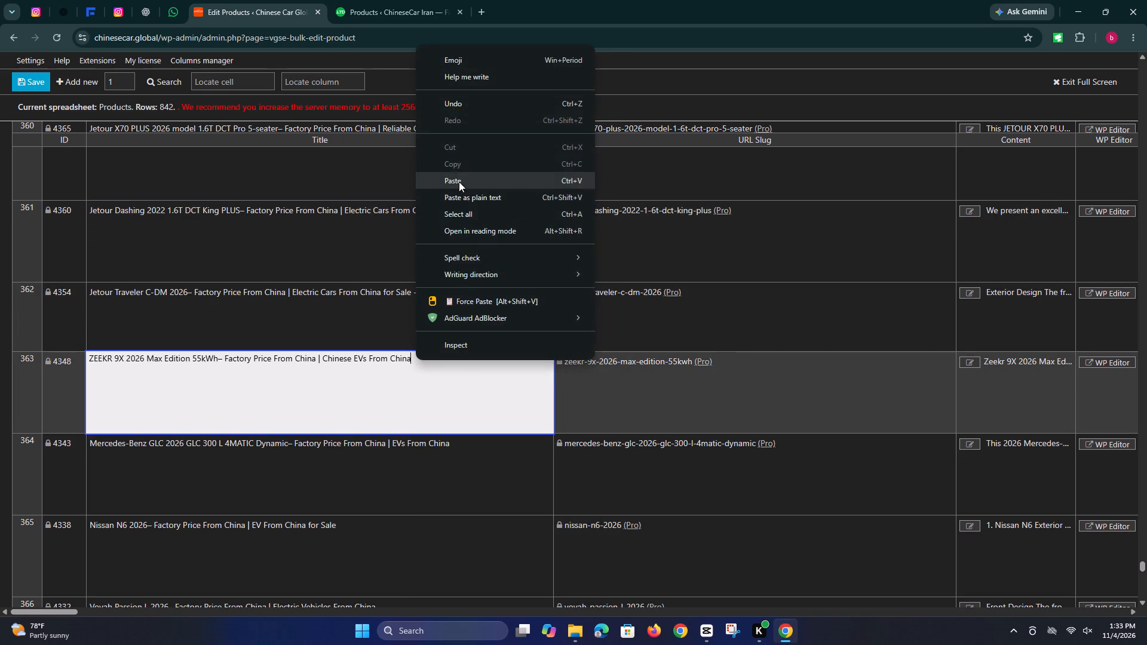
{"action": "left_click", "coordinate": [459, 182]}
Append " - Chinesecar" to the titles in rows 364 and 365: Mercedes-Benz GLC 2026 and Nissan N6 2026.
{"action": "scroll", "coordinate": [416, 426], "scroll_direction": "down", "scroll_amount": 2}
{"action": "double_click", "coordinate": [438, 361]}
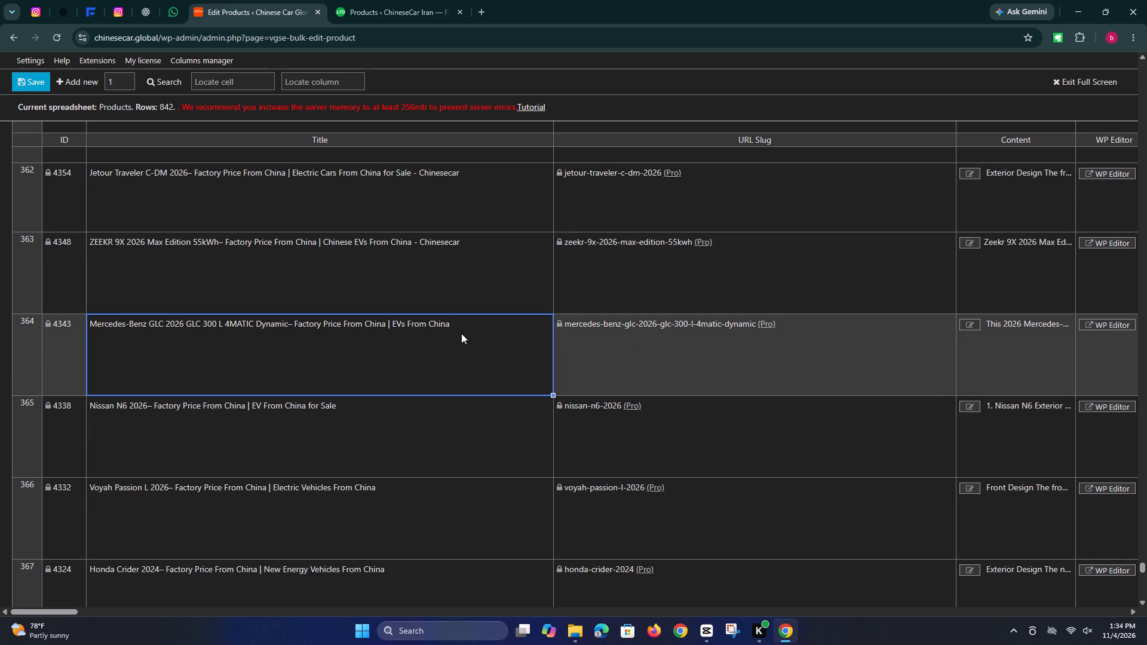
{"action": "double_click", "coordinate": [454, 348]}
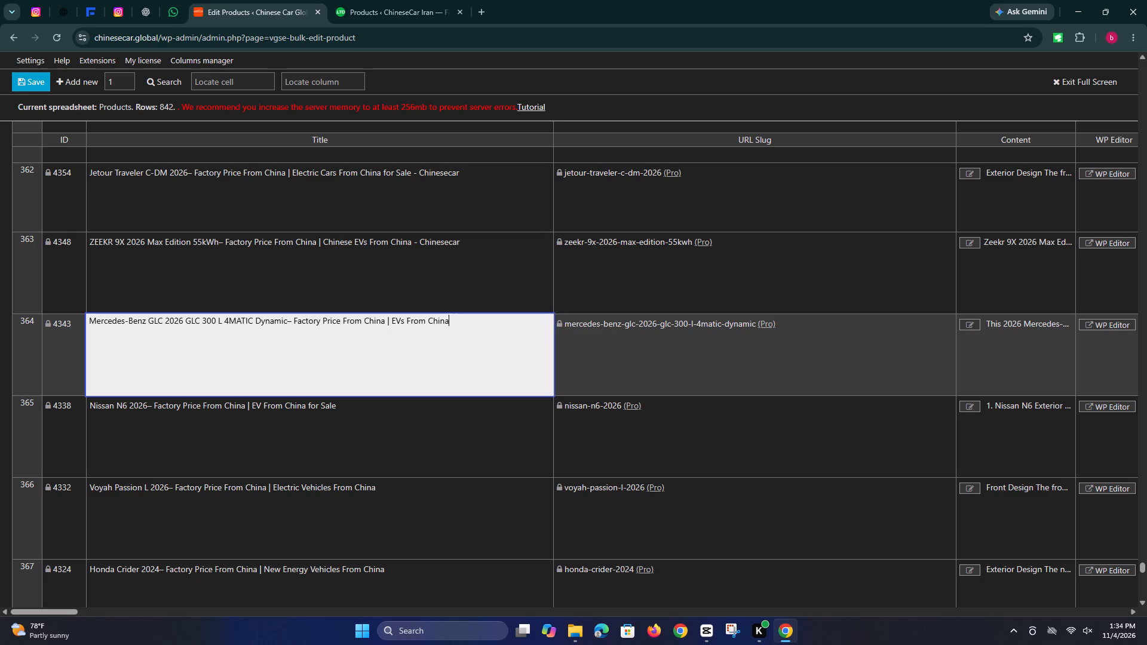
{"action": "right_click", "coordinate": [456, 326]}
{"action": "left_click", "coordinate": [498, 150]}
{"action": "double_click", "coordinate": [352, 437]}
{"action": "right_click", "coordinate": [342, 403]}
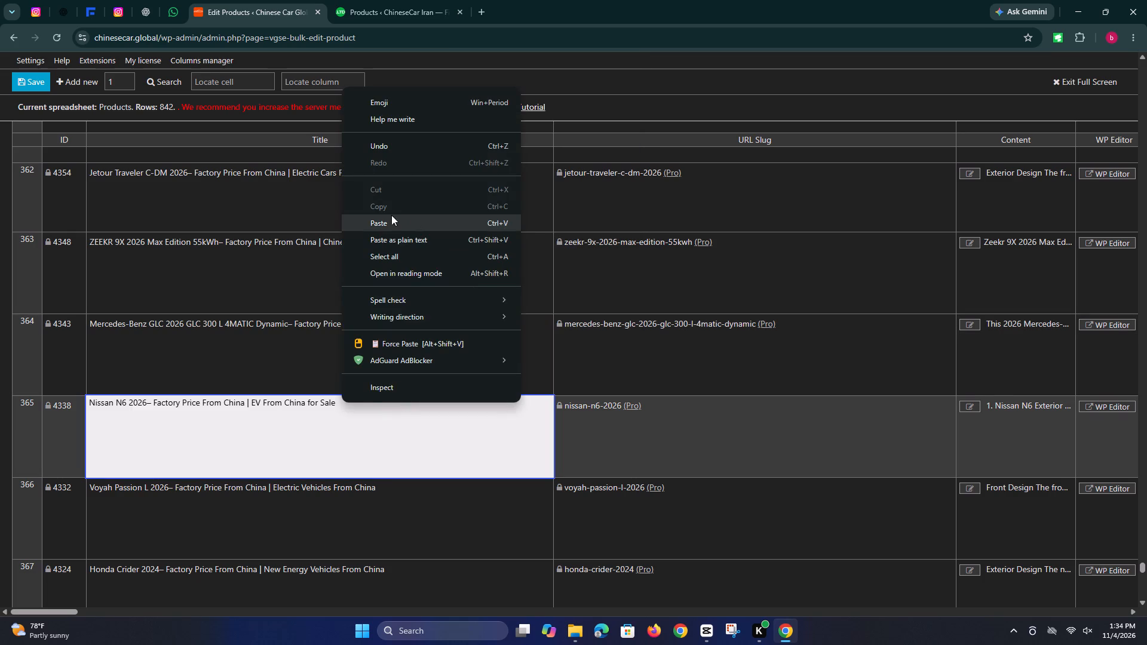
{"action": "left_click", "coordinate": [390, 221]}
Append " - Chinesecar" to the titles in rows 366 and 367: Voyah Passion L 2026 and Honda Crider 2024.
{"action": "scroll", "coordinate": [404, 383], "scroll_direction": "down", "scroll_amount": 4}
{"action": "triple_click", "coordinate": [372, 274]}
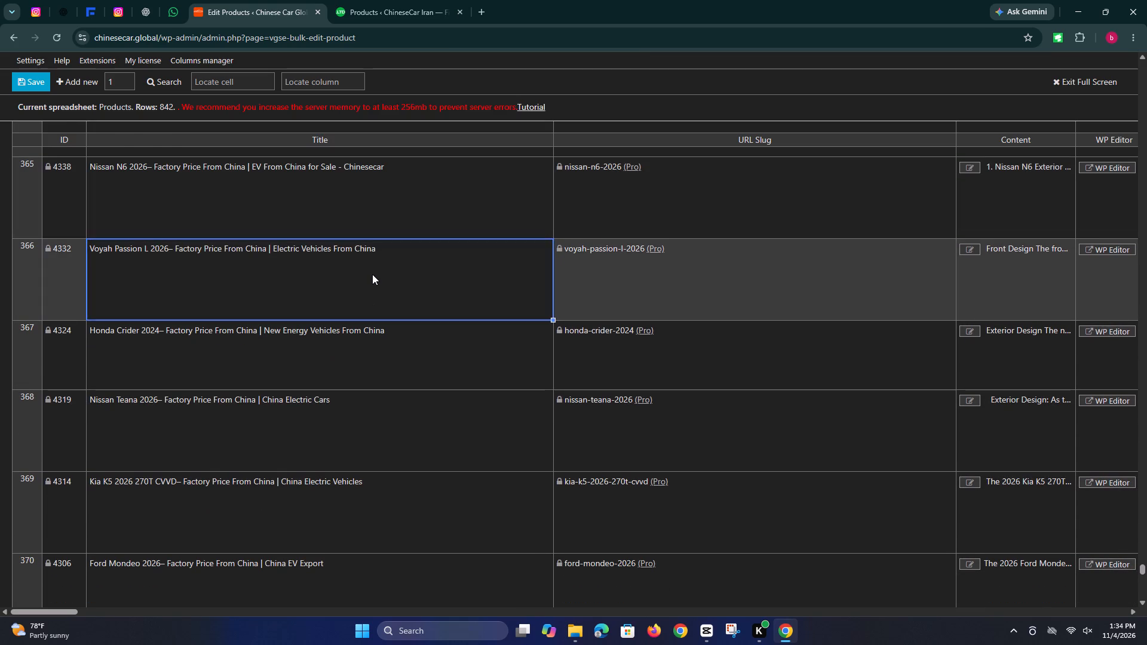
{"action": "right_click", "coordinate": [385, 247]}
{"action": "left_click", "coordinate": [428, 382]}
{"action": "double_click", "coordinate": [370, 364]}
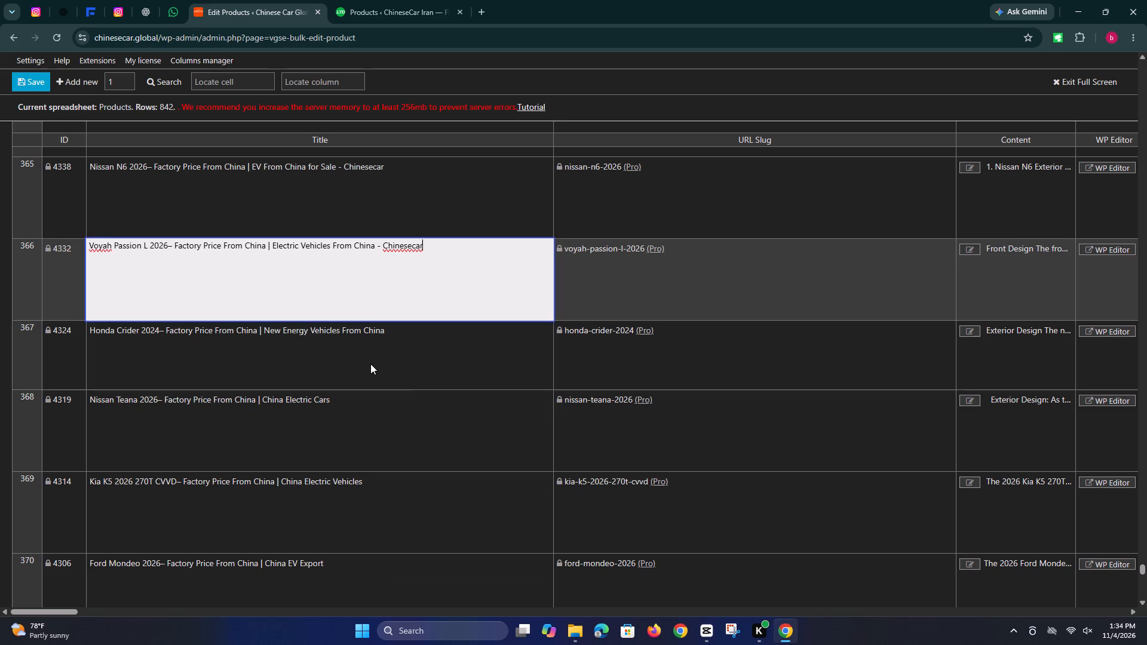
{"action": "right_click", "coordinate": [391, 333]}
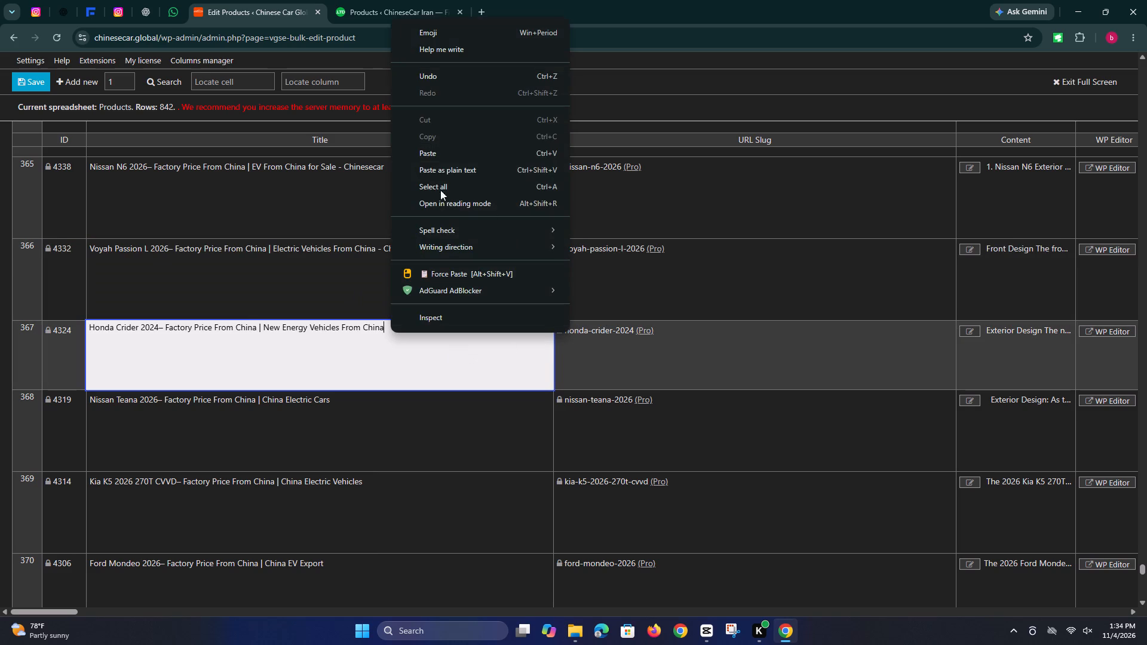
{"action": "left_click", "coordinate": [433, 157]}
Append " - Chinesecar" to the titles in rows 368 and 369: Nissan Teana 2026 and Kia K5 2026 270T CVVD.
{"action": "scroll", "coordinate": [426, 328], "scroll_direction": "down", "scroll_amount": 2}
{"action": "triple_click", "coordinate": [343, 302]}
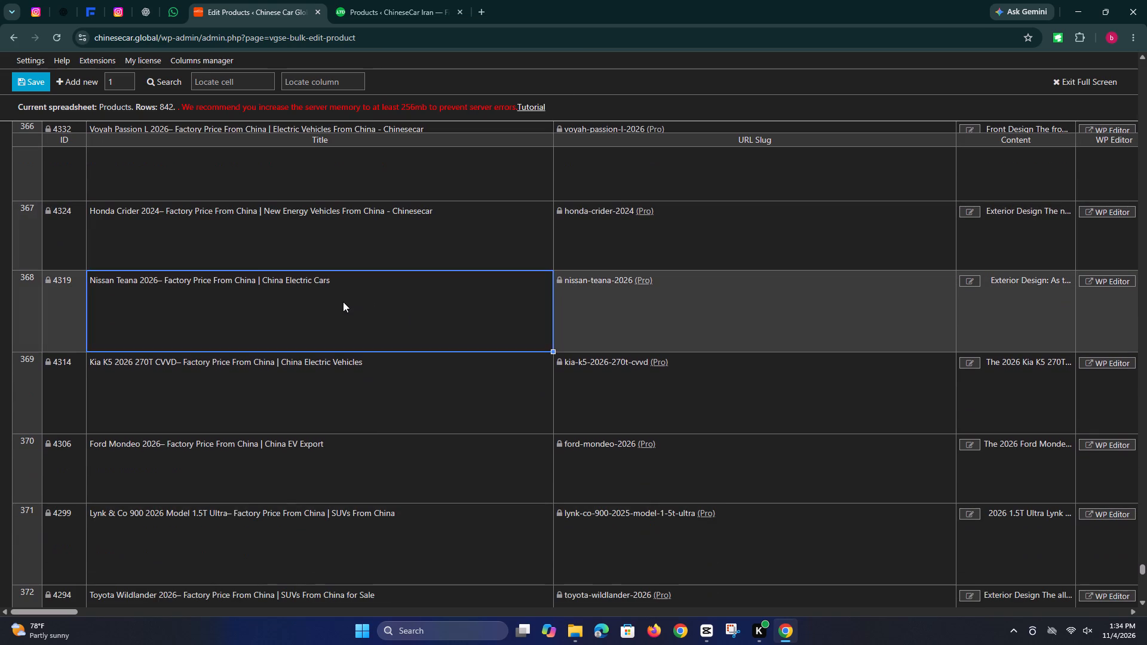
{"action": "right_click", "coordinate": [344, 278]}
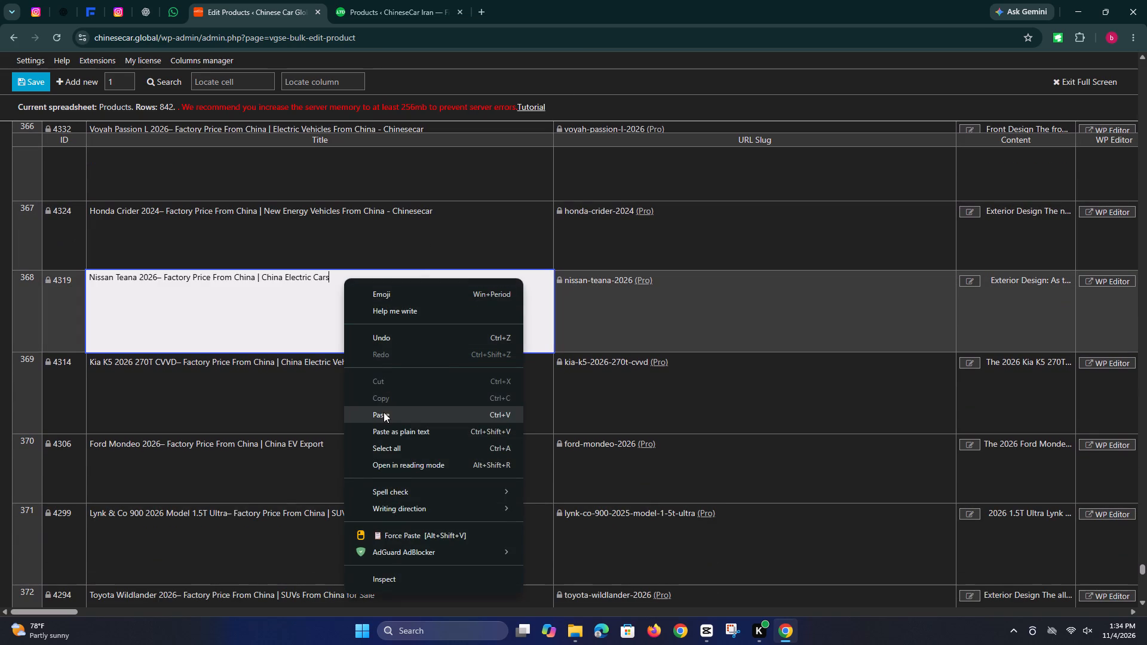
{"action": "left_click", "coordinate": [384, 413]}
{"action": "double_click", "coordinate": [342, 389]}
{"action": "right_click", "coordinate": [369, 360]}
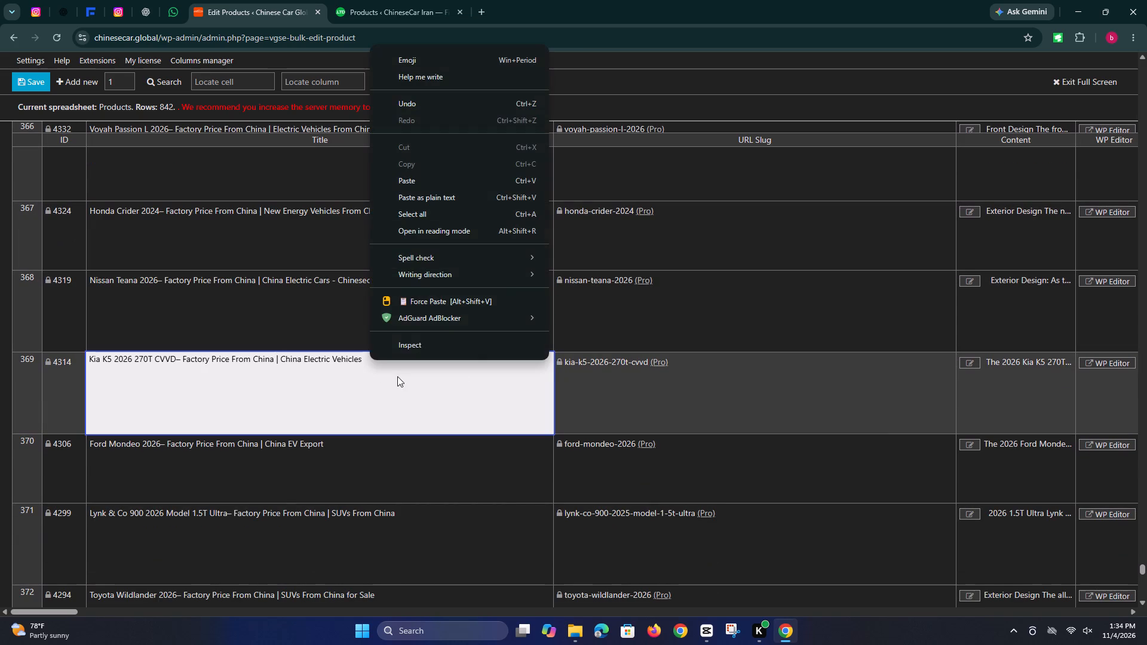
{"action": "left_click", "coordinate": [418, 180]}
Append " - Chinesecar" to the titles in rows 370 and 371: Ford Mondeo 2026 and Lynk & Co 900 2026.
{"action": "scroll", "coordinate": [382, 354], "scroll_direction": "down", "scroll_amount": 3}
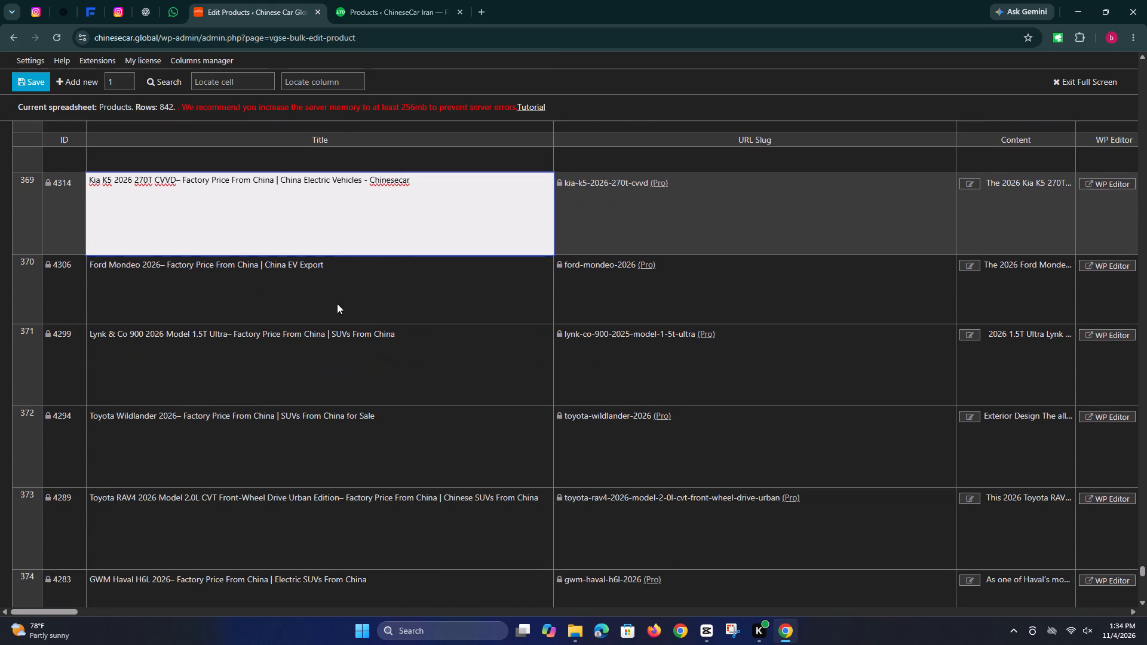
{"action": "triple_click", "coordinate": [324, 289]}
{"action": "right_click", "coordinate": [329, 263]}
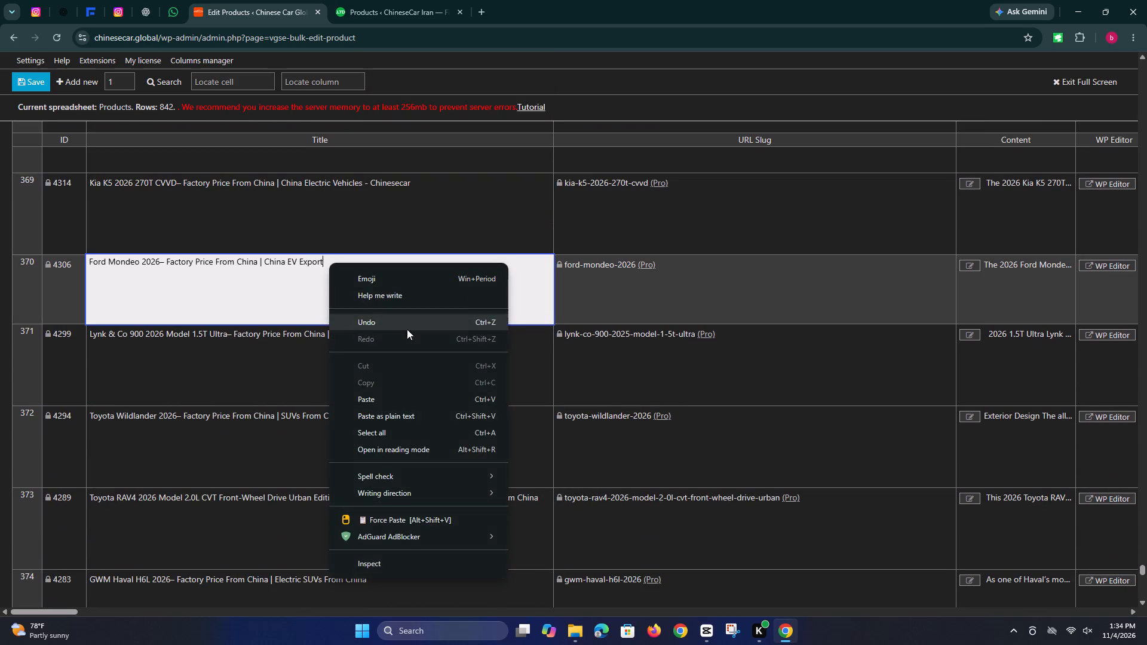
{"action": "left_click", "coordinate": [380, 405]}
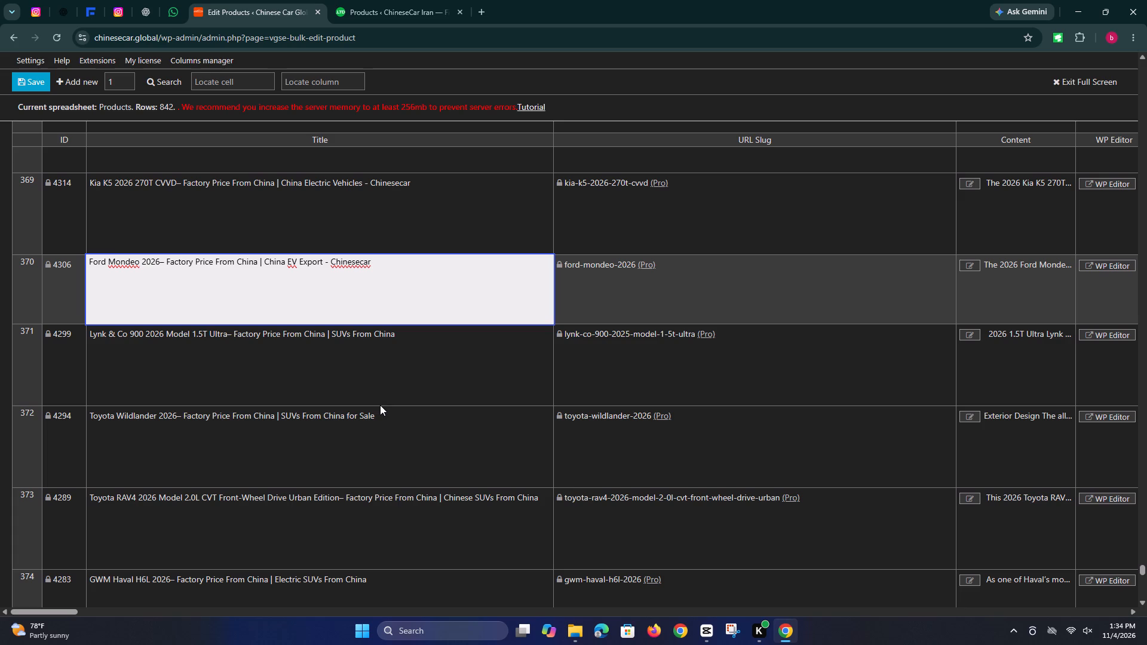
{"action": "scroll", "coordinate": [380, 405], "scroll_direction": "down", "scroll_amount": 2}
{"action": "triple_click", "coordinate": [401, 251]}
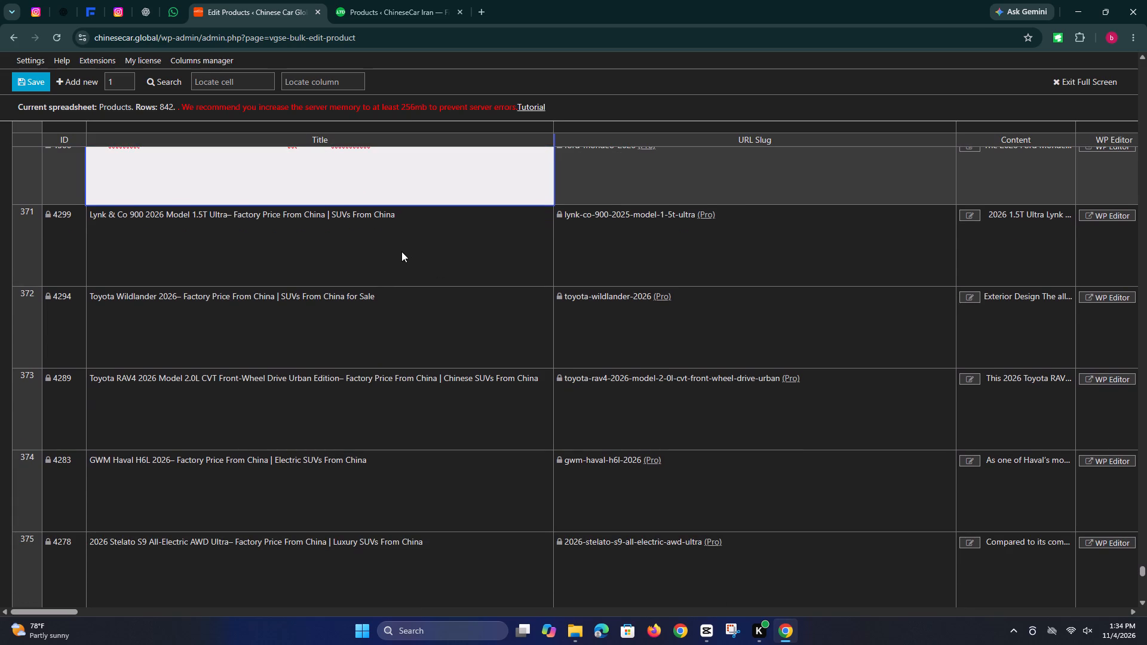
{"action": "right_click", "coordinate": [407, 215]}
{"action": "left_click", "coordinate": [453, 357]}
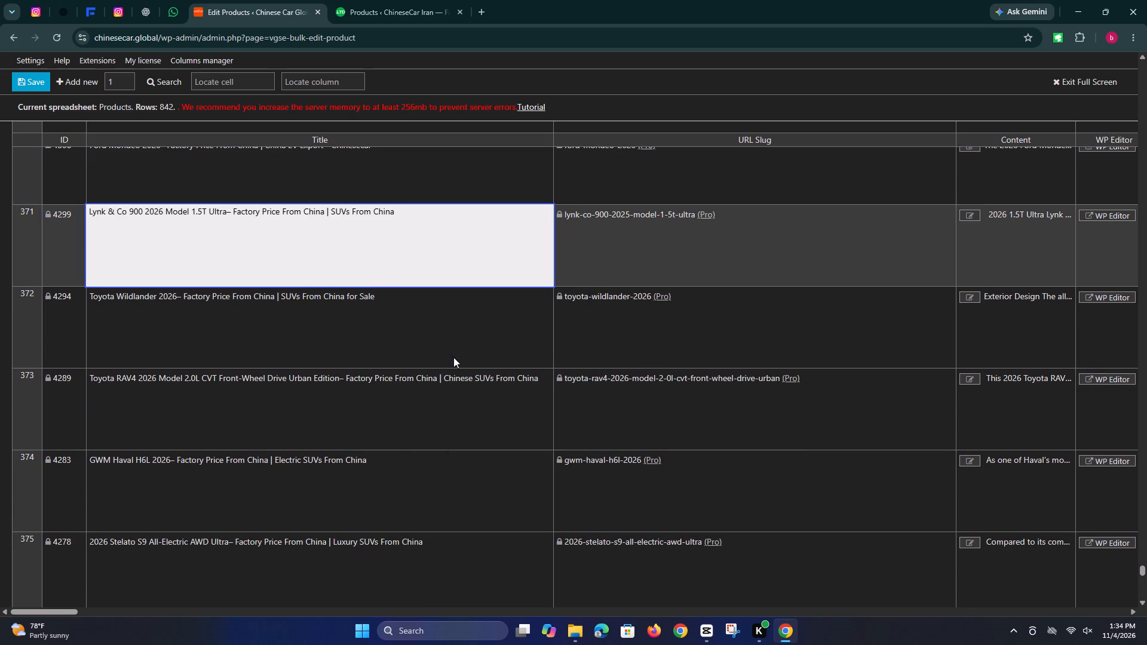
Append " - Chinesecar" to the titles in rows 372 and 373: Toyota Wildlander 2026 and Toyota RAV4 2026 Model 2.0L CVT.
{"action": "double_click", "coordinate": [388, 330]}
{"action": "right_click", "coordinate": [384, 294]}
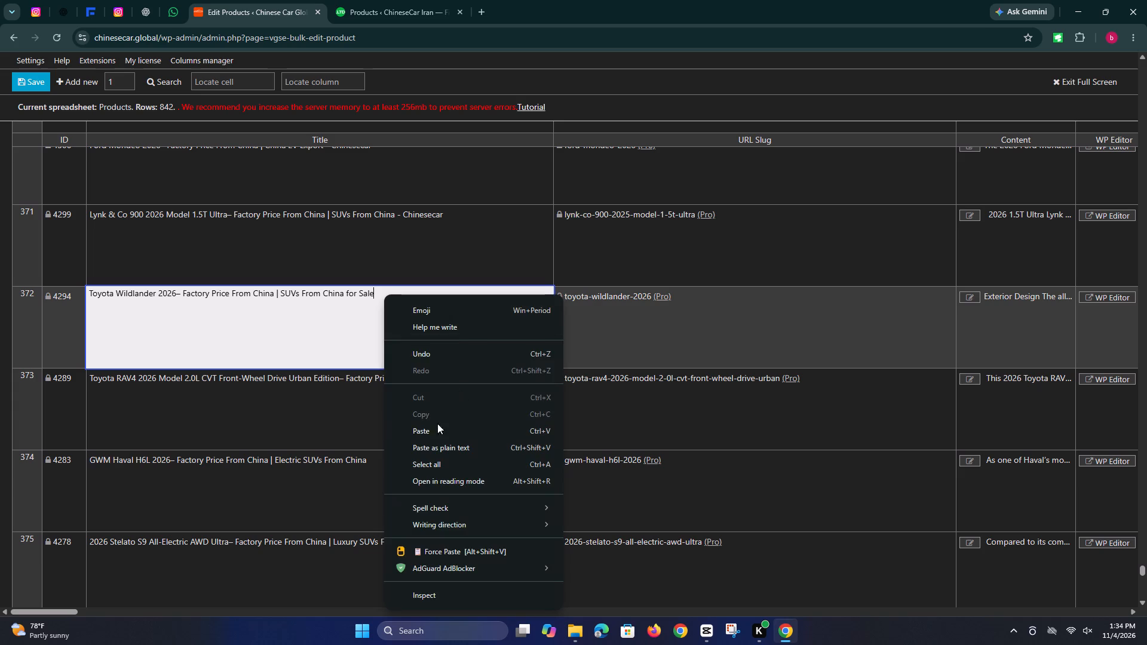
{"action": "left_click", "coordinate": [435, 435]}
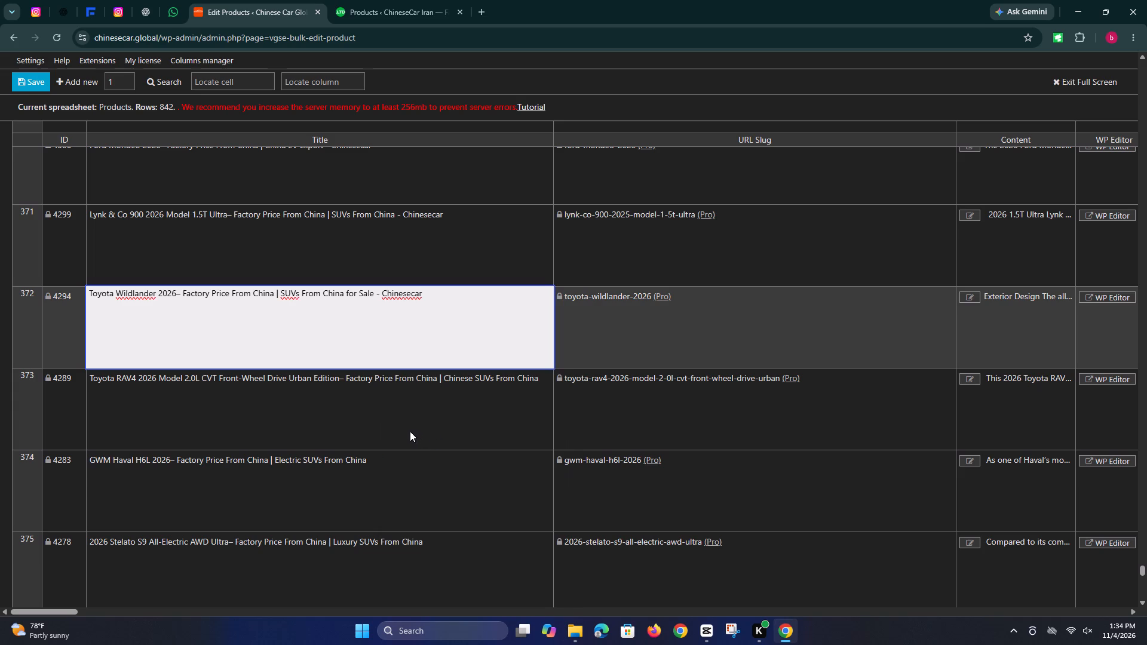
{"action": "triple_click", "coordinate": [410, 431]}
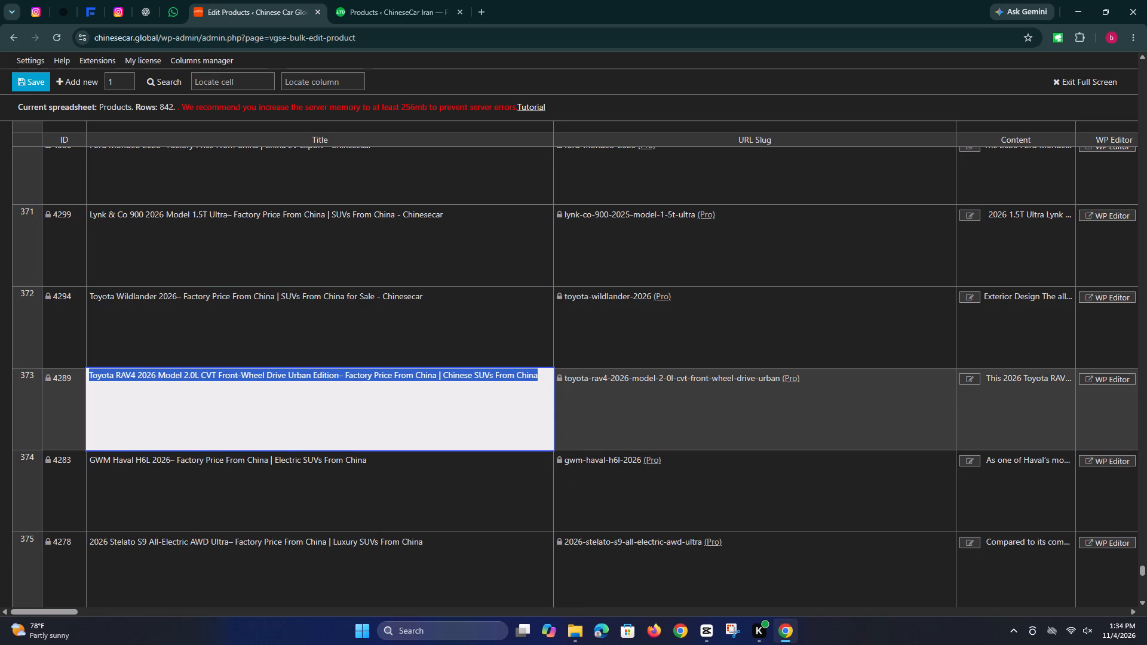
{"action": "left_click", "coordinate": [538, 380]}
{"action": "right_click", "coordinate": [542, 377]}
{"action": "left_click", "coordinate": [590, 201]}
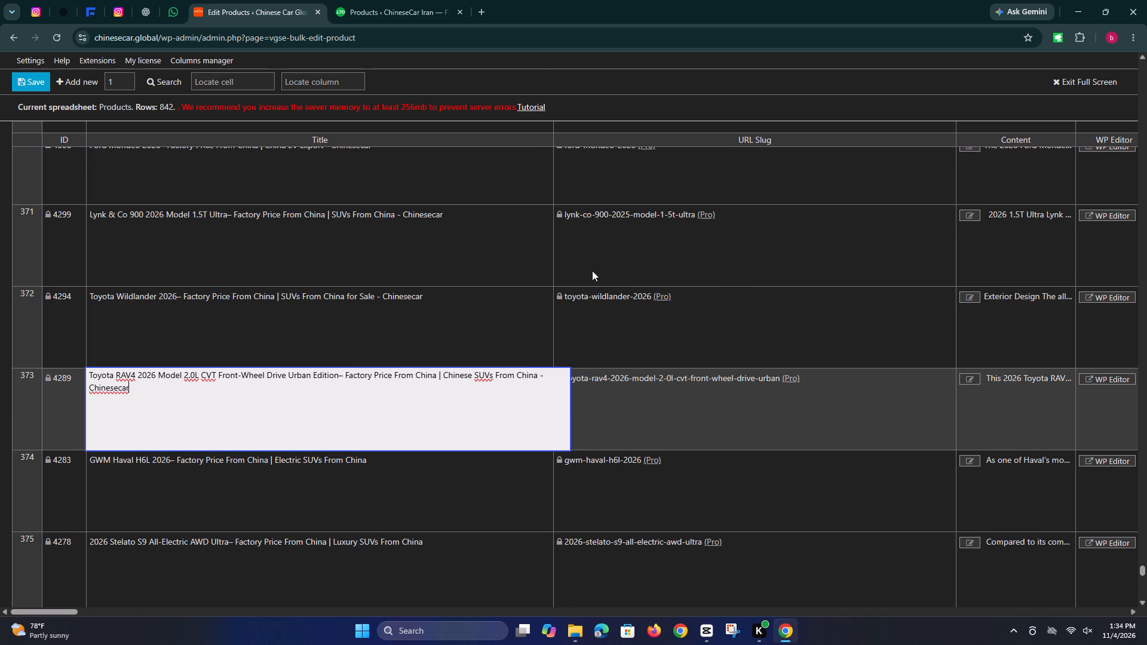
Append " - Chinesecar" to the title in row 374, GWM Haval H6L 2026.
{"action": "scroll", "coordinate": [399, 494], "scroll_direction": "down", "scroll_amount": 2}
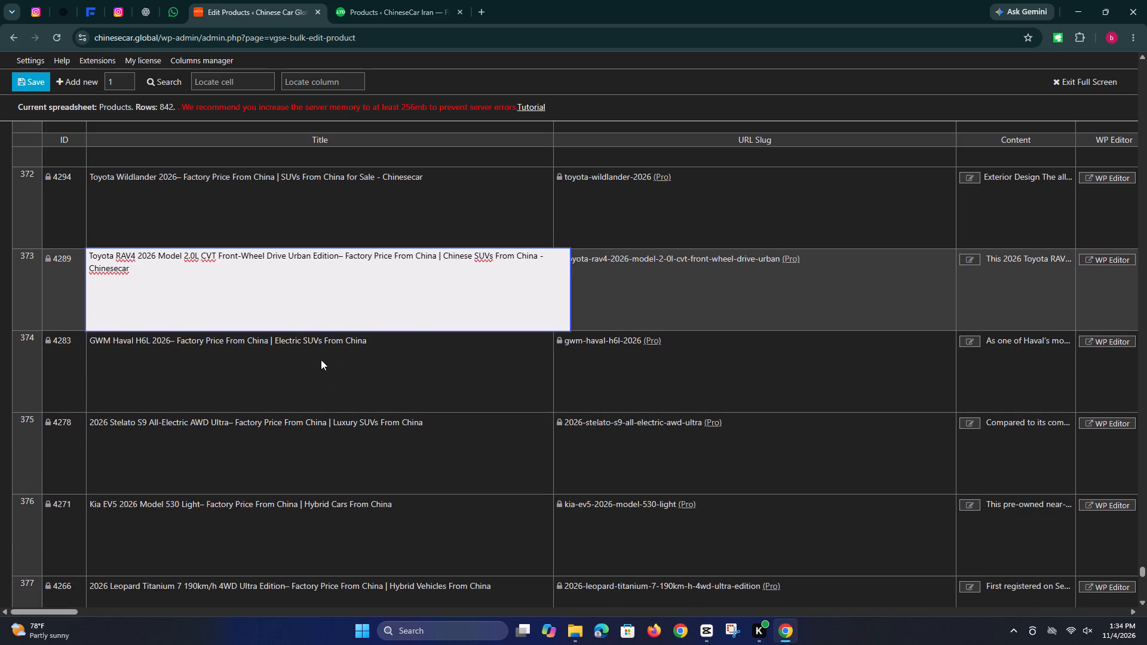
{"action": "triple_click", "coordinate": [321, 360]}
{"action": "right_click", "coordinate": [370, 341]}
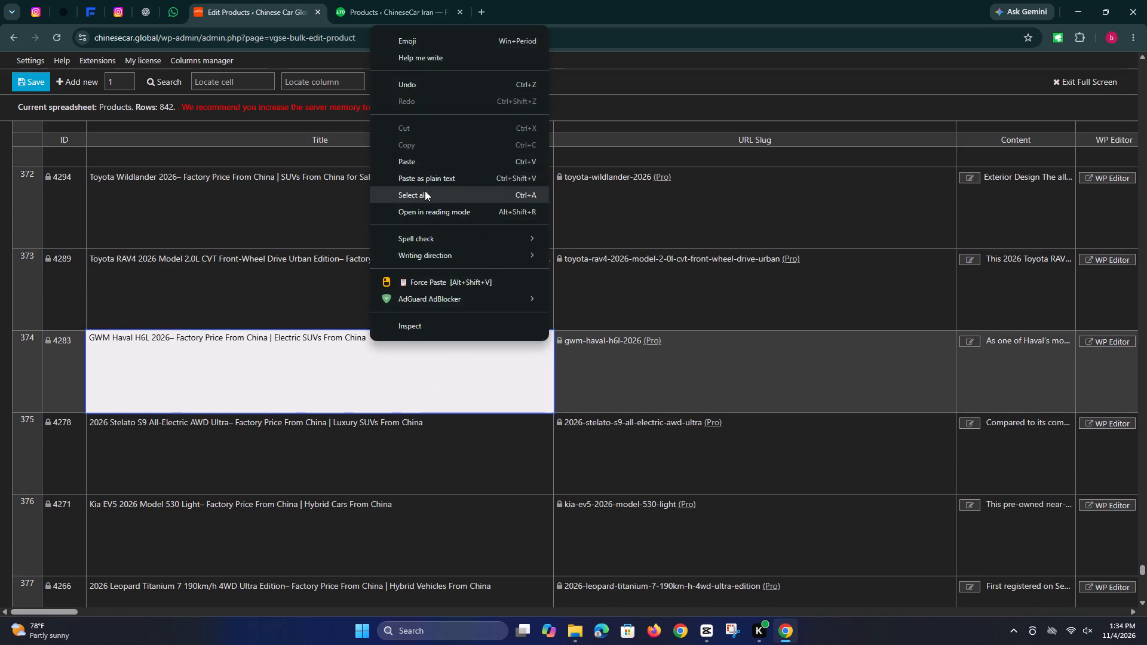
{"action": "left_click", "coordinate": [406, 168]}
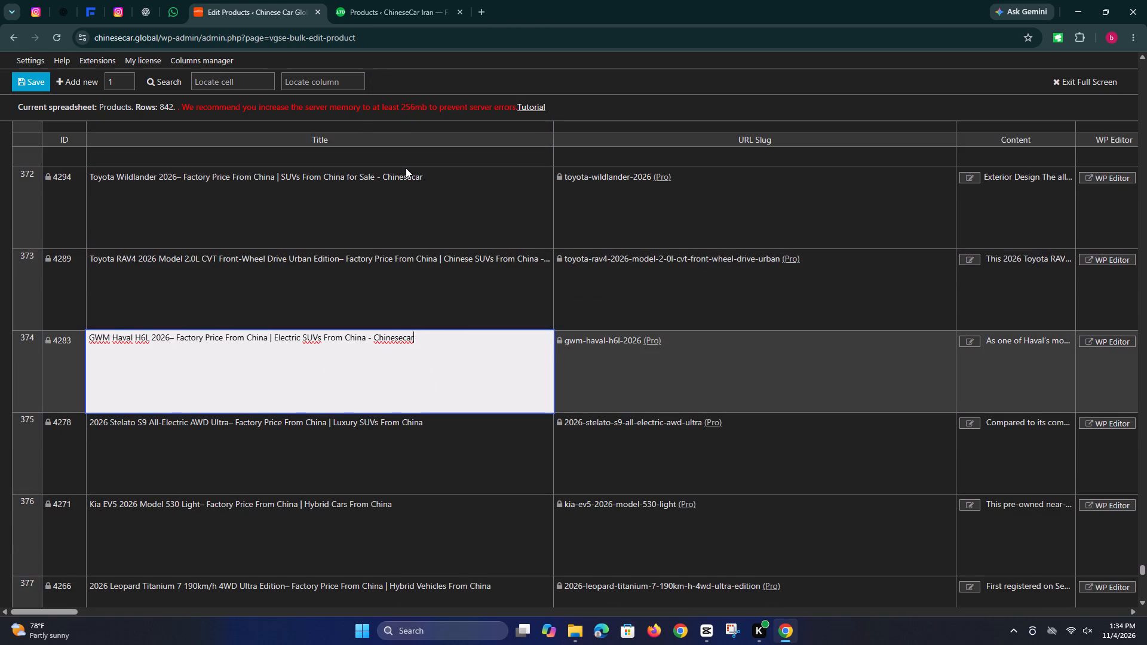
Append " - Chinesecar" to the titles in rows 375 and 376: 2026 Stelato S9 All-Electric and Kia EV5 2026.
{"action": "scroll", "coordinate": [406, 168], "scroll_direction": "down", "scroll_amount": 2}
{"action": "triple_click", "coordinate": [403, 349]}
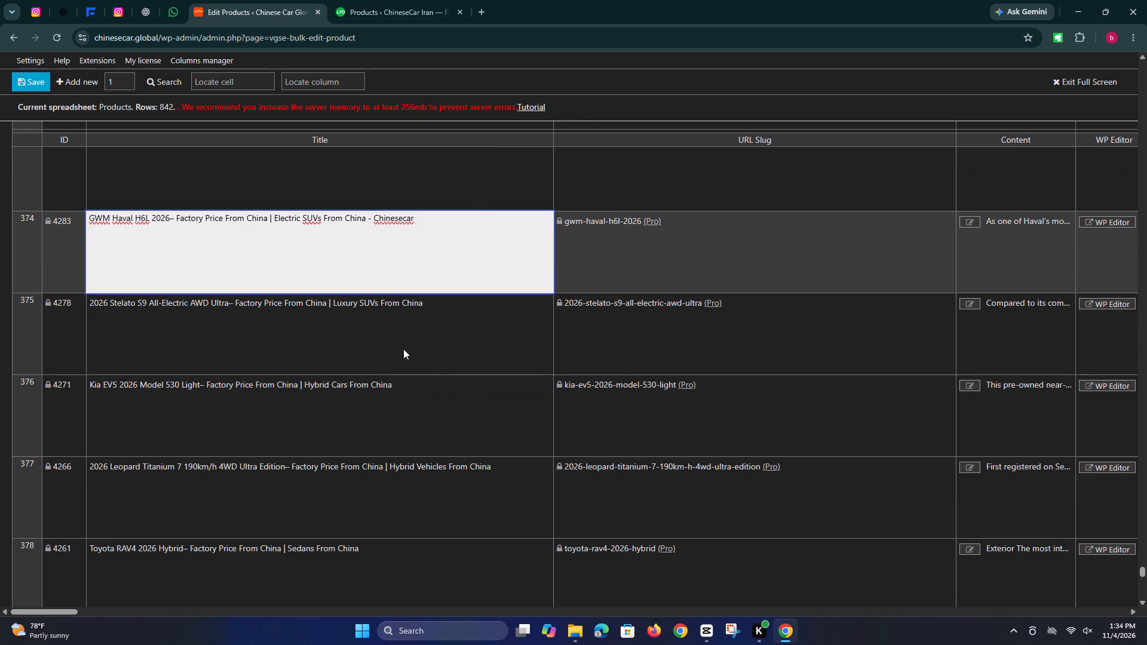
{"action": "right_click", "coordinate": [431, 303]}
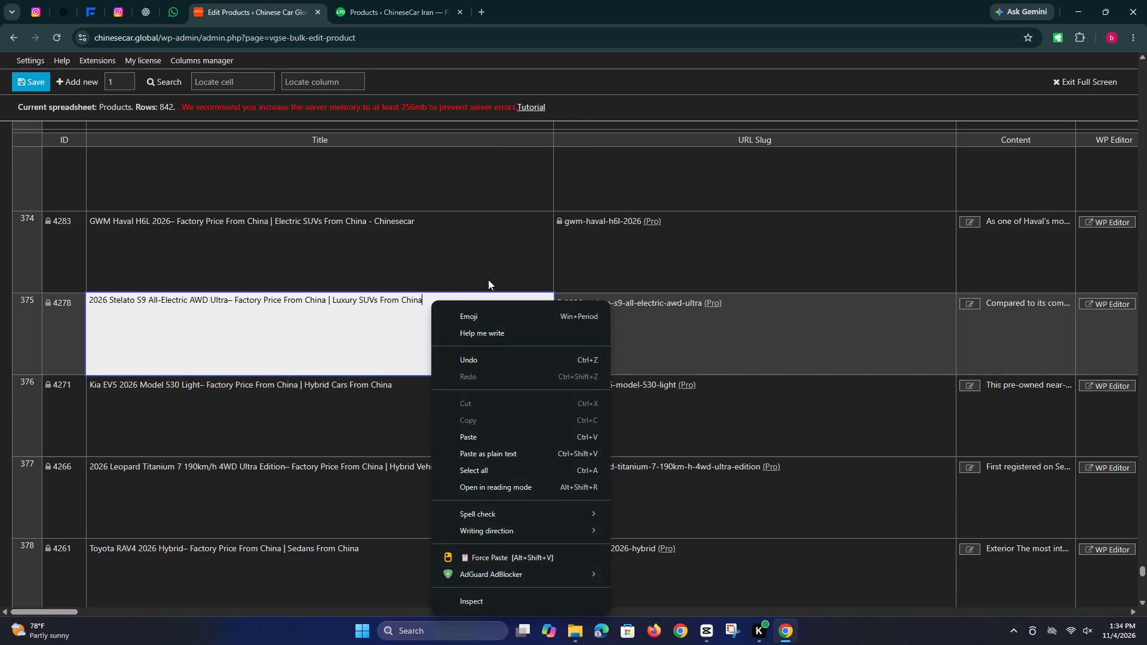
{"action": "left_click", "coordinate": [473, 437]}
{"action": "double_click", "coordinate": [394, 417]}
{"action": "right_click", "coordinate": [405, 386]}
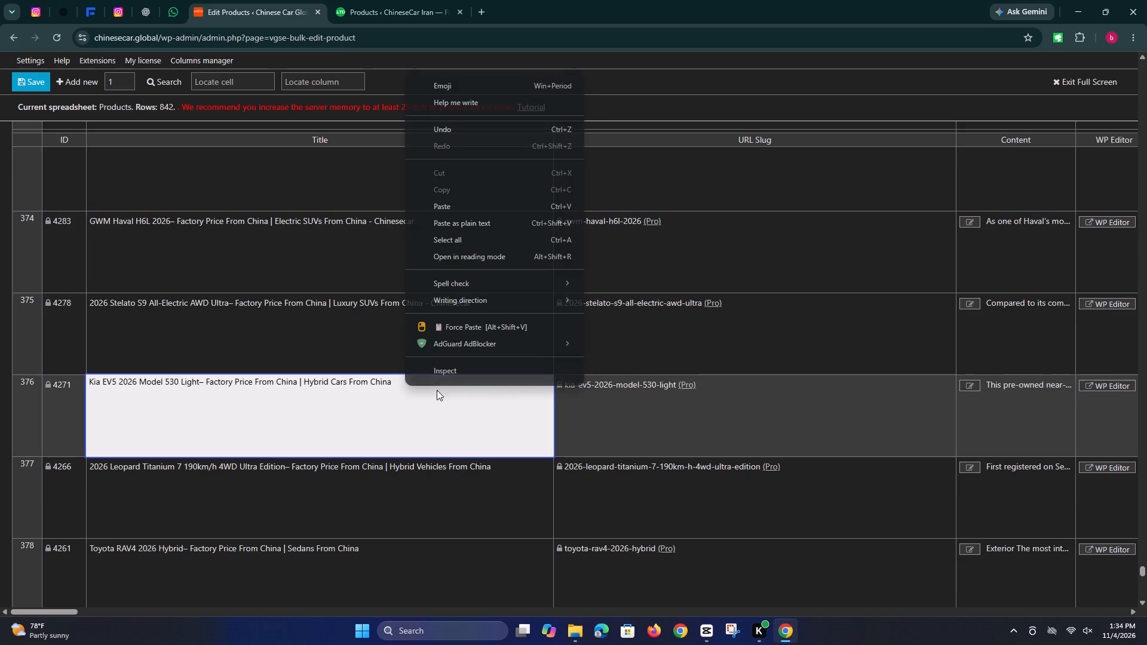
{"action": "left_click", "coordinate": [459, 209]}
{"action": "scroll", "coordinate": [429, 383], "scroll_direction": "down", "scroll_amount": 3}
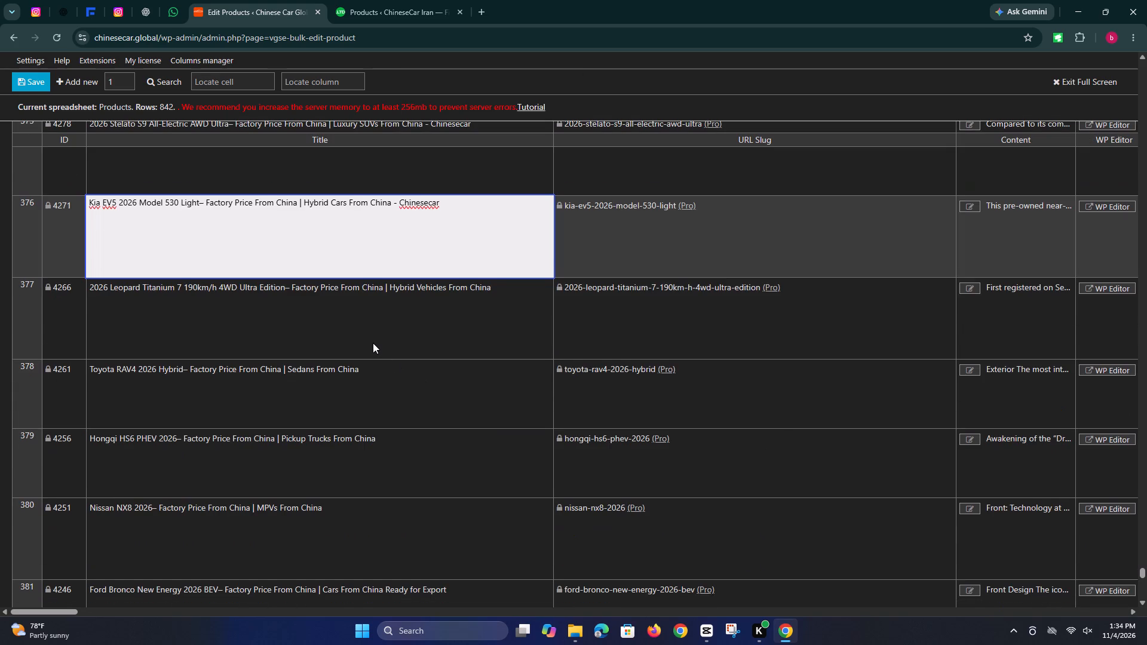
Append " - Chinesecar" to the titles in rows 377 and 378: 2026 Leopard Titanium 7 and Toyota RAV4 2026 Hybrid.
{"action": "triple_click", "coordinate": [367, 333]}
{"action": "right_click", "coordinate": [496, 288]}
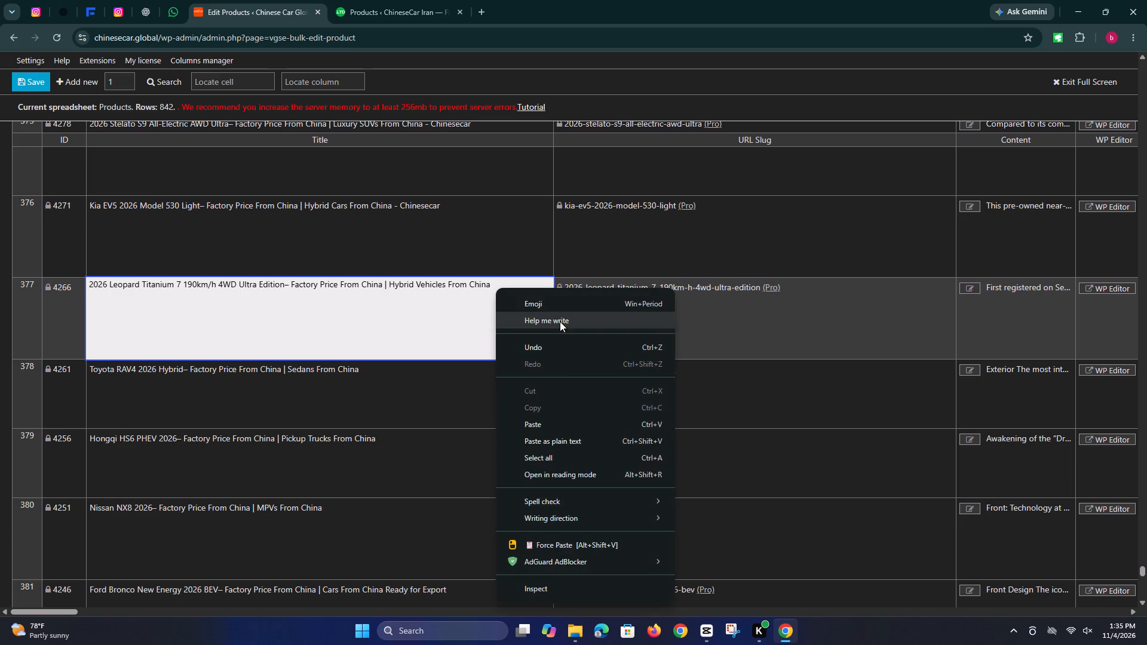
{"action": "left_click", "coordinate": [546, 429]}
{"action": "double_click", "coordinate": [384, 402]}
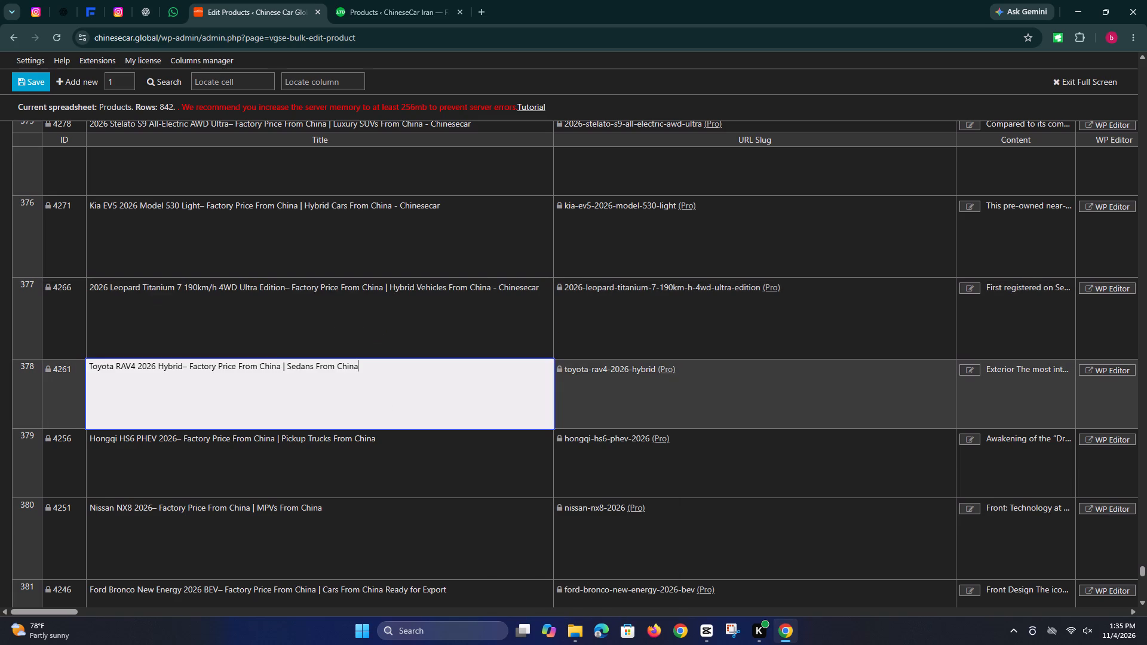
{"action": "right_click", "coordinate": [366, 370]}
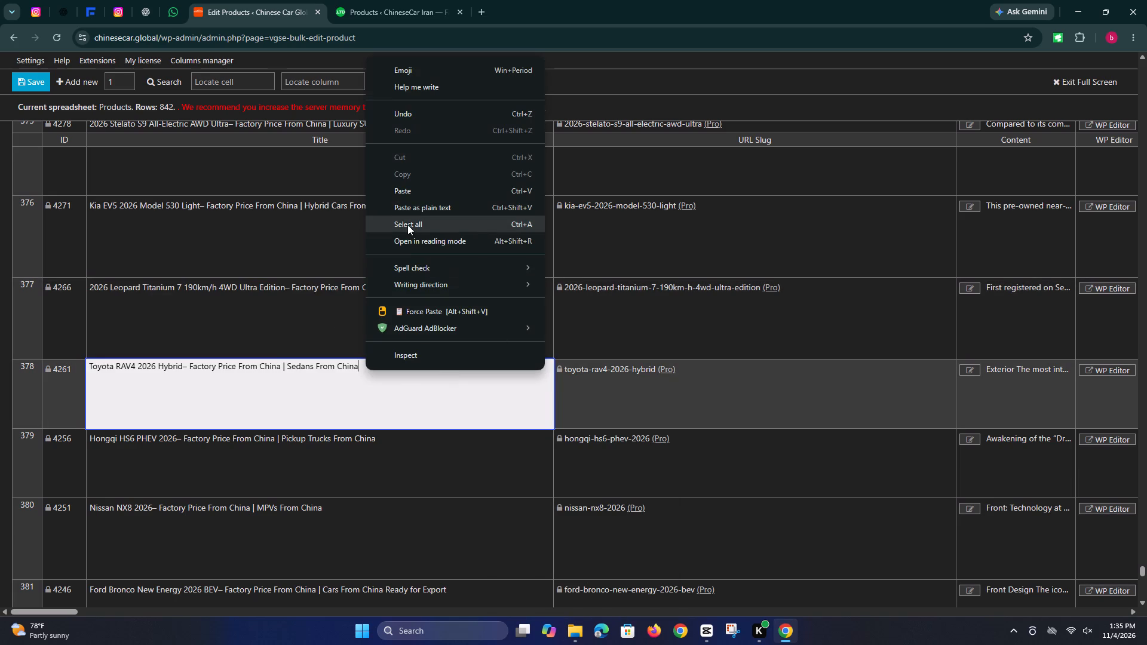
{"action": "left_click", "coordinate": [425, 190]}
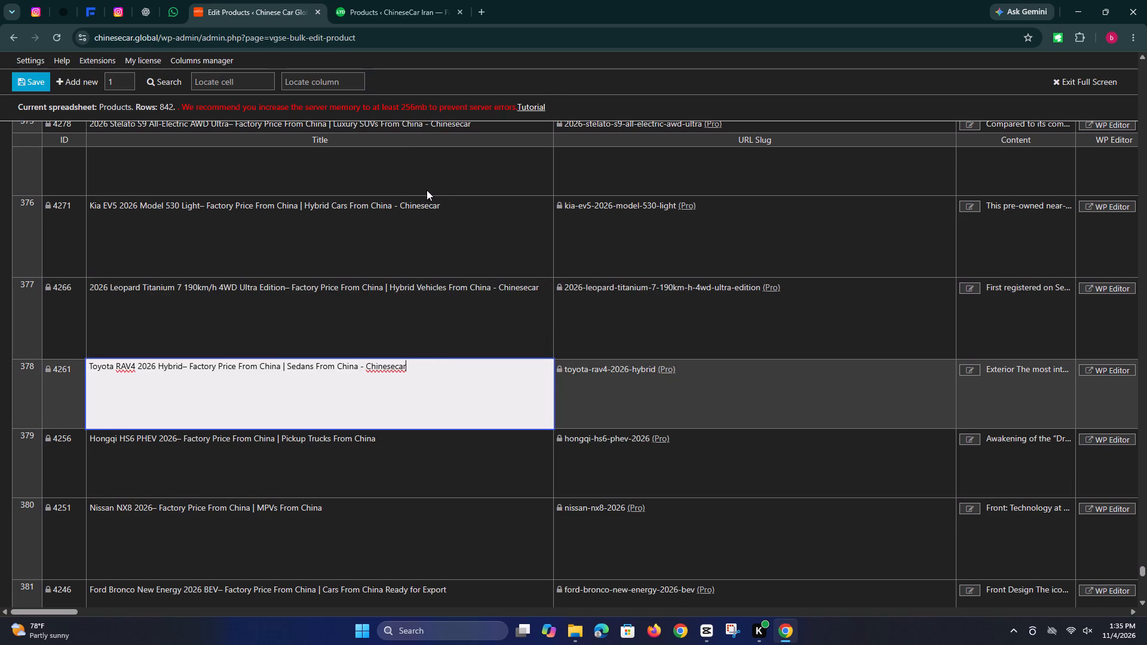
Append " - Chinesecar" to the titles in rows 379 and 380: Hongqi HS6 PHEV 2026 and Nissan NX8 2026.
{"action": "scroll", "coordinate": [427, 209], "scroll_direction": "down", "scroll_amount": 3}
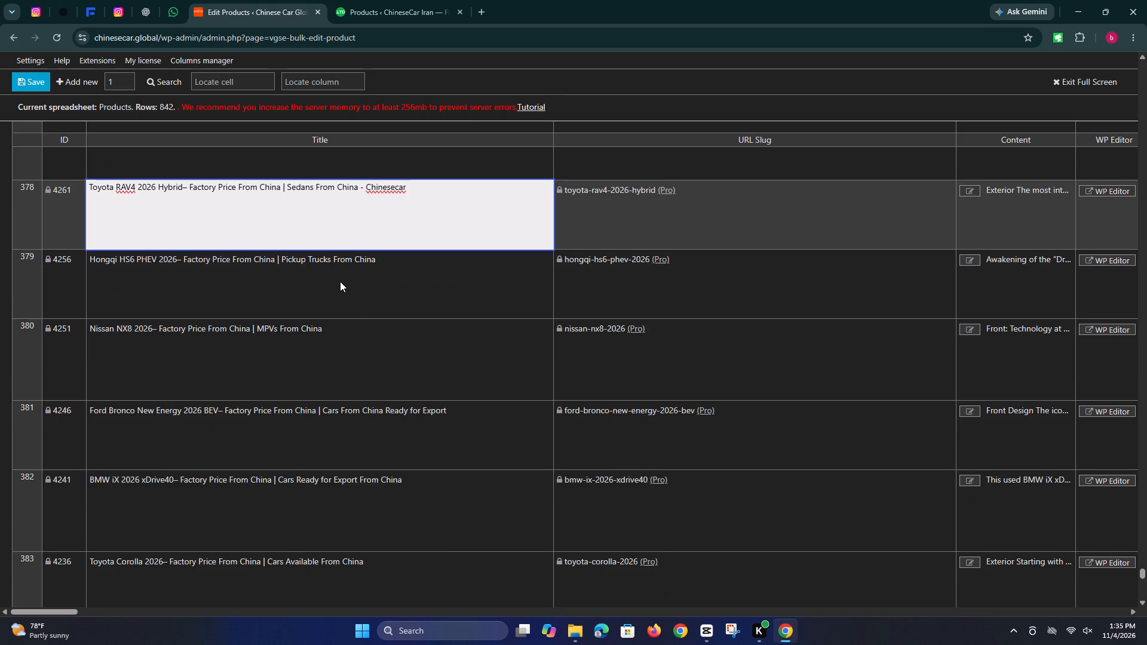
{"action": "left_click", "coordinate": [340, 281]}
{"action": "double_click", "coordinate": [340, 281]}
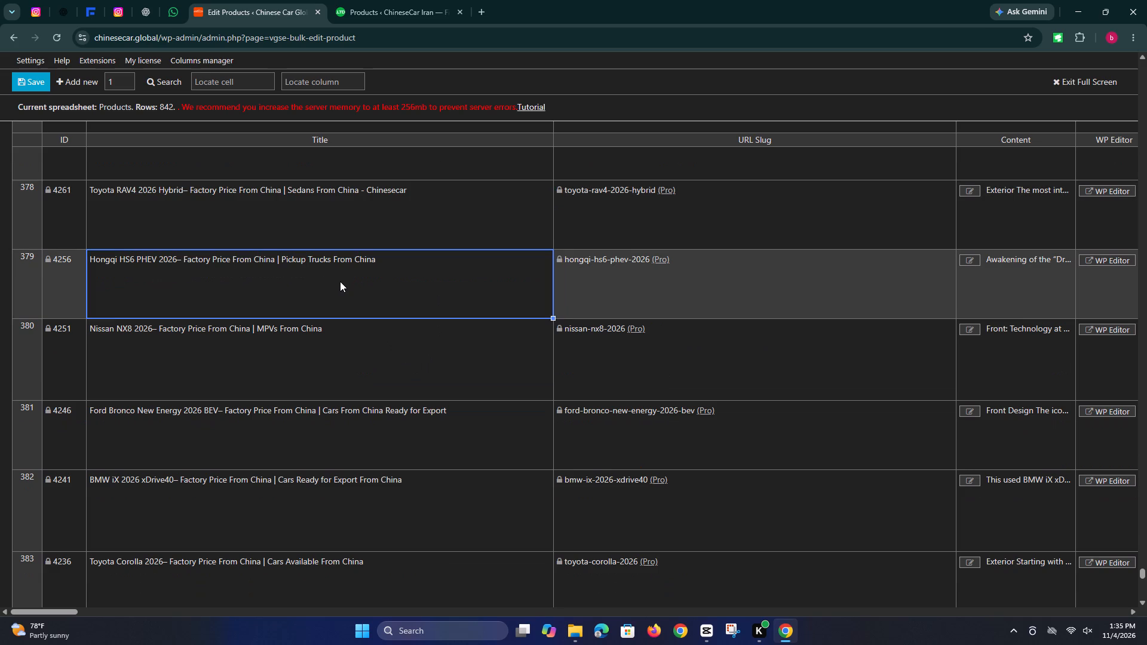
{"action": "right_click", "coordinate": [391, 259]}
{"action": "left_click", "coordinate": [441, 397]}
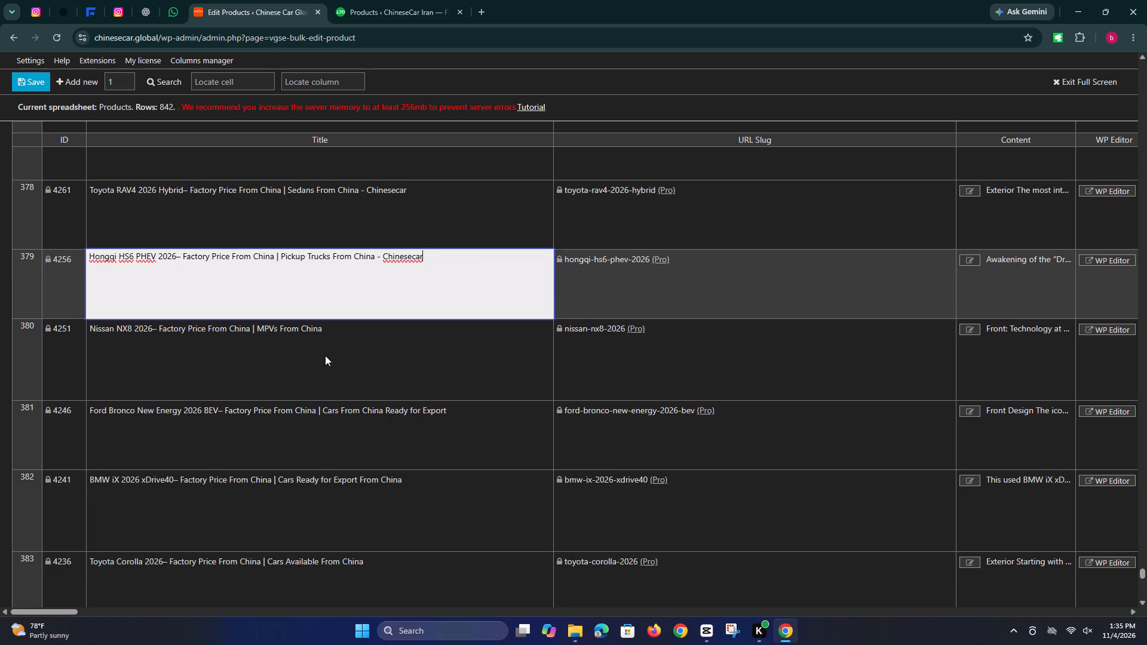
{"action": "triple_click", "coordinate": [325, 355]}
{"action": "left_click", "coordinate": [329, 331]}
{"action": "right_click", "coordinate": [329, 328]}
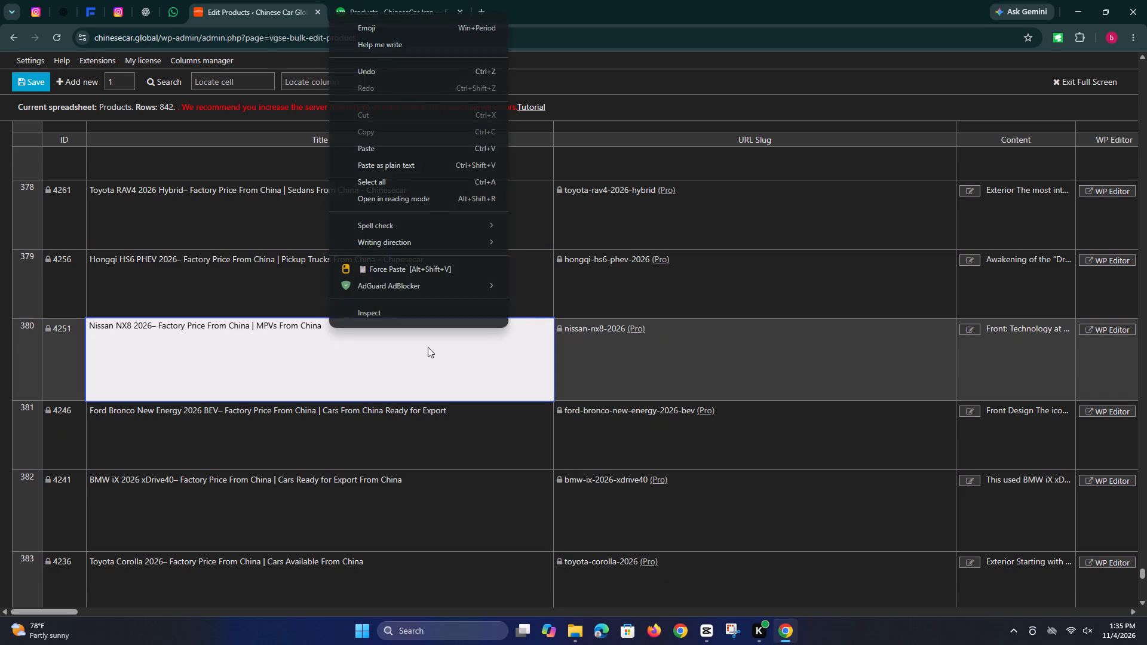
{"action": "left_click", "coordinate": [371, 145]}
Save the edited product titles in the spreadsheet.
{"action": "left_click", "coordinate": [32, 76]}
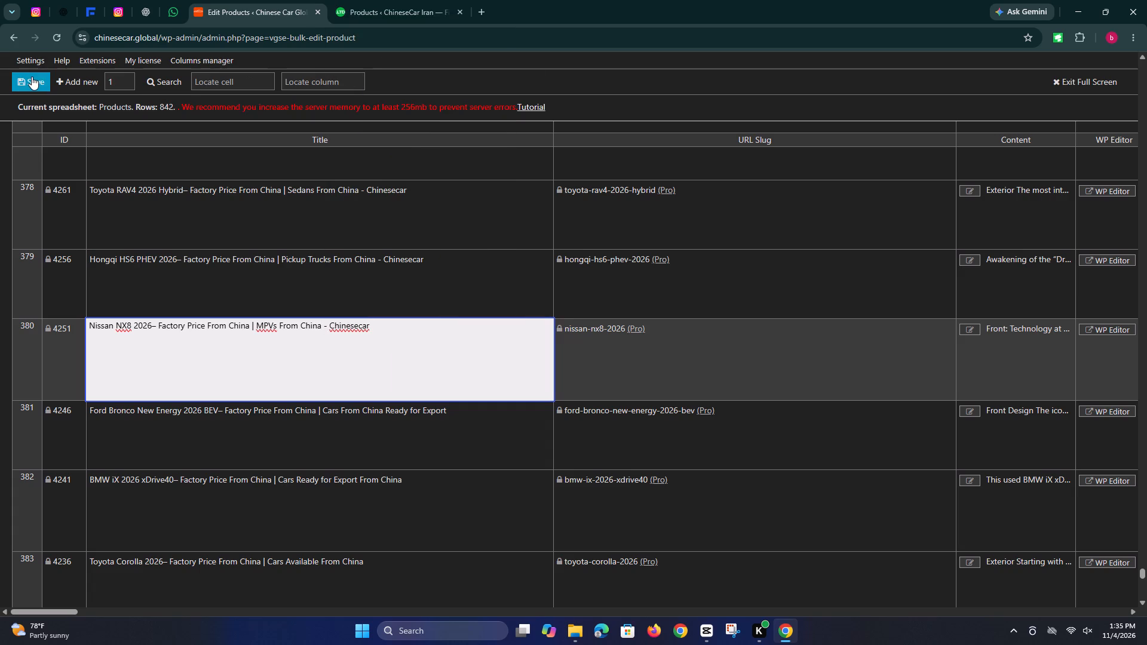
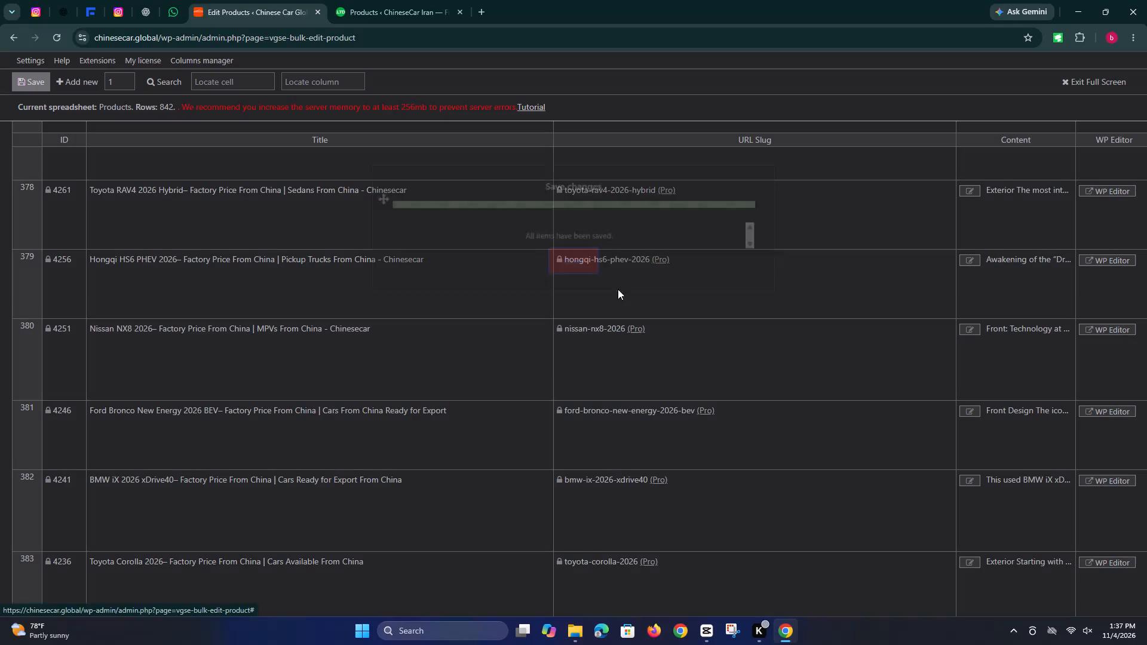
Append " - Chinesecar" to the titles in rows 381 and 382: Ford Bronco New Energy 2026 BEV and BMW iX 2026 xDrive40.
{"action": "scroll", "coordinate": [415, 392], "scroll_direction": "down", "scroll_amount": 2}
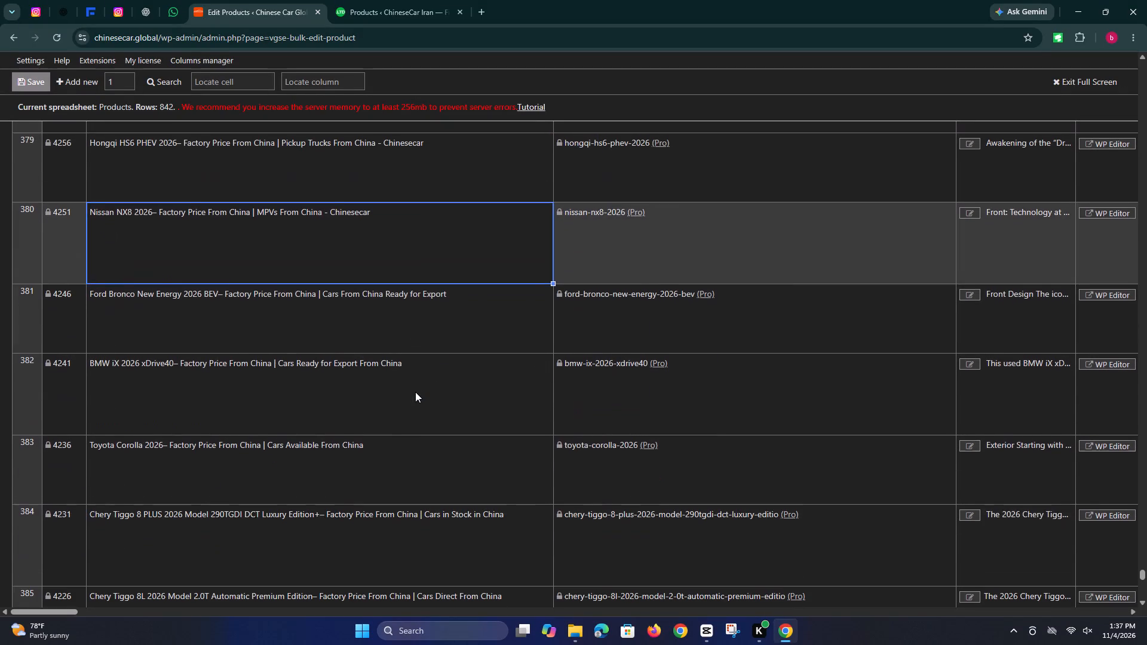
{"action": "double_click", "coordinate": [447, 327]}
{"action": "right_click", "coordinate": [447, 291]}
{"action": "left_click", "coordinate": [447, 291]}
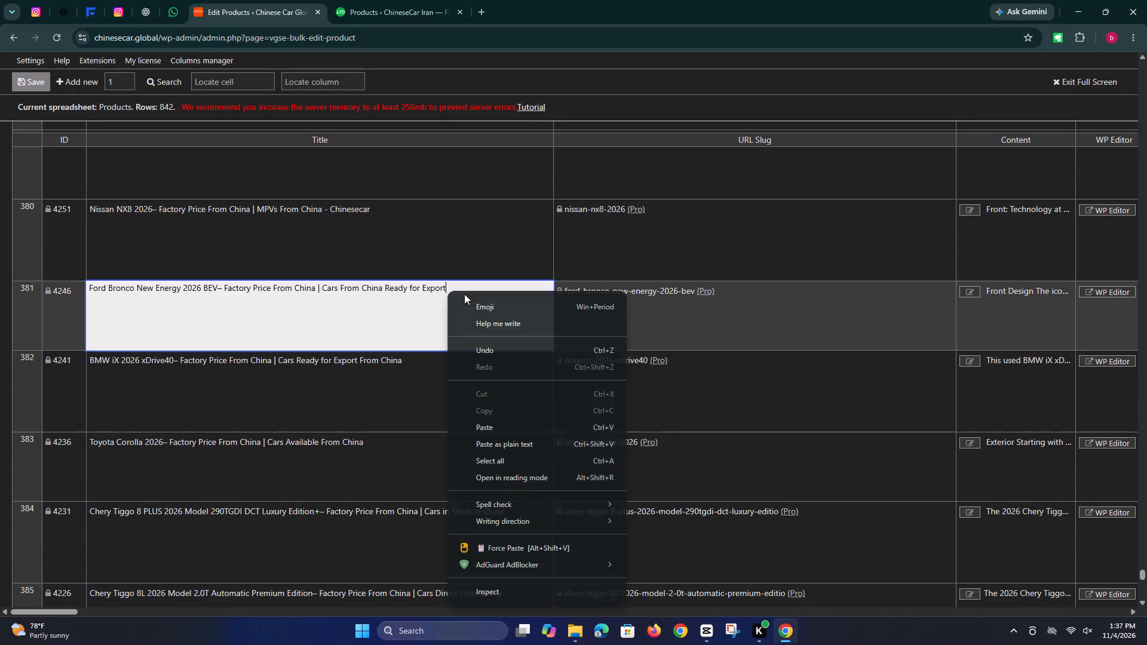
{"action": "left_click", "coordinate": [505, 427]}
{"action": "double_click", "coordinate": [427, 400]}
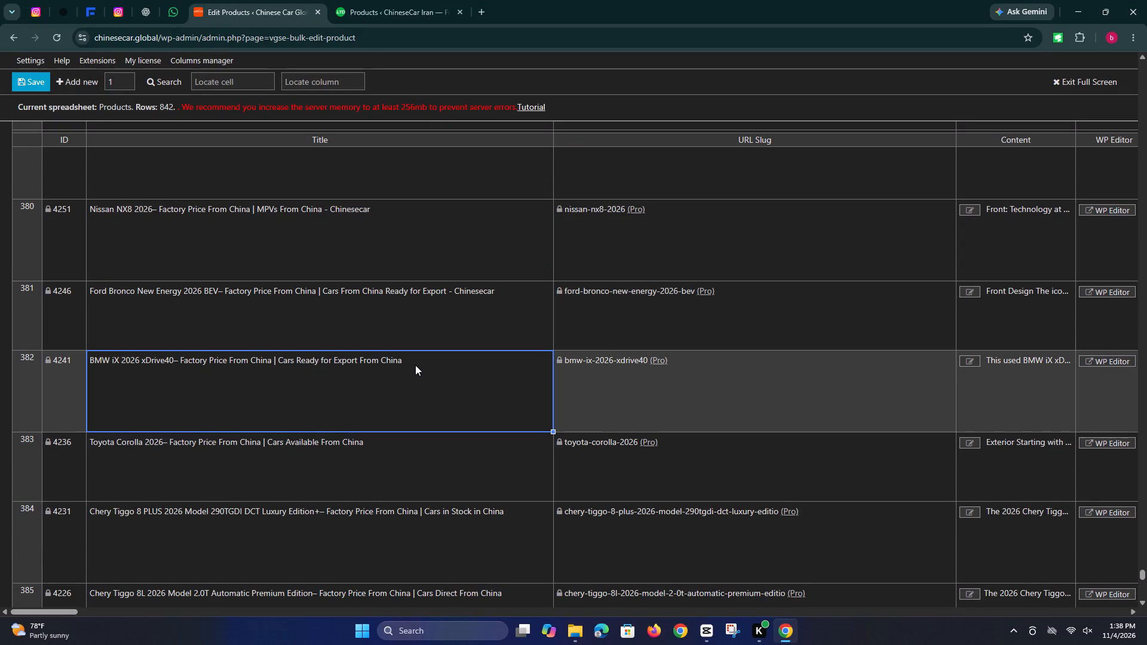
{"action": "double_click", "coordinate": [415, 364]}
{"action": "right_click", "coordinate": [412, 364]}
{"action": "left_click", "coordinate": [412, 364]}
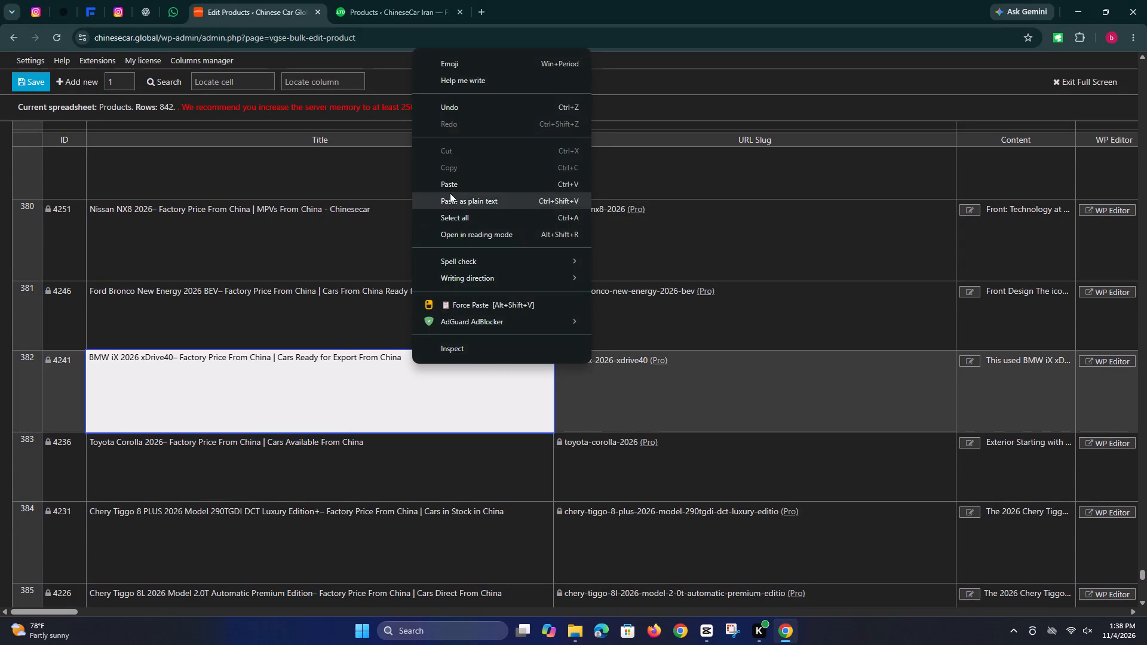
{"action": "left_click", "coordinate": [455, 190]}
{"action": "scroll", "coordinate": [455, 375], "scroll_direction": "down", "scroll_amount": 3}
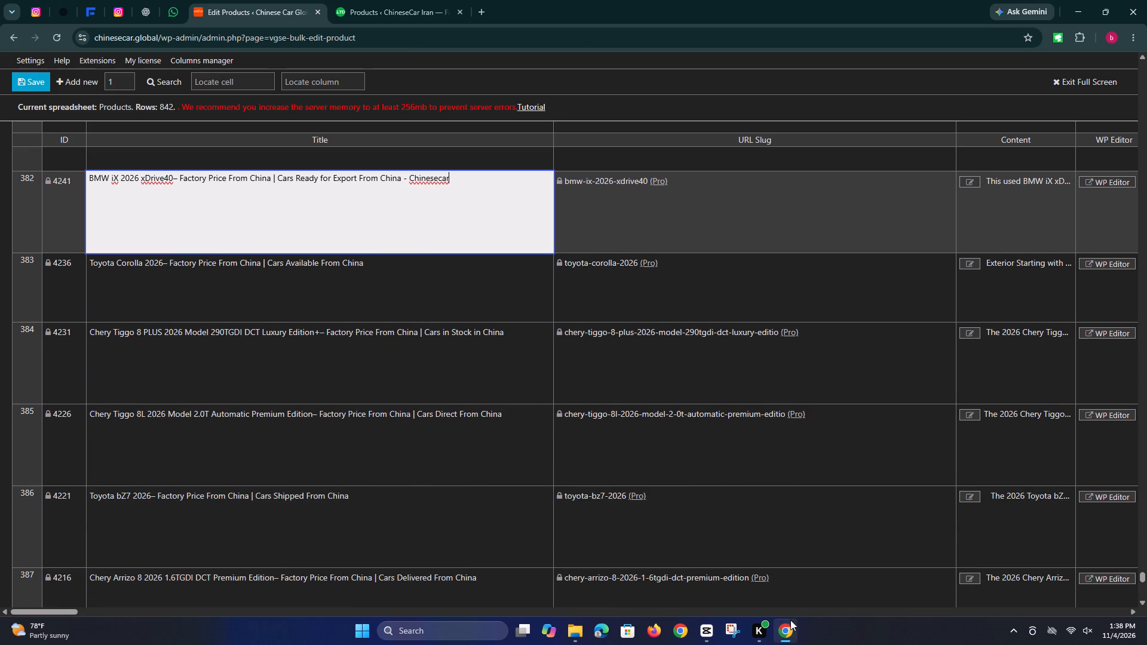
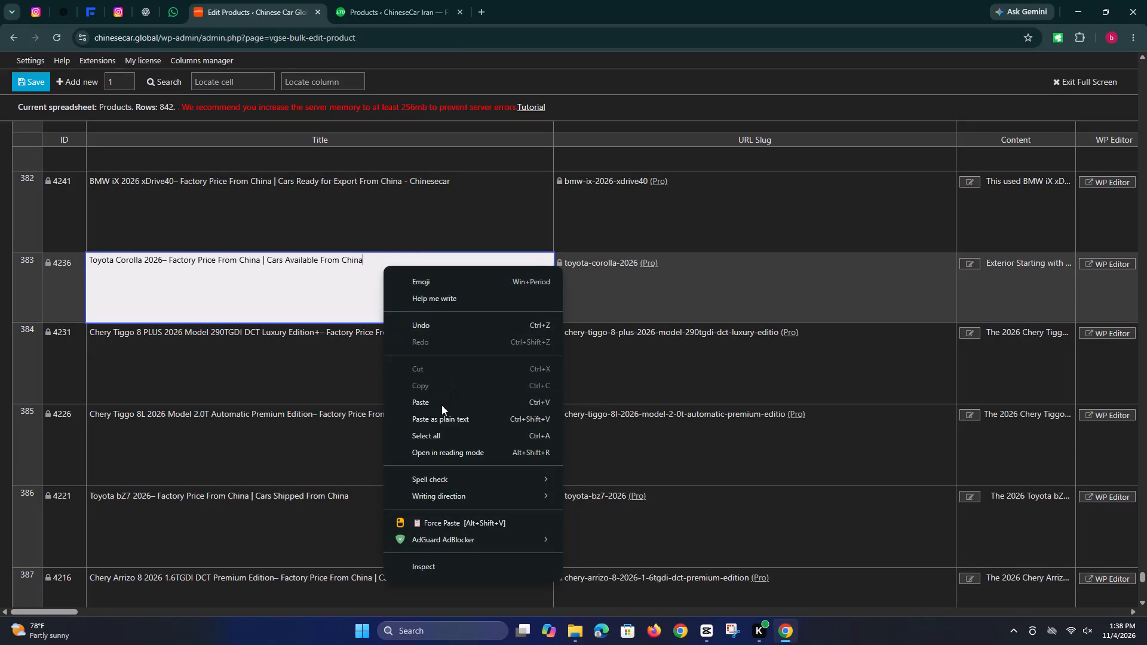
Append " - Chinesecar" to the titles in rows 383 and 384: Toyota Corolla 2026 and Chery Tiggo 8 PLUS 2026.
{"action": "left_click", "coordinate": [441, 405]}
{"action": "double_click", "coordinate": [401, 377]}
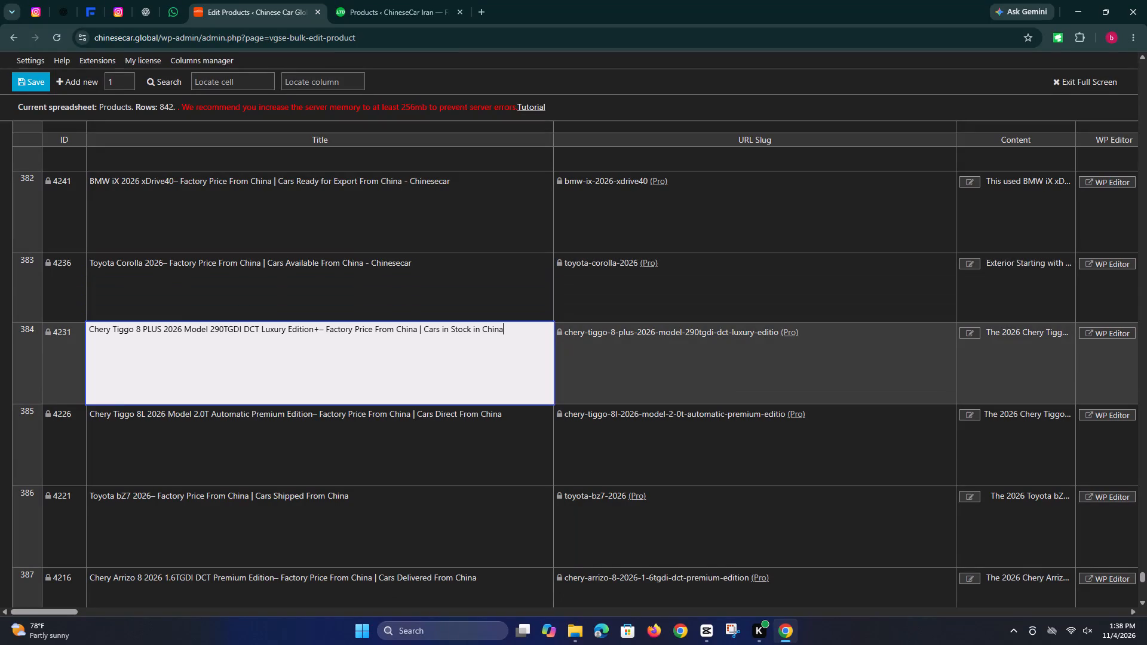
{"action": "right_click", "coordinate": [504, 335]}
{"action": "left_click", "coordinate": [557, 159]}
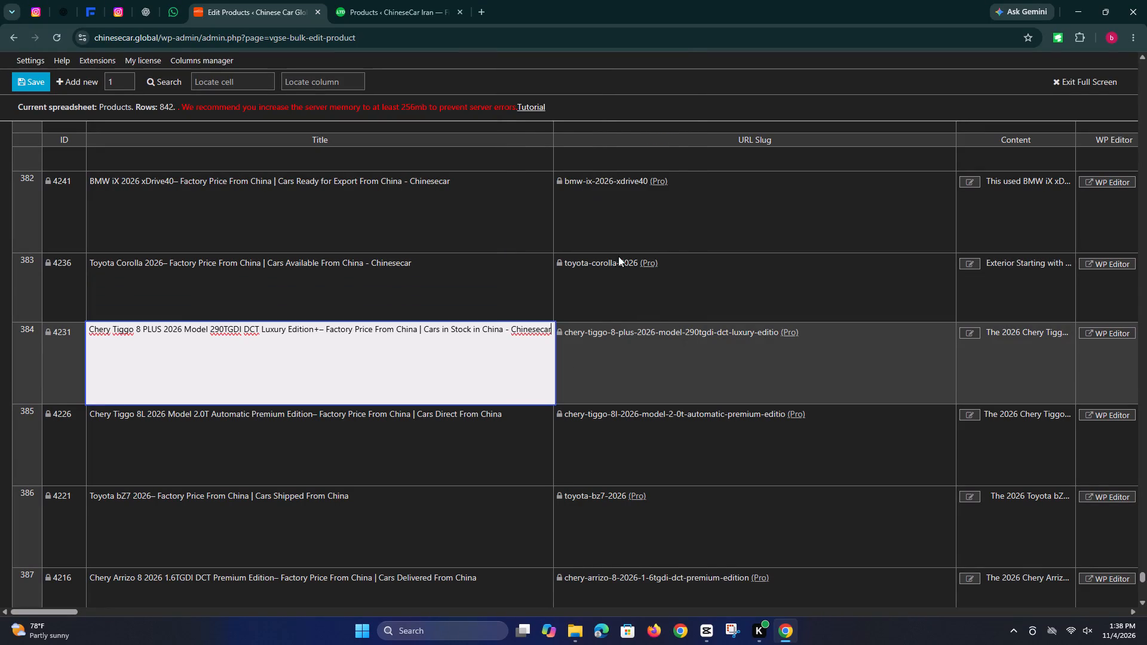
Append " - Chinesecar" to the titles in rows 385 and 386: Chery Tiggo 8L 2026 and Toyota bZ7 2026.
{"action": "double_click", "coordinate": [439, 440]}
{"action": "right_click", "coordinate": [505, 415]}
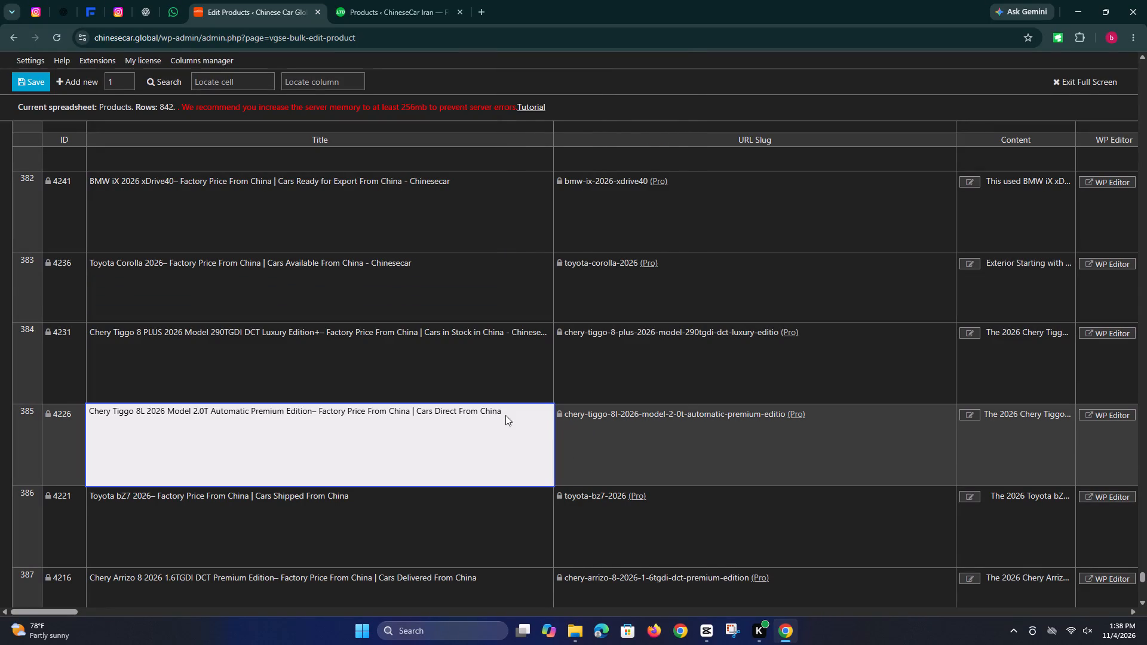
{"action": "left_click", "coordinate": [569, 238]}
{"action": "scroll", "coordinate": [459, 349], "scroll_direction": "down", "scroll_amount": 3}
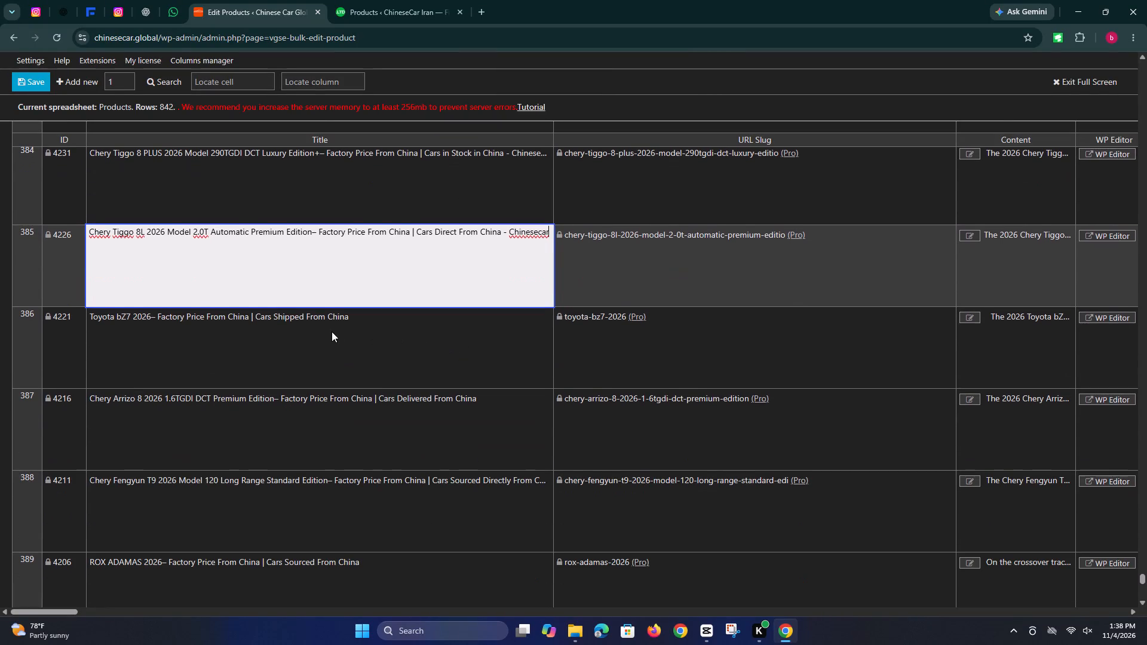
{"action": "double_click", "coordinate": [332, 331]}
{"action": "double_click", "coordinate": [358, 320]}
{"action": "right_click", "coordinate": [354, 318]}
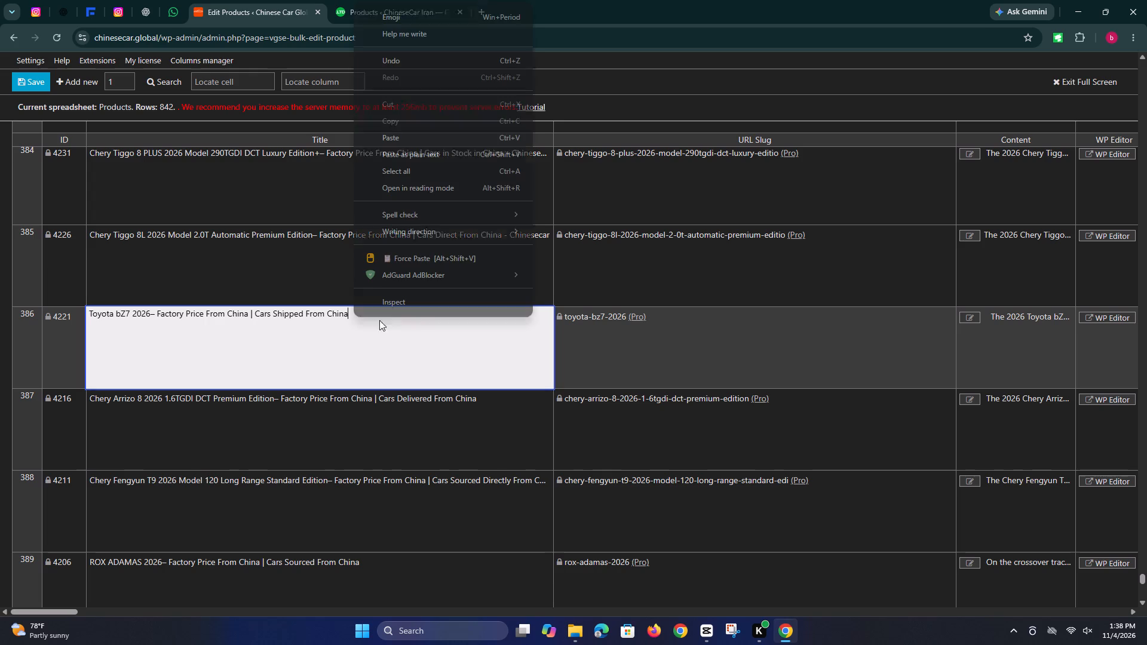
{"action": "left_click", "coordinate": [404, 138]}
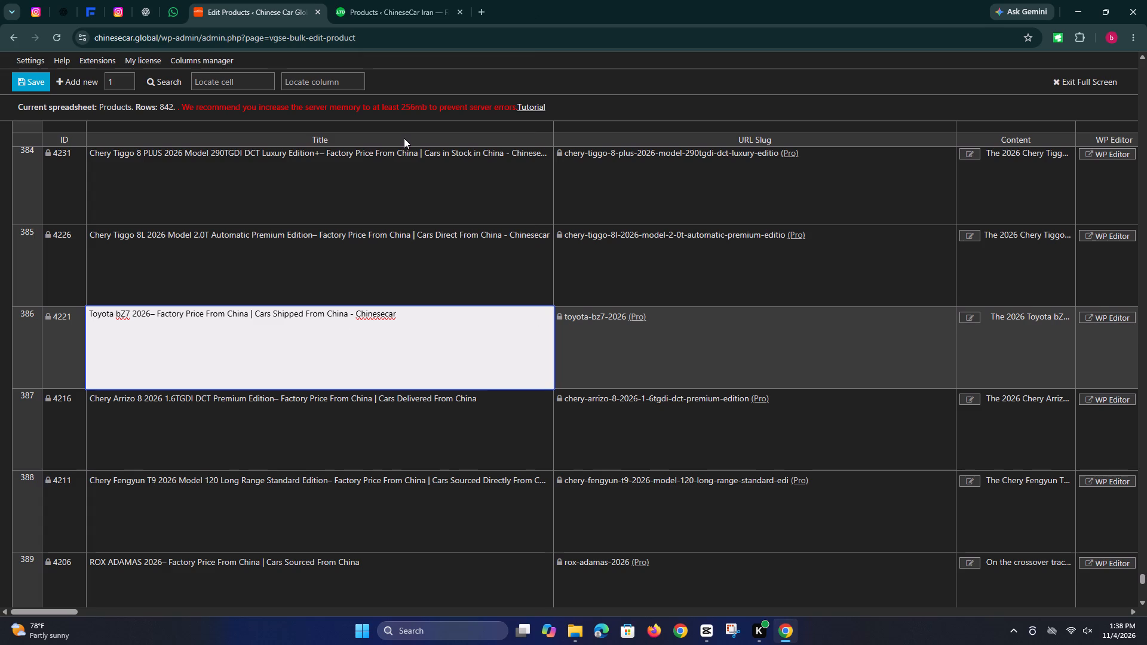
Append " - Chinesecar" to the titles in rows 387 and 388: Chery Arrizo 8 2026 and Chery Fengyun T9 2026.
{"action": "scroll", "coordinate": [453, 352], "scroll_direction": "down", "scroll_amount": 3}
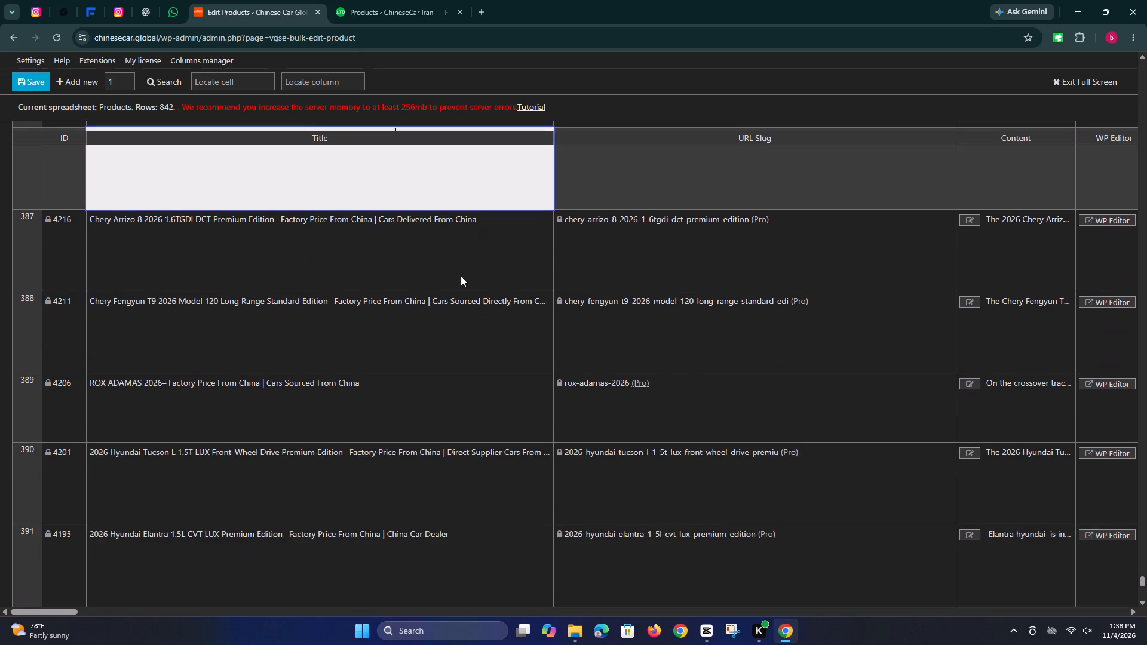
{"action": "double_click", "coordinate": [443, 260]}
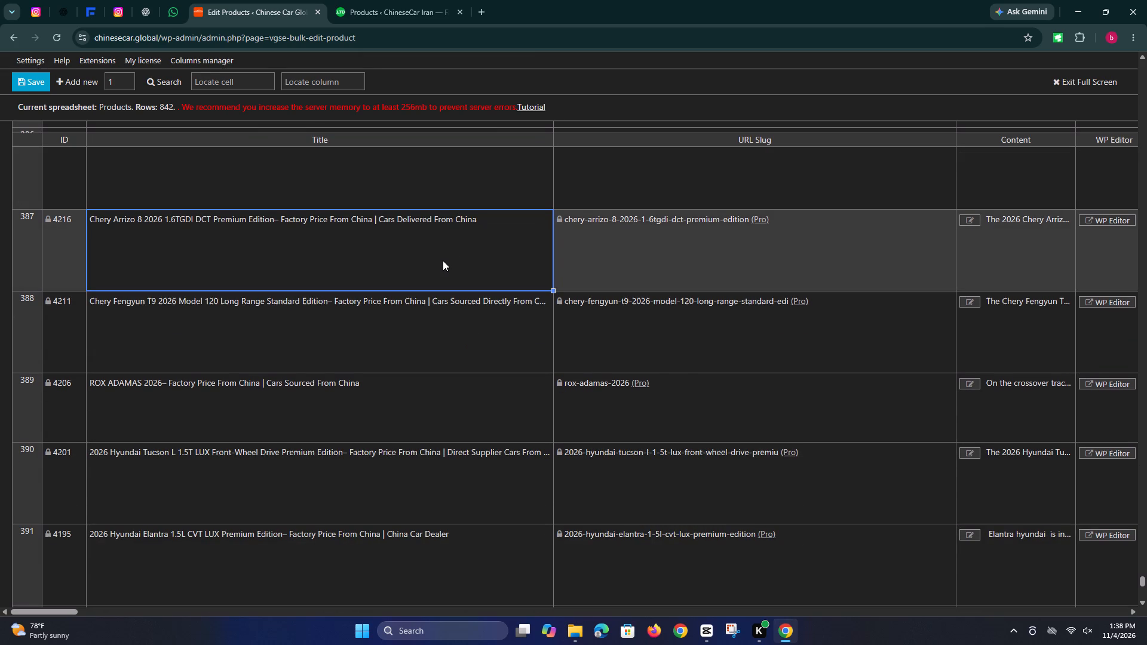
{"action": "double_click", "coordinate": [486, 225]}
{"action": "right_click", "coordinate": [482, 222]}
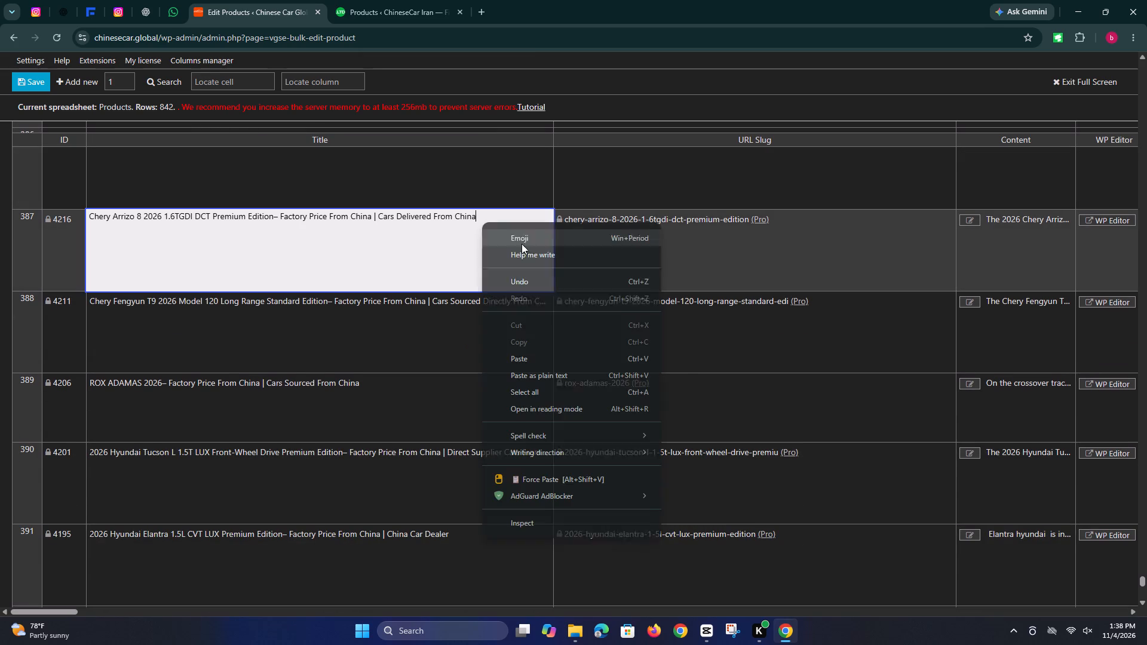
{"action": "left_click", "coordinate": [520, 355]}
{"action": "double_click", "coordinate": [467, 349]}
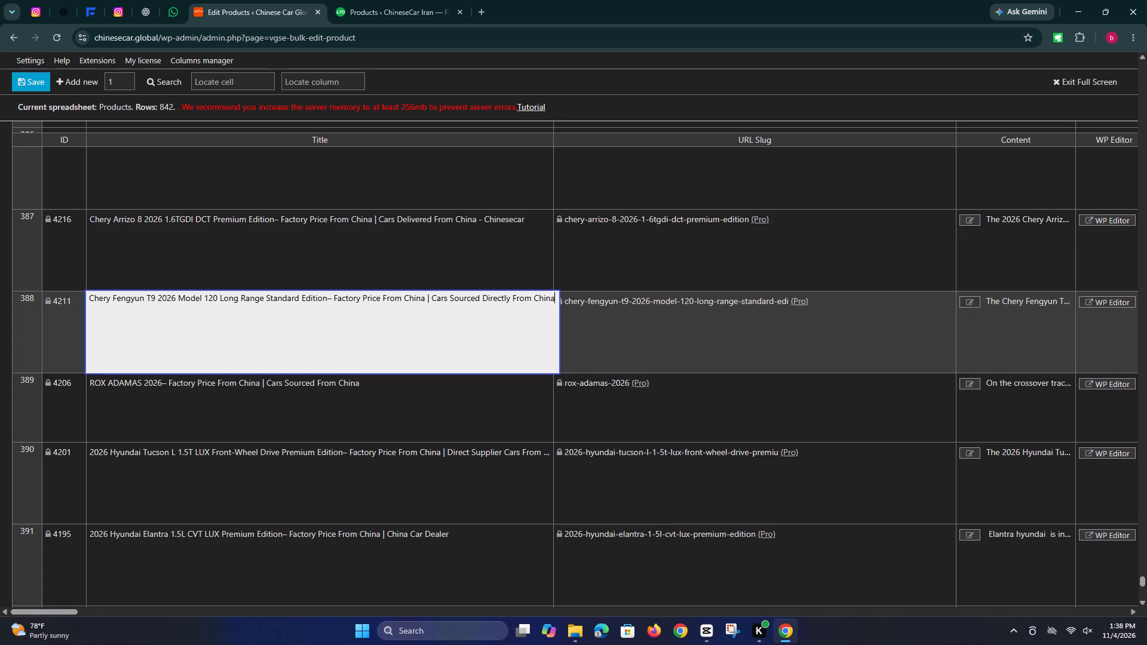
{"action": "right_click", "coordinate": [555, 300]}
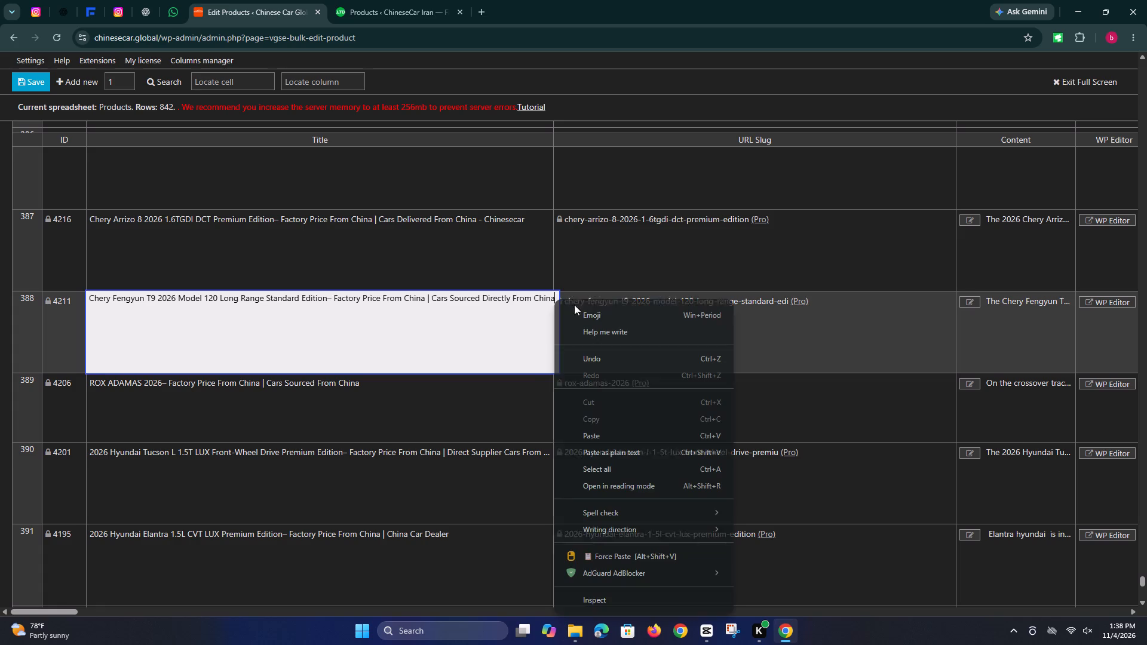
{"action": "left_click", "coordinate": [597, 437]}
Append " - Chinesecar" to the titles in rows 389 and 390: ROX ADAMAS 2026 and 2026 Hyundai Tucson L.
{"action": "double_click", "coordinate": [299, 419]}
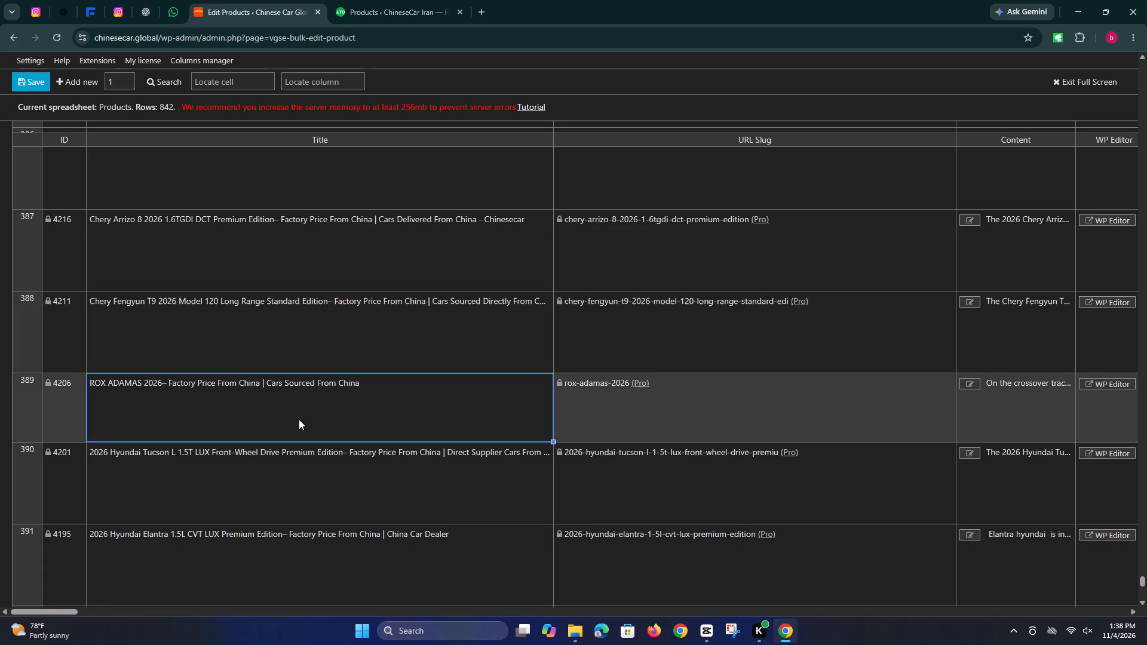
{"action": "right_click", "coordinate": [362, 382]}
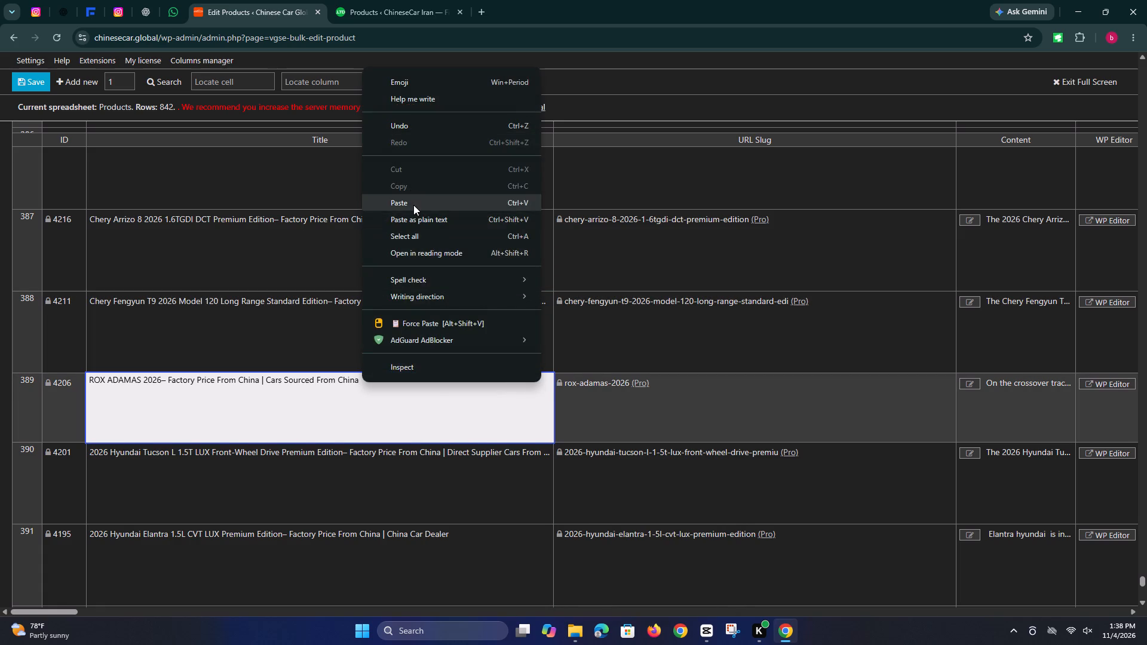
{"action": "left_click", "coordinate": [413, 205]}
{"action": "scroll", "coordinate": [361, 363], "scroll_direction": "down", "scroll_amount": 4}
{"action": "triple_click", "coordinate": [367, 250]}
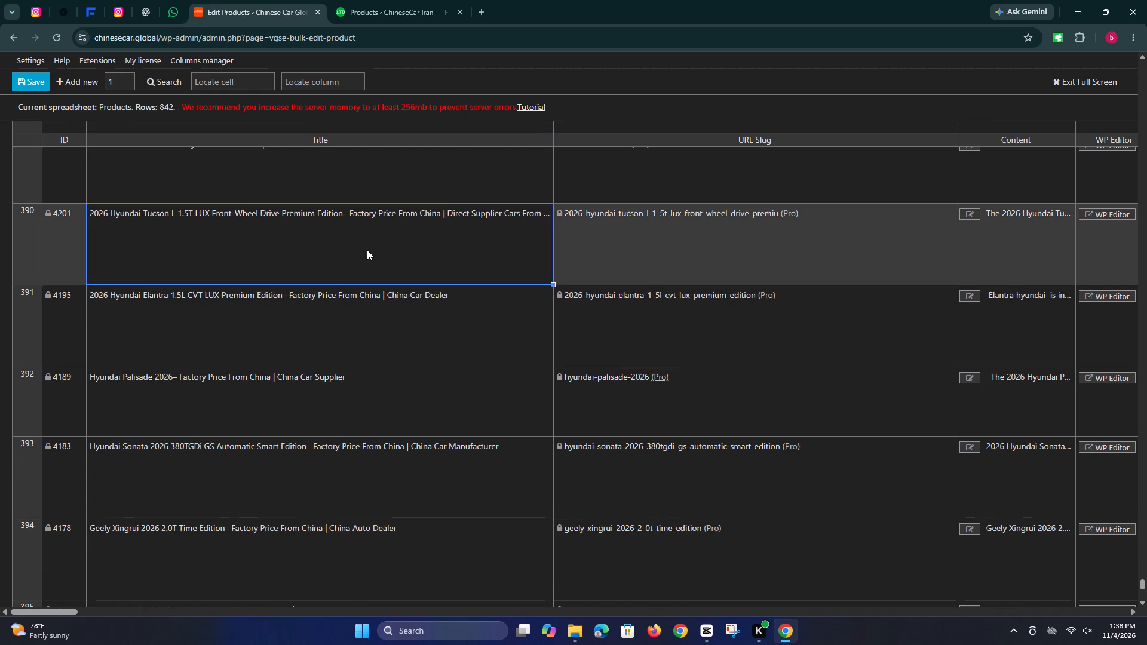
{"action": "right_click", "coordinate": [564, 210]}
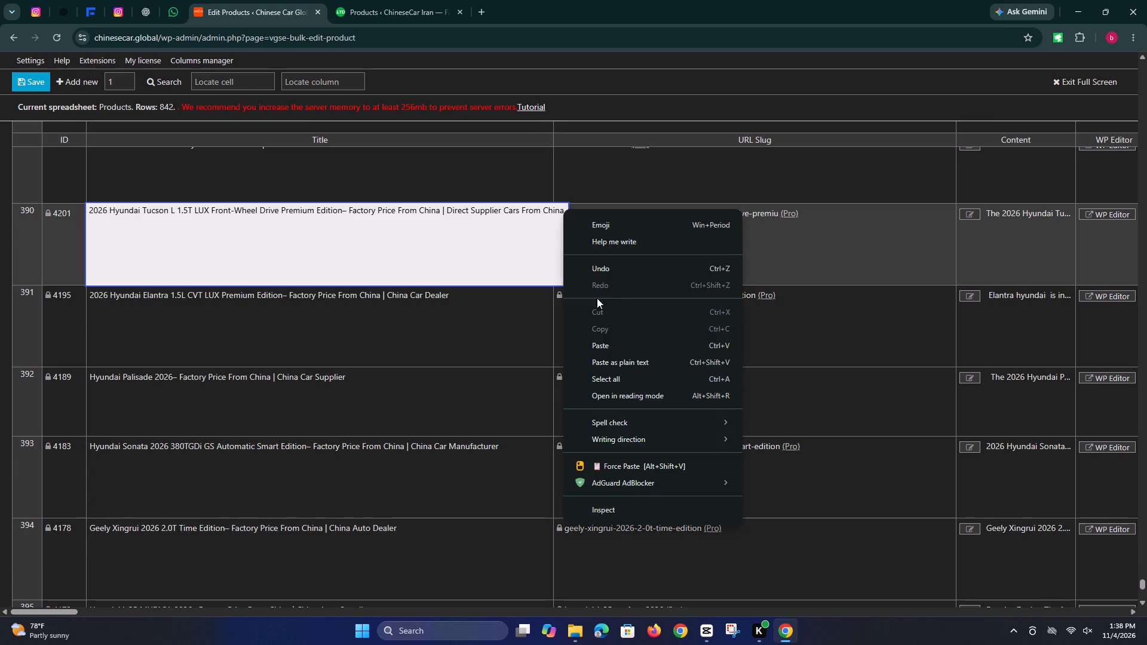
{"action": "left_click", "coordinate": [614, 346]}
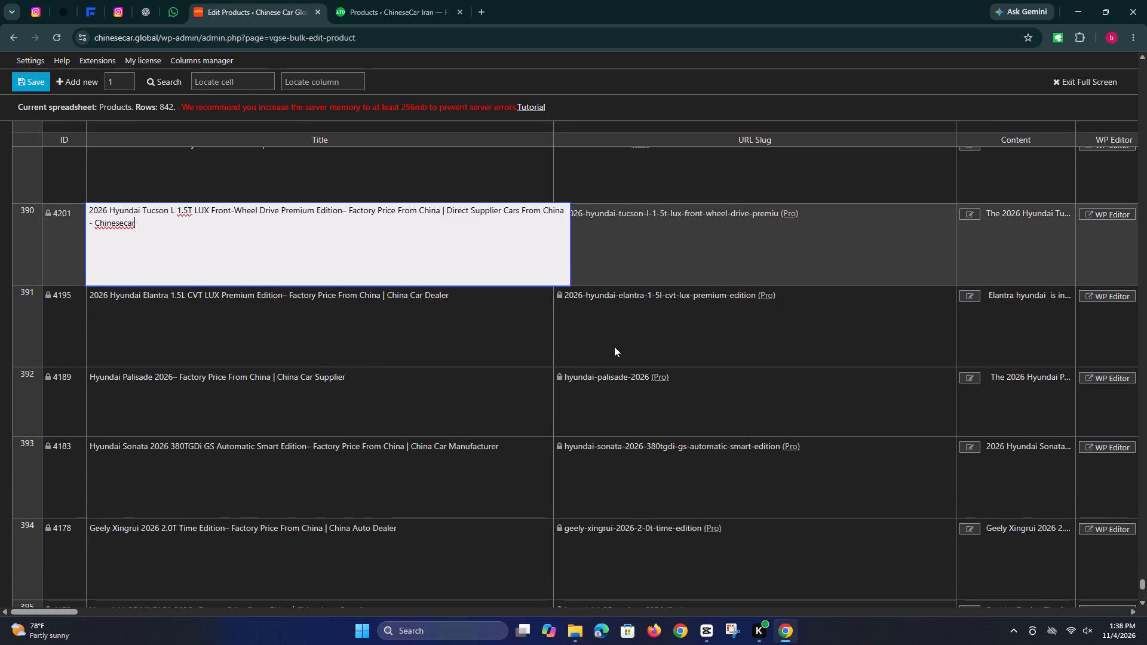
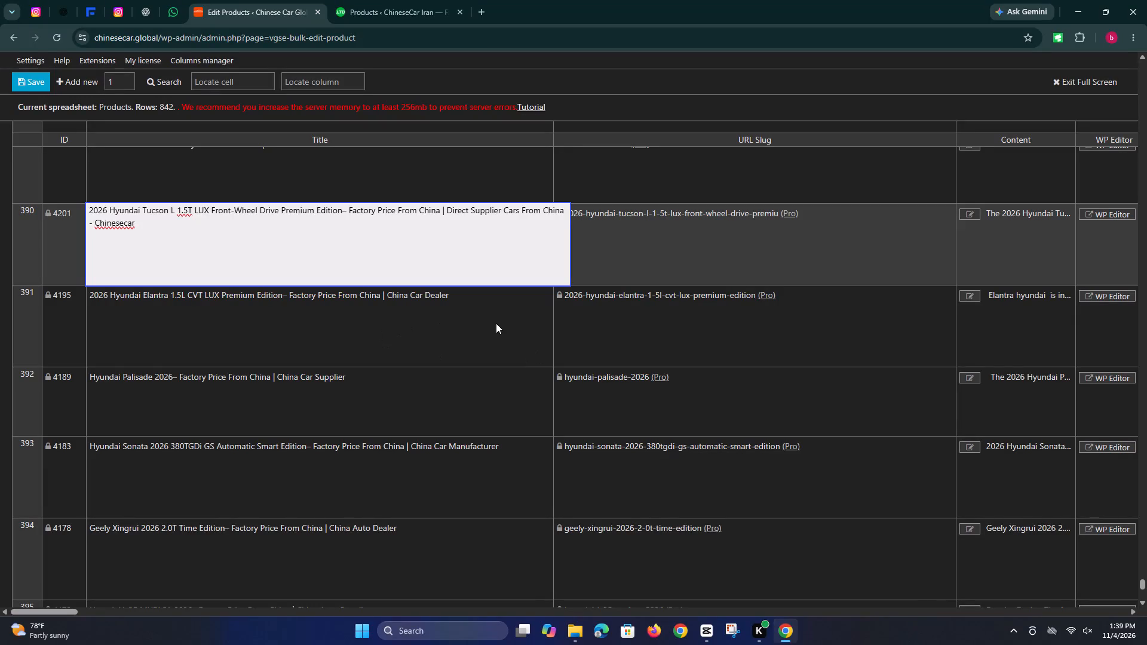
Append " - Chinesecar" to the titles in rows 391 and 392: 2026 Hyundai Elantra and Hyundai Palisade 2026.
{"action": "right_click", "coordinate": [457, 296]}
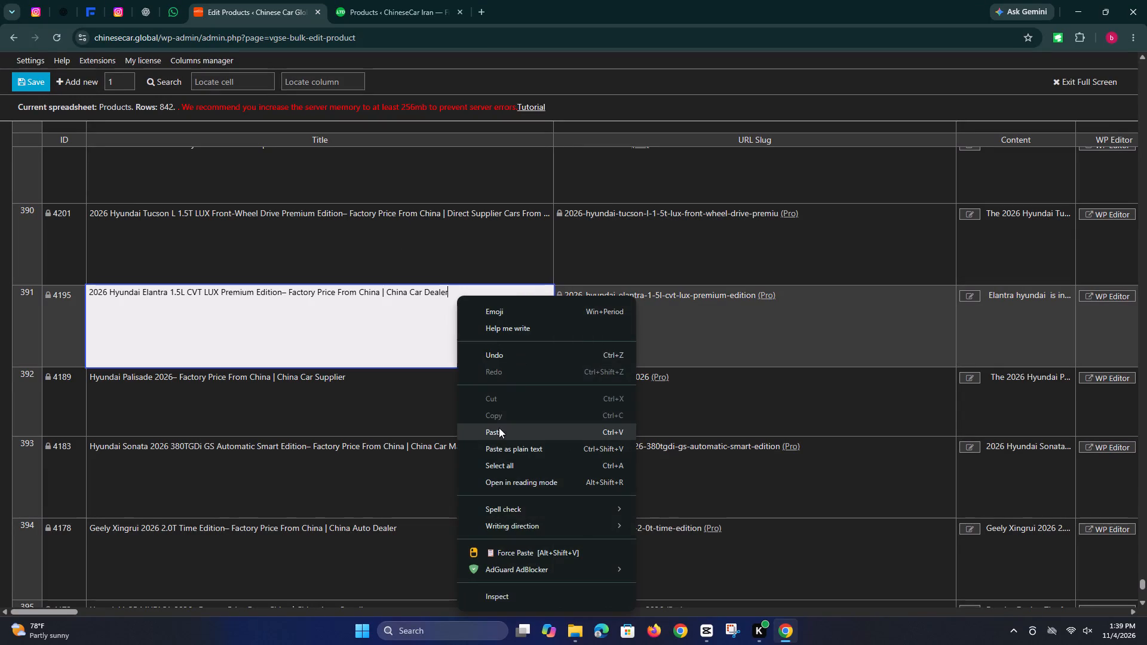
{"action": "left_click", "coordinate": [500, 432]}
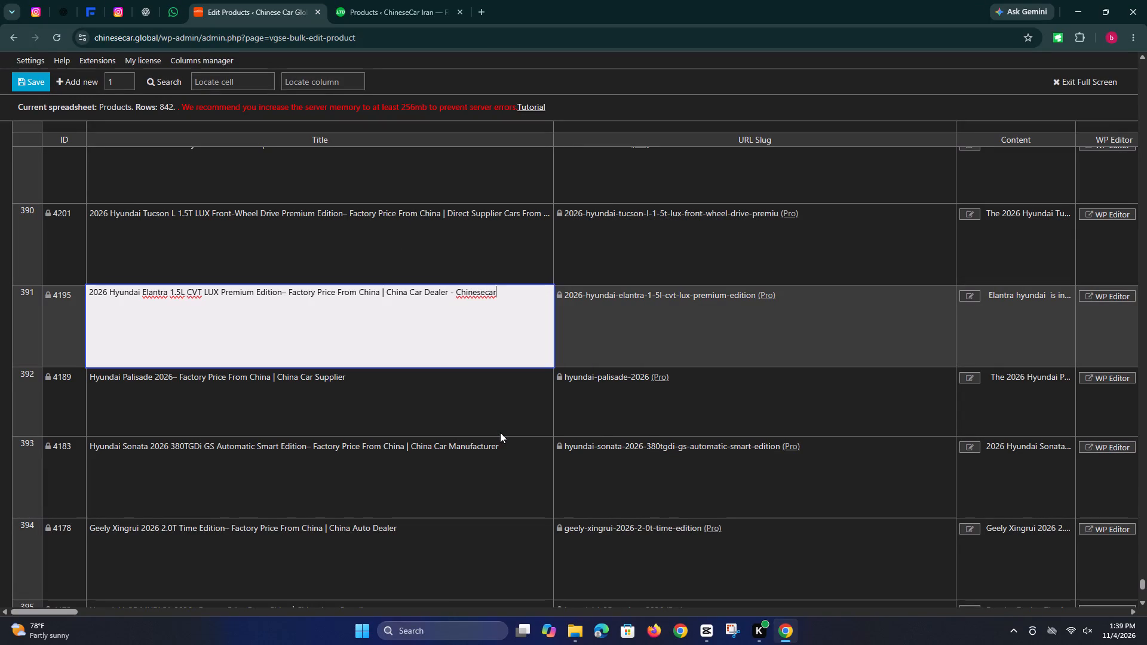
{"action": "double_click", "coordinate": [354, 404]}
{"action": "right_click", "coordinate": [354, 380]}
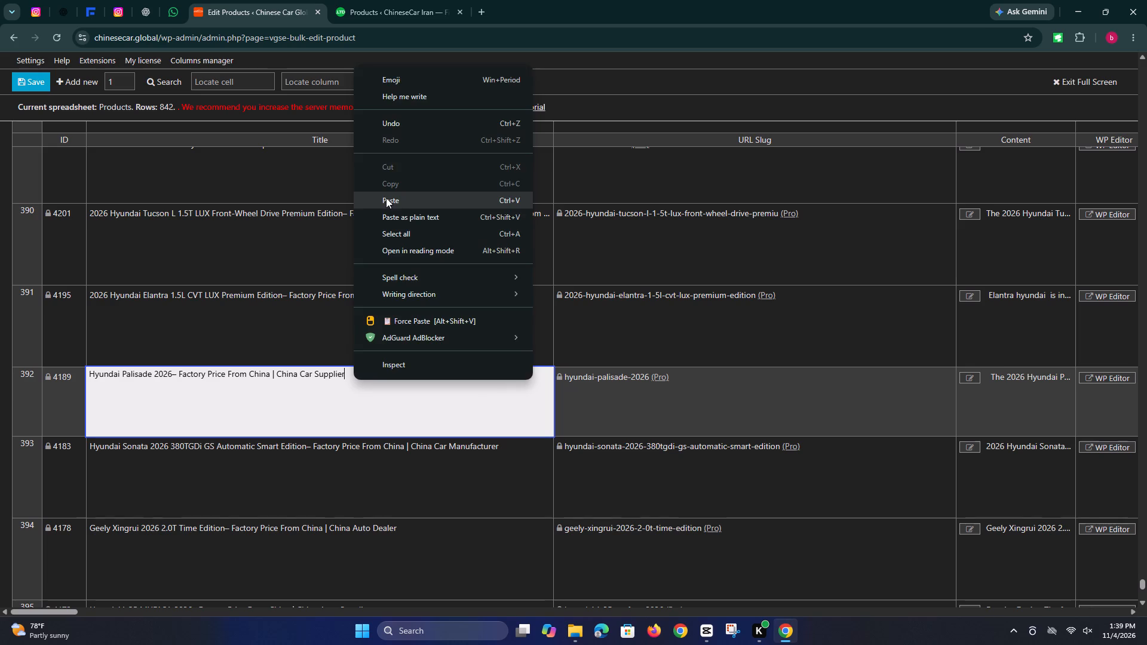
{"action": "left_click", "coordinate": [398, 201]}
Append " - Chinesecar" to the titles in rows 393 and 394: Hyundai Sonata 2026 and Geely Xingrui 2026.
{"action": "scroll", "coordinate": [404, 400], "scroll_direction": "down", "scroll_amount": 3}
{"action": "double_click", "coordinate": [399, 298]}
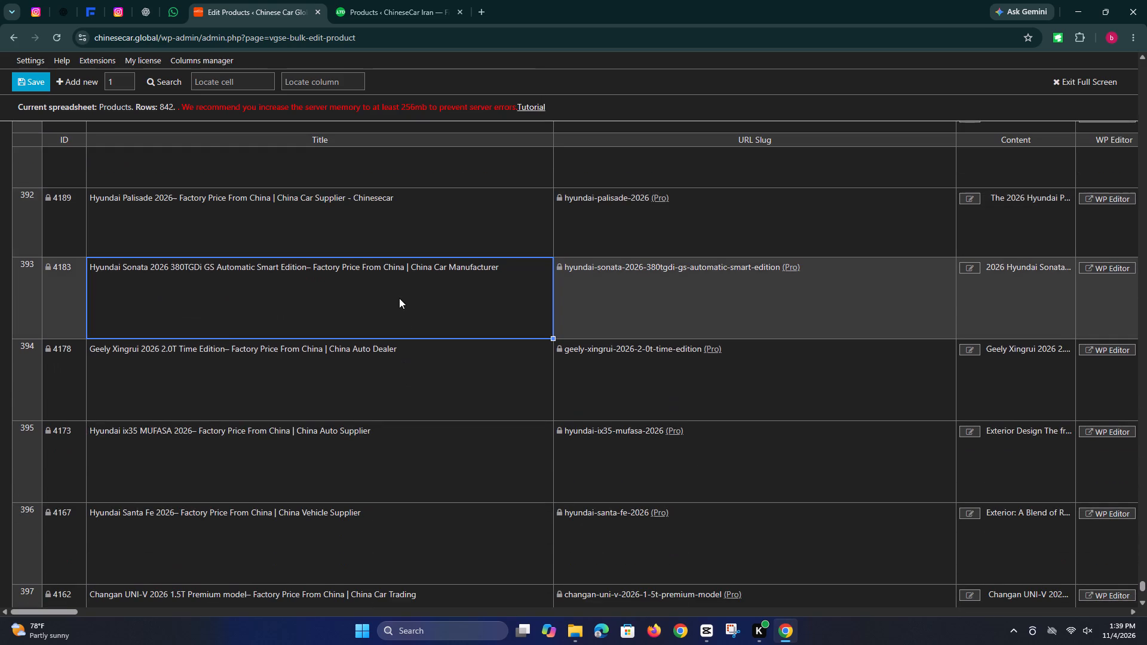
{"action": "left_click", "coordinate": [399, 298]}
{"action": "right_click", "coordinate": [499, 265]}
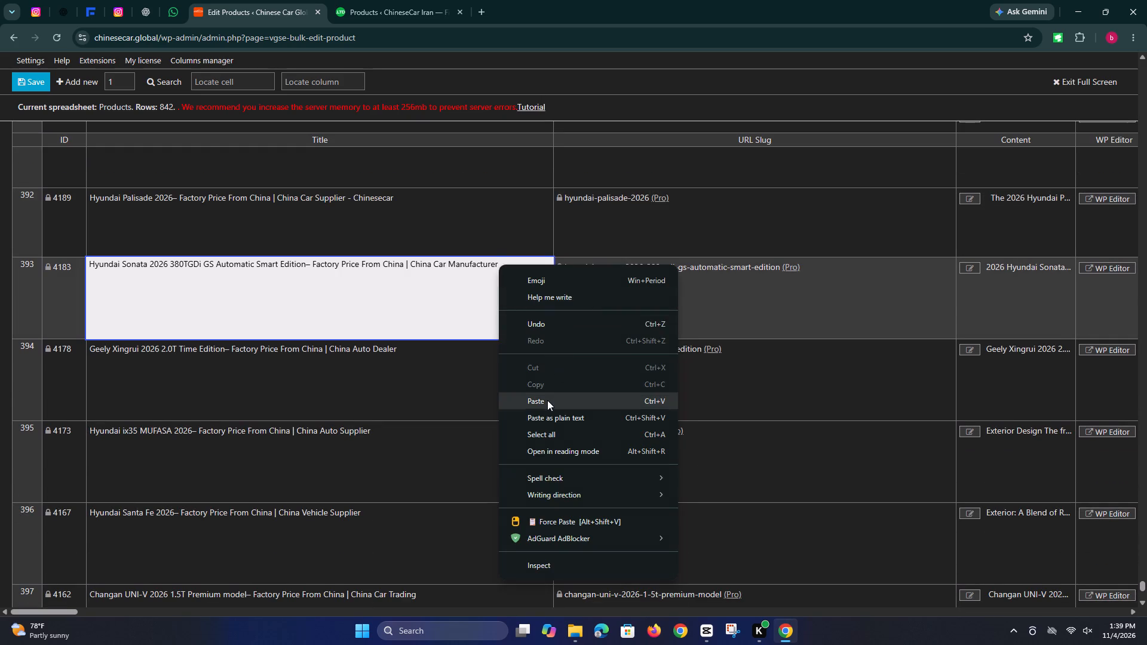
{"action": "left_click", "coordinate": [548, 404]}
{"action": "double_click", "coordinate": [416, 382]}
{"action": "right_click", "coordinate": [399, 348]}
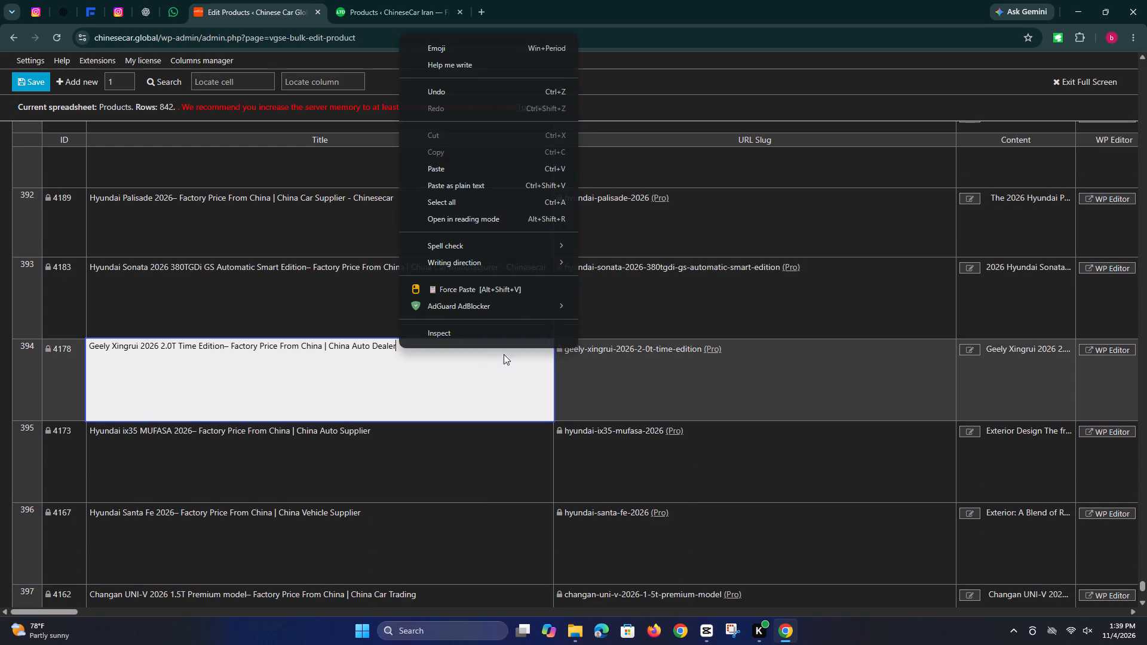
{"action": "left_click", "coordinate": [455, 166]}
Append " - Chinesecar" to the titles in rows 395 to 397: Hyundai ix35 MUFASA 2026, Hyundai Santa Fe 2026 and Changan UNI-V 2026.
{"action": "scroll", "coordinate": [438, 333], "scroll_direction": "down", "scroll_amount": 4}
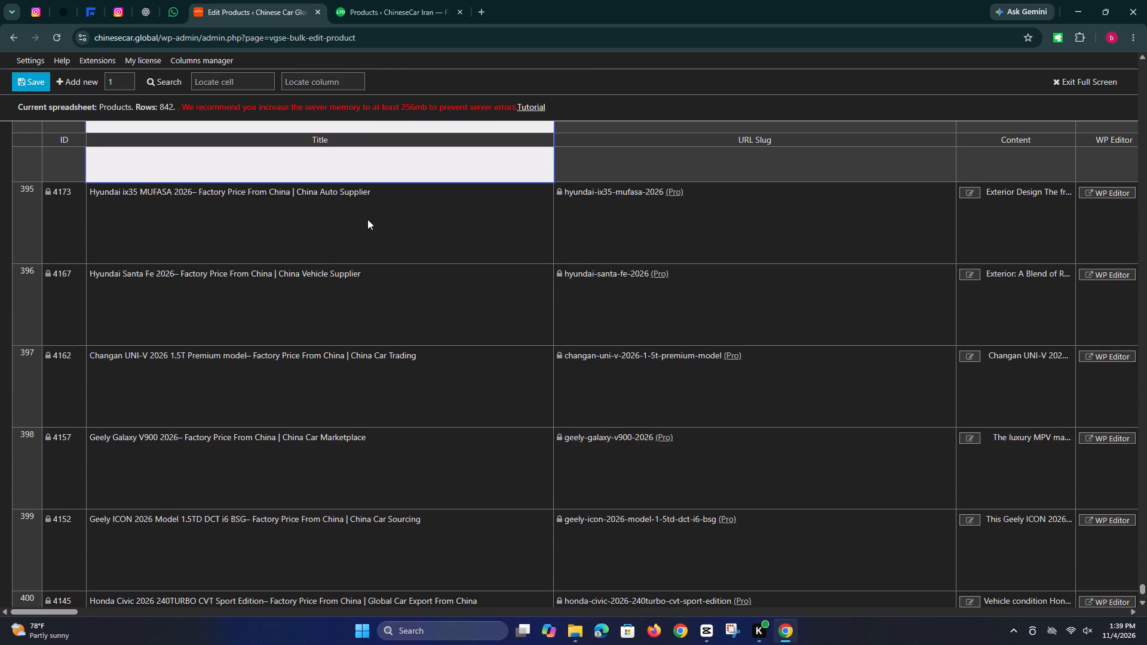
{"action": "triple_click", "coordinate": [368, 219]}
{"action": "right_click", "coordinate": [379, 194]}
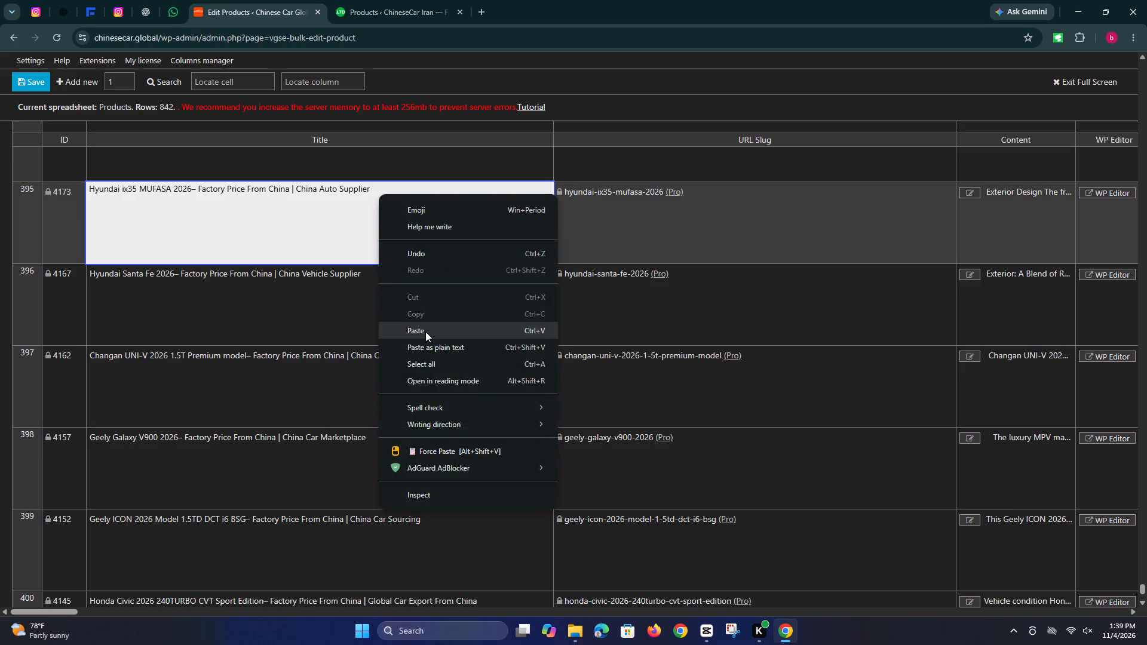
{"action": "left_click", "coordinate": [425, 331]}
{"action": "double_click", "coordinate": [363, 313]}
{"action": "right_click", "coordinate": [369, 273]}
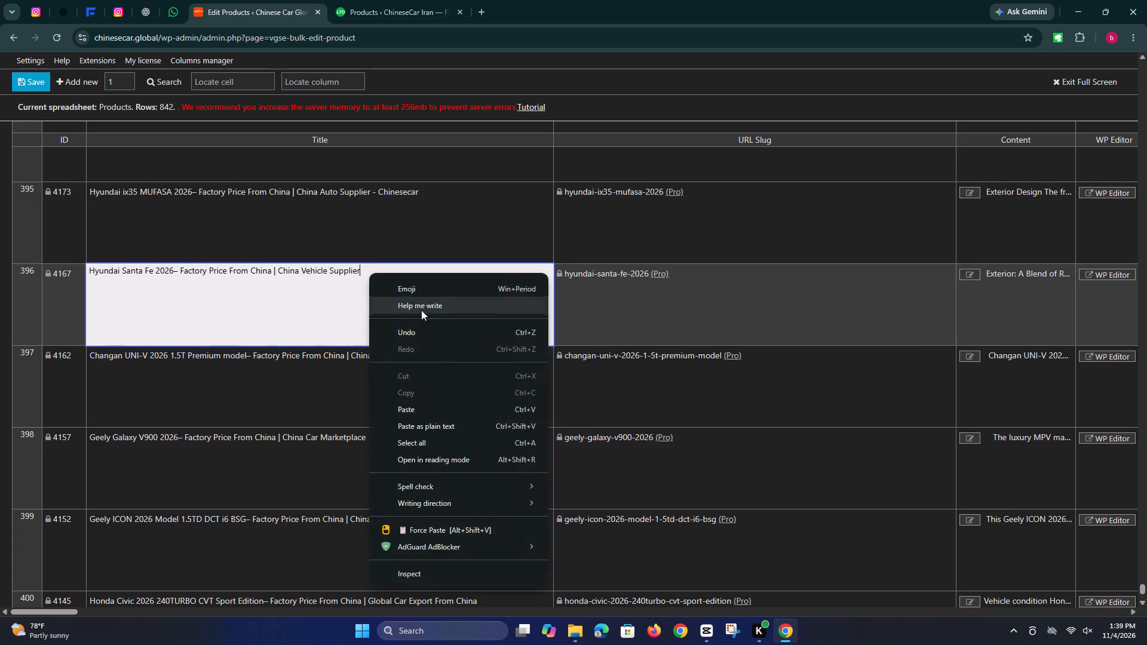
{"action": "left_click", "coordinate": [418, 413]}
{"action": "double_click", "coordinate": [411, 397]}
{"action": "right_click", "coordinate": [416, 357]}
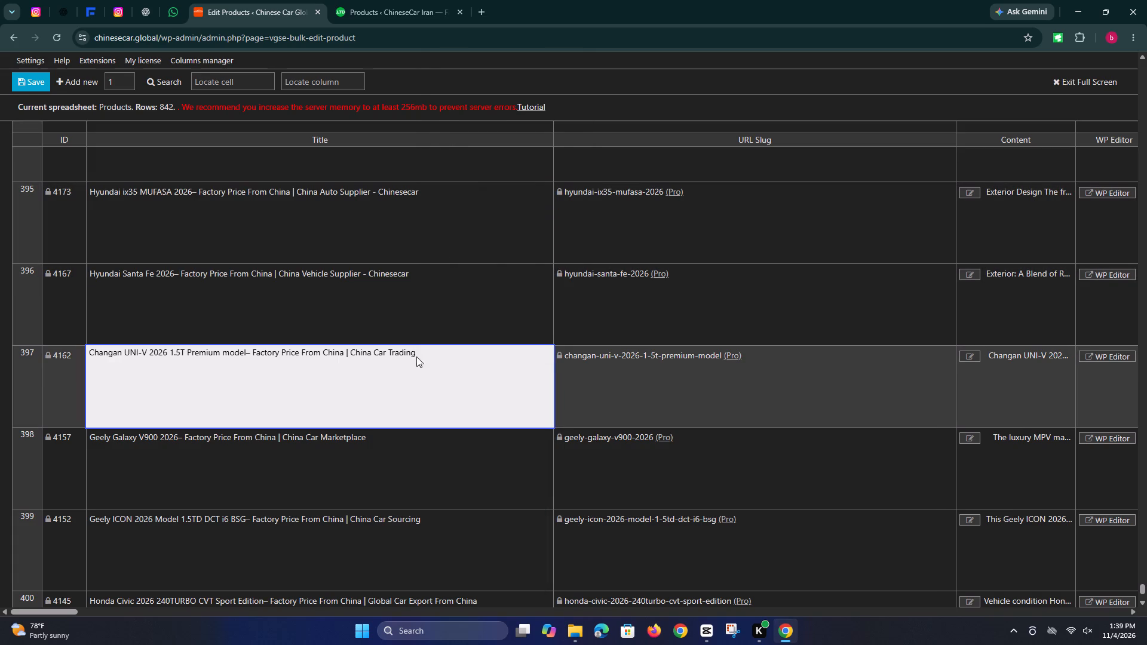
{"action": "left_click", "coordinate": [453, 177]}
Append " - Chinesecar" to the title in row 398: Geely Galaxy V900 2026.
{"action": "scroll", "coordinate": [412, 340], "scroll_direction": "down", "scroll_amount": 3}
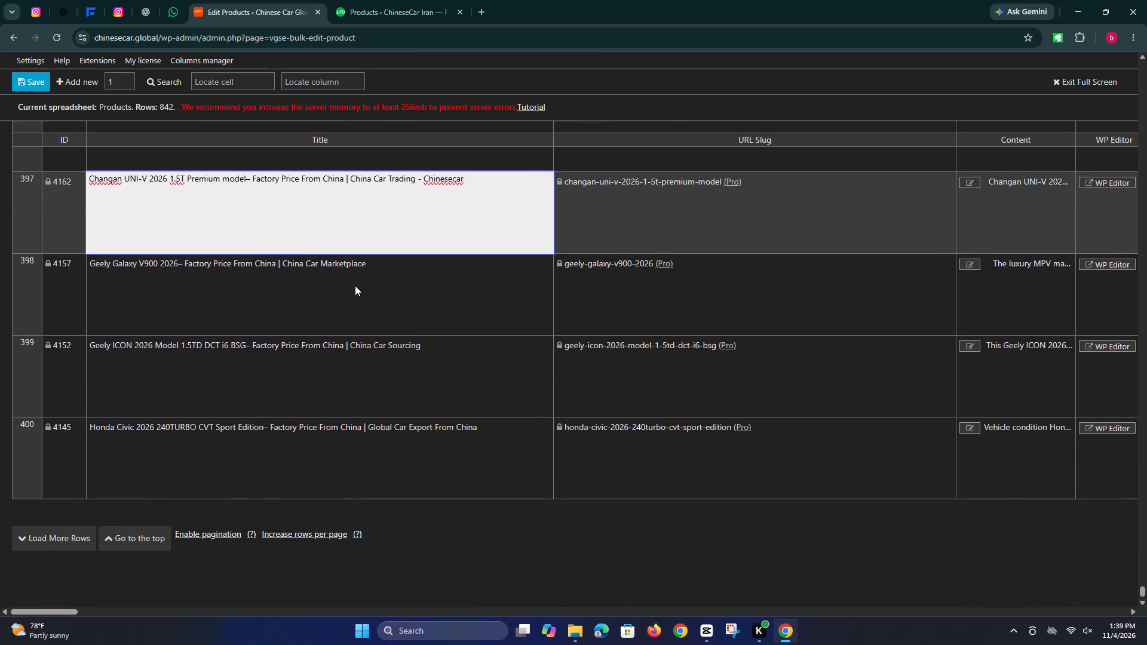
{"action": "triple_click", "coordinate": [351, 277]}
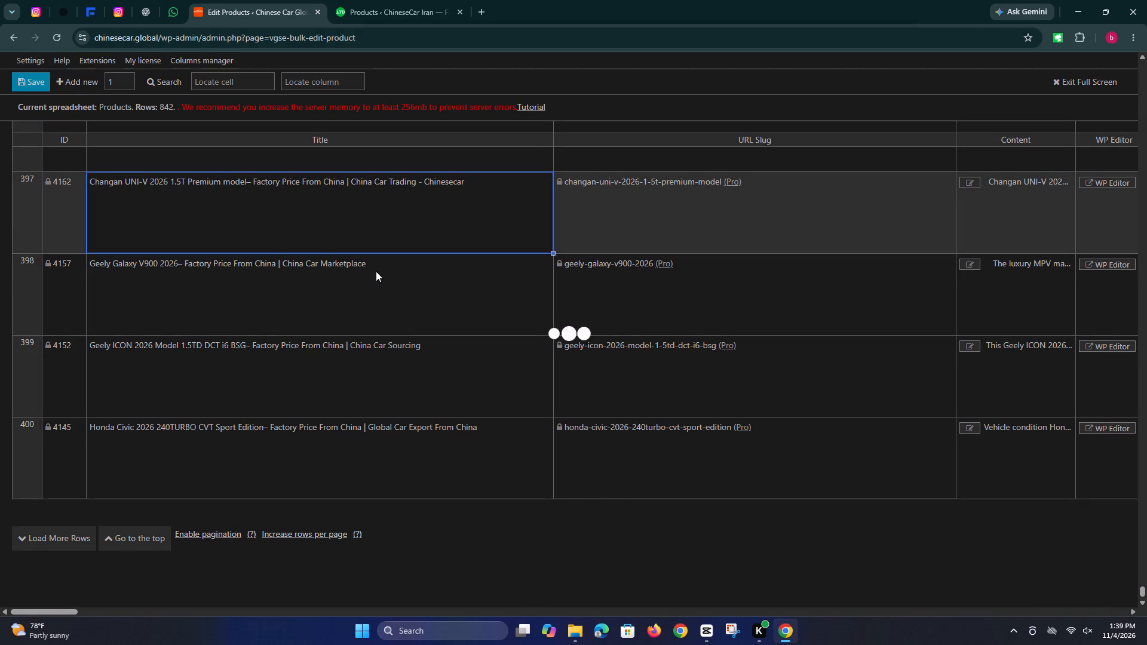
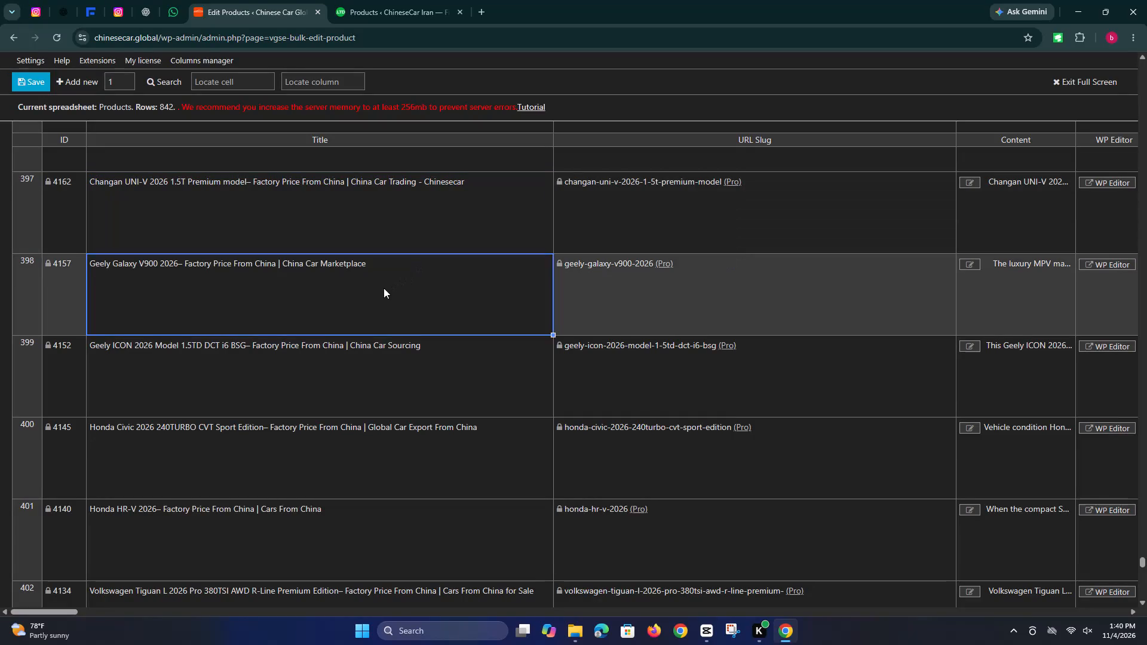
Append " - Chinesecar" to the product titles in rows 398 to 400: Geely Galaxy V900, Geely ICON and Honda Civic.
{"action": "right_click", "coordinate": [372, 265]}
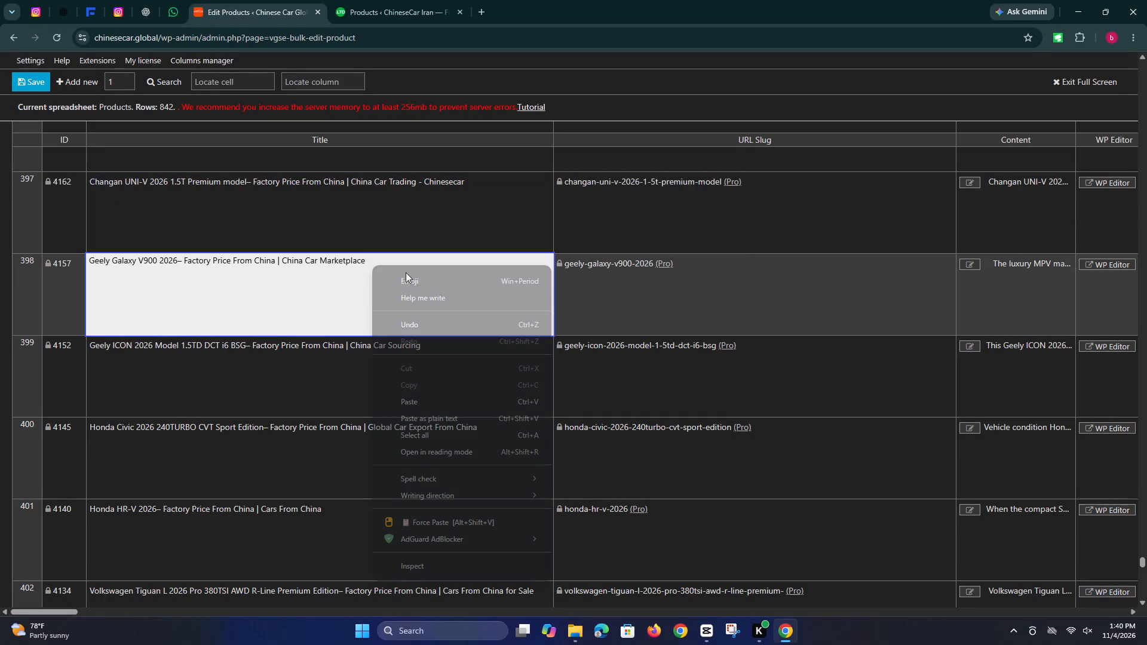
{"action": "left_click", "coordinate": [418, 402]}
{"action": "scroll", "coordinate": [394, 385], "scroll_direction": "down", "scroll_amount": 1}
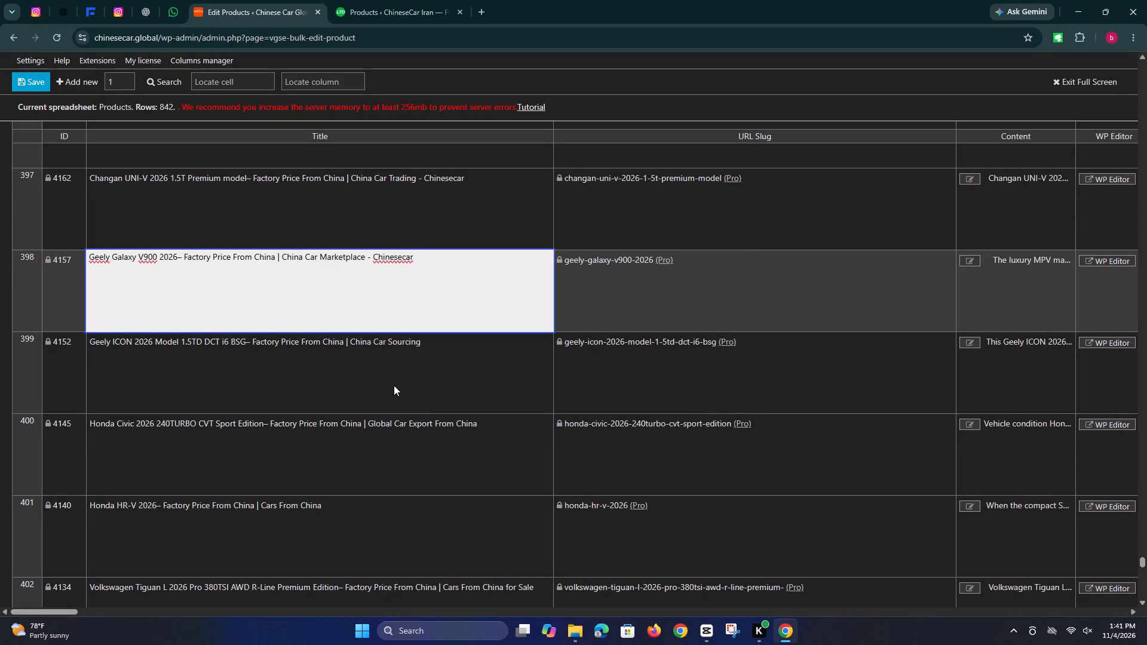
{"action": "triple_click", "coordinate": [418, 324]}
{"action": "right_click", "coordinate": [424, 287]}
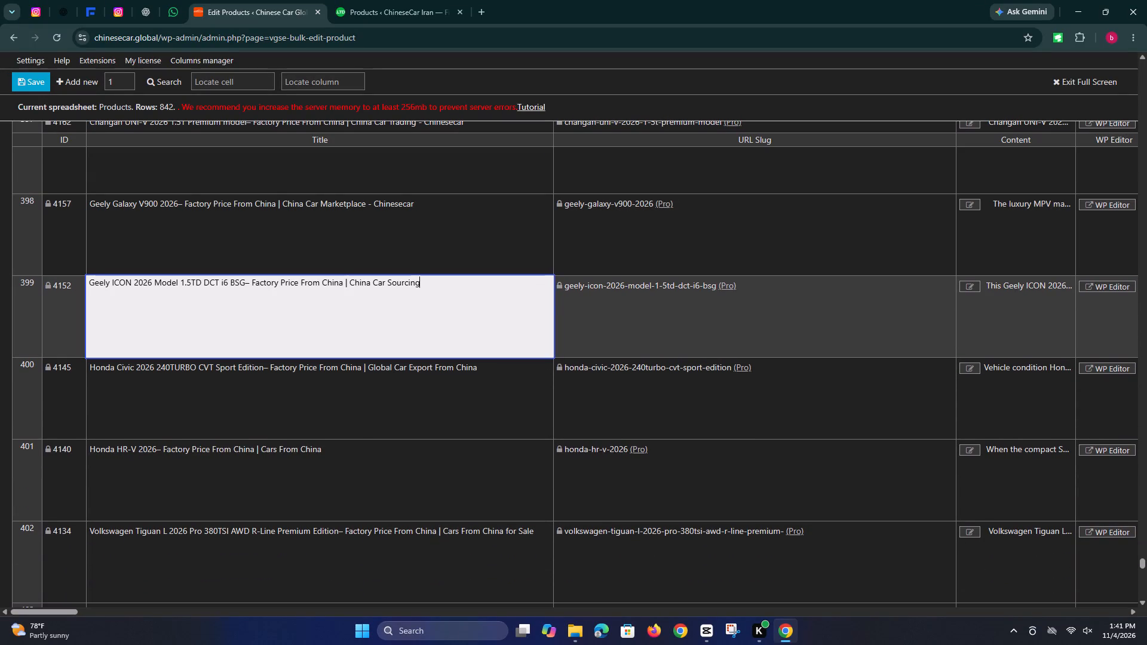
{"action": "left_click", "coordinate": [473, 422]}
{"action": "double_click", "coordinate": [448, 401]}
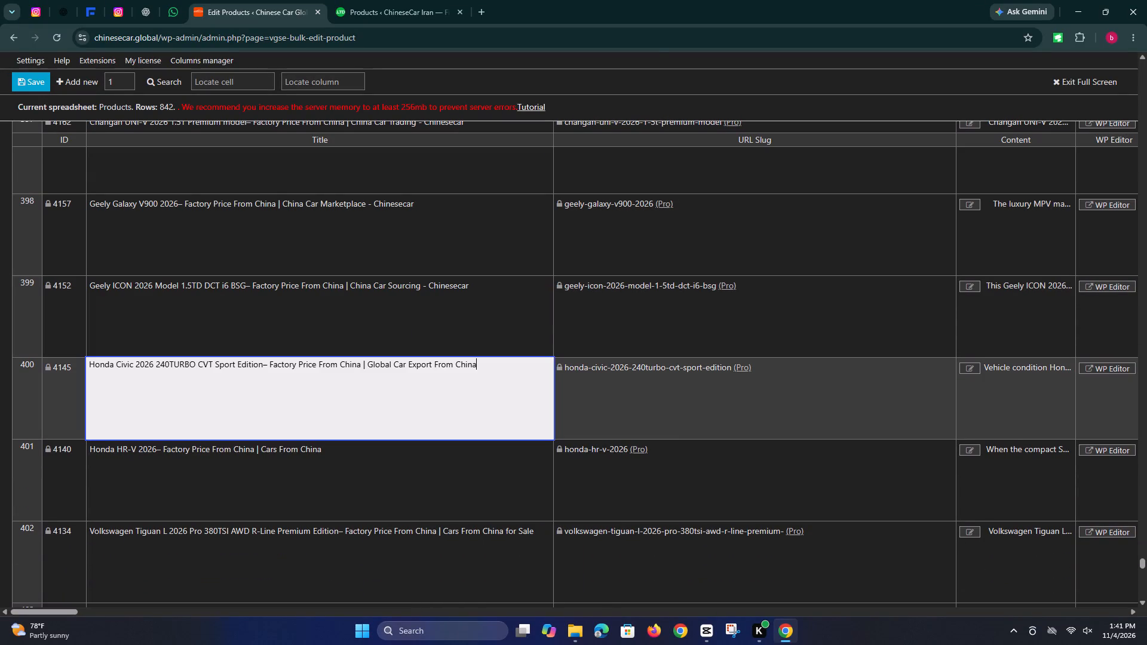
{"action": "right_click", "coordinate": [484, 363]}
{"action": "left_click", "coordinate": [530, 188]}
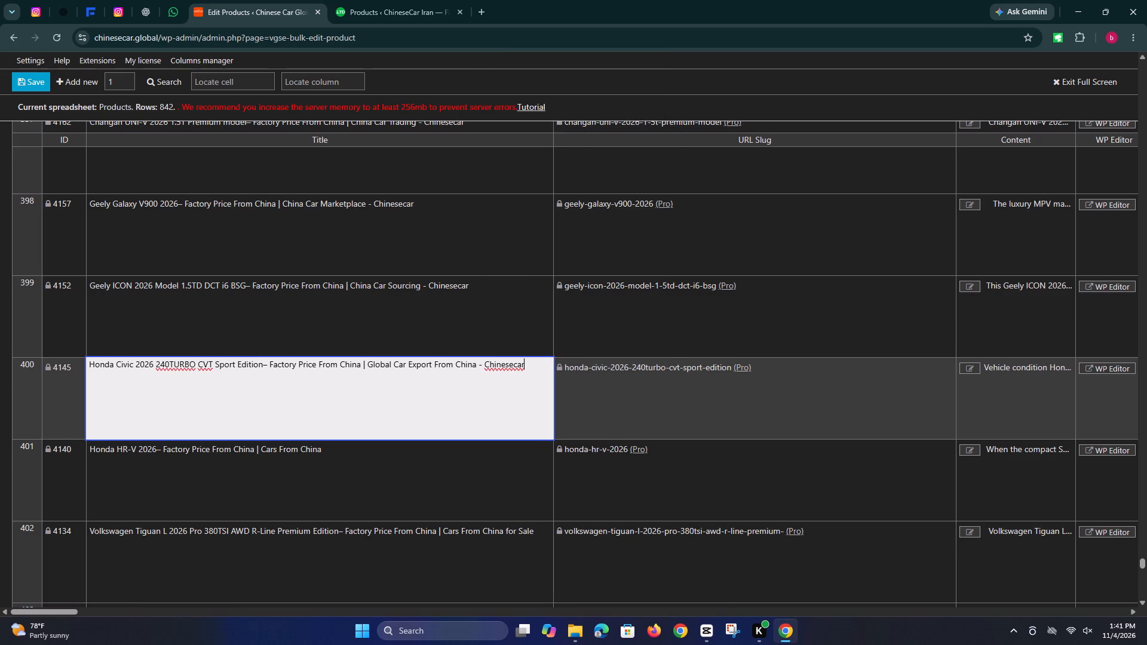
Append " - Chinesecar" to the product titles in rows 401 to 403: Honda HR-V, Volkswagen Tiguan L and Volkswagen Golf.
{"action": "scroll", "coordinate": [438, 360], "scroll_direction": "down", "scroll_amount": 3}
{"action": "triple_click", "coordinate": [323, 283]}
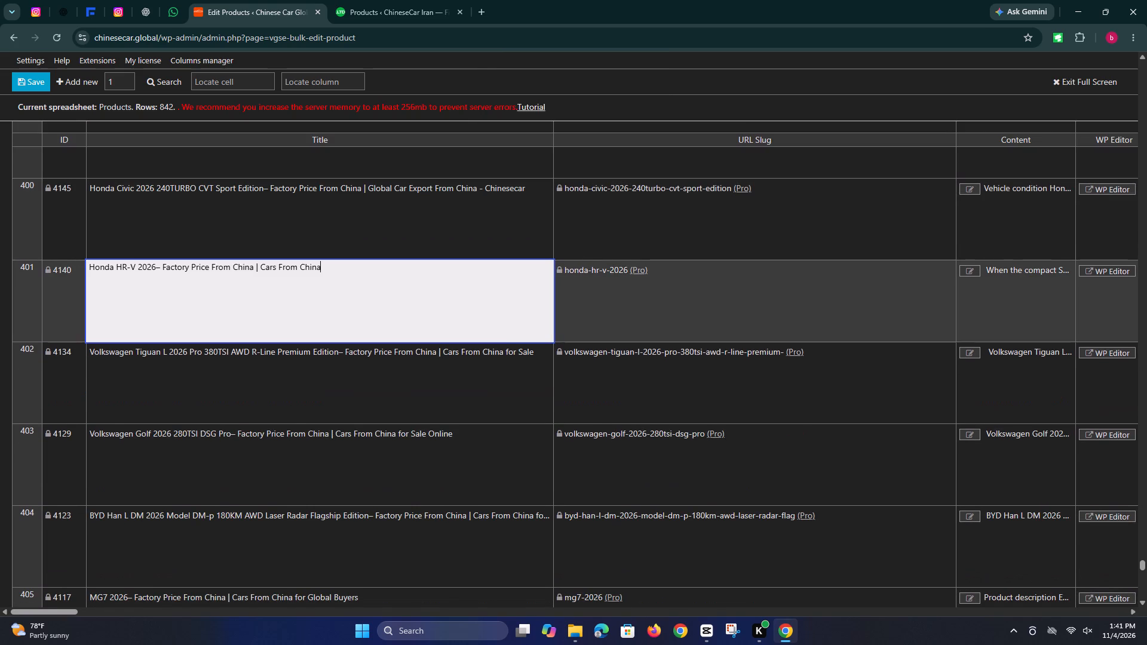
{"action": "right_click", "coordinate": [328, 271]}
{"action": "left_click", "coordinate": [366, 407]}
{"action": "double_click", "coordinate": [421, 392]}
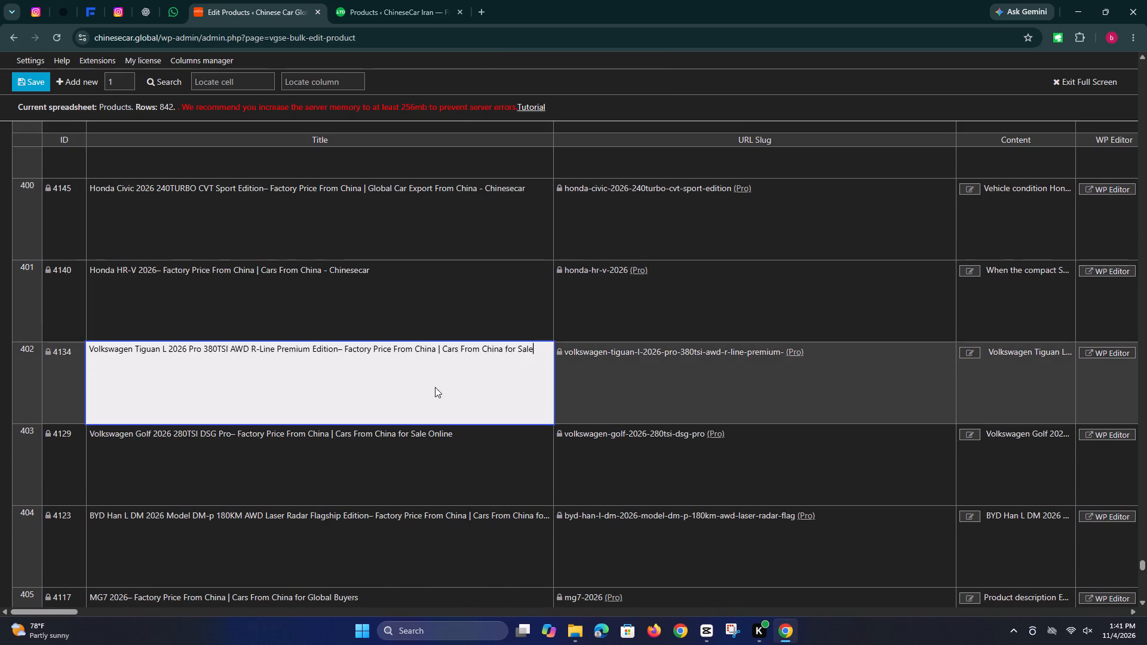
{"action": "right_click", "coordinate": [535, 352]}
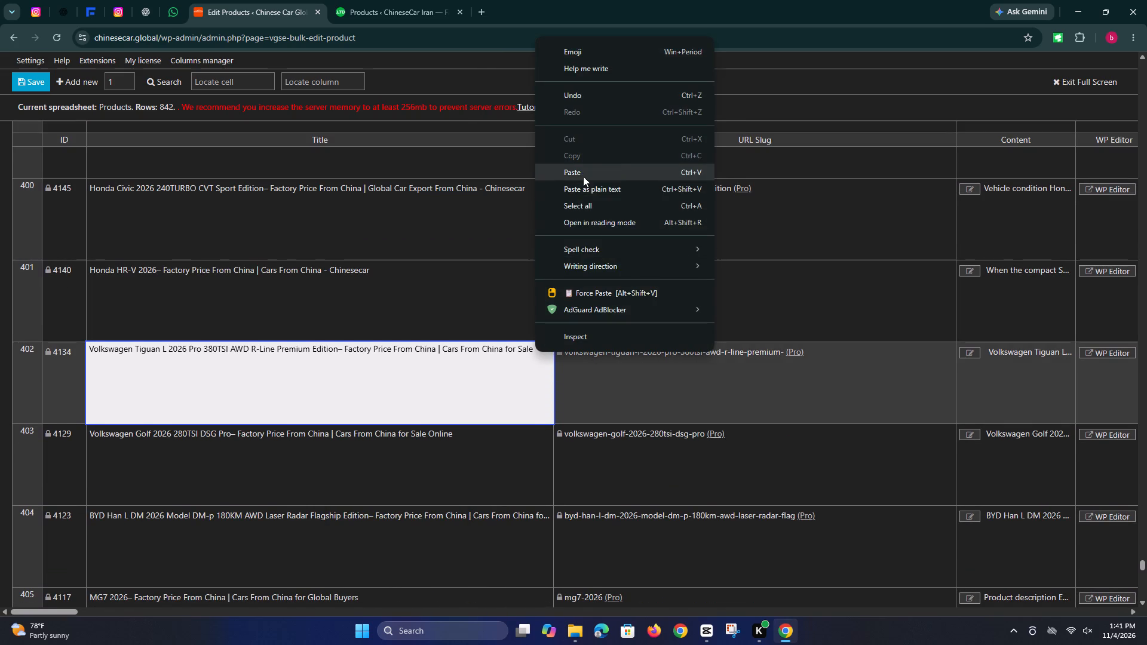
{"action": "left_click", "coordinate": [583, 176]}
{"action": "scroll", "coordinate": [428, 338], "scroll_direction": "down", "scroll_amount": 3}
{"action": "triple_click", "coordinate": [432, 275]}
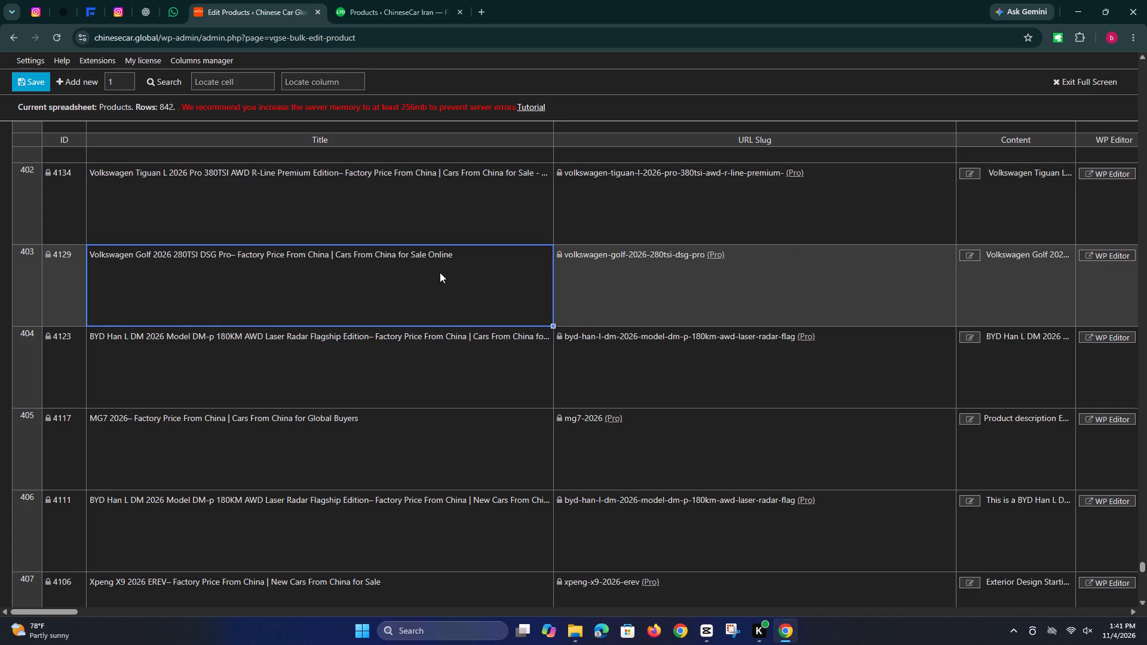
{"action": "right_click", "coordinate": [465, 251]}
{"action": "left_click", "coordinate": [502, 387]}
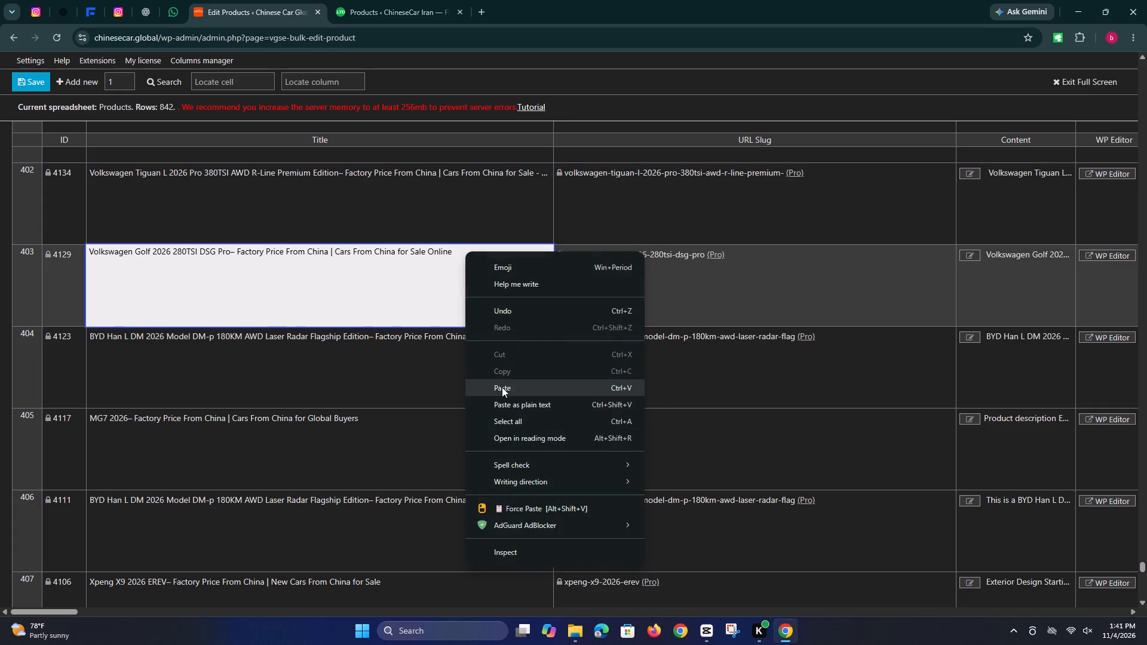
Append " - Chinesecar" to the titles of BYD Han L DM in row 404 and MG7 in row 405.
{"action": "double_click", "coordinate": [434, 371]}
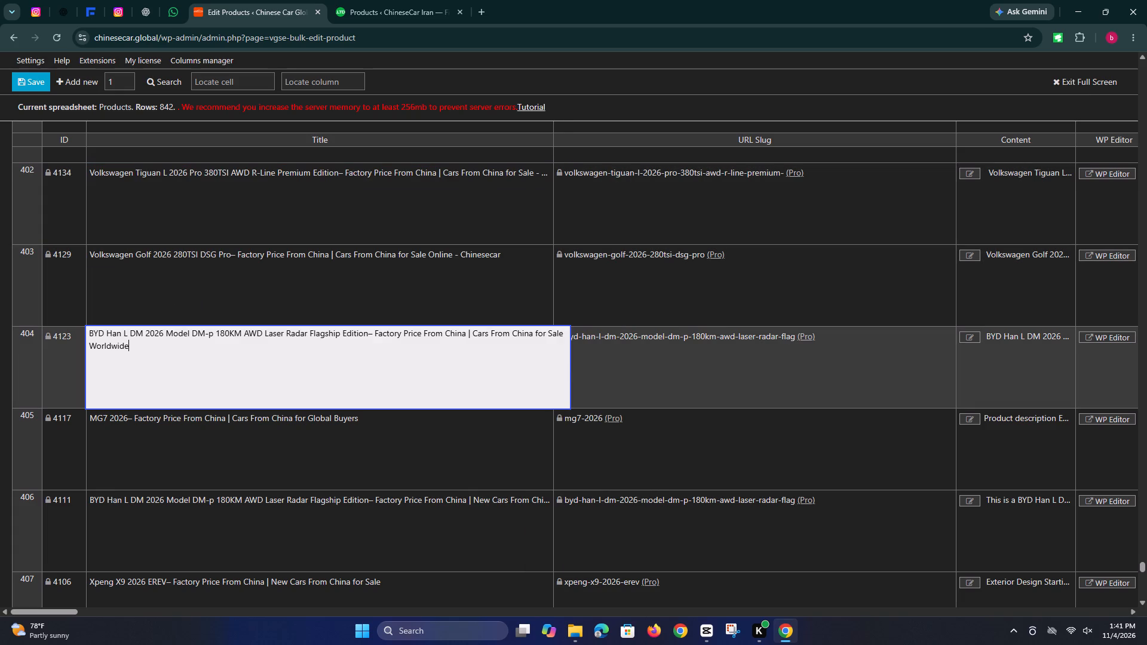
{"action": "right_click", "coordinate": [136, 348]}
{"action": "left_click", "coordinate": [197, 173]}
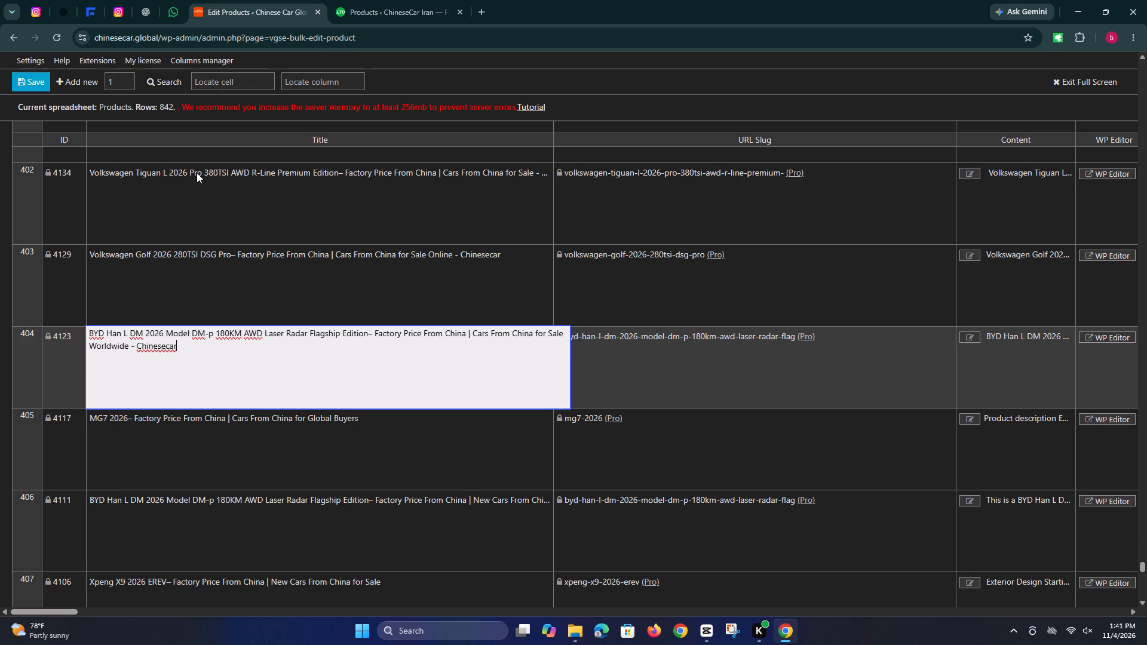
{"action": "scroll", "coordinate": [317, 389], "scroll_direction": "down", "scroll_amount": 3}
{"action": "triple_click", "coordinate": [332, 281]}
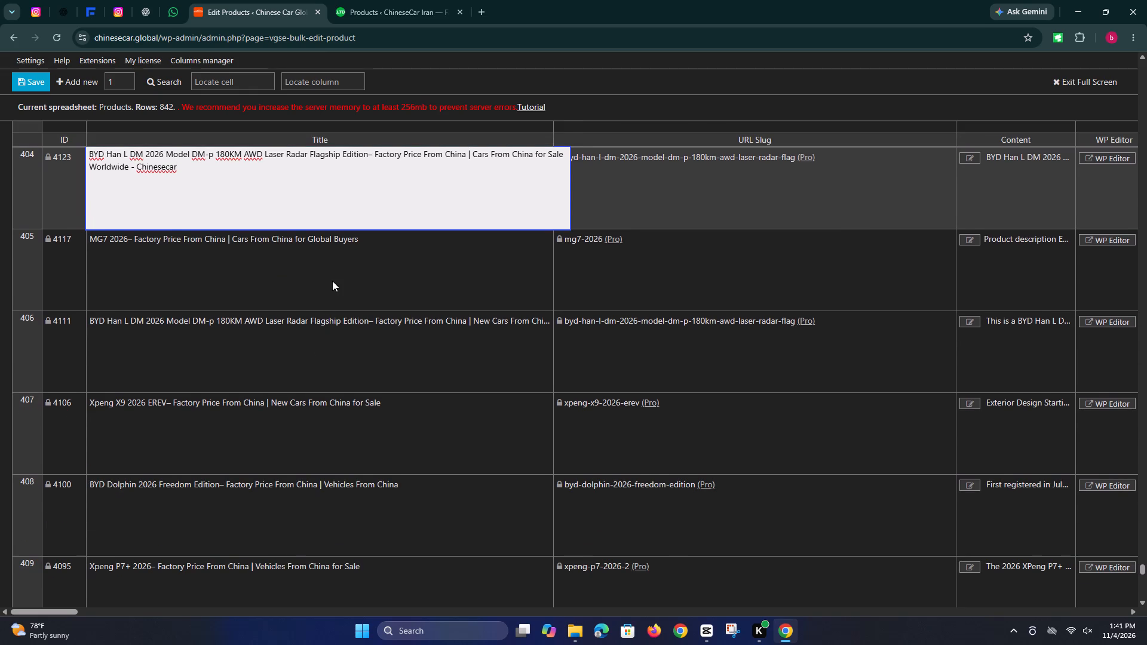
{"action": "right_click", "coordinate": [366, 238]}
{"action": "left_click", "coordinate": [426, 375]}
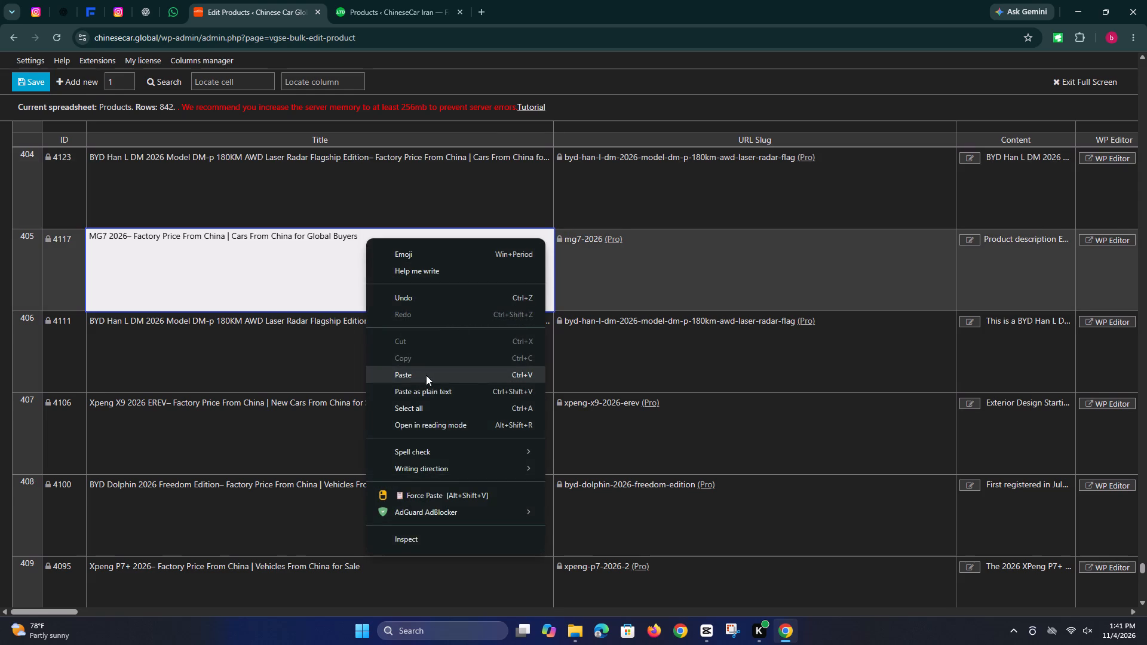
Append " - Chinesecar" to the titles of BYD Han L DM in row 406 and Xpeng X9 in row 407.
{"action": "double_click", "coordinate": [390, 360]}
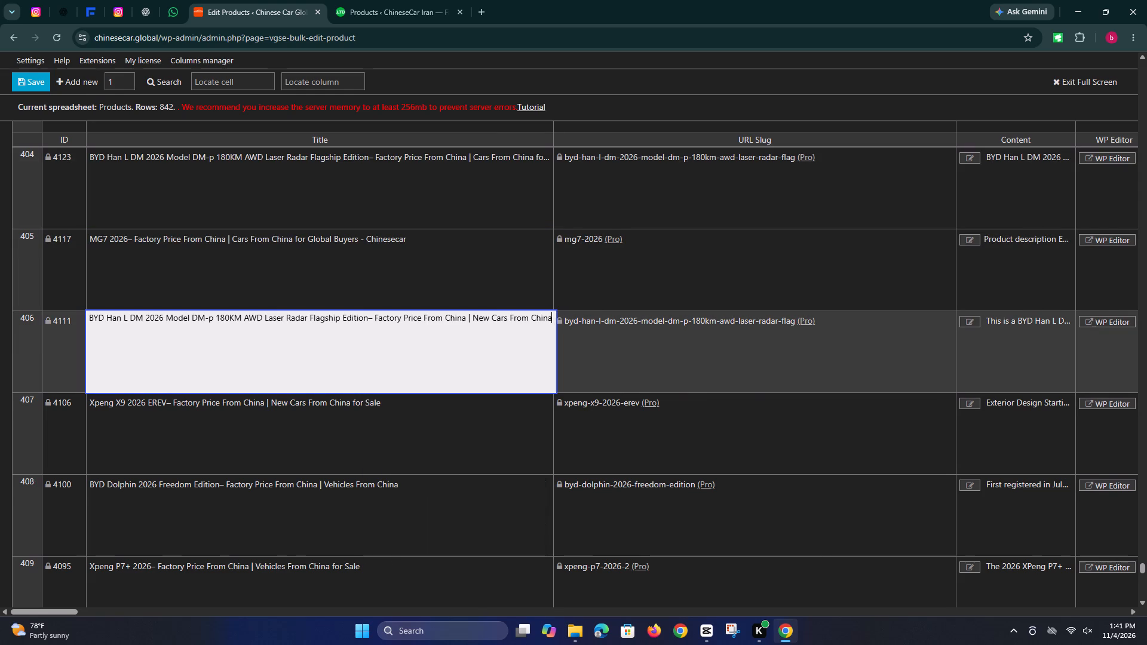
{"action": "right_click", "coordinate": [553, 321]}
{"action": "left_click", "coordinate": [600, 138]}
{"action": "double_click", "coordinate": [387, 425]}
{"action": "right_click", "coordinate": [392, 401]}
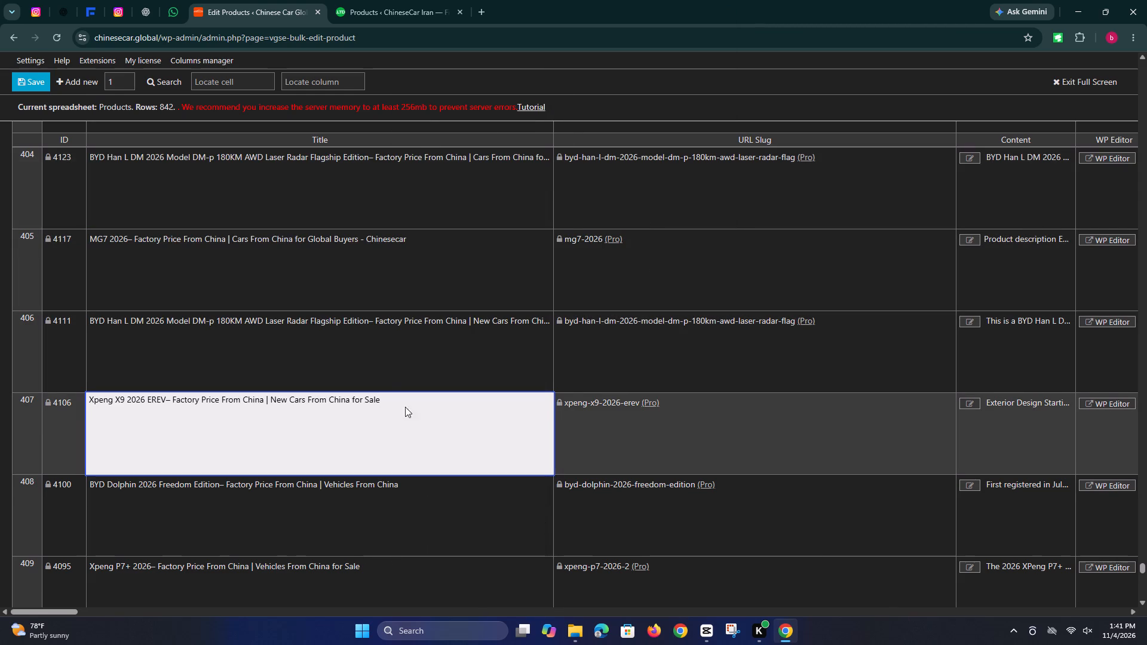
{"action": "left_click", "coordinate": [458, 222]}
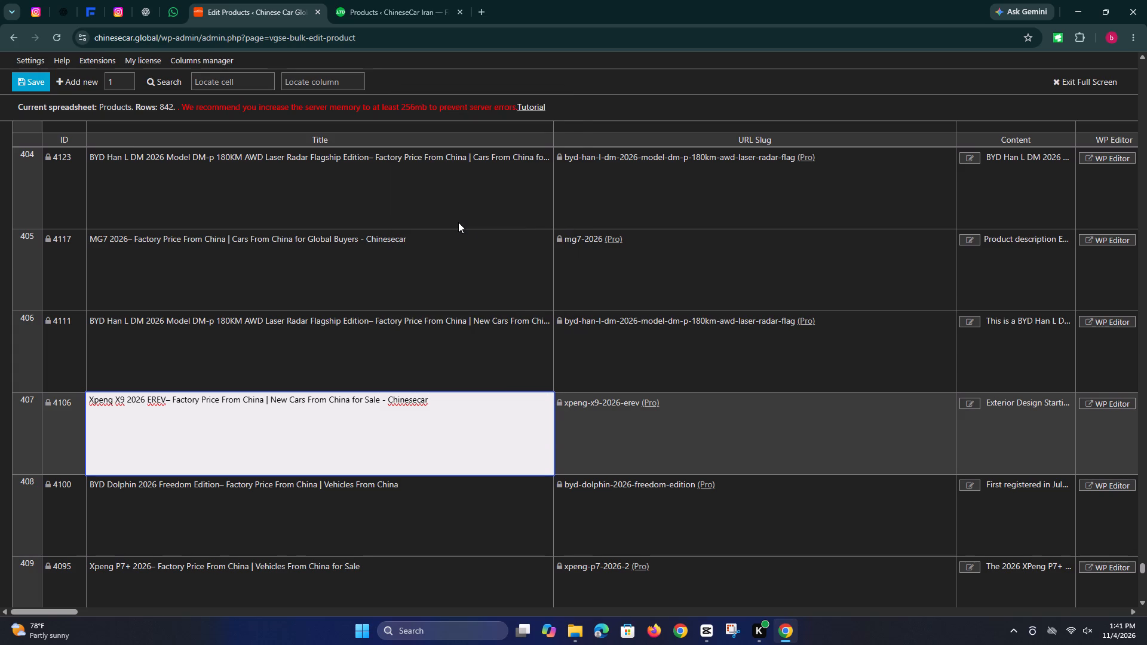
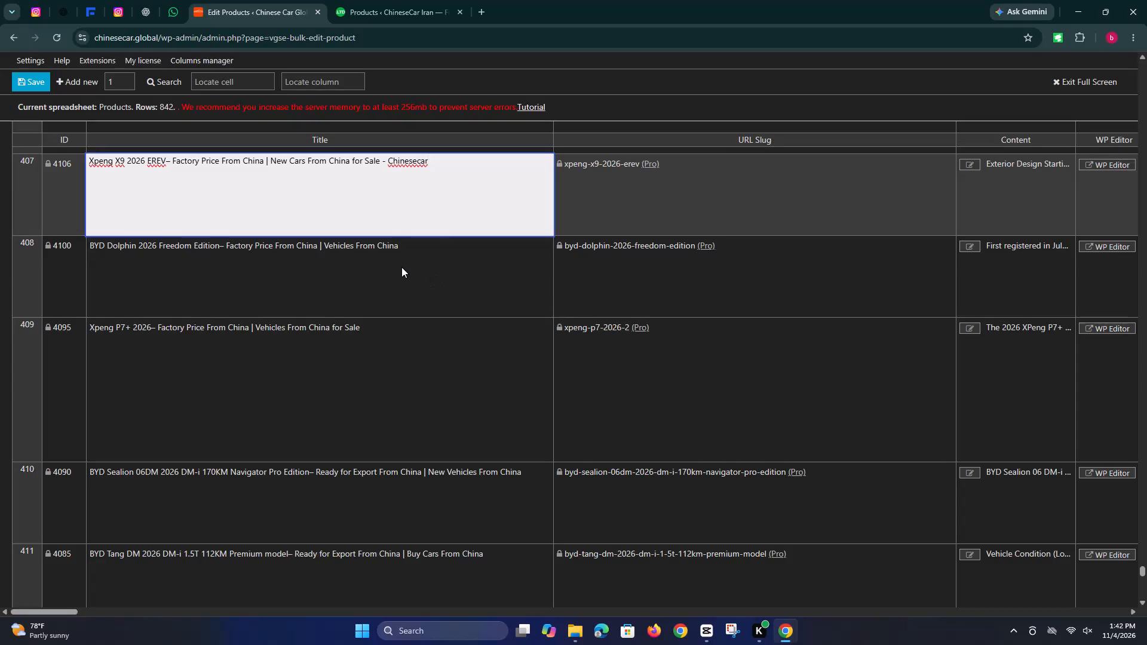
Append " - Chinesecar" to the titles of BYD Dolphin in row 408 and Xpeng P7+ in row 409.
{"action": "right_click", "coordinate": [402, 241]}
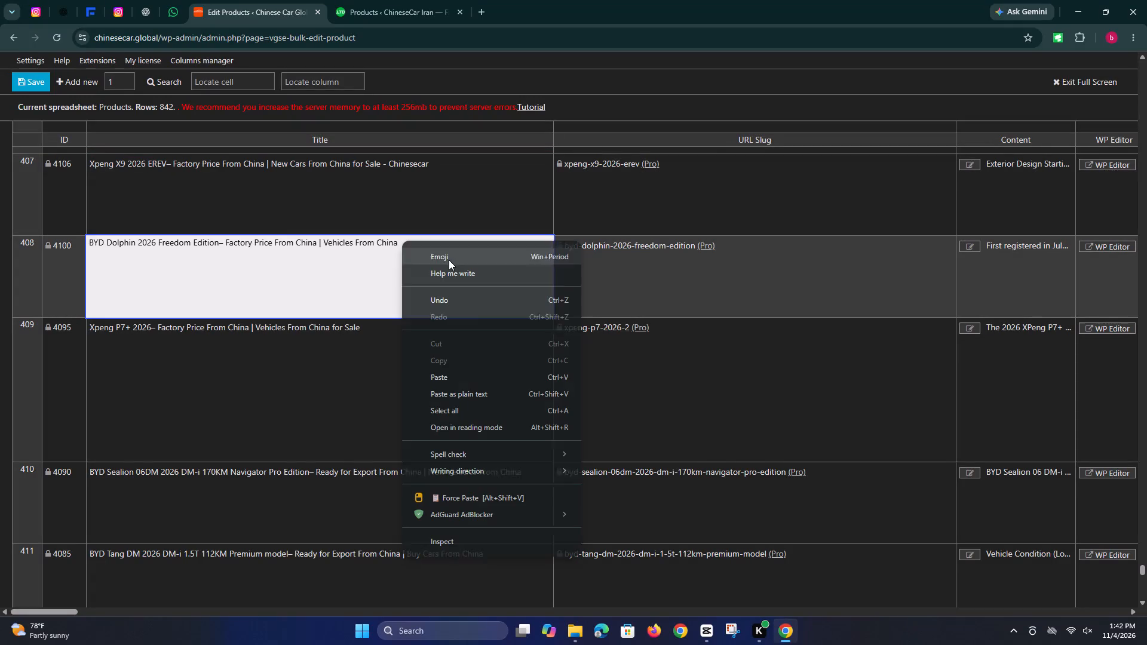
{"action": "left_click", "coordinate": [455, 378]}
{"action": "double_click", "coordinate": [367, 361]}
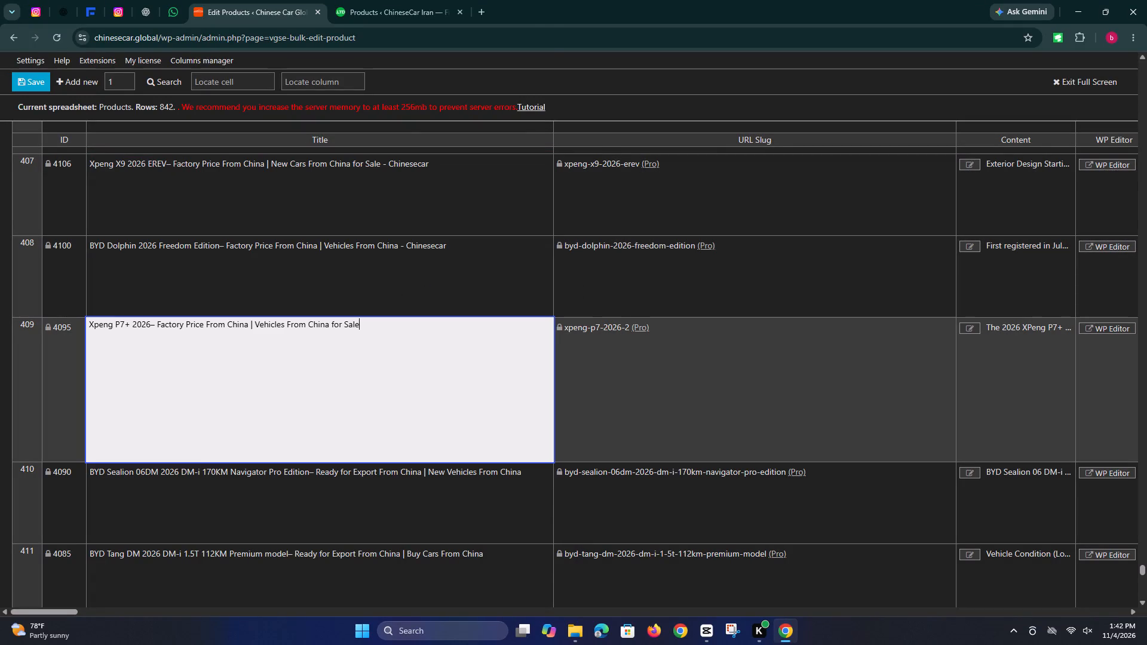
{"action": "right_click", "coordinate": [372, 325]}
{"action": "left_click", "coordinate": [431, 148]}
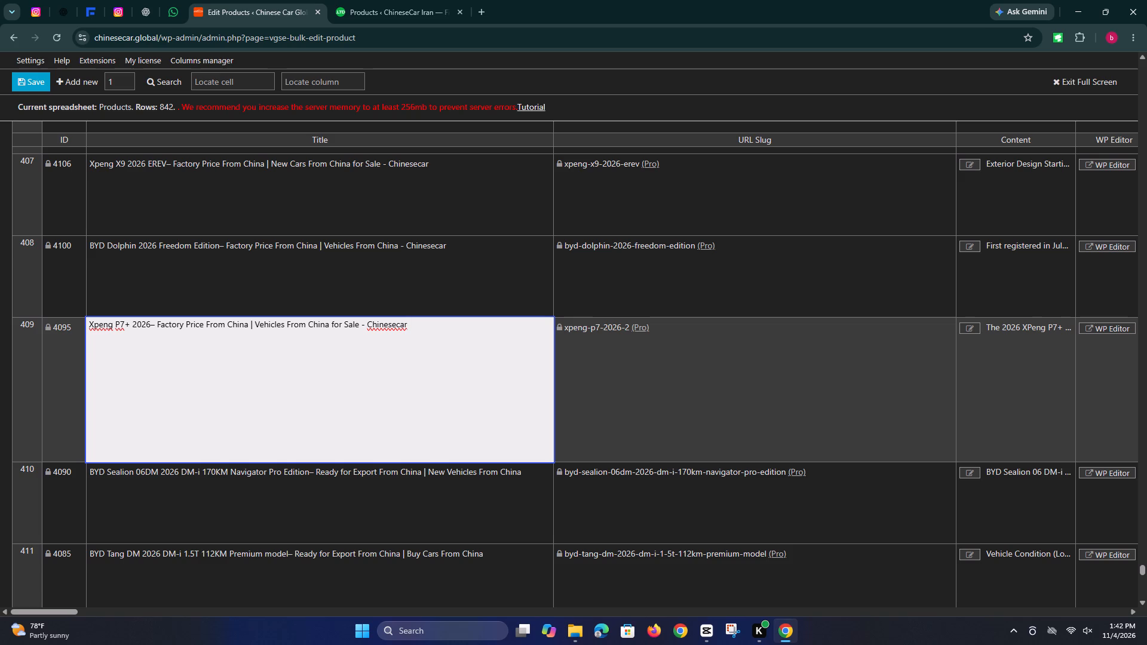
Append " - Chinesecar" to the titles of BYD Sealion 06DM in row 410 and BYD Tang DM in row 411.
{"action": "scroll", "coordinate": [423, 351], "scroll_direction": "down", "scroll_amount": 2}
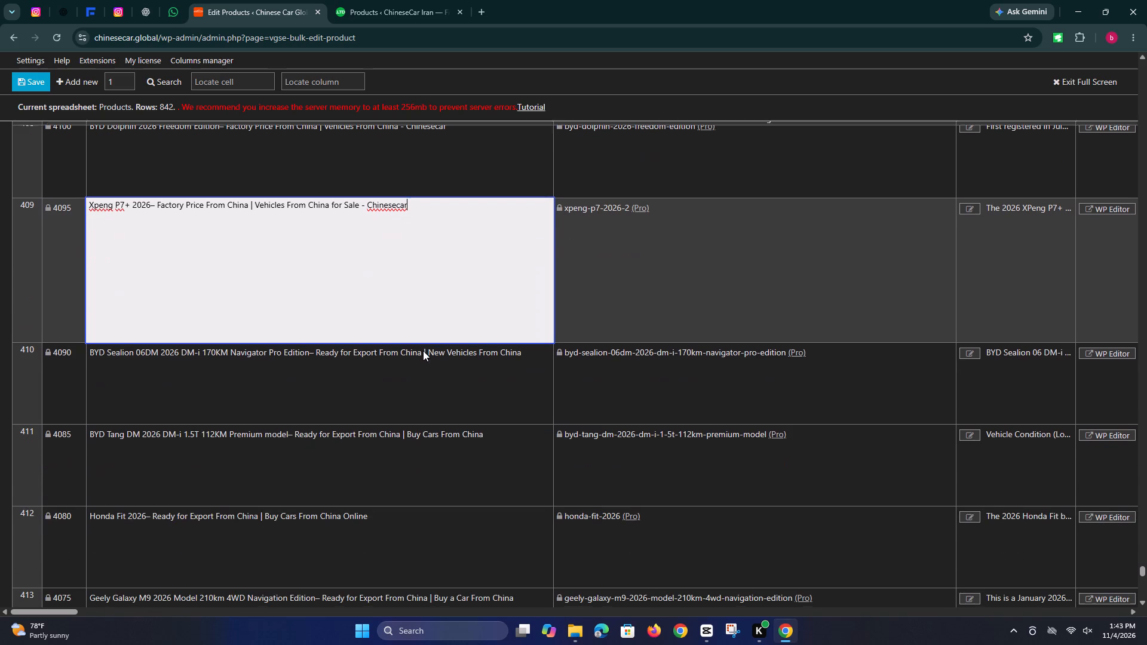
{"action": "triple_click", "coordinate": [436, 381]}
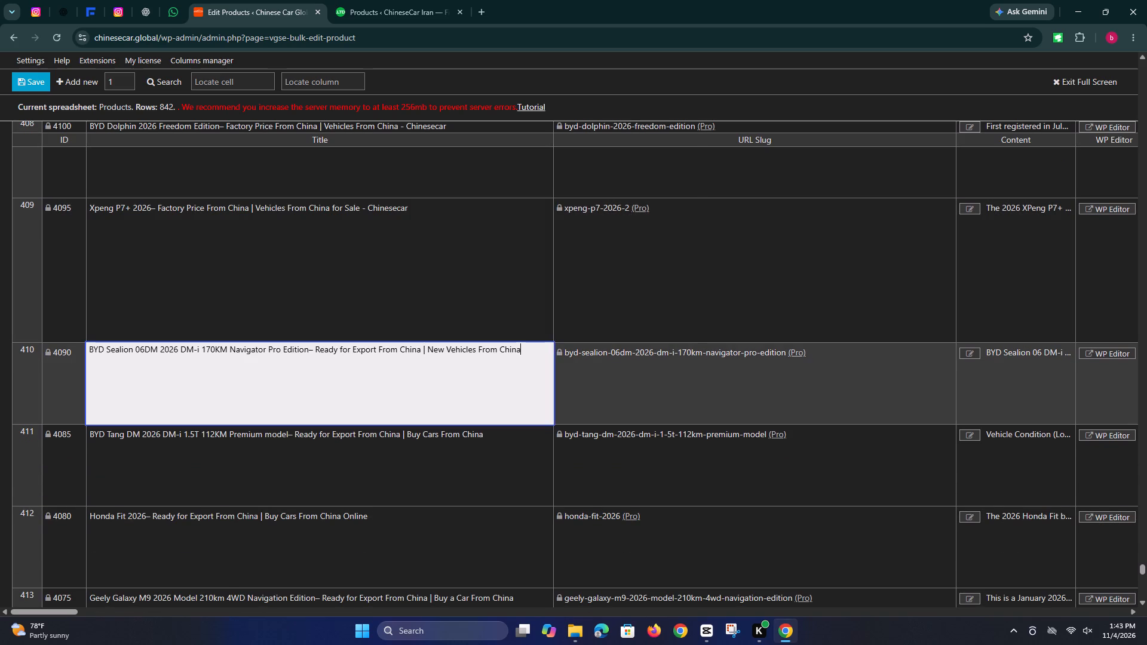
{"action": "right_click", "coordinate": [520, 349]}
{"action": "left_click", "coordinate": [581, 174]}
{"action": "scroll", "coordinate": [472, 352], "scroll_direction": "down", "scroll_amount": 3}
{"action": "triple_click", "coordinate": [411, 307]}
{"action": "right_click", "coordinate": [487, 256]}
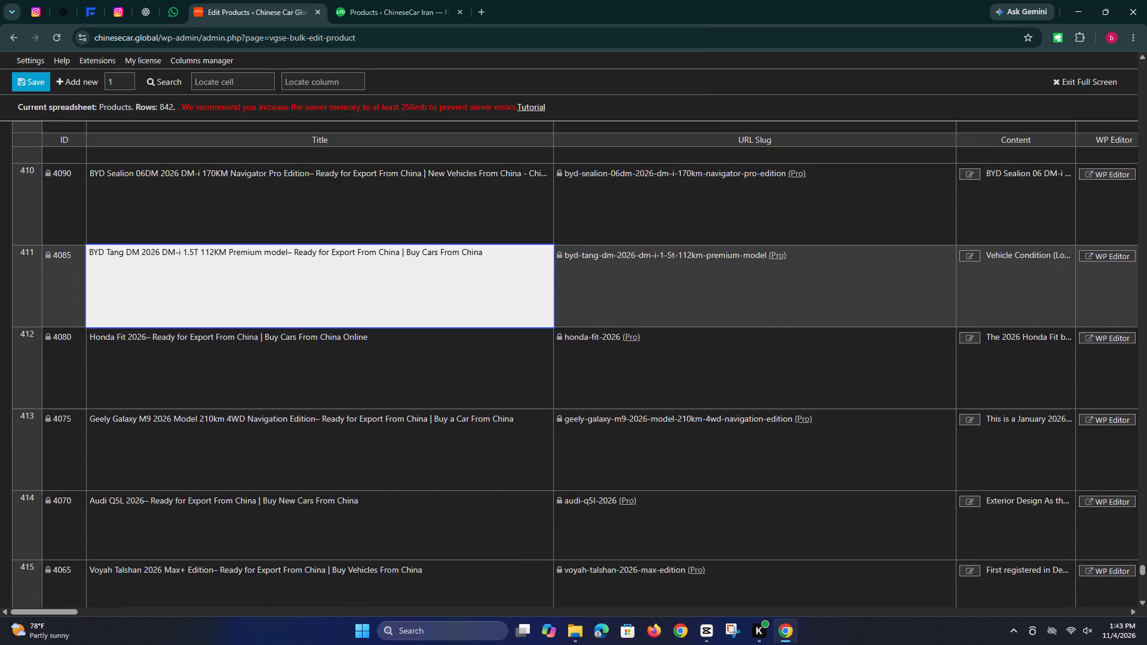
{"action": "left_click", "coordinate": [536, 397]}
Append " - Chinesecar" to the titles of Honda Fit in row 412 and Geely Galaxy M9 in row 413.
{"action": "double_click", "coordinate": [397, 354]}
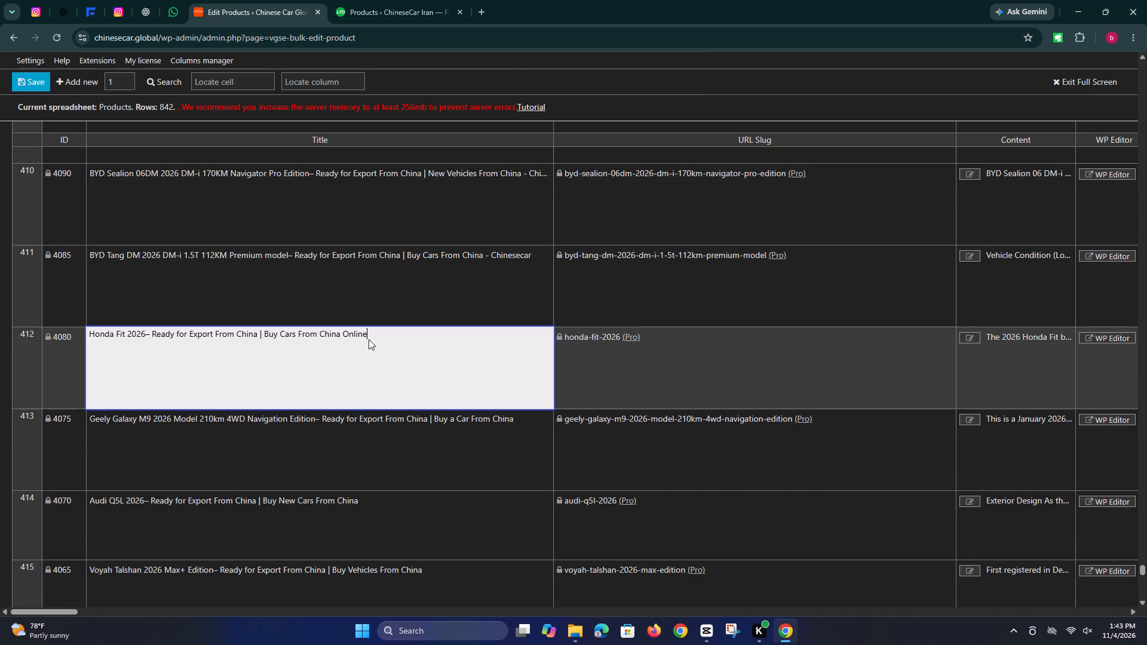
{"action": "right_click", "coordinate": [372, 333]}
{"action": "left_click", "coordinate": [431, 158]}
{"action": "scroll", "coordinate": [443, 368], "scroll_direction": "down", "scroll_amount": 2}
{"action": "triple_click", "coordinate": [433, 336]}
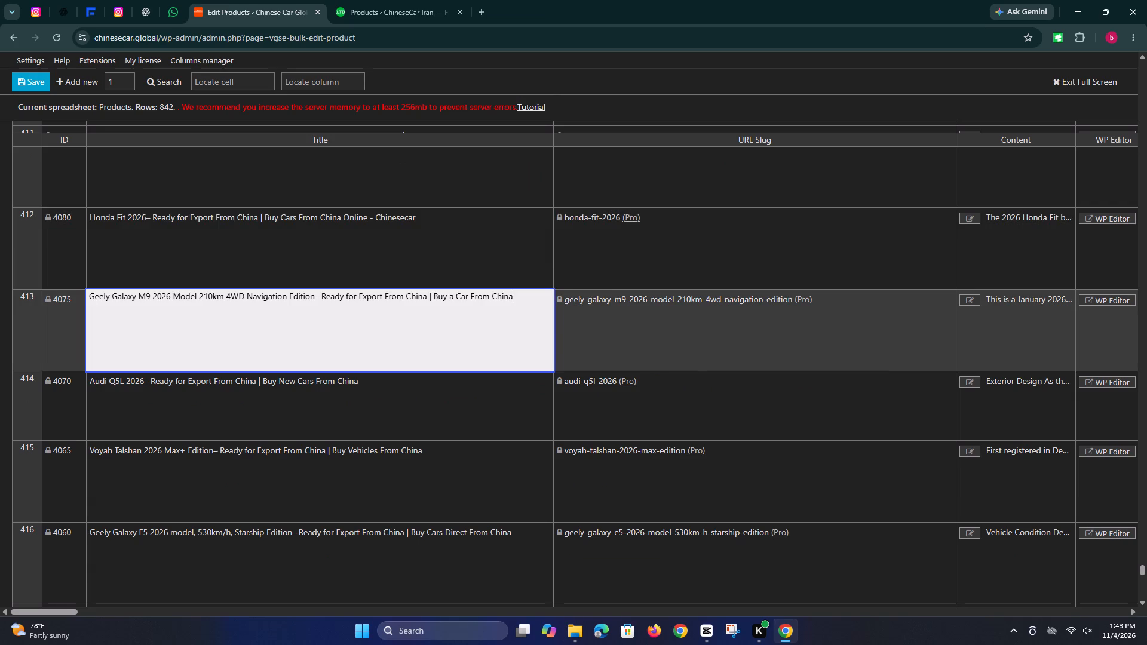
{"action": "right_click", "coordinate": [516, 297]}
{"action": "left_click", "coordinate": [563, 429]}
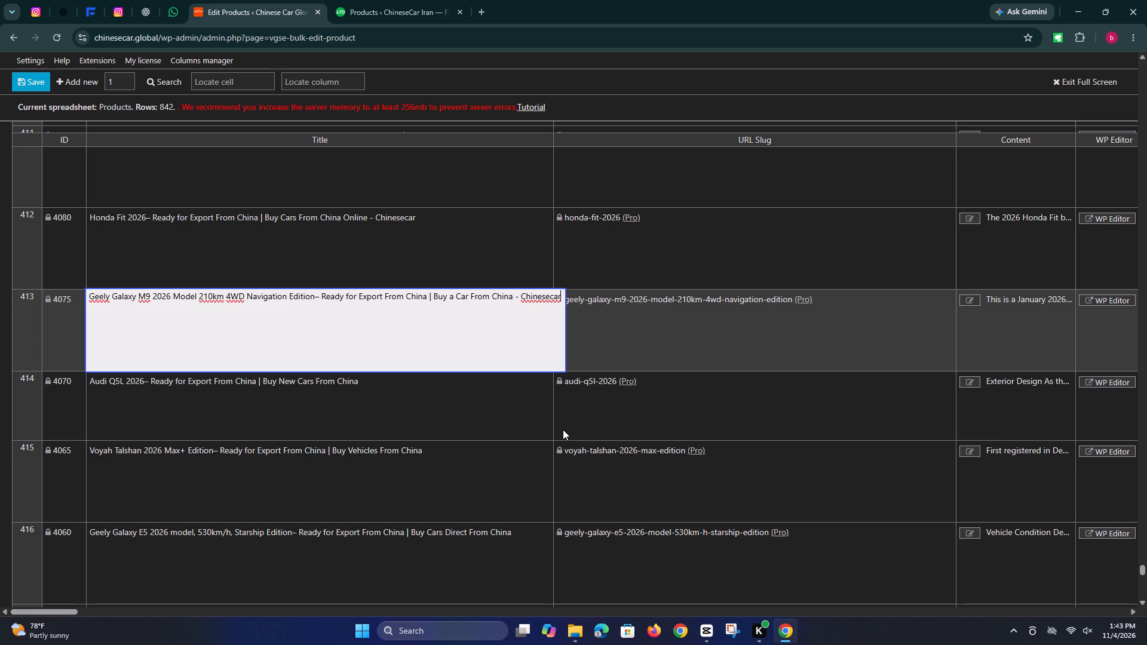
Append " - Chinesecar" to the product titles in rows 414 to 416: Audi Q5L, Voyah Talshan and Geely Galaxy E5.
{"action": "scroll", "coordinate": [563, 429], "scroll_direction": "down", "scroll_amount": 2}
{"action": "triple_click", "coordinate": [339, 295]}
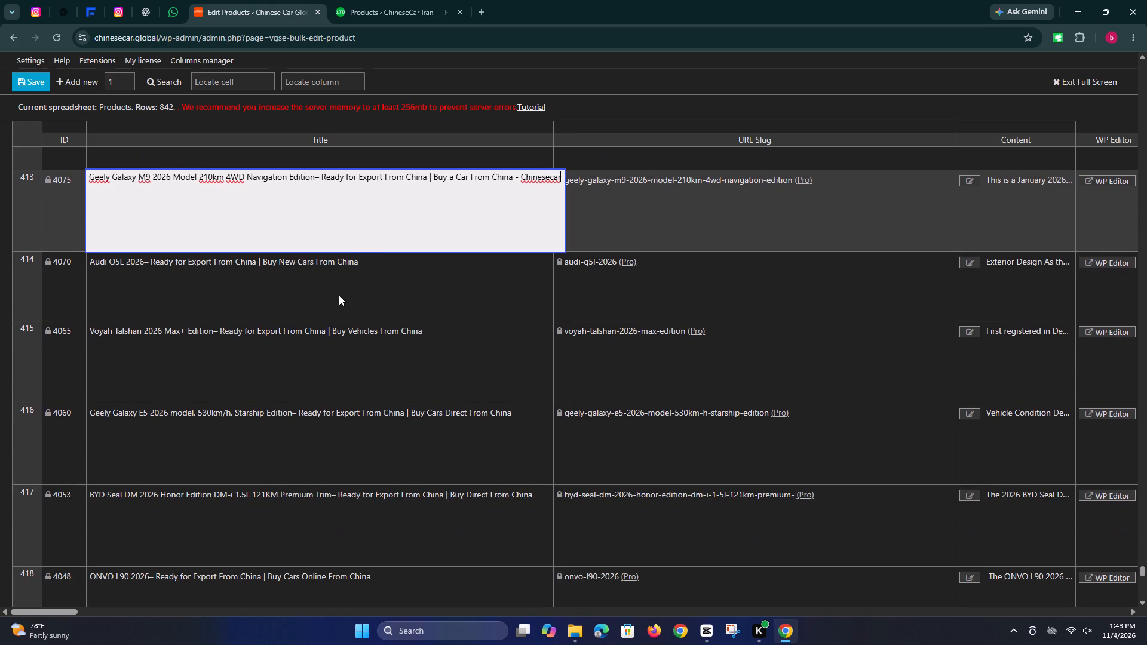
{"action": "right_click", "coordinate": [363, 261]}
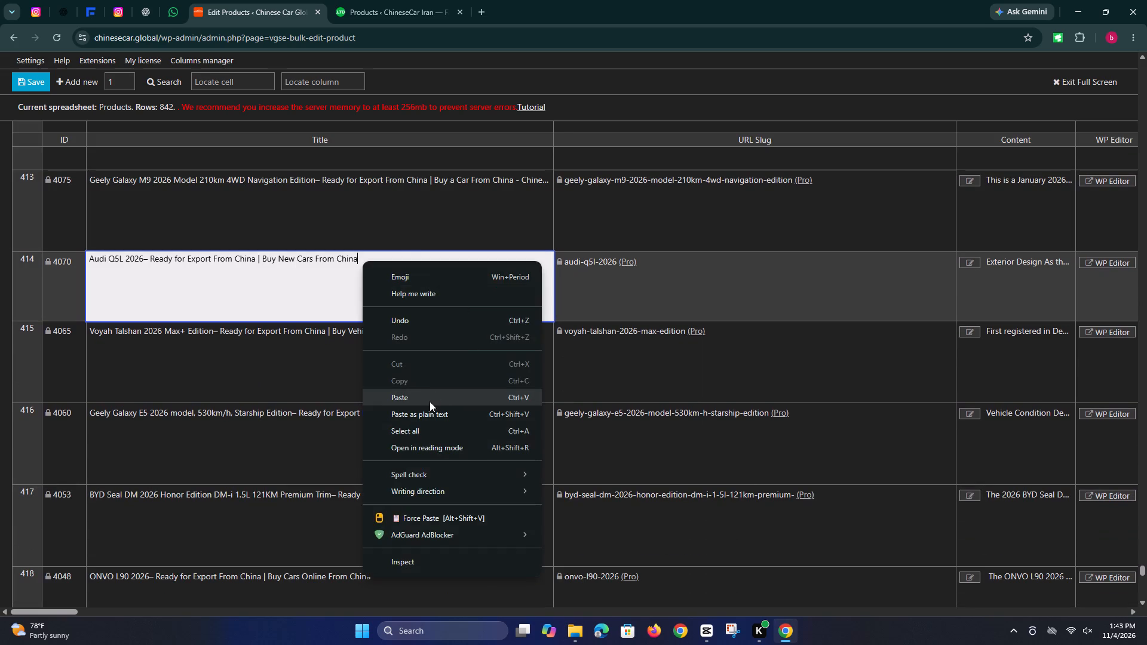
{"action": "left_click", "coordinate": [430, 401]}
{"action": "double_click", "coordinate": [405, 373]}
{"action": "right_click", "coordinate": [429, 329]}
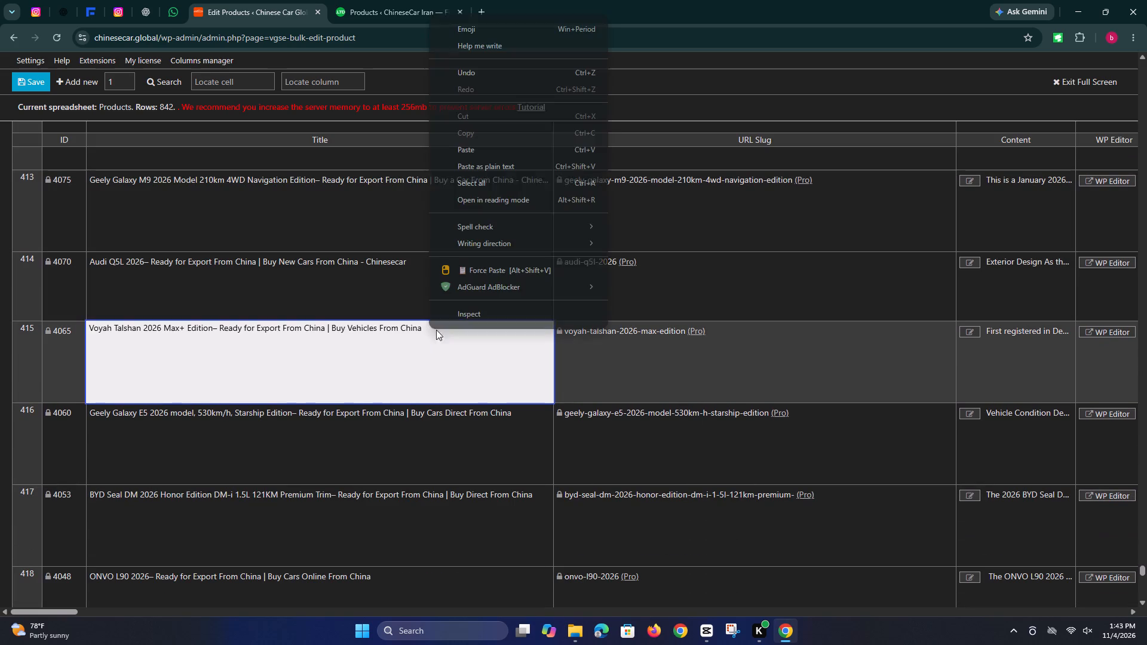
{"action": "left_click", "coordinate": [468, 145]}
{"action": "double_click", "coordinate": [382, 449]}
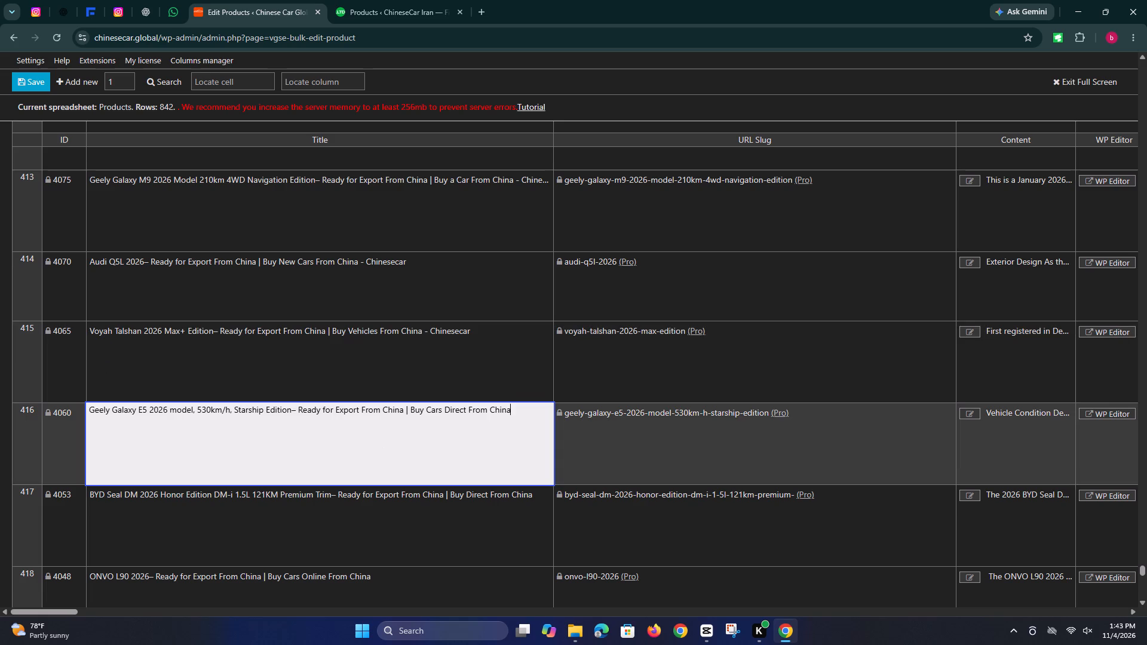
{"action": "right_click", "coordinate": [514, 410]}
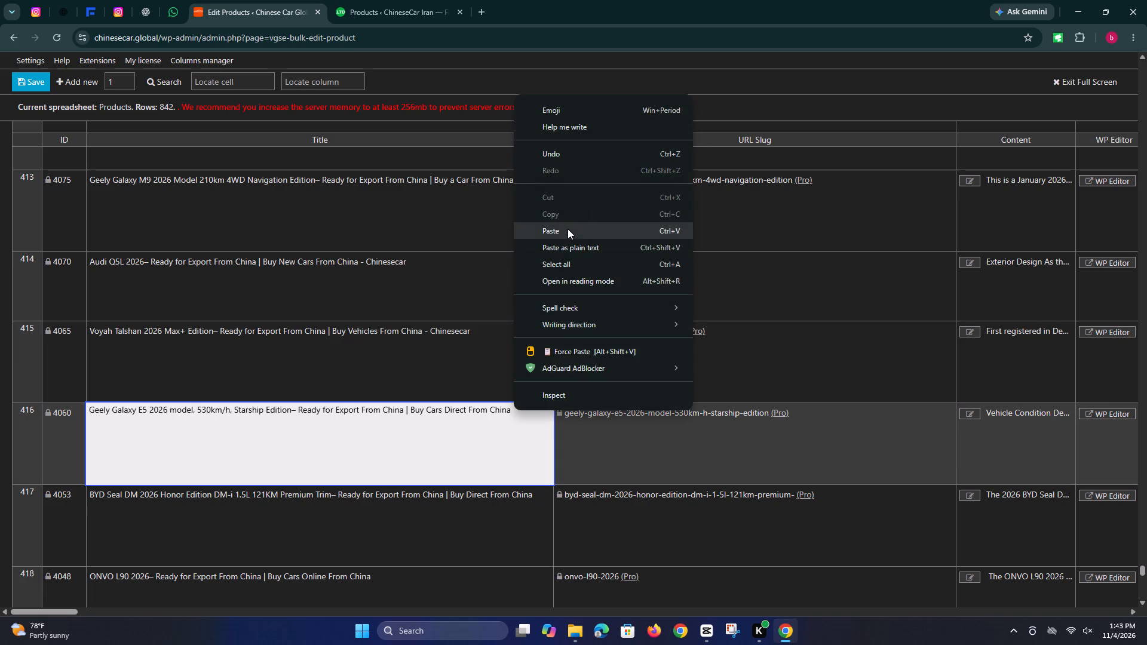
{"action": "left_click", "coordinate": [568, 229]}
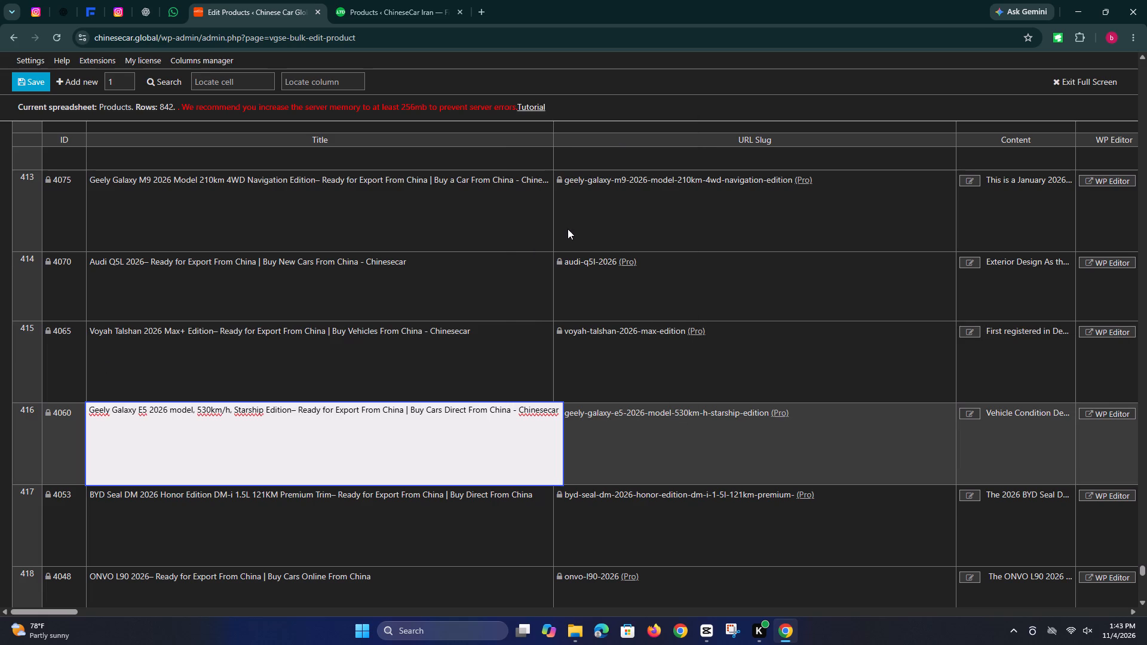
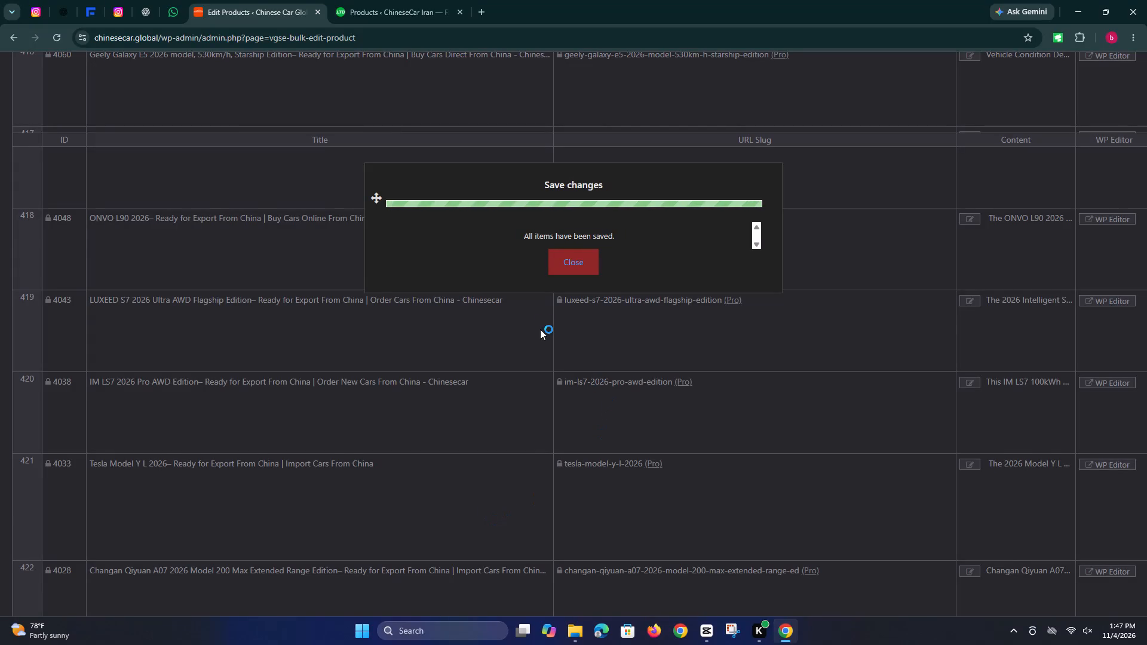
Close the completed Save changes dialog.
{"action": "left_click", "coordinate": [581, 265]}
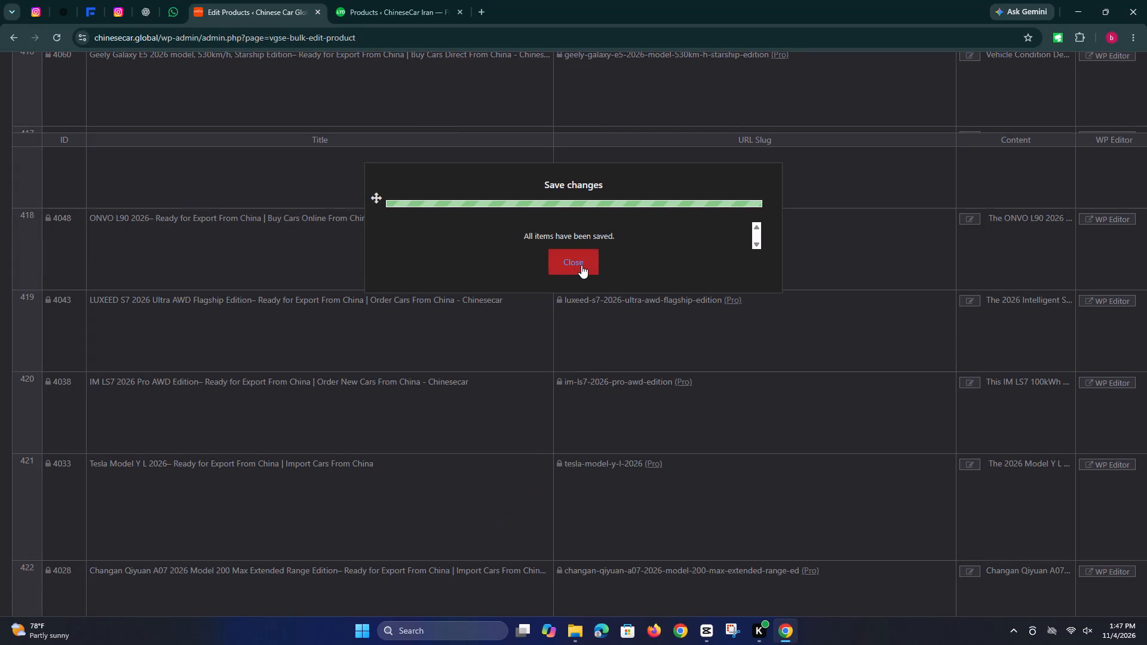
Append " - Chinesecar" to the titles of Tesla Model Y L in row 421 and Changan Qiyuan A07 in row 422.
{"action": "scroll", "coordinate": [410, 434], "scroll_direction": "down", "scroll_amount": 3}
{"action": "triple_click", "coordinate": [324, 315]}
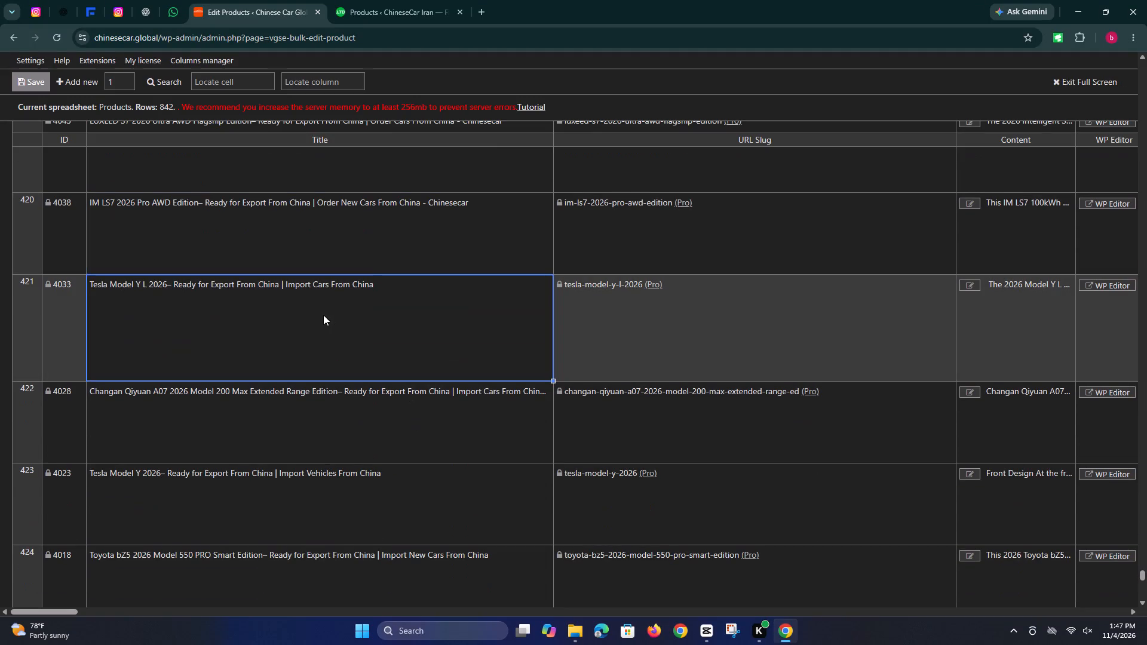
{"action": "left_click", "coordinate": [377, 282]}
{"action": "left_click", "coordinate": [376, 282]}
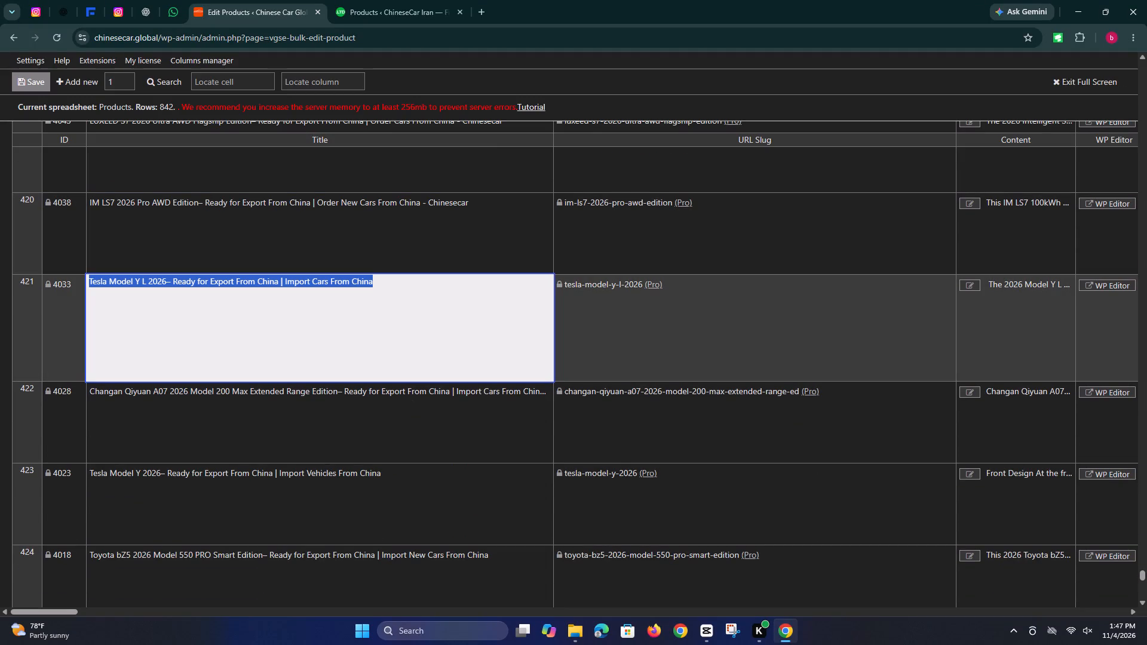
{"action": "right_click", "coordinate": [377, 282]}
{"action": "left_click", "coordinate": [442, 428]}
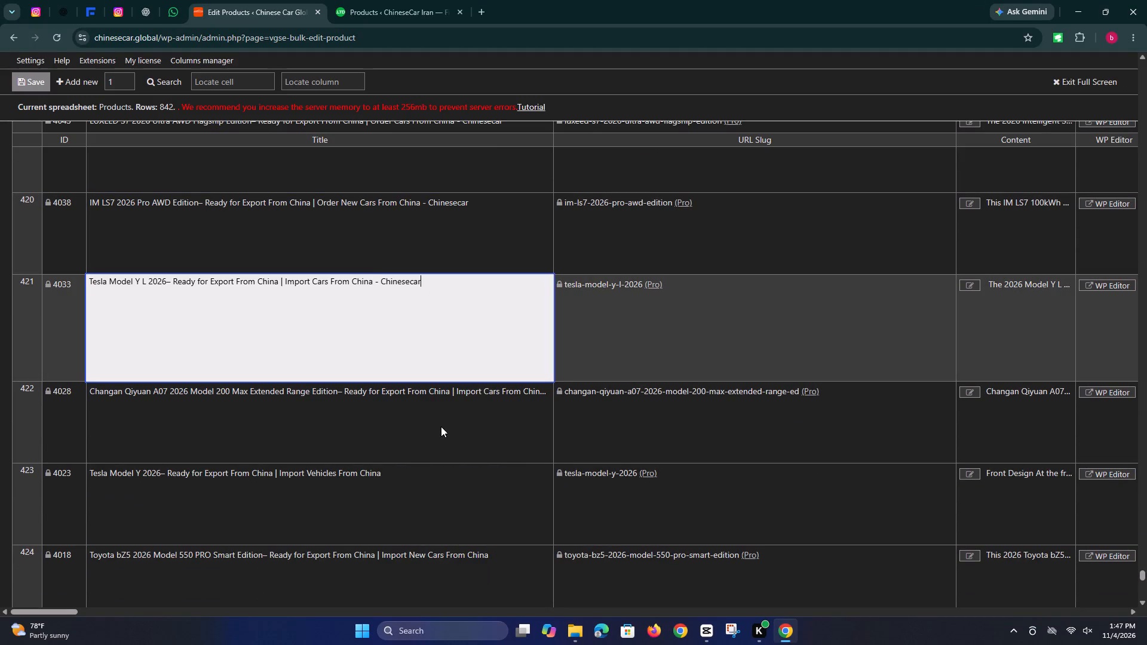
{"action": "double_click", "coordinate": [413, 411]}
{"action": "left_click", "coordinate": [415, 410]}
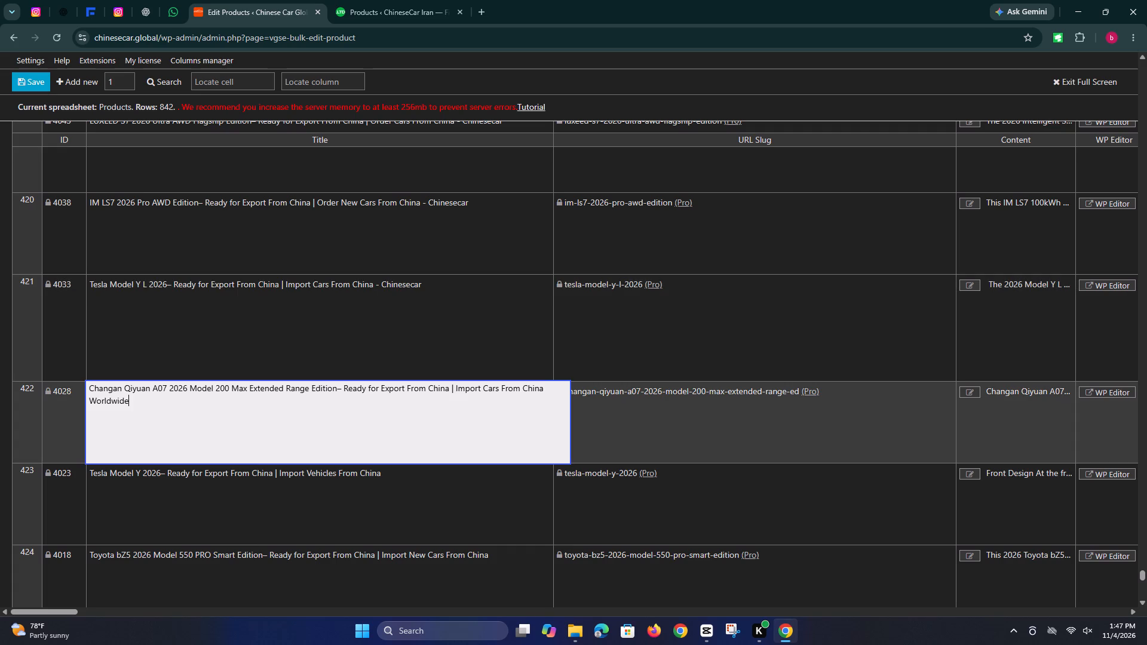
{"action": "right_click", "coordinate": [137, 403]}
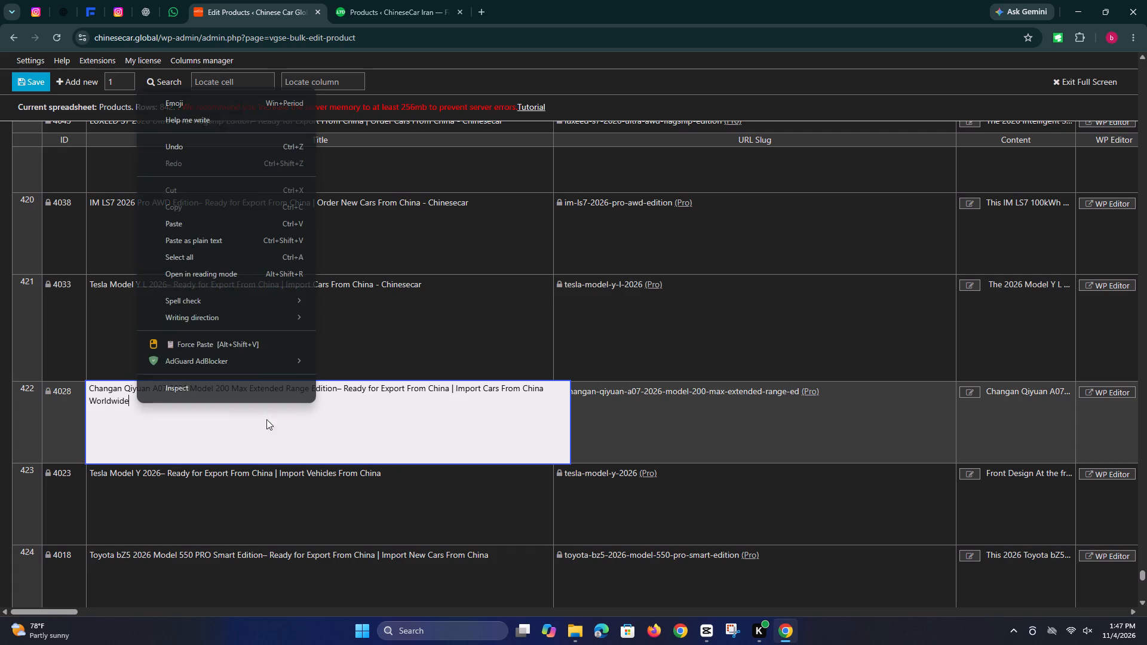
{"action": "left_click", "coordinate": [194, 226]}
Append " - Chinesecar" to the titles of Tesla Model Y in row 423 and Toyota bZ5 in row 424.
{"action": "scroll", "coordinate": [297, 353], "scroll_direction": "down", "scroll_amount": 3}
{"action": "triple_click", "coordinate": [332, 340]}
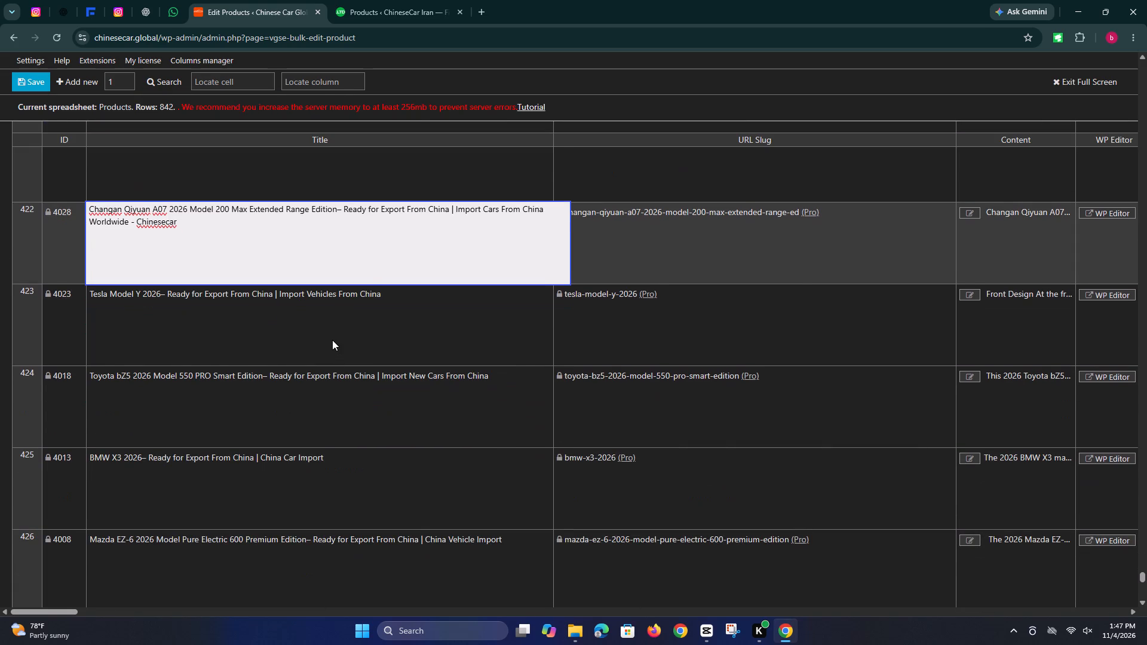
{"action": "right_click", "coordinate": [387, 295]}
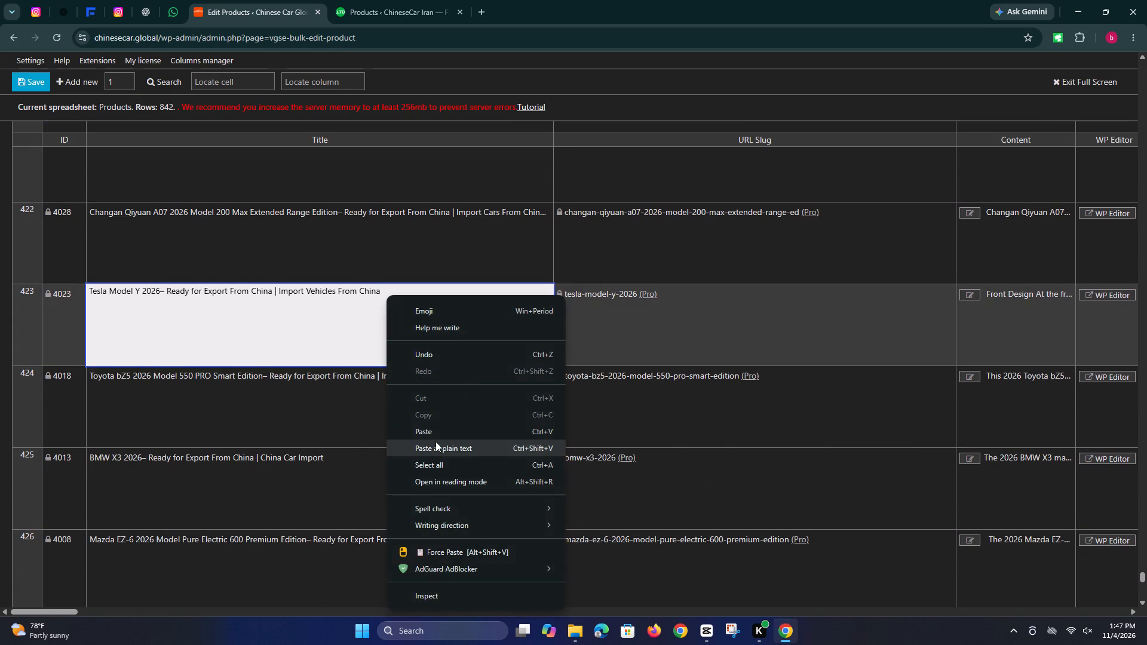
{"action": "left_click", "coordinate": [439, 434]}
{"action": "scroll", "coordinate": [348, 400], "scroll_direction": "down", "scroll_amount": 2}
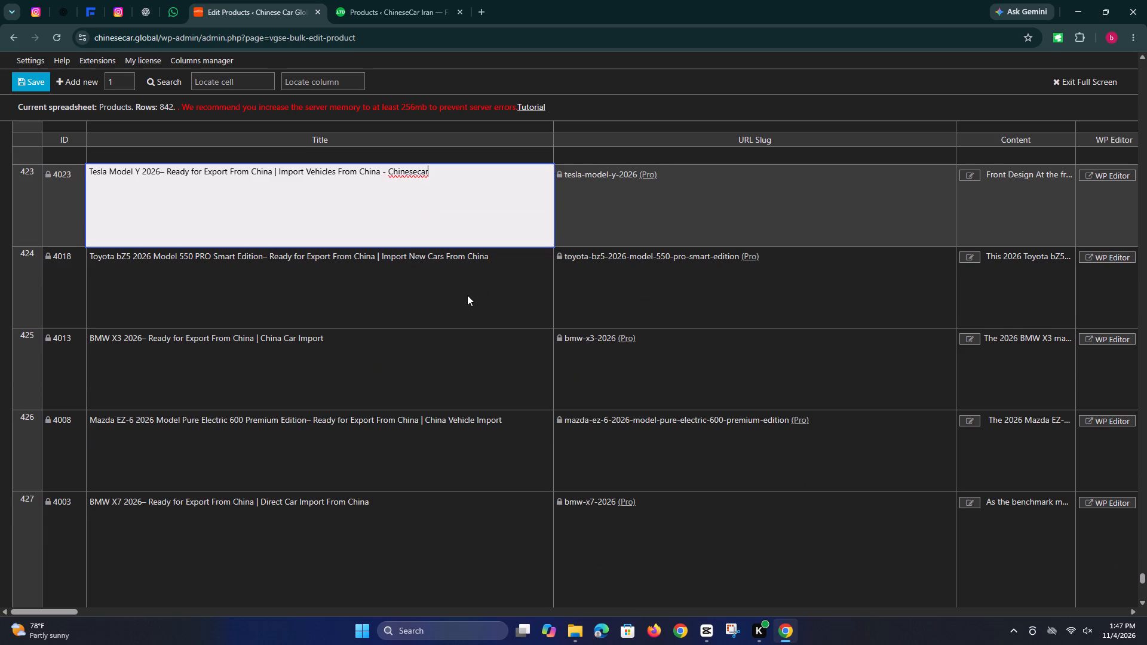
{"action": "double_click", "coordinate": [446, 314]}
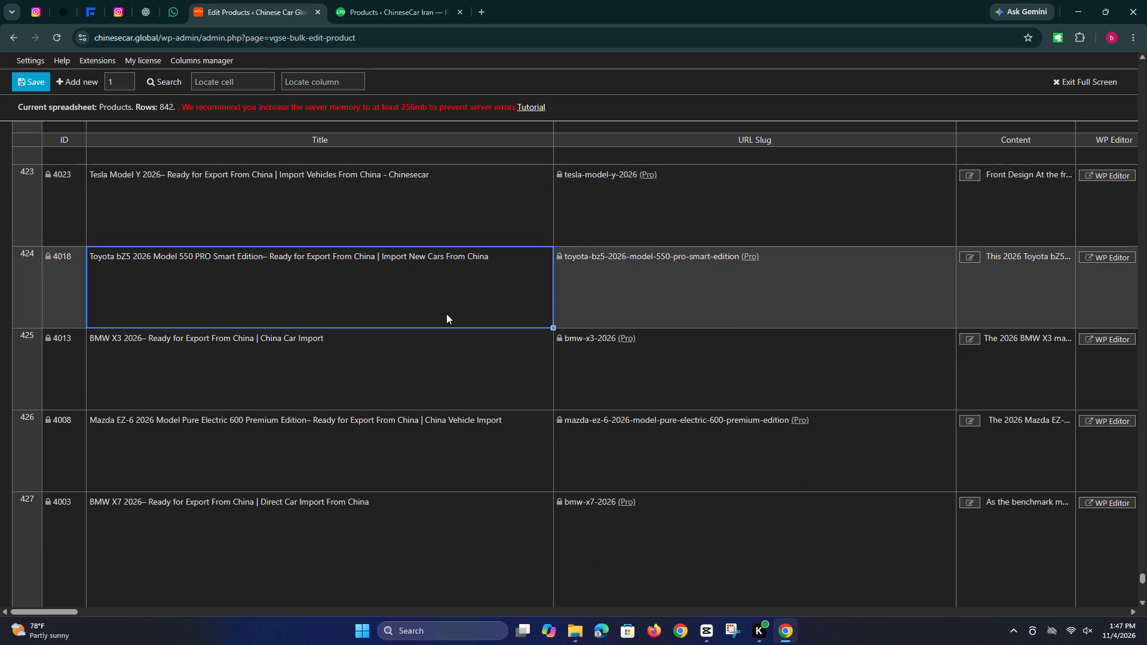
{"action": "double_click", "coordinate": [485, 284]}
{"action": "right_click", "coordinate": [489, 258]}
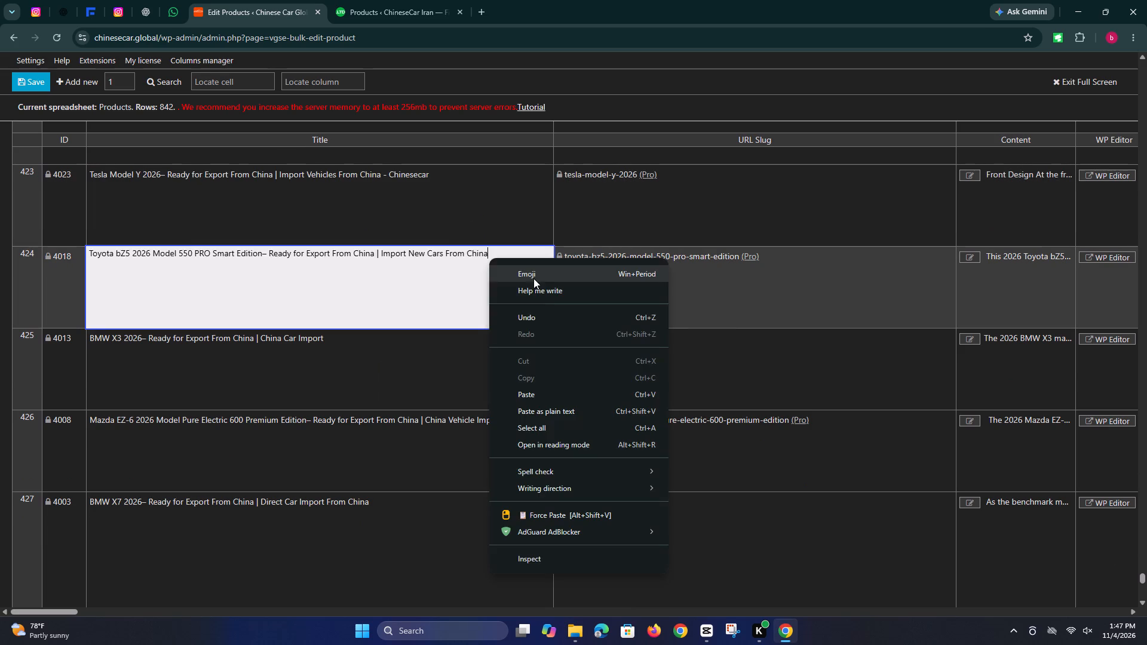
{"action": "left_click", "coordinate": [525, 394]}
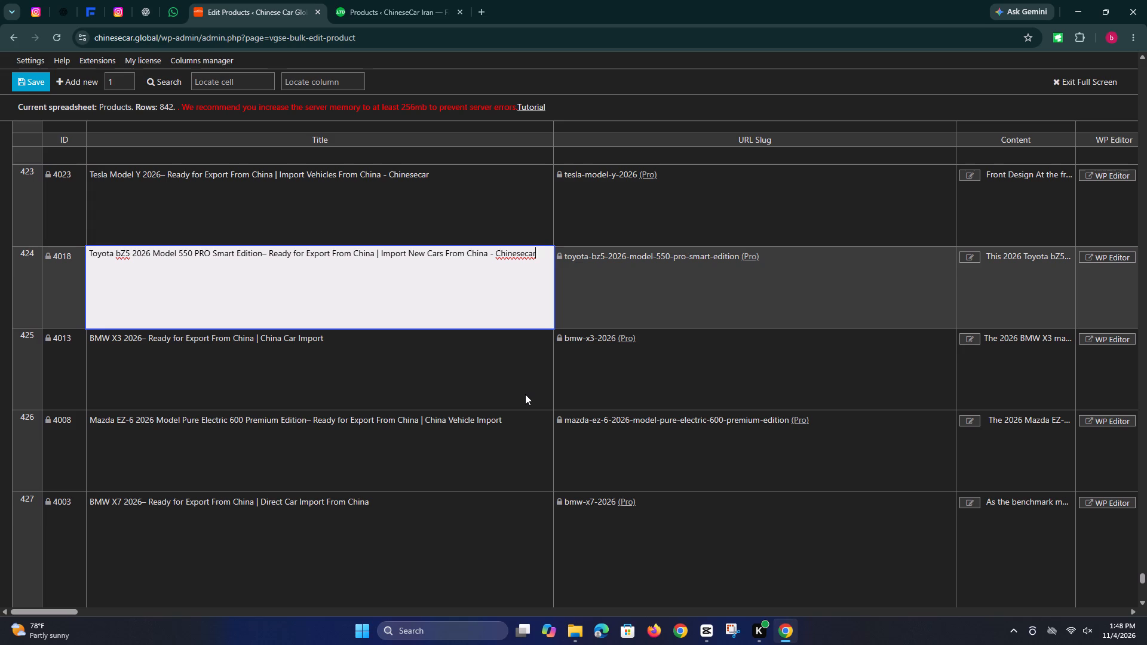
Append " - Chinesecar" to the titles of BMW X3 in row 425 and Mazda EZ-6 in row 426.
{"action": "double_click", "coordinate": [384, 386]}
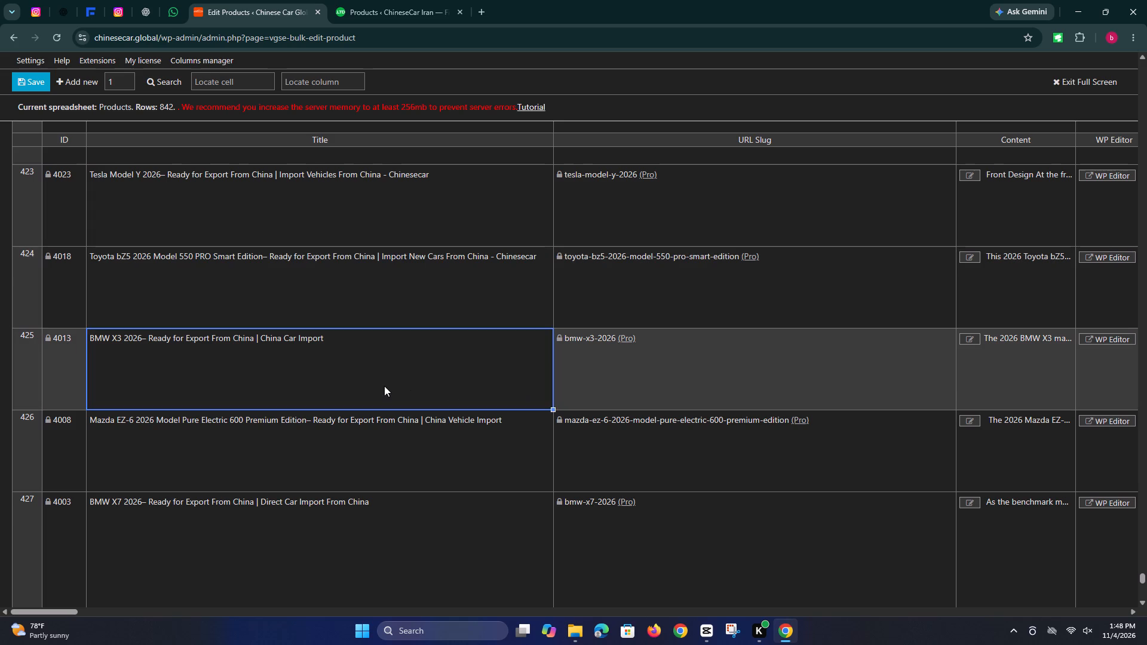
{"action": "right_click", "coordinate": [330, 337]}
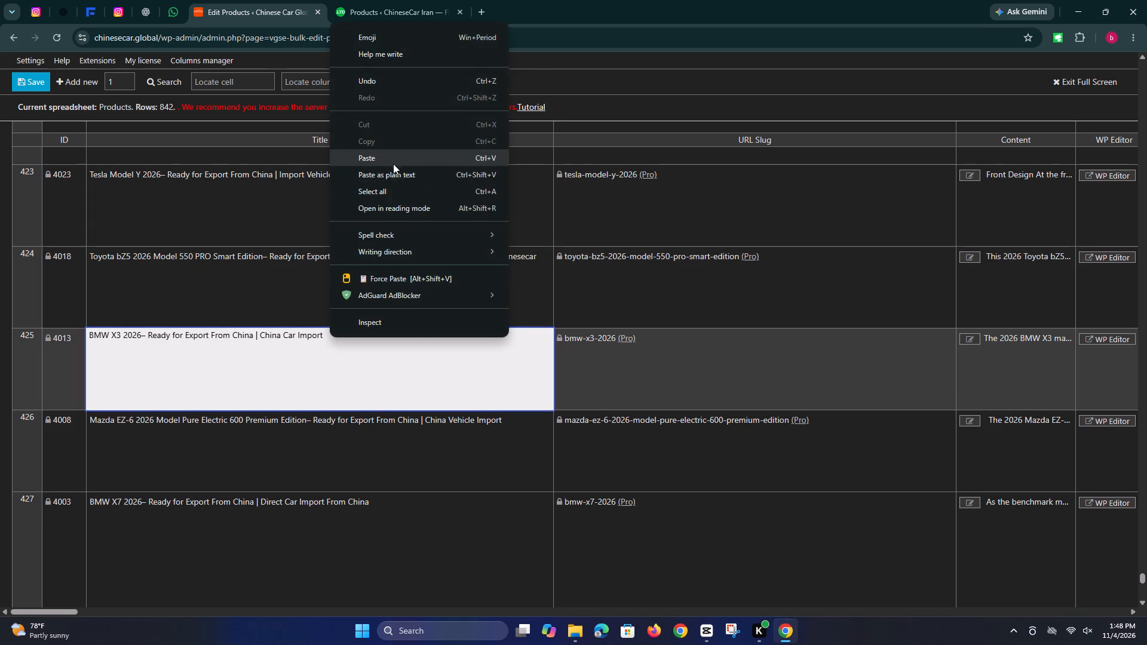
{"action": "left_click", "coordinate": [400, 162]}
{"action": "double_click", "coordinate": [471, 459]}
{"action": "right_click", "coordinate": [506, 419]}
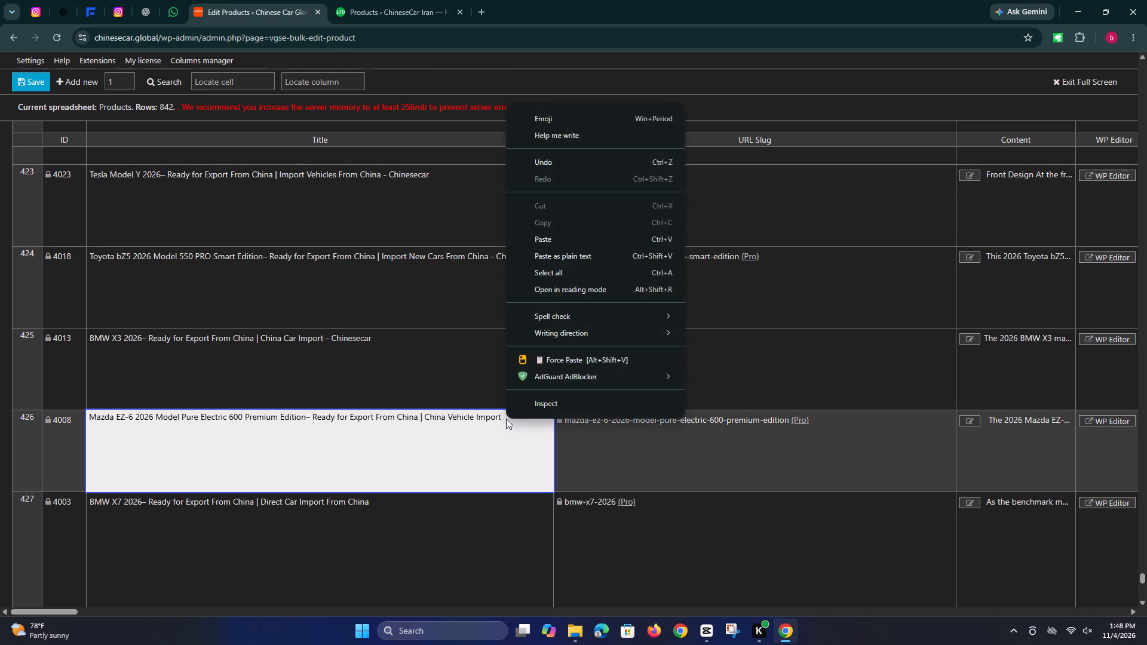
{"action": "left_click", "coordinate": [559, 242]}
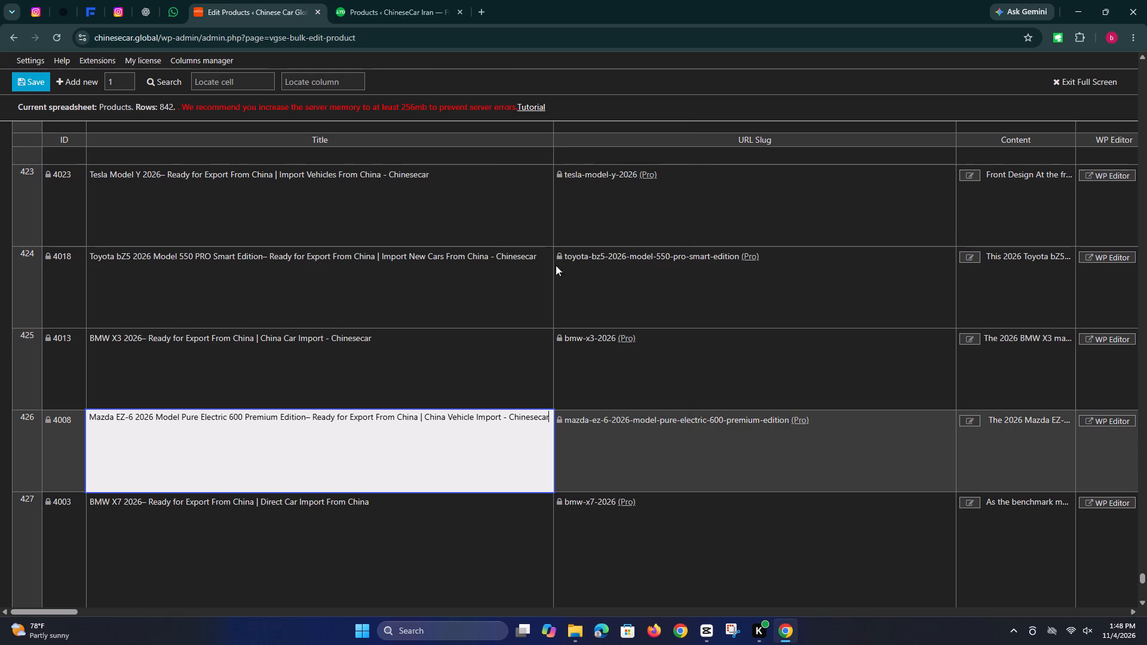
Append " - Chinesecar" to the titles of BMW X7 in row 427 and BYD Song L EV in row 428.
{"action": "scroll", "coordinate": [429, 373], "scroll_direction": "down", "scroll_amount": 4}
{"action": "triple_click", "coordinate": [330, 299]}
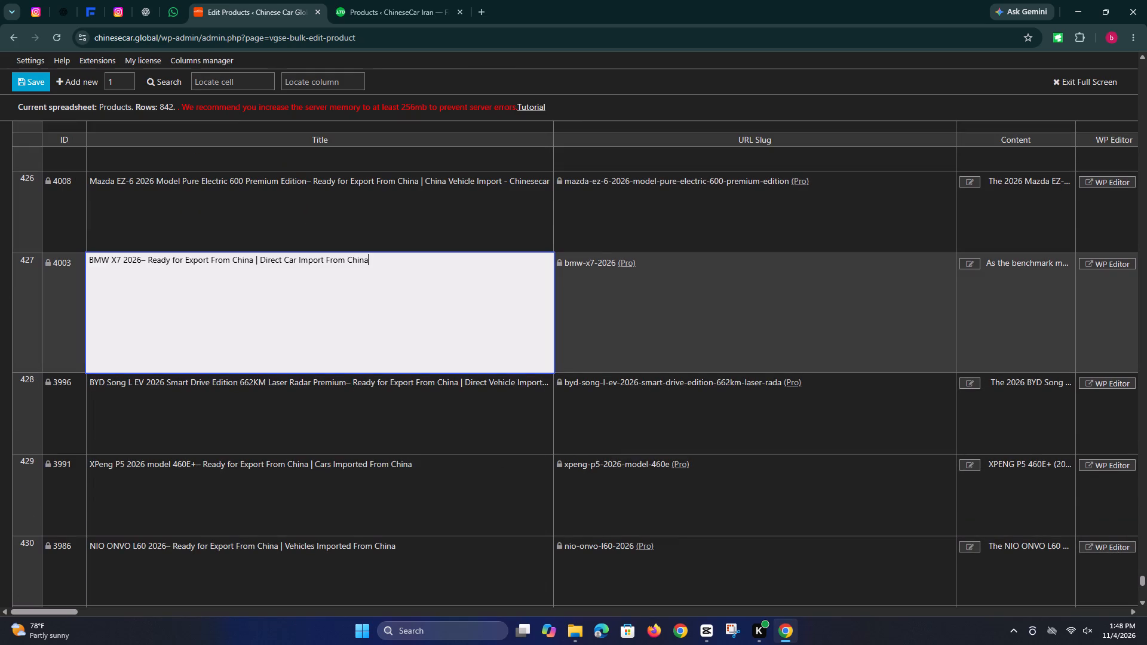
{"action": "right_click", "coordinate": [376, 265]}
{"action": "left_click", "coordinate": [431, 399]}
{"action": "double_click", "coordinate": [419, 414]}
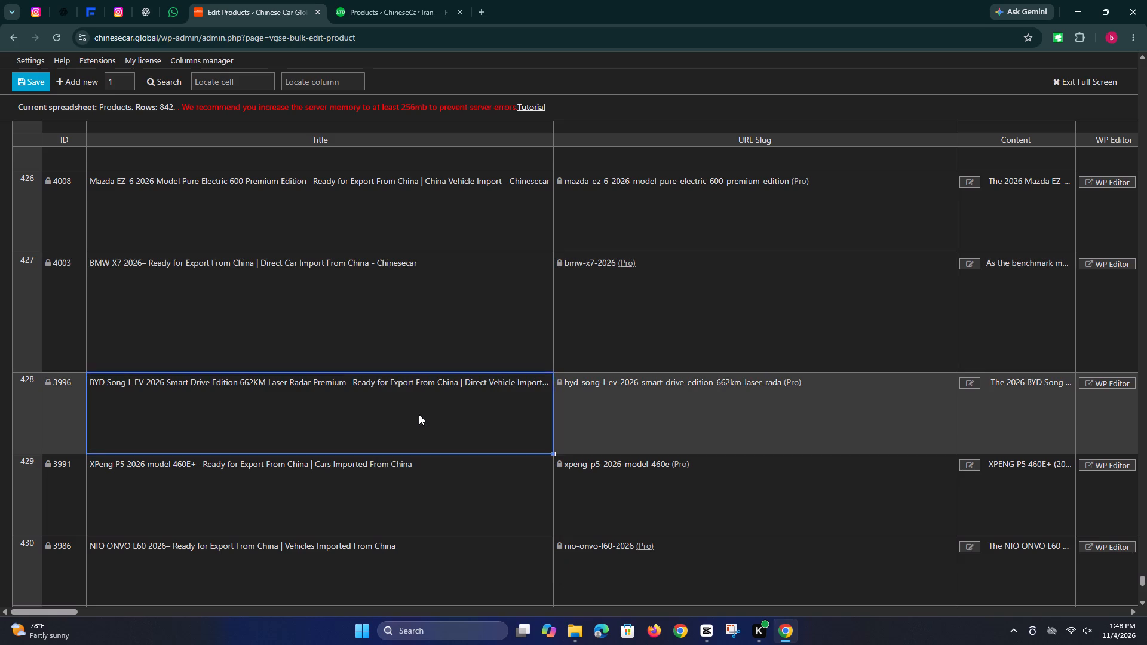
{"action": "right_click", "coordinate": [124, 398]}
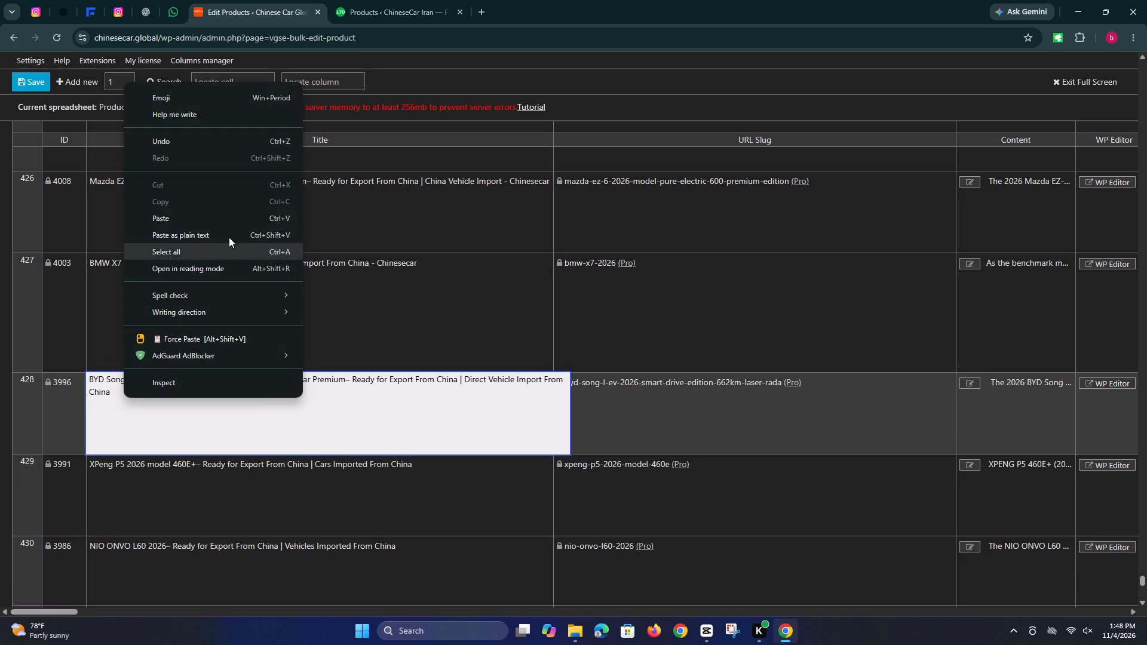
{"action": "left_click", "coordinate": [168, 223]}
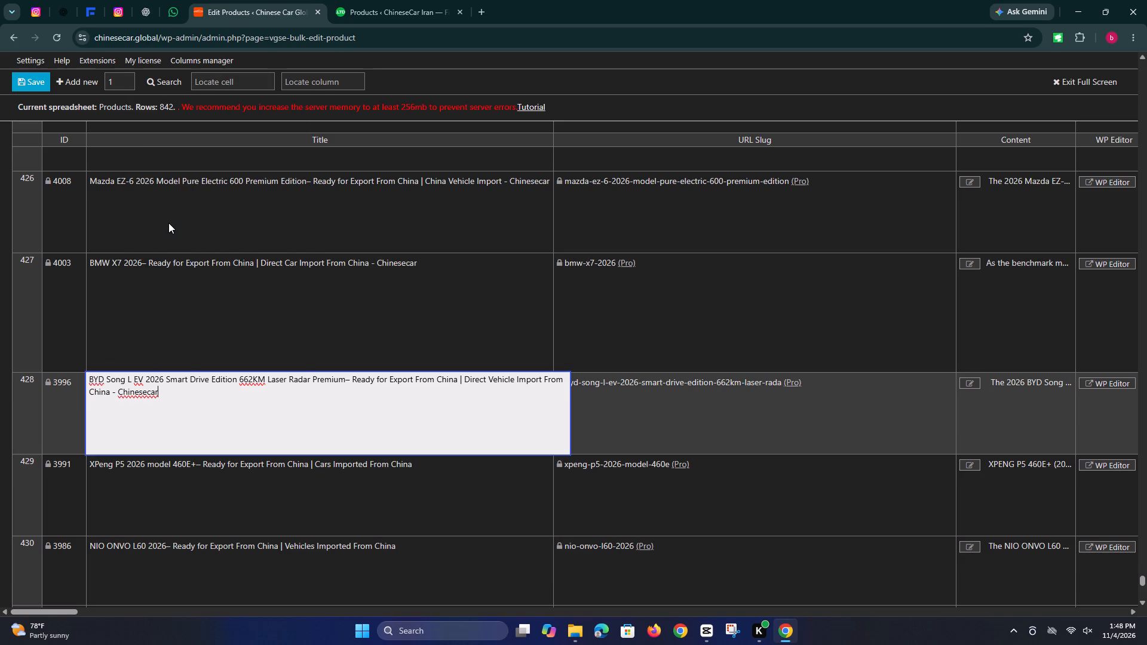
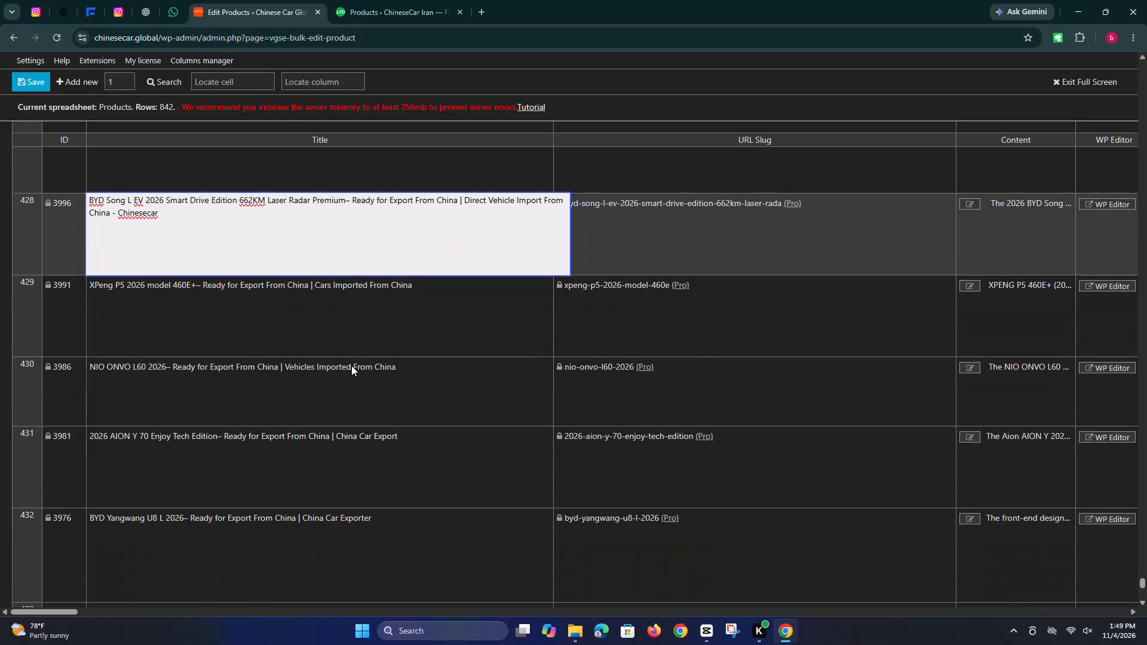
Append " - Chinesecar" to the titles of XPeng P5 in row 429 and NIO ONVO L60 in row 430.
{"action": "triple_click", "coordinate": [352, 309]}
{"action": "right_click", "coordinate": [418, 282]}
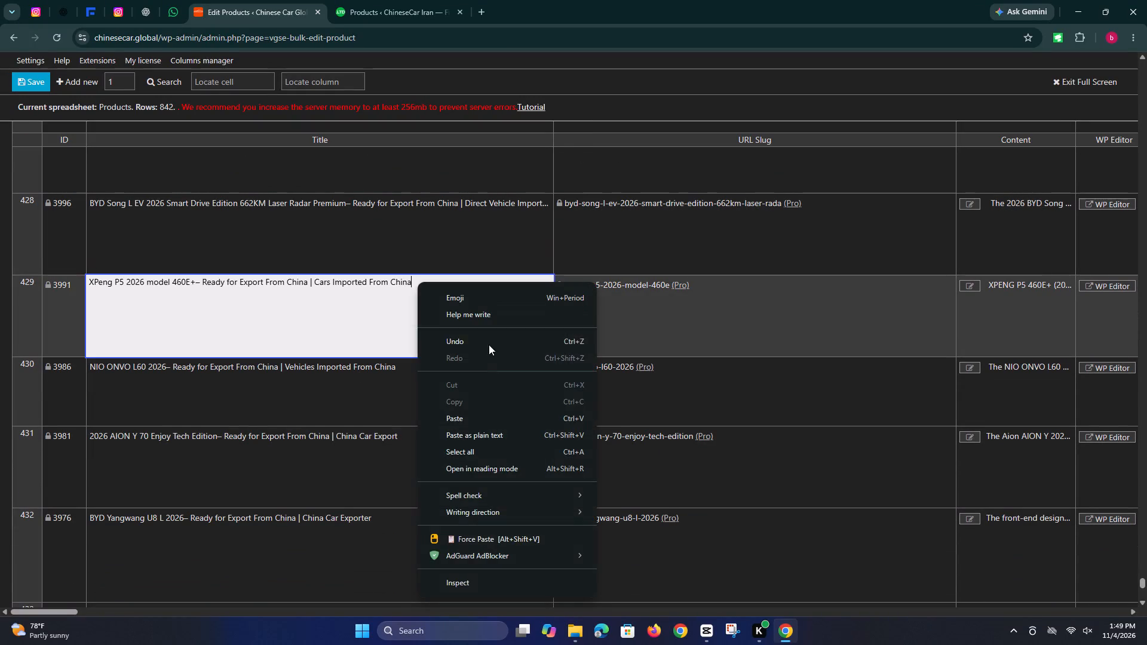
{"action": "left_click", "coordinate": [460, 425]}
{"action": "double_click", "coordinate": [404, 407]}
{"action": "right_click", "coordinate": [403, 366]}
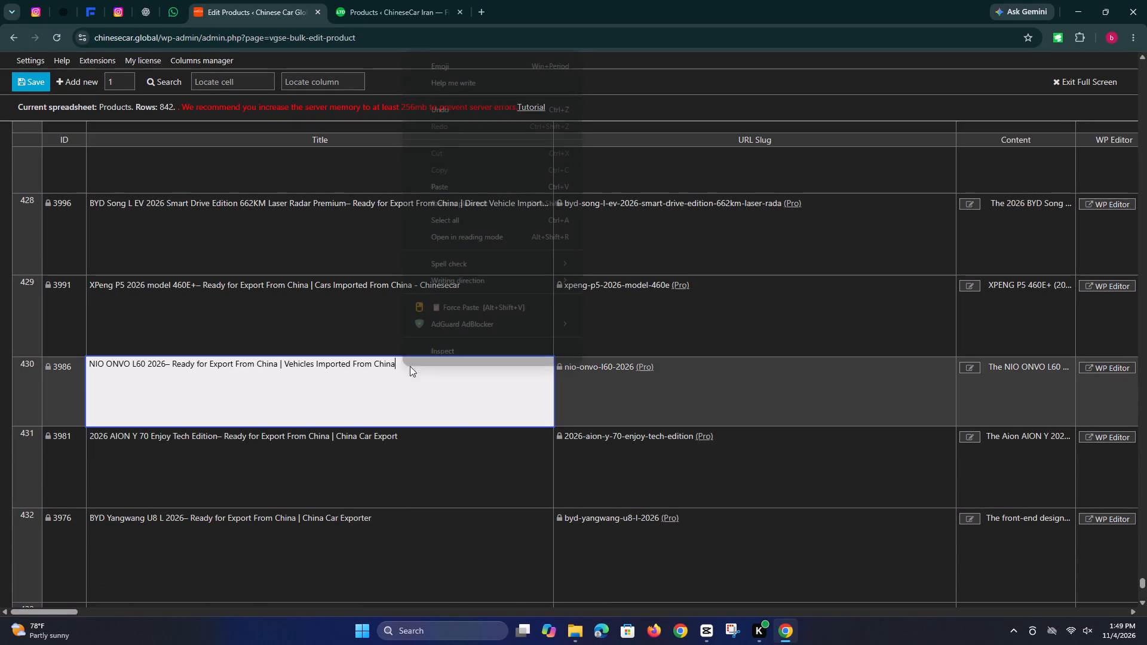
{"action": "left_click", "coordinate": [462, 189]}
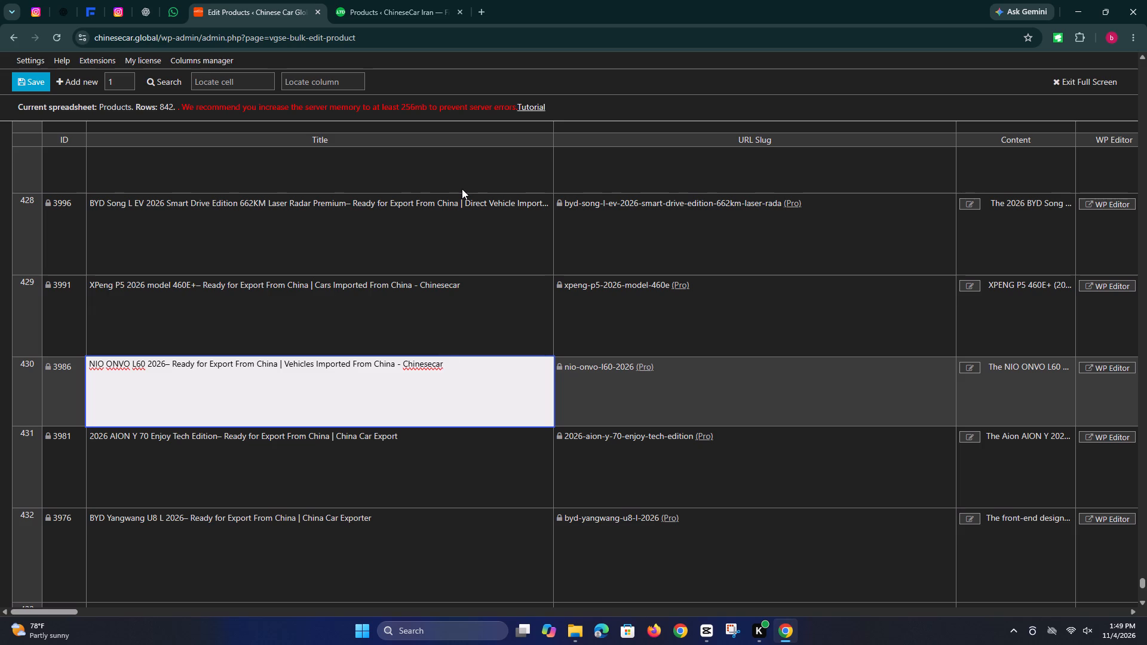
Append " - Chinesecar" to the titles of AION Y 70 in row 431 and BYD Yangwang U8 L in row 432.
{"action": "scroll", "coordinate": [428, 325], "scroll_direction": "down", "scroll_amount": 3}
{"action": "triple_click", "coordinate": [395, 278]}
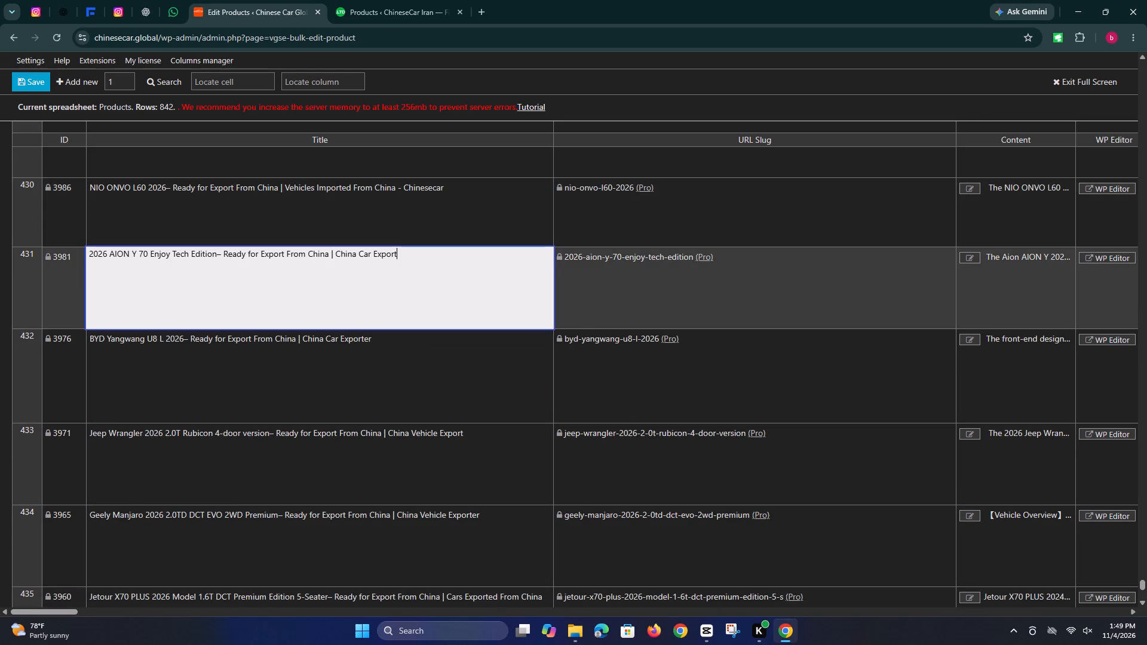
{"action": "right_click", "coordinate": [404, 256]}
{"action": "left_click", "coordinate": [455, 394]}
{"action": "double_click", "coordinate": [391, 370]}
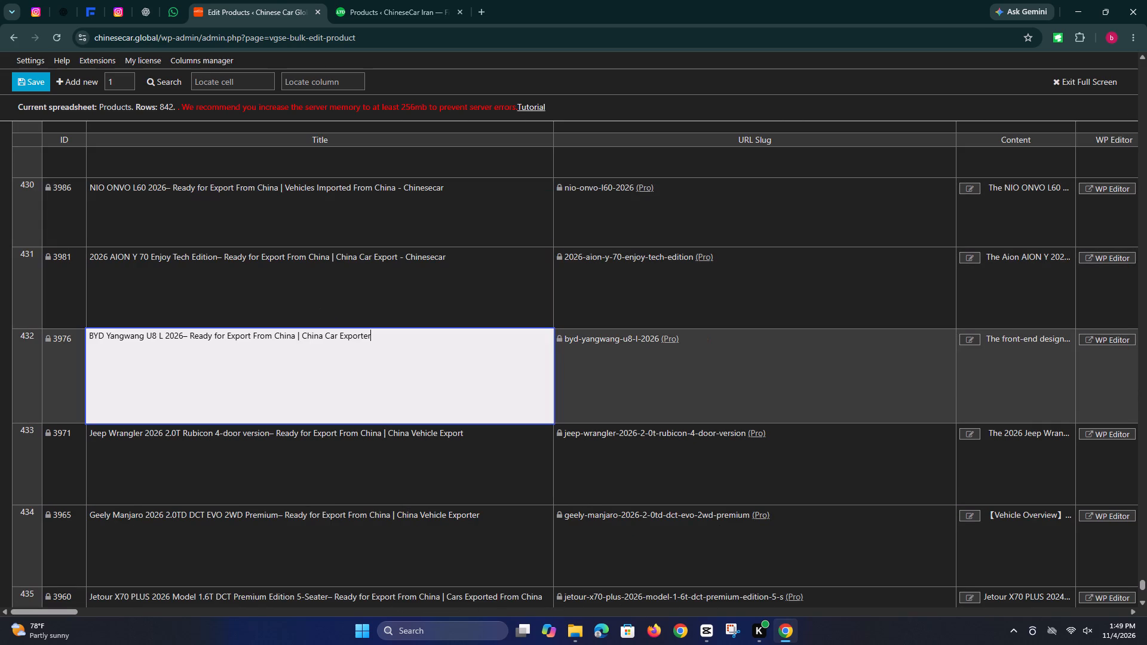
{"action": "right_click", "coordinate": [380, 335]}
{"action": "left_click", "coordinate": [425, 159]}
Append " - Chinesecar" to the titles of Jeep Wrangler in row 433 and Geely Manjaro in row 434.
{"action": "scroll", "coordinate": [398, 408], "scroll_direction": "down", "scroll_amount": 3}
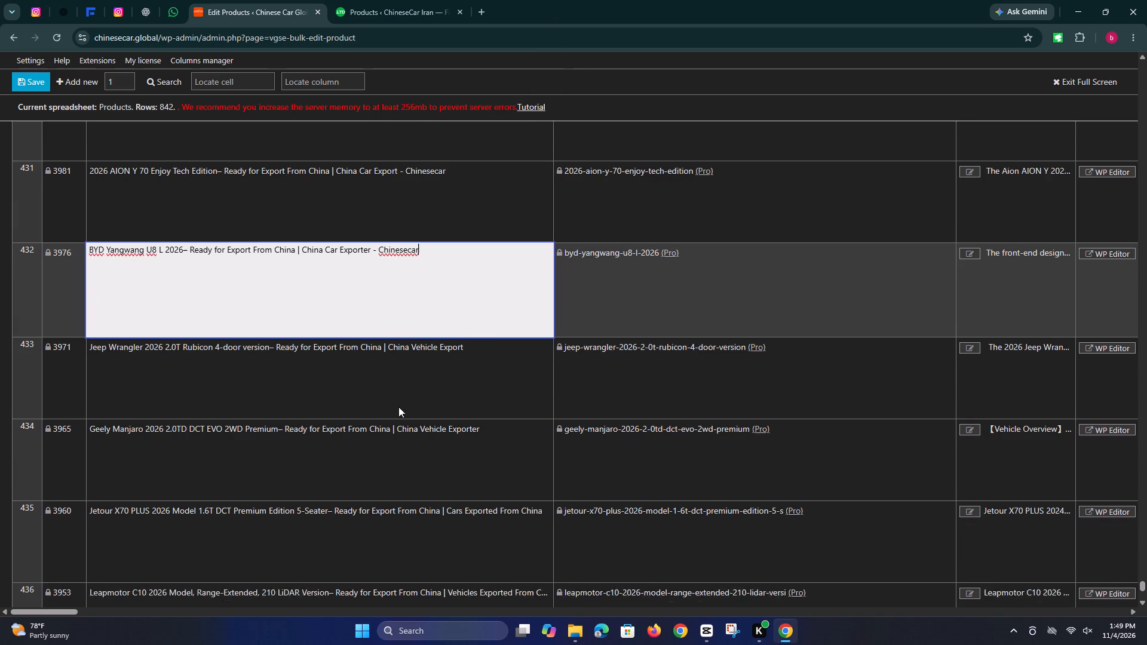
{"action": "triple_click", "coordinate": [419, 308]}
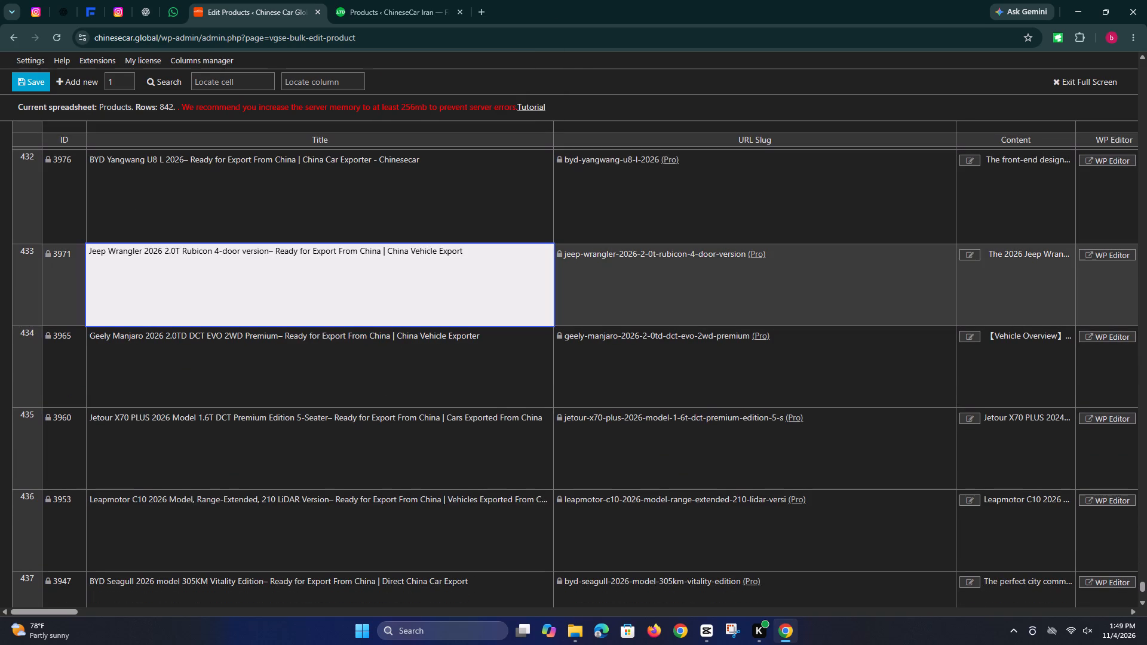
{"action": "right_click", "coordinate": [470, 252]}
{"action": "left_click", "coordinate": [541, 386]}
{"action": "triple_click", "coordinate": [414, 370]}
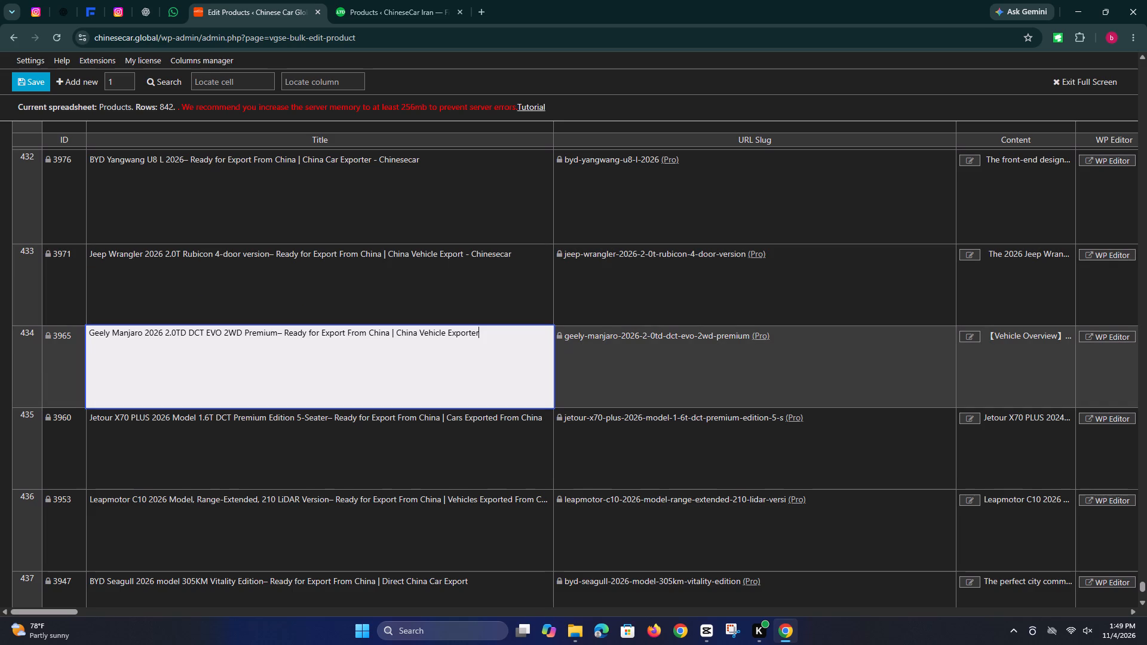
{"action": "left_click", "coordinate": [483, 336]}
{"action": "right_click", "coordinate": [483, 336]}
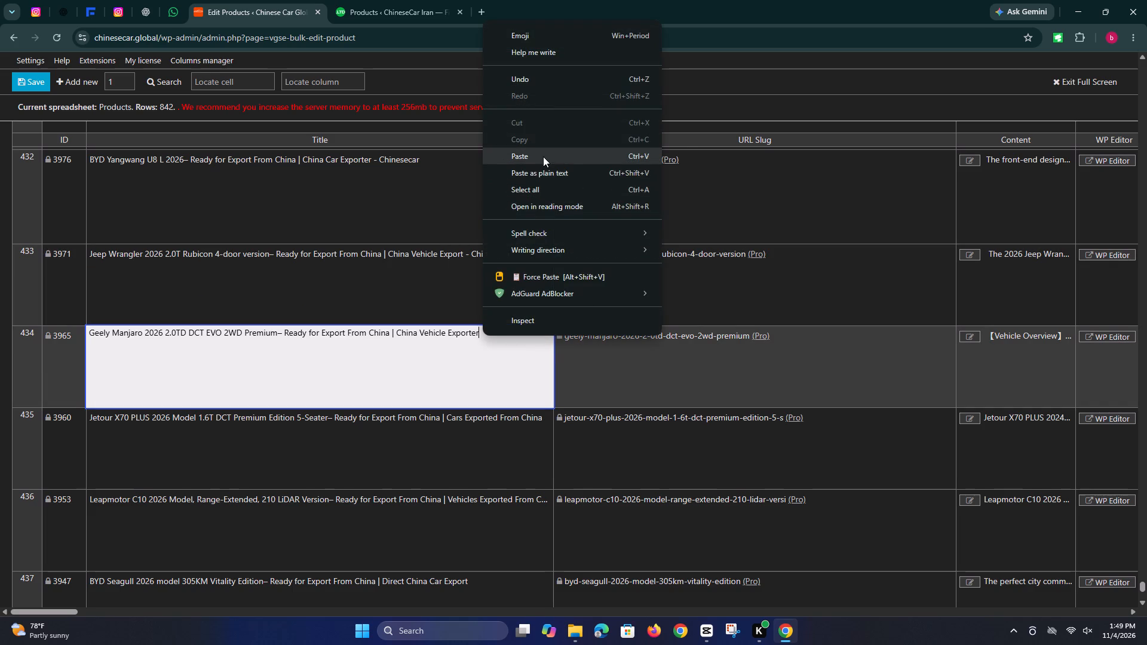
{"action": "left_click", "coordinate": [535, 155]}
Append " - Chinesecar" to the titles of Jetour X70 PLUS in row 435 and Leapmotor C10 in row 436.
{"action": "scroll", "coordinate": [431, 347], "scroll_direction": "down", "scroll_amount": 2}
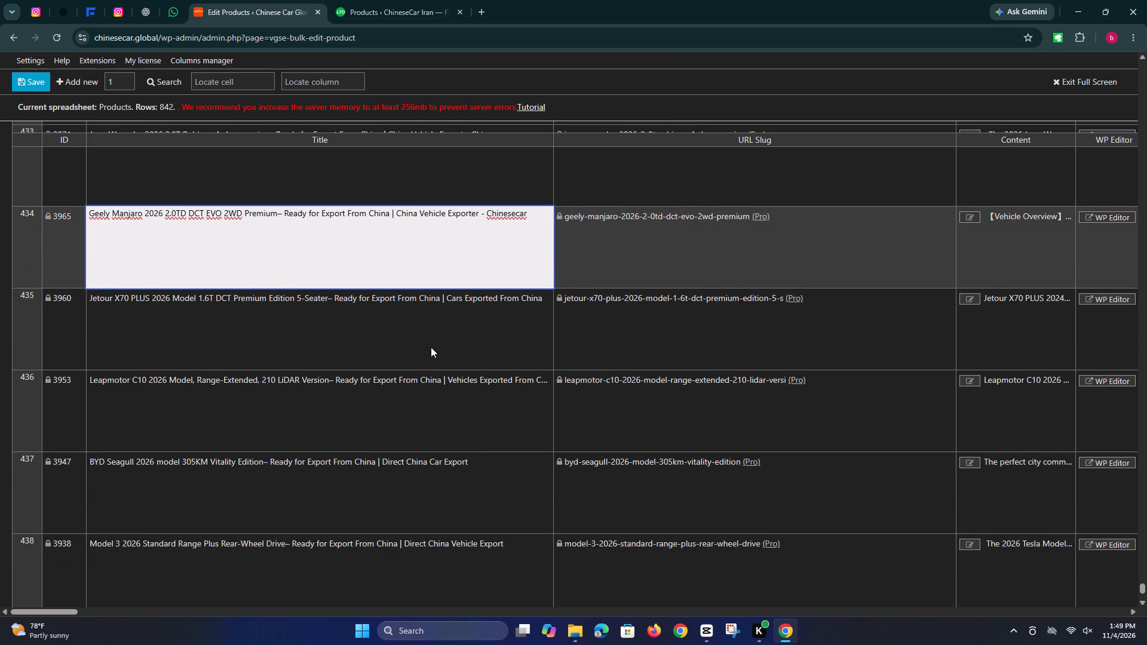
{"action": "triple_click", "coordinate": [395, 336]}
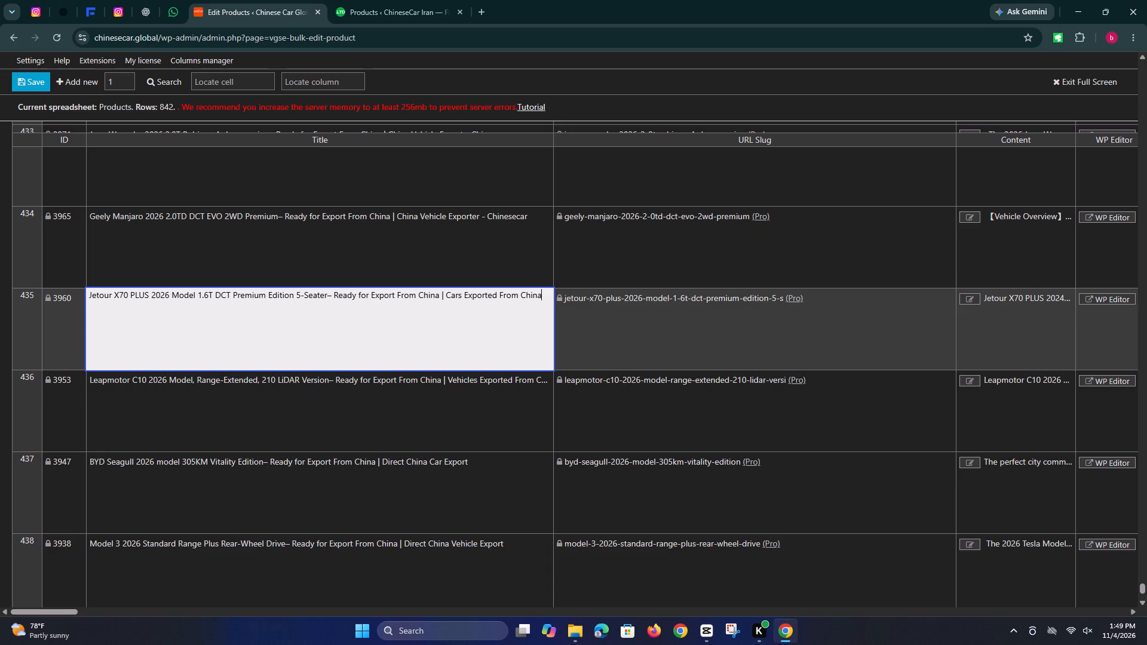
{"action": "right_click", "coordinate": [544, 298]}
{"action": "left_click", "coordinate": [593, 437]}
{"action": "triple_click", "coordinate": [431, 414]}
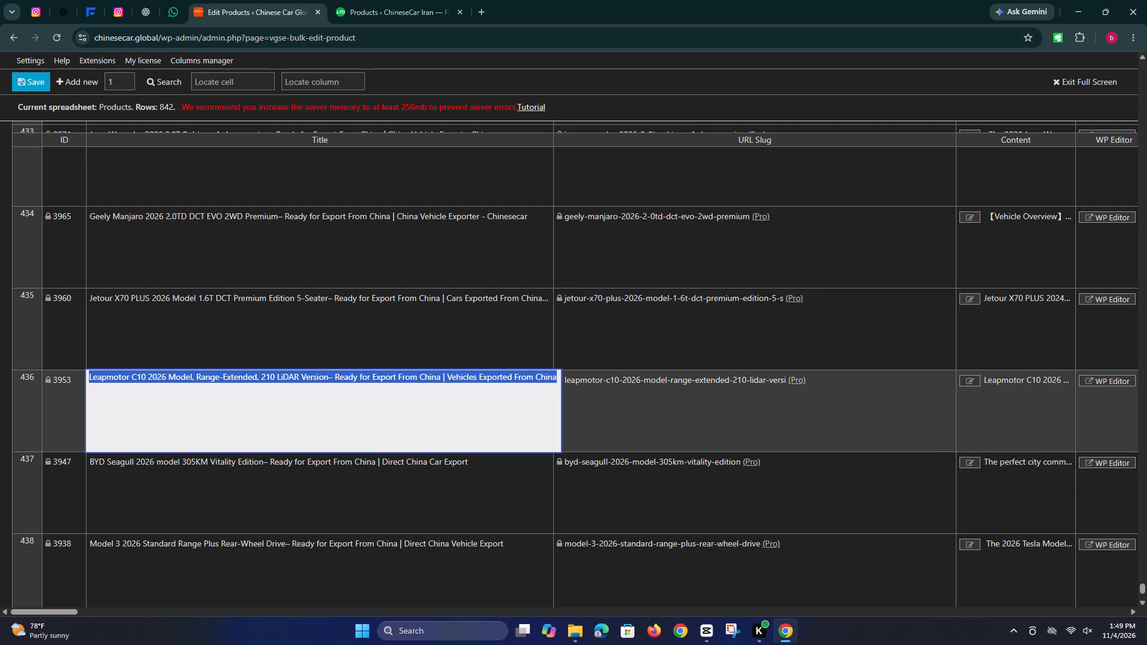
{"action": "left_click", "coordinate": [557, 377]}
{"action": "right_click", "coordinate": [557, 377]}
{"action": "left_click", "coordinate": [601, 193]}
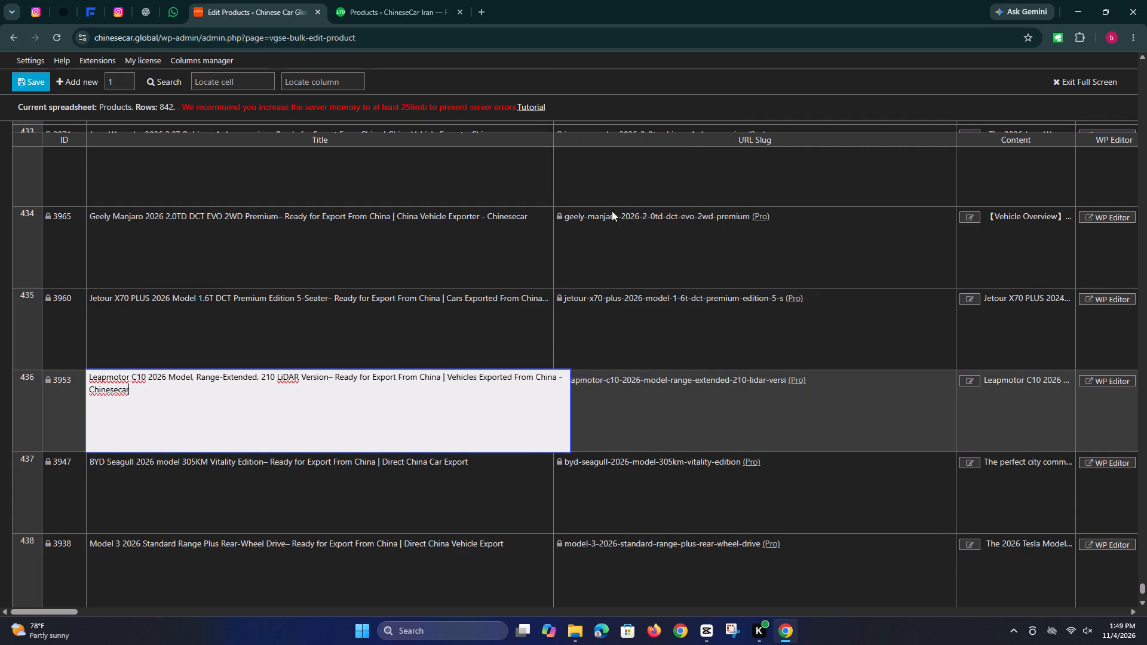
Append " - Chinesecar" to the titles of BYD Seagull in row 437 and Model 3 in row 438.
{"action": "scroll", "coordinate": [407, 388], "scroll_direction": "down", "scroll_amount": 3}
{"action": "triple_click", "coordinate": [391, 317]}
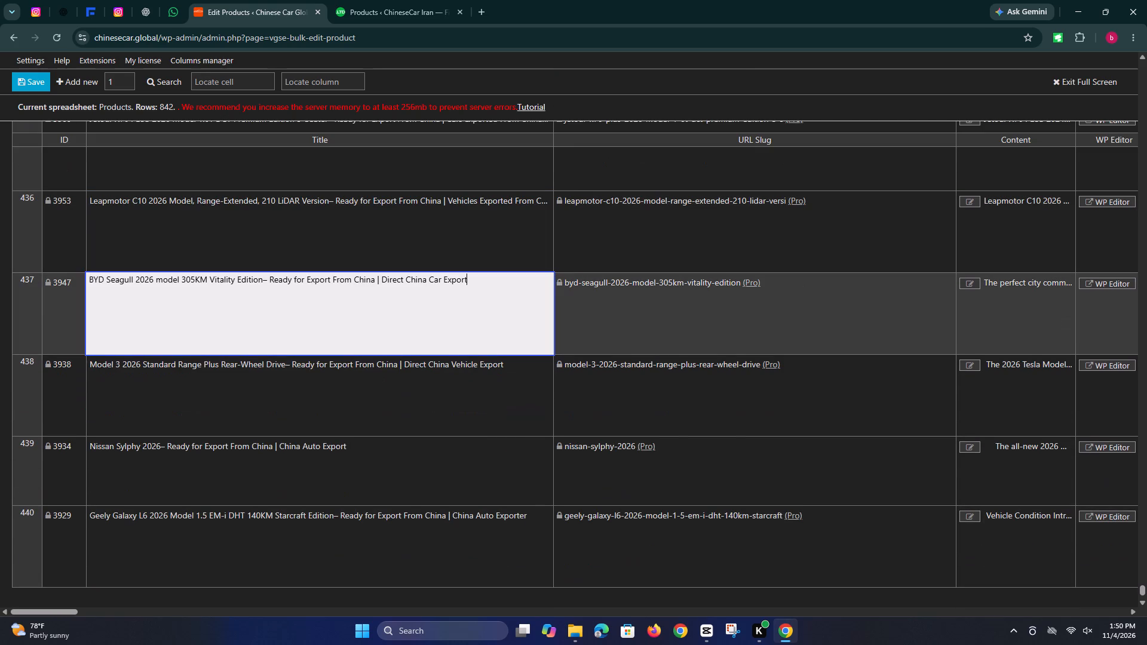
{"action": "right_click", "coordinate": [472, 281]}
{"action": "left_click", "coordinate": [518, 417]}
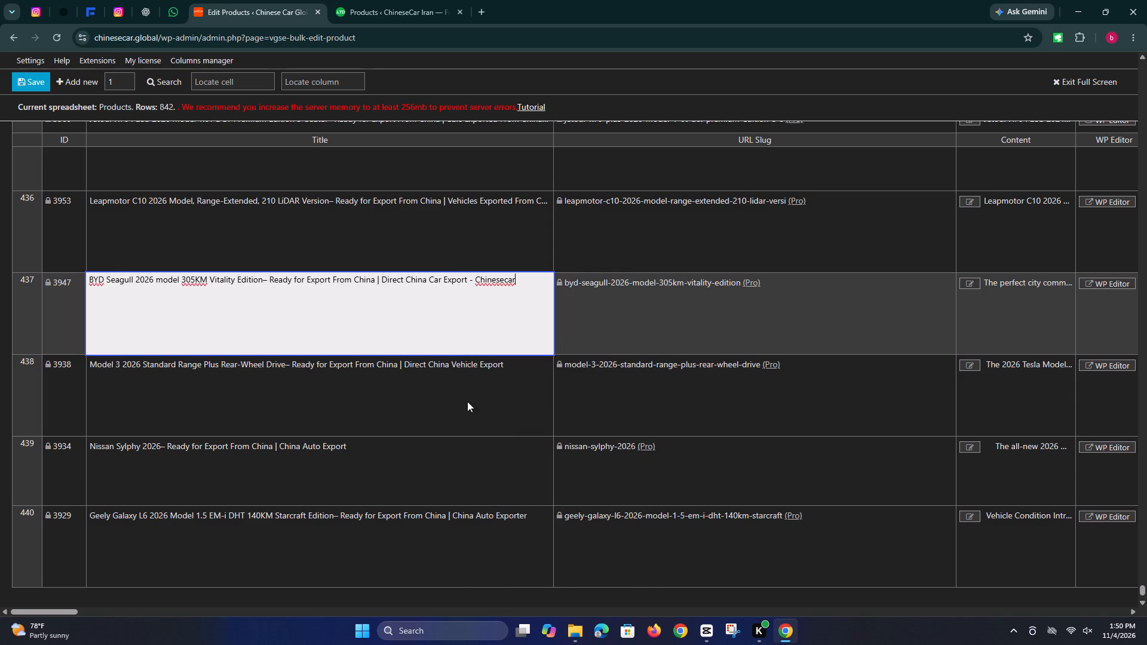
{"action": "double_click", "coordinate": [443, 398]}
{"action": "right_click", "coordinate": [506, 363]}
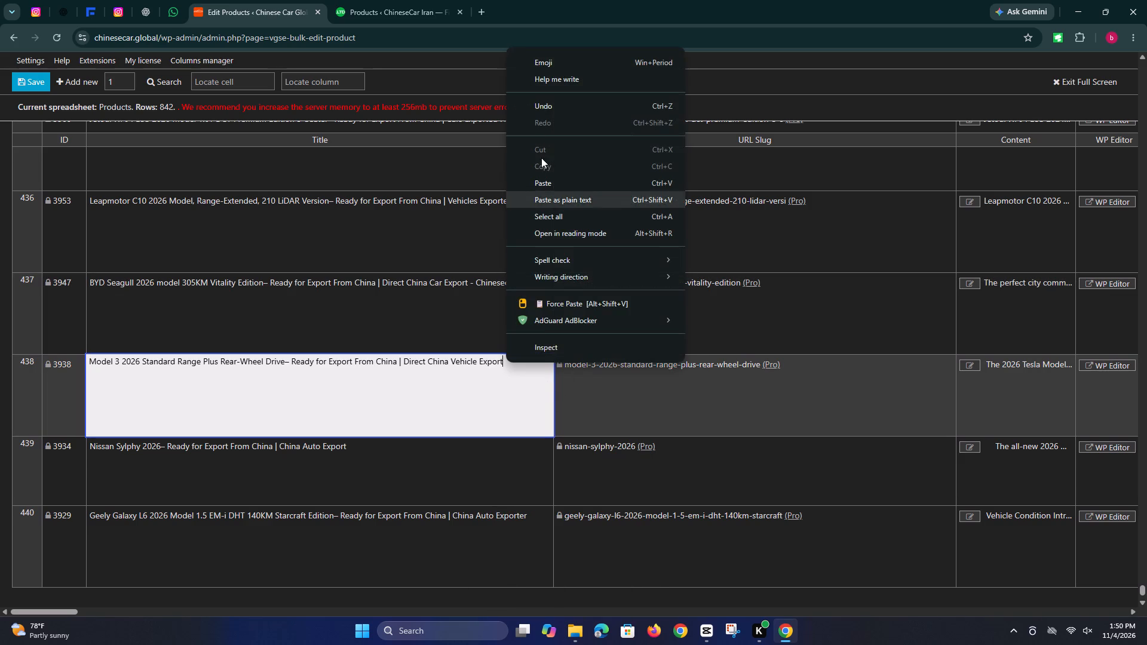
{"action": "left_click", "coordinate": [547, 182]}
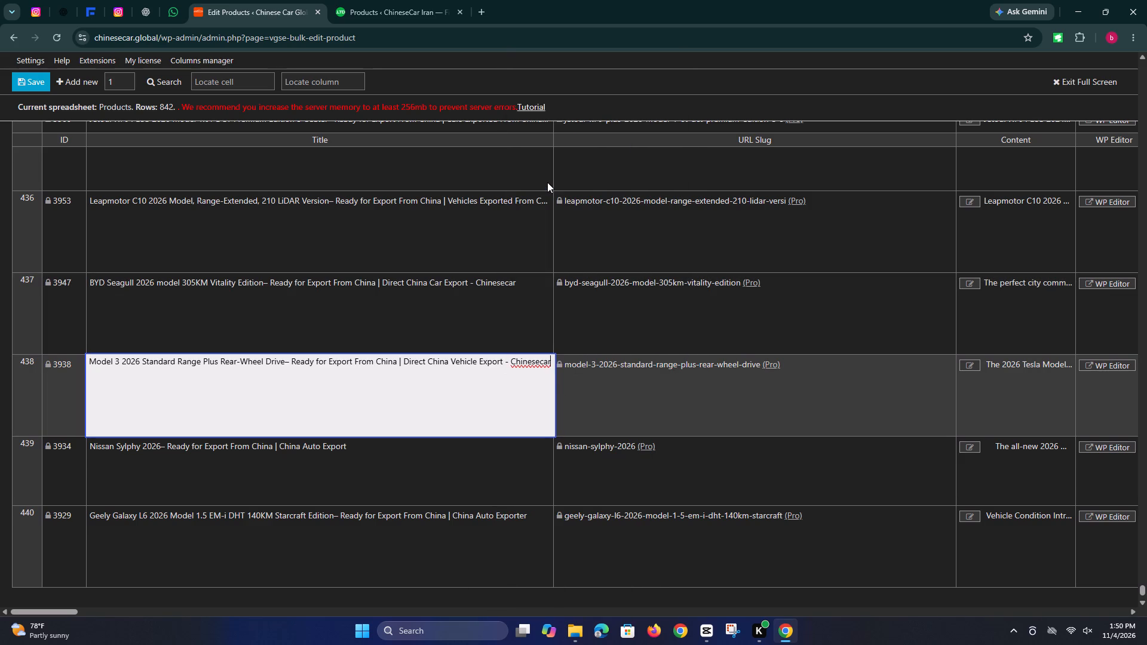
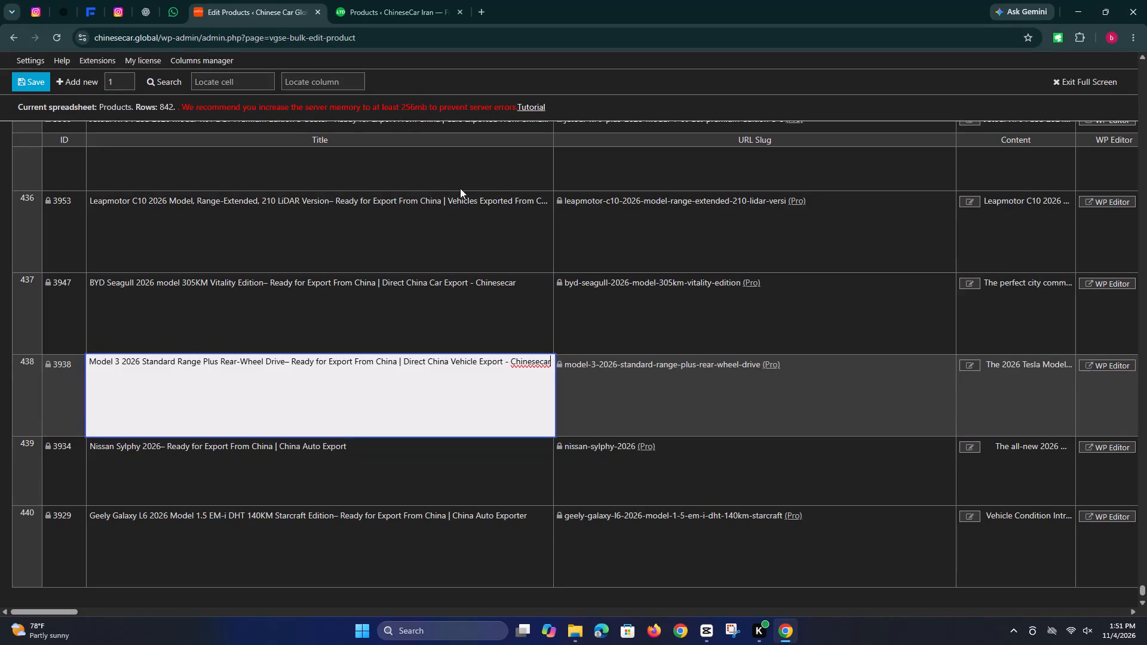
Append " - Chinesecar" to the titles of Nissan Sylphy in row 439 and Geely Galaxy L6 in row 440.
{"action": "scroll", "coordinate": [453, 193], "scroll_direction": "down", "scroll_amount": 4}
{"action": "double_click", "coordinate": [364, 377]}
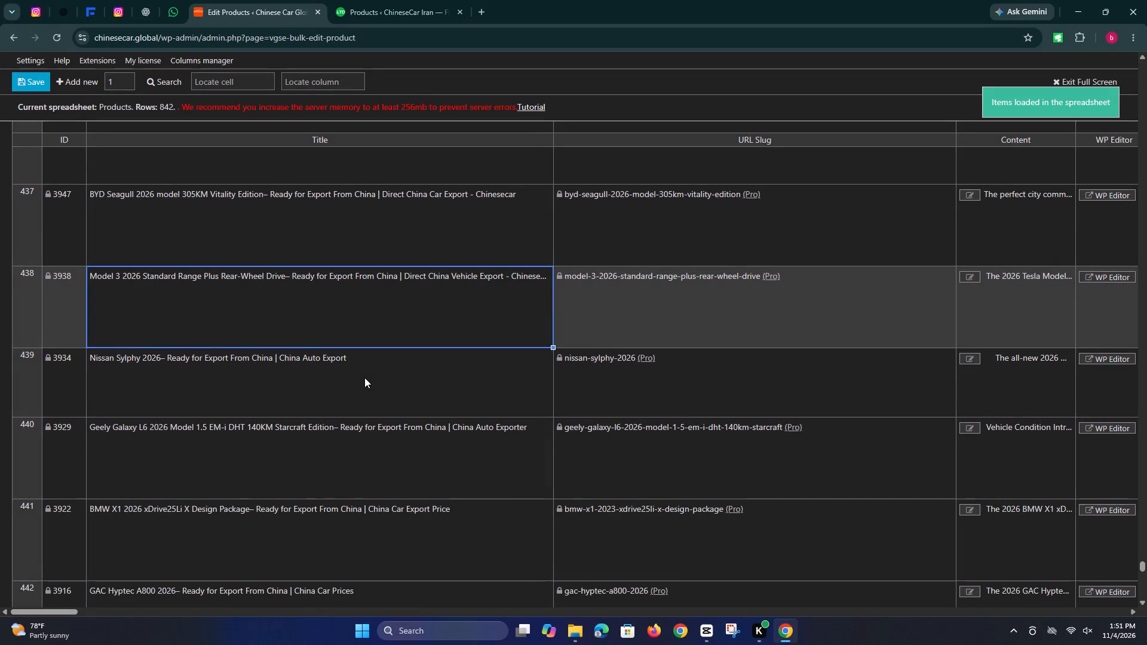
{"action": "double_click", "coordinate": [364, 377]}
{"action": "right_click", "coordinate": [361, 360]}
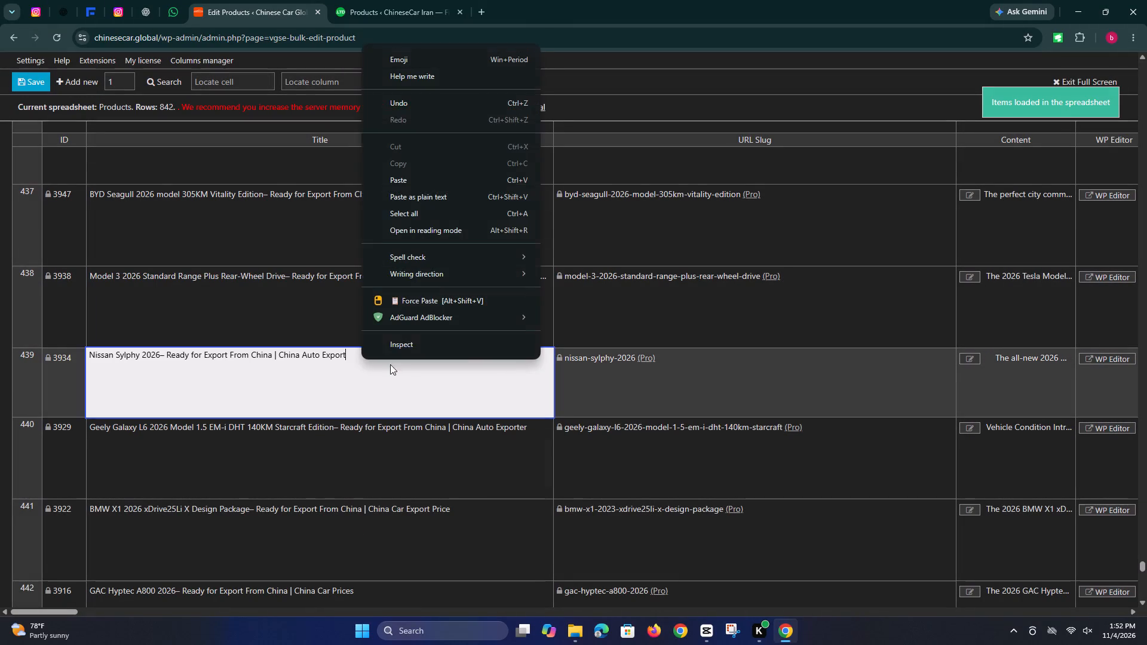
{"action": "left_click", "coordinate": [425, 181]}
{"action": "double_click", "coordinate": [447, 466]}
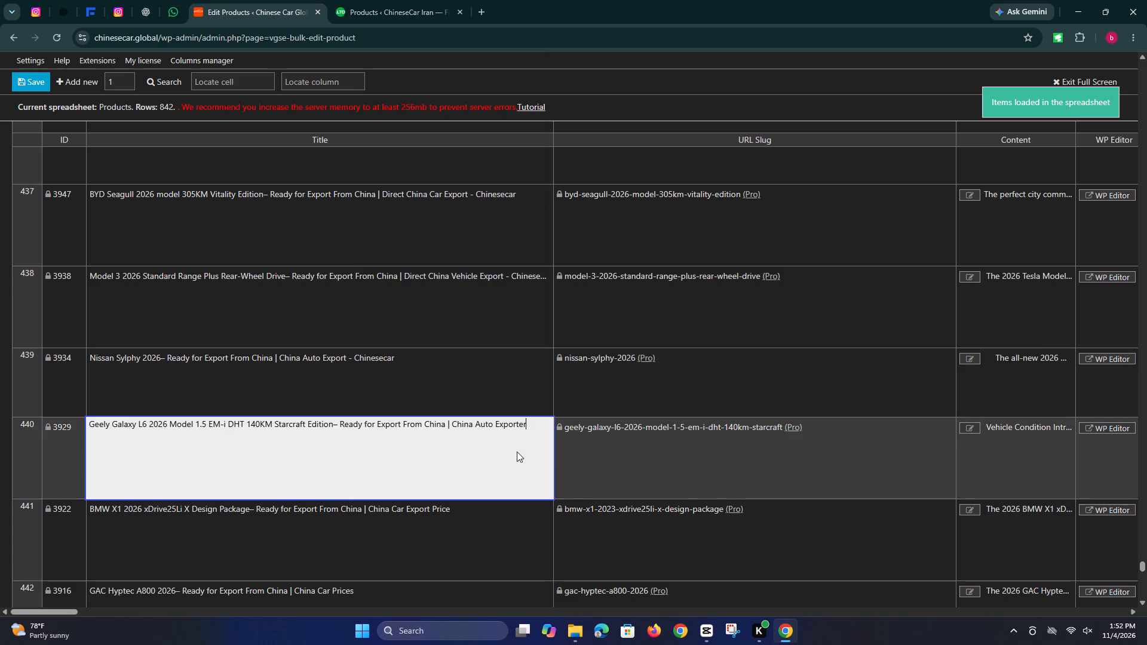
{"action": "right_click", "coordinate": [530, 428]}
{"action": "left_click", "coordinate": [578, 250]}
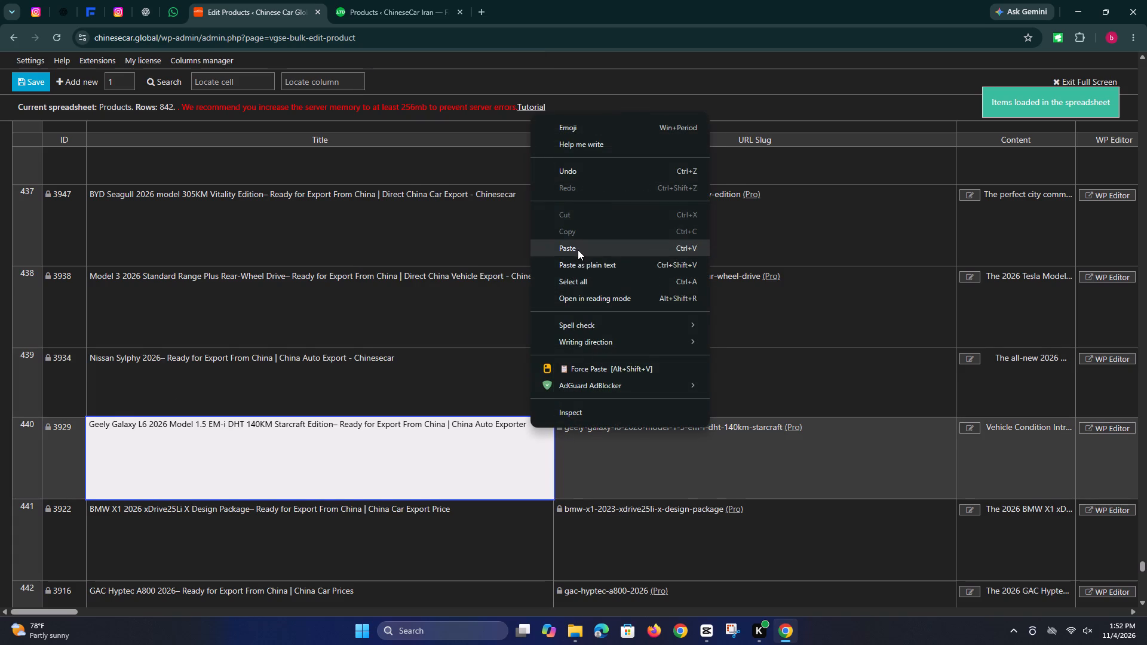
Append " - Chinesecar" to the titles of BMW X1 in row 441 and GAC Hyptec A800 in row 442.
{"action": "scroll", "coordinate": [409, 408], "scroll_direction": "down", "scroll_amount": 4}
{"action": "triple_click", "coordinate": [395, 316]}
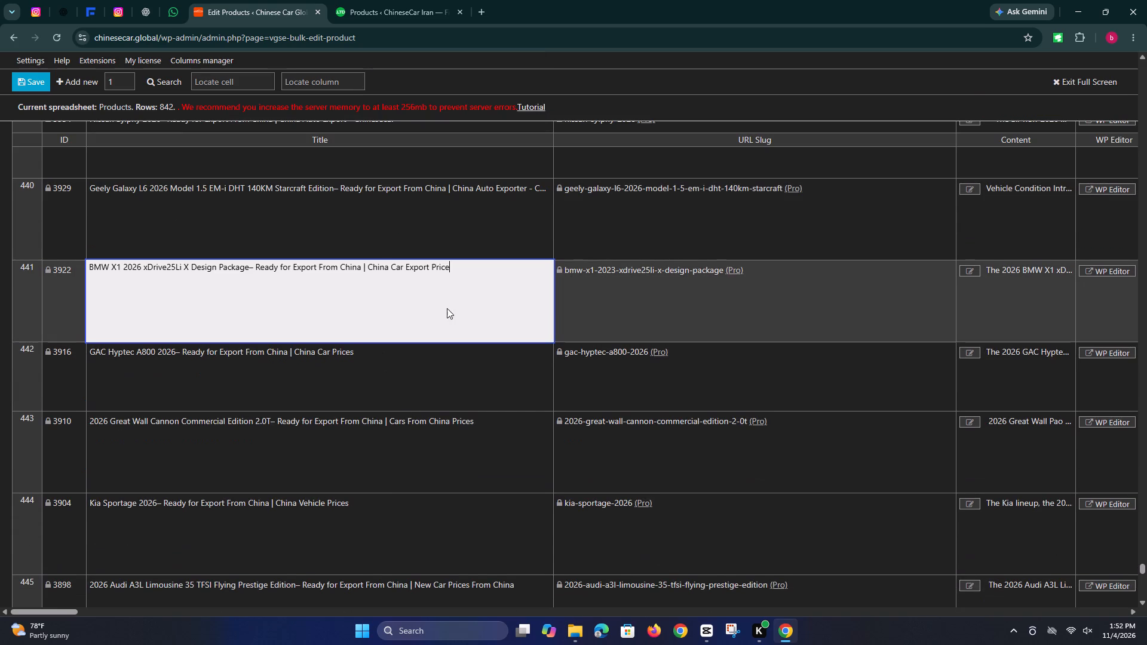
{"action": "right_click", "coordinate": [460, 268]}
{"action": "left_click", "coordinate": [460, 268]}
{"action": "left_click", "coordinate": [505, 407]}
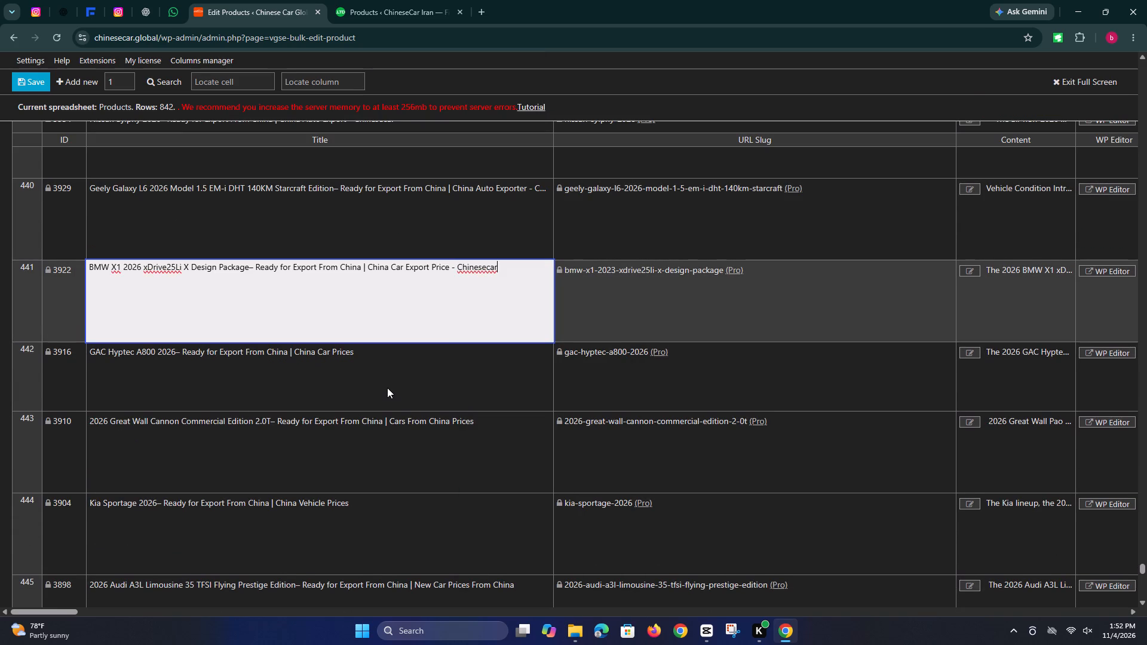
{"action": "double_click", "coordinate": [387, 388]}
{"action": "right_click", "coordinate": [360, 350]}
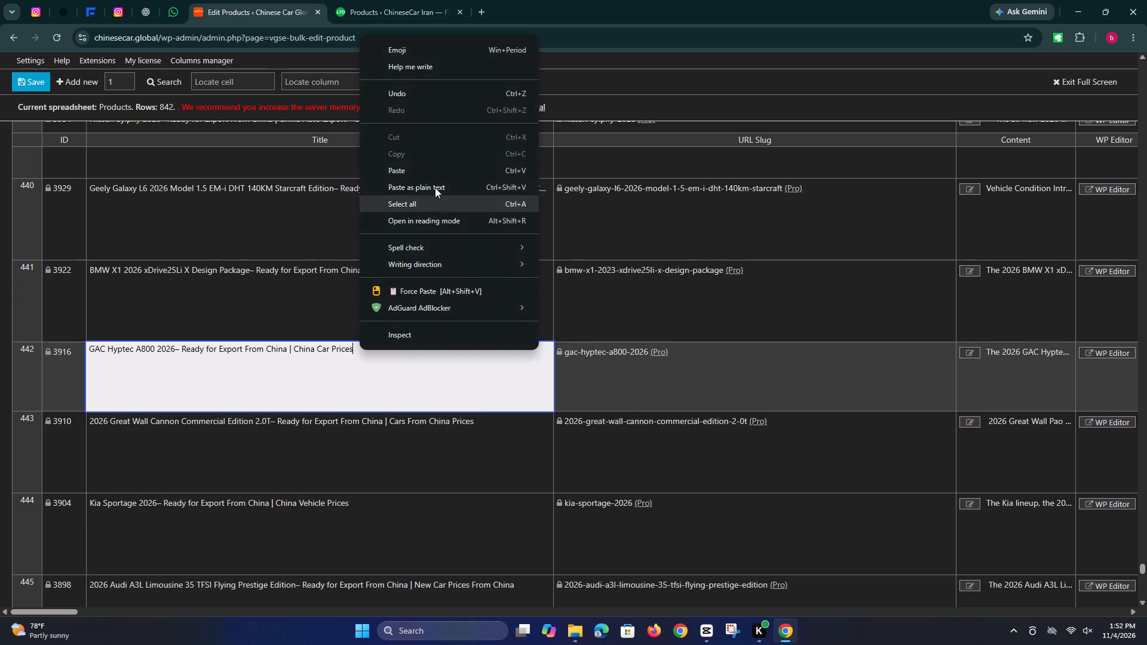
{"action": "left_click", "coordinate": [428, 170]}
{"action": "scroll", "coordinate": [394, 387], "scroll_direction": "down", "scroll_amount": 2}
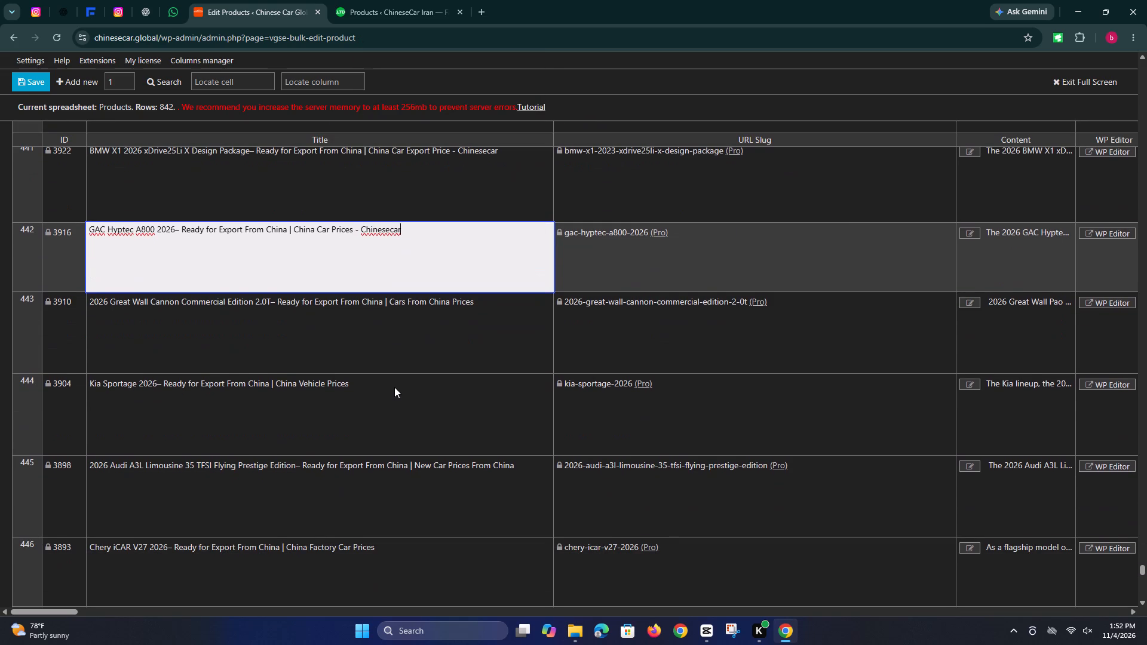
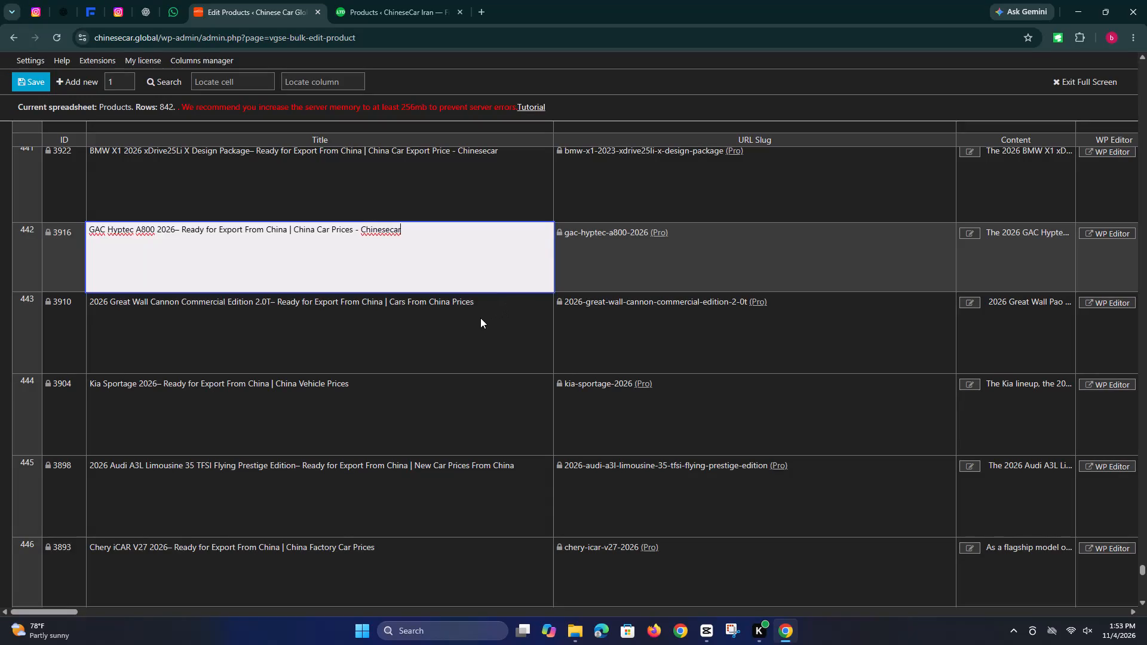
Append " - Chinesecar" to the titles of Great Wall Cannon in row 443 and Kia Sportage in row 444.
{"action": "double_click", "coordinate": [476, 303]}
{"action": "right_click", "coordinate": [477, 302]}
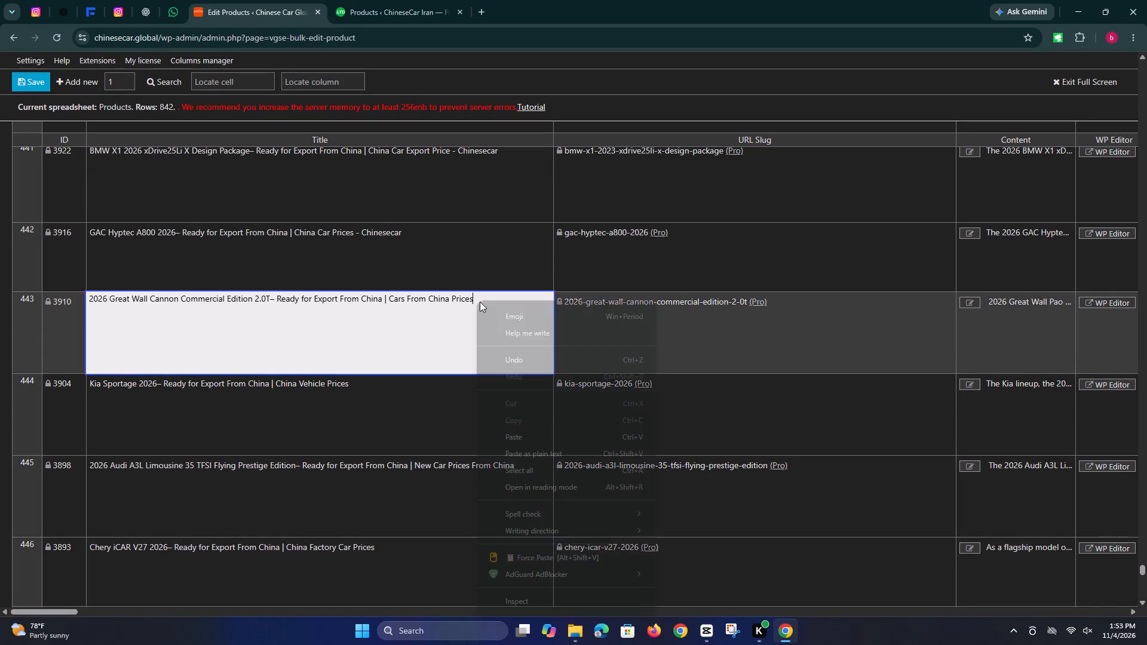
{"action": "left_click", "coordinate": [516, 442]}
{"action": "double_click", "coordinate": [382, 414]}
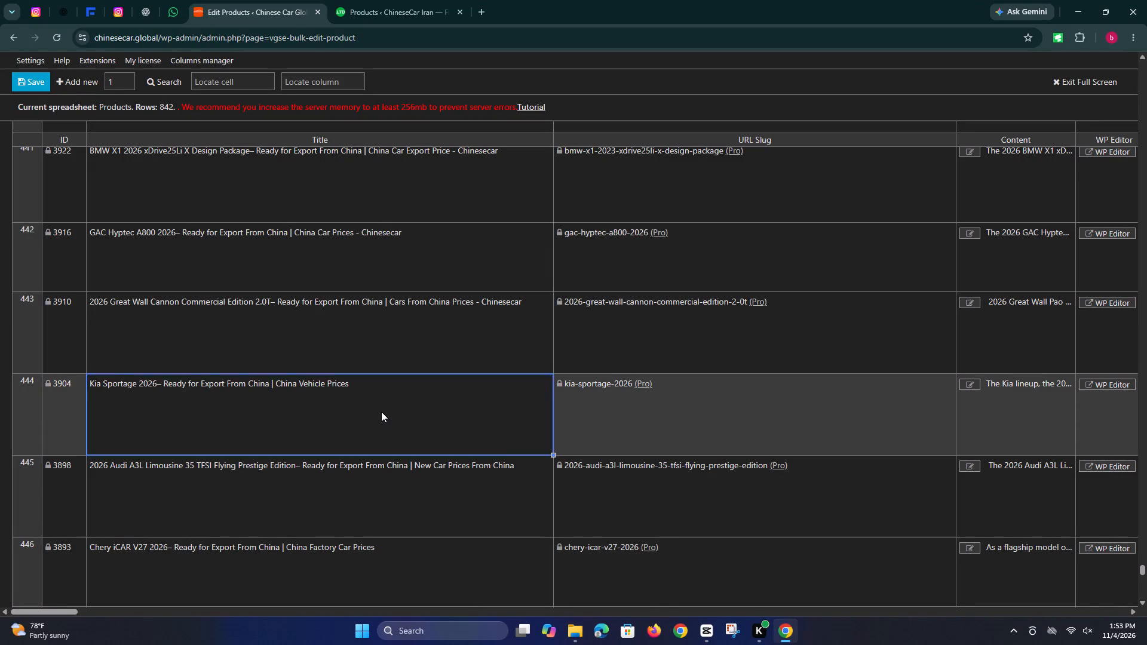
{"action": "right_click", "coordinate": [358, 381]}
{"action": "left_click", "coordinate": [421, 198]}
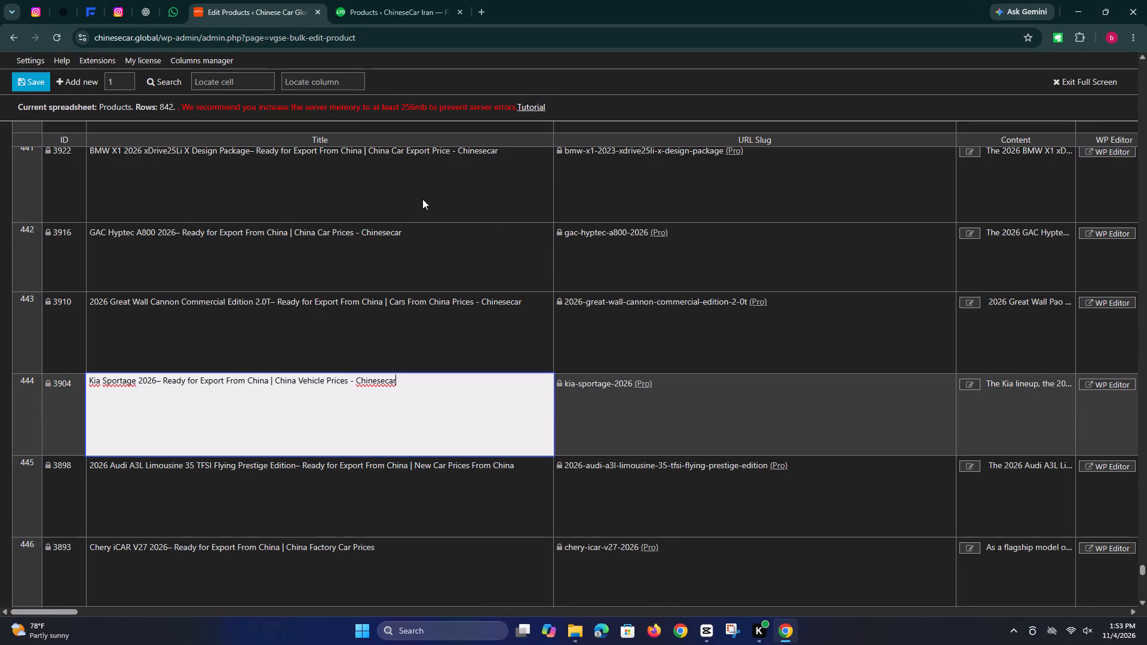
Append " - Chinesecar" to the titles of Audi A3L Limousine in row 445 and Chery iCAR V27 in row 446.
{"action": "scroll", "coordinate": [364, 291], "scroll_direction": "down", "scroll_amount": 2}
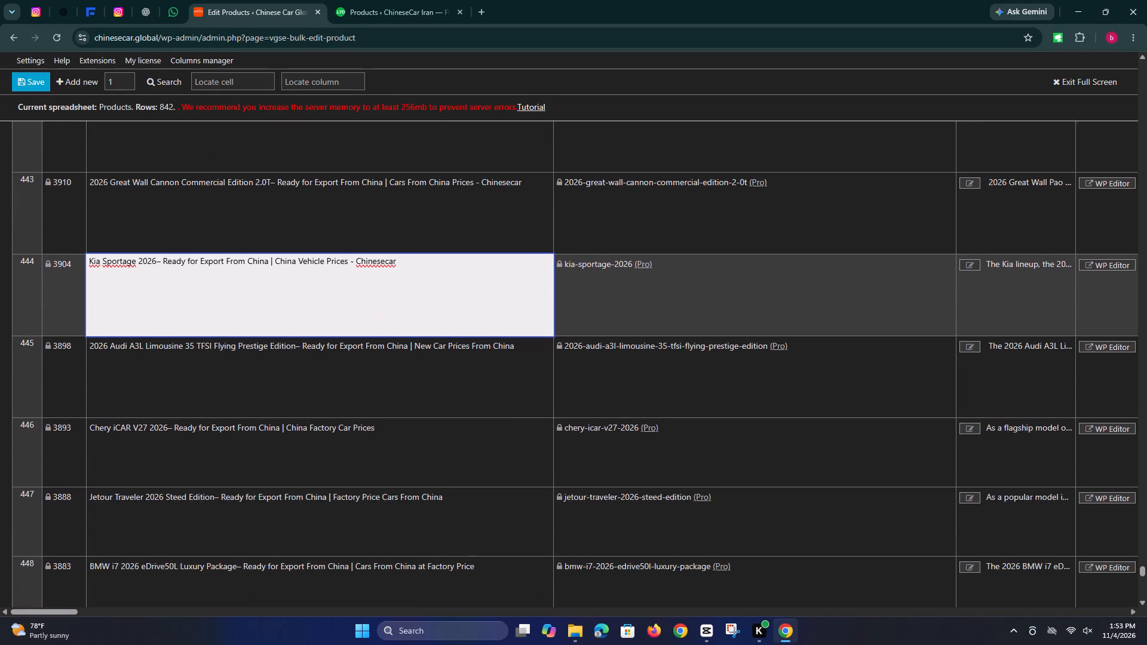
{"action": "triple_click", "coordinate": [407, 382]}
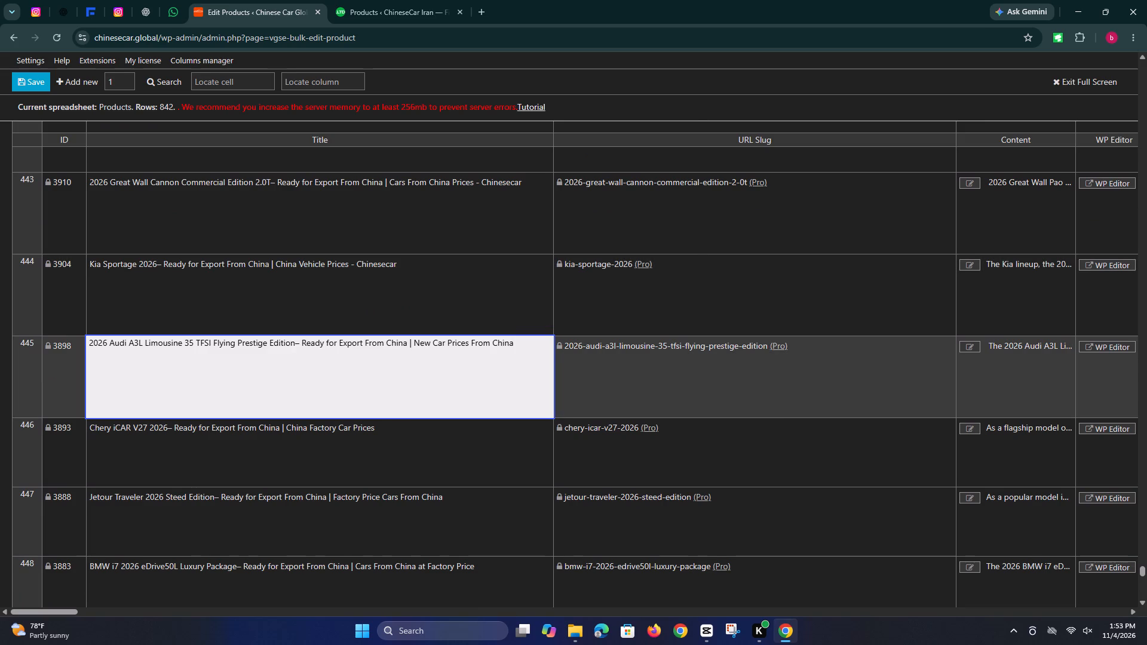
{"action": "right_click", "coordinate": [520, 343]}
{"action": "left_click", "coordinate": [585, 163]}
{"action": "scroll", "coordinate": [431, 363], "scroll_direction": "down", "scroll_amount": 4}
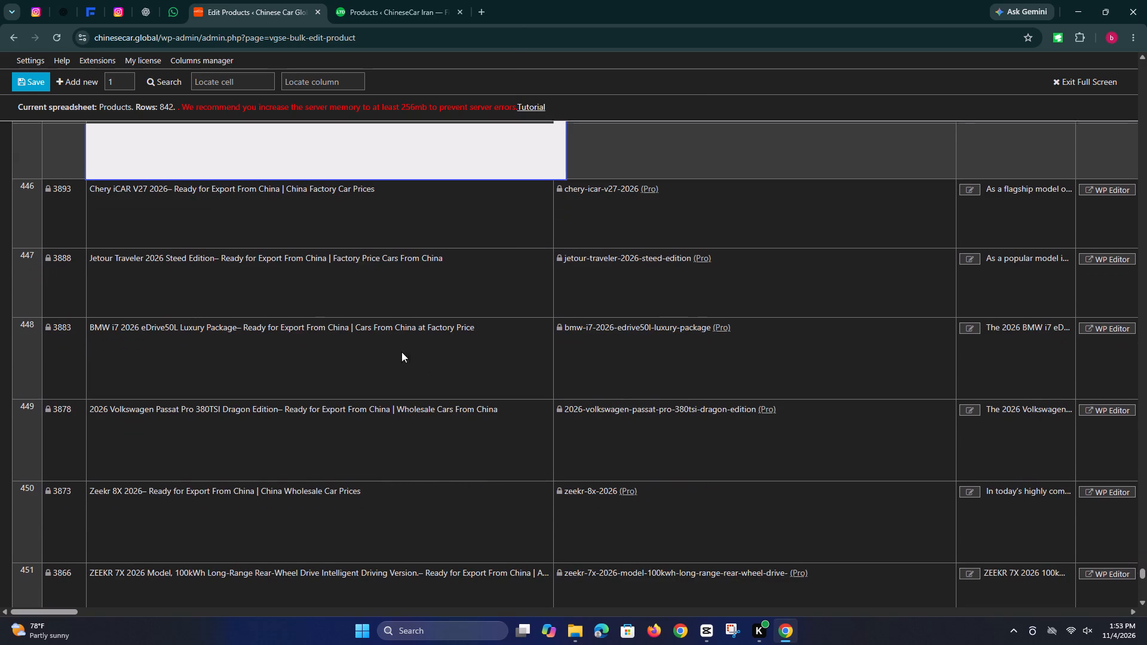
{"action": "triple_click", "coordinate": [372, 216]}
{"action": "right_click", "coordinate": [385, 185]}
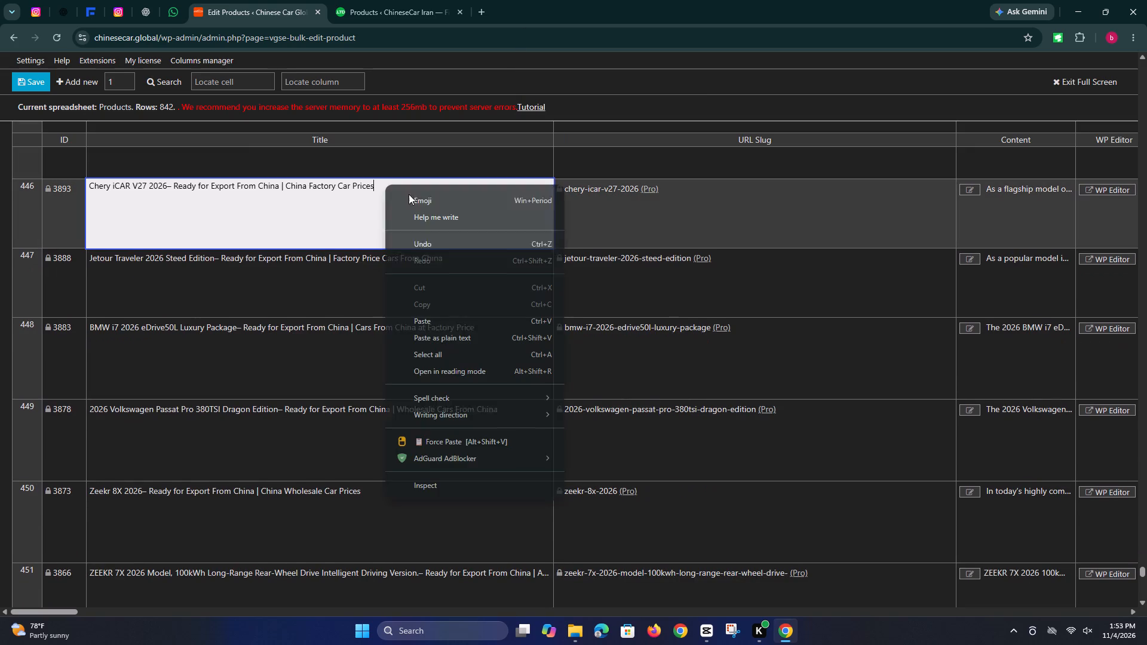
{"action": "left_click", "coordinate": [438, 325]}
Append " - Chinesecar" to the titles of Jetour Traveler in row 447 and BMW i7 in row 448.
{"action": "double_click", "coordinate": [469, 292]}
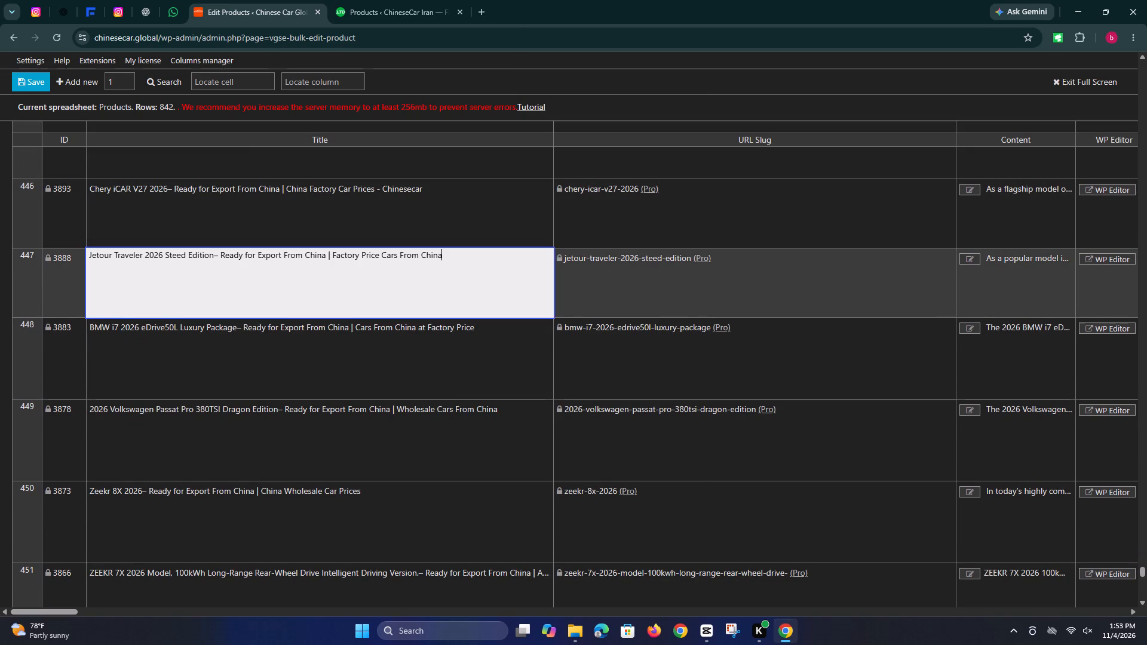
{"action": "right_click", "coordinate": [446, 255]}
{"action": "left_click", "coordinate": [505, 397]}
{"action": "double_click", "coordinate": [438, 362]}
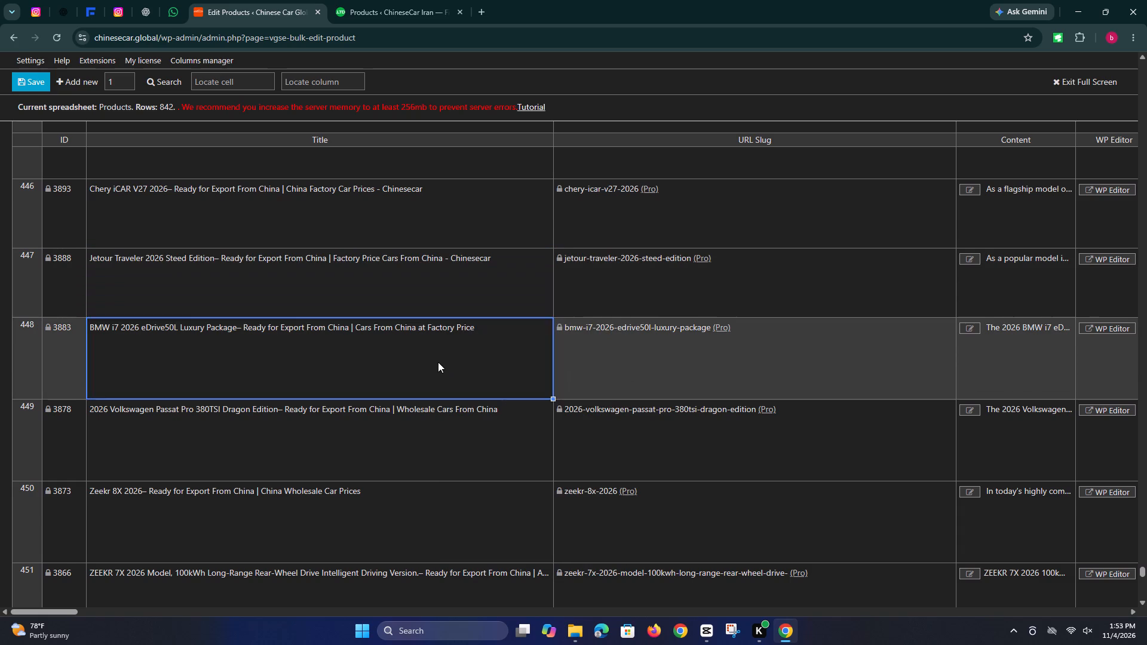
{"action": "right_click", "coordinate": [479, 329]}
{"action": "left_click", "coordinate": [547, 156]}
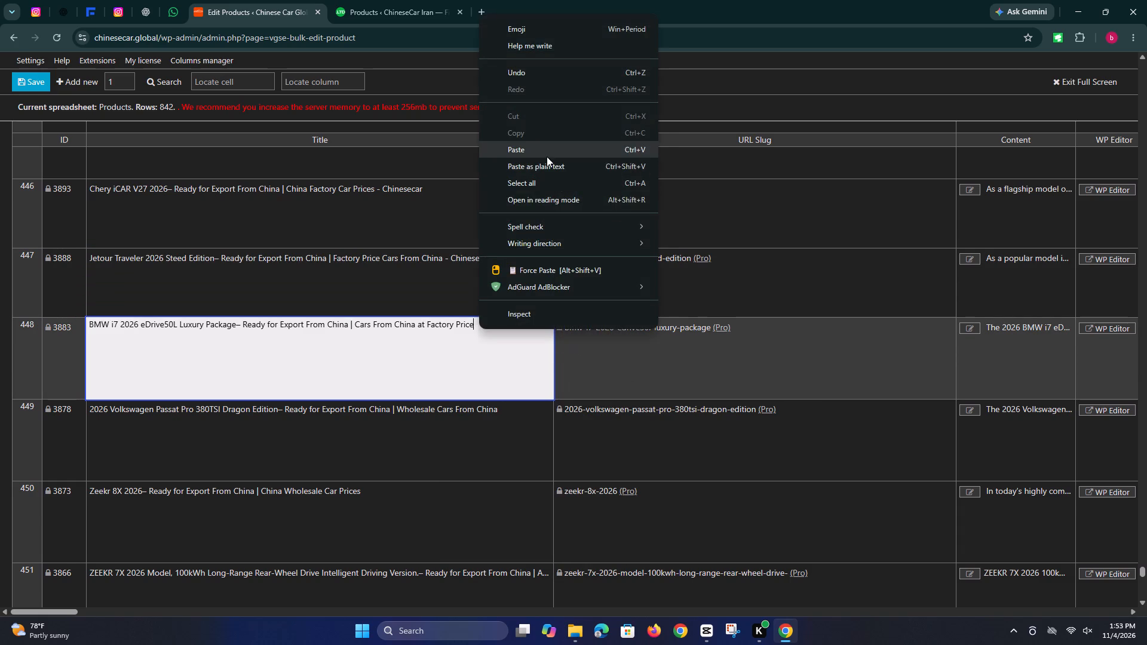
Append " - Chinesecar" to the titles of Volkswagen Passat Pro in row 449 and Zeekr 8X in row 450.
{"action": "double_click", "coordinate": [411, 455]}
{"action": "right_click", "coordinate": [505, 409]}
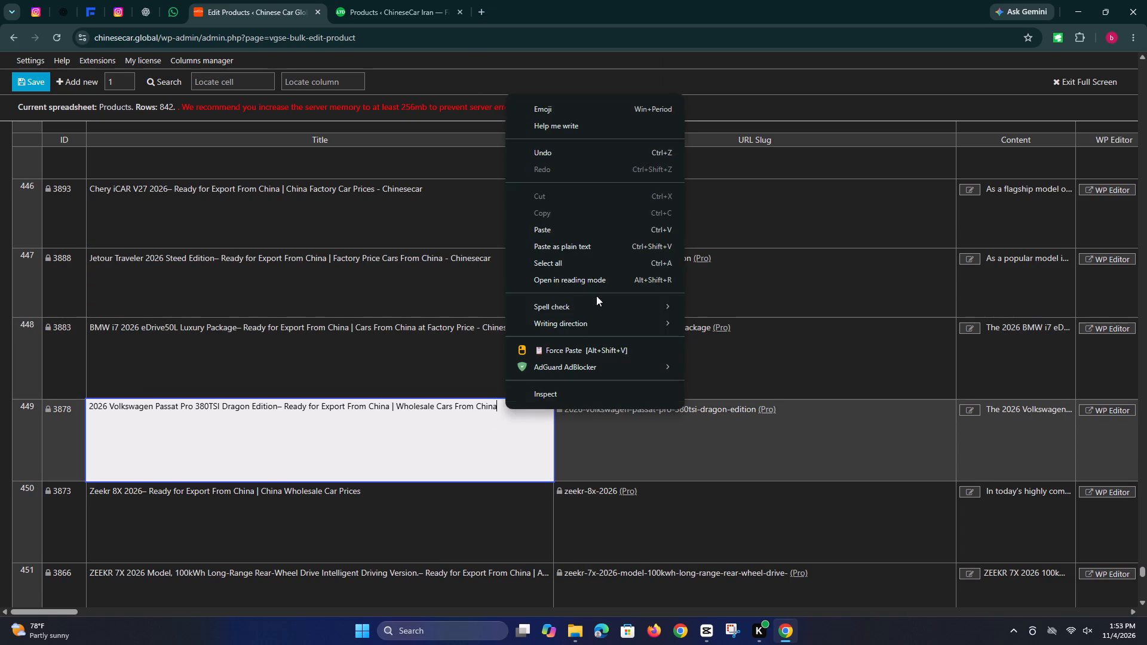
{"action": "left_click", "coordinate": [565, 225]}
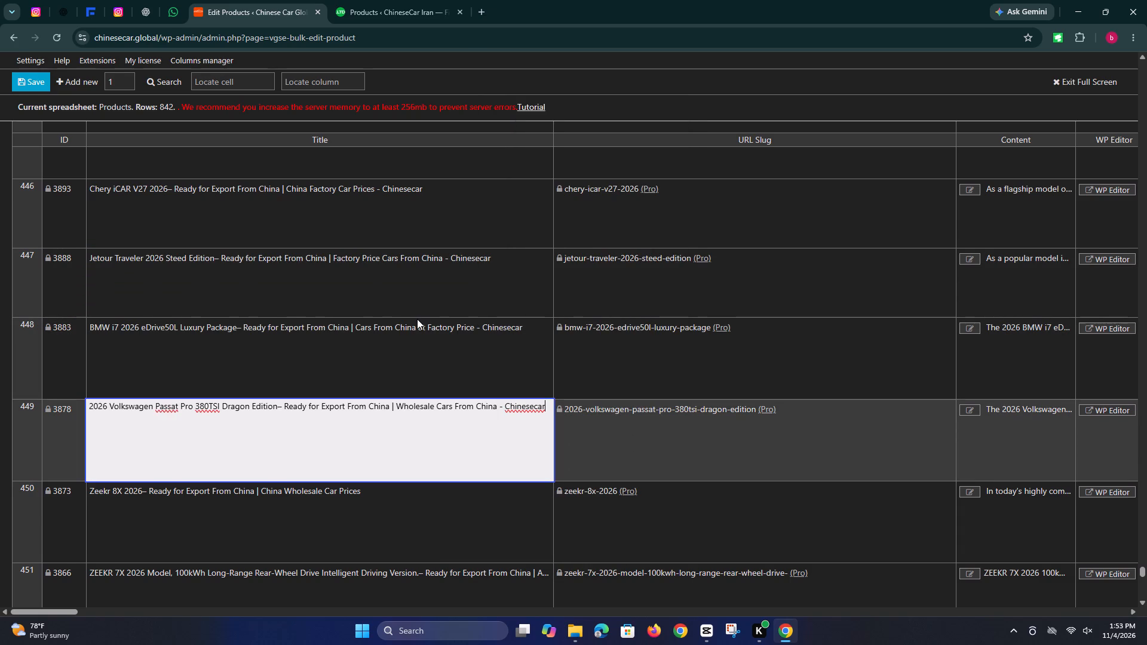
{"action": "scroll", "coordinate": [417, 319], "scroll_direction": "down", "scroll_amount": 3}
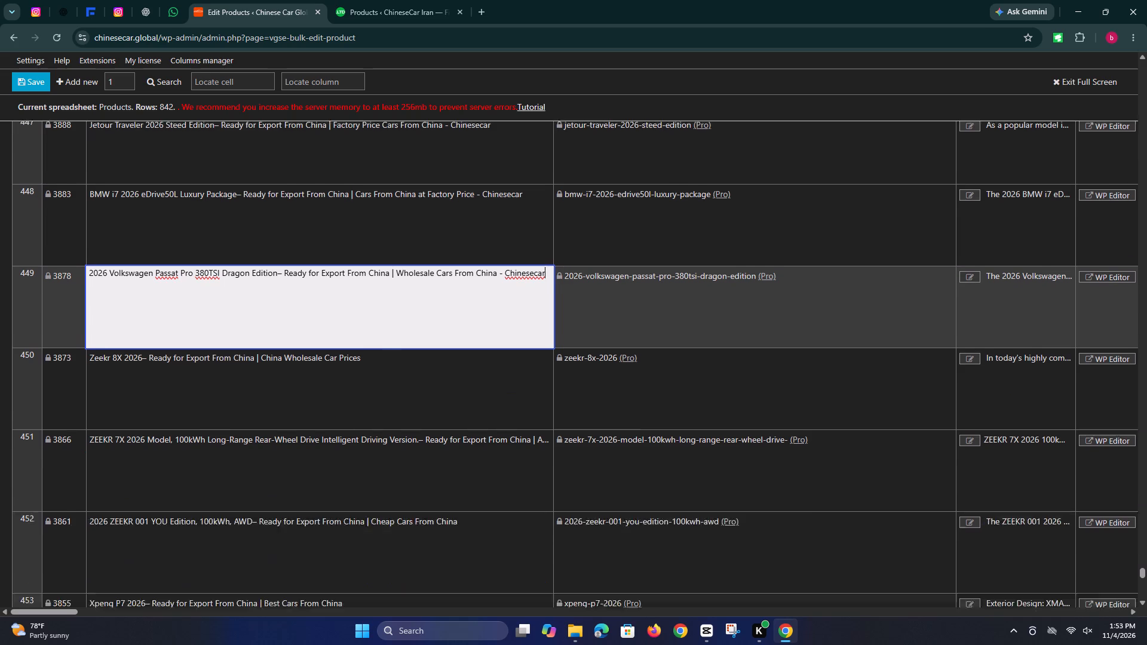
{"action": "triple_click", "coordinate": [360, 345]}
{"action": "right_click", "coordinate": [369, 310]}
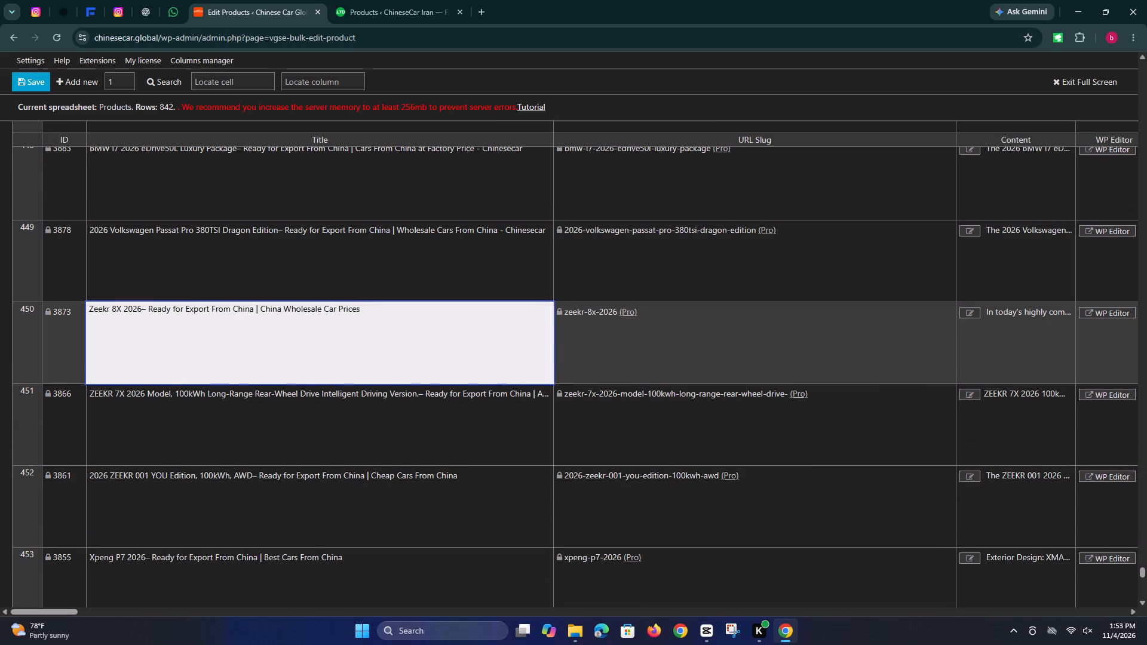
{"action": "left_click", "coordinate": [421, 441]}
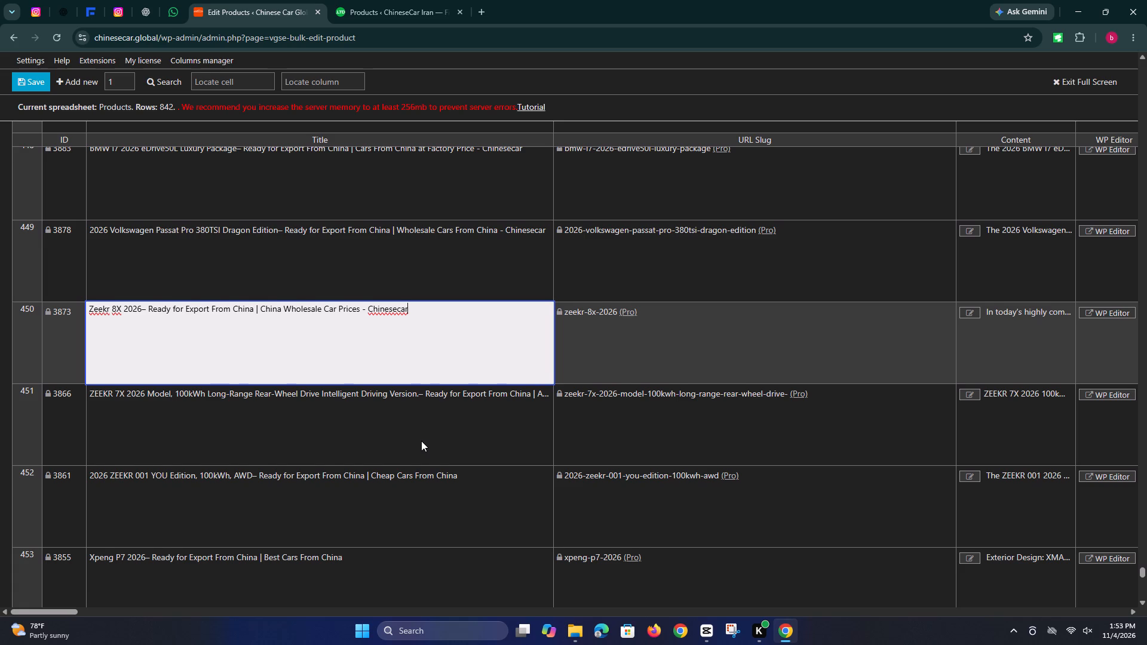
Append " - Chinesecar" to the titles of ZEEKR 7X in row 451 and ZEEKR 001 YOU Edition in row 452.
{"action": "scroll", "coordinate": [421, 441], "scroll_direction": "down", "scroll_amount": 2}
{"action": "triple_click", "coordinate": [354, 312]}
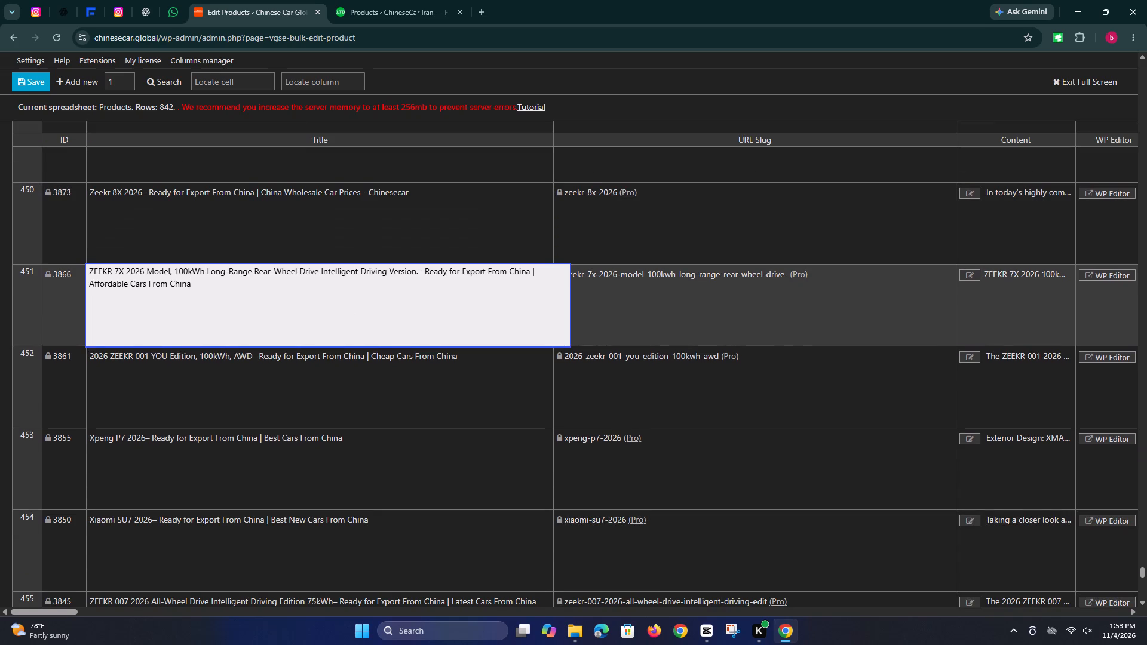
{"action": "right_click", "coordinate": [202, 288]}
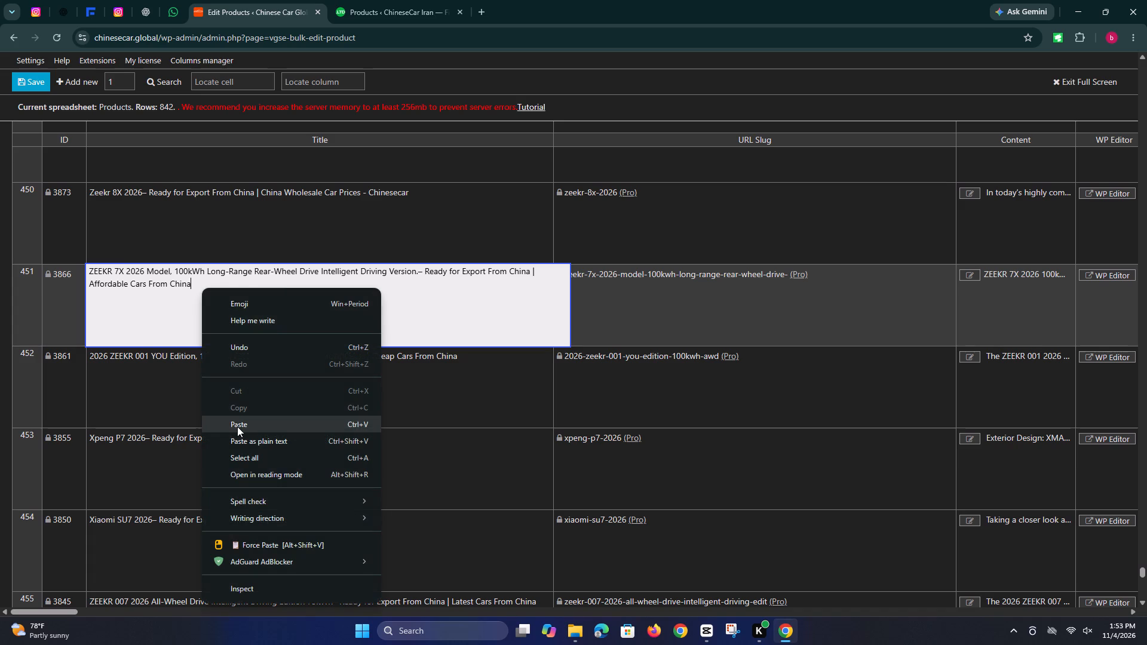
{"action": "left_click", "coordinate": [237, 426]}
{"action": "double_click", "coordinate": [386, 397]}
{"action": "right_click", "coordinate": [461, 358]}
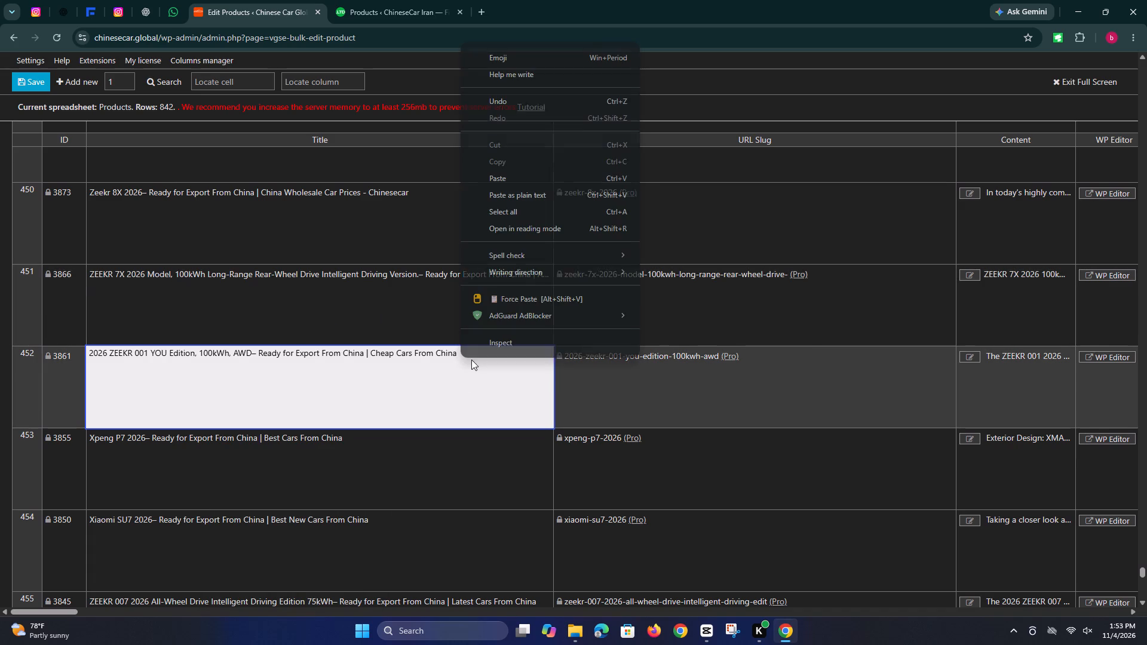
{"action": "left_click", "coordinate": [496, 179]}
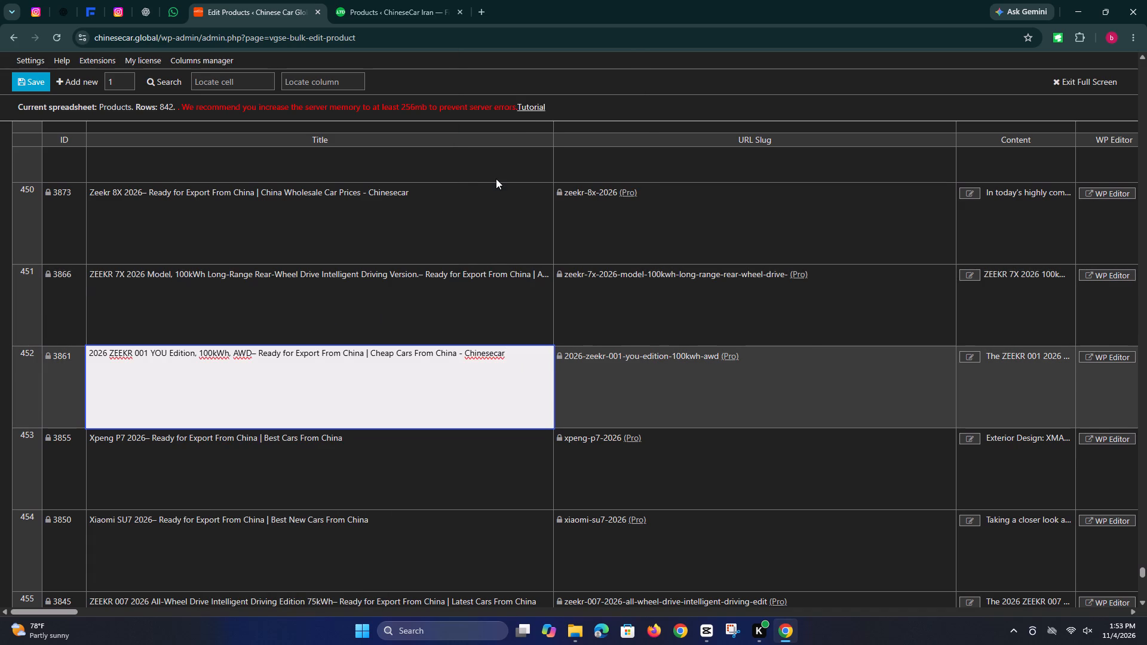
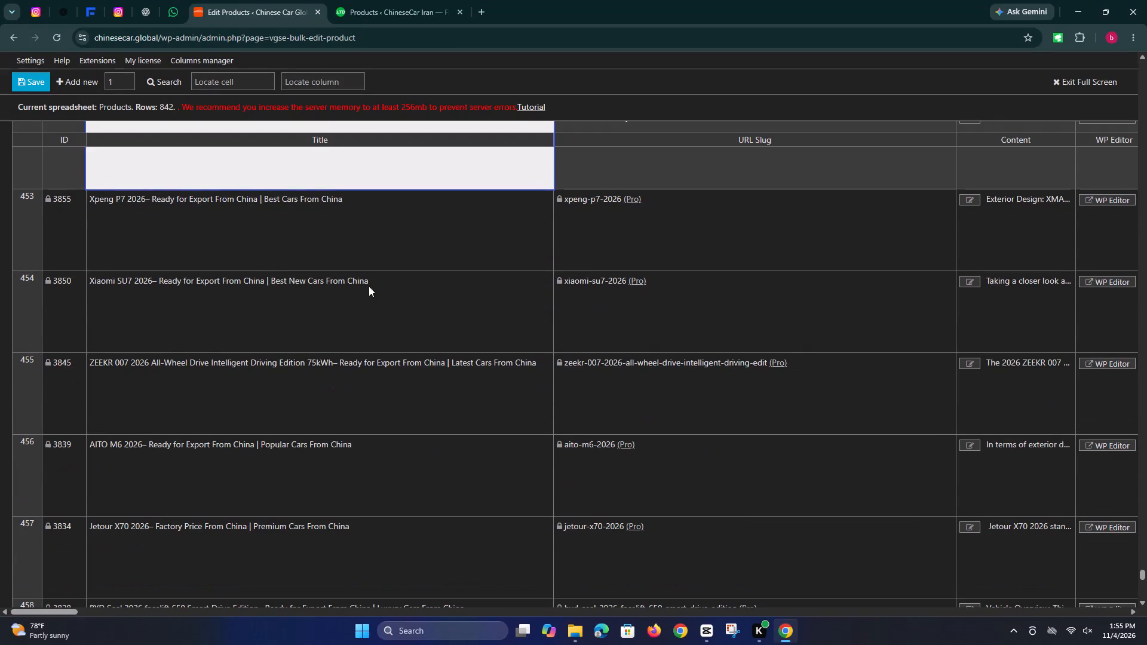
Append " - Chinesecar" to the titles of Xpeng P7 in row 453 and Xiaomi SU7 in row 454.
{"action": "triple_click", "coordinate": [344, 235]}
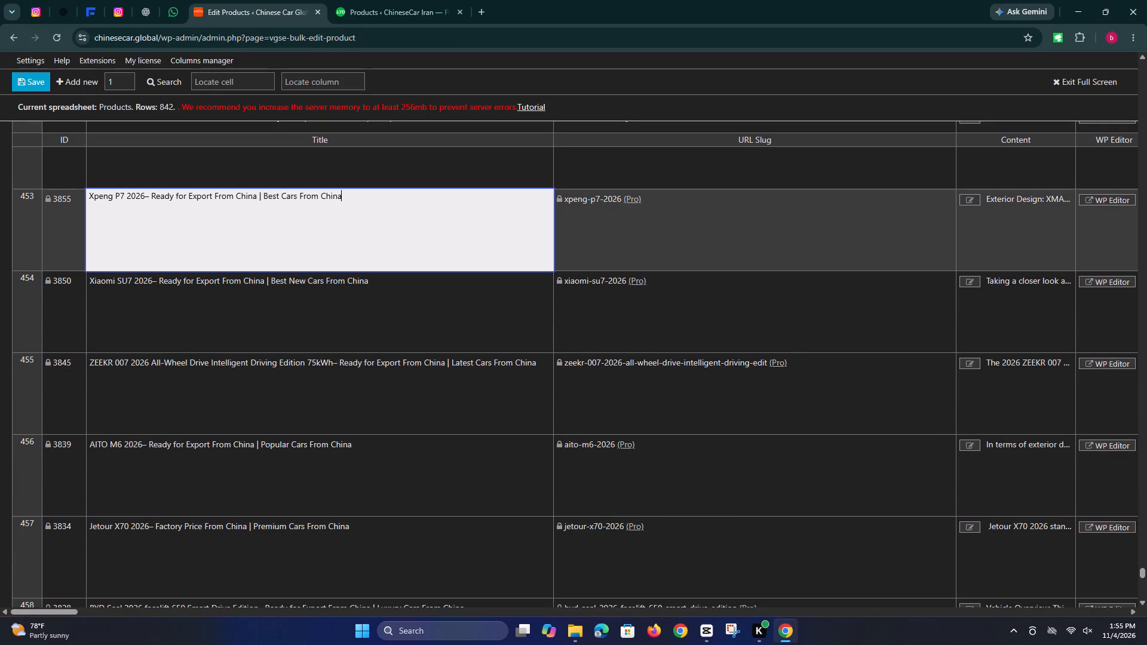
{"action": "right_click", "coordinate": [346, 197]}
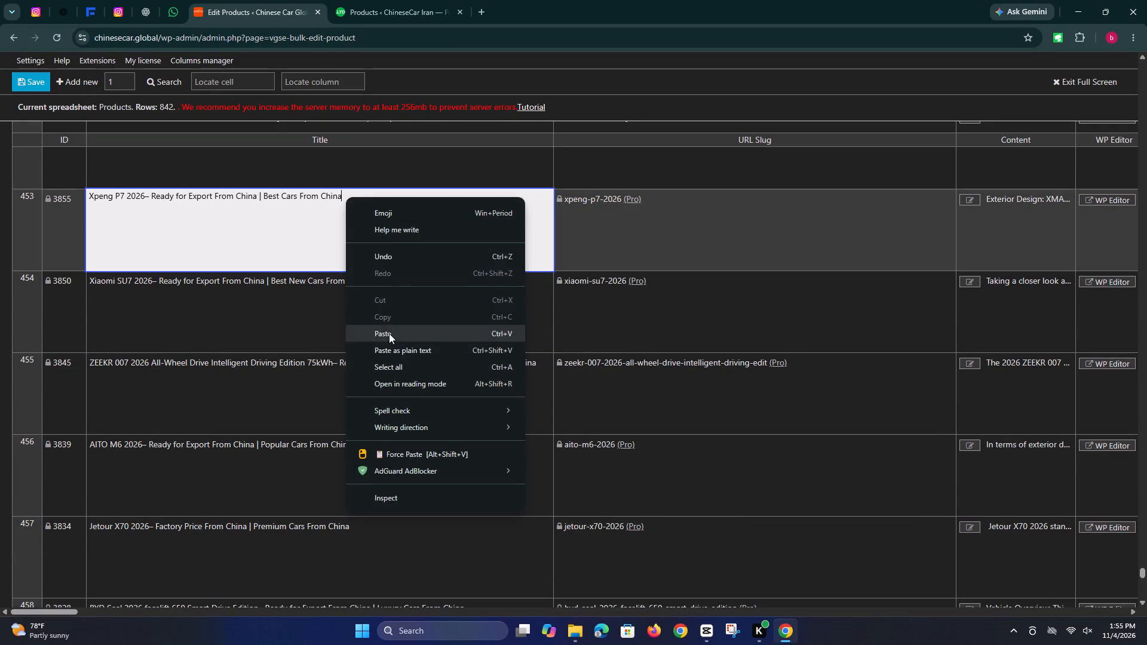
{"action": "left_click", "coordinate": [389, 333]}
{"action": "double_click", "coordinate": [403, 311]}
{"action": "right_click", "coordinate": [376, 279]}
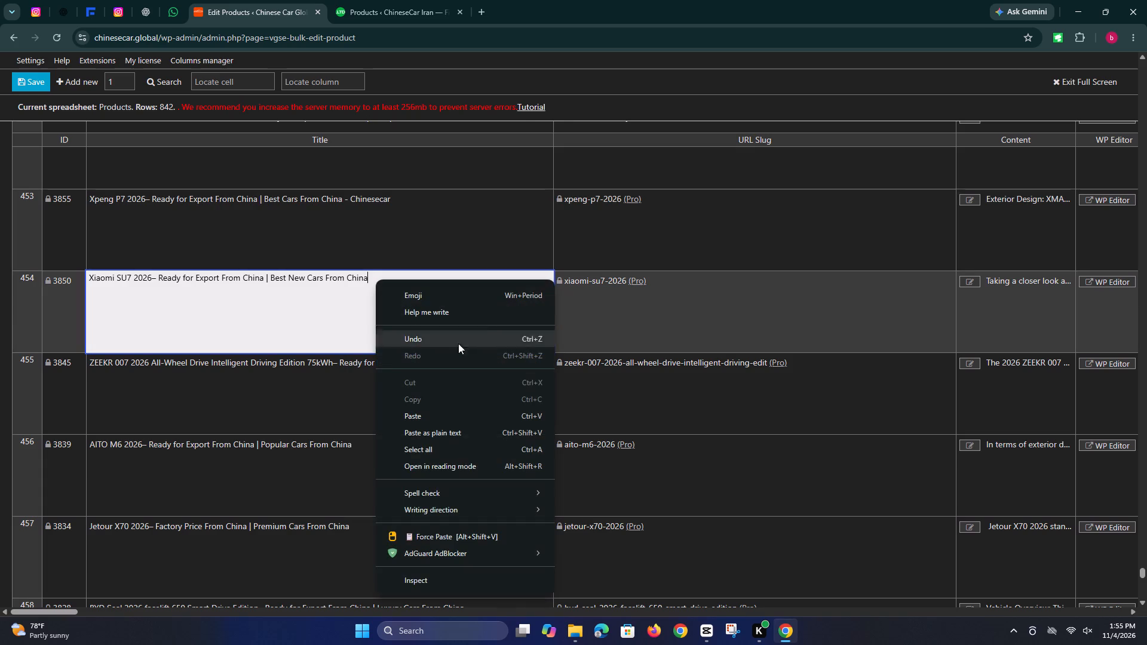
{"action": "left_click", "coordinate": [425, 416]}
Append " - Chinesecar" to the titles of ZEEKR 007 in row 455 and AITO M6 in row 456.
{"action": "double_click", "coordinate": [428, 386]}
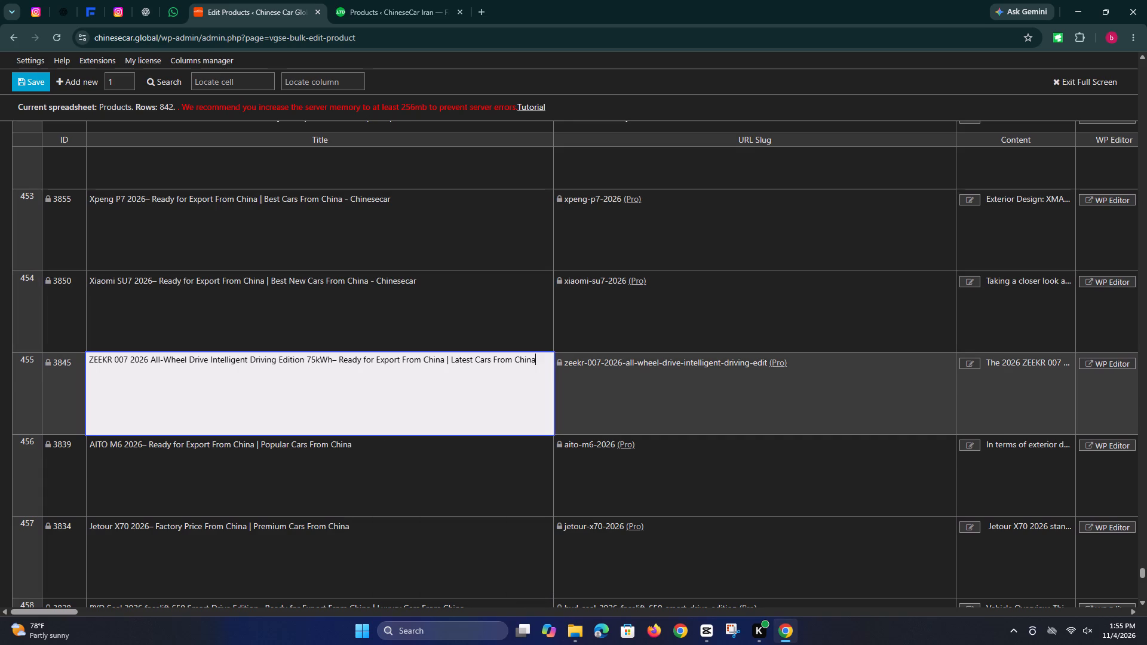
{"action": "right_click", "coordinate": [536, 357]}
{"action": "left_click", "coordinate": [576, 184]}
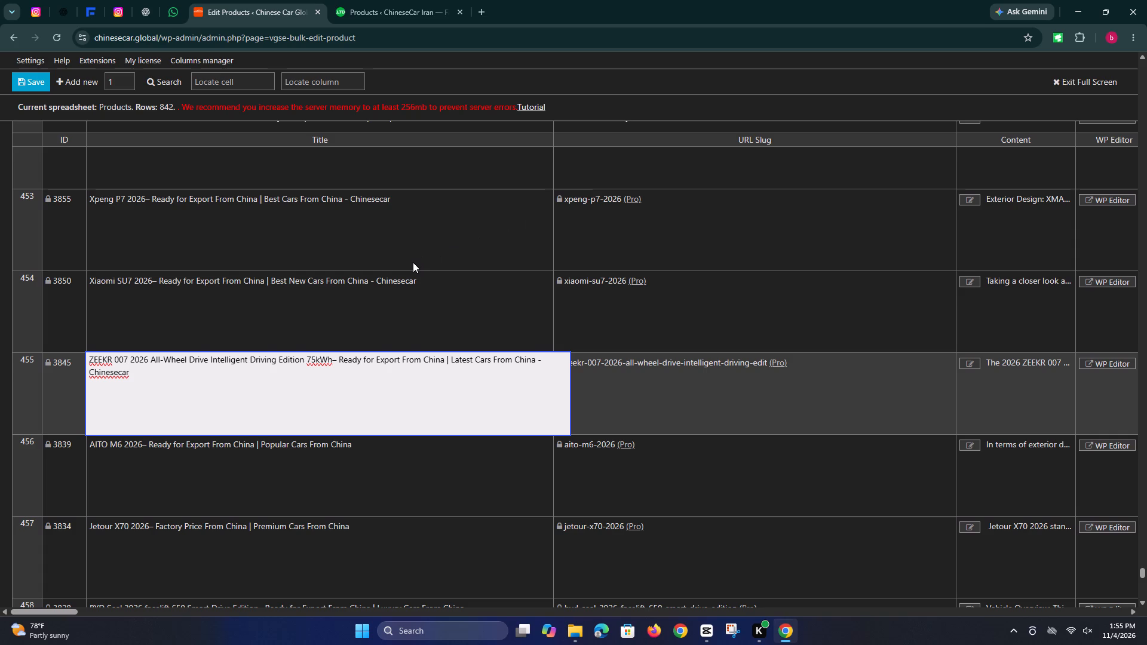
{"action": "scroll", "coordinate": [413, 262], "scroll_direction": "down", "scroll_amount": 2}
{"action": "triple_click", "coordinate": [344, 358]}
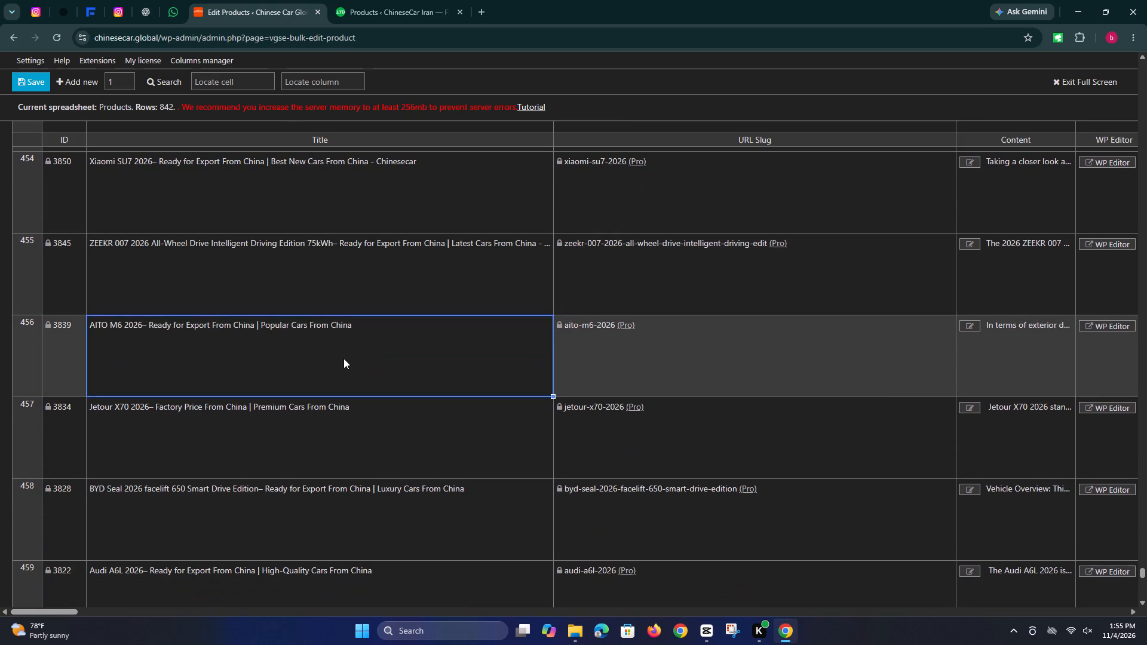
{"action": "right_click", "coordinate": [354, 322]}
{"action": "left_click", "coordinate": [409, 144]}
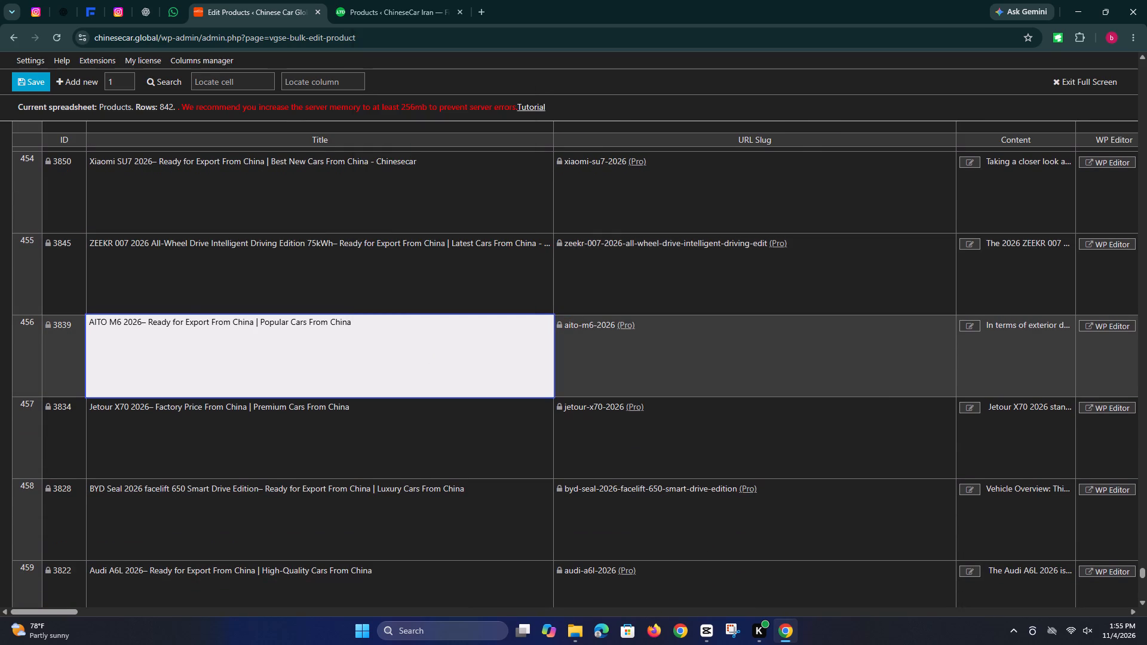
Append " - Chinesecar" to the titles of Jetour X70 in row 457 and BYD Seal in row 458.
{"action": "scroll", "coordinate": [378, 333], "scroll_direction": "down", "scroll_amount": 3}
{"action": "triple_click", "coordinate": [304, 271]}
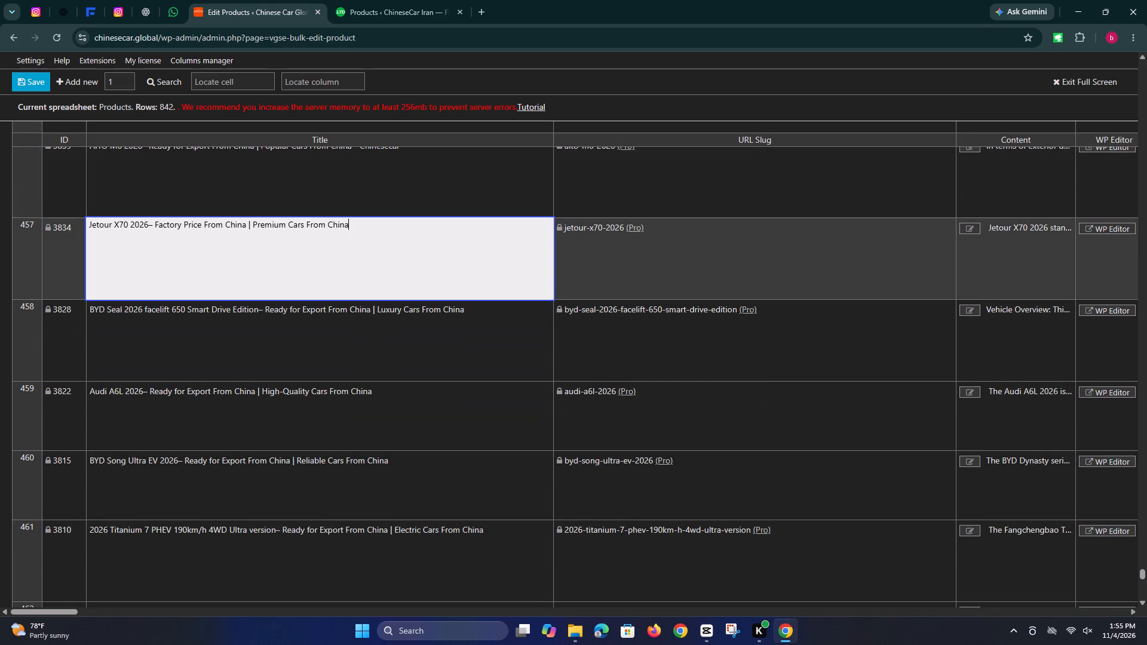
{"action": "right_click", "coordinate": [361, 226]}
{"action": "left_click", "coordinate": [405, 370]}
{"action": "double_click", "coordinate": [373, 348]}
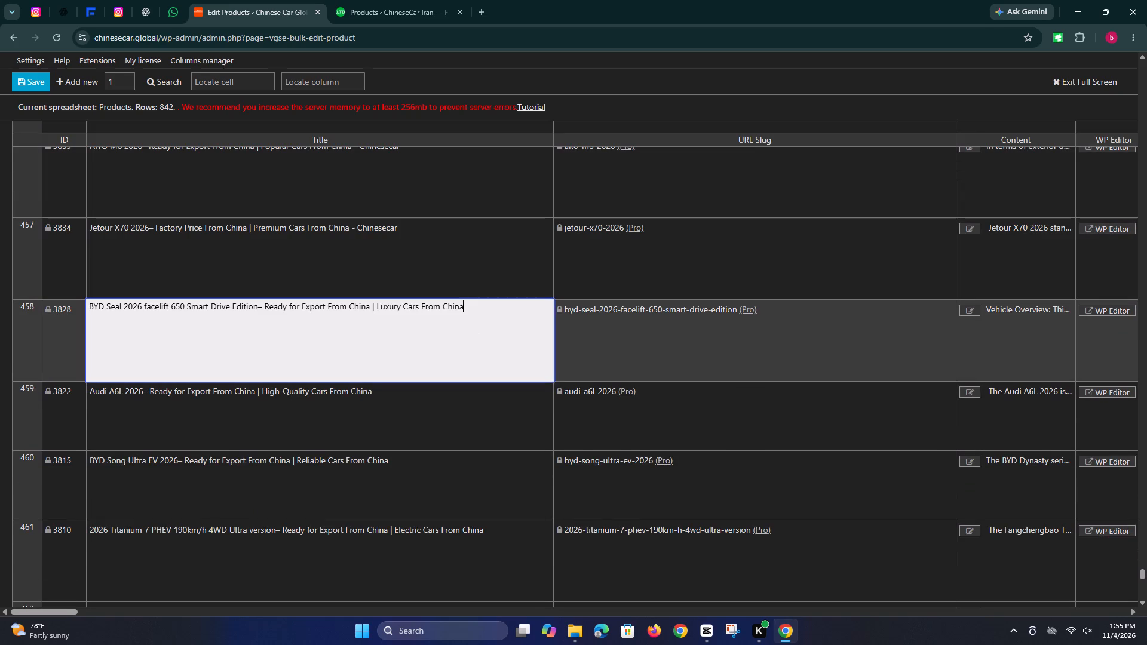
{"action": "right_click", "coordinate": [474, 309]}
{"action": "left_click", "coordinate": [523, 443]}
Append " - Chinesecar" to the titles of Audi A6L in row 459 and BYD Song Ultra EV in row 460.
{"action": "scroll", "coordinate": [425, 411], "scroll_direction": "down", "scroll_amount": 2}
{"action": "triple_click", "coordinate": [369, 287]}
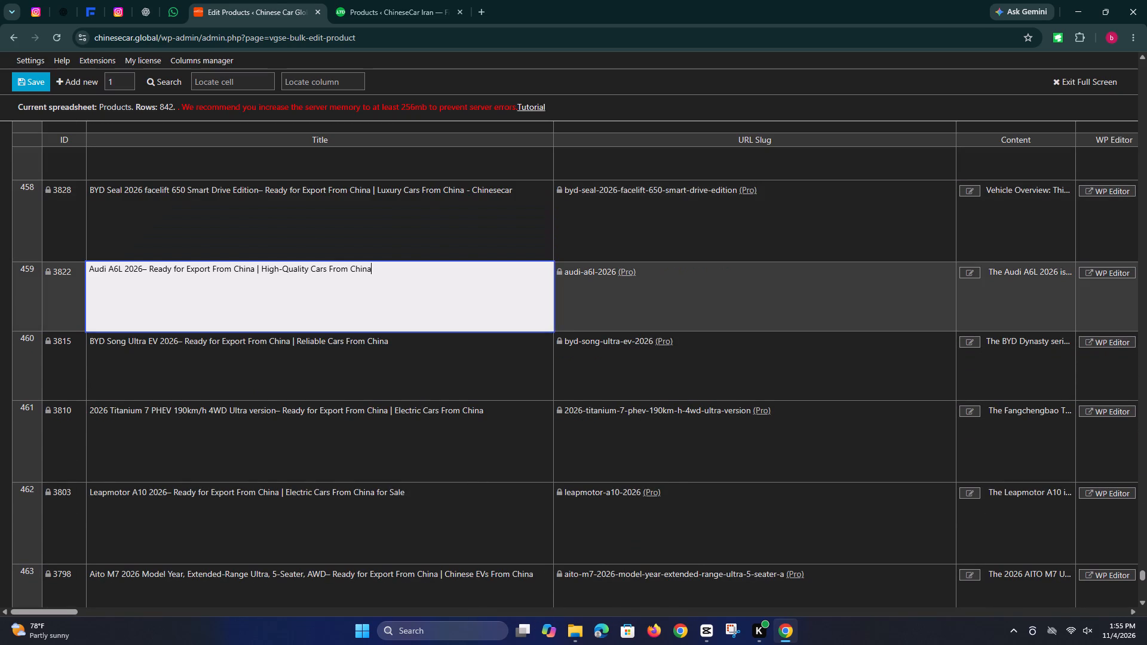
{"action": "right_click", "coordinate": [382, 271]}
{"action": "left_click", "coordinate": [433, 408]}
{"action": "double_click", "coordinate": [401, 379]}
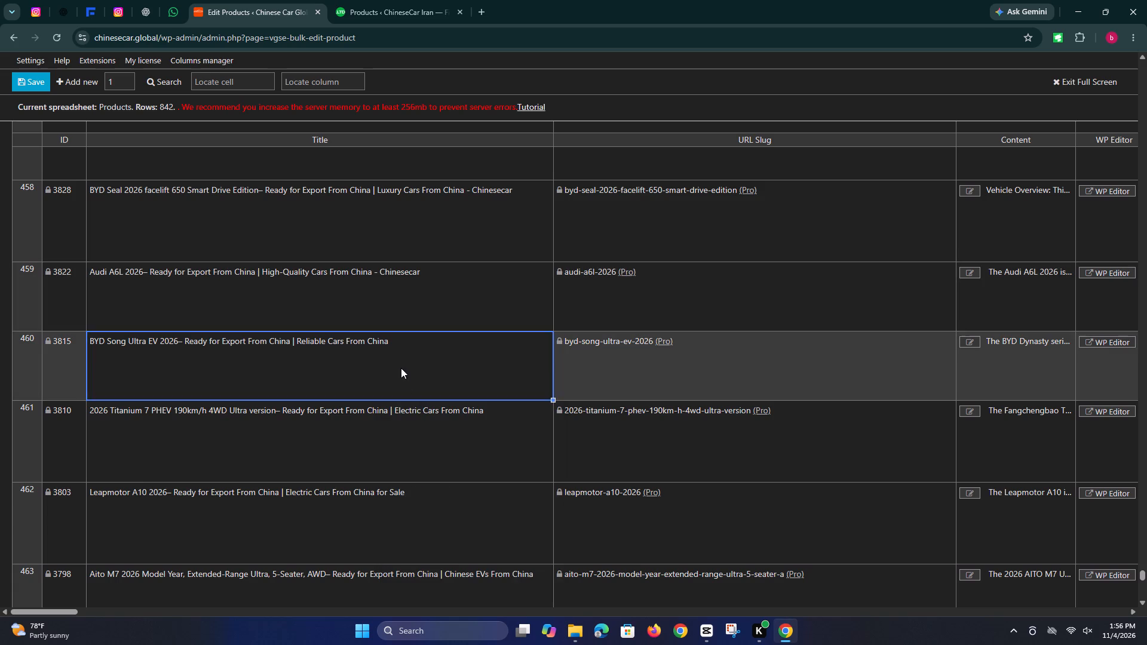
{"action": "right_click", "coordinate": [395, 340]}
{"action": "left_click", "coordinate": [428, 159]}
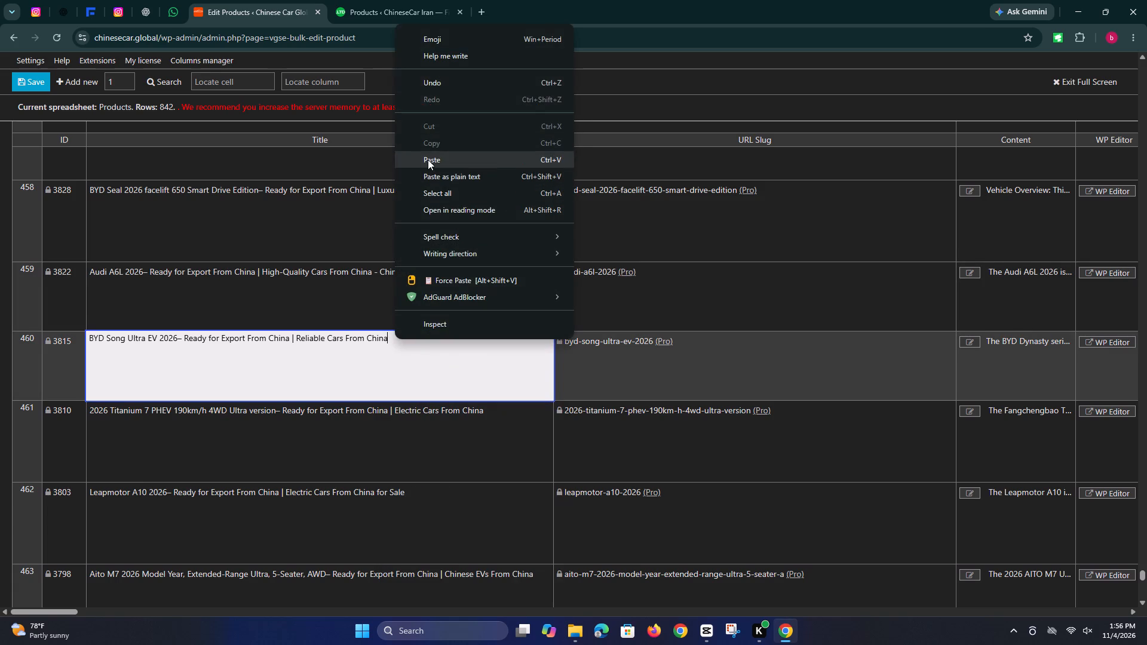
Append " - Chinesecar" to the titles of Titanium 7 PHEV in row 461 and Leapmotor A10 in row 462.
{"action": "scroll", "coordinate": [434, 353], "scroll_direction": "down", "scroll_amount": 3}
{"action": "triple_click", "coordinate": [378, 271]}
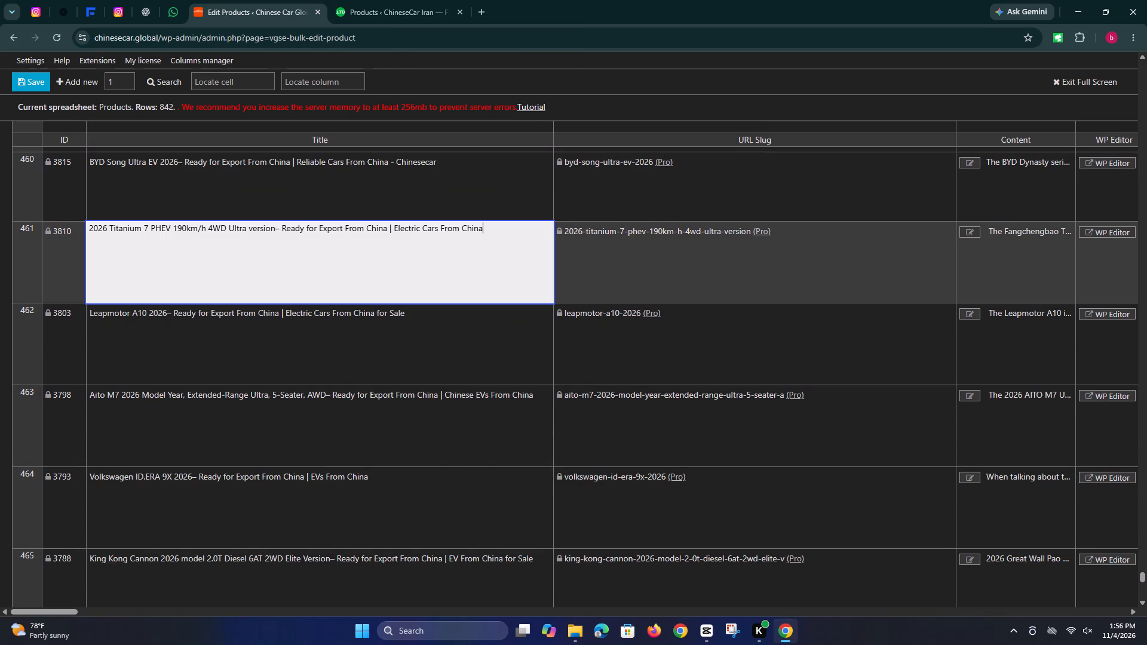
{"action": "right_click", "coordinate": [483, 229]}
{"action": "left_click", "coordinate": [525, 373]}
{"action": "double_click", "coordinate": [403, 350]}
{"action": "right_click", "coordinate": [410, 314]}
{"action": "left_click", "coordinate": [472, 444]}
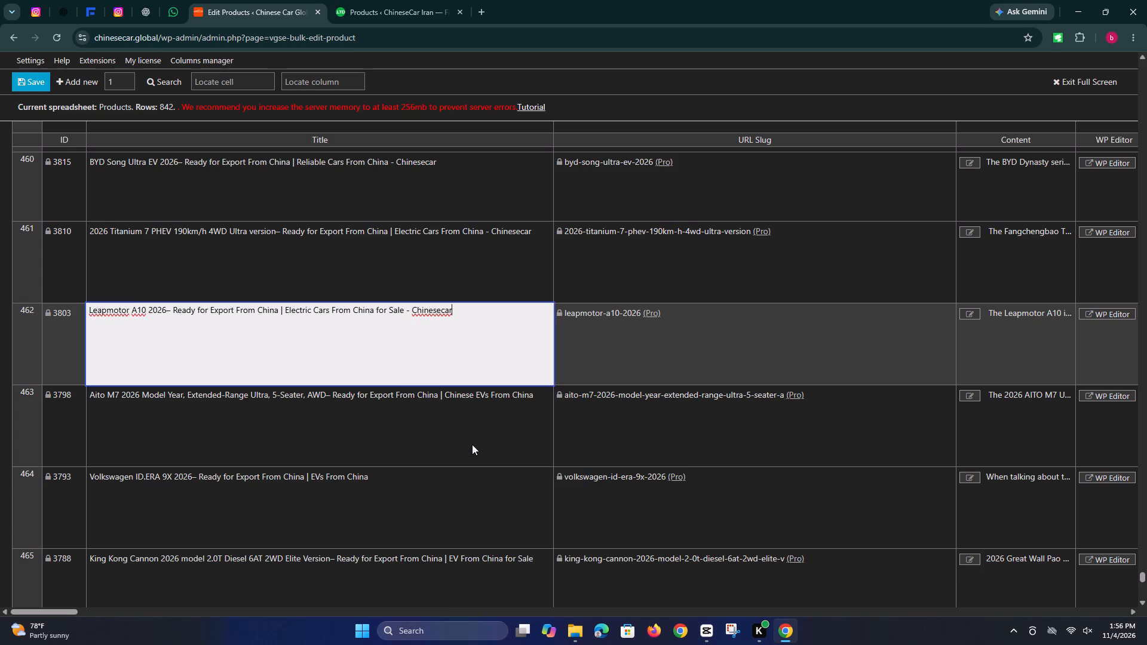
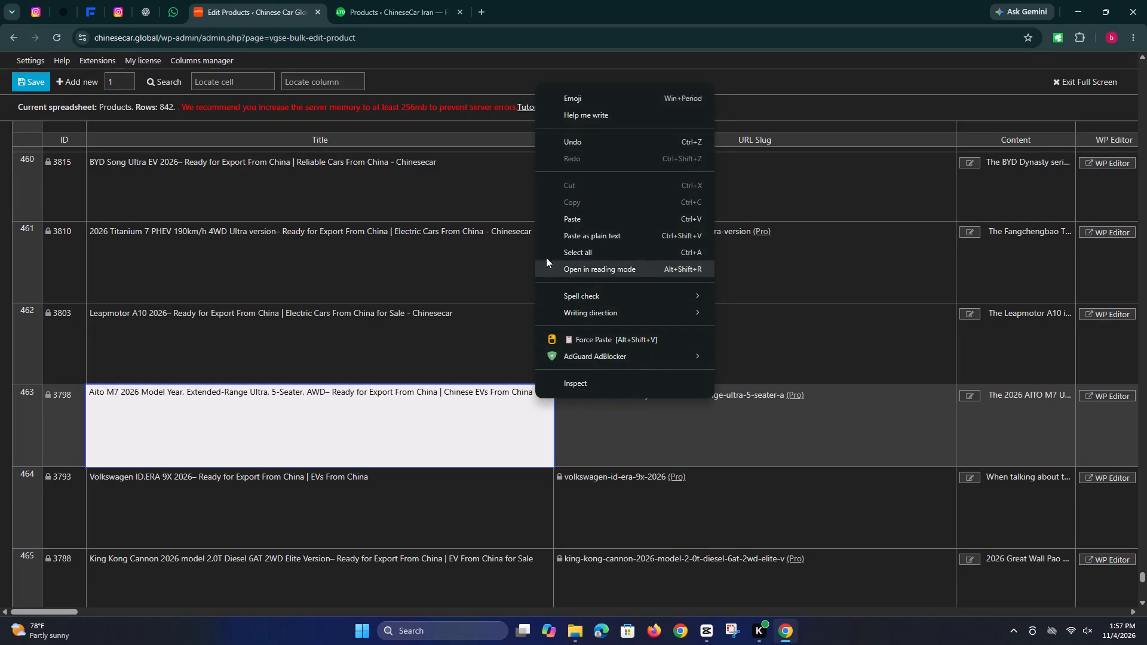
Append " - Chinesecar" to the titles of Aito M7 in row 463 and Volkswagen ID.ERA 9X in row 464.
{"action": "left_click", "coordinate": [578, 224]}
{"action": "scroll", "coordinate": [456, 407], "scroll_direction": "down", "scroll_amount": 3}
{"action": "triple_click", "coordinate": [359, 320]}
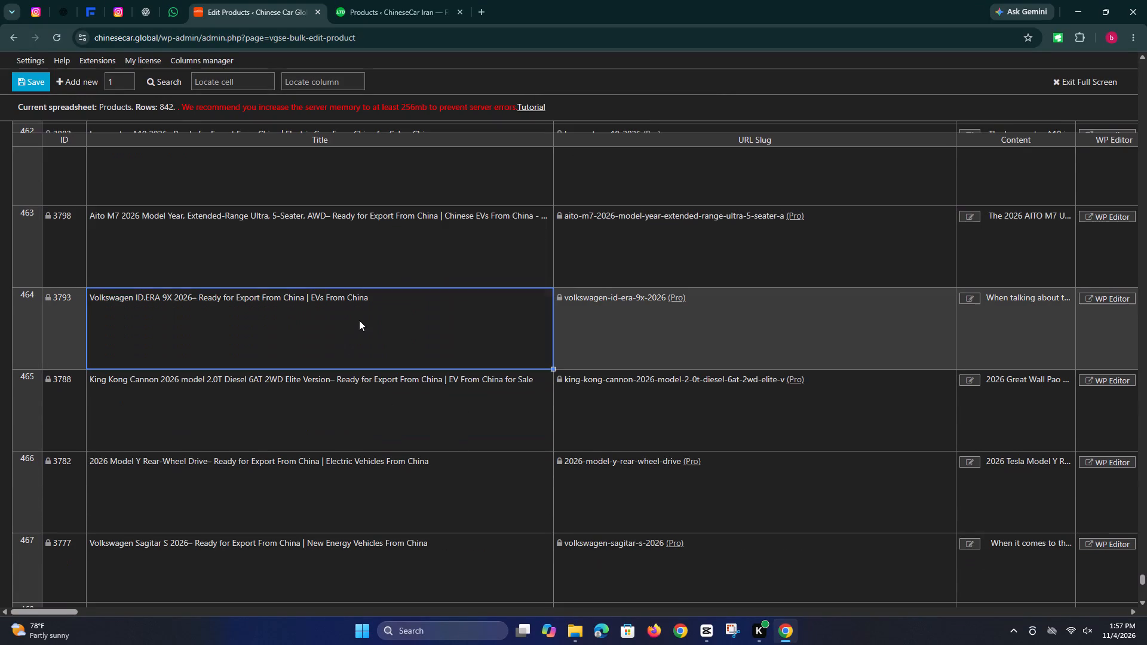
{"action": "right_click", "coordinate": [368, 297]}
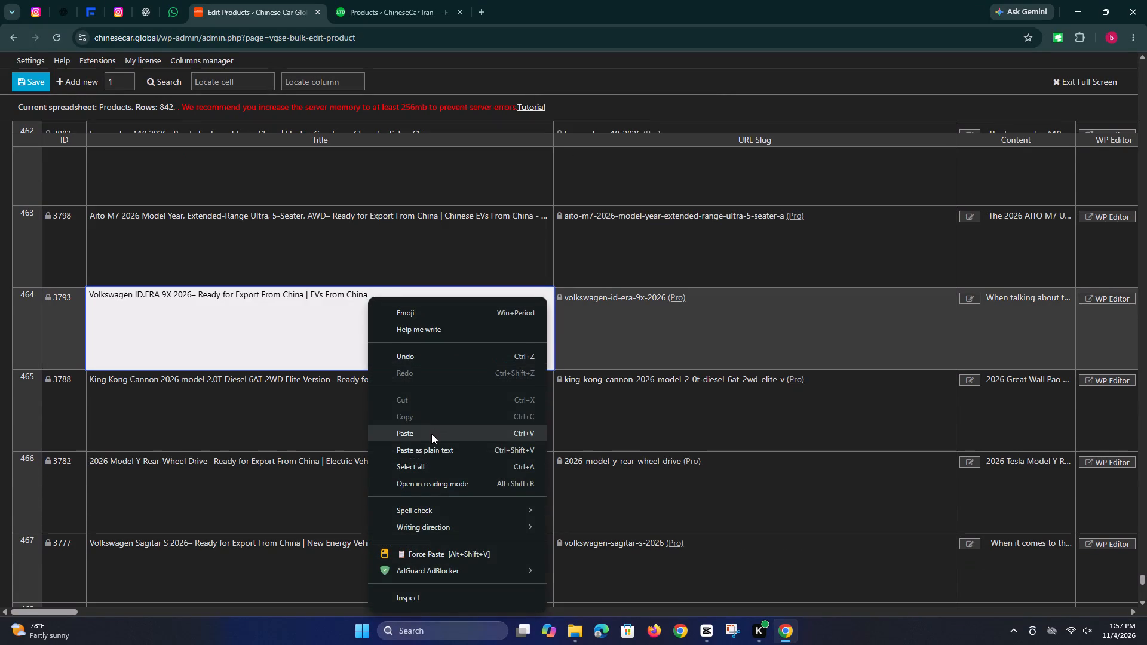
{"action": "left_click", "coordinate": [431, 434]}
Append " - Chinesecar" to the titles of King Kong Cannon in row 465 and Model Y Rear-Wheel Drive in row 466.
{"action": "double_click", "coordinate": [428, 428]}
{"action": "right_click", "coordinate": [539, 377]}
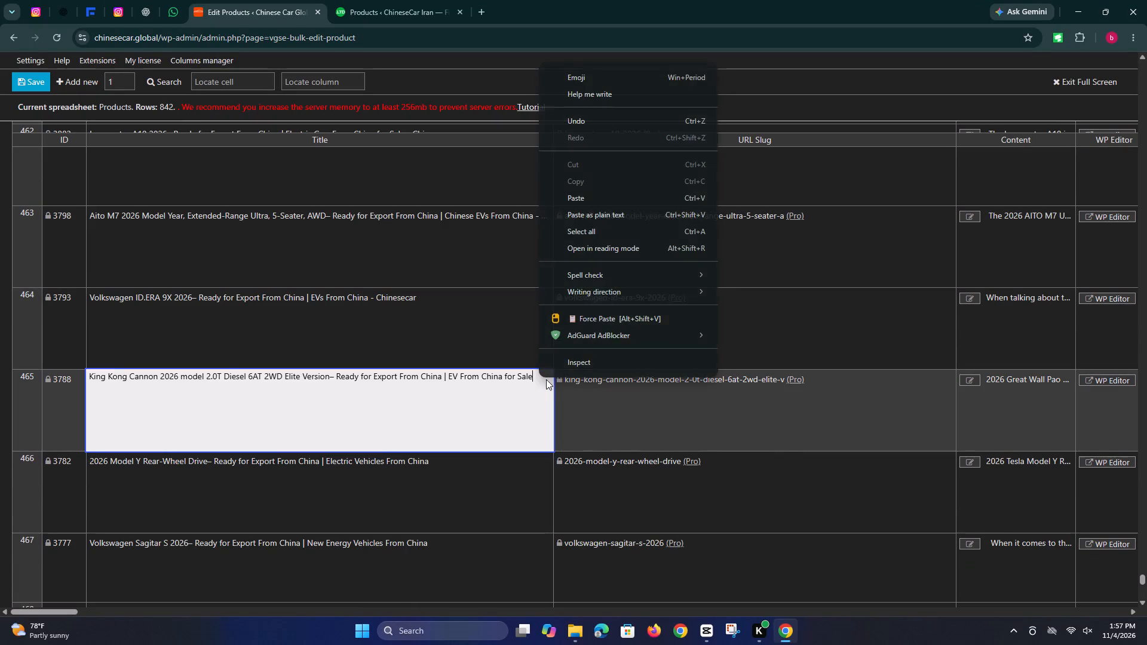
{"action": "left_click", "coordinate": [579, 202]}
{"action": "scroll", "coordinate": [412, 366], "scroll_direction": "down", "scroll_amount": 4}
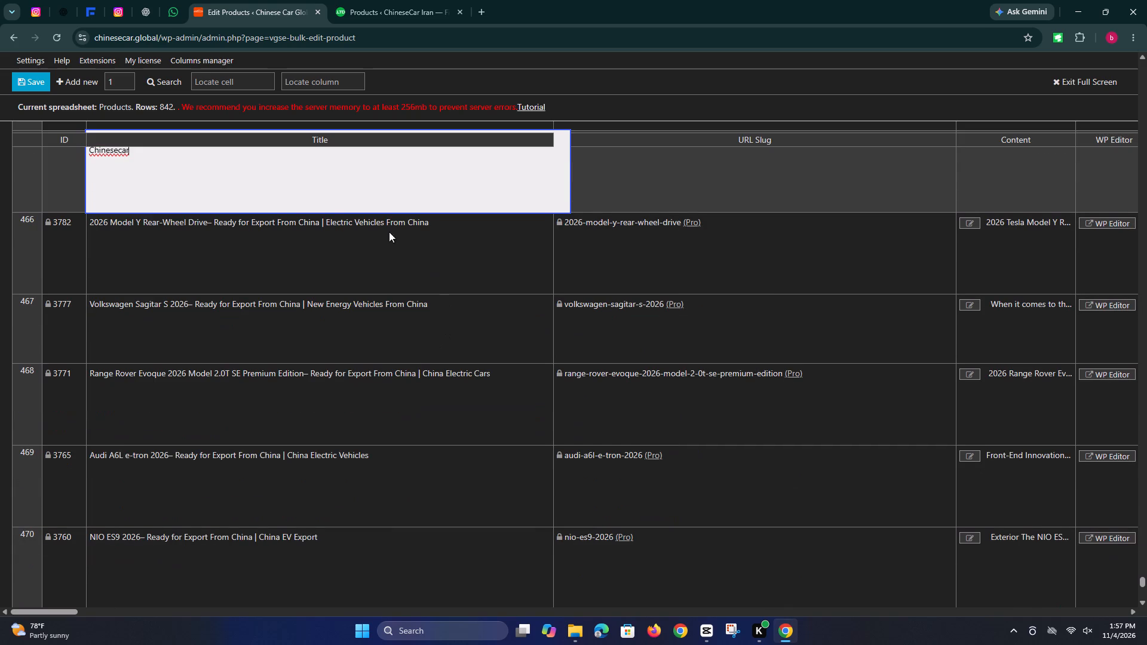
{"action": "triple_click", "coordinate": [403, 242]}
{"action": "right_click", "coordinate": [436, 222]}
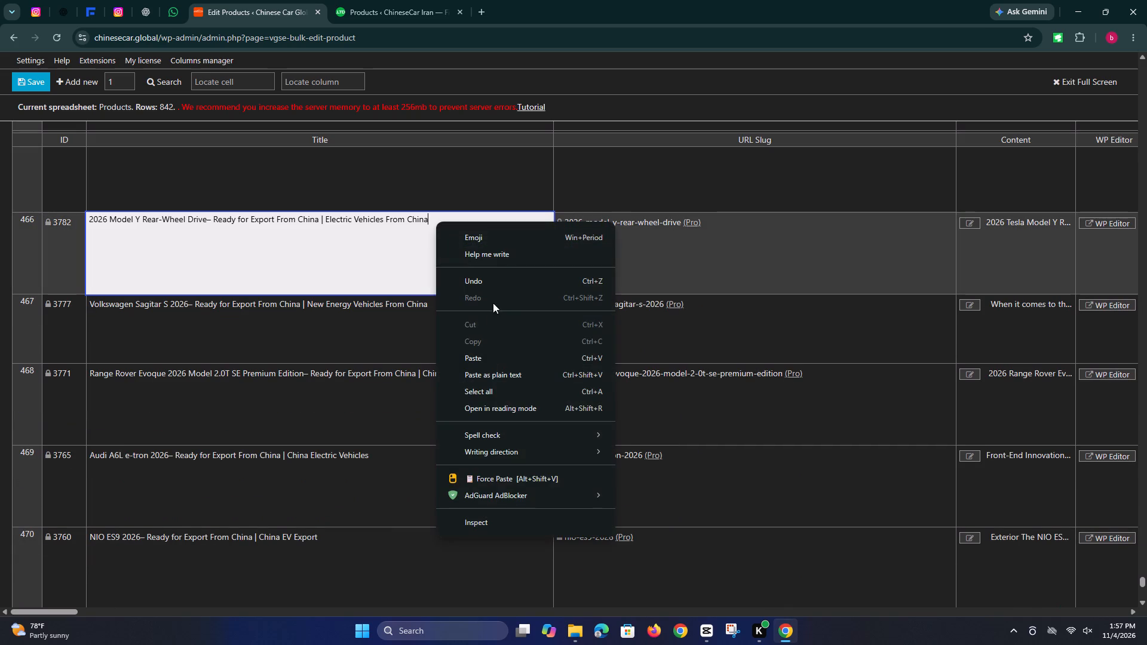
{"action": "left_click", "coordinate": [482, 359]}
Append " - Chinesecar" to the titles of Volkswagen Sagitar S in row 467 and Range Rover Evoque in row 468.
{"action": "double_click", "coordinate": [416, 339]}
{"action": "right_click", "coordinate": [430, 303]}
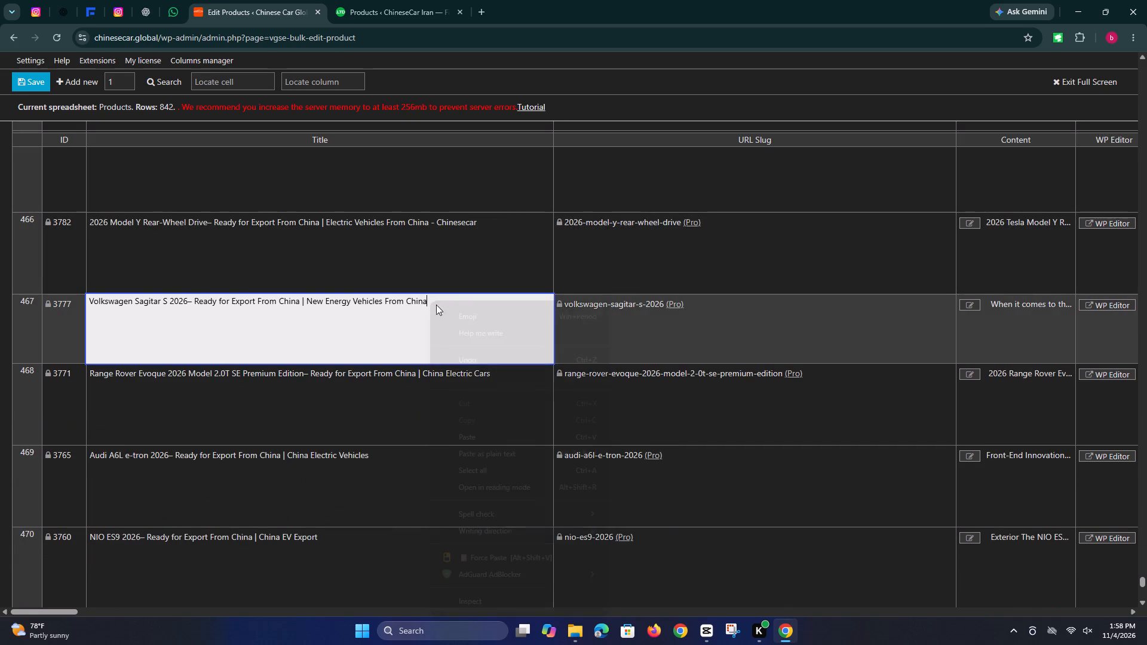
{"action": "left_click", "coordinate": [475, 434]}
{"action": "double_click", "coordinate": [434, 414]}
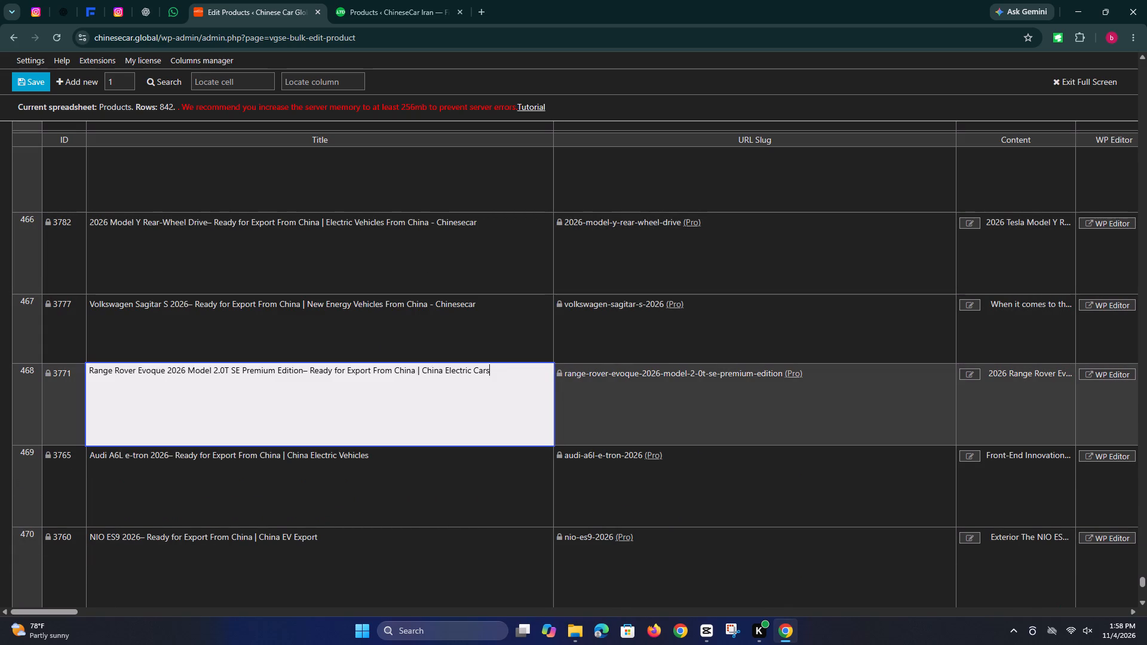
{"action": "right_click", "coordinate": [495, 373]}
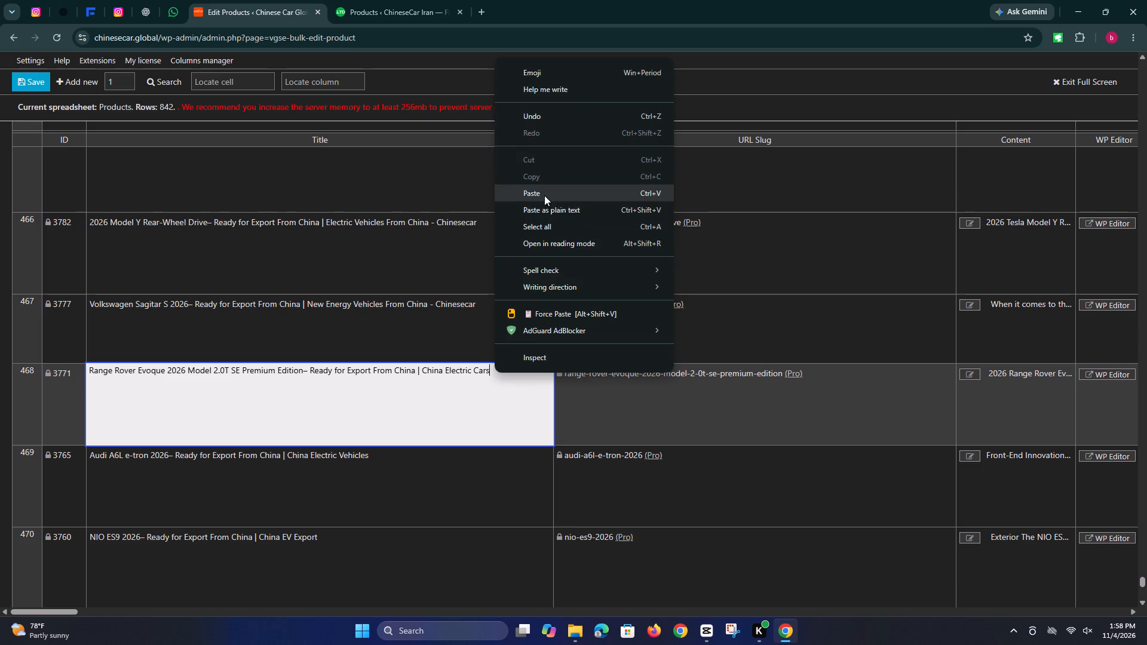
{"action": "left_click", "coordinate": [544, 195]}
{"action": "middle_click", "coordinate": [1104, 164]}
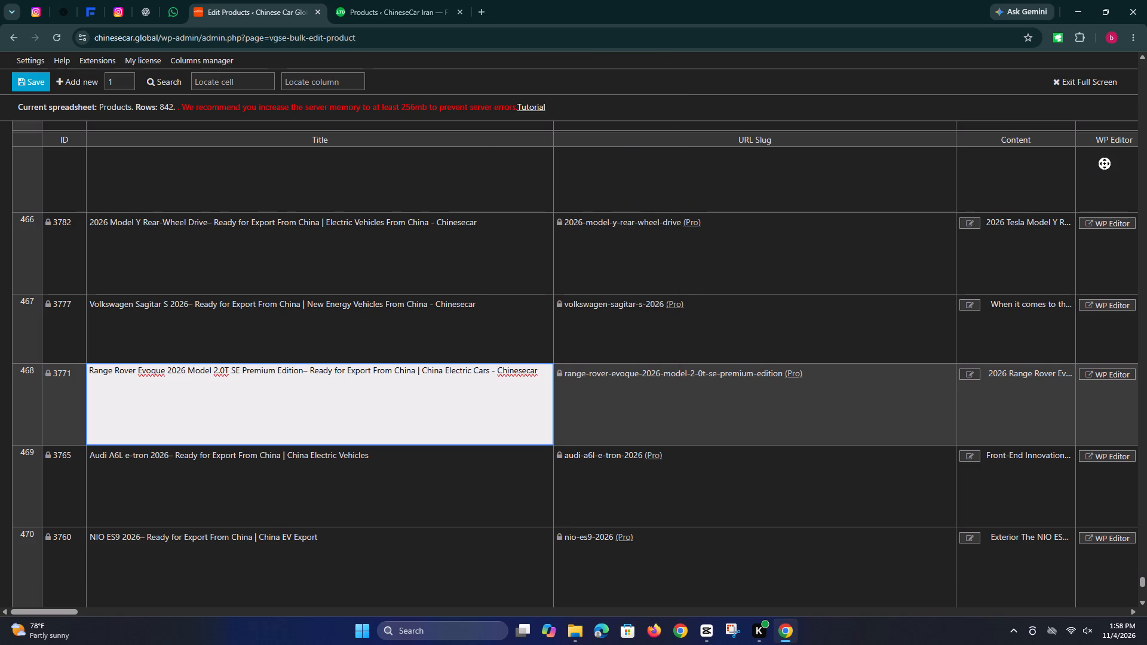
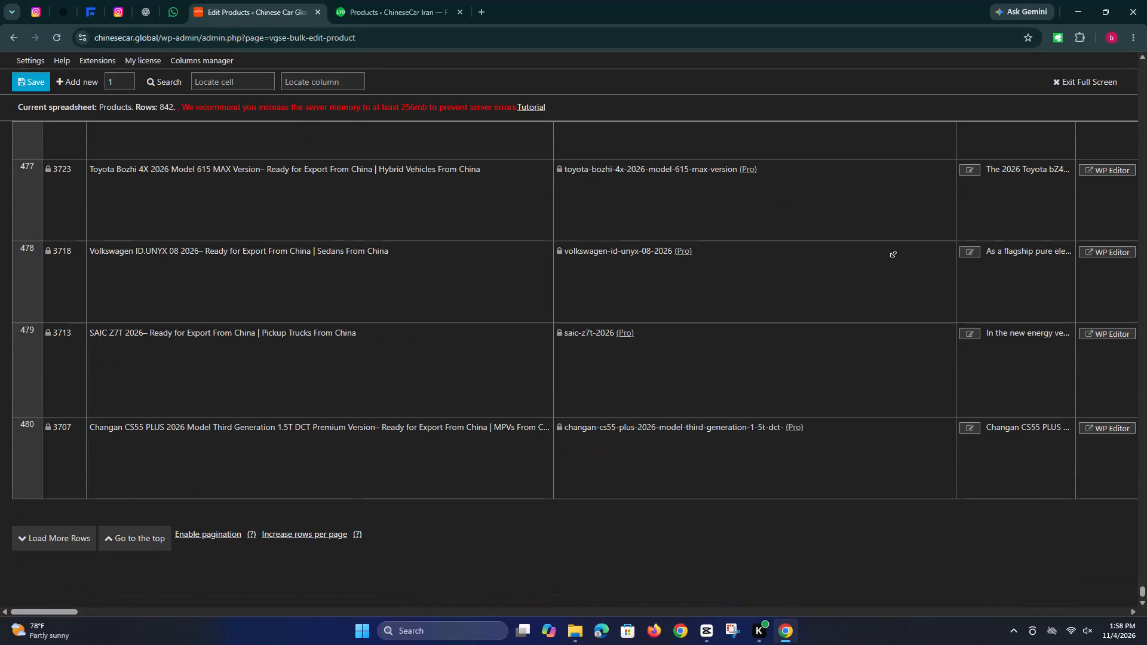
Load more product rows below row 480 in the spreadsheet.
{"action": "scroll", "coordinate": [895, 253], "scroll_direction": "down", "scroll_amount": 3}
{"action": "scroll", "coordinate": [886, 254], "scroll_direction": "up", "scroll_amount": 4}
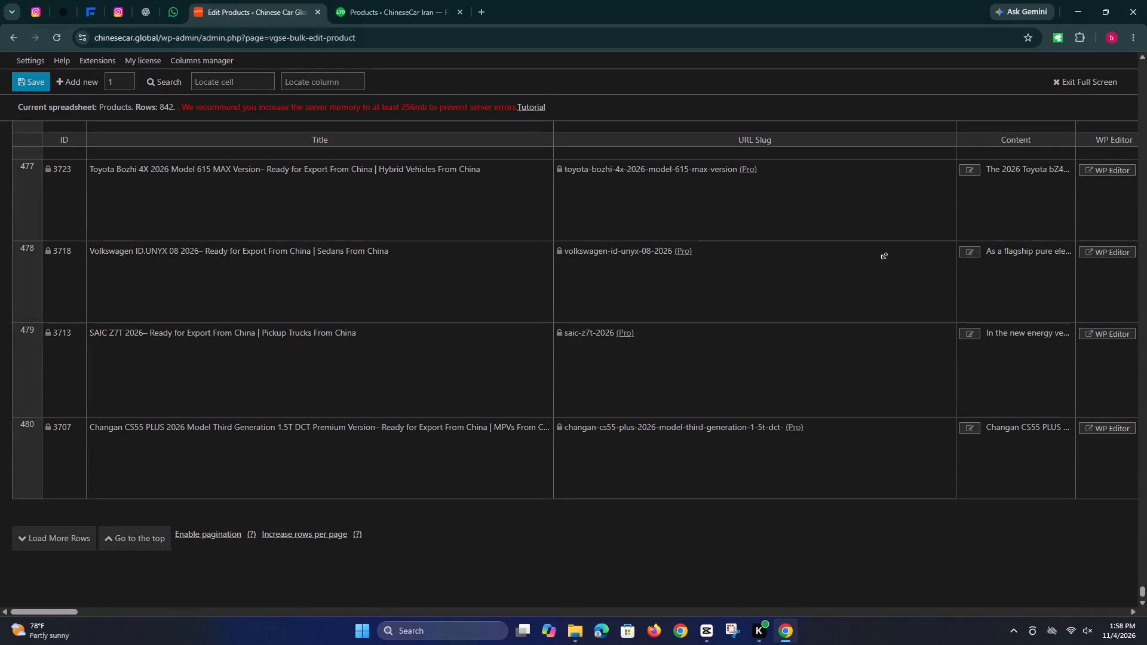
{"action": "scroll", "coordinate": [886, 254], "scroll_direction": "up", "scroll_amount": 7}
{"action": "scroll", "coordinate": [966, 302], "scroll_direction": "up", "scroll_amount": 1}
{"action": "scroll", "coordinate": [1056, 309], "scroll_direction": "up", "scroll_amount": 5}
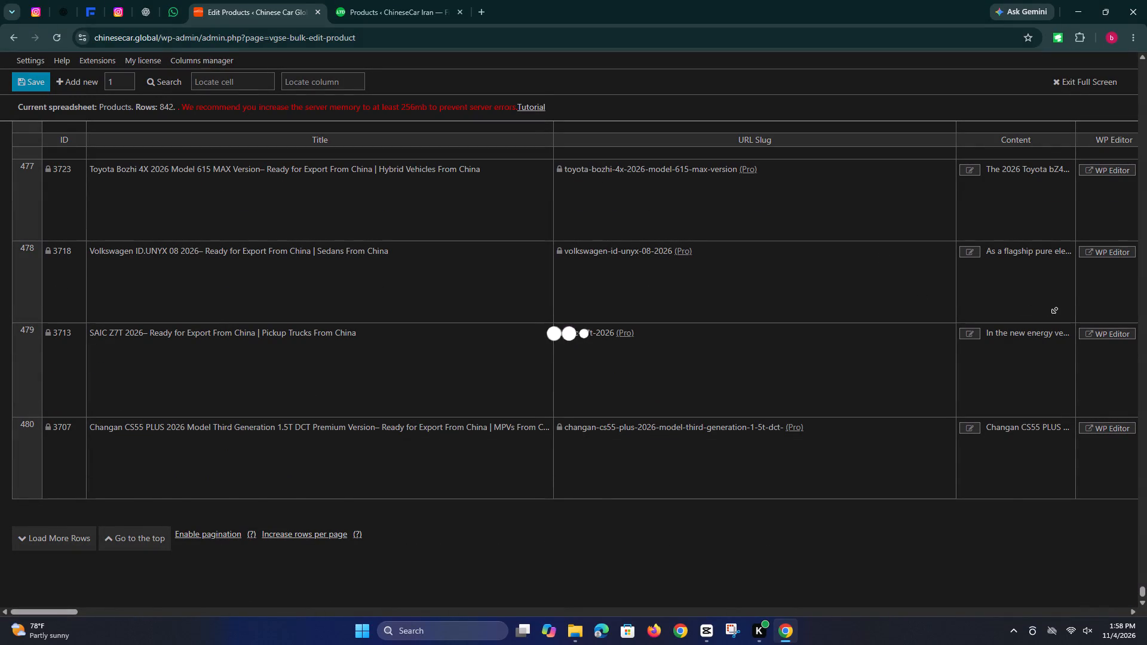
{"action": "left_click", "coordinate": [1051, 309]}
{"action": "scroll", "coordinate": [1045, 300], "scroll_direction": "up", "scroll_amount": 16}
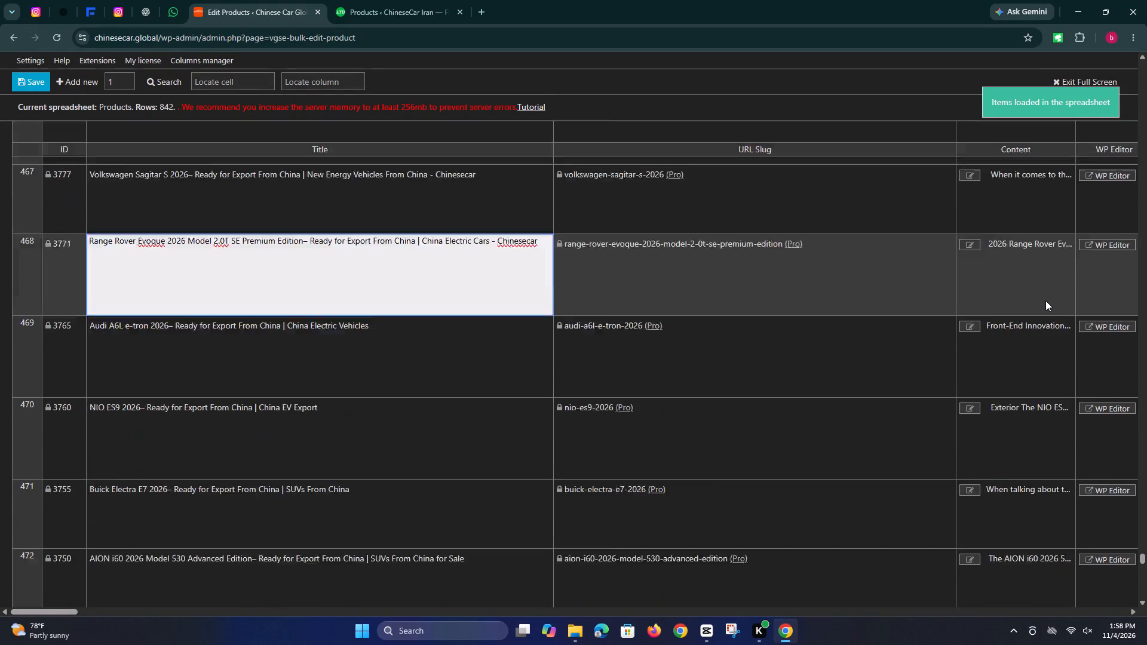
Append " - Chinesecar" to the titles of Audi A6L e-tron in row 469 and NIO ES9 in row 470.
{"action": "scroll", "coordinate": [1045, 300], "scroll_direction": "up", "scroll_amount": 4}
{"action": "scroll", "coordinate": [1045, 300], "scroll_direction": "down", "scroll_amount": 10}
{"action": "scroll", "coordinate": [540, 277], "scroll_direction": "up", "scroll_amount": 2}
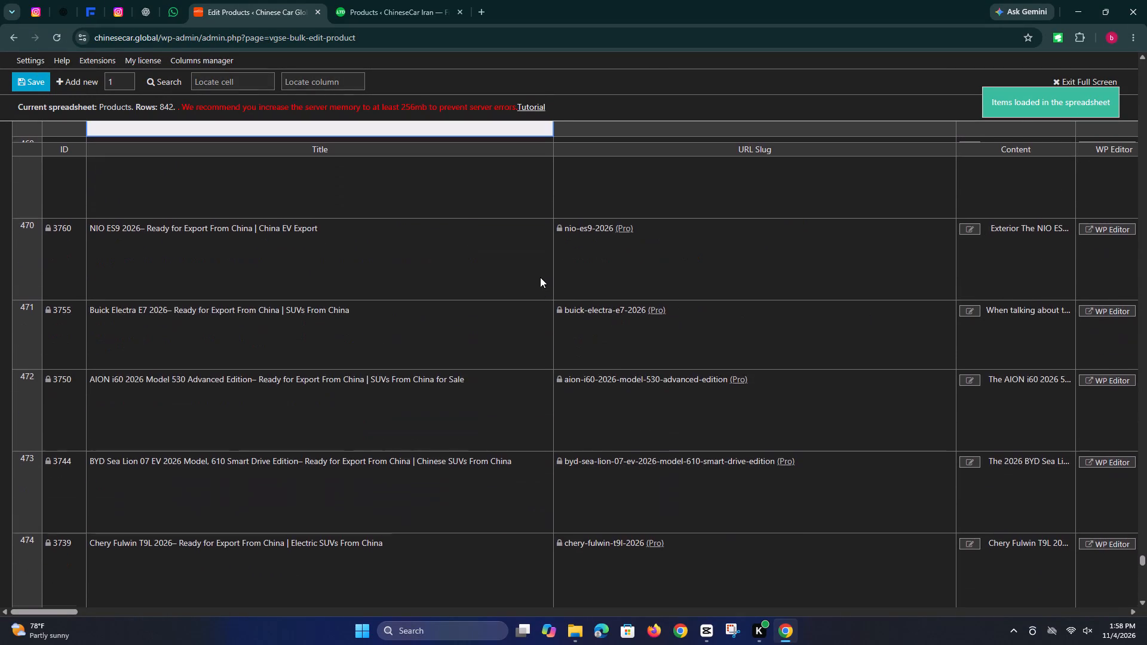
{"action": "triple_click", "coordinate": [354, 287]}
{"action": "right_click", "coordinate": [377, 256]}
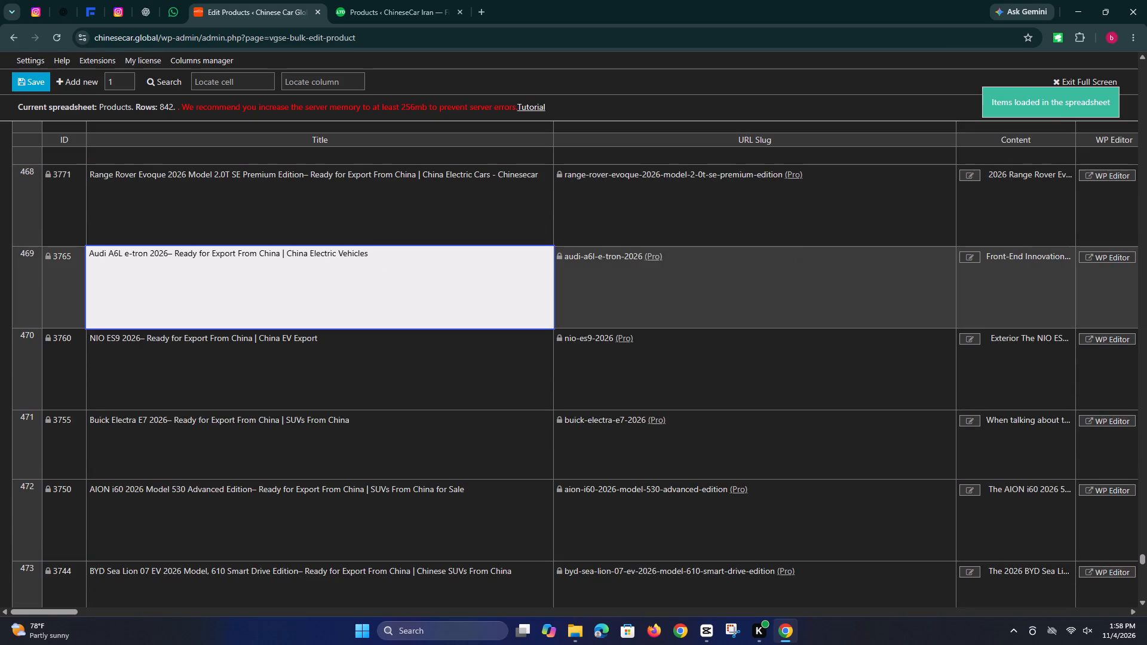
{"action": "left_click", "coordinate": [424, 392]}
{"action": "double_click", "coordinate": [360, 369]}
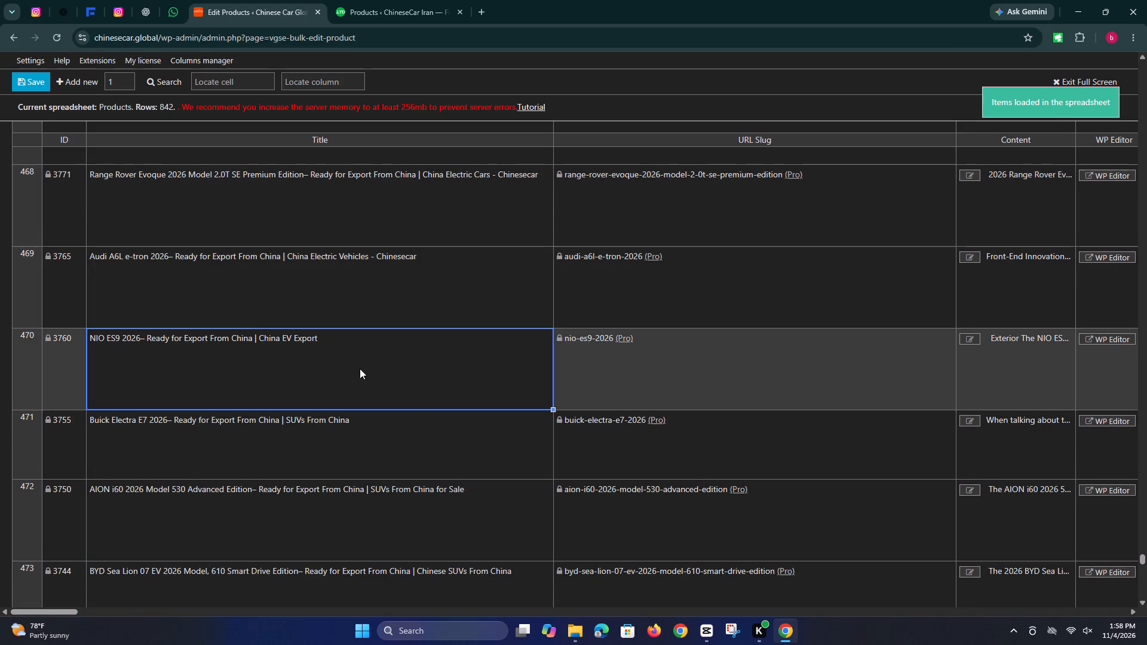
{"action": "right_click", "coordinate": [327, 339]}
{"action": "left_click", "coordinate": [372, 166]}
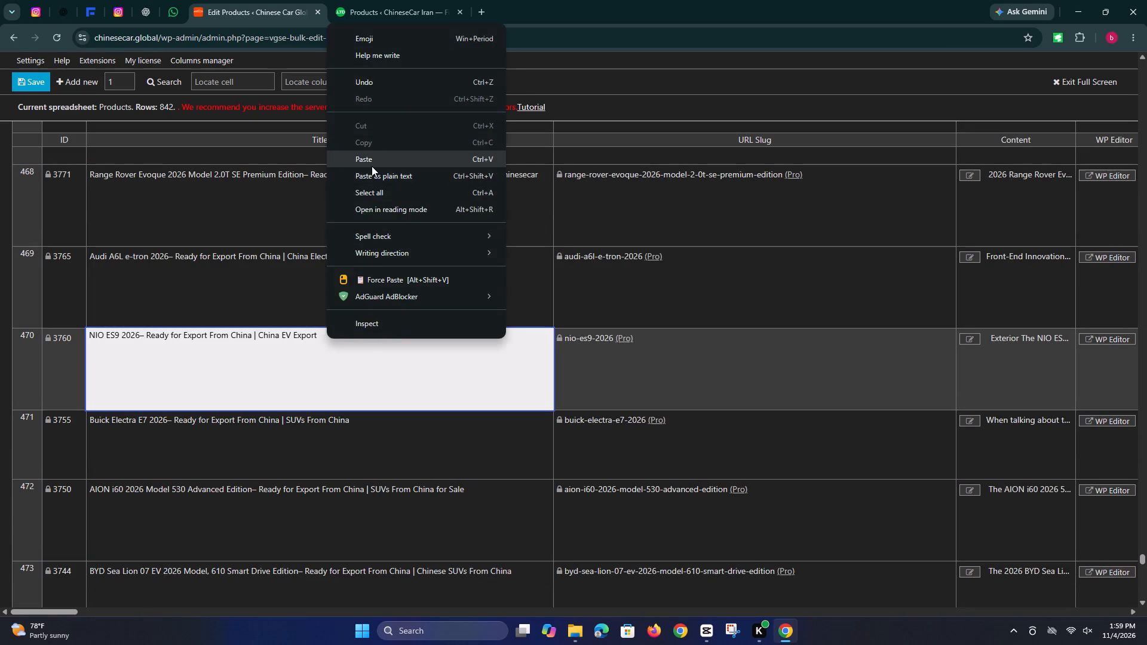
Append " - Chinesecar" to the titles of Buick Electra E7 in row 471 and AION i60 in row 472.
{"action": "scroll", "coordinate": [379, 403], "scroll_direction": "down", "scroll_amount": 2}
{"action": "triple_click", "coordinate": [346, 310]}
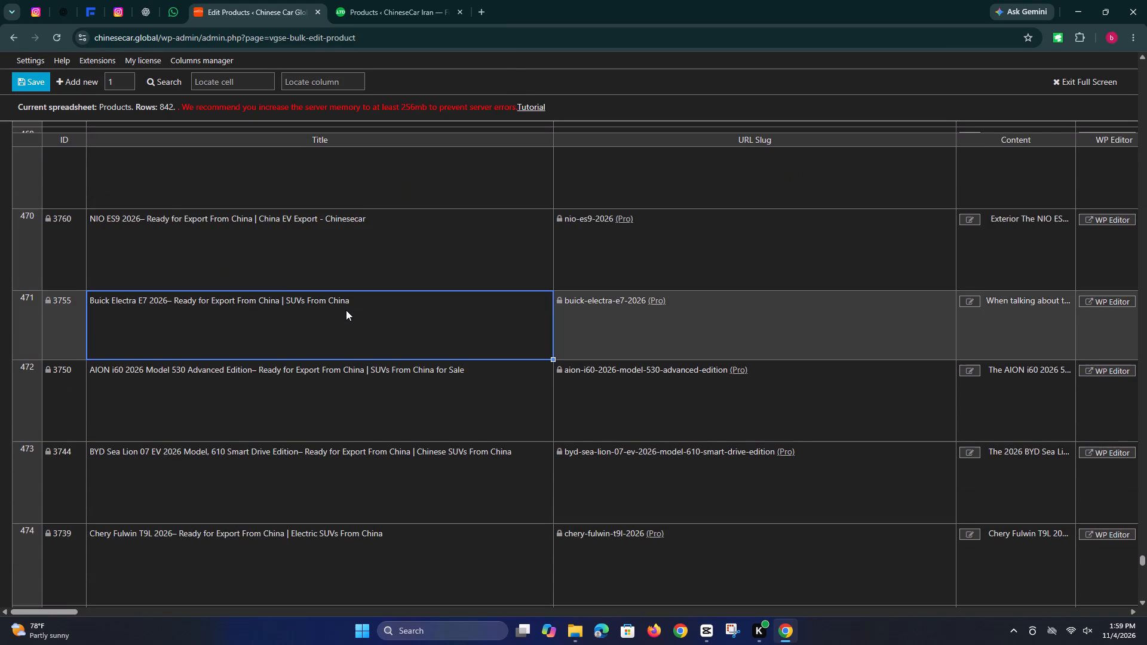
{"action": "right_click", "coordinate": [354, 296]}
{"action": "left_click", "coordinate": [407, 434]}
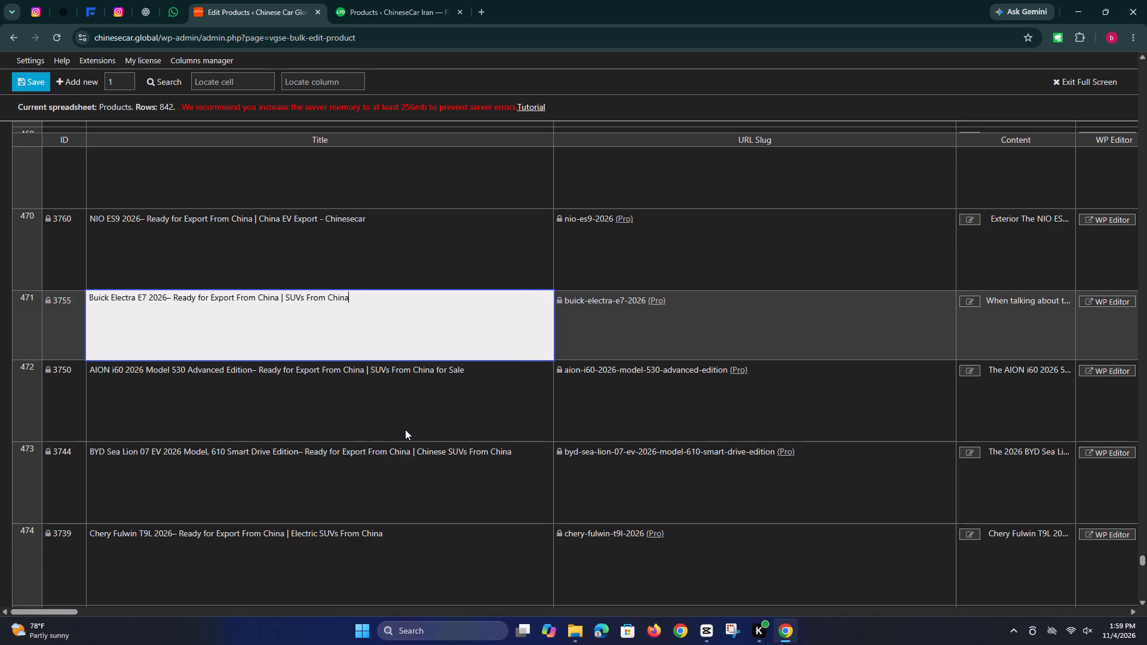
{"action": "scroll", "coordinate": [403, 400], "scroll_direction": "down", "scroll_amount": 2}
{"action": "triple_click", "coordinate": [486, 280]}
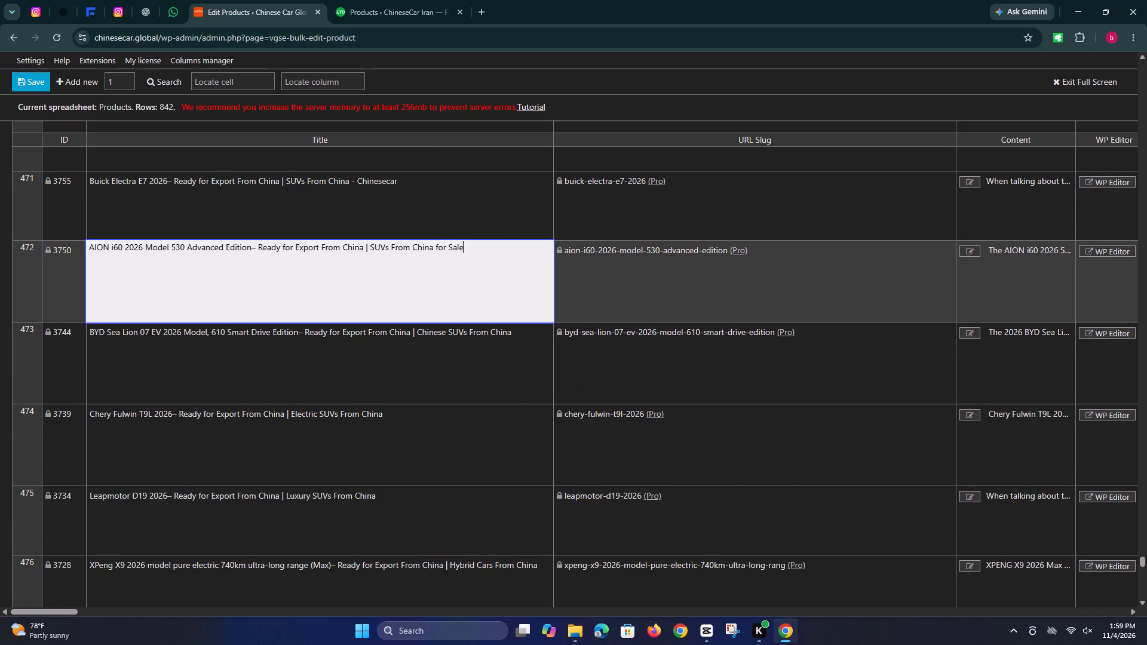
{"action": "right_click", "coordinate": [471, 252]}
{"action": "left_click", "coordinate": [513, 388]}
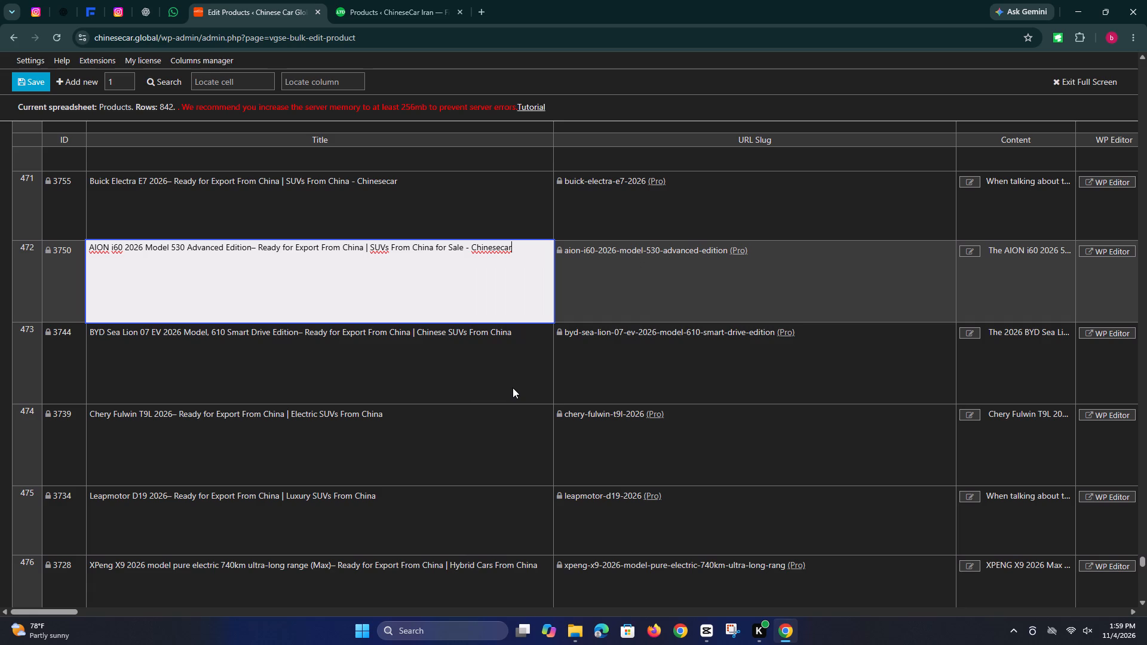
Append " - Chinesecar" to the titles of BYD Sea Lion 07 EV in row 473 and Chery Fulwin T9L in row 474.
{"action": "scroll", "coordinate": [513, 388], "scroll_direction": "down", "scroll_amount": 1}
{"action": "triple_click", "coordinate": [474, 315]}
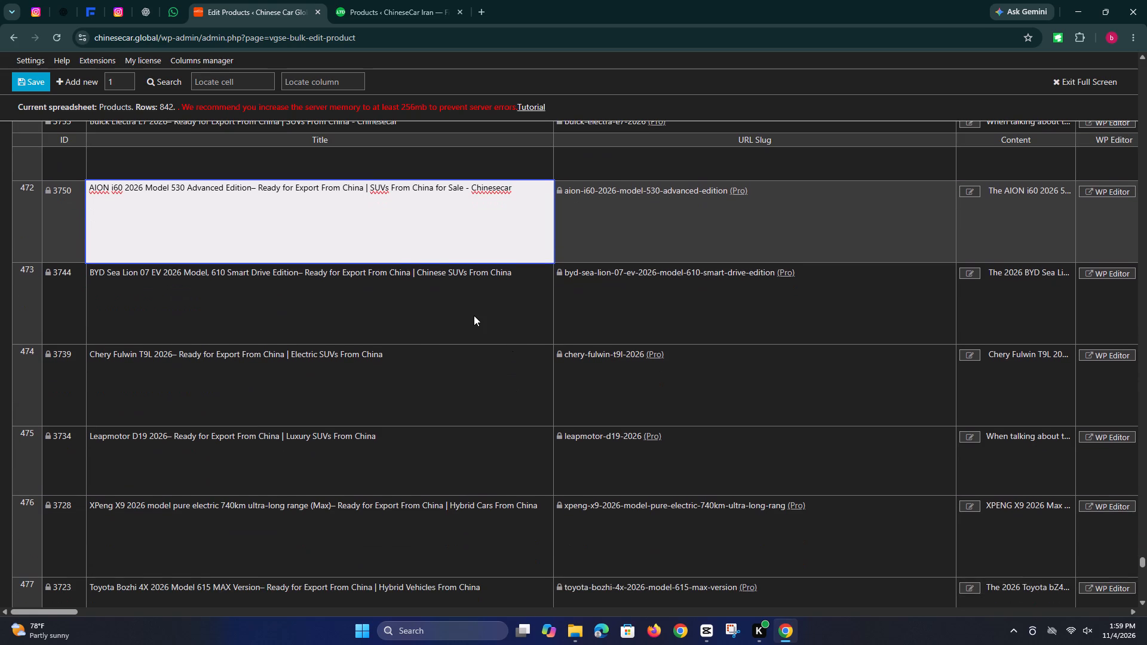
{"action": "right_click", "coordinate": [513, 271]}
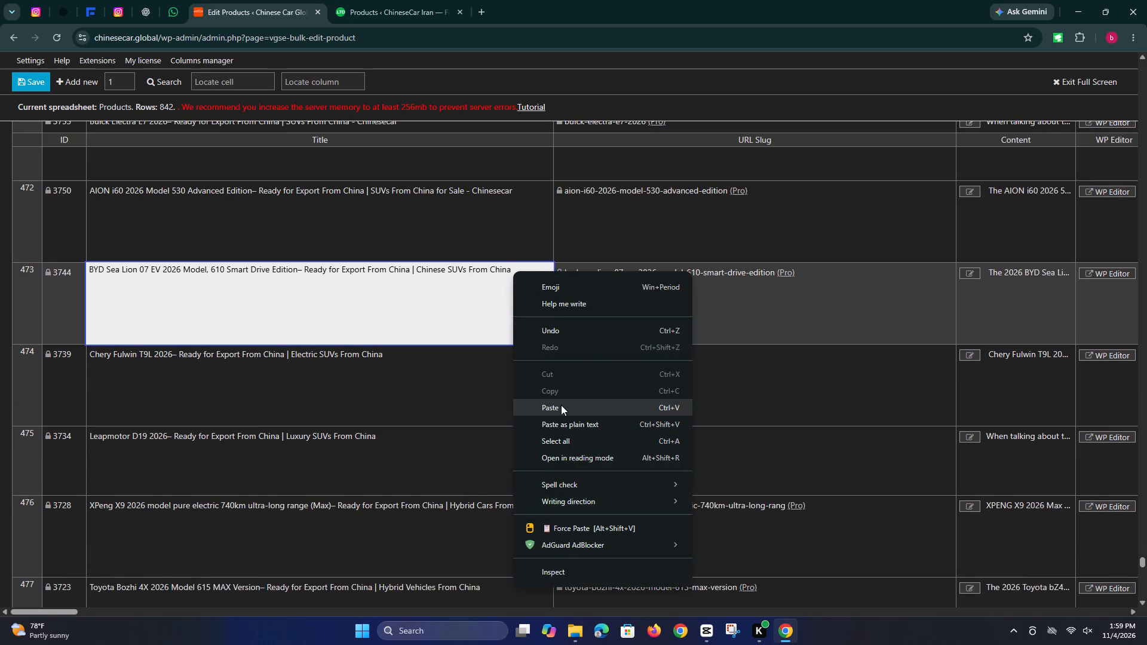
{"action": "left_click", "coordinate": [559, 412]}
{"action": "double_click", "coordinate": [413, 403]}
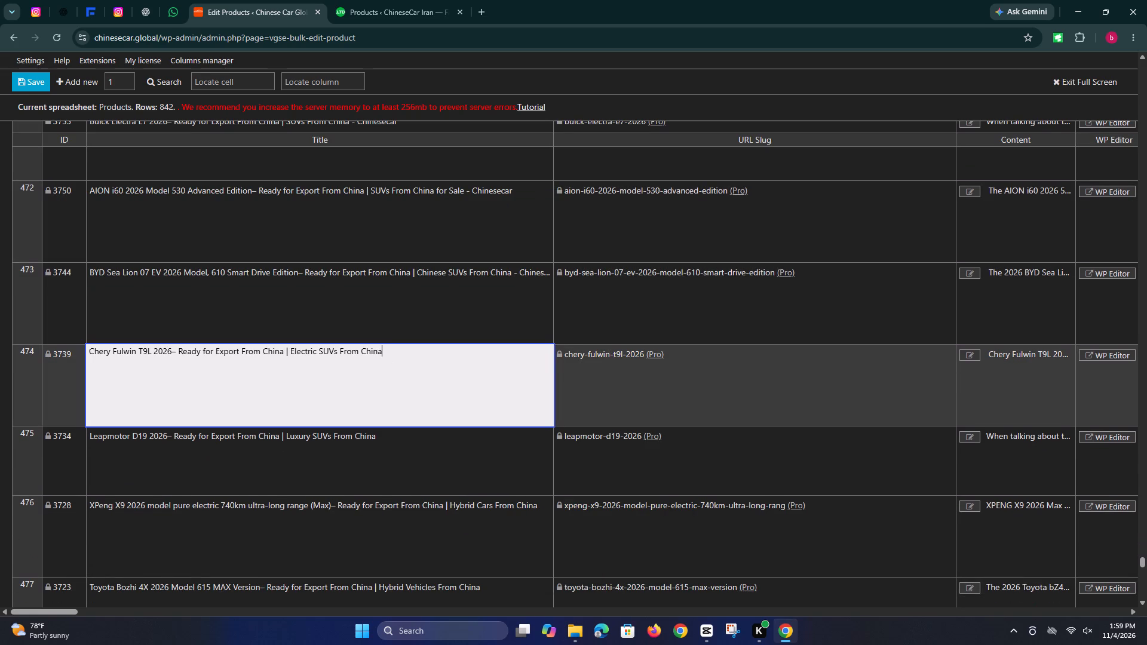
{"action": "right_click", "coordinate": [387, 353]}
{"action": "left_click", "coordinate": [425, 174]}
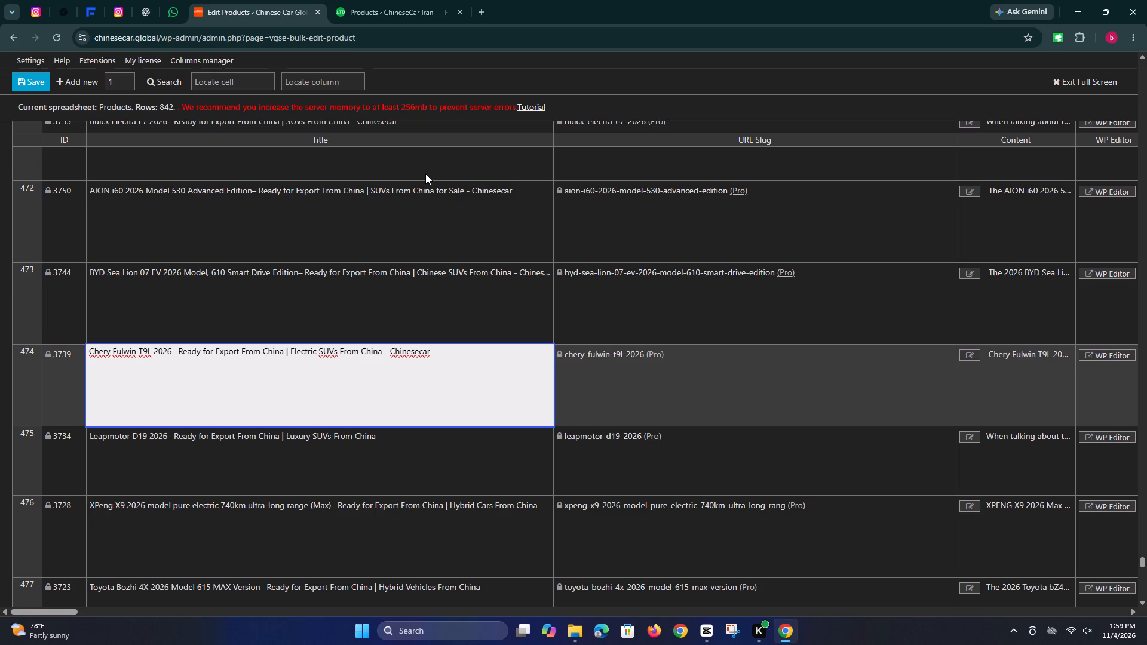
Append " - Chinesecar" to the titles of Leapmotor D19 in row 475 and XPeng X9 in row 476.
{"action": "scroll", "coordinate": [425, 174], "scroll_direction": "down", "scroll_amount": 3}
{"action": "triple_click", "coordinate": [396, 289]}
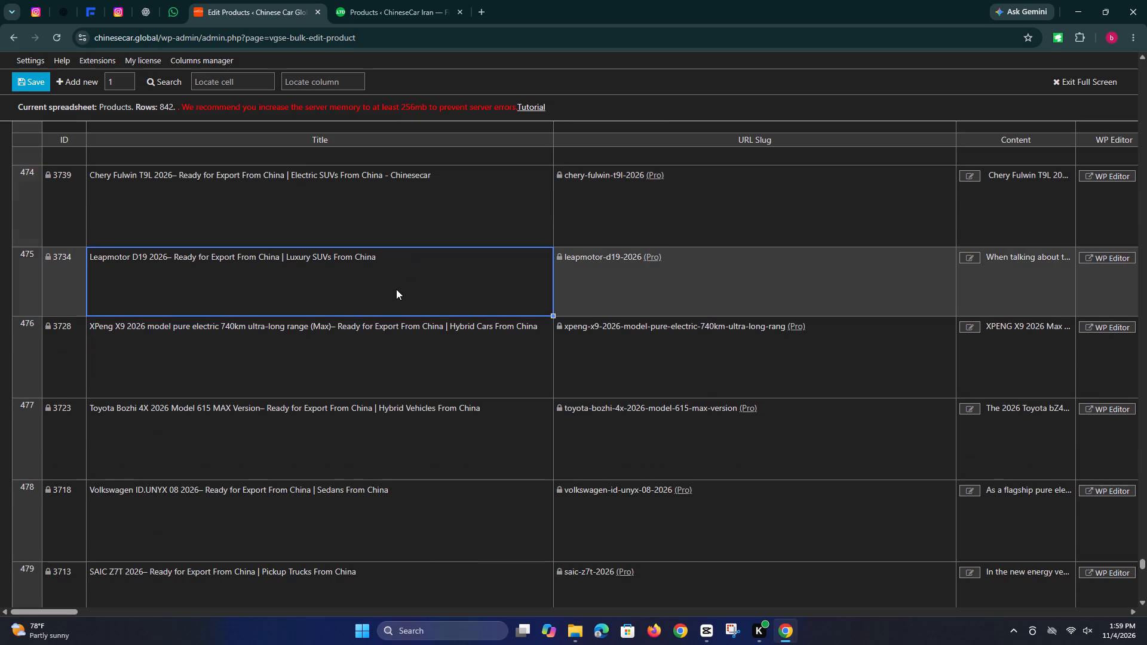
{"action": "right_click", "coordinate": [381, 256]}
{"action": "left_click", "coordinate": [426, 394]}
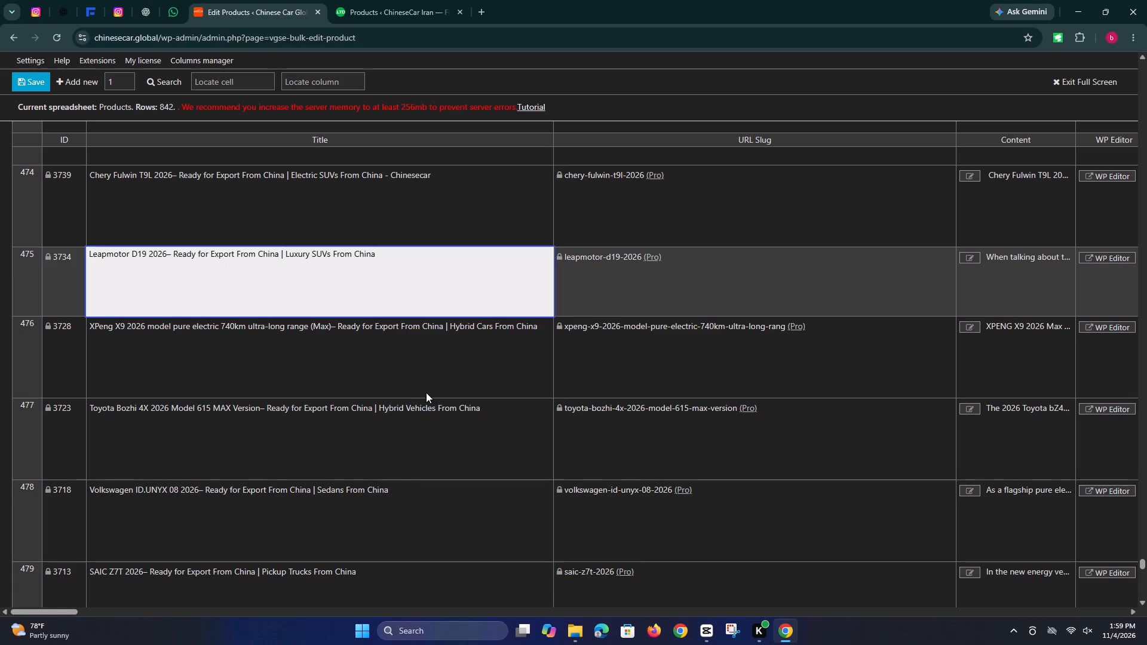
{"action": "double_click", "coordinate": [392, 365]}
{"action": "right_click", "coordinate": [539, 327]}
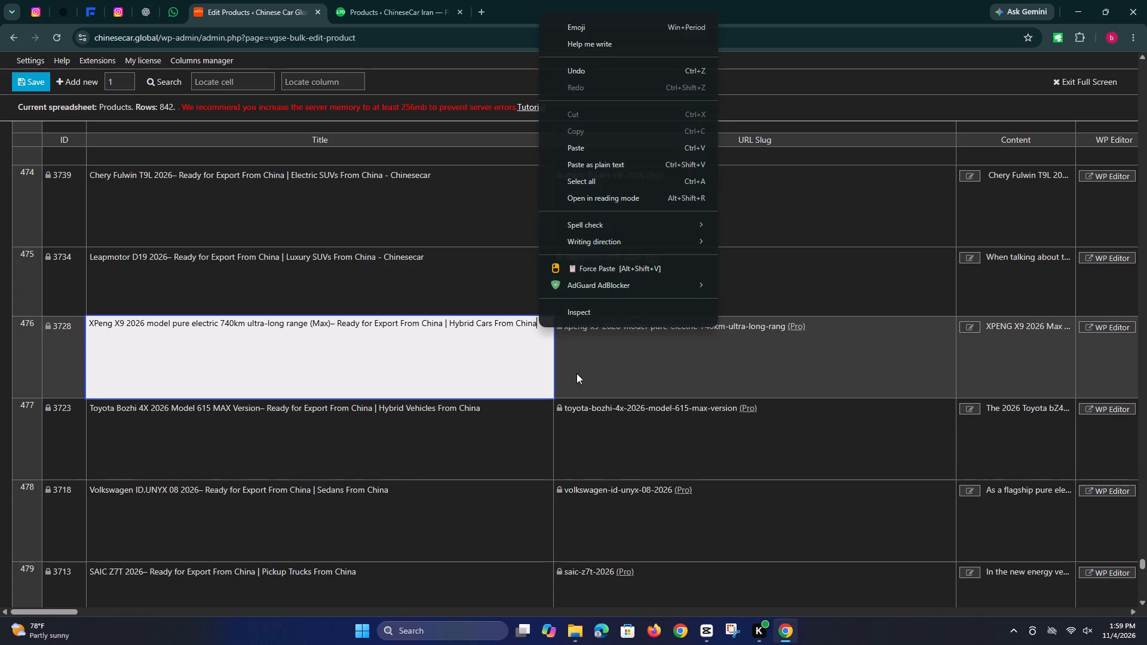
{"action": "left_click", "coordinate": [579, 148]}
Append " - Chinesecar" to the titles of Toyota Bozhi 4X in row 477 and Volkswagen ID.UNYX 08 in row 478.
{"action": "double_click", "coordinate": [431, 452]}
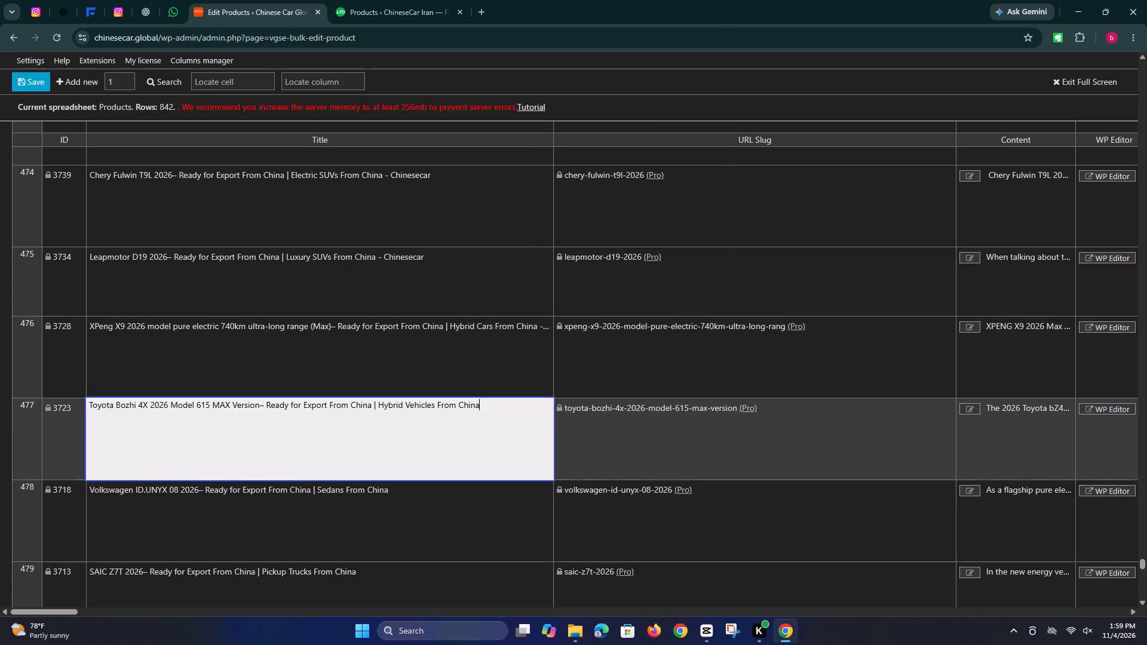
{"action": "left_click", "coordinate": [432, 451]}
{"action": "left_click", "coordinate": [487, 407]}
{"action": "right_click", "coordinate": [487, 407]}
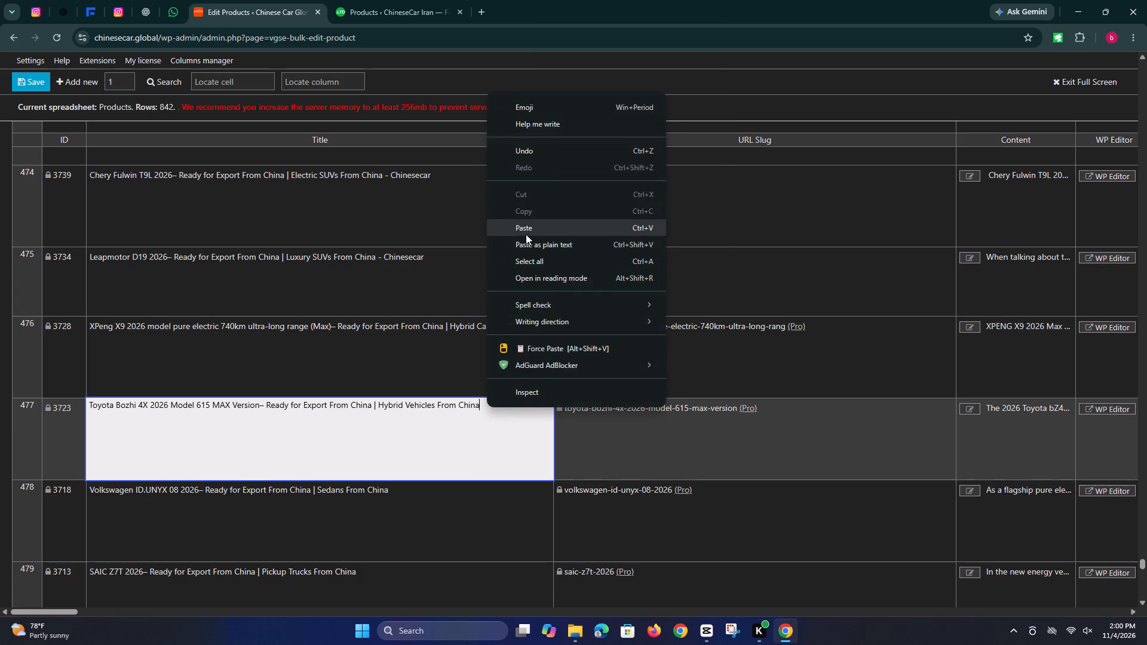
{"action": "left_click", "coordinate": [526, 234]}
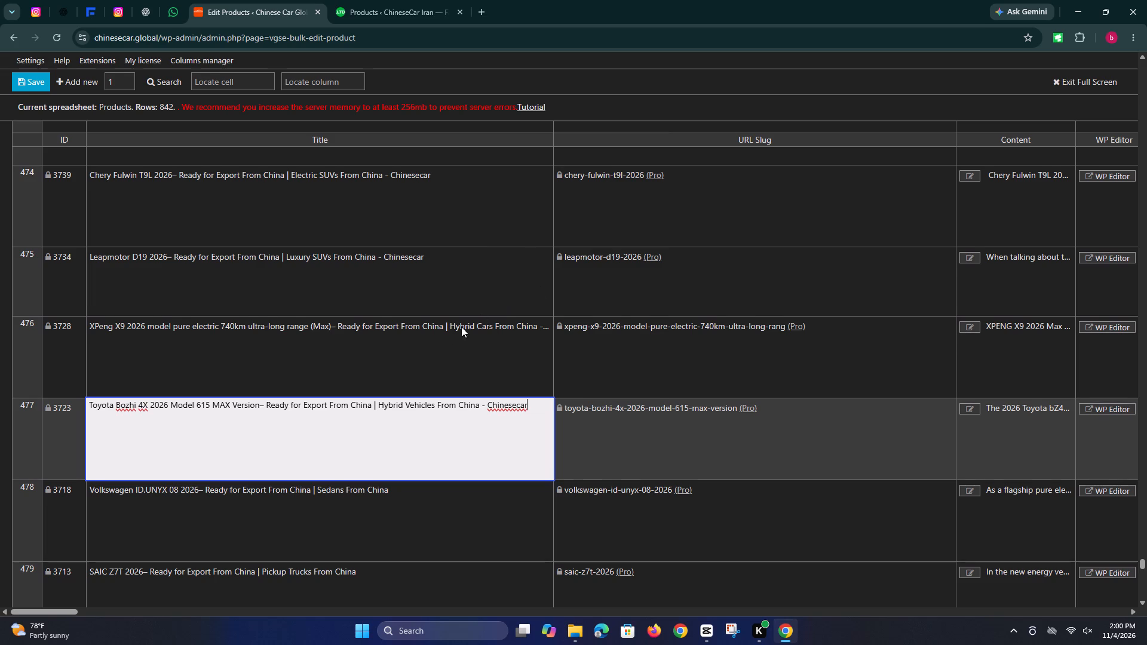
{"action": "scroll", "coordinate": [447, 351], "scroll_direction": "down", "scroll_amount": 3}
{"action": "triple_click", "coordinate": [401, 348]}
{"action": "right_click", "coordinate": [399, 306]}
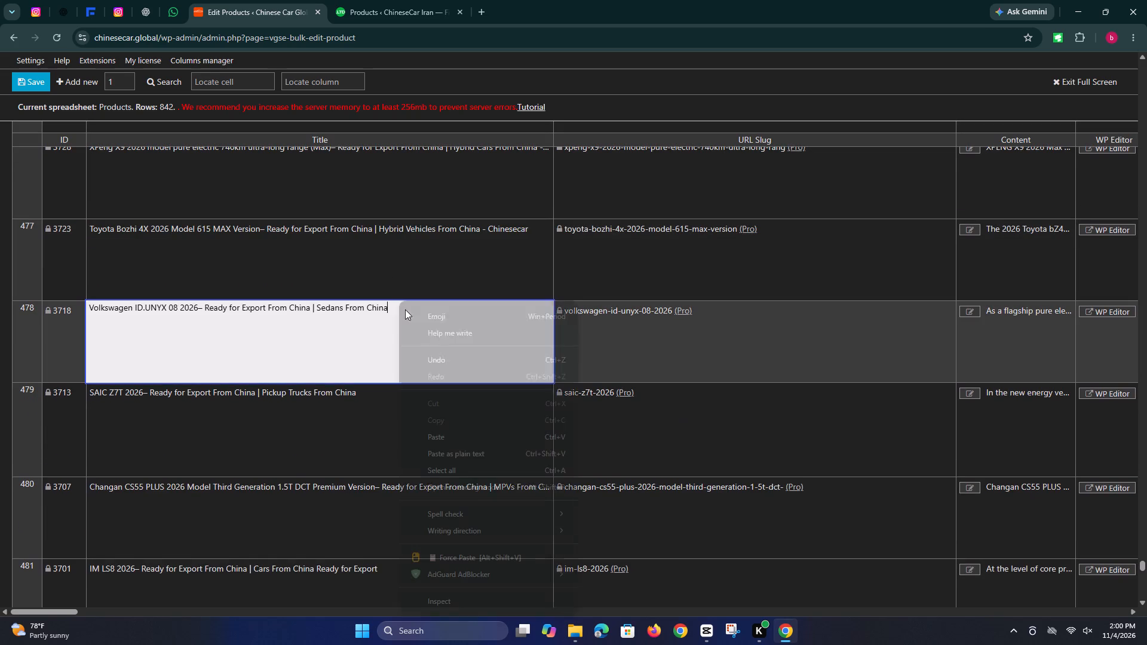
{"action": "left_click", "coordinate": [449, 438]}
Append " - Chinesecar" to the titles of SAIC Z7T in row 479 and Changan CS55 PLUS in row 480.
{"action": "double_click", "coordinate": [363, 421]}
{"action": "right_click", "coordinate": [365, 393]}
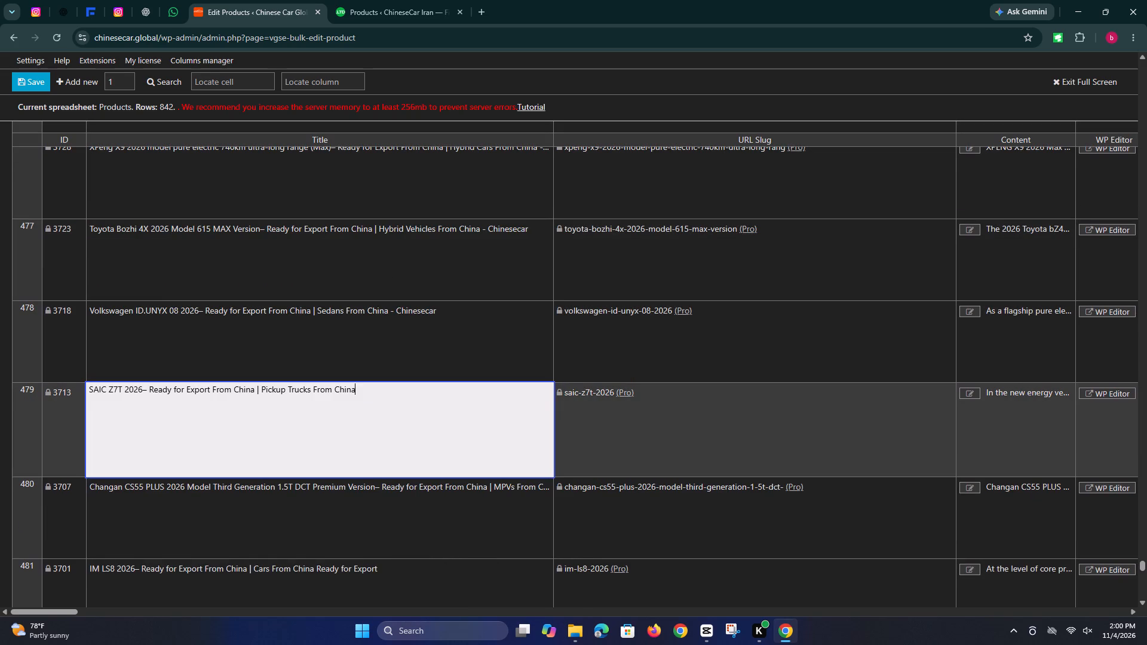
{"action": "left_click", "coordinate": [421, 213]}
{"action": "scroll", "coordinate": [431, 365], "scroll_direction": "down", "scroll_amount": 3}
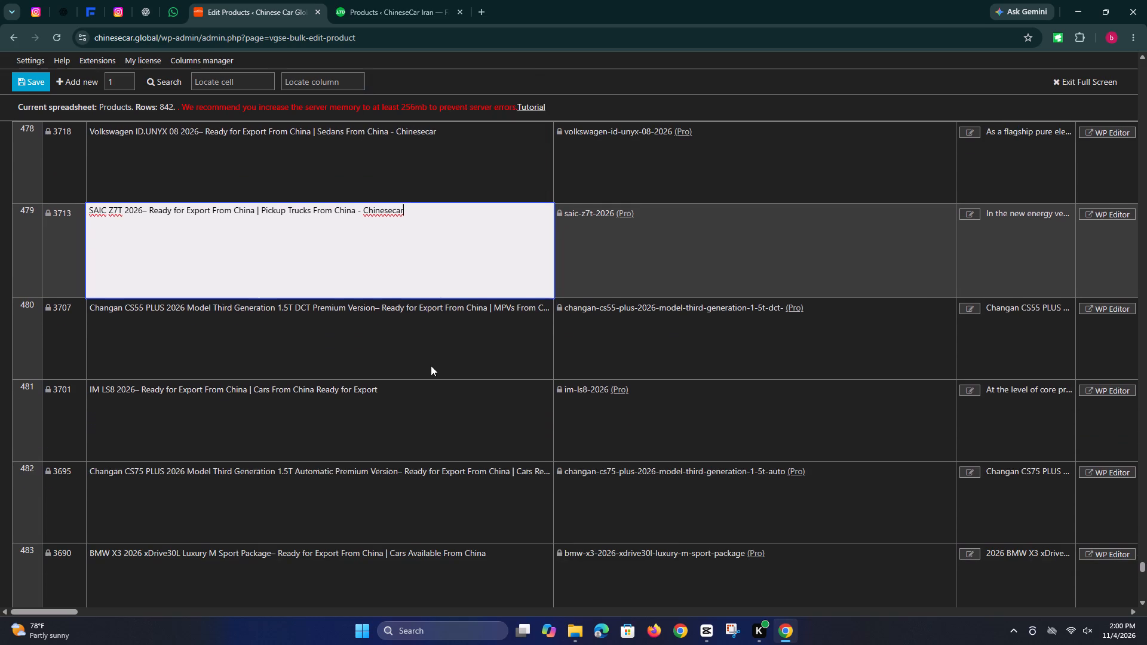
{"action": "triple_click", "coordinate": [376, 342]}
{"action": "left_click", "coordinate": [376, 342]}
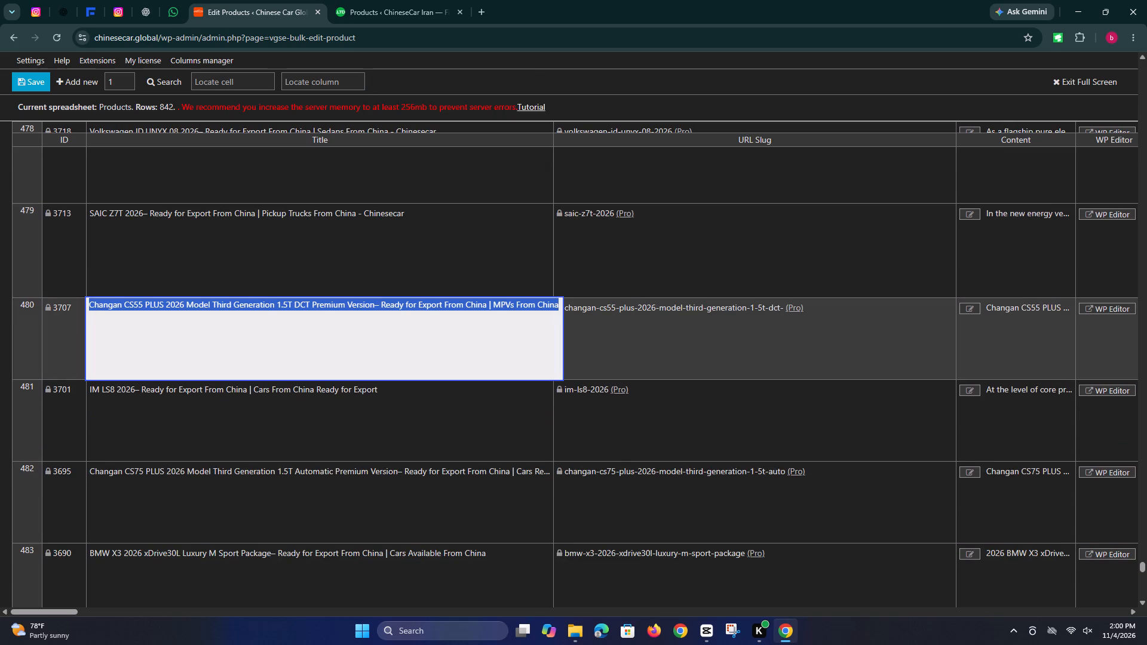
{"action": "left_click", "coordinate": [559, 308]}
{"action": "right_click", "coordinate": [559, 308]}
{"action": "left_click", "coordinate": [608, 437]}
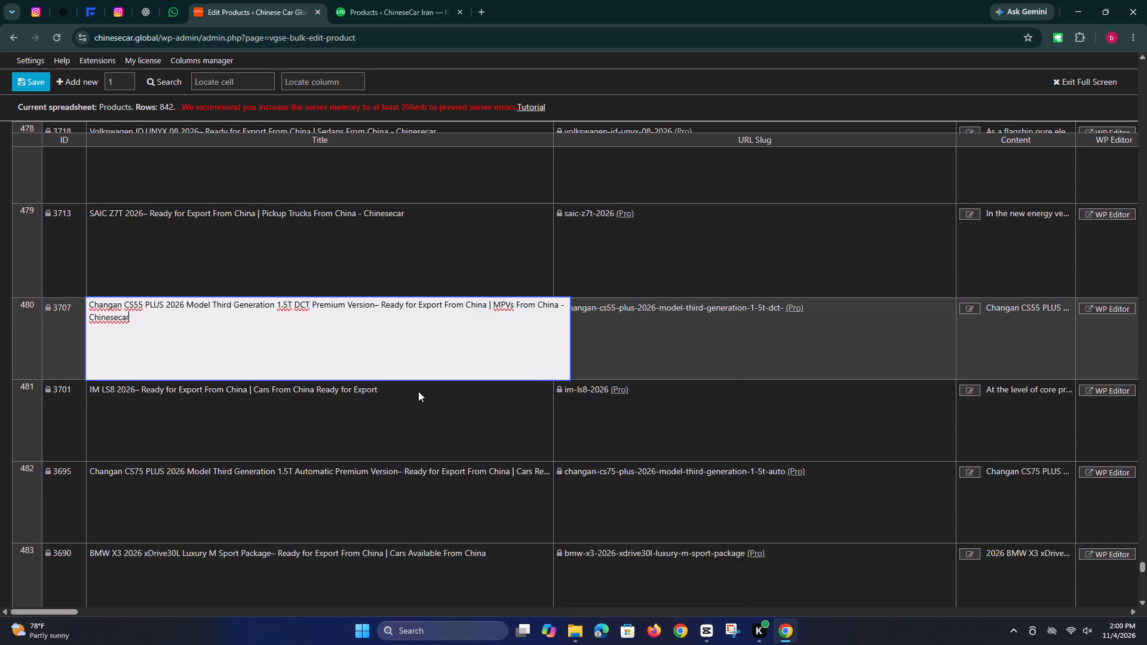
Append " - Chinesecar" to the titles of IM LS8 in row 481 and Changan CS75 PLUS in row 482.
{"action": "scroll", "coordinate": [418, 391], "scroll_direction": "down", "scroll_amount": 3}
{"action": "triple_click", "coordinate": [367, 263]}
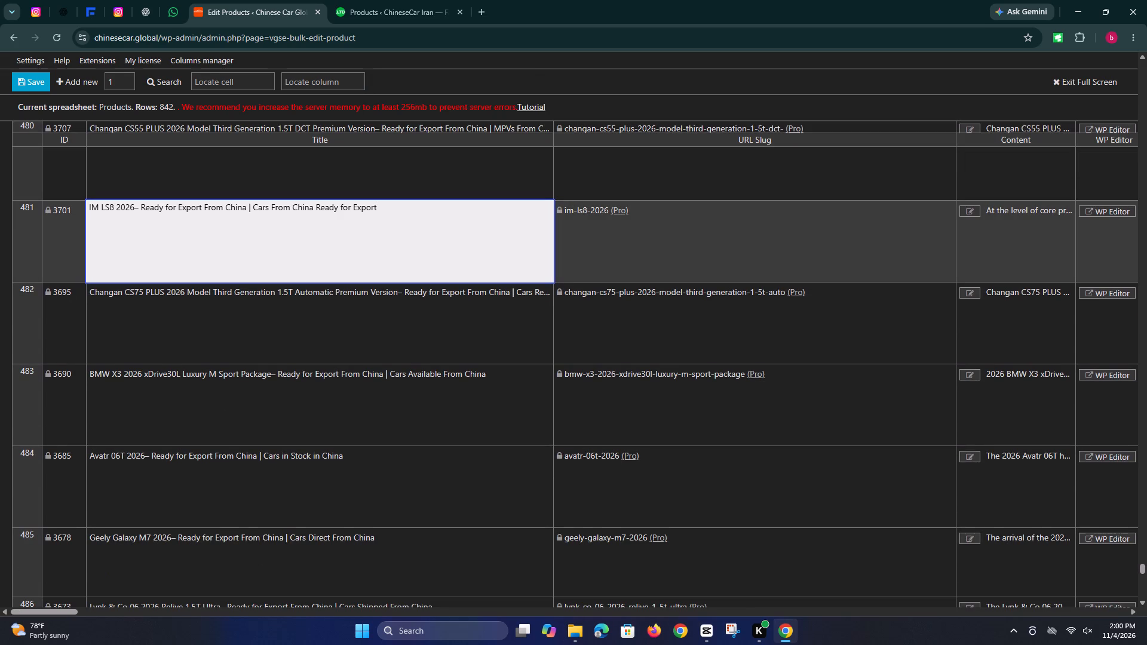
{"action": "right_click", "coordinate": [381, 212]}
{"action": "left_click", "coordinate": [428, 349]}
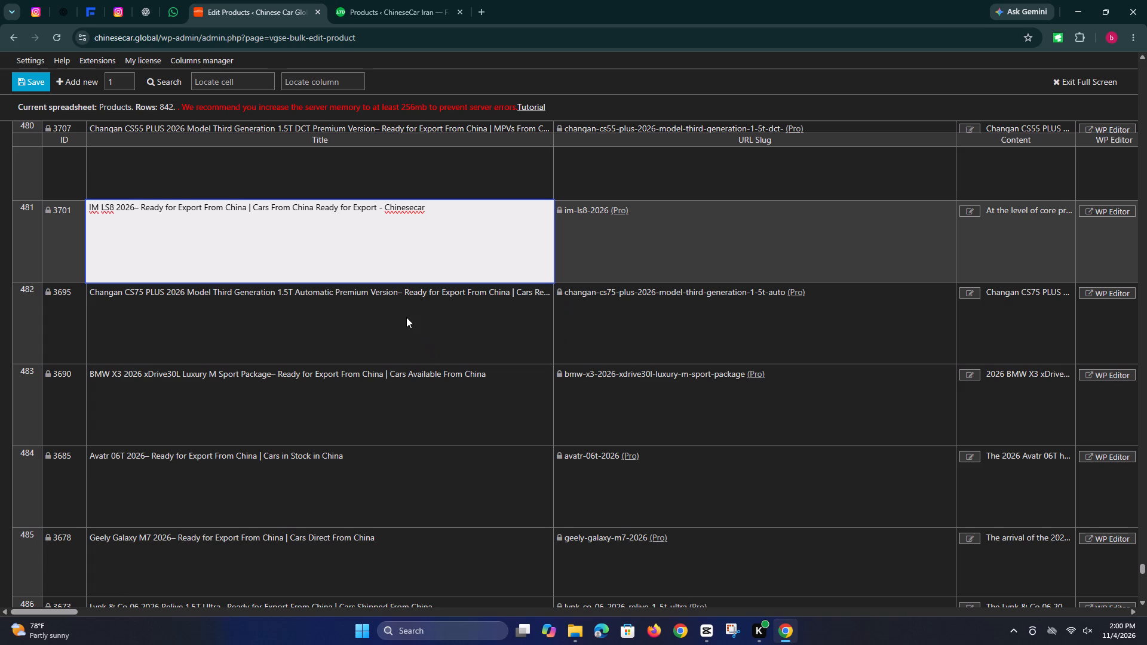
{"action": "triple_click", "coordinate": [406, 317]}
{"action": "left_click", "coordinate": [179, 305]}
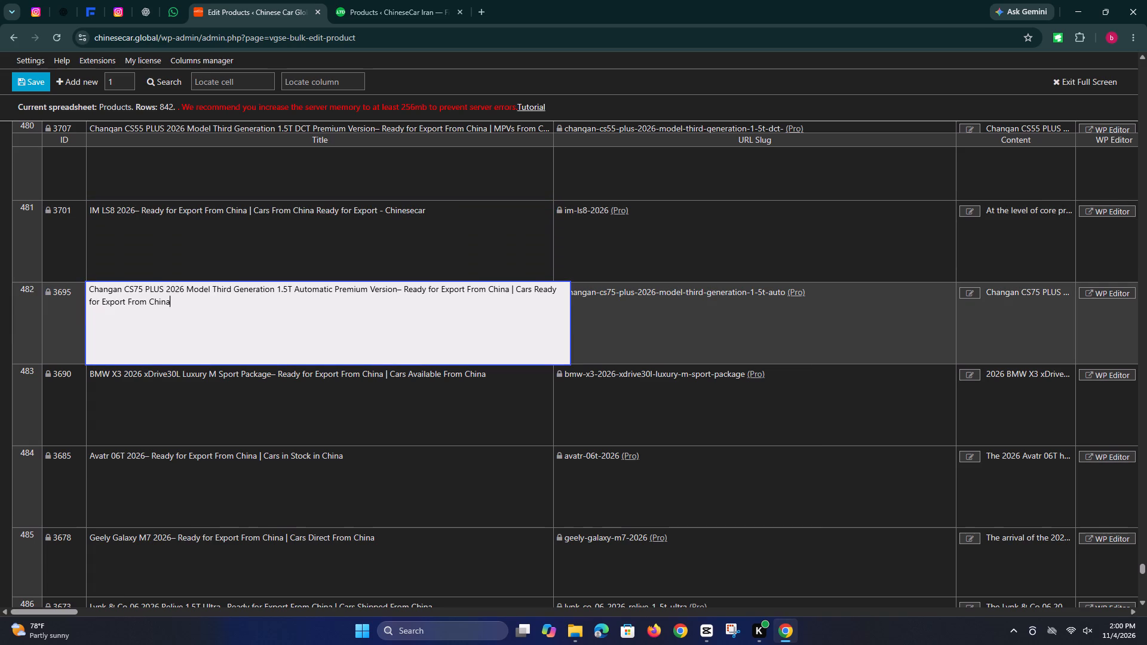
{"action": "right_click", "coordinate": [179, 305]}
{"action": "left_click", "coordinate": [234, 441]}
Append " - Chinesecar" to the titles of BMW X3 in row 483 and Avatr 06T in row 484.
{"action": "scroll", "coordinate": [371, 352], "scroll_direction": "down", "scroll_amount": 2}
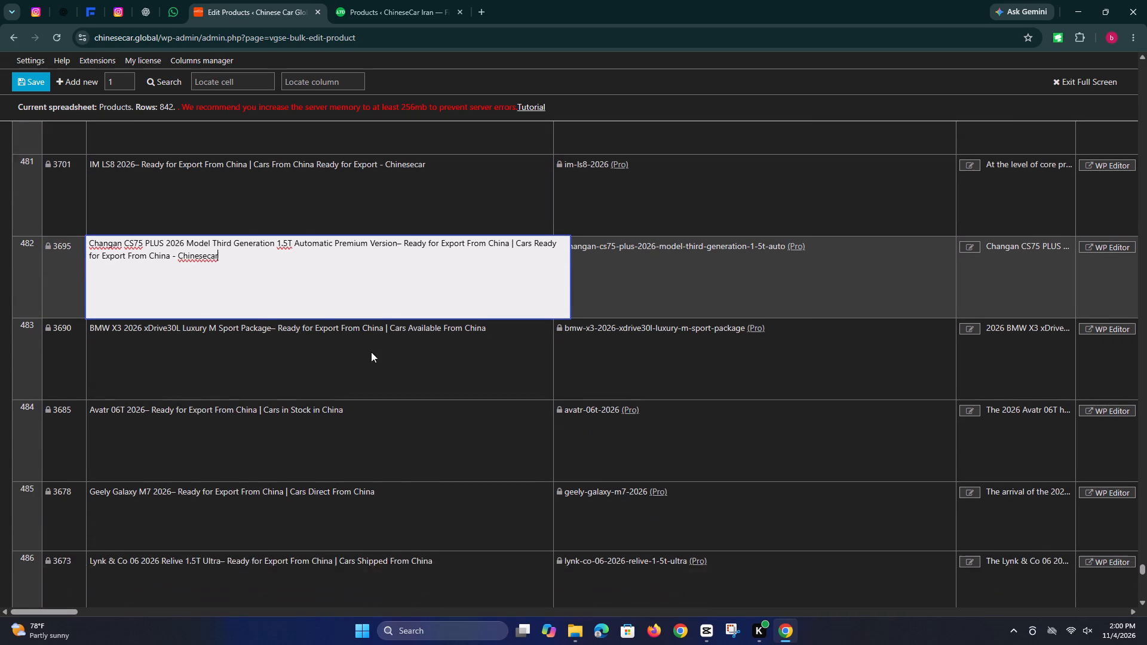
{"action": "triple_click", "coordinate": [458, 279]}
{"action": "right_click", "coordinate": [491, 256]}
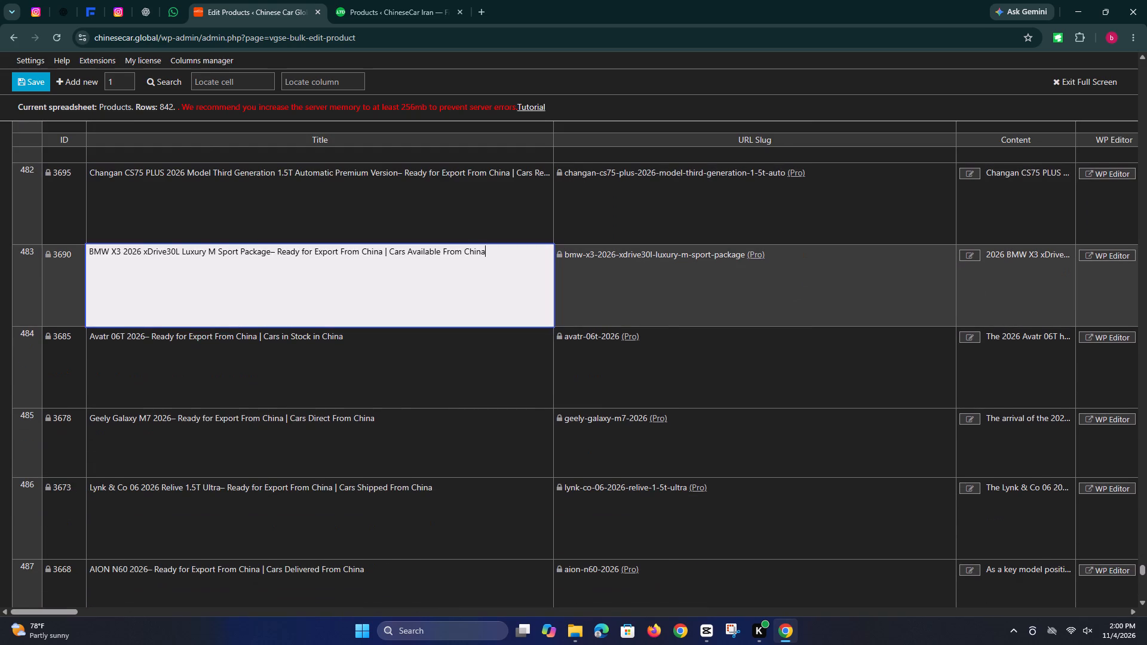
{"action": "left_click", "coordinate": [522, 396]}
{"action": "double_click", "coordinate": [351, 359]}
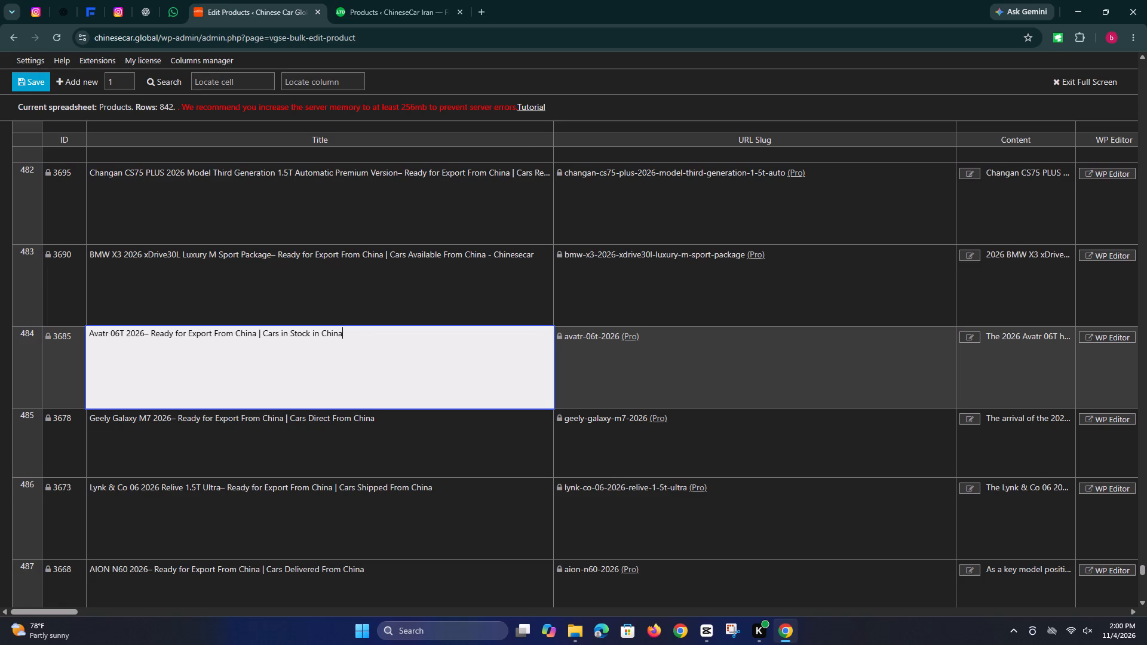
{"action": "right_click", "coordinate": [354, 332]}
{"action": "left_click", "coordinate": [406, 159]}
Append " - Chinesecar" to the titles of Geely Galaxy M7 in row 485 and Lynk & Co 06 in row 486.
{"action": "scroll", "coordinate": [372, 296], "scroll_direction": "down", "scroll_amount": 1}
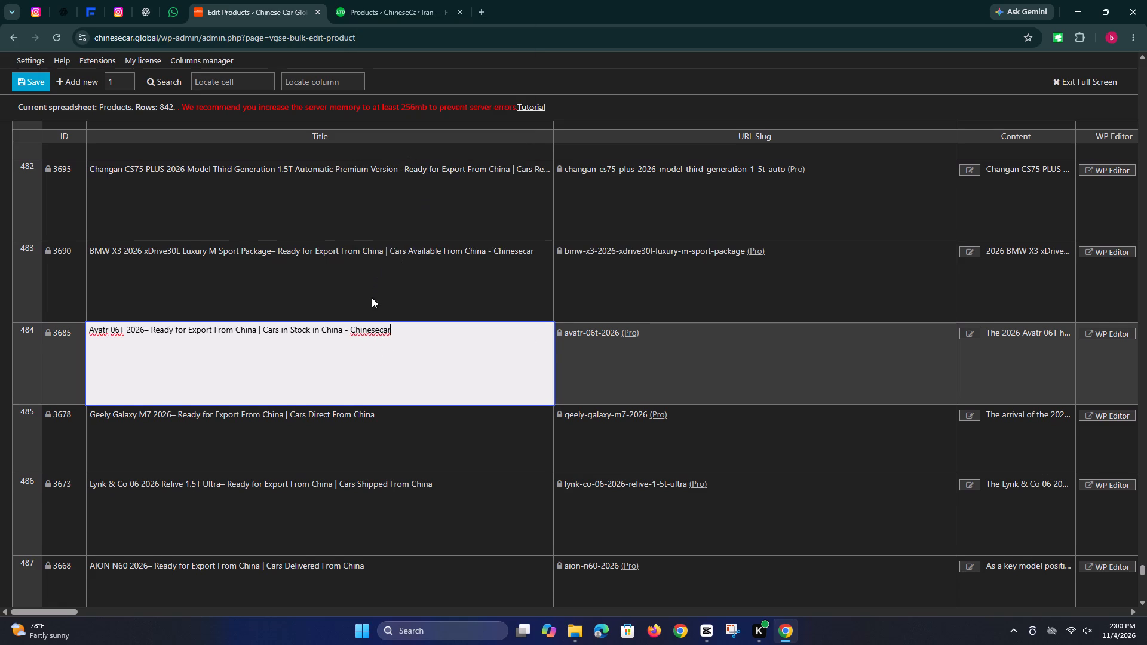
{"action": "scroll", "coordinate": [372, 297], "scroll_direction": "down", "scroll_amount": 2}
{"action": "triple_click", "coordinate": [364, 296]}
{"action": "left_click", "coordinate": [363, 294]}
{"action": "left_click", "coordinate": [381, 236]}
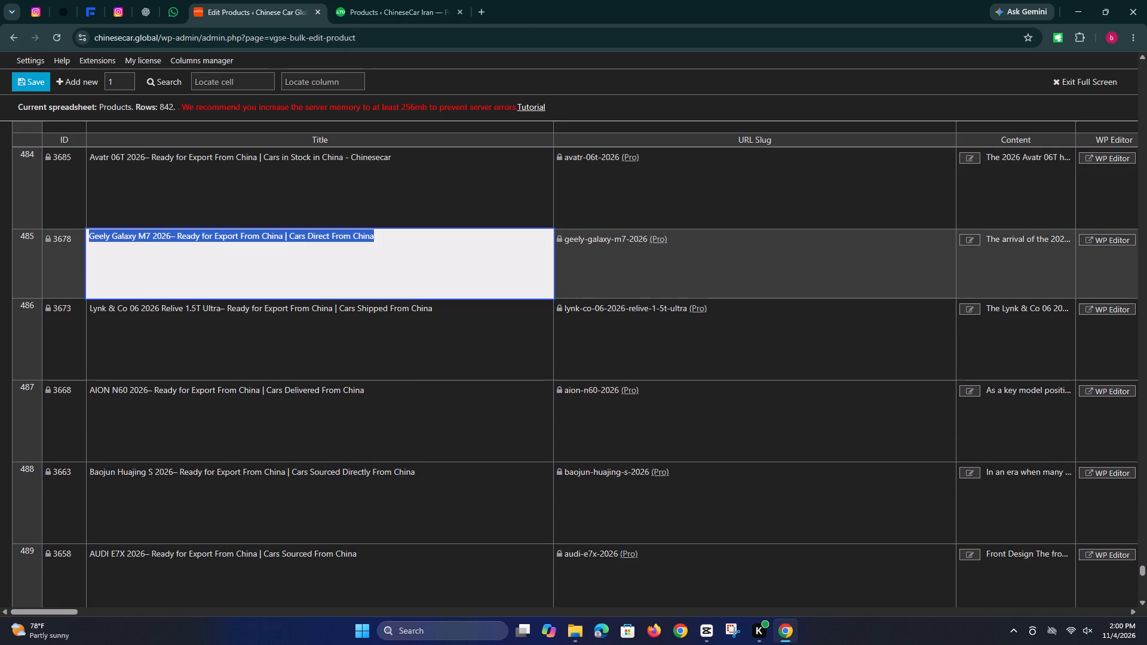
{"action": "right_click", "coordinate": [381, 237]}
{"action": "left_click", "coordinate": [423, 369]}
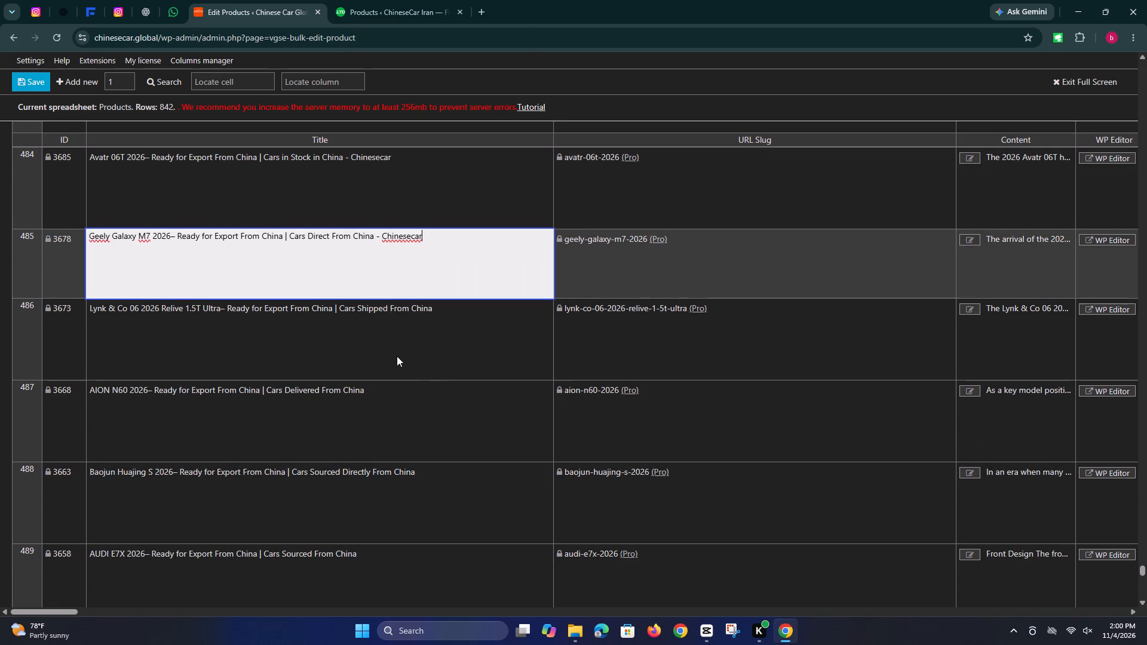
{"action": "double_click", "coordinate": [397, 356]}
{"action": "right_click", "coordinate": [440, 305]}
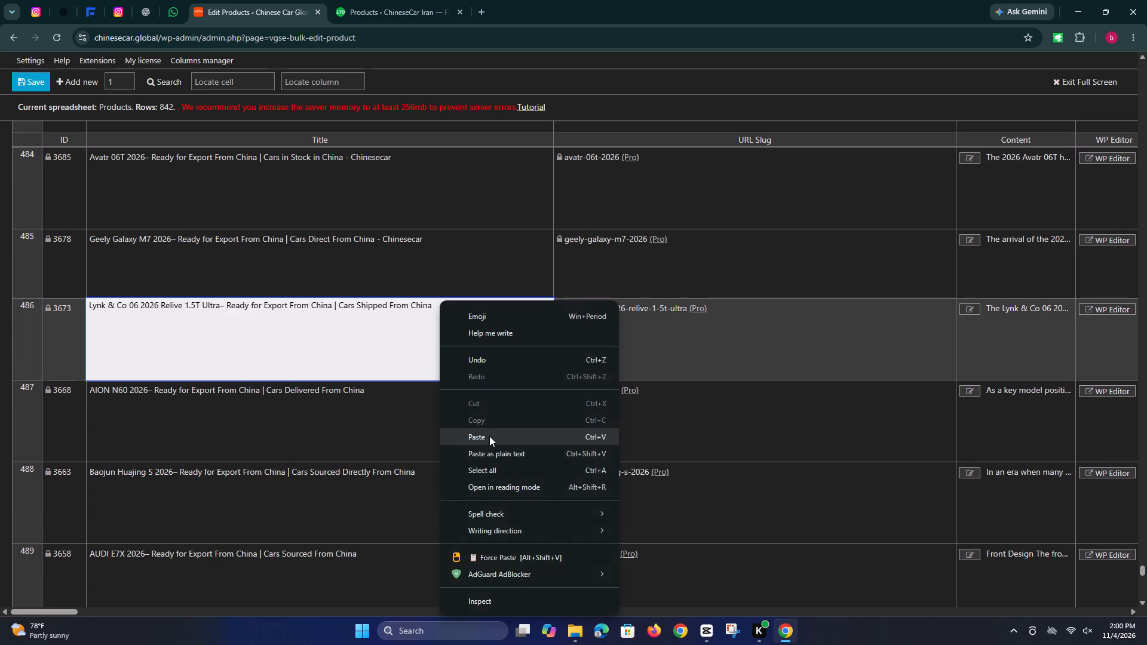
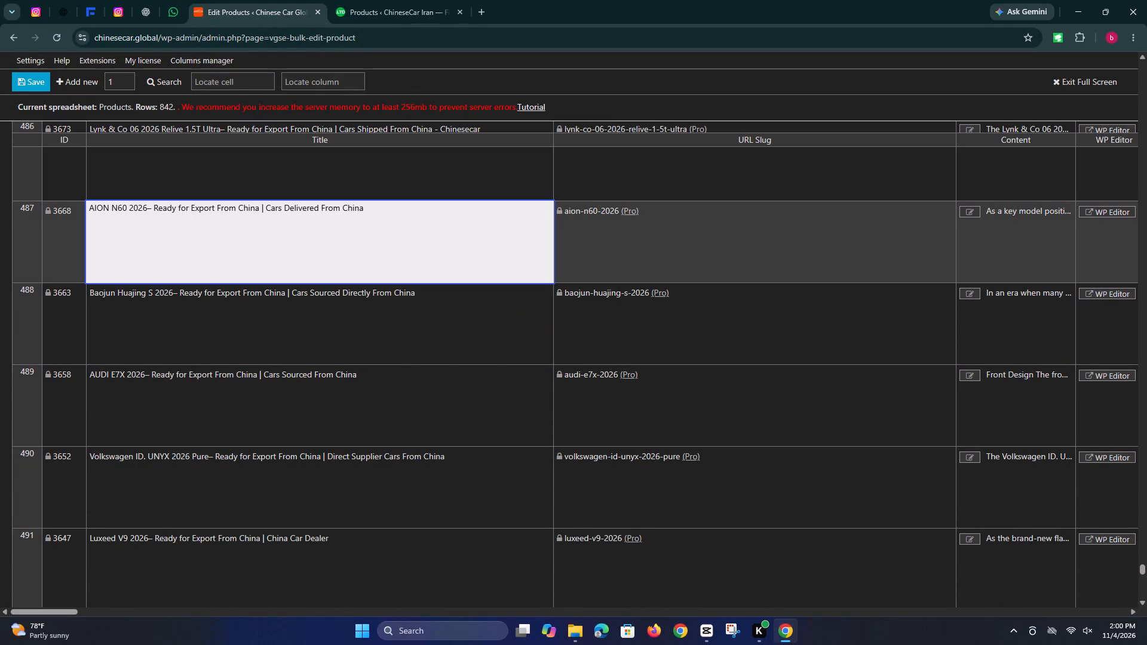
Append " - Chinesecar" to the title of AION N60 2026 in row 487.
{"action": "left_click", "coordinate": [463, 345]}
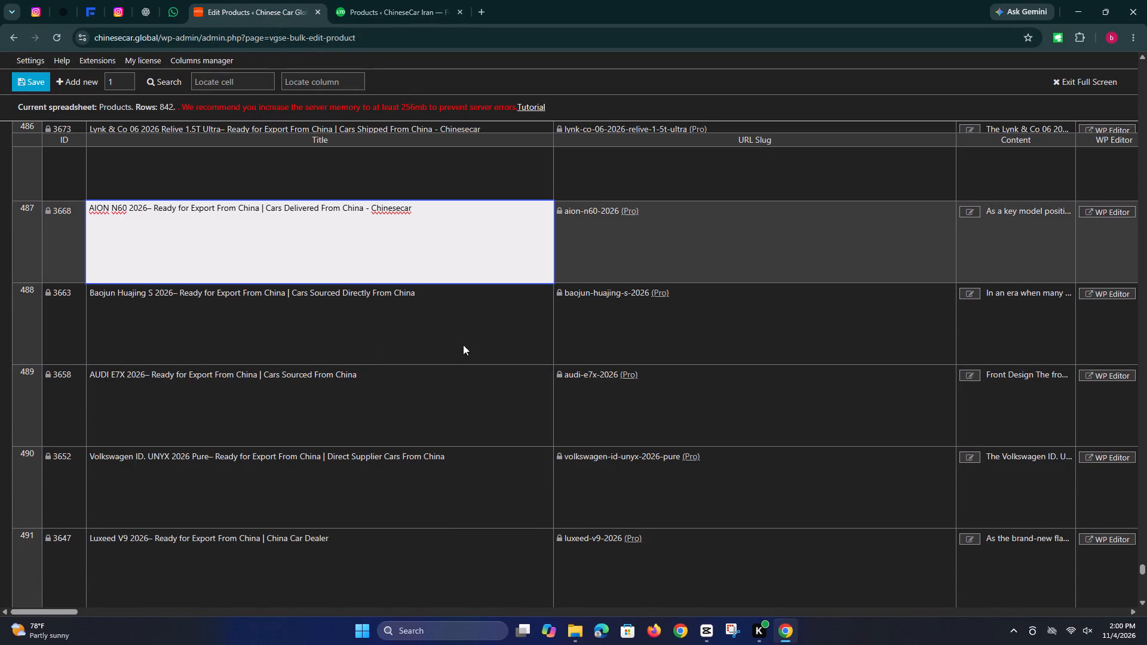
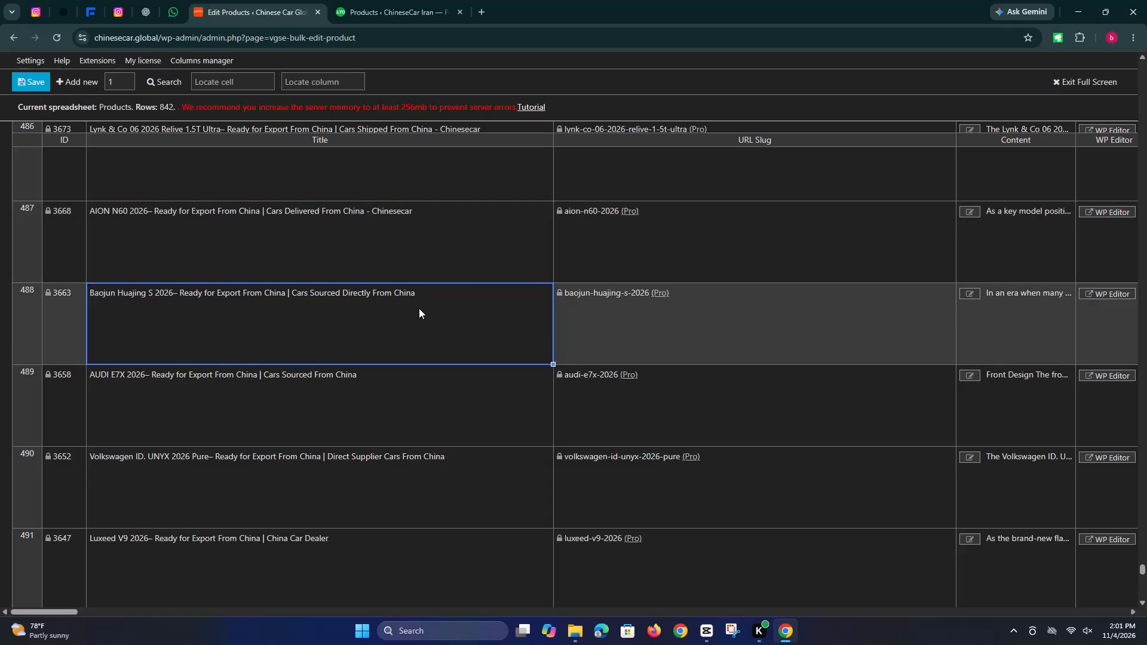
Append " - Chinesecar" to the titles of Baojun Huajing S, AUDI E7X and Volkswagen ID. UNYX 2026 Pure in rows 488 to 490.
{"action": "right_click", "coordinate": [420, 291]}
{"action": "left_click", "coordinate": [468, 425]}
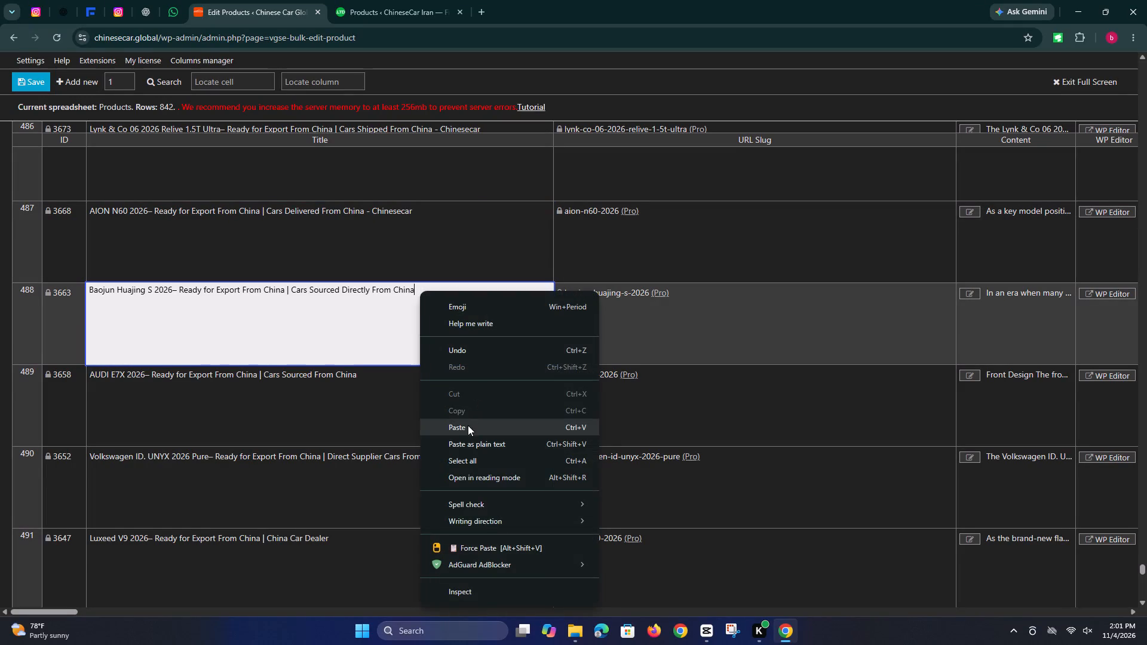
{"action": "double_click", "coordinate": [392, 400]}
{"action": "right_click", "coordinate": [360, 371]}
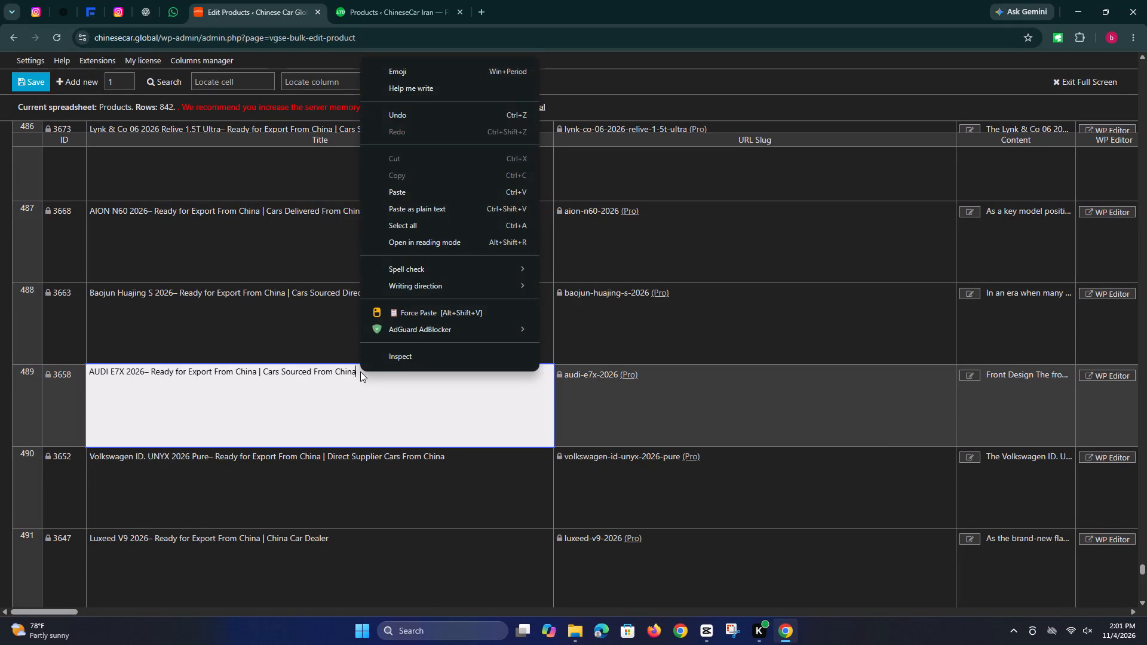
{"action": "left_click", "coordinate": [403, 193]}
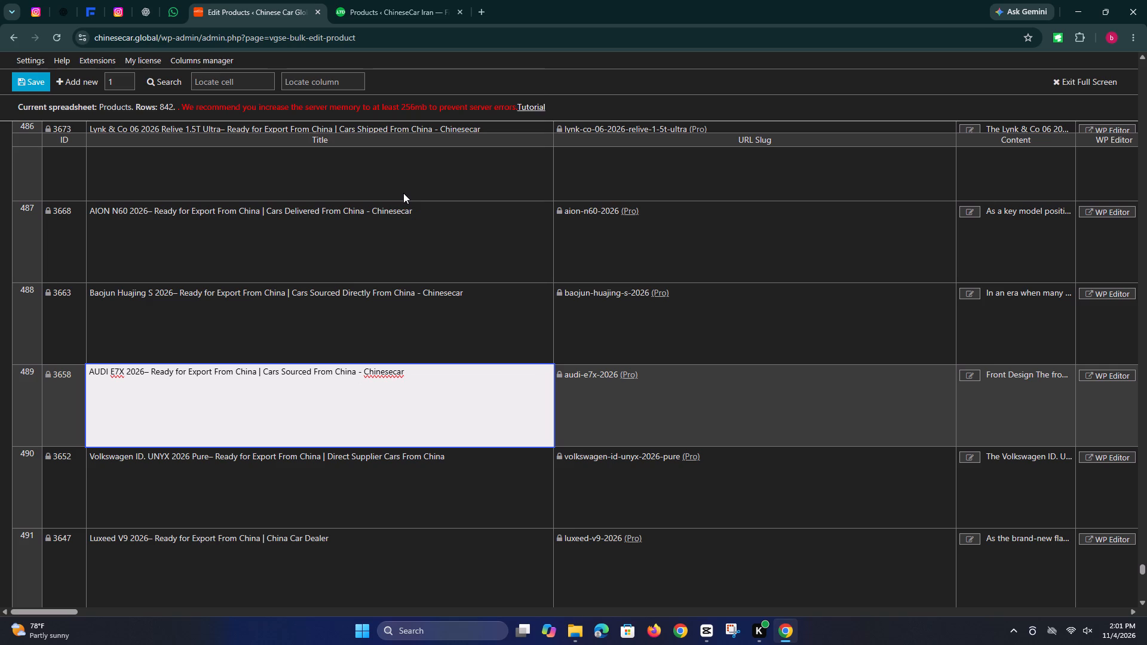
{"action": "scroll", "coordinate": [403, 193], "scroll_direction": "down", "scroll_amount": 2}
{"action": "triple_click", "coordinate": [448, 370]}
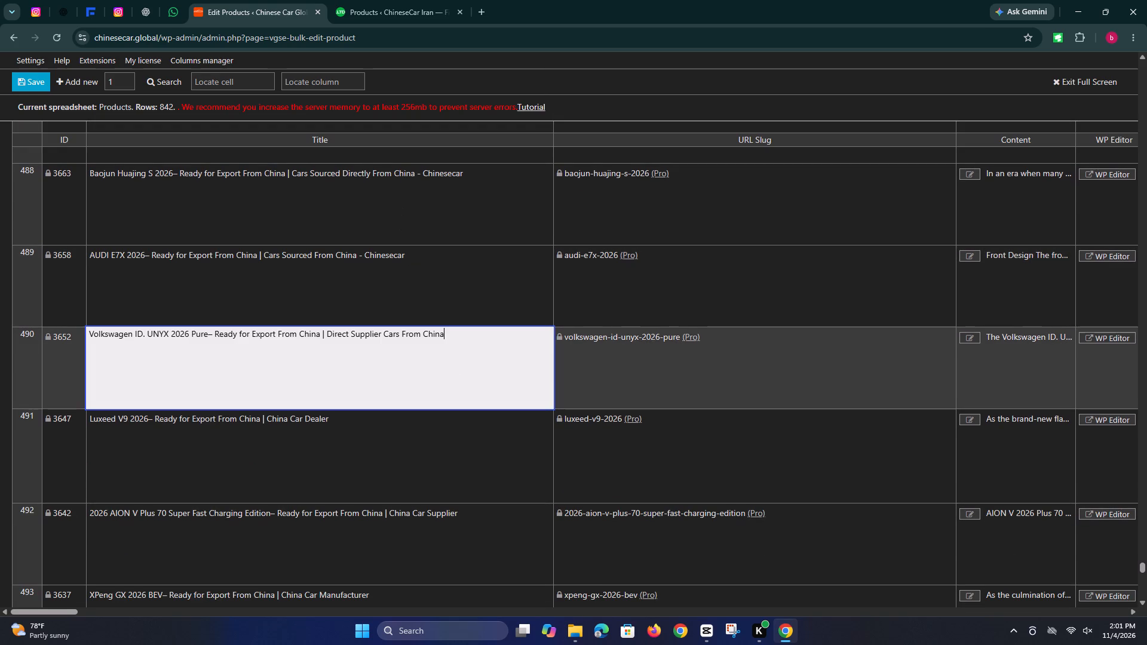
{"action": "right_click", "coordinate": [449, 335]}
{"action": "left_click", "coordinate": [504, 161]}
Append " - Chinesecar" to the titles of Luxeed V9 2026 and 2026 AION V Plus 70 in rows 491 and 492.
{"action": "scroll", "coordinate": [393, 386], "scroll_direction": "down", "scroll_amount": 2}
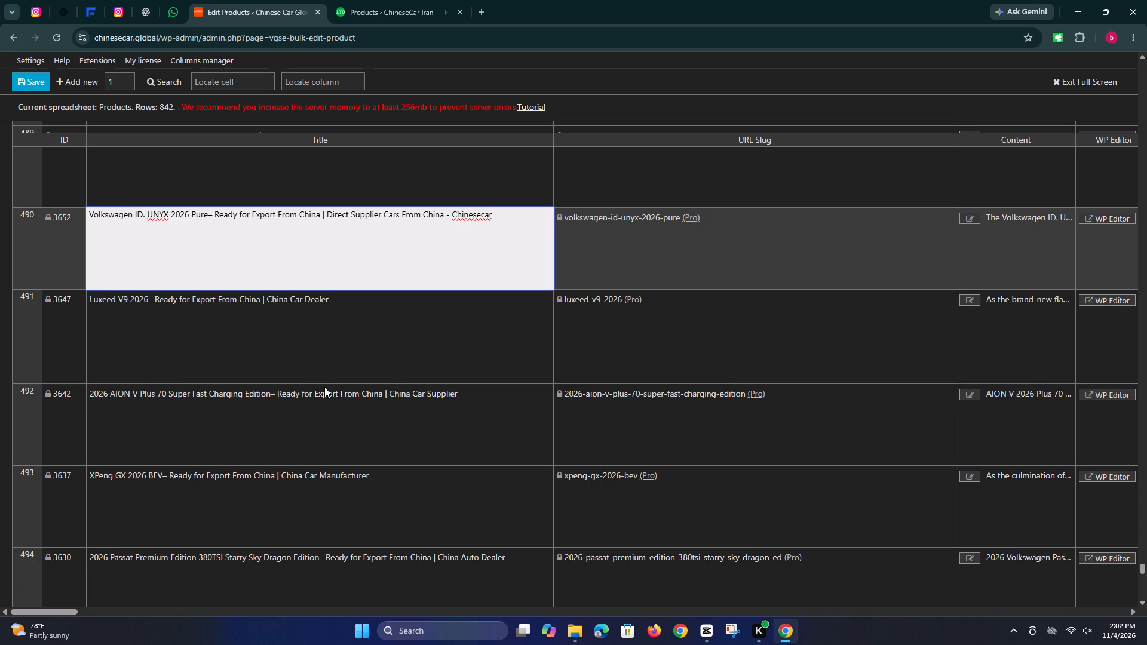
{"action": "triple_click", "coordinate": [383, 346]}
{"action": "right_click", "coordinate": [347, 294]}
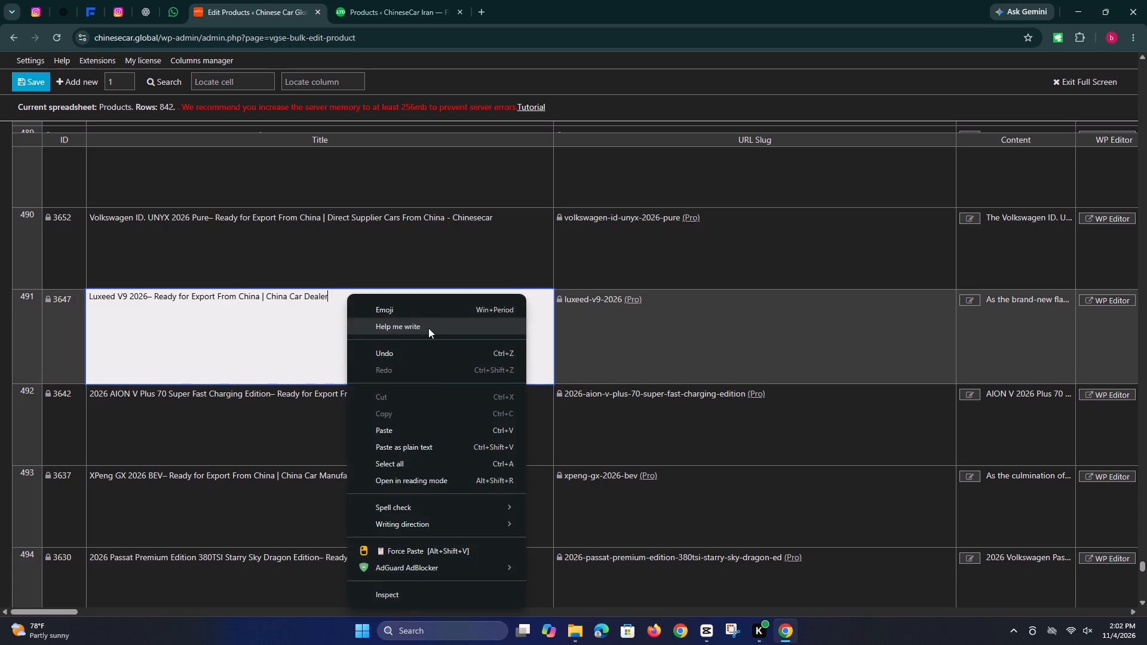
{"action": "left_click", "coordinate": [397, 431]}
{"action": "double_click", "coordinate": [410, 425]}
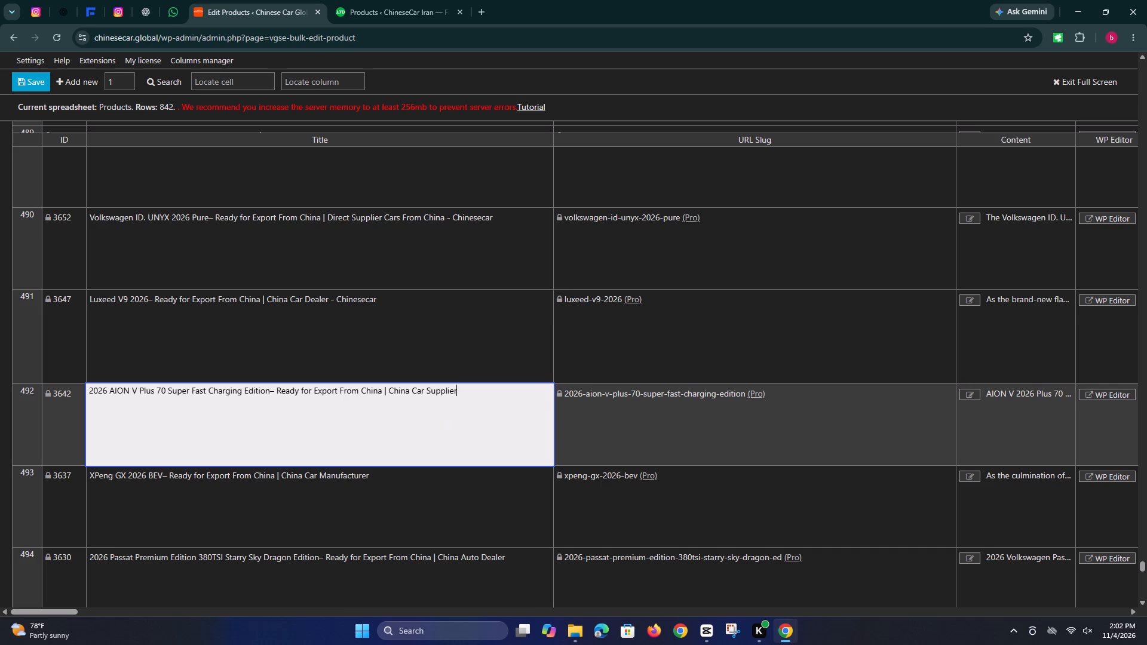
{"action": "right_click", "coordinate": [465, 394]}
{"action": "left_click", "coordinate": [517, 220]}
Append " - Chinesecar" to the titles of XPeng GX 2026 BEV and 2026 Passat Premium Edition in rows 493 and 494.
{"action": "scroll", "coordinate": [412, 305], "scroll_direction": "down", "scroll_amount": 3}
{"action": "triple_click", "coordinate": [361, 330]}
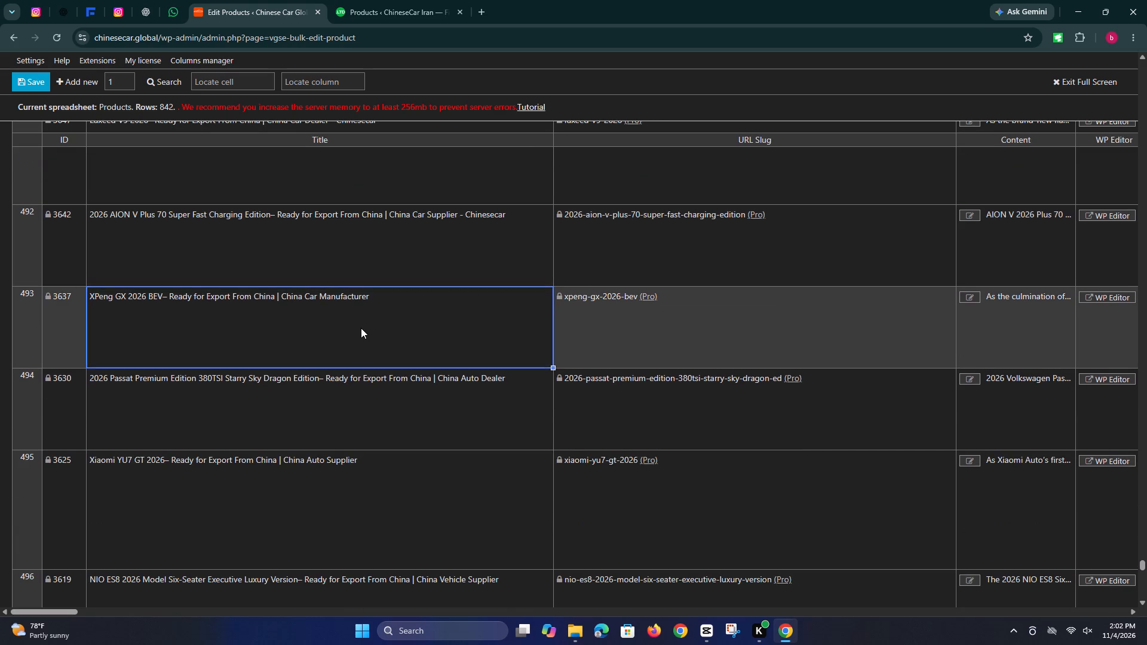
{"action": "right_click", "coordinate": [379, 293]}
{"action": "left_click", "coordinate": [427, 430]}
{"action": "double_click", "coordinate": [424, 419]}
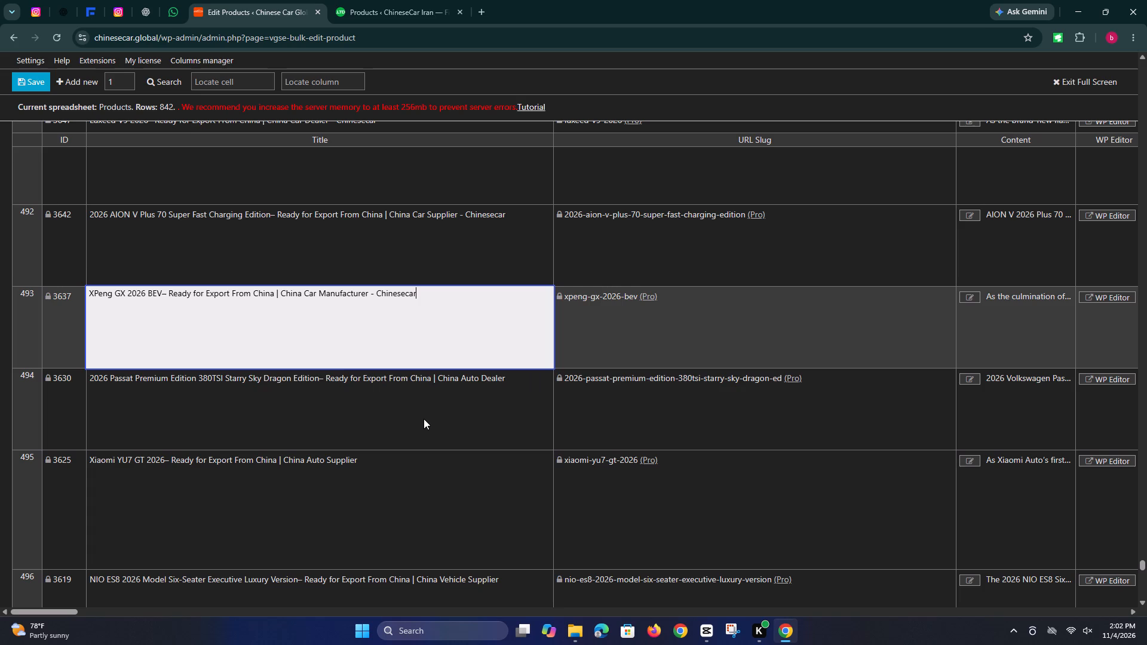
{"action": "right_click", "coordinate": [505, 374]}
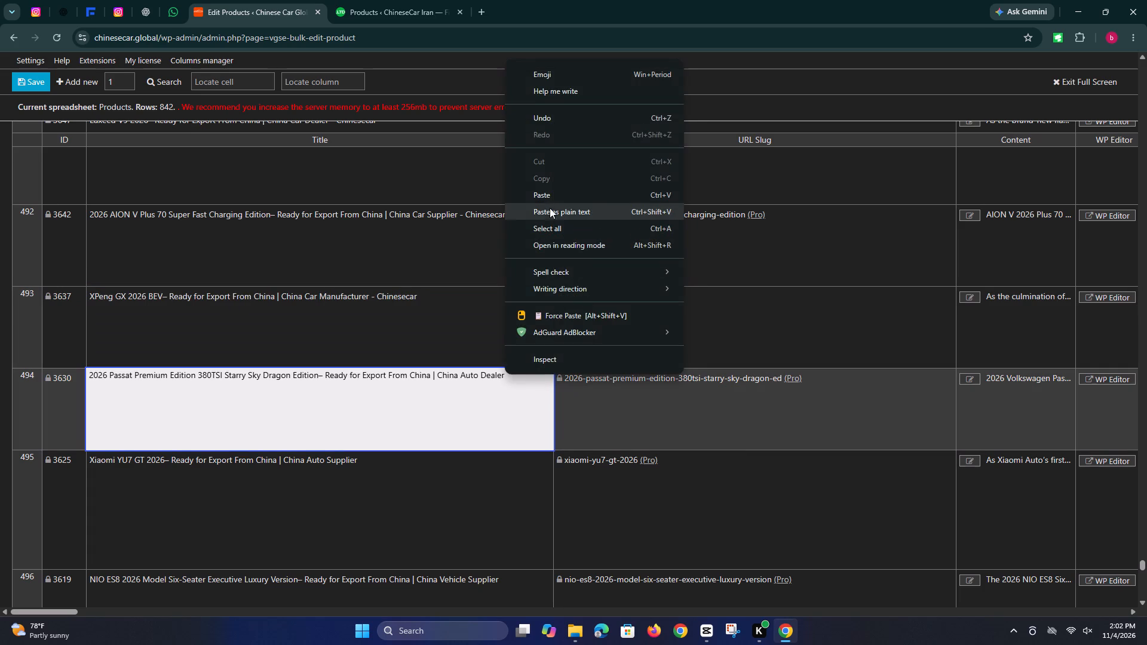
{"action": "left_click", "coordinate": [548, 199]}
Append " - Chinesecar" to the titles of Xiaomi YU7 GT 2026 and NIO ES8 2026 in rows 495 and 496.
{"action": "scroll", "coordinate": [394, 370], "scroll_direction": "down", "scroll_amount": 4}
{"action": "triple_click", "coordinate": [317, 236]}
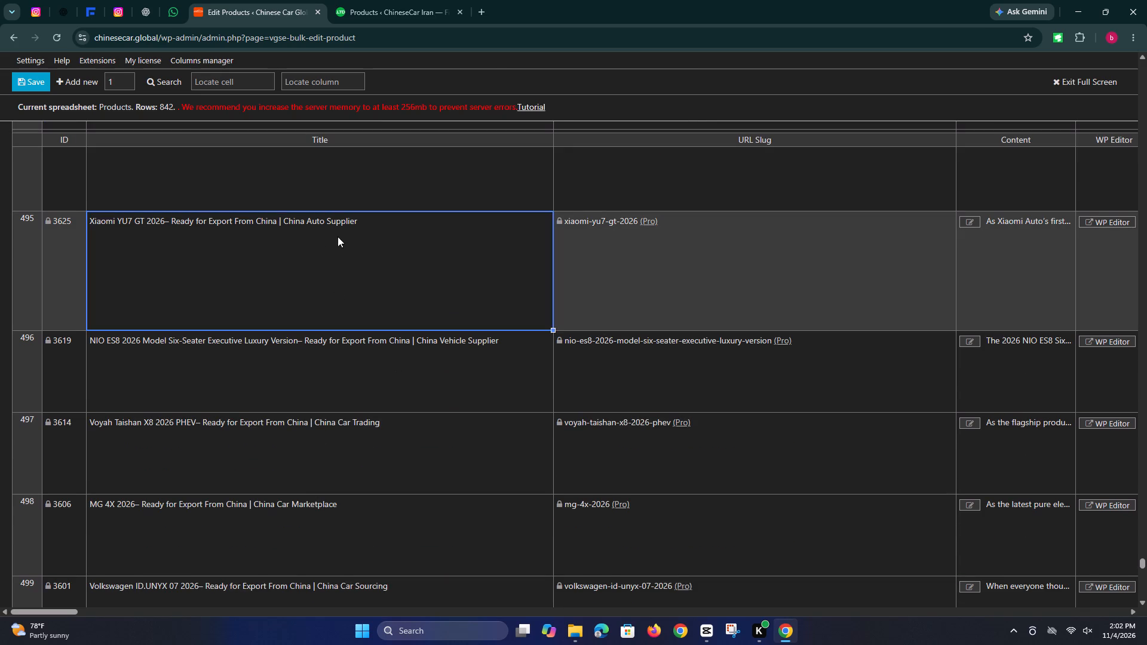
{"action": "right_click", "coordinate": [369, 220]}
{"action": "left_click", "coordinate": [409, 361]}
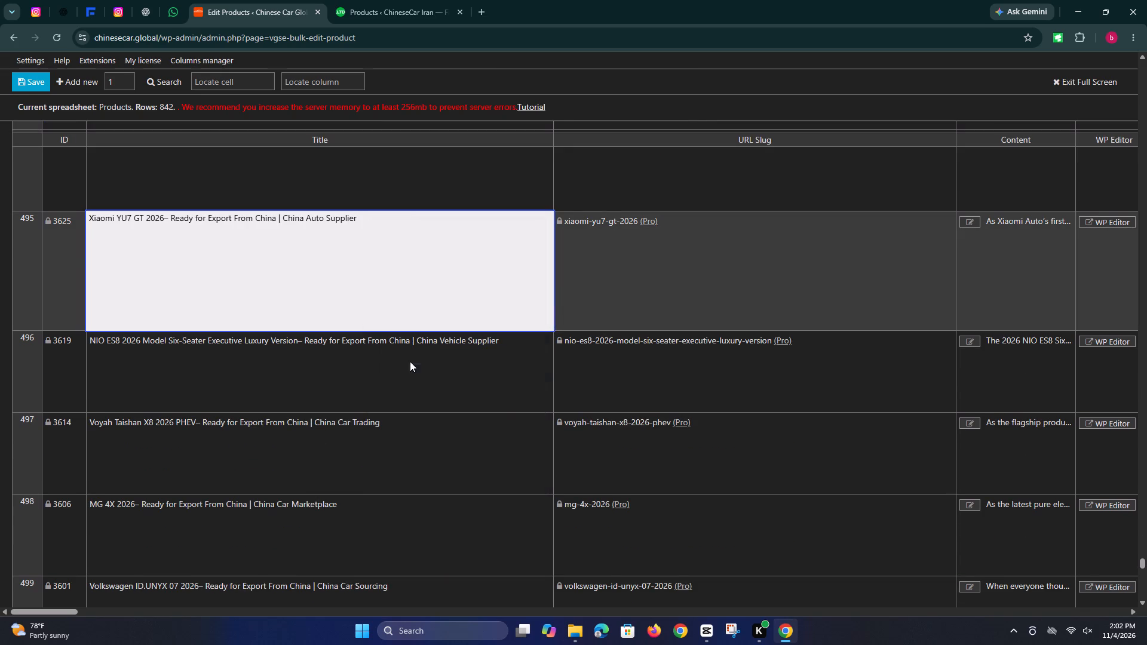
{"action": "double_click", "coordinate": [429, 366]}
{"action": "right_click", "coordinate": [501, 336]}
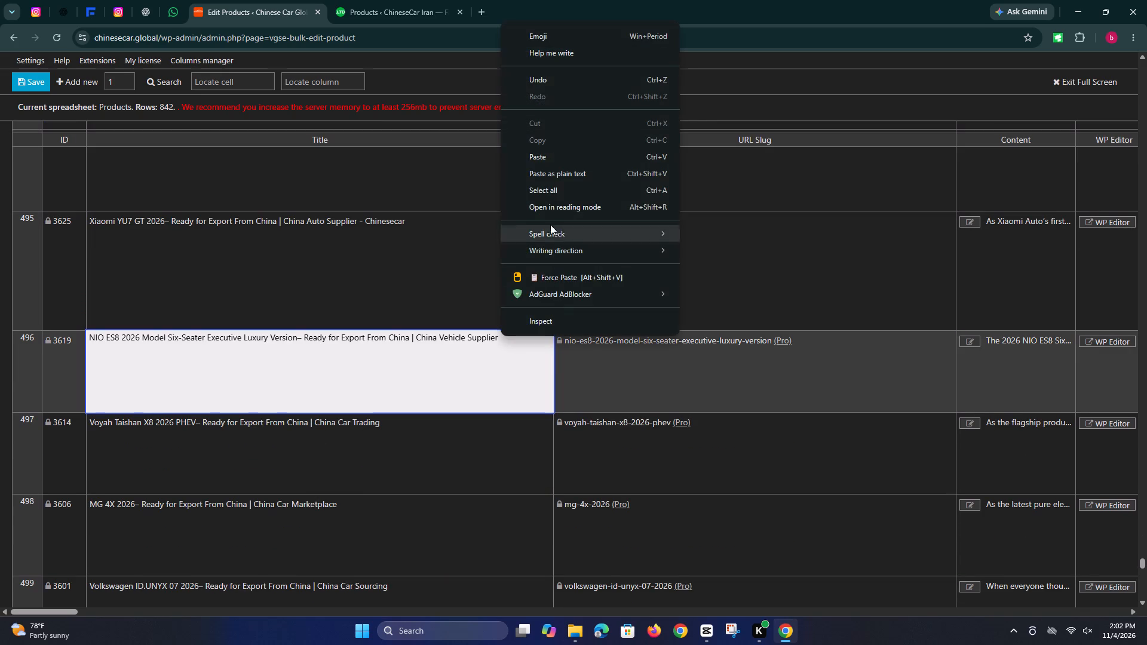
{"action": "left_click", "coordinate": [539, 153]}
Append " - Chinesecar" to the titles of Voyah Taishan X8 2026 PHEV and MG 4X 2026 in rows 497 and 498.
{"action": "scroll", "coordinate": [373, 296], "scroll_direction": "down", "scroll_amount": 3}
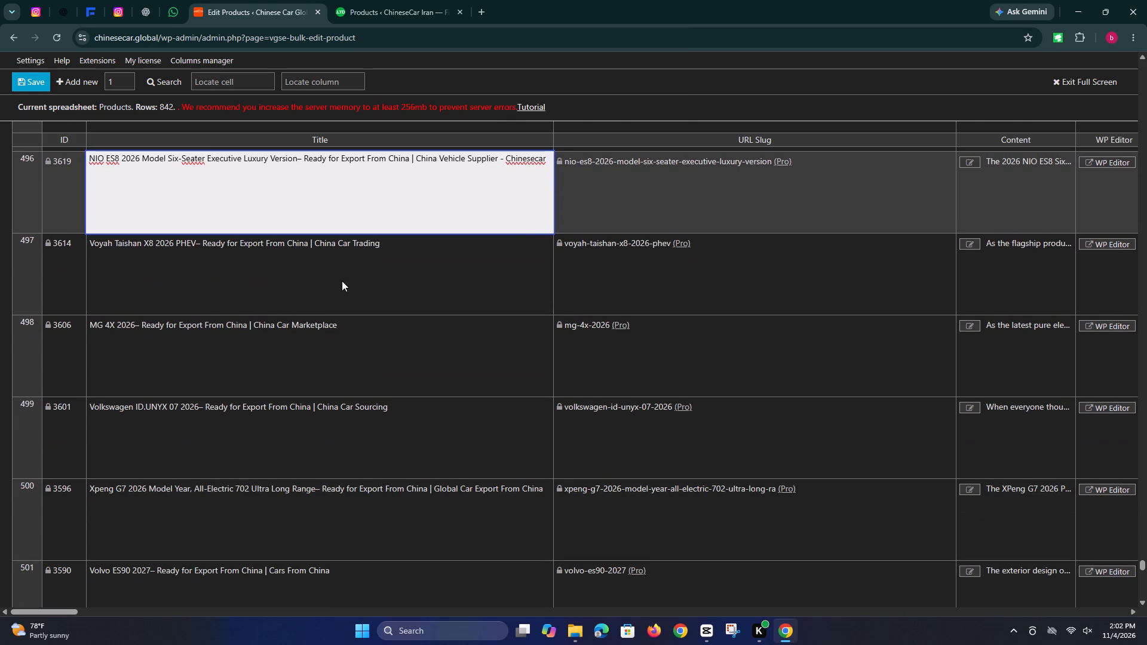
{"action": "triple_click", "coordinate": [342, 281]}
{"action": "right_click", "coordinate": [384, 242]}
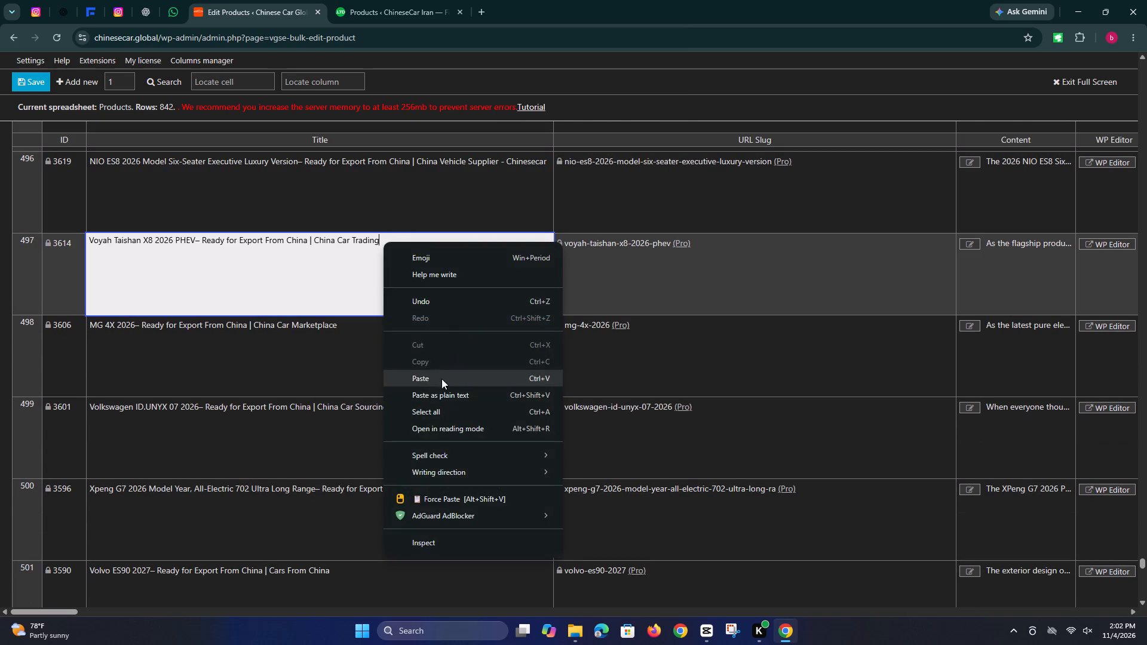
{"action": "left_click", "coordinate": [437, 389]}
{"action": "double_click", "coordinate": [351, 360]}
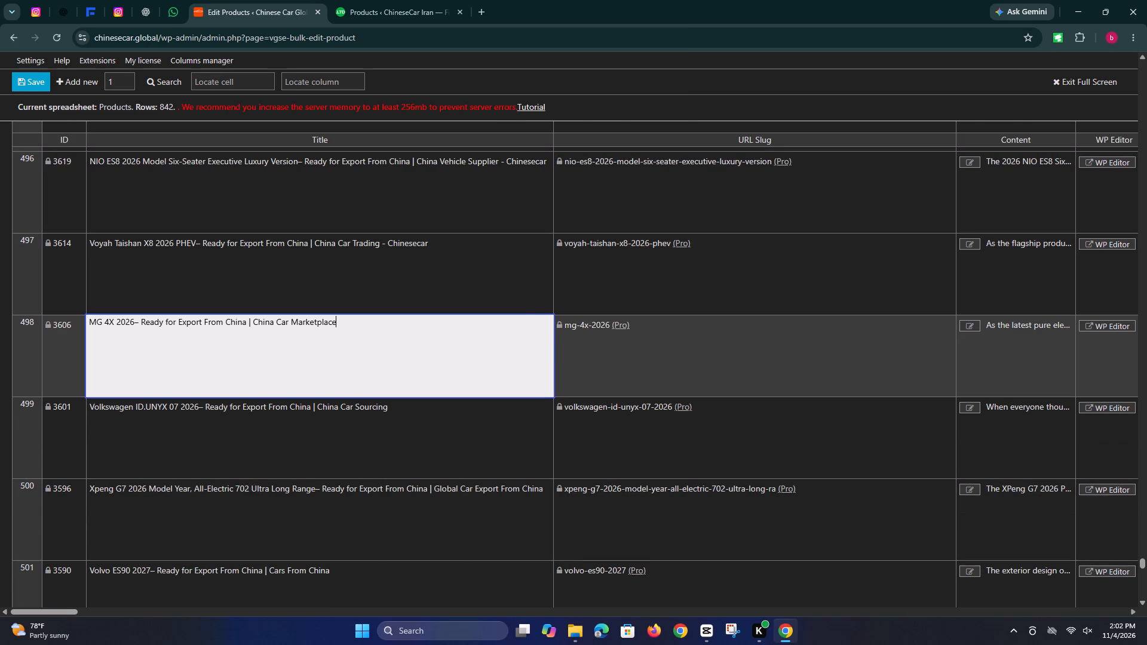
{"action": "right_click", "coordinate": [345, 323]}
{"action": "left_click", "coordinate": [400, 144]}
Append " - Chinesecar" to the title of Volkswagen ID.UNYX 07 2026 in row 499.
{"action": "scroll", "coordinate": [388, 322], "scroll_direction": "down", "scroll_amount": 3}
{"action": "triple_click", "coordinate": [327, 286]}
{"action": "right_click", "coordinate": [391, 227]}
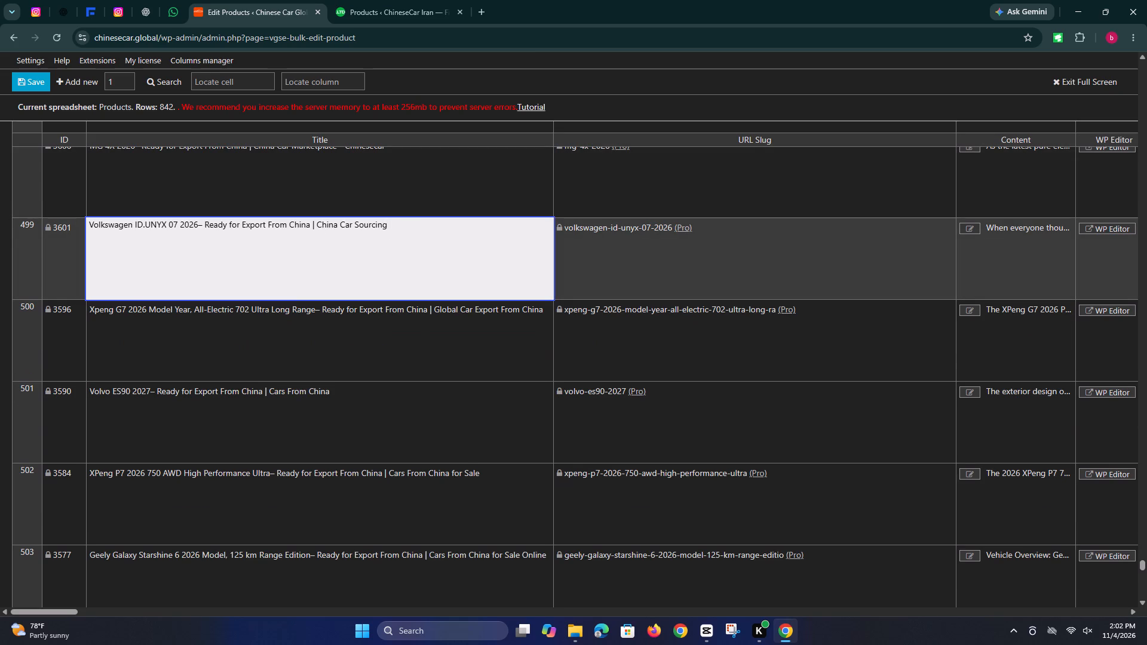
{"action": "left_click", "coordinate": [441, 363]}
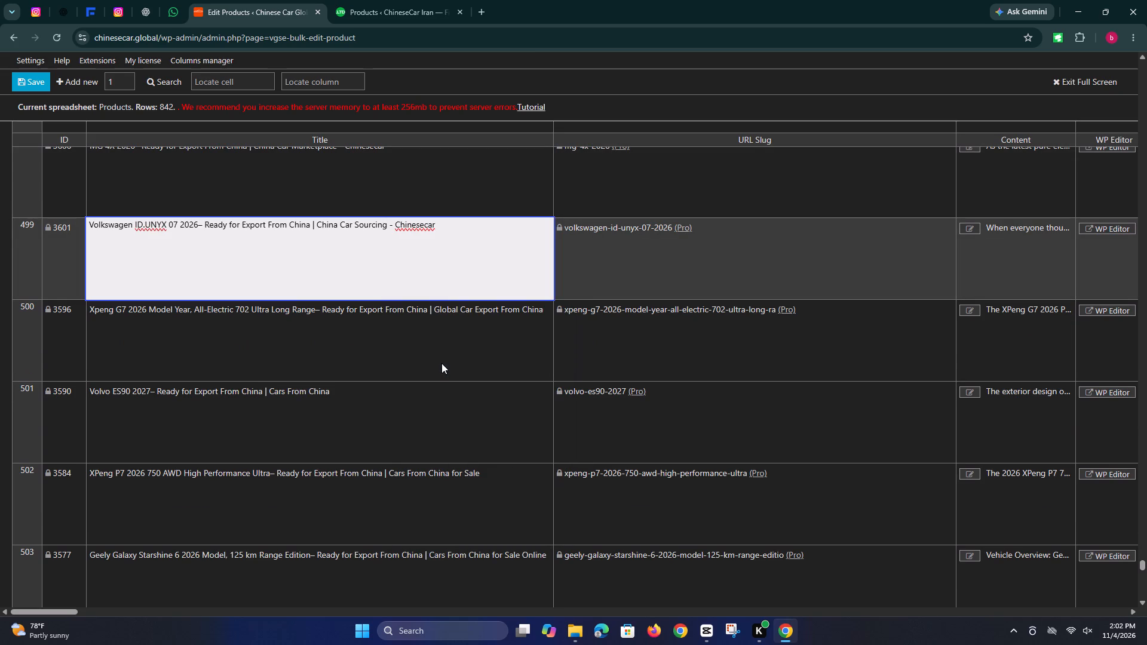
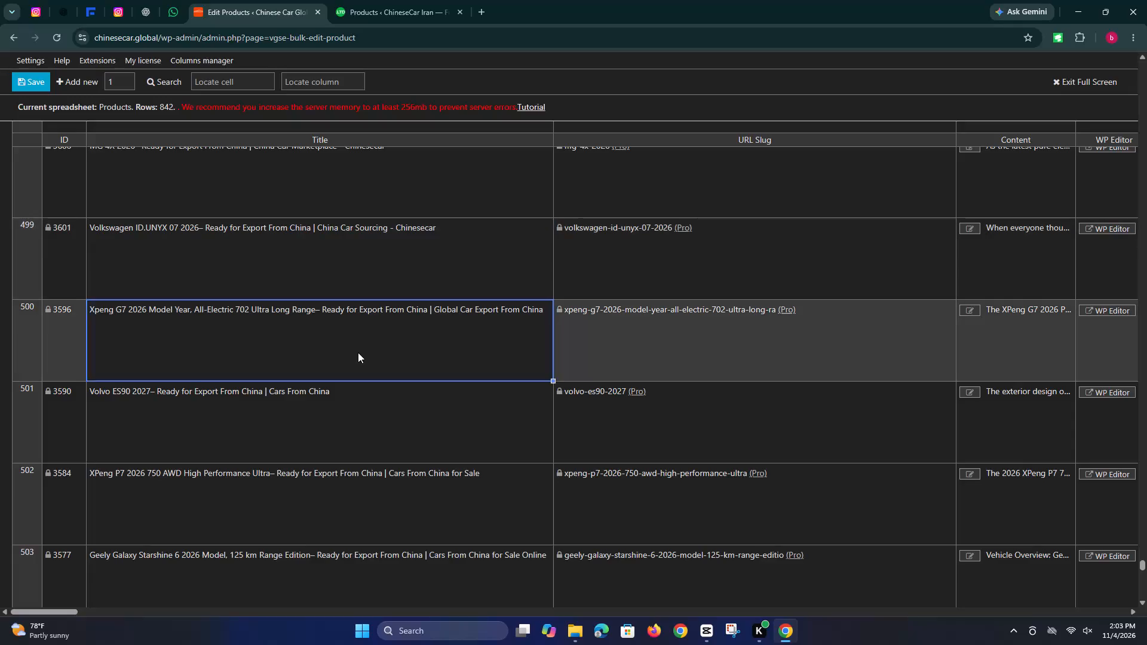
Append " - Chinesecar" to the titles of Xpeng G7 2026 and Volvo ES90 2027 in rows 500 and 501.
{"action": "right_click", "coordinate": [545, 311]}
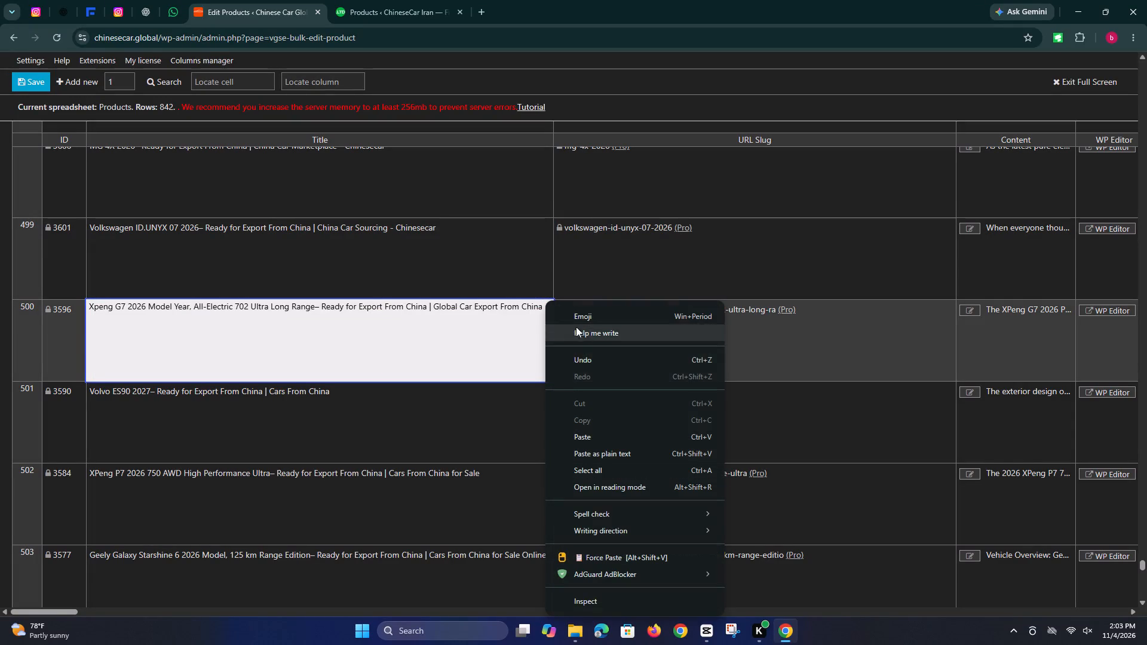
{"action": "left_click", "coordinate": [593, 438]}
{"action": "double_click", "coordinate": [338, 424]}
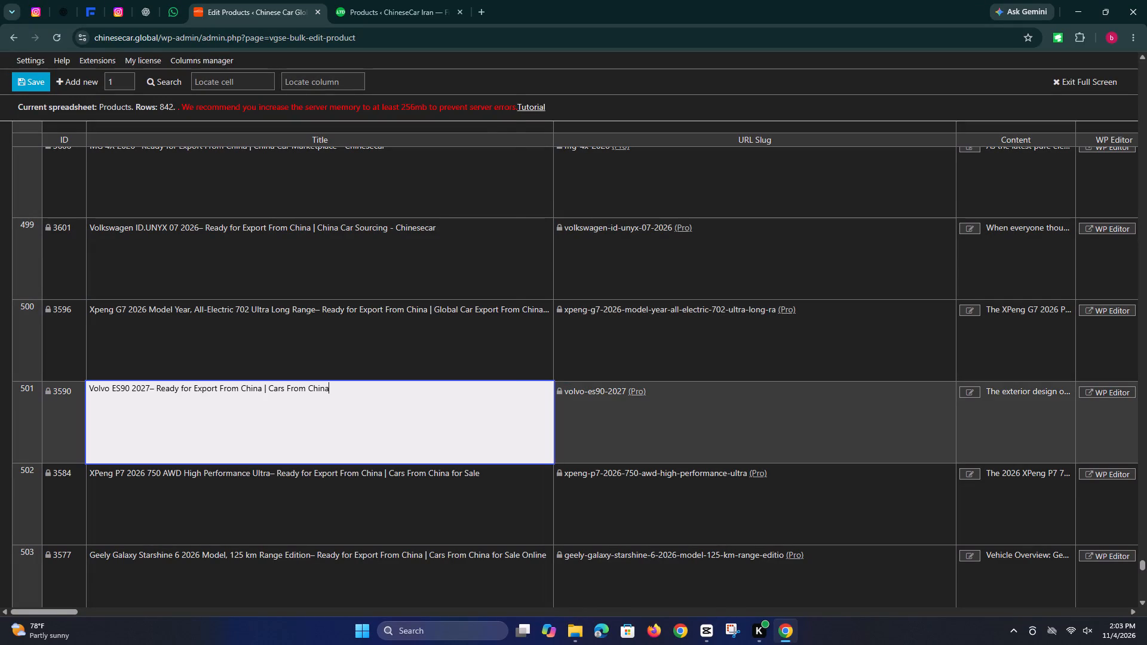
{"action": "right_click", "coordinate": [339, 389]}
{"action": "left_click", "coordinate": [403, 212]}
Append " - Chinesecar" to the titles of XPeng P7 2026 and Geely Galaxy Starshine 6 2026 in rows 502 and 503.
{"action": "scroll", "coordinate": [441, 272], "scroll_direction": "down", "scroll_amount": 4}
{"action": "triple_click", "coordinate": [384, 290]}
{"action": "right_click", "coordinate": [483, 234]}
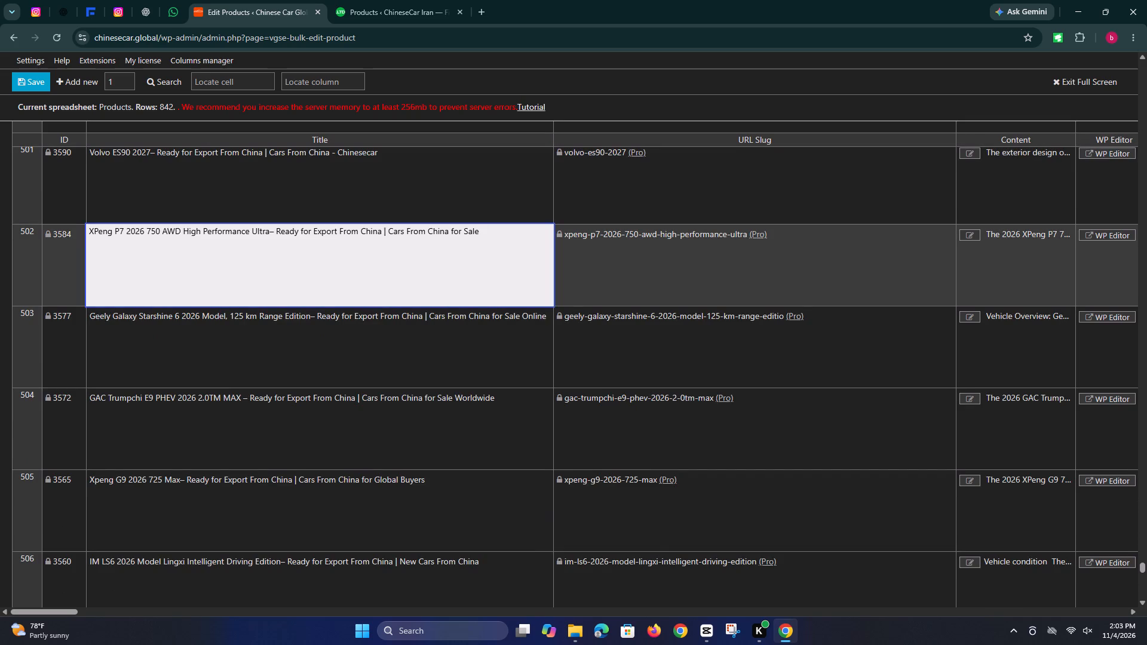
{"action": "left_click", "coordinate": [529, 374]}
{"action": "double_click", "coordinate": [476, 358]}
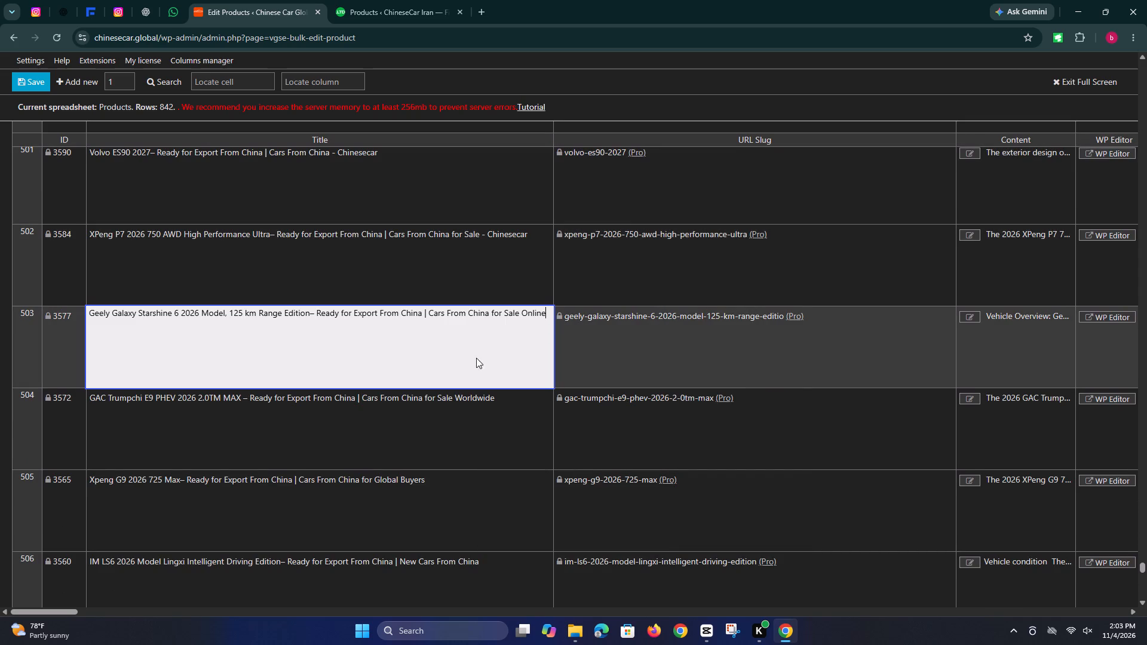
{"action": "right_click", "coordinate": [547, 313]}
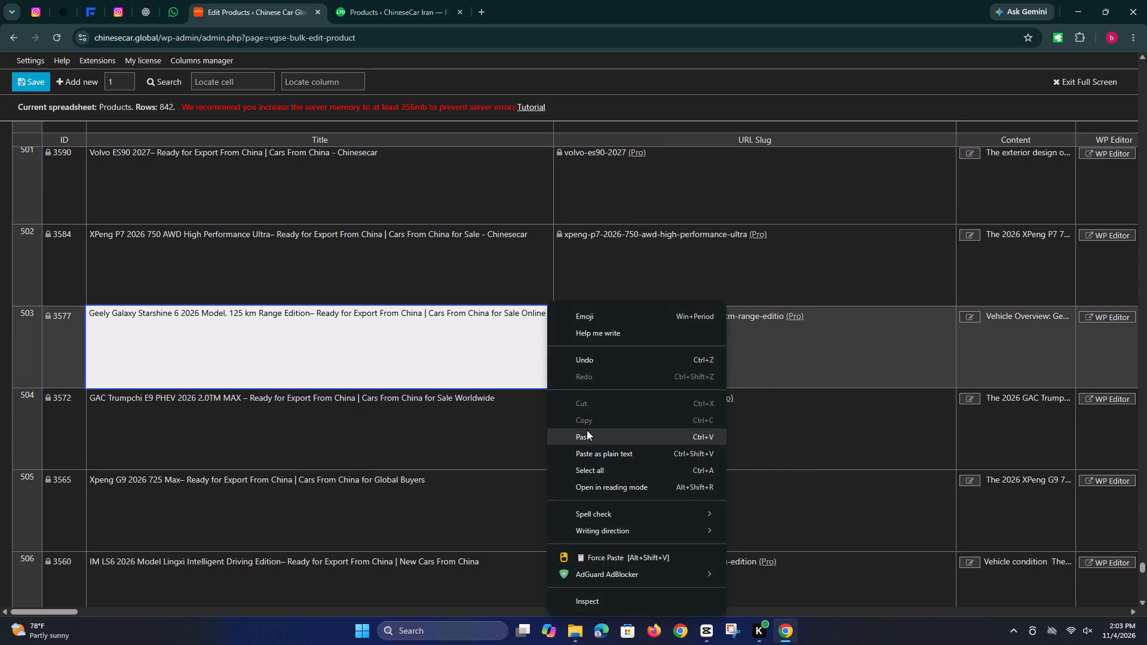
{"action": "left_click", "coordinate": [588, 436]}
Append " - Chinesecar" to the titles of GAC Trumpchi E9 PHEV 2026 and Xpeng G9 2026 in rows 504 and 505.
{"action": "double_click", "coordinate": [467, 431]}
{"action": "right_click", "coordinate": [499, 397]}
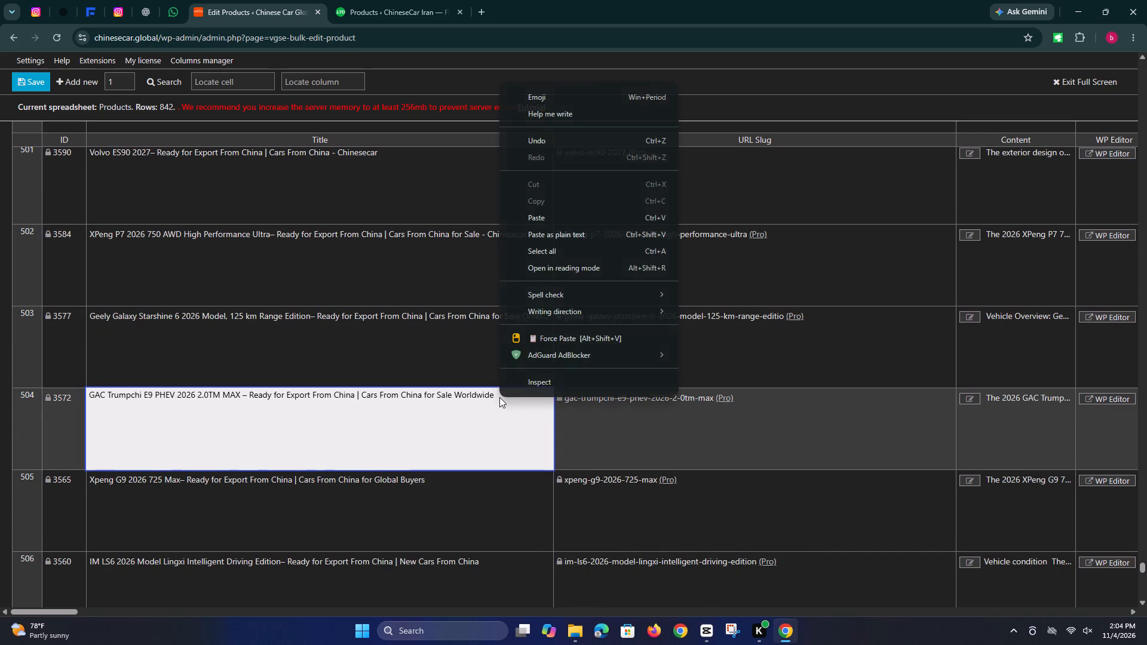
{"action": "left_click", "coordinate": [538, 215]}
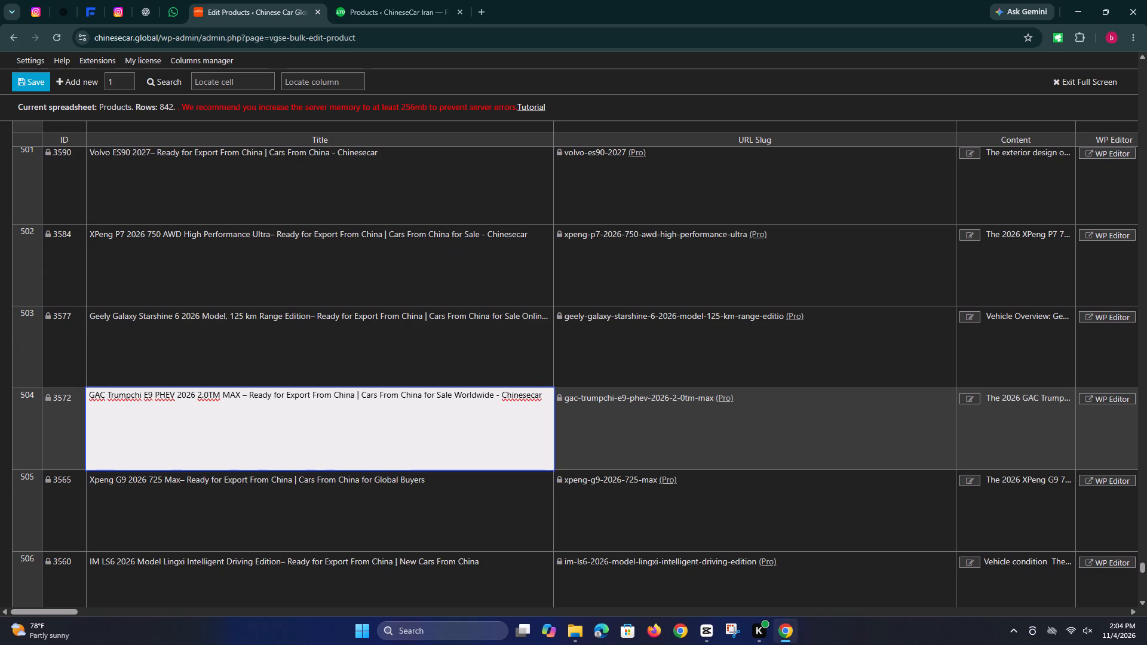
{"action": "double_click", "coordinate": [444, 496]}
{"action": "right_click", "coordinate": [428, 478]}
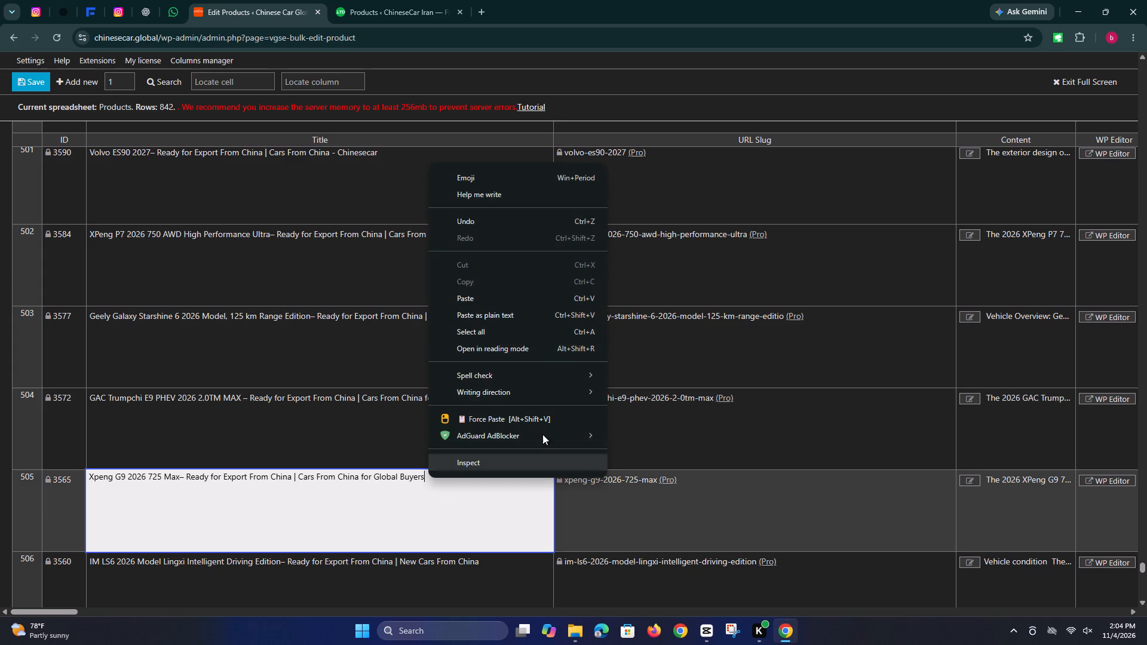
{"action": "left_click", "coordinate": [477, 294]}
Append " - Chinesecar" to the titles of IM LS6 2026 and 2026 Audi A7L in rows 506 and 507.
{"action": "scroll", "coordinate": [433, 435], "scroll_direction": "down", "scroll_amount": 4}
{"action": "triple_click", "coordinate": [448, 354]}
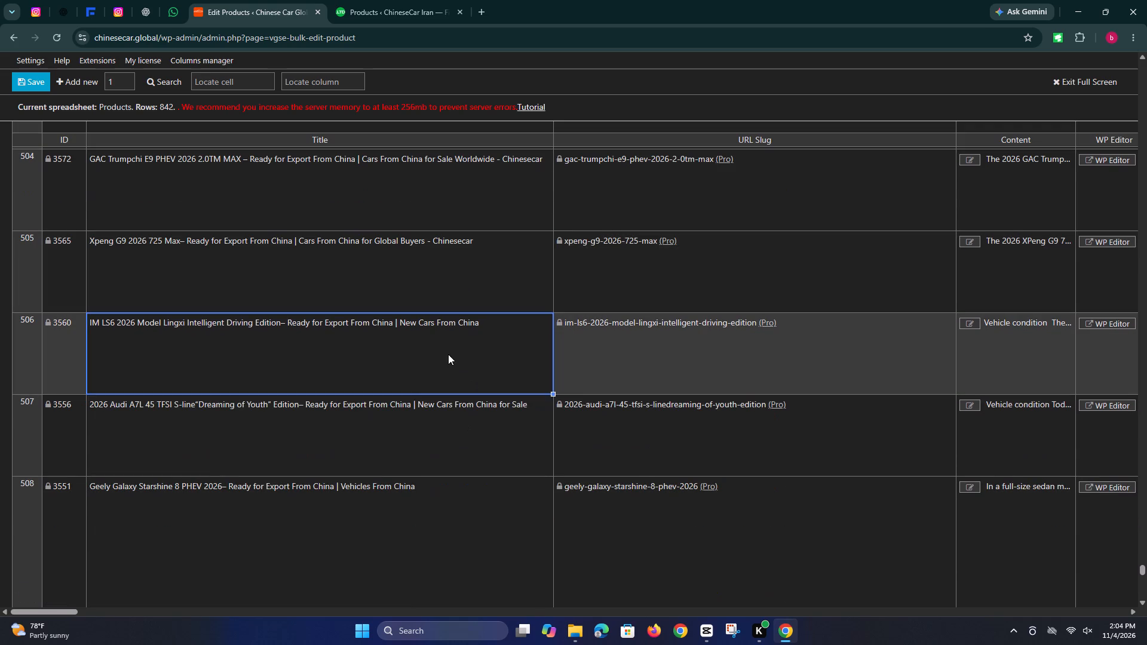
{"action": "right_click", "coordinate": [485, 324]}
{"action": "left_click", "coordinate": [532, 142]}
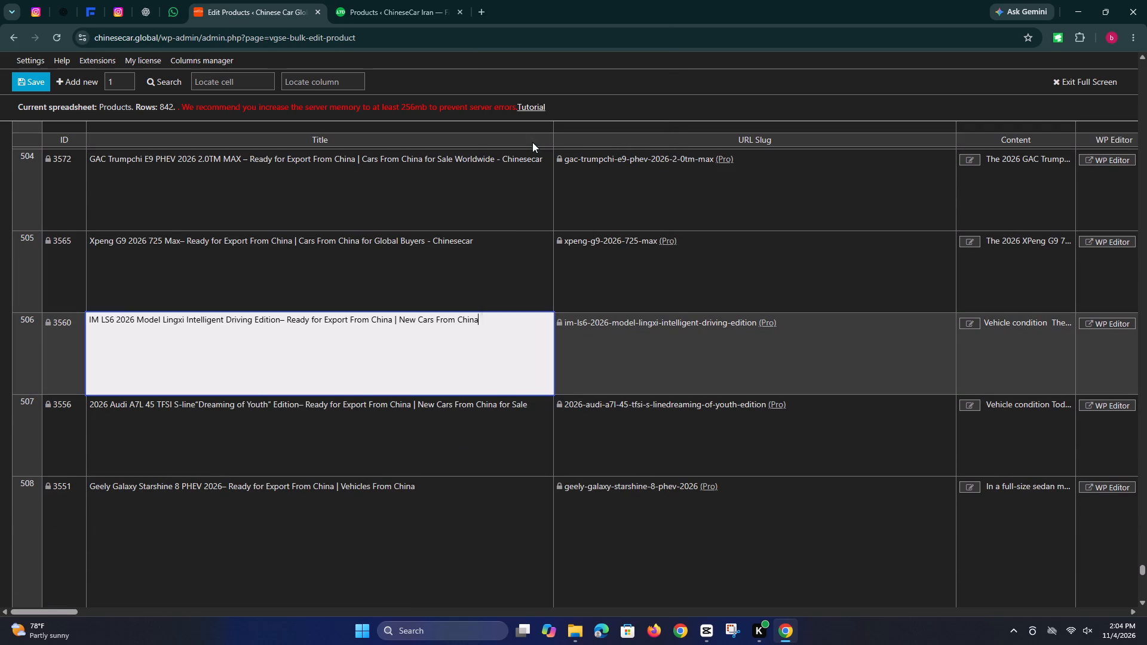
{"action": "double_click", "coordinate": [438, 431]}
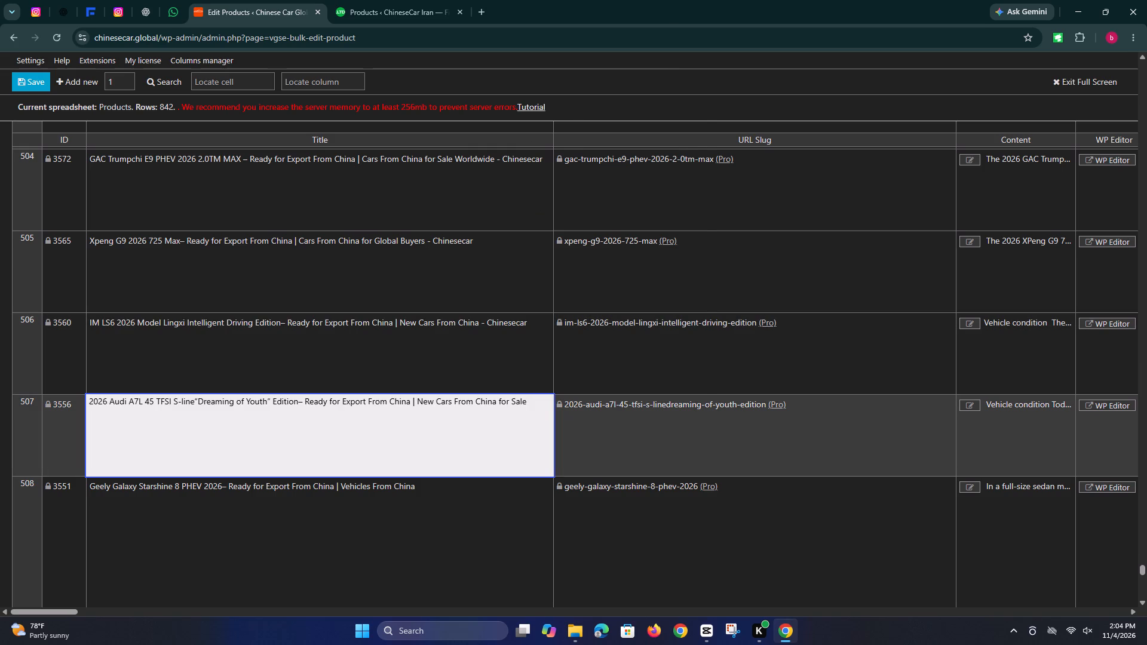
{"action": "right_click", "coordinate": [529, 404]}
{"action": "left_click", "coordinate": [576, 231]}
Append " - Chinesecar" to the titles of Geely Galaxy Starshine 8 PHEV and M-Hero 917 2026 SUV in rows 508 and 509.
{"action": "scroll", "coordinate": [430, 345], "scroll_direction": "down", "scroll_amount": 2}
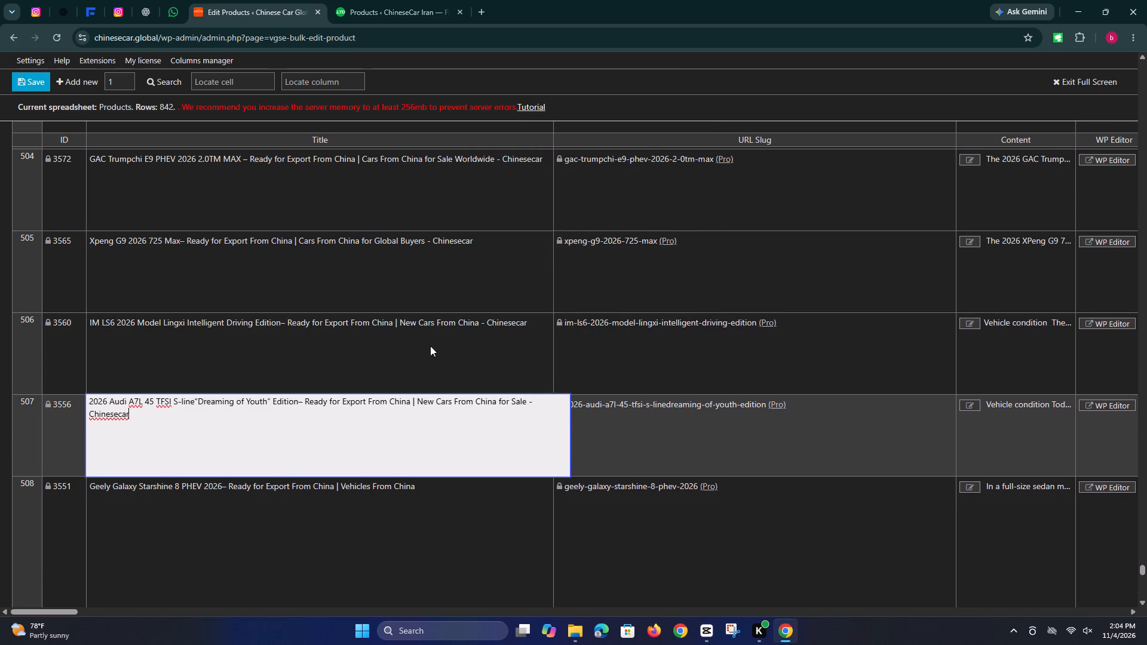
{"action": "scroll", "coordinate": [430, 346], "scroll_direction": "down", "scroll_amount": 2}
{"action": "triple_click", "coordinate": [370, 315]}
{"action": "right_click", "coordinate": [420, 248]}
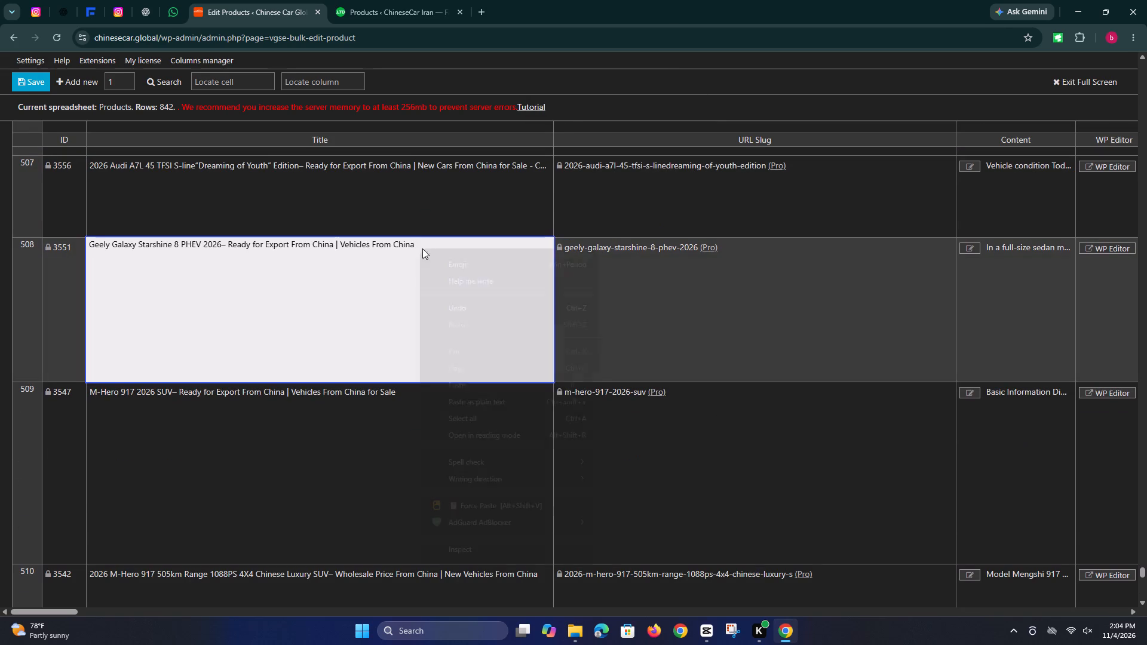
{"action": "left_click", "coordinate": [462, 389]}
{"action": "double_click", "coordinate": [380, 411]}
{"action": "right_click", "coordinate": [409, 397]}
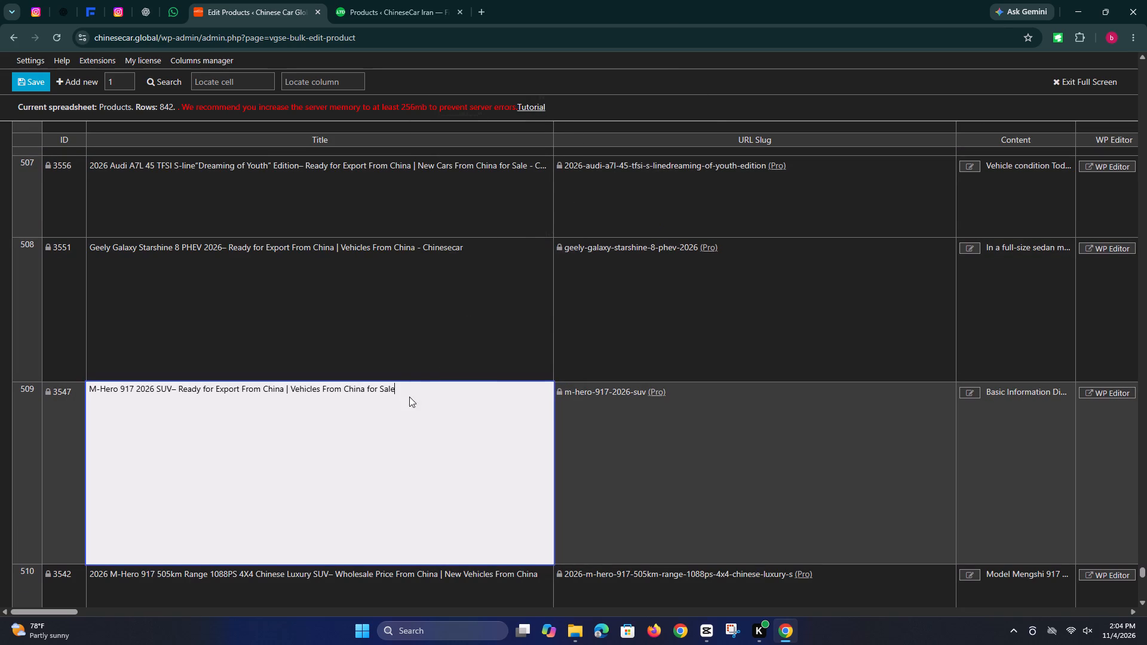
{"action": "left_click", "coordinate": [462, 221]}
Append " - Chinesecar" to the titles of 2026 M-Hero 917 505km and Xiaomi Su7 2026 in rows 510 and 511.
{"action": "scroll", "coordinate": [420, 278], "scroll_direction": "down", "scroll_amount": 4}
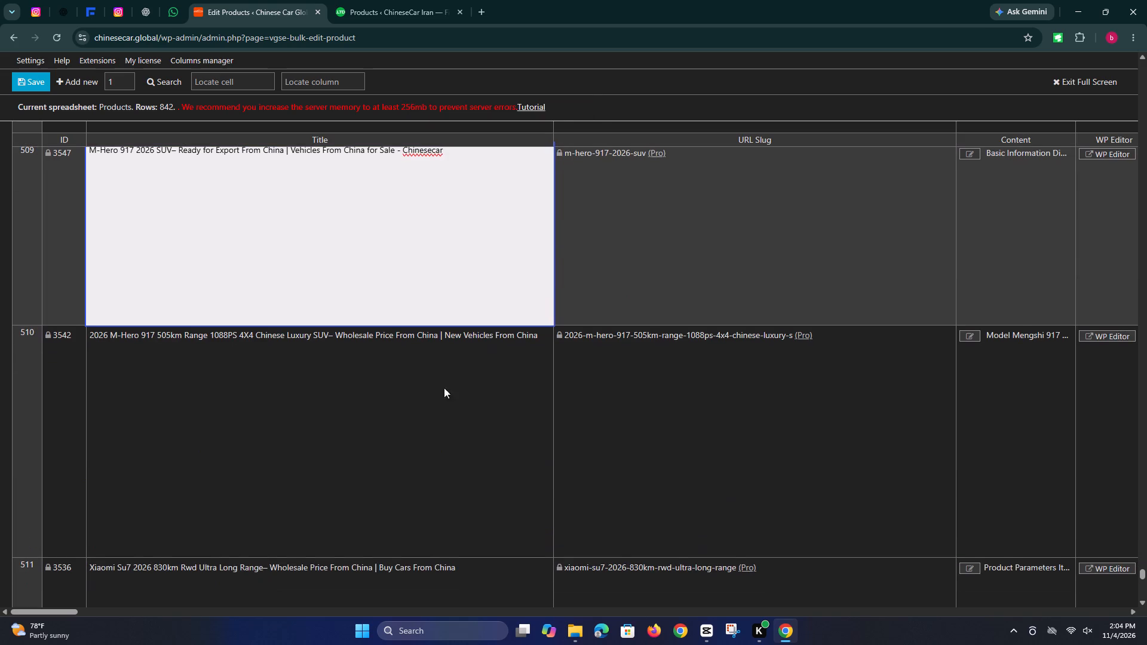
{"action": "triple_click", "coordinate": [394, 432]}
{"action": "right_click", "coordinate": [541, 335]}
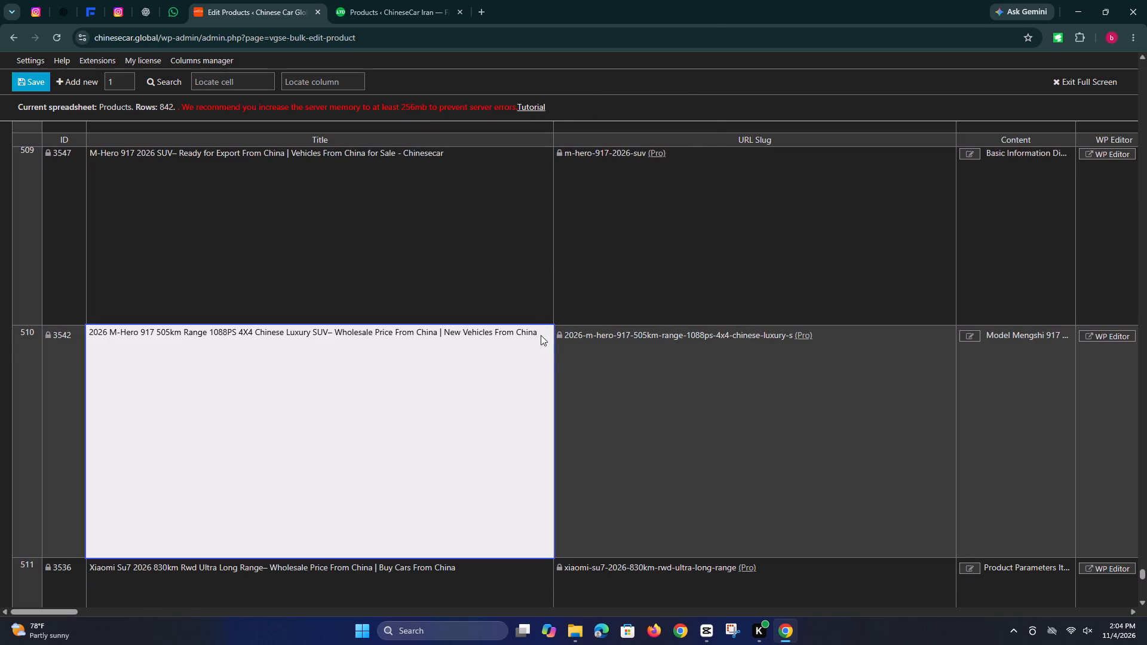
{"action": "left_click", "coordinate": [589, 159]}
{"action": "scroll", "coordinate": [347, 354], "scroll_direction": "down", "scroll_amount": 4}
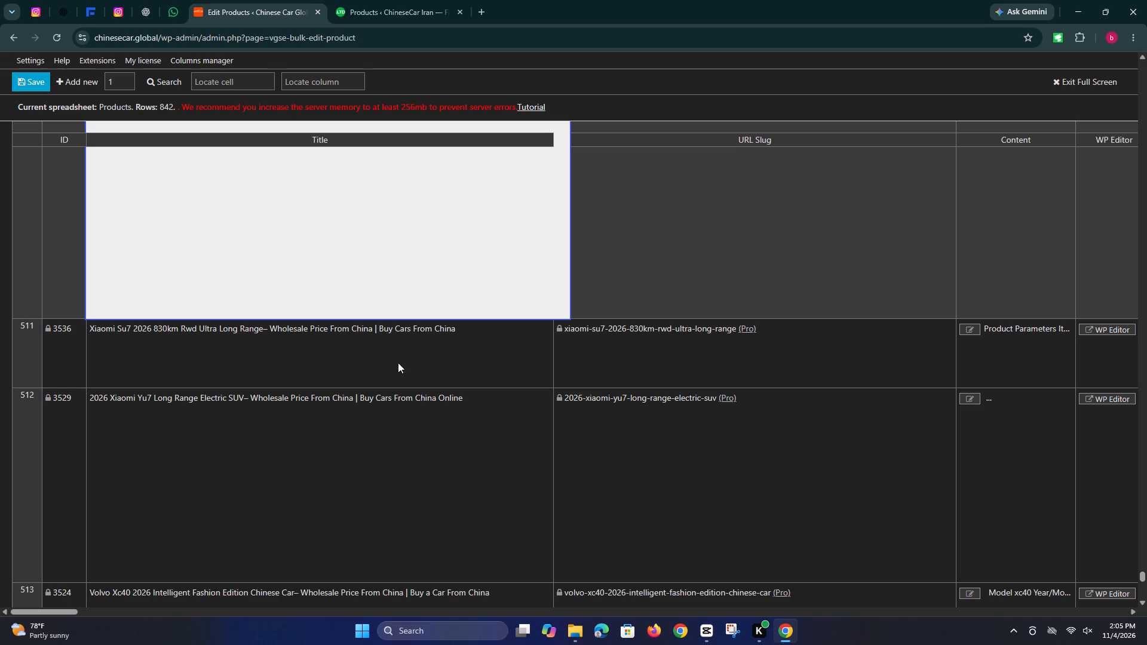
{"action": "triple_click", "coordinate": [473, 343]}
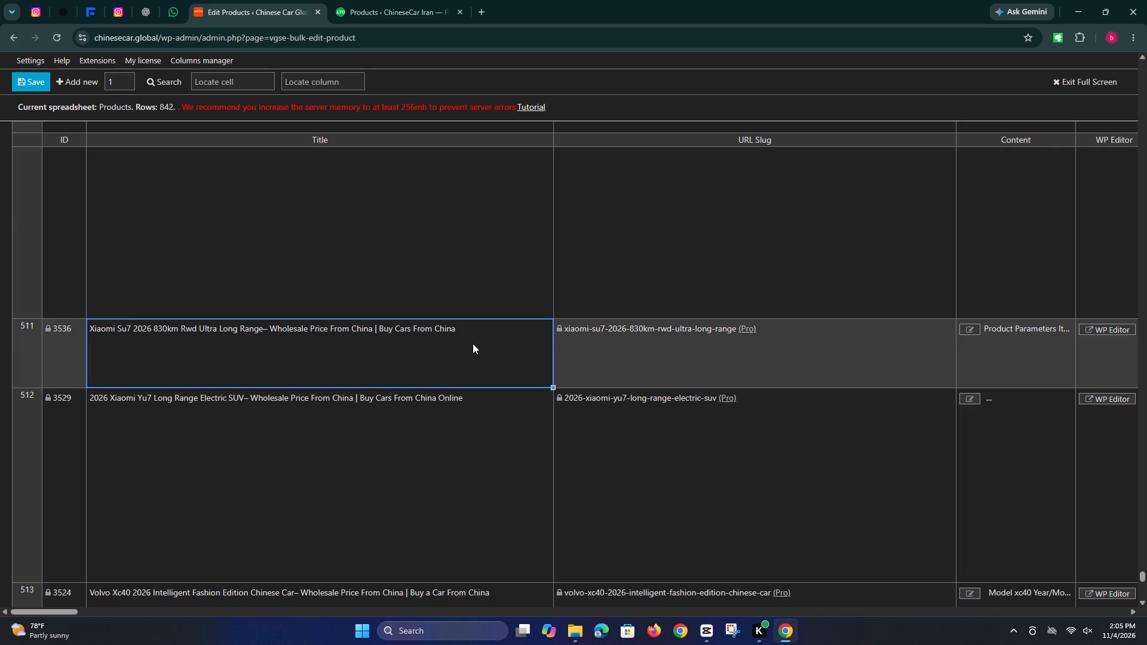
{"action": "right_click", "coordinate": [462, 328]}
{"action": "left_click", "coordinate": [500, 147]}
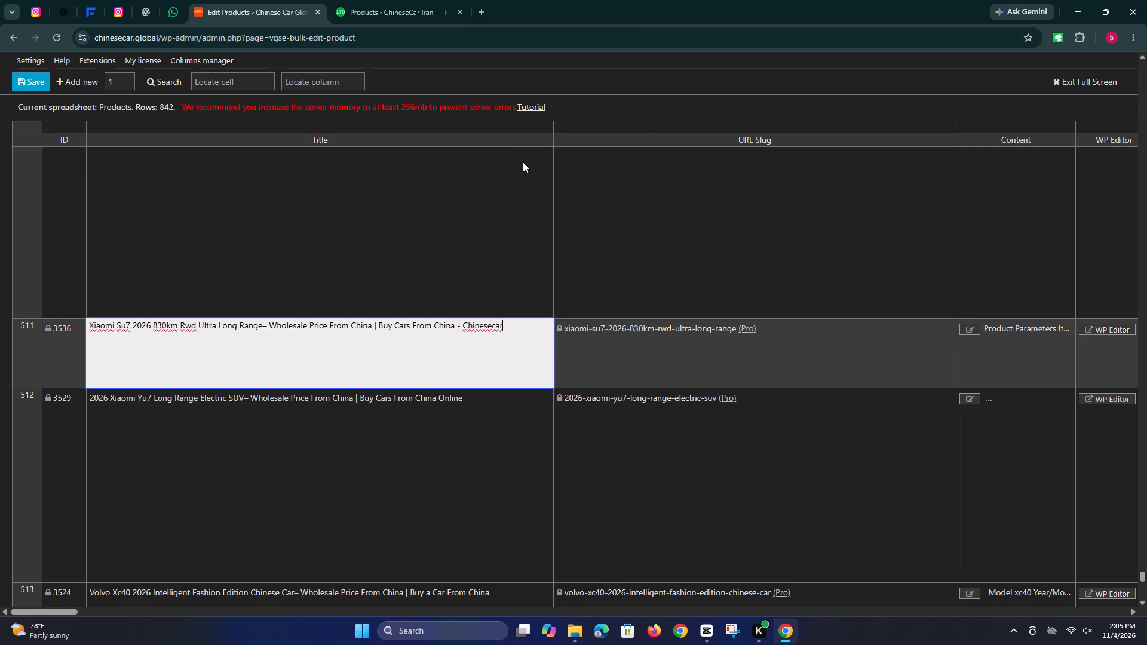
Append " - Chinesecar" to the title of 2026 Xiaomi Yu7 Long Range Electric SUV in row 512.
{"action": "scroll", "coordinate": [409, 336], "scroll_direction": "down", "scroll_amount": 4}
{"action": "triple_click", "coordinate": [378, 231]}
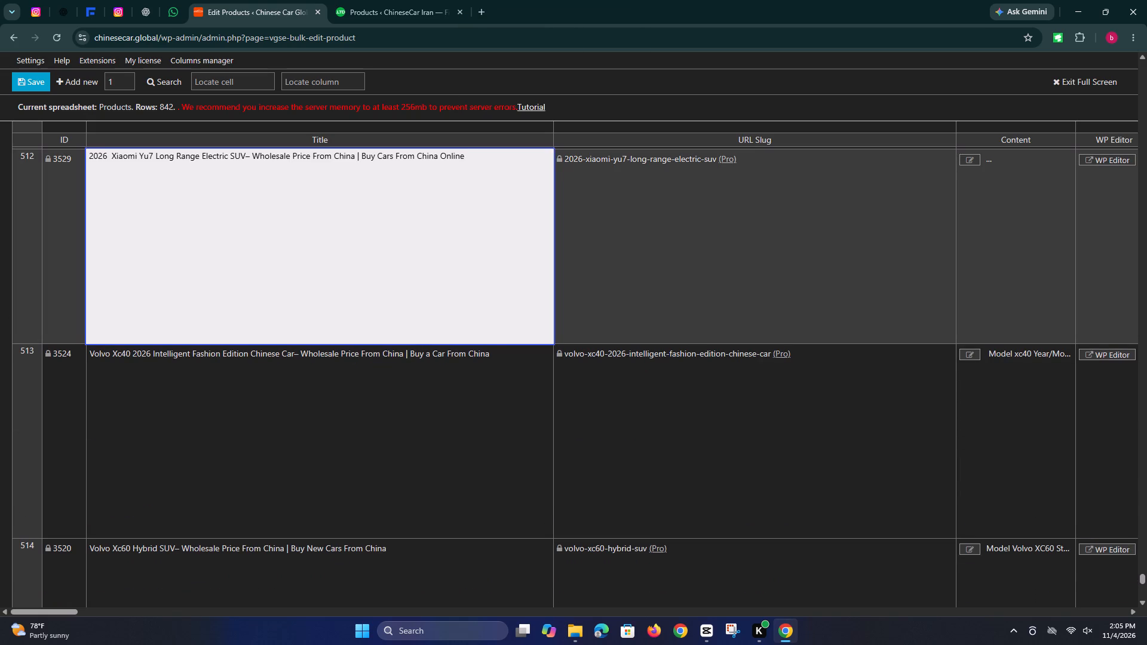
{"action": "right_click", "coordinate": [469, 160]}
{"action": "left_click", "coordinate": [514, 298]}
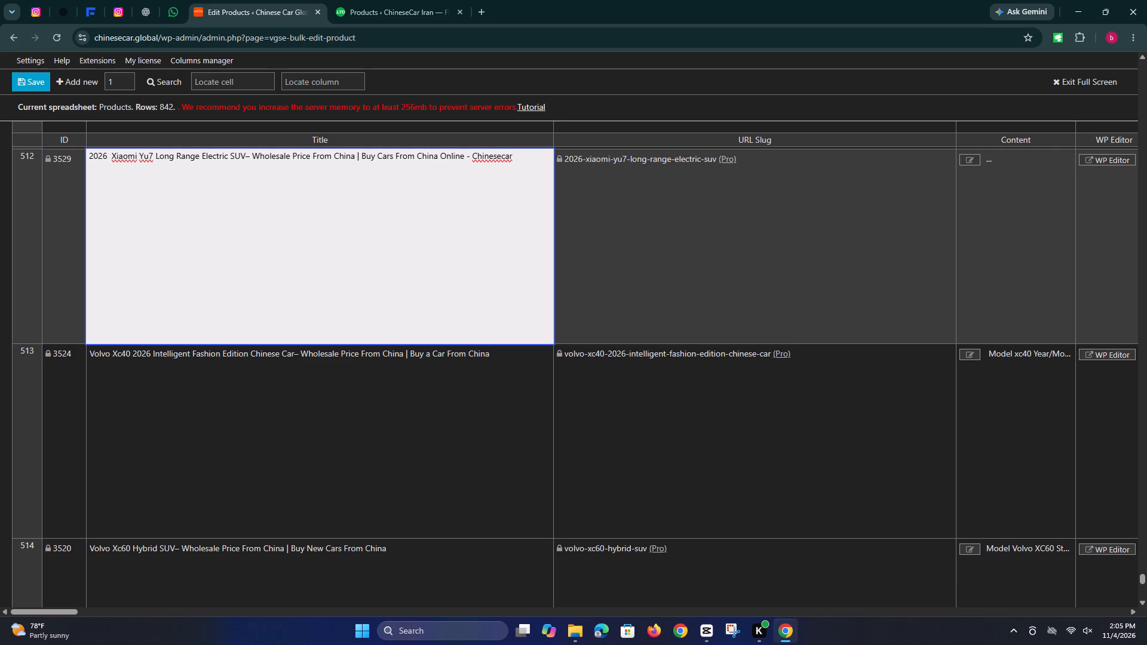
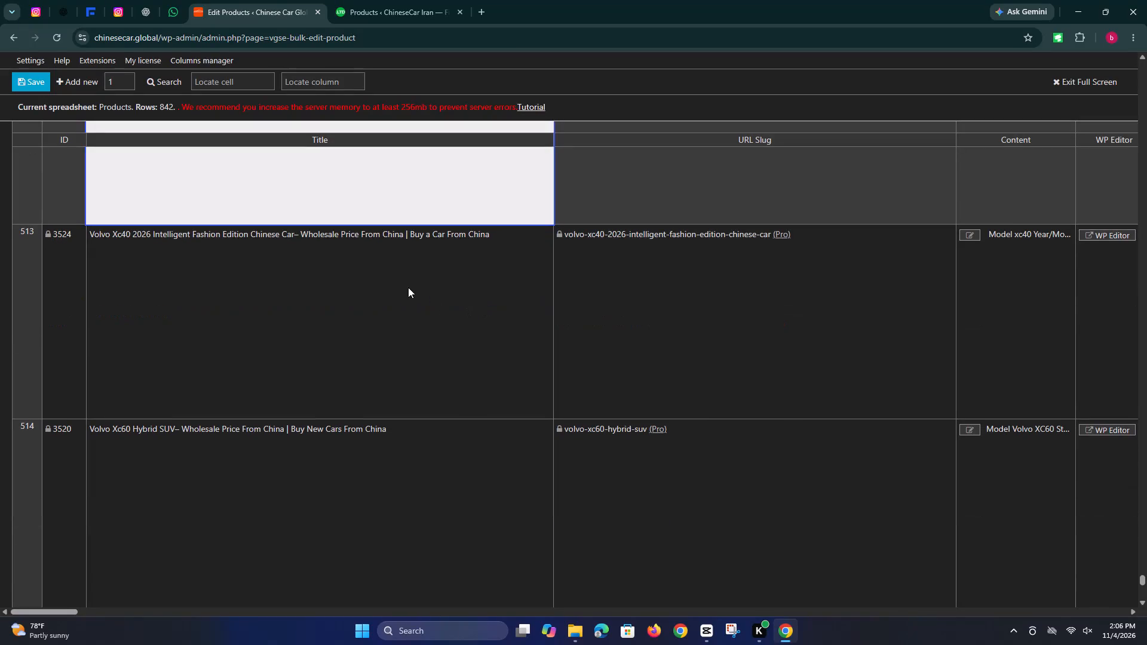
Append " - Chinesecar" to the titles of Volvo Xc40 2026 and Volvo Xc60 Hybrid SUV in rows 513 and 514.
{"action": "right_click", "coordinate": [496, 232]}
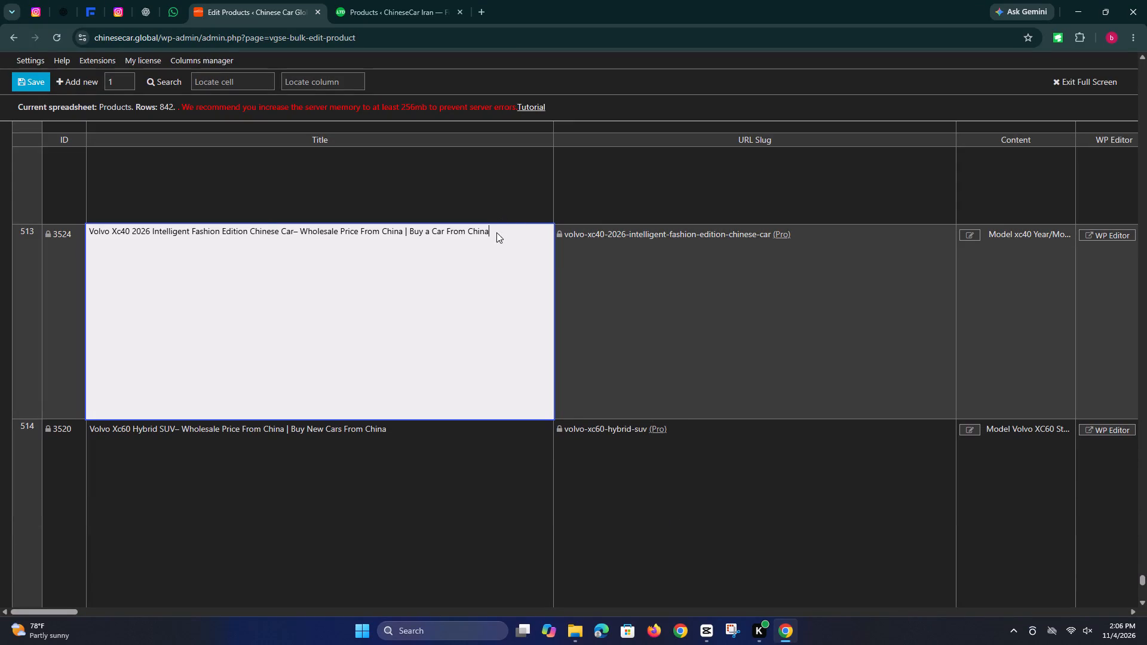
{"action": "left_click", "coordinate": [536, 371]}
{"action": "scroll", "coordinate": [385, 460], "scroll_direction": "down", "scroll_amount": 3}
{"action": "triple_click", "coordinate": [383, 327]}
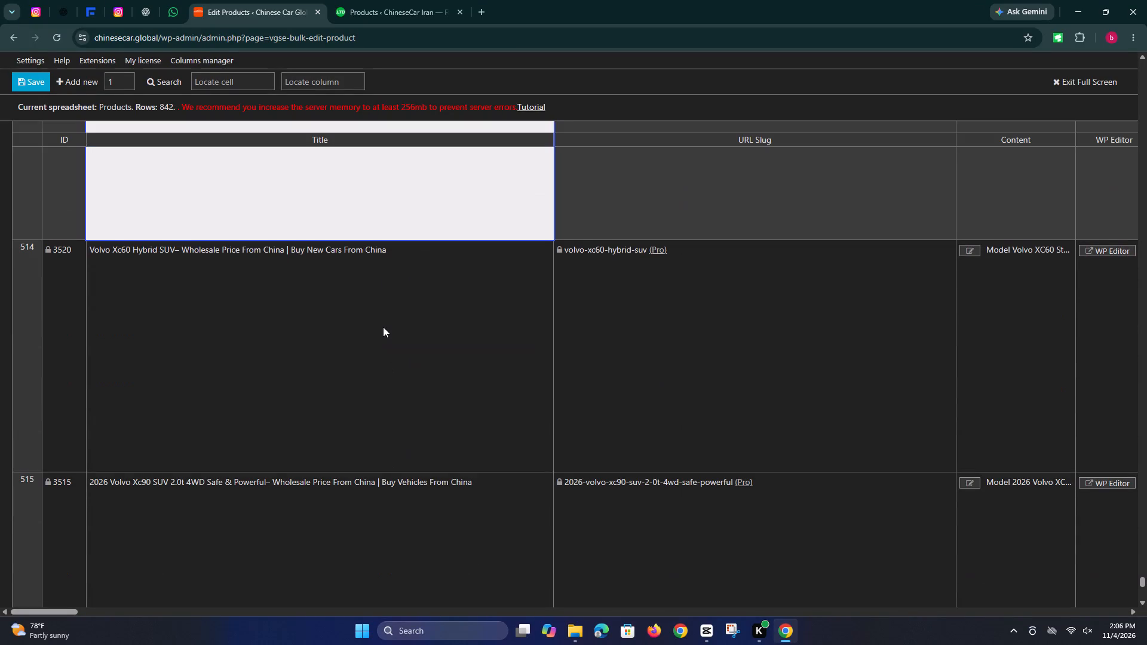
{"action": "right_click", "coordinate": [395, 250]}
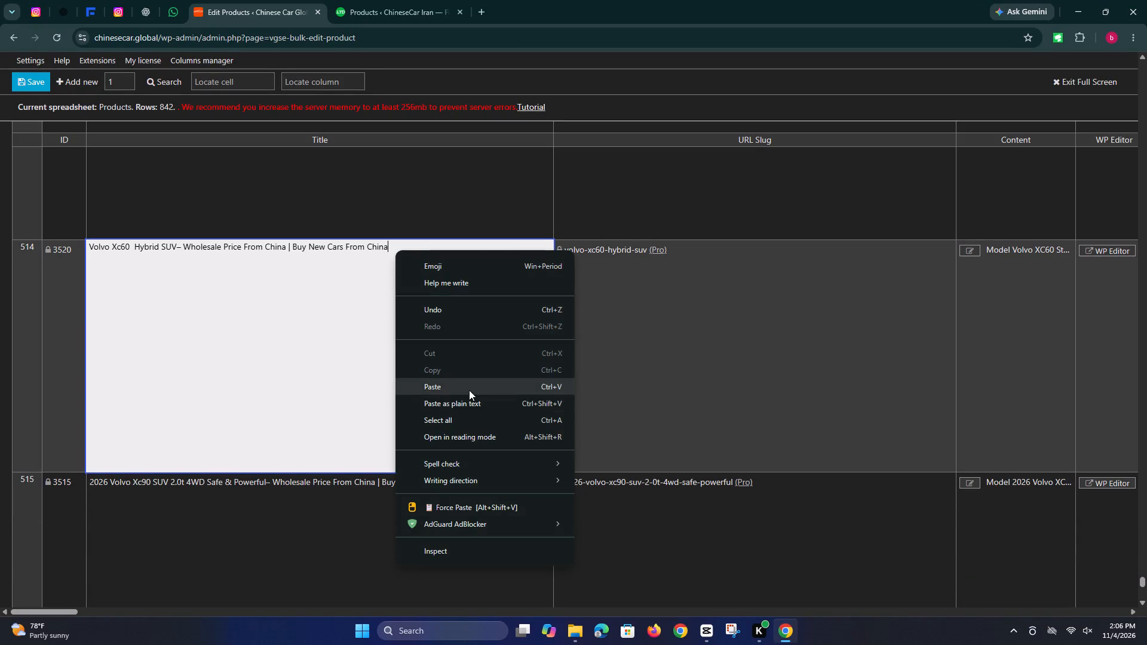
{"action": "left_click", "coordinate": [454, 391]}
Append " - Chinesecar" to the titles of 2026 Volvo Xc90 SUV and 2026 Volvo S60 Luxury Car in rows 515 and 516.
{"action": "scroll", "coordinate": [446, 392], "scroll_direction": "down", "scroll_amount": 3}
{"action": "scroll", "coordinate": [446, 392], "scroll_direction": "up", "scroll_amount": 1}
{"action": "left_click", "coordinate": [413, 380]}
{"action": "double_click", "coordinate": [447, 387]}
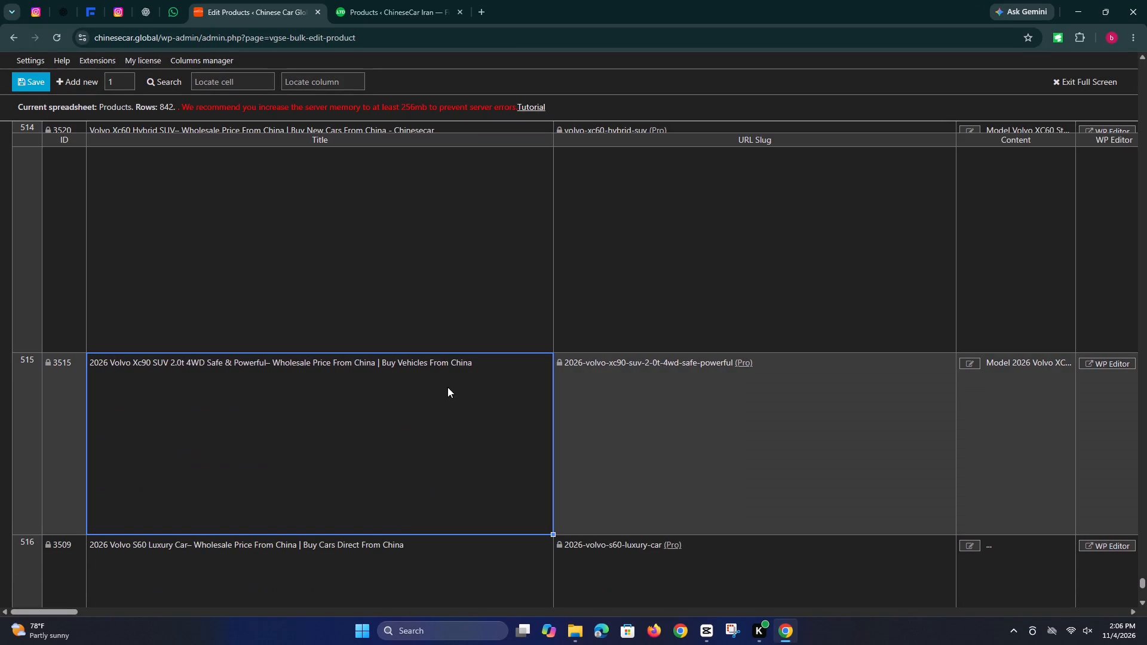
{"action": "left_click", "coordinate": [474, 360]}
{"action": "right_click", "coordinate": [474, 360]}
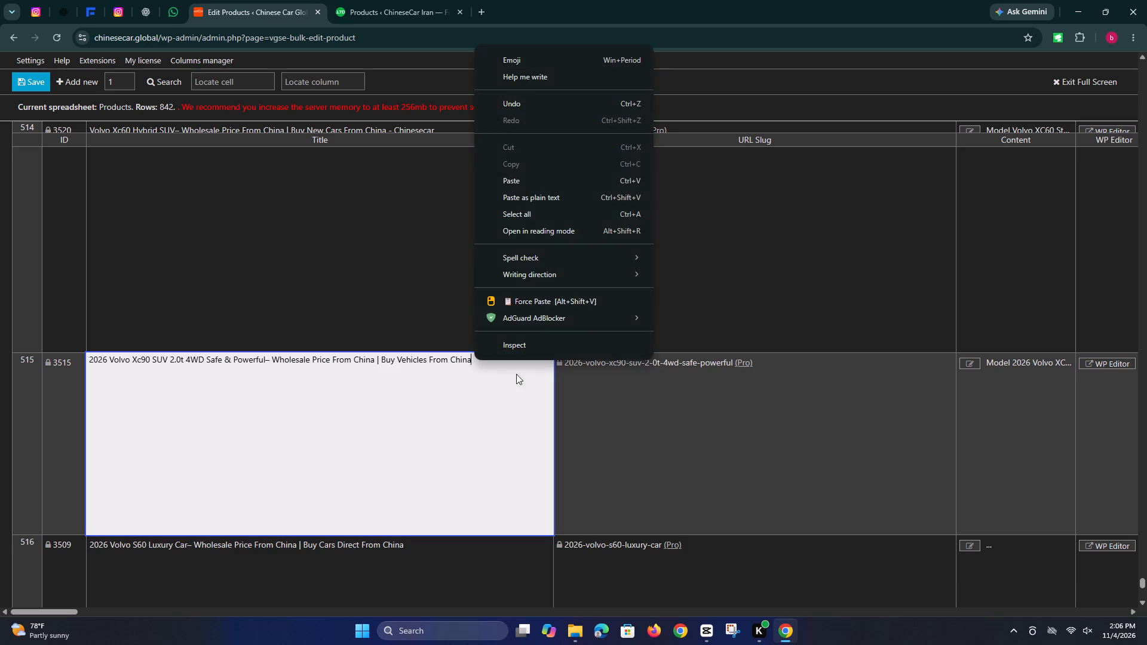
{"action": "left_click", "coordinate": [513, 180]}
{"action": "scroll", "coordinate": [472, 313], "scroll_direction": "down", "scroll_amount": 4}
{"action": "triple_click", "coordinate": [424, 334]}
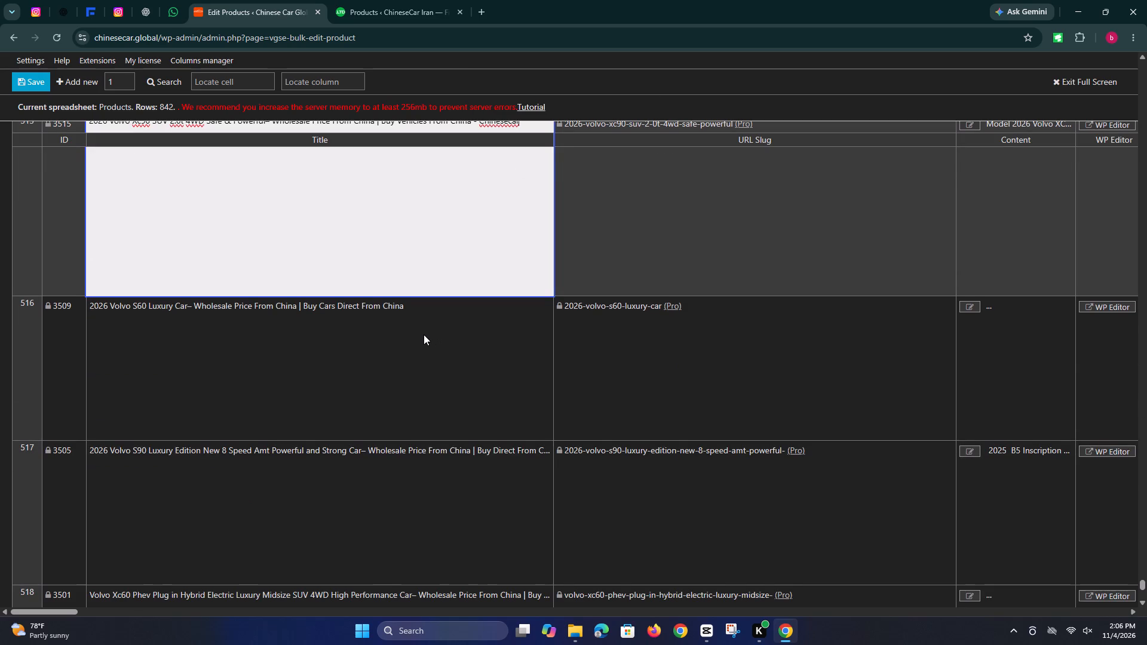
{"action": "right_click", "coordinate": [415, 309]}
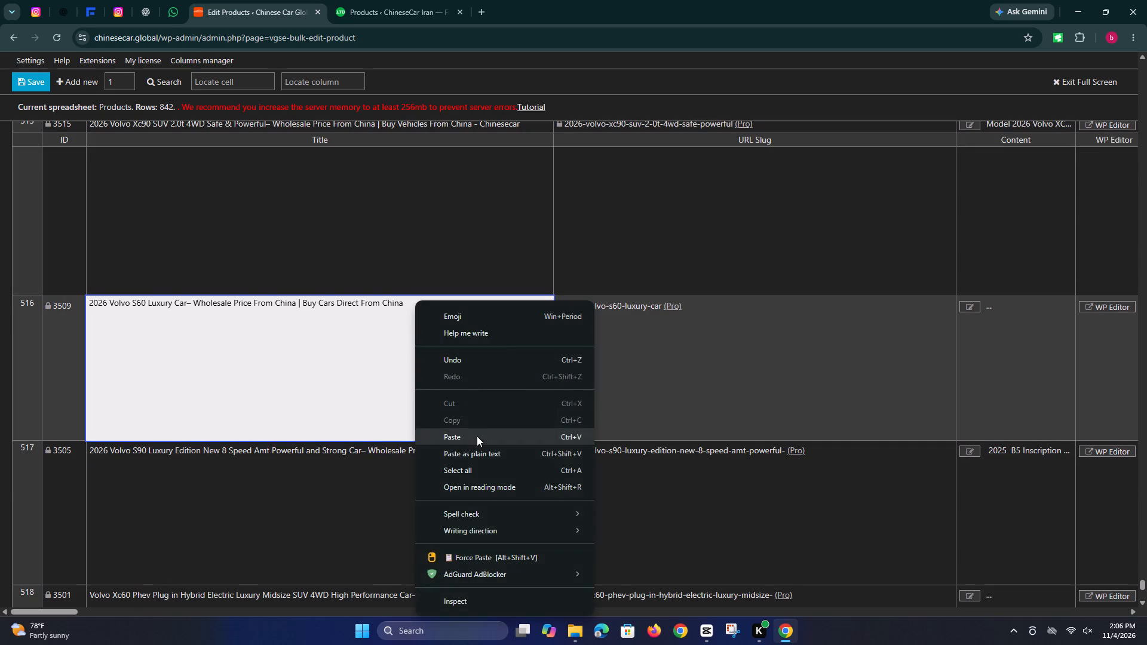
{"action": "left_click", "coordinate": [477, 436]}
Append " - Chinesecar" to the titles of 2026 Volvo S90 Luxury Edition and Volvo Xc60 Phev in rows 517 and 518.
{"action": "scroll", "coordinate": [451, 410], "scroll_direction": "down", "scroll_amount": 3}
{"action": "triple_click", "coordinate": [390, 365]}
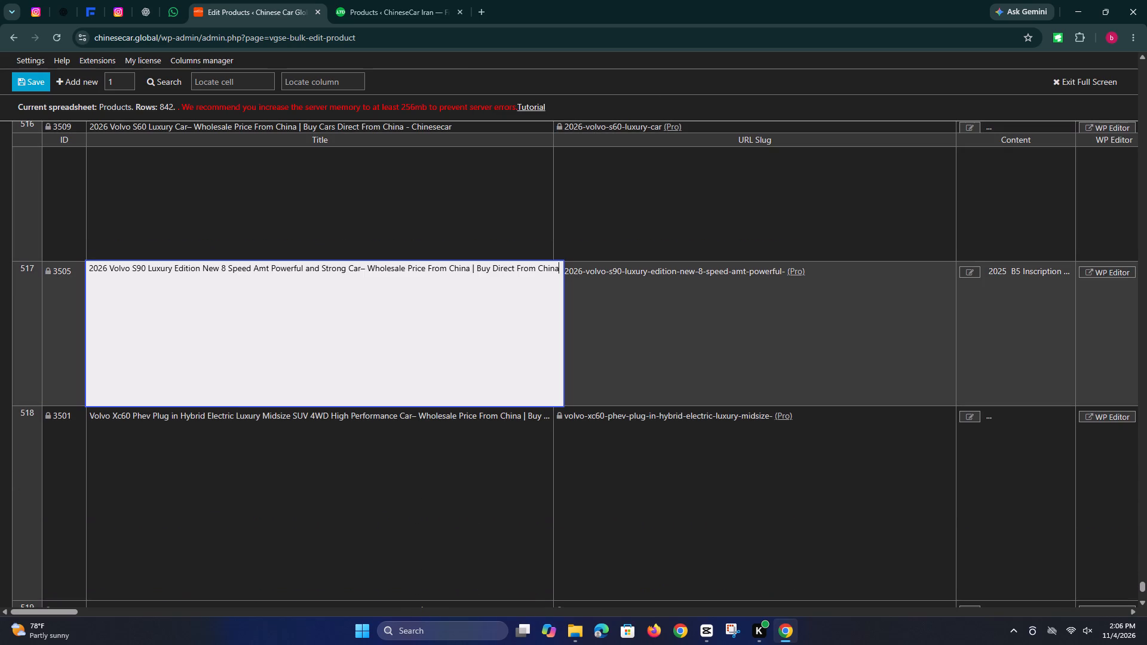
{"action": "left_click", "coordinate": [390, 365]}
{"action": "left_click", "coordinate": [560, 266]}
{"action": "right_click", "coordinate": [560, 266]}
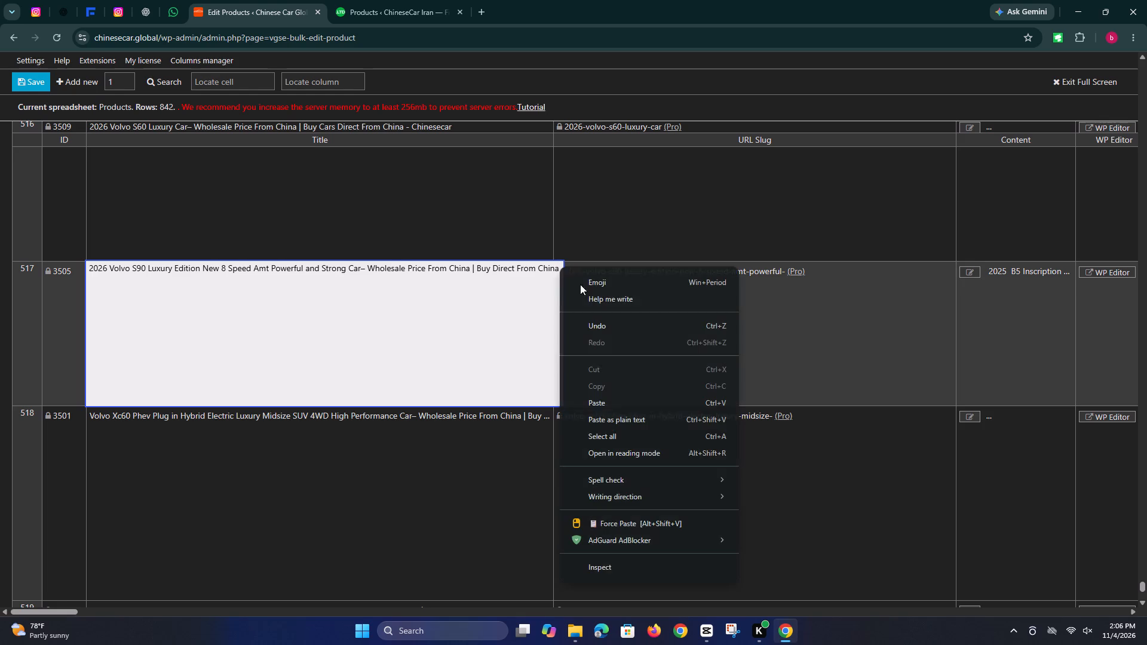
{"action": "left_click", "coordinate": [599, 406]}
{"action": "scroll", "coordinate": [344, 343], "scroll_direction": "down", "scroll_amount": 3}
{"action": "triple_click", "coordinate": [373, 315]}
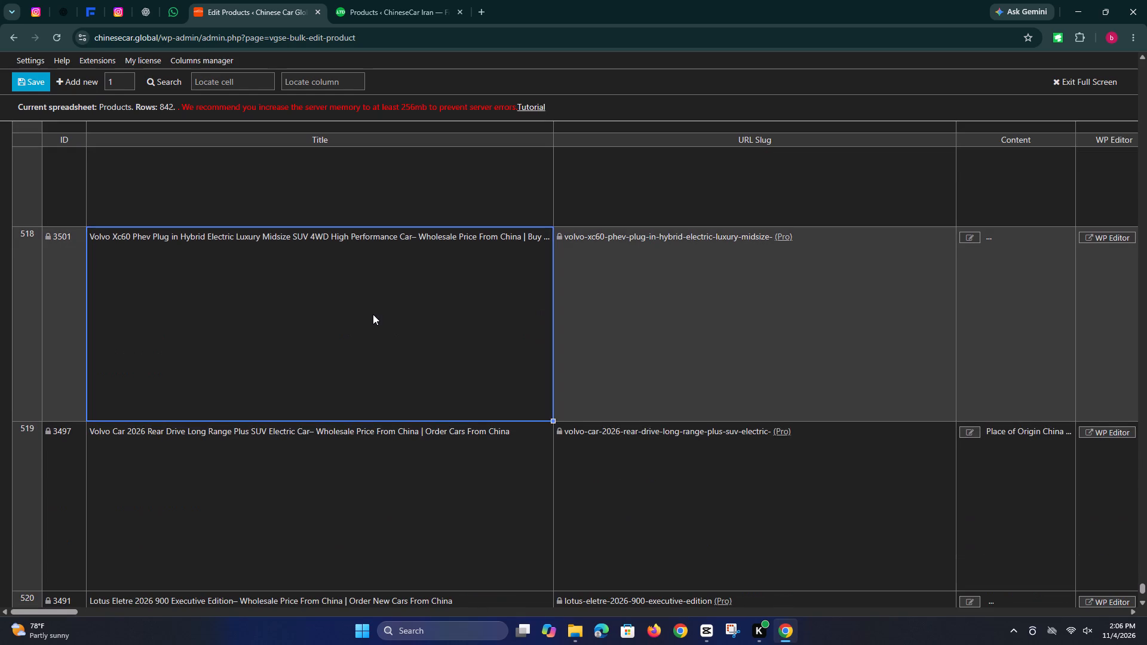
{"action": "right_click", "coordinate": [170, 253]}
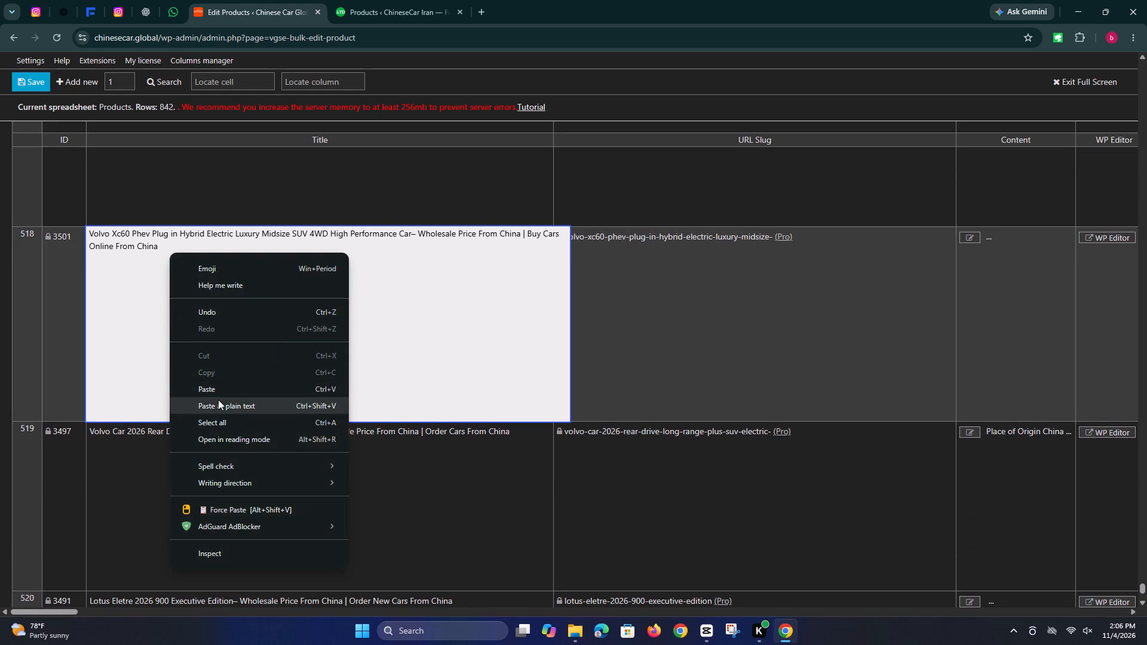
{"action": "left_click", "coordinate": [226, 391]}
Append " - Chinesecar" to the titles of Volvo Car 2026 Rear Drive and Lotus Eletre 2026 in rows 519 and 520.
{"action": "scroll", "coordinate": [334, 348], "scroll_direction": "down", "scroll_amount": 3}
{"action": "triple_click", "coordinate": [332, 340]}
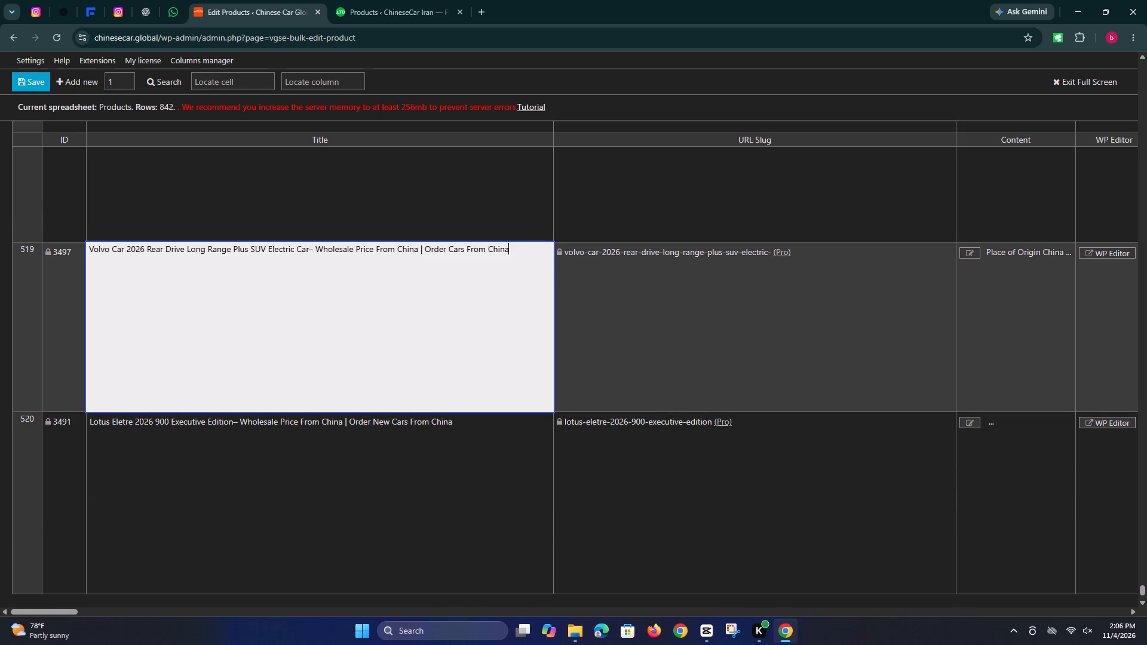
{"action": "right_click", "coordinate": [512, 253]}
{"action": "left_click", "coordinate": [530, 386]}
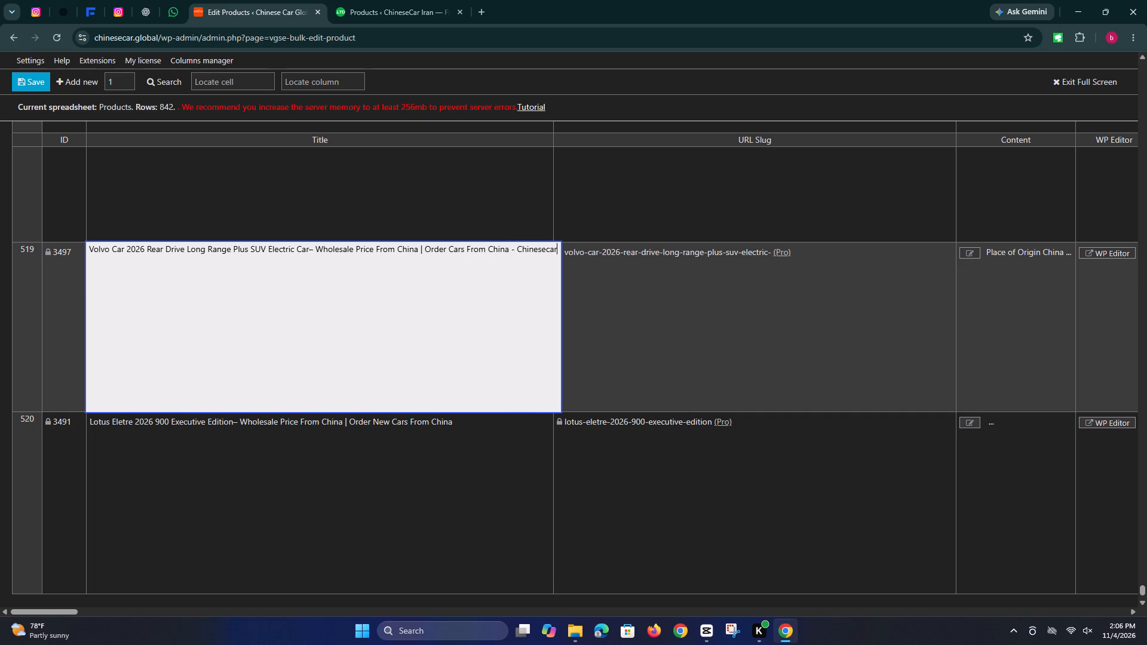
{"action": "scroll", "coordinate": [389, 341], "scroll_direction": "down", "scroll_amount": 3}
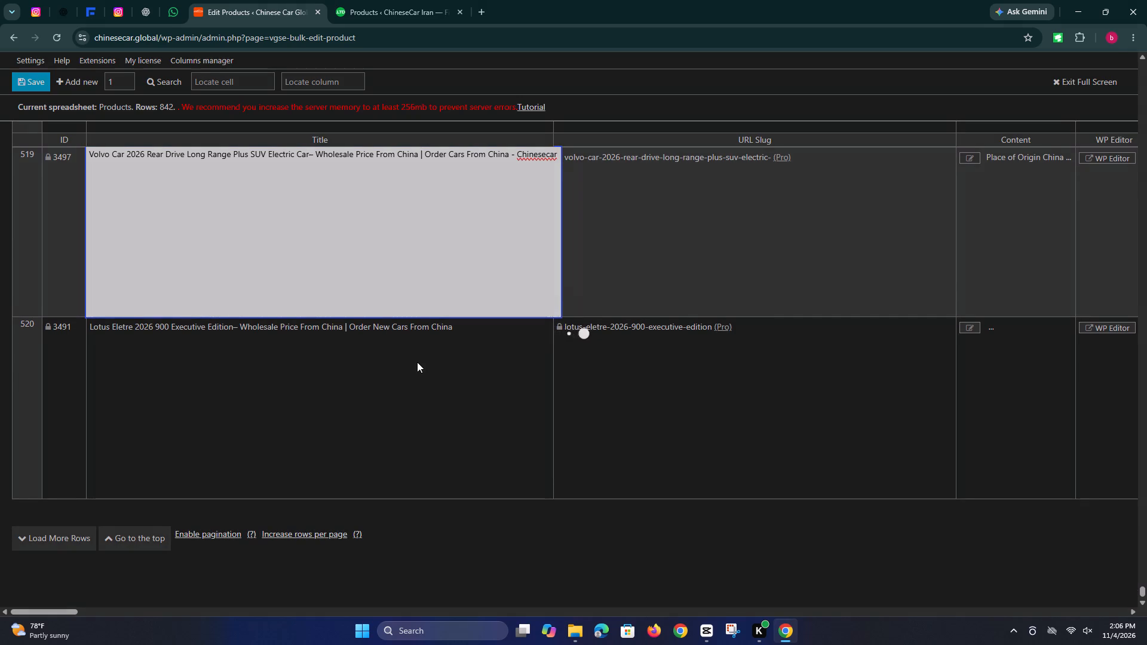
{"action": "triple_click", "coordinate": [417, 362]}
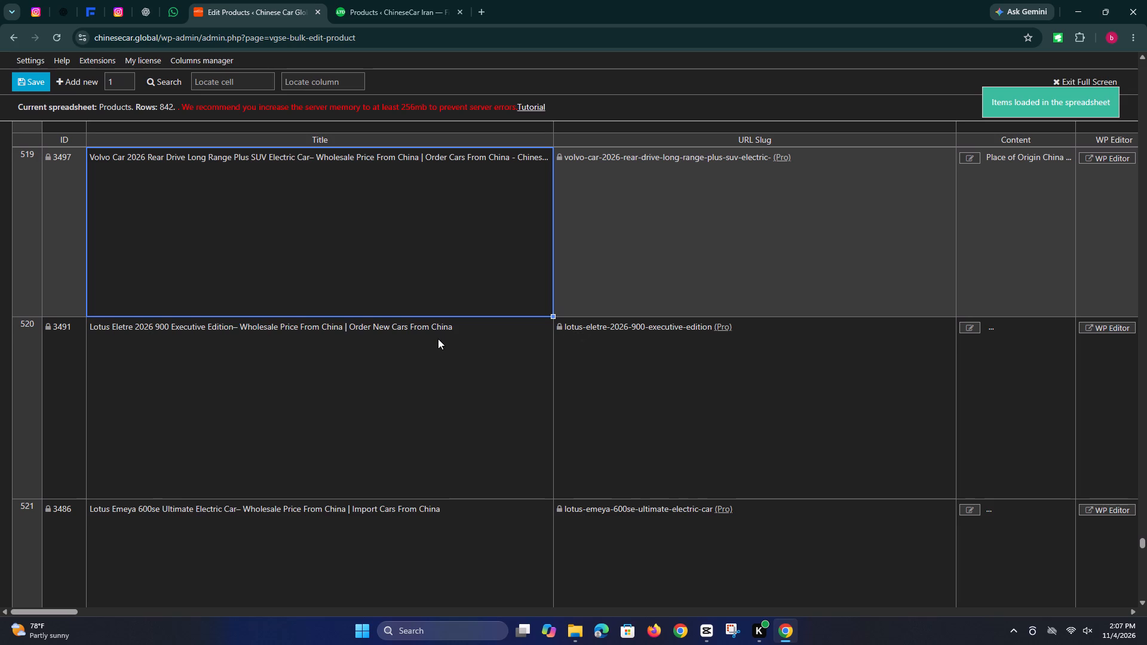
{"action": "triple_click", "coordinate": [447, 353]}
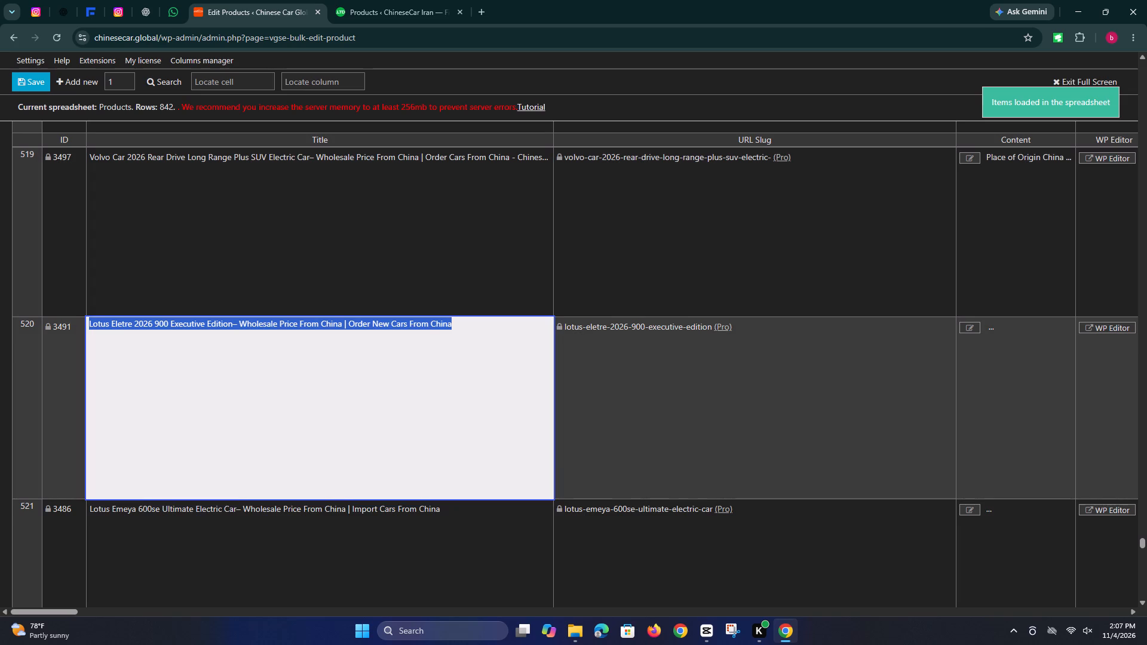
{"action": "left_click", "coordinate": [455, 330]}
{"action": "right_click", "coordinate": [456, 327]}
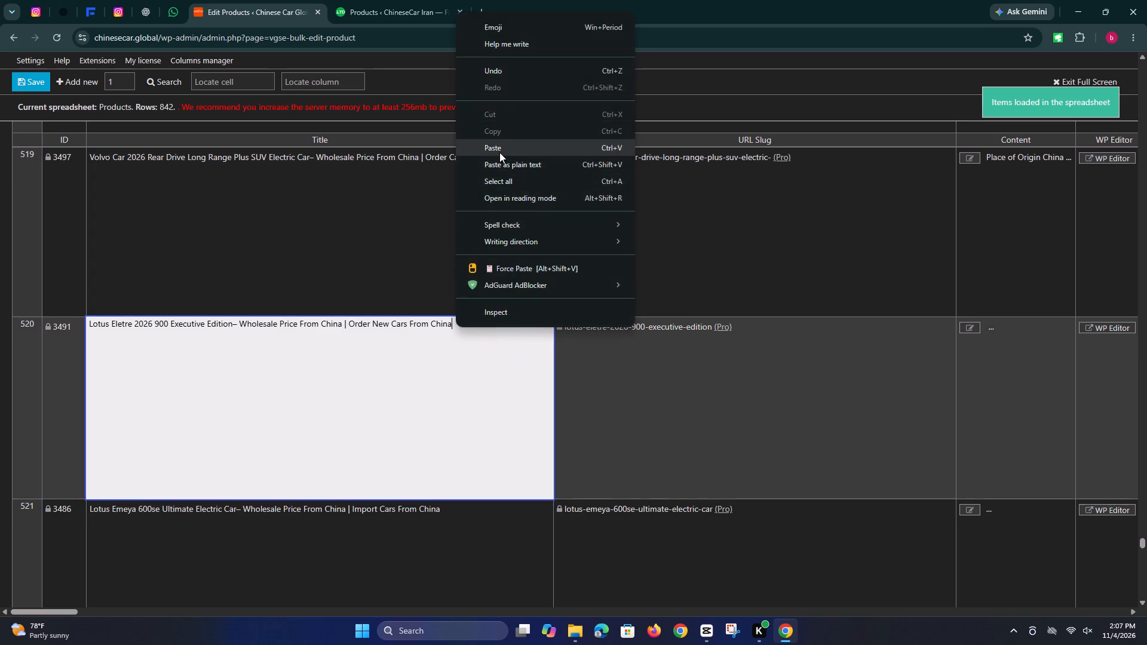
{"action": "left_click", "coordinate": [499, 152]}
Append " - Chinesecar" to the titles of Lotus Emeya 600se and MG 4 Deluxe EV in rows 521 and 522.
{"action": "scroll", "coordinate": [410, 366], "scroll_direction": "down", "scroll_amount": 4}
{"action": "triple_click", "coordinate": [376, 332]}
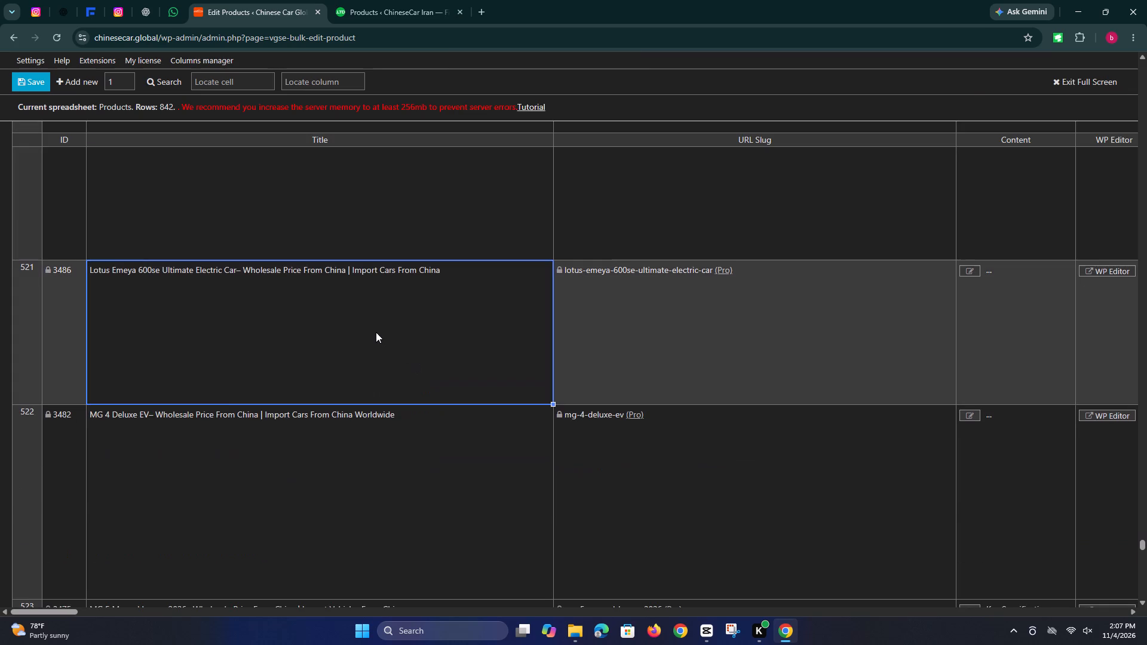
{"action": "right_click", "coordinate": [445, 269]}
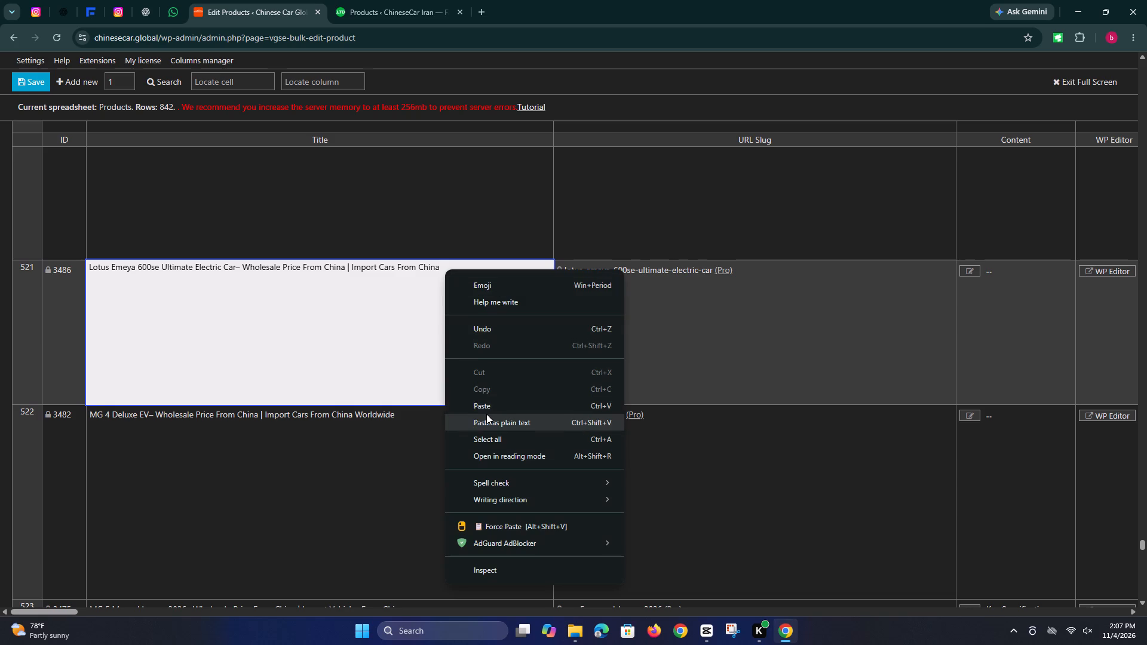
{"action": "left_click", "coordinate": [486, 414]}
{"action": "scroll", "coordinate": [406, 357], "scroll_direction": "down", "scroll_amount": 3}
{"action": "triple_click", "coordinate": [340, 321]}
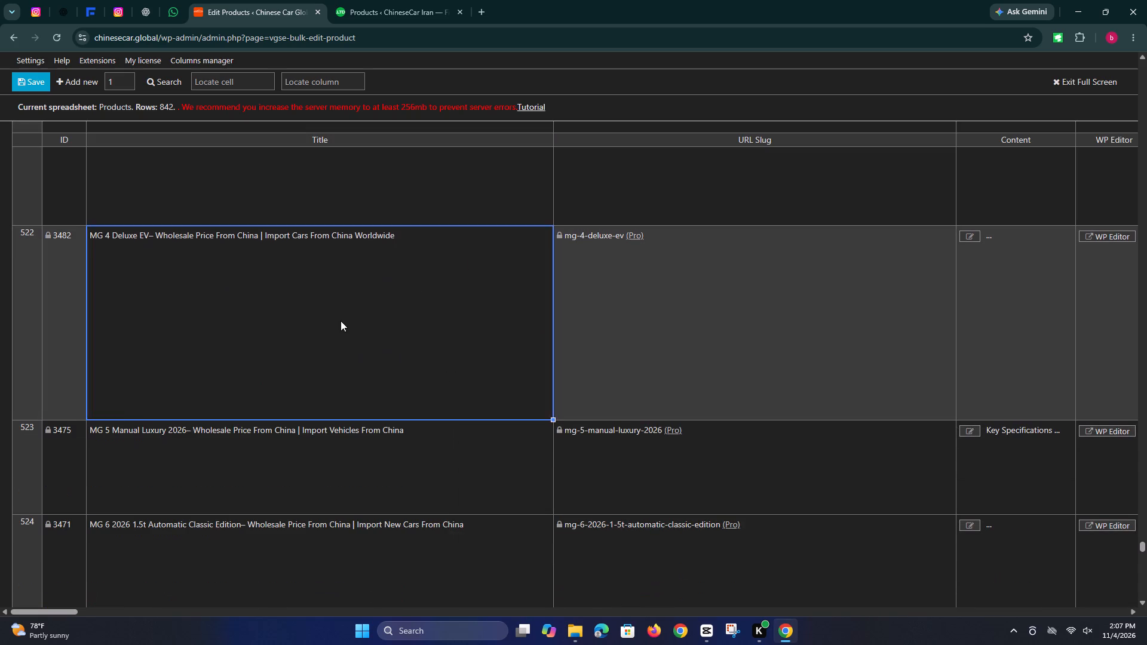
{"action": "right_click", "coordinate": [402, 234]}
{"action": "left_click", "coordinate": [402, 234]}
{"action": "left_click", "coordinate": [450, 368]}
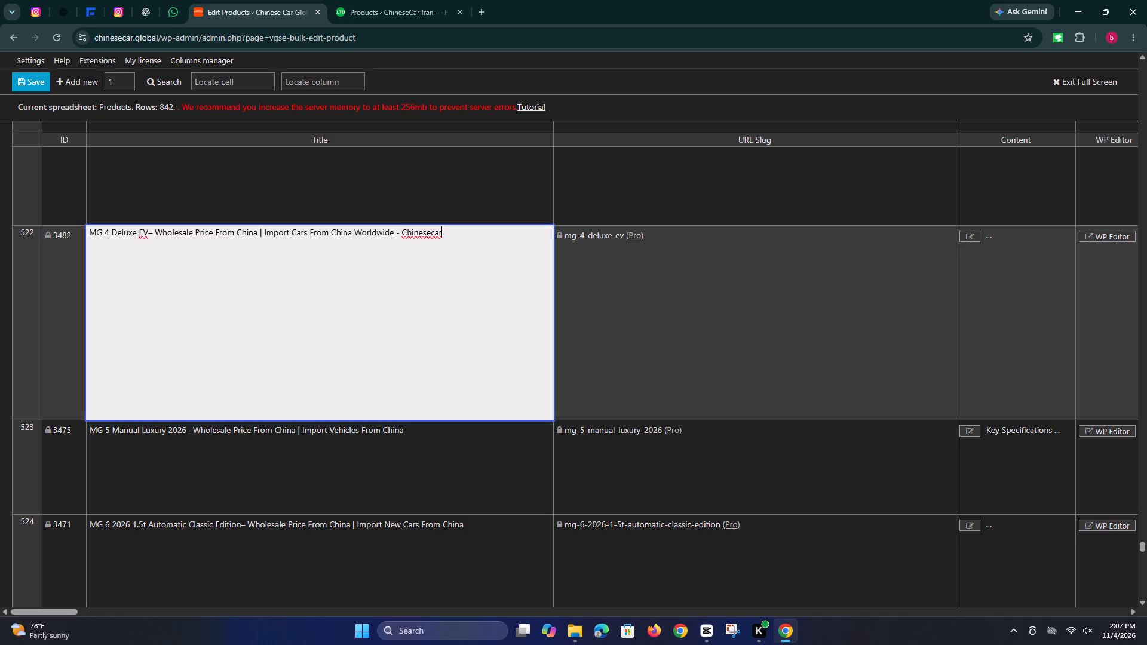
Append " - Chinesecar" to the titles of MG 5 Manual Luxury 2026 and MG 6 2026 in rows 523 and 524.
{"action": "scroll", "coordinate": [451, 379], "scroll_direction": "down", "scroll_amount": 2}
{"action": "triple_click", "coordinate": [415, 336]}
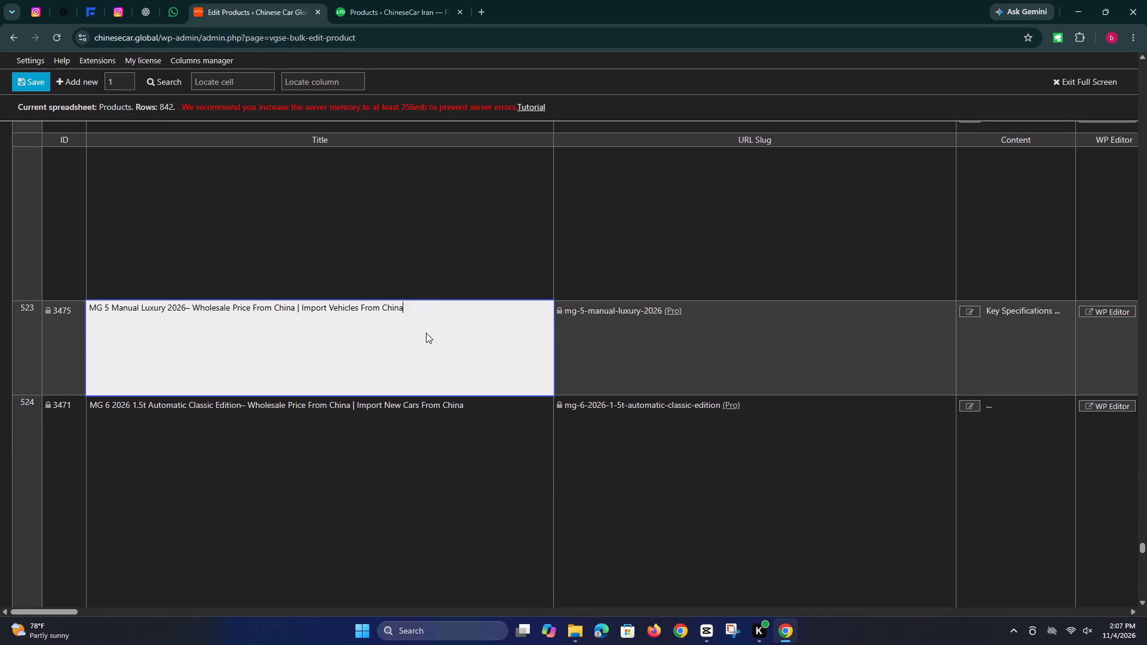
{"action": "right_click", "coordinate": [411, 307]}
{"action": "left_click", "coordinate": [474, 443]}
{"action": "scroll", "coordinate": [434, 406], "scroll_direction": "down", "scroll_amount": 2}
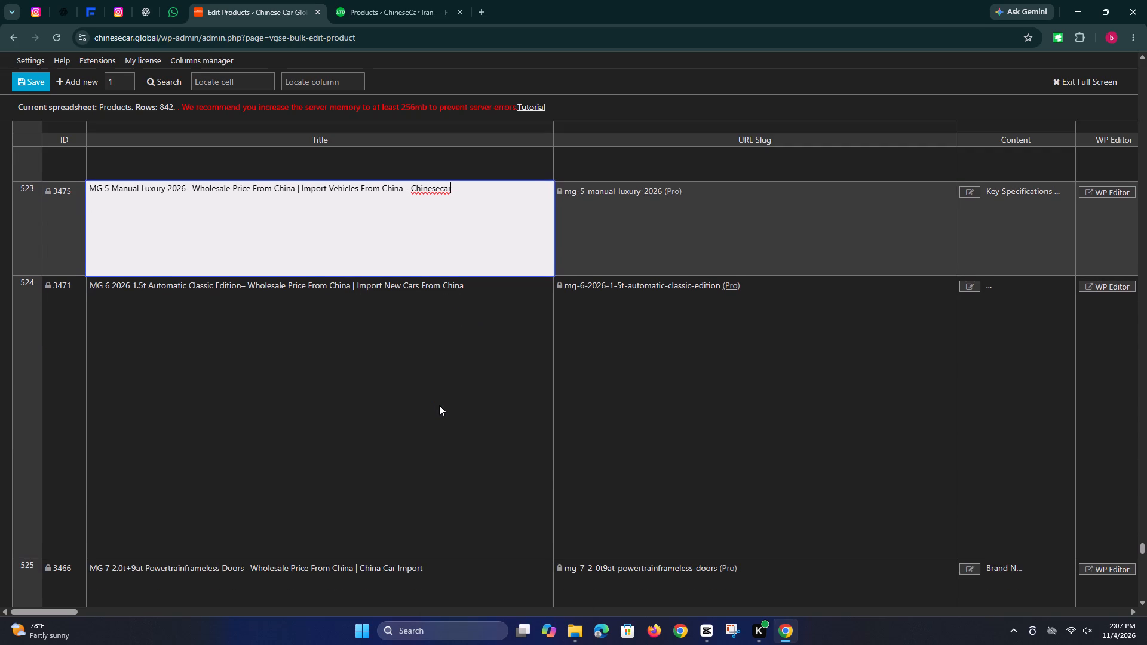
{"action": "triple_click", "coordinate": [429, 370]}
{"action": "right_click", "coordinate": [469, 288]}
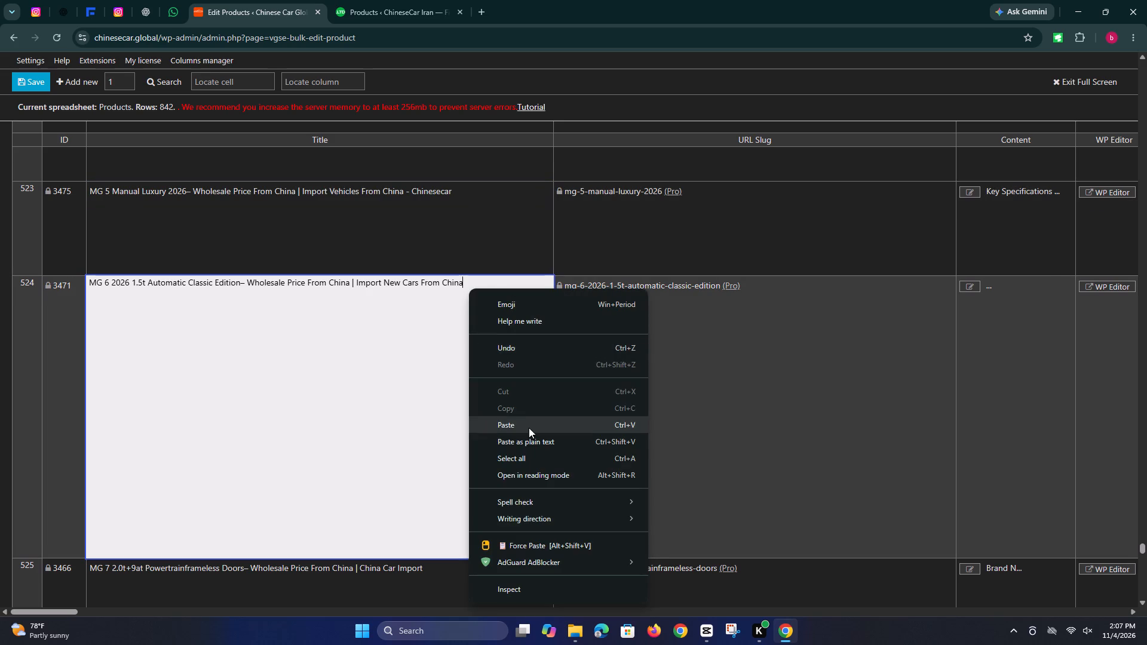
{"action": "left_click", "coordinate": [529, 428]}
Append " - Chinesecar" to the titles of MG 7 2.0t+9at and MG Cyberster 2026 in rows 525 and 526.
{"action": "scroll", "coordinate": [419, 405], "scroll_direction": "down", "scroll_amount": 3}
{"action": "double_click", "coordinate": [433, 418]}
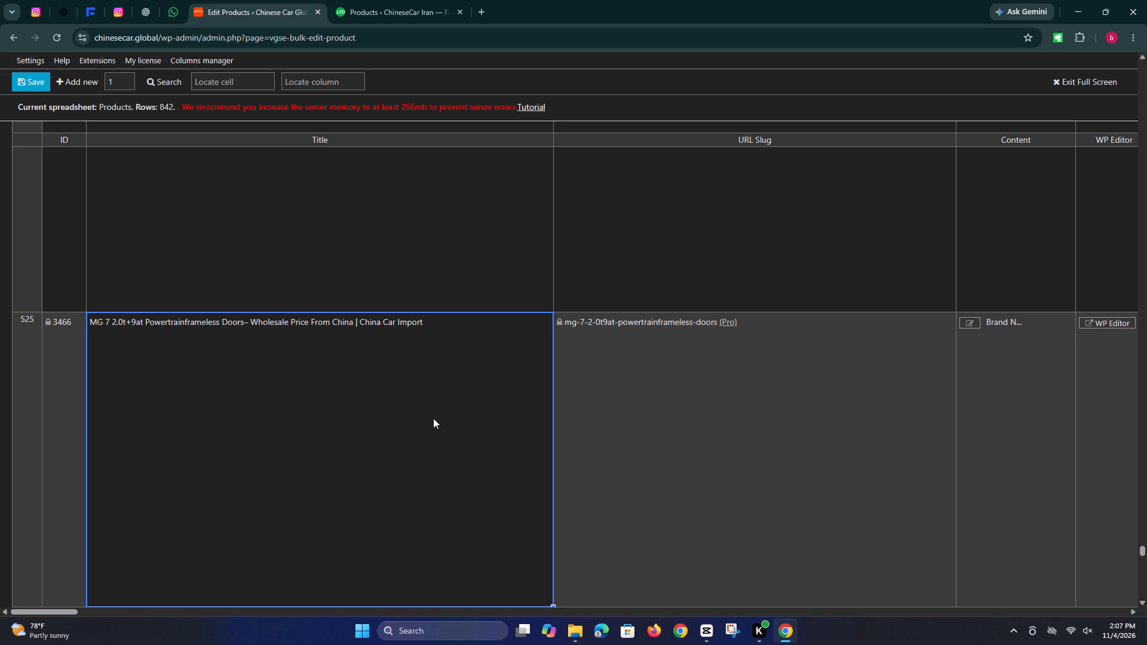
{"action": "double_click", "coordinate": [429, 347]}
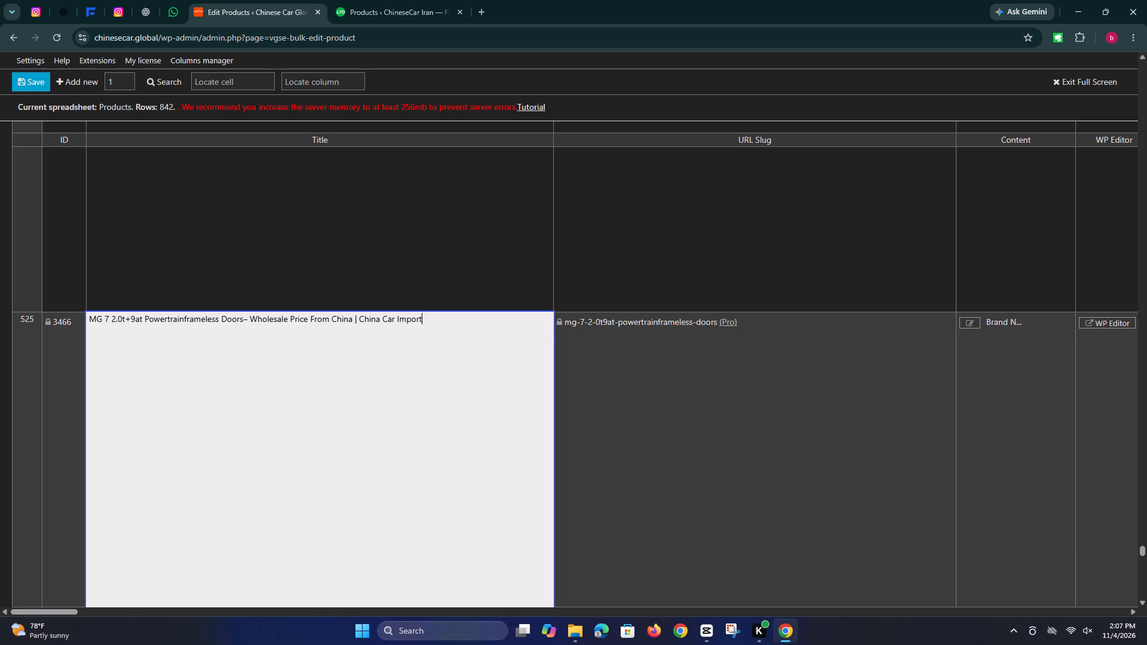
{"action": "right_click", "coordinate": [430, 324]}
{"action": "left_click", "coordinate": [495, 145]}
{"action": "scroll", "coordinate": [415, 283], "scroll_direction": "down", "scroll_amount": 8}
{"action": "triple_click", "coordinate": [459, 259]}
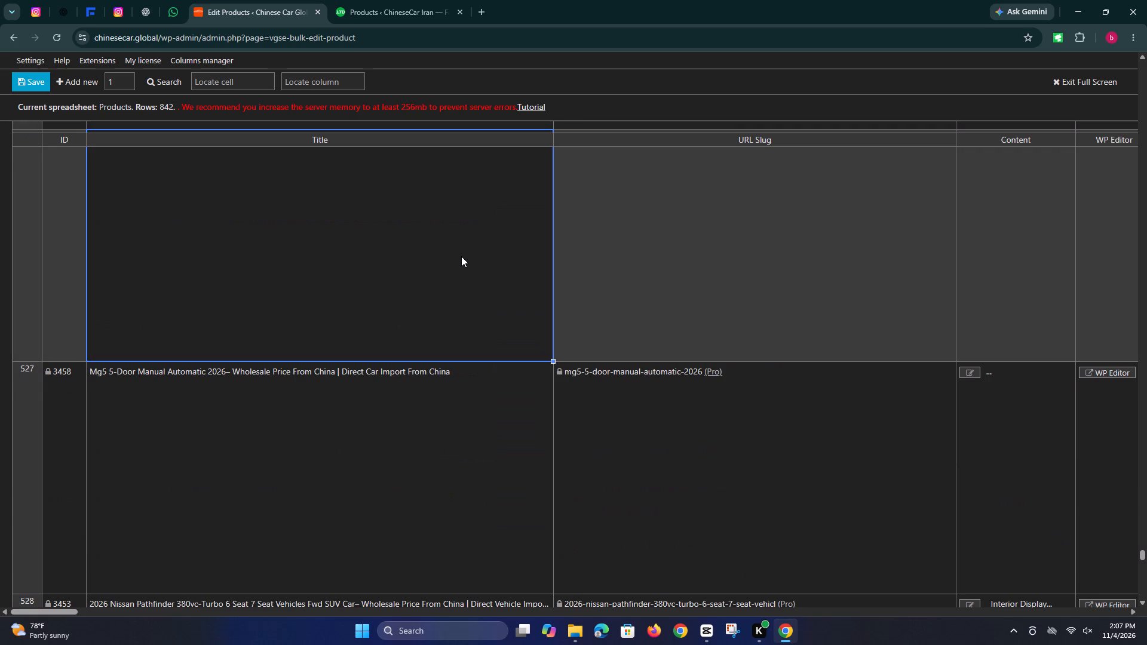
{"action": "scroll", "coordinate": [461, 256], "scroll_direction": "up", "scroll_amount": 1}
{"action": "right_click", "coordinate": [505, 199]}
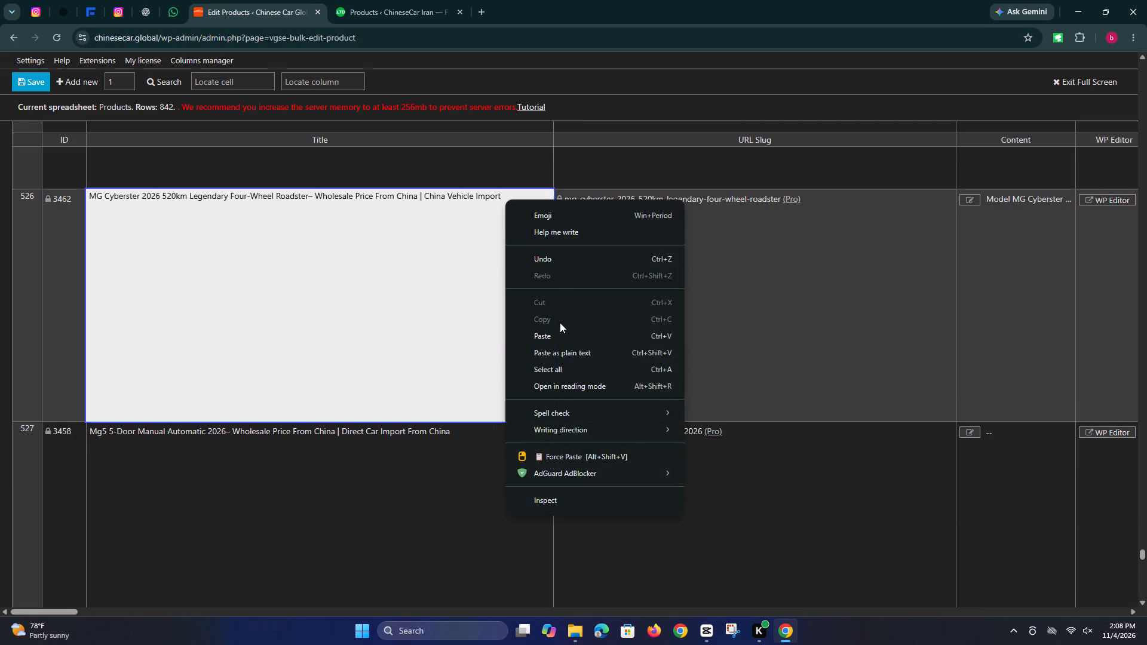
{"action": "left_click", "coordinate": [560, 337]}
Append " - Chinesecar" to the title of Mg5 5-Door Manual Automatic 2026 in row 527.
{"action": "scroll", "coordinate": [458, 321], "scroll_direction": "down", "scroll_amount": 3}
{"action": "triple_click", "coordinate": [427, 304]}
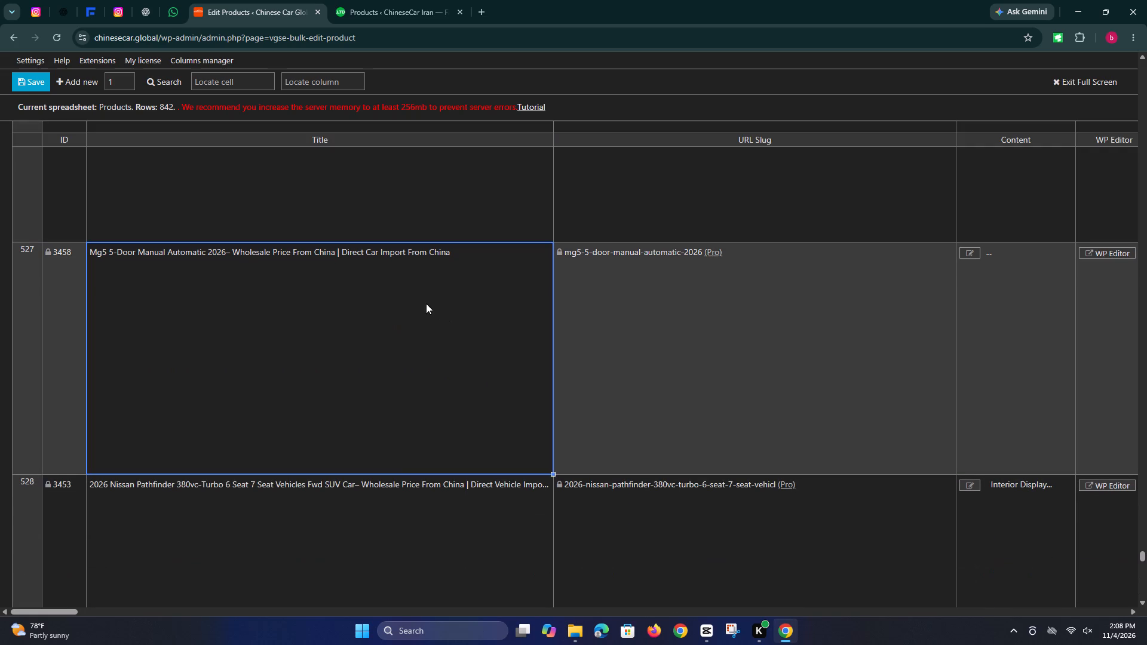
{"action": "right_click", "coordinate": [453, 253]}
{"action": "left_click", "coordinate": [507, 388]}
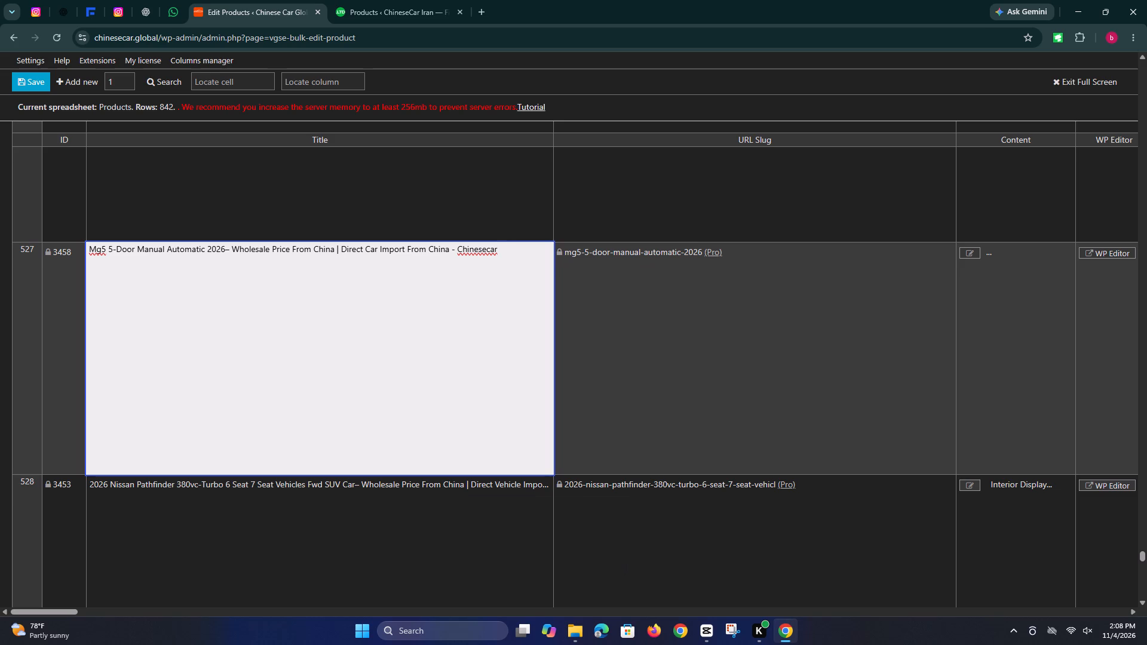
Append " - Chinesecar" to the titles of 2026 Nissan Pathfinder 380vc-Turbo and Nissan Sylphy 1.6L CVT in rows 528 and 529.
{"action": "scroll", "coordinate": [507, 388], "scroll_direction": "down", "scroll_amount": 3}
{"action": "triple_click", "coordinate": [406, 401]}
{"action": "left_click", "coordinate": [406, 401]}
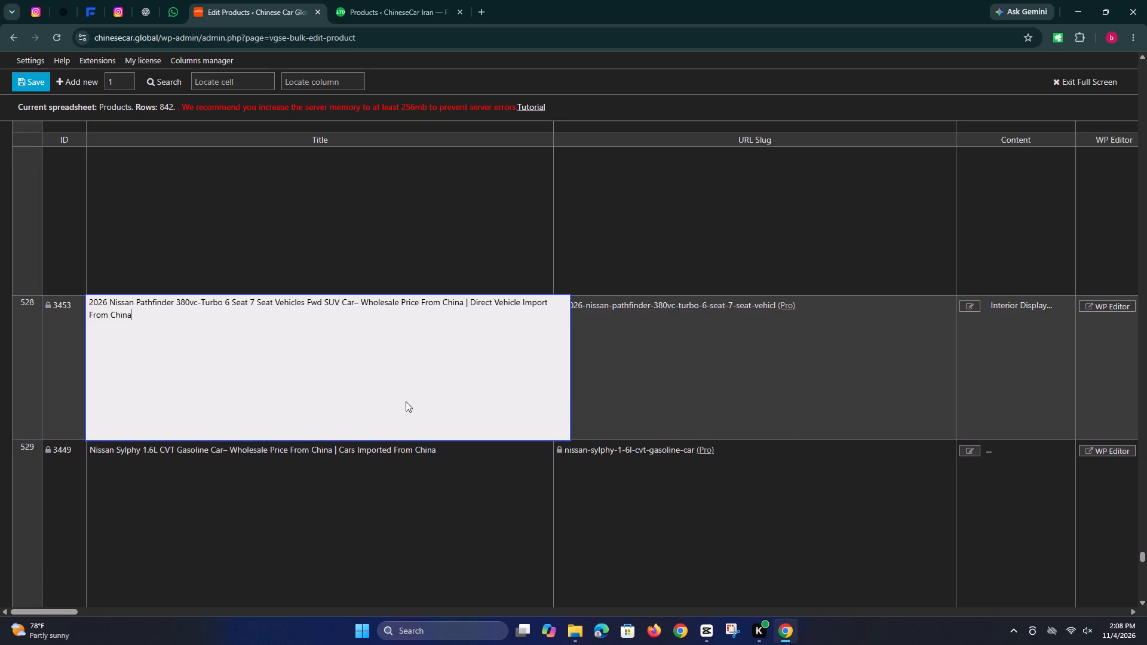
{"action": "left_click", "coordinate": [137, 318]}
{"action": "right_click", "coordinate": [137, 318]}
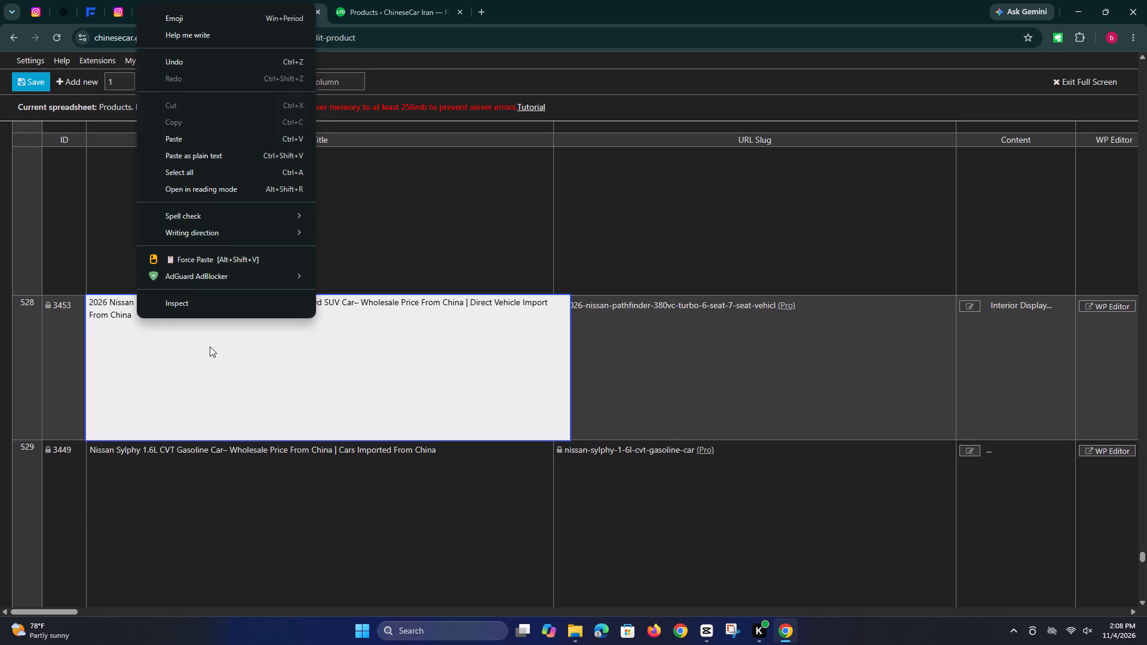
{"action": "left_click", "coordinate": [180, 140]}
{"action": "triple_click", "coordinate": [435, 478]}
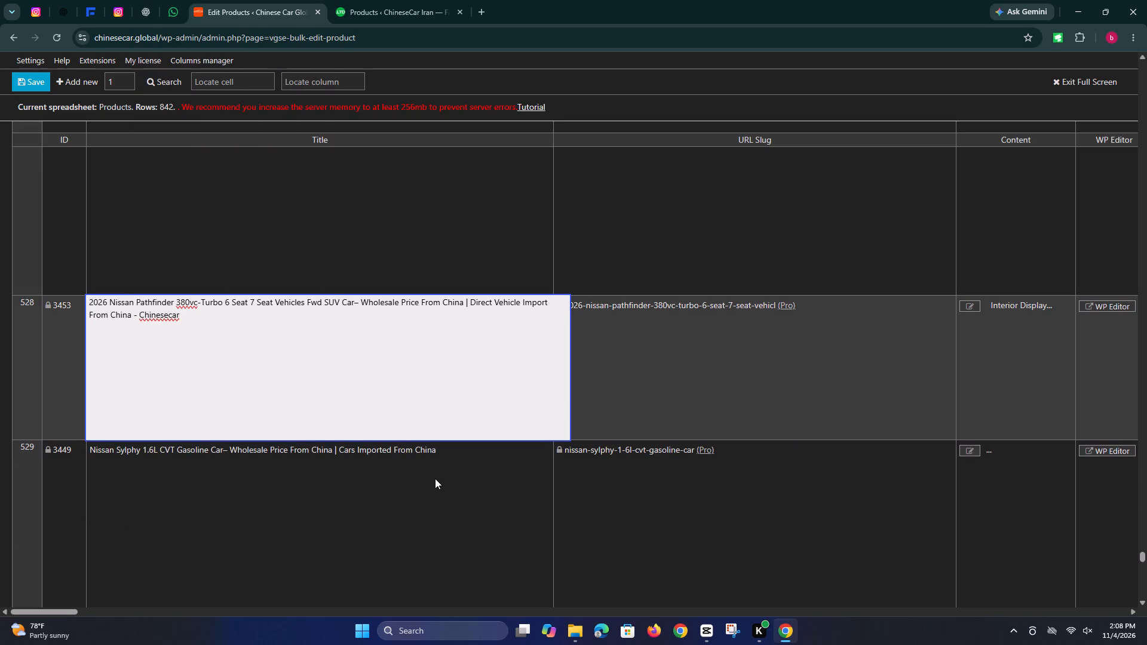
{"action": "left_click", "coordinate": [441, 398]}
{"action": "right_click", "coordinate": [441, 396]}
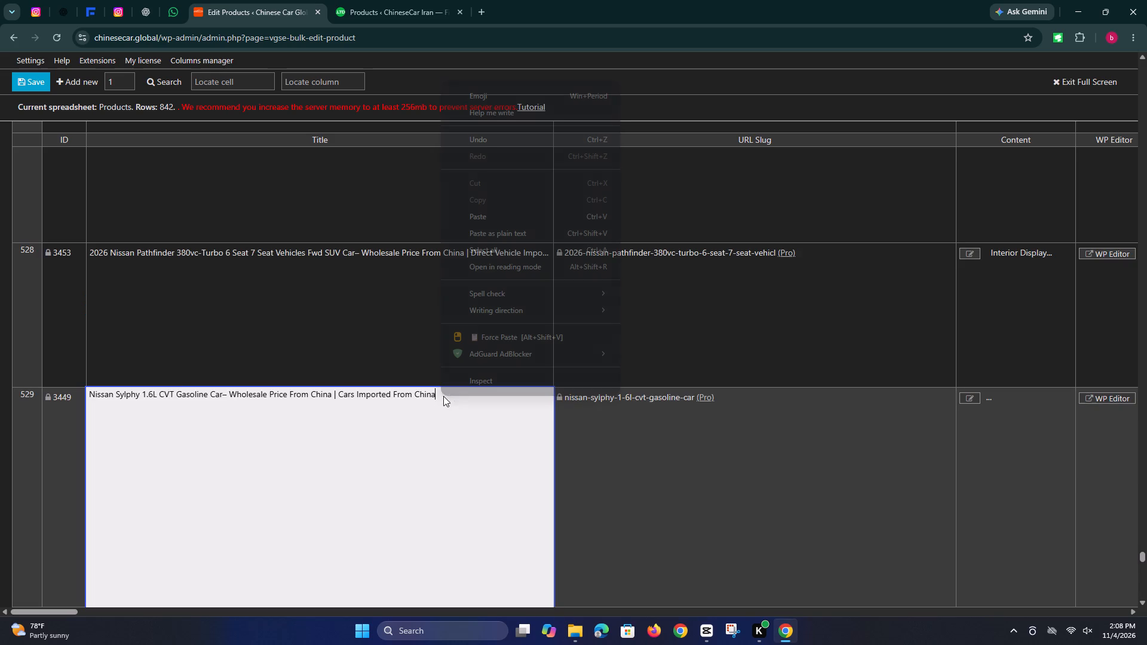
{"action": "left_click", "coordinate": [495, 219]}
Append " - Chinesecar" to the title of Buick Gl8 2026 MPV in row 530.
{"action": "scroll", "coordinate": [387, 338], "scroll_direction": "down", "scroll_amount": 3}
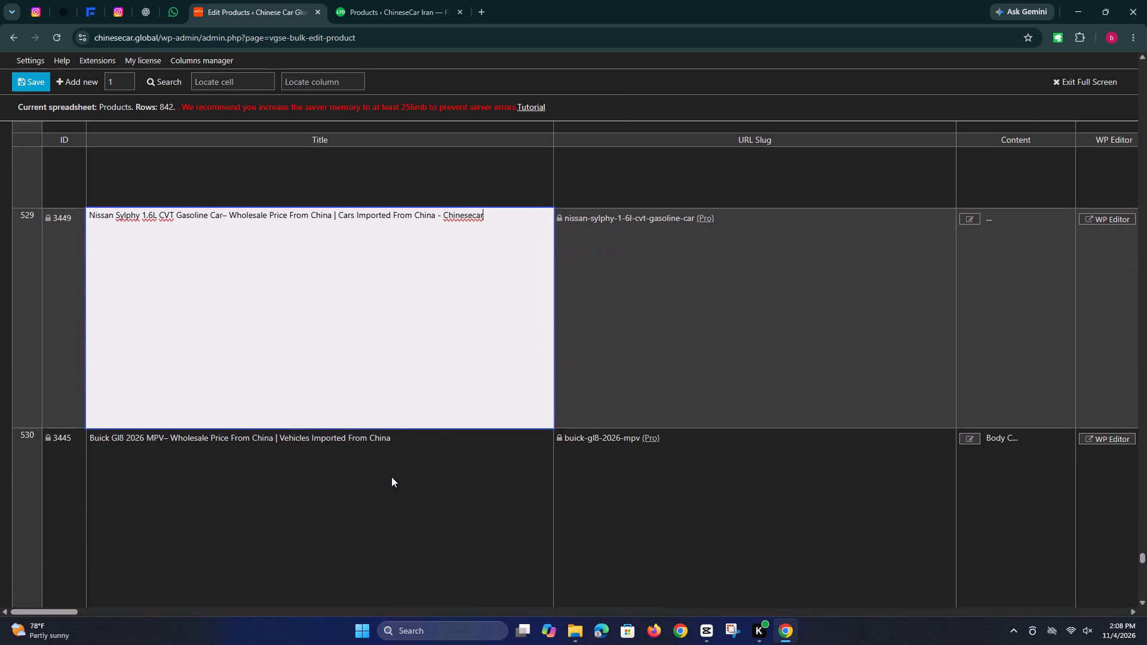
{"action": "scroll", "coordinate": [394, 470], "scroll_direction": "down", "scroll_amount": 2}
{"action": "triple_click", "coordinate": [384, 346]}
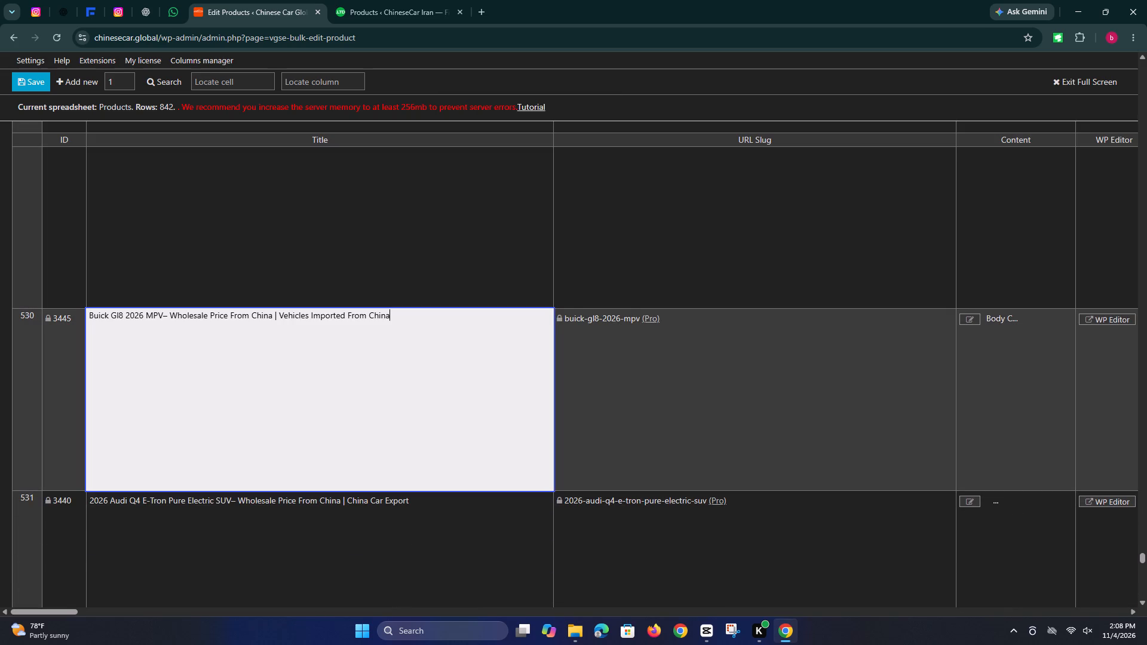
{"action": "right_click", "coordinate": [395, 317]}
{"action": "left_click", "coordinate": [440, 136]}
Save the edited product titles in the spreadsheet.
{"action": "left_click", "coordinate": [26, 79]}
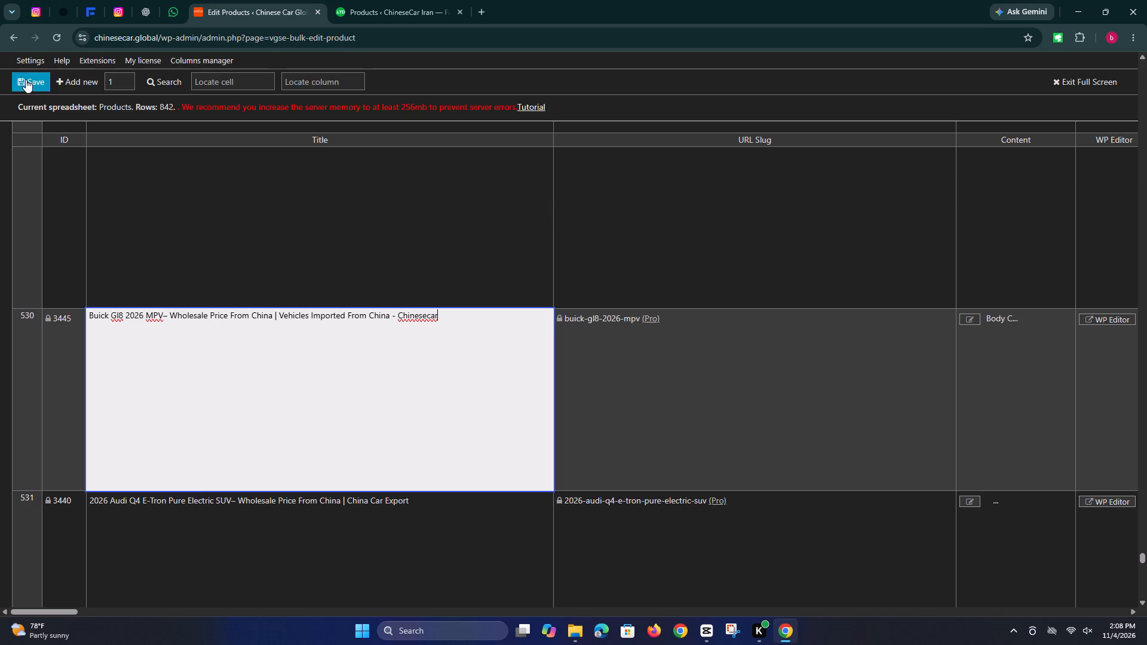
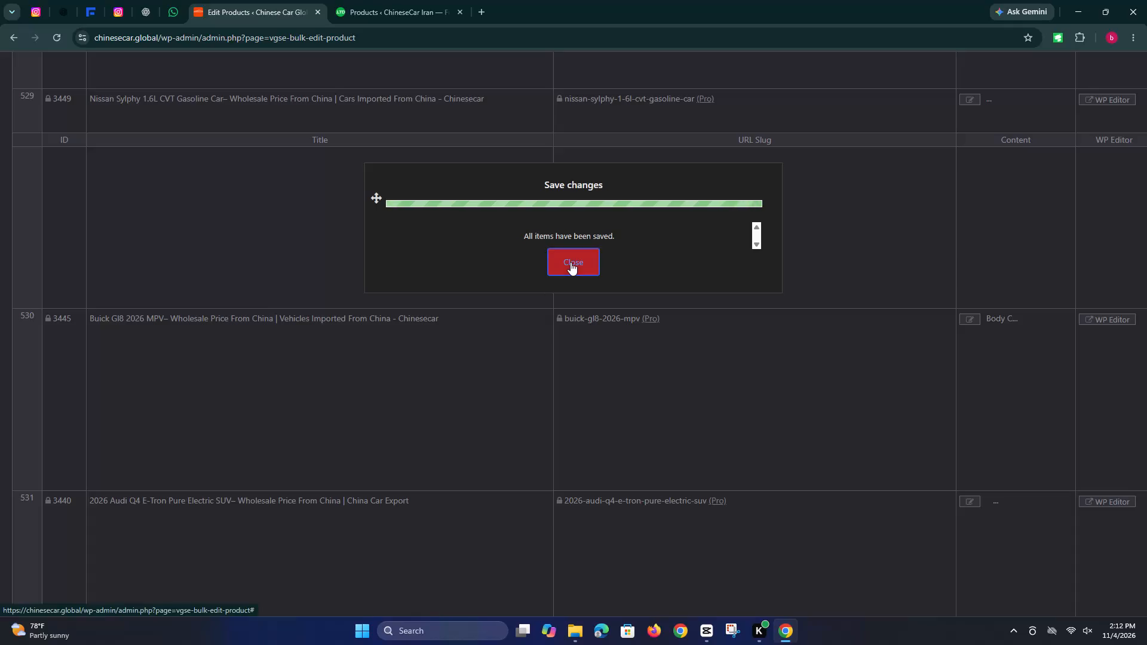
Append " - Chinesecar" to the titles of 2026 Audi Q4 E-Tron Pure Electric SUV and Audi Q5 E-Tron EV in rows 531 and 532.
{"action": "scroll", "coordinate": [428, 398], "scroll_direction": "down", "scroll_amount": 3}
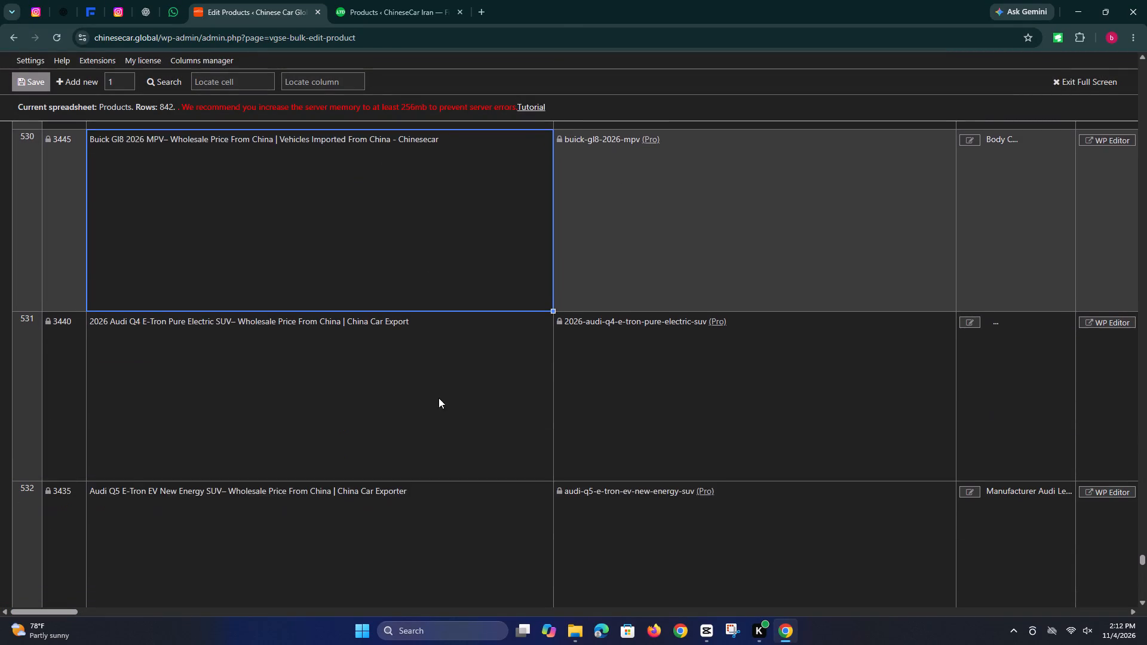
{"action": "triple_click", "coordinate": [407, 385]}
{"action": "left_click", "coordinate": [420, 321]}
{"action": "right_click", "coordinate": [416, 320]}
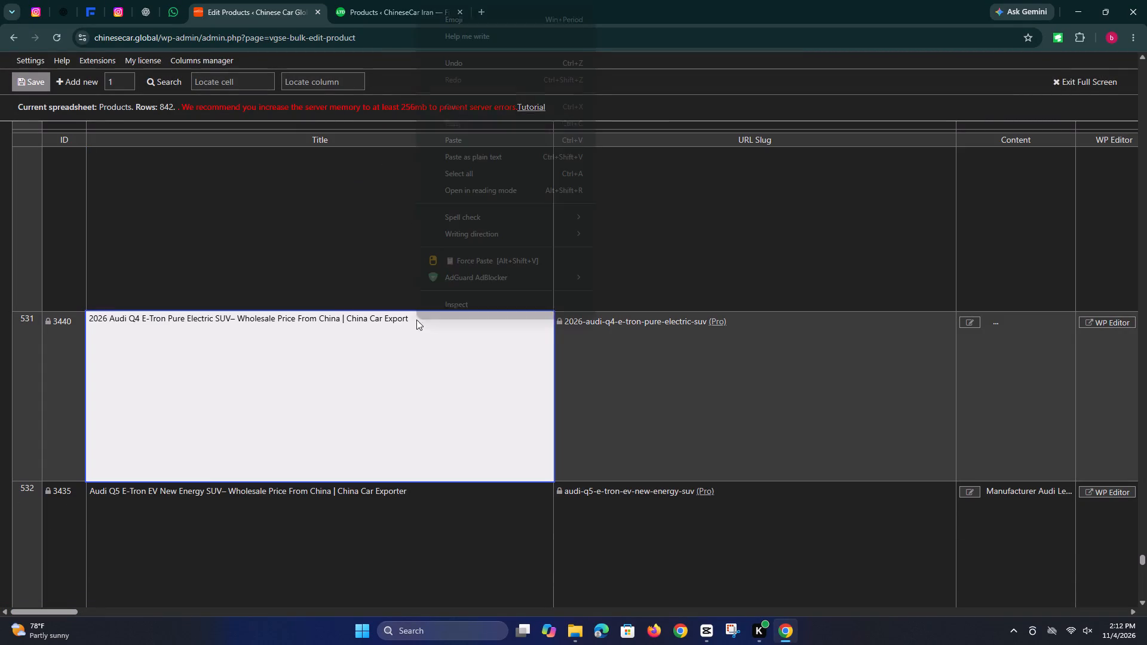
{"action": "left_click", "coordinate": [465, 143]}
{"action": "scroll", "coordinate": [447, 303], "scroll_direction": "down", "scroll_amount": 3}
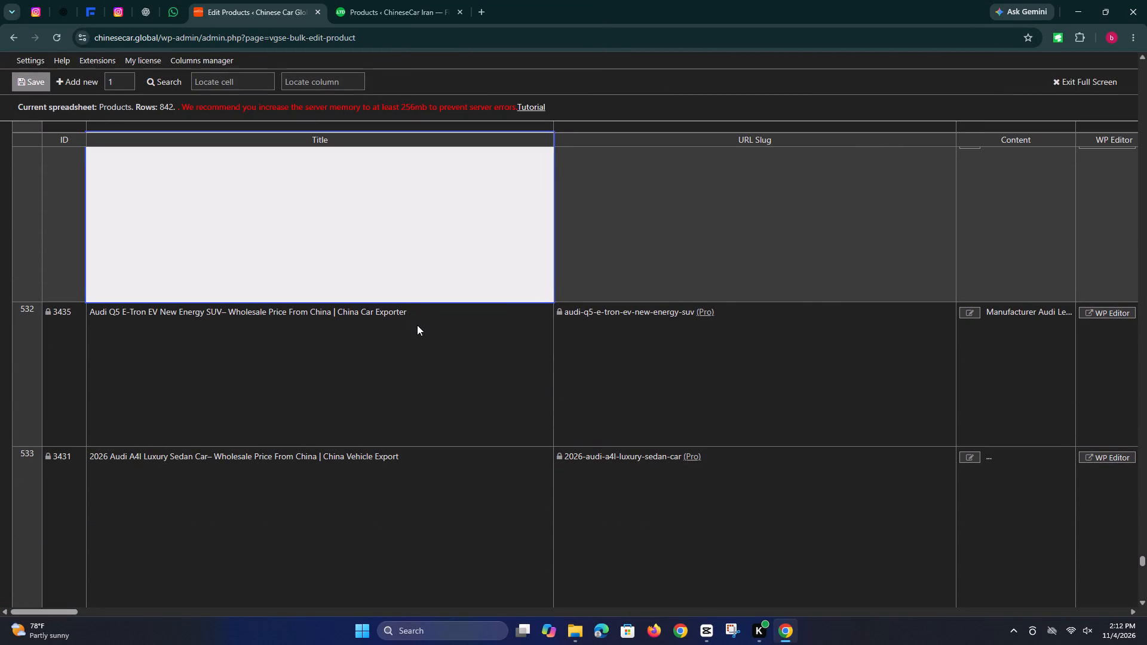
{"action": "triple_click", "coordinate": [417, 325]}
{"action": "right_click", "coordinate": [410, 311]}
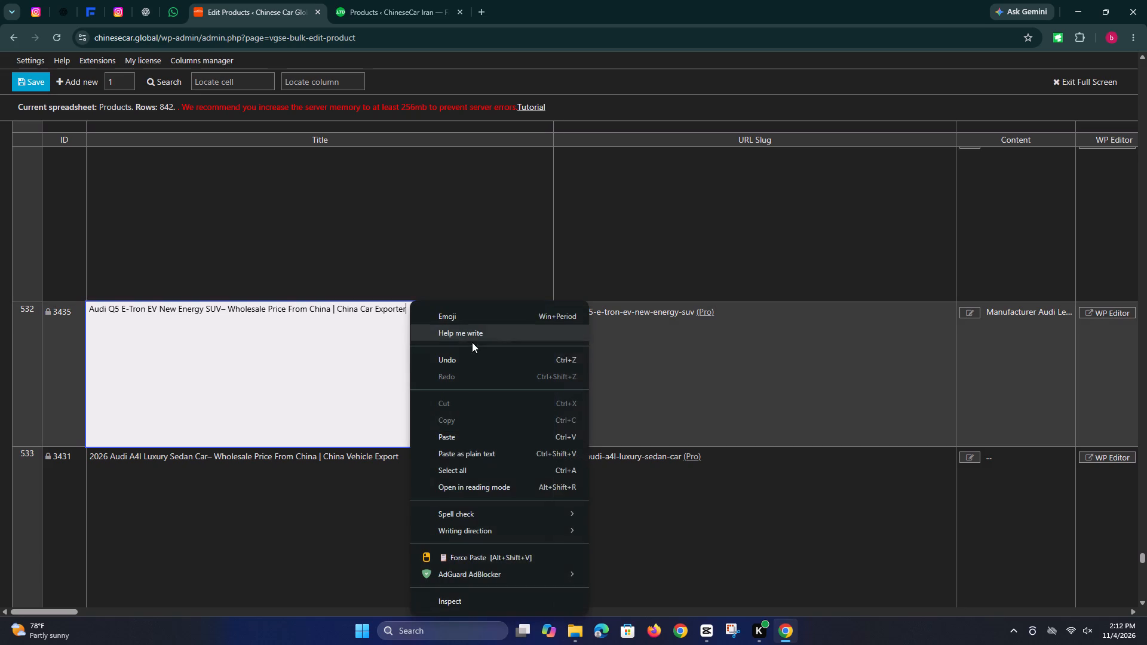
{"action": "left_click", "coordinate": [457, 439]}
Append " - Chinesecar" to the titles of 2026 Audi A4l Luxury Sedan Car and Audi A6l Petrol 2.0t Awd in rows 533 and 534.
{"action": "scroll", "coordinate": [417, 408], "scroll_direction": "down", "scroll_amount": 3}
{"action": "triple_click", "coordinate": [416, 348]}
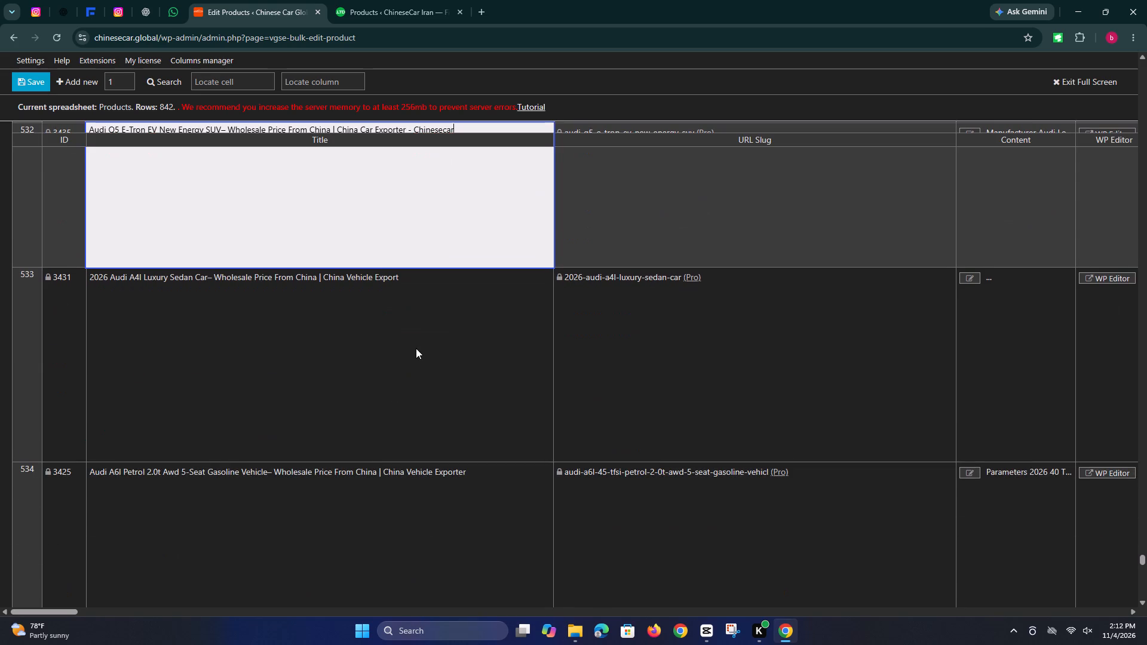
{"action": "right_click", "coordinate": [405, 271]}
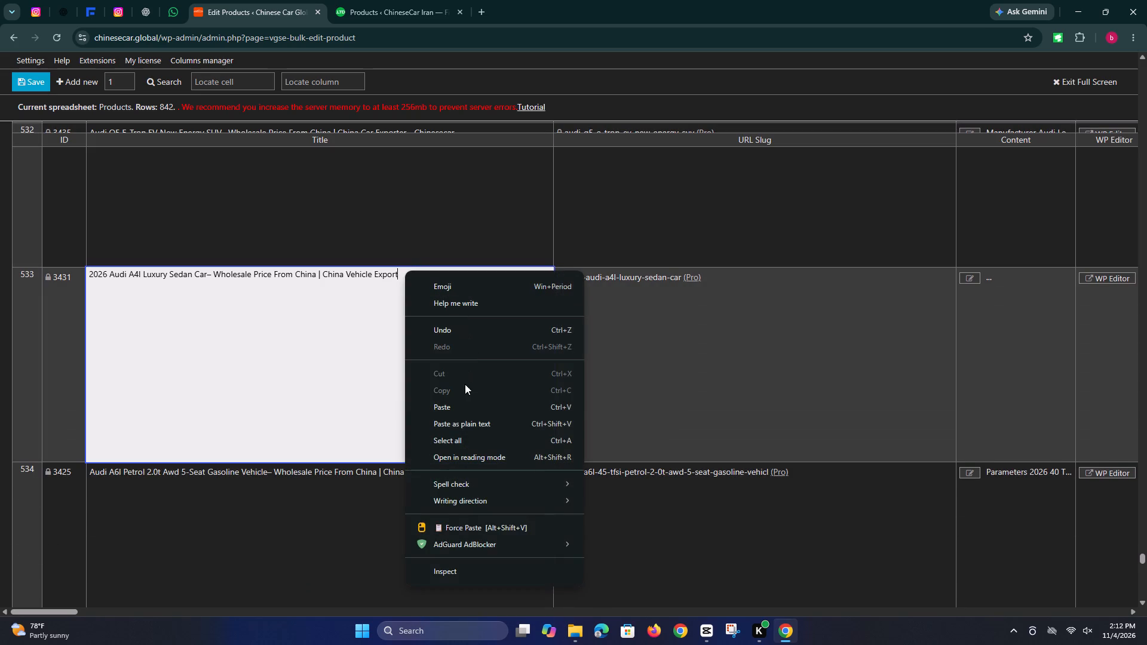
{"action": "left_click", "coordinate": [457, 407]}
{"action": "scroll", "coordinate": [441, 395], "scroll_direction": "down", "scroll_amount": 3}
{"action": "triple_click", "coordinate": [475, 342]}
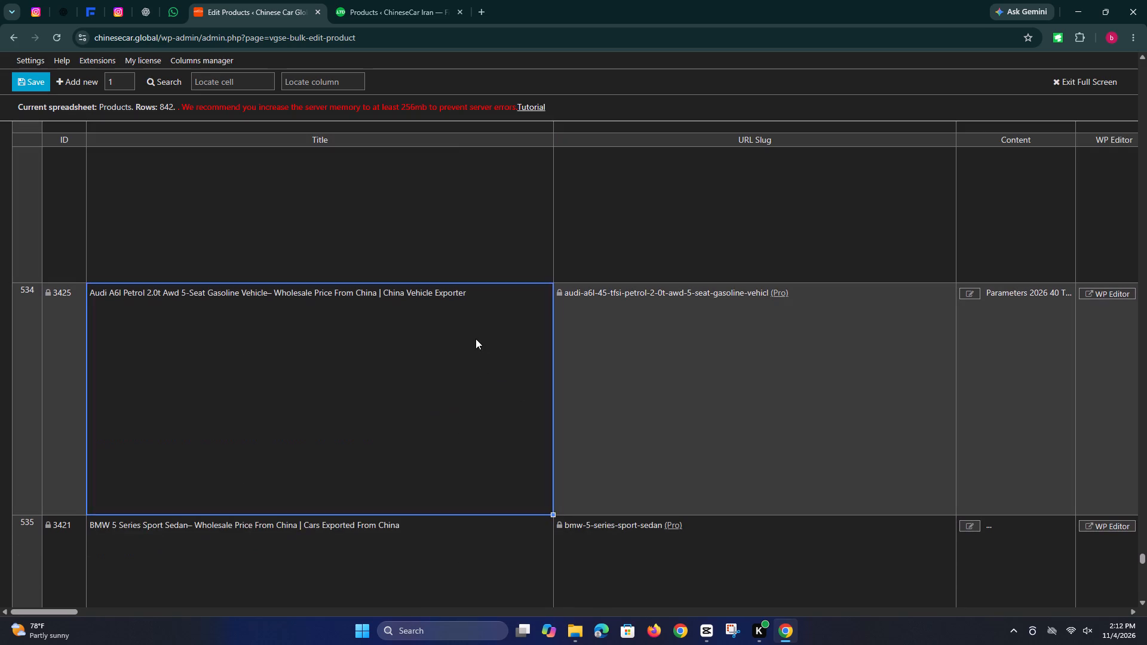
{"action": "right_click", "coordinate": [467, 287]}
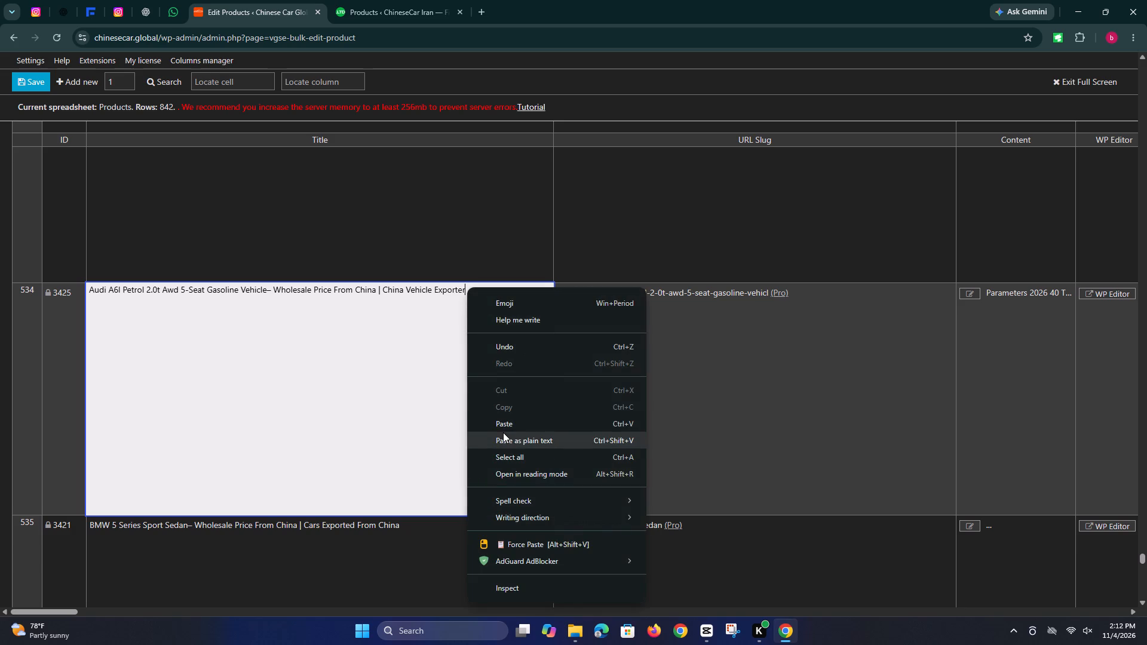
{"action": "left_click", "coordinate": [504, 429]}
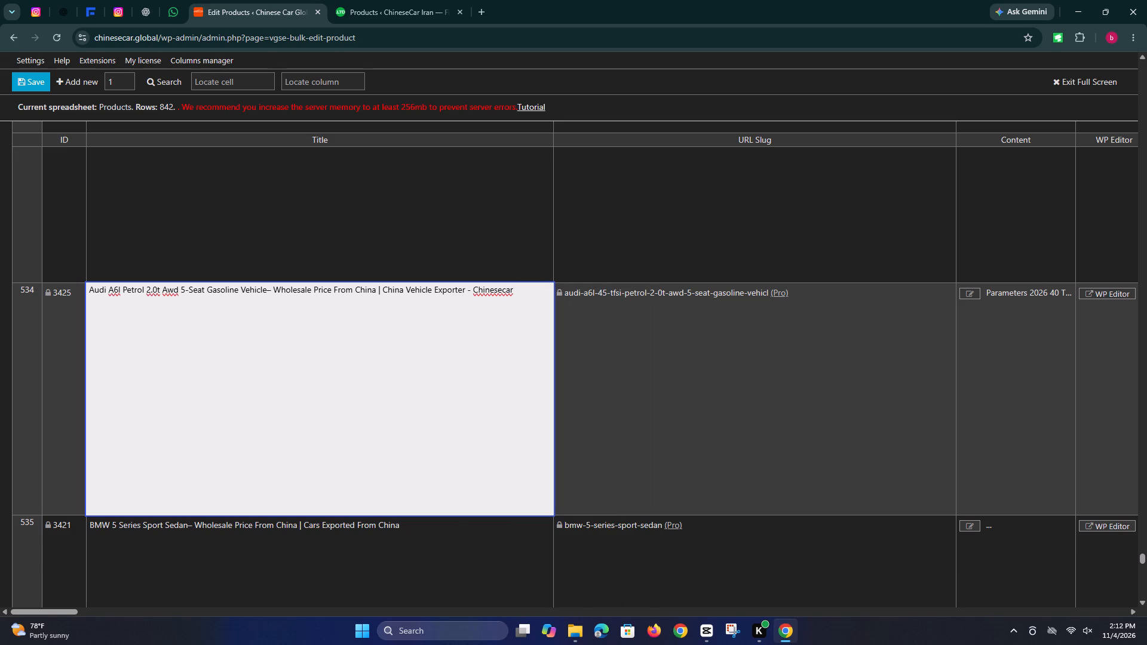
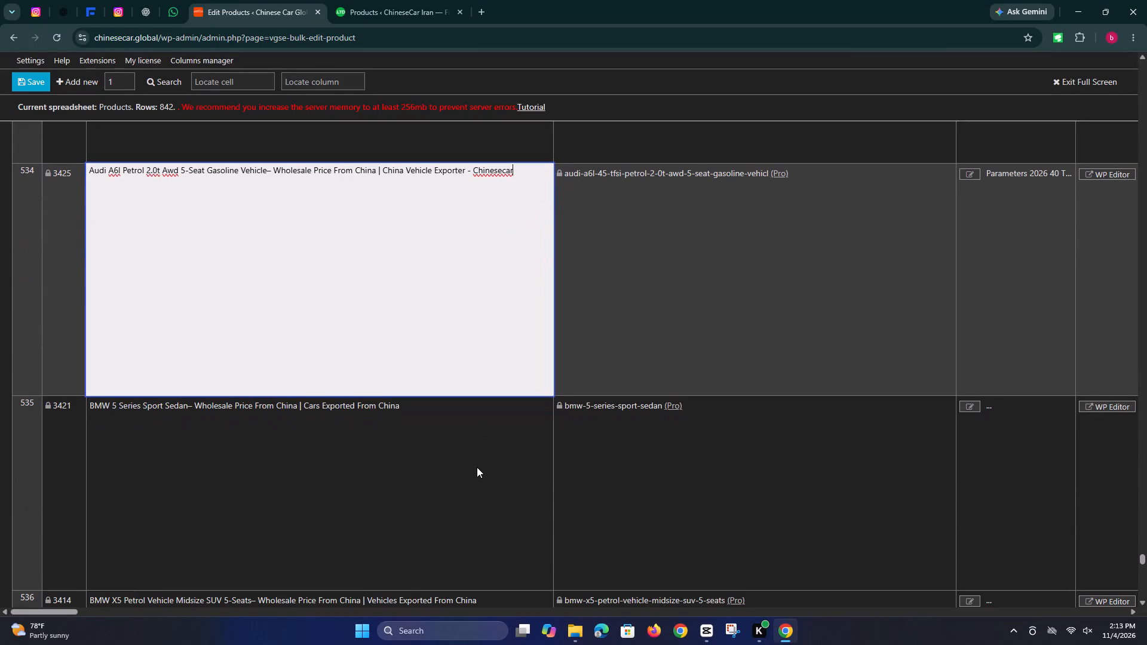
Append " - Chinesecar" to the titles of BMW 5 Series Sport Sedan and BMW X5 Petrol Vehicle in rows 535 and 536.
{"action": "triple_click", "coordinate": [432, 461]}
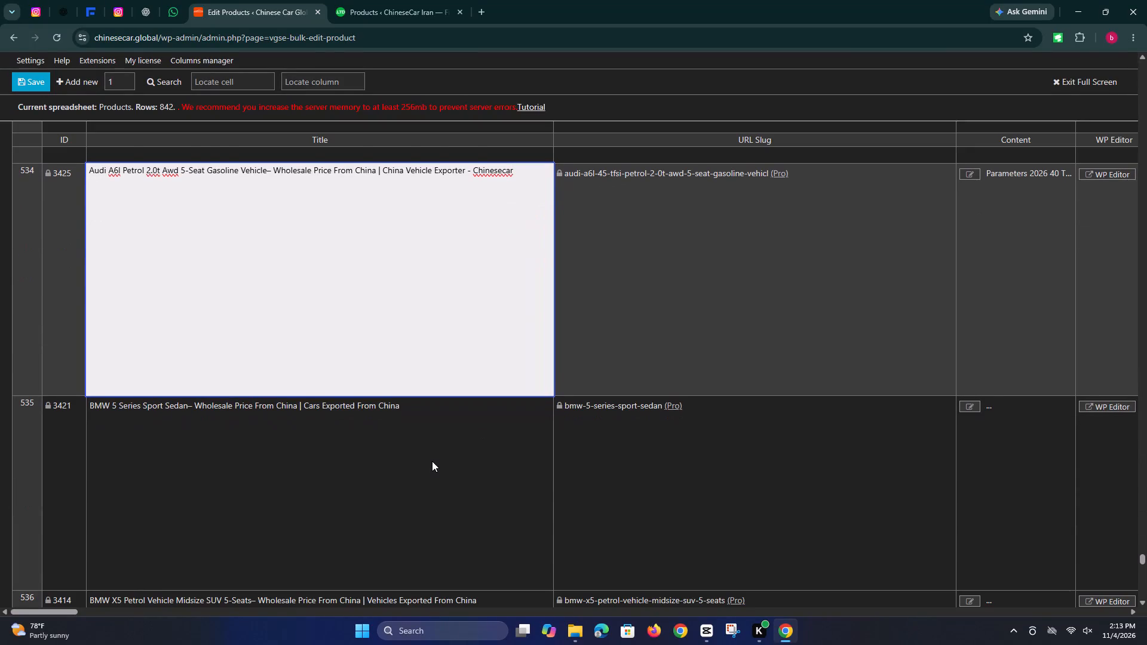
{"action": "right_click", "coordinate": [402, 407]}
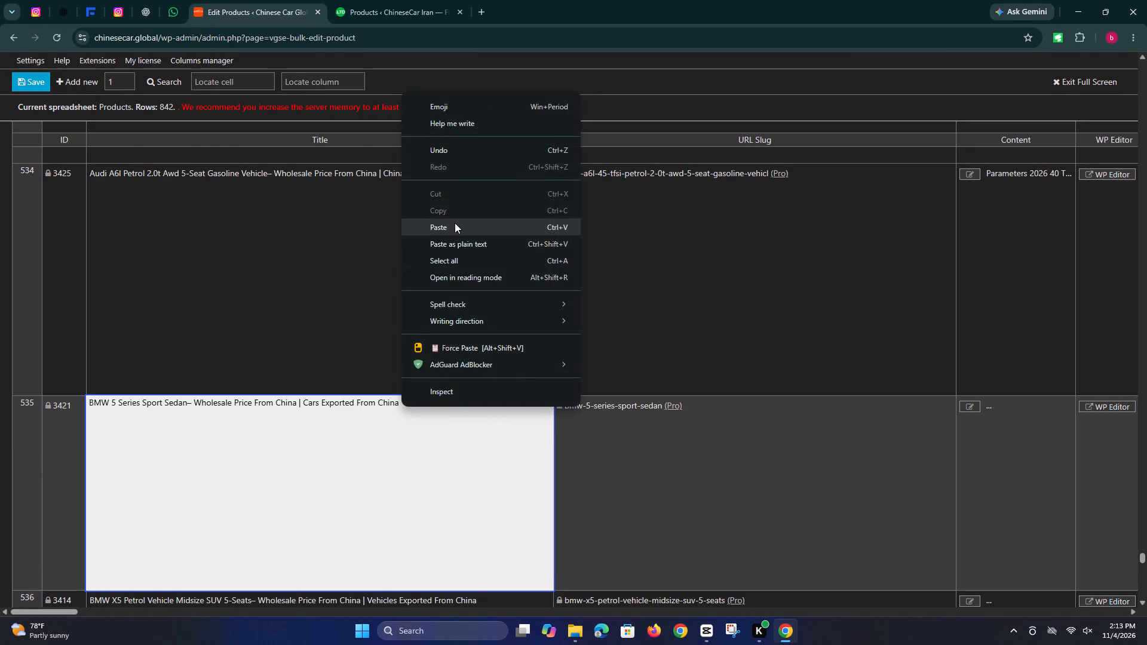
{"action": "left_click", "coordinate": [454, 228]}
{"action": "scroll", "coordinate": [452, 264], "scroll_direction": "down", "scroll_amount": 5}
{"action": "triple_click", "coordinate": [446, 380]}
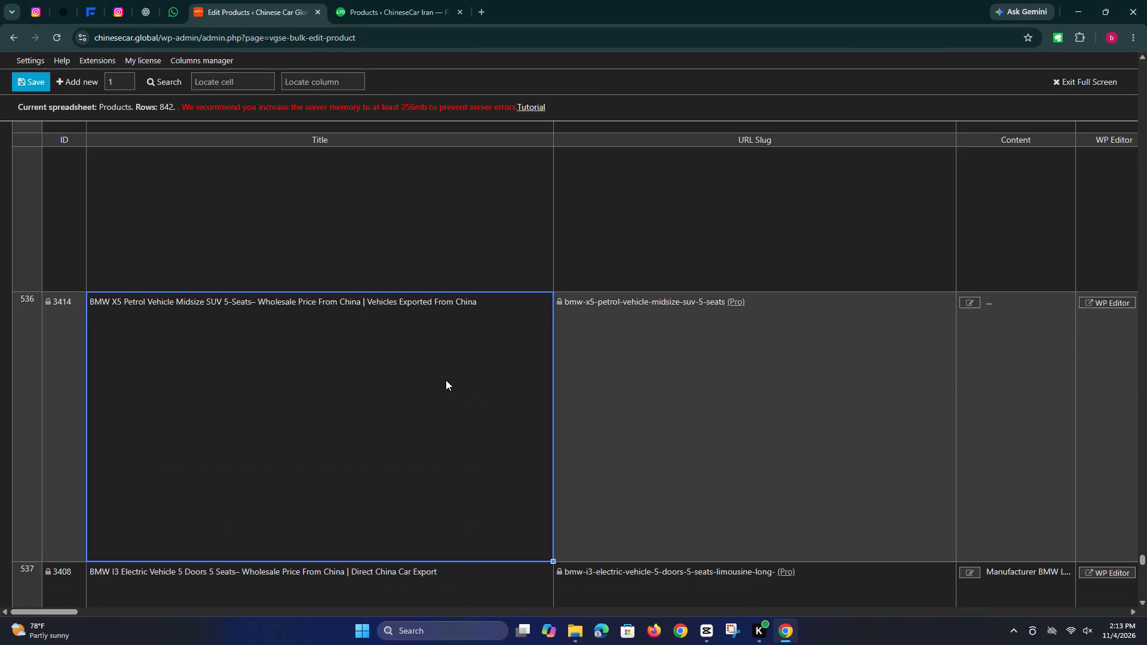
{"action": "right_click", "coordinate": [485, 303]}
{"action": "left_click", "coordinate": [536, 436]}
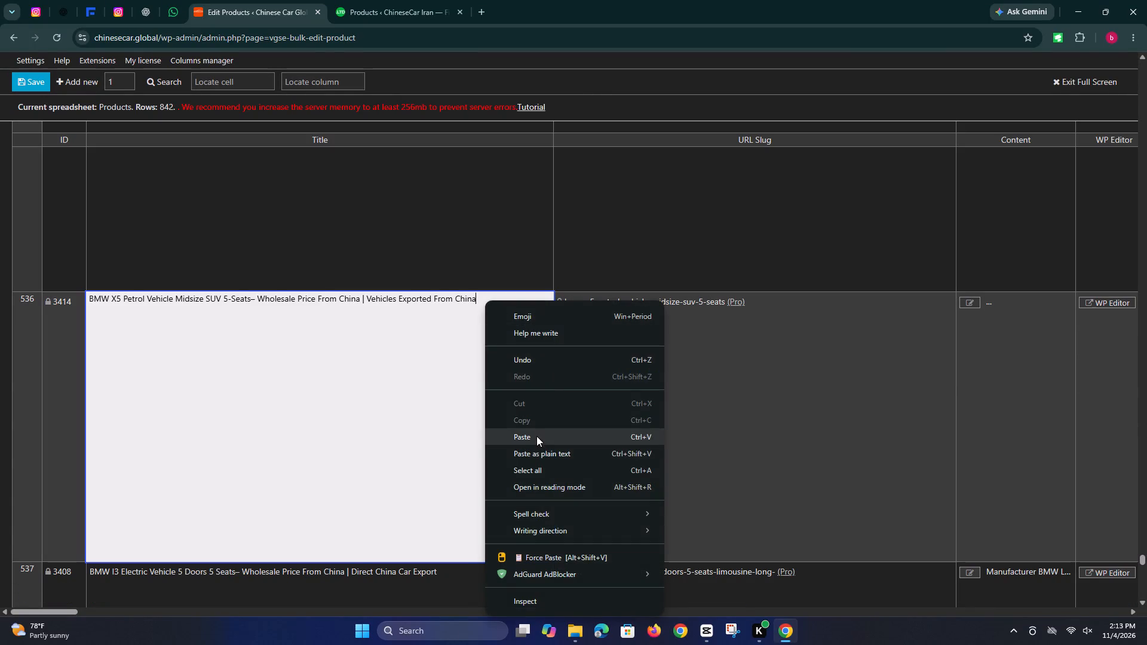
Append " - Chinesecar" to the titles of BMW I3 Electric Vehicle and BMW I5 2026 Model Edrive in rows 537 and 538.
{"action": "scroll", "coordinate": [447, 400], "scroll_direction": "down", "scroll_amount": 4}
{"action": "triple_click", "coordinate": [444, 391]}
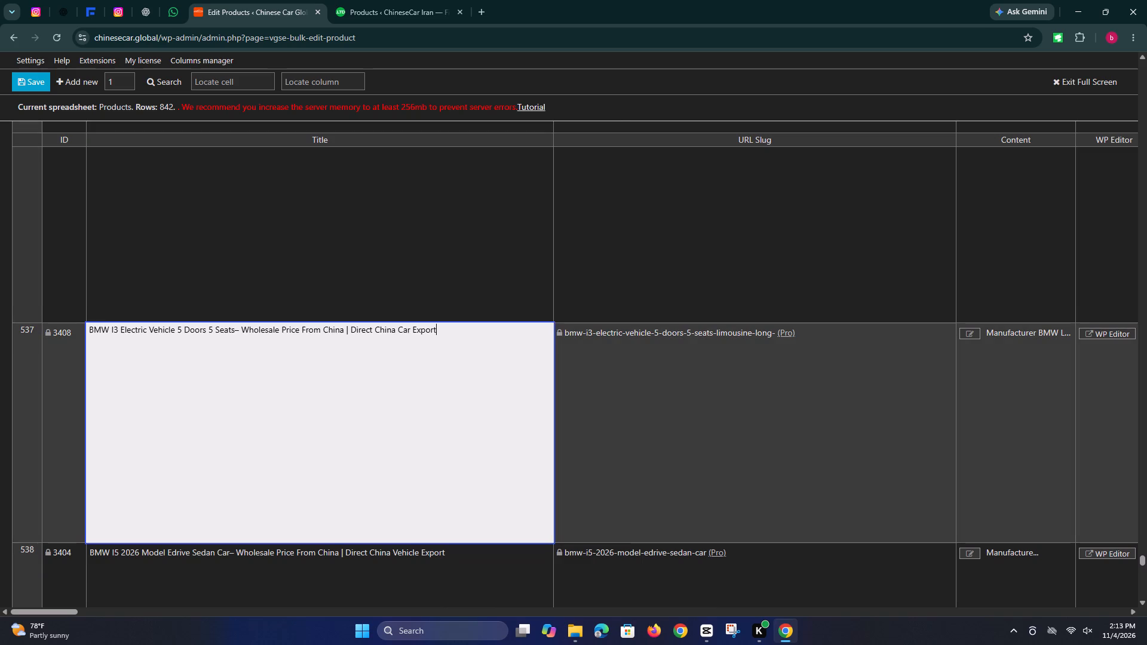
{"action": "right_click", "coordinate": [443, 329]}
{"action": "left_click", "coordinate": [498, 153]}
{"action": "scroll", "coordinate": [433, 354], "scroll_direction": "down", "scroll_amount": 4}
{"action": "triple_click", "coordinate": [459, 354]}
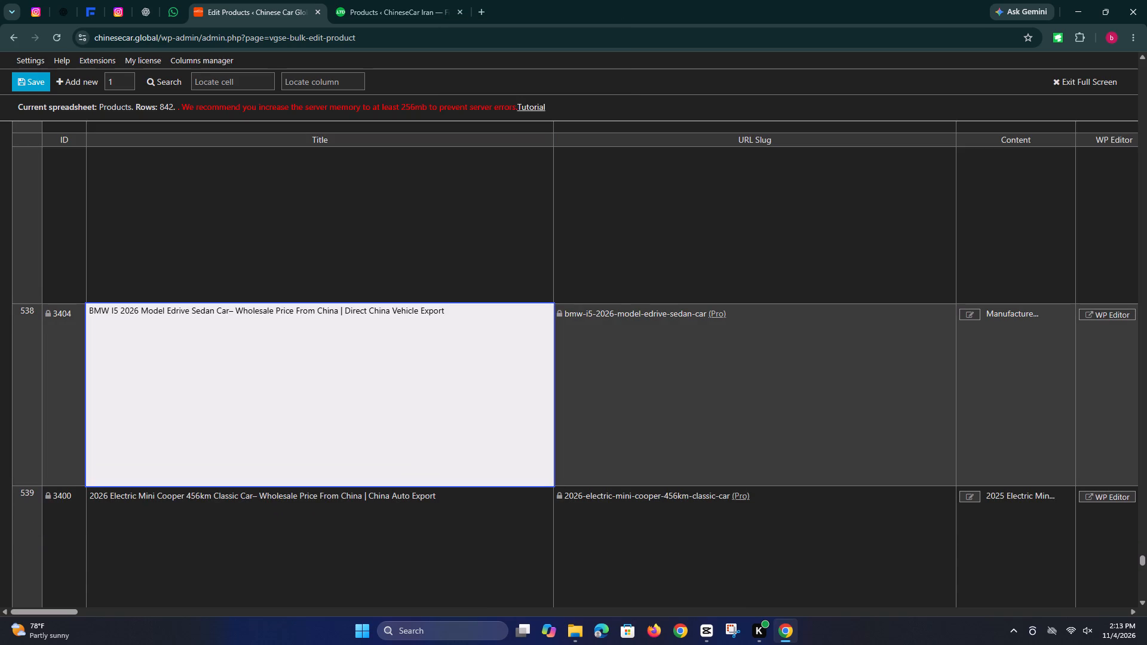
{"action": "right_click", "coordinate": [452, 315]}
{"action": "left_click", "coordinate": [496, 443]}
Append " - Chinesecar" to the titles of 2026 Electric Mini Cooper and Mercedes-Benz C-Class Car in rows 539 and 540.
{"action": "scroll", "coordinate": [434, 394], "scroll_direction": "down", "scroll_amount": 4}
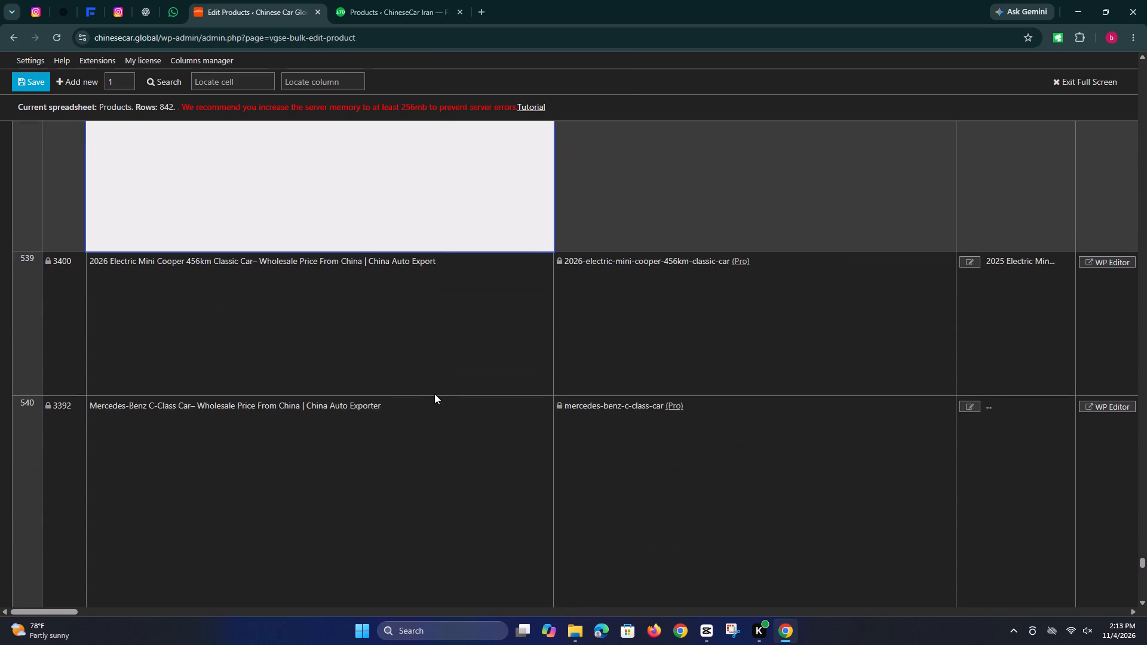
{"action": "triple_click", "coordinate": [411, 303]}
{"action": "right_click", "coordinate": [440, 253]}
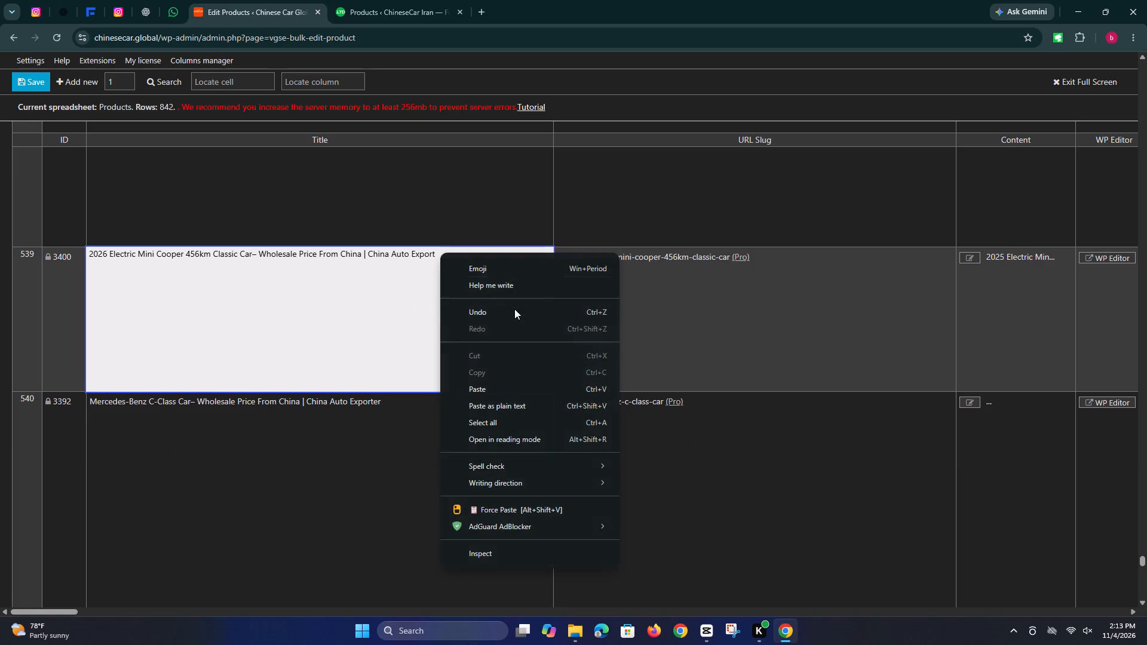
{"action": "left_click", "coordinate": [485, 391]}
{"action": "scroll", "coordinate": [411, 364], "scroll_direction": "down", "scroll_amount": 3}
{"action": "triple_click", "coordinate": [391, 259]}
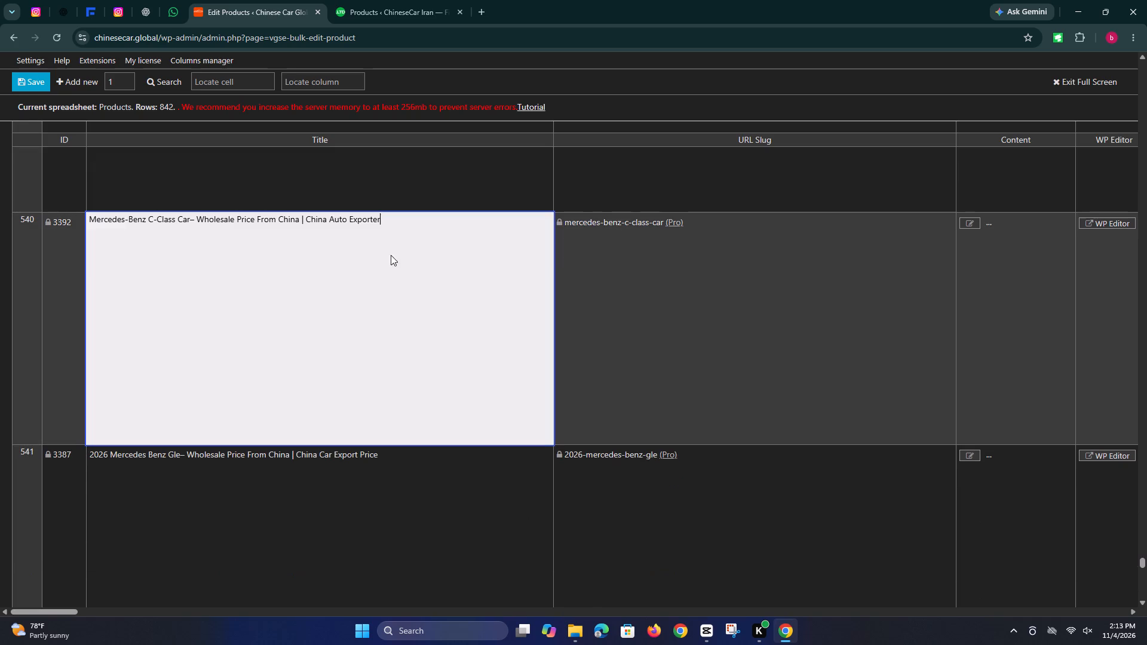
{"action": "right_click", "coordinate": [382, 221]}
{"action": "left_click", "coordinate": [445, 361]}
Append " - Chinesecar" to the titles of 2026 Mercedes Benz Gle and Mercedes Benz A Class Sedan in rows 541 and 542.
{"action": "scroll", "coordinate": [446, 389], "scroll_direction": "down", "scroll_amount": 2}
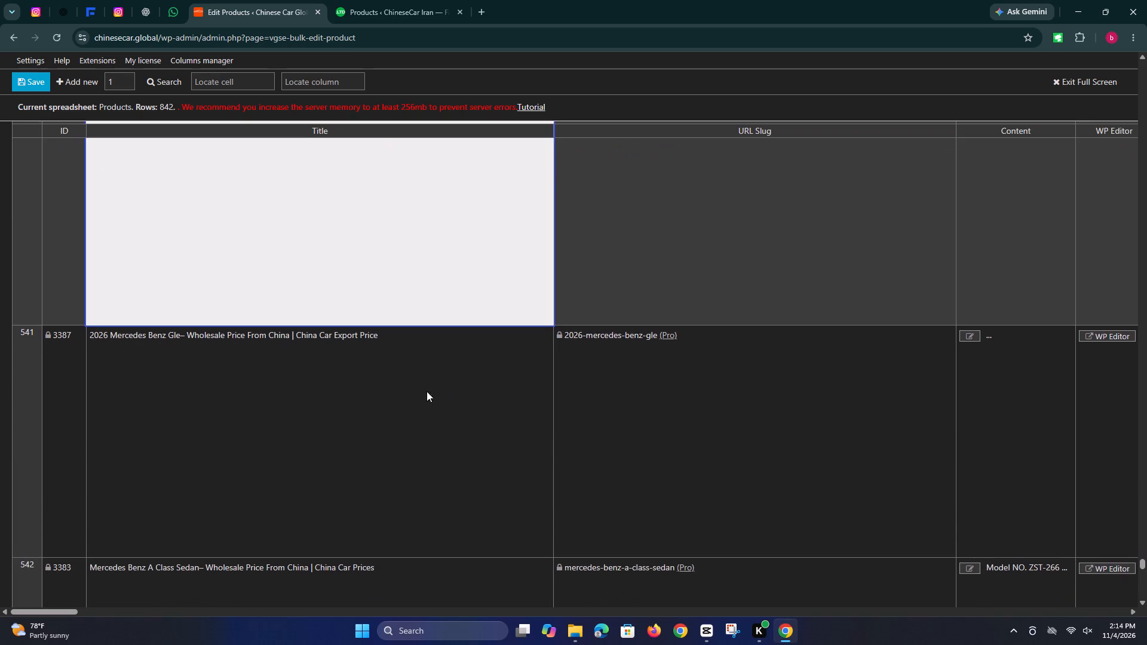
{"action": "double_click", "coordinate": [413, 389]}
{"action": "double_click", "coordinate": [382, 339]}
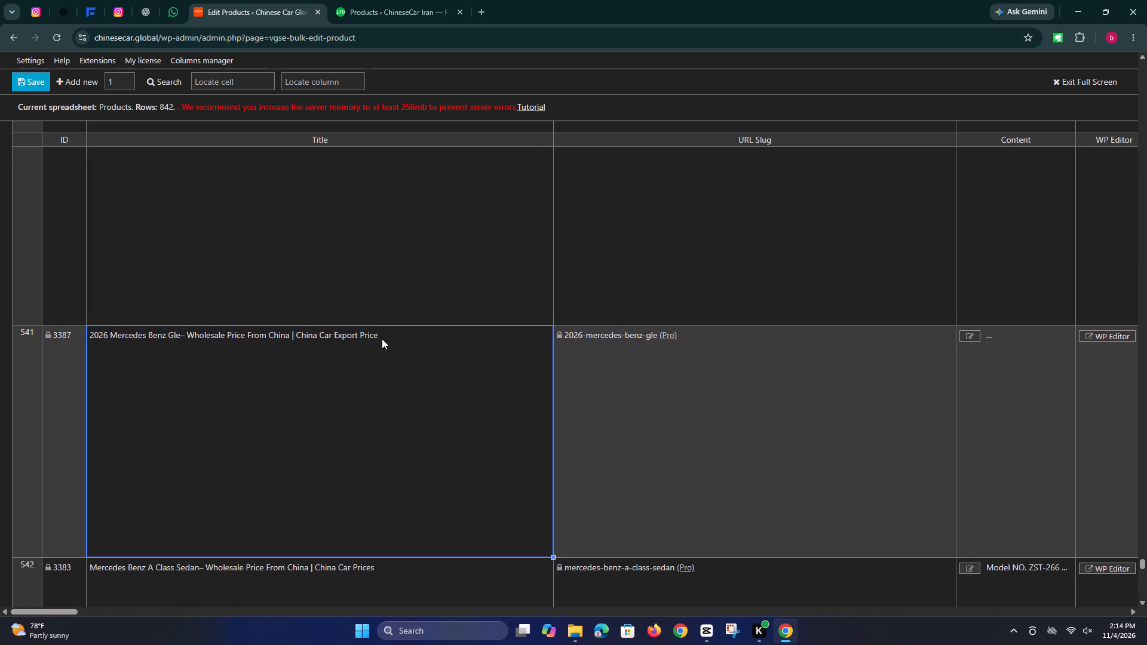
{"action": "right_click", "coordinate": [378, 333]}
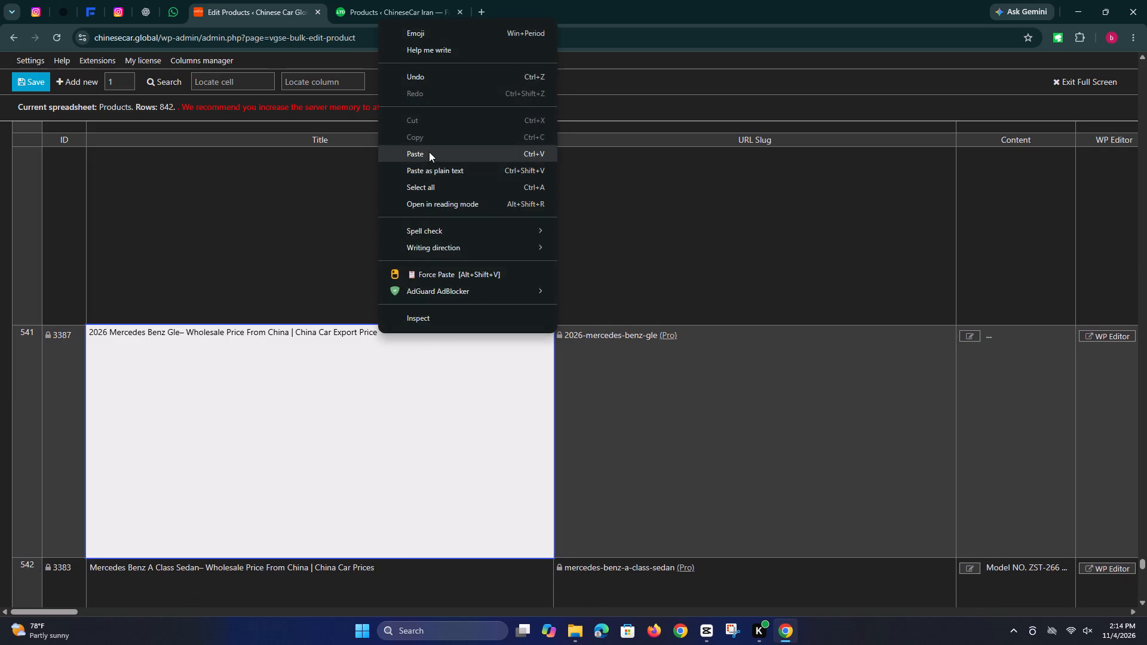
{"action": "left_click", "coordinate": [429, 152]}
{"action": "scroll", "coordinate": [404, 312], "scroll_direction": "down", "scroll_amount": 3}
{"action": "scroll", "coordinate": [394, 438], "scroll_direction": "down", "scroll_amount": 2}
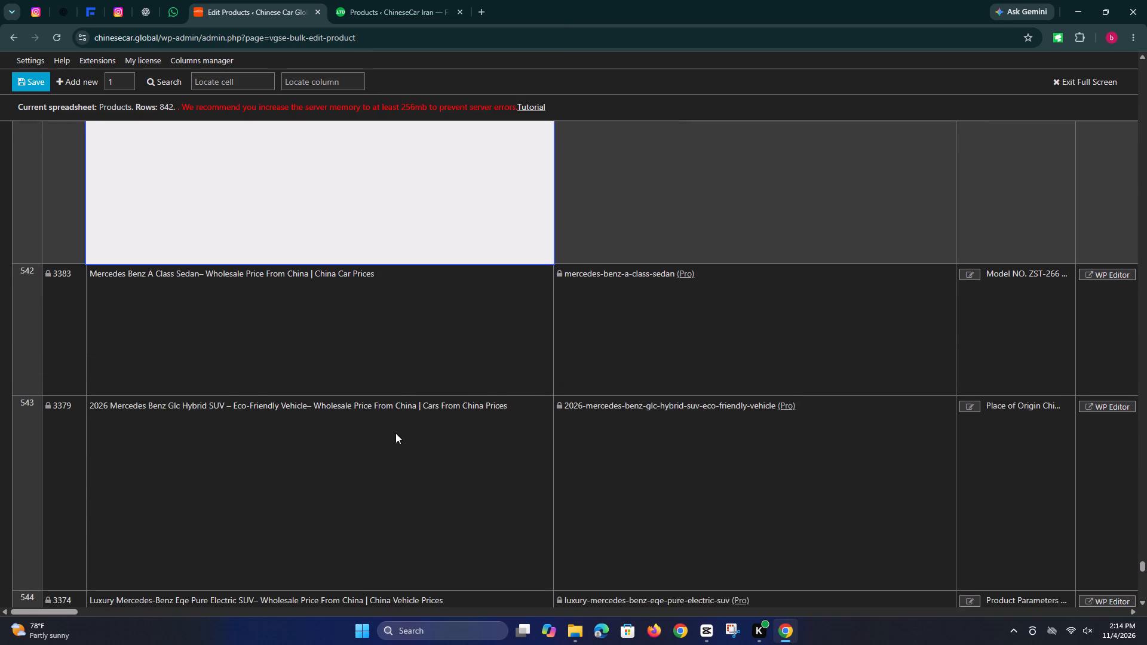
{"action": "triple_click", "coordinate": [390, 326]}
{"action": "right_click", "coordinate": [384, 268]}
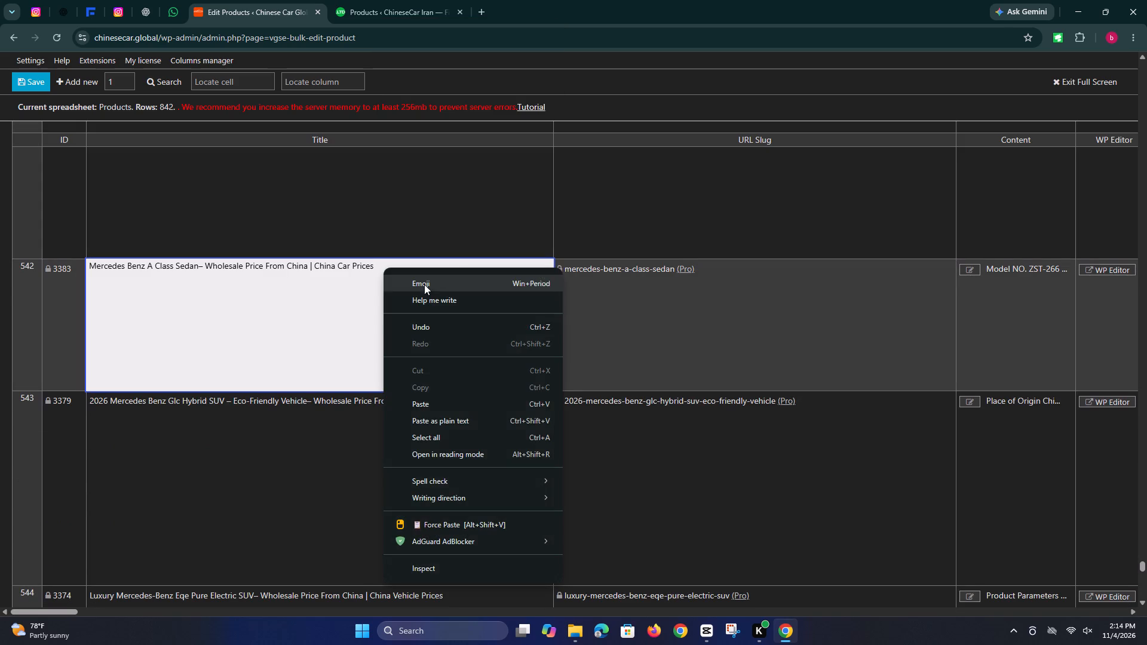
{"action": "left_click", "coordinate": [438, 403]}
Append " - Chinesecar" to the title of 2026 Mercedes Benz Glc Hybrid SUV in row 543.
{"action": "scroll", "coordinate": [415, 354], "scroll_direction": "down", "scroll_amount": 3}
{"action": "triple_click", "coordinate": [434, 327]}
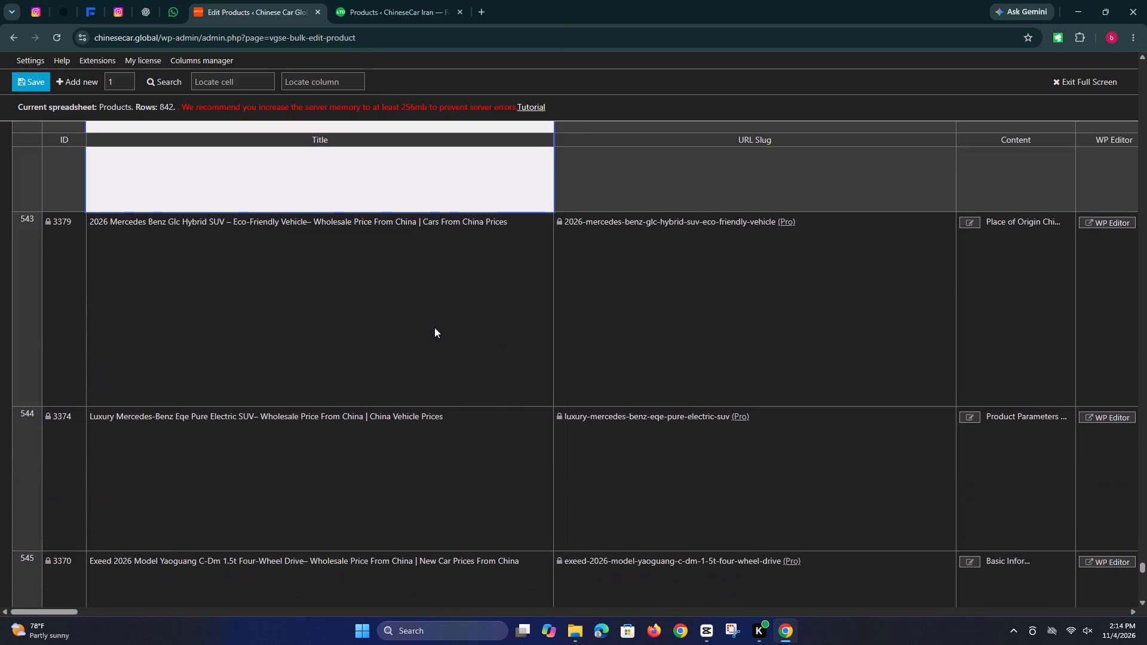
{"action": "left_click", "coordinate": [510, 223]}
{"action": "right_click", "coordinate": [511, 222]}
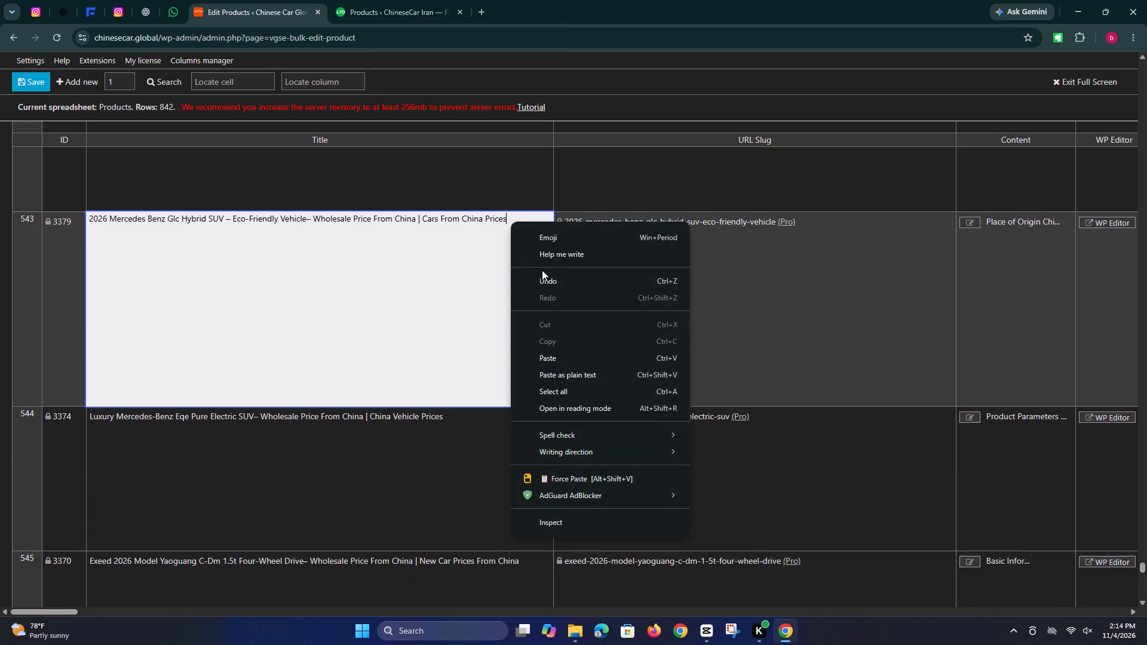
{"action": "left_click", "coordinate": [554, 361]}
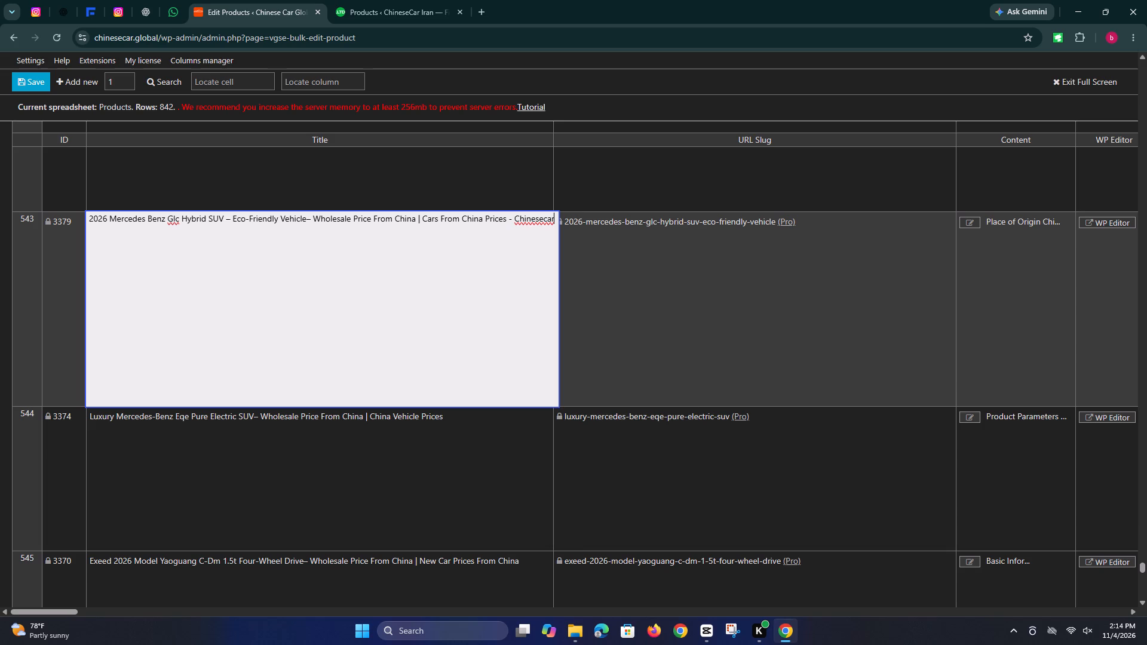
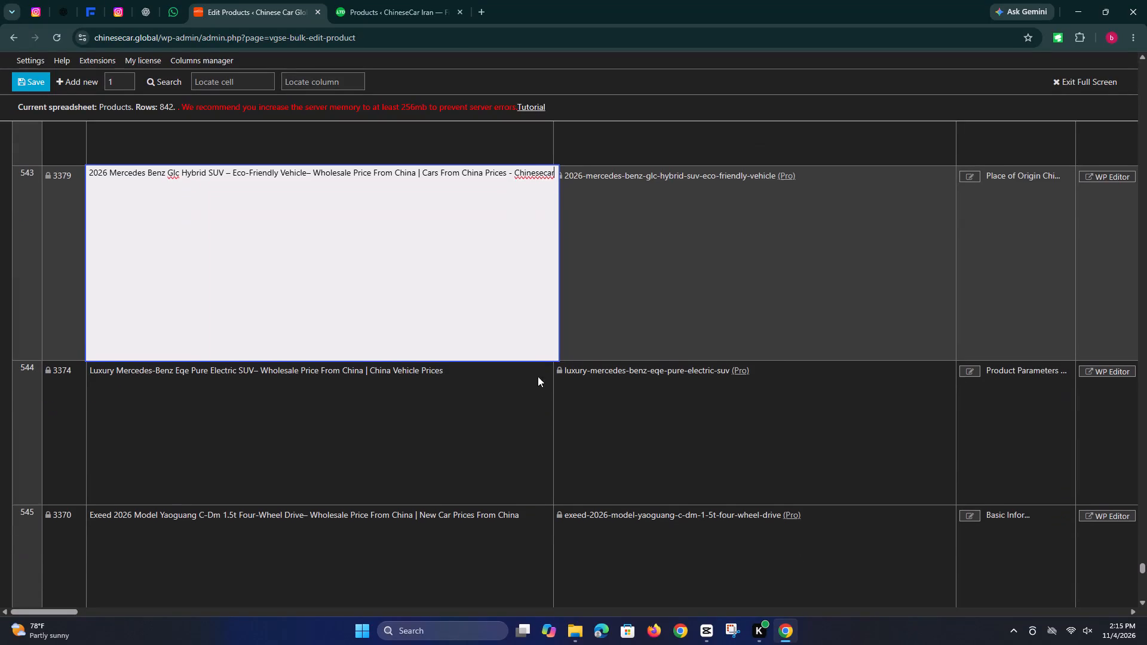
Append " - Chinesecar" to the titles of Luxury Mercedes-Benz Eqe Pure Electric SUV and Exeed 2026 Model Yaoguang in rows 544 and 545.
{"action": "double_click", "coordinate": [440, 267]}
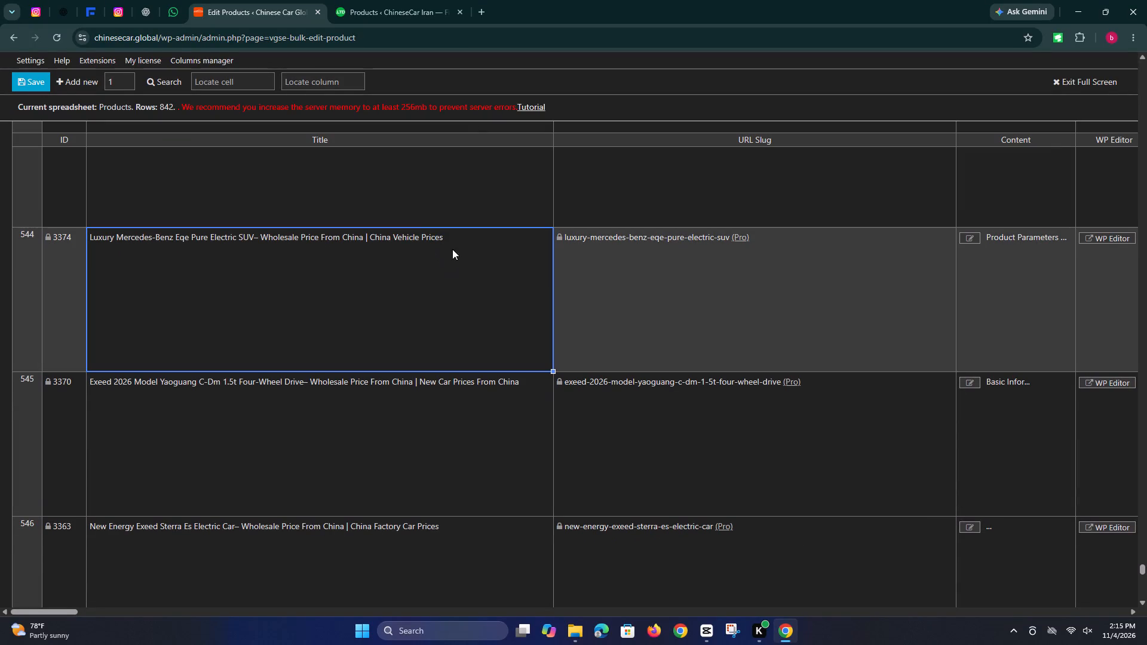
{"action": "double_click", "coordinate": [446, 240]}
{"action": "left_click", "coordinate": [443, 236]}
{"action": "right_click", "coordinate": [447, 234]}
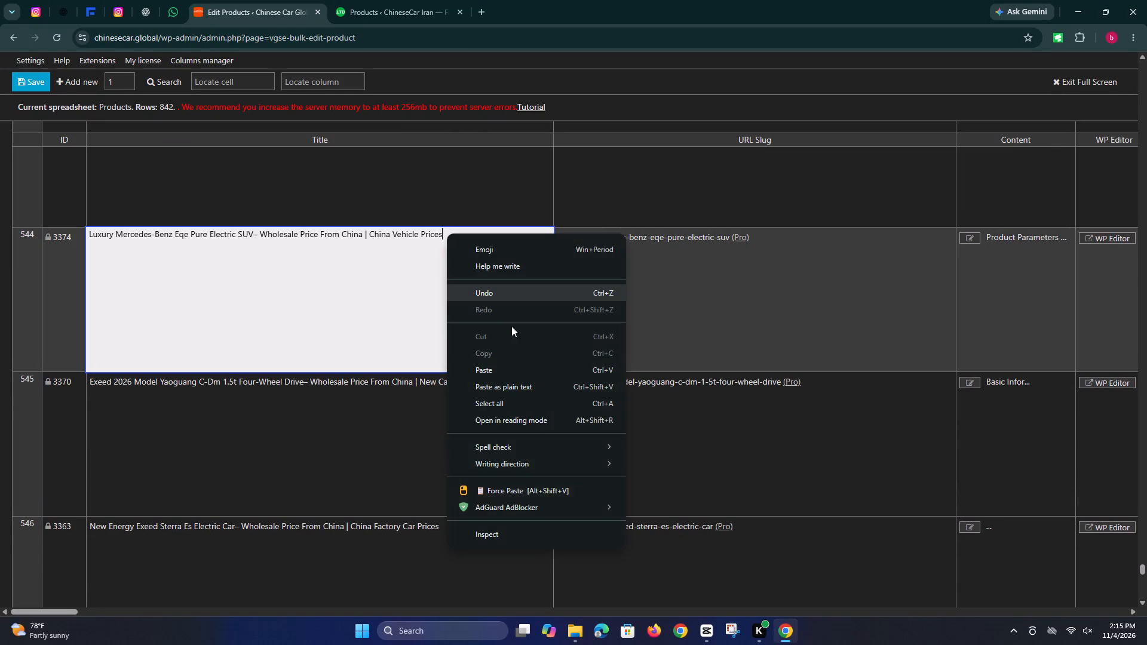
{"action": "left_click", "coordinate": [496, 368]}
{"action": "scroll", "coordinate": [496, 368], "scroll_direction": "down", "scroll_amount": 2}
{"action": "triple_click", "coordinate": [450, 360]}
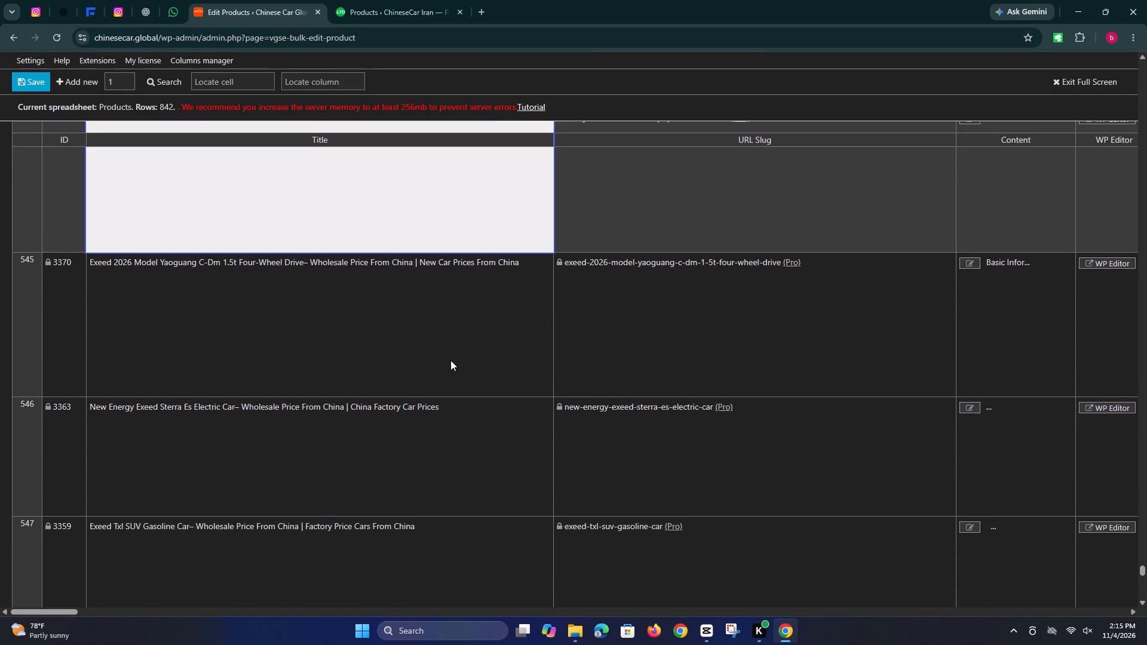
{"action": "left_click", "coordinate": [521, 264]}
{"action": "right_click", "coordinate": [522, 259]}
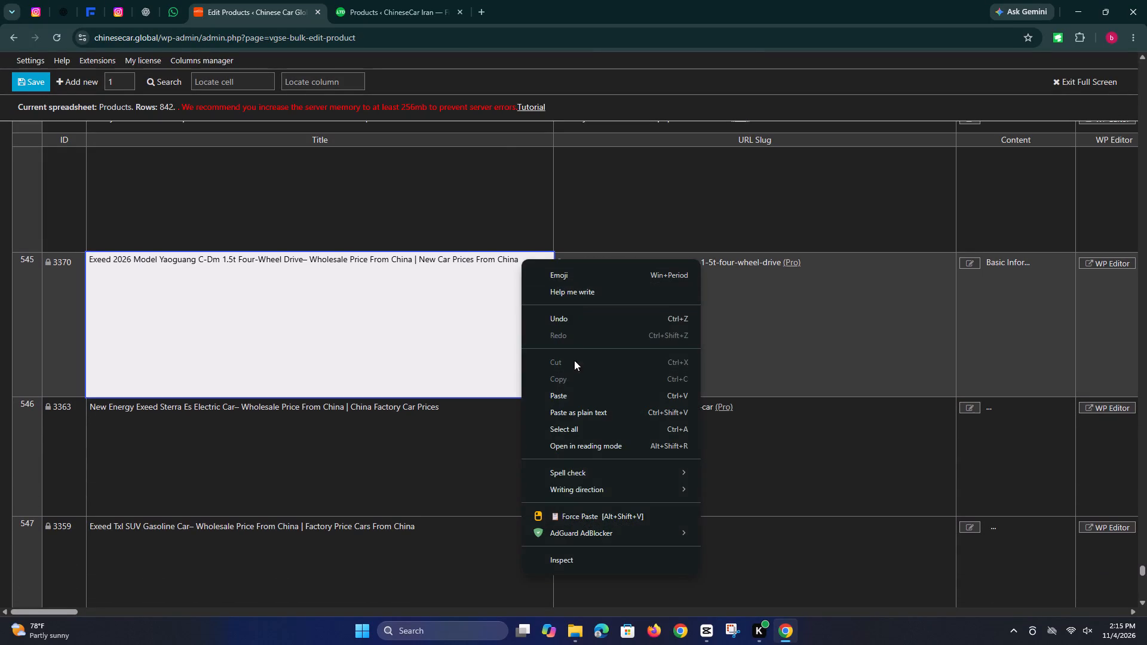
{"action": "left_click", "coordinate": [566, 394]}
Append " - Chinesecar" to the titles of New Energy Exeed Sterra Es and Exeed Txl SUV Gasoline Car in rows 546 and 547.
{"action": "scroll", "coordinate": [482, 370], "scroll_direction": "down", "scroll_amount": 3}
{"action": "triple_click", "coordinate": [440, 279]}
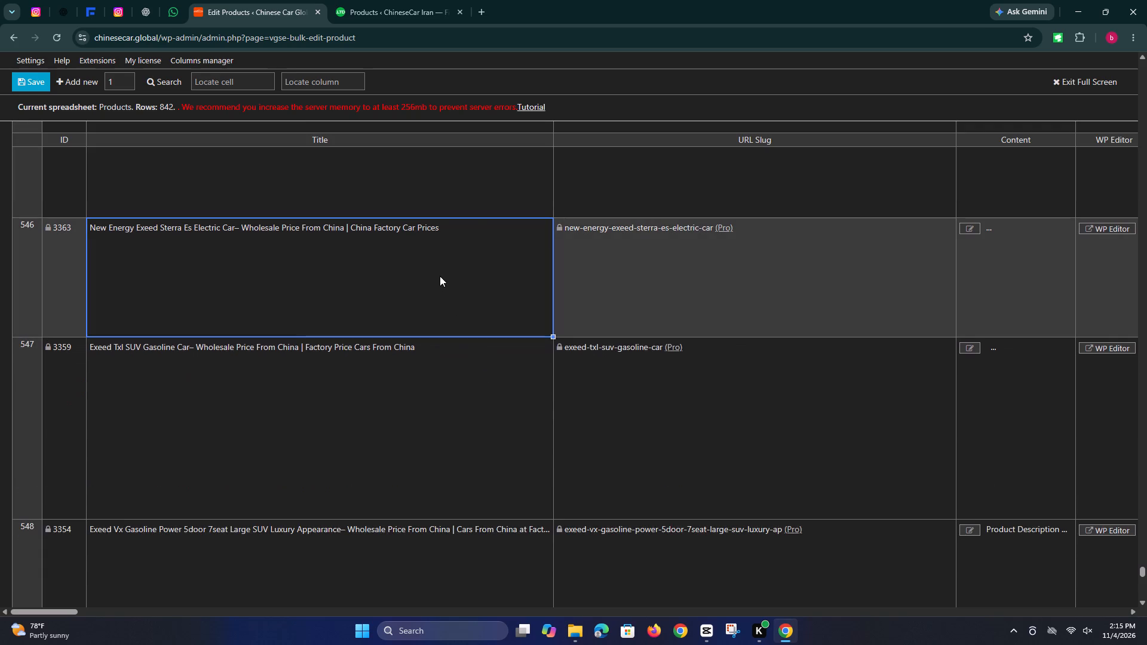
{"action": "right_click", "coordinate": [443, 225]}
{"action": "left_click", "coordinate": [501, 365]}
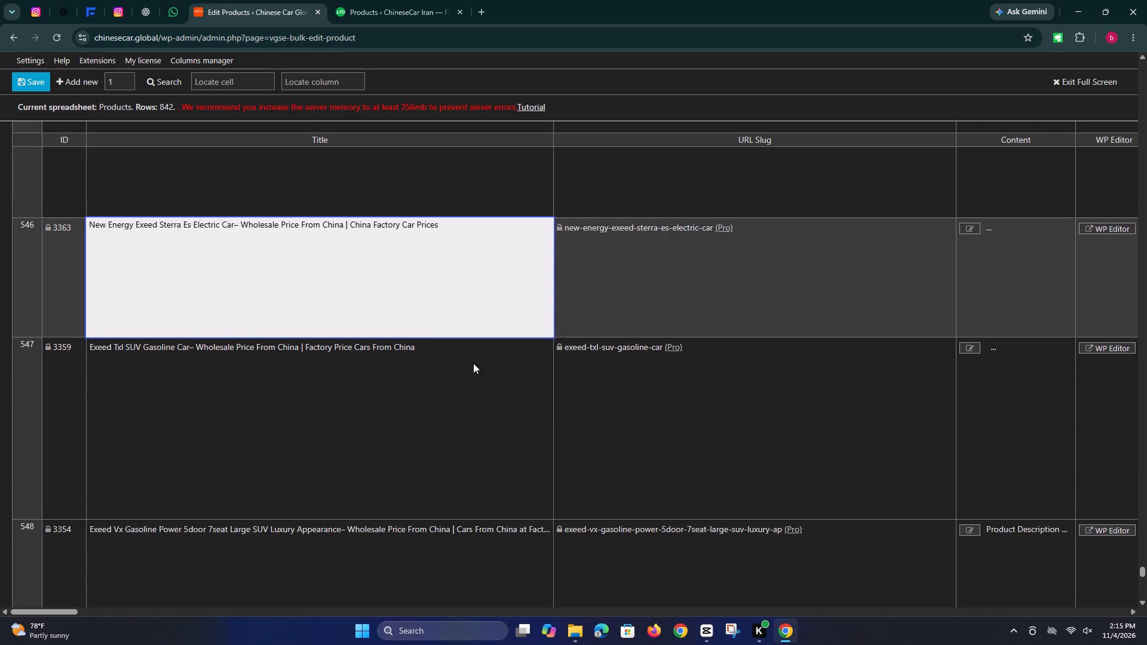
{"action": "double_click", "coordinate": [415, 360]}
{"action": "right_click", "coordinate": [423, 346]}
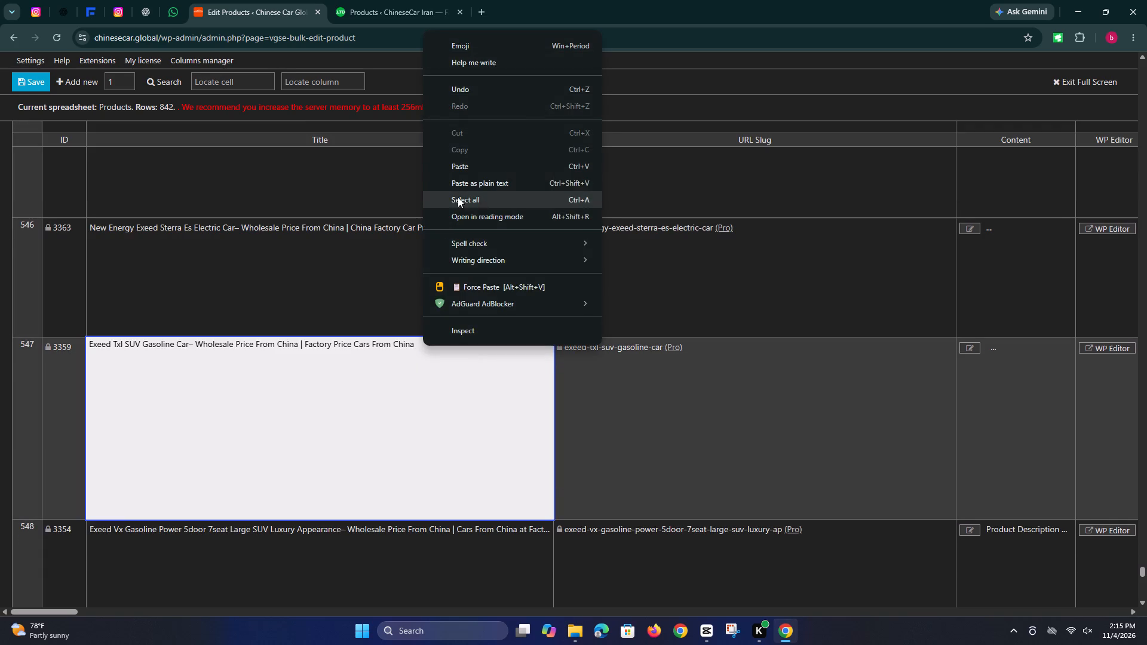
{"action": "left_click", "coordinate": [479, 171]}
Append " - Chinesecar" to the titles of Exeed Vx Gasoline Power and 2026 Exeed Sterra Et PRO in rows 548 and 549.
{"action": "scroll", "coordinate": [435, 337], "scroll_direction": "down", "scroll_amount": 3}
{"action": "triple_click", "coordinate": [408, 433]}
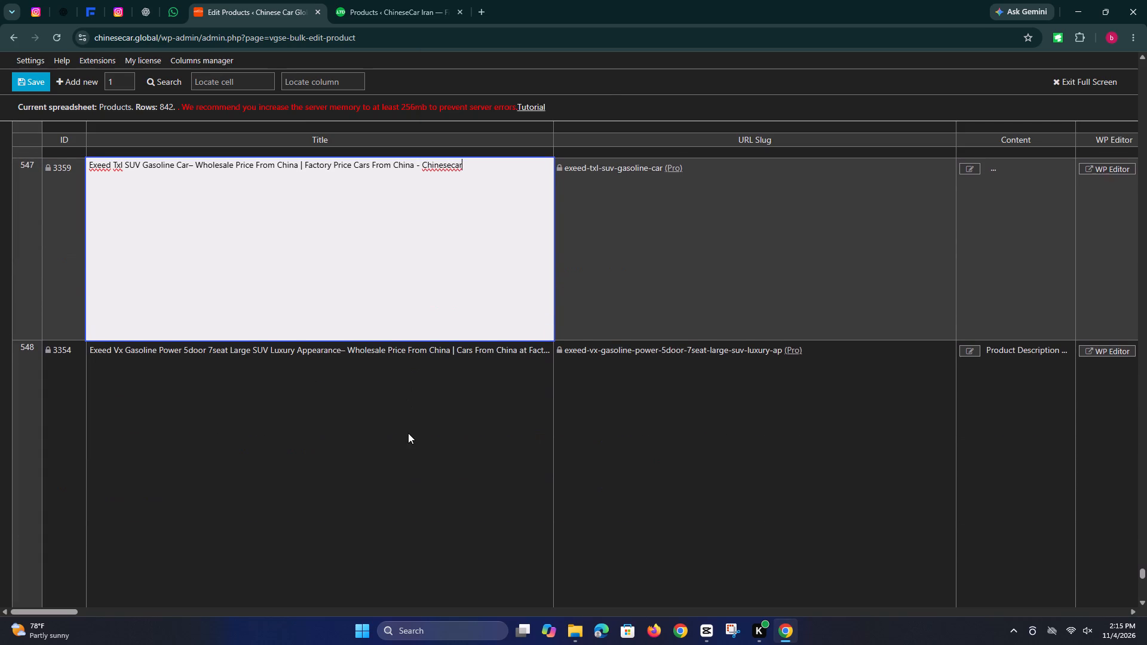
{"action": "right_click", "coordinate": [124, 360]}
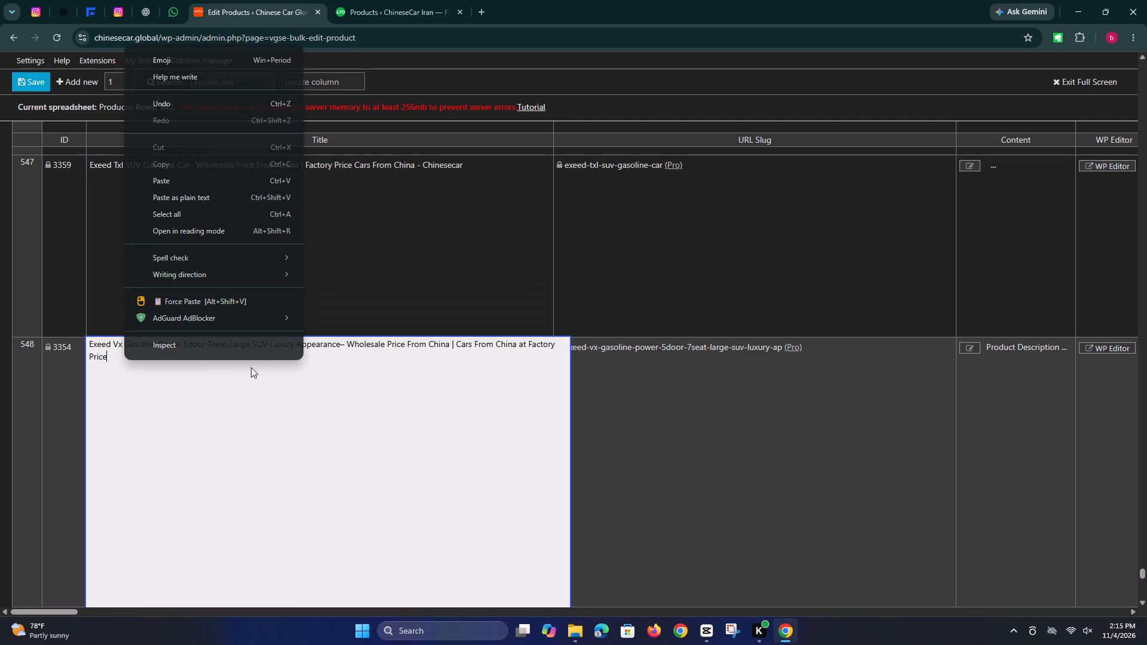
{"action": "left_click", "coordinate": [193, 181]}
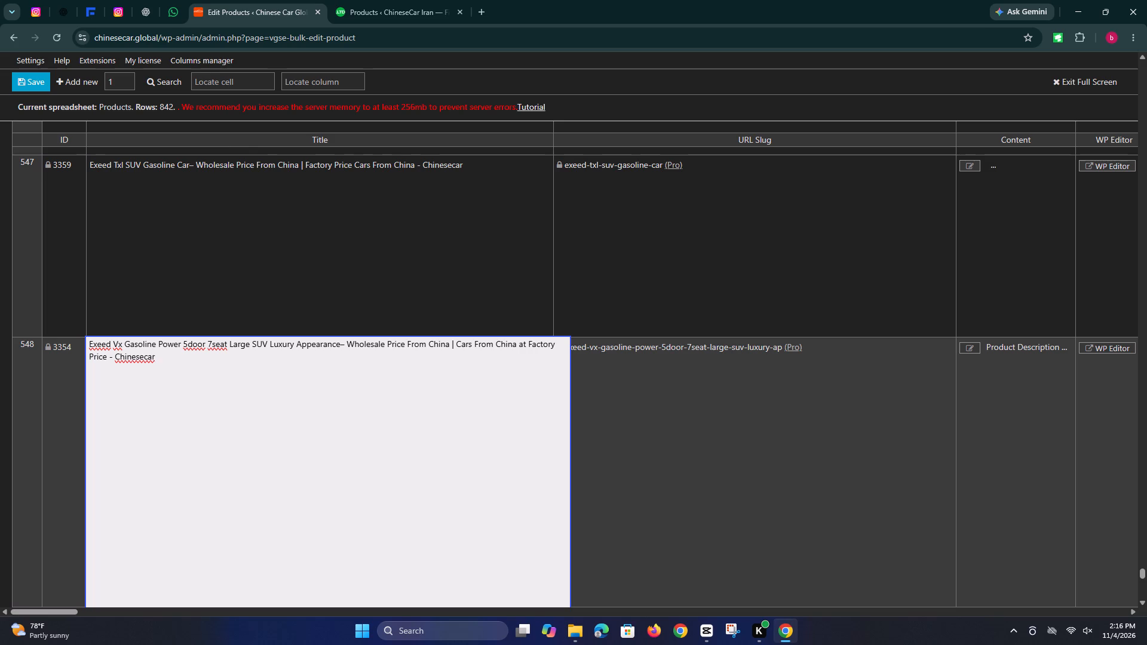
{"action": "scroll", "coordinate": [341, 391], "scroll_direction": "down", "scroll_amount": 4}
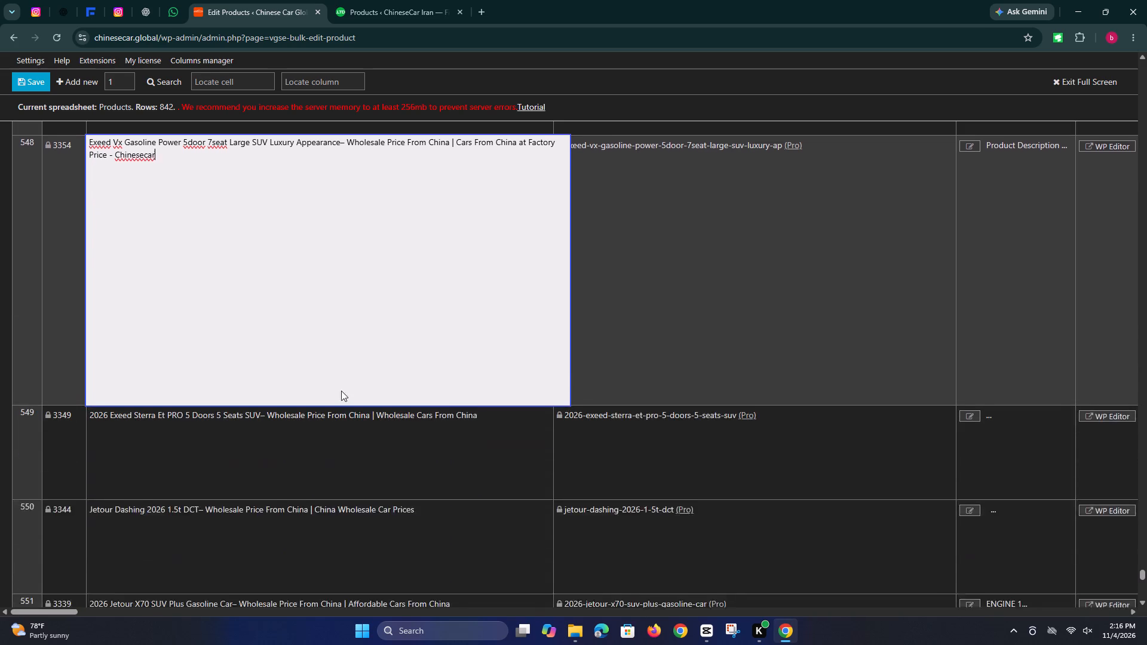
{"action": "scroll", "coordinate": [341, 391], "scroll_direction": "down", "scroll_amount": 4}
{"action": "scroll", "coordinate": [409, 250], "scroll_direction": "up", "scroll_amount": 2}
{"action": "triple_click", "coordinate": [459, 284]}
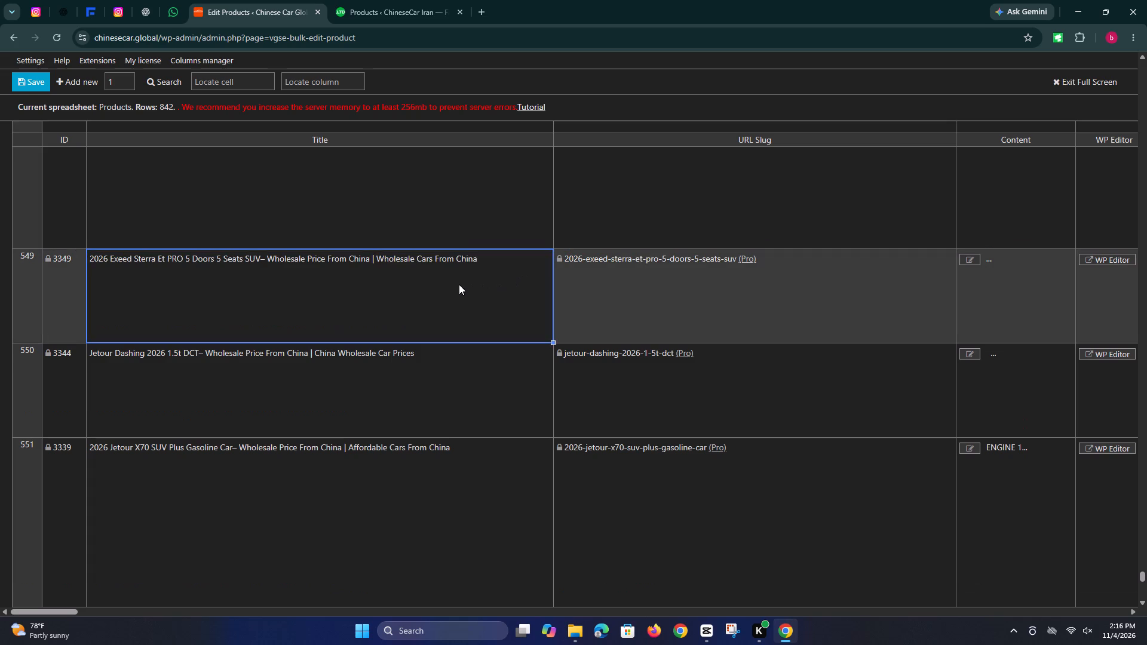
{"action": "right_click", "coordinate": [480, 259]}
{"action": "left_click", "coordinate": [528, 394]}
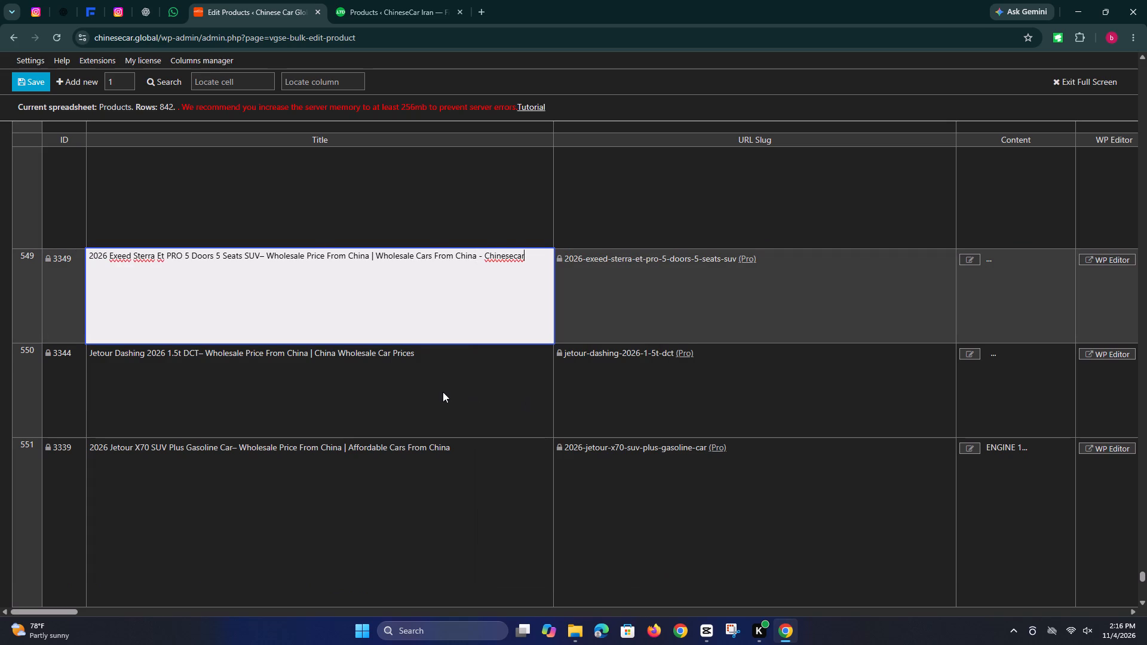
Append " - Chinesecar" to the titles of Jetour Dashing 2026 and 2026 Jetour X70 SUV Plus in rows 550 and 551.
{"action": "double_click", "coordinate": [443, 392]}
{"action": "right_click", "coordinate": [422, 352]}
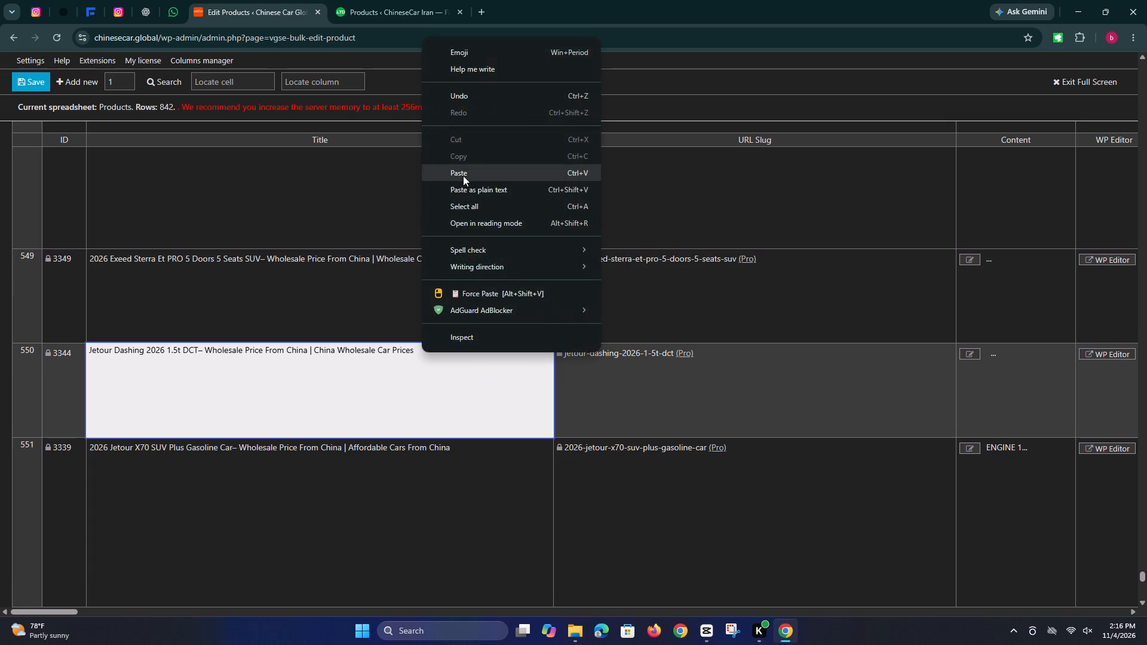
{"action": "left_click", "coordinate": [465, 176]}
{"action": "scroll", "coordinate": [418, 337], "scroll_direction": "down", "scroll_amount": 3}
{"action": "double_click", "coordinate": [460, 339]}
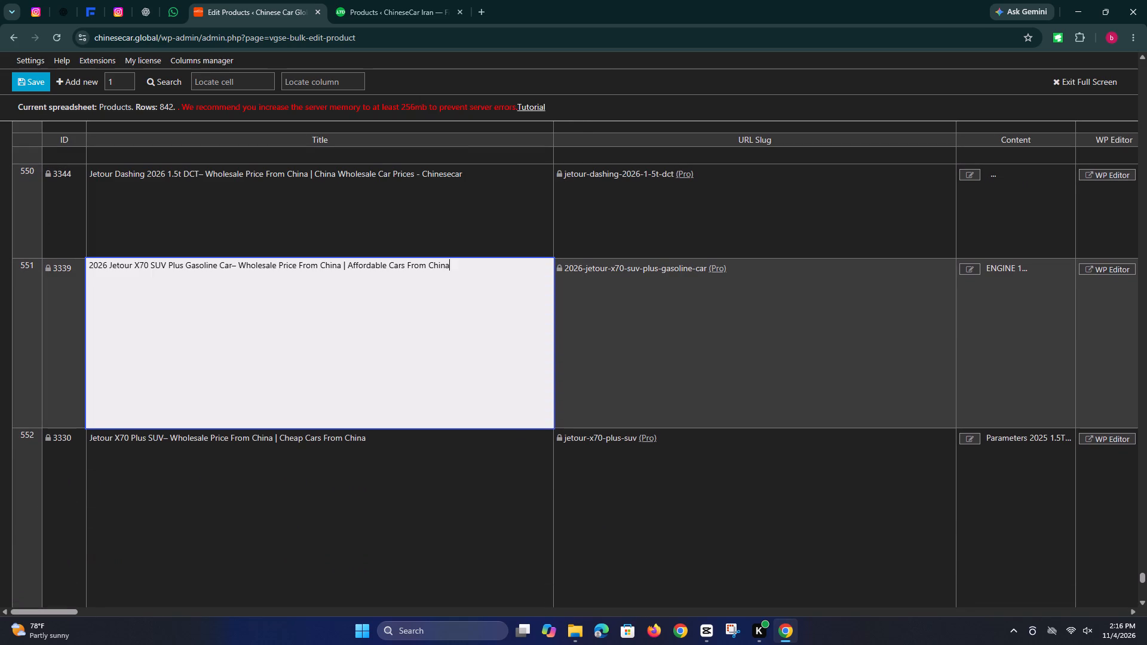
{"action": "right_click", "coordinate": [460, 263]}
{"action": "left_click", "coordinate": [510, 404]}
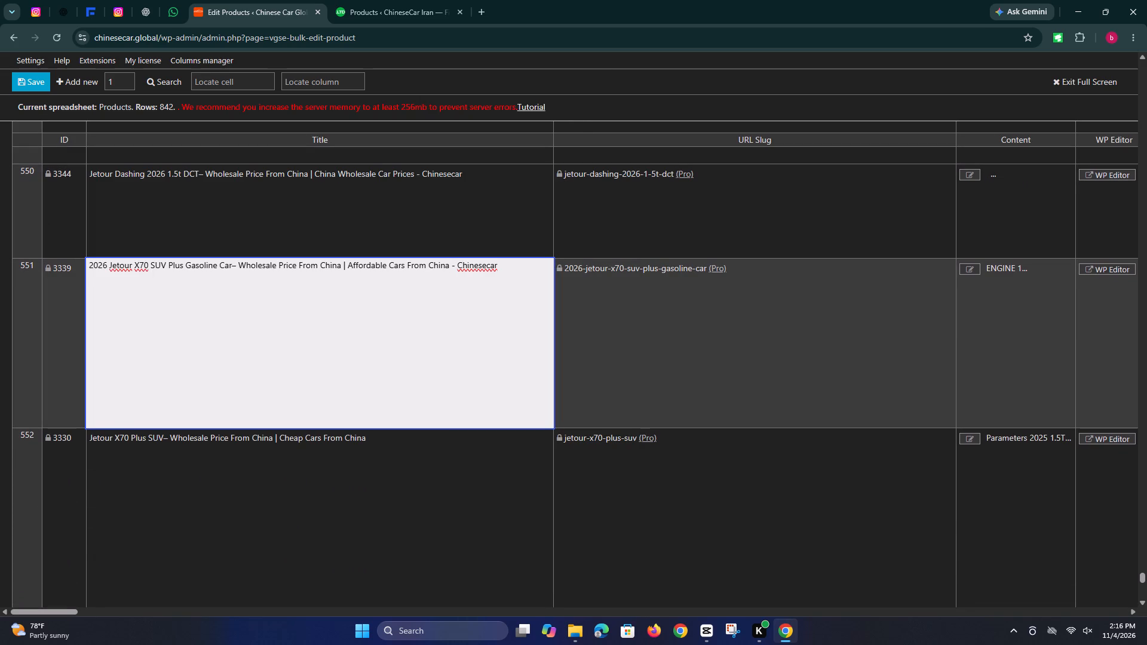
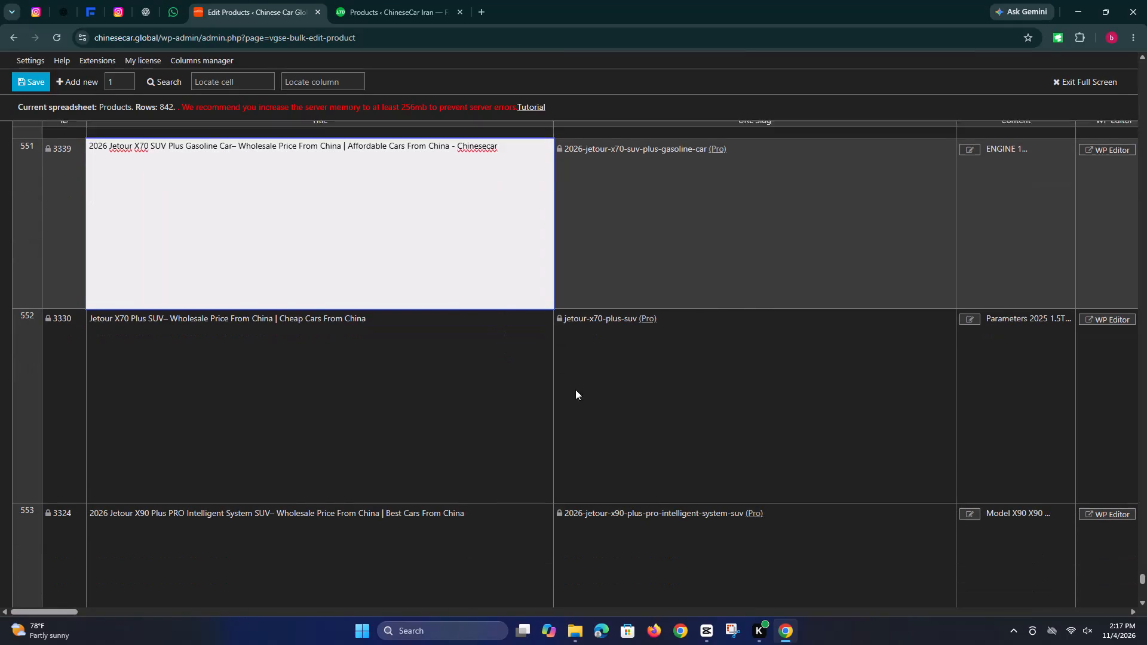
Append " - Chinesecar" to the titles of Jetour X70 Plus SUV and 2026 Jetour X90 Plus PRO in rows 552 and 553.
{"action": "triple_click", "coordinate": [397, 353]}
{"action": "right_click", "coordinate": [370, 320]}
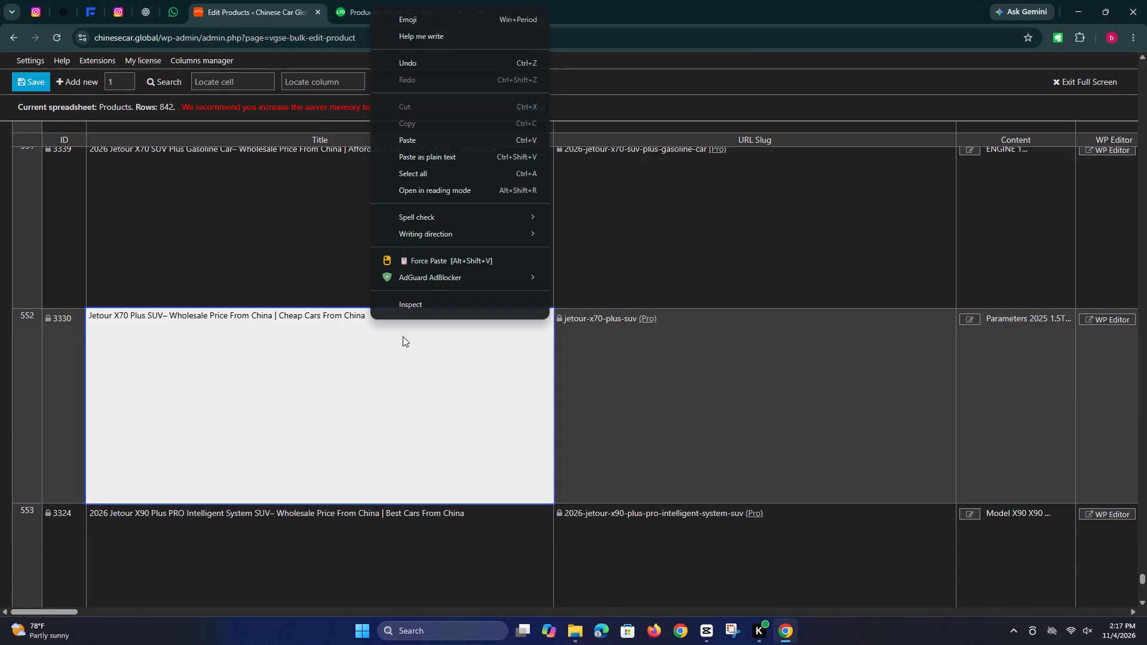
{"action": "left_click", "coordinate": [435, 145]}
{"action": "scroll", "coordinate": [441, 295], "scroll_direction": "down", "scroll_amount": 3}
{"action": "double_click", "coordinate": [415, 386]}
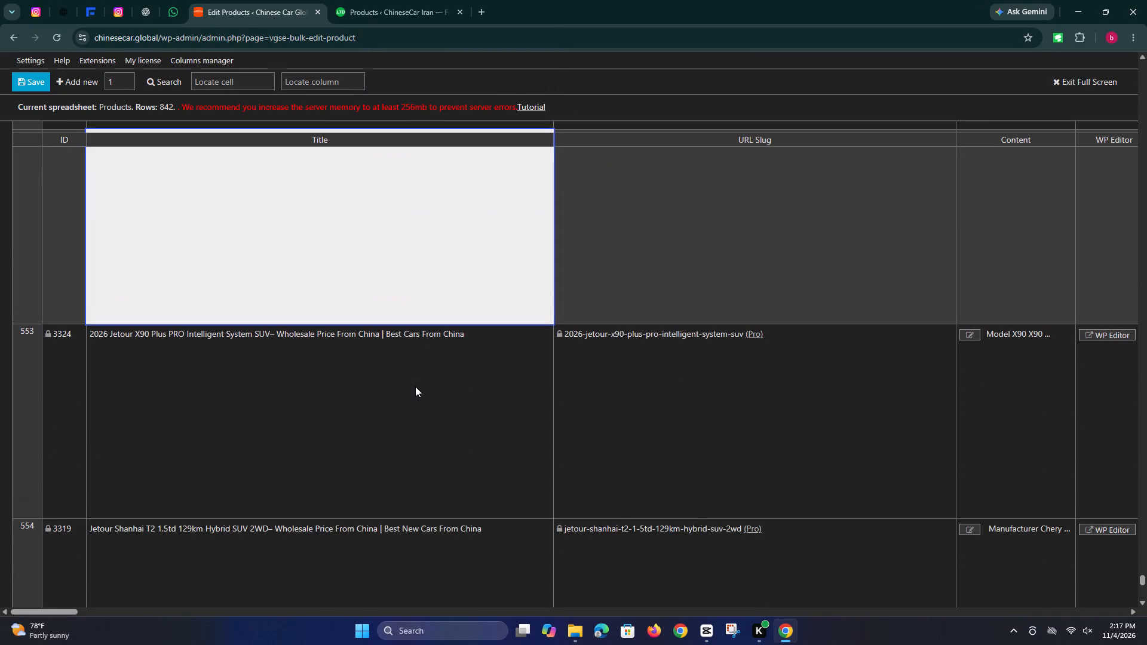
{"action": "double_click", "coordinate": [467, 337]}
{"action": "right_click", "coordinate": [469, 333]}
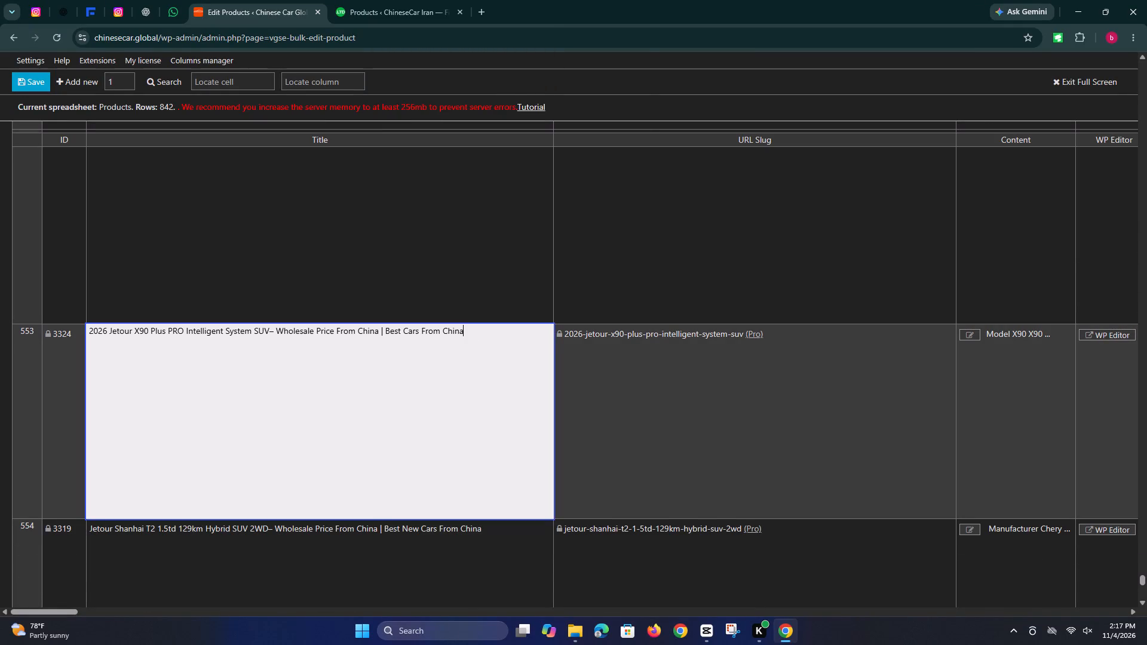
{"action": "left_click", "coordinate": [520, 152]}
Append " - Chinesecar" to the titles of Jetour Shanhai T2 and Lynk & Co 03 2026 in rows 554 and 555.
{"action": "scroll", "coordinate": [436, 277], "scroll_direction": "down", "scroll_amount": 4}
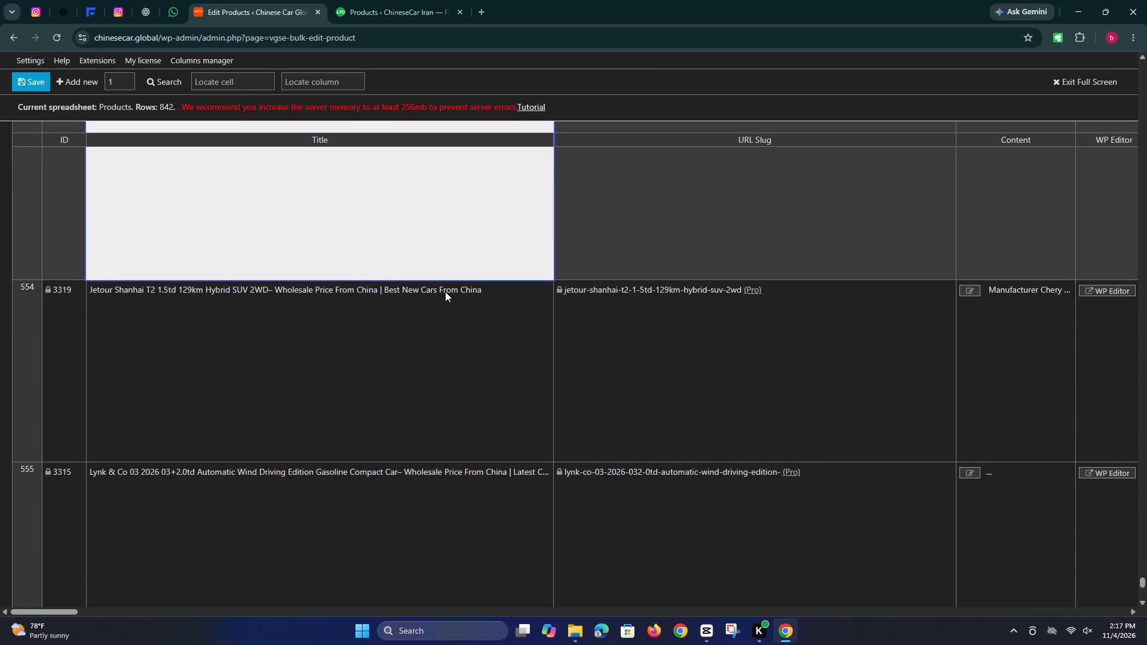
{"action": "double_click", "coordinate": [438, 348]}
{"action": "double_click", "coordinate": [473, 303]}
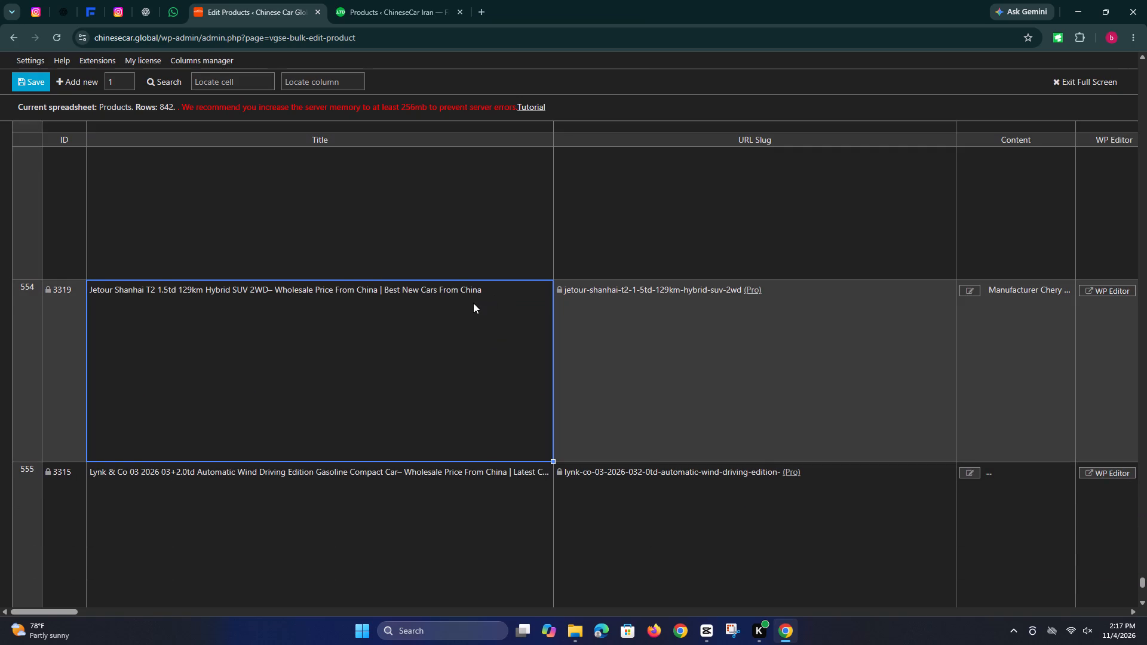
{"action": "right_click", "coordinate": [491, 288]}
{"action": "left_click", "coordinate": [548, 425]}
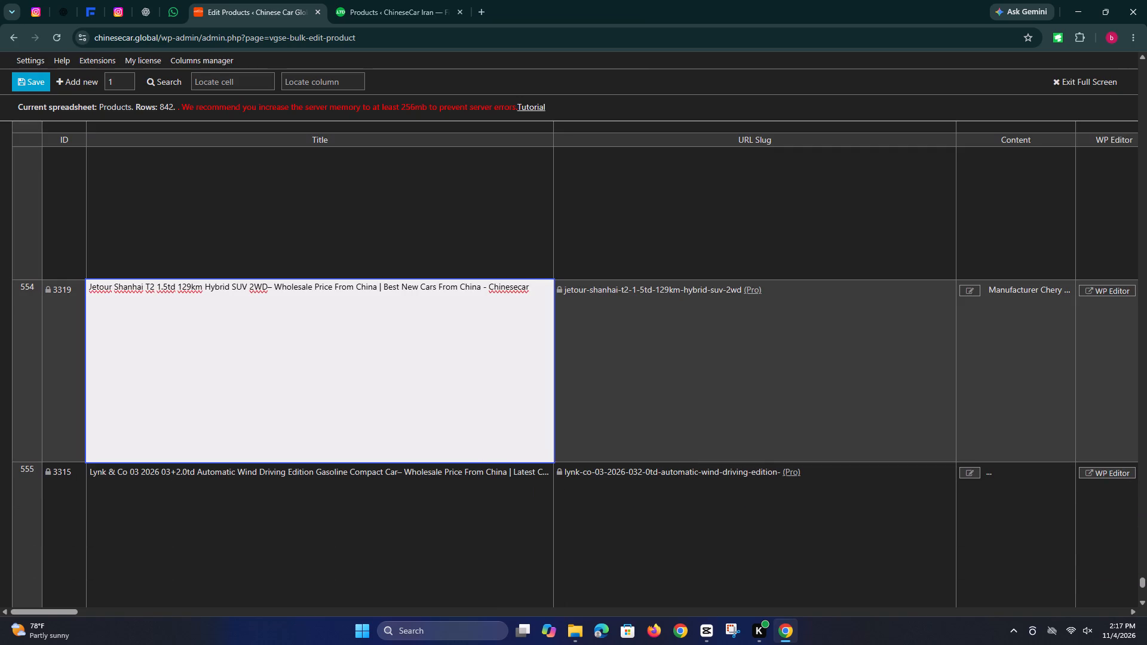
{"action": "scroll", "coordinate": [449, 367], "scroll_direction": "down", "scroll_amount": 2}
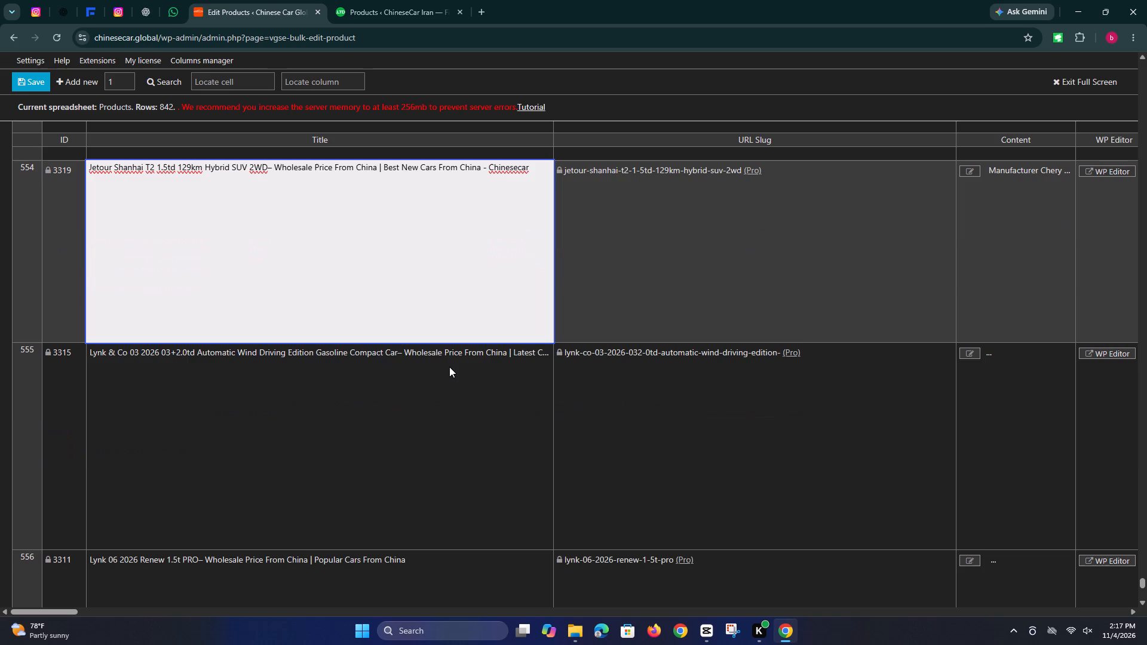
{"action": "triple_click", "coordinate": [403, 406]}
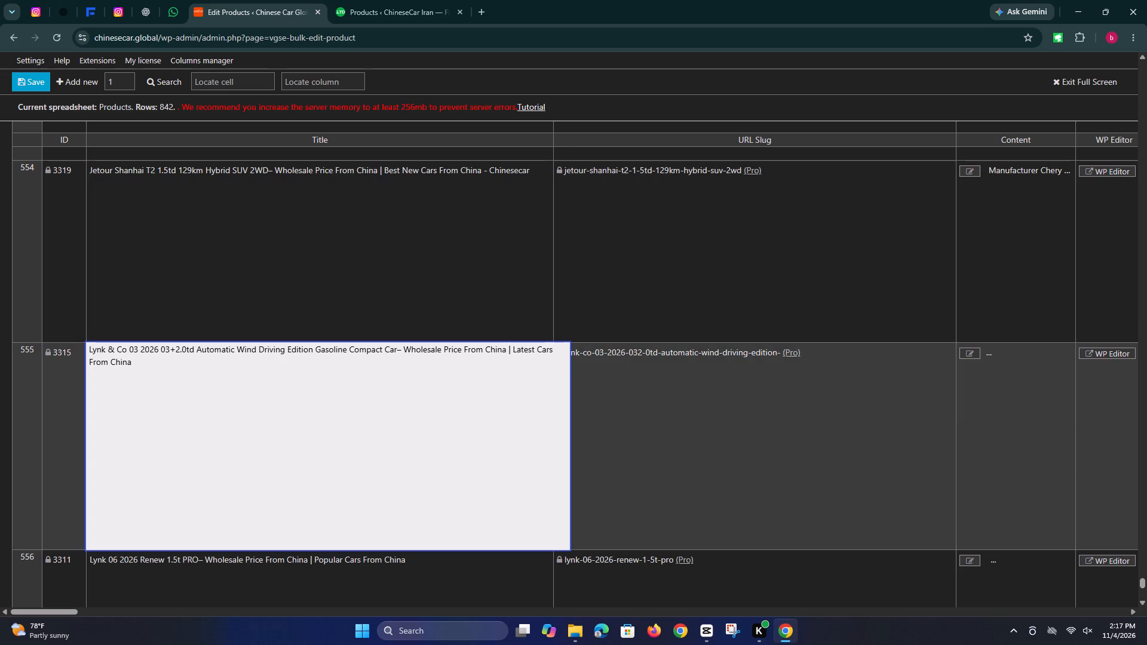
{"action": "right_click", "coordinate": [142, 367]}
{"action": "left_click", "coordinate": [194, 189]}
Append " - Chinesecar" to the titles of Lynk 06 2026 Renew and Lynk&Co 08 Em-P 2026 in rows 556 and 557.
{"action": "scroll", "coordinate": [307, 368], "scroll_direction": "down", "scroll_amount": 3}
{"action": "double_click", "coordinate": [383, 395]}
{"action": "double_click", "coordinate": [408, 387]}
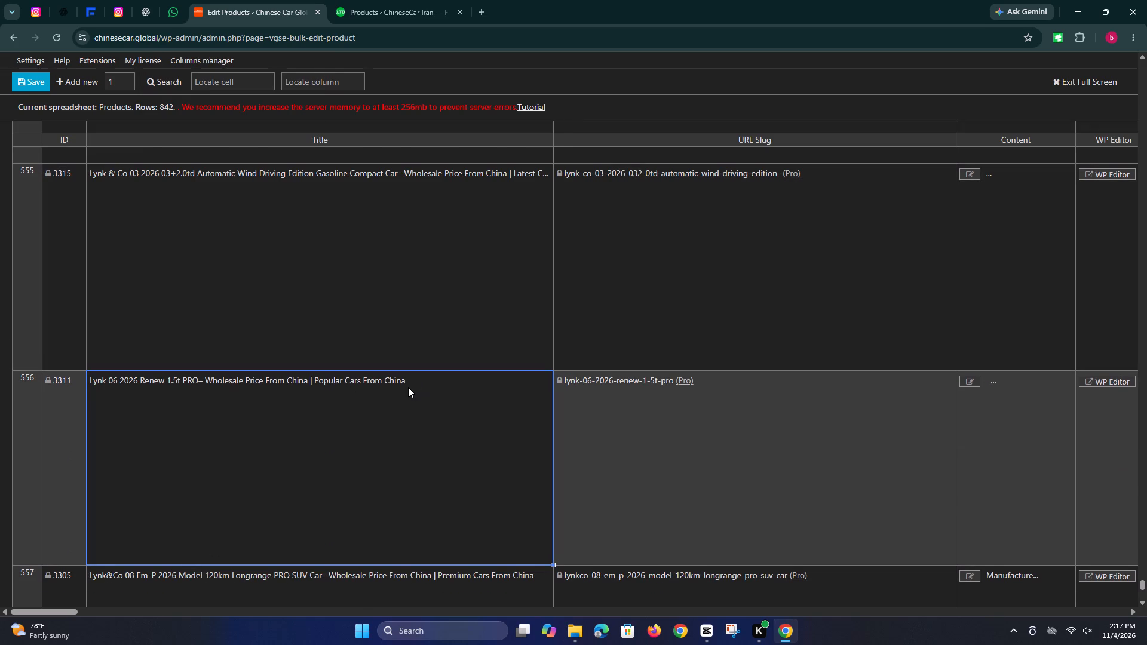
{"action": "right_click", "coordinate": [410, 379]}
{"action": "left_click", "coordinate": [459, 198]}
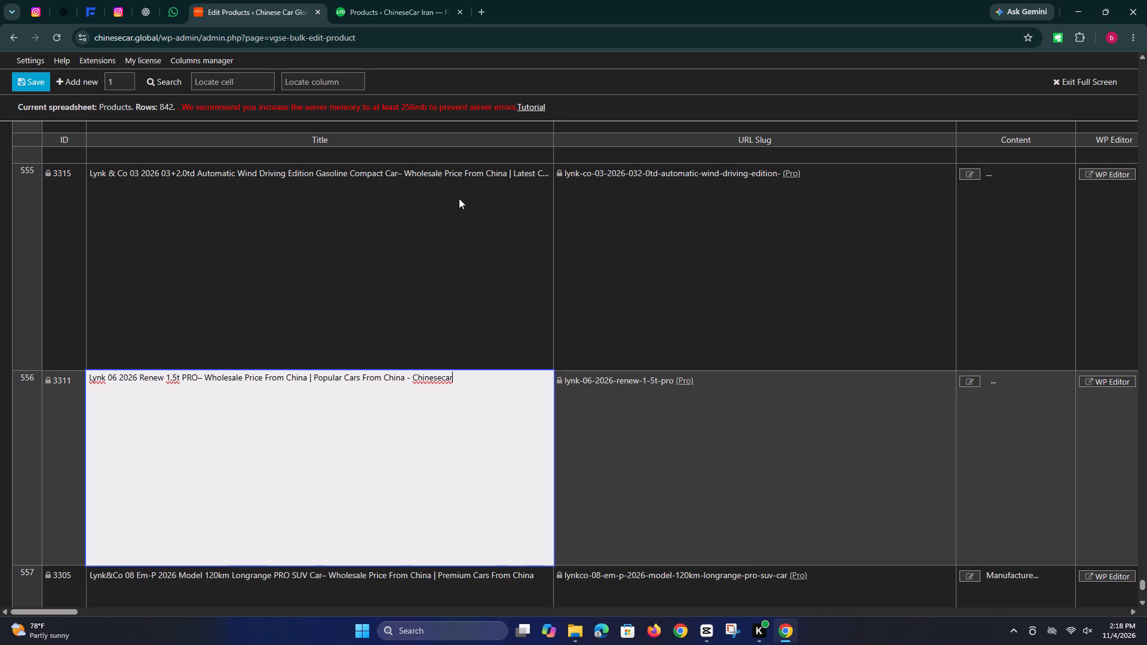
{"action": "scroll", "coordinate": [459, 198], "scroll_direction": "down", "scroll_amount": 4}
{"action": "triple_click", "coordinate": [410, 374]}
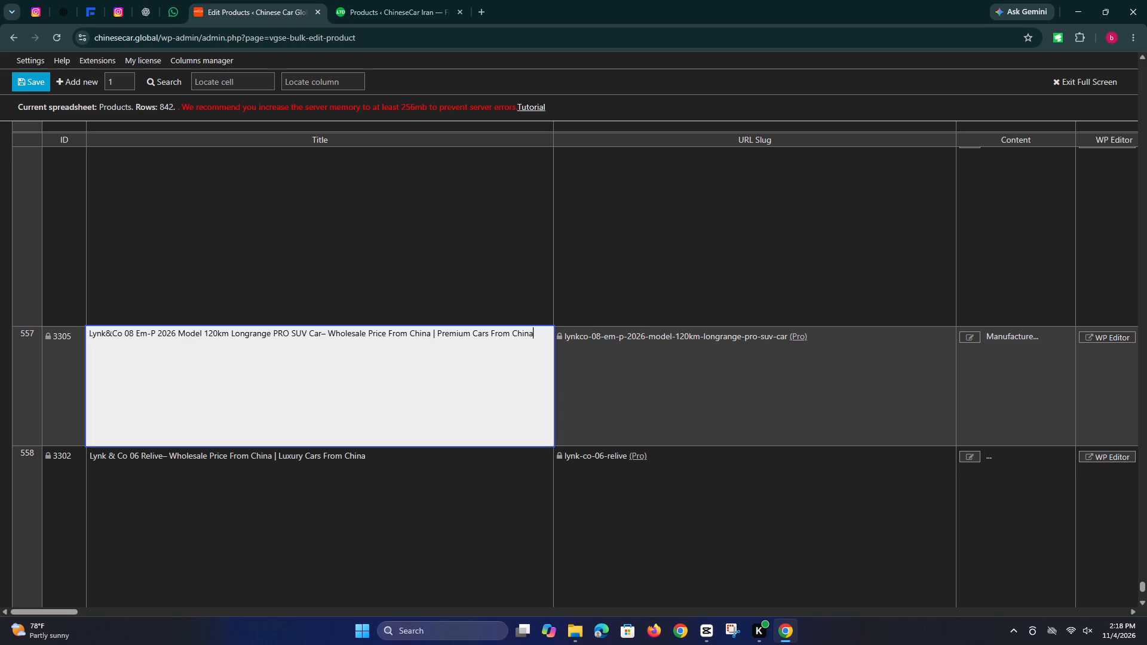
{"action": "right_click", "coordinate": [538, 337]}
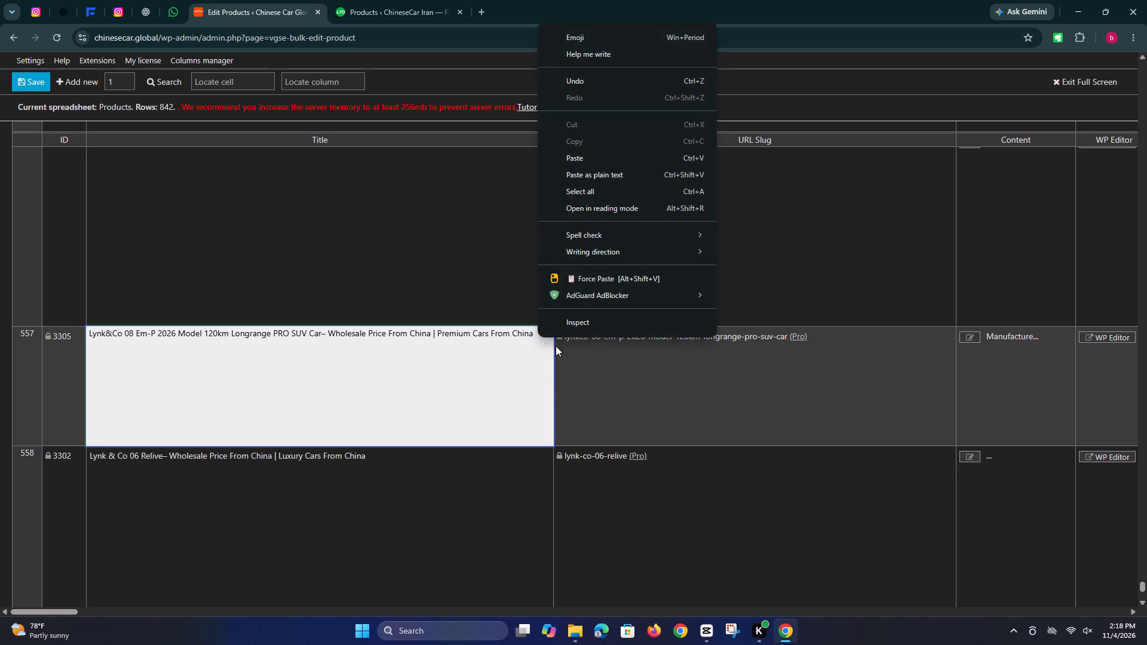
{"action": "left_click", "coordinate": [581, 164]}
Append " - Chinesecar" to the titles of Lynk & Co 06 Relive and Lynk & Co Z10 in rows 558 and 559.
{"action": "scroll", "coordinate": [430, 314], "scroll_direction": "down", "scroll_amount": 4}
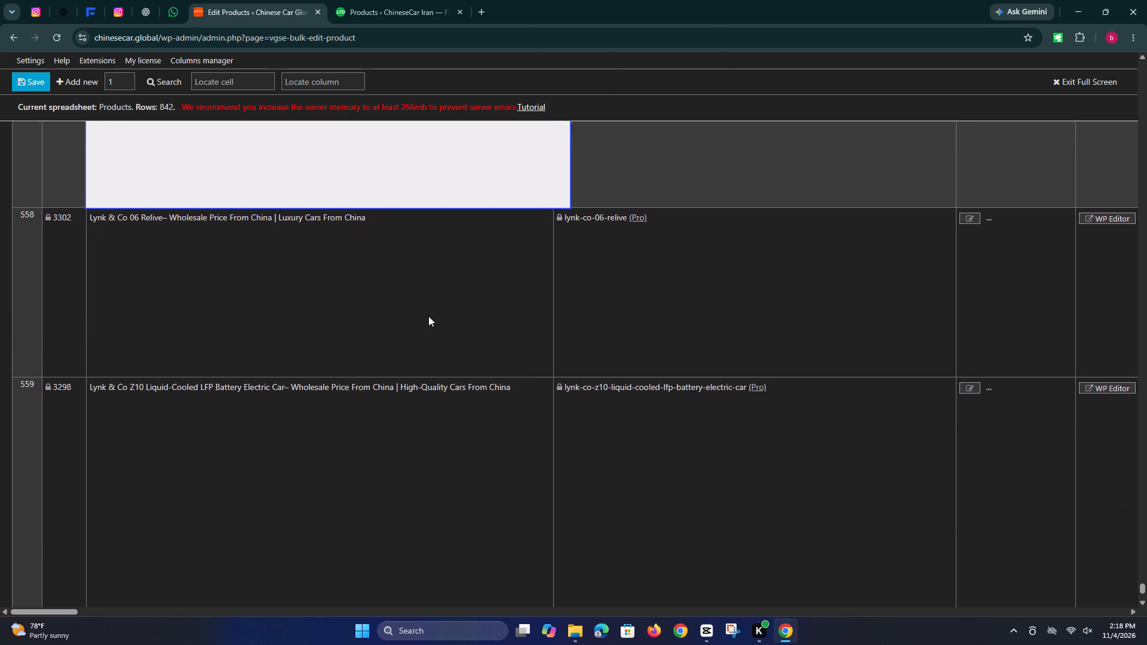
{"action": "triple_click", "coordinate": [339, 270]}
{"action": "right_click", "coordinate": [368, 215]}
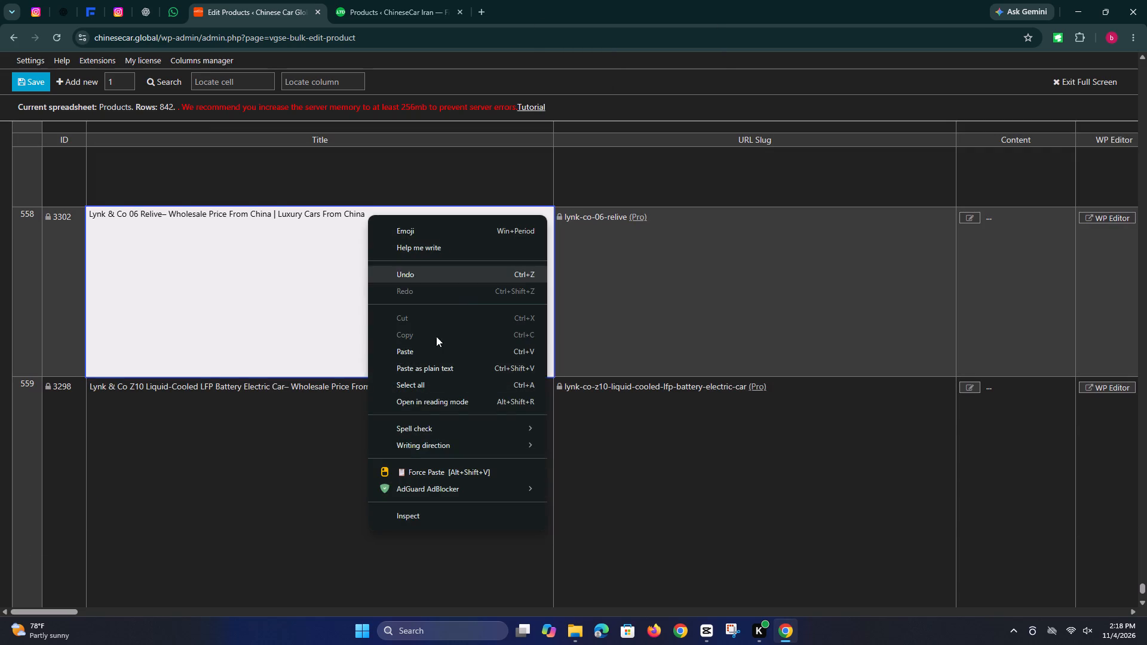
{"action": "left_click", "coordinate": [426, 350]}
{"action": "scroll", "coordinate": [432, 336], "scroll_direction": "down", "scroll_amount": 2}
{"action": "double_click", "coordinate": [434, 330]}
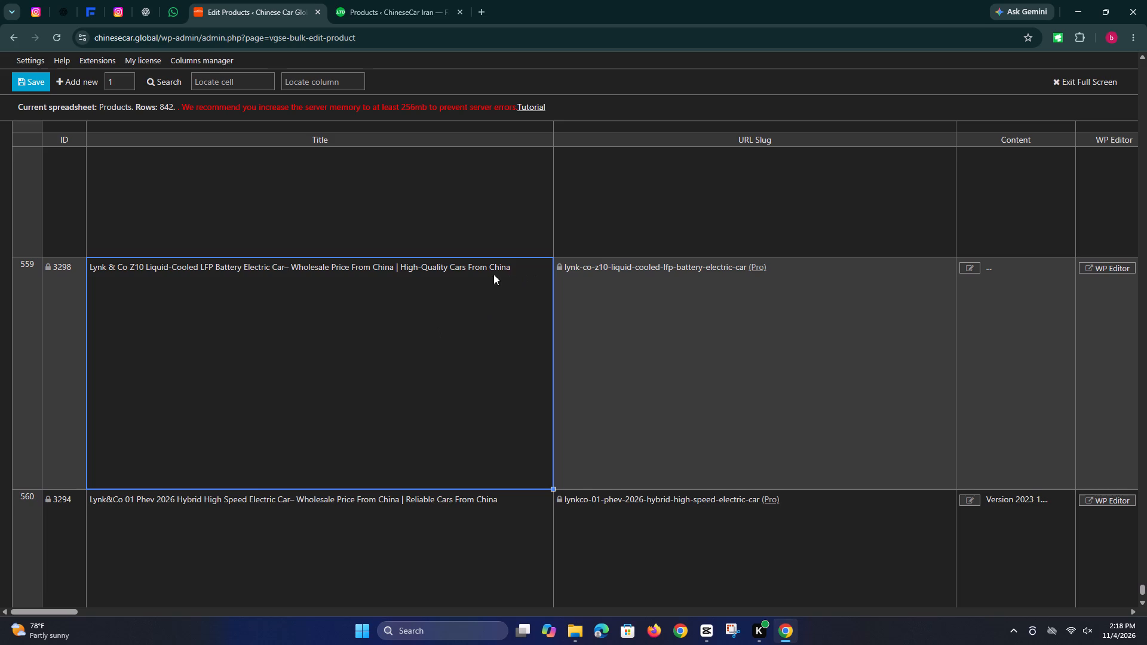
{"action": "double_click", "coordinate": [464, 283]}
{"action": "right_click", "coordinate": [515, 265]}
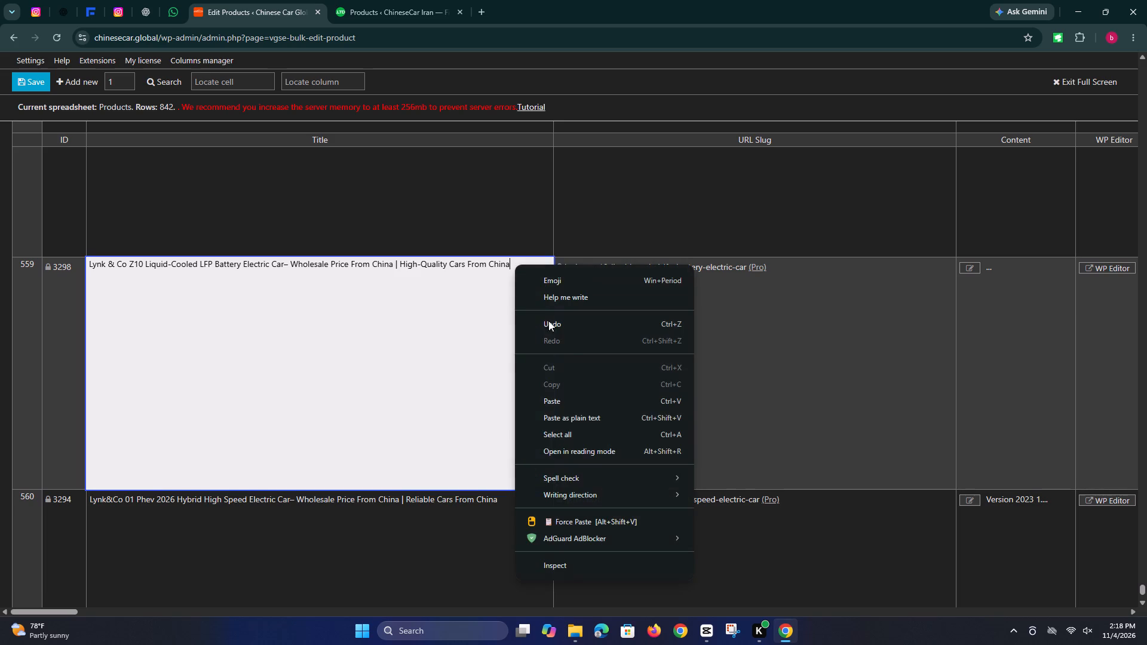
{"action": "left_click", "coordinate": [569, 401]}
Append " - Chinesecar" to the title of Lynk&Co 01 Phev 2026 Hybrid High Speed Electric Car in row 560.
{"action": "scroll", "coordinate": [431, 358], "scroll_direction": "down", "scroll_amount": 3}
{"action": "double_click", "coordinate": [447, 358]}
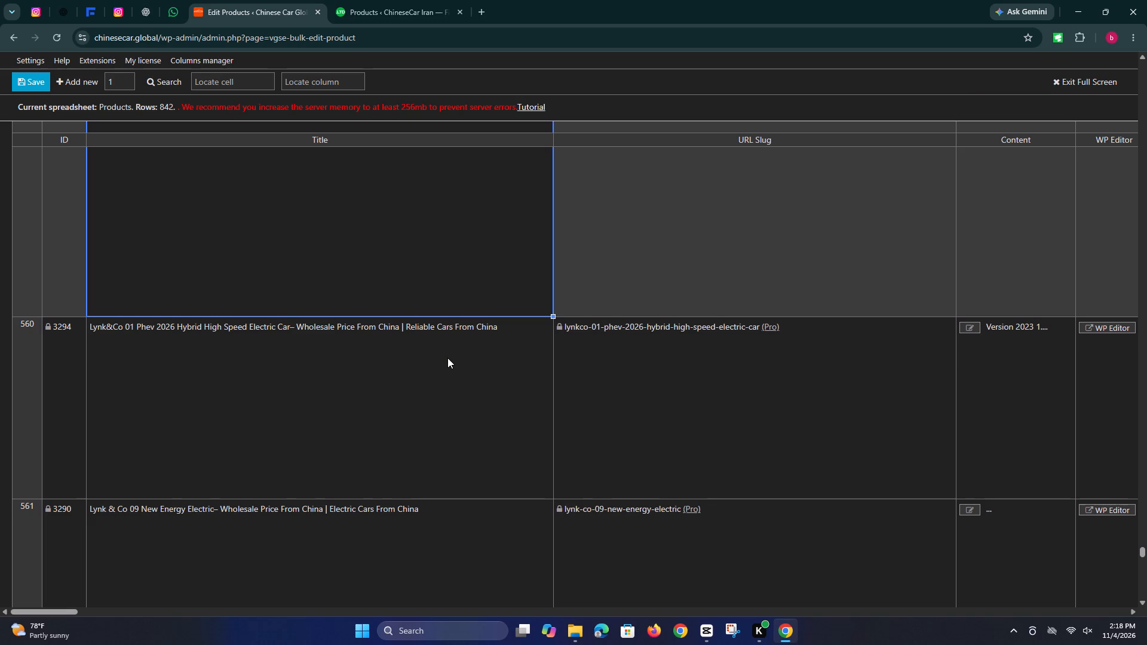
{"action": "double_click", "coordinate": [379, 352]}
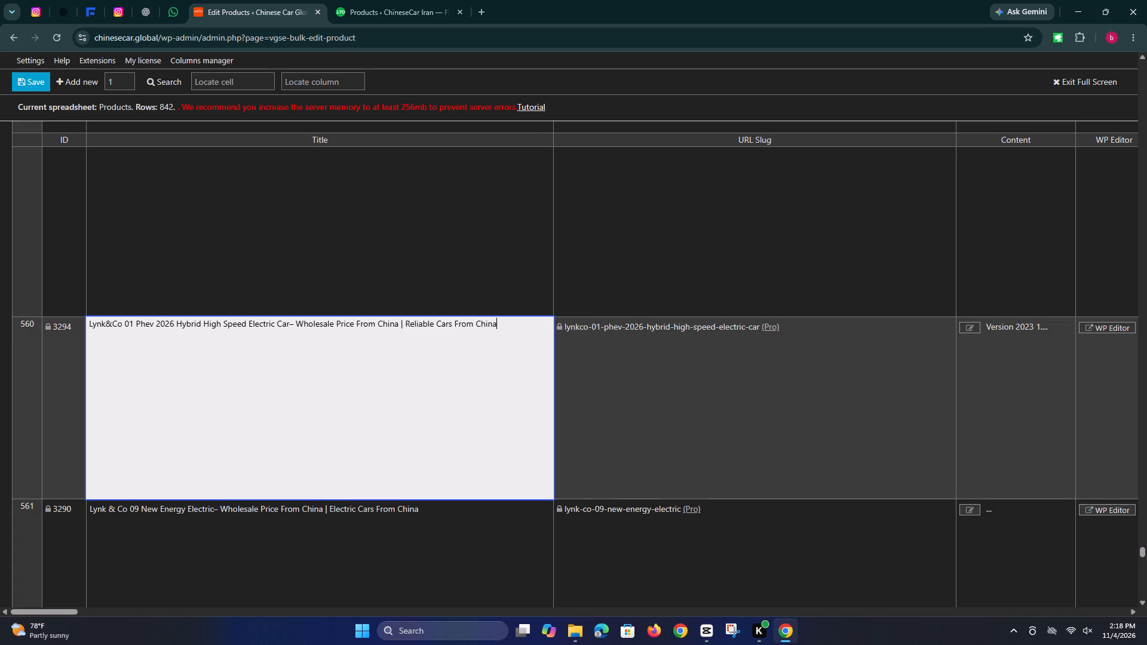
{"action": "right_click", "coordinate": [499, 327]}
{"action": "left_click", "coordinate": [536, 148]}
Save the edited product titles in the spreadsheet.
{"action": "left_click", "coordinate": [27, 84]}
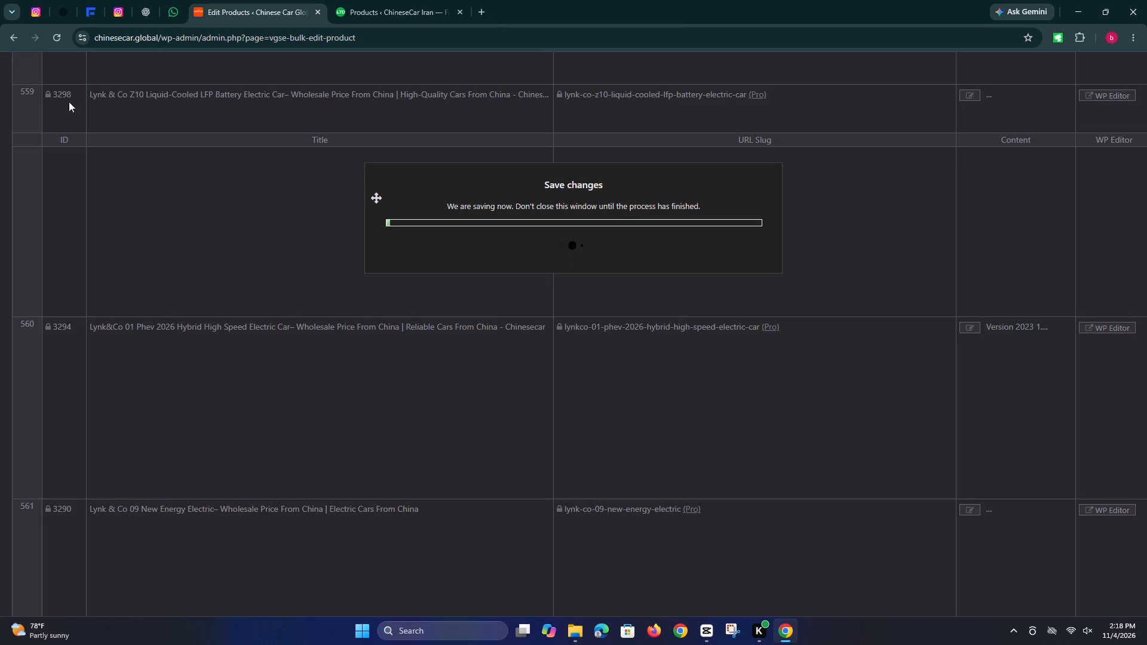
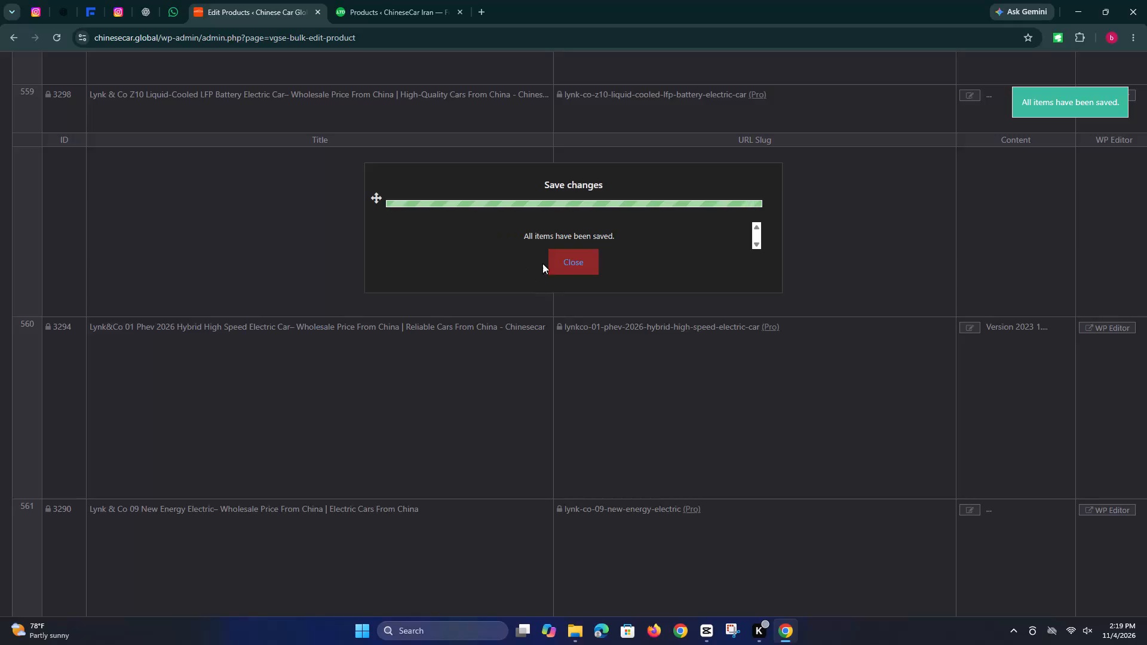
Close the finished Save changes dialog.
{"action": "left_click", "coordinate": [573, 263]}
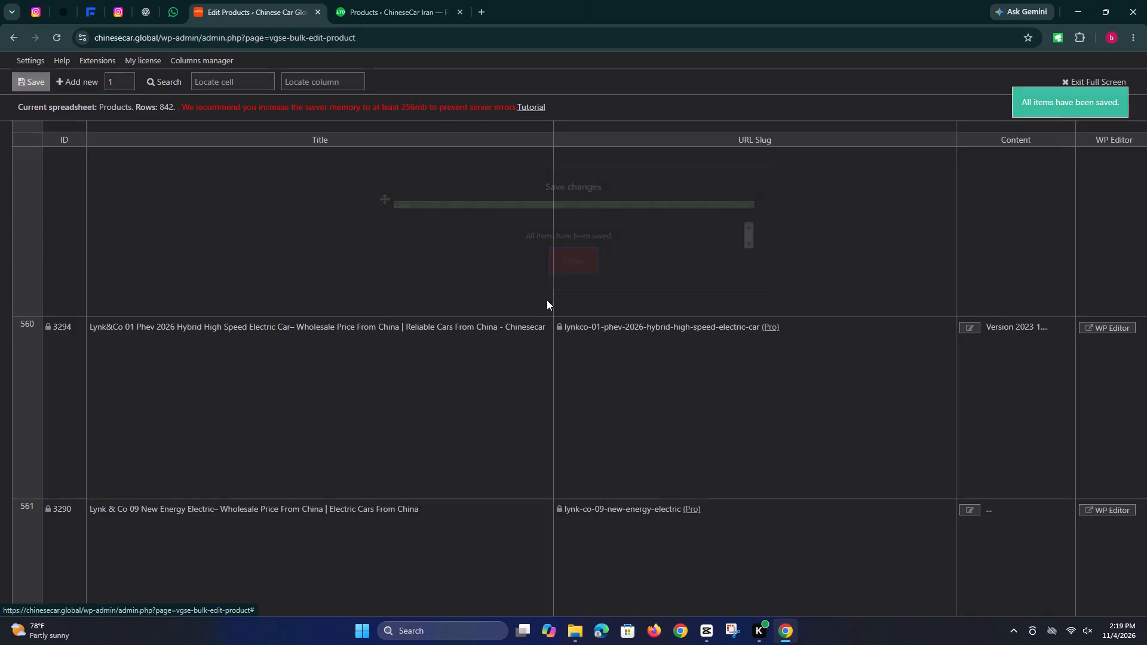
Append " - Chinesecar" to the titles of Lynk & Co 09 New Energy Electric and Wuling Hongguang Mini EV in rows 561 and 562.
{"action": "scroll", "coordinate": [480, 319], "scroll_direction": "down", "scroll_amount": 5}
{"action": "triple_click", "coordinate": [391, 277]}
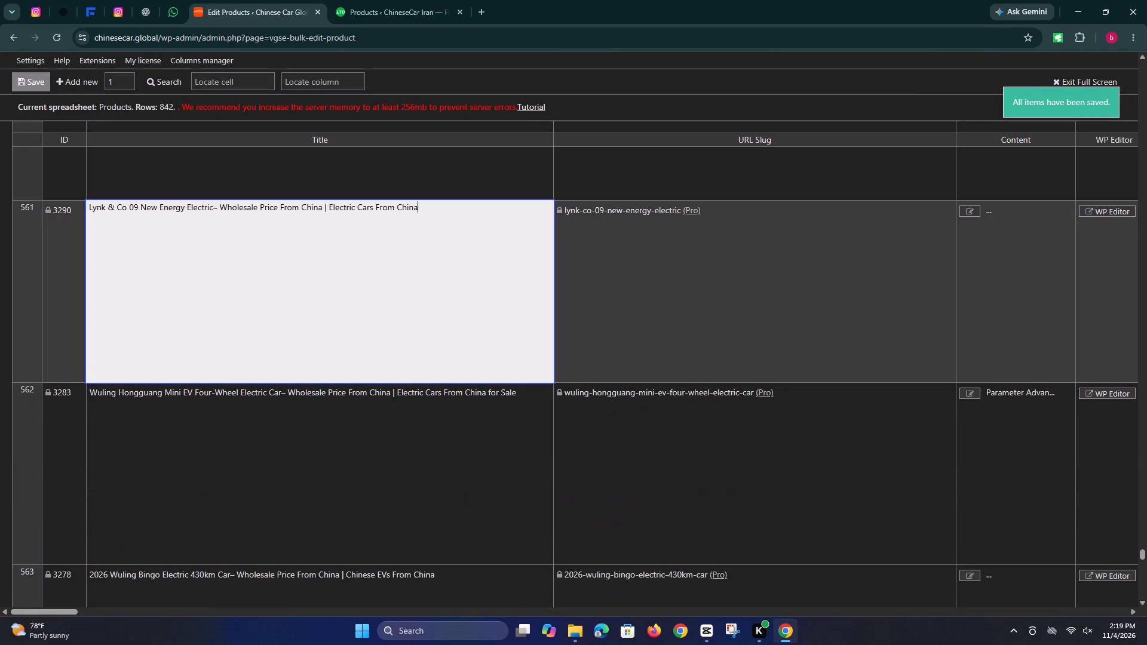
{"action": "left_click", "coordinate": [426, 214]}
{"action": "right_click", "coordinate": [425, 210]}
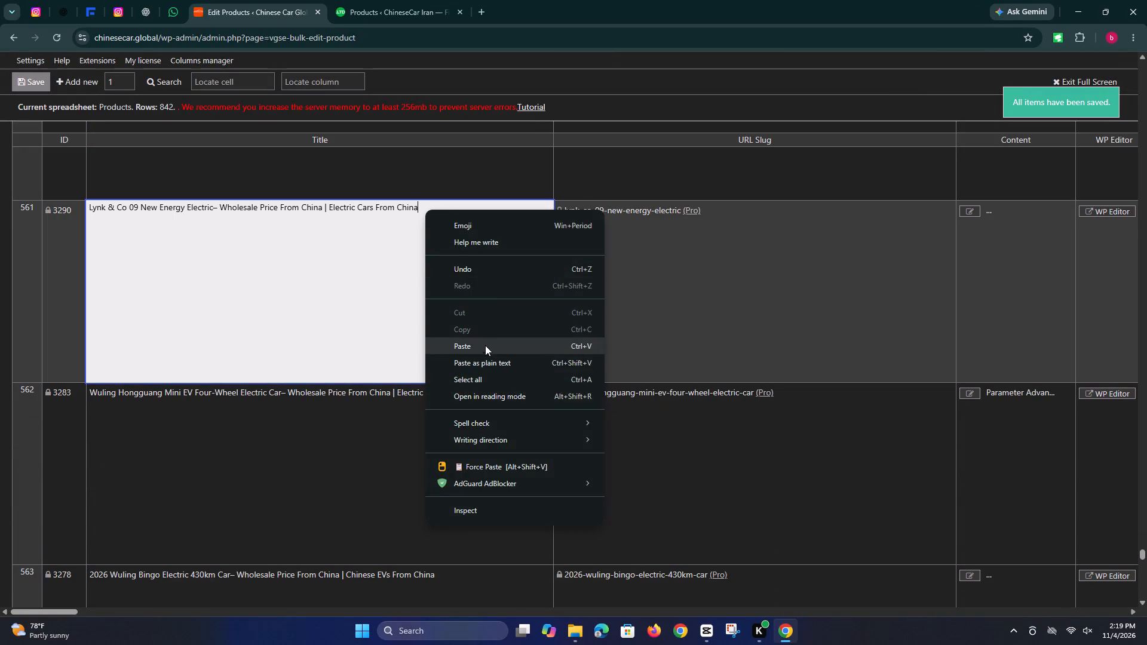
{"action": "left_click", "coordinate": [484, 348]}
{"action": "scroll", "coordinate": [484, 348], "scroll_direction": "down", "scroll_amount": 1}
{"action": "double_click", "coordinate": [461, 342]}
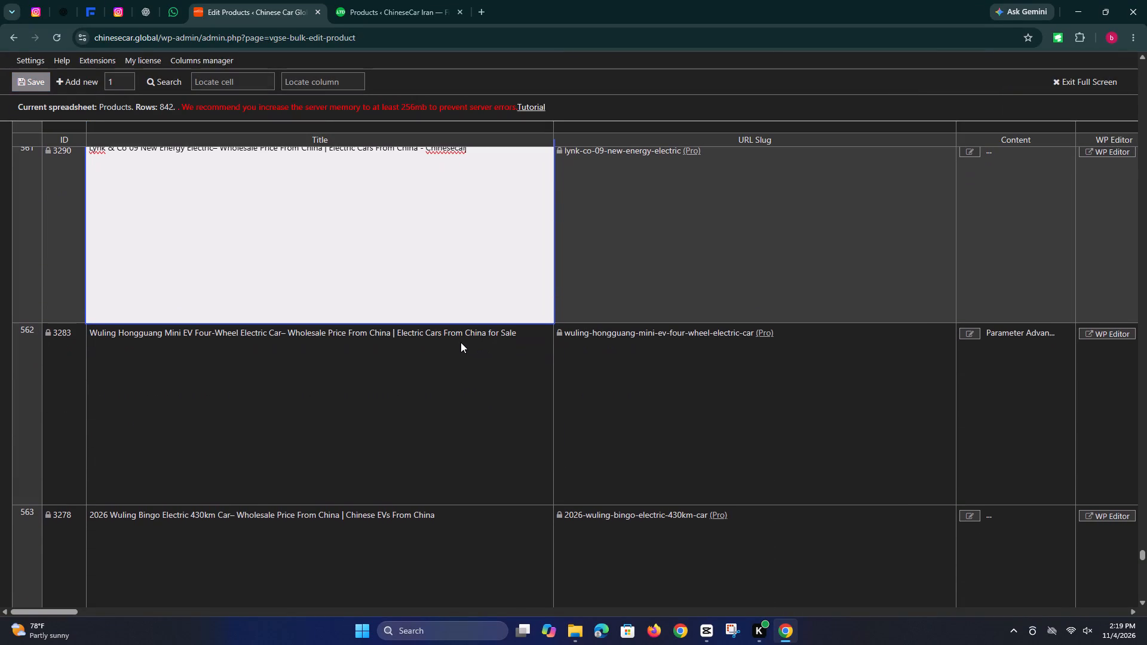
{"action": "left_click", "coordinate": [461, 342]}
{"action": "right_click", "coordinate": [521, 331]}
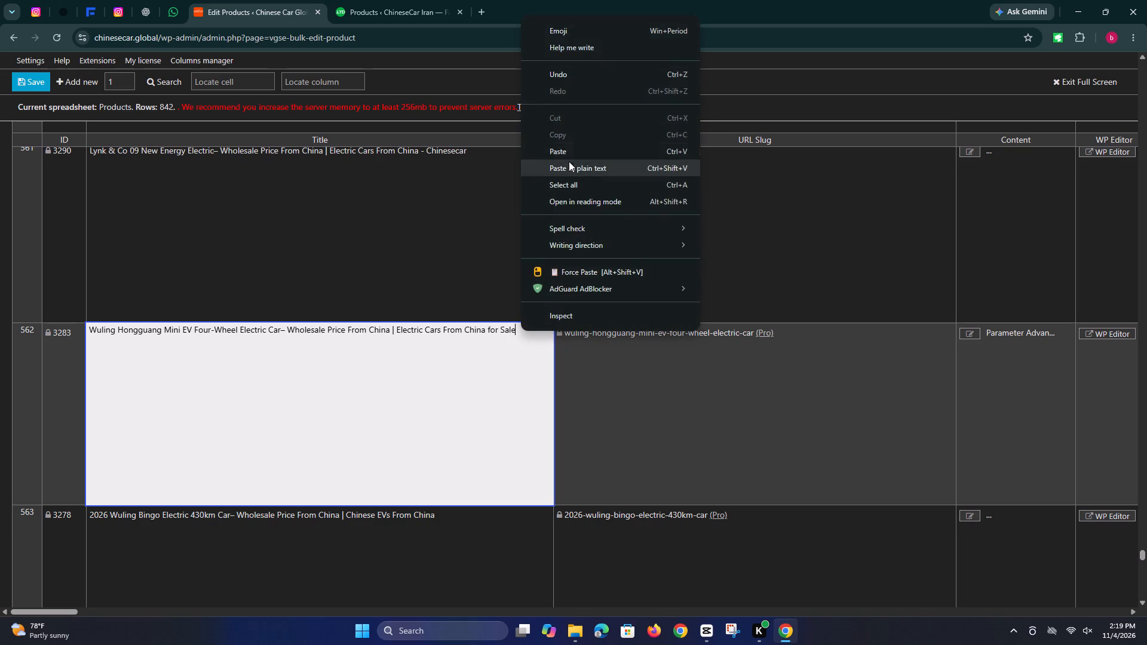
{"action": "left_click", "coordinate": [572, 155]}
Append " - Chinesecar" to the titles of 2026 Wuling Bingo and 2026 Baojun Yueye Flagship Edition in rows 563 and 564.
{"action": "scroll", "coordinate": [464, 279], "scroll_direction": "down", "scroll_amount": 4}
{"action": "triple_click", "coordinate": [433, 325]}
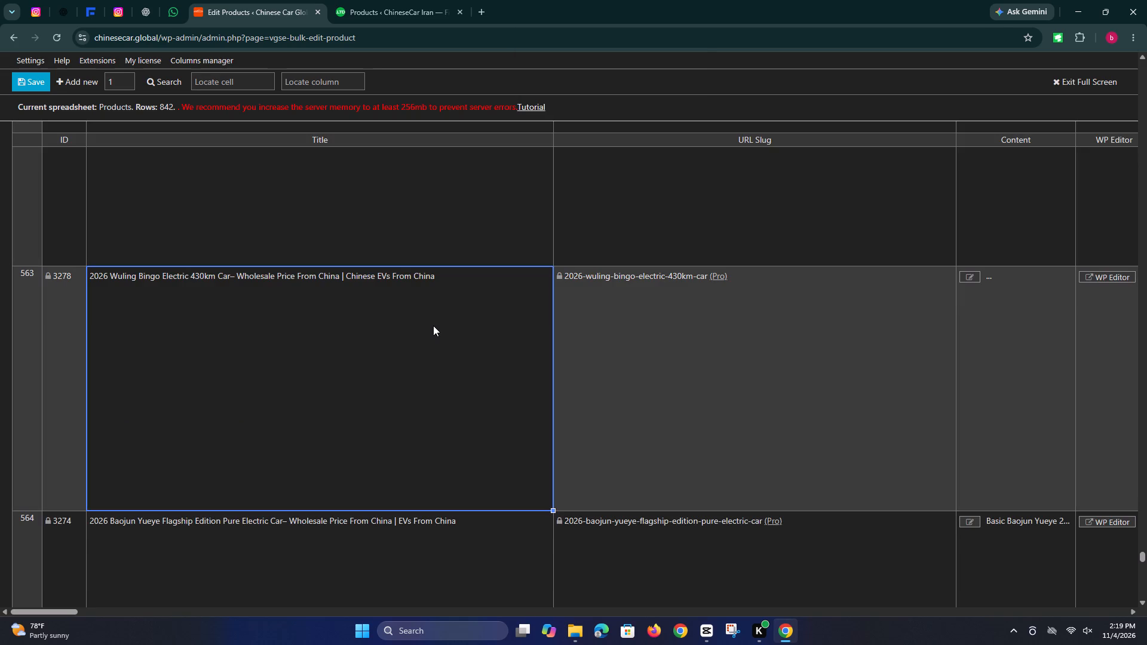
{"action": "right_click", "coordinate": [449, 275]}
{"action": "left_click", "coordinate": [511, 414]}
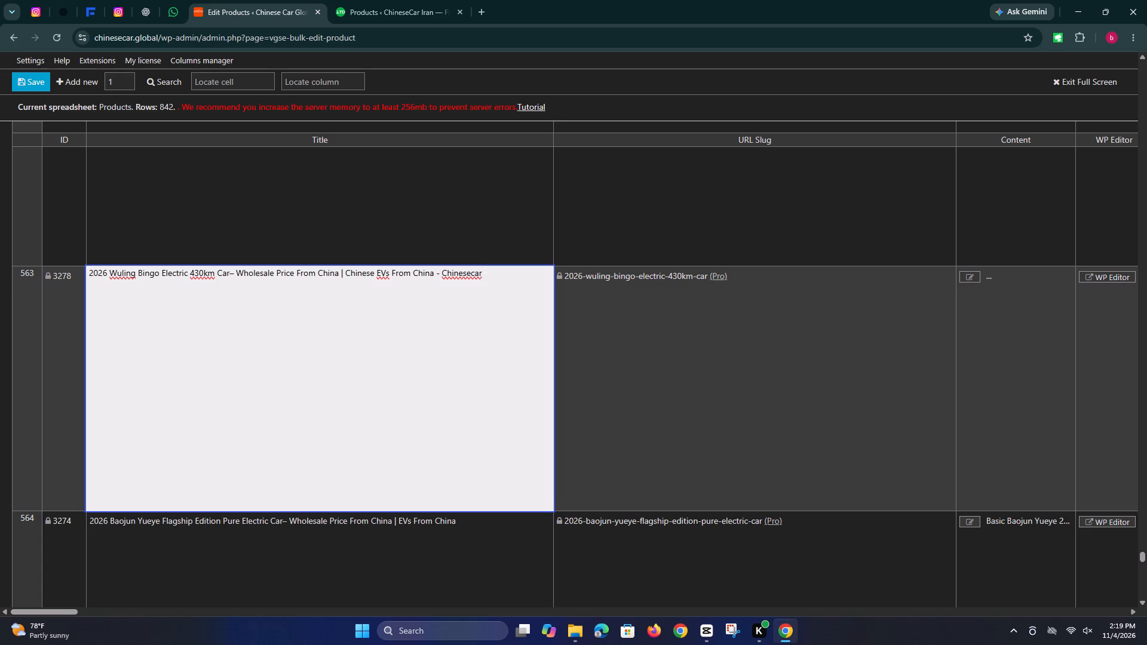
{"action": "scroll", "coordinate": [468, 405], "scroll_direction": "down", "scroll_amount": 4}
{"action": "triple_click", "coordinate": [407, 355]}
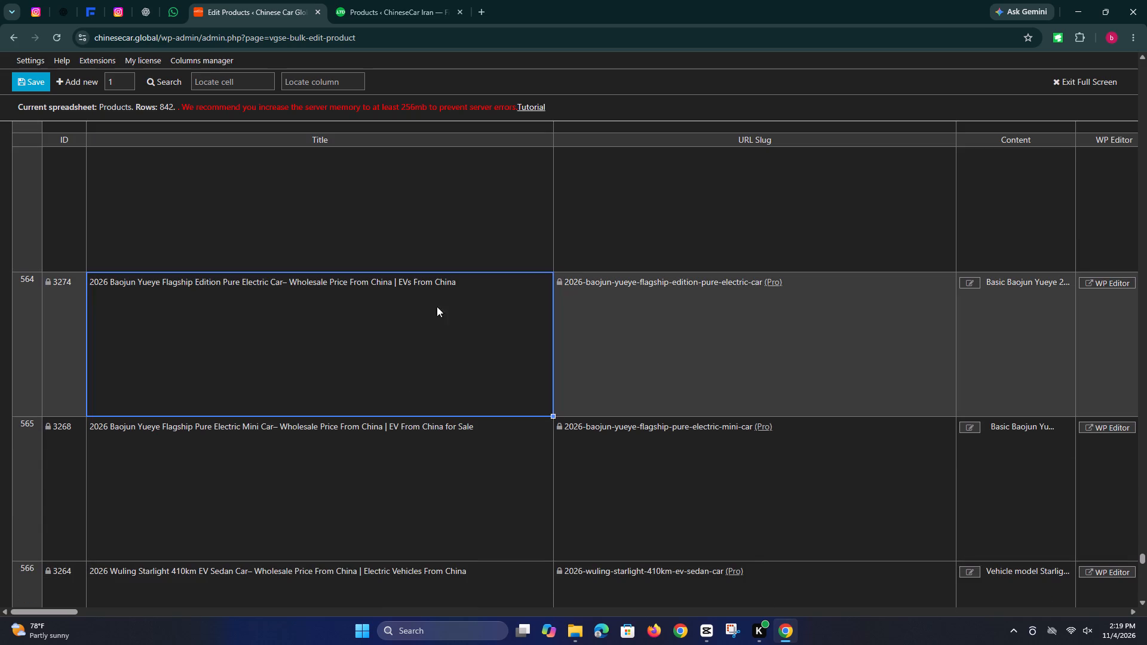
{"action": "right_click", "coordinate": [459, 279]}
{"action": "left_click", "coordinate": [520, 411]}
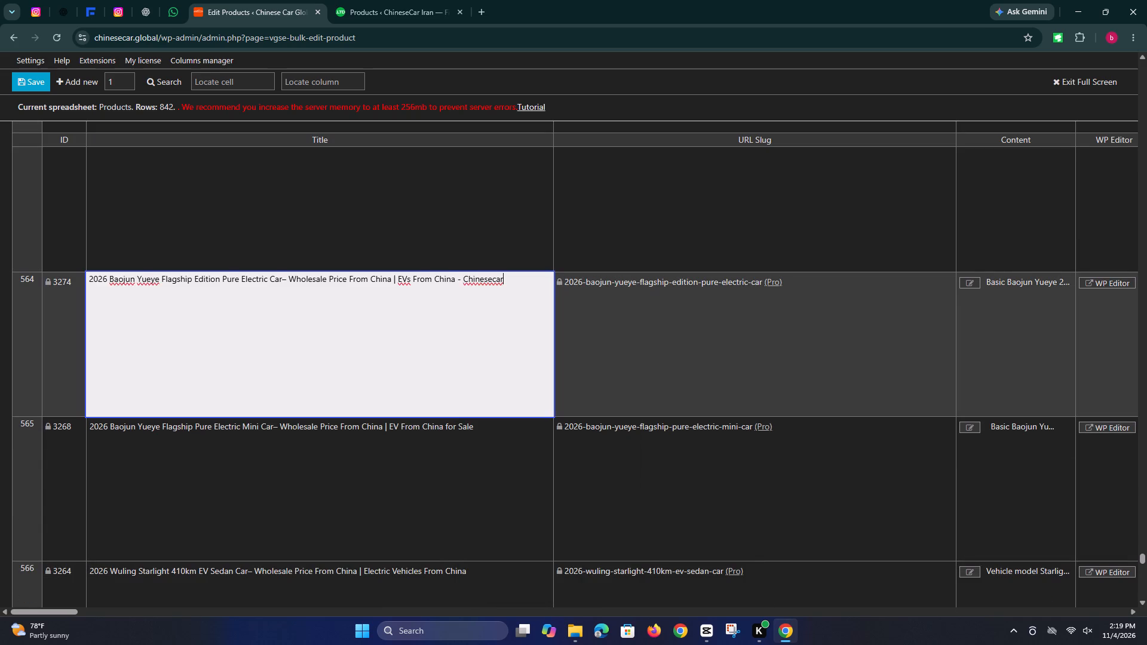
Append " - Chinesecar" to the titles of Baojun Yueye Flagship Mini Car and Wuling Starlight 410km in rows 565 and 566.
{"action": "scroll", "coordinate": [449, 381], "scroll_direction": "down", "scroll_amount": 3}
{"action": "triple_click", "coordinate": [418, 324]}
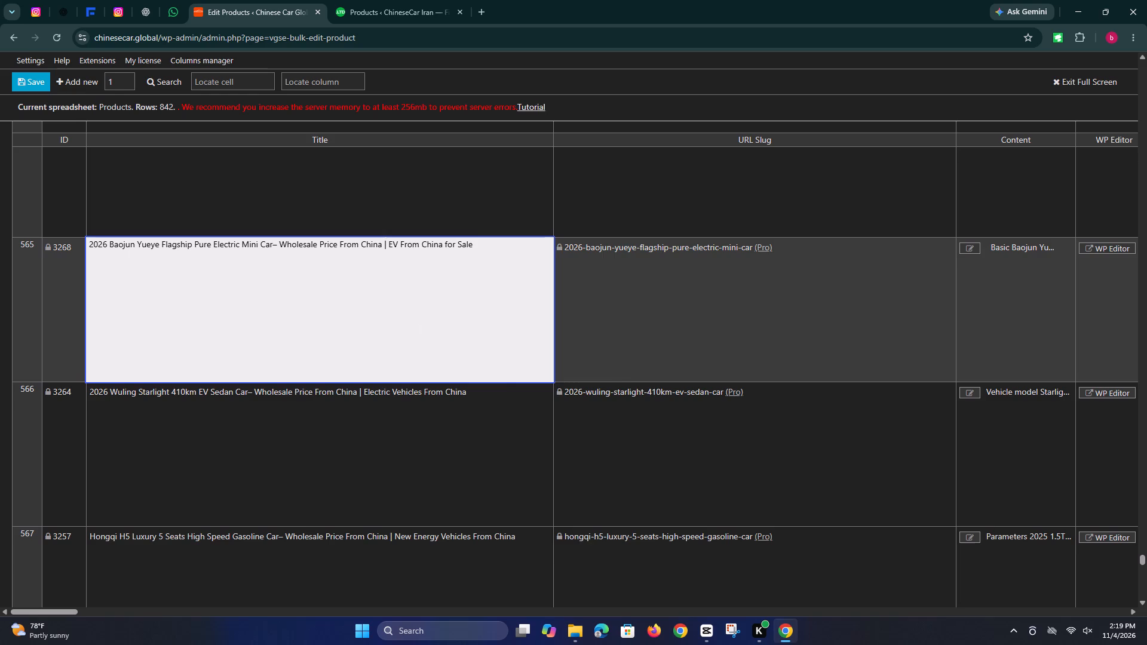
{"action": "right_click", "coordinate": [474, 245]}
{"action": "left_click", "coordinate": [515, 391]}
{"action": "scroll", "coordinate": [467, 375], "scroll_direction": "down", "scroll_amount": 3}
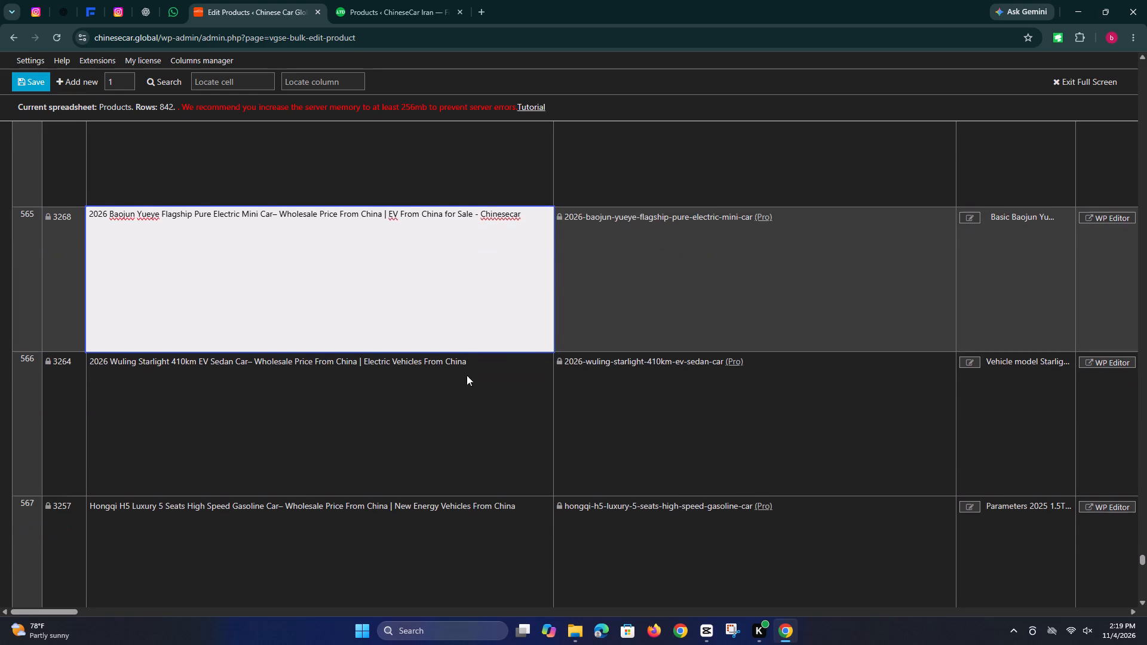
{"action": "triple_click", "coordinate": [391, 309]}
{"action": "right_click", "coordinate": [475, 210]}
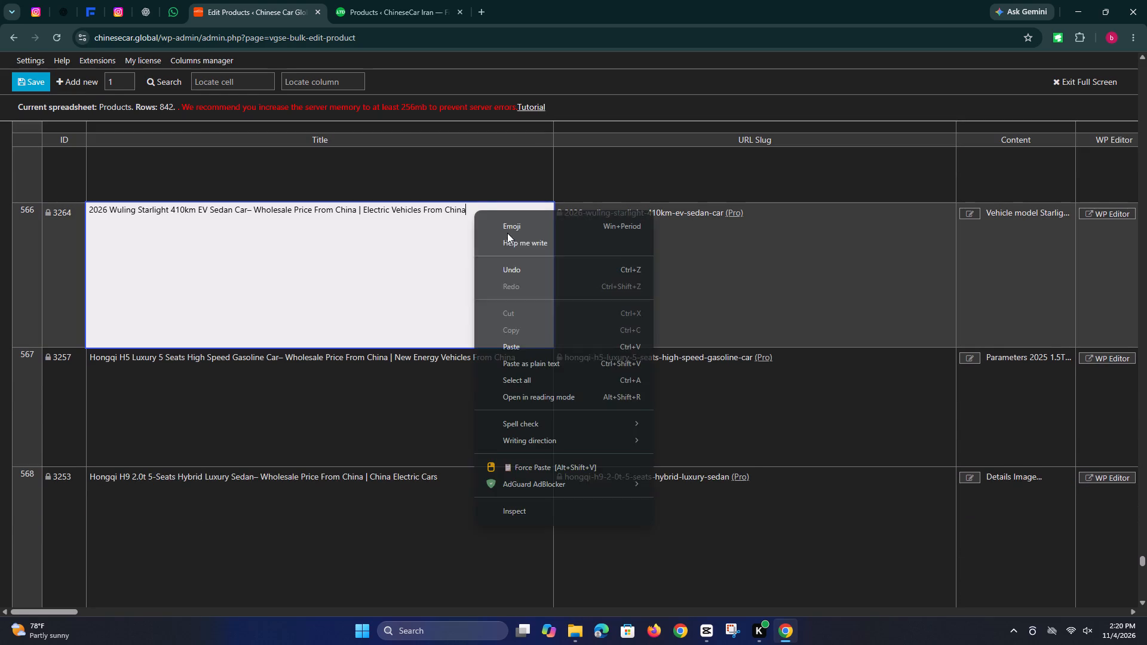
{"action": "left_click", "coordinate": [524, 346]}
Append " - Chinesecar" to the titles of Hongqi H5 Luxury and Hongqi H9 2.0t in rows 567 and 568.
{"action": "scroll", "coordinate": [468, 351], "scroll_direction": "down", "scroll_amount": 2}
{"action": "double_click", "coordinate": [450, 288]}
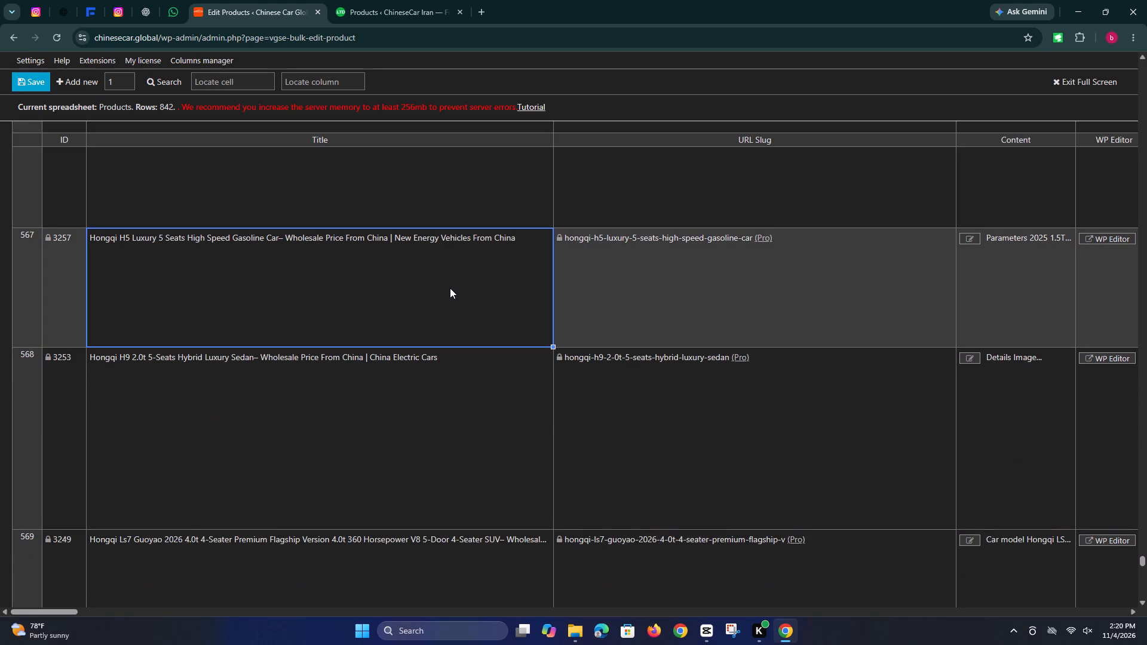
{"action": "left_click", "coordinate": [457, 282]}
{"action": "left_click", "coordinate": [510, 238]}
{"action": "left_click", "coordinate": [522, 239]}
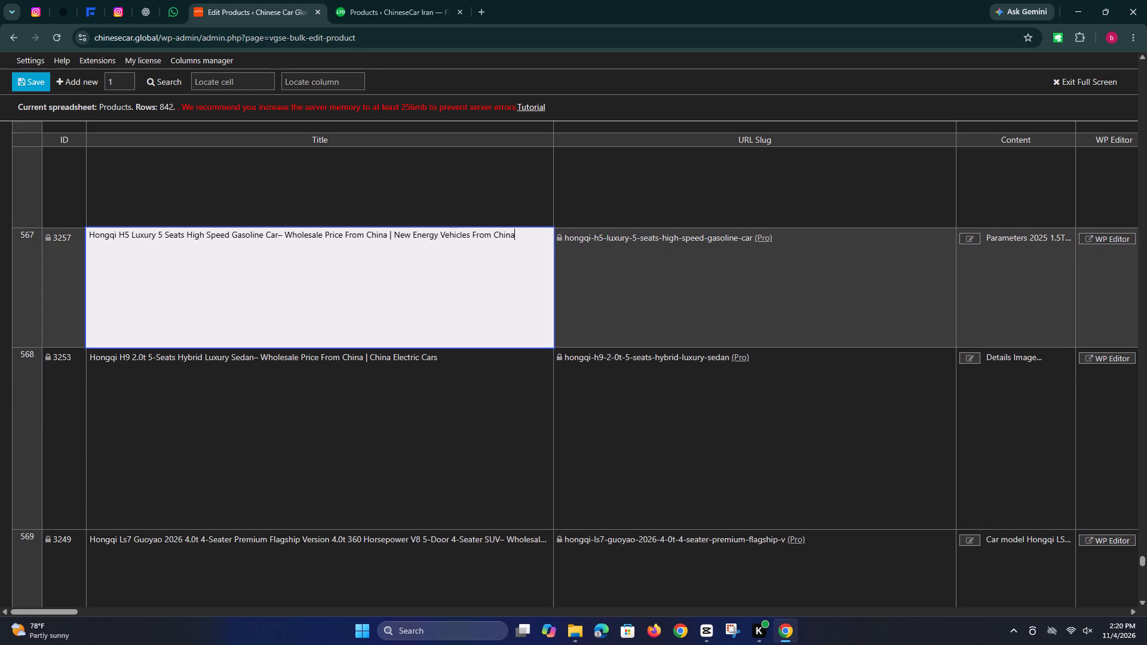
{"action": "right_click", "coordinate": [523, 238]}
{"action": "left_click", "coordinate": [568, 382]}
{"action": "double_click", "coordinate": [453, 380]}
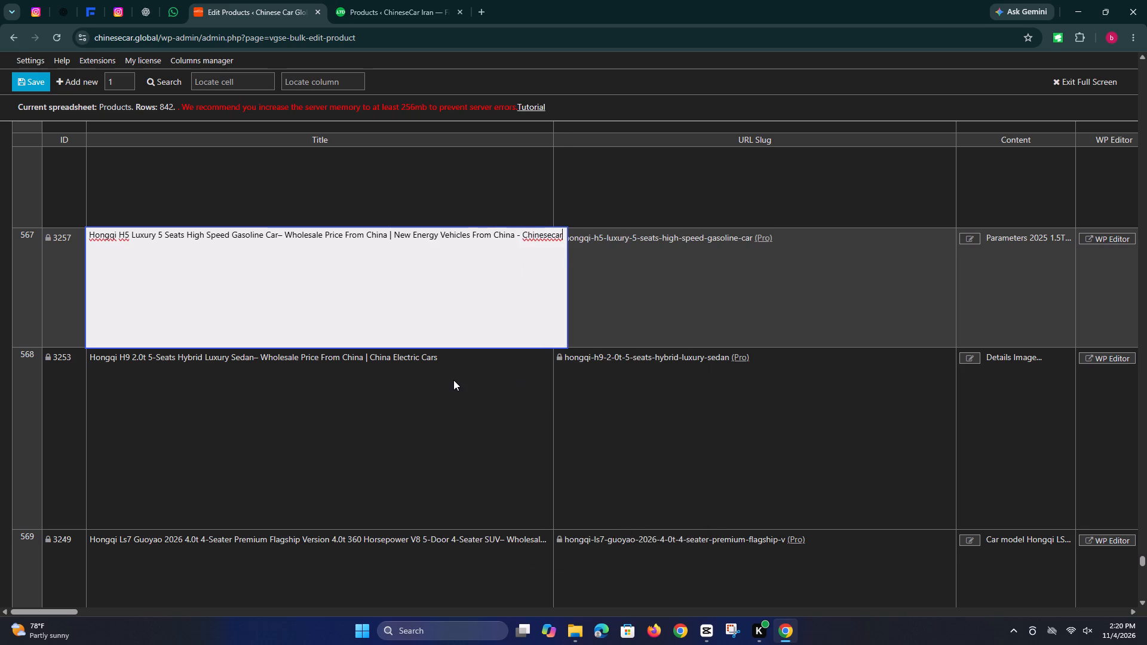
{"action": "right_click", "coordinate": [444, 355]}
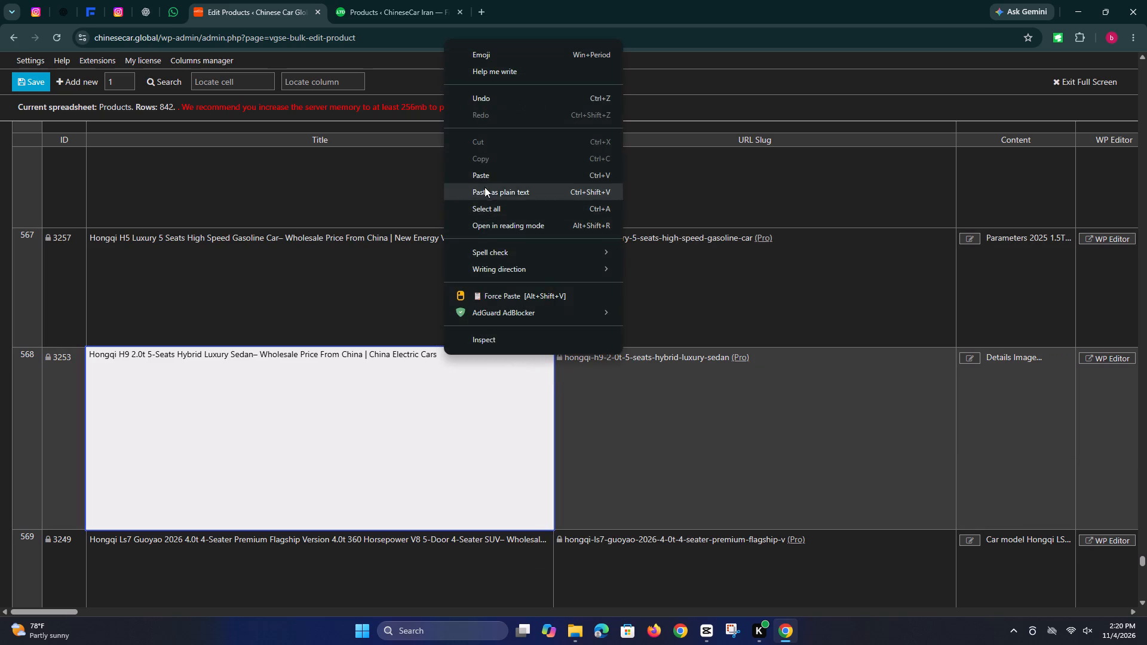
{"action": "left_click", "coordinate": [504, 177]}
Append " - Chinesecar" to the titles of Hongqi Ls7 Guoyao 2026 and 2026 Hongqi E-HS9 in rows 569 and 570.
{"action": "scroll", "coordinate": [485, 333], "scroll_direction": "down", "scroll_amount": 3}
{"action": "scroll", "coordinate": [440, 415], "scroll_direction": "down", "scroll_amount": 2}
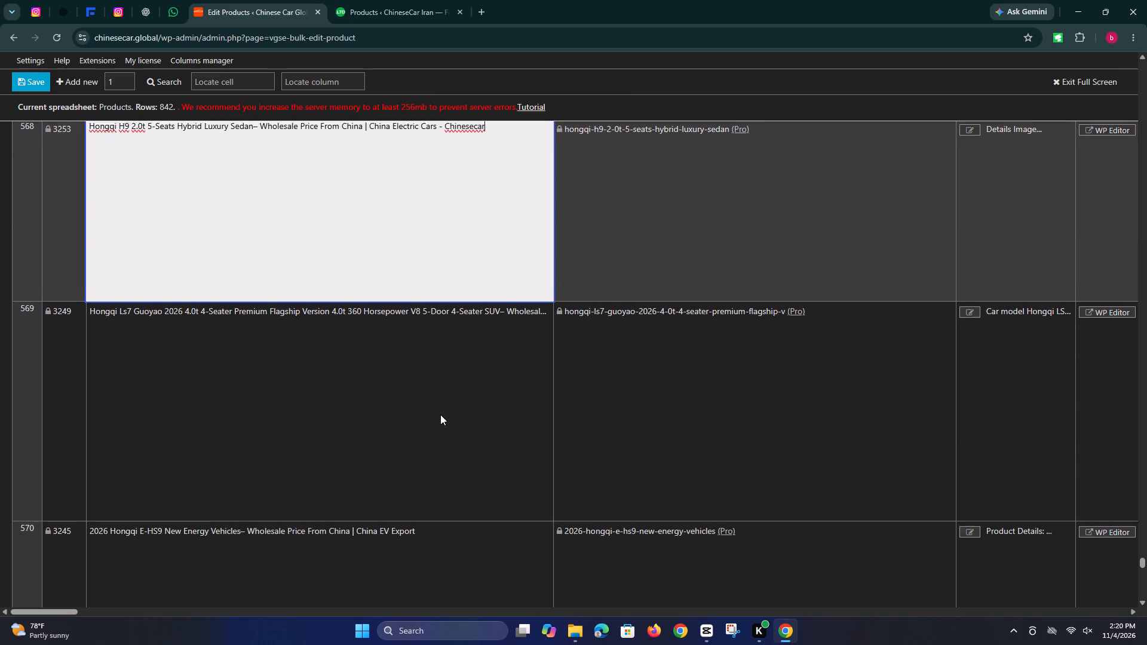
{"action": "triple_click", "coordinate": [372, 317]}
{"action": "left_click", "coordinate": [372, 317]}
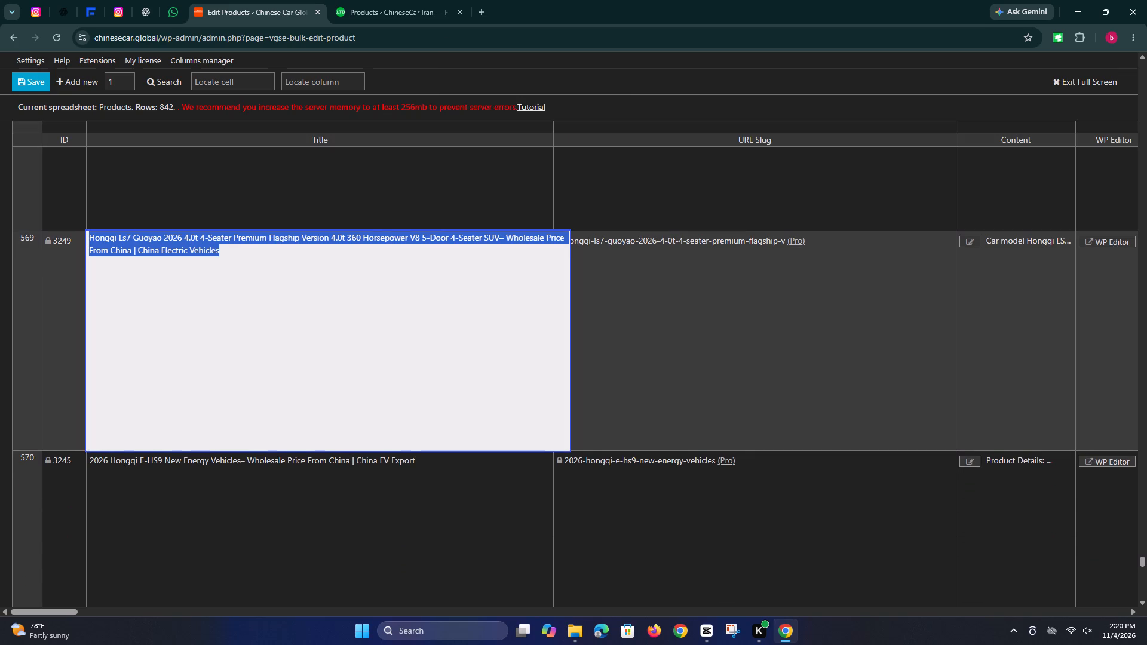
{"action": "left_click", "coordinate": [231, 251]}
{"action": "right_click", "coordinate": [231, 253]}
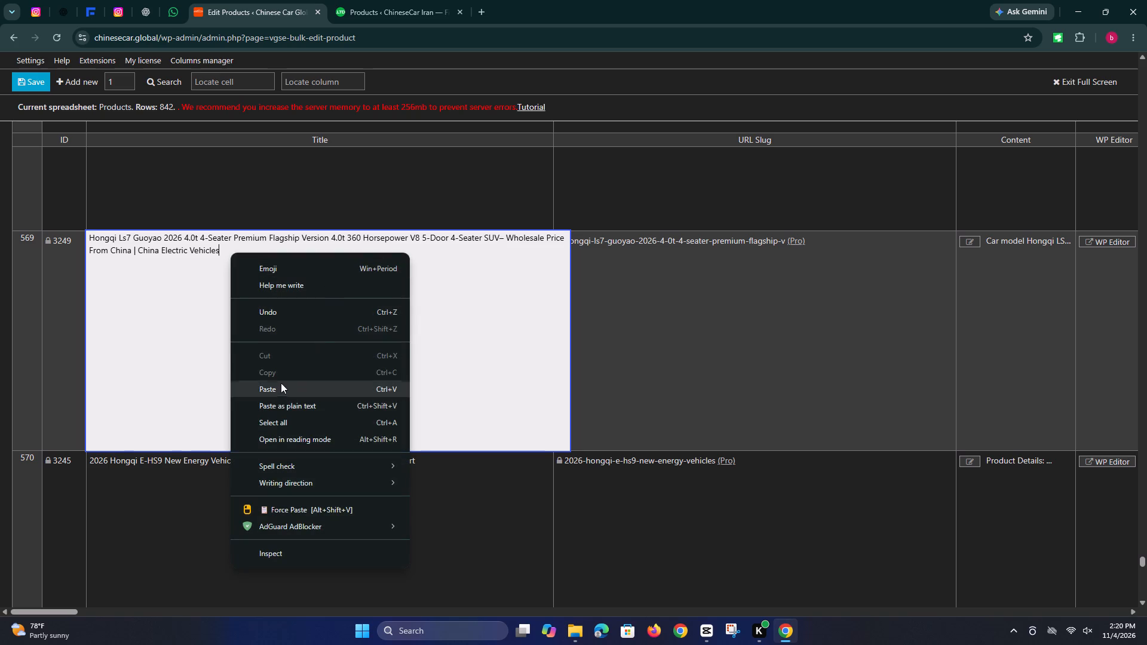
{"action": "left_click", "coordinate": [278, 386]}
{"action": "scroll", "coordinate": [313, 320], "scroll_direction": "down", "scroll_amount": 3}
{"action": "triple_click", "coordinate": [354, 319]}
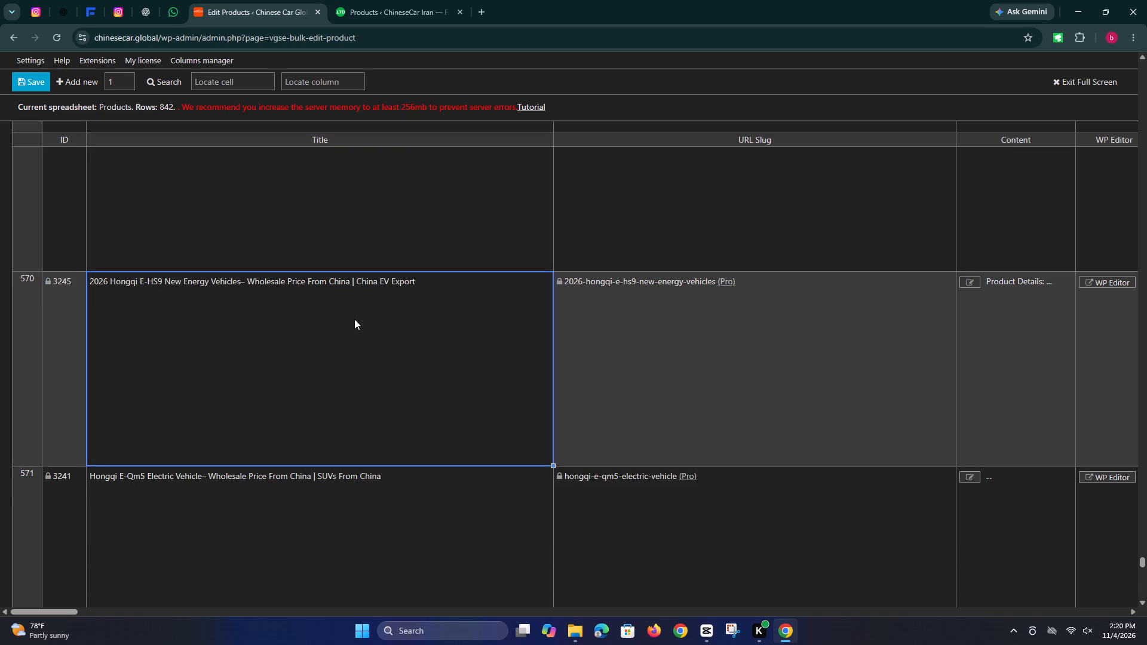
{"action": "right_click", "coordinate": [421, 279]}
{"action": "left_click", "coordinate": [485, 417]}
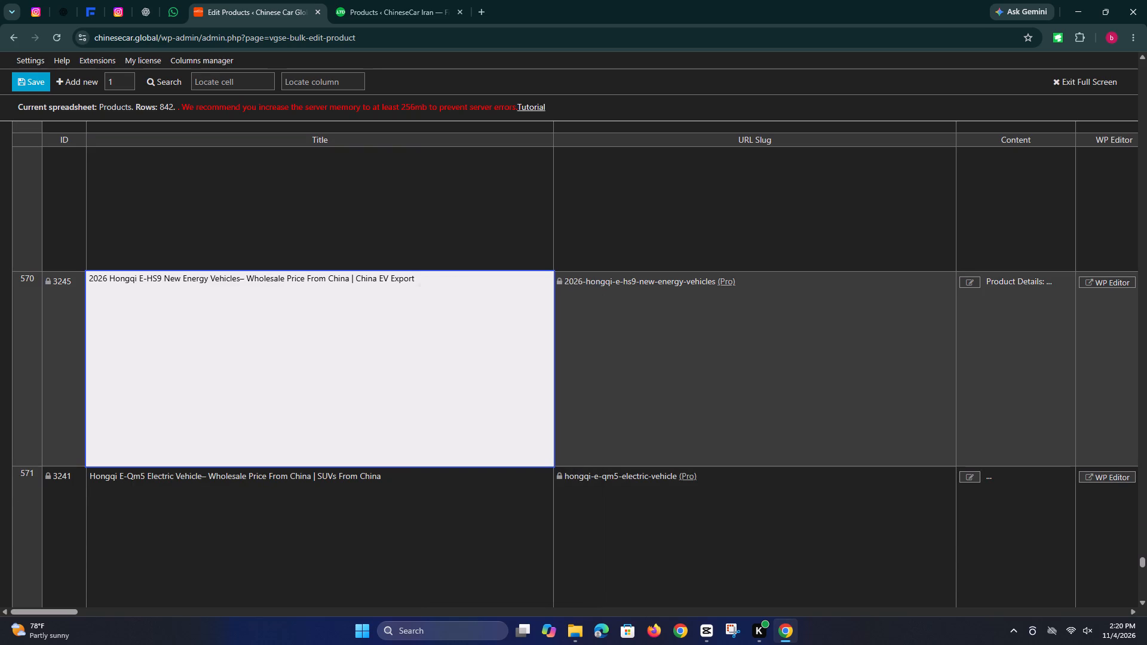
Append " - Chinesecar" to the titles of Hongqi E-Qm5 and Light Bus Hongqi Guoyue in rows 571 and 572.
{"action": "scroll", "coordinate": [419, 368], "scroll_direction": "down", "scroll_amount": 4}
{"action": "triple_click", "coordinate": [348, 322]}
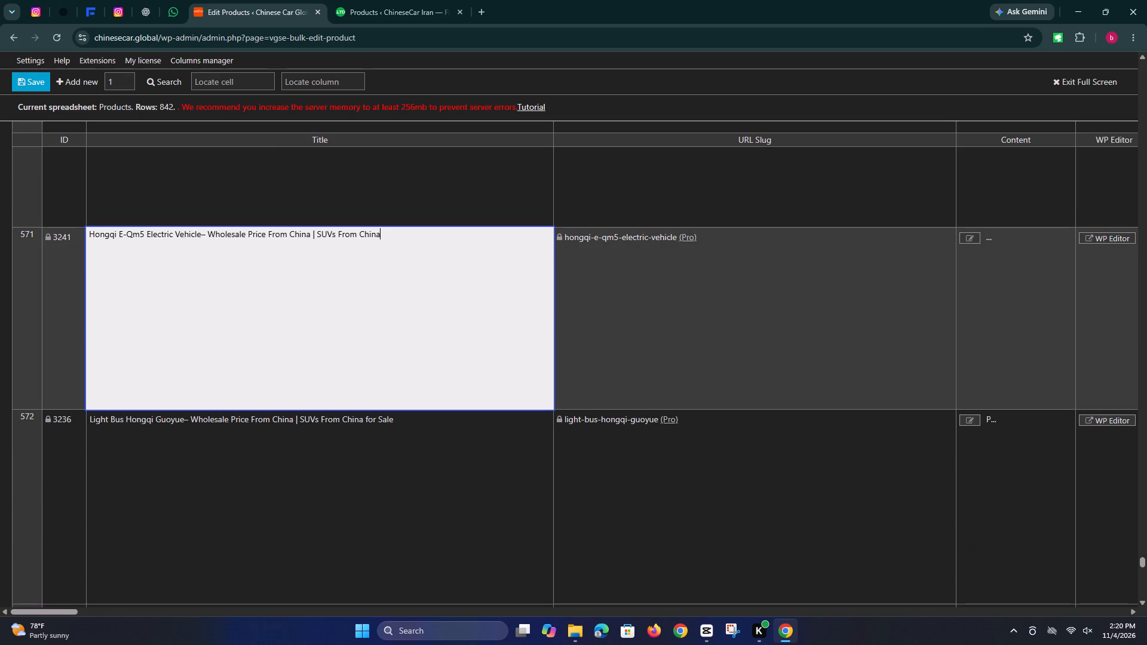
{"action": "right_click", "coordinate": [386, 237]}
{"action": "left_click", "coordinate": [386, 237]}
{"action": "right_click", "coordinate": [386, 237]}
{"action": "left_click", "coordinate": [434, 377]}
{"action": "scroll", "coordinate": [342, 320], "scroll_direction": "down", "scroll_amount": 4}
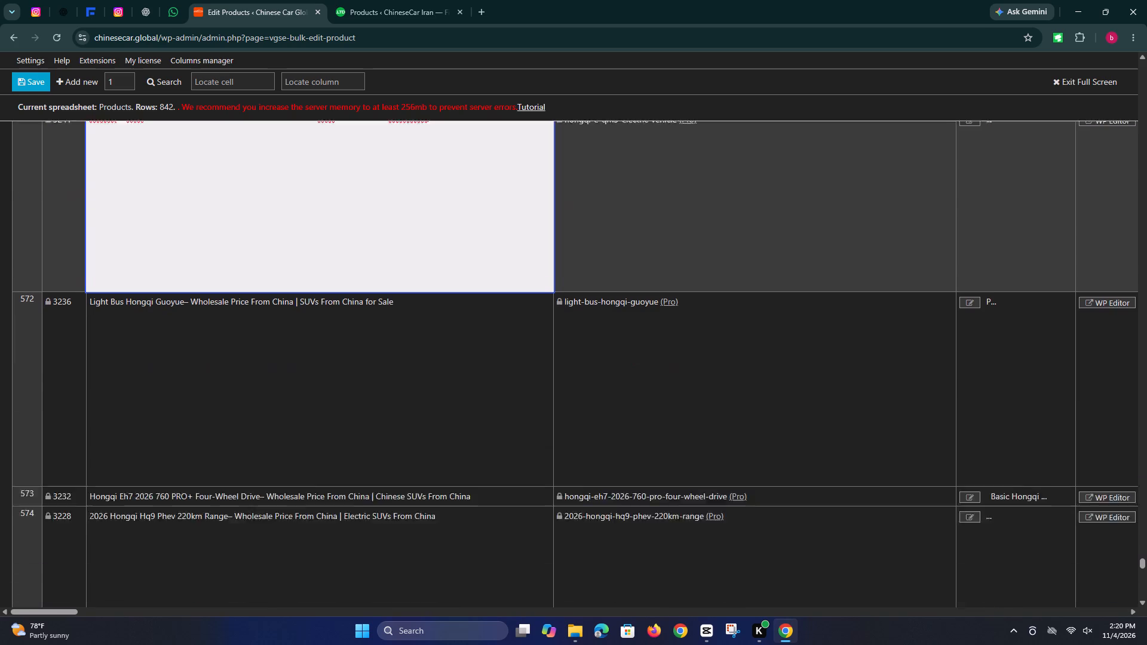
{"action": "triple_click", "coordinate": [361, 259]}
{"action": "right_click", "coordinate": [400, 182]}
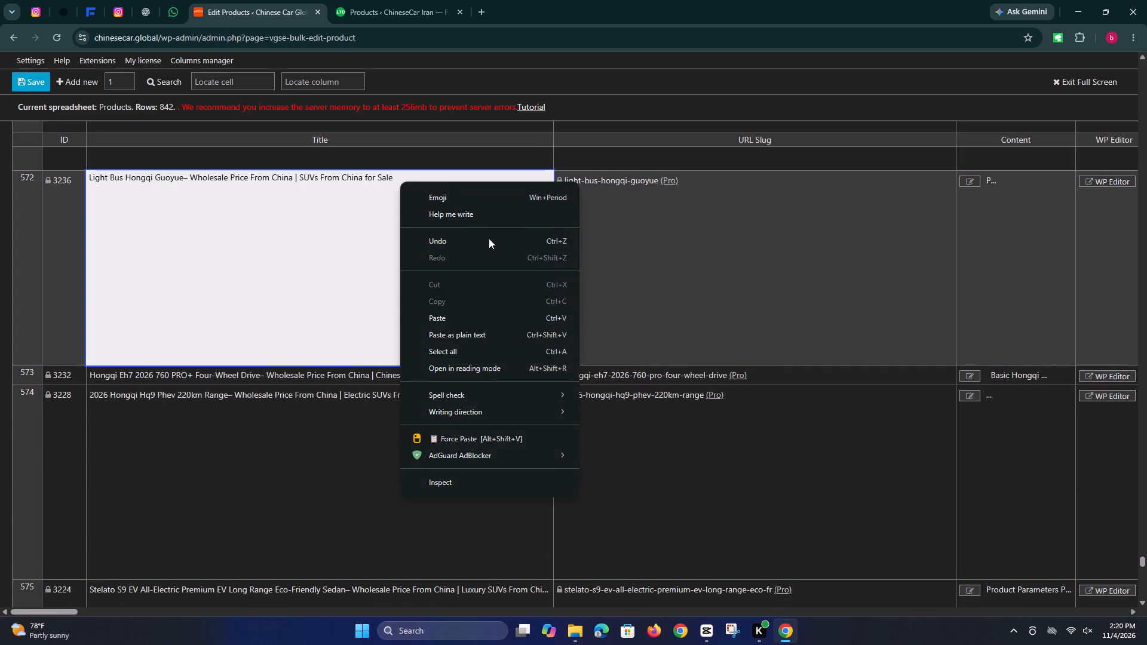
{"action": "left_click", "coordinate": [473, 317]}
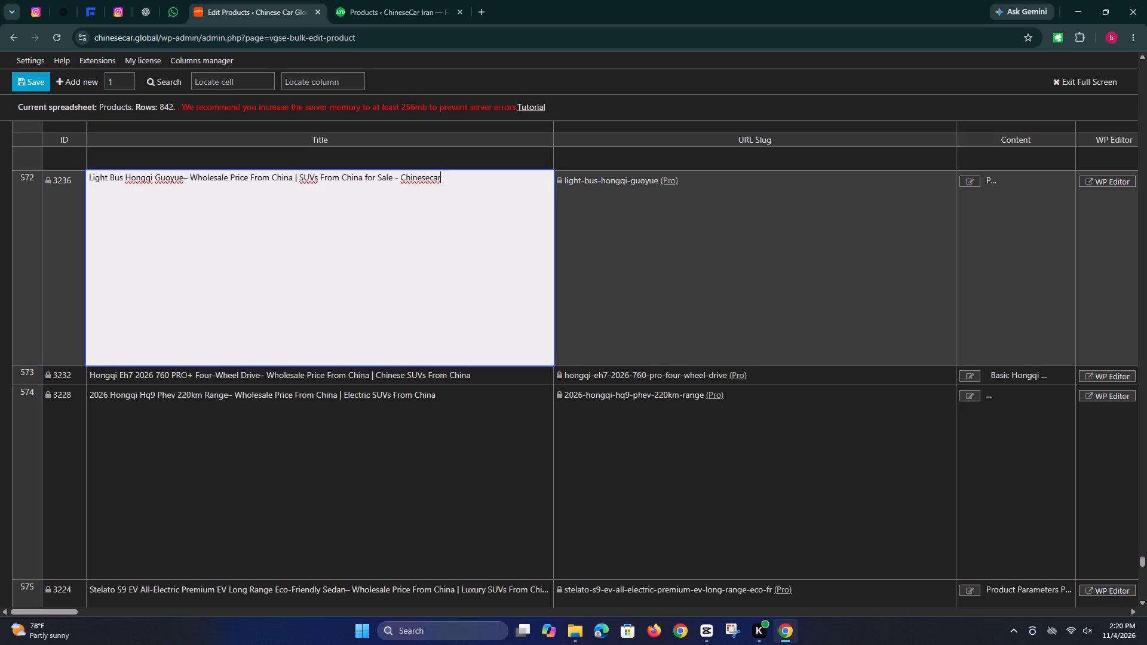
Append " - Chinesecar" to the titles of Hongqi Eh7 2026 and 2026 Hongqi Hq9 Phev in rows 573 and 574.
{"action": "scroll", "coordinate": [473, 317], "scroll_direction": "down", "scroll_amount": 2}
{"action": "double_click", "coordinate": [476, 257]}
{"action": "left_click", "coordinate": [476, 257]}
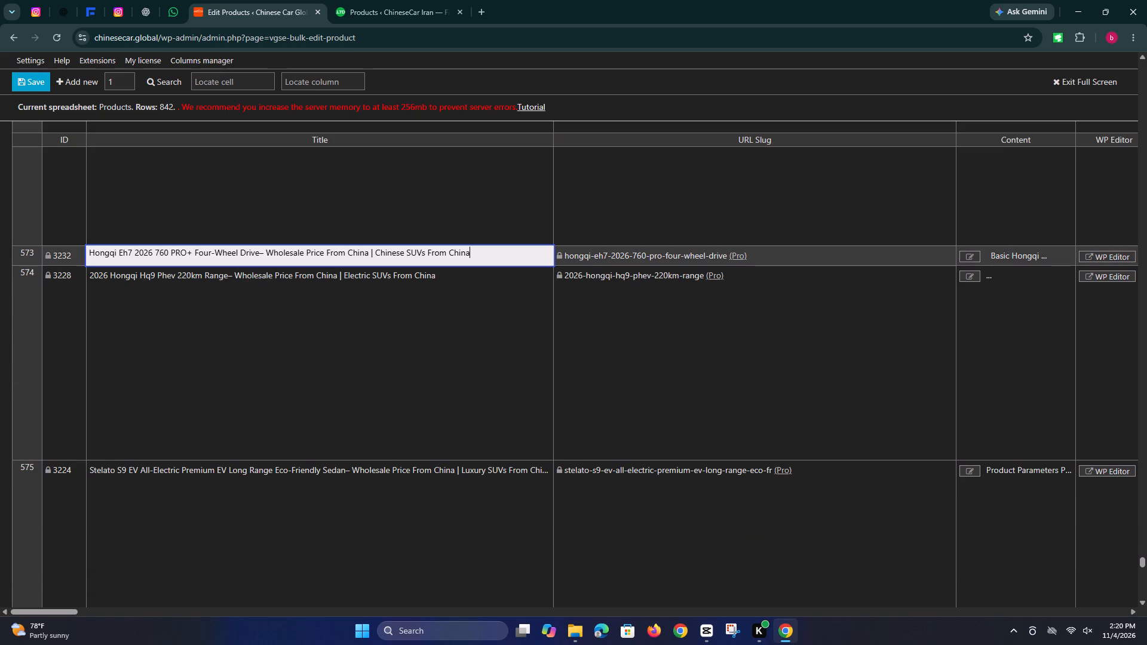
{"action": "right_click", "coordinate": [479, 253]}
{"action": "left_click", "coordinate": [543, 385]}
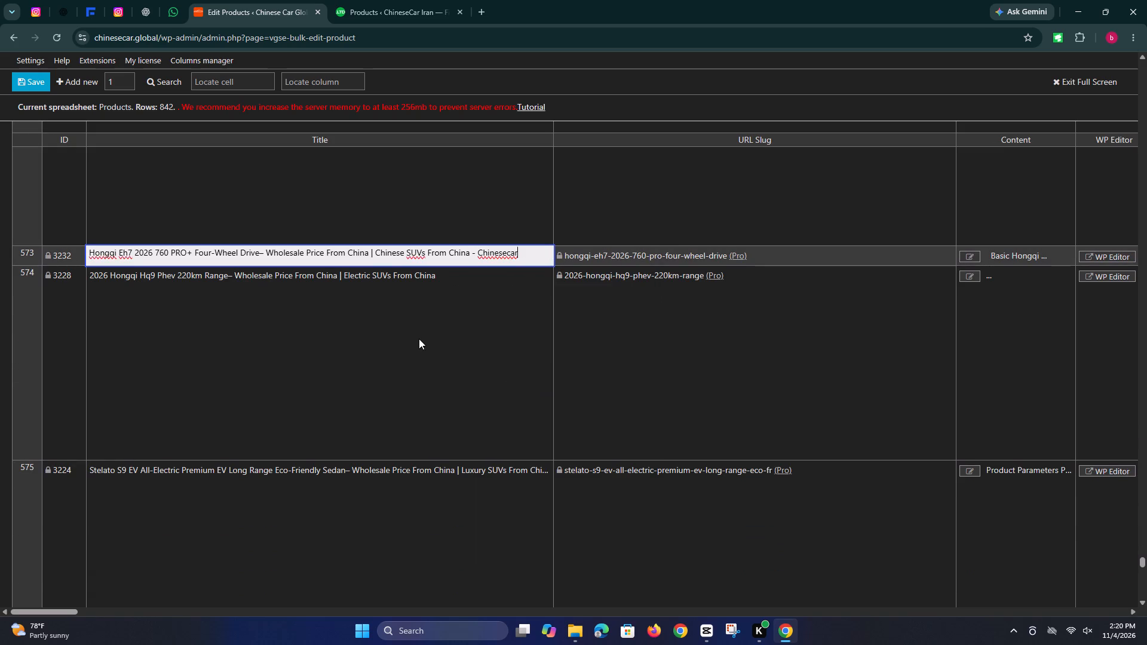
{"action": "double_click", "coordinate": [419, 339]}
{"action": "right_click", "coordinate": [446, 277]}
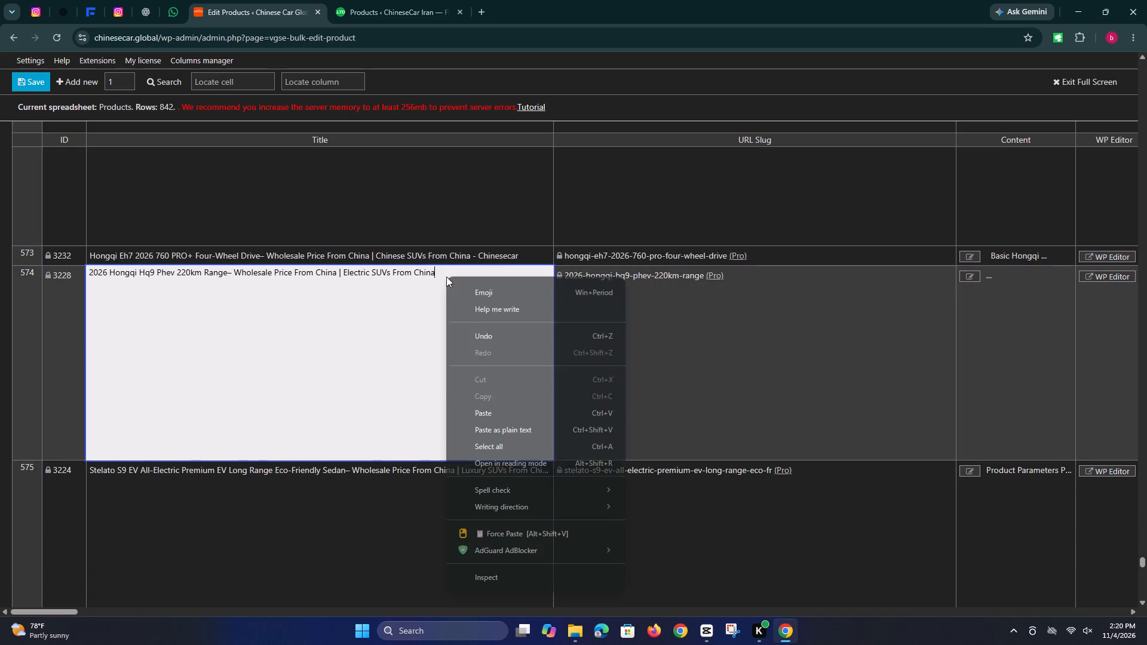
{"action": "left_click", "coordinate": [504, 413]}
Append " - Chinesecar" to the titles of Stelato S9 EV and Baic Bj40 PRO in rows 575 and 576.
{"action": "scroll", "coordinate": [424, 381], "scroll_direction": "down", "scroll_amount": 3}
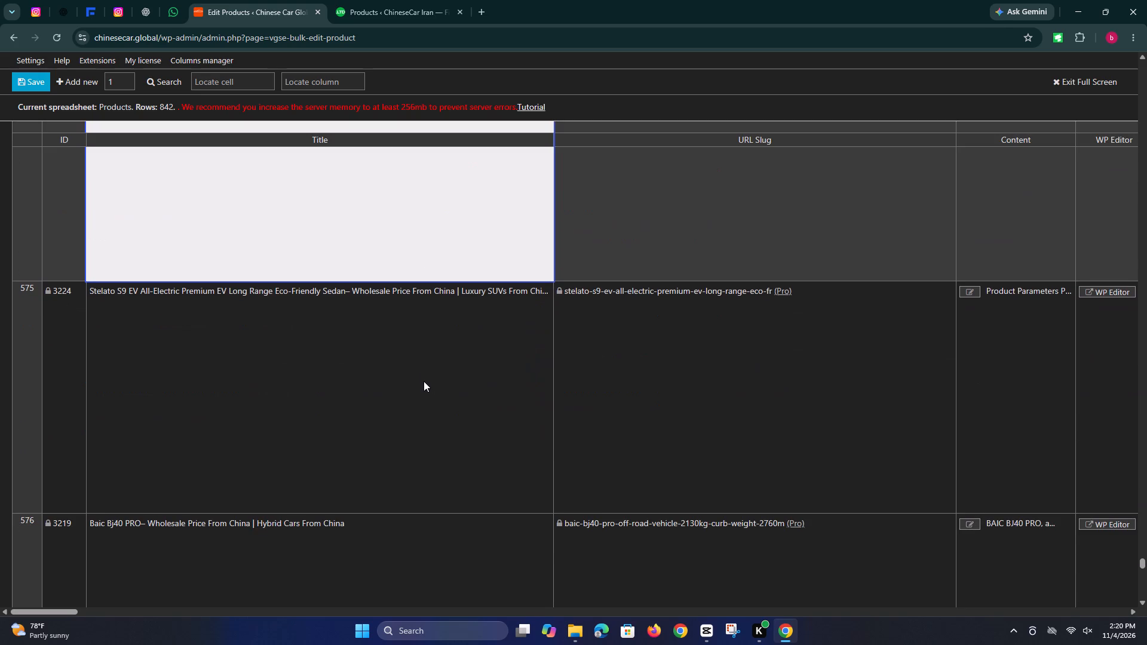
{"action": "scroll", "coordinate": [424, 381], "scroll_direction": "down", "scroll_amount": 1}
{"action": "triple_click", "coordinate": [339, 337]}
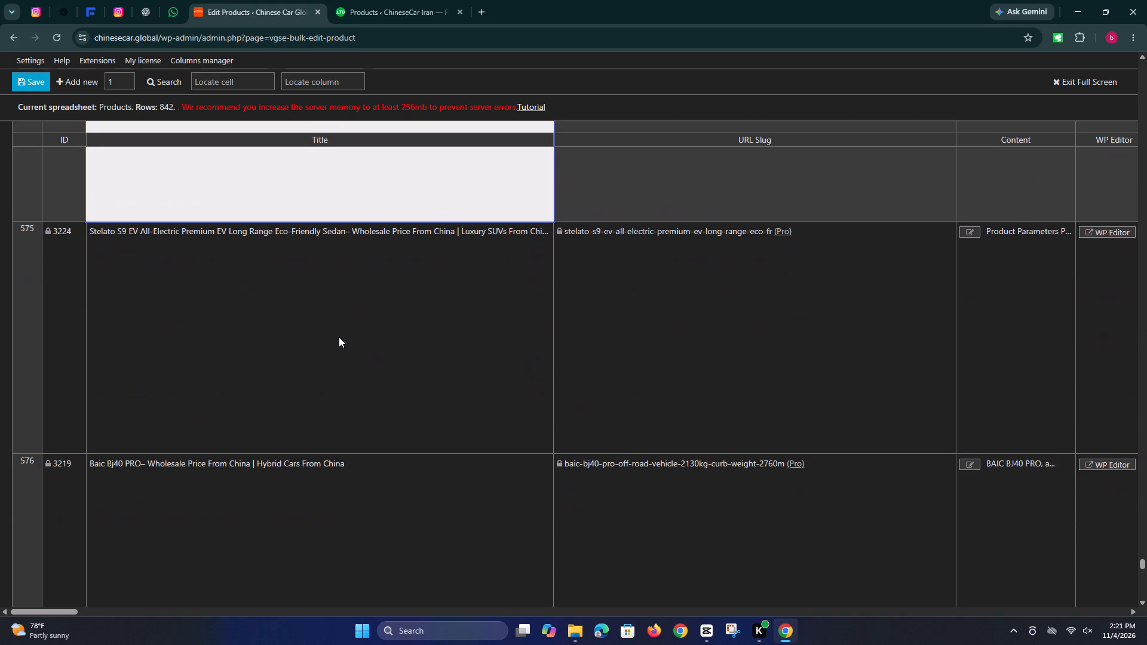
{"action": "right_click", "coordinate": [550, 229]}
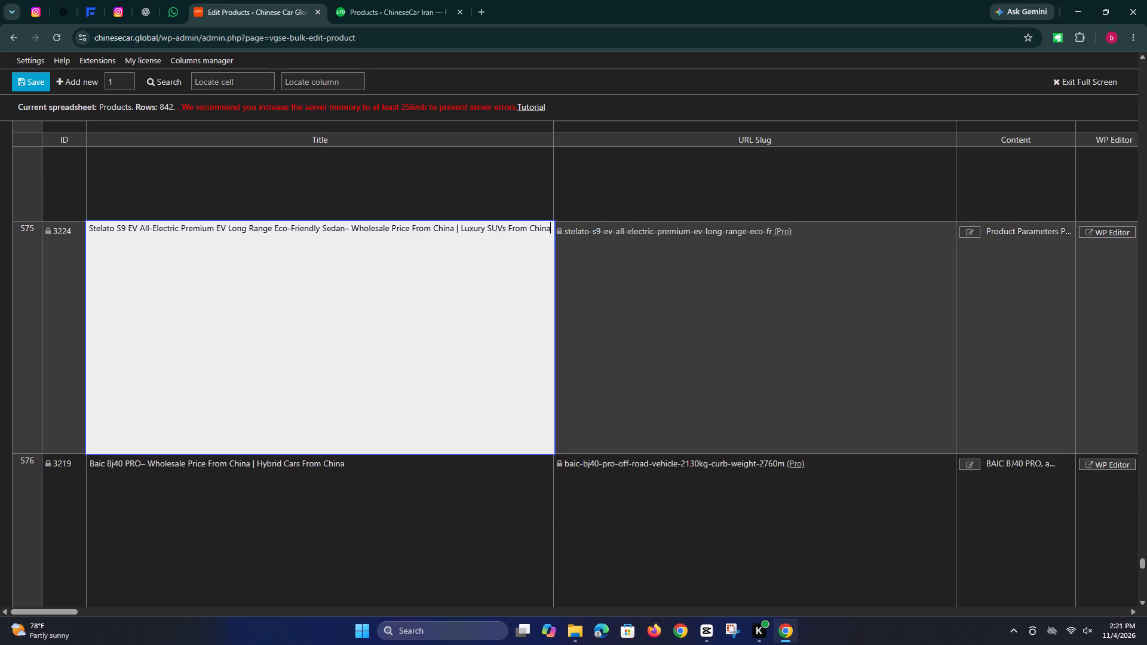
{"action": "left_click", "coordinate": [606, 366]}
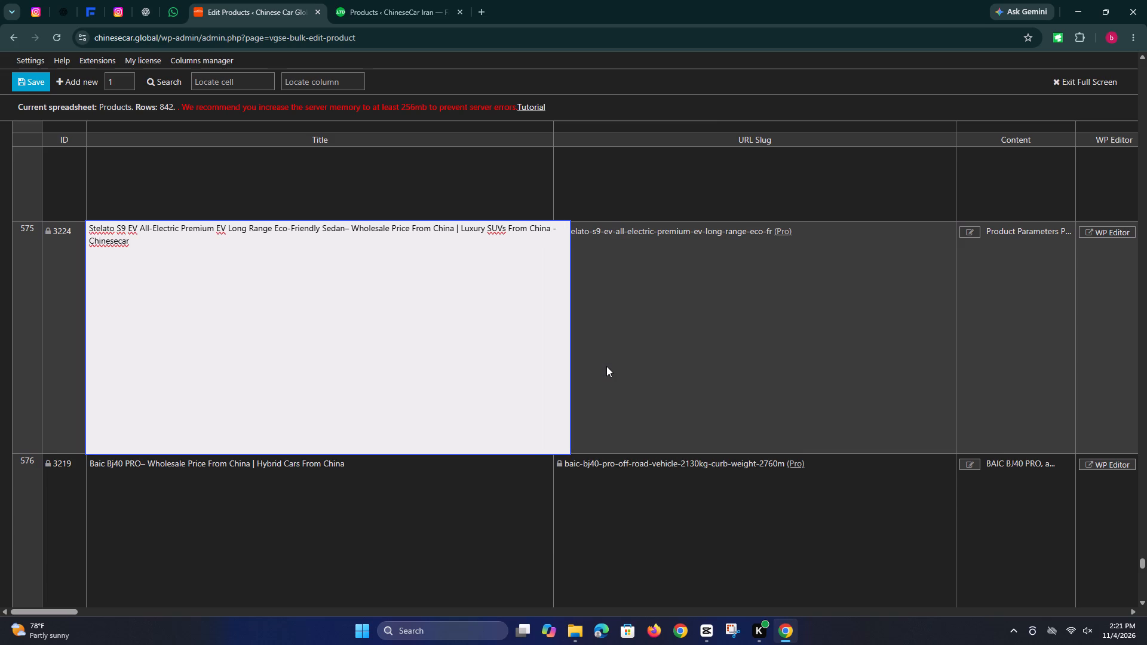
{"action": "scroll", "coordinate": [402, 347], "scroll_direction": "down", "scroll_amount": 3}
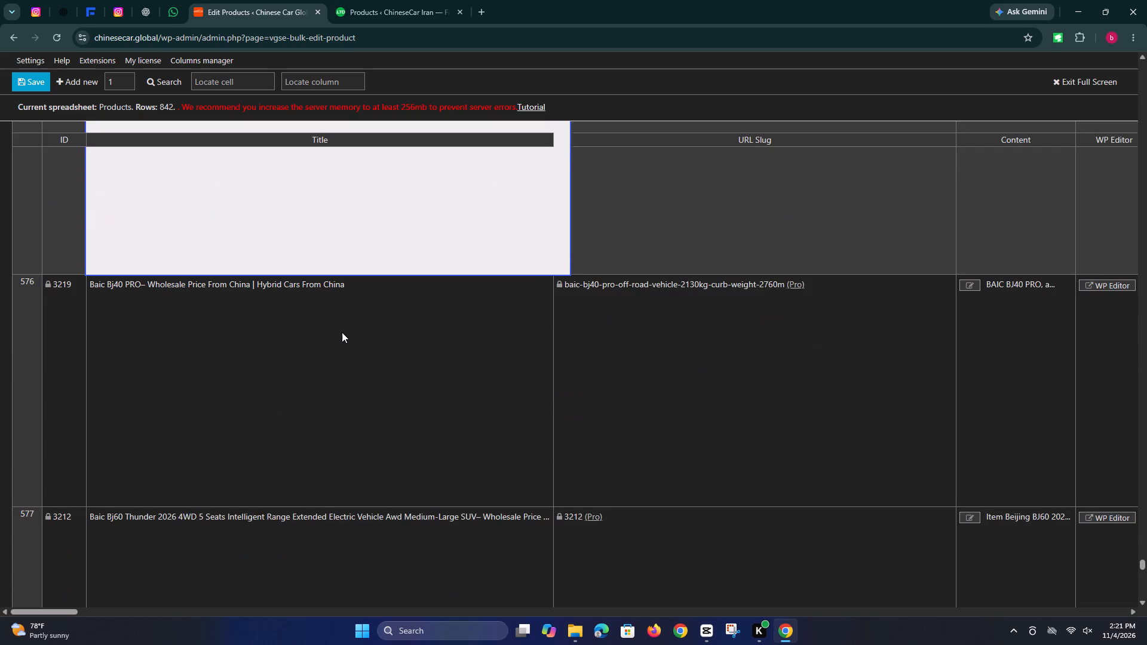
{"action": "triple_click", "coordinate": [337, 331]}
{"action": "right_click", "coordinate": [351, 279]}
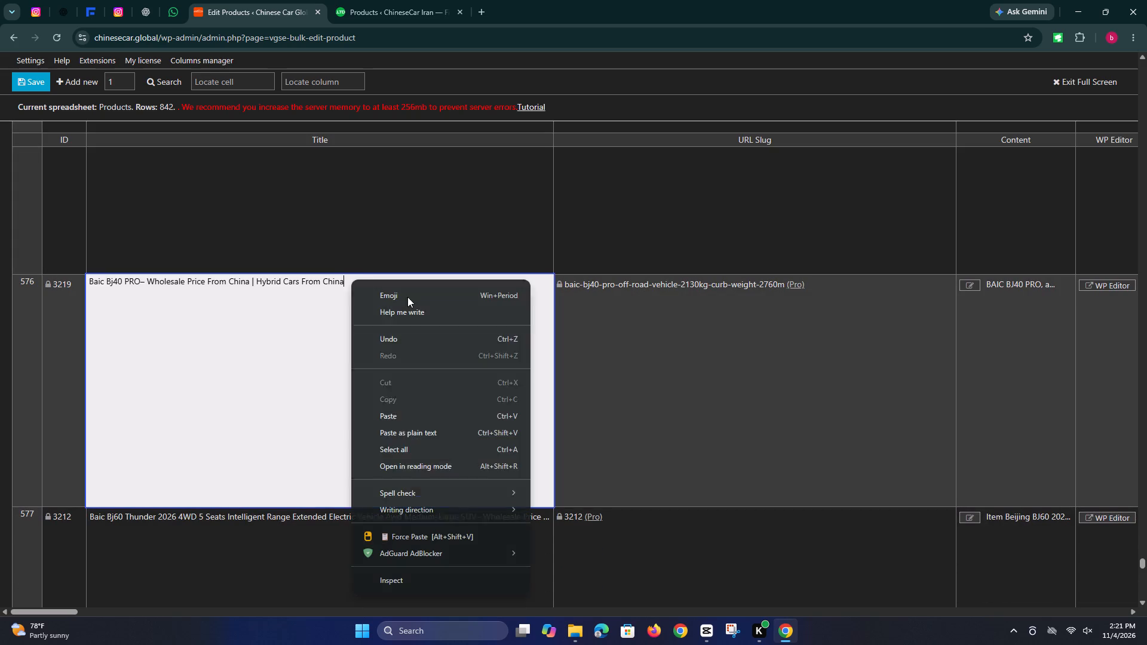
{"action": "left_click", "coordinate": [403, 416]}
Append " - Chinesecar" to the titles of Baic Bj60 Thunder 2026 and Hiphi X in rows 577 and 578.
{"action": "scroll", "coordinate": [419, 386], "scroll_direction": "down", "scroll_amount": 3}
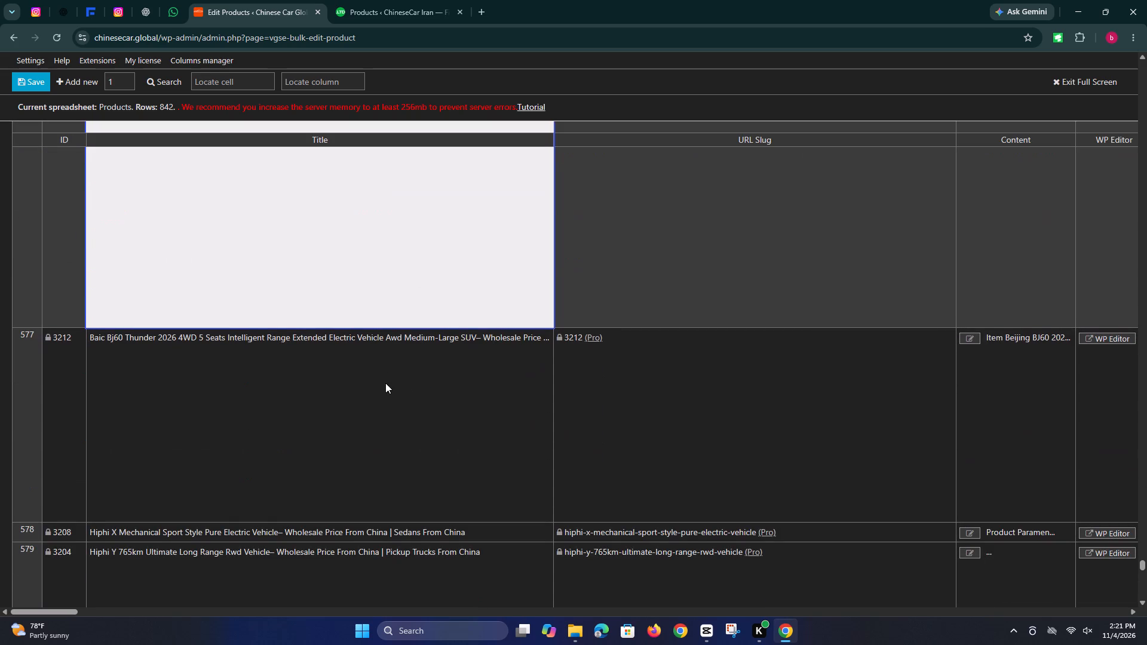
{"action": "triple_click", "coordinate": [407, 394]}
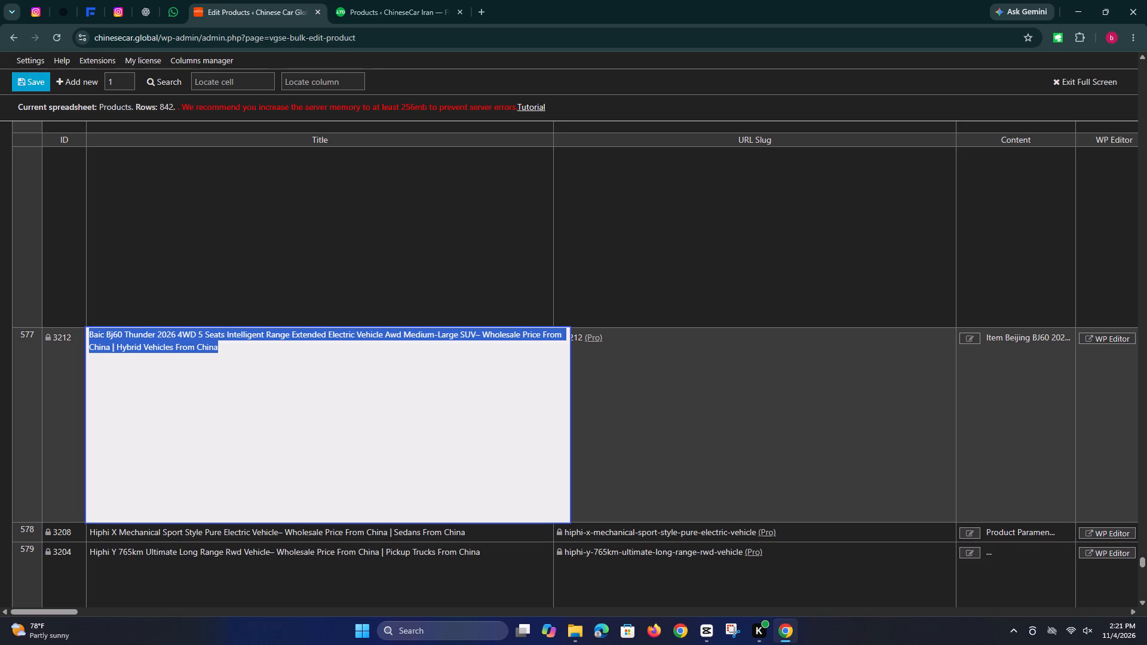
{"action": "left_click", "coordinate": [229, 351]}
{"action": "right_click", "coordinate": [229, 348]}
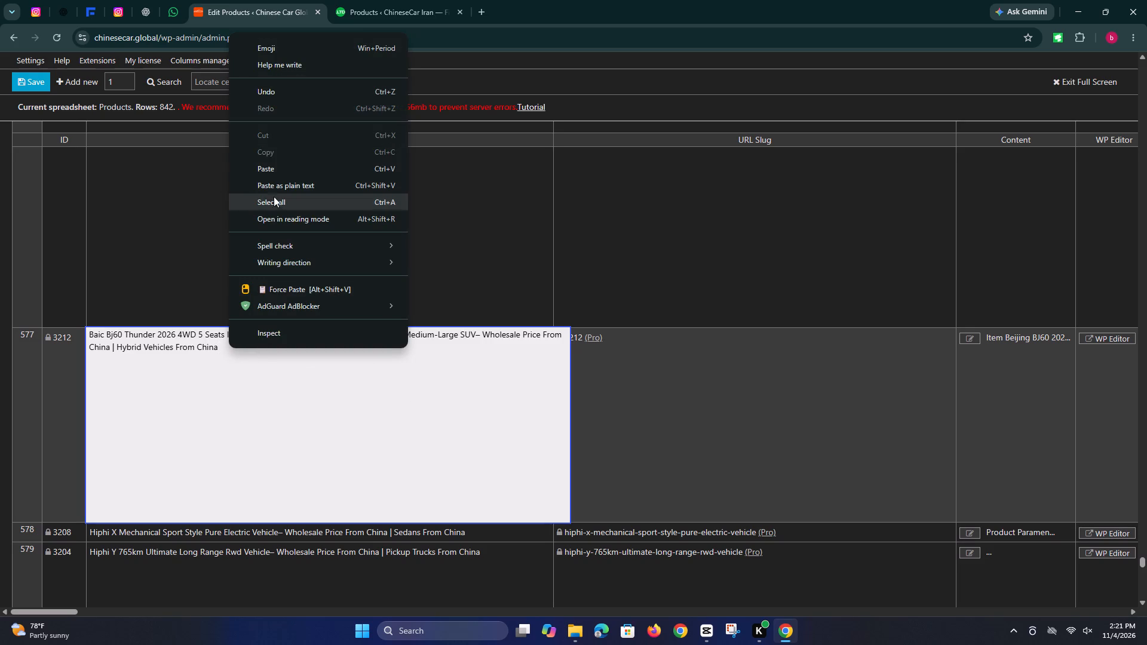
{"action": "left_click", "coordinate": [278, 168]}
{"action": "scroll", "coordinate": [320, 357], "scroll_direction": "down", "scroll_amount": 3}
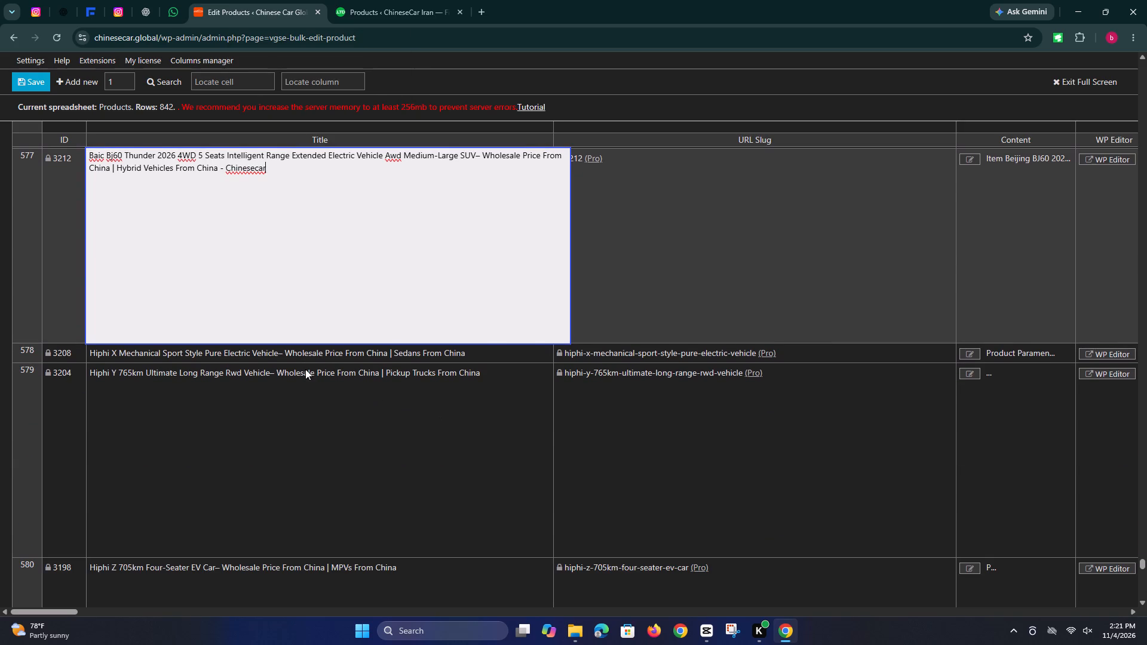
{"action": "triple_click", "coordinate": [485, 355]}
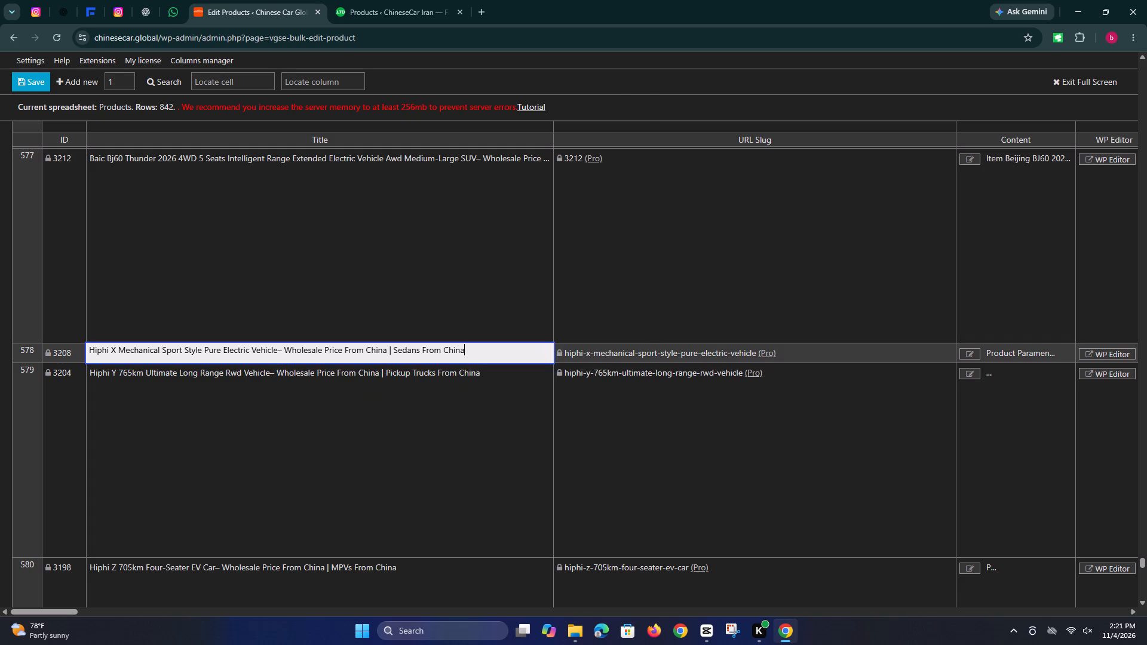
{"action": "right_click", "coordinate": [471, 352]}
{"action": "left_click", "coordinate": [518, 176]}
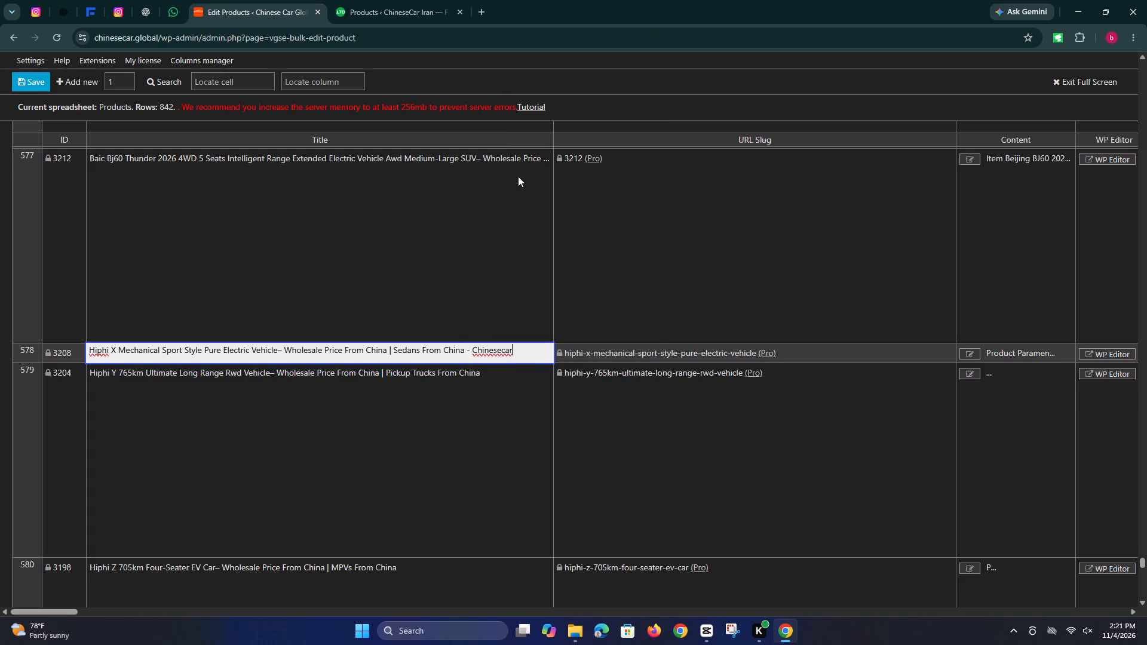
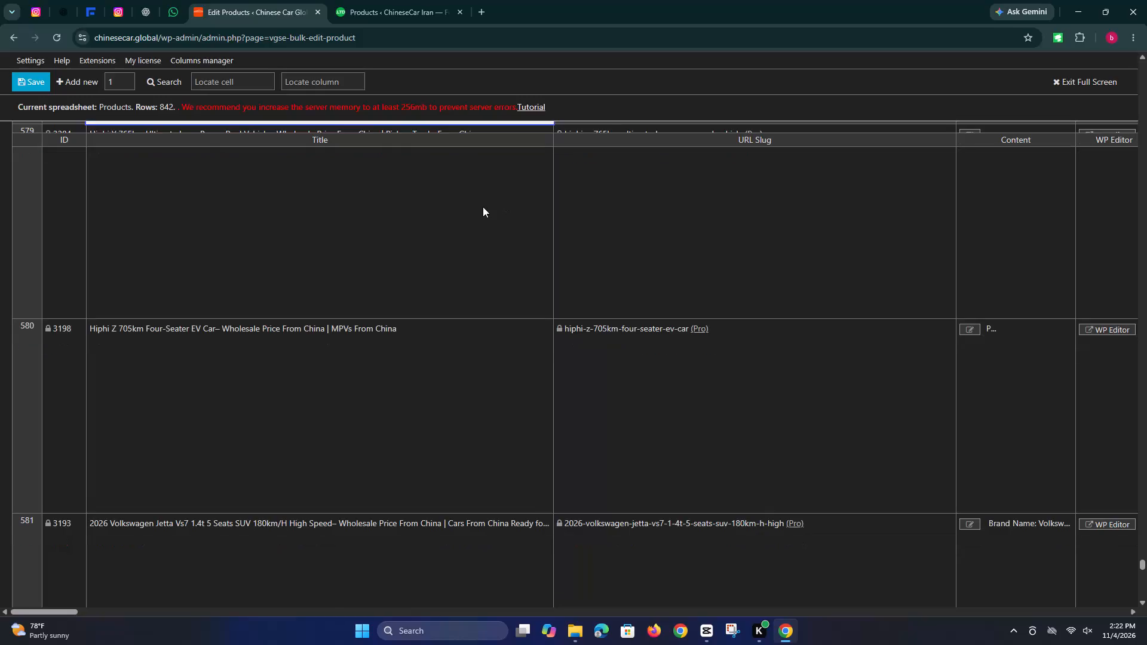
Append " - Chinesecar" to the titles of Hiphi Y 765km and Hiphi Z 705km in rows 579 and 580.
{"action": "scroll", "coordinate": [483, 207], "scroll_direction": "up", "scroll_amount": 2}
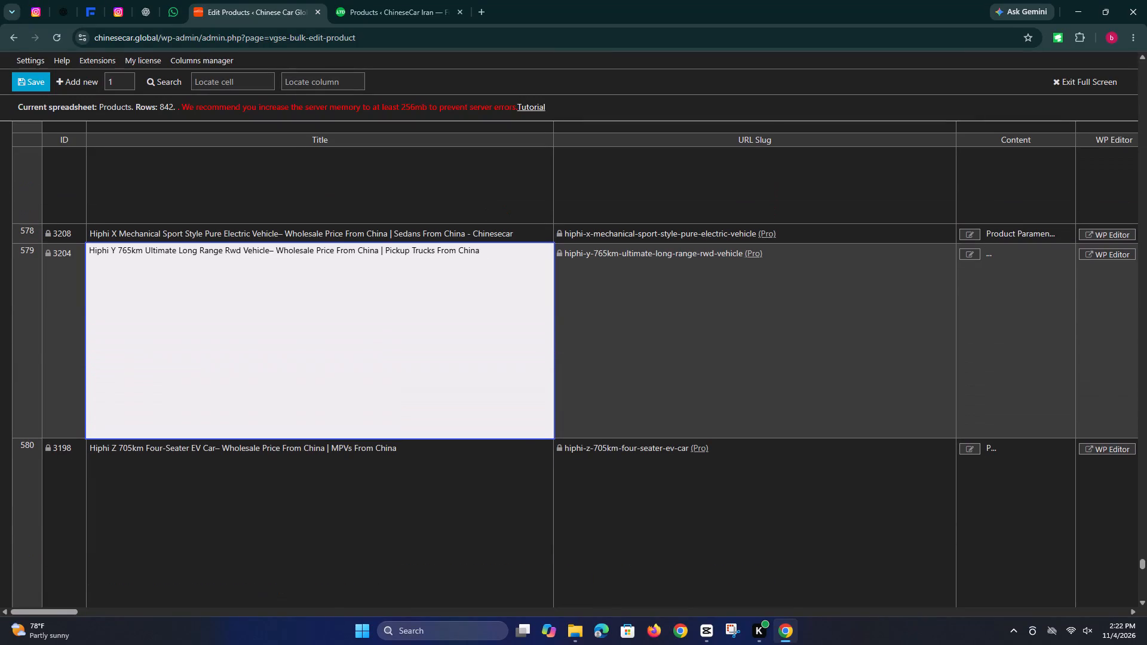
{"action": "right_click", "coordinate": [482, 254]}
{"action": "left_click", "coordinate": [532, 389]}
{"action": "scroll", "coordinate": [476, 367], "scroll_direction": "down", "scroll_amount": 2}
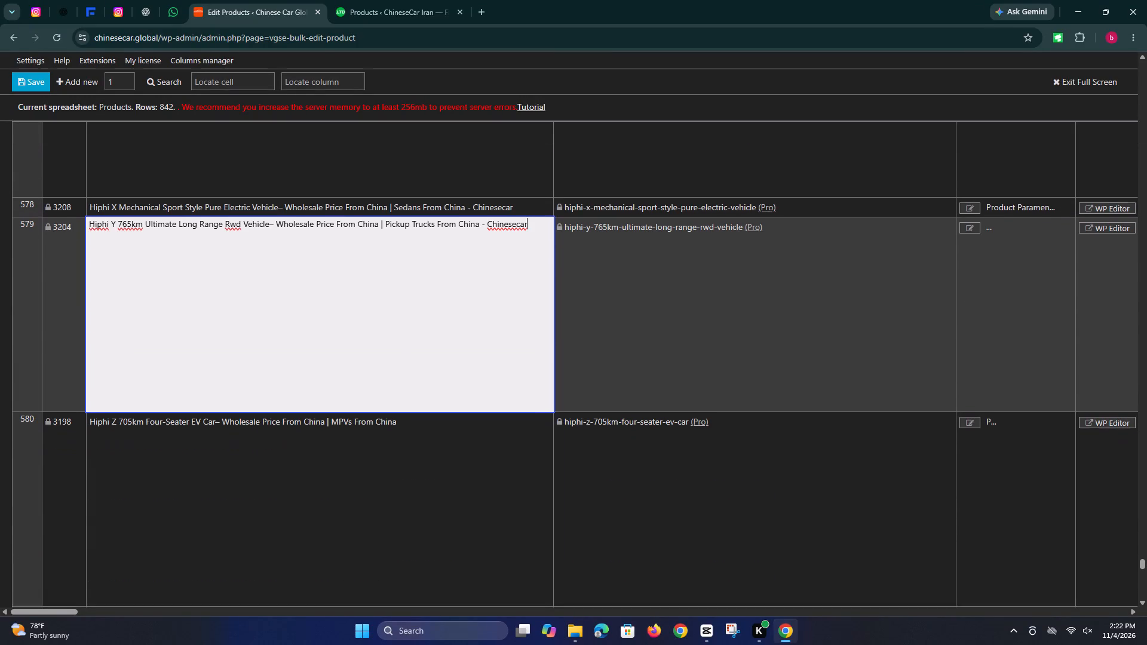
{"action": "triple_click", "coordinate": [401, 350]}
{"action": "left_click", "coordinate": [406, 330]}
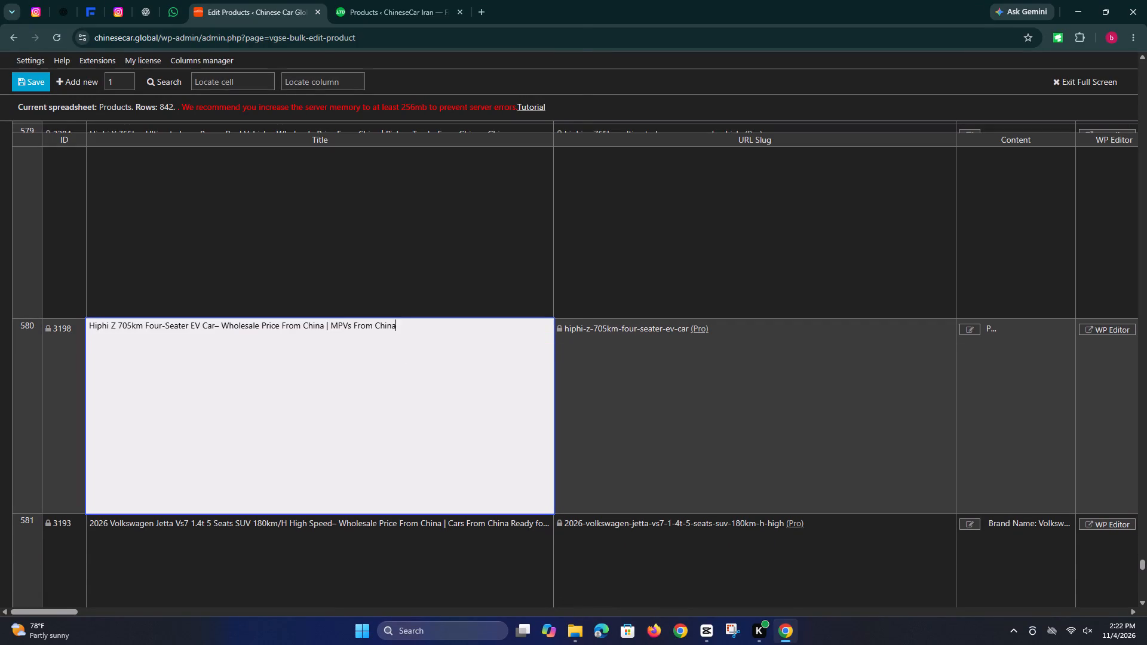
{"action": "right_click", "coordinate": [404, 329]}
{"action": "left_click", "coordinate": [463, 148]}
Append " - Chinesecar" to the titles of 2026 Volkswagen Jetta Vs7 and Comfortable SUV New Jetta Vs7 in rows 581 and 582.
{"action": "scroll", "coordinate": [431, 317], "scroll_direction": "down", "scroll_amount": 3}
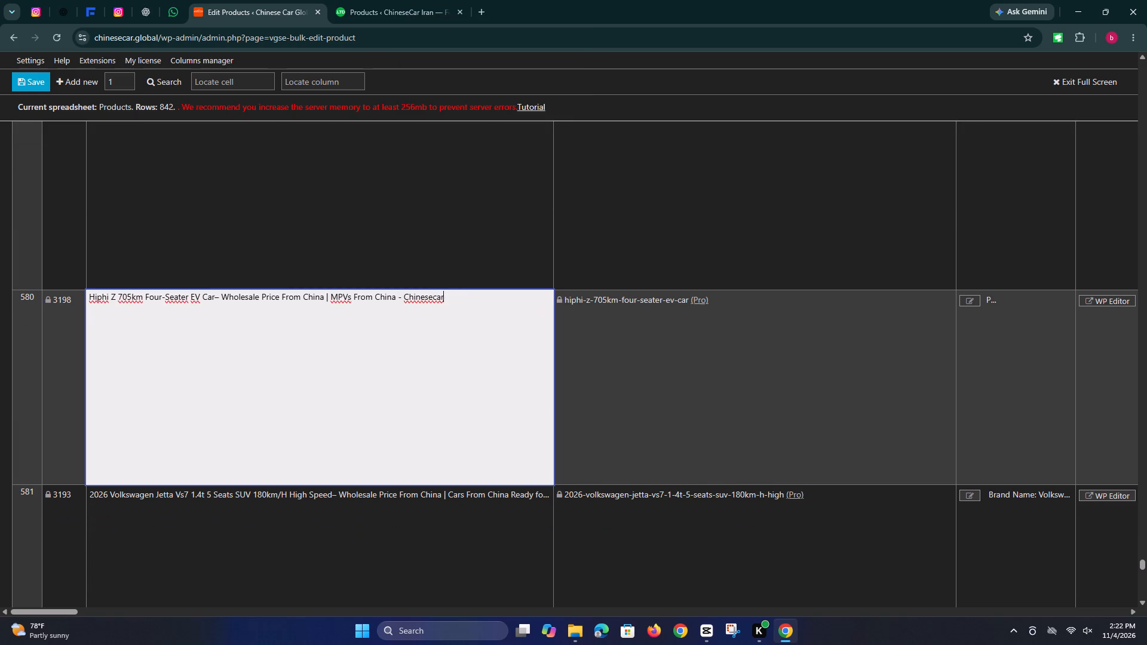
{"action": "scroll", "coordinate": [459, 329], "scroll_direction": "down", "scroll_amount": 1}
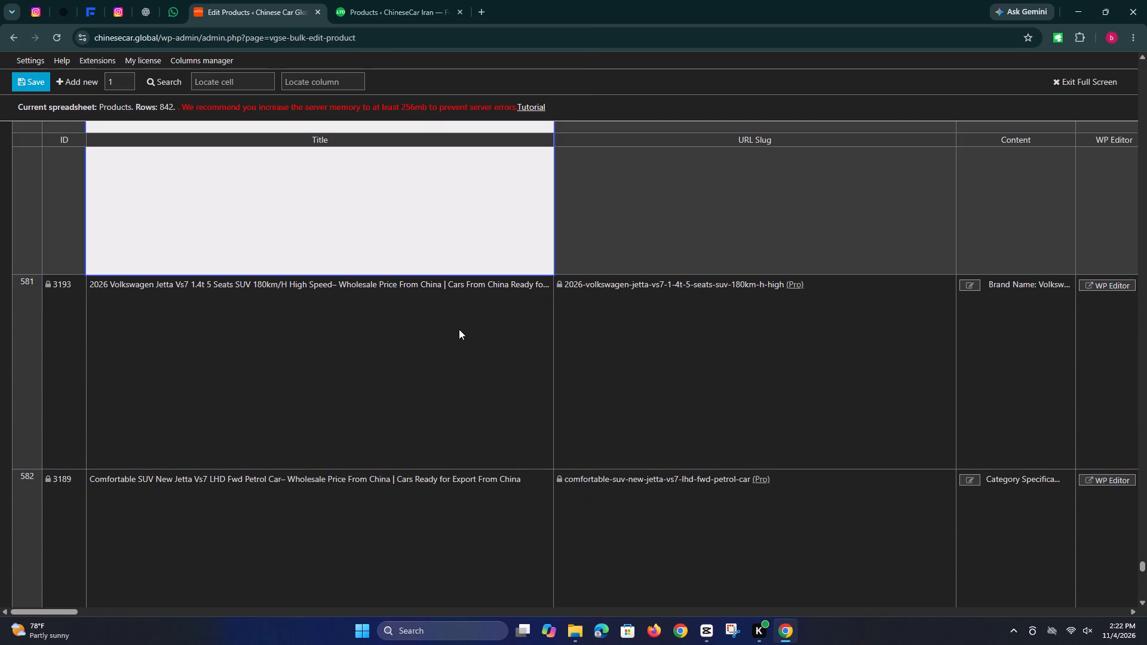
{"action": "scroll", "coordinate": [440, 321], "scroll_direction": "down", "scroll_amount": 1}
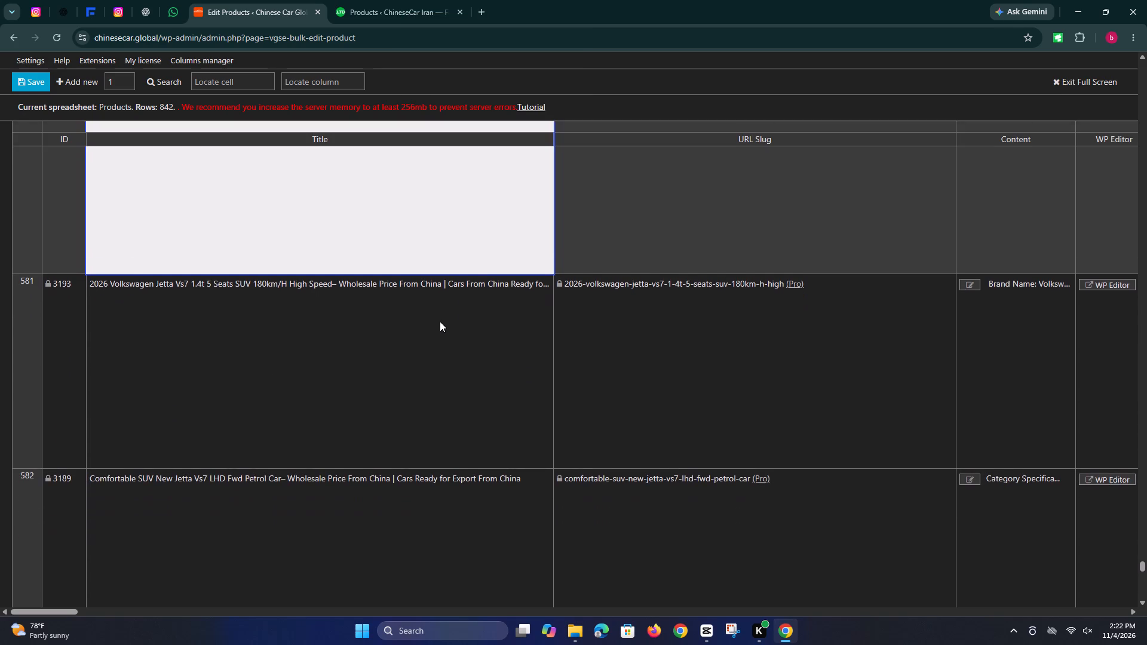
{"action": "triple_click", "coordinate": [356, 293]}
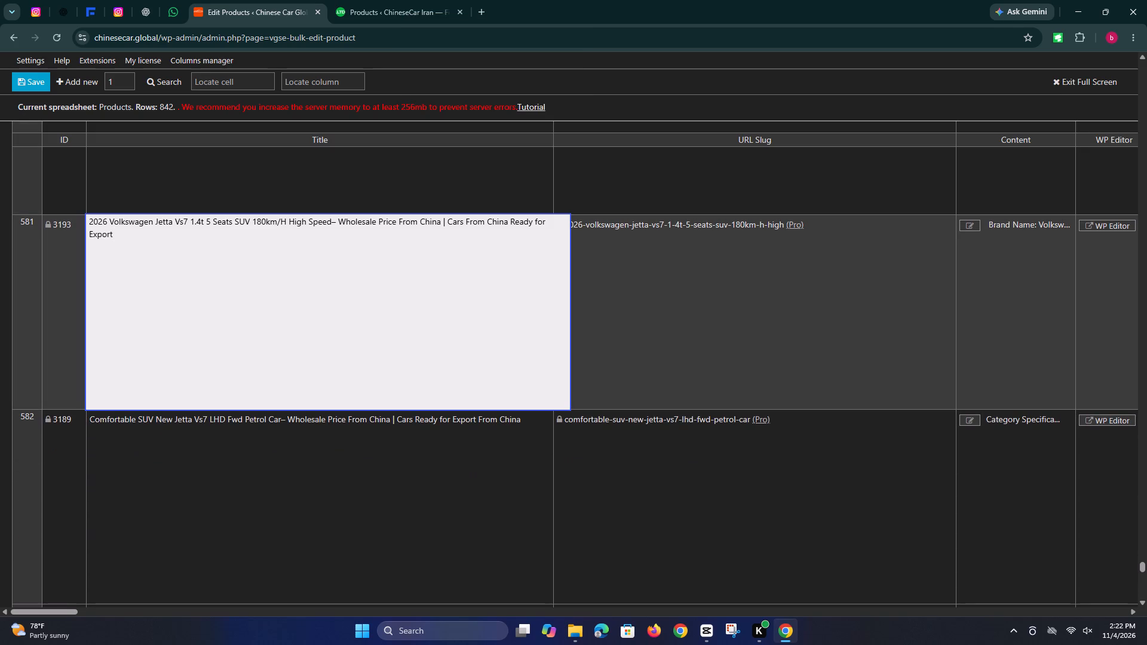
{"action": "right_click", "coordinate": [124, 236]}
{"action": "left_click", "coordinate": [183, 369]}
{"action": "scroll", "coordinate": [331, 340], "scroll_direction": "down", "scroll_amount": 3}
{"action": "triple_click", "coordinate": [373, 334]}
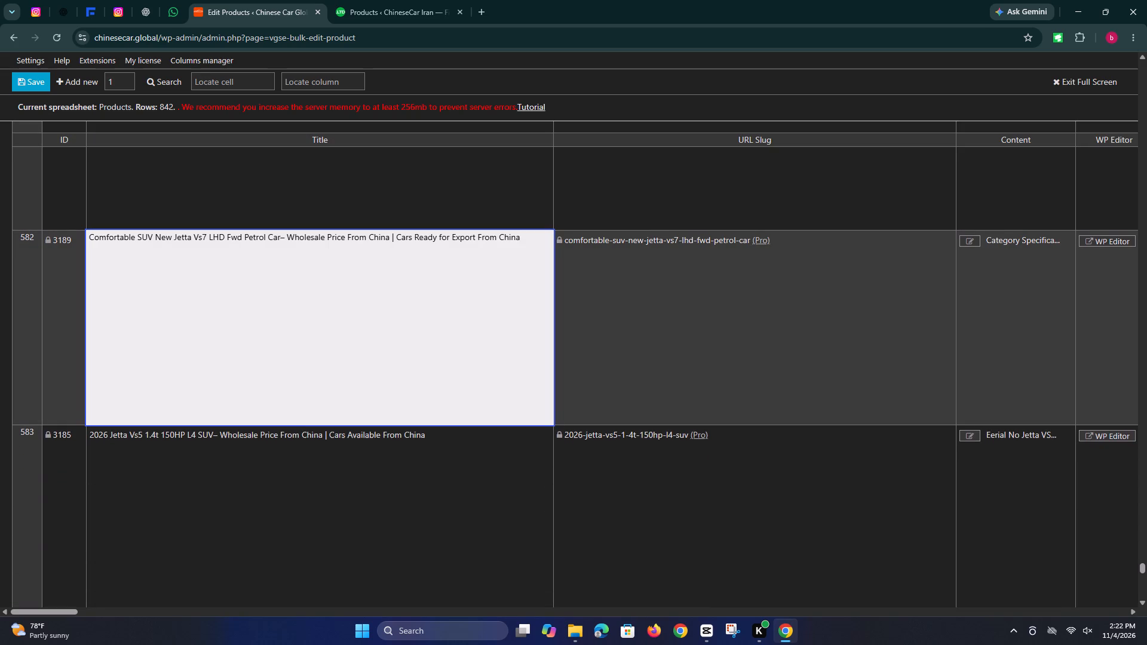
{"action": "right_click", "coordinate": [526, 239]}
{"action": "left_click", "coordinate": [565, 376]}
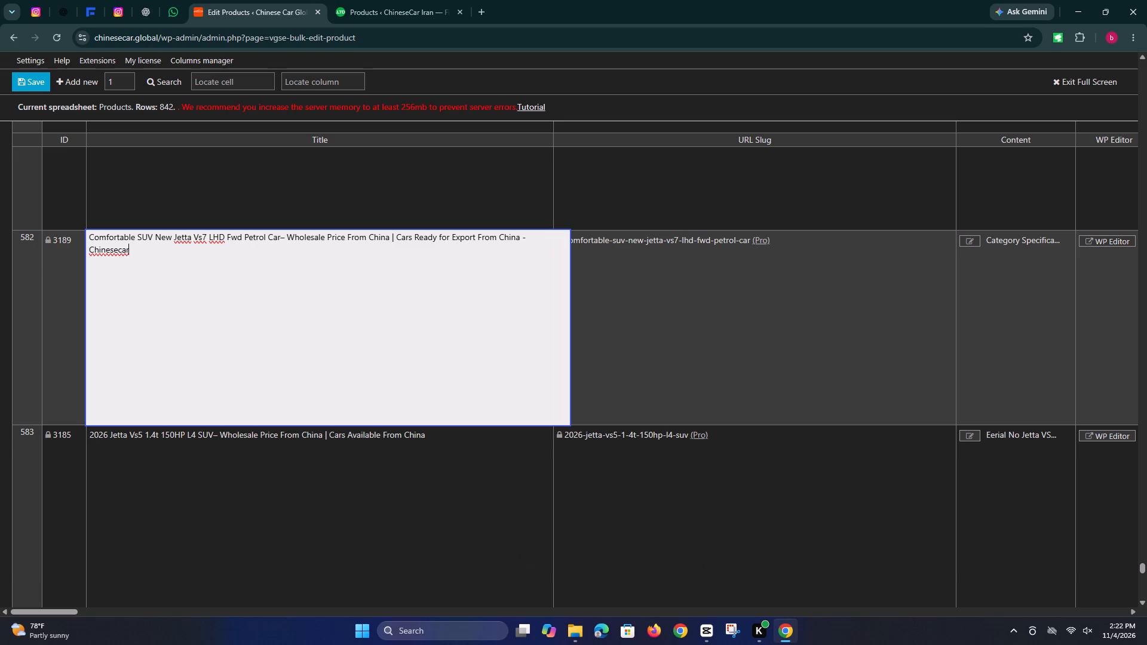
Append " - Chinesecar" to the titles of 2026 Jetta Vs5 and Skoda Octavia Gasoline 1.5 in rows 583 and 584.
{"action": "scroll", "coordinate": [394, 347], "scroll_direction": "down", "scroll_amount": 3}
{"action": "triple_click", "coordinate": [351, 345]}
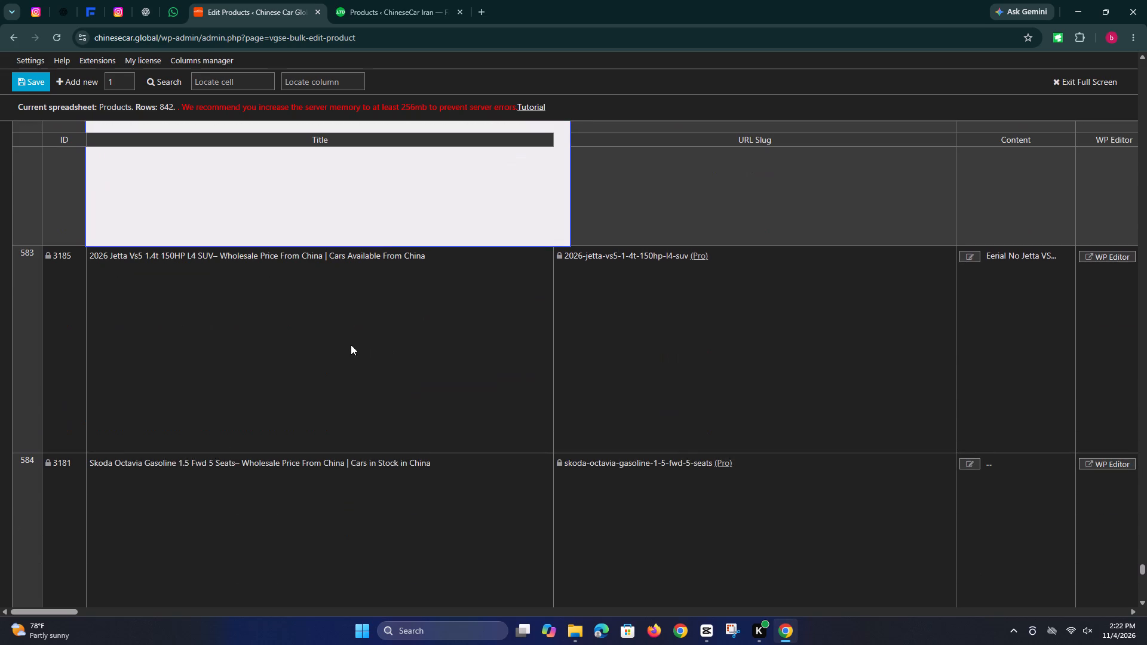
{"action": "right_click", "coordinate": [436, 257]}
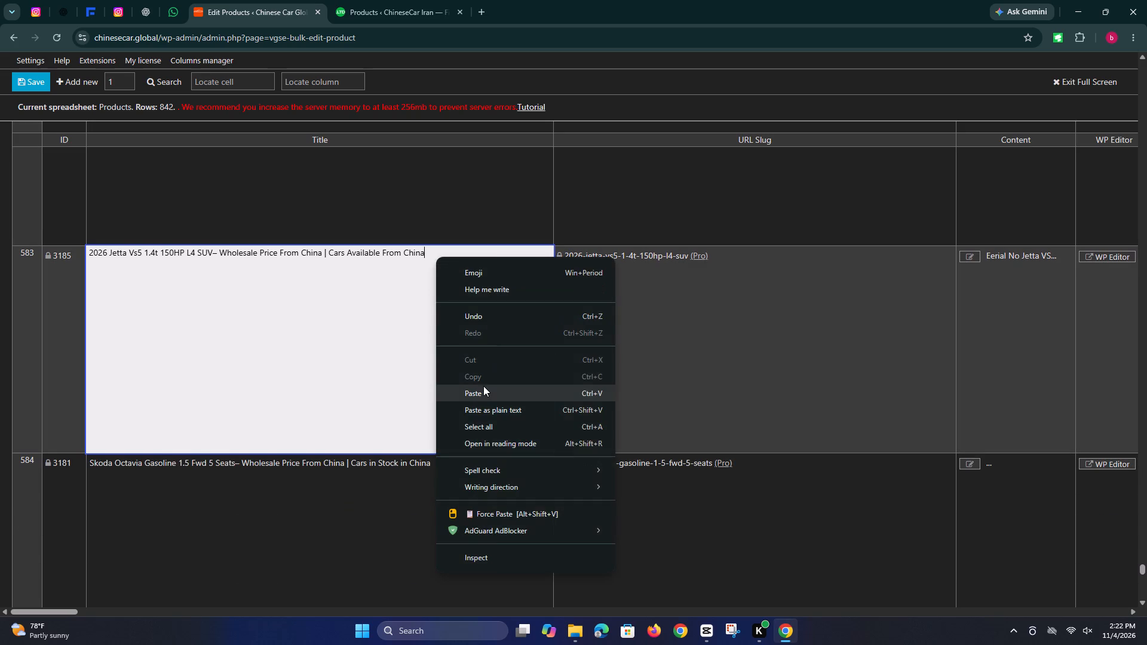
{"action": "left_click", "coordinate": [483, 392]}
{"action": "scroll", "coordinate": [420, 365], "scroll_direction": "down", "scroll_amount": 3}
{"action": "triple_click", "coordinate": [438, 344]}
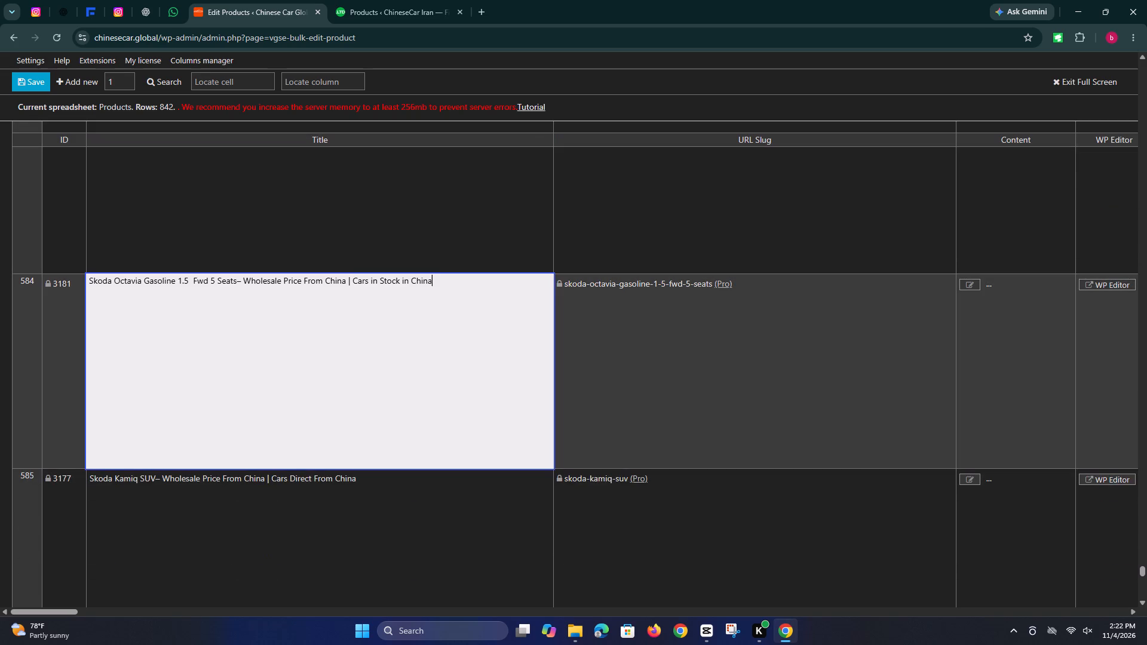
{"action": "right_click", "coordinate": [437, 284]}
{"action": "left_click", "coordinate": [489, 419]}
{"action": "scroll", "coordinate": [425, 368], "scroll_direction": "down", "scroll_amount": 4}
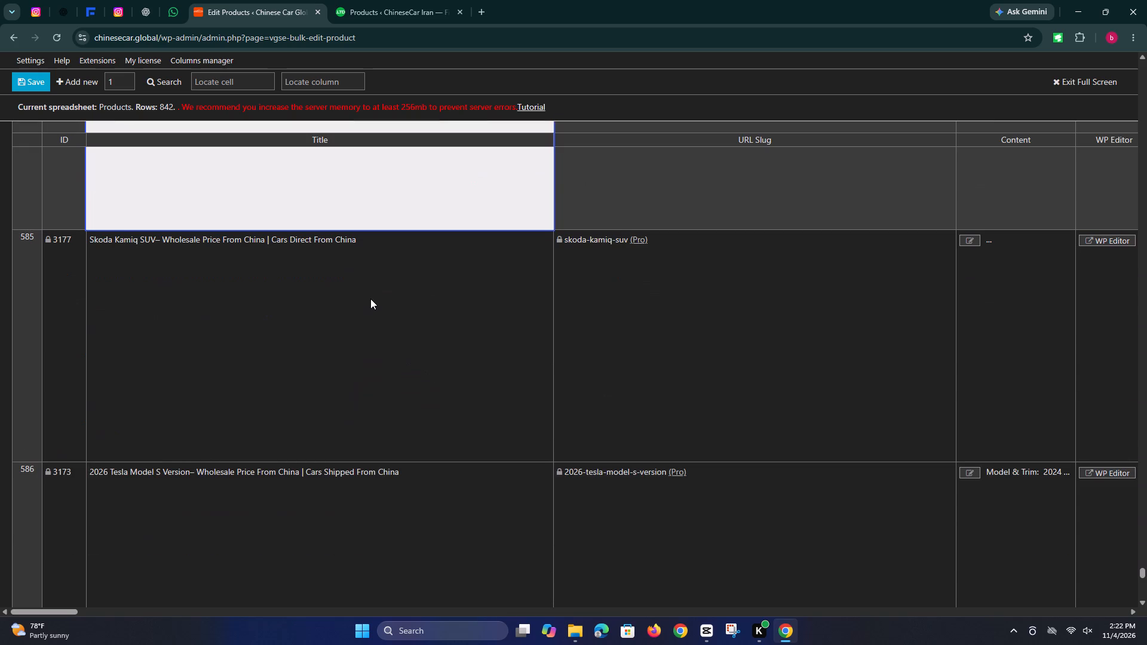
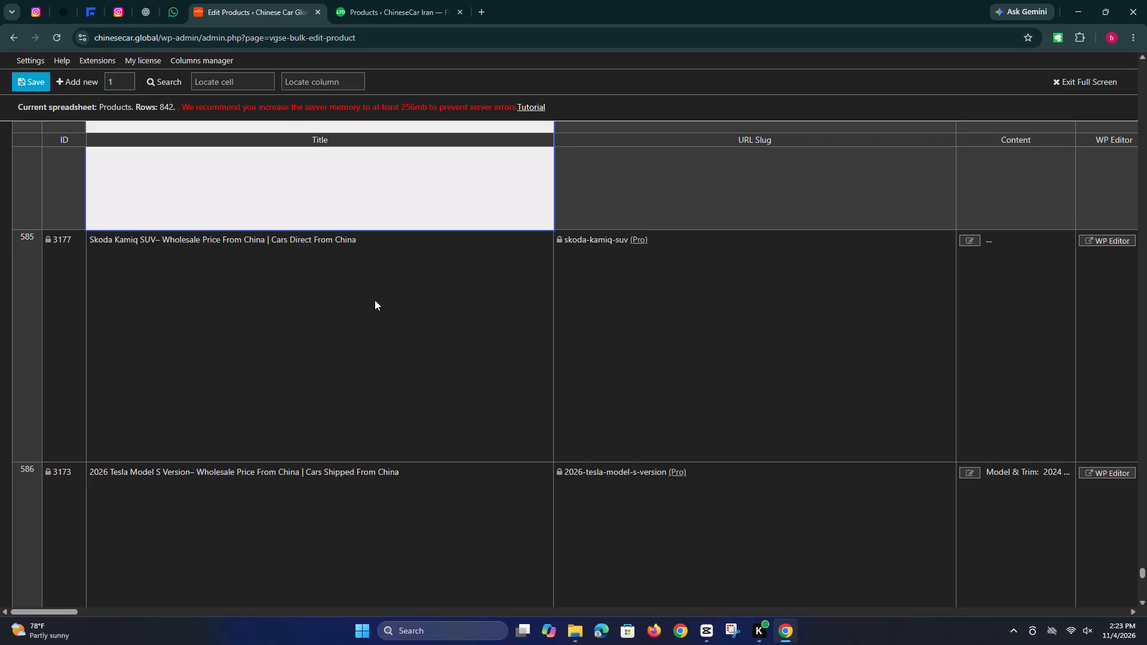
Append " - Chinesecar" to the titles of Skoda Kamiq SUV and 2026 Tesla Model S Version in rows 585 and 586.
{"action": "left_click", "coordinate": [375, 300]}
{"action": "right_click", "coordinate": [365, 238]}
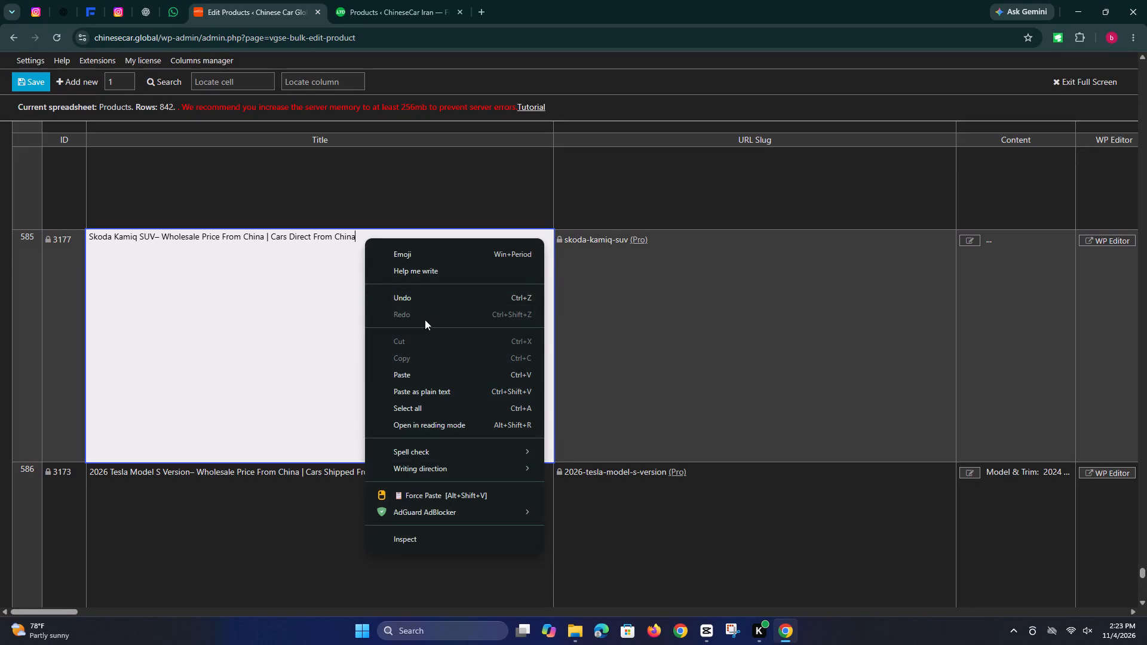
{"action": "left_click", "coordinate": [416, 371]}
{"action": "scroll", "coordinate": [416, 360], "scroll_direction": "down", "scroll_amount": 3}
{"action": "triple_click", "coordinate": [407, 355]}
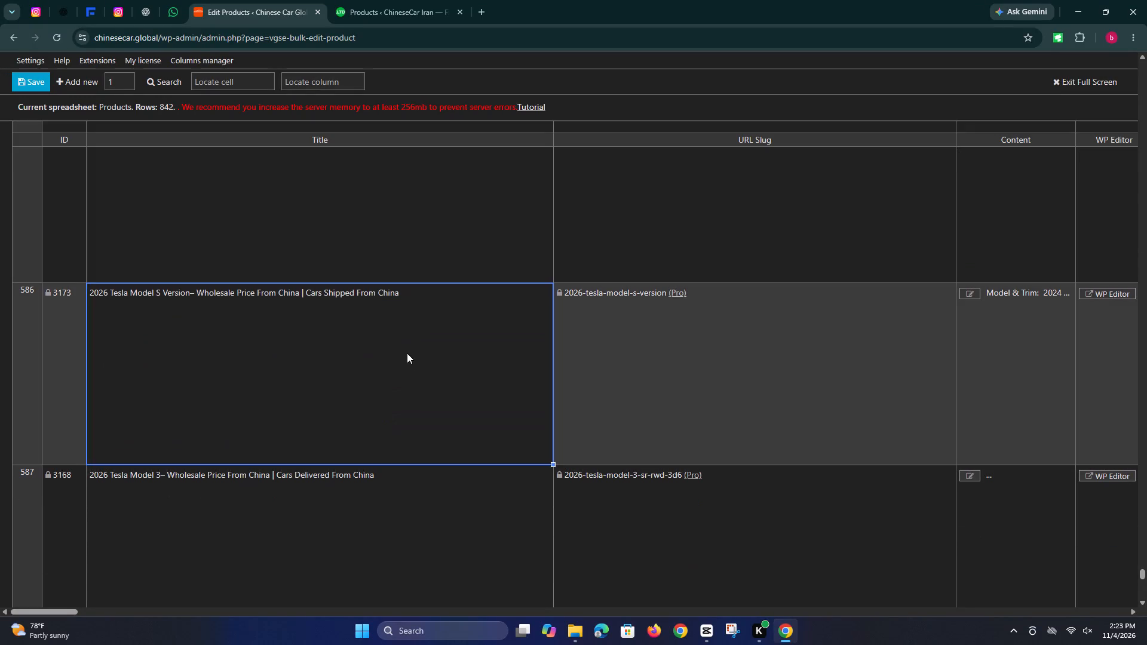
{"action": "right_click", "coordinate": [401, 293]}
{"action": "left_click", "coordinate": [440, 428]}
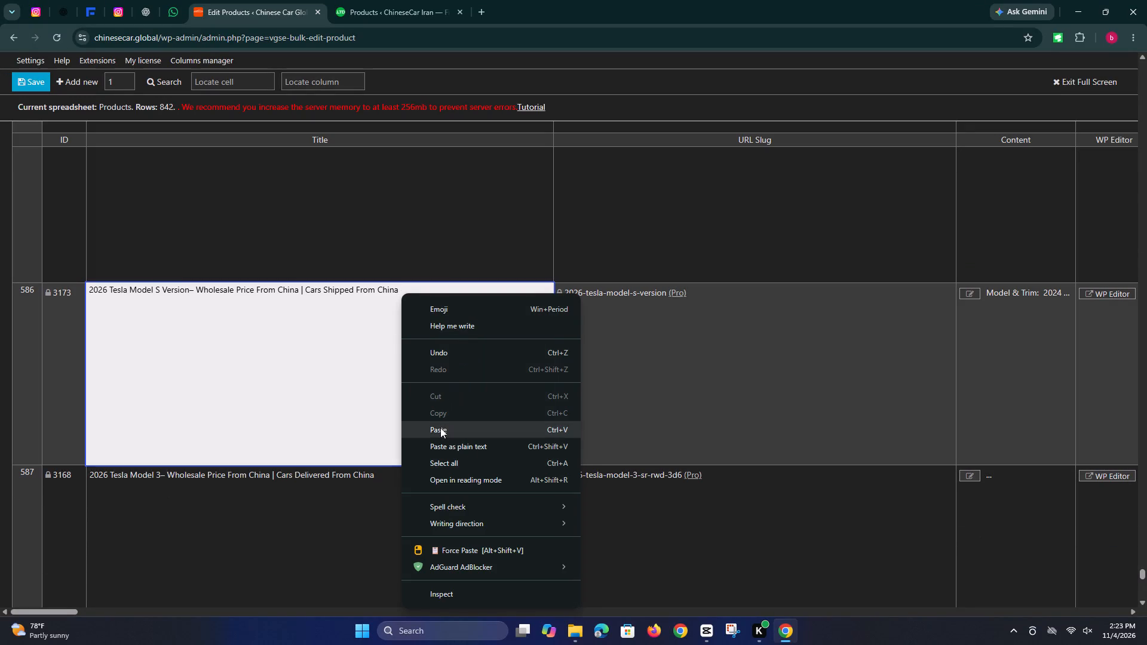
Append " - Chinesecar" to the titles of 2026 Tesla Model 3 and 2026 Tesla Model X Version in rows 587 and 588.
{"action": "scroll", "coordinate": [410, 374], "scroll_direction": "down", "scroll_amount": 3}
{"action": "triple_click", "coordinate": [381, 354]}
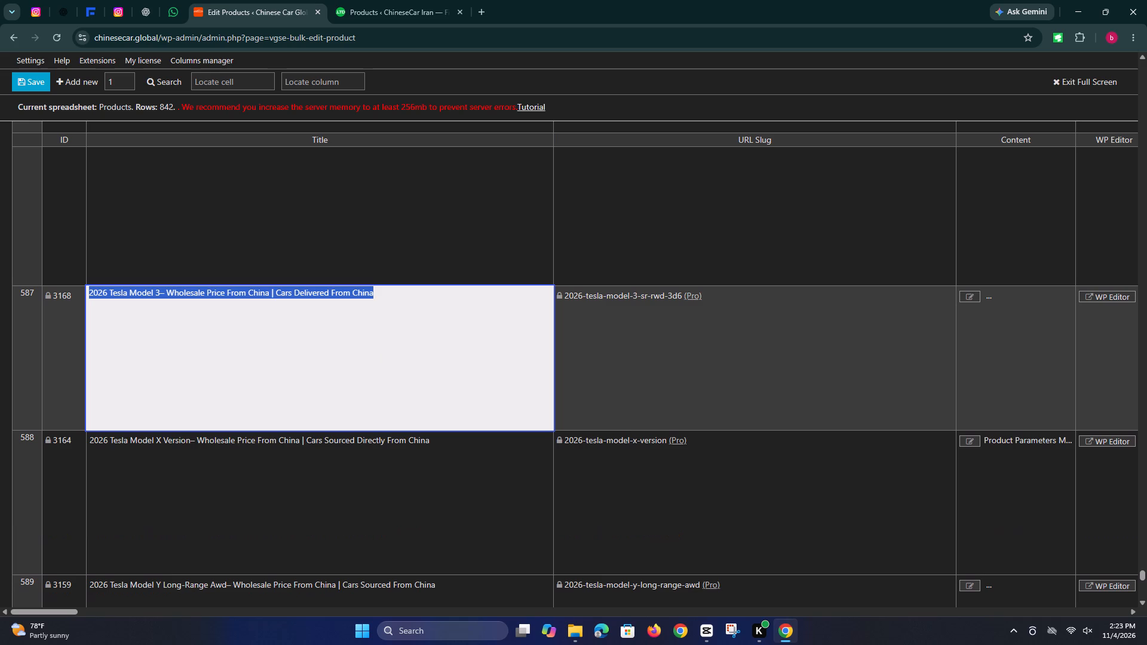
{"action": "left_click", "coordinate": [380, 293]}
{"action": "right_click", "coordinate": [380, 293]}
{"action": "left_click", "coordinate": [414, 423]}
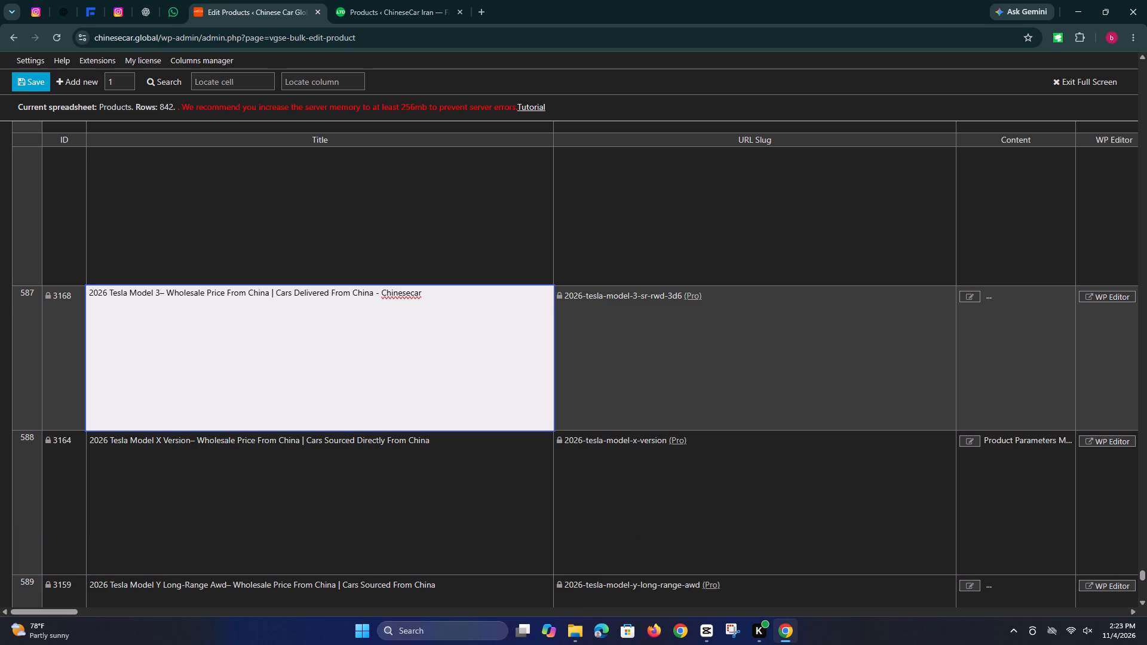
{"action": "scroll", "coordinate": [414, 423], "scroll_direction": "down", "scroll_amount": 5}
{"action": "scroll", "coordinate": [444, 197], "scroll_direction": "up", "scroll_amount": 1}
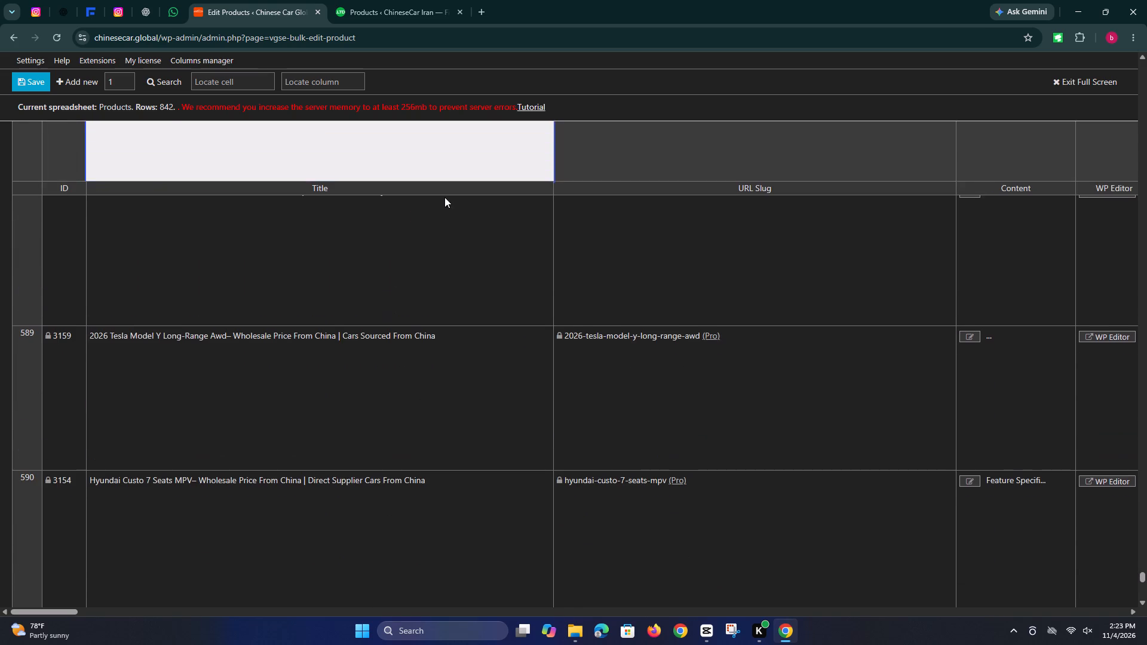
{"action": "triple_click", "coordinate": [432, 235]}
{"action": "right_click", "coordinate": [436, 199]}
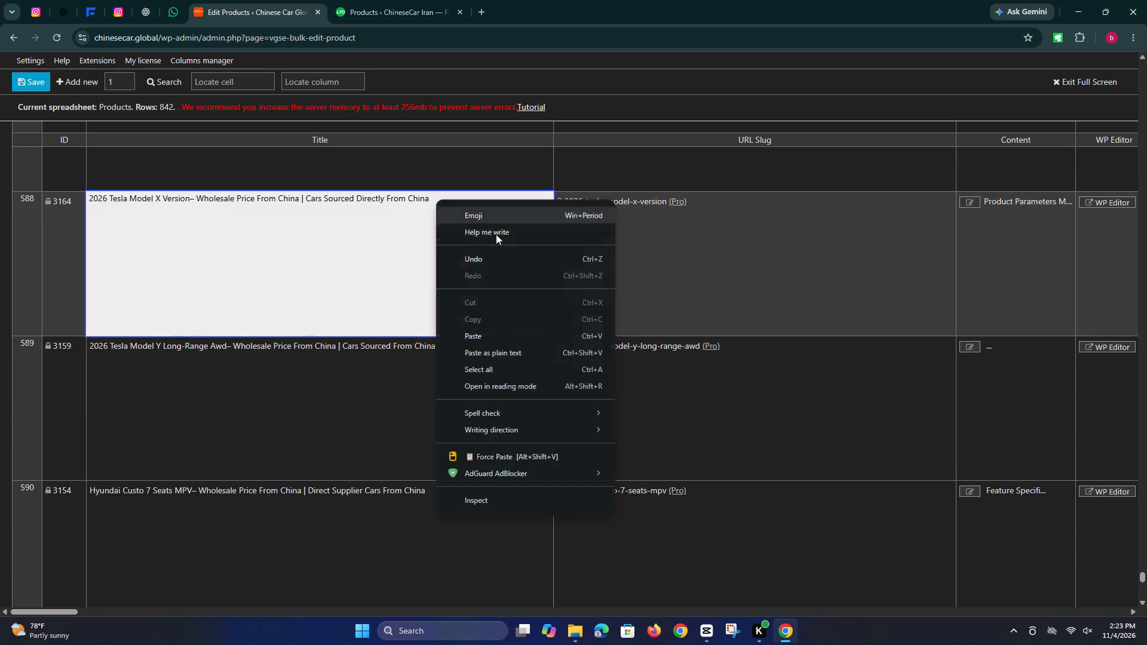
{"action": "left_click", "coordinate": [502, 338]}
Append " - Chinesecar" to the titles of 2026 Tesla Model Y Long-Range Awd and Hyundai Custo 7 Seats MPV in rows 589 and 590.
{"action": "scroll", "coordinate": [419, 311], "scroll_direction": "down", "scroll_amount": 3}
{"action": "triple_click", "coordinate": [424, 223]}
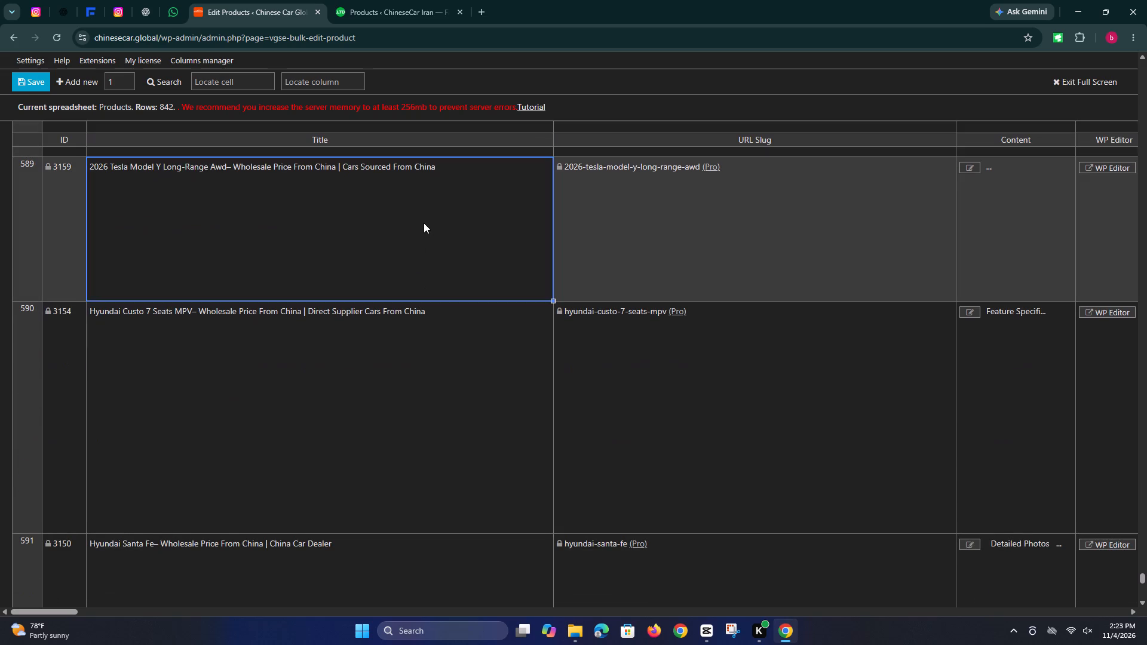
{"action": "right_click", "coordinate": [440, 167]}
{"action": "left_click", "coordinate": [483, 303]}
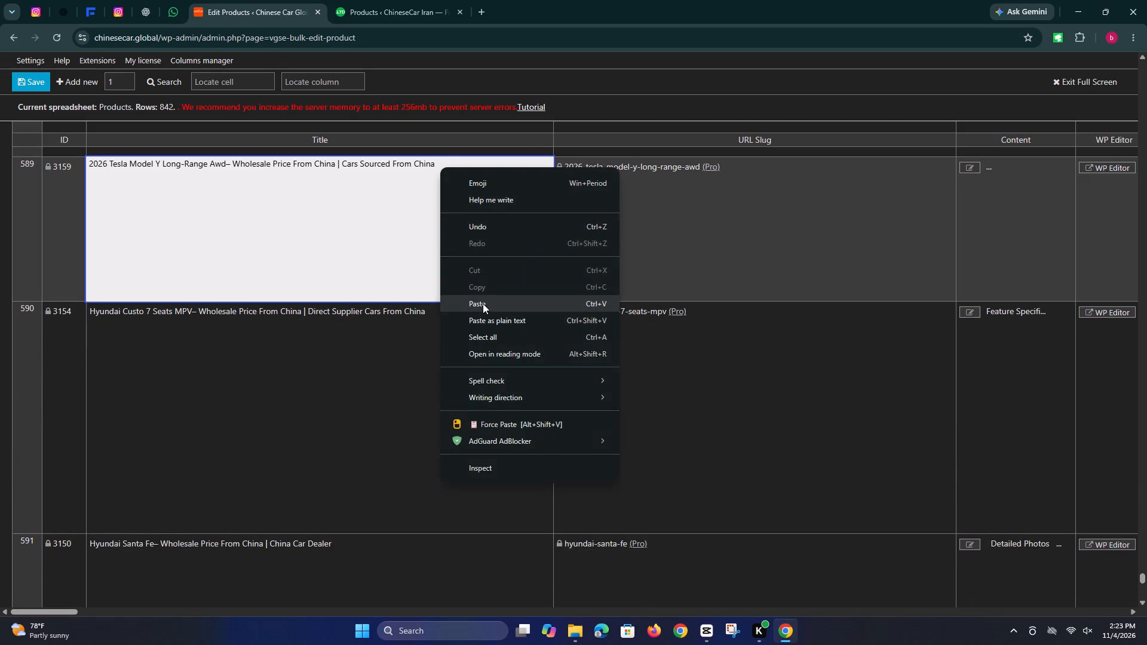
{"action": "triple_click", "coordinate": [438, 333]}
{"action": "left_click", "coordinate": [433, 315]}
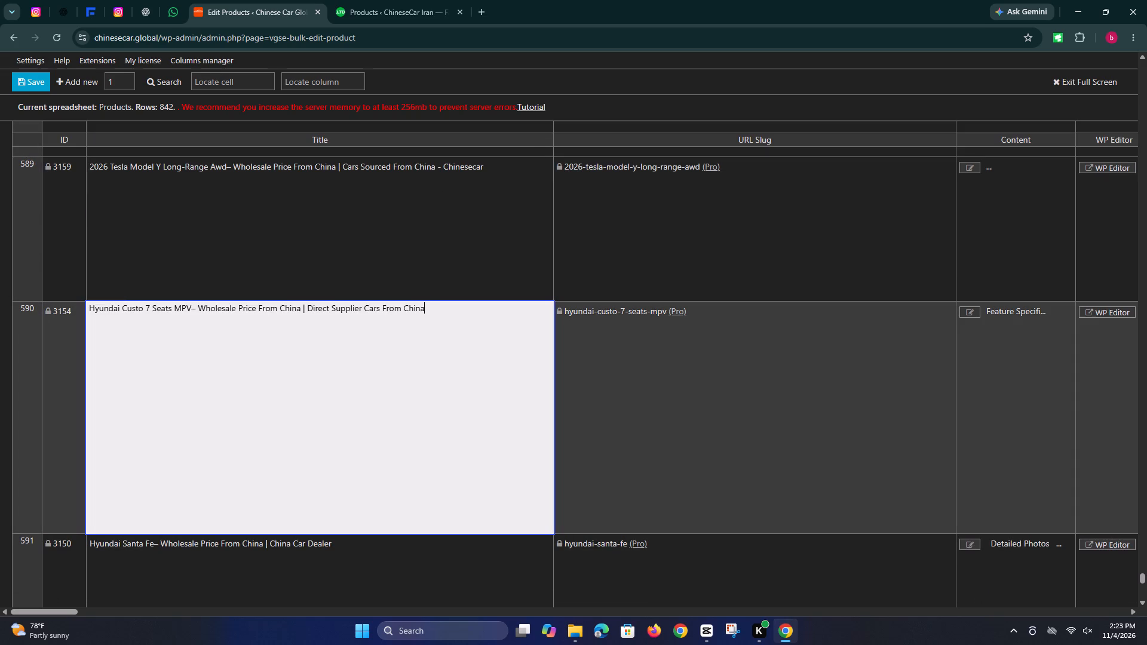
{"action": "right_click", "coordinate": [428, 310]}
{"action": "left_click", "coordinate": [469, 438]}
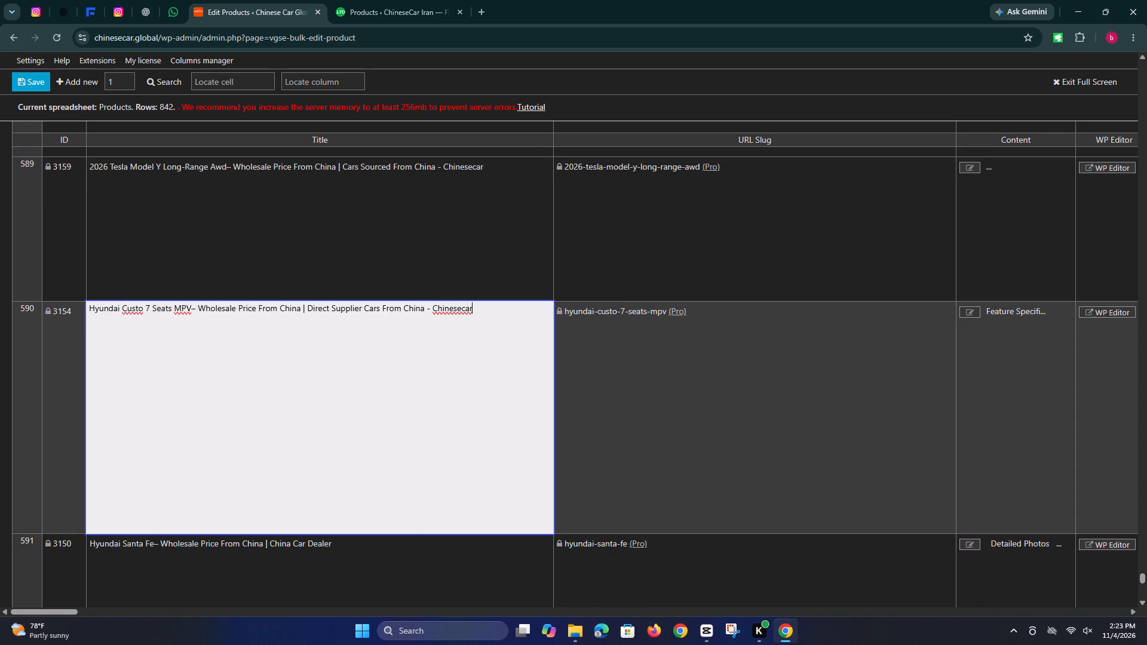
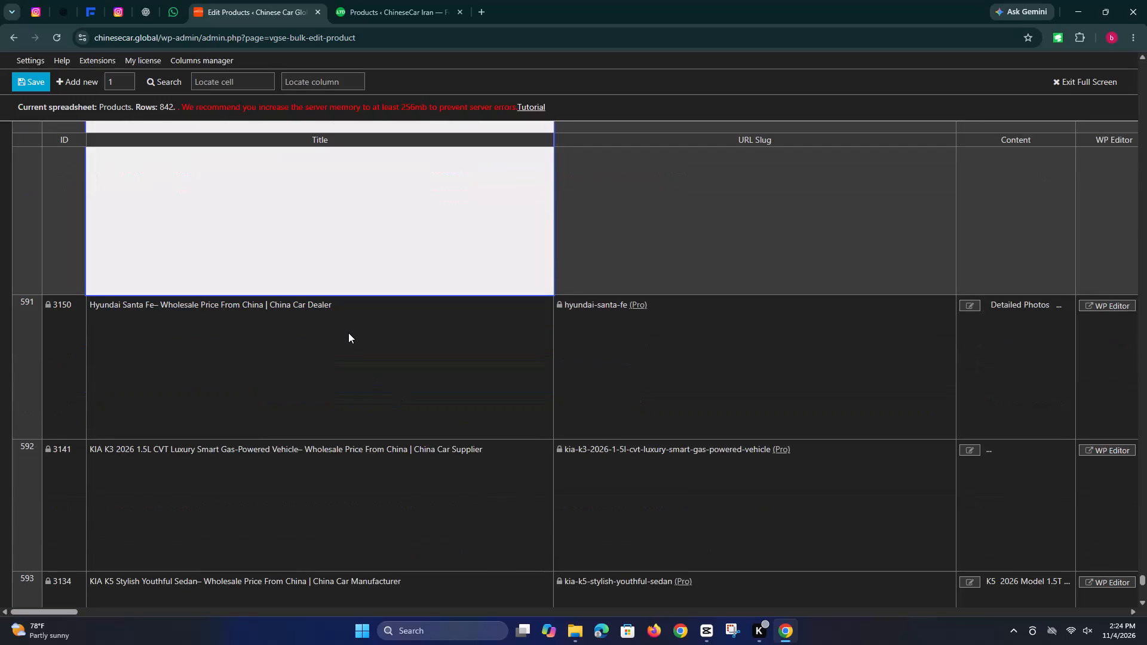
Append " - Chinesecar" to the titles of Hyundai Santa Fe and KIA K3 2026 1.5L CVT in rows 591 and 592.
{"action": "triple_click", "coordinate": [348, 333]}
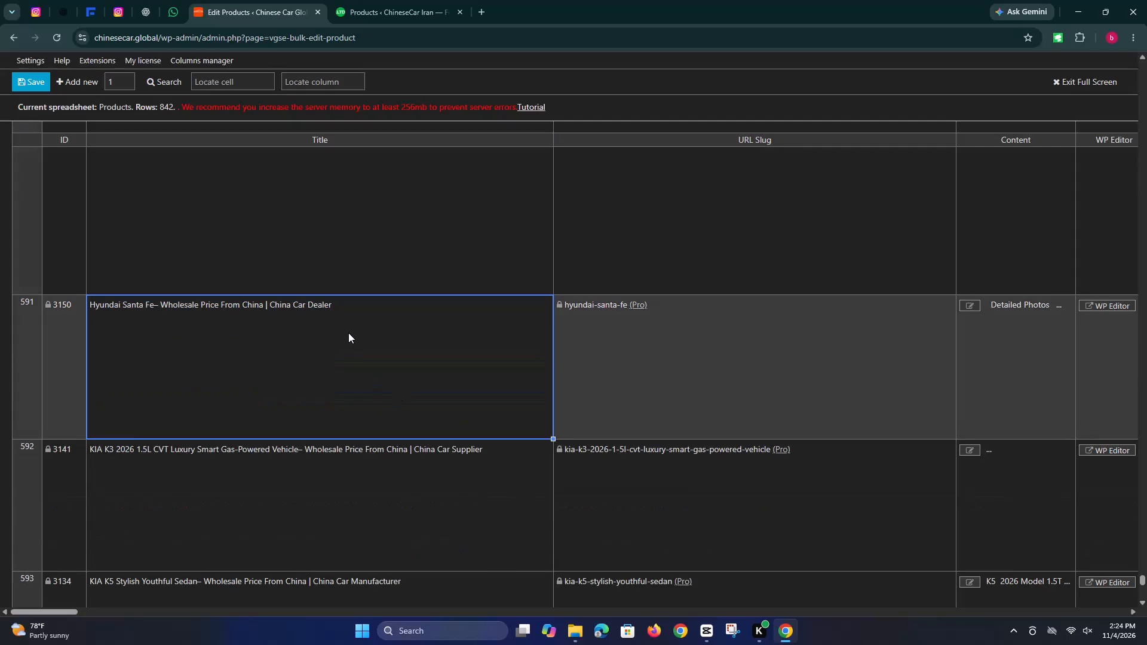
{"action": "right_click", "coordinate": [336, 303]}
{"action": "left_click", "coordinate": [394, 438]}
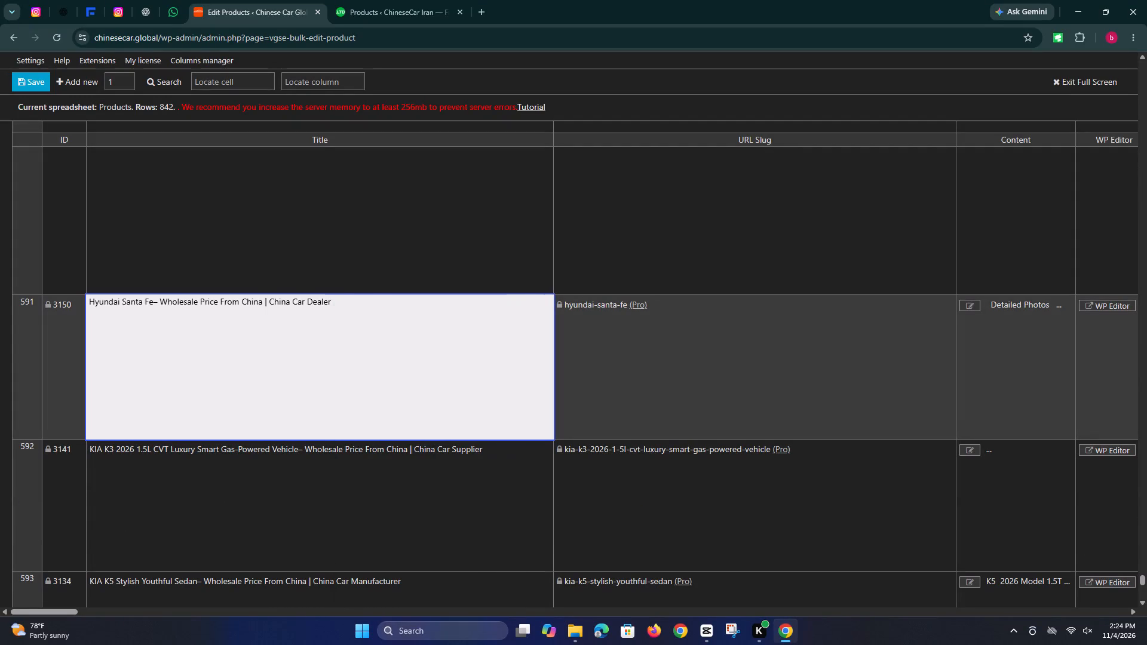
{"action": "scroll", "coordinate": [405, 417], "scroll_direction": "down", "scroll_amount": 1}
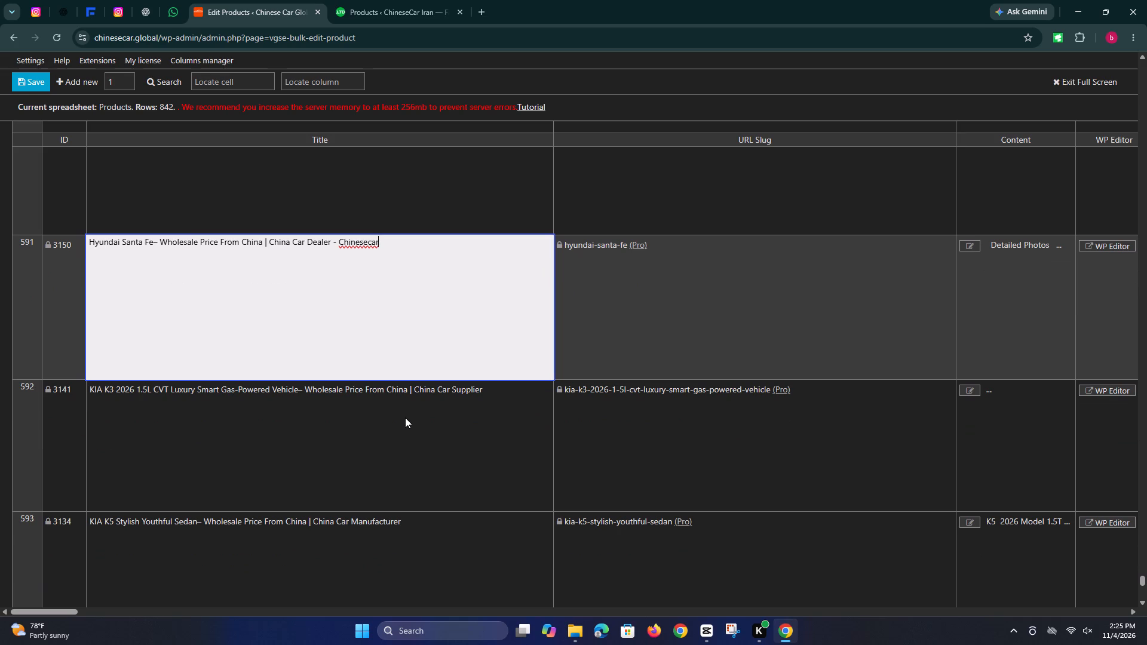
{"action": "scroll", "coordinate": [405, 417], "scroll_direction": "down", "scroll_amount": 1}
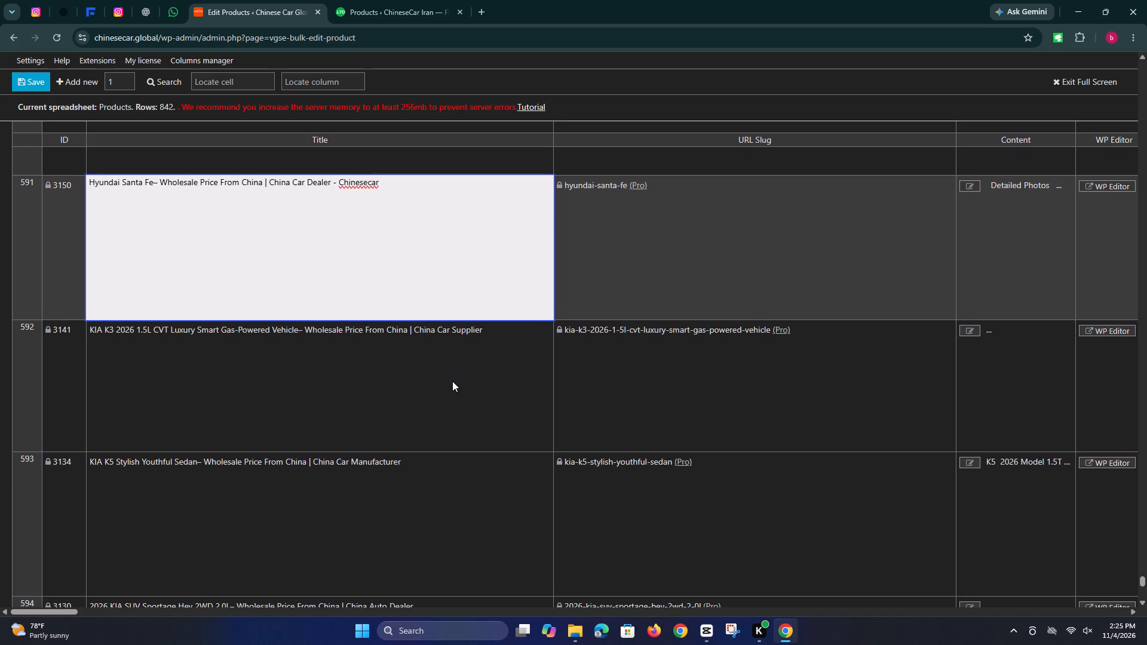
{"action": "double_click", "coordinate": [479, 369]}
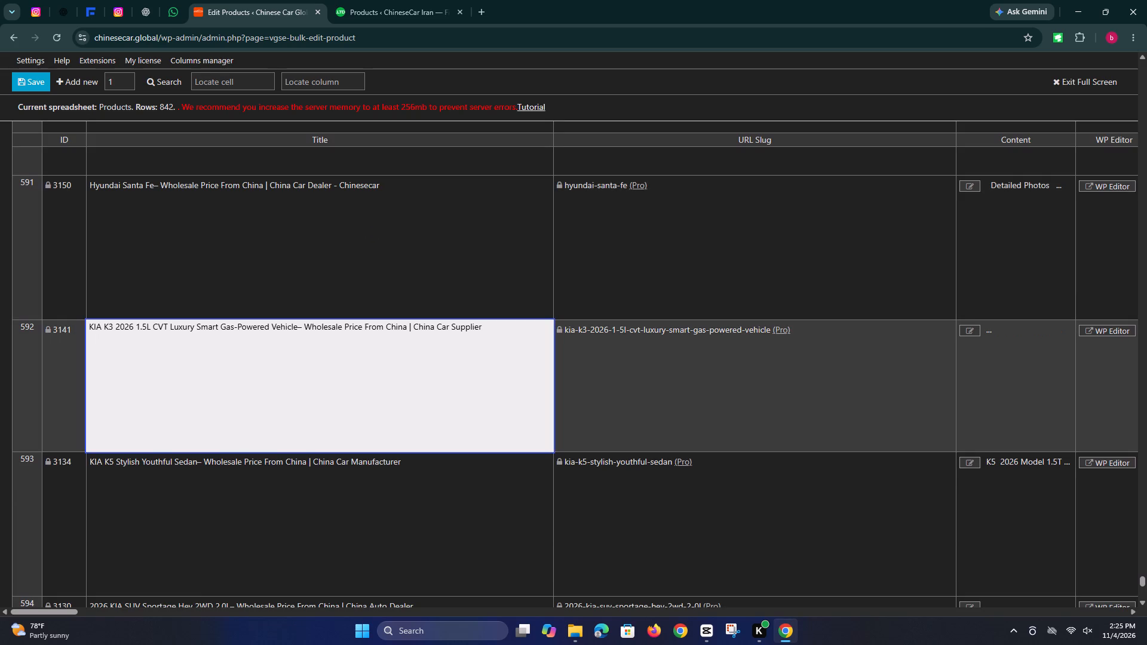
{"action": "right_click", "coordinate": [487, 330]}
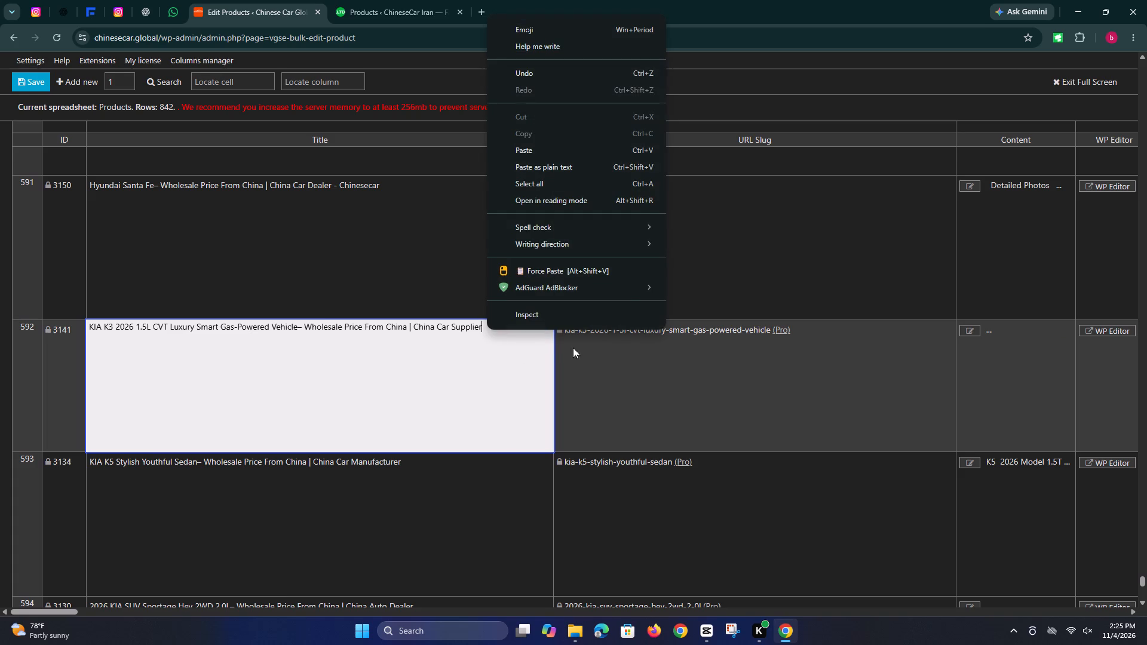
{"action": "left_click", "coordinate": [546, 152]}
Append " - Chinesecar" to the titles of KIA K5 Stylish Youthful Sedan and 2026 KIA SUV Sportage Hev in rows 593 and 594.
{"action": "scroll", "coordinate": [422, 331], "scroll_direction": "down", "scroll_amount": 3}
{"action": "triple_click", "coordinate": [394, 317]}
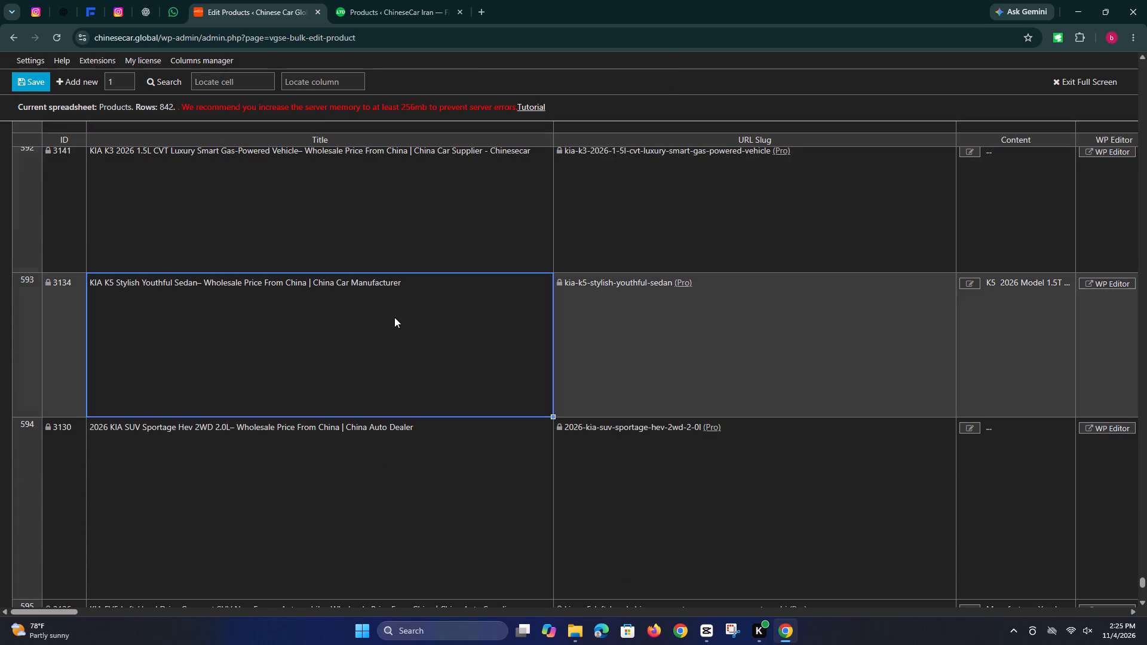
{"action": "right_click", "coordinate": [409, 281]}
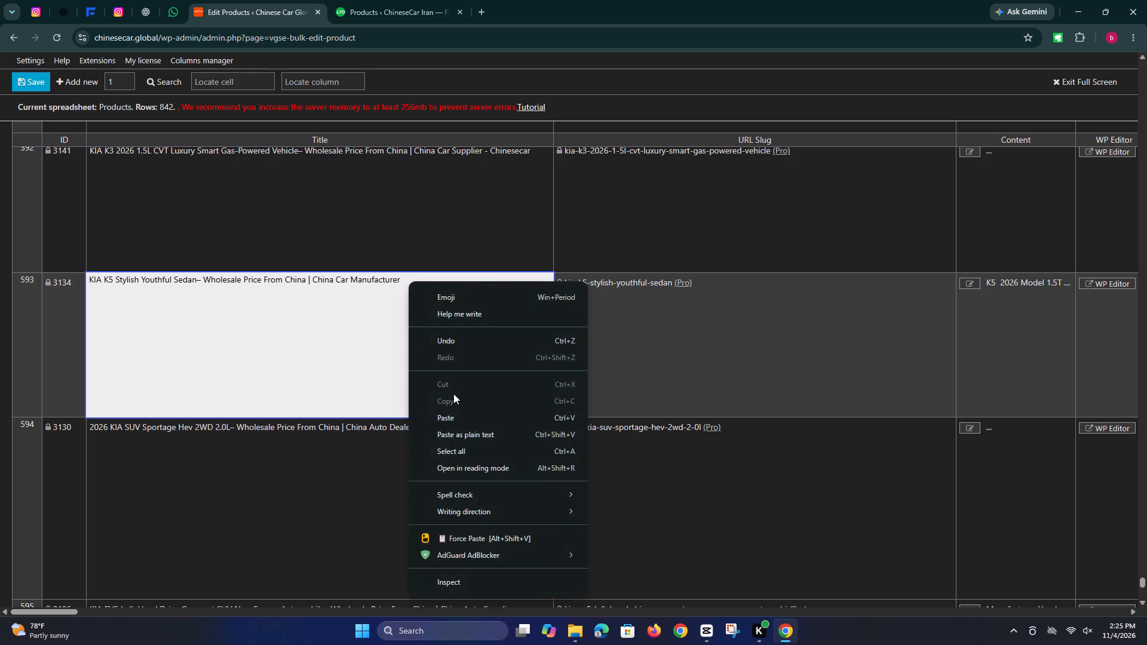
{"action": "left_click", "coordinate": [458, 419]}
{"action": "scroll", "coordinate": [392, 354], "scroll_direction": "down", "scroll_amount": 2}
{"action": "triple_click", "coordinate": [381, 348]}
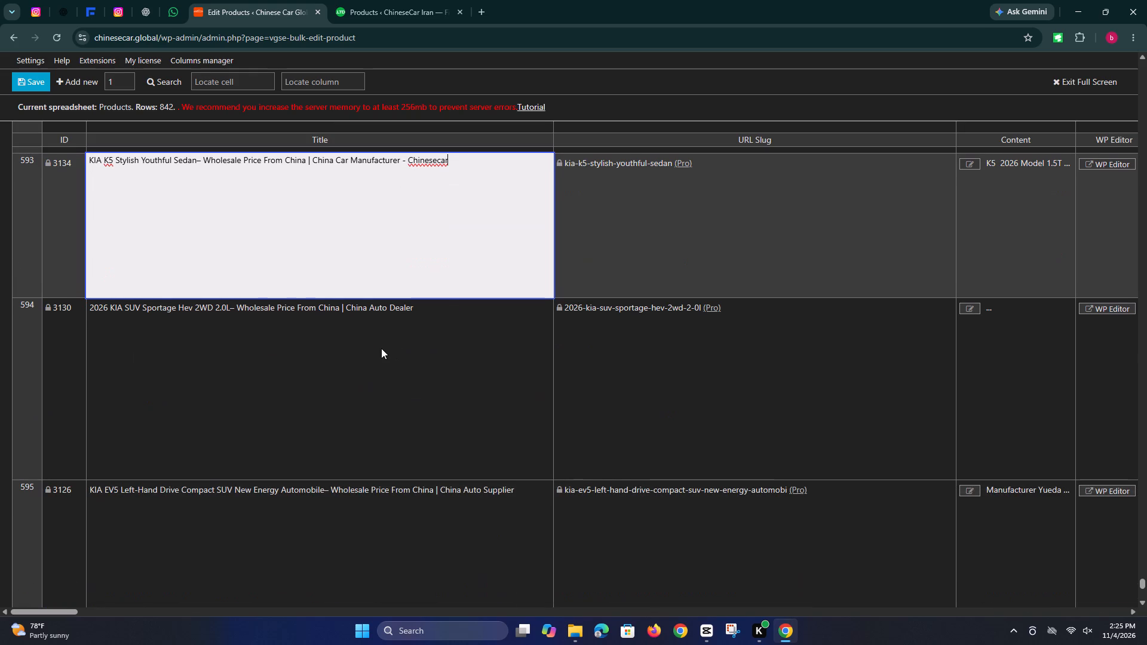
{"action": "right_click", "coordinate": [419, 308]}
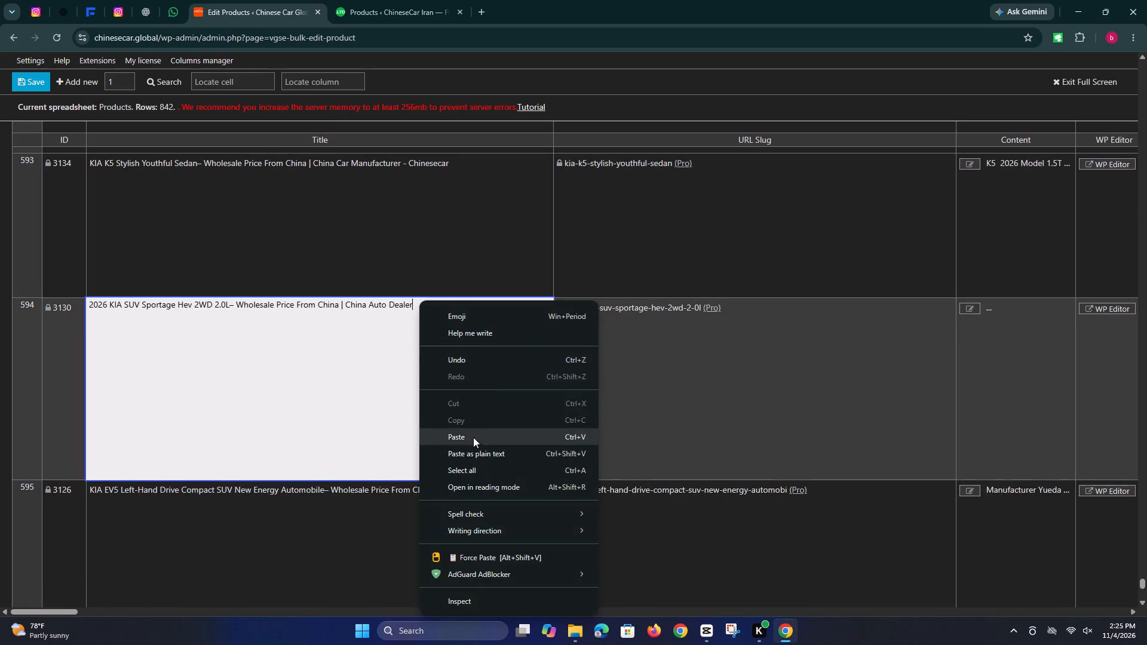
{"action": "left_click", "coordinate": [473, 438]}
Append " - Chinesecar" to the titles of KIA EV5 Left-Hand Drive Compact SUV and Aion Y Plus GAC in rows 595 and 596.
{"action": "scroll", "coordinate": [404, 388], "scroll_direction": "down", "scroll_amount": 3}
{"action": "triple_click", "coordinate": [425, 385]}
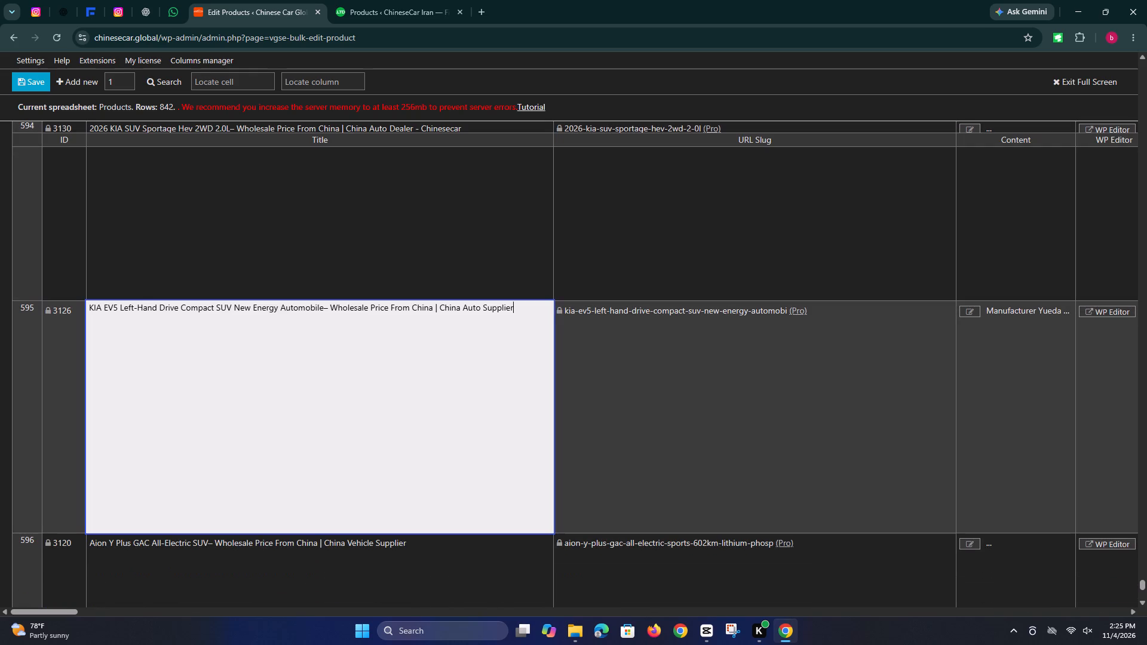
{"action": "right_click", "coordinate": [514, 311]}
{"action": "left_click", "coordinate": [572, 443]}
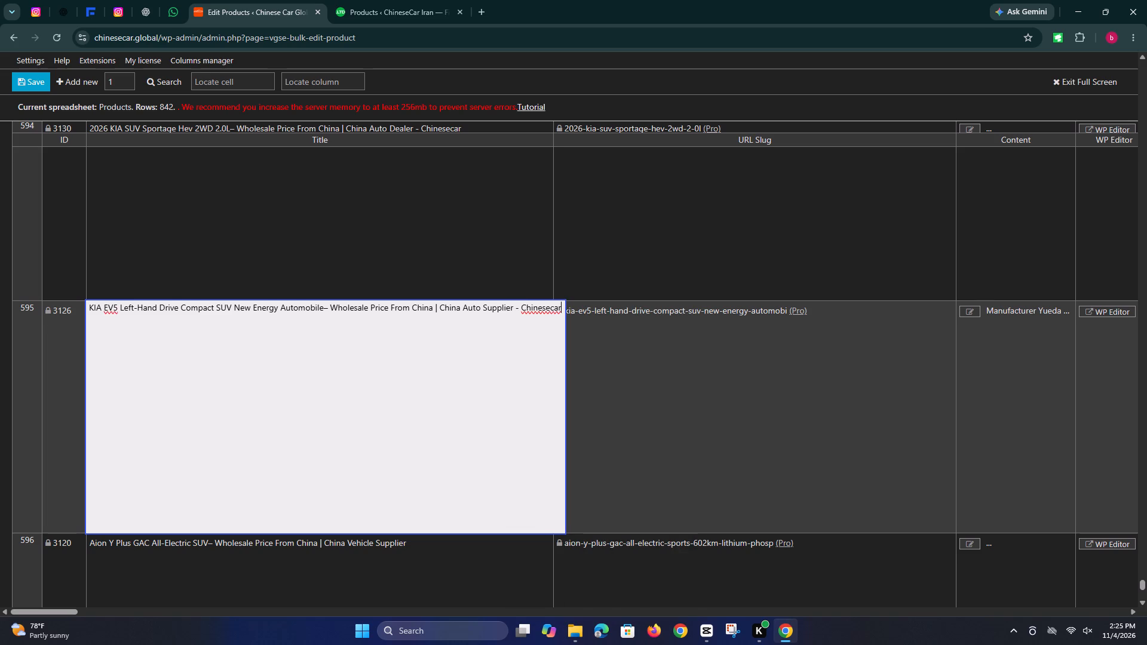
{"action": "scroll", "coordinate": [404, 390], "scroll_direction": "down", "scroll_amount": 3}
{"action": "triple_click", "coordinate": [434, 385]}
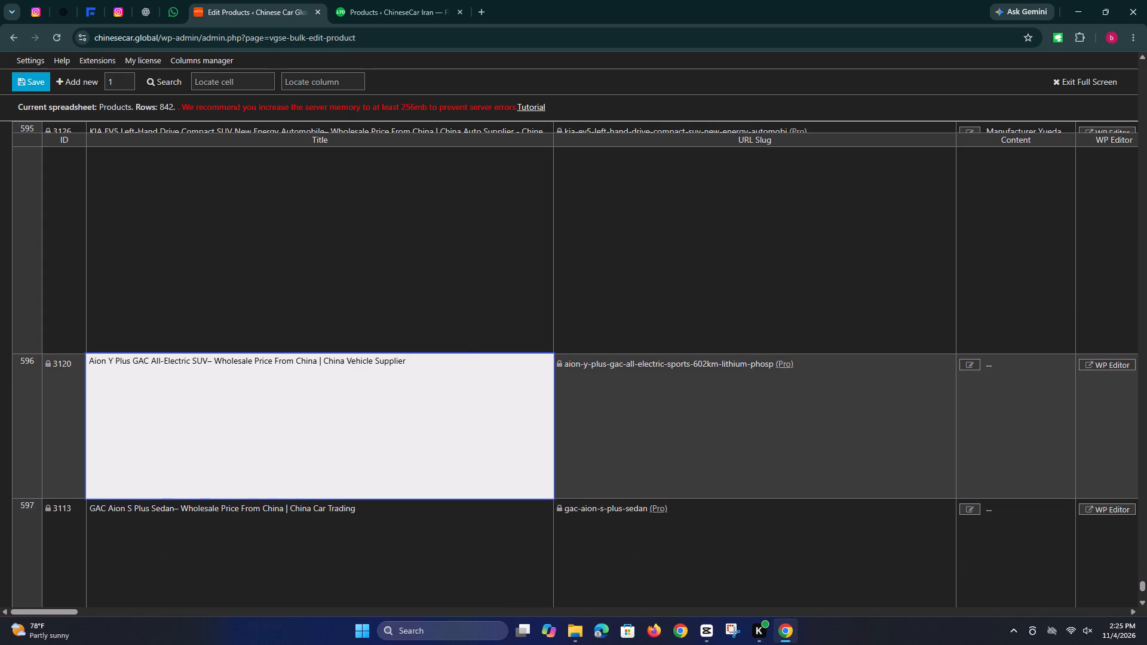
{"action": "right_click", "coordinate": [417, 361]}
{"action": "left_click", "coordinate": [479, 186]}
Append " - Chinesecar" to the titles of GAC Aion S Plus Sedan and GAC Aion V Electric SUV in rows 597 and 598.
{"action": "scroll", "coordinate": [406, 284], "scroll_direction": "down", "scroll_amount": 3}
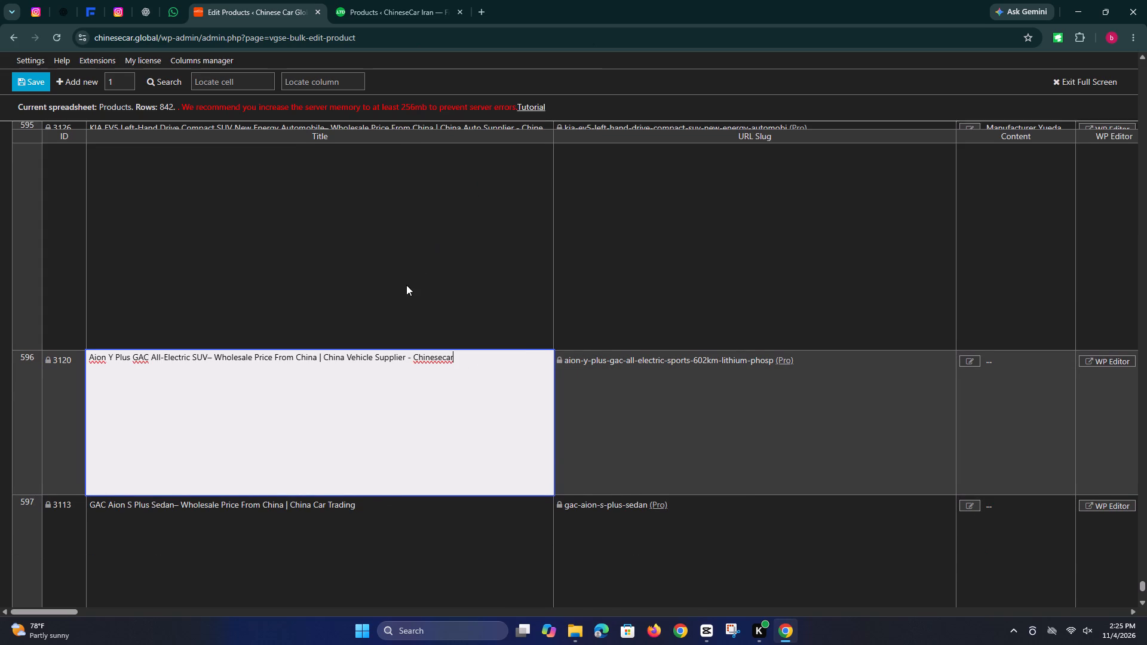
{"action": "scroll", "coordinate": [406, 285], "scroll_direction": "down", "scroll_amount": 1}
{"action": "triple_click", "coordinate": [354, 303]}
{"action": "right_click", "coordinate": [360, 269]}
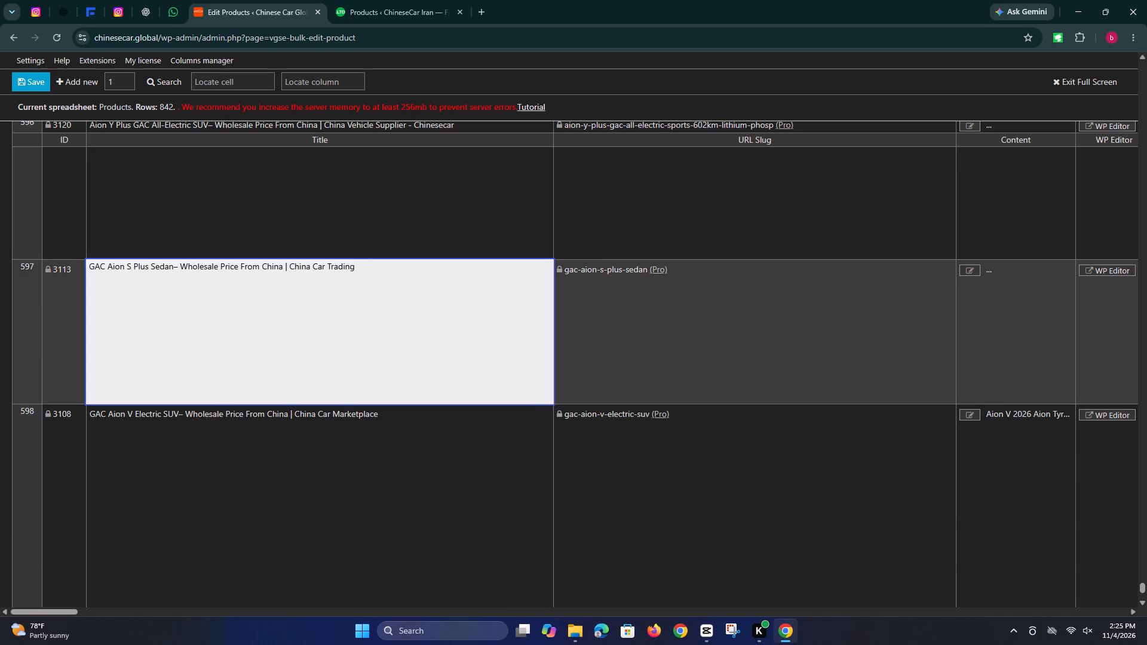
{"action": "left_click", "coordinate": [414, 408]}
{"action": "scroll", "coordinate": [358, 382], "scroll_direction": "down", "scroll_amount": 2}
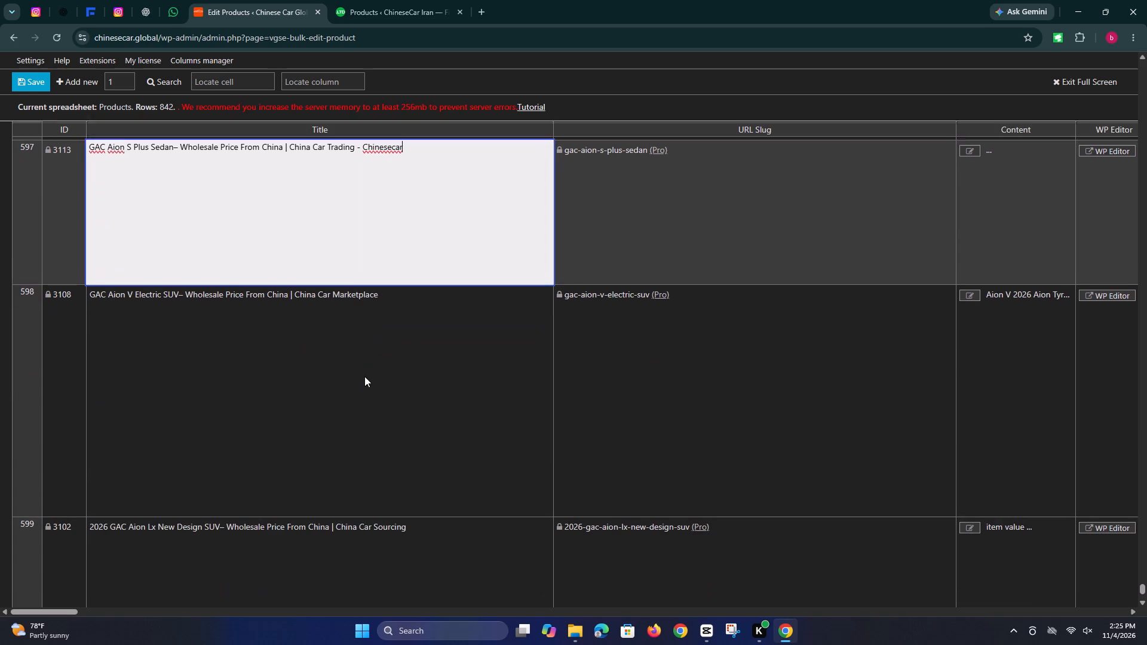
{"action": "triple_click", "coordinate": [389, 360]}
{"action": "right_click", "coordinate": [386, 297]}
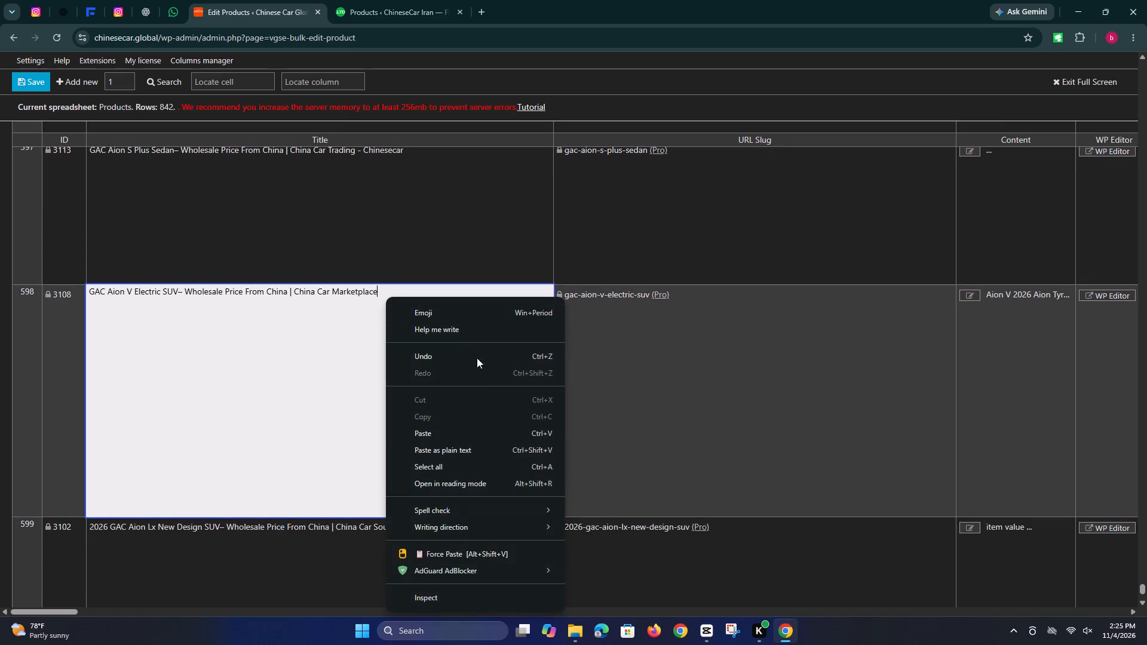
{"action": "left_click", "coordinate": [461, 434]}
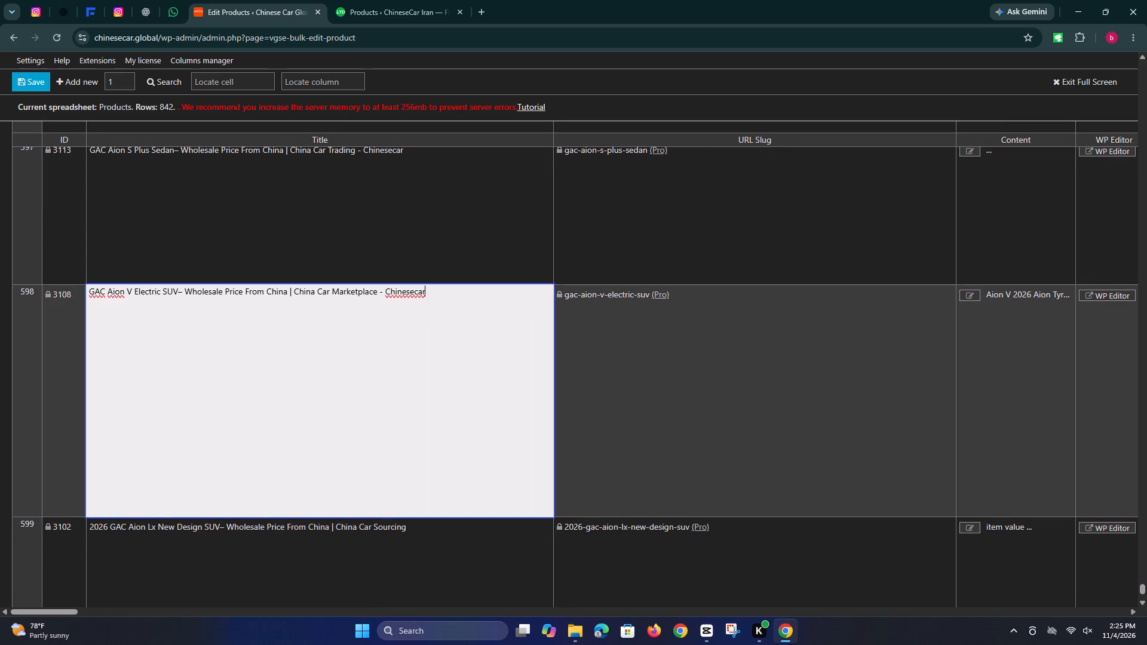
Append " - Chinesecar" to the titles of 2026 GAC Aion Lx New Design SUV and Aion Hyper Gt 2026 in rows 599 and 600.
{"action": "scroll", "coordinate": [461, 434], "scroll_direction": "down", "scroll_amount": 2}
{"action": "triple_click", "coordinate": [396, 433]}
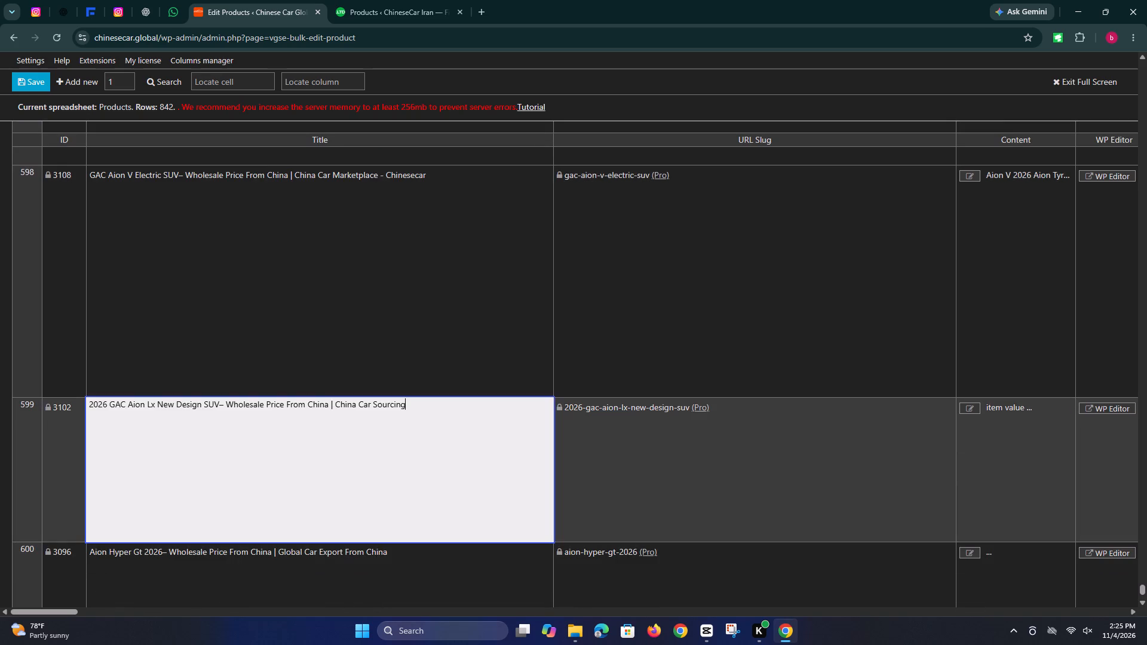
{"action": "right_click", "coordinate": [416, 407]}
{"action": "left_click", "coordinate": [453, 225]}
{"action": "scroll", "coordinate": [257, 360], "scroll_direction": "down", "scroll_amount": 3}
{"action": "double_click", "coordinate": [388, 408]}
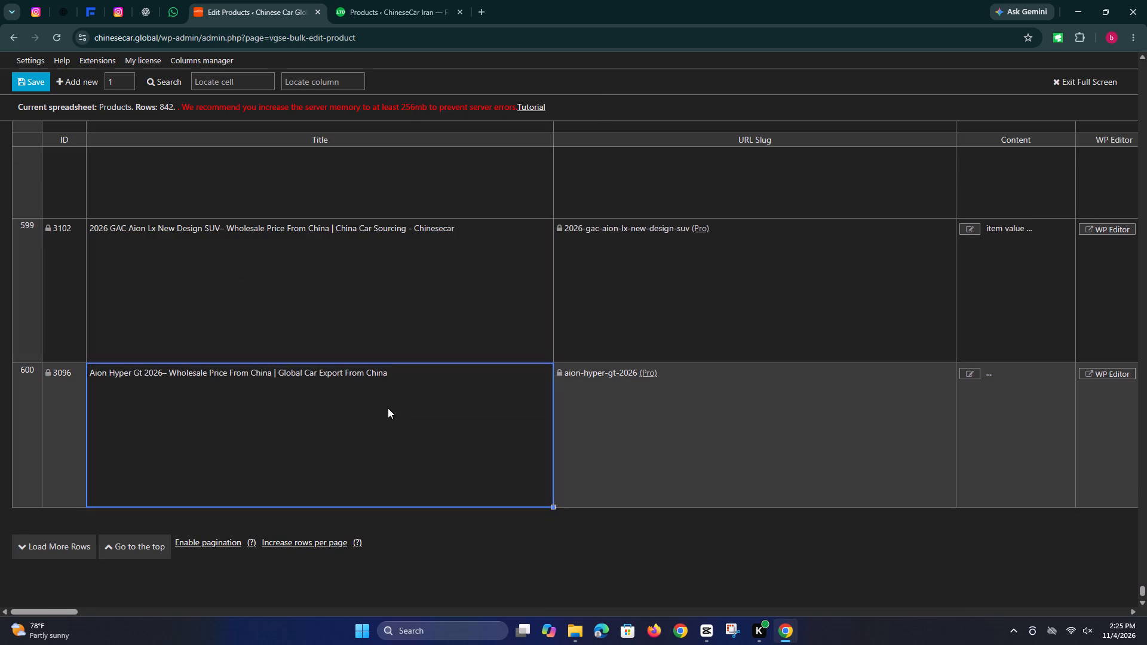
{"action": "right_click", "coordinate": [397, 373]}
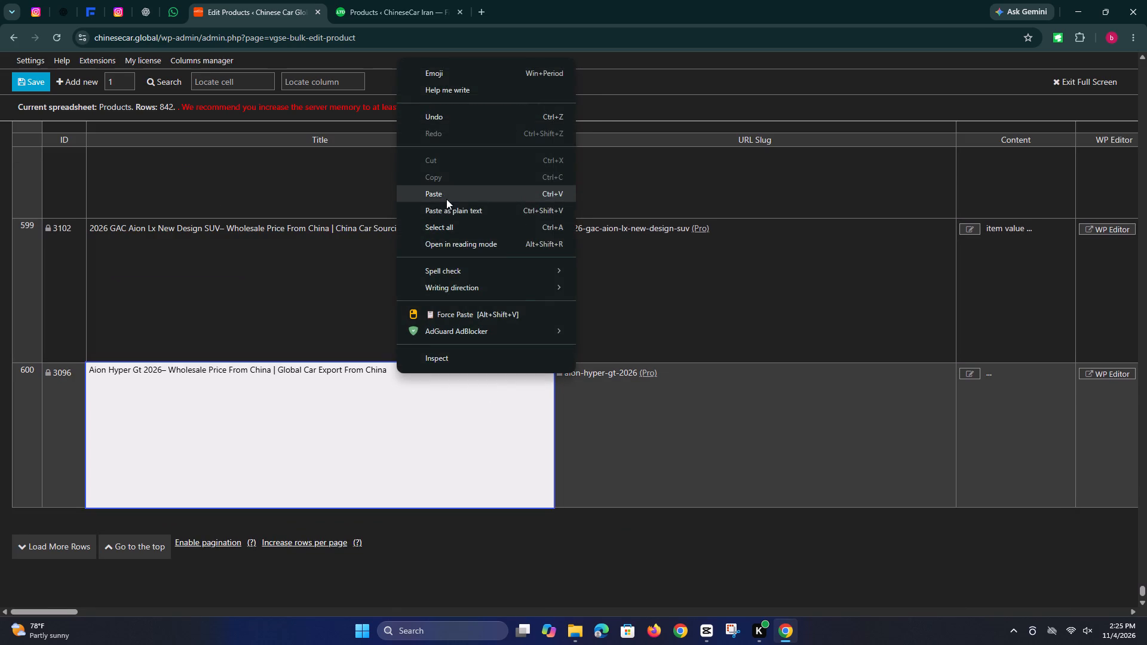
{"action": "left_click", "coordinate": [446, 199]}
Save the edited product titles in the spreadsheet.
{"action": "left_click", "coordinate": [27, 81]}
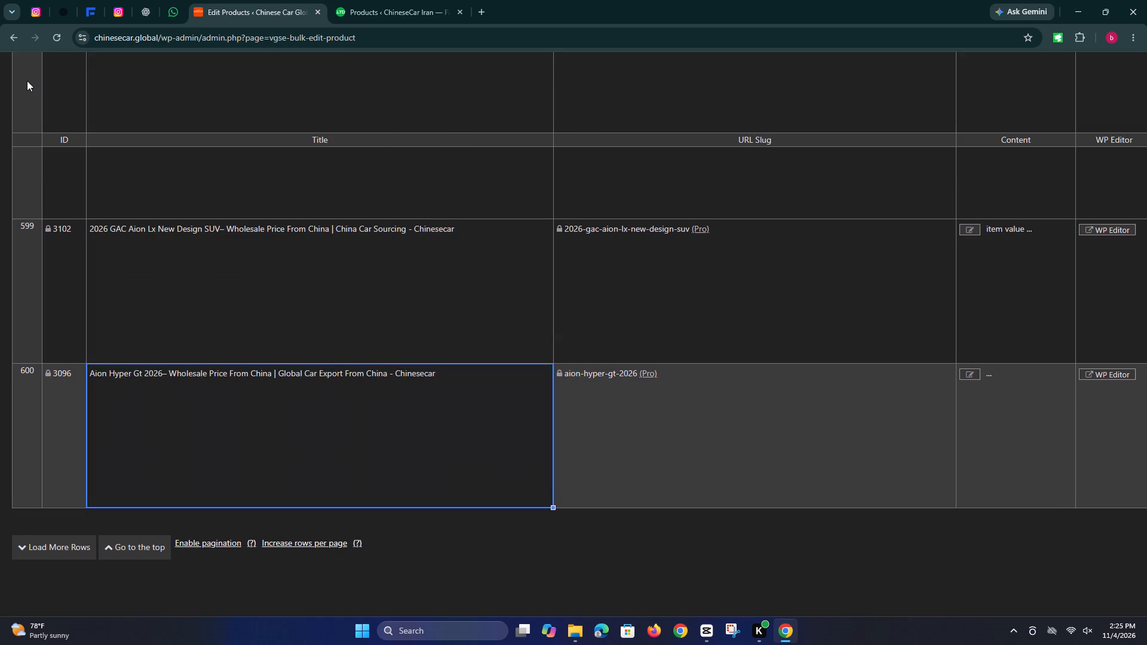
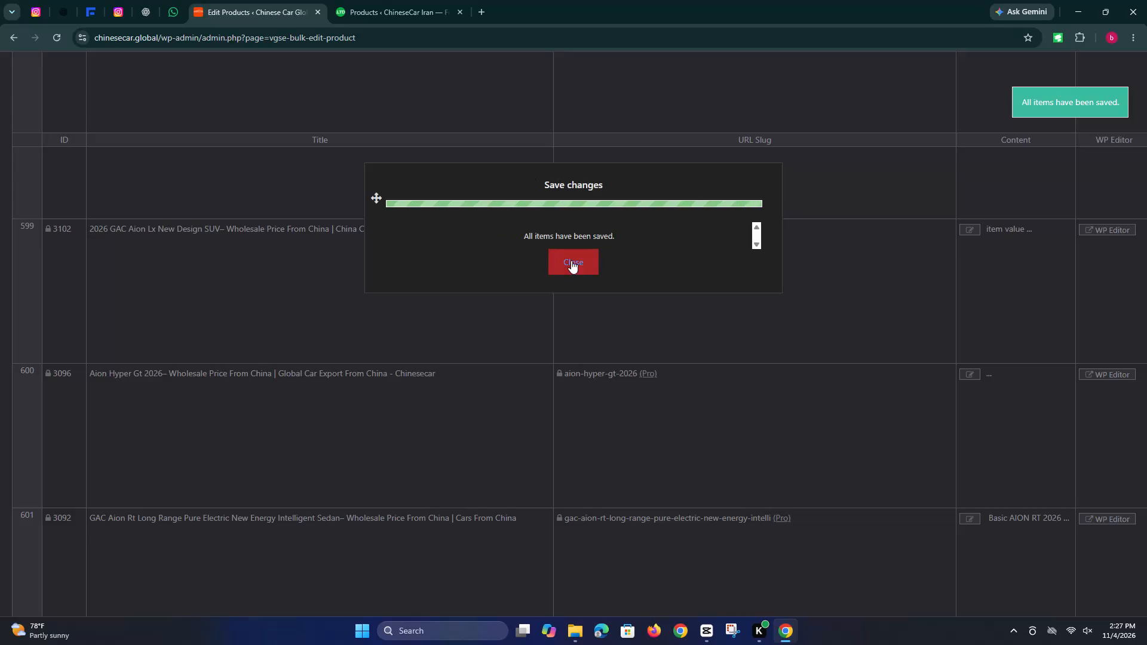
Close the completed save changes dialog.
{"action": "left_click", "coordinate": [573, 259]}
Append " - Chinesecar" to the titles of GAC Aion Rt Long Range Sedan and GAC Trumpchi E8 Phev MPV in rows 601 and 602.
{"action": "scroll", "coordinate": [483, 332], "scroll_direction": "down", "scroll_amount": 4}
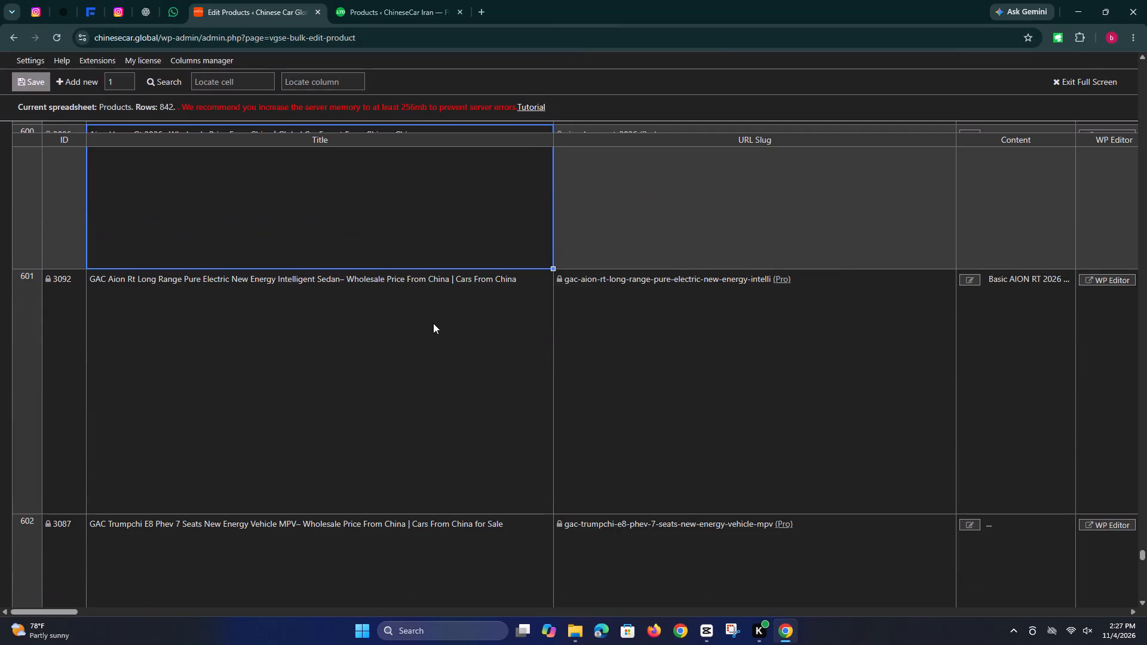
{"action": "triple_click", "coordinate": [433, 323]}
{"action": "left_click", "coordinate": [519, 275]}
{"action": "right_click", "coordinate": [519, 278]}
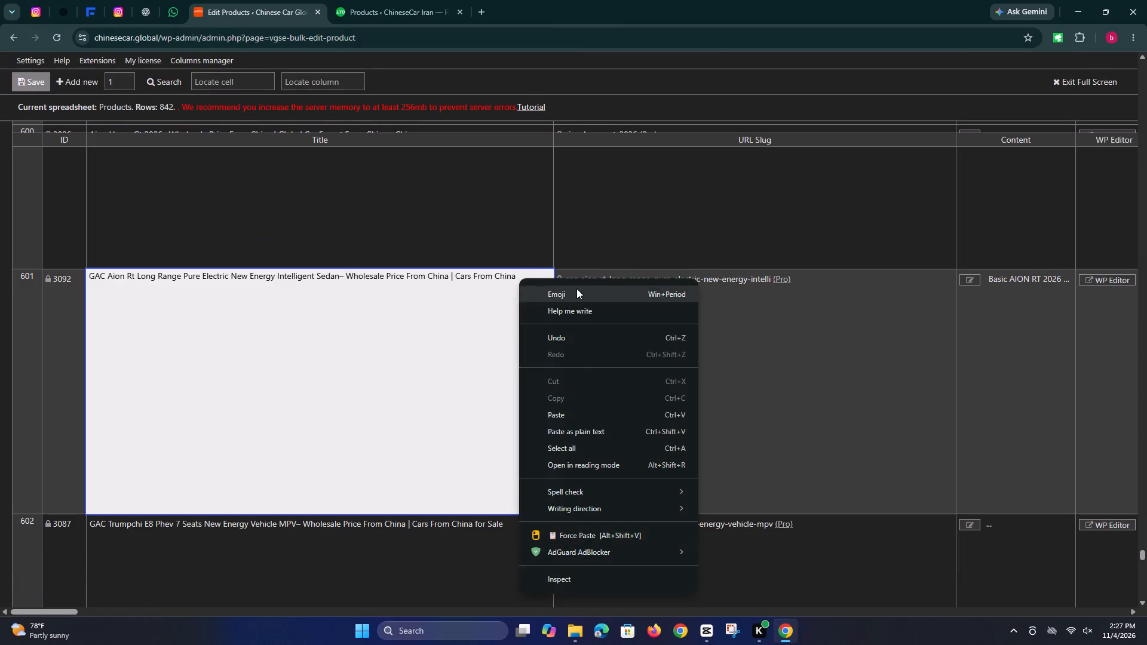
{"action": "left_click", "coordinate": [577, 414]}
{"action": "scroll", "coordinate": [448, 361], "scroll_direction": "down", "scroll_amount": 3}
{"action": "double_click", "coordinate": [484, 374]}
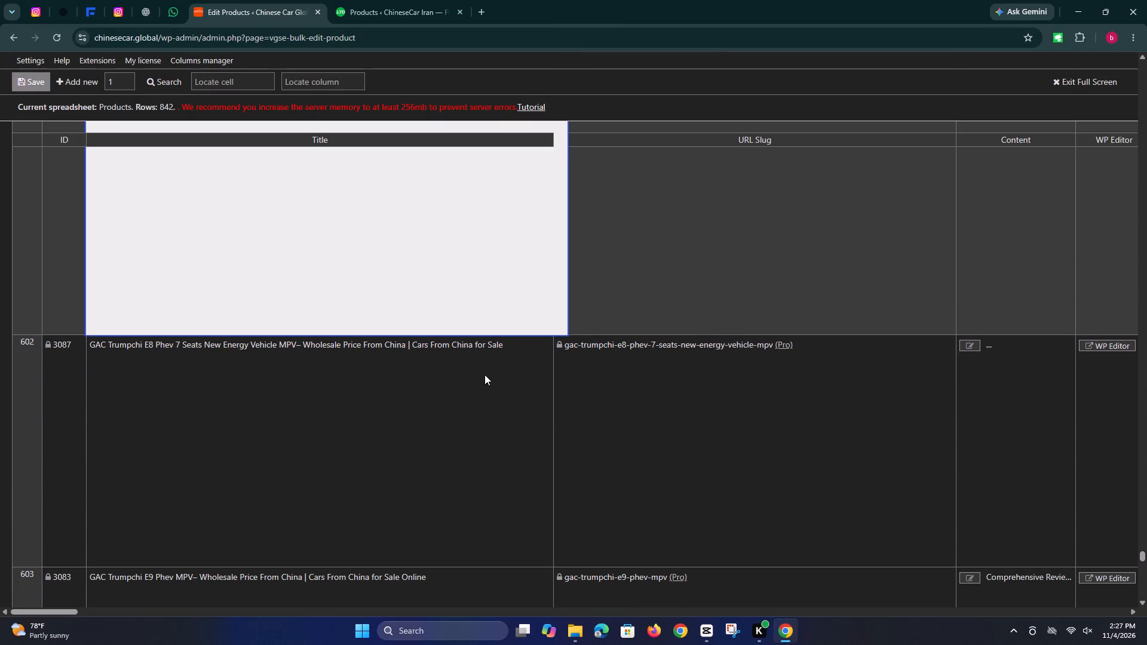
{"action": "left_click", "coordinate": [484, 374]}
{"action": "right_click", "coordinate": [507, 346]}
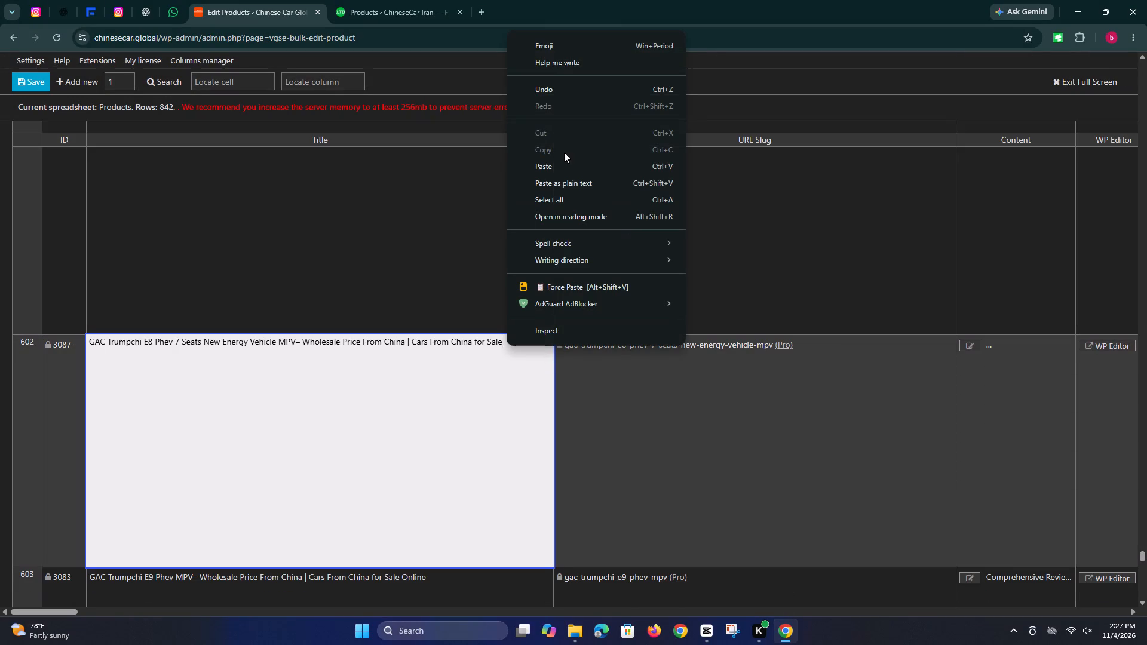
{"action": "left_click", "coordinate": [563, 168]}
Append " - Chinesecar" to the titles of GAC Trumpchi E9 Phev MPV and GAC Trumpchi Empow in rows 603 and 604.
{"action": "scroll", "coordinate": [466, 309], "scroll_direction": "down", "scroll_amount": 4}
{"action": "double_click", "coordinate": [424, 362]}
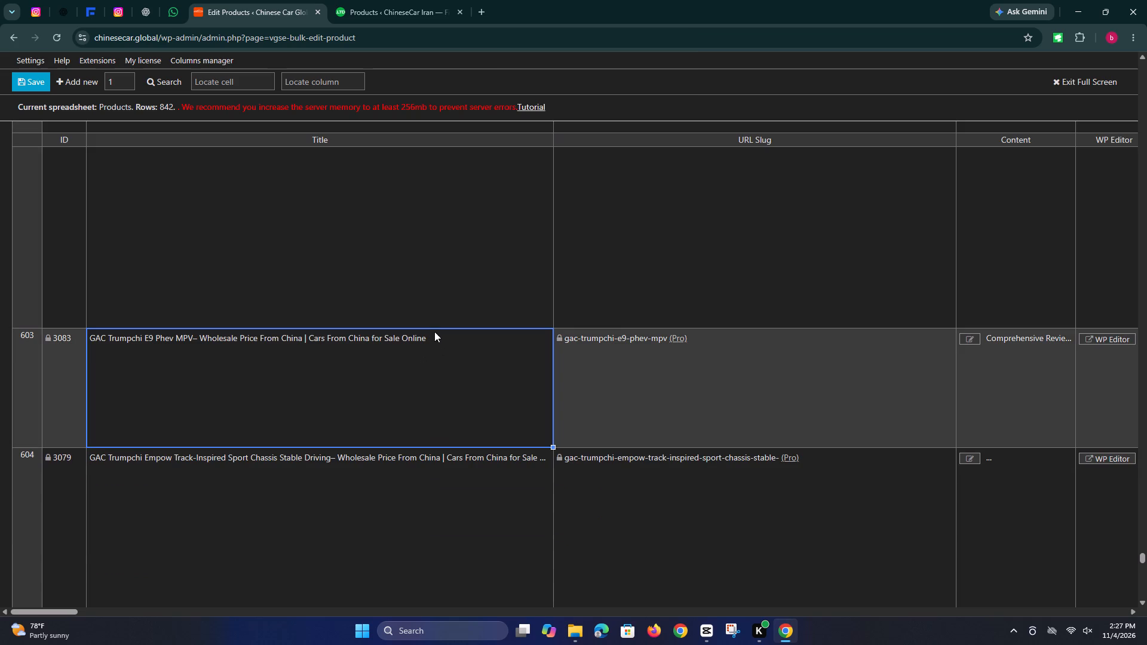
{"action": "double_click", "coordinate": [434, 339]}
{"action": "right_click", "coordinate": [431, 337]}
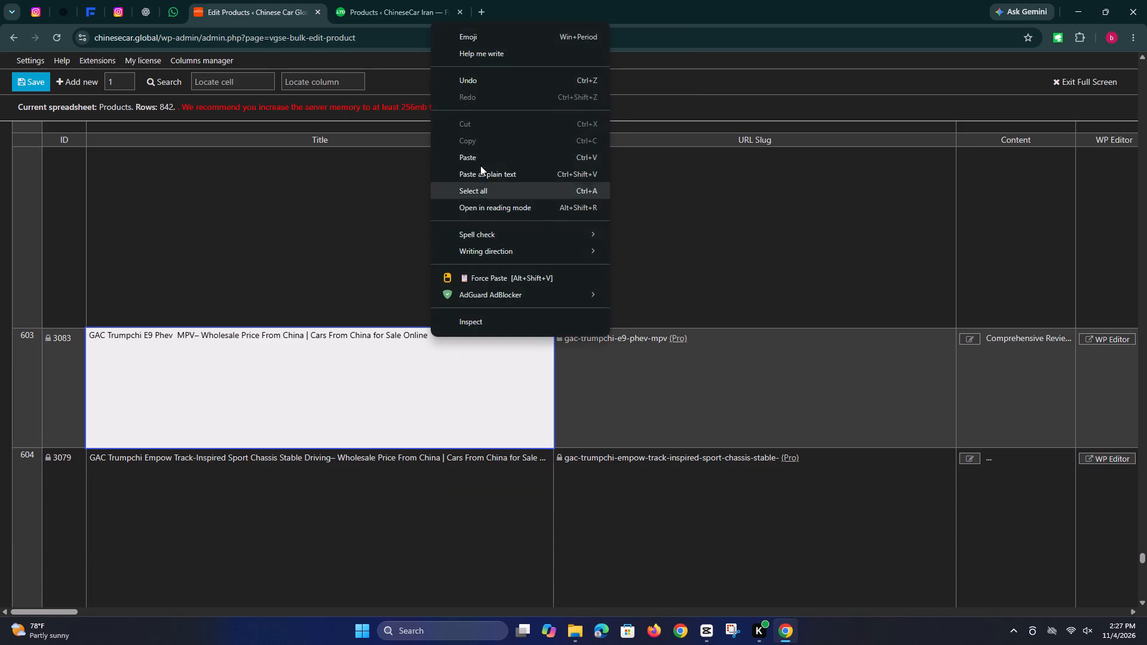
{"action": "left_click", "coordinate": [486, 160]}
{"action": "scroll", "coordinate": [403, 226], "scroll_direction": "down", "scroll_amount": 4}
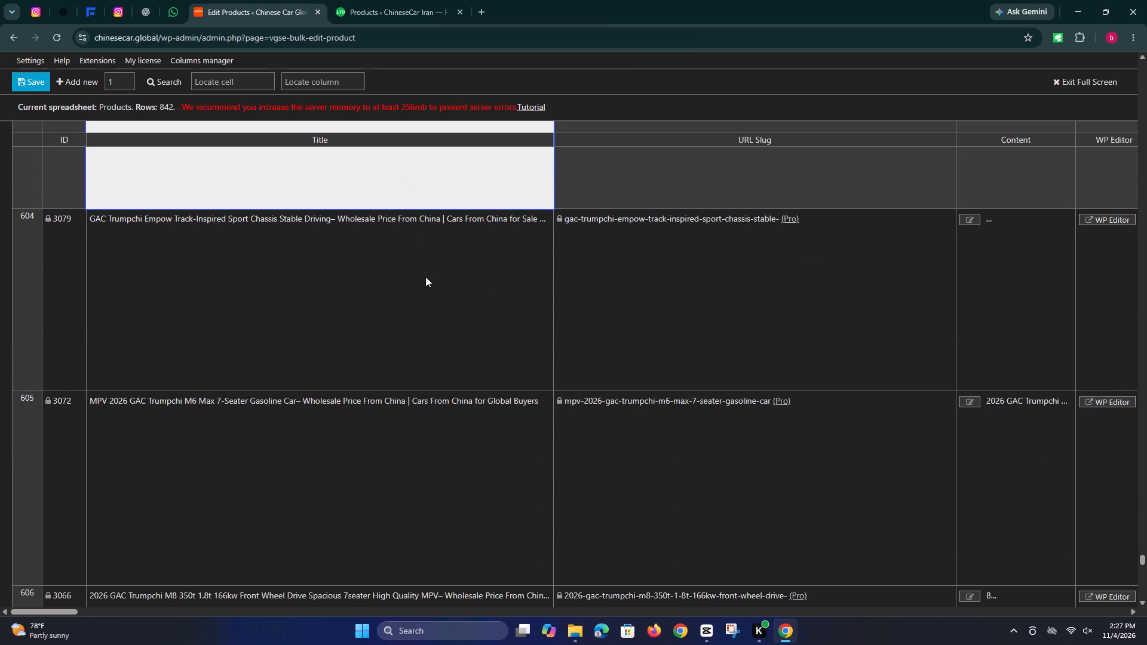
{"action": "triple_click", "coordinate": [425, 277]}
{"action": "left_click", "coordinate": [428, 276]}
{"action": "right_click", "coordinate": [134, 229]}
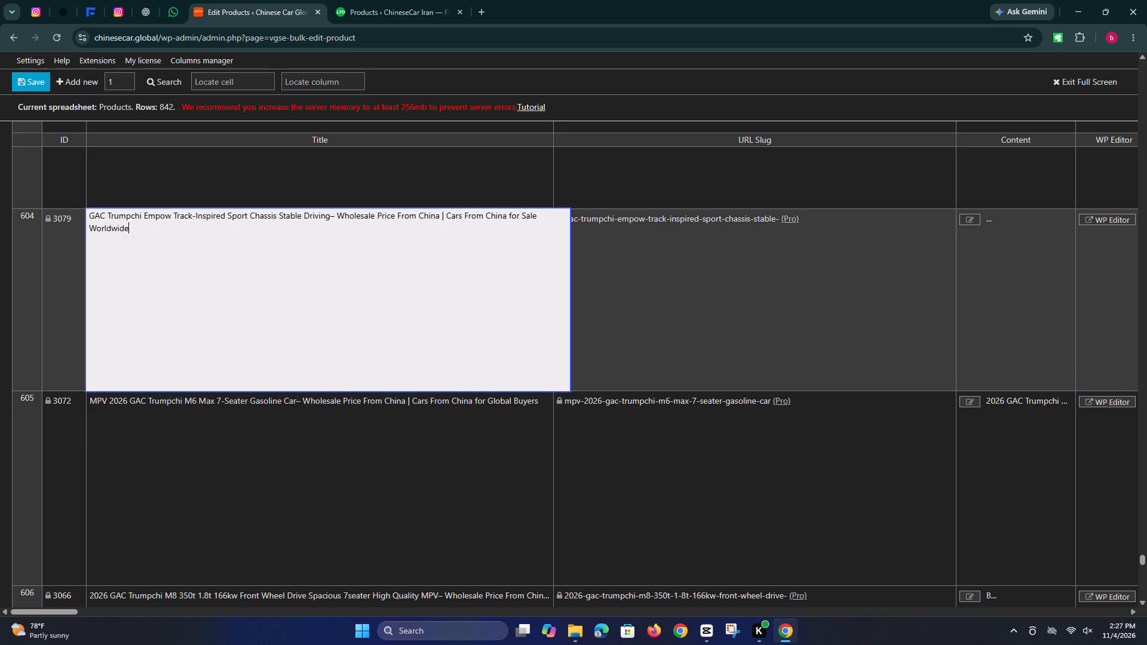
{"action": "left_click", "coordinate": [170, 364]}
Append " - Chinesecar" to the titles of GAC Trumpchi M6 Max and GAC Trumpchi M8 350t in rows 605 and 606.
{"action": "scroll", "coordinate": [282, 337], "scroll_direction": "down", "scroll_amount": 2}
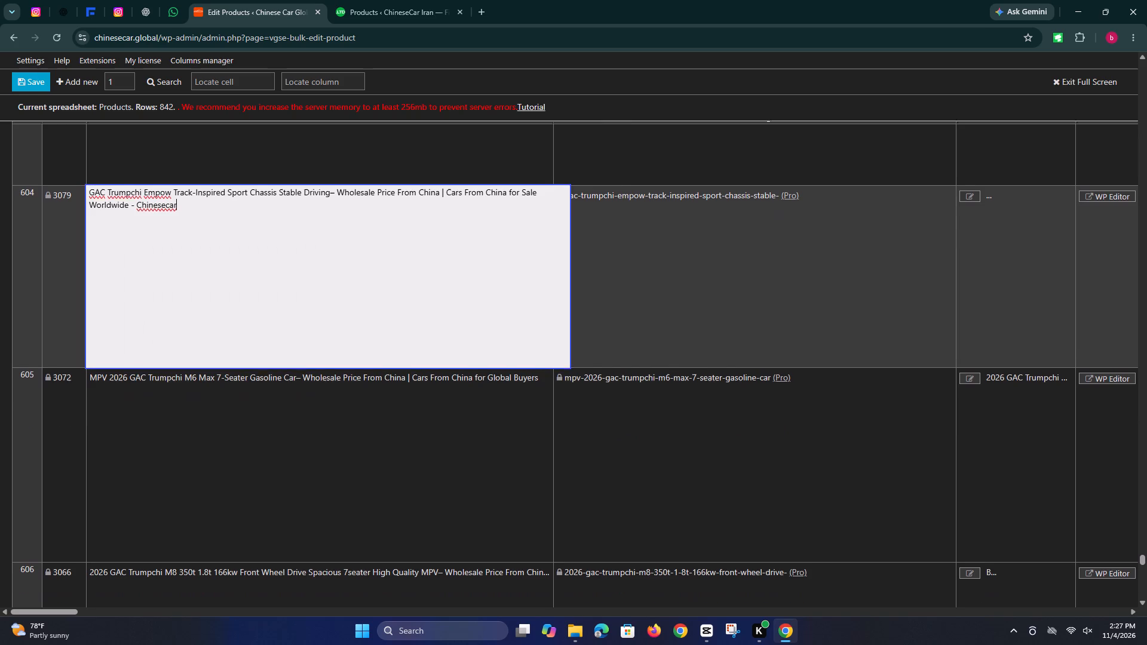
{"action": "scroll", "coordinate": [282, 337], "scroll_direction": "down", "scroll_amount": 1}
{"action": "triple_click", "coordinate": [282, 328]}
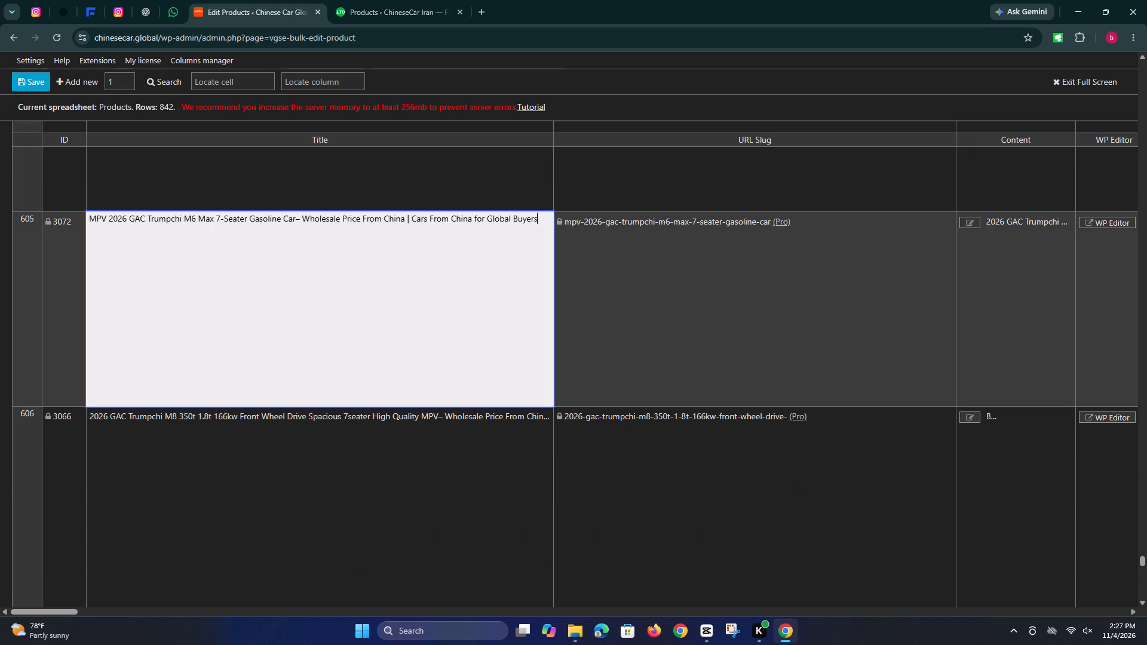
{"action": "right_click", "coordinate": [542, 221]}
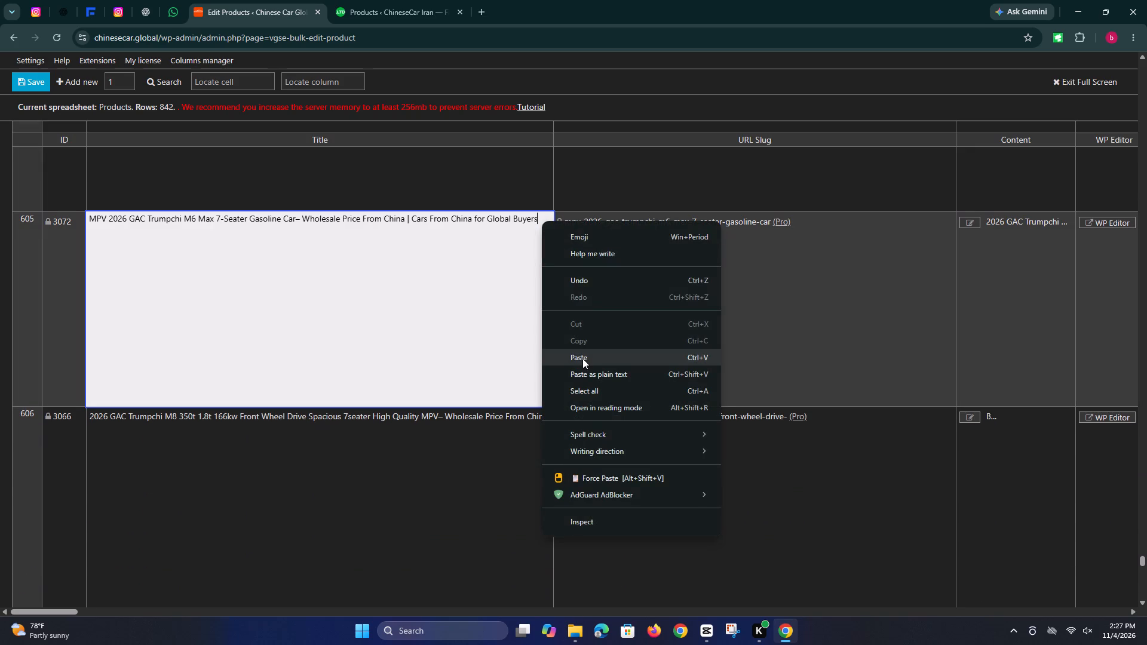
{"action": "left_click", "coordinate": [582, 358]}
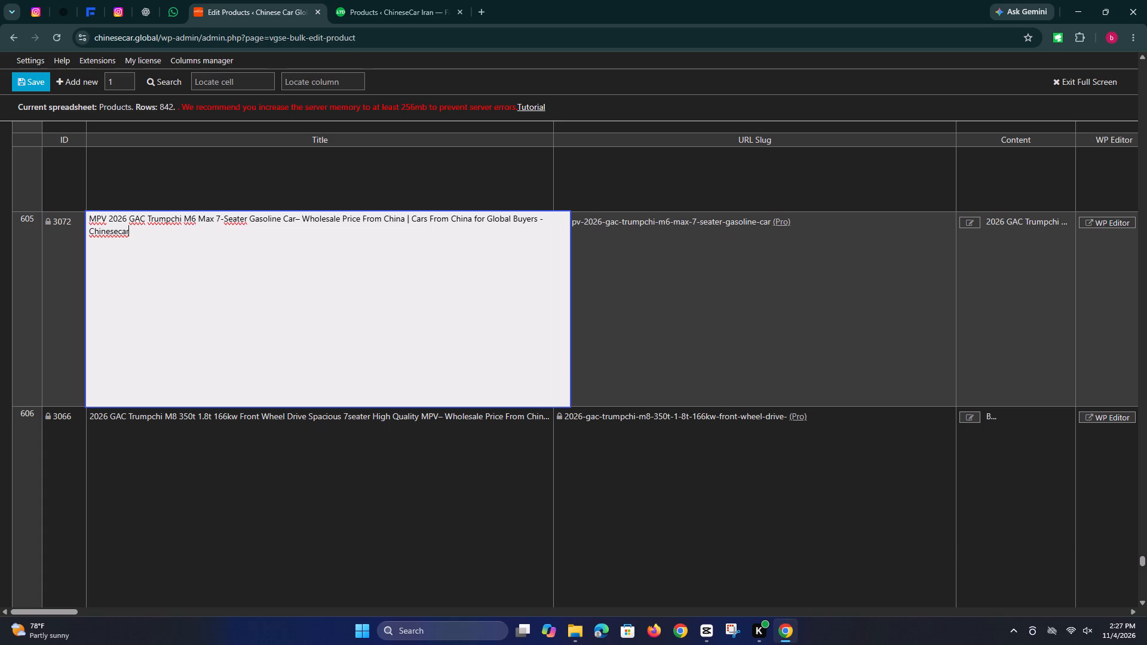
{"action": "triple_click", "coordinate": [467, 460]}
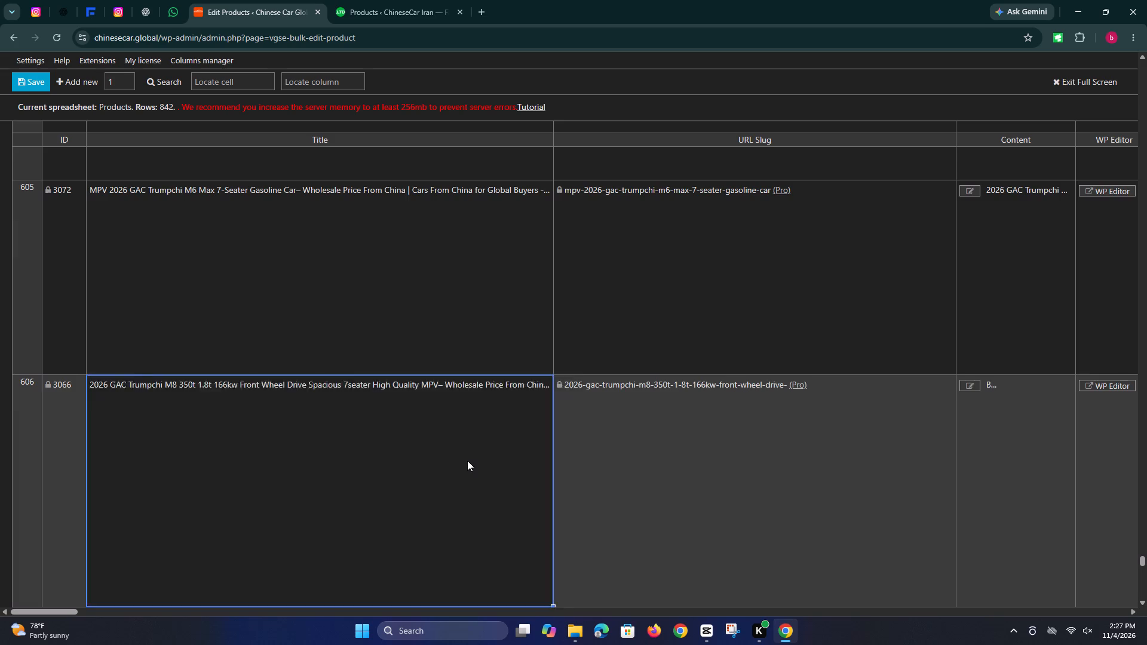
{"action": "right_click", "coordinate": [173, 394]}
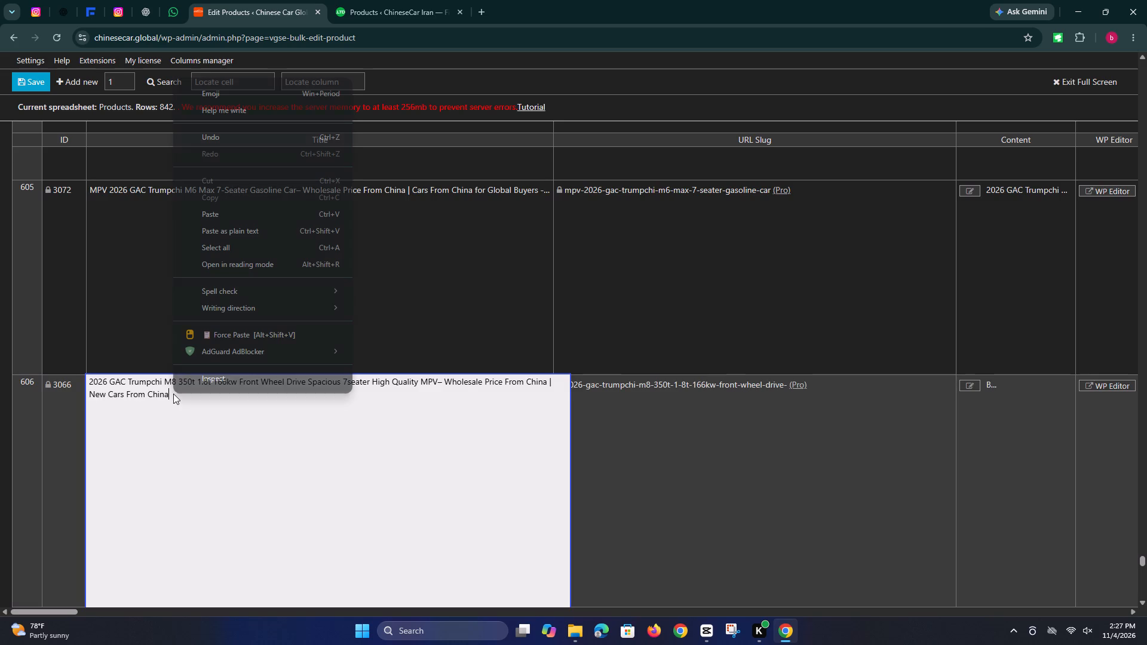
{"action": "left_click", "coordinate": [229, 219]}
Append " - Chinesecar" to the titles of 2026 GAC Trumpchi Es9 Phev and GAC Trumpchi GS8 in rows 607 and 608.
{"action": "scroll", "coordinate": [297, 340], "scroll_direction": "down", "scroll_amount": 3}
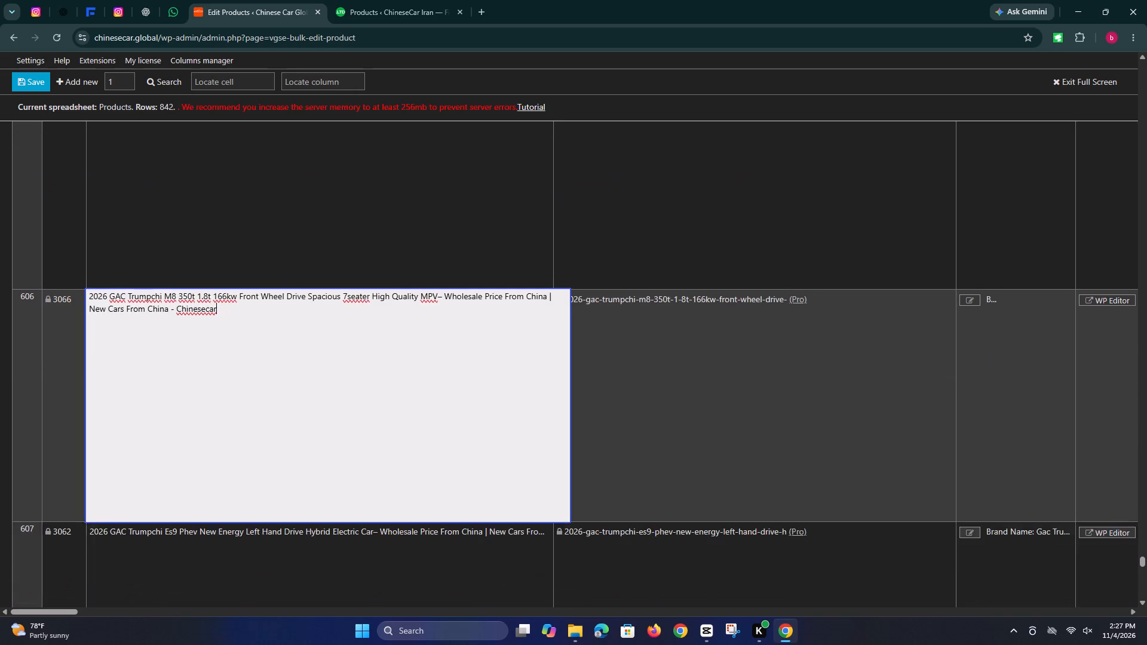
{"action": "scroll", "coordinate": [300, 346], "scroll_direction": "down", "scroll_amount": 2}
{"action": "triple_click", "coordinate": [388, 391]}
{"action": "left_click", "coordinate": [325, 382]}
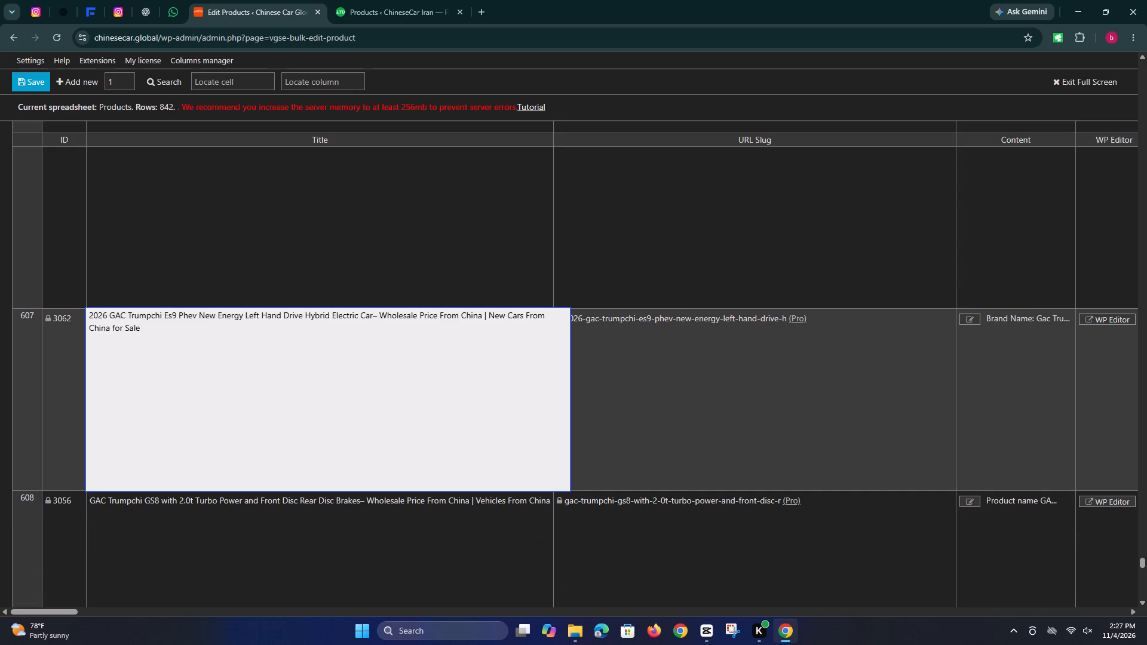
{"action": "right_click", "coordinate": [151, 327]}
{"action": "left_click", "coordinate": [220, 154]}
{"action": "scroll", "coordinate": [372, 364], "scroll_direction": "down", "scroll_amount": 4}
{"action": "triple_click", "coordinate": [315, 362]}
{"action": "left_click", "coordinate": [315, 362]}
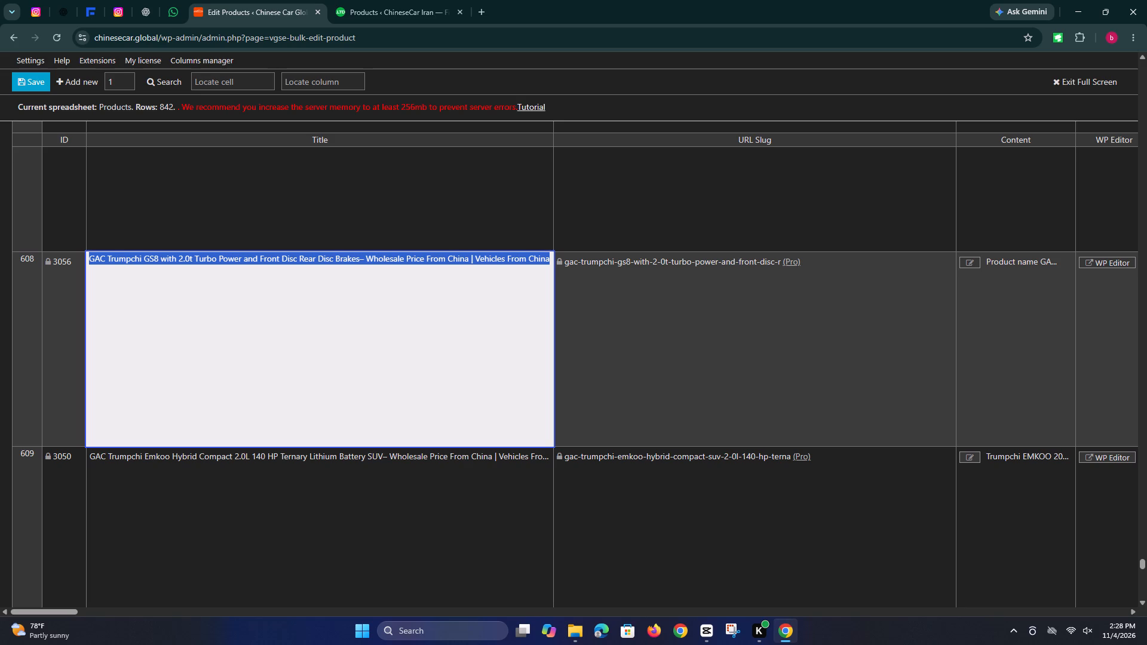
{"action": "double_click", "coordinate": [453, 368]}
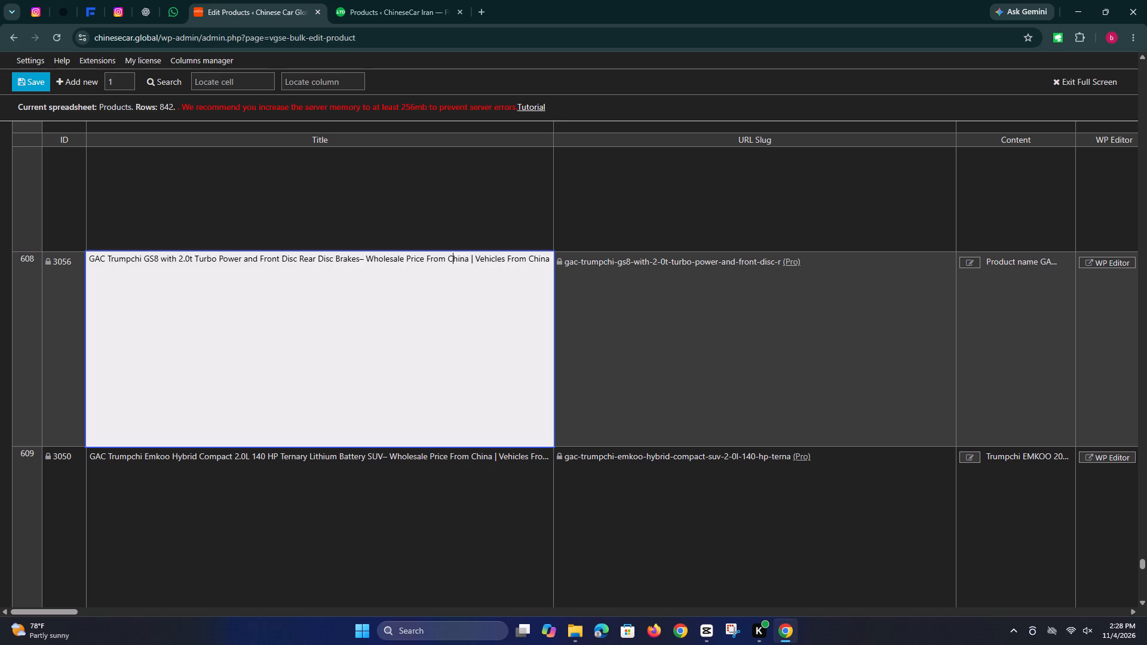
{"action": "left_click", "coordinate": [551, 265]}
{"action": "right_click", "coordinate": [551, 265]}
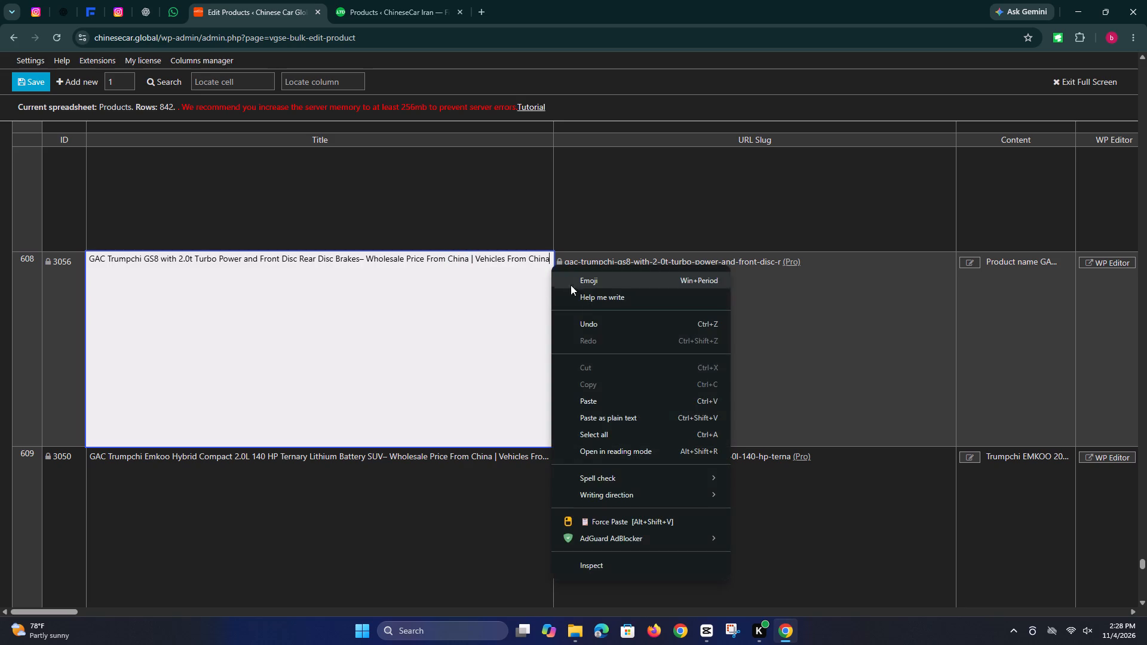
{"action": "left_click", "coordinate": [600, 403]}
Append " - Chinesecar" to the titles of GAC Trumpchi Emkoo Hybrid SUV and GAC Trumpchi GS3 in rows 609 and 610.
{"action": "scroll", "coordinate": [439, 382], "scroll_direction": "down", "scroll_amount": 3}
{"action": "triple_click", "coordinate": [329, 357]}
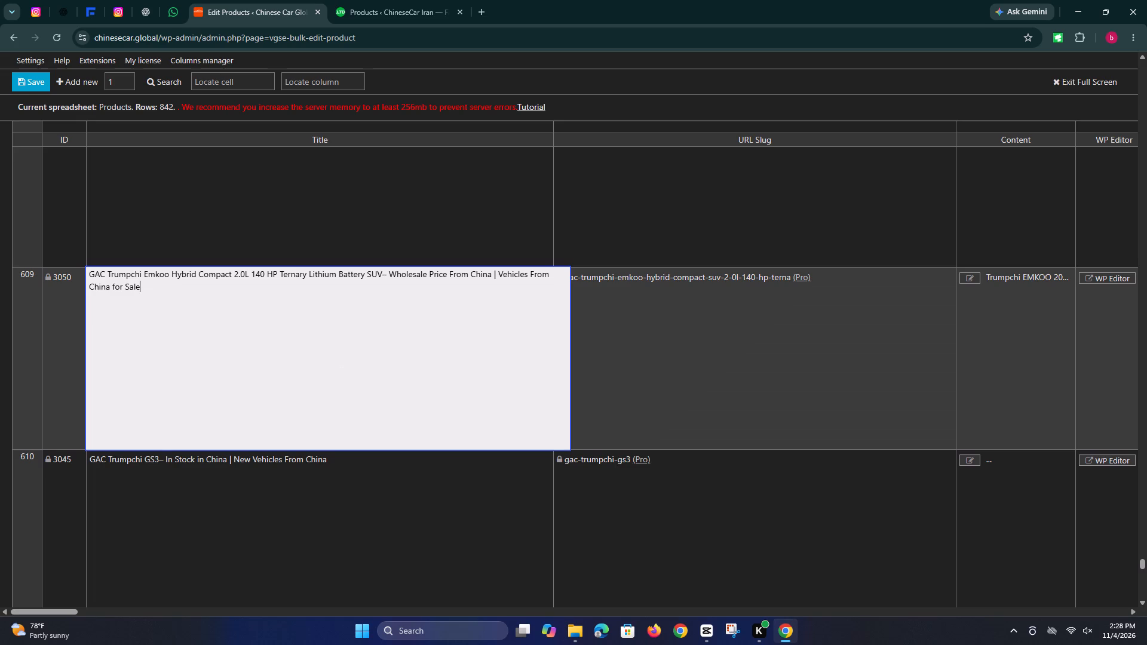
{"action": "right_click", "coordinate": [148, 288]}
{"action": "left_click", "coordinate": [200, 429]}
{"action": "scroll", "coordinate": [315, 358], "scroll_direction": "down", "scroll_amount": 3}
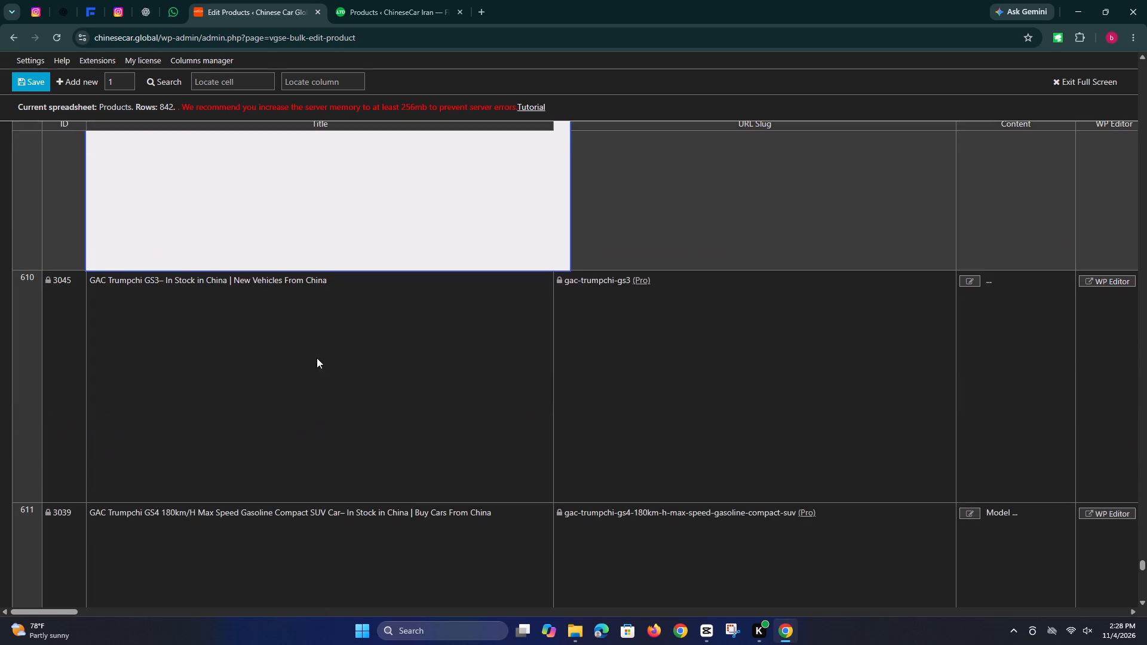
{"action": "triple_click", "coordinate": [339, 329]}
{"action": "right_click", "coordinate": [331, 277]}
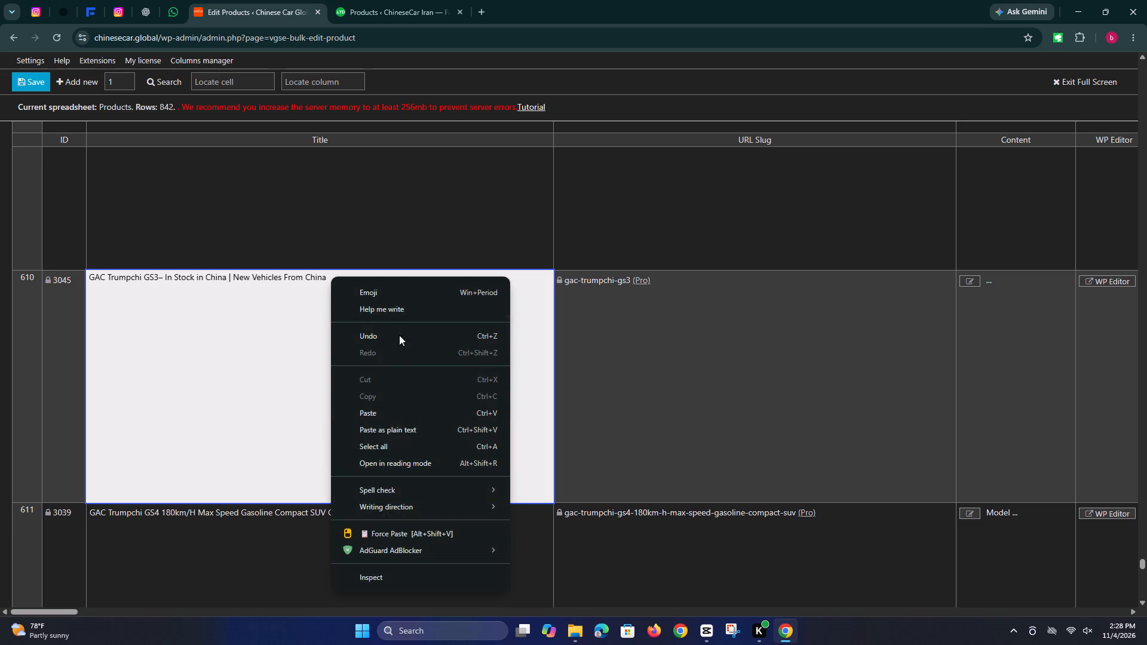
{"action": "left_click", "coordinate": [379, 416]}
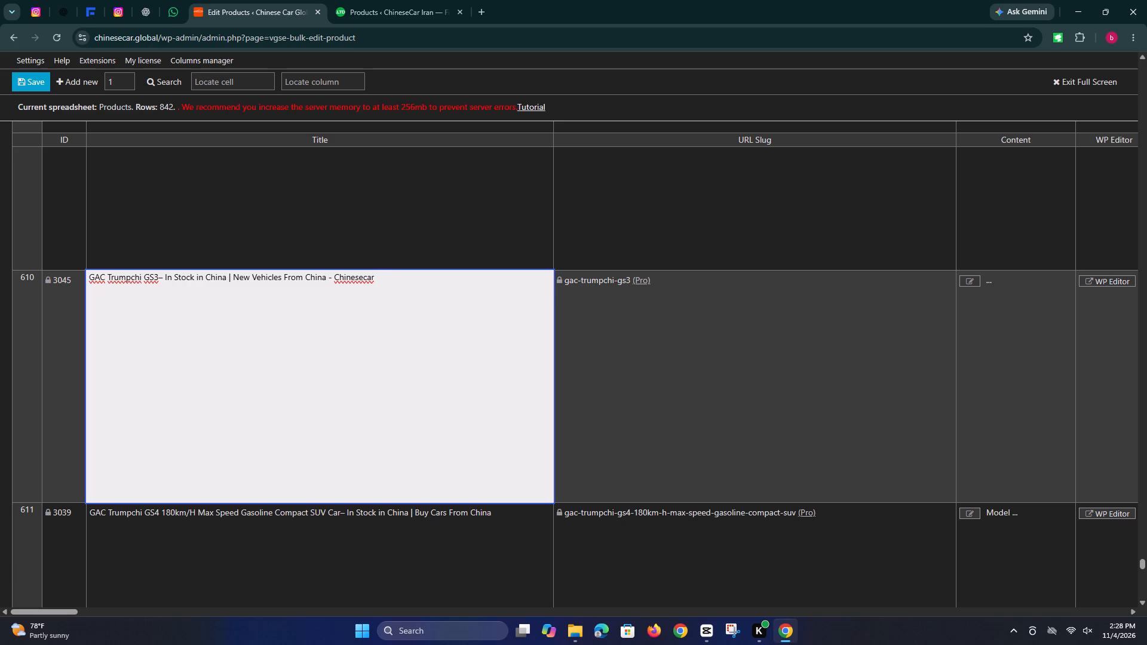
Append " - Chinesecar" to the titles of GAC Trumpchi GS4 SUV and Haval H5 Hybrid in rows 611 and 612.
{"action": "scroll", "coordinate": [311, 409], "scroll_direction": "down", "scroll_amount": 3}
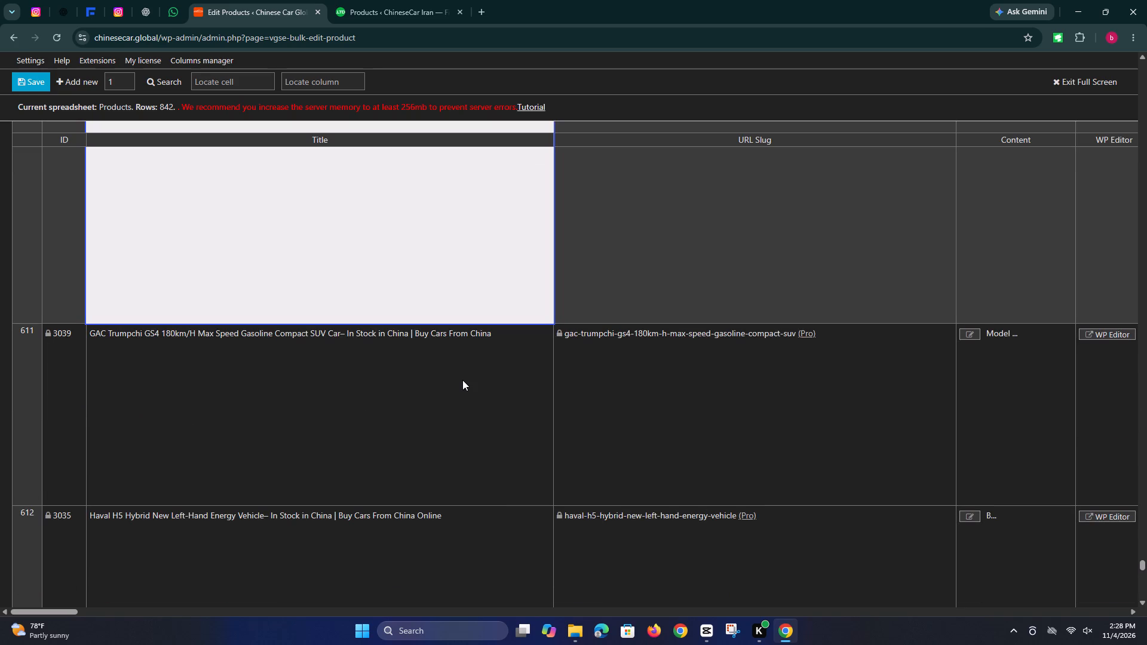
{"action": "triple_click", "coordinate": [462, 380]}
{"action": "right_click", "coordinate": [496, 331]}
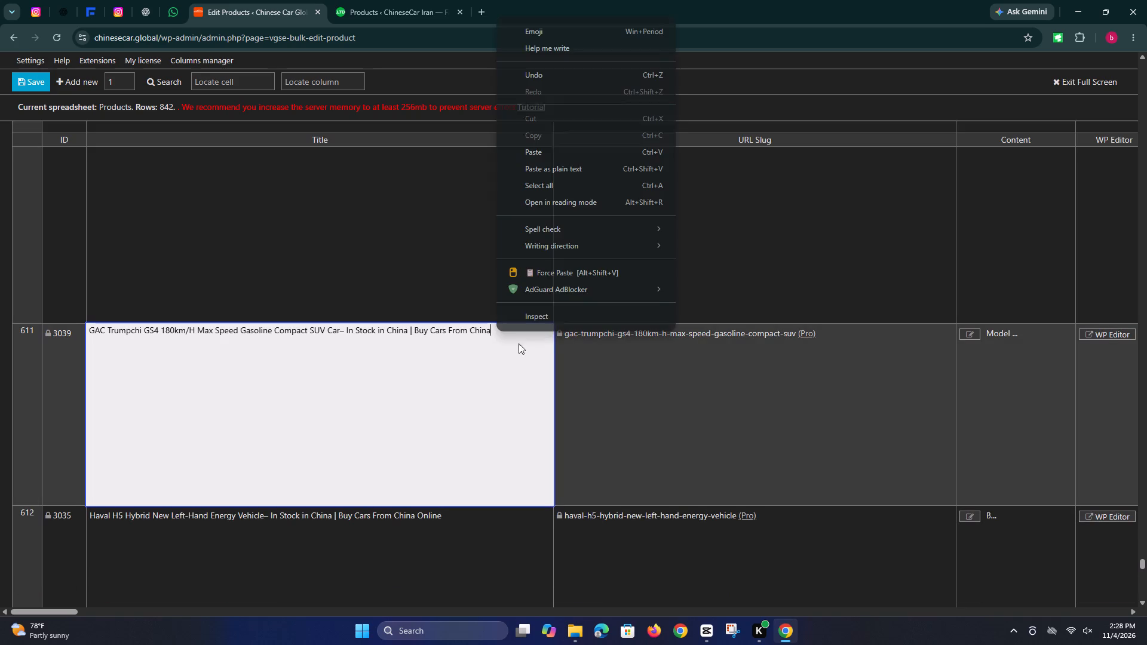
{"action": "left_click", "coordinate": [541, 155]}
{"action": "scroll", "coordinate": [428, 331], "scroll_direction": "down", "scroll_amount": 4}
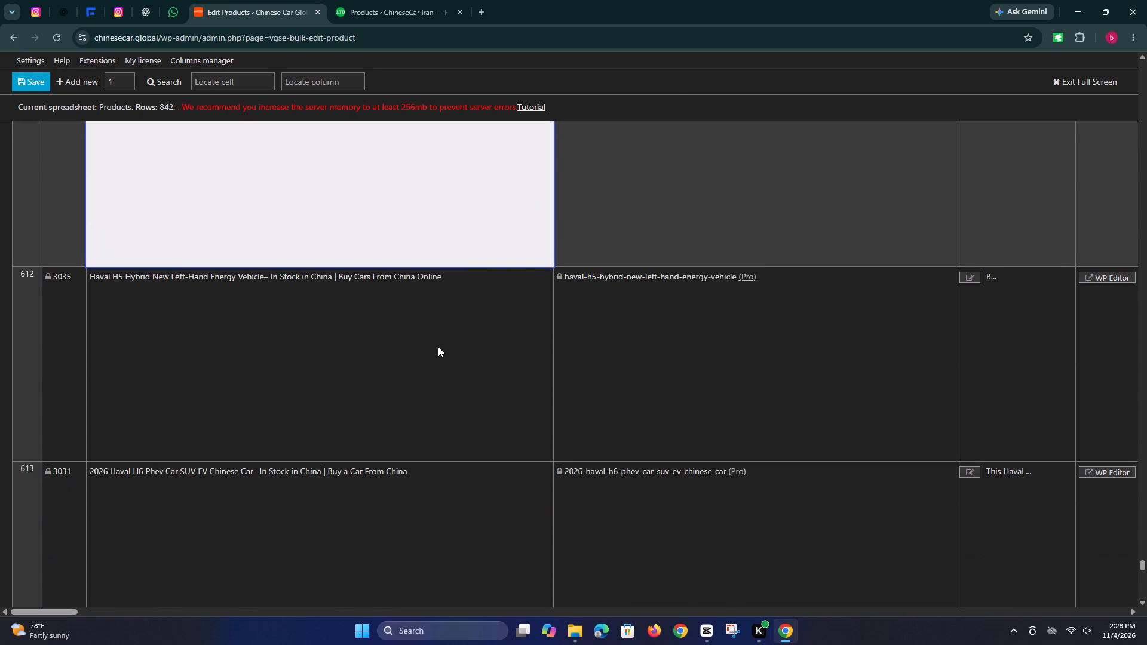
{"action": "triple_click", "coordinate": [438, 346]}
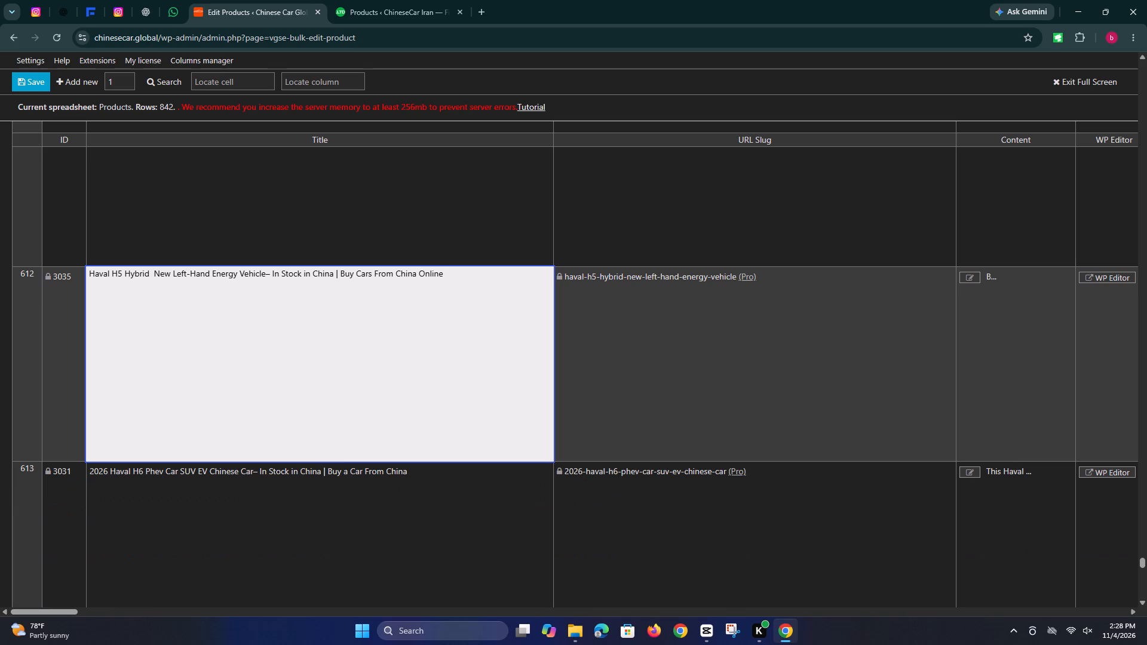
{"action": "right_click", "coordinate": [452, 276]}
{"action": "left_click", "coordinate": [495, 416]}
Append " - Chinesecar" to the titles of 2026 Haval H6 Phev and Haval Raptors High-Performance SUV in rows 613 and 614.
{"action": "scroll", "coordinate": [409, 386], "scroll_direction": "down", "scroll_amount": 4}
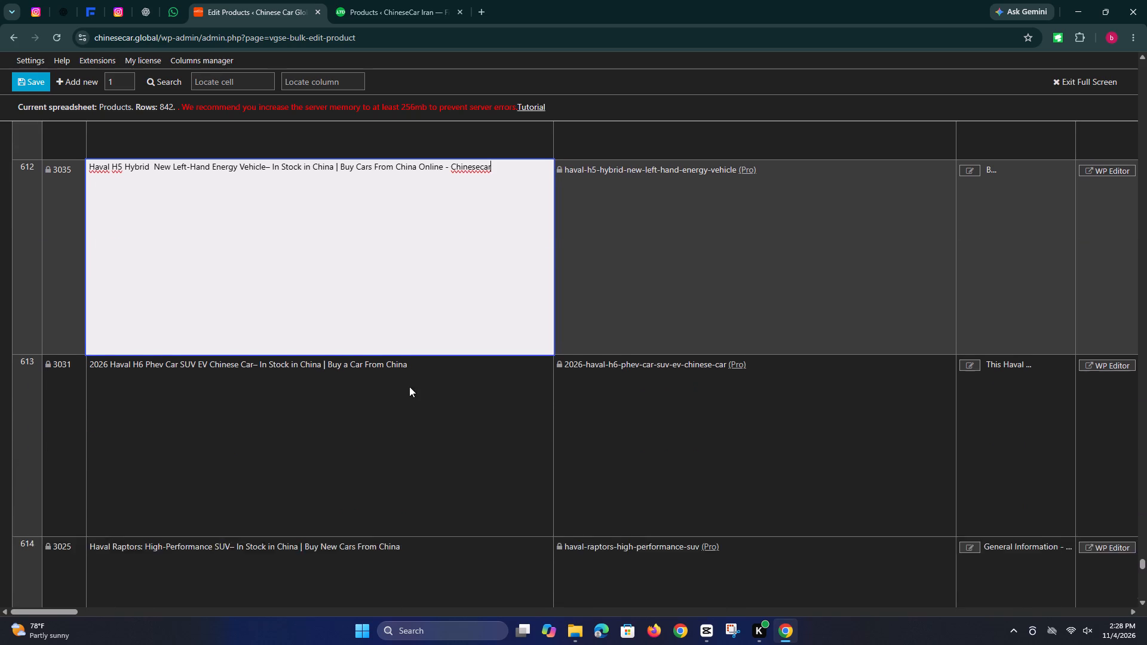
{"action": "triple_click", "coordinate": [418, 300]}
{"action": "right_click", "coordinate": [418, 231]}
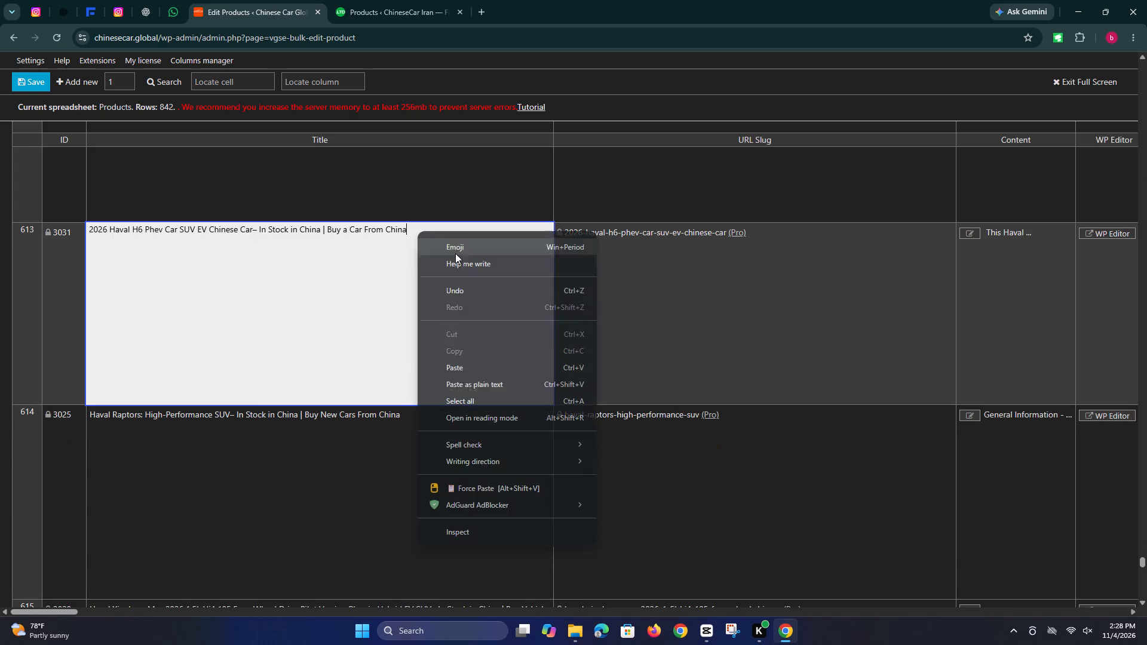
{"action": "left_click", "coordinate": [467, 368]}
{"action": "scroll", "coordinate": [372, 333], "scroll_direction": "down", "scroll_amount": 3}
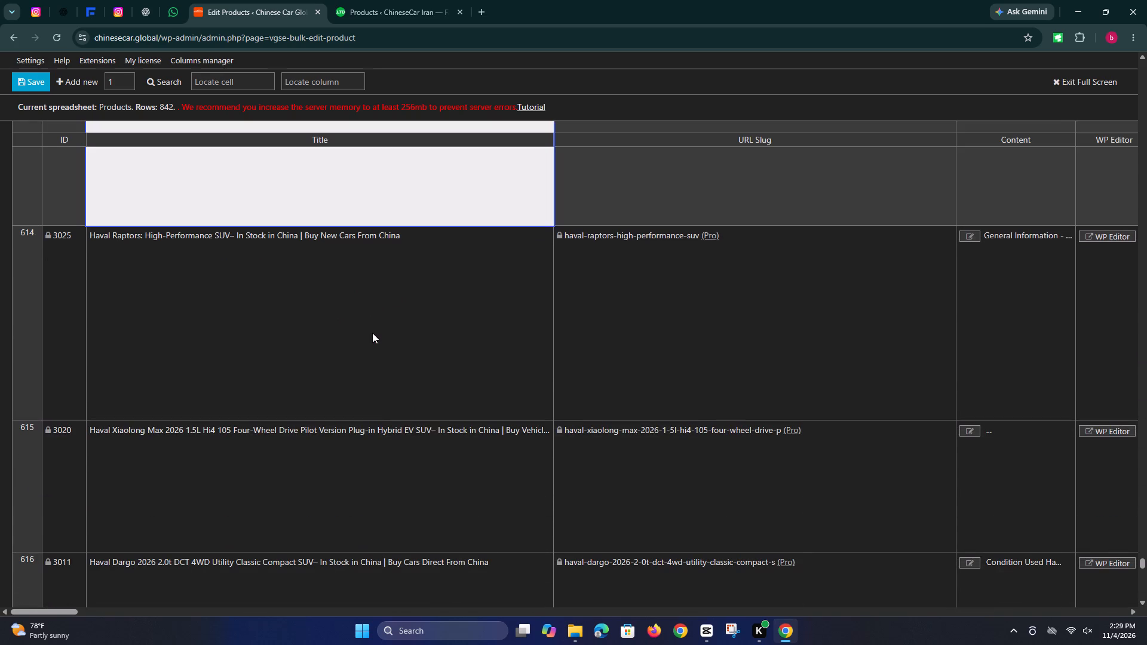
{"action": "double_click", "coordinate": [398, 287]}
{"action": "left_click", "coordinate": [400, 283]}
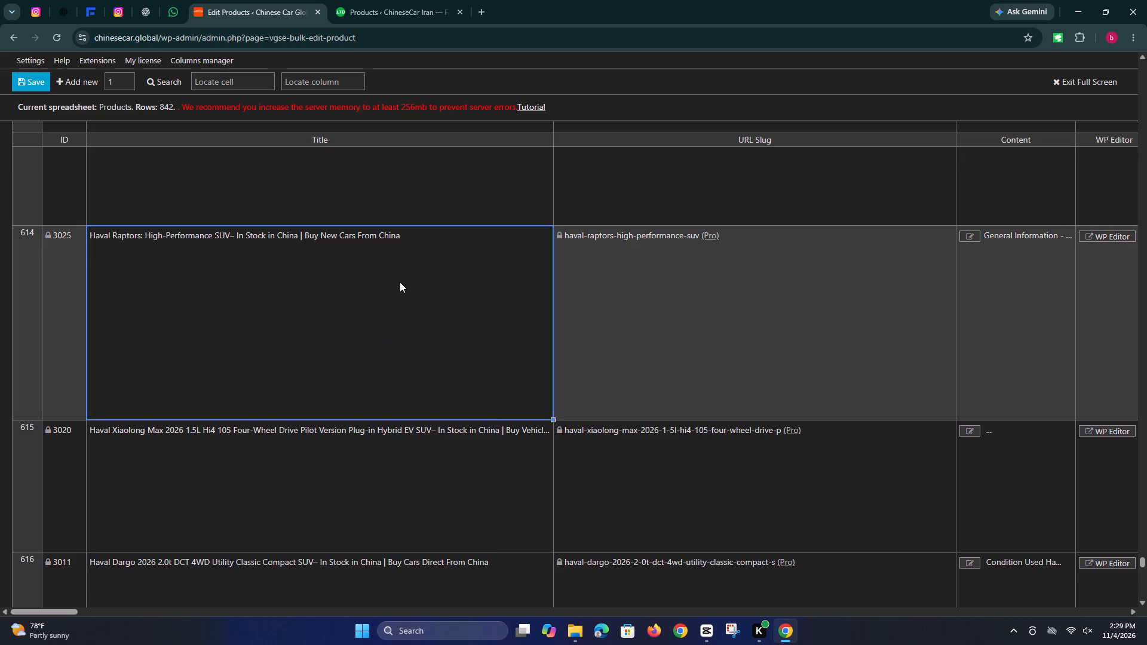
{"action": "right_click", "coordinate": [405, 231]}
{"action": "left_click", "coordinate": [454, 365]}
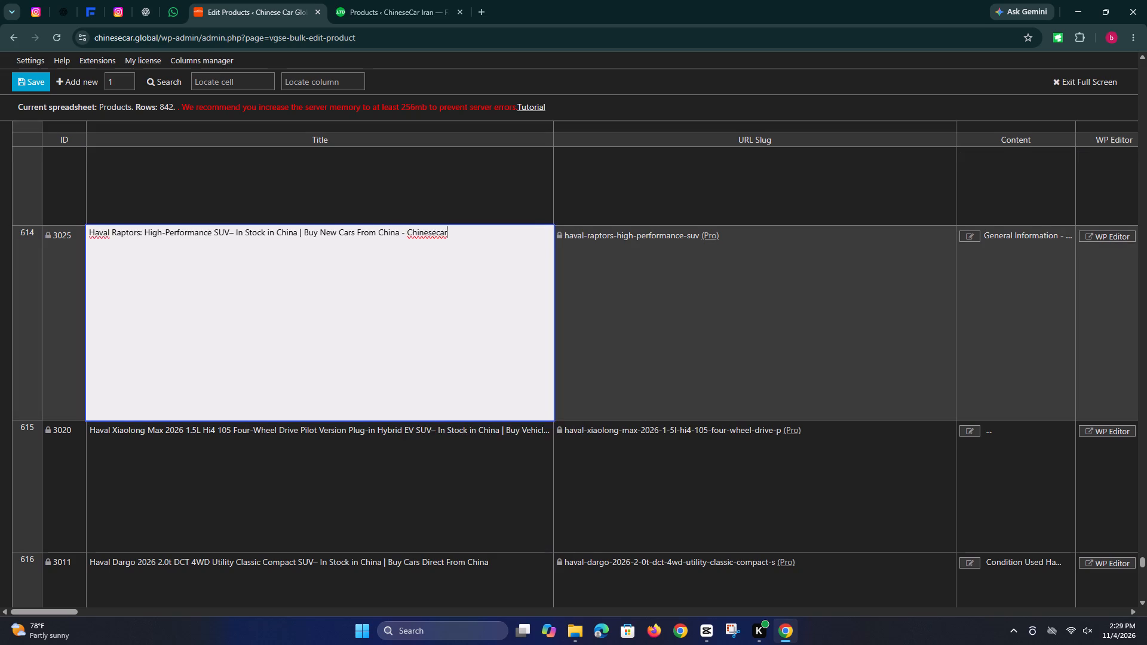
Append " - Chinesecar" to the titles of Haval Xiaolong Max 2026 and Haval Dargo 2026 in rows 615 and 616.
{"action": "scroll", "coordinate": [423, 342], "scroll_direction": "down", "scroll_amount": 3}
{"action": "triple_click", "coordinate": [341, 322]}
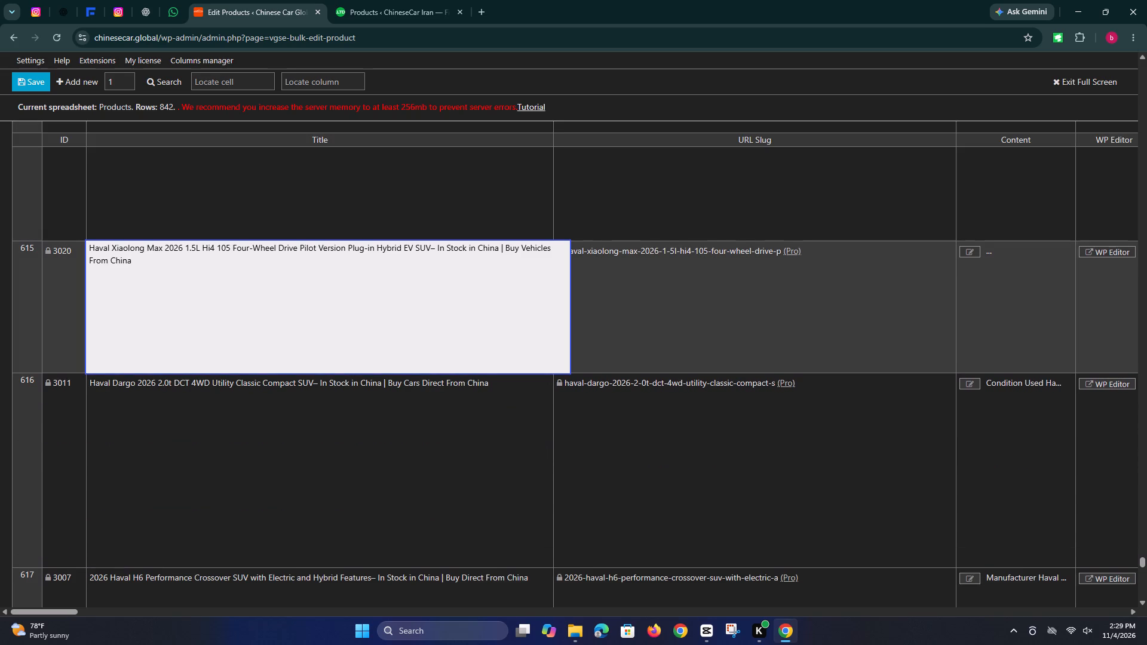
{"action": "right_click", "coordinate": [145, 263]}
{"action": "left_click", "coordinate": [206, 398]}
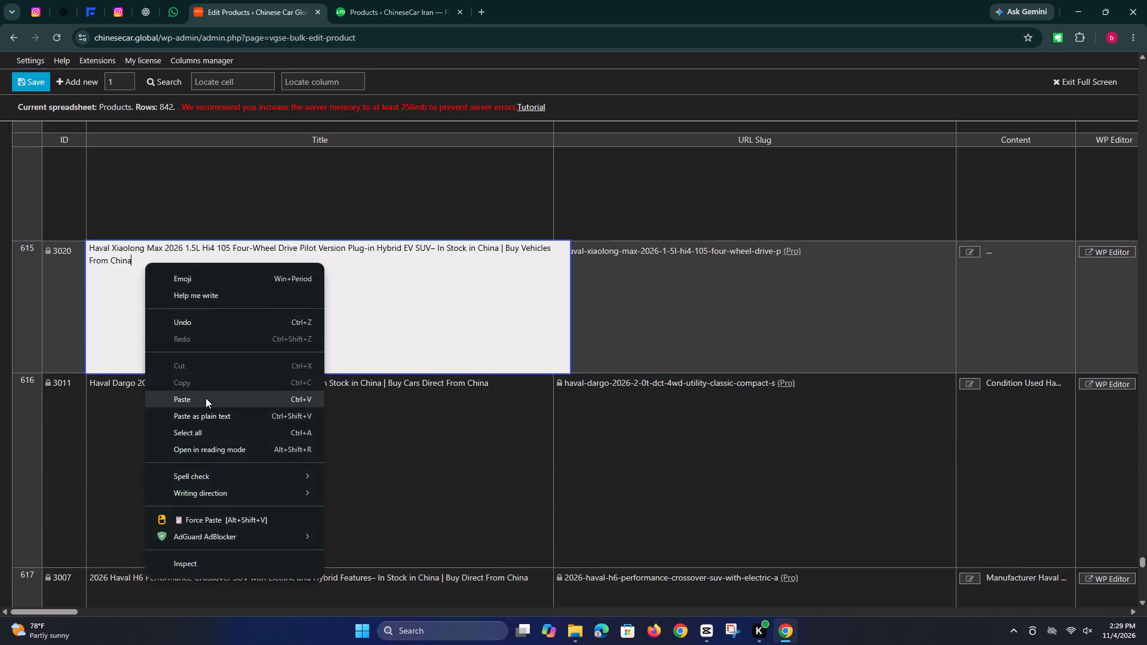
{"action": "double_click", "coordinate": [459, 414]}
{"action": "right_click", "coordinate": [490, 381]}
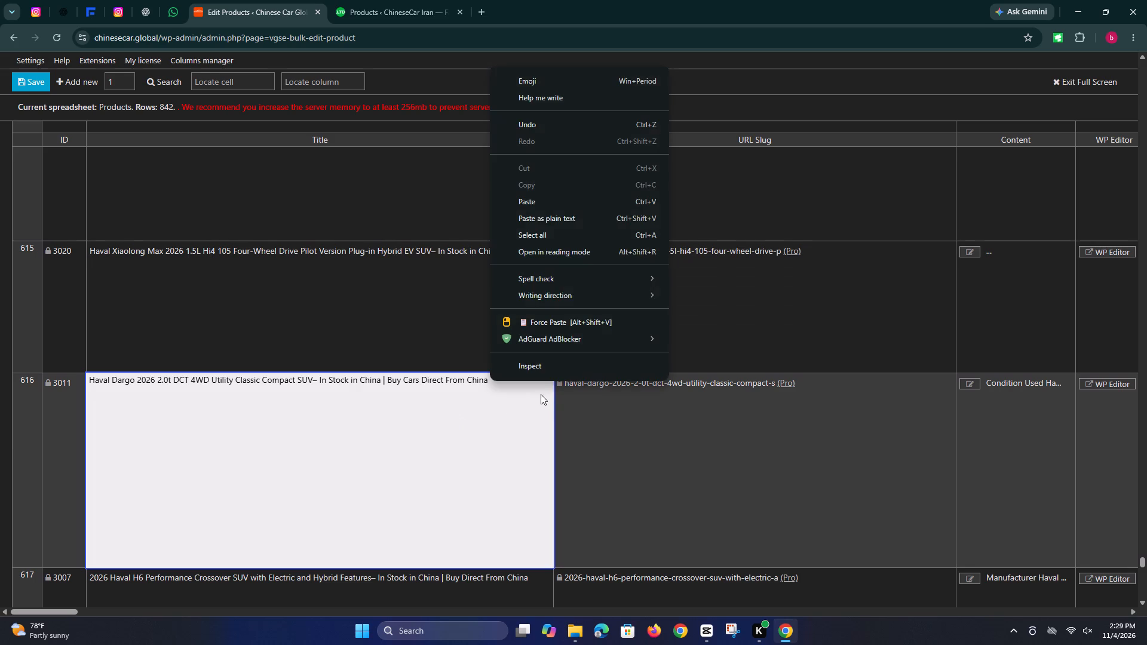
{"action": "left_click", "coordinate": [532, 207]}
Append " - Chinesecar" to the titles of 2026 Haval H6 Performance Crossover and Haval H9 Awd in rows 617 and 618.
{"action": "scroll", "coordinate": [356, 318], "scroll_direction": "down", "scroll_amount": 4}
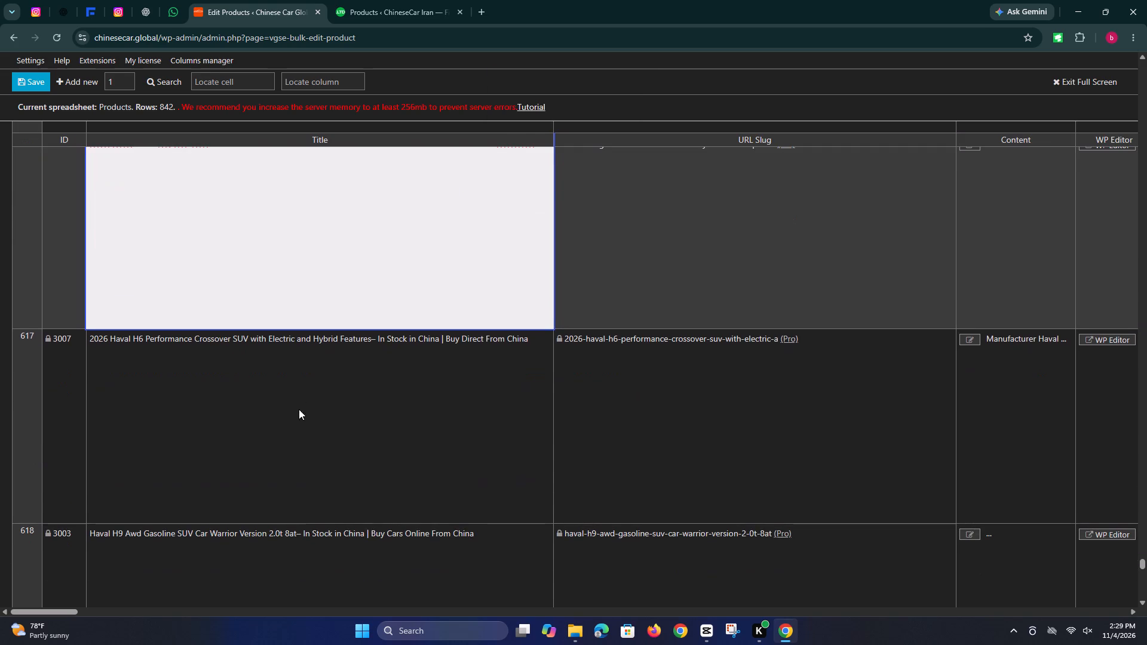
{"action": "triple_click", "coordinate": [290, 420]}
{"action": "right_click", "coordinate": [530, 337]}
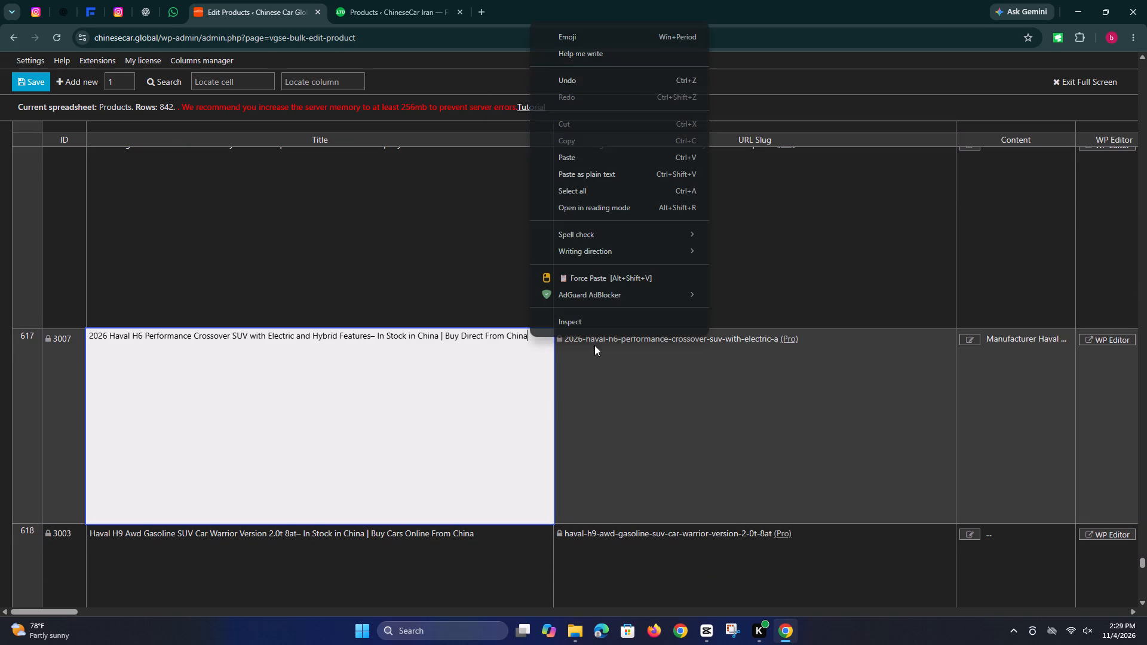
{"action": "left_click", "coordinate": [588, 164]}
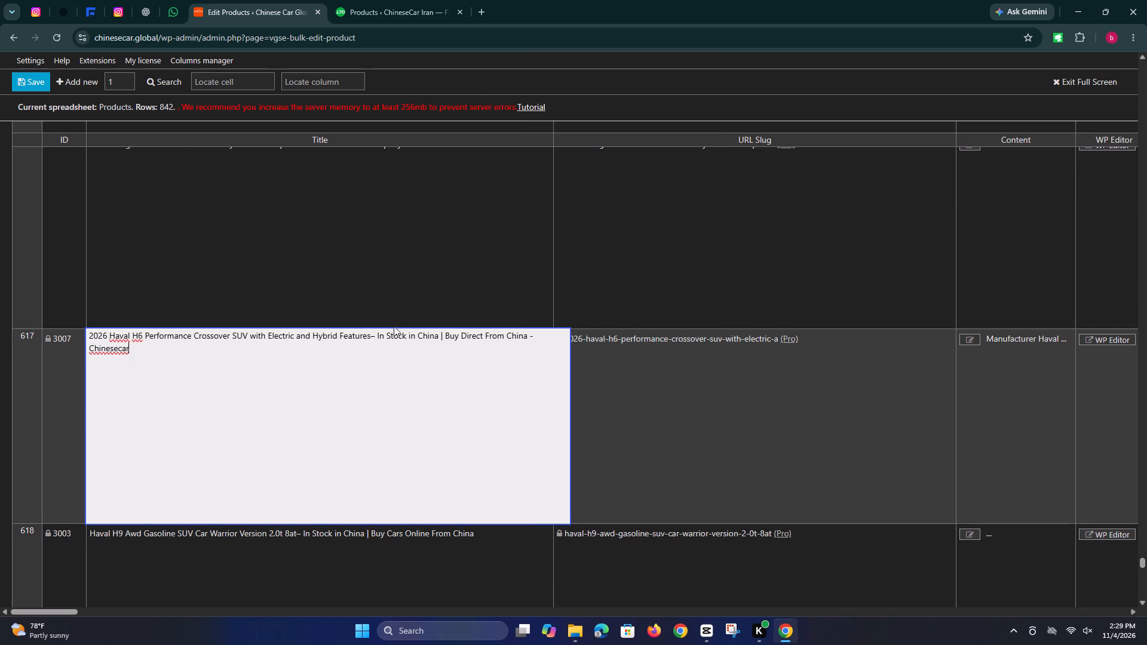
{"action": "scroll", "coordinate": [381, 347], "scroll_direction": "down", "scroll_amount": 4}
{"action": "triple_click", "coordinate": [360, 342]}
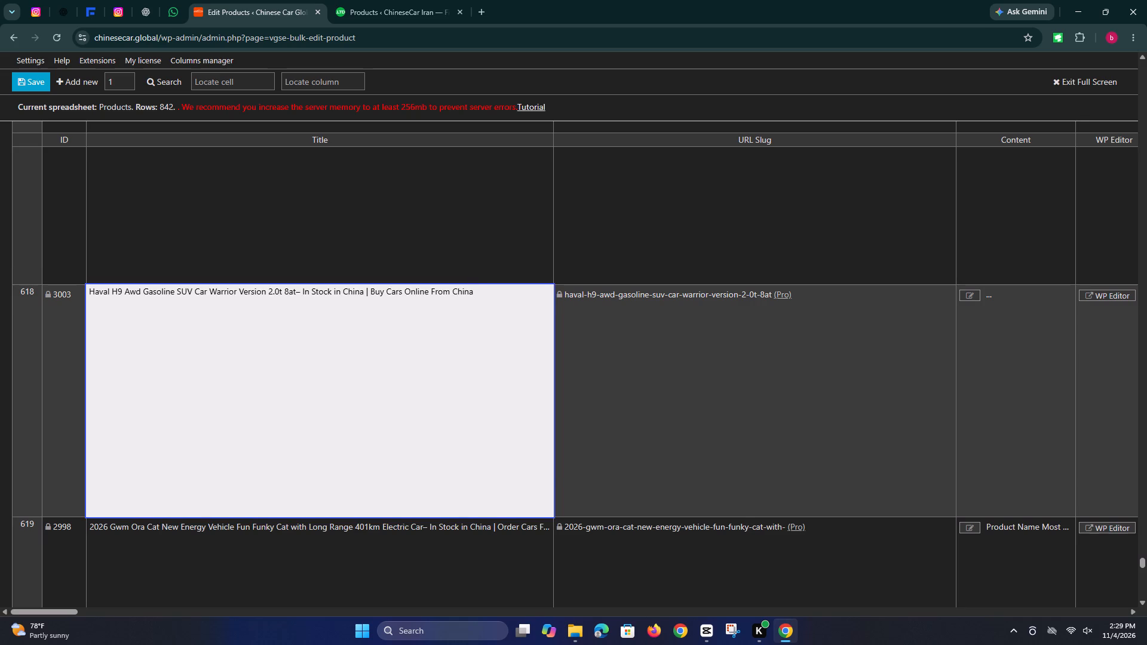
{"action": "right_click", "coordinate": [480, 292]}
{"action": "left_click", "coordinate": [529, 427]}
Append " - Chinesecar" to the titles of 2026 Gwm Ora Cat and Ora Good Cat 2026 in rows 619 and 620.
{"action": "scroll", "coordinate": [353, 383], "scroll_direction": "down", "scroll_amount": 4}
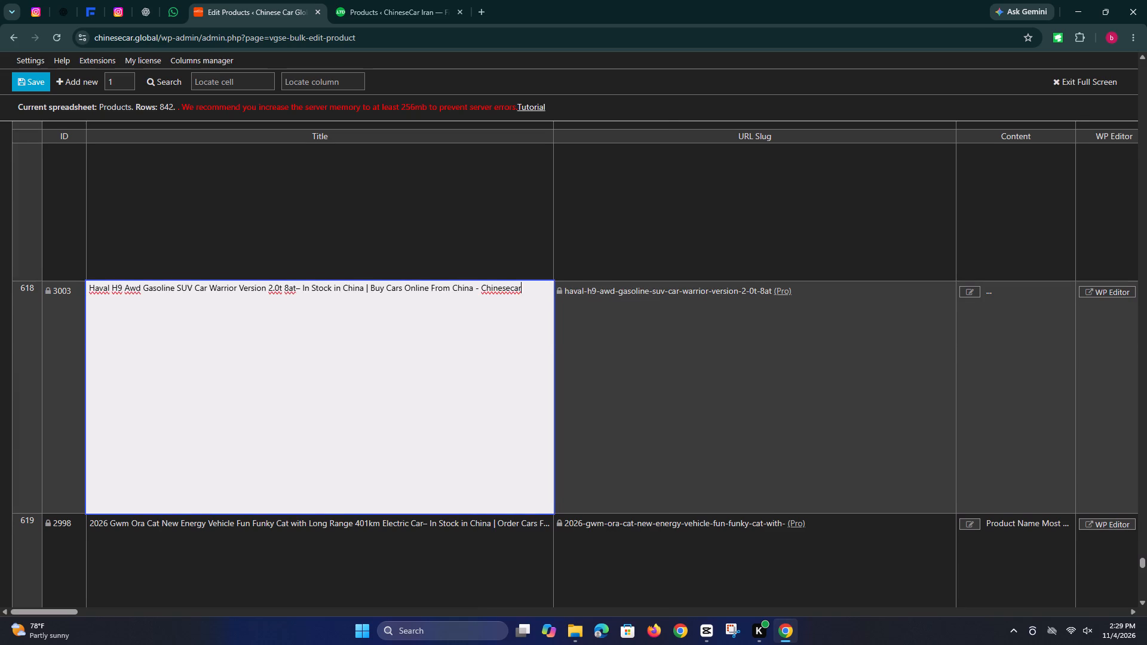
{"action": "triple_click", "coordinate": [297, 372]}
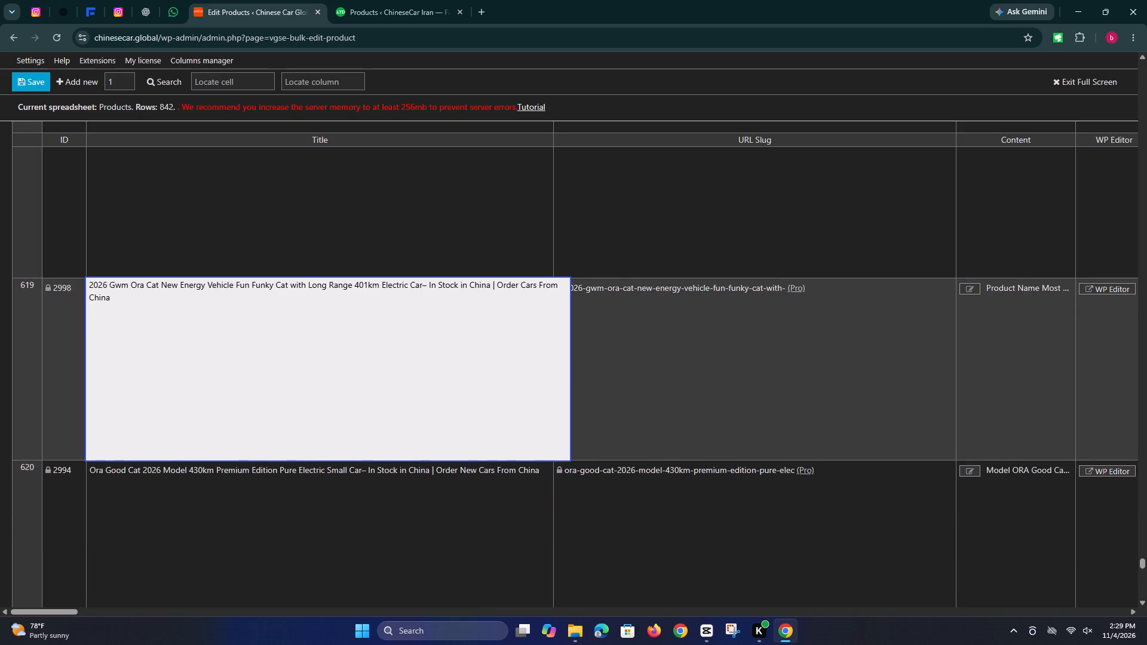
{"action": "right_click", "coordinate": [120, 299]}
{"action": "left_click", "coordinate": [191, 428]}
{"action": "scroll", "coordinate": [318, 385], "scroll_direction": "down", "scroll_amount": 4}
{"action": "triple_click", "coordinate": [279, 302]}
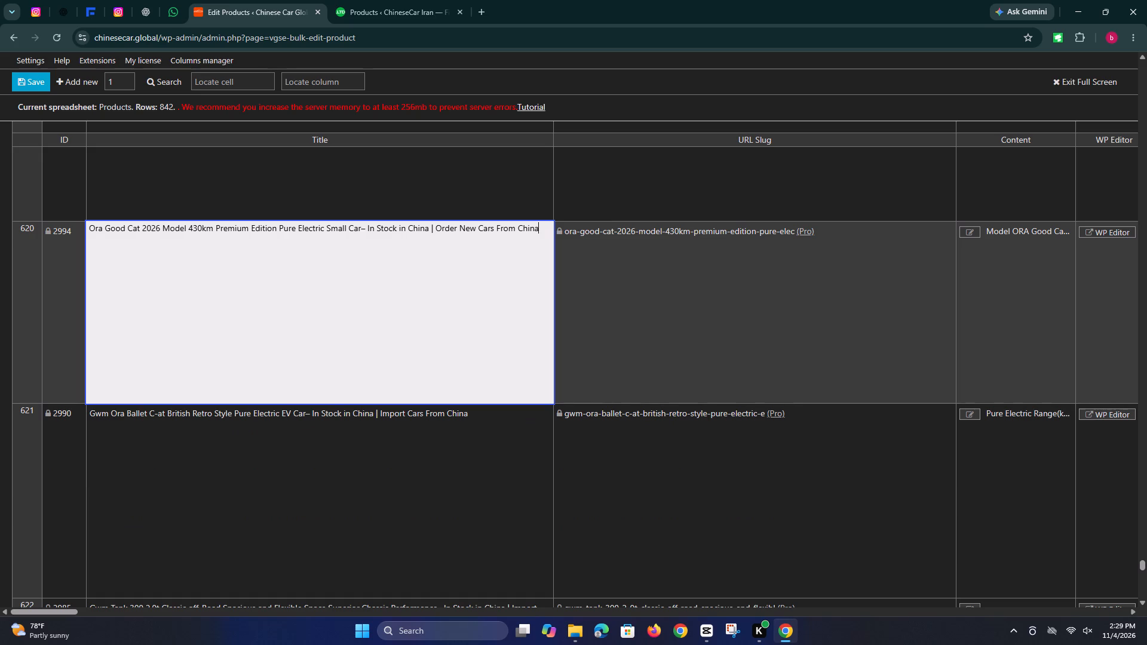
{"action": "right_click", "coordinate": [542, 228]}
{"action": "left_click", "coordinate": [581, 364]}
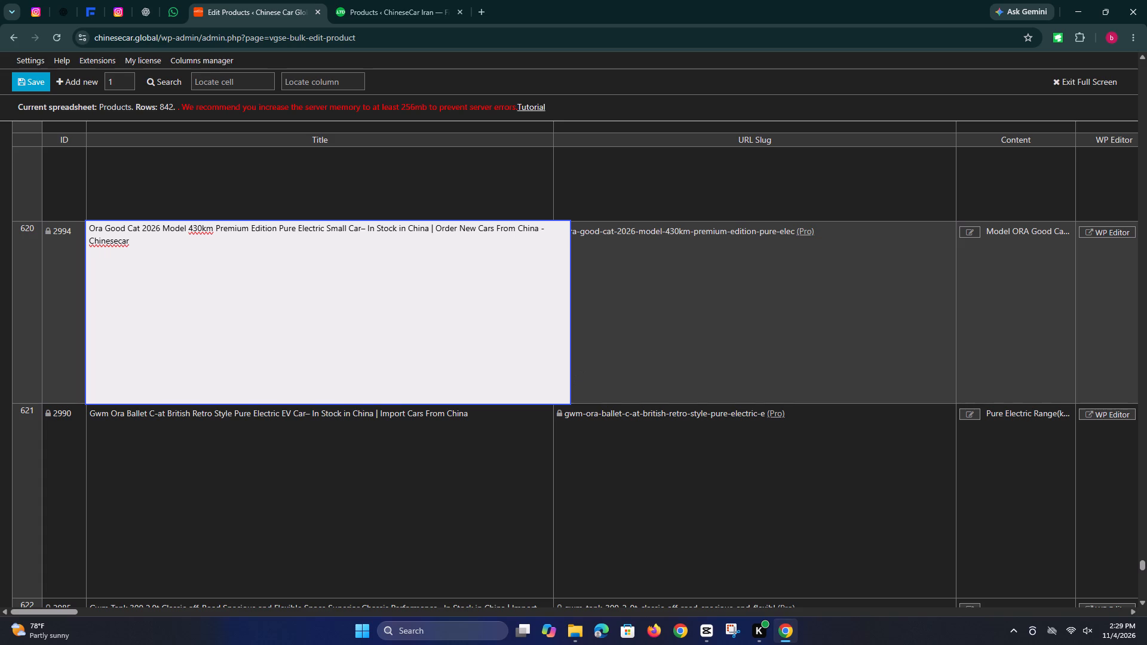
Append " - Chinesecar" to the titles of Gwm Ora Ballet C-at and Gwm Tank 300 in rows 621 and 622.
{"action": "scroll", "coordinate": [348, 509], "scroll_direction": "down", "scroll_amount": 3}
{"action": "double_click", "coordinate": [440, 274]}
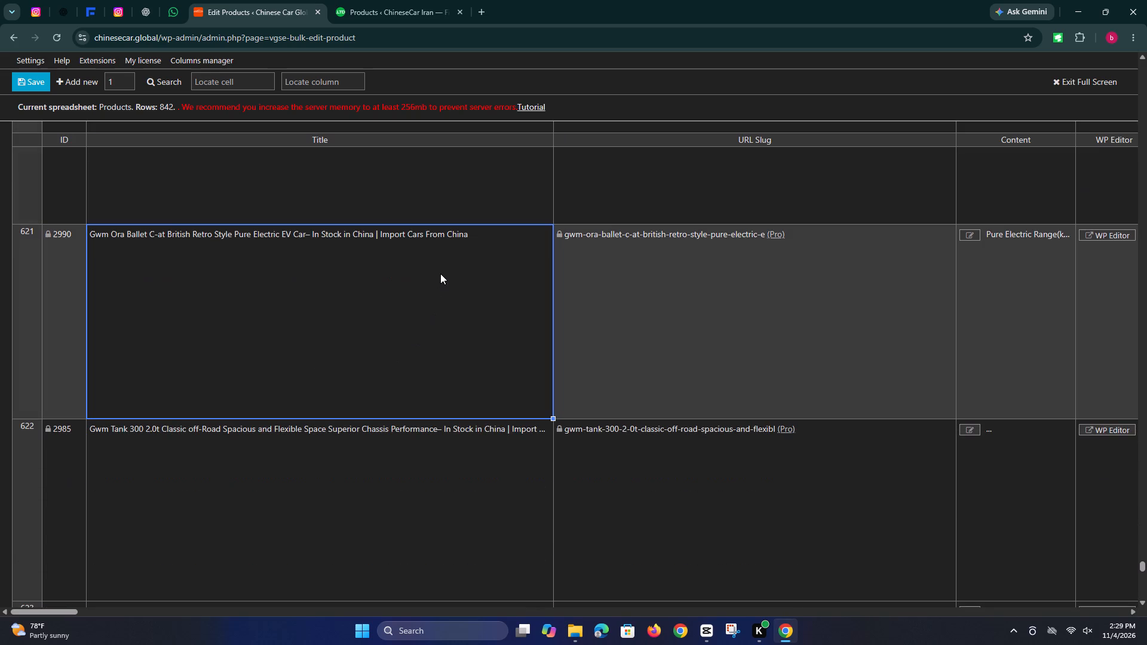
{"action": "left_click", "coordinate": [473, 243]}
{"action": "double_click", "coordinate": [473, 241]}
{"action": "left_click", "coordinate": [472, 232]}
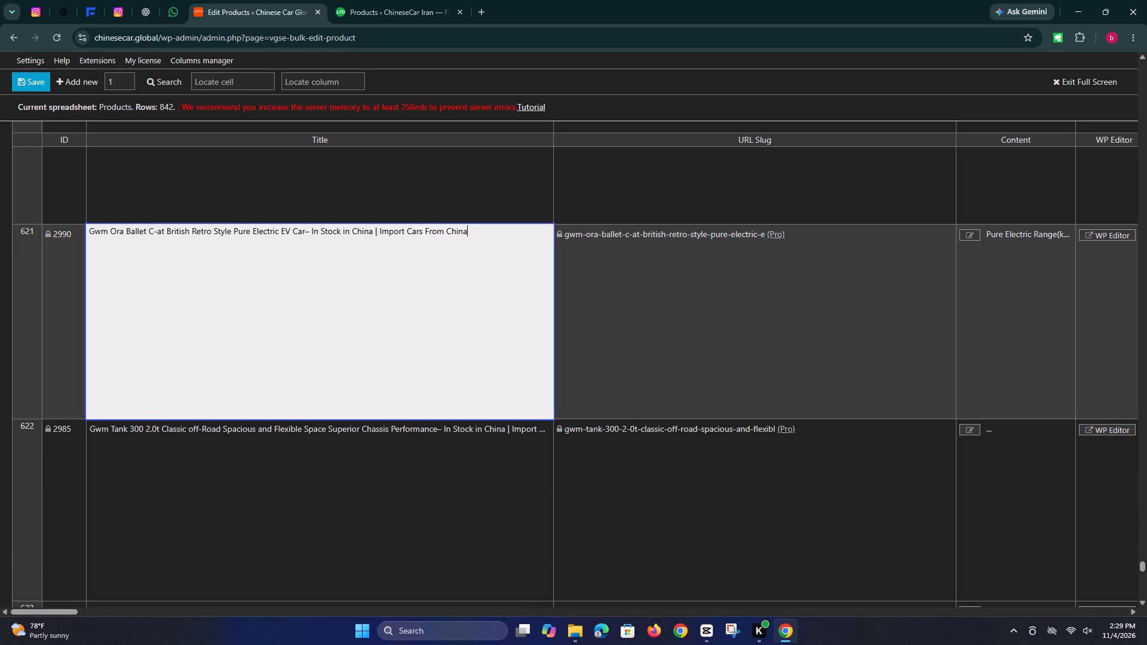
{"action": "right_click", "coordinate": [472, 232]}
{"action": "left_click", "coordinate": [526, 372]}
{"action": "scroll", "coordinate": [410, 348], "scroll_direction": "down", "scroll_amount": 3}
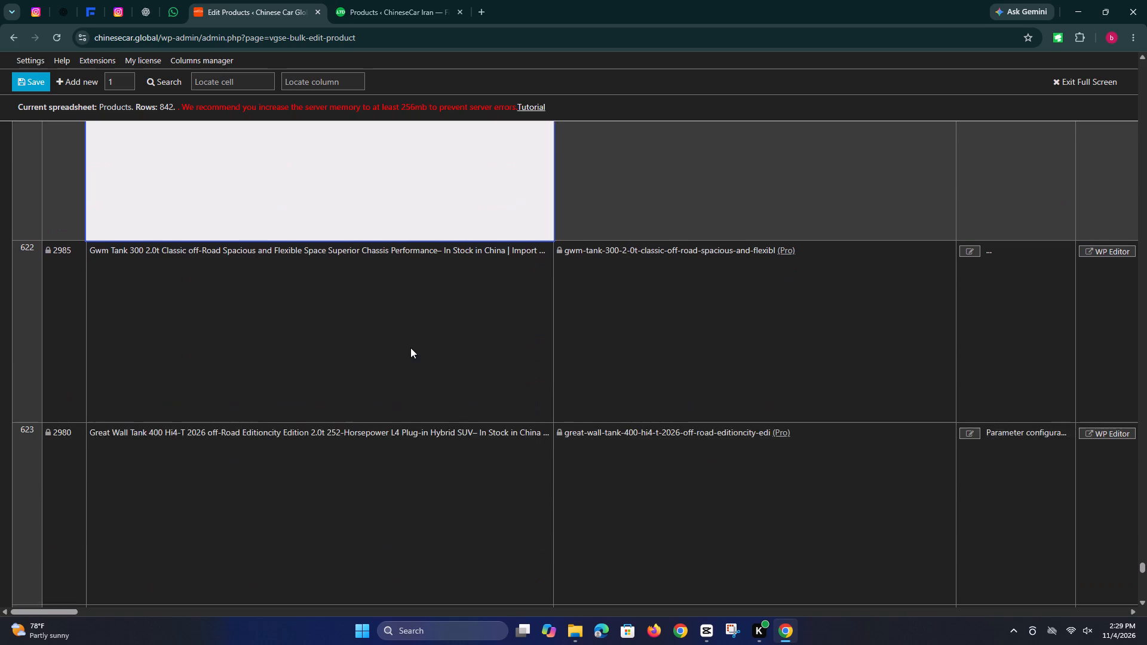
{"action": "triple_click", "coordinate": [288, 309]}
{"action": "right_click", "coordinate": [180, 261]}
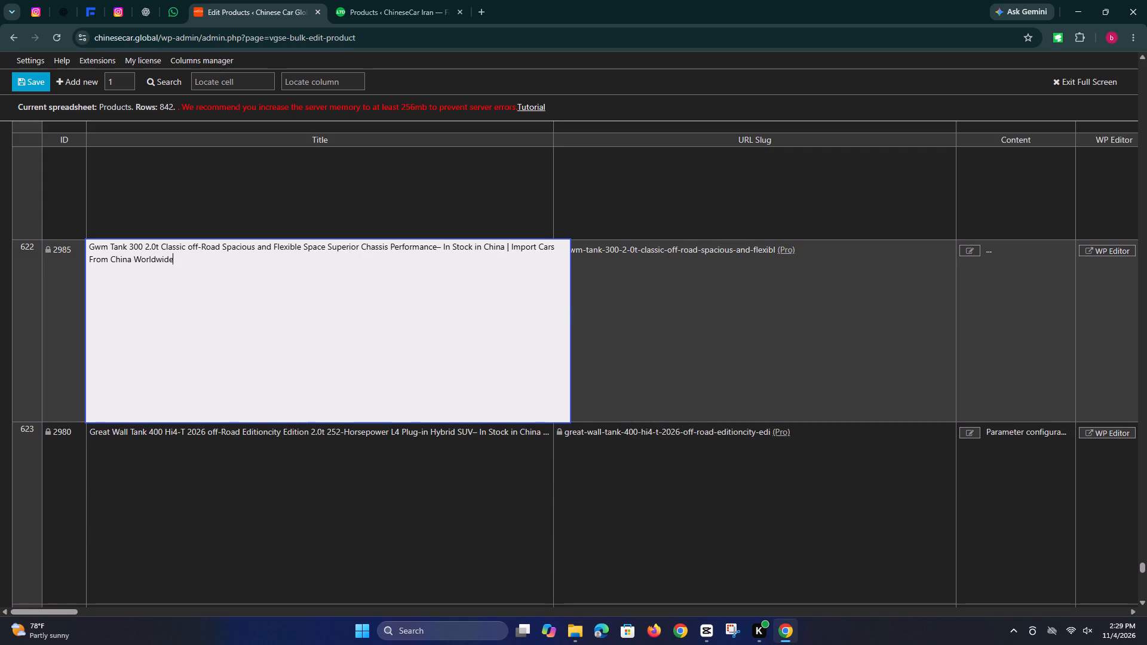
{"action": "left_click", "coordinate": [232, 403]}
Append " - Chinesecar" to the titles of Great Wall Tank 400 Hi4-T and Great Wall Tank 500 Hi4-T in rows 623 and 624.
{"action": "scroll", "coordinate": [345, 350], "scroll_direction": "down", "scroll_amount": 3}
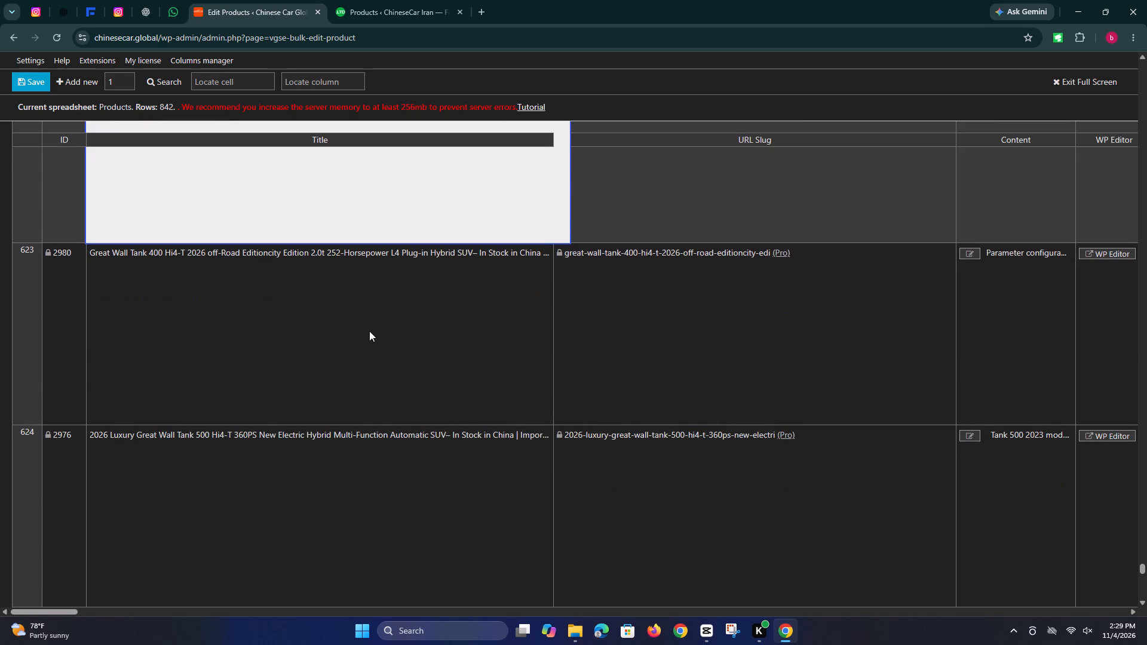
{"action": "triple_click", "coordinate": [369, 331]}
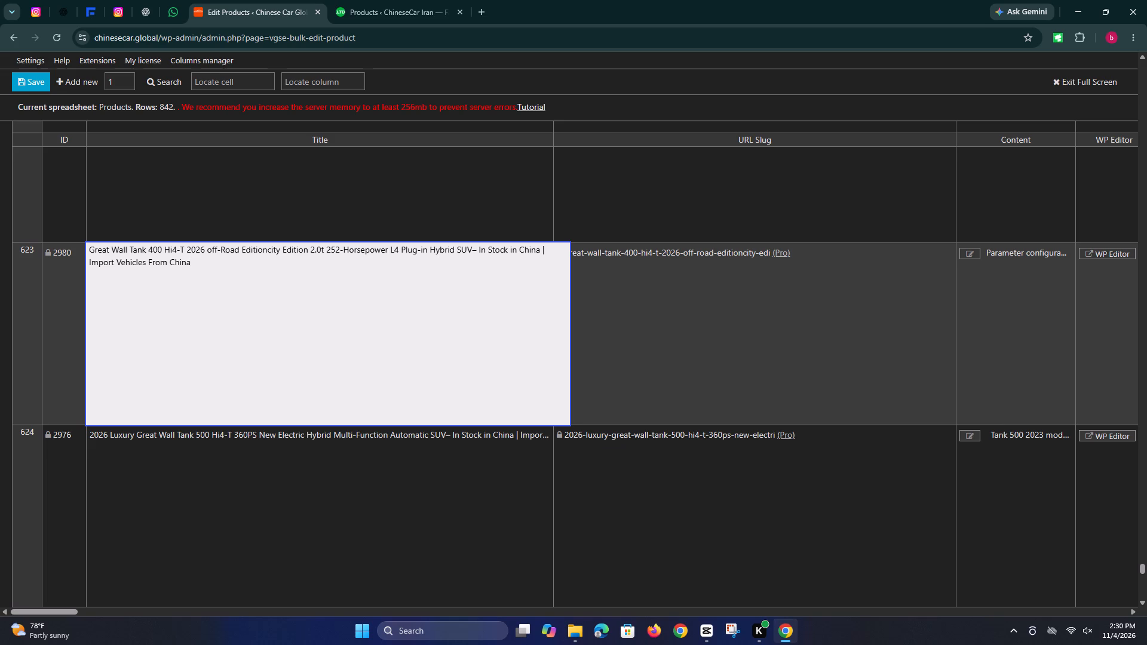
{"action": "right_click", "coordinate": [204, 262]}
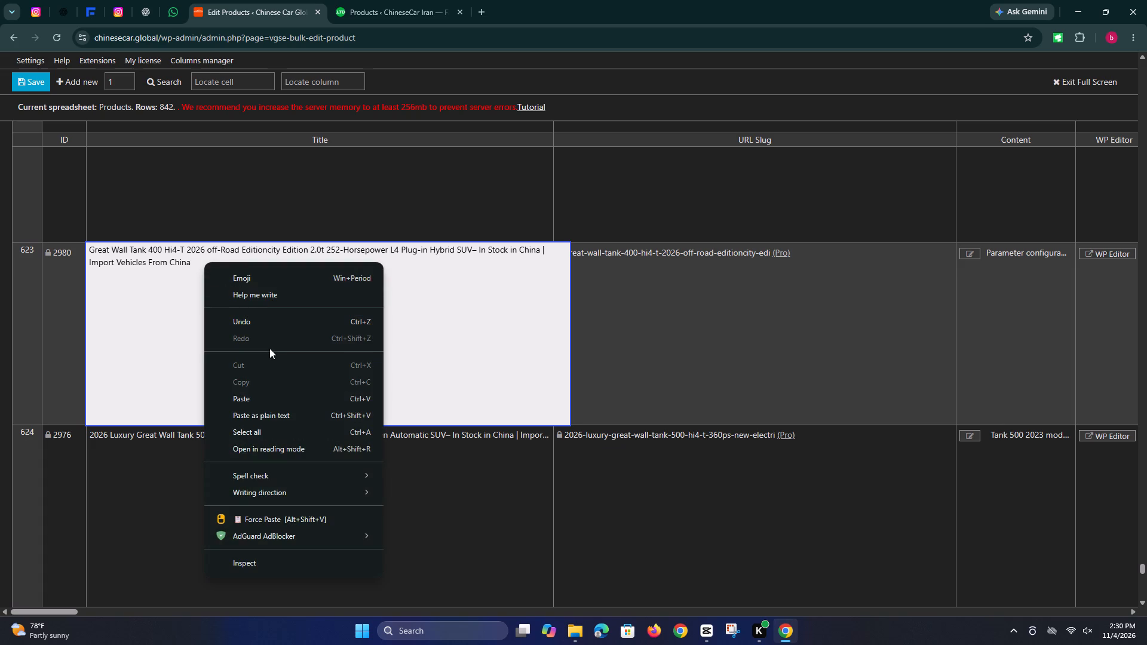
{"action": "left_click", "coordinate": [261, 399]}
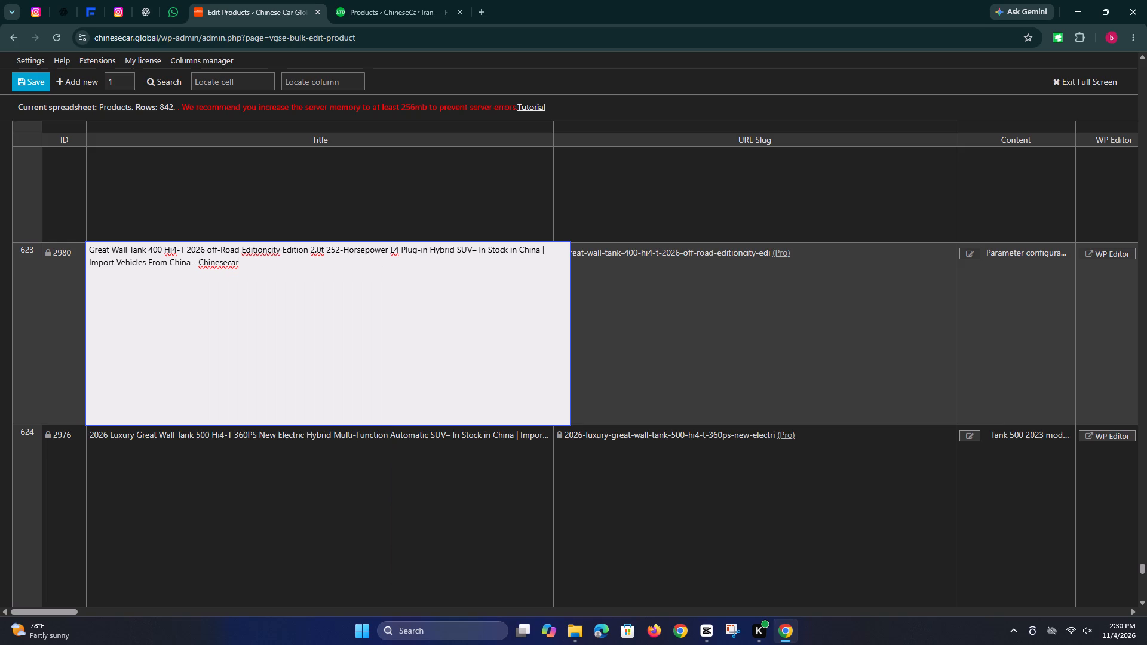
{"action": "scroll", "coordinate": [261, 395], "scroll_direction": "down", "scroll_amount": 2}
{"action": "triple_click", "coordinate": [263, 382]}
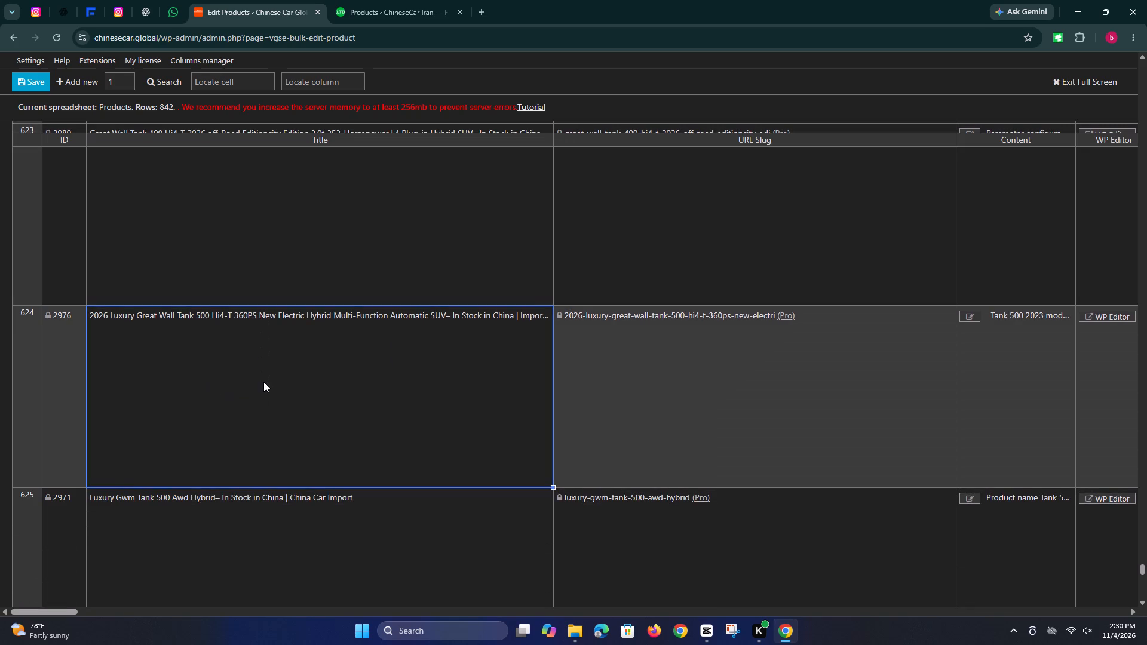
{"action": "left_click", "coordinate": [159, 331]}
{"action": "right_click", "coordinate": [154, 328]}
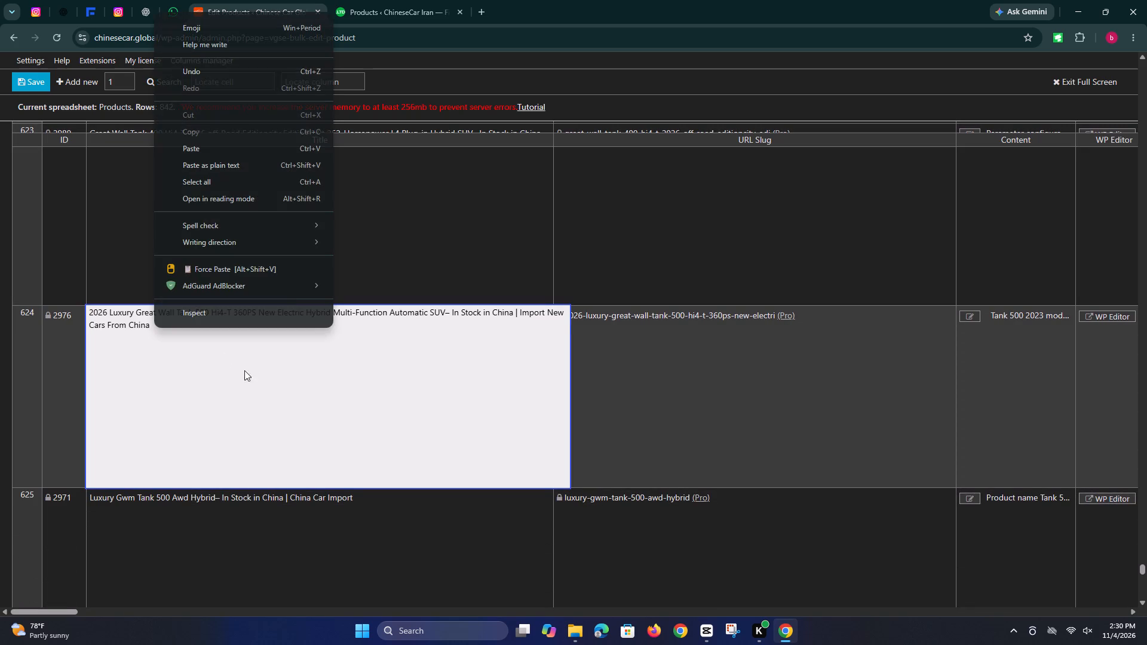
{"action": "left_click", "coordinate": [214, 150]}
{"action": "scroll", "coordinate": [359, 238], "scroll_direction": "up", "scroll_amount": 3}
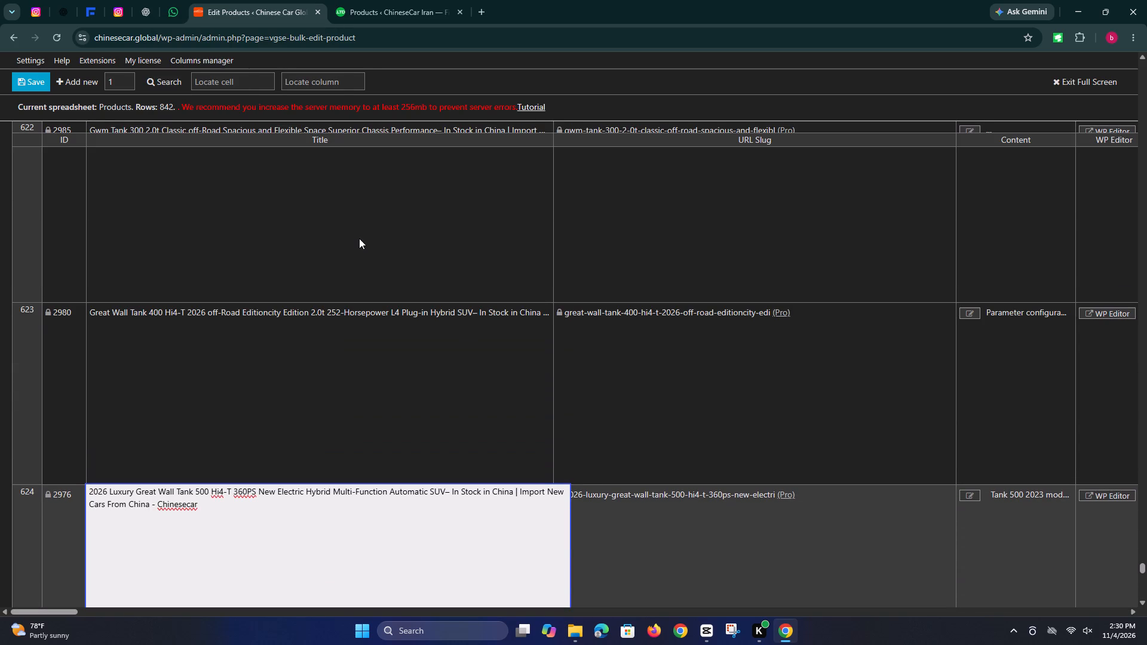
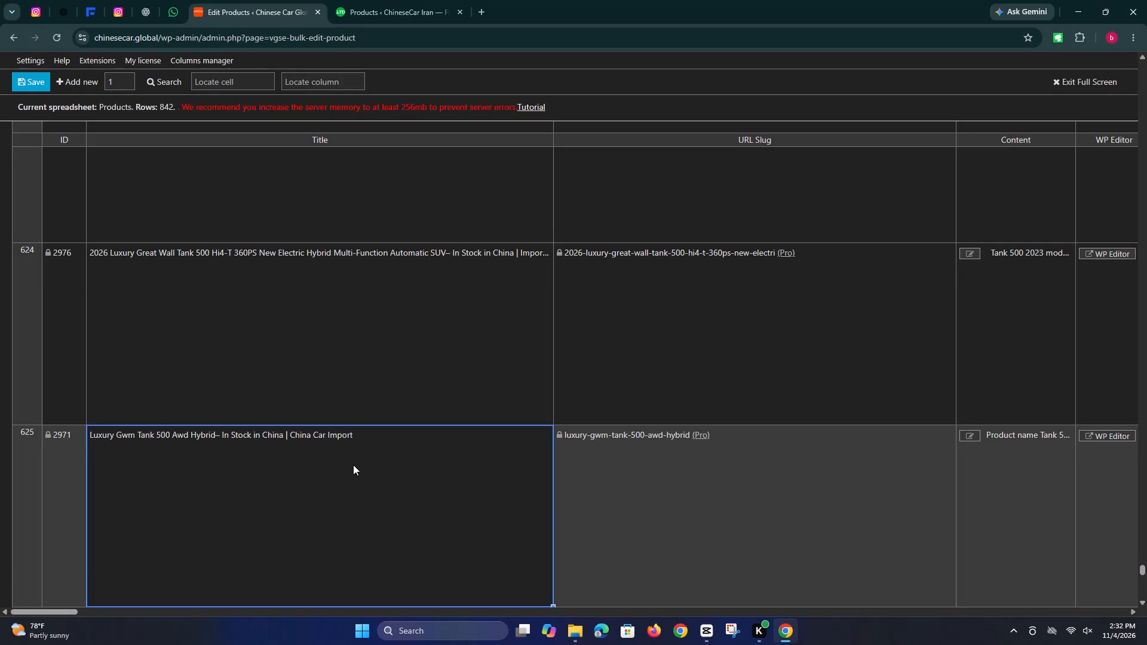
Append " - Chinesecar" to the titles of Luxury Gwm Tank 500 and Great Wall Motor Tank 700 Hi4-T in rows 625 and 626.
{"action": "right_click", "coordinate": [357, 435]}
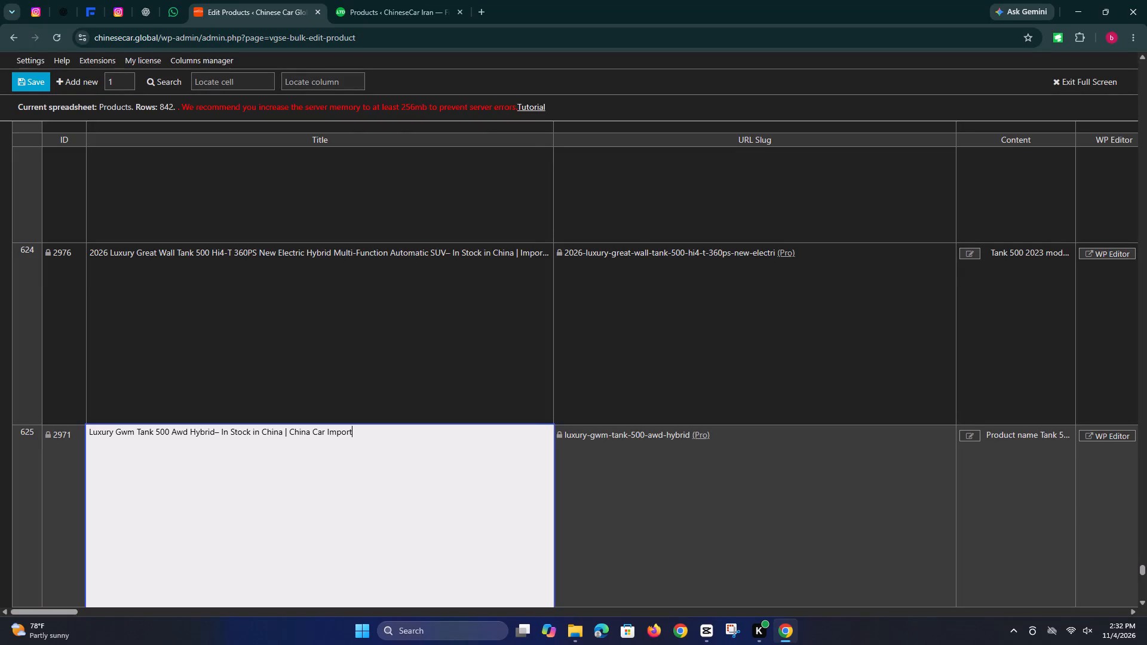
{"action": "left_click", "coordinate": [413, 257]}
{"action": "scroll", "coordinate": [445, 382], "scroll_direction": "down", "scroll_amount": 4}
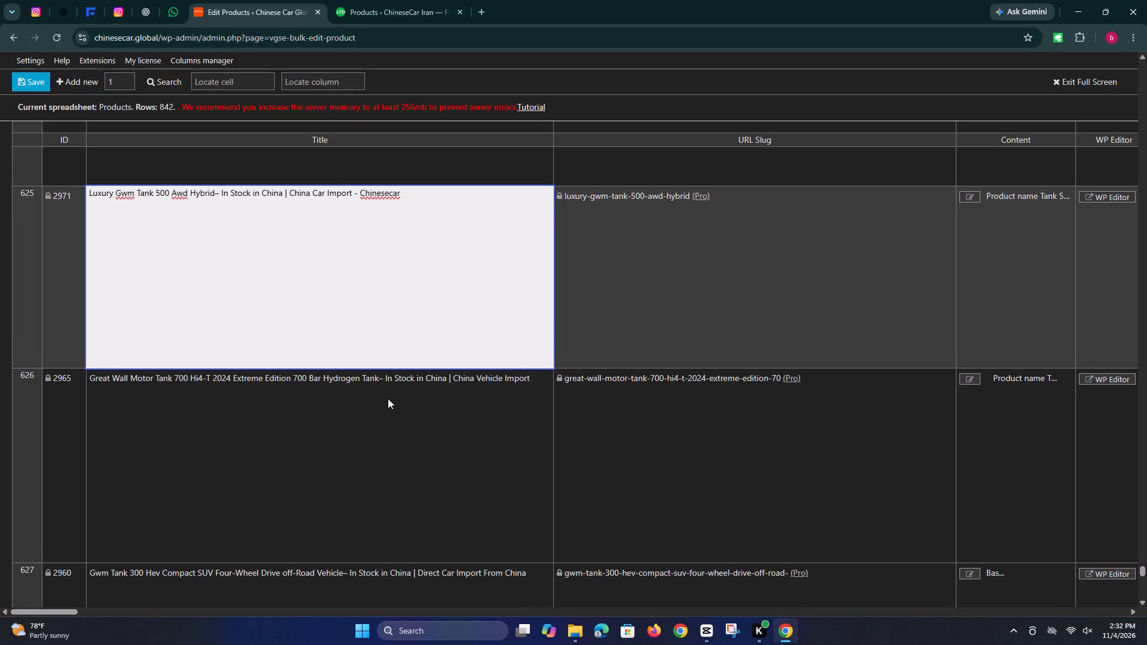
{"action": "triple_click", "coordinate": [388, 410]}
{"action": "right_click", "coordinate": [533, 375]}
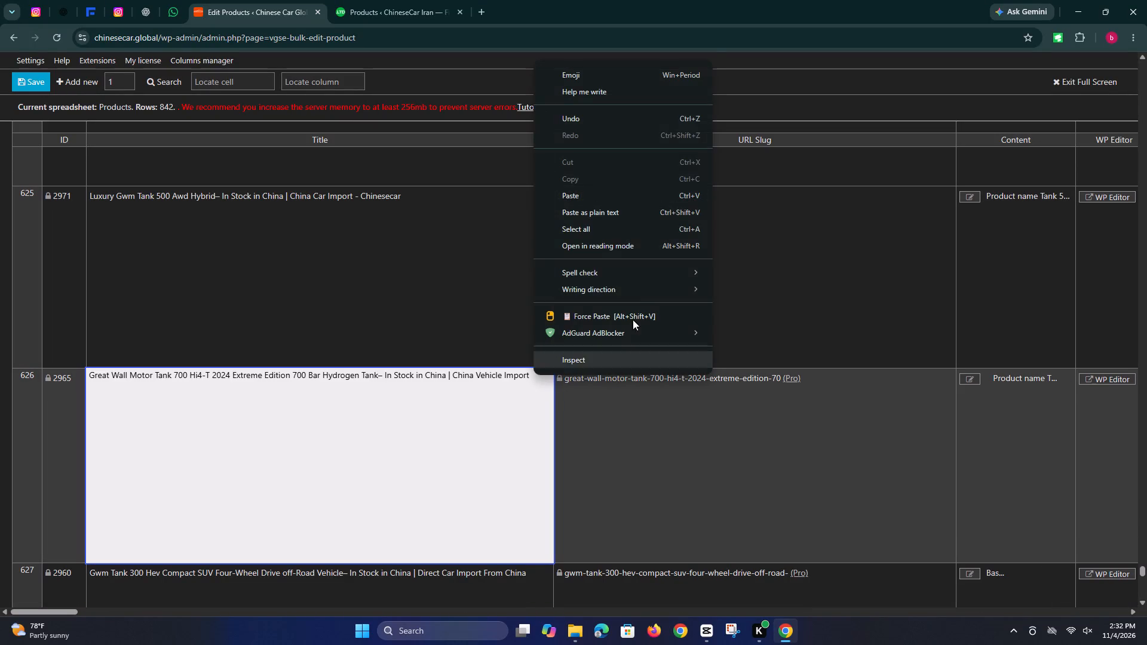
{"action": "left_click", "coordinate": [593, 202]}
Append " - Chinesecar" to the titles of Gwm Tank 300 Hev and Leapmotor C11 2026 in rows 627 and 628.
{"action": "scroll", "coordinate": [447, 341], "scroll_direction": "down", "scroll_amount": 4}
{"action": "triple_click", "coordinate": [415, 395]}
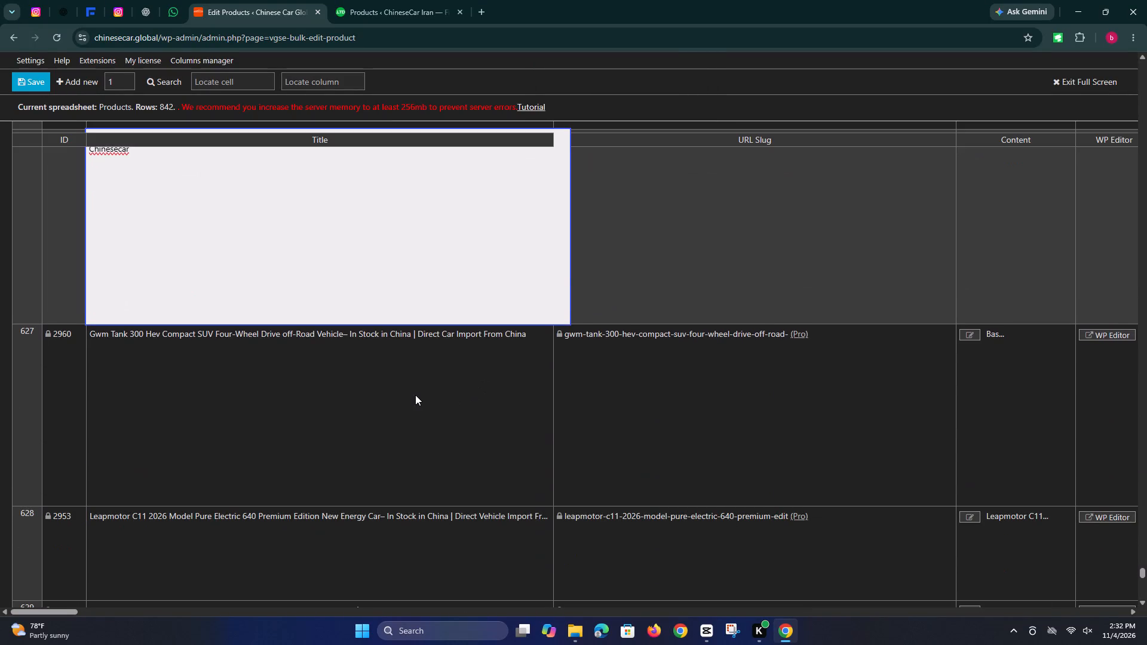
{"action": "right_click", "coordinate": [529, 331]}
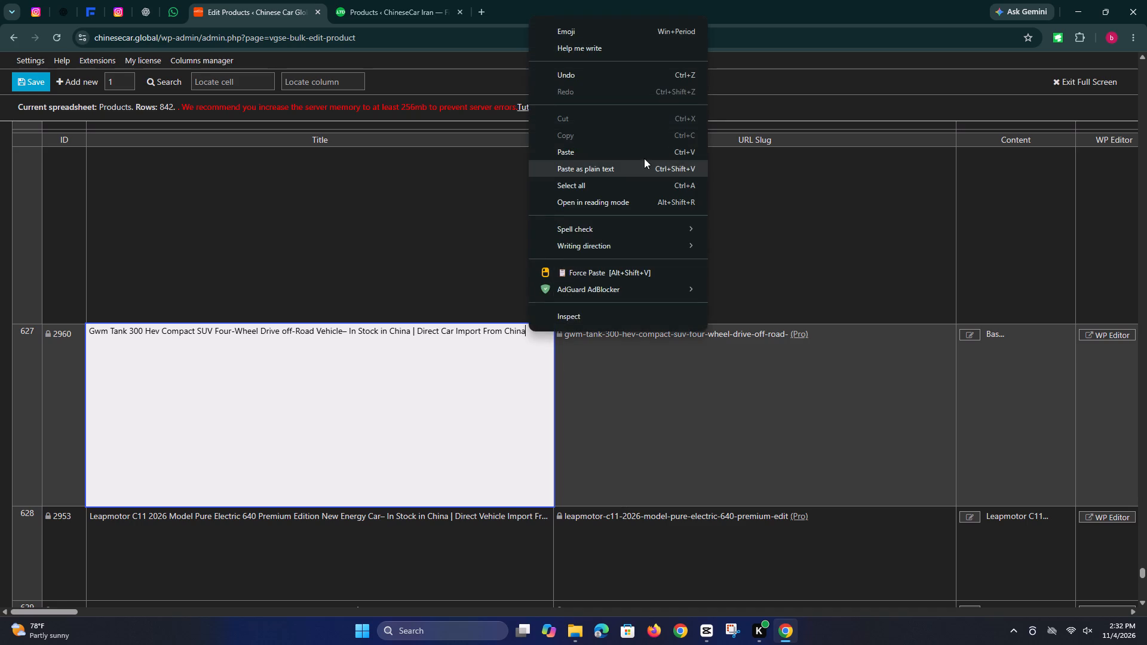
{"action": "left_click", "coordinate": [600, 156]}
{"action": "scroll", "coordinate": [425, 355], "scroll_direction": "down", "scroll_amount": 4}
{"action": "triple_click", "coordinate": [406, 349]}
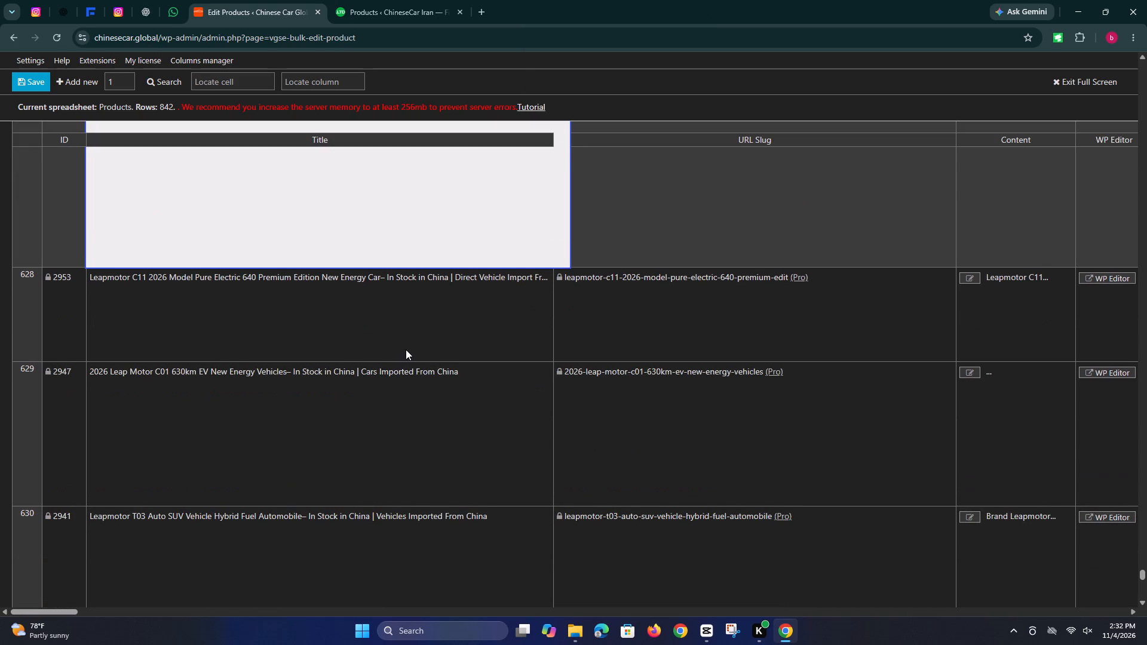
{"action": "right_click", "coordinate": [123, 291]}
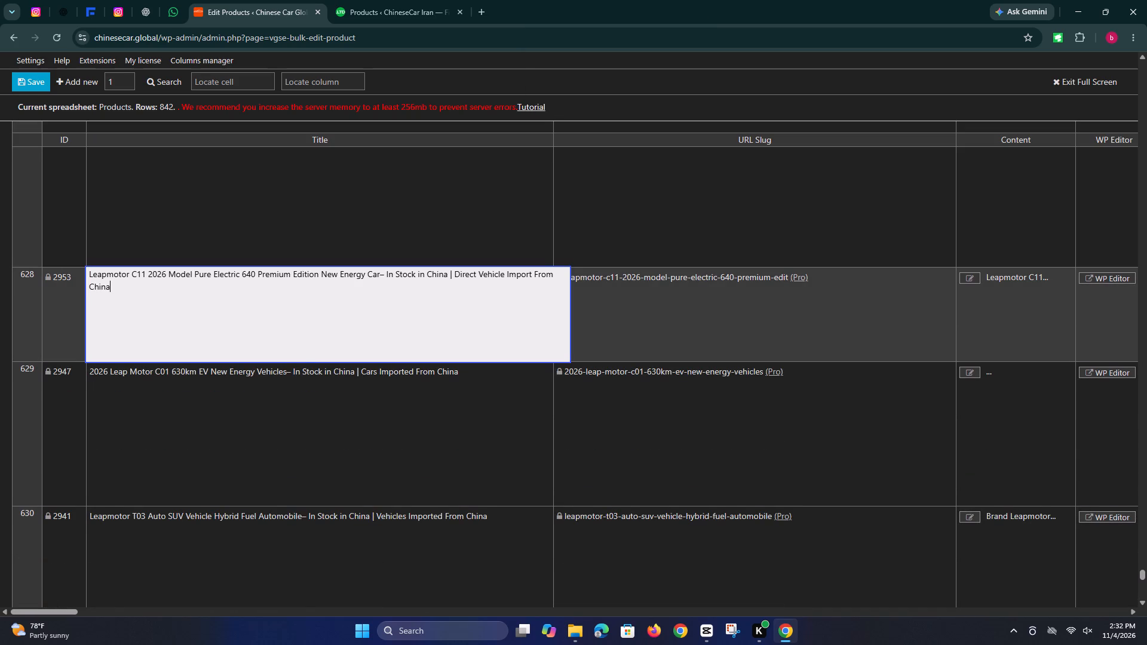
{"action": "left_click", "coordinate": [191, 424]}
Append " - Chinesecar" to the titles of 2026 Leap Motor C01 and Leapmotor T03 in rows 629 and 630.
{"action": "double_click", "coordinate": [379, 423]}
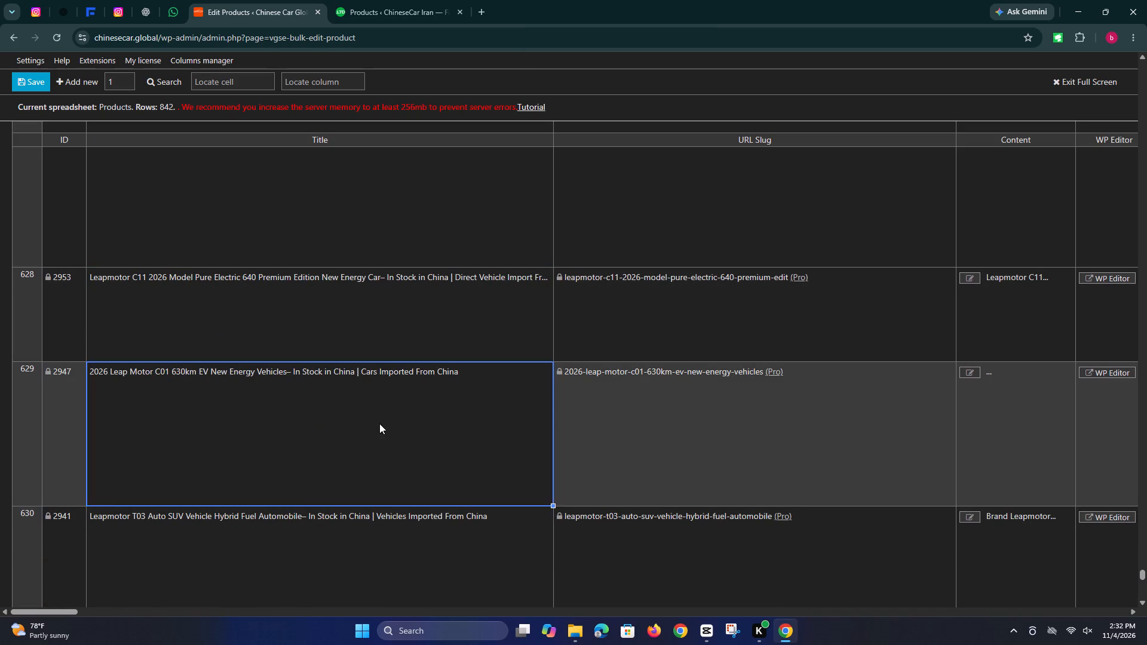
{"action": "right_click", "coordinate": [463, 369]}
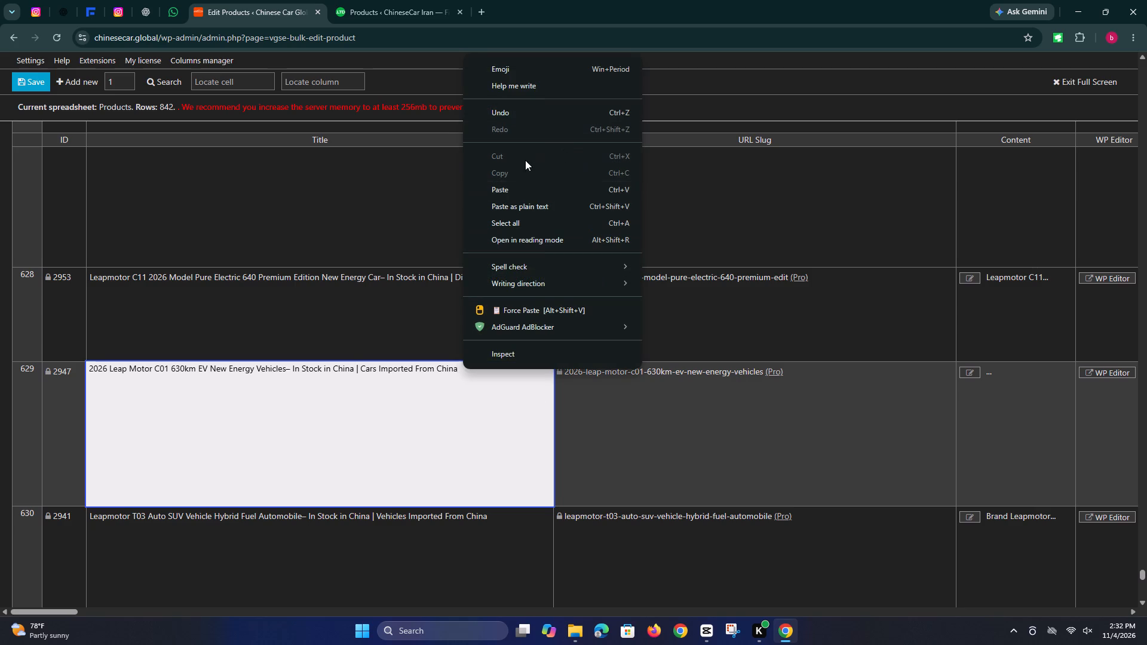
{"action": "left_click", "coordinate": [522, 191]}
{"action": "scroll", "coordinate": [422, 312], "scroll_direction": "down", "scroll_amount": 4}
{"action": "triple_click", "coordinate": [413, 333]}
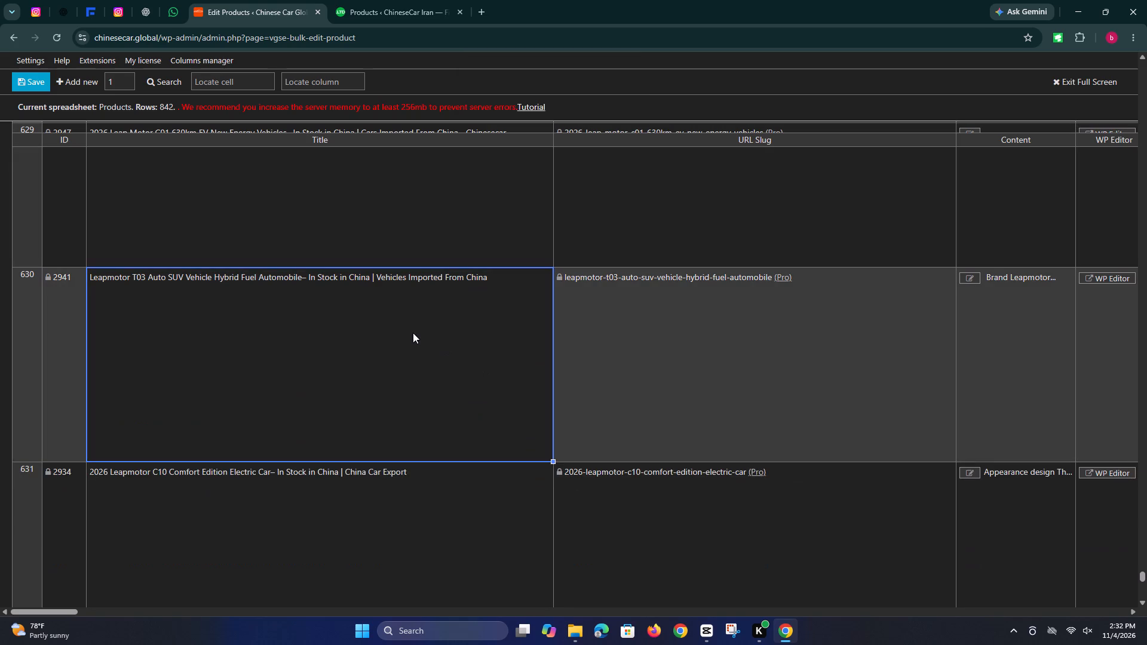
{"action": "right_click", "coordinate": [497, 278]}
{"action": "left_click", "coordinate": [541, 420]}
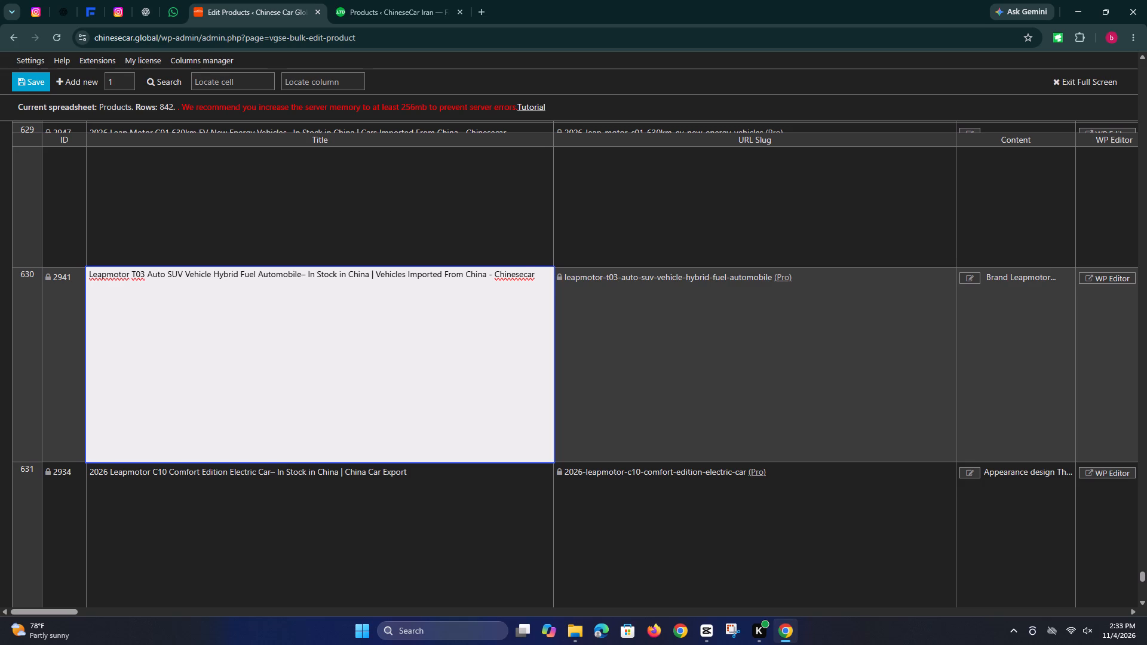
Append " - Chinesecar" to the titles of 2026 Leapmotor C10 and 2026 Leapmotor C16 in rows 631 and 632.
{"action": "scroll", "coordinate": [427, 456], "scroll_direction": "down", "scroll_amount": 2}
{"action": "triple_click", "coordinate": [371, 414]}
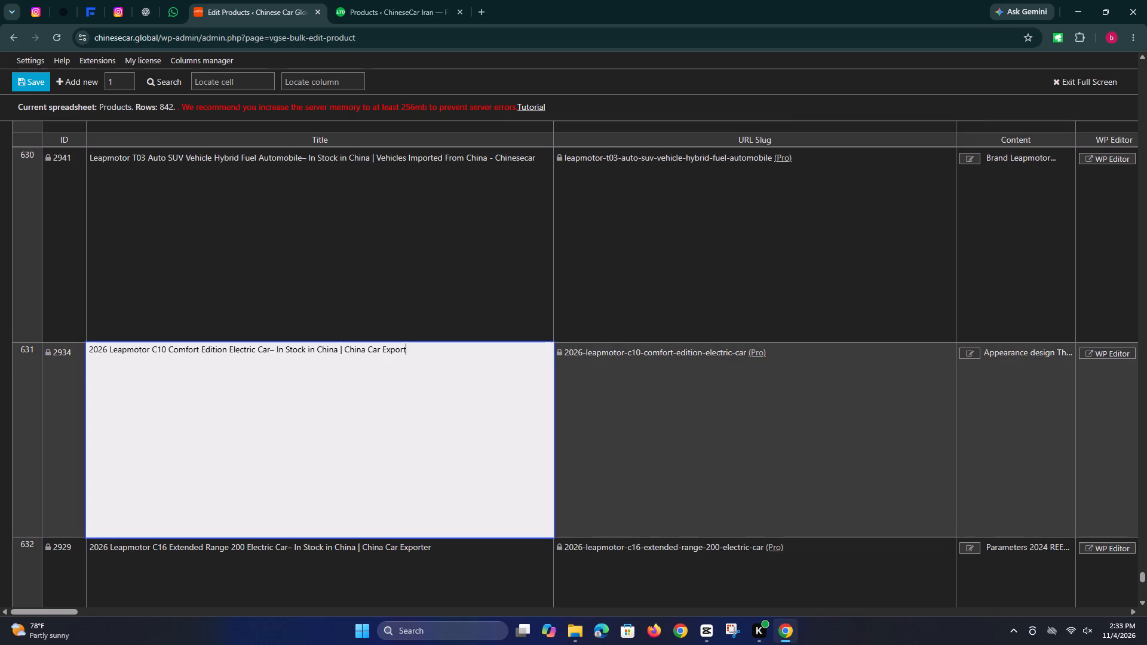
{"action": "right_click", "coordinate": [412, 352]}
{"action": "left_click", "coordinate": [458, 170]}
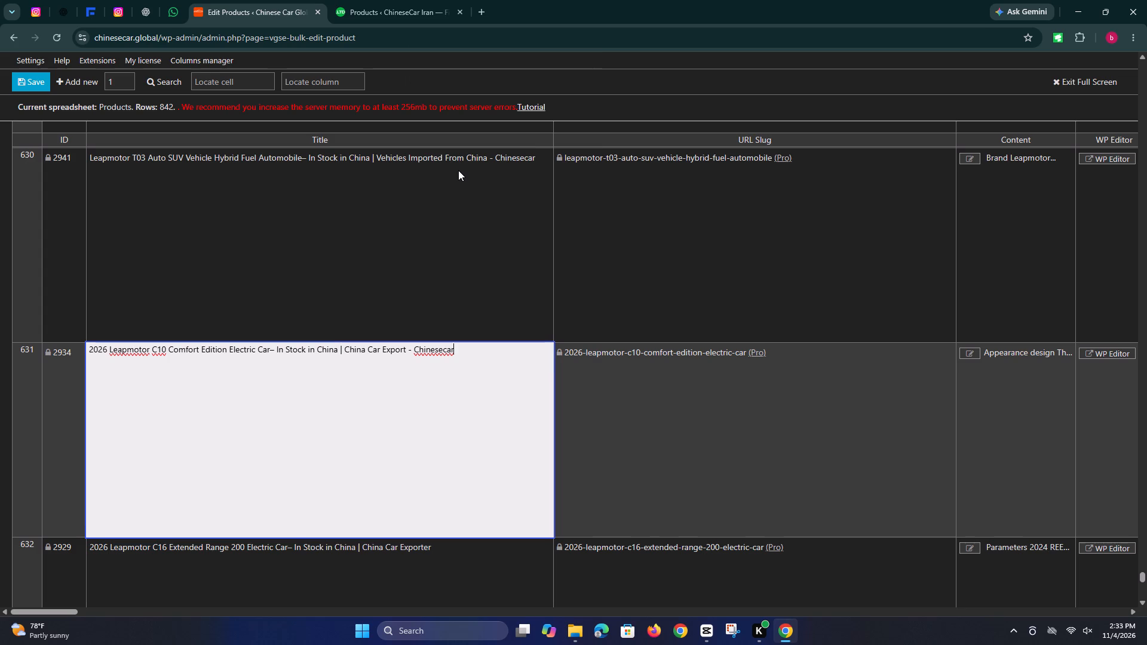
{"action": "scroll", "coordinate": [458, 170], "scroll_direction": "down", "scroll_amount": 3}
{"action": "scroll", "coordinate": [422, 331], "scroll_direction": "down", "scroll_amount": 2}
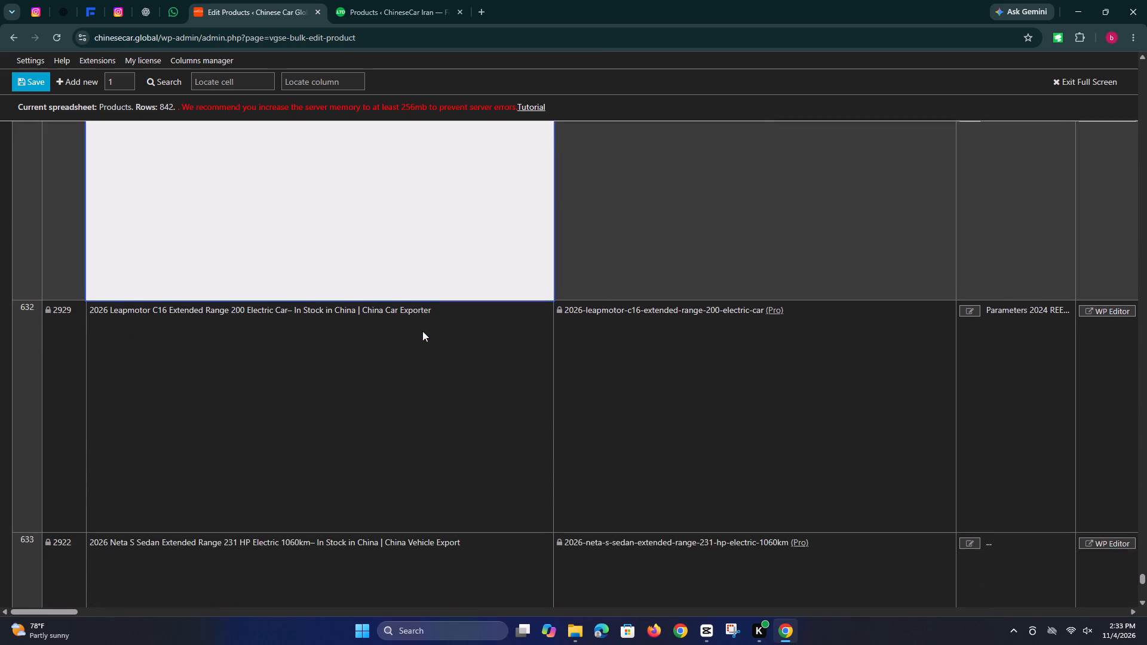
{"action": "triple_click", "coordinate": [382, 312]}
{"action": "right_click", "coordinate": [438, 248]}
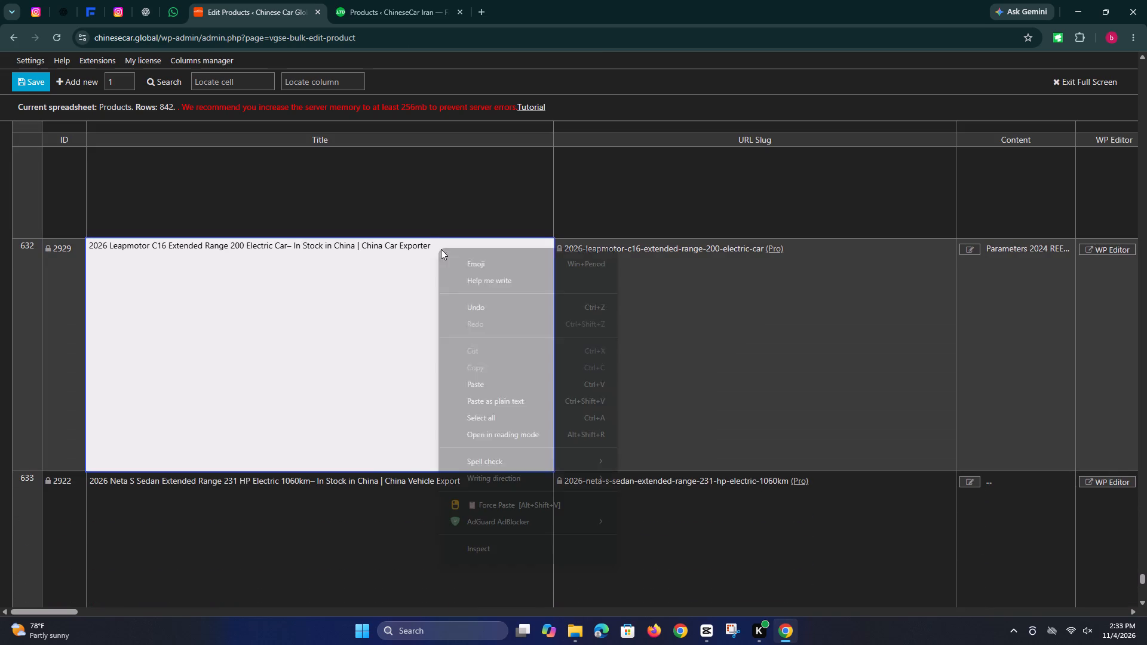
{"action": "left_click", "coordinate": [495, 383]}
Append " - Chinesecar" to the titles of 2026 Neta S Sedan and Neta Gt EV in rows 633 and 634.
{"action": "scroll", "coordinate": [410, 331], "scroll_direction": "down", "scroll_amount": 3}
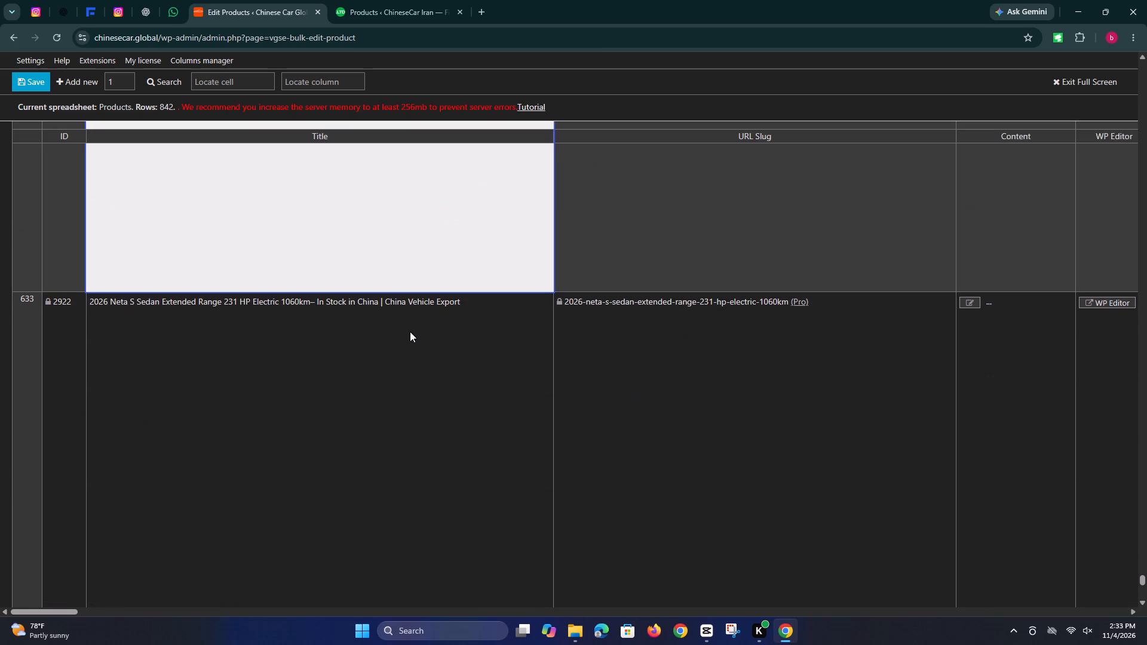
{"action": "triple_click", "coordinate": [410, 331]}
{"action": "right_click", "coordinate": [466, 231]}
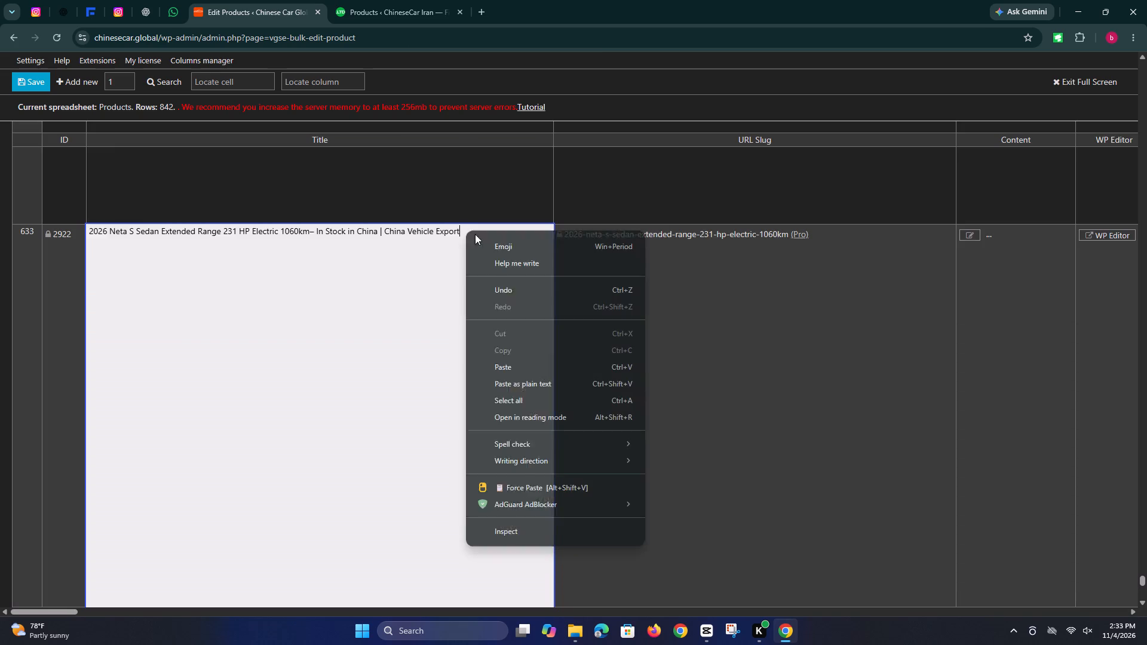
{"action": "left_click", "coordinate": [515, 368]}
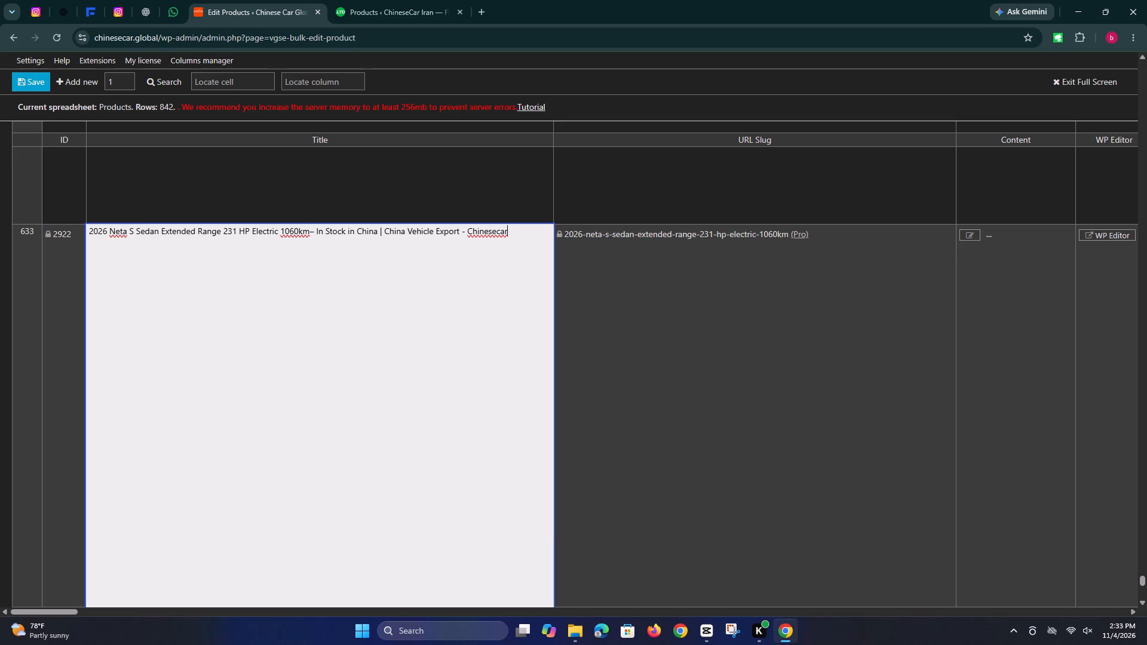
{"action": "scroll", "coordinate": [431, 346], "scroll_direction": "down", "scroll_amount": 6}
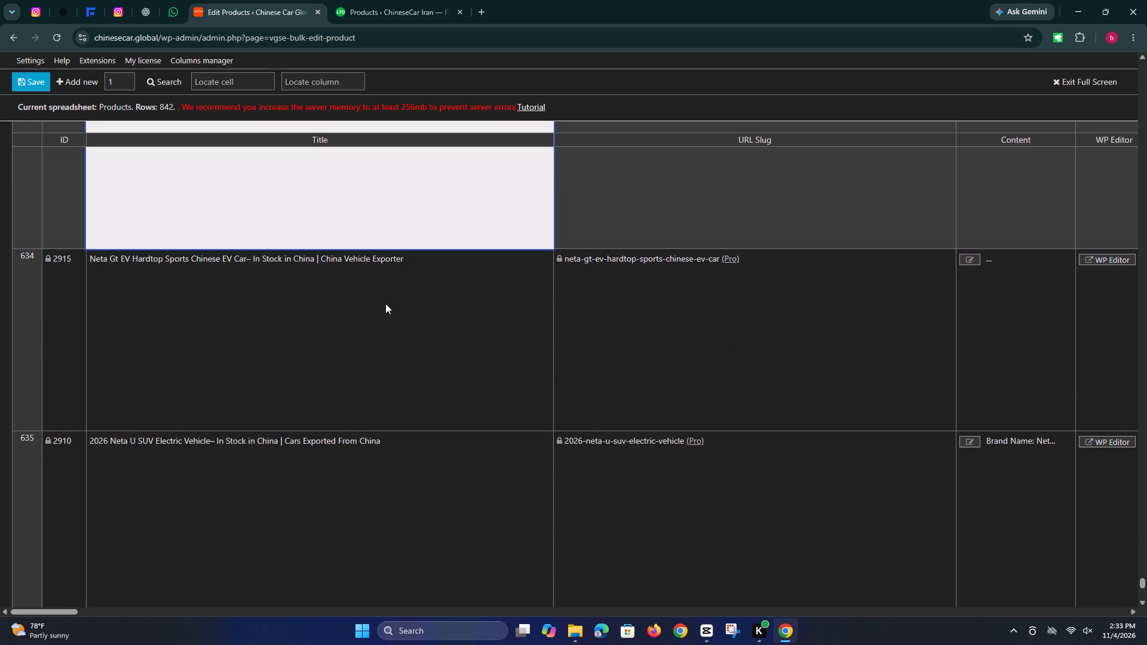
{"action": "double_click", "coordinate": [345, 271]}
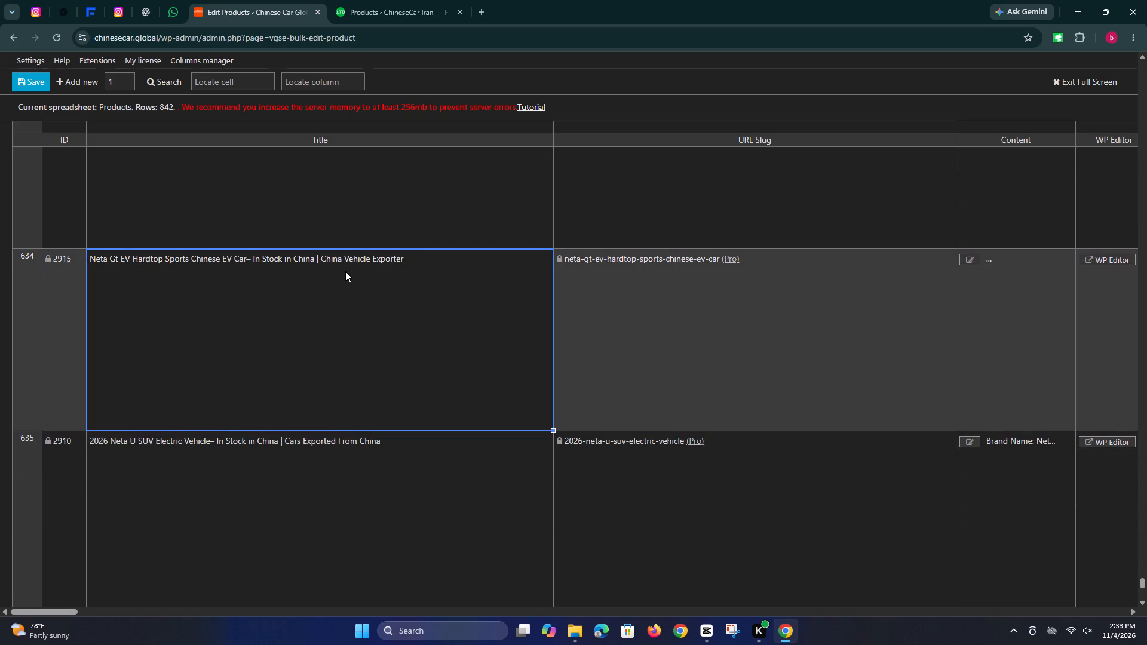
{"action": "double_click", "coordinate": [407, 260]}
{"action": "right_click", "coordinate": [407, 257]}
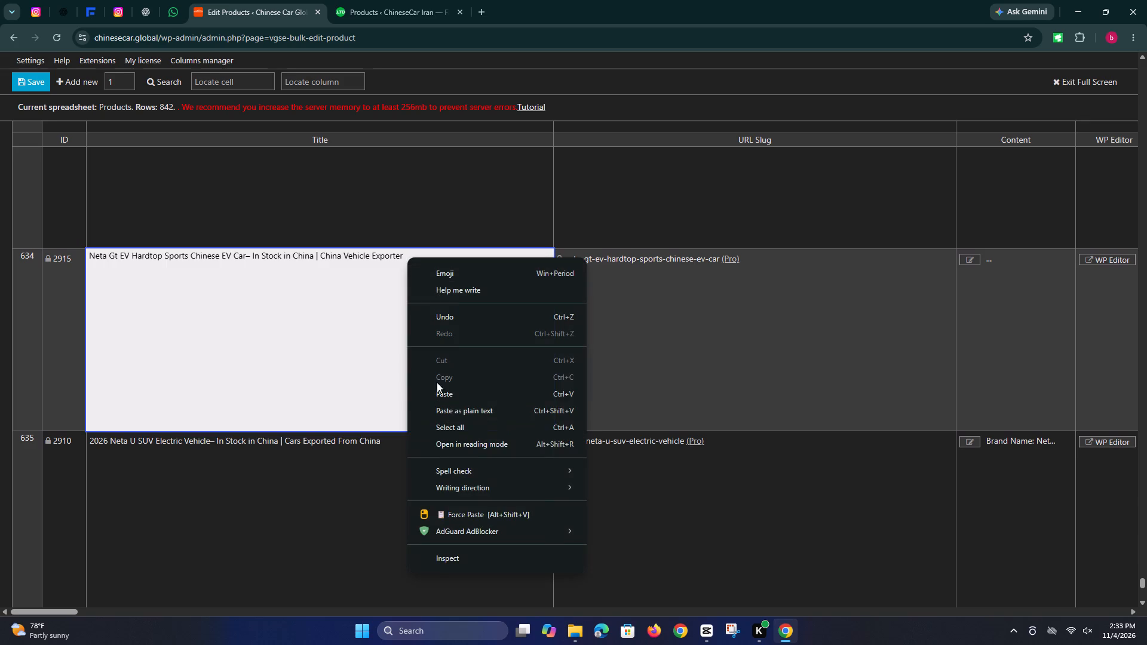
{"action": "left_click", "coordinate": [446, 390]}
Append " - Chinesecar" to the titles of 2026 Neta U SUV and Neta V Electric SUV in rows 635 and 636.
{"action": "scroll", "coordinate": [382, 360], "scroll_direction": "down", "scroll_amount": 3}
{"action": "double_click", "coordinate": [330, 332]}
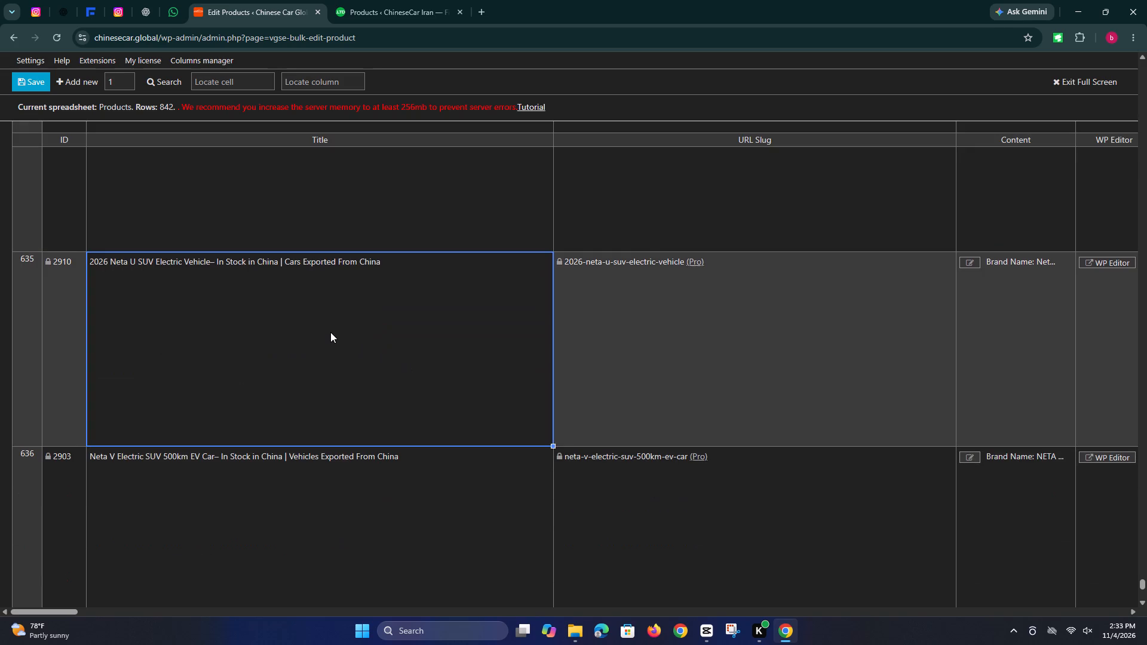
{"action": "right_click", "coordinate": [386, 260]}
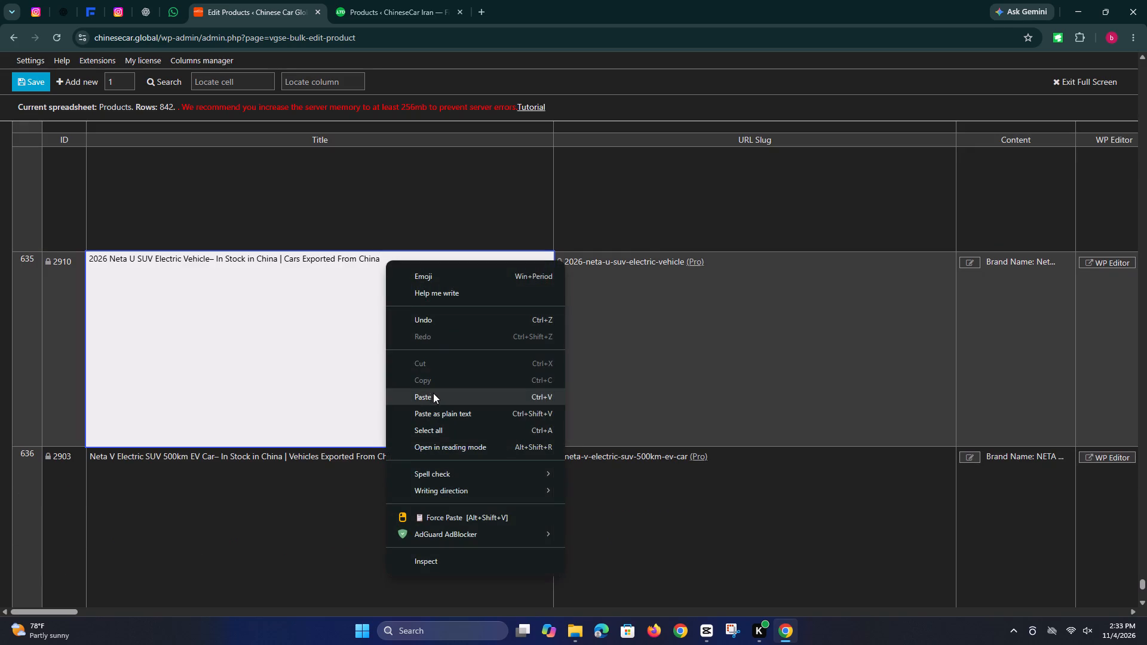
{"action": "left_click", "coordinate": [434, 396]}
{"action": "scroll", "coordinate": [376, 348], "scroll_direction": "down", "scroll_amount": 2}
{"action": "double_click", "coordinate": [386, 352]}
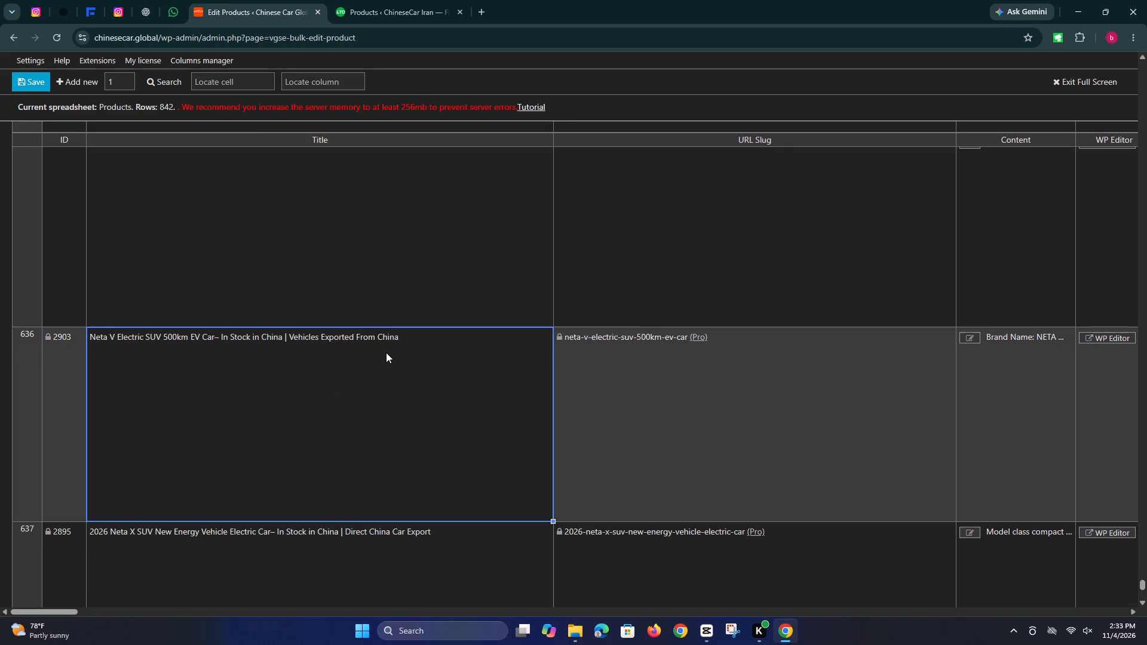
{"action": "double_click", "coordinate": [403, 337]}
{"action": "right_click", "coordinate": [404, 336]}
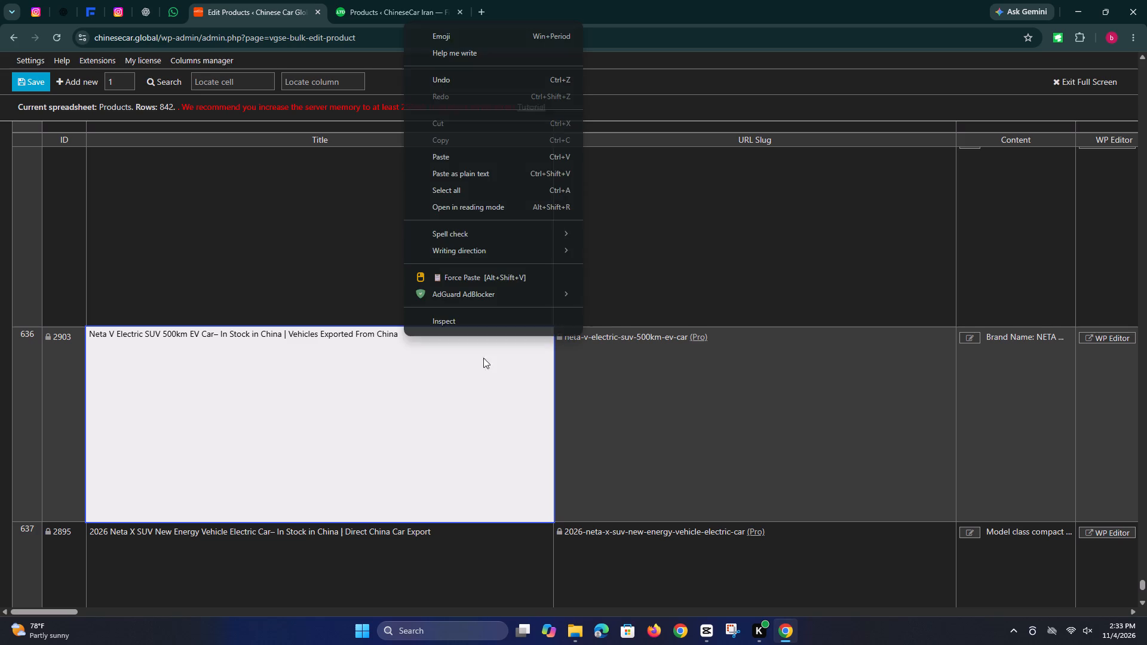
{"action": "left_click", "coordinate": [455, 167]}
Append " - Chinesecar" to the titles of 2026 Neta X SUV and Neta Aya Sport in rows 637 and 638.
{"action": "scroll", "coordinate": [373, 352], "scroll_direction": "down", "scroll_amount": 2}
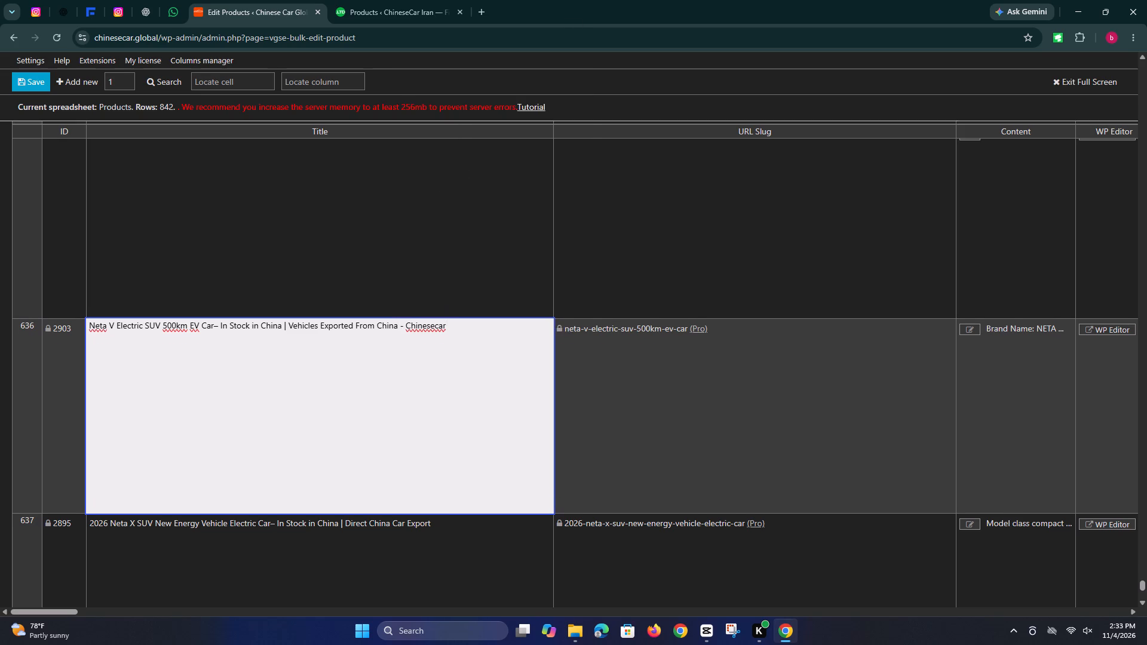
{"action": "scroll", "coordinate": [373, 352], "scroll_direction": "down", "scroll_amount": 2}
{"action": "triple_click", "coordinate": [373, 334]}
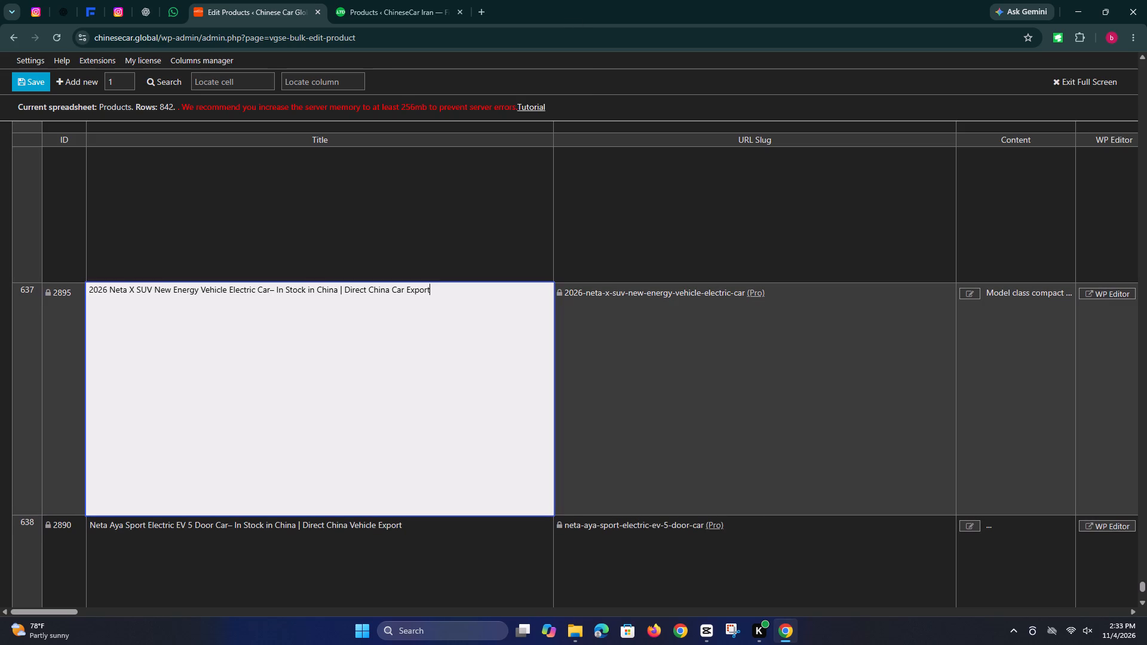
{"action": "right_click", "coordinate": [437, 291]}
{"action": "left_click", "coordinate": [486, 433]}
{"action": "scroll", "coordinate": [406, 390], "scroll_direction": "down", "scroll_amount": 3}
{"action": "double_click", "coordinate": [332, 375]}
{"action": "double_click", "coordinate": [394, 368]}
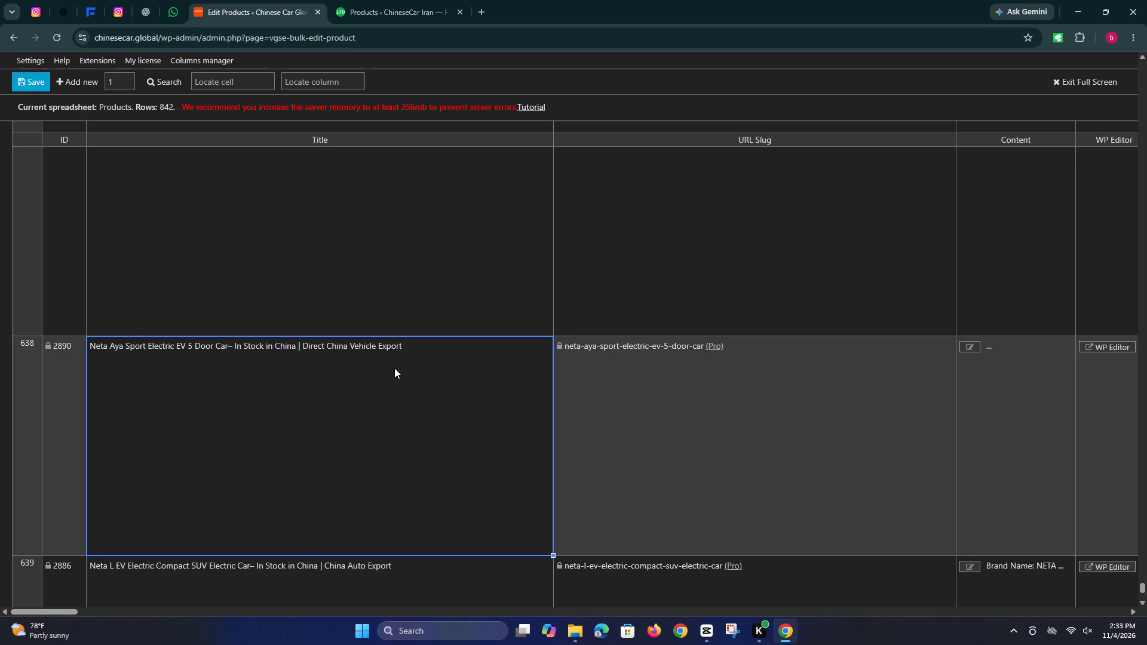
{"action": "right_click", "coordinate": [405, 341]}
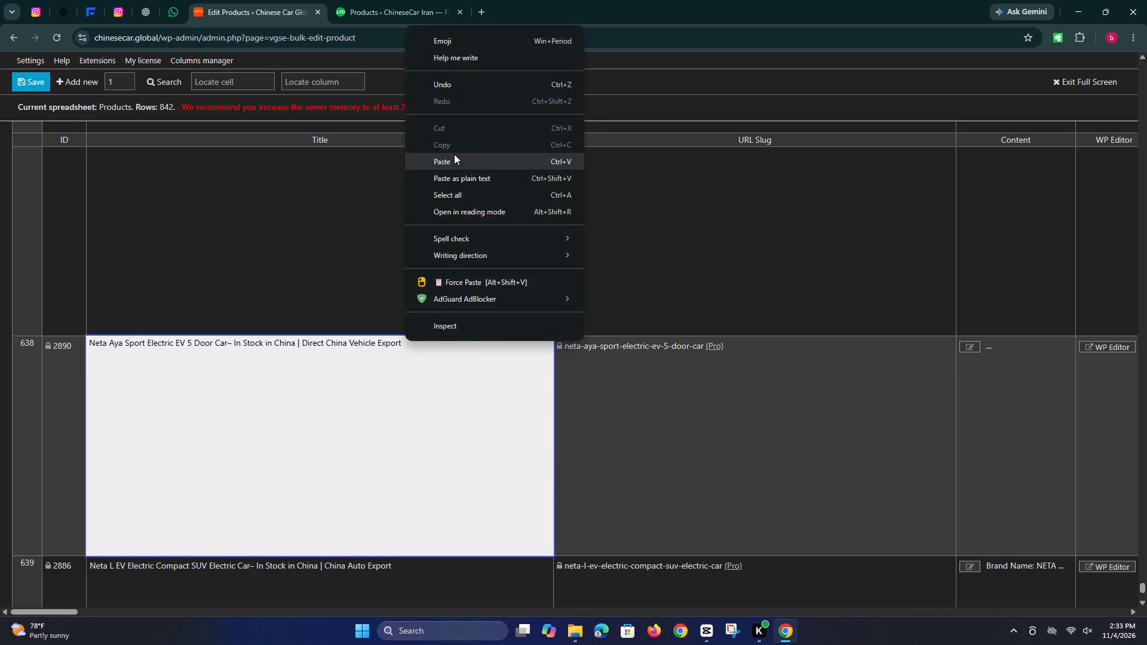
{"action": "left_click", "coordinate": [454, 154]}
Append " - Chinesecar" to the title of Neta L EV Electric Compact SUV in row 639.
{"action": "scroll", "coordinate": [378, 340], "scroll_direction": "down", "scroll_amount": 3}
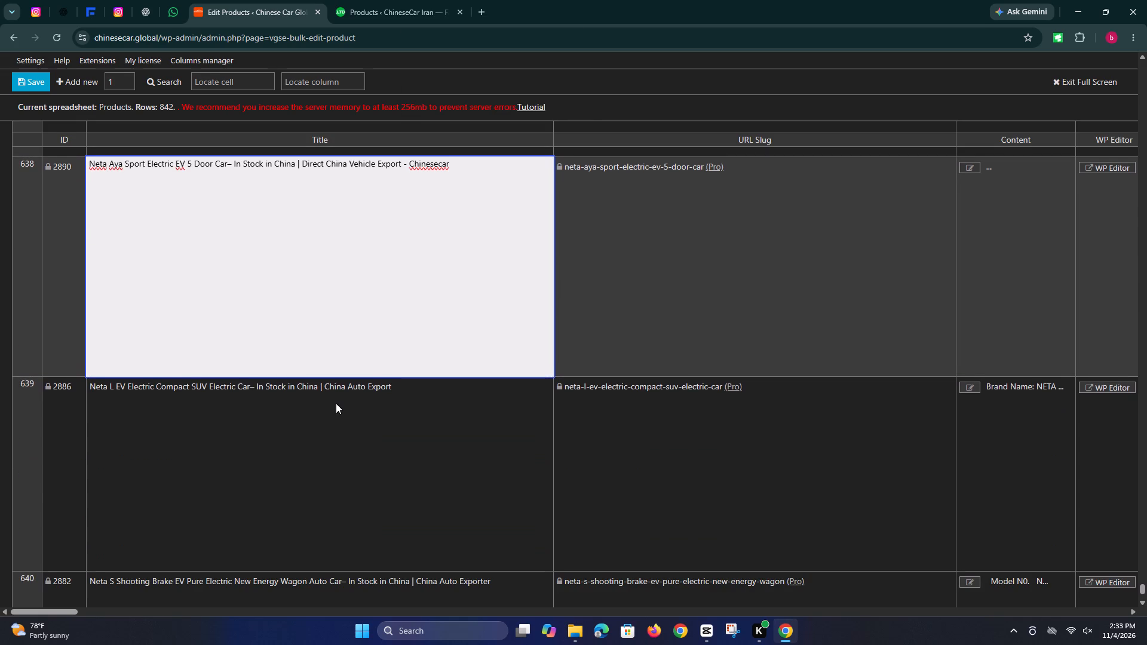
{"action": "scroll", "coordinate": [336, 403], "scroll_direction": "down", "scroll_amount": 2}
{"action": "triple_click", "coordinate": [367, 288]}
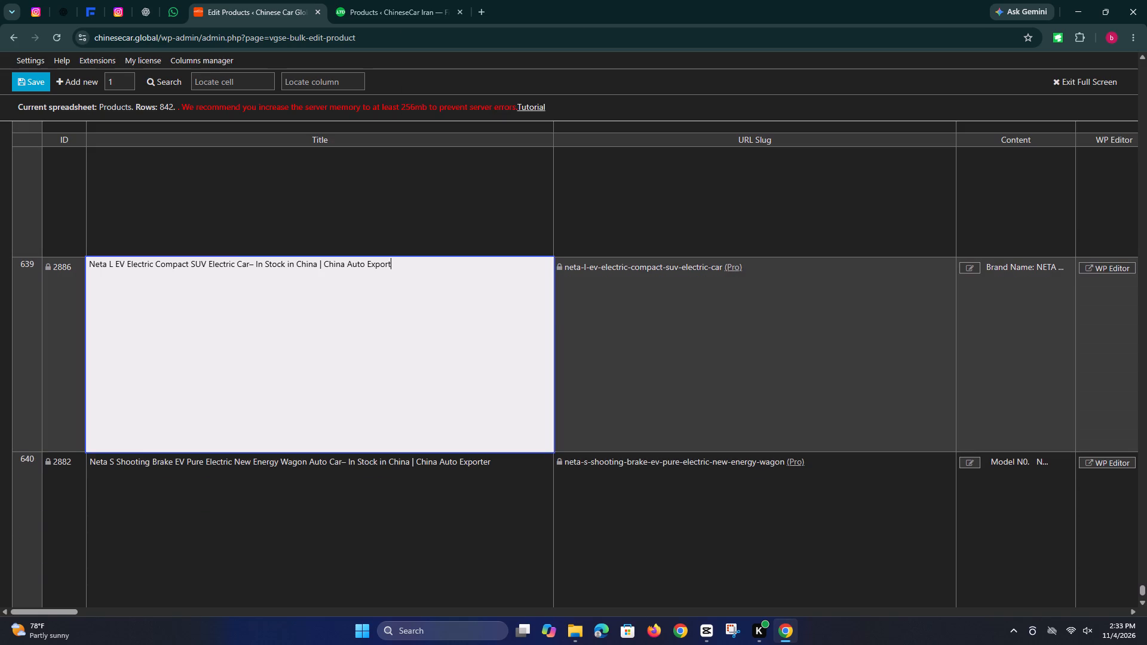
{"action": "right_click", "coordinate": [401, 264]}
{"action": "left_click", "coordinate": [463, 404]}
Append " - Chinesecar" to the titles of Neta S Shooting Brake EV and Geely Preface Xingrui 1.5t in rows 640 and 641.
{"action": "scroll", "coordinate": [360, 360], "scroll_direction": "down", "scroll_amount": 2}
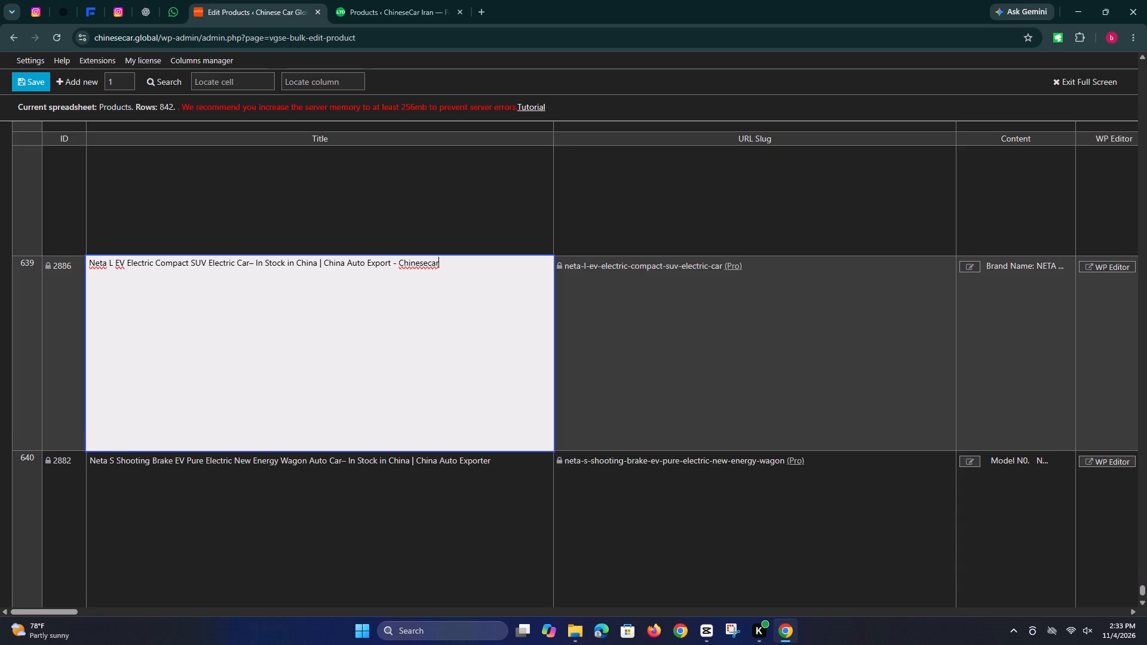
{"action": "scroll", "coordinate": [360, 360], "scroll_direction": "down", "scroll_amount": 1}
{"action": "double_click", "coordinate": [413, 340]}
{"action": "left_click", "coordinate": [417, 340]}
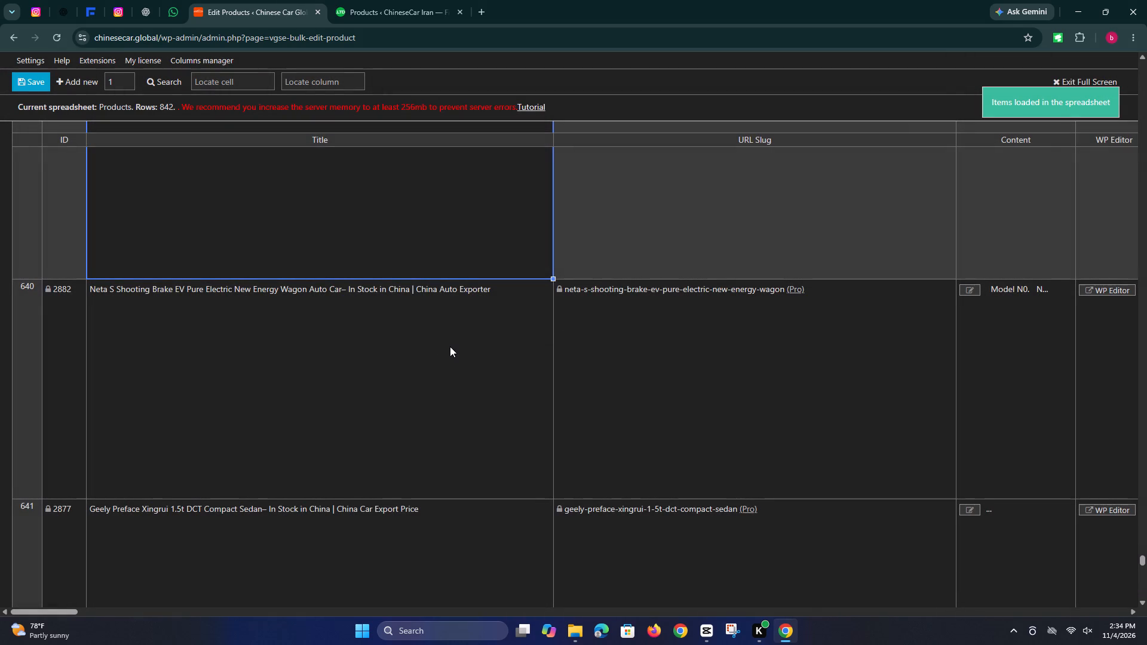
{"action": "double_click", "coordinate": [391, 315]}
{"action": "right_click", "coordinate": [498, 286]}
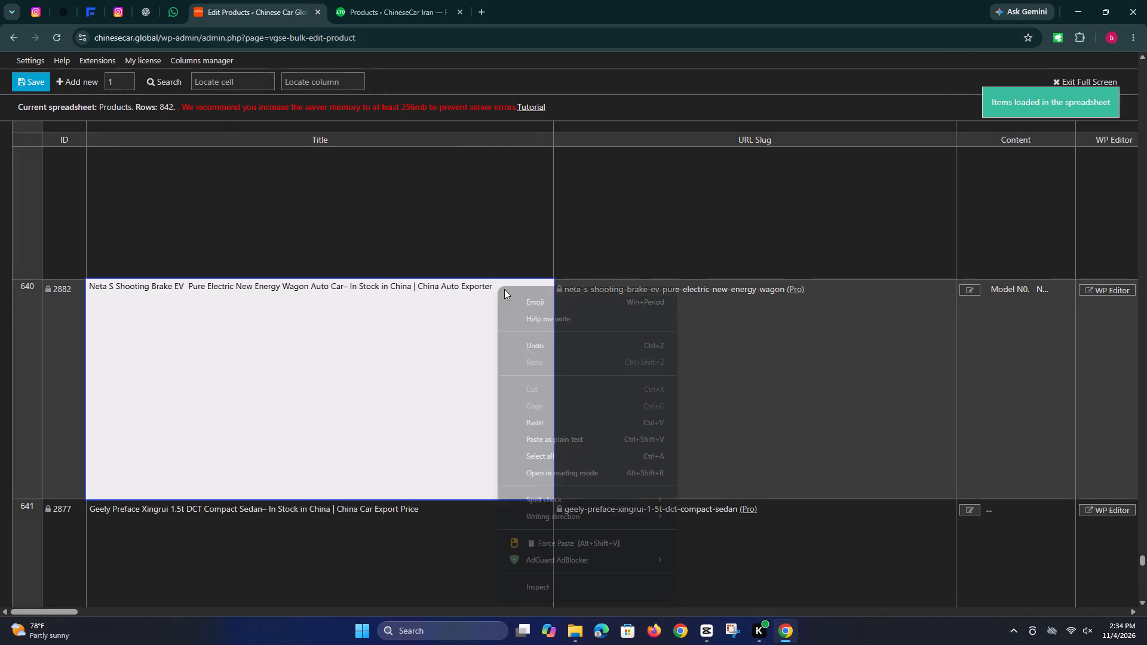
{"action": "left_click", "coordinate": [546, 420]}
{"action": "scroll", "coordinate": [422, 365], "scroll_direction": "down", "scroll_amount": 3}
{"action": "triple_click", "coordinate": [390, 355]}
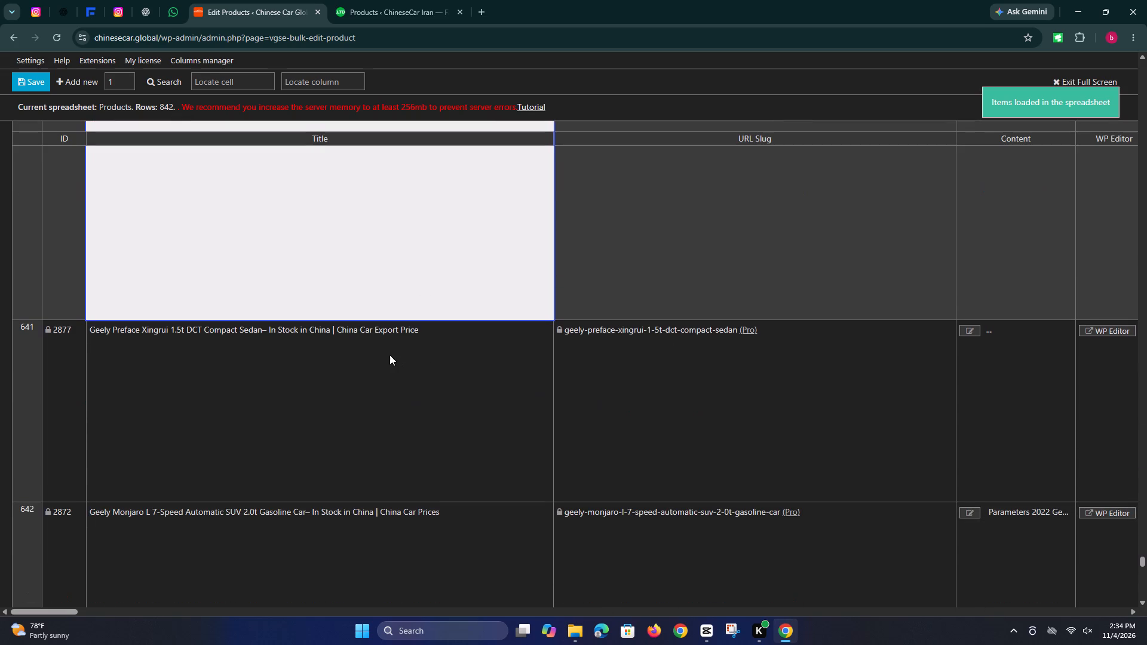
{"action": "right_click", "coordinate": [423, 327]}
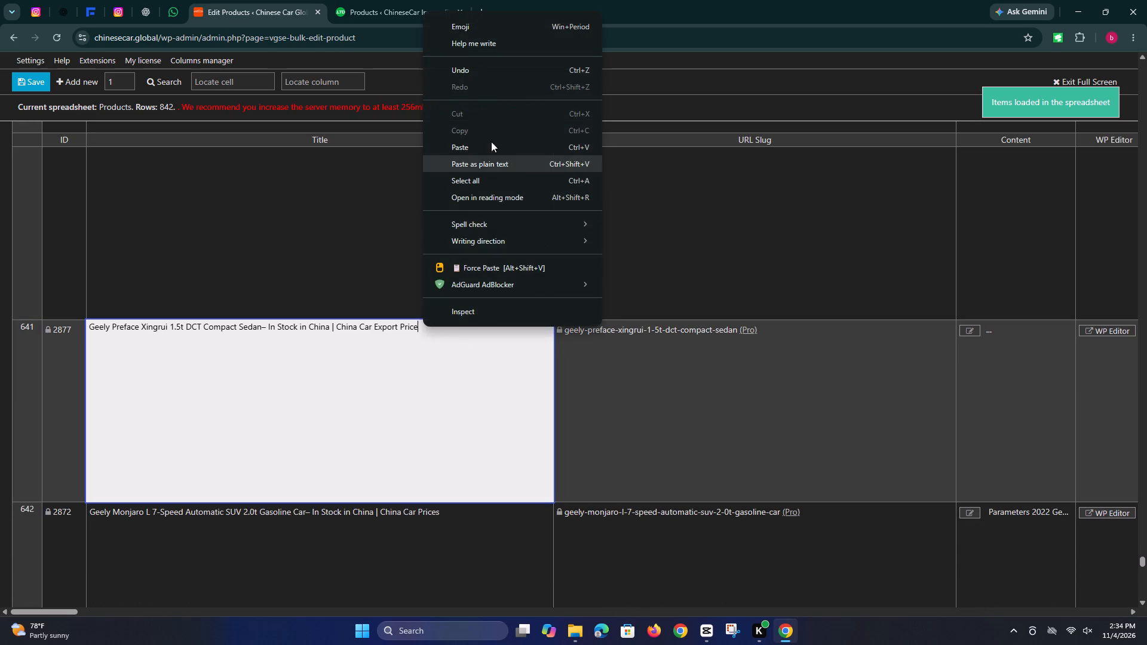
{"action": "left_click", "coordinate": [458, 146]}
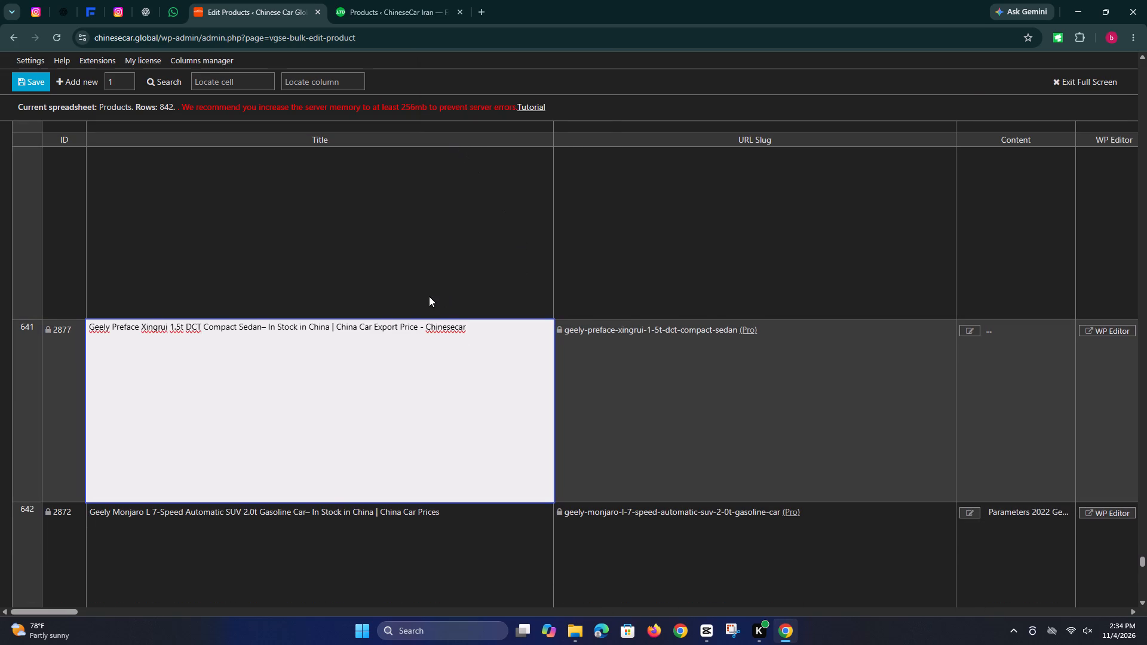
Append " - Chinesecar" to the titles of Geely Monjaro L and 2026 Geely Boyue 1.5td in rows 642 and 643.
{"action": "scroll", "coordinate": [429, 296], "scroll_direction": "down", "scroll_amount": 4}
{"action": "triple_click", "coordinate": [429, 296]}
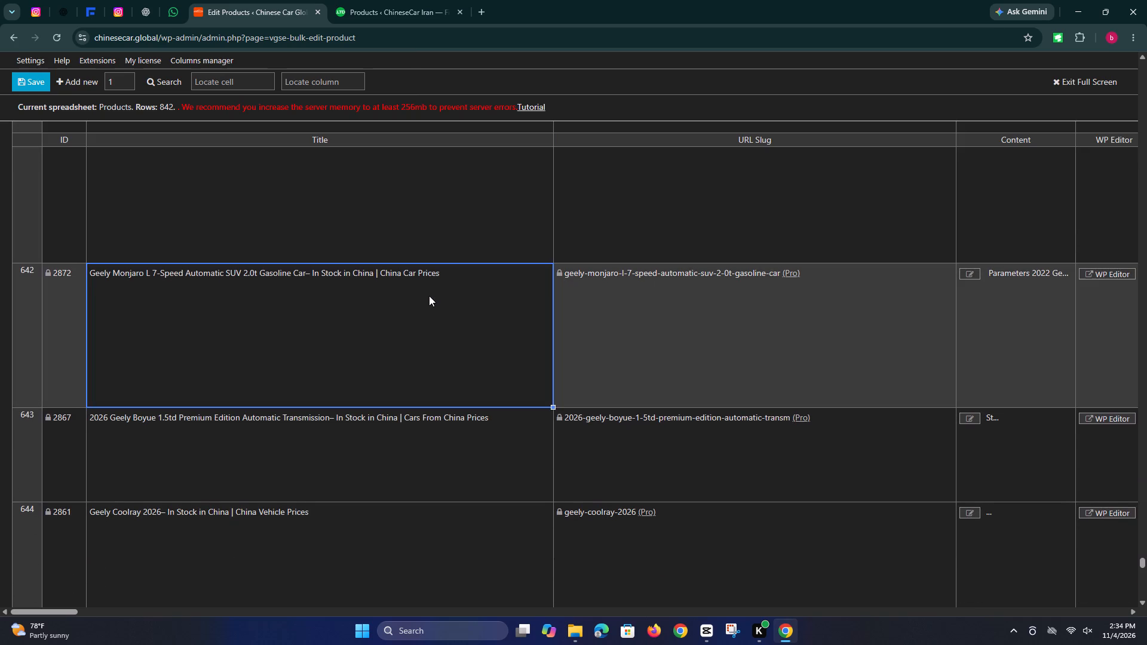
{"action": "right_click", "coordinate": [445, 274]}
{"action": "left_click", "coordinate": [496, 409]}
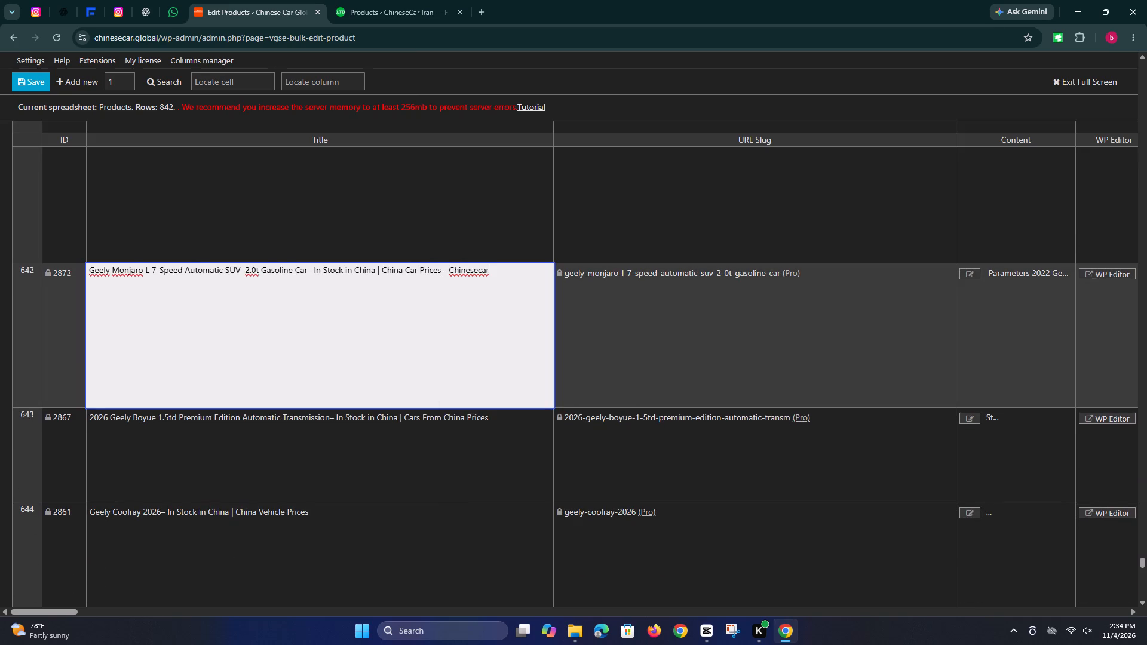
{"action": "scroll", "coordinate": [415, 340], "scroll_direction": "down", "scroll_amount": 3}
{"action": "triple_click", "coordinate": [433, 288]}
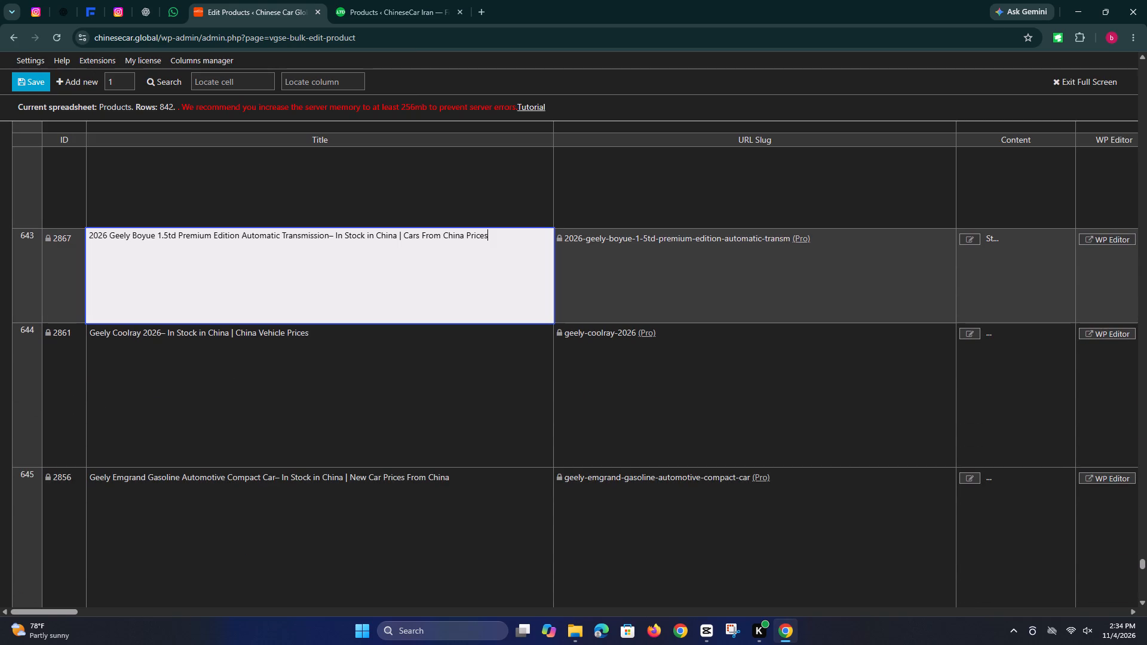
{"action": "right_click", "coordinate": [493, 234]}
{"action": "left_click", "coordinate": [529, 368]}
Append " - Chinesecar" to the titles of Geely Coolray 2026 and Geely Emgrand Gasoline in rows 644 and 645.
{"action": "scroll", "coordinate": [417, 331], "scroll_direction": "down", "scroll_amount": 2}
{"action": "triple_click", "coordinate": [317, 249]}
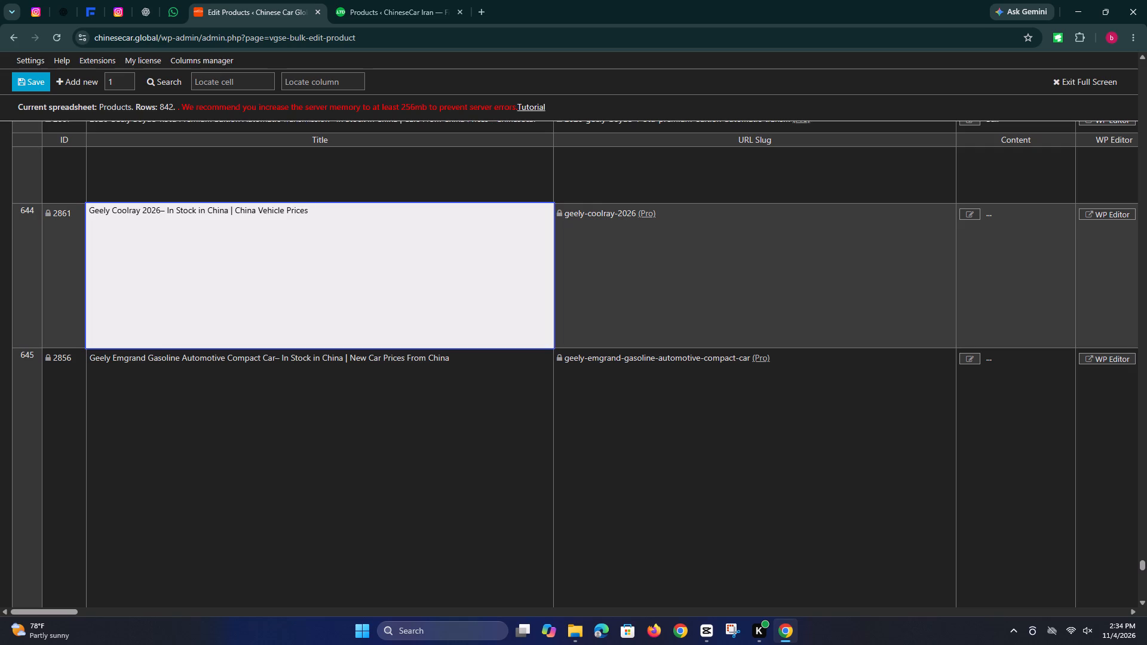
{"action": "right_click", "coordinate": [314, 211]}
{"action": "left_click", "coordinate": [380, 356]}
{"action": "scroll", "coordinate": [366, 276], "scroll_direction": "down", "scroll_amount": 2}
{"action": "triple_click", "coordinate": [412, 272]}
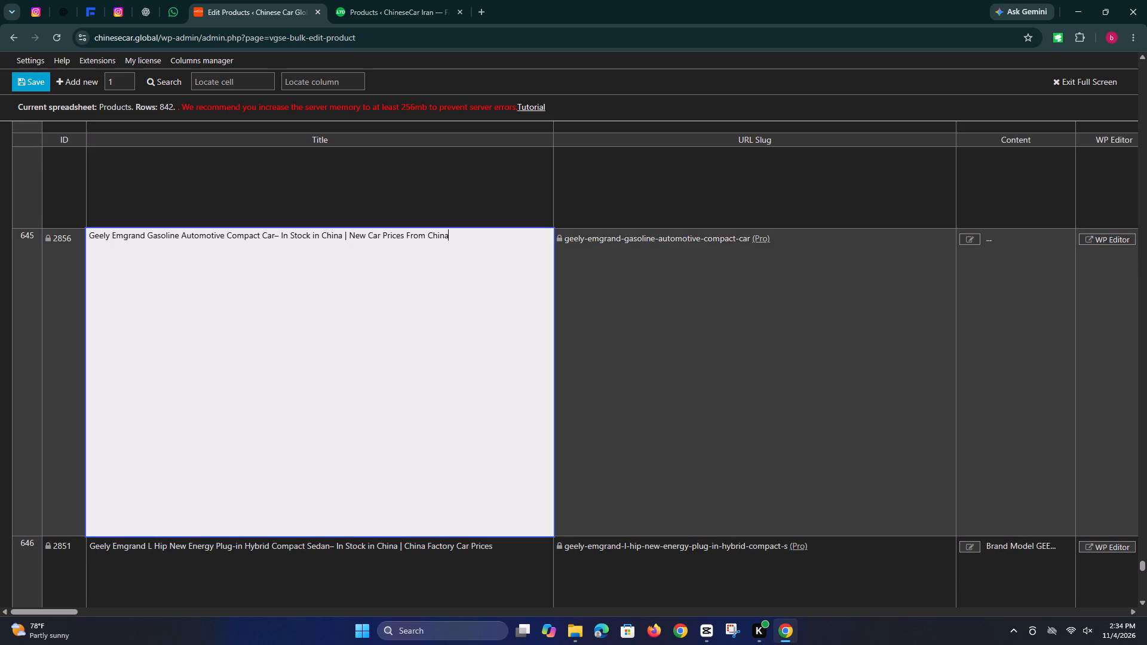
{"action": "right_click", "coordinate": [450, 236]}
{"action": "left_click", "coordinate": [509, 377]}
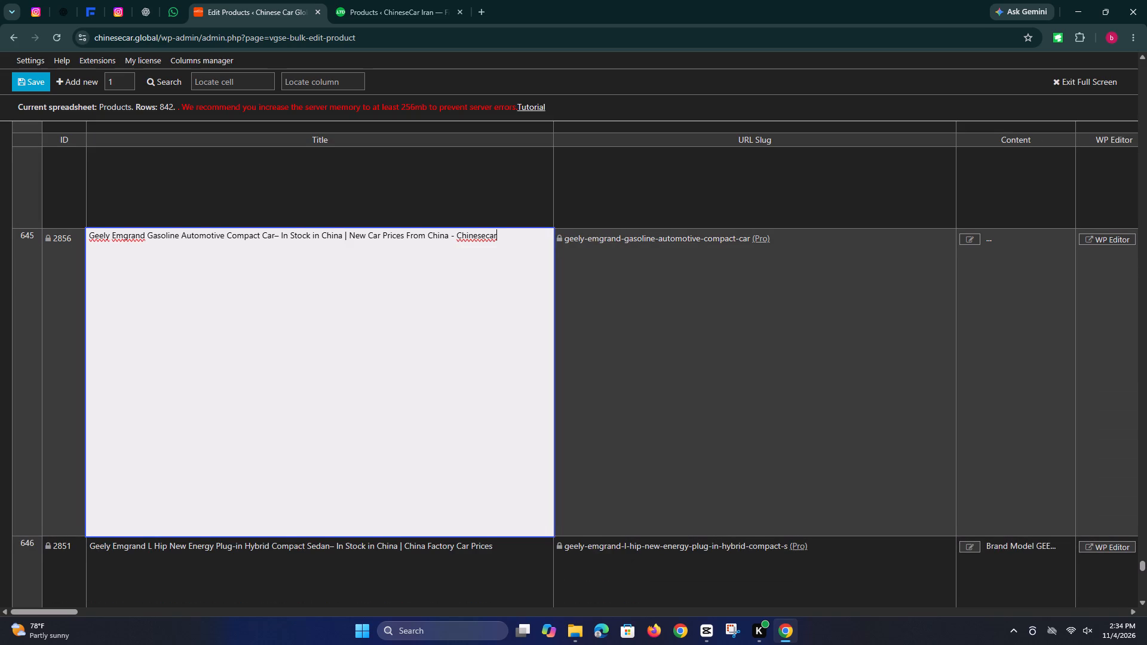
Append " - Chinesecar" to the titles of Geely Emgrand L Hip and 2026 Geely Panda Mini in rows 646 and 647.
{"action": "scroll", "coordinate": [395, 339], "scroll_direction": "down", "scroll_amount": 4}
{"action": "triple_click", "coordinate": [408, 343]}
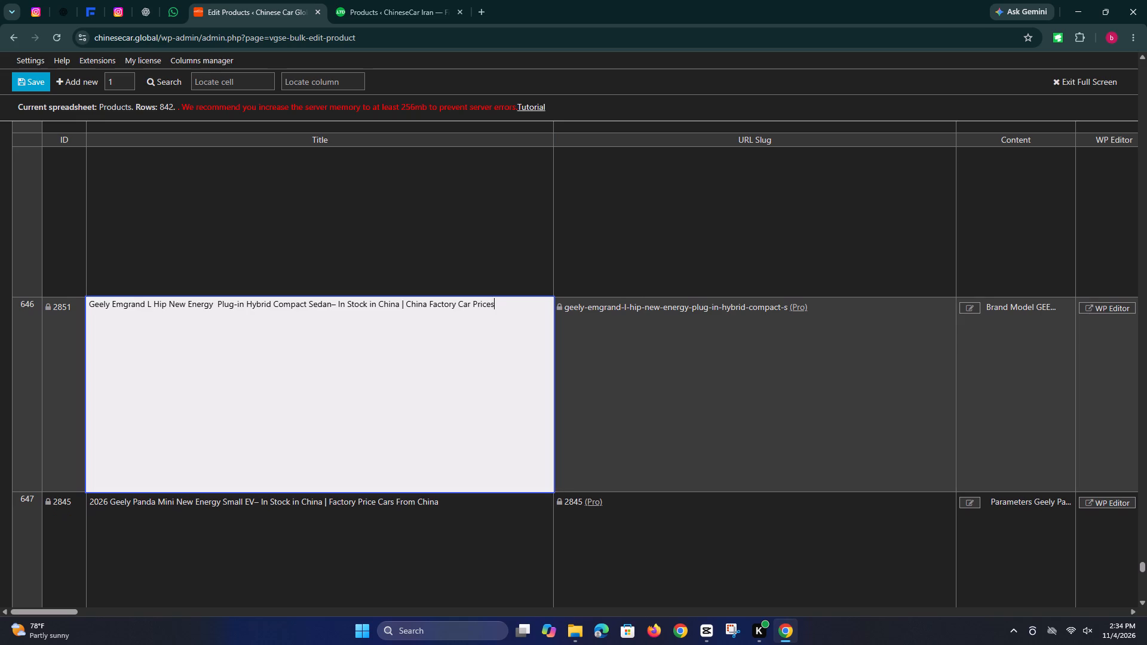
{"action": "right_click", "coordinate": [496, 305]}
{"action": "left_click", "coordinate": [537, 442]}
{"action": "scroll", "coordinate": [537, 442], "scroll_direction": "down", "scroll_amount": 3}
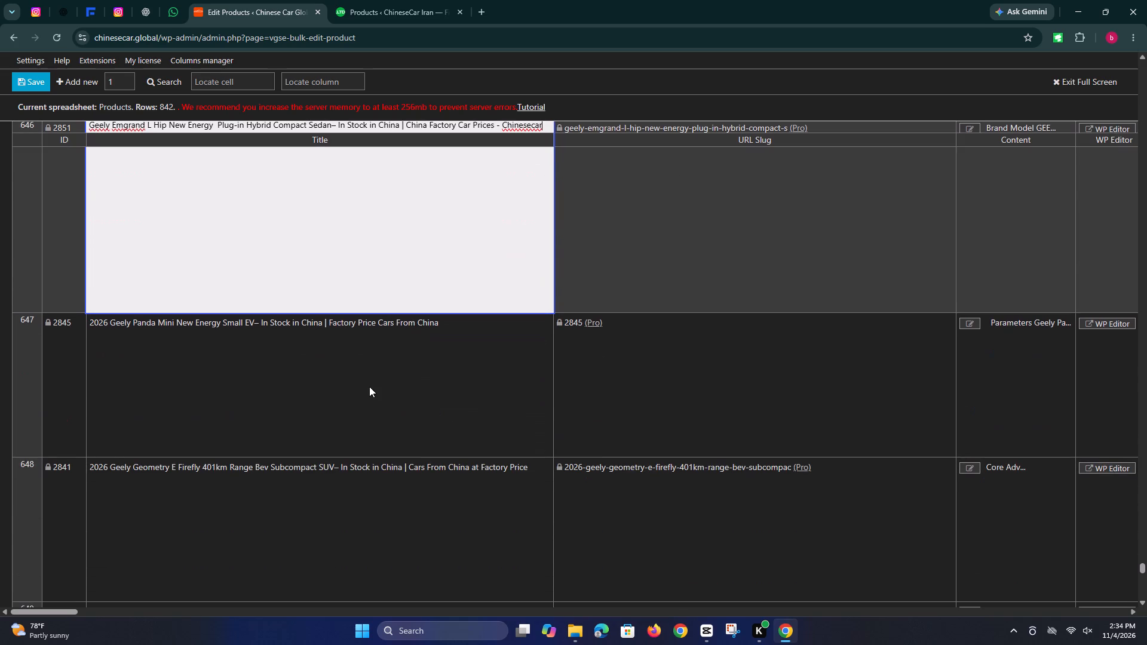
{"action": "triple_click", "coordinate": [369, 386]}
{"action": "left_click", "coordinate": [438, 323]}
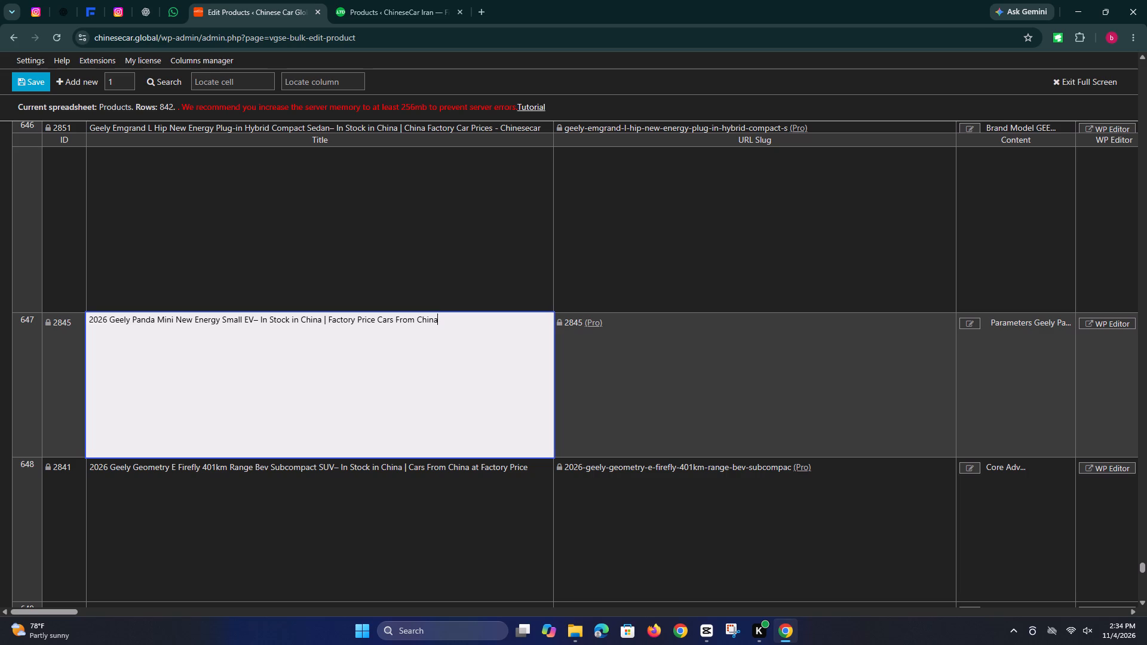
{"action": "right_click", "coordinate": [441, 323]}
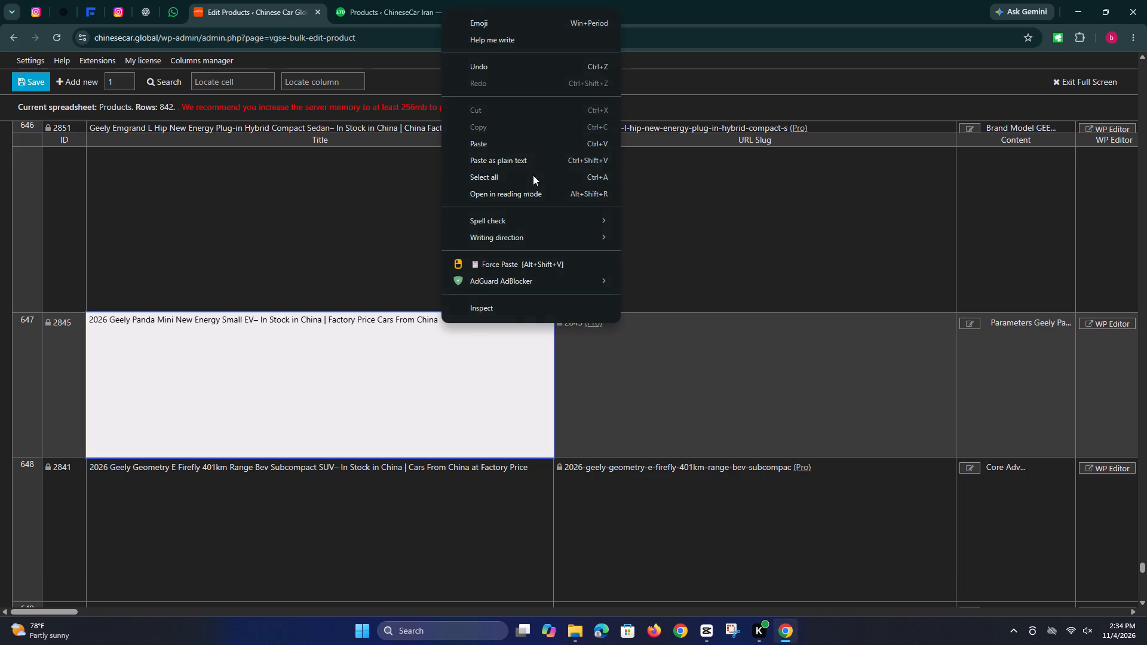
{"action": "left_click", "coordinate": [484, 146]}
Append " - Chinesecar" to the titles of 2026 Geely Geometry E Firefly and Geely Preface L 1.5td in rows 648 and 649.
{"action": "scroll", "coordinate": [425, 327], "scroll_direction": "down", "scroll_amount": 3}
{"action": "triple_click", "coordinate": [467, 327]}
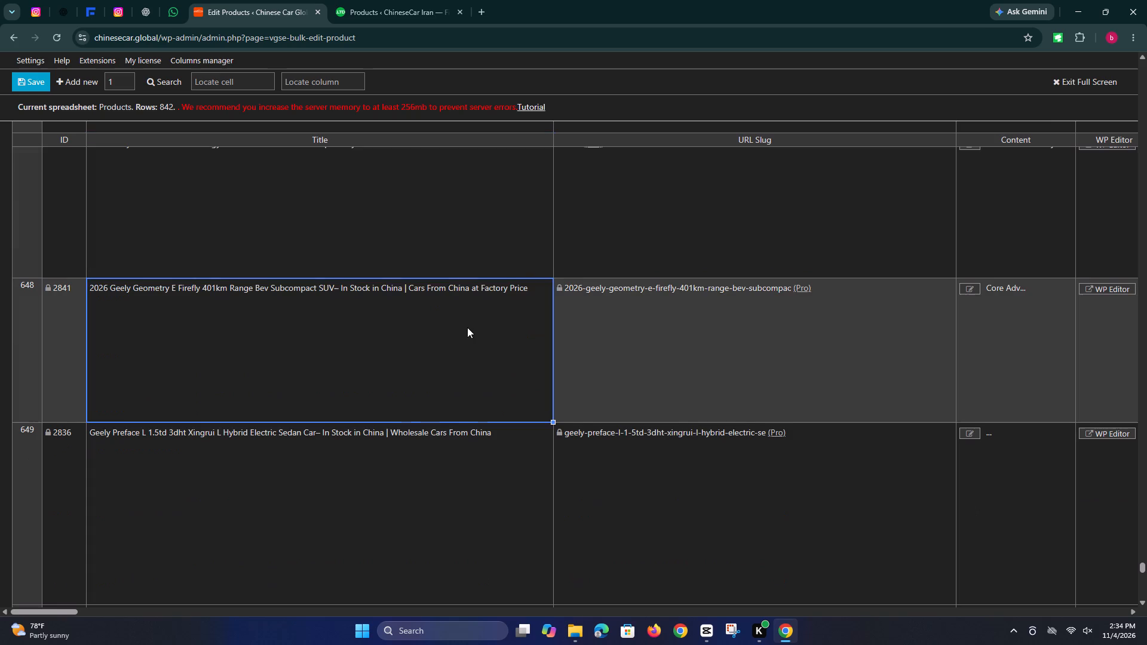
{"action": "right_click", "coordinate": [534, 285]}
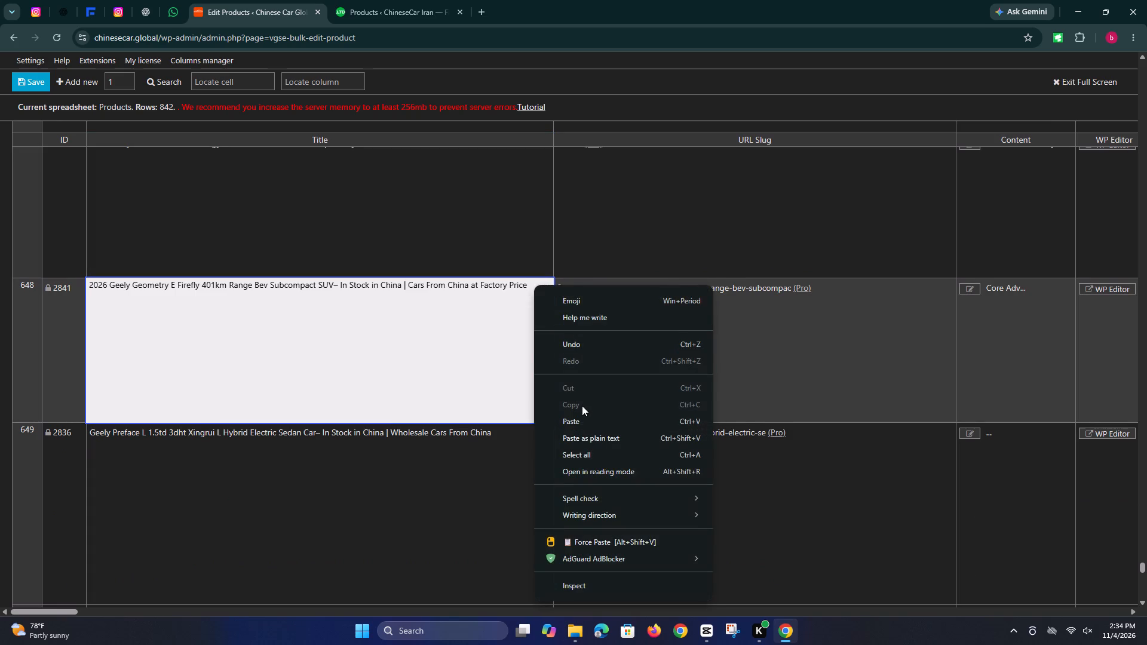
{"action": "left_click", "coordinate": [579, 420]}
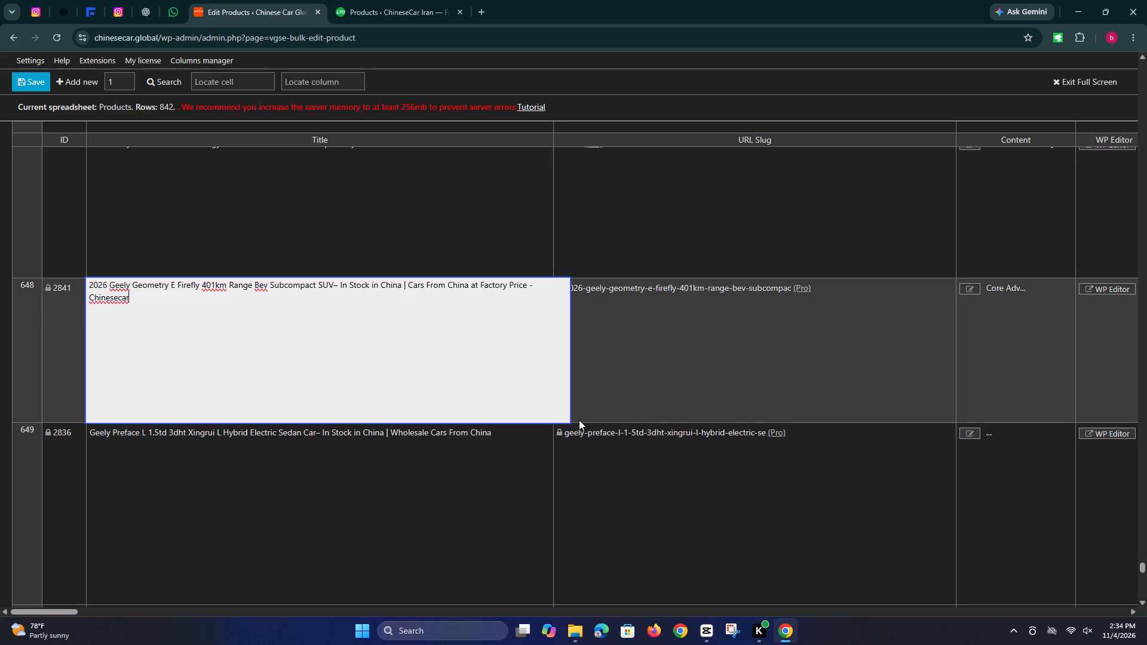
{"action": "scroll", "coordinate": [469, 449], "scroll_direction": "down", "scroll_amount": 3}
{"action": "triple_click", "coordinate": [358, 344]}
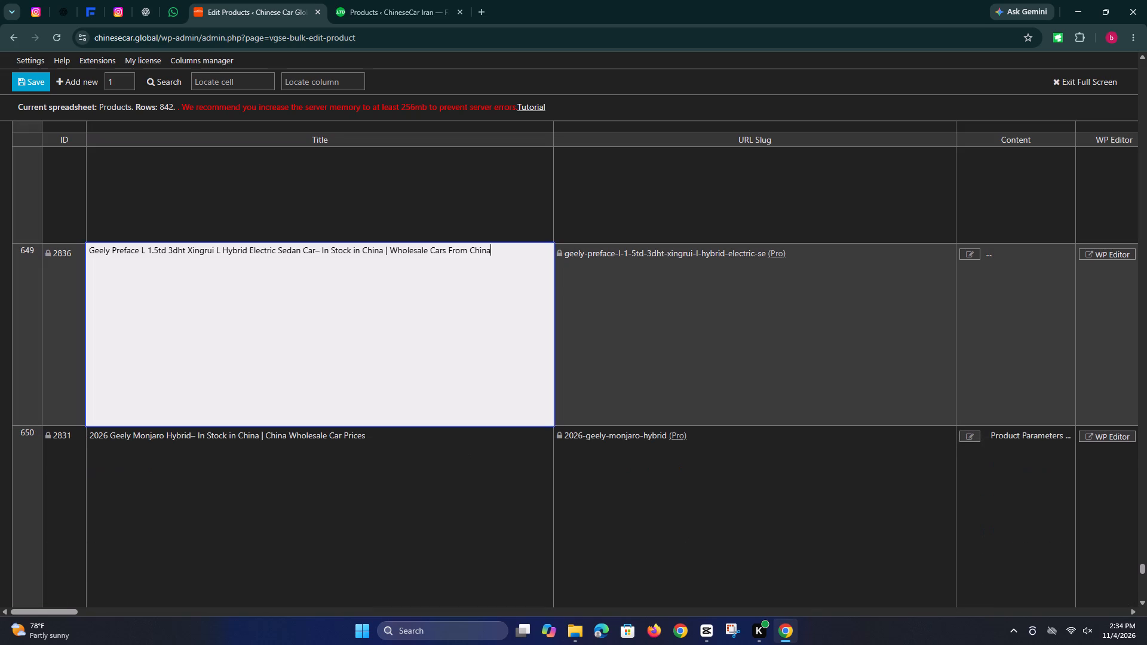
{"action": "right_click", "coordinate": [496, 253]}
{"action": "left_click", "coordinate": [548, 391]}
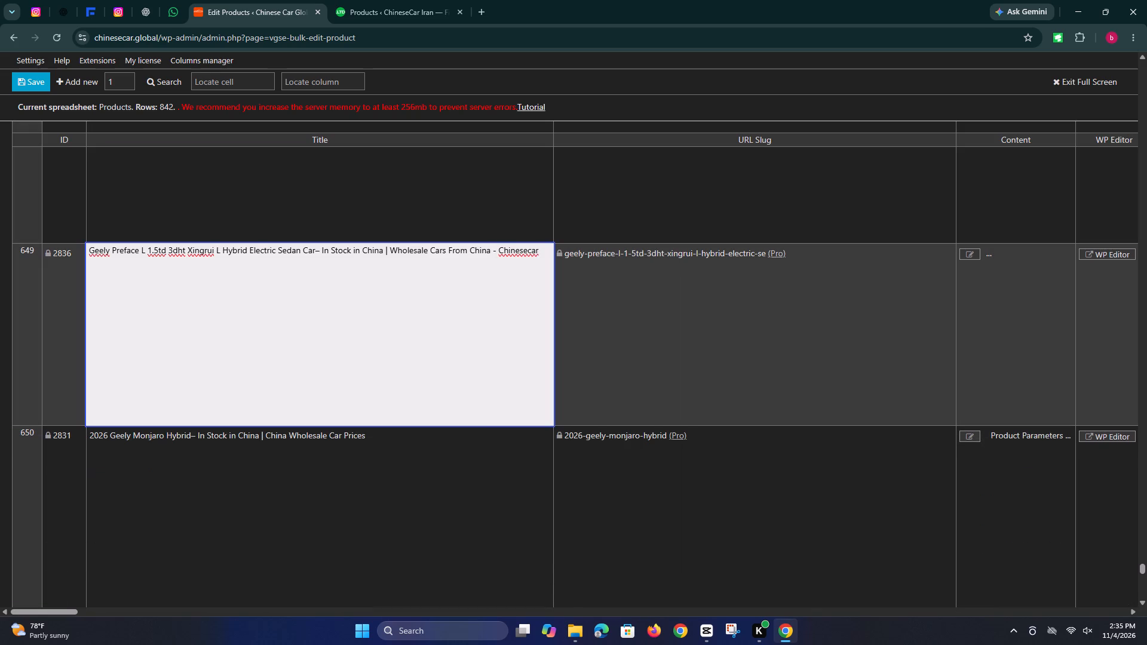
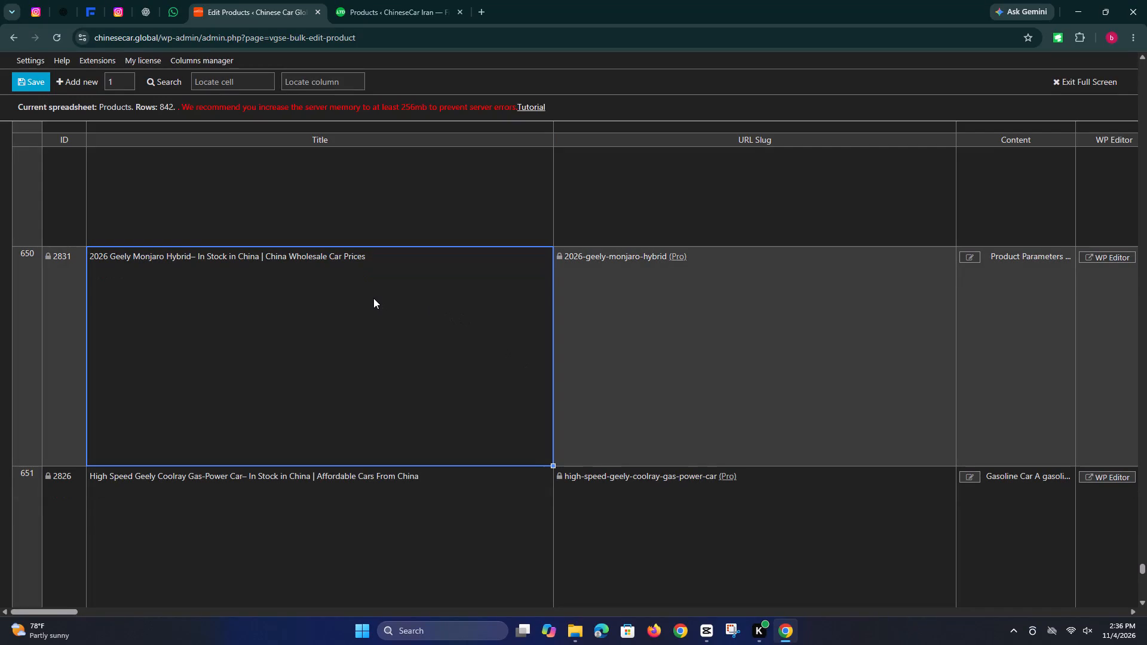
Append " - Chinesecar" to the titles of 2026 Geely Monjaro Hybrid and High Speed Geely Coolray Gas-Power Car in rows 650 and 651.
{"action": "double_click", "coordinate": [373, 263]}
{"action": "right_click", "coordinate": [372, 256]}
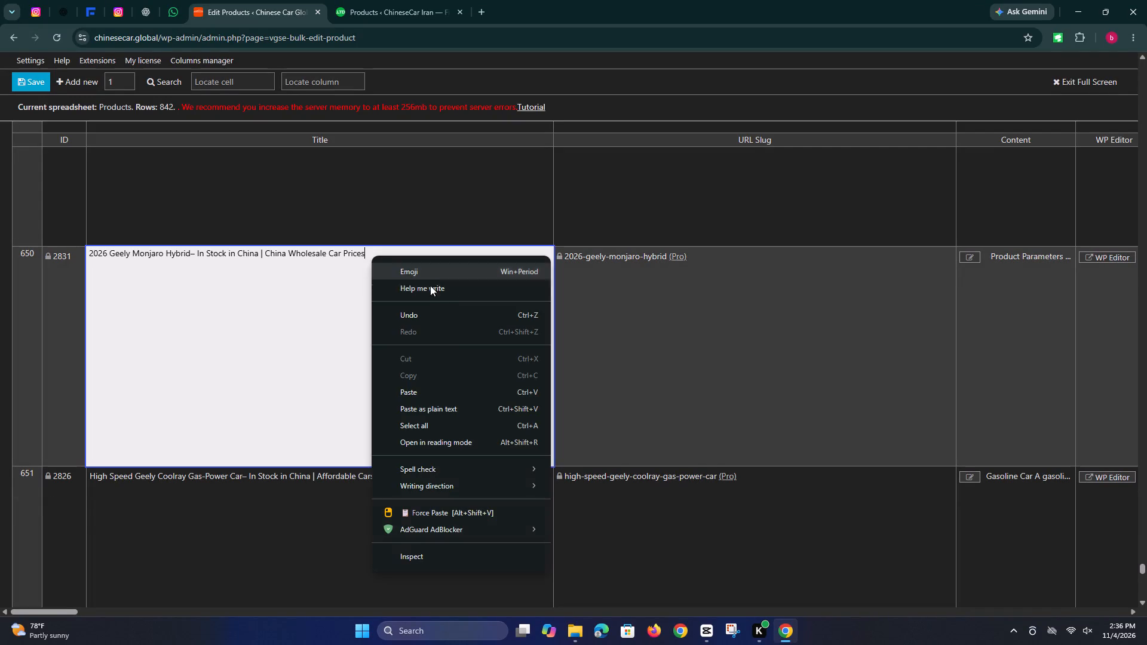
{"action": "left_click", "coordinate": [432, 397]}
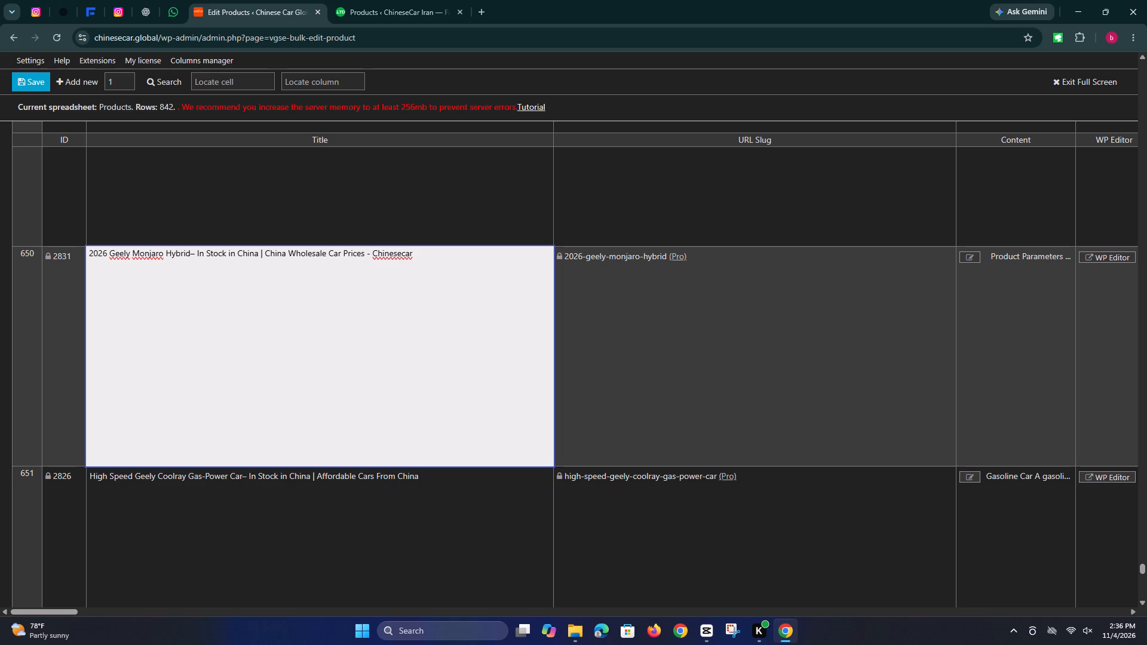
{"action": "scroll", "coordinate": [435, 395], "scroll_direction": "down", "scroll_amount": 3}
{"action": "triple_click", "coordinate": [409, 371]}
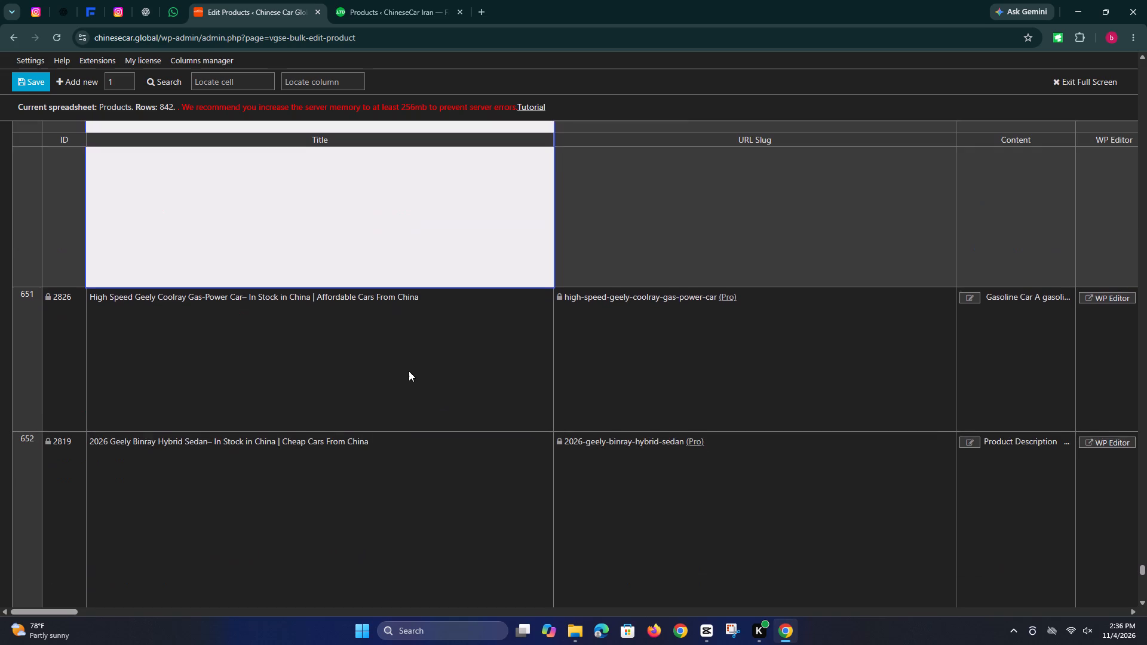
{"action": "right_click", "coordinate": [428, 293]}
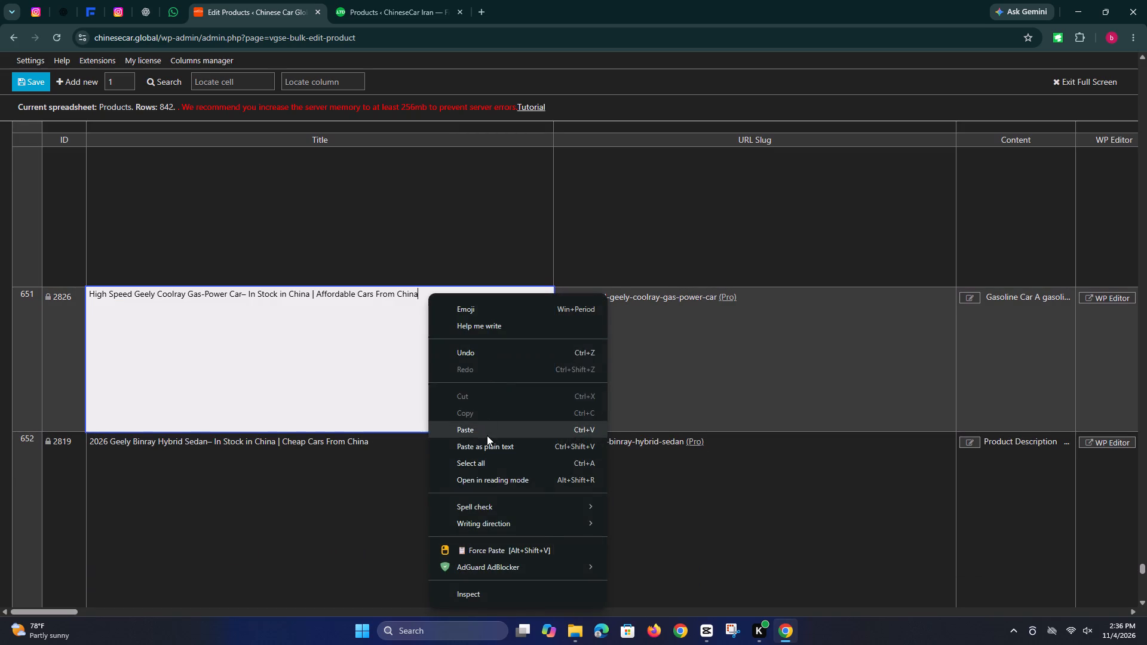
{"action": "left_click", "coordinate": [487, 435]}
Append " - Chinesecar" to the titles of 2026 Geely Binray Hybrid Sedan and Geely Galaxy E8 in rows 652 and 653.
{"action": "scroll", "coordinate": [435, 399], "scroll_direction": "down", "scroll_amount": 3}
{"action": "triple_click", "coordinate": [363, 312]}
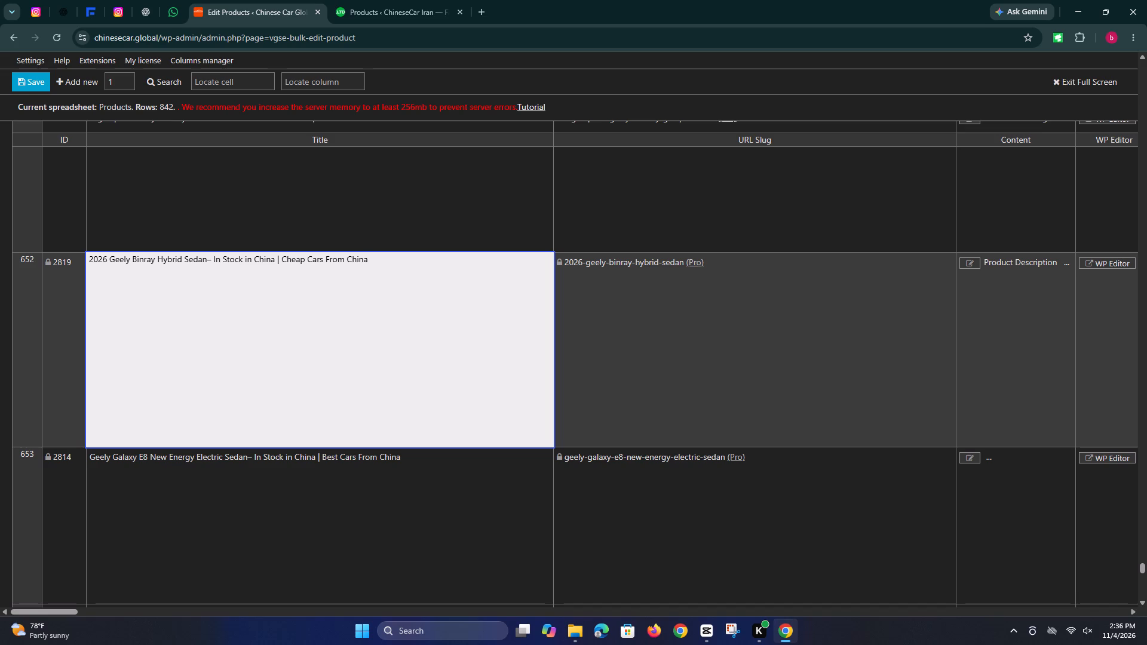
{"action": "right_click", "coordinate": [371, 263]}
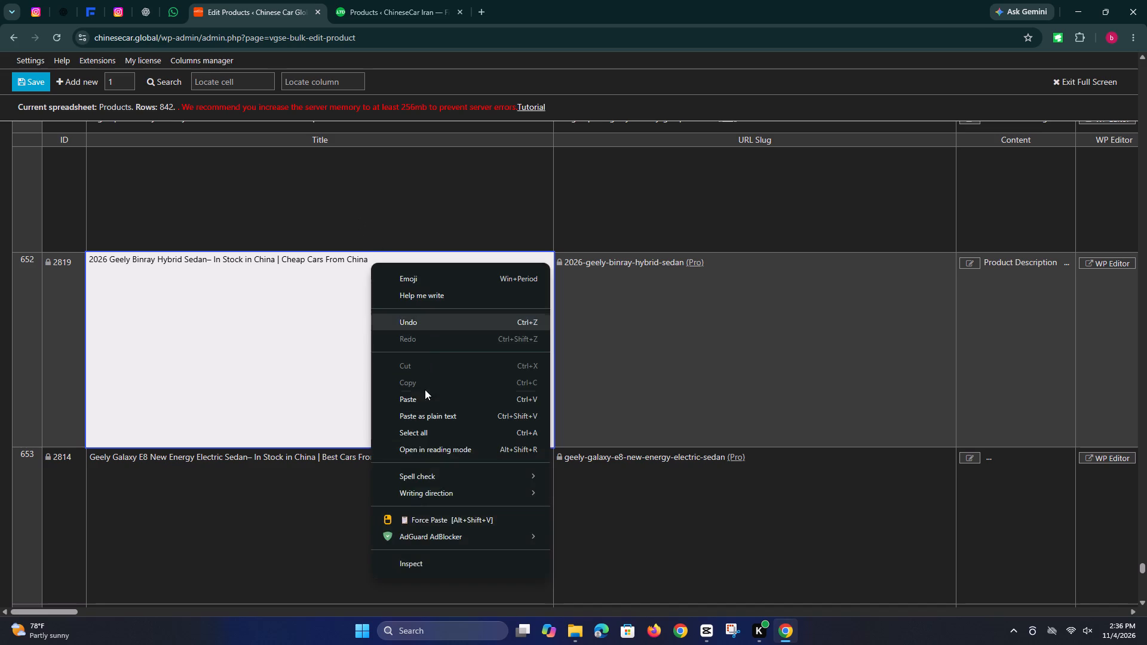
{"action": "left_click", "coordinate": [424, 402]}
{"action": "scroll", "coordinate": [423, 382], "scroll_direction": "down", "scroll_amount": 3}
{"action": "triple_click", "coordinate": [378, 346]}
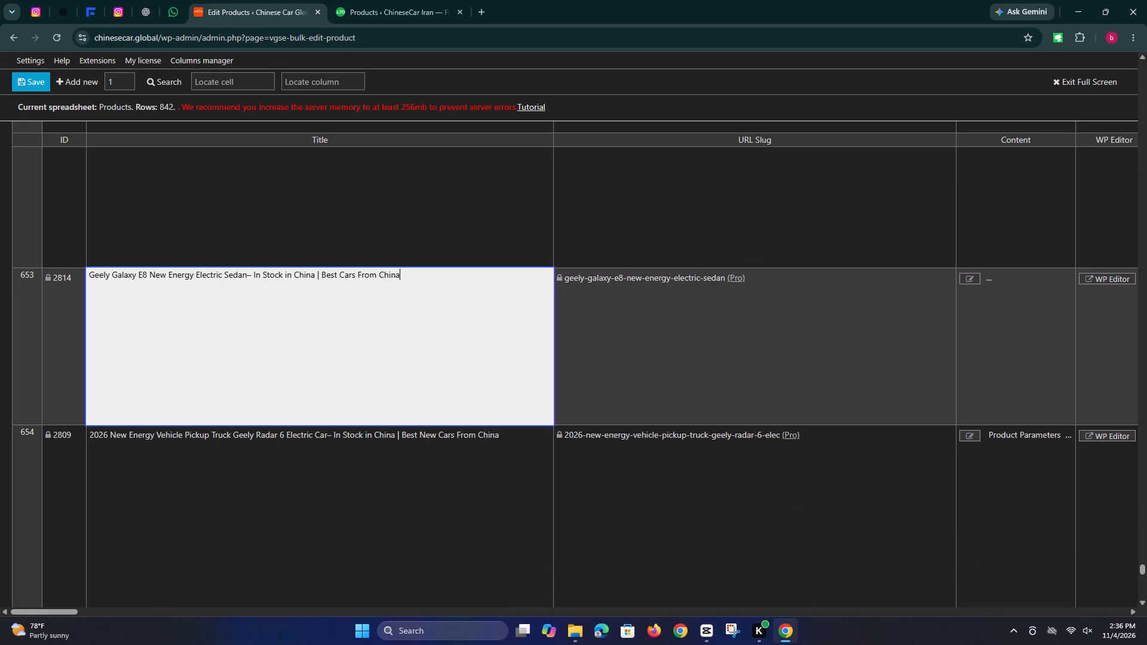
{"action": "right_click", "coordinate": [404, 275]}
{"action": "left_click", "coordinate": [452, 410]}
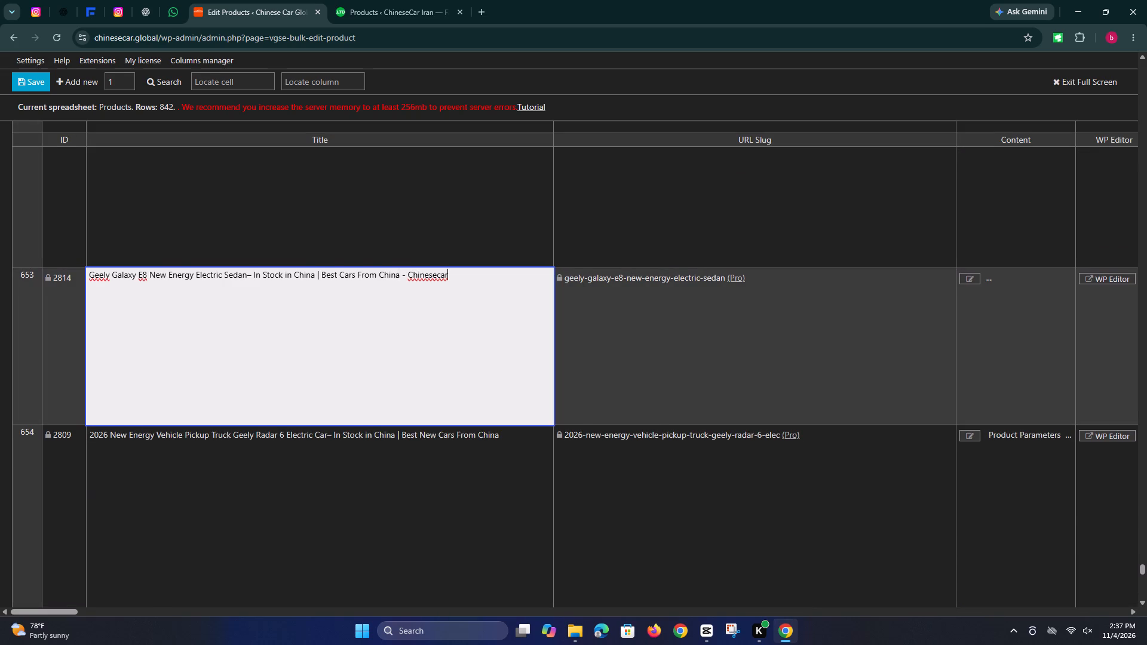
Append " - Chinesecar" to the titles of Geely Radar 6 pickup and Geely Galaxy L6 Em-I in rows 654 and 655.
{"action": "scroll", "coordinate": [446, 382], "scroll_direction": "down", "scroll_amount": 2}
{"action": "triple_click", "coordinate": [456, 376]}
{"action": "right_click", "coordinate": [504, 312]}
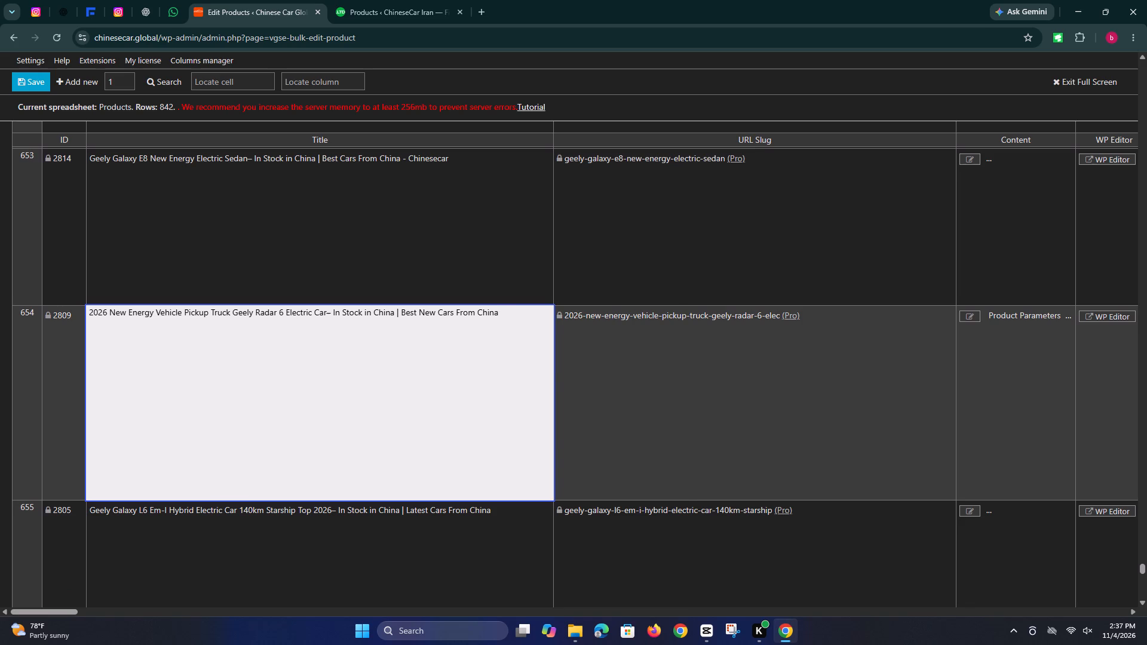
{"action": "left_click", "coordinate": [542, 433]}
{"action": "scroll", "coordinate": [430, 377], "scroll_direction": "down", "scroll_amount": 3}
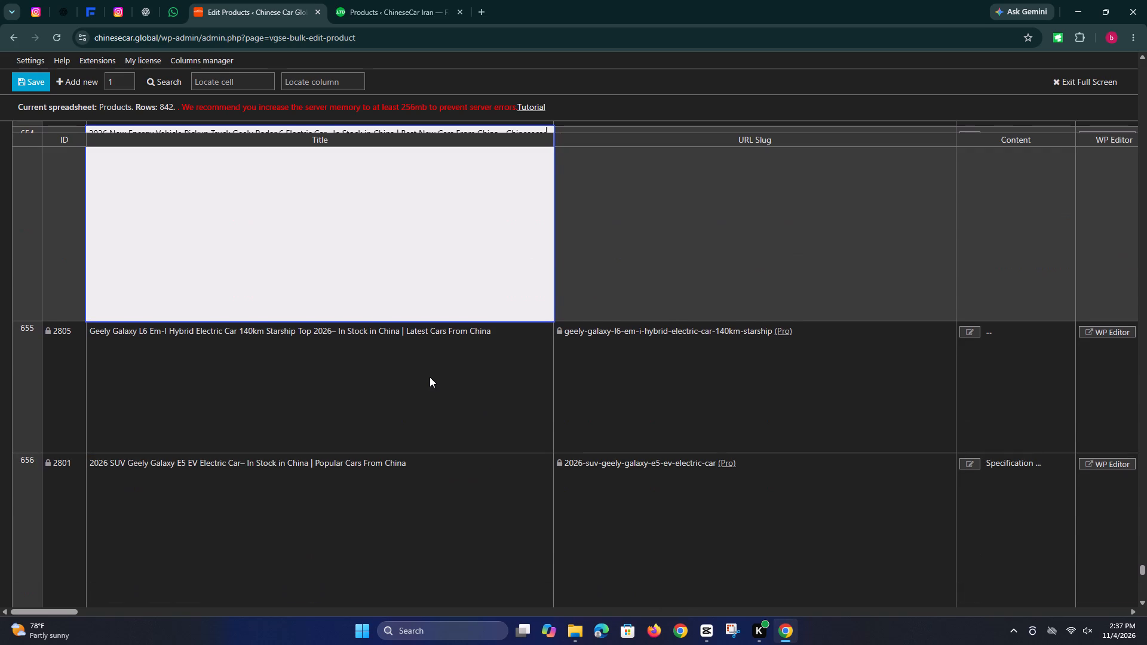
{"action": "double_click", "coordinate": [424, 371]}
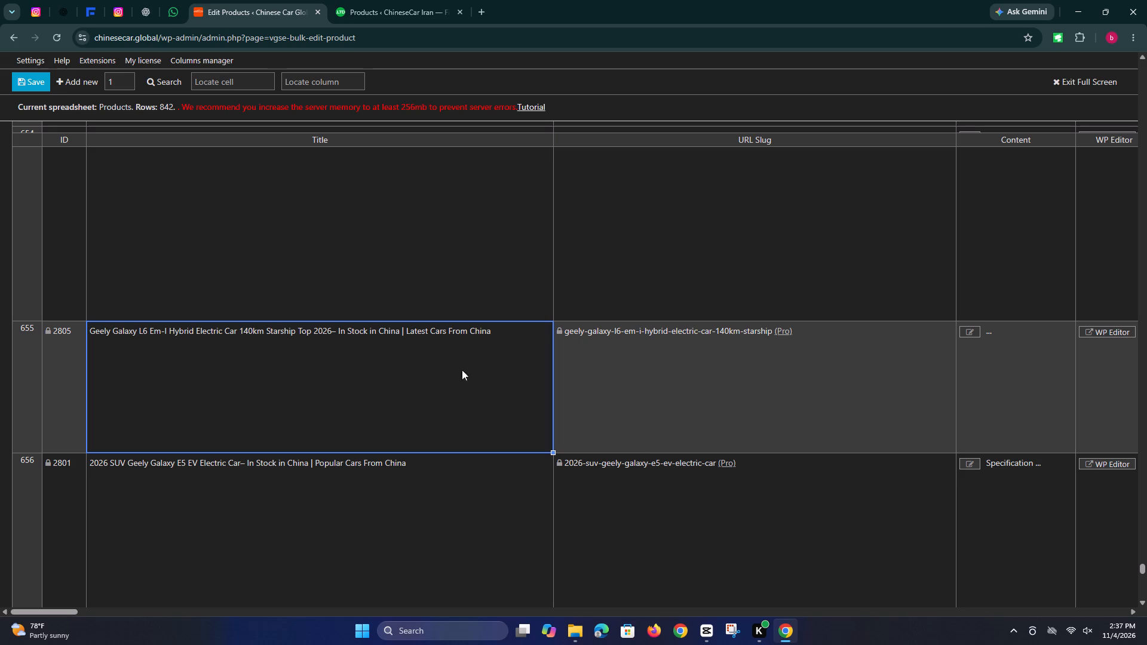
{"action": "double_click", "coordinate": [493, 330]}
{"action": "right_click", "coordinate": [495, 330]}
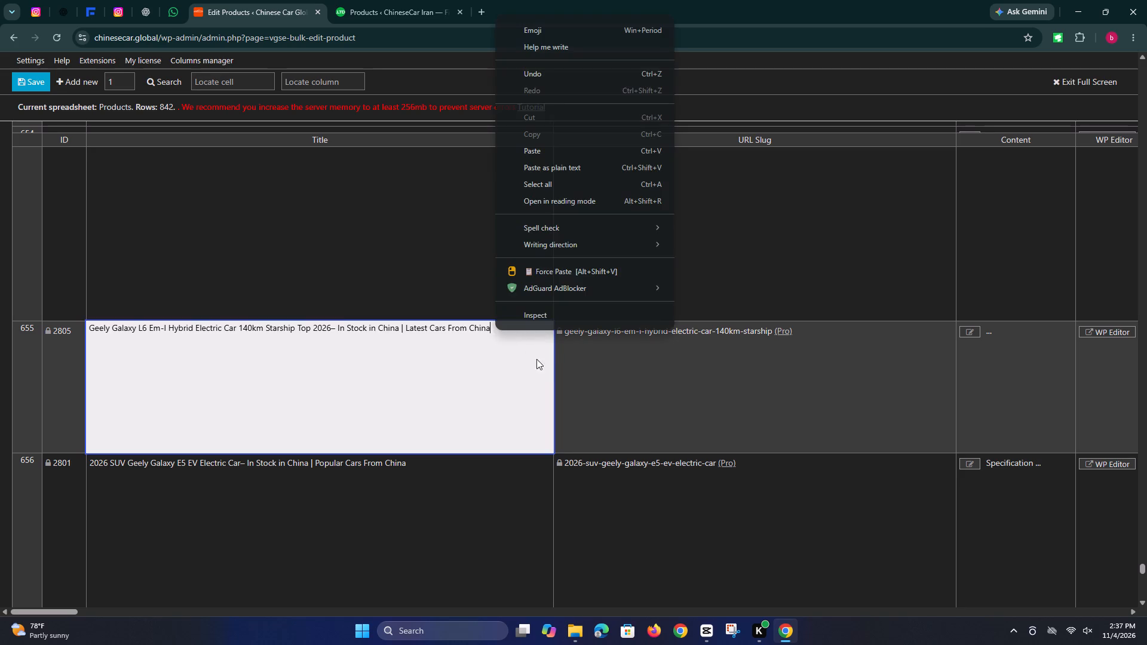
{"action": "left_click", "coordinate": [562, 148]}
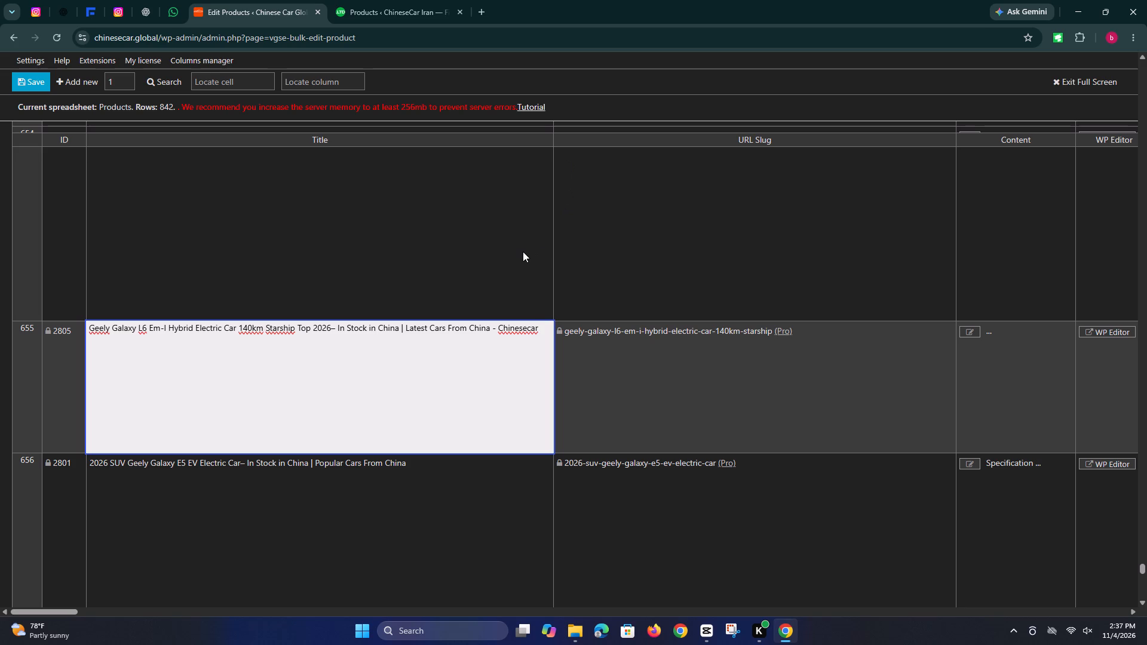
Append " - Chinesecar" to the titles of Geely Galaxy E5 EV and 2026 Geely Cowboy 1.5TD in rows 656 and 657.
{"action": "scroll", "coordinate": [451, 401], "scroll_direction": "down", "scroll_amount": 4}
{"action": "triple_click", "coordinate": [402, 300]}
{"action": "right_click", "coordinate": [412, 221]}
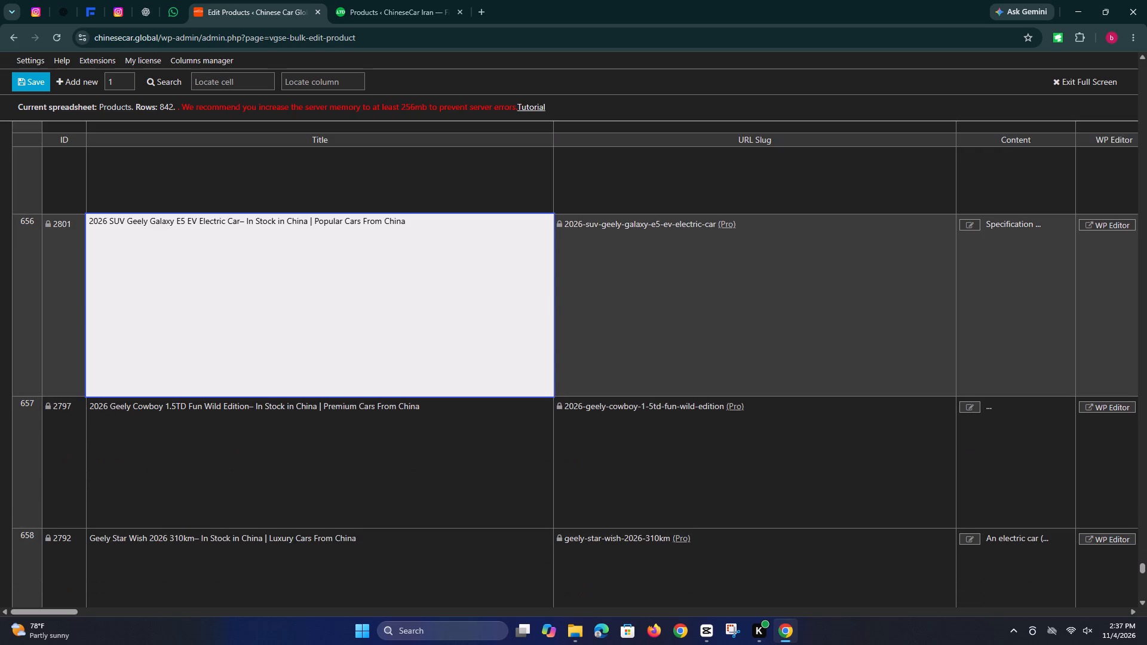
{"action": "left_click", "coordinate": [464, 360]}
{"action": "double_click", "coordinate": [416, 434]}
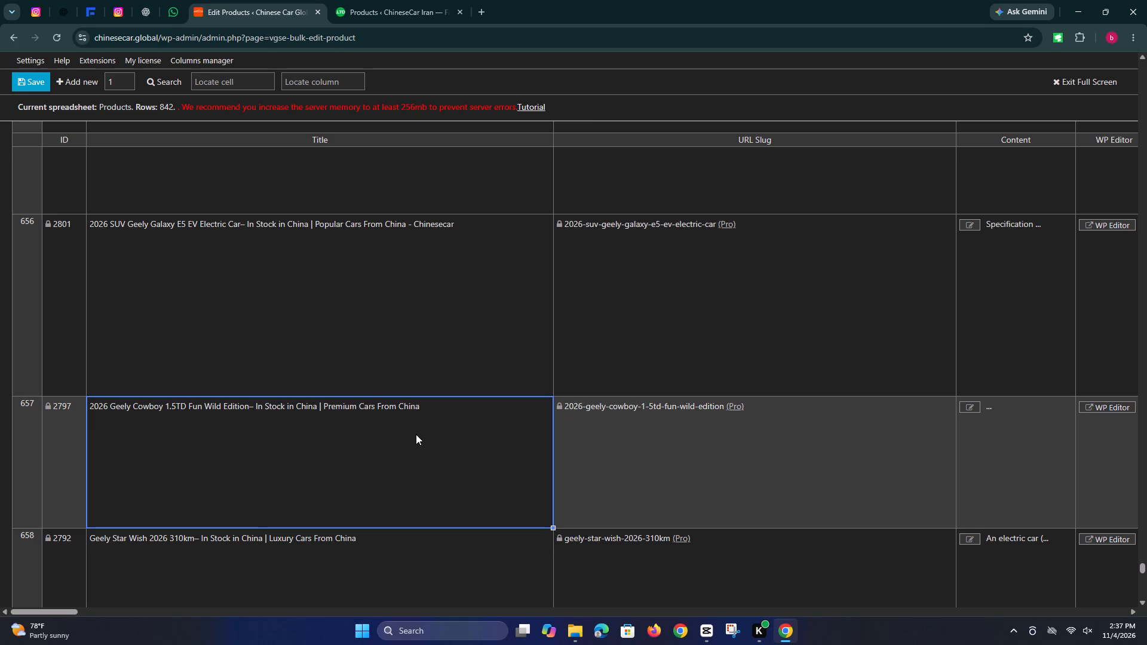
{"action": "right_click", "coordinate": [424, 406]}
{"action": "left_click", "coordinate": [478, 227]}
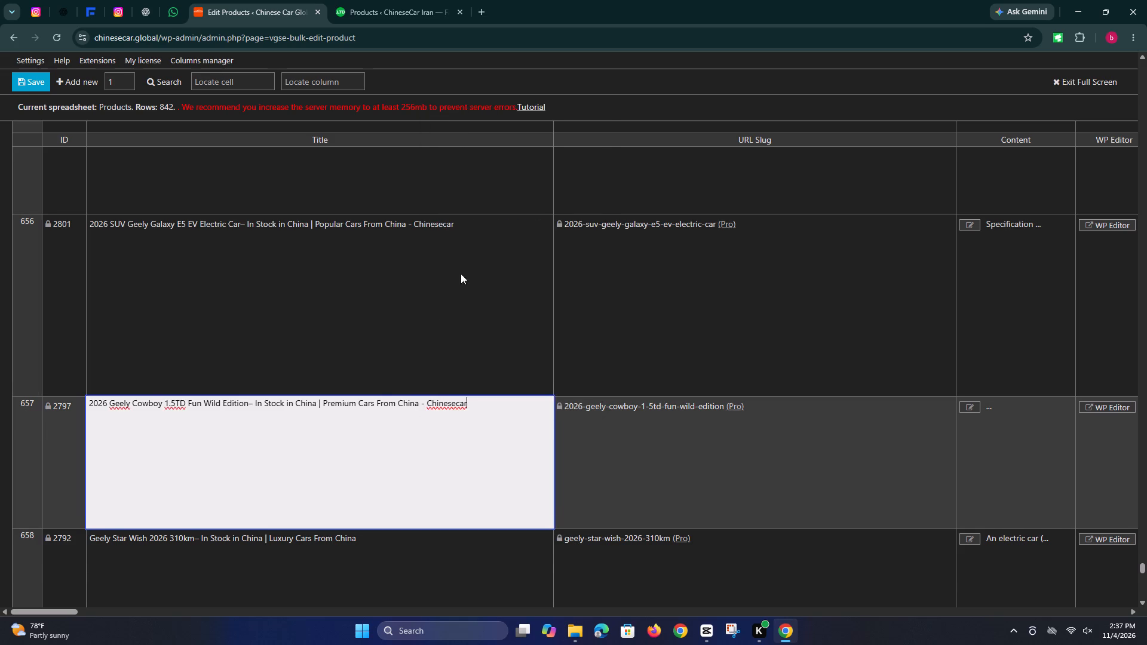
Append " - Chinesecar" to the titles of Geely Star Wish 2026 and Voyah Free Extended Range SUV in rows 658 and 659.
{"action": "scroll", "coordinate": [441, 318], "scroll_direction": "down", "scroll_amount": 5}
{"action": "triple_click", "coordinate": [366, 284]}
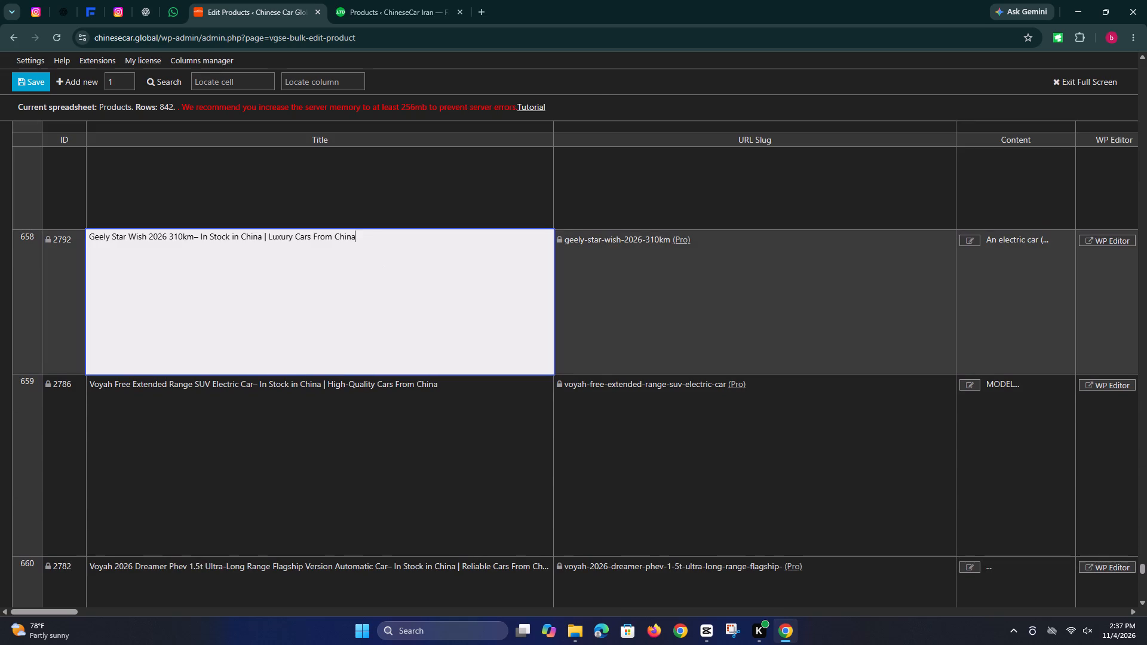
{"action": "right_click", "coordinate": [362, 238]}
{"action": "left_click", "coordinate": [421, 375]}
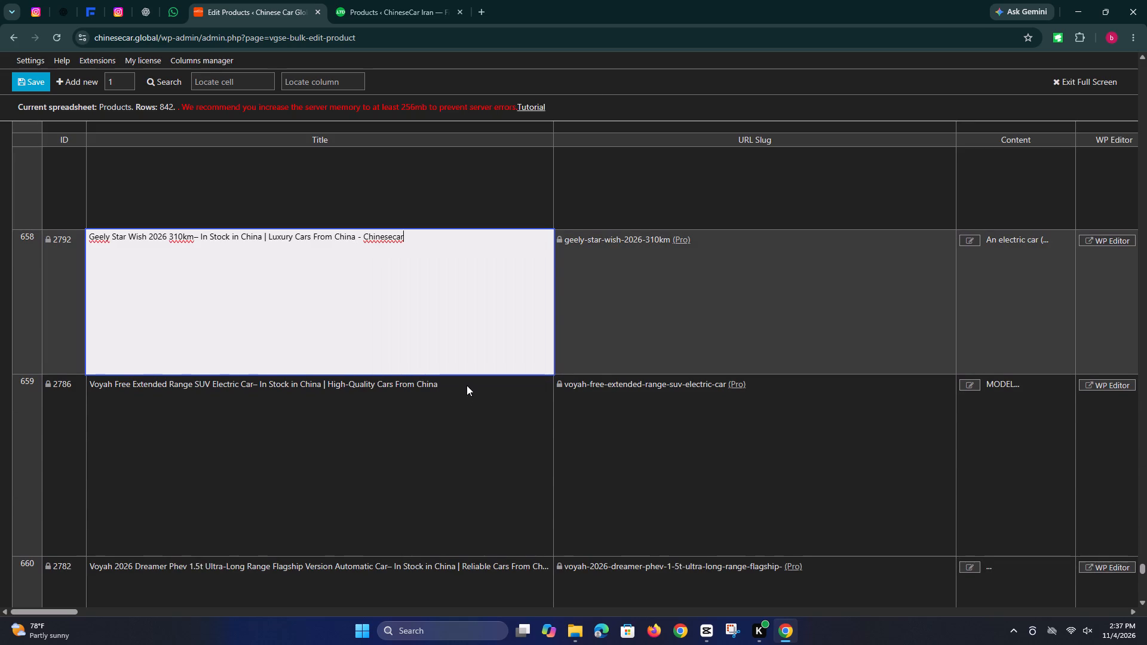
{"action": "double_click", "coordinate": [468, 398]}
{"action": "right_click", "coordinate": [447, 385]}
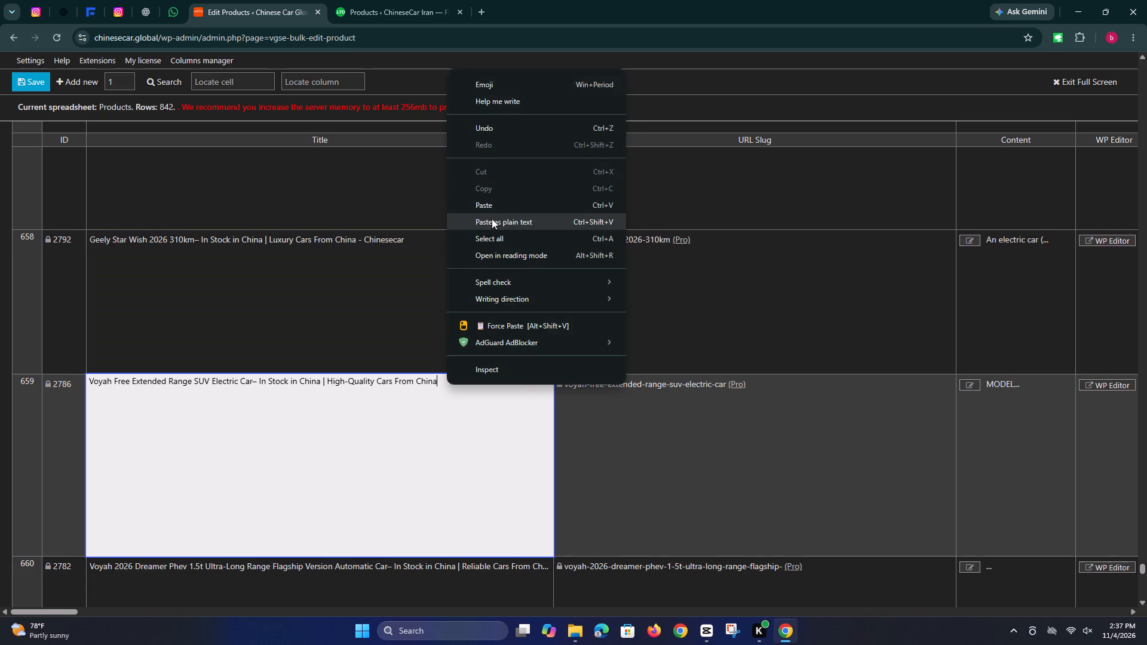
{"action": "left_click", "coordinate": [496, 207]}
Append " - Chinesecar" to the titles of Voyah 2026 Dreamer Phev and Voyah Dreamer EV in rows 660 and 661.
{"action": "scroll", "coordinate": [437, 308], "scroll_direction": "down", "scroll_amount": 5}
{"action": "triple_click", "coordinate": [390, 328]}
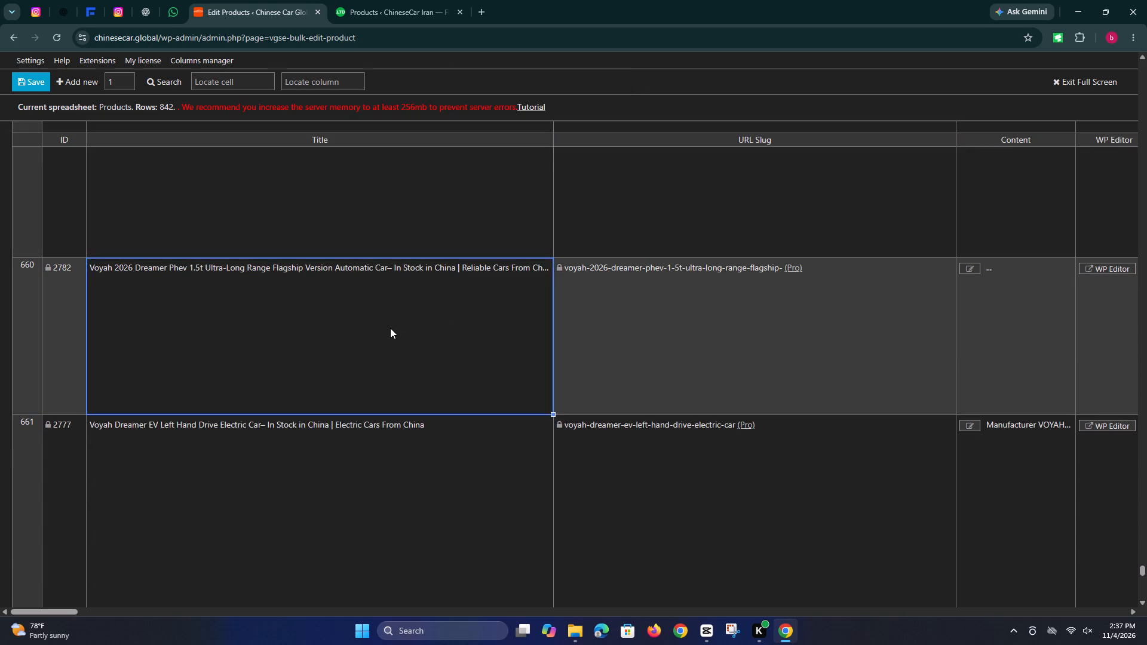
{"action": "right_click", "coordinate": [553, 264]}
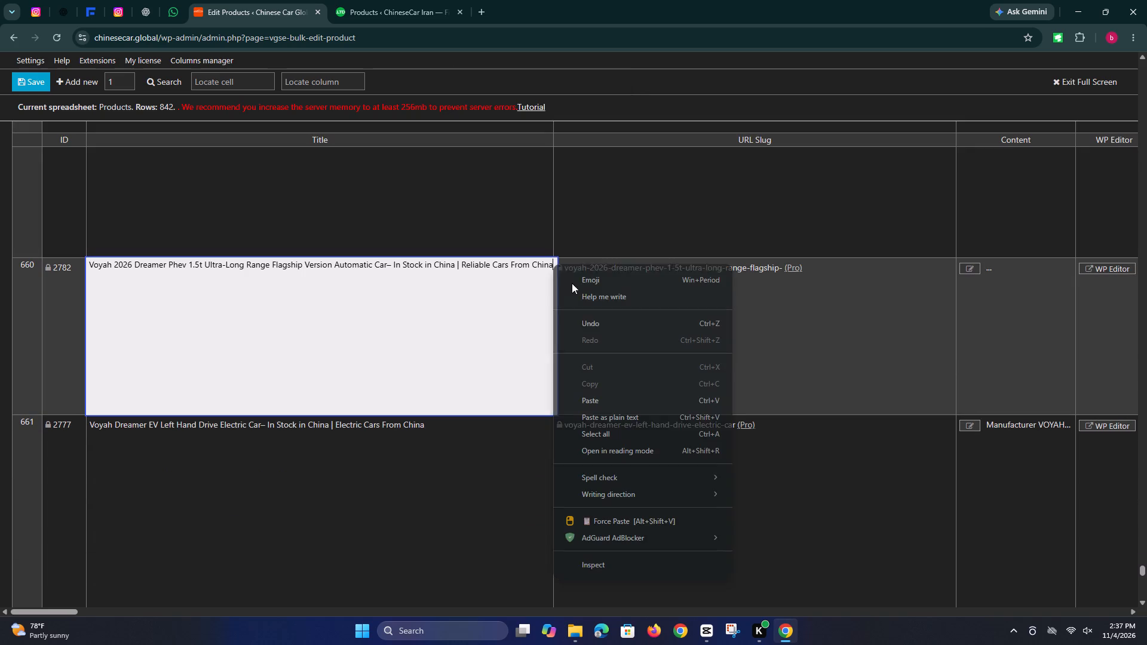
{"action": "left_click", "coordinate": [593, 399]}
{"action": "scroll", "coordinate": [367, 327], "scroll_direction": "down", "scroll_amount": 4}
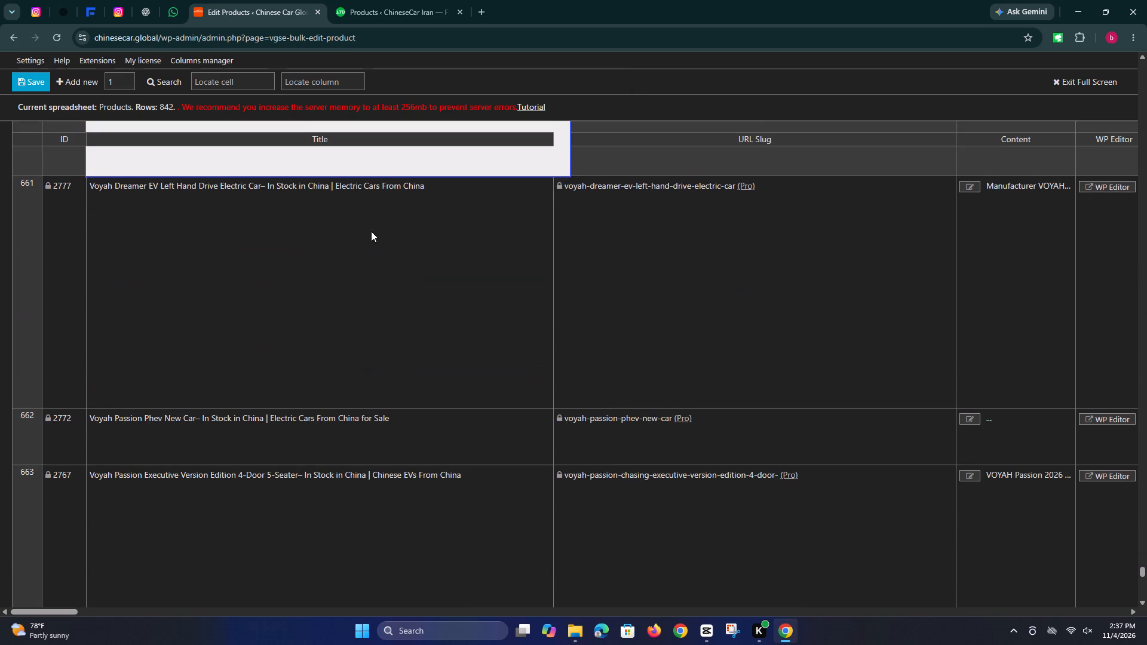
{"action": "triple_click", "coordinate": [371, 231]}
{"action": "right_click", "coordinate": [425, 186]}
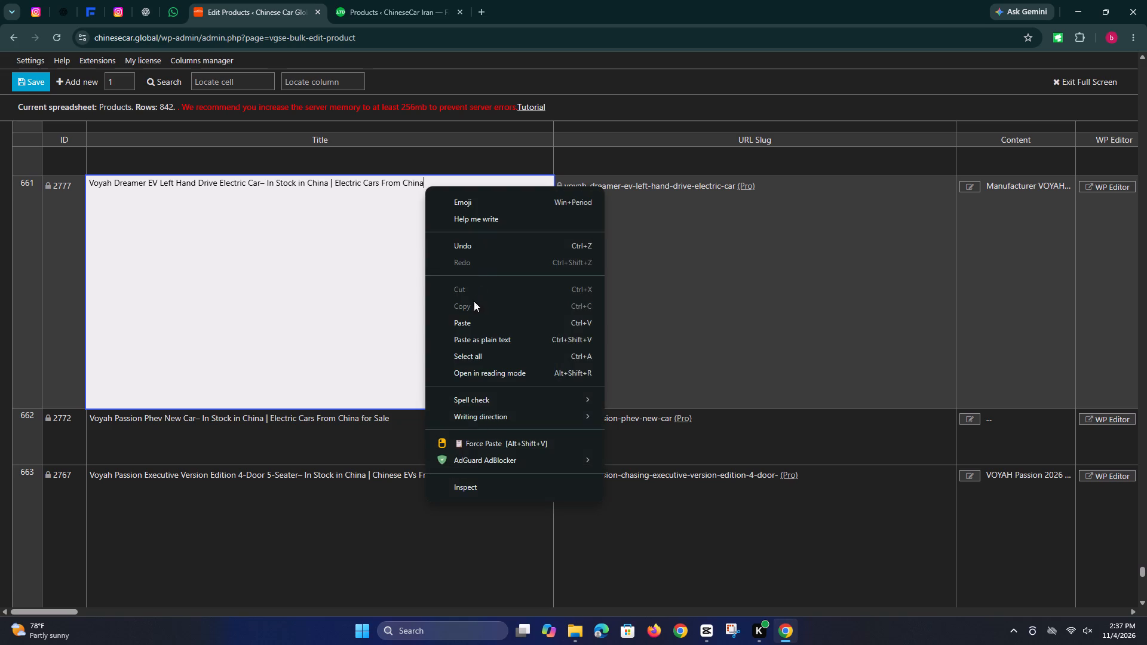
{"action": "left_click", "coordinate": [473, 323]}
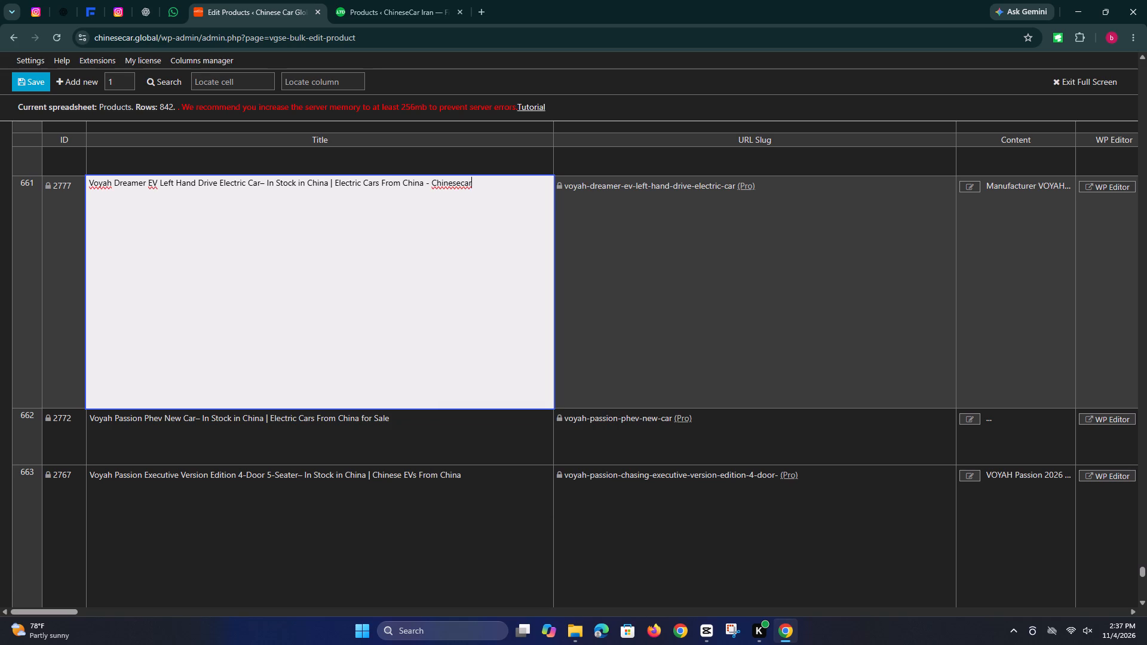
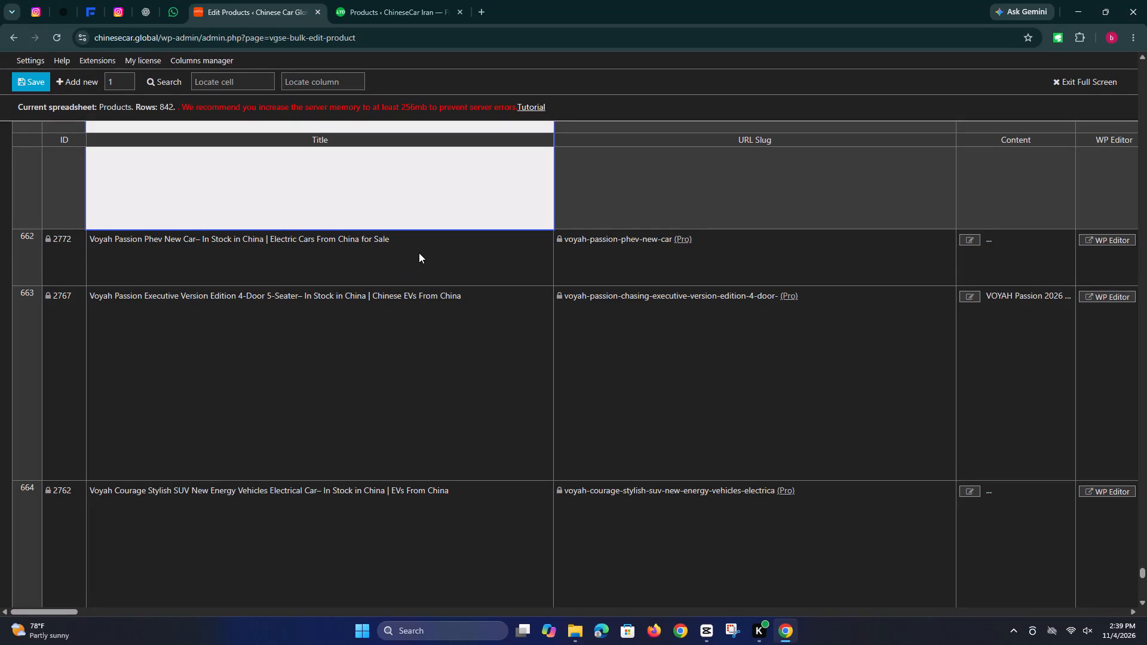
Append " - Chinesecar" to the titles of Voyah Passion Phev and Voyah Passion Executive Version Edition in rows 662 and 663.
{"action": "right_click", "coordinate": [400, 238]}
{"action": "left_click", "coordinate": [449, 377]}
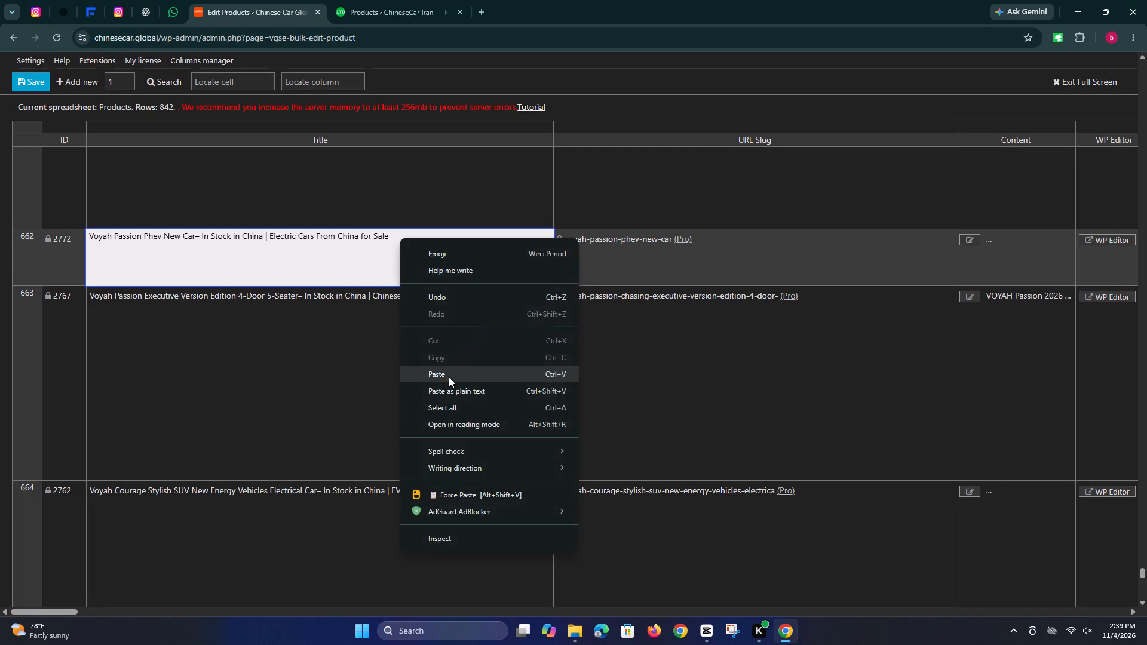
{"action": "scroll", "coordinate": [435, 349], "scroll_direction": "down", "scroll_amount": 2}
{"action": "triple_click", "coordinate": [413, 266]}
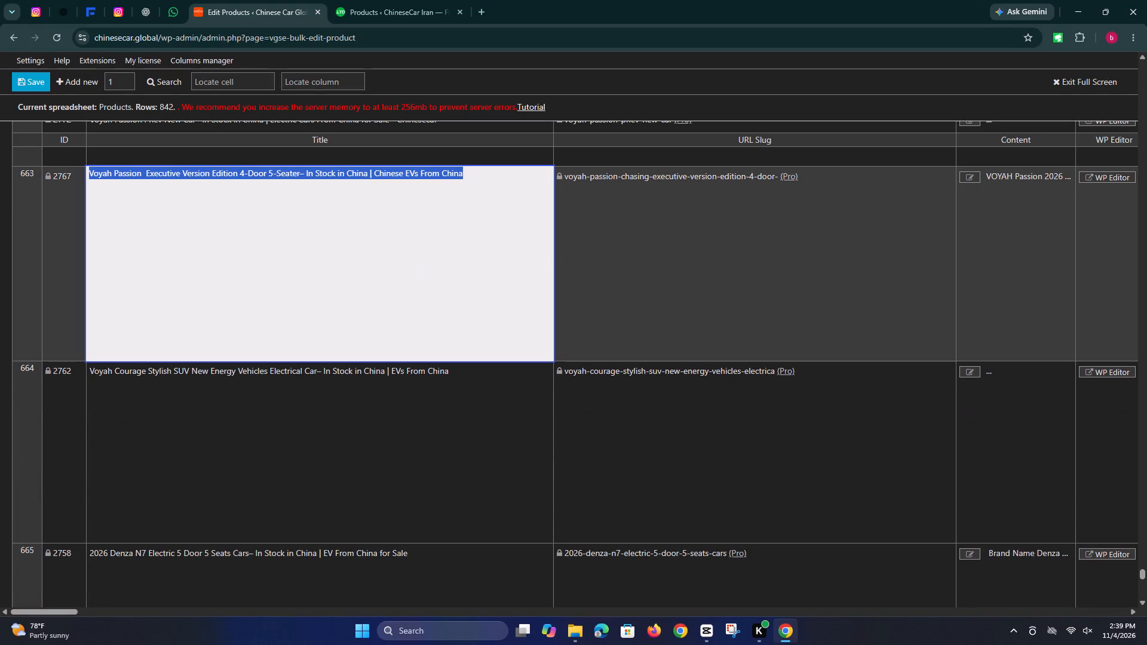
{"action": "left_click", "coordinate": [467, 177]}
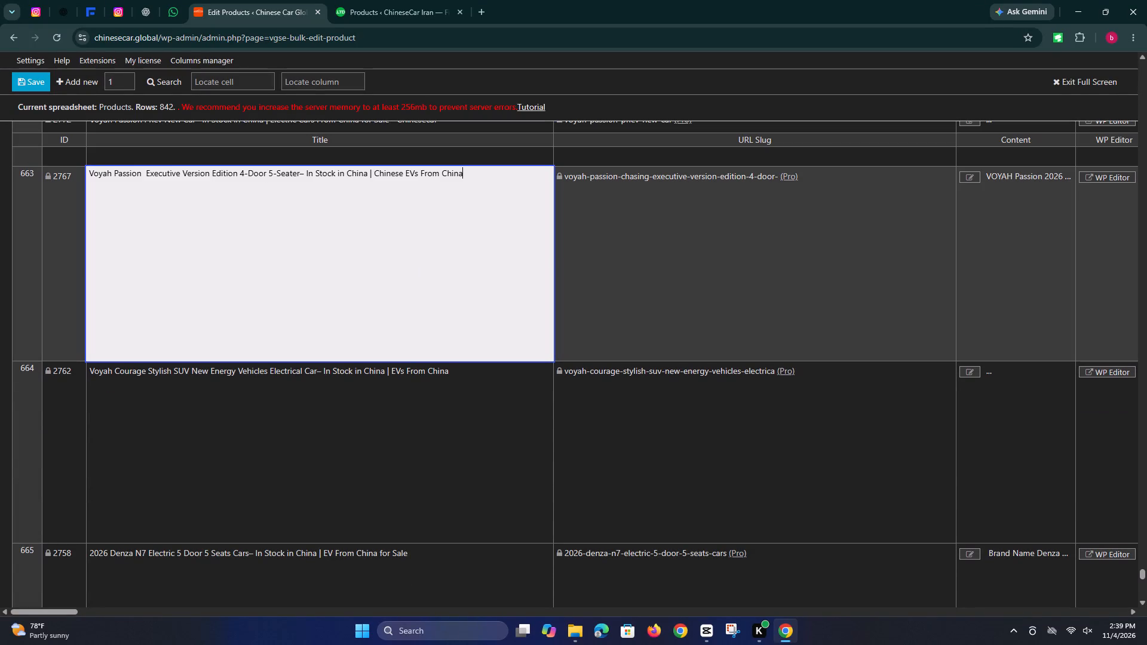
{"action": "right_click", "coordinate": [468, 175]}
{"action": "left_click", "coordinate": [515, 317]}
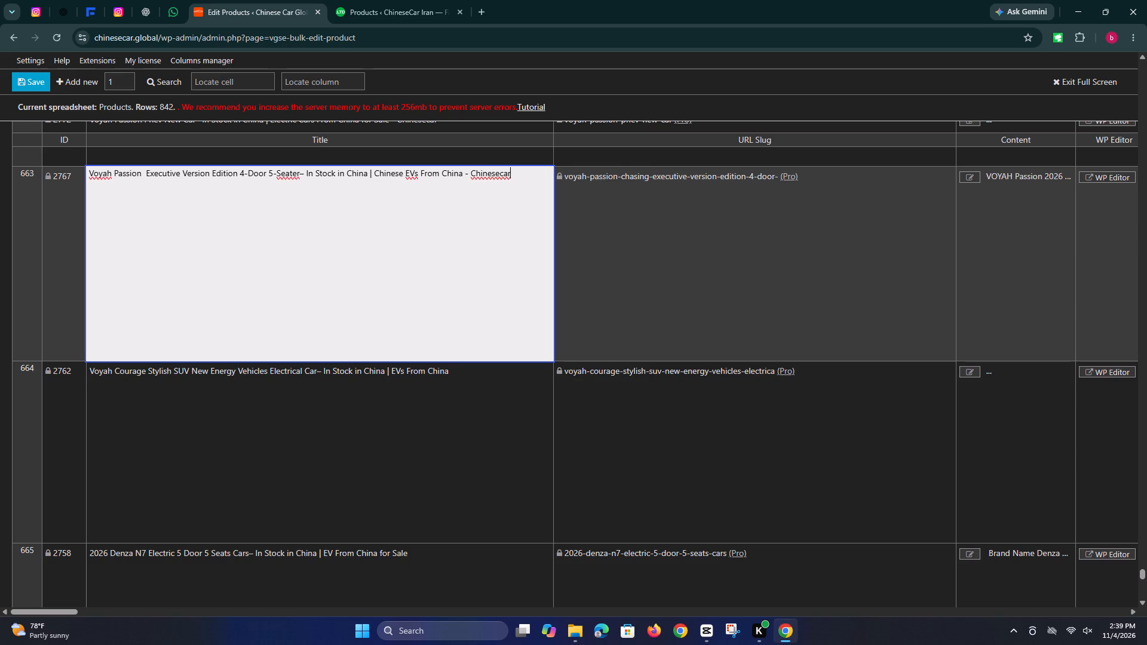
Append " - Chinesecar" to the titles of Voyah Courage Stylish SUV and 2026 Denza N7 Electric in rows 664 and 665.
{"action": "double_click", "coordinate": [449, 405]}
{"action": "right_click", "coordinate": [457, 367]}
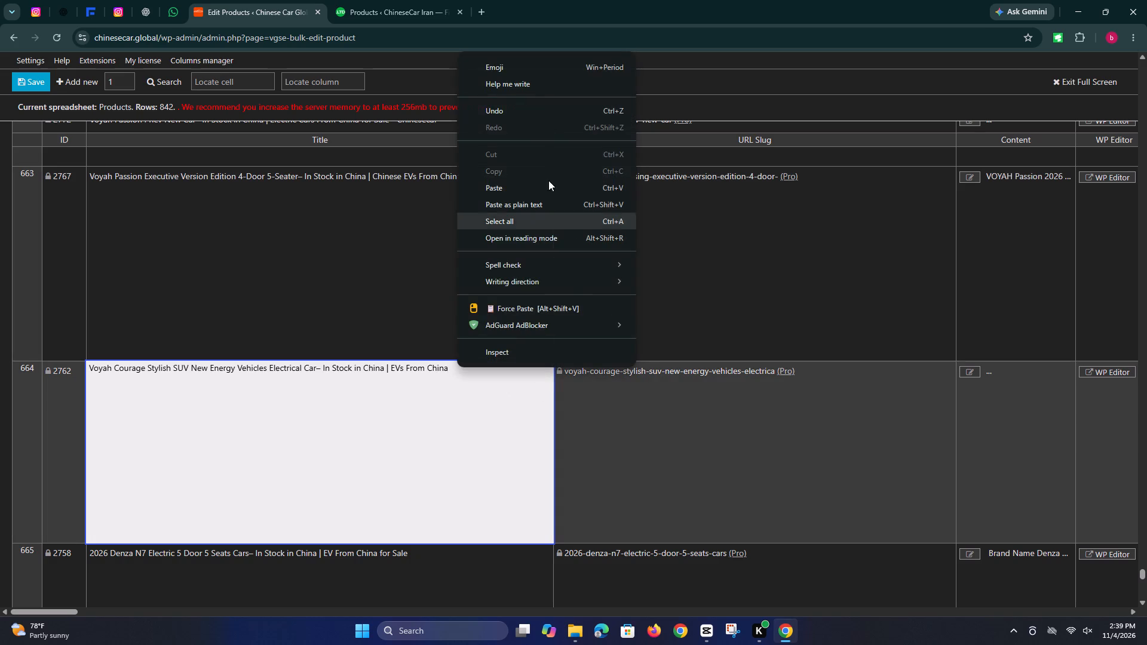
{"action": "left_click", "coordinate": [514, 186]}
{"action": "scroll", "coordinate": [437, 240], "scroll_direction": "down", "scroll_amount": 4}
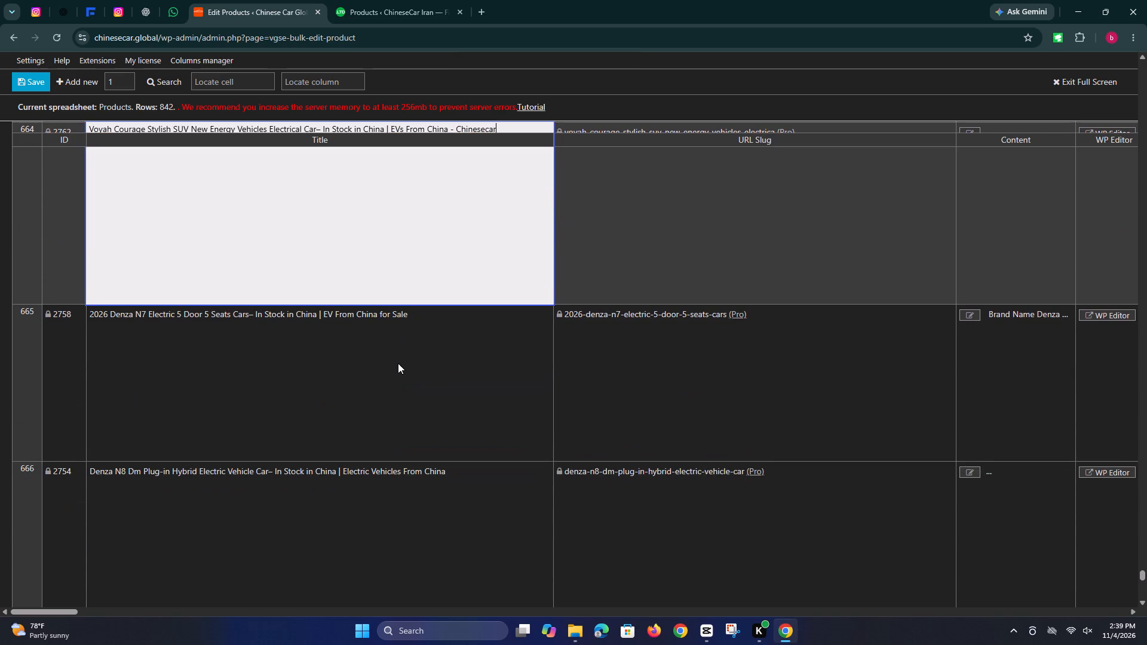
{"action": "double_click", "coordinate": [398, 363]}
{"action": "double_click", "coordinate": [421, 327]}
{"action": "right_click", "coordinate": [418, 311]}
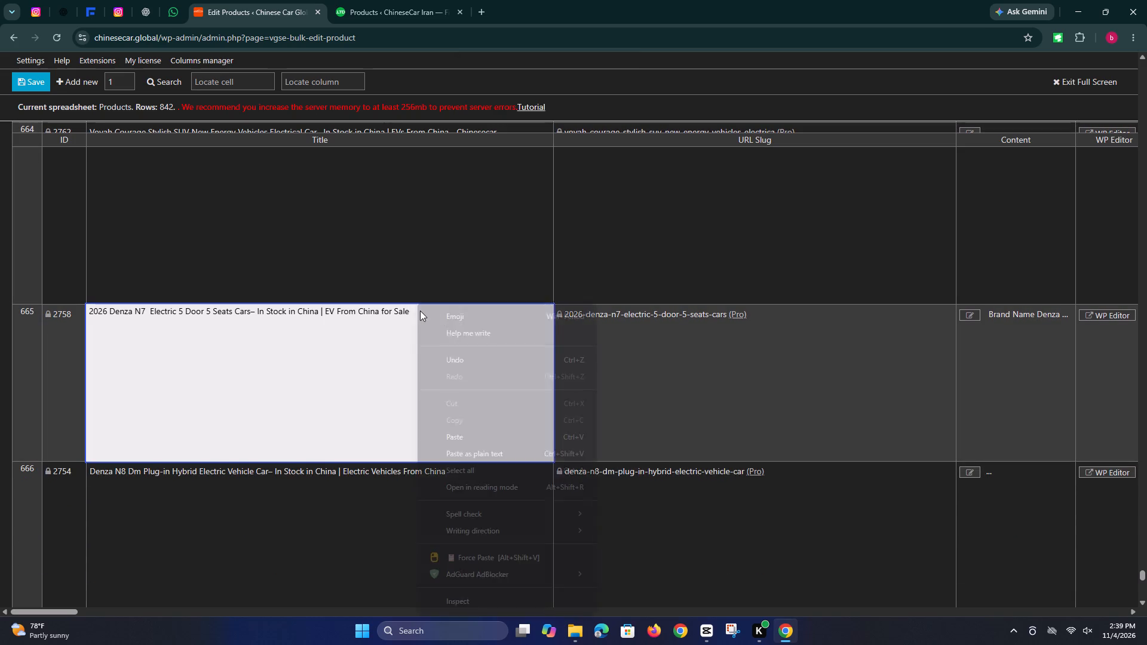
{"action": "left_click", "coordinate": [461, 442]}
Append " - Chinesecar" to the titles of Denza N8 Dm Plug-in Hybrid and Denza D9 2026 Dm-I 980 4WD in rows 666 and 667.
{"action": "scroll", "coordinate": [440, 397], "scroll_direction": "down", "scroll_amount": 4}
{"action": "triple_click", "coordinate": [437, 309]}
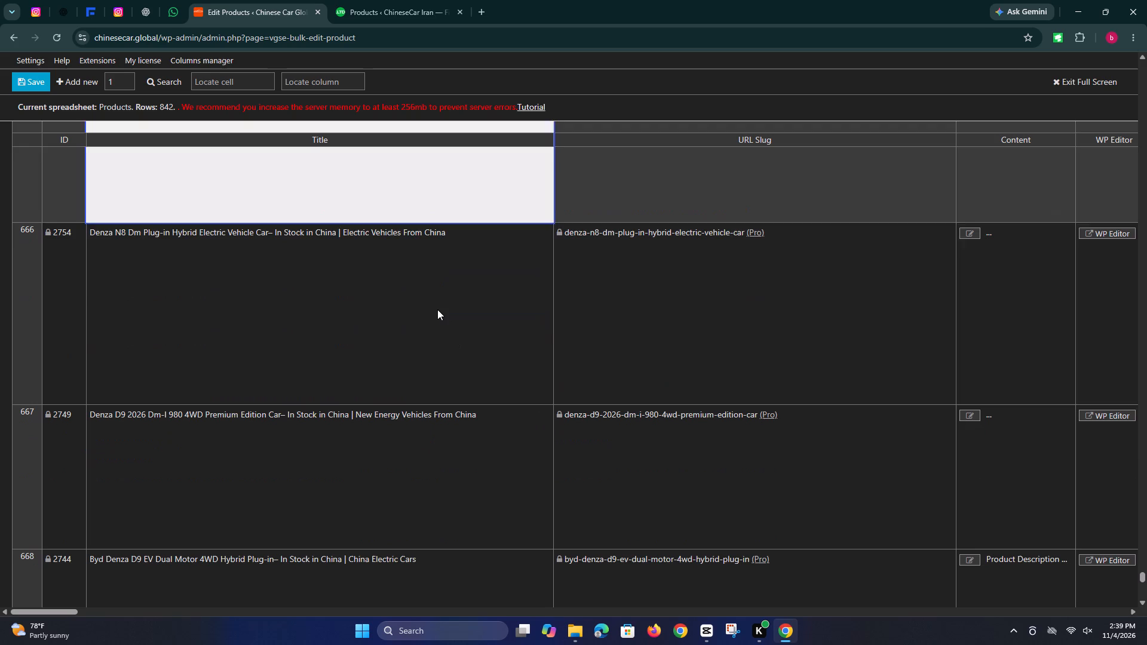
{"action": "right_click", "coordinate": [450, 234]}
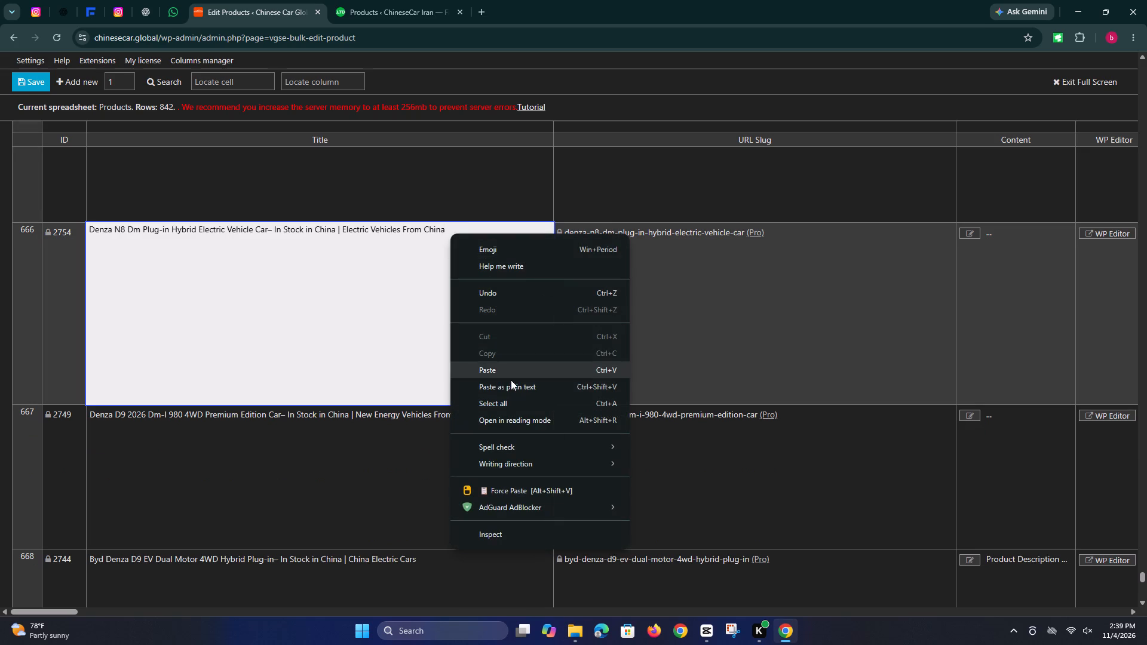
{"action": "left_click", "coordinate": [522, 374]}
{"action": "scroll", "coordinate": [455, 365], "scroll_direction": "down", "scroll_amount": 2}
{"action": "double_click", "coordinate": [463, 332]}
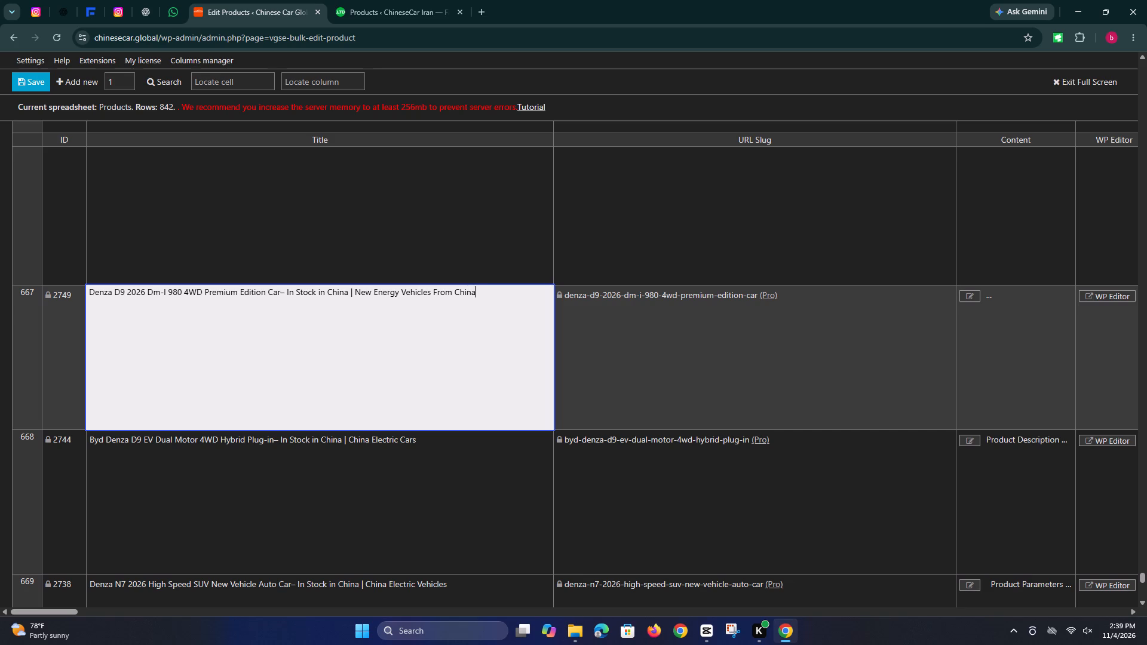
{"action": "right_click", "coordinate": [485, 292]}
{"action": "left_click", "coordinate": [539, 427]}
Append " - Chinesecar" to the titles of Byd Denza D9 EV Dual Motor and Denza N7 2026 High Speed SUV in rows 668 and 669.
{"action": "scroll", "coordinate": [402, 416], "scroll_direction": "down", "scroll_amount": 2}
{"action": "triple_click", "coordinate": [410, 342]}
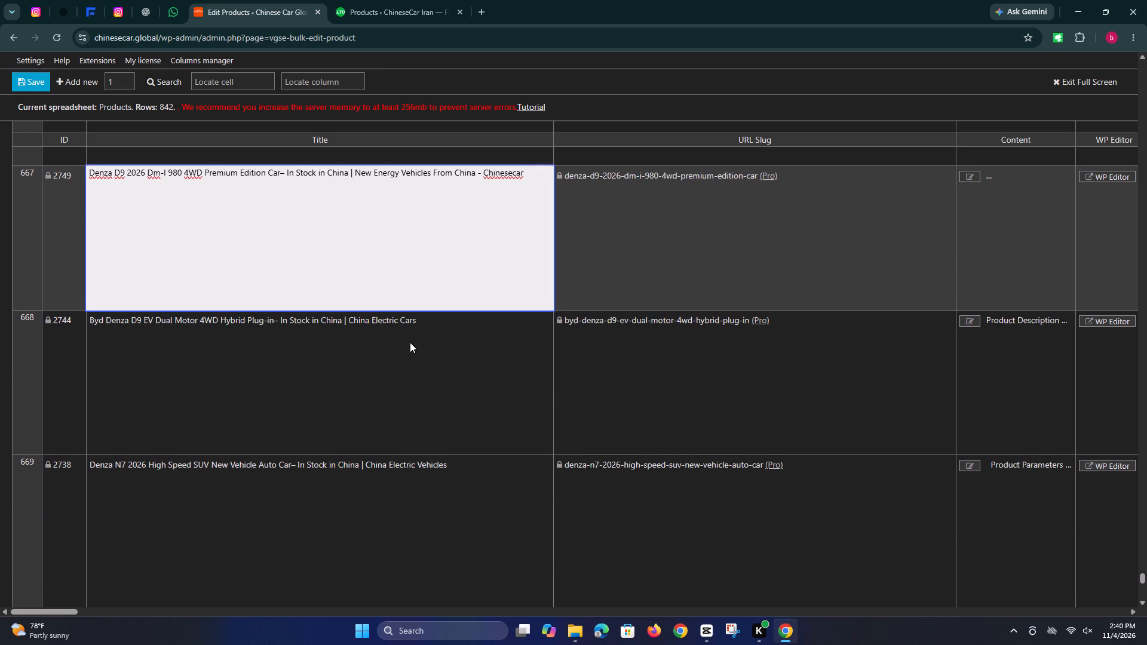
{"action": "right_click", "coordinate": [421, 320]}
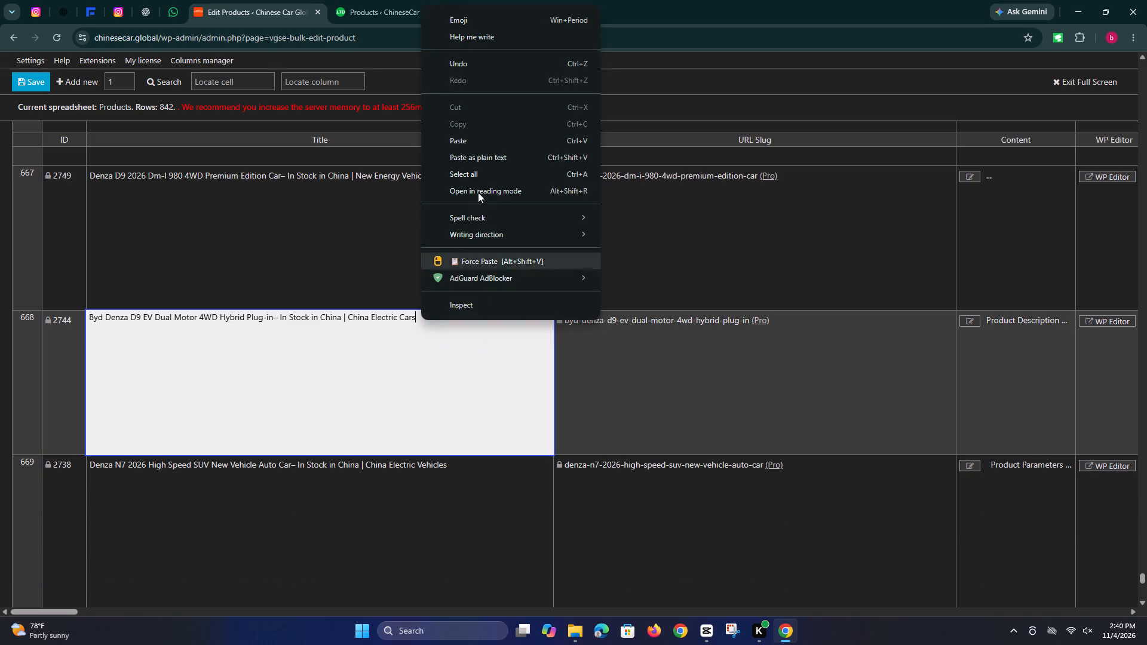
{"action": "left_click", "coordinate": [462, 145]}
{"action": "scroll", "coordinate": [442, 349], "scroll_direction": "down", "scroll_amount": 3}
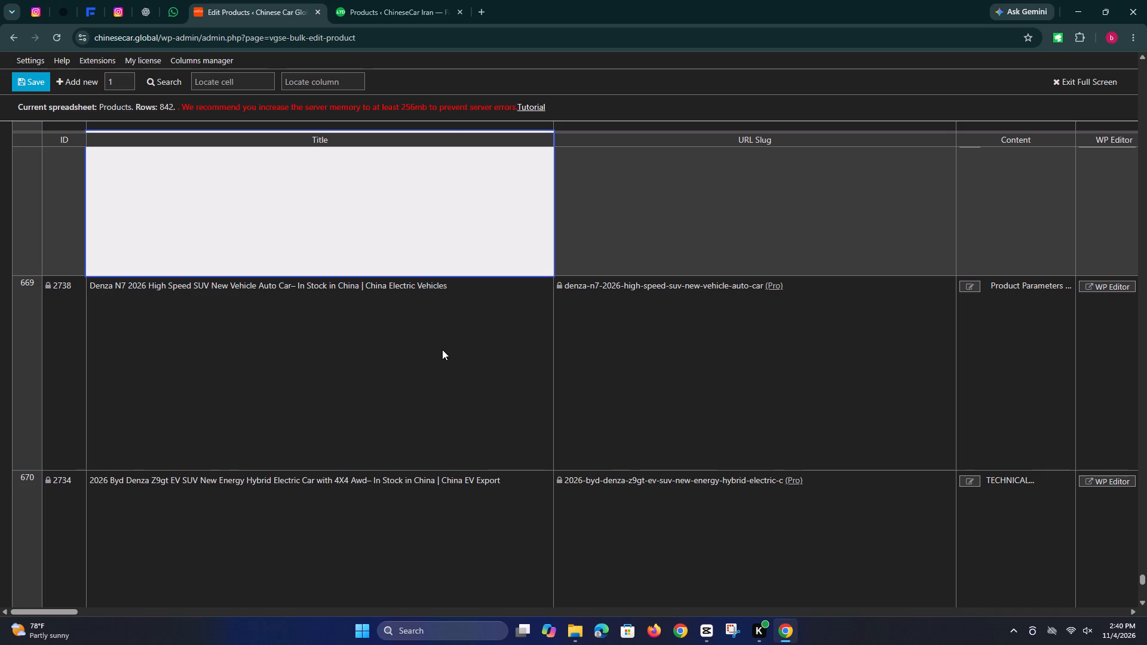
{"action": "double_click", "coordinate": [454, 285]}
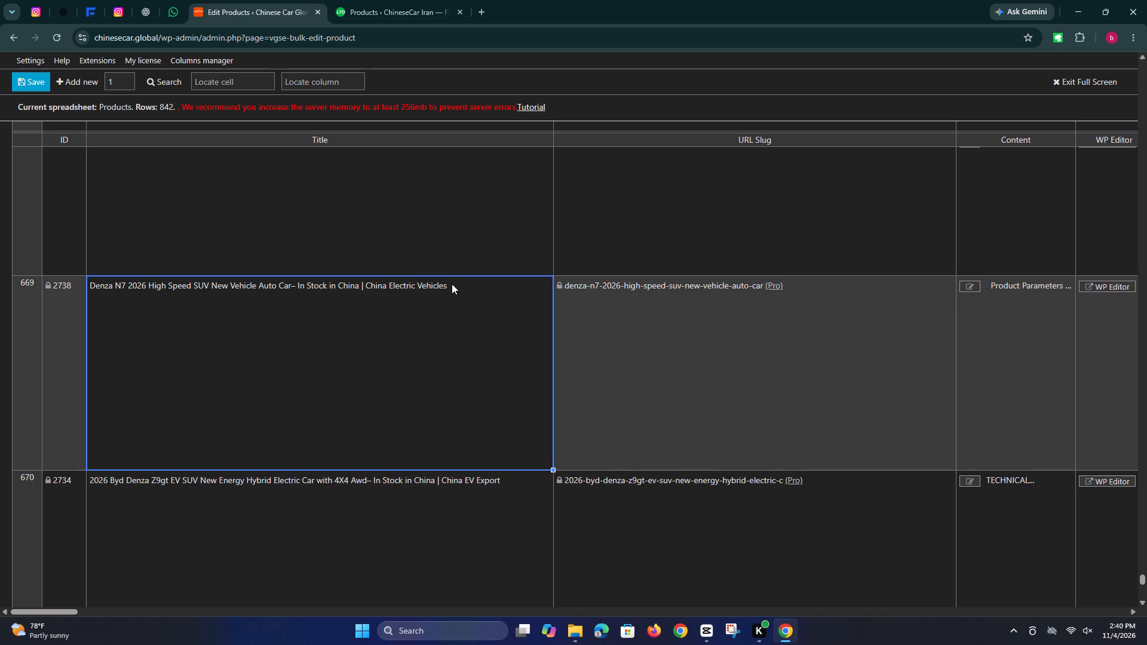
{"action": "double_click", "coordinate": [450, 287]}
{"action": "right_click", "coordinate": [449, 283]}
{"action": "left_click", "coordinate": [498, 419]}
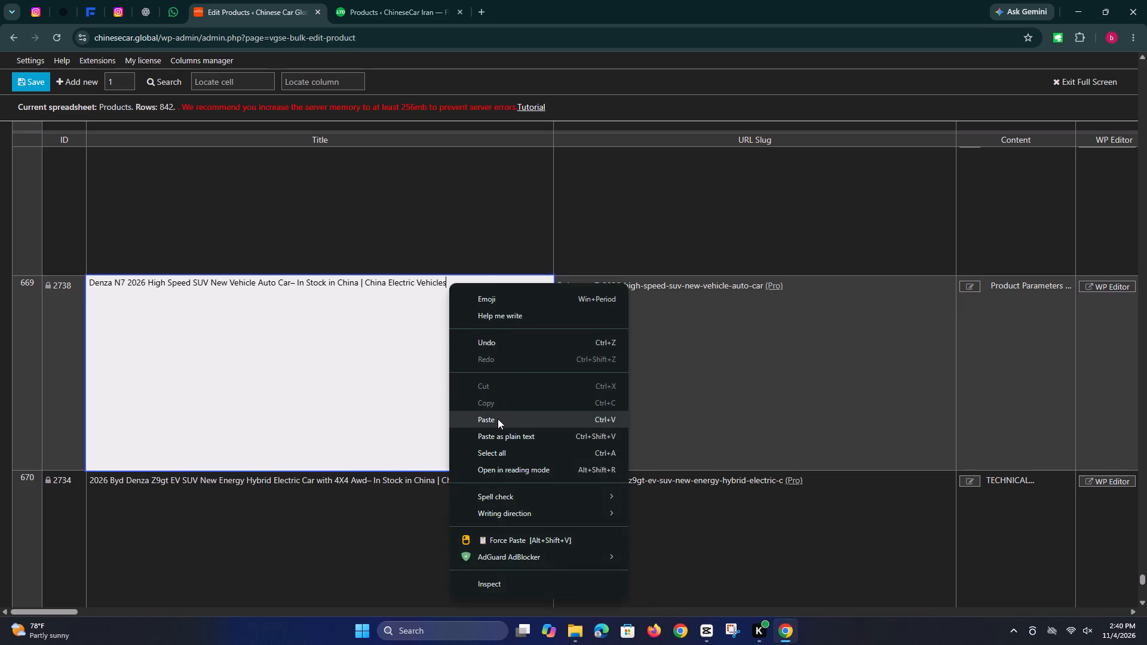
Append " - Chinesecar" to the titles of 2026 Byd Denza Z9gt EV and Denza Z9gt Dm-I Flagship in rows 670 and 671.
{"action": "scroll", "coordinate": [465, 388], "scroll_direction": "down", "scroll_amount": 3}
{"action": "triple_click", "coordinate": [438, 352]}
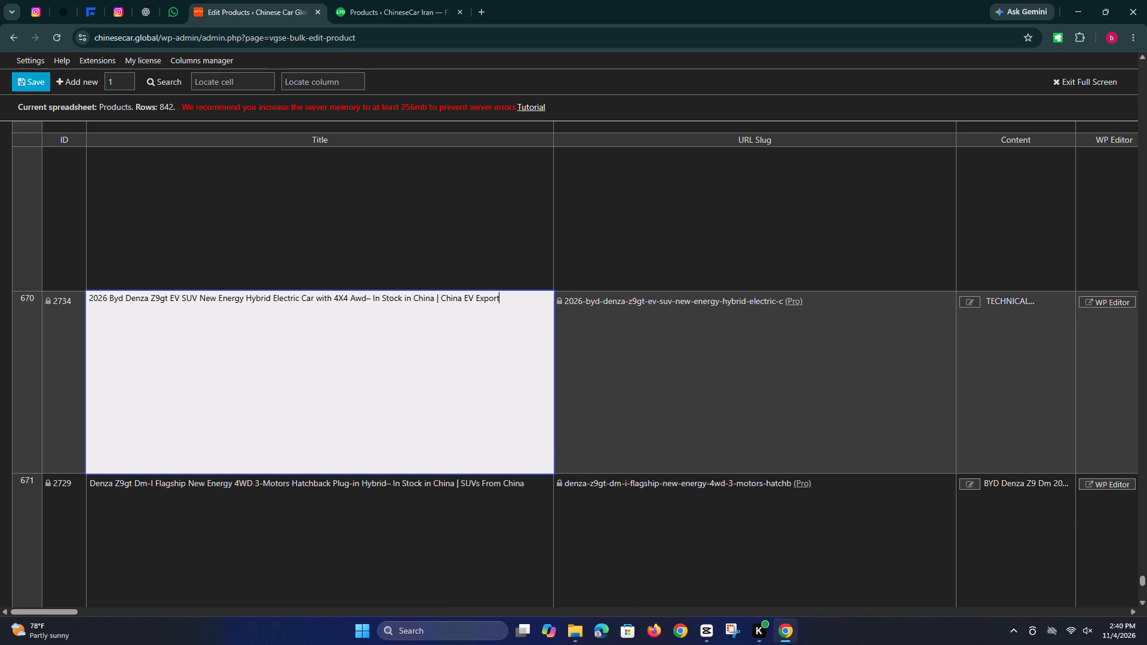
{"action": "right_click", "coordinate": [504, 300]}
{"action": "left_click", "coordinate": [554, 438]}
{"action": "scroll", "coordinate": [478, 401], "scroll_direction": "down", "scroll_amount": 3}
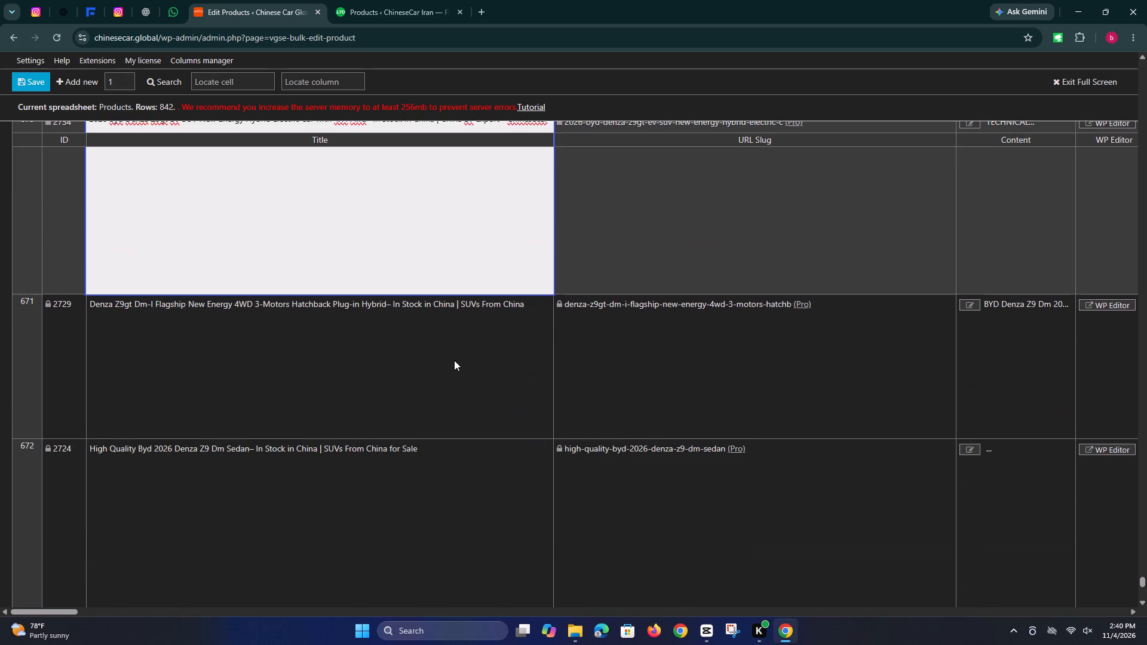
{"action": "triple_click", "coordinate": [454, 360]}
{"action": "right_click", "coordinate": [528, 303]}
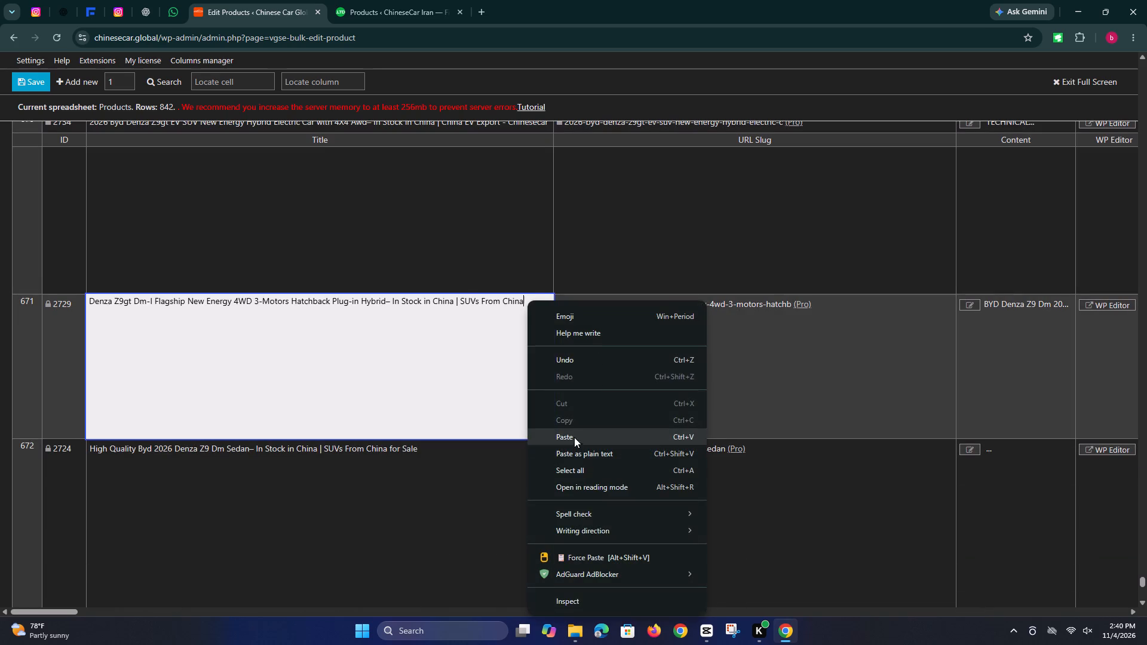
{"action": "left_click", "coordinate": [574, 439]}
Append " - Chinesecar" to the titles of Byd 2026 Denza Z9 Dm Sedan and Next-Gen Xpeng P5 Plus in rows 672 and 673.
{"action": "scroll", "coordinate": [465, 389], "scroll_direction": "down", "scroll_amount": 3}
{"action": "triple_click", "coordinate": [352, 324]}
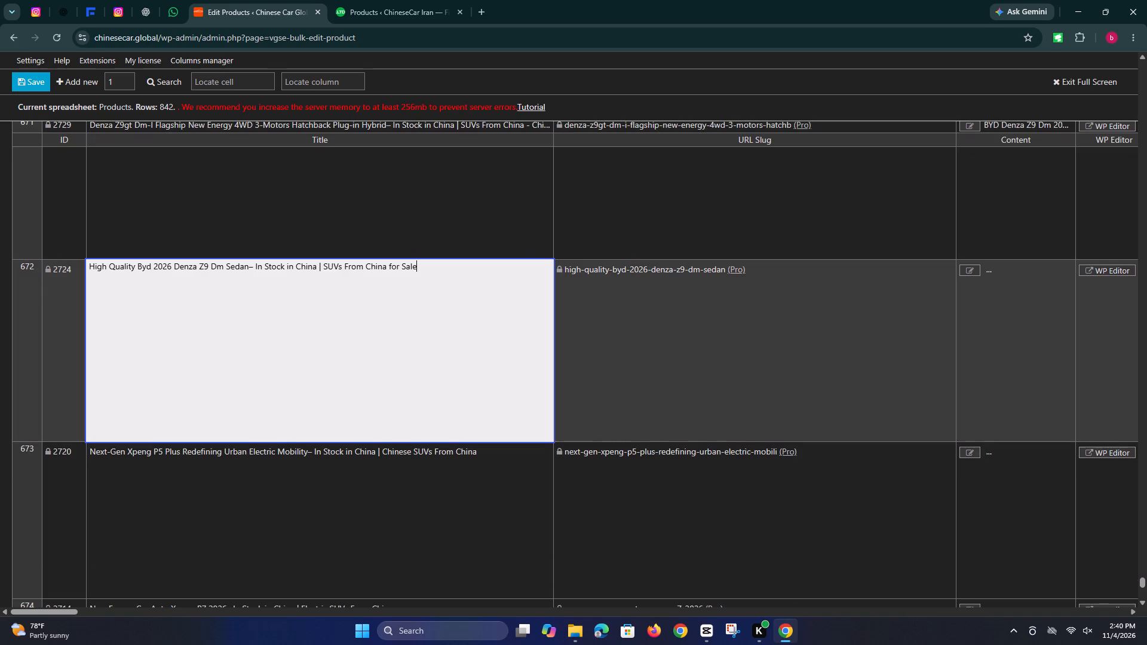
{"action": "right_click", "coordinate": [427, 267]}
{"action": "left_click", "coordinate": [485, 401]}
{"action": "scroll", "coordinate": [484, 401], "scroll_direction": "down", "scroll_amount": 2}
{"action": "triple_click", "coordinate": [410, 385]}
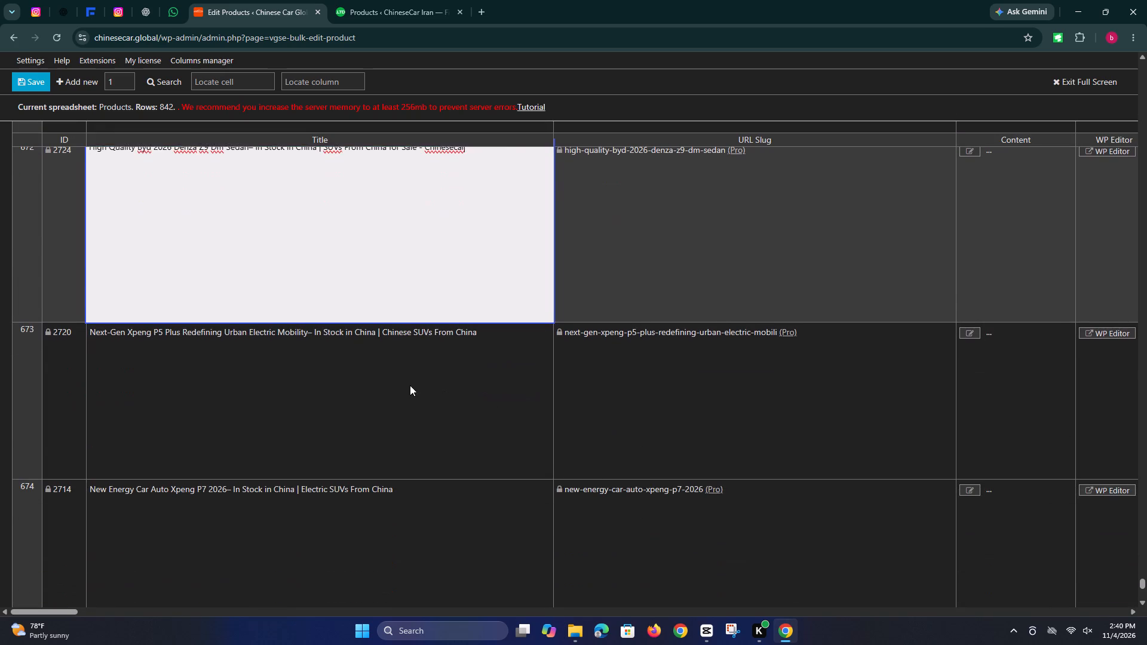
{"action": "left_click", "coordinate": [482, 329]}
{"action": "right_click", "coordinate": [482, 329]}
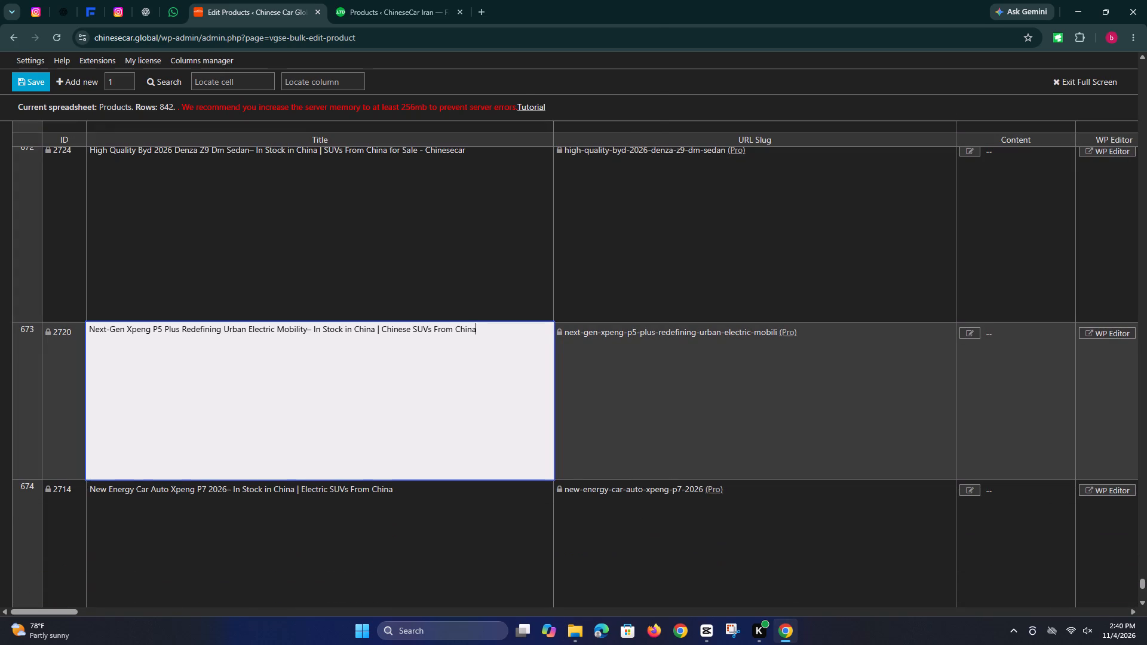
{"action": "left_click", "coordinate": [522, 145]}
Append " - Chinesecar" to the titles of Xpeng P7 2026 and 2026 Xpeng G3 I SUV in rows 674 and 675.
{"action": "scroll", "coordinate": [338, 409], "scroll_direction": "down", "scroll_amount": 2}
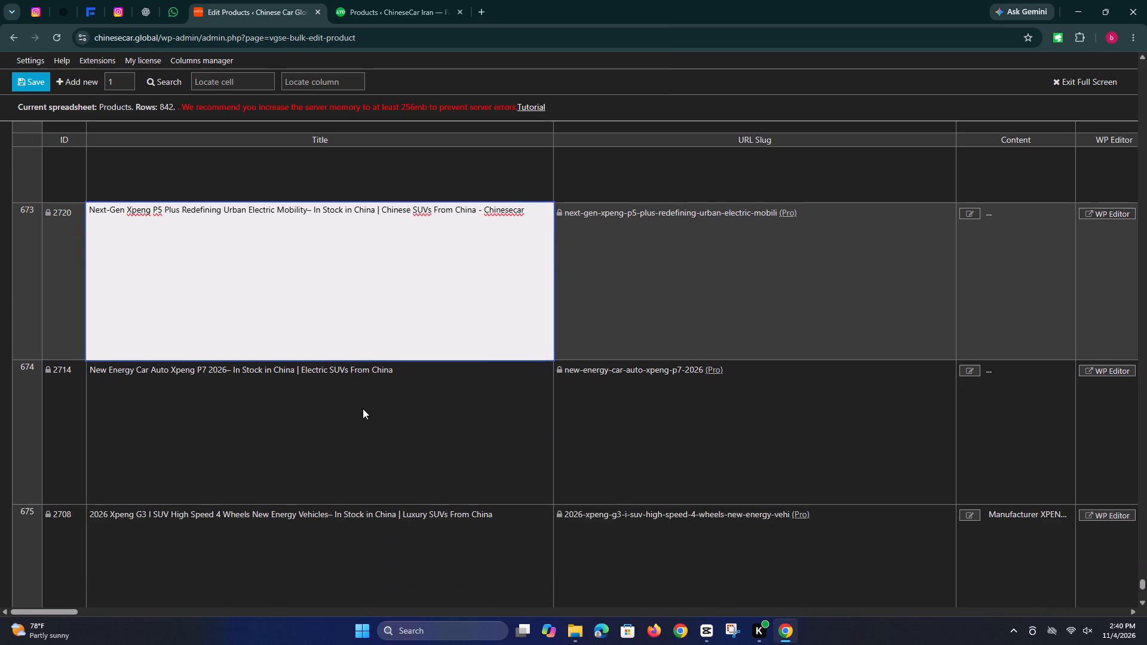
{"action": "triple_click", "coordinate": [391, 412]}
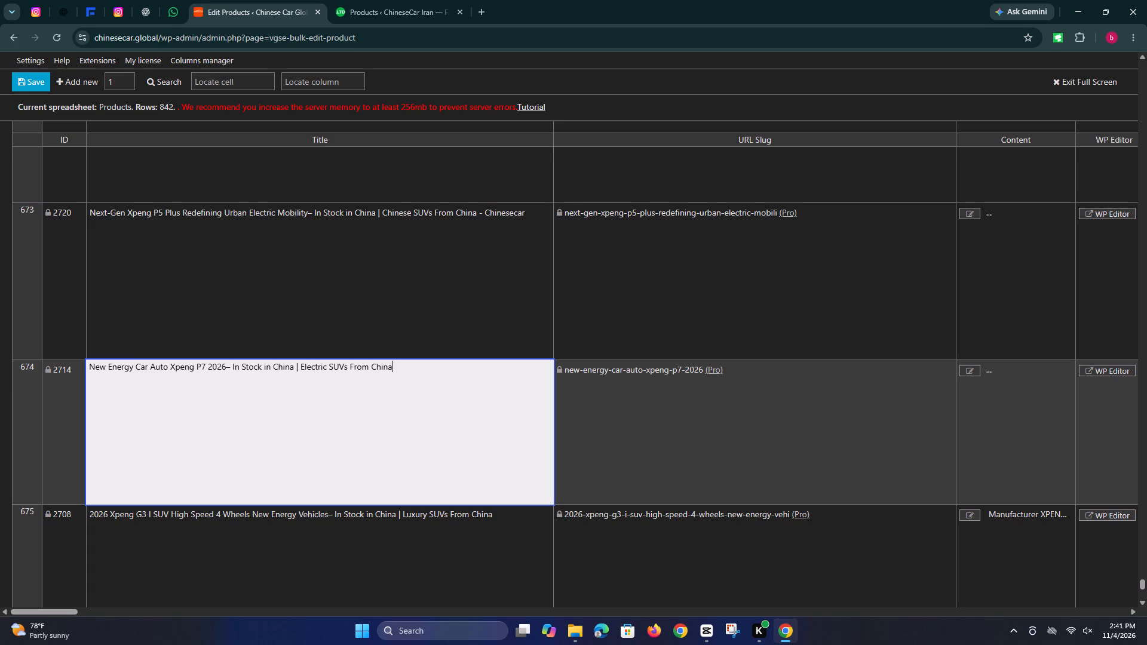
{"action": "right_click", "coordinate": [400, 367]}
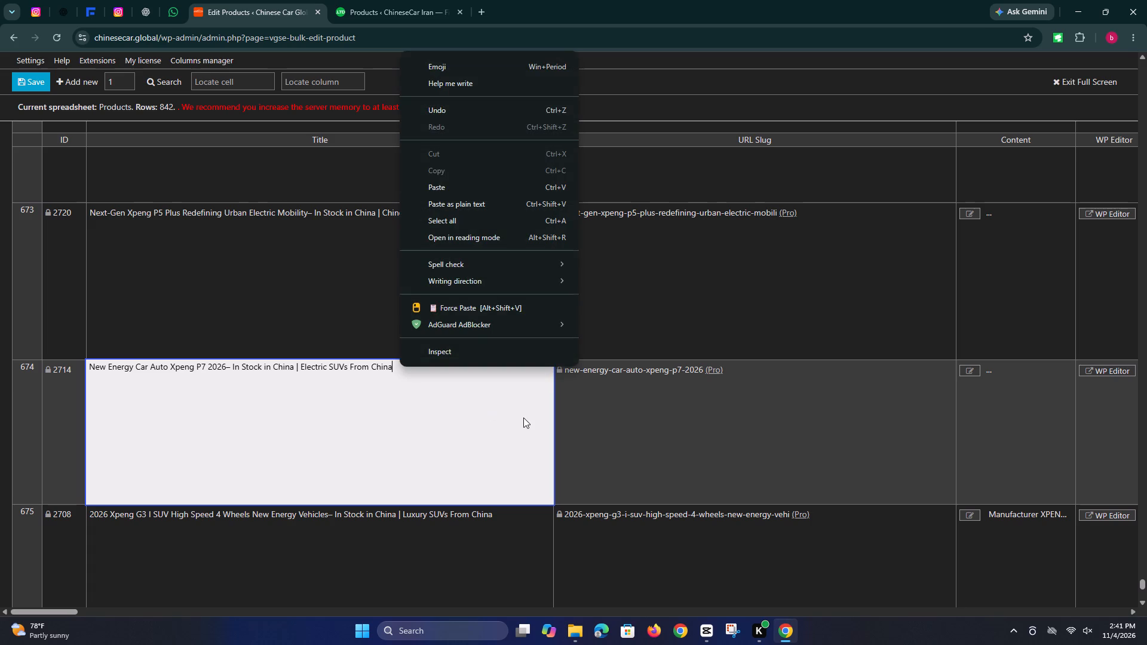
{"action": "left_click", "coordinate": [450, 186]}
{"action": "scroll", "coordinate": [438, 331], "scroll_direction": "down", "scroll_amount": 3}
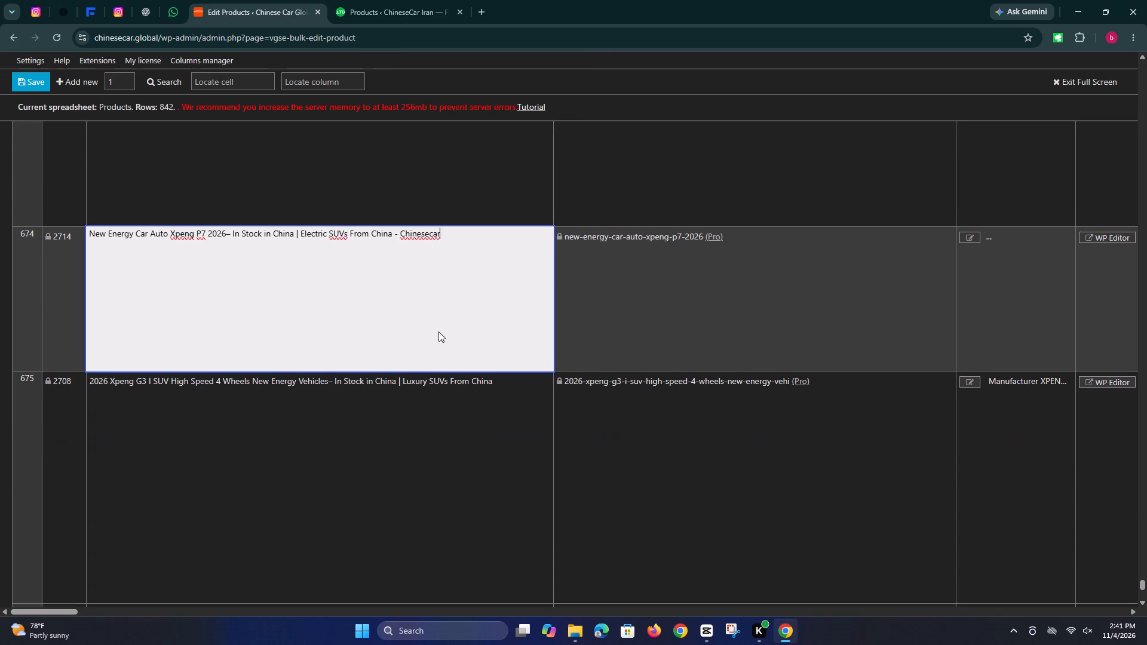
{"action": "triple_click", "coordinate": [492, 355]}
{"action": "right_click", "coordinate": [499, 333]}
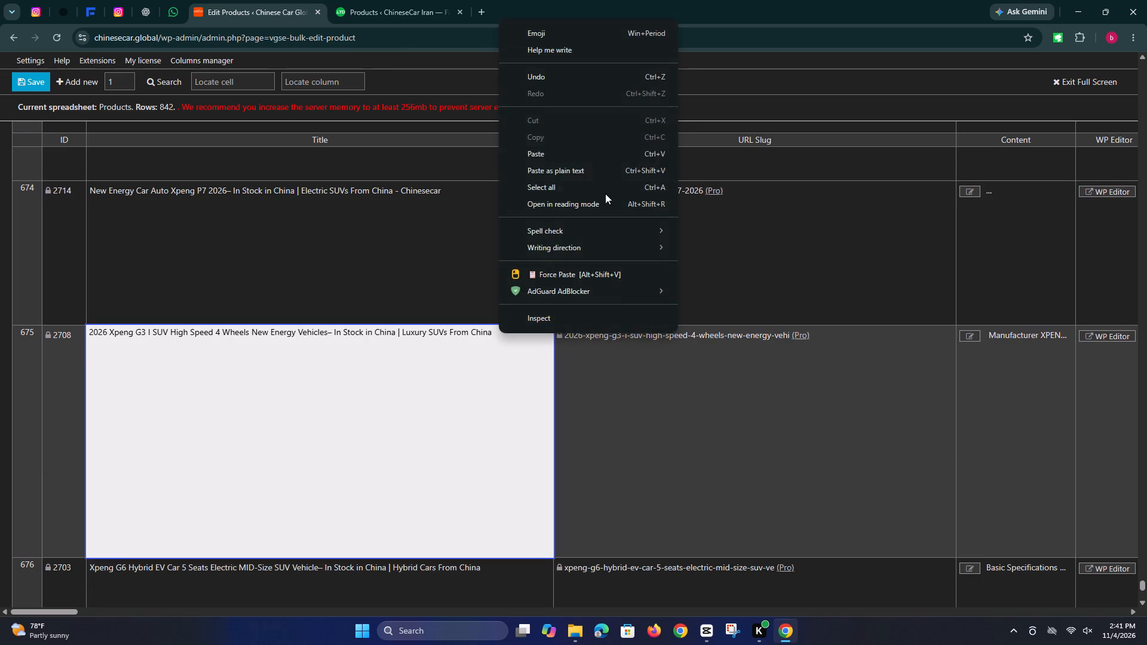
{"action": "left_click", "coordinate": [555, 158]}
Append " - Chinesecar" to the titles of Xpeng G6 Hybrid EV and Xpeng G9 Long-Range EV SUV in rows 676 and 677.
{"action": "scroll", "coordinate": [418, 309], "scroll_direction": "down", "scroll_amount": 5}
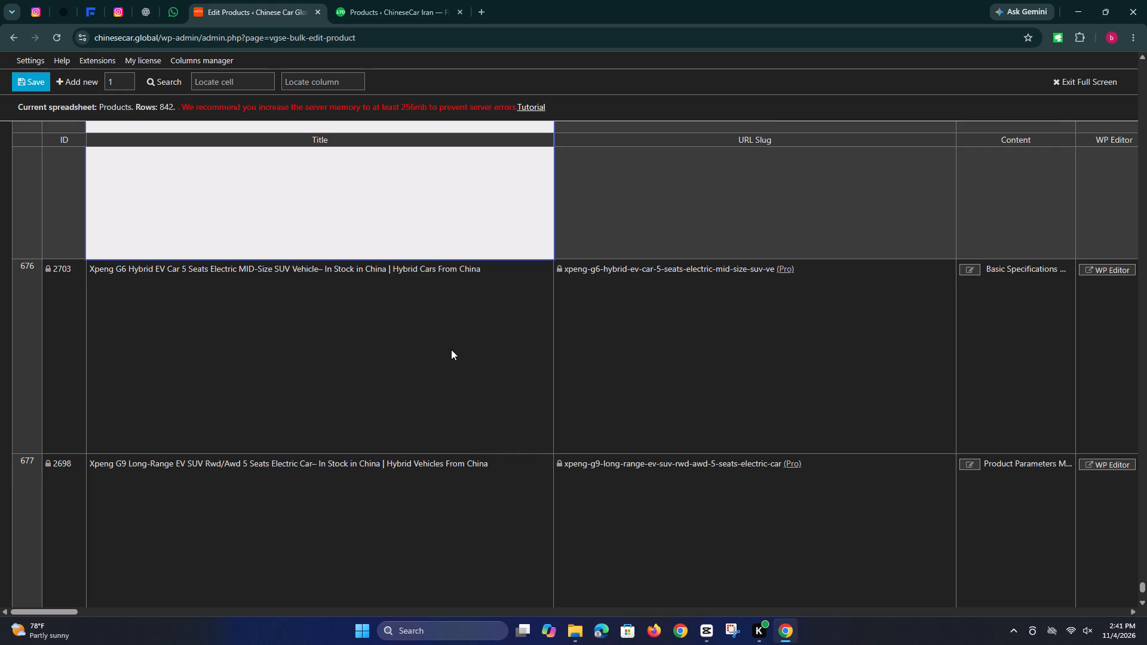
{"action": "triple_click", "coordinate": [452, 335]}
{"action": "right_click", "coordinate": [484, 263]}
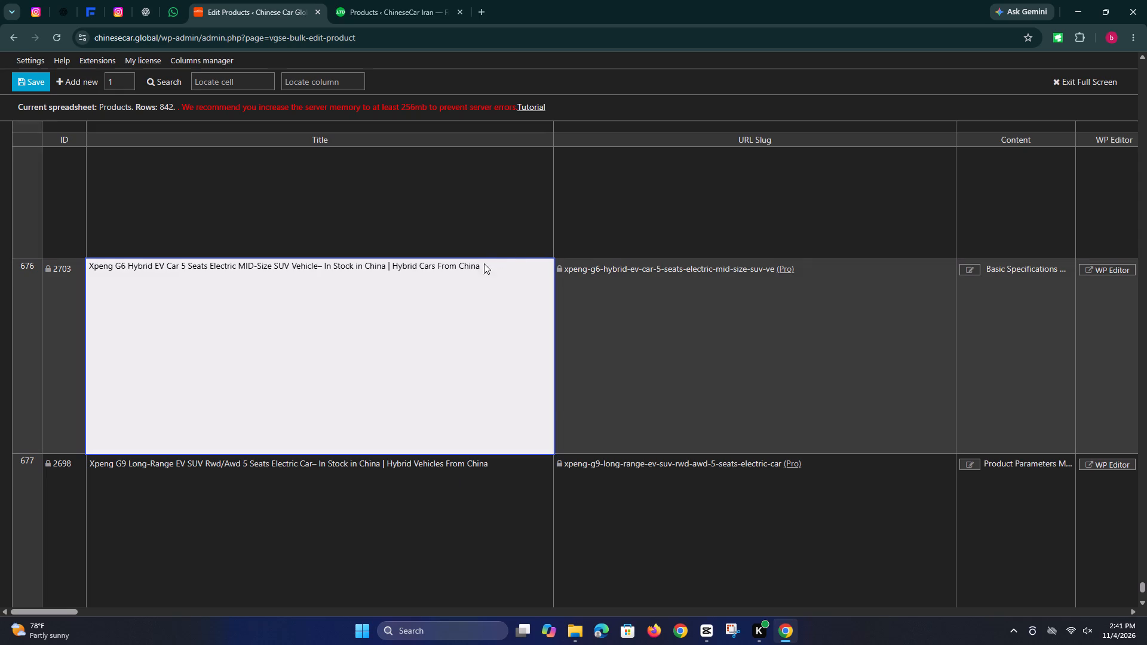
{"action": "left_click", "coordinate": [522, 401]}
{"action": "scroll", "coordinate": [437, 364], "scroll_direction": "down", "scroll_amount": 3}
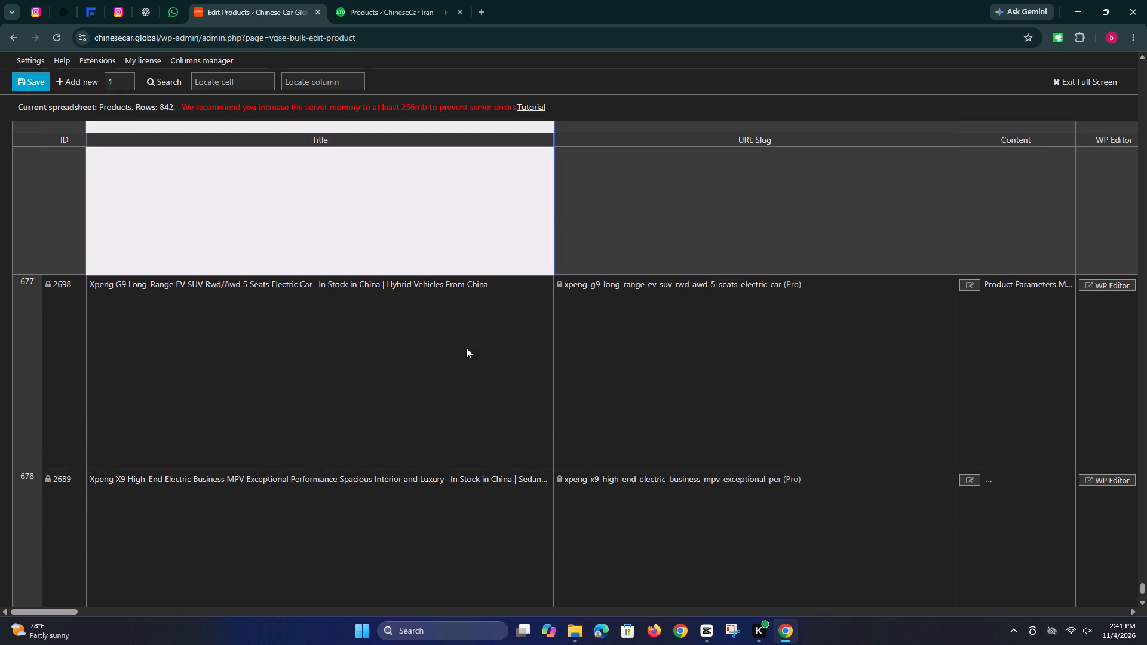
{"action": "double_click", "coordinate": [481, 303]}
{"action": "right_click", "coordinate": [497, 283]}
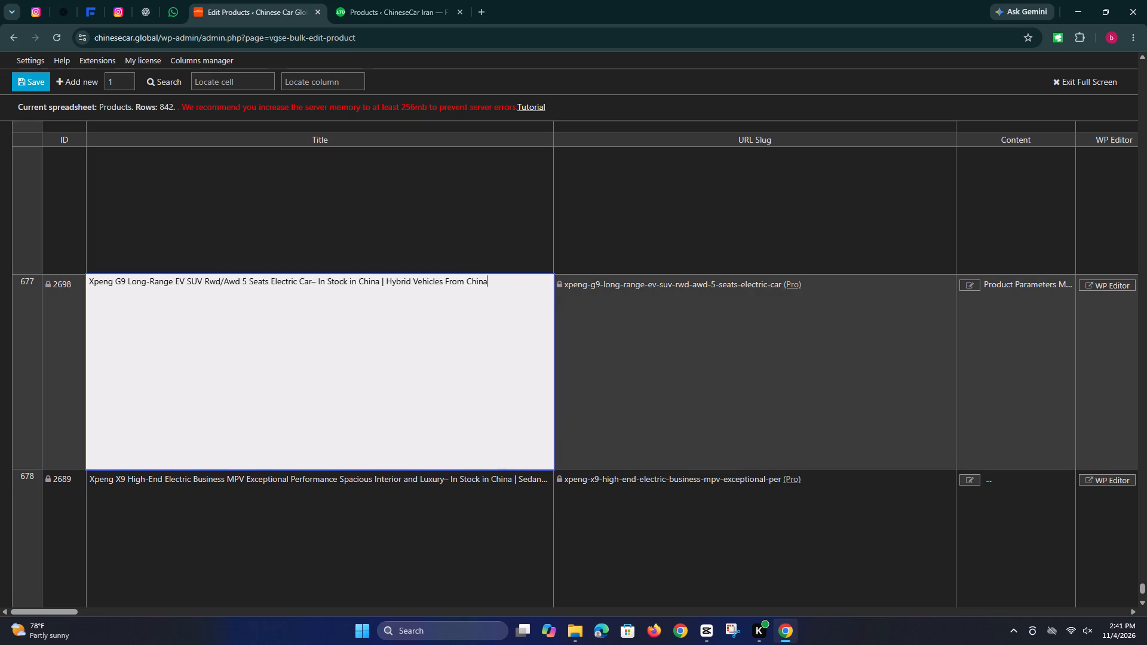
{"action": "left_click", "coordinate": [555, 417]}
Append " - Chinesecar" to the titles of Xpeng X9 High-End Electric Business MPV and 2026 Xpeng Mona M03 in rows 678 and 679.
{"action": "scroll", "coordinate": [462, 384], "scroll_direction": "down", "scroll_amount": 3}
{"action": "triple_click", "coordinate": [449, 379]}
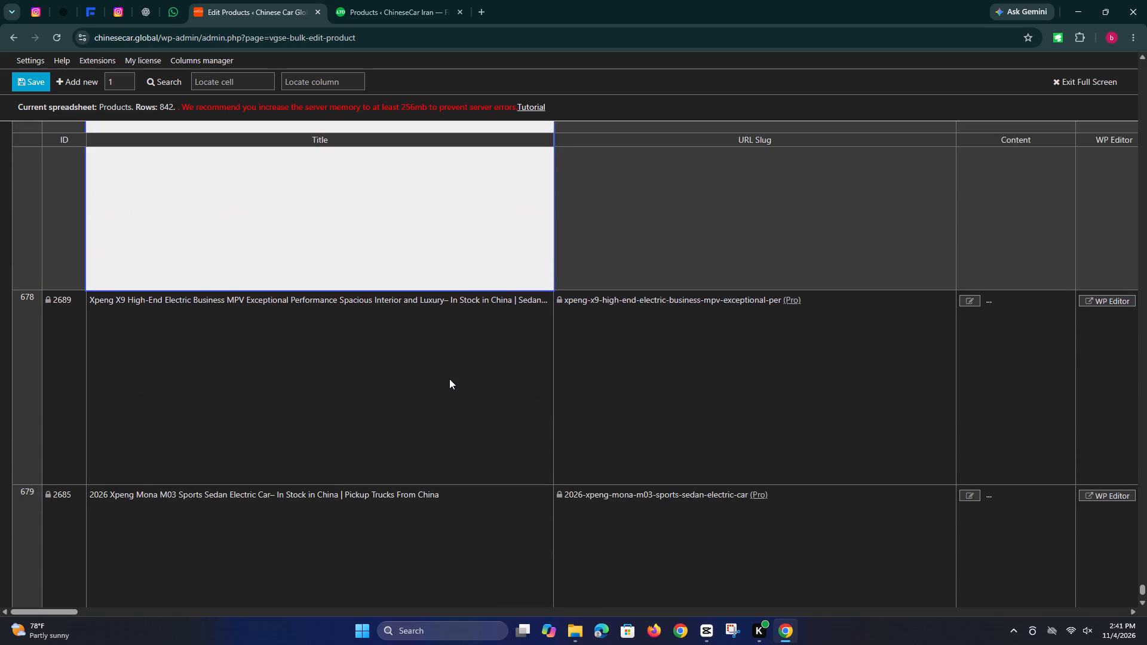
{"action": "right_click", "coordinate": [134, 312]}
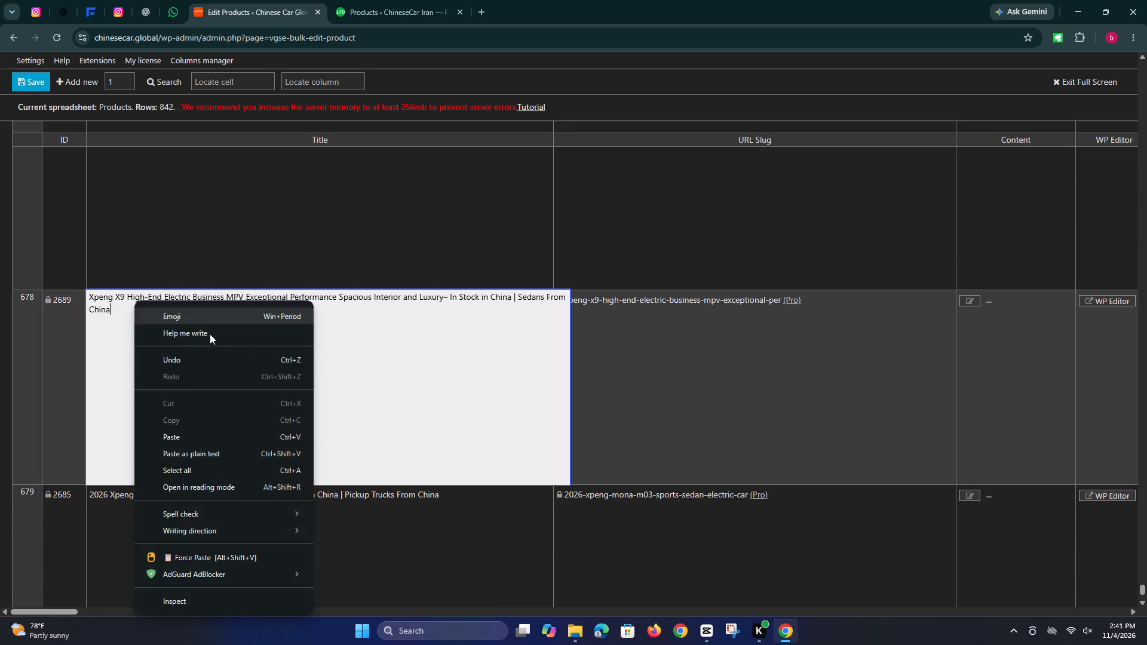
{"action": "left_click", "coordinate": [199, 440]}
{"action": "scroll", "coordinate": [417, 476], "scroll_direction": "down", "scroll_amount": 2}
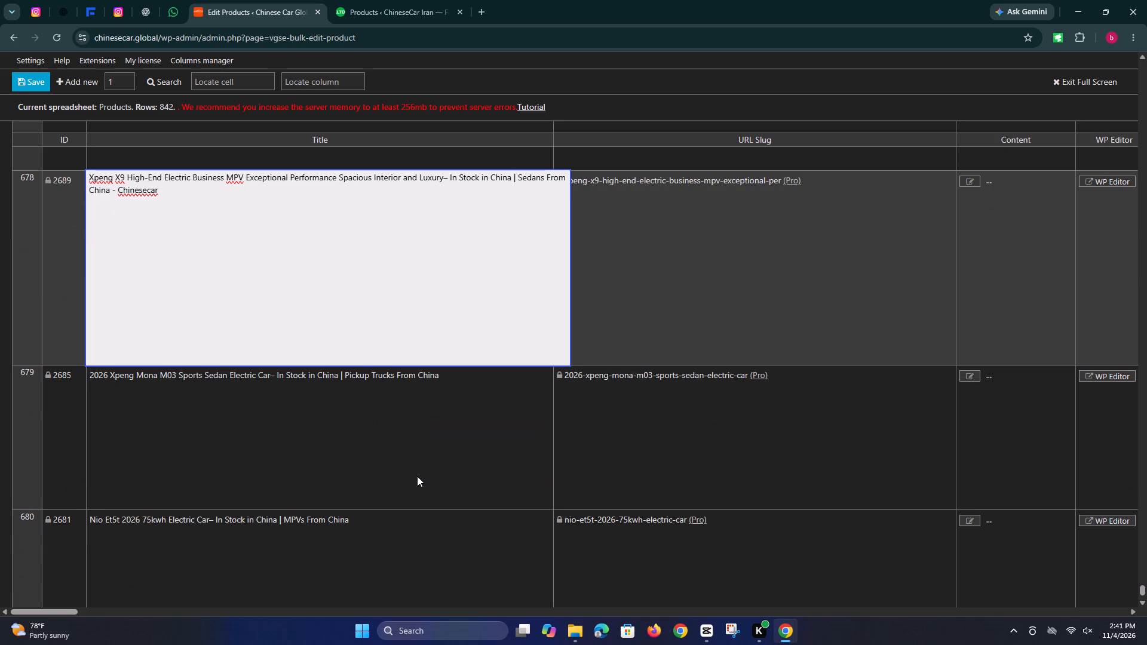
{"action": "triple_click", "coordinate": [374, 443]}
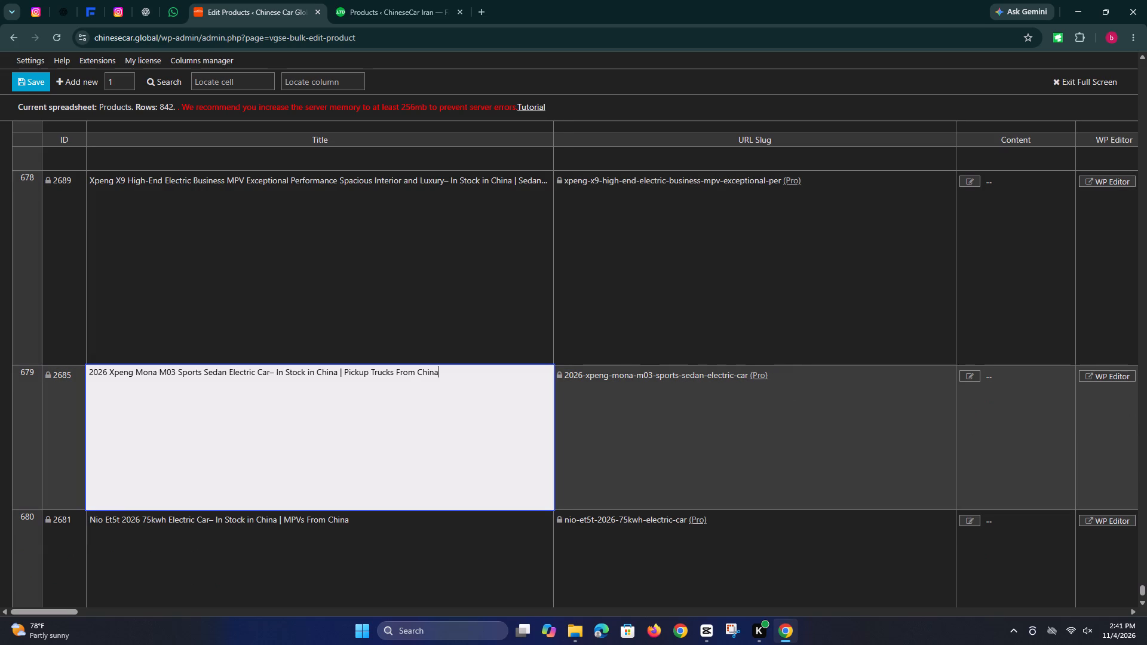
{"action": "right_click", "coordinate": [443, 375]}
{"action": "left_click", "coordinate": [498, 203]}
Append " - Chinesecar" to the titles of Nio Et5t 2026 75kwh and Dual Motor EV Nio Et7 in rows 680 and 681.
{"action": "scroll", "coordinate": [370, 317], "scroll_direction": "down", "scroll_amount": 3}
{"action": "triple_click", "coordinate": [291, 413]}
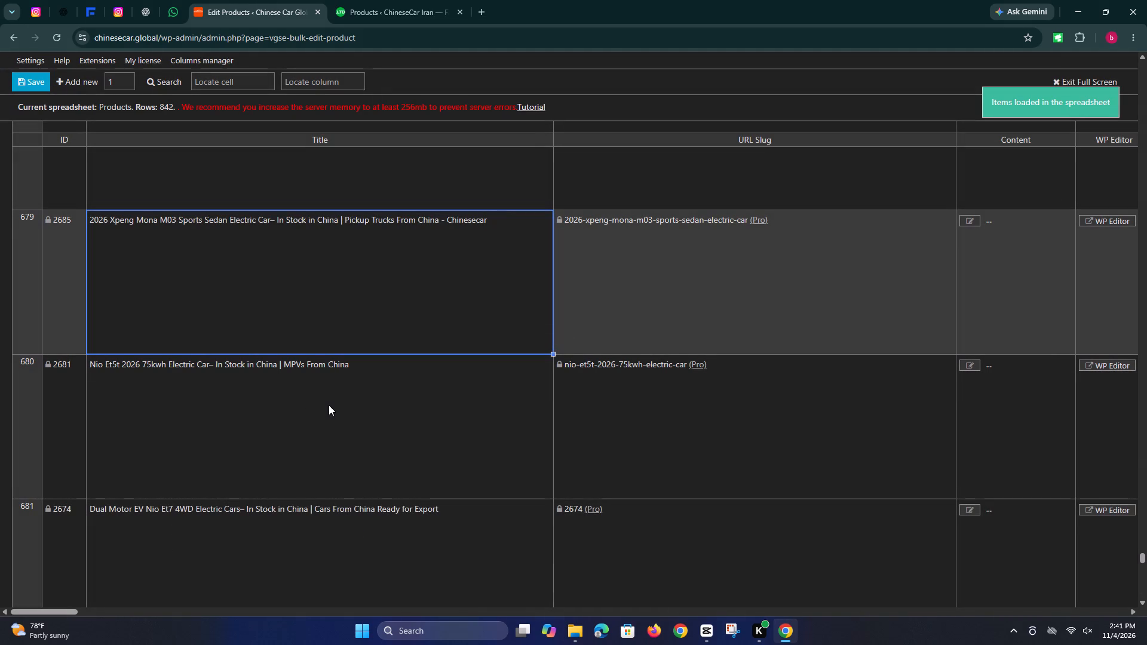
{"action": "double_click", "coordinate": [378, 376]}
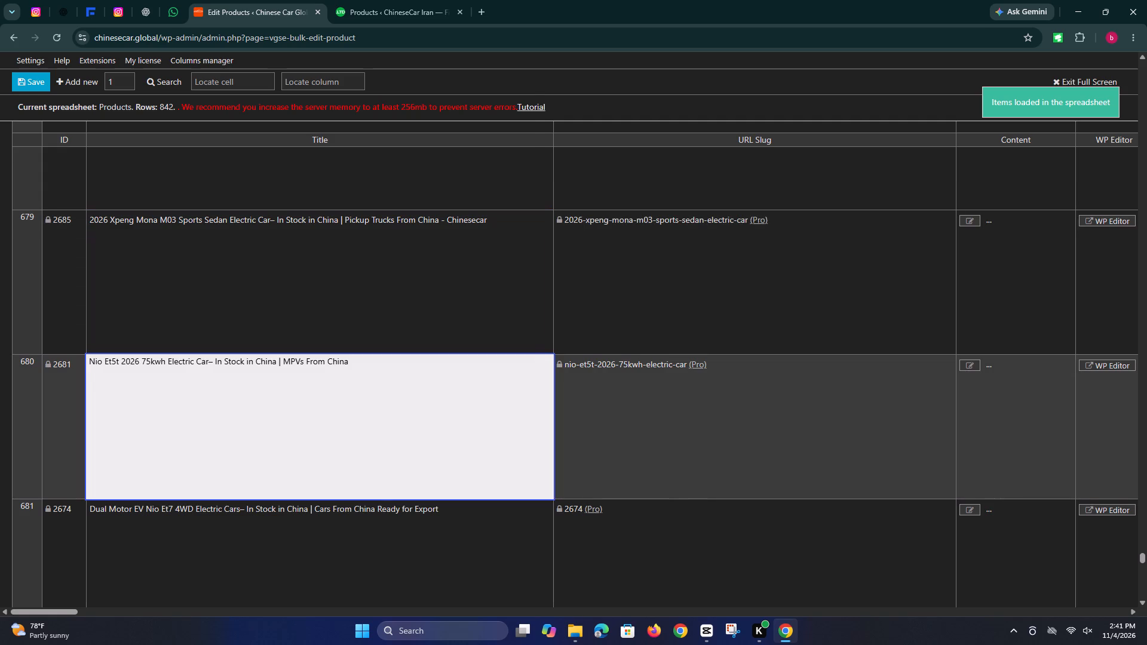
{"action": "right_click", "coordinate": [357, 365]}
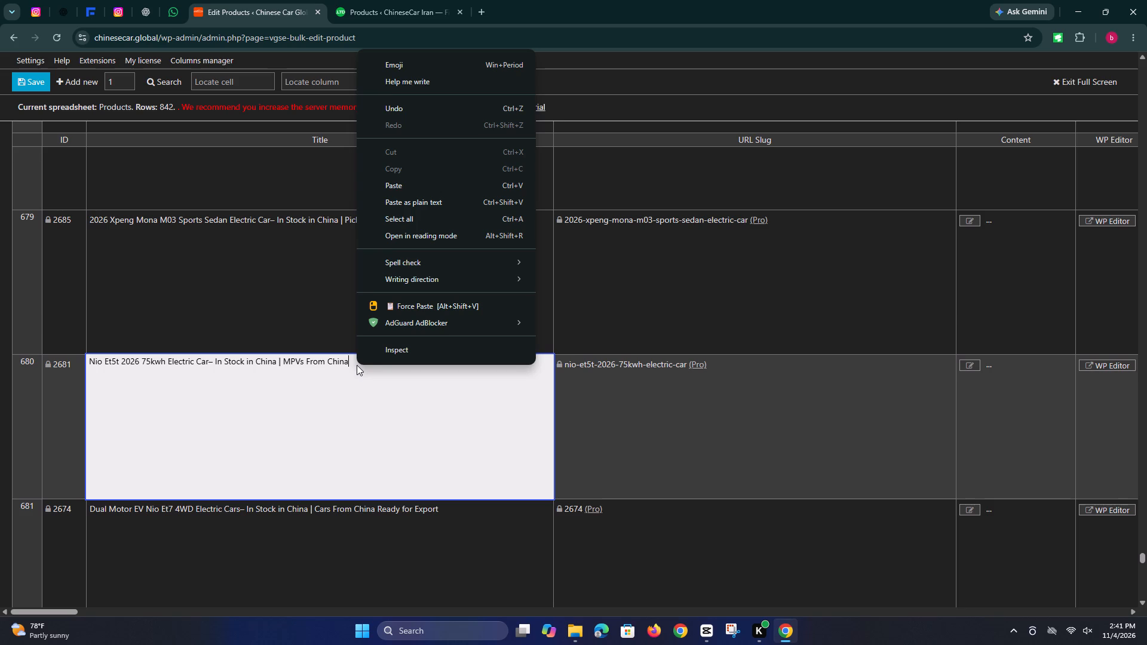
{"action": "double_click", "coordinate": [354, 368]}
{"action": "left_click", "coordinate": [353, 363]}
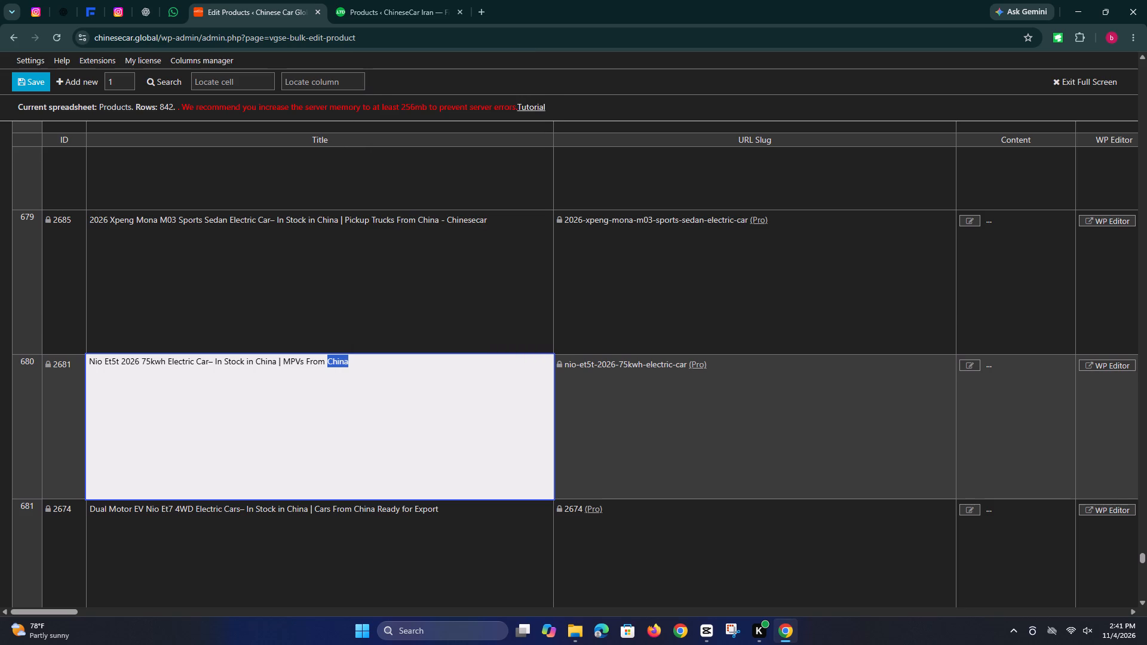
{"action": "right_click", "coordinate": [353, 362]}
{"action": "left_click", "coordinate": [434, 181]}
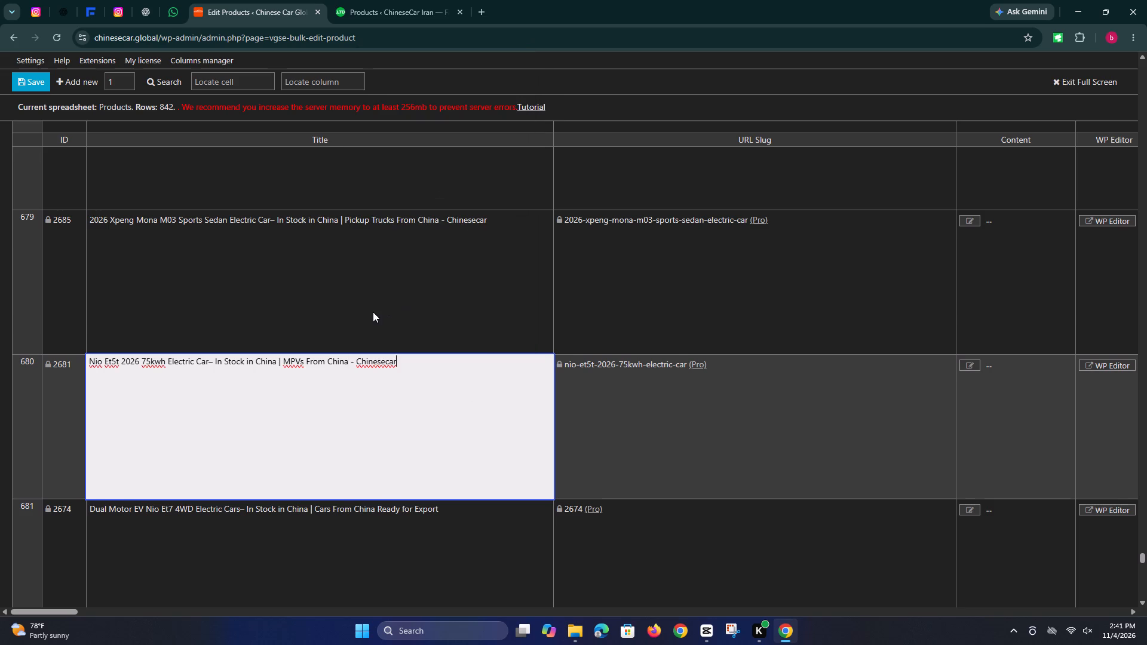
{"action": "scroll", "coordinate": [372, 312], "scroll_direction": "down", "scroll_amount": 3}
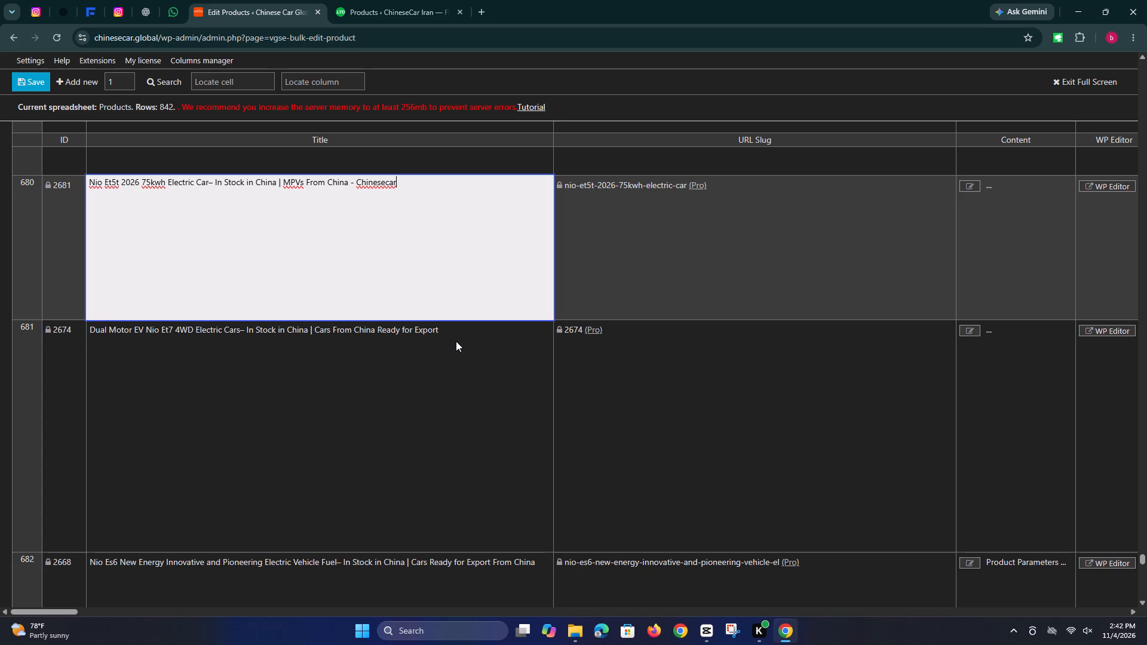
{"action": "double_click", "coordinate": [419, 344]}
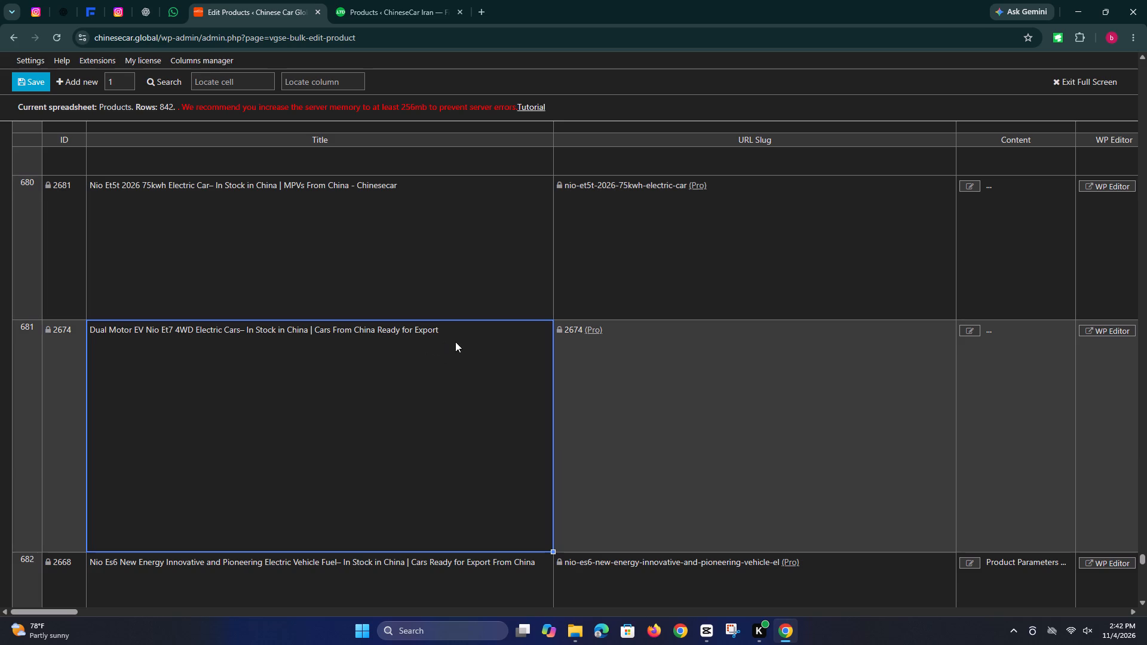
{"action": "double_click", "coordinate": [443, 330]}
{"action": "right_click", "coordinate": [443, 330]}
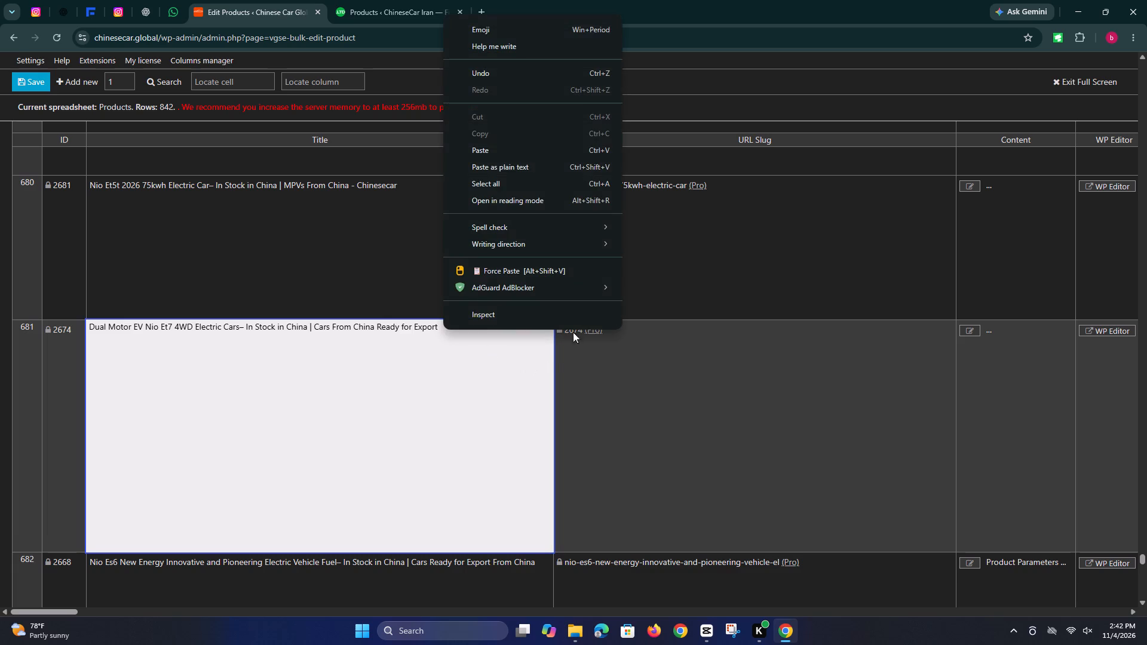
{"action": "left_click", "coordinate": [492, 153]}
Append " - Chinesecar" to the titles of Nio Es6 New Energy and Nio Es8 2026 Model Six-Seat in rows 682 and 683.
{"action": "scroll", "coordinate": [424, 308], "scroll_direction": "down", "scroll_amount": 5}
{"action": "triple_click", "coordinate": [416, 315]}
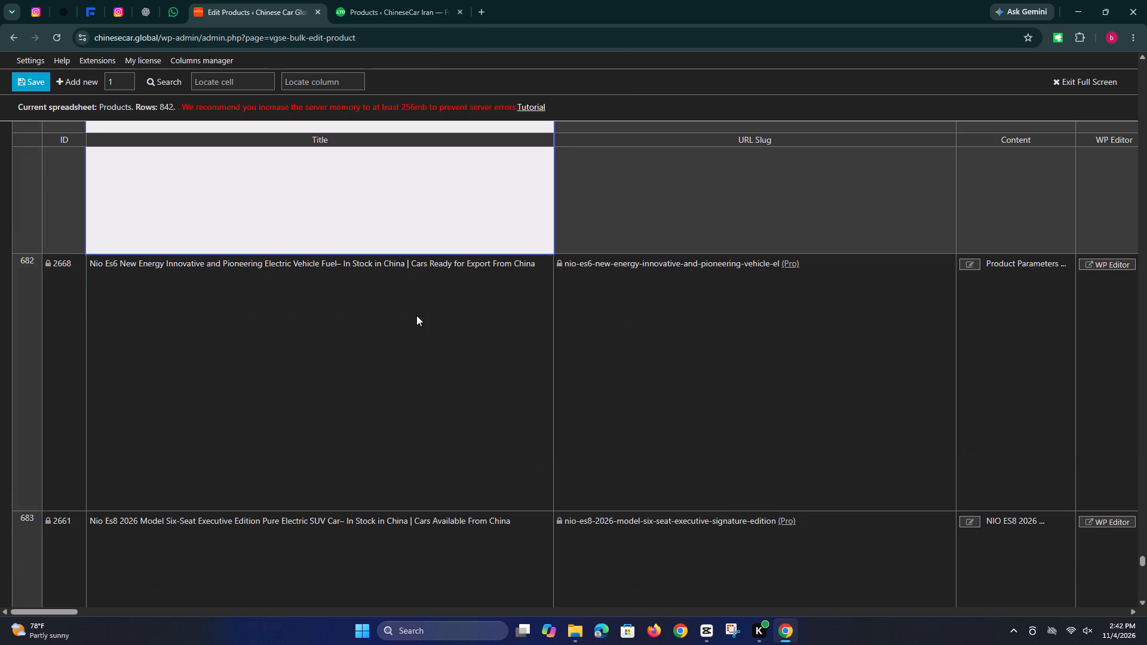
{"action": "right_click", "coordinate": [541, 260]}
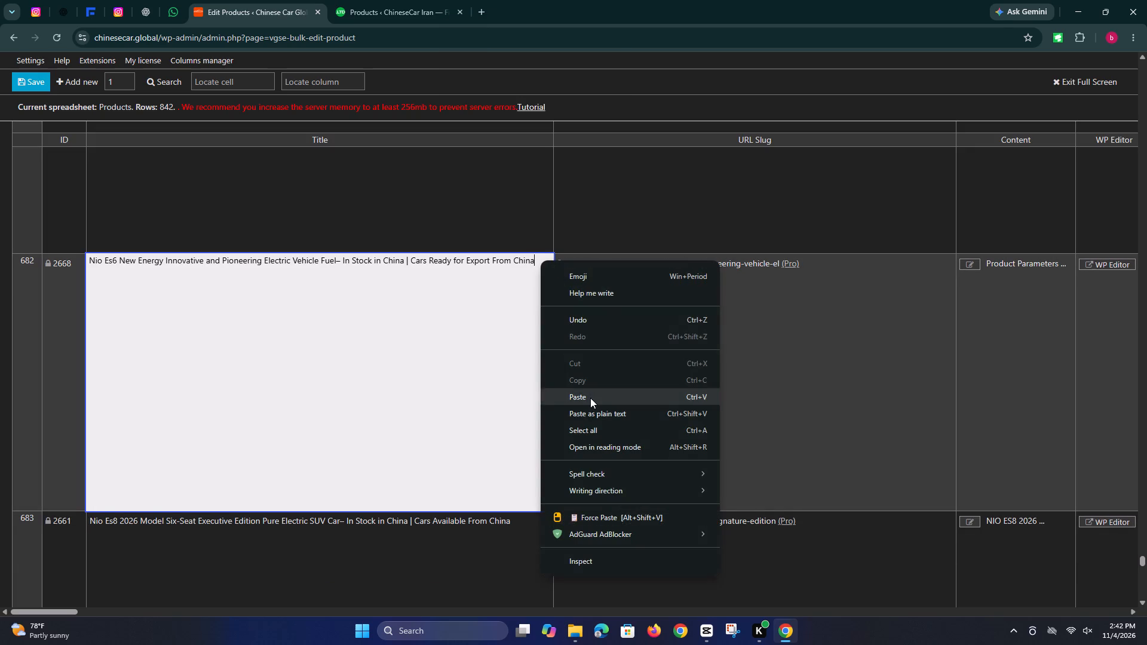
{"action": "left_click", "coordinate": [590, 398]}
{"action": "scroll", "coordinate": [462, 337], "scroll_direction": "down", "scroll_amount": 4}
{"action": "triple_click", "coordinate": [477, 324]}
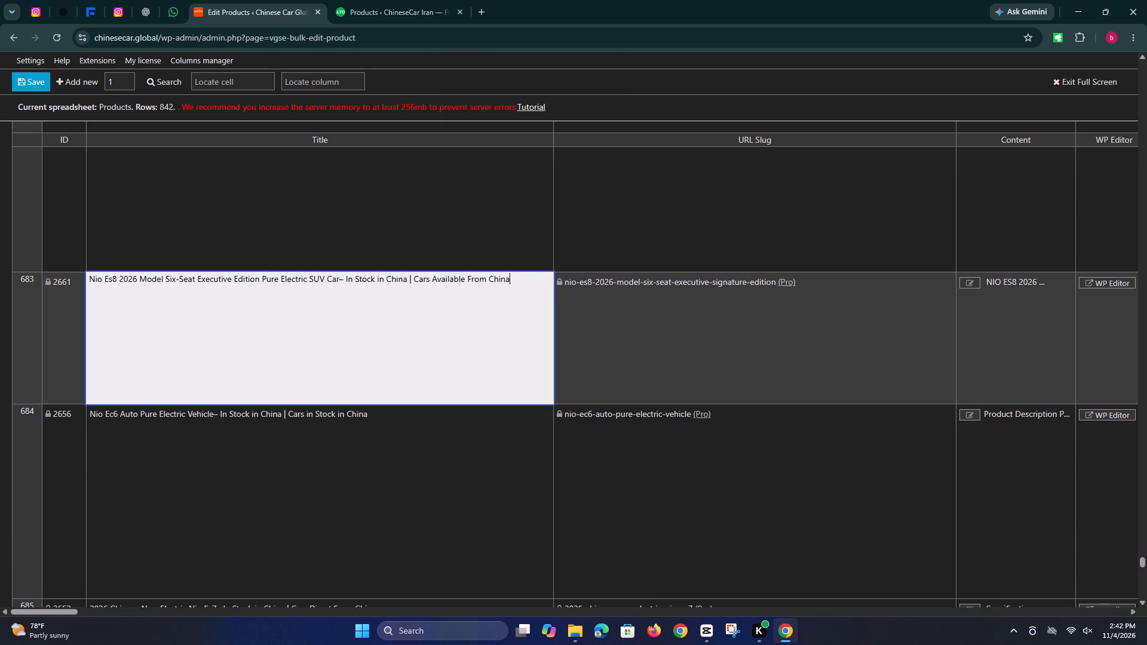
{"action": "right_click", "coordinate": [517, 278]}
{"action": "left_click", "coordinate": [562, 413]}
Append " - Chinesecar" to the titles of Nio Ec6 Auto and 2026 Chinese New Electric Nio Ec7 in rows 684 and 685.
{"action": "scroll", "coordinate": [427, 354], "scroll_direction": "down", "scroll_amount": 1}
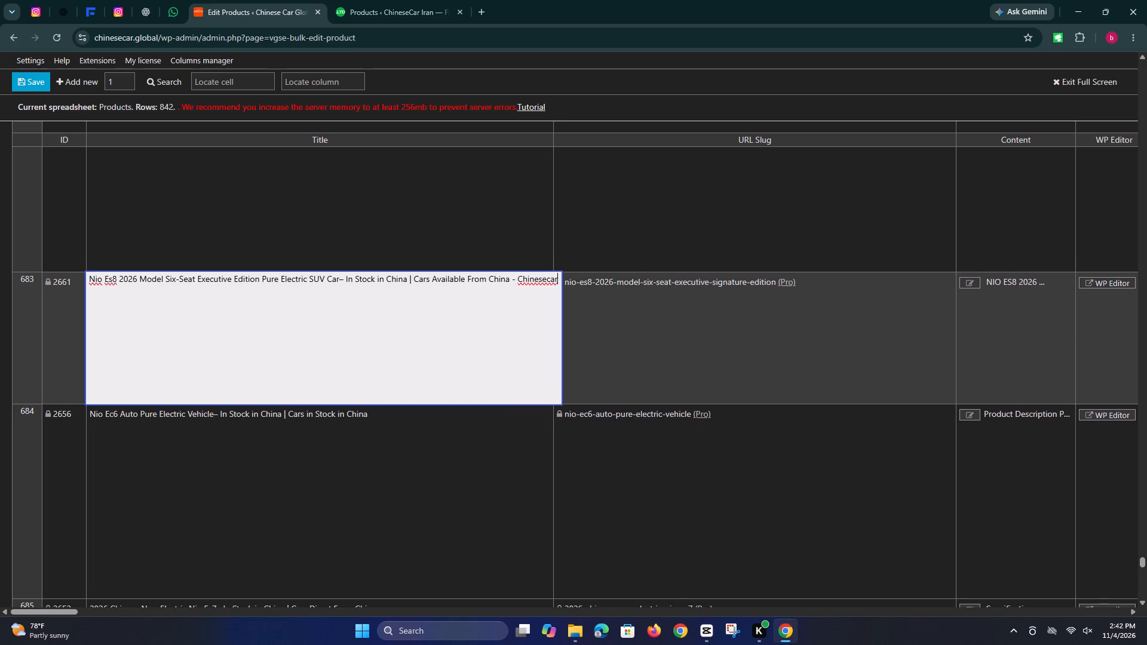
{"action": "scroll", "coordinate": [427, 354], "scroll_direction": "down", "scroll_amount": 1}
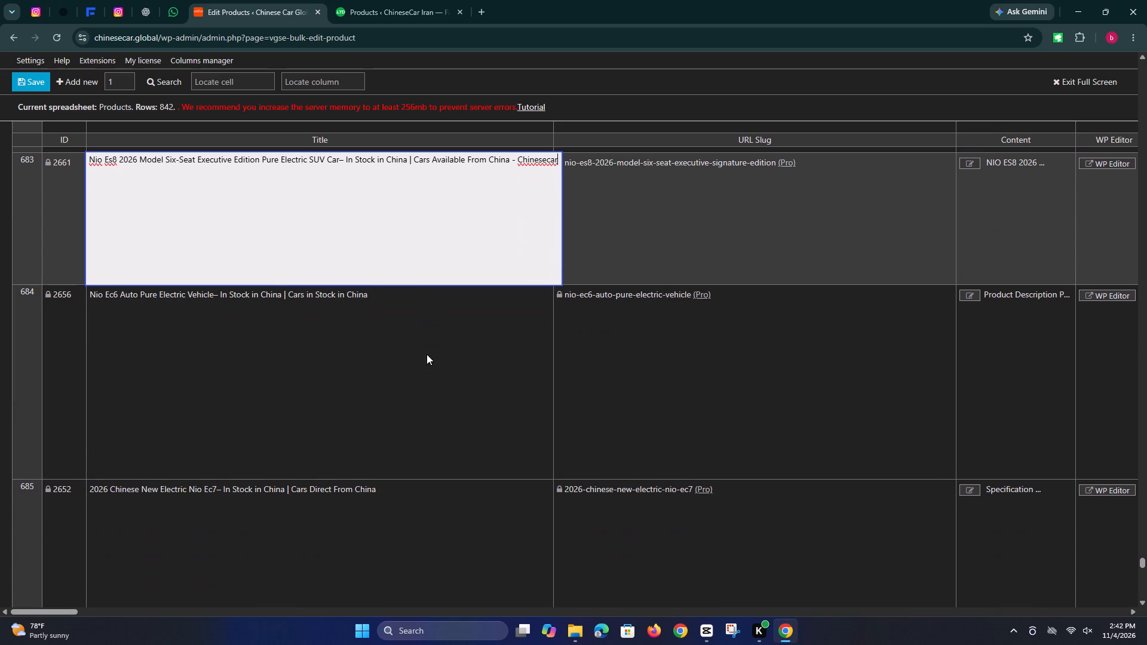
{"action": "triple_click", "coordinate": [311, 326]}
{"action": "left_click", "coordinate": [372, 290]}
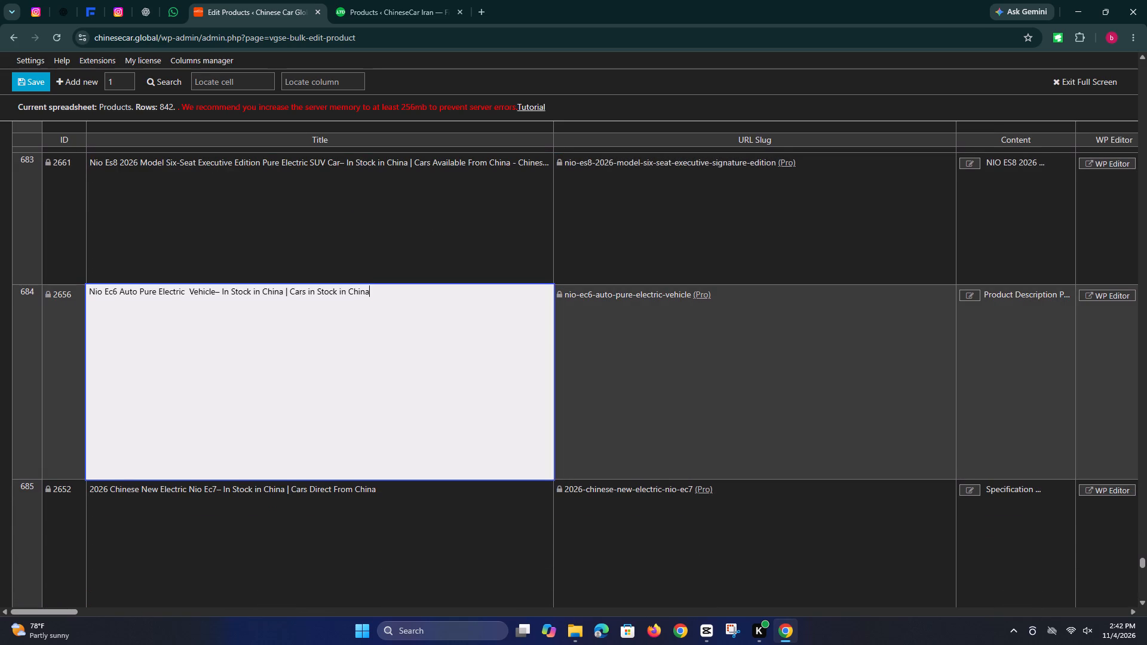
{"action": "right_click", "coordinate": [375, 293]}
{"action": "left_click", "coordinate": [414, 434]}
{"action": "scroll", "coordinate": [387, 406], "scroll_direction": "down", "scroll_amount": 4}
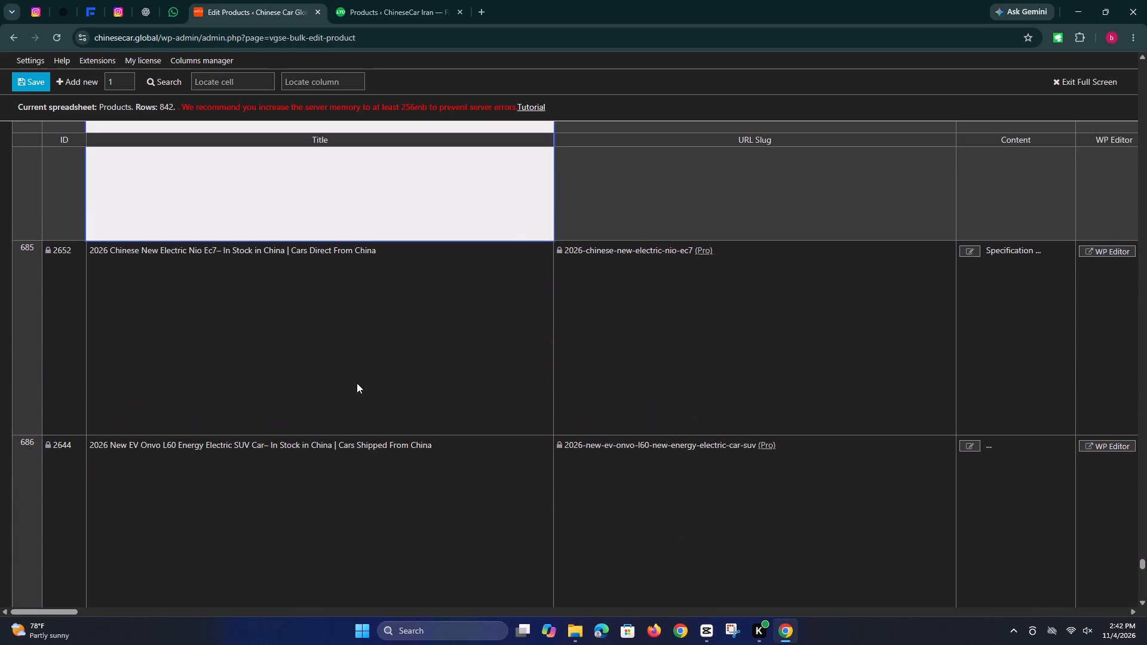
{"action": "triple_click", "coordinate": [349, 375]}
{"action": "right_click", "coordinate": [379, 250]}
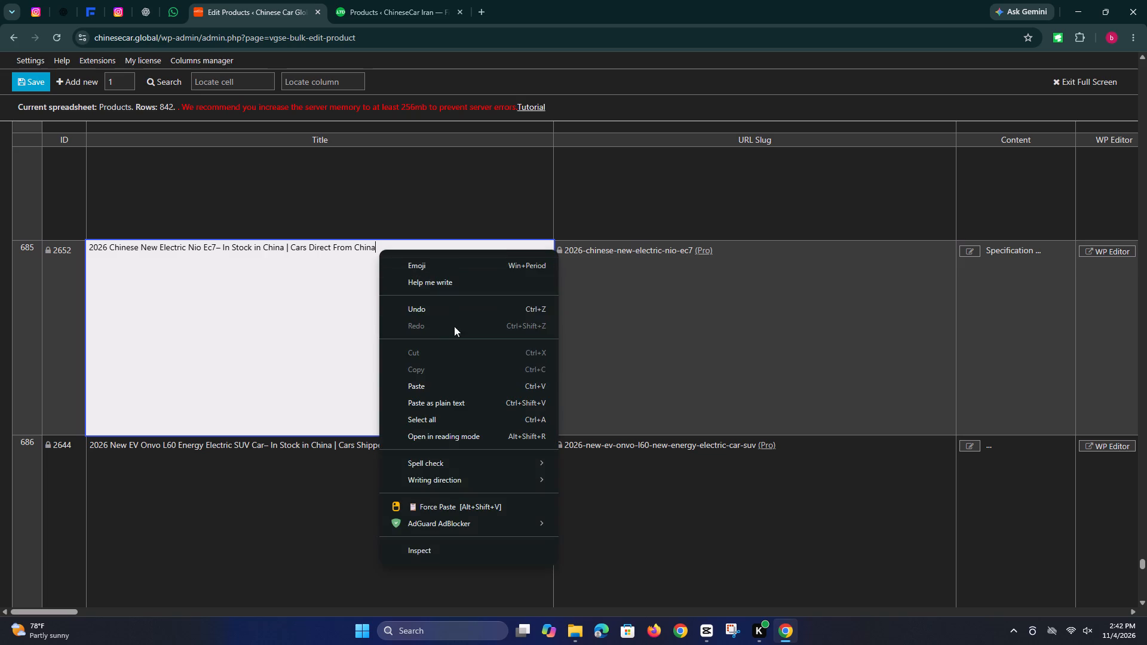
{"action": "left_click", "coordinate": [426, 383]}
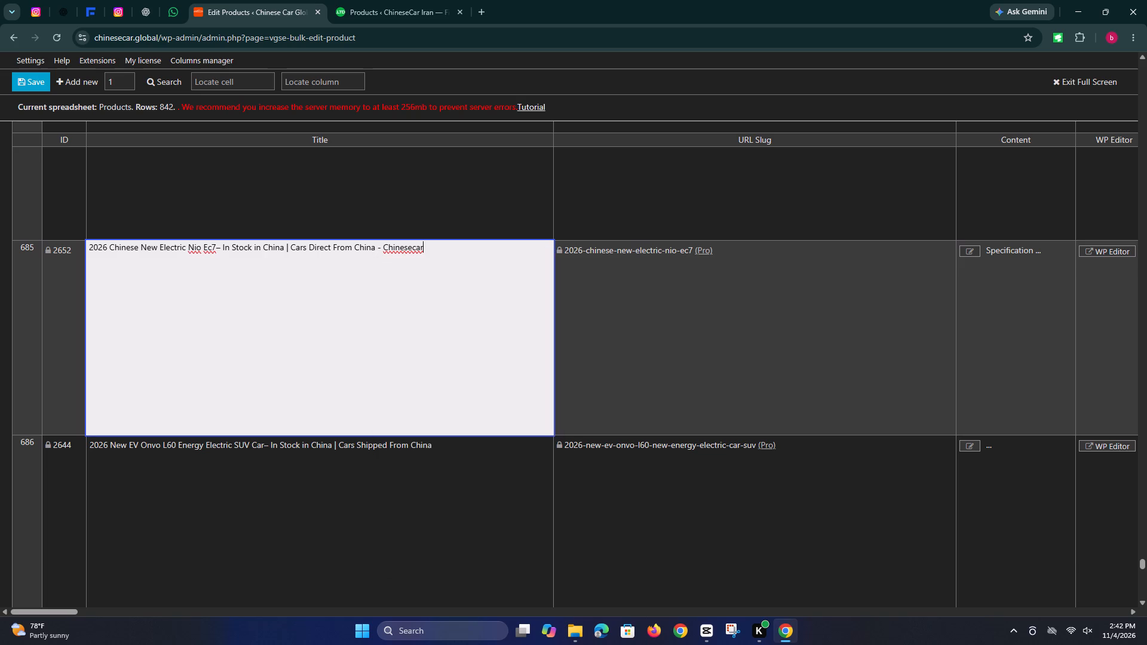
Append " - Chinesecar" to the titles of 2026 New EV Onvo L60 and Li Auto L7 2026 in rows 686 and 687.
{"action": "scroll", "coordinate": [369, 368], "scroll_direction": "down", "scroll_amount": 3}
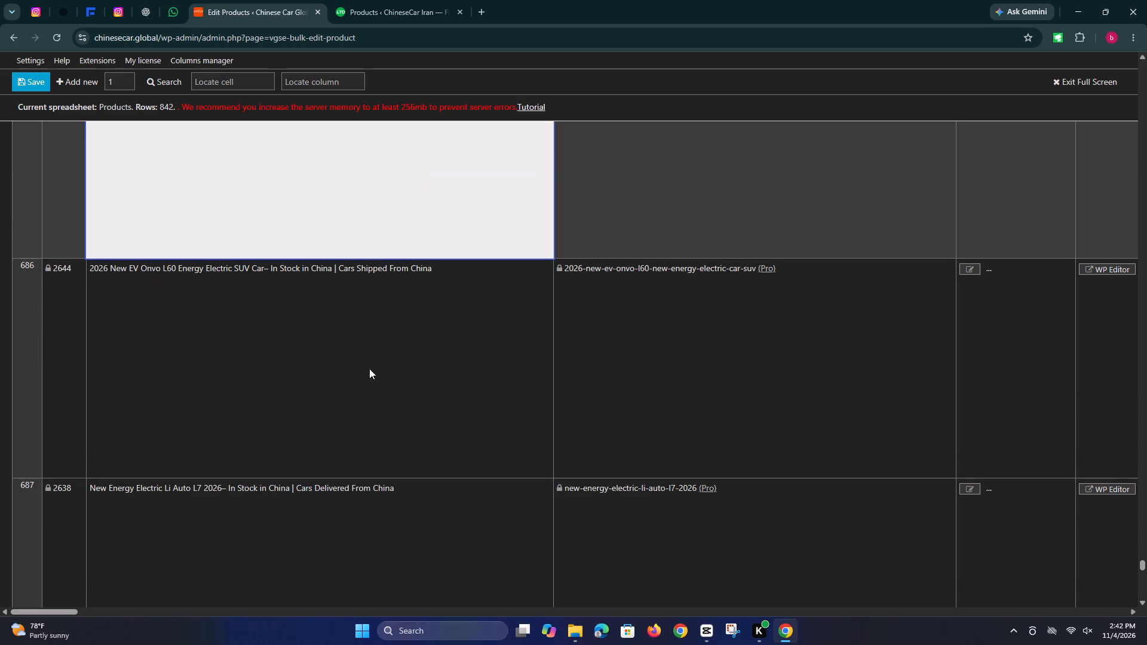
{"action": "triple_click", "coordinate": [369, 368]}
{"action": "right_click", "coordinate": [439, 266]}
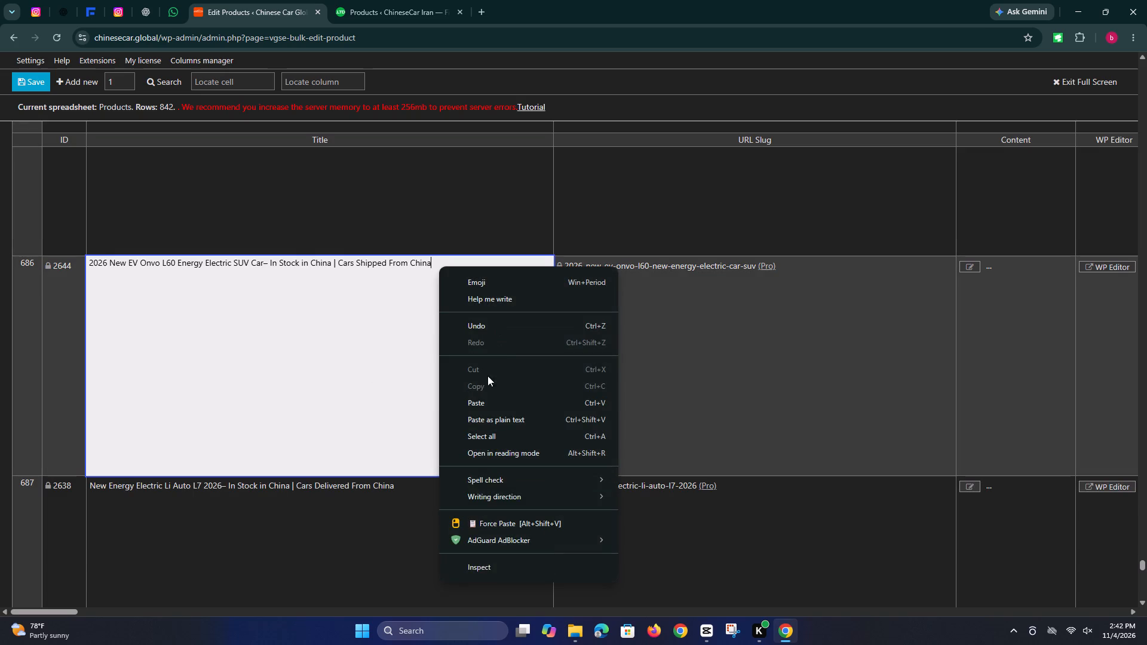
{"action": "left_click", "coordinate": [487, 401]}
{"action": "scroll", "coordinate": [443, 371], "scroll_direction": "down", "scroll_amount": 4}
{"action": "triple_click", "coordinate": [357, 333]}
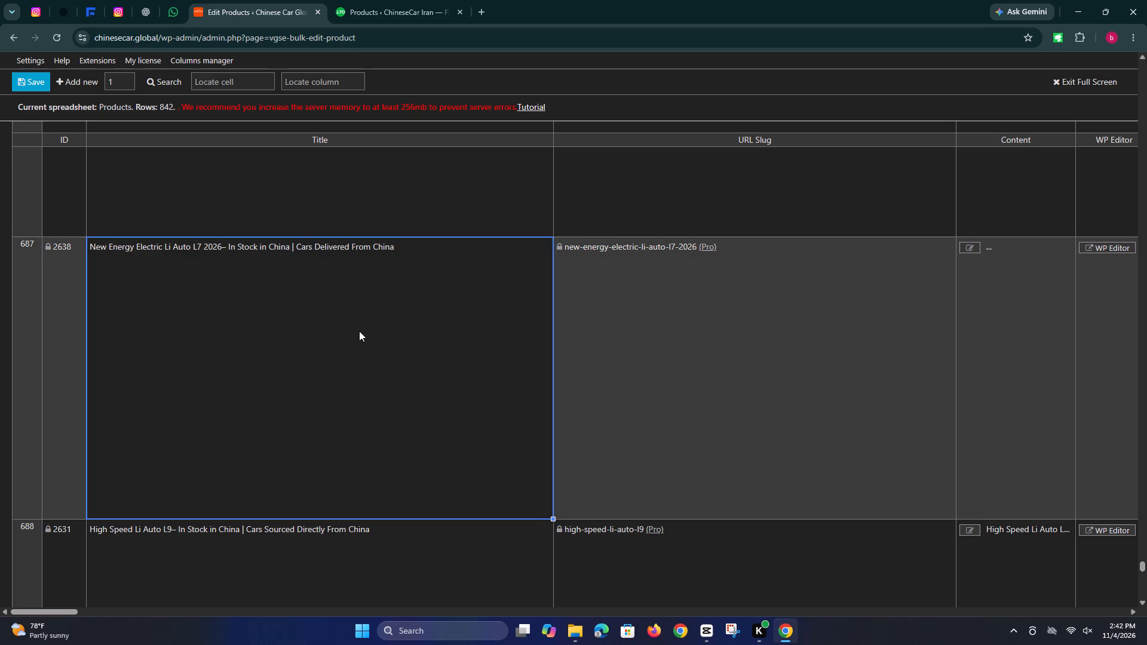
{"action": "right_click", "coordinate": [405, 247]}
{"action": "left_click", "coordinate": [451, 382]}
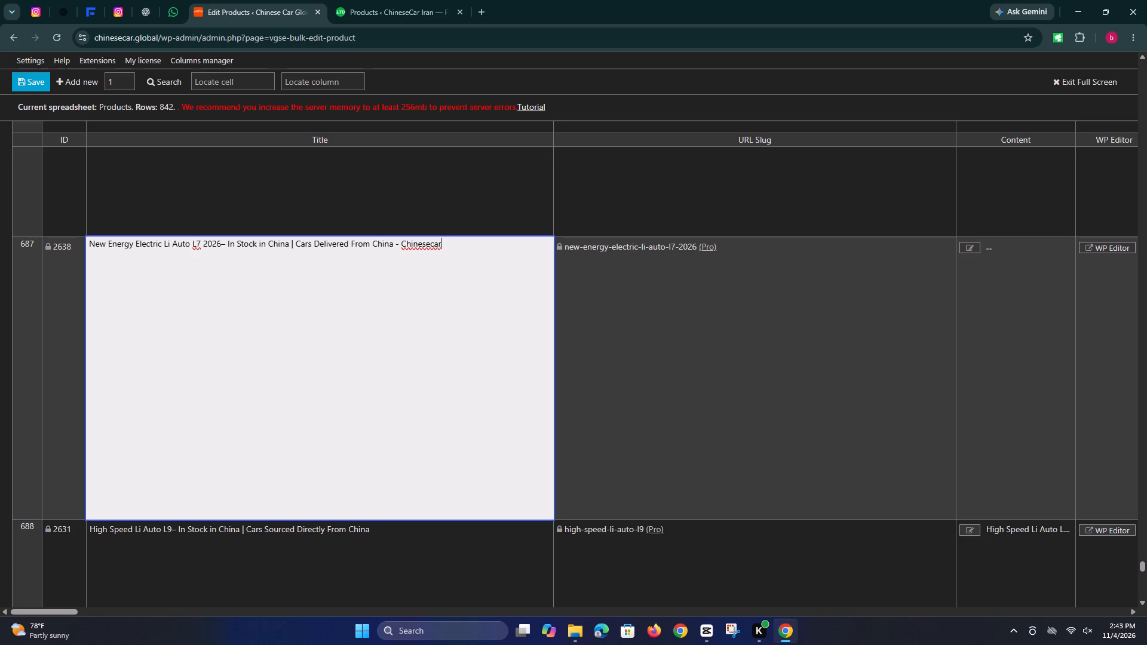
Append " - Chinesecar" to the titles of High Speed Li Auto L9 and Lixiang Mega Auto Hybrid MPV in rows 688 and 689.
{"action": "scroll", "coordinate": [419, 334], "scroll_direction": "down", "scroll_amount": 4}
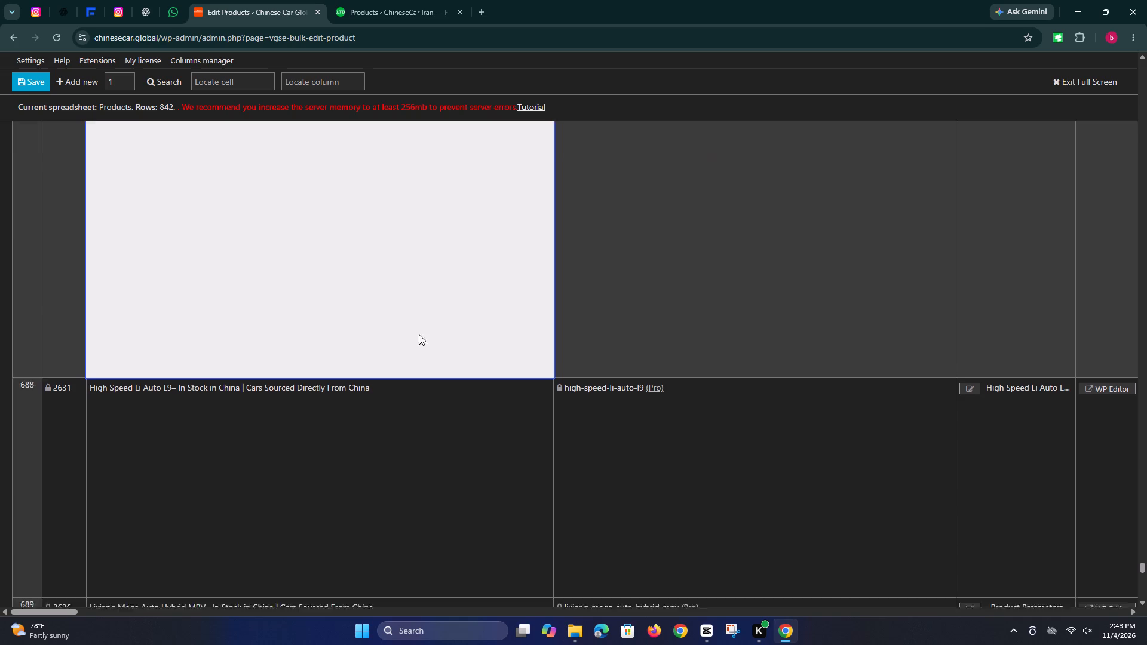
{"action": "triple_click", "coordinate": [382, 320]}
{"action": "right_click", "coordinate": [375, 286]}
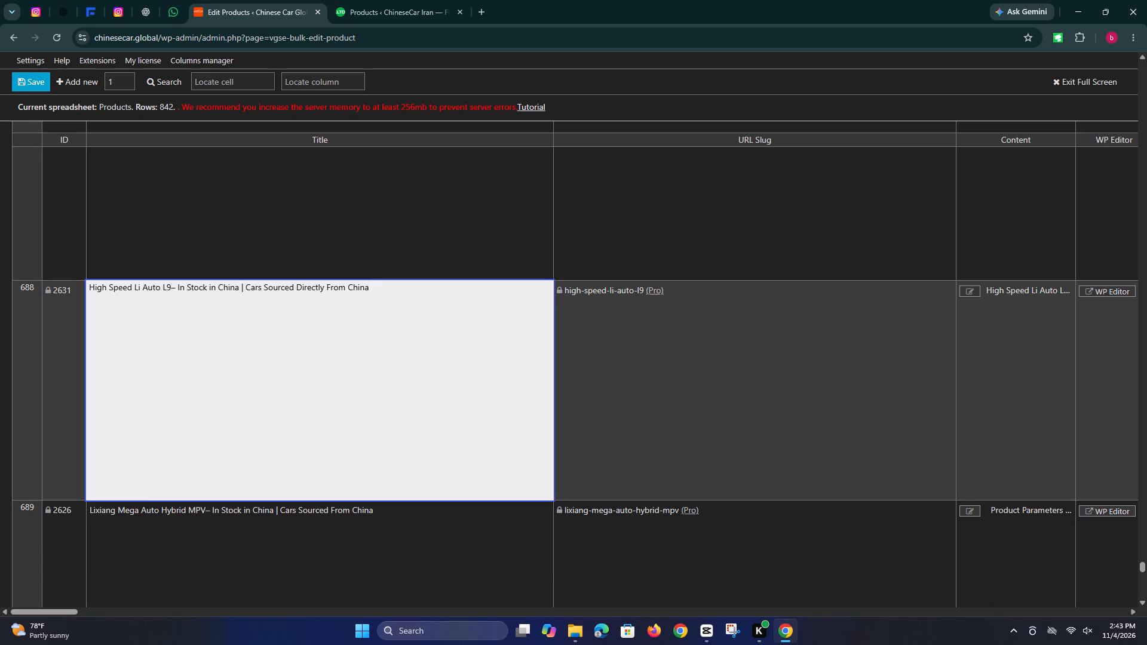
{"action": "left_click", "coordinate": [421, 420]}
{"action": "scroll", "coordinate": [392, 386], "scroll_direction": "down", "scroll_amount": 4}
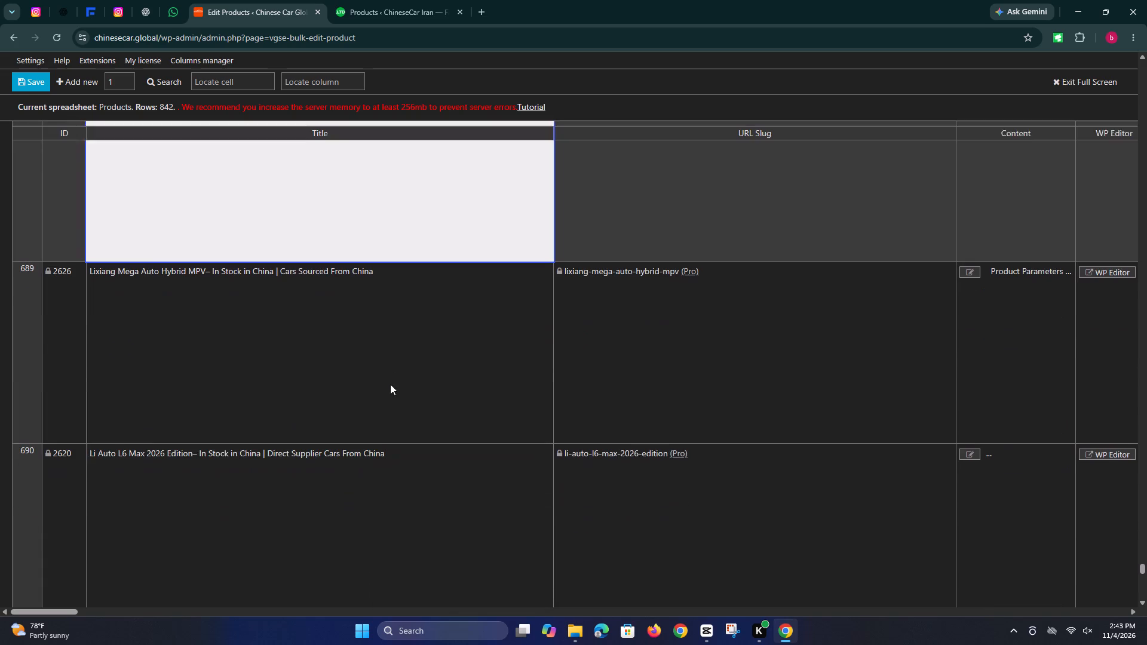
{"action": "triple_click", "coordinate": [362, 353]}
{"action": "right_click", "coordinate": [384, 270]}
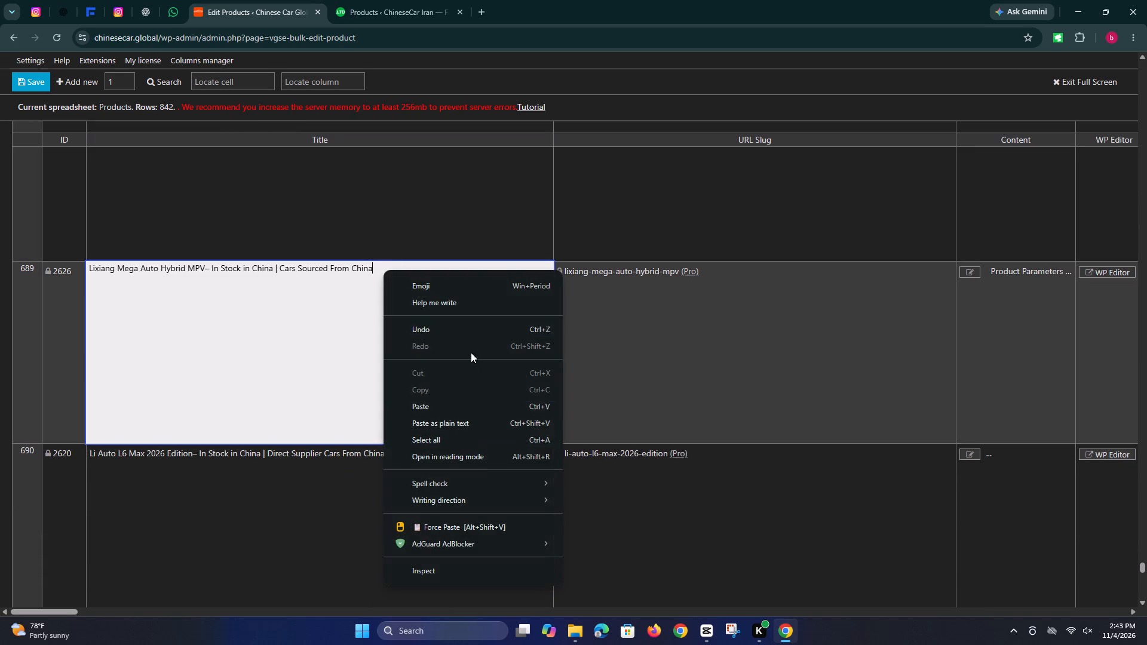
{"action": "left_click", "coordinate": [434, 409]}
Append " - Chinesecar" to the titles of Li Auto L6 Max 2026 Edition and 2026 Toyota RAV4 2.0L in rows 690 and 691.
{"action": "scroll", "coordinate": [433, 401], "scroll_direction": "down", "scroll_amount": 3}
{"action": "triple_click", "coordinate": [395, 360]}
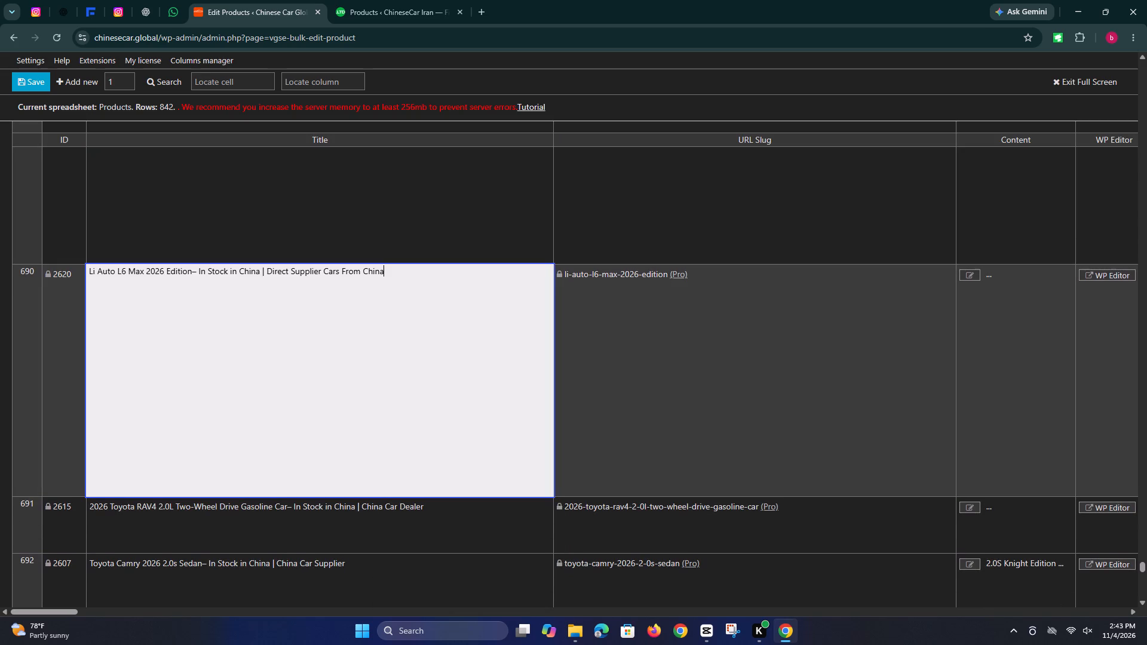
{"action": "right_click", "coordinate": [391, 273]}
{"action": "left_click", "coordinate": [436, 407]}
{"action": "scroll", "coordinate": [398, 382], "scroll_direction": "down", "scroll_amount": 3}
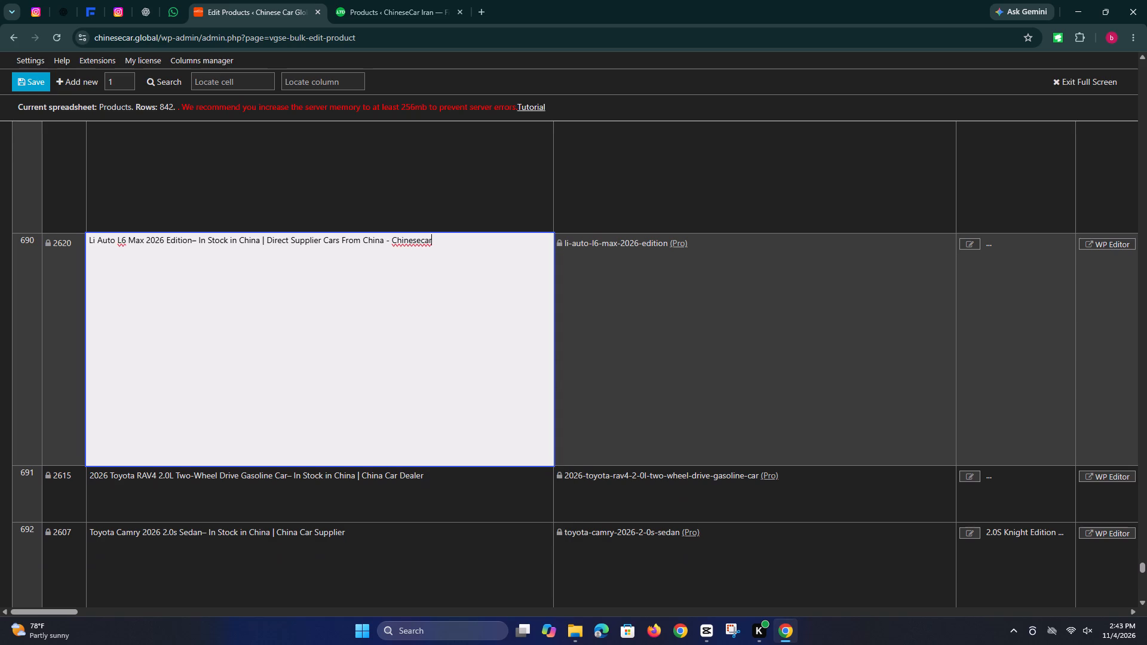
{"action": "triple_click", "coordinate": [437, 340]}
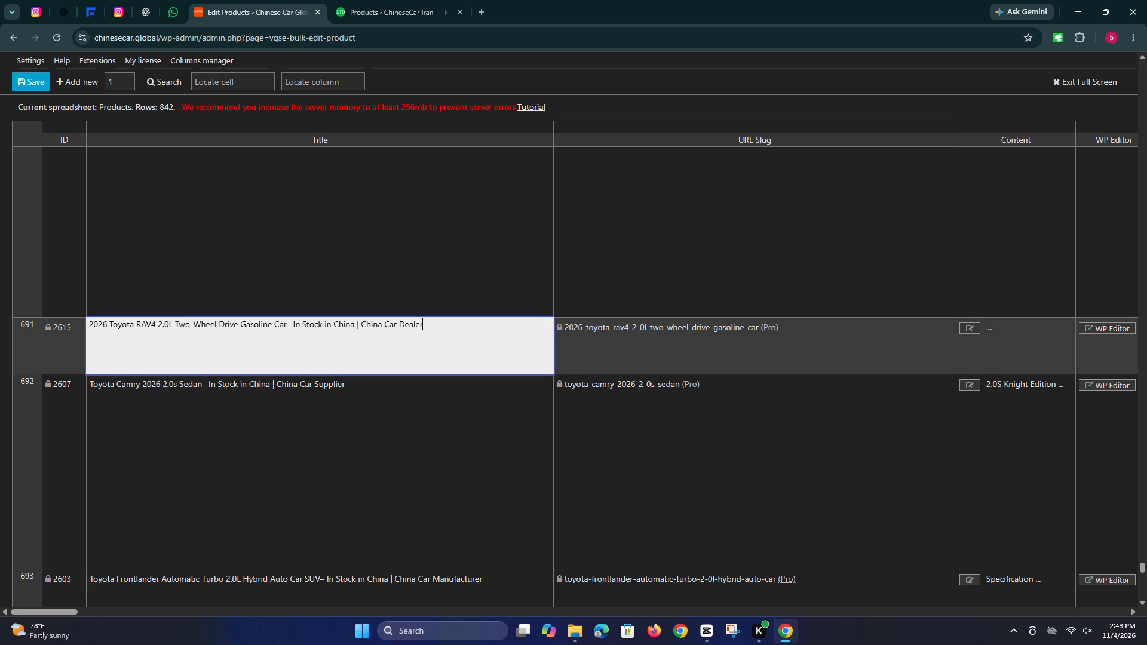
{"action": "right_click", "coordinate": [427, 325]}
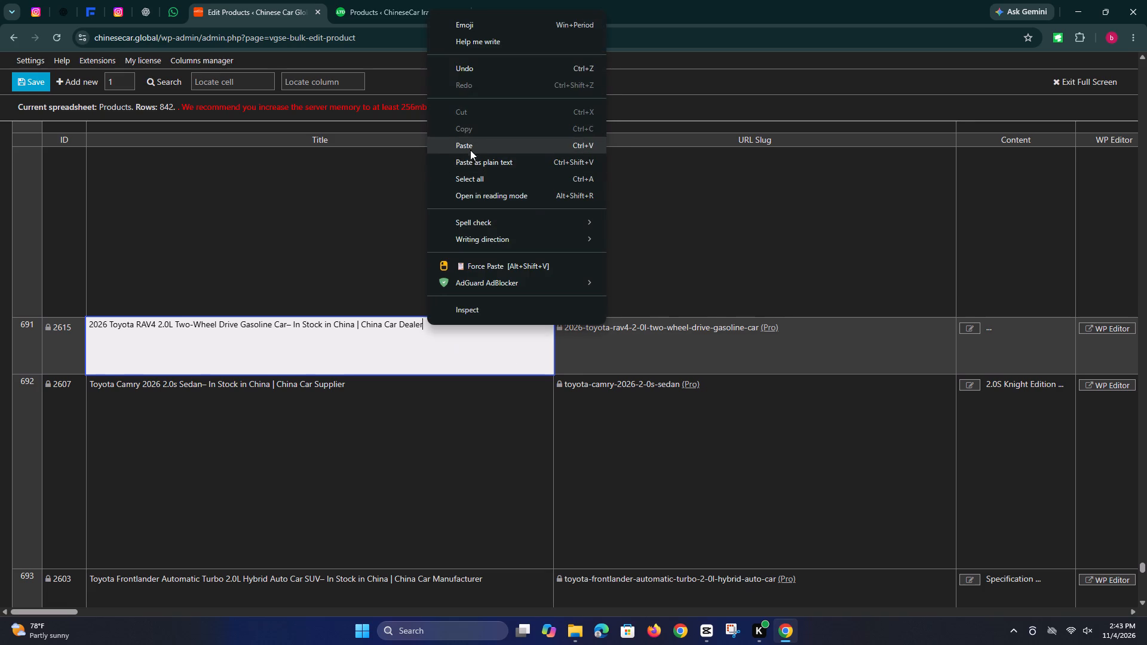
{"action": "left_click", "coordinate": [473, 147]}
Append " - Chinesecar" to the titles of Toyota Camry 2026 2.0s Sedan and Toyota Frontlander in rows 692 and 693.
{"action": "scroll", "coordinate": [415, 400], "scroll_direction": "down", "scroll_amount": 3}
{"action": "left_click", "coordinate": [336, 201]}
{"action": "triple_click", "coordinate": [355, 216]}
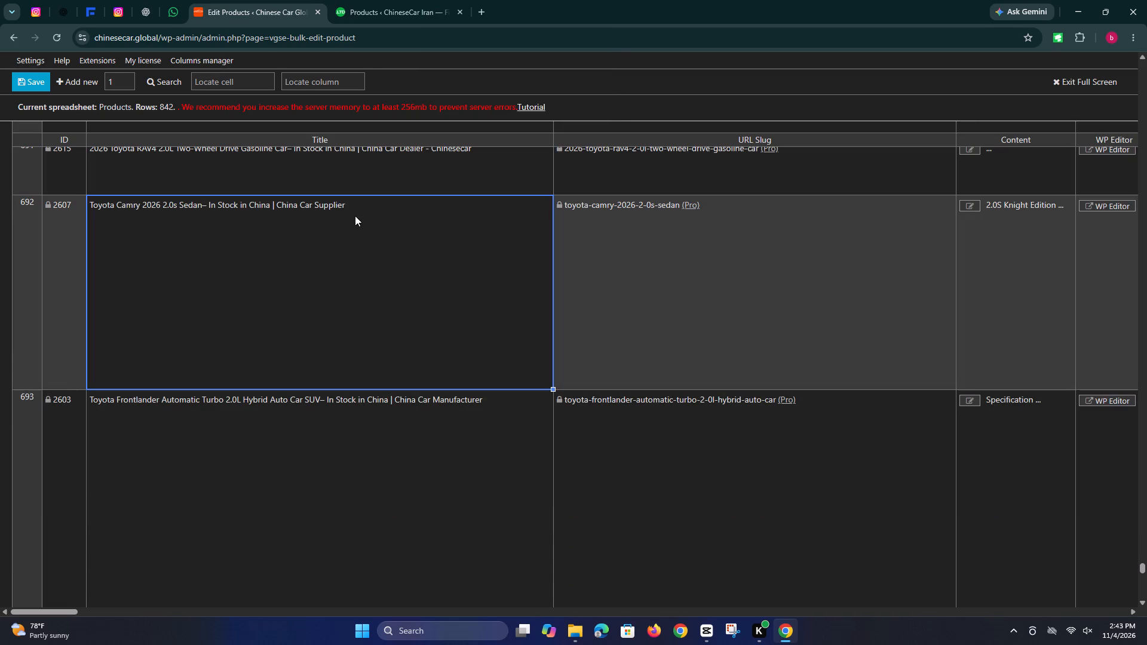
{"action": "left_click", "coordinate": [354, 203]}
{"action": "right_click", "coordinate": [354, 203]}
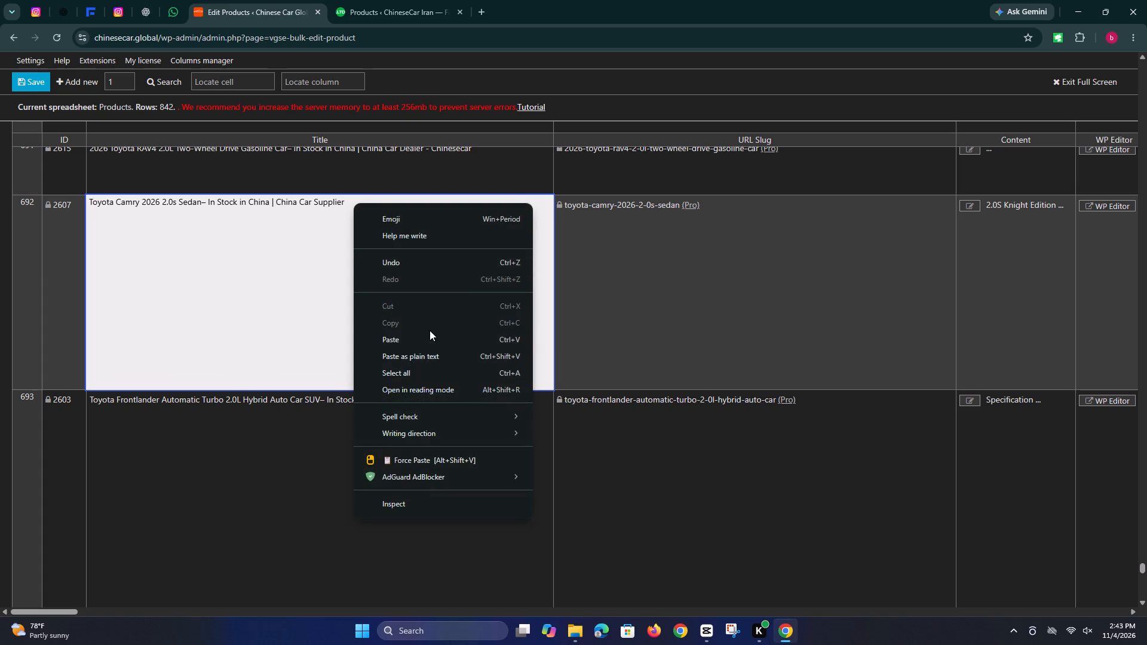
{"action": "left_click", "coordinate": [418, 336]}
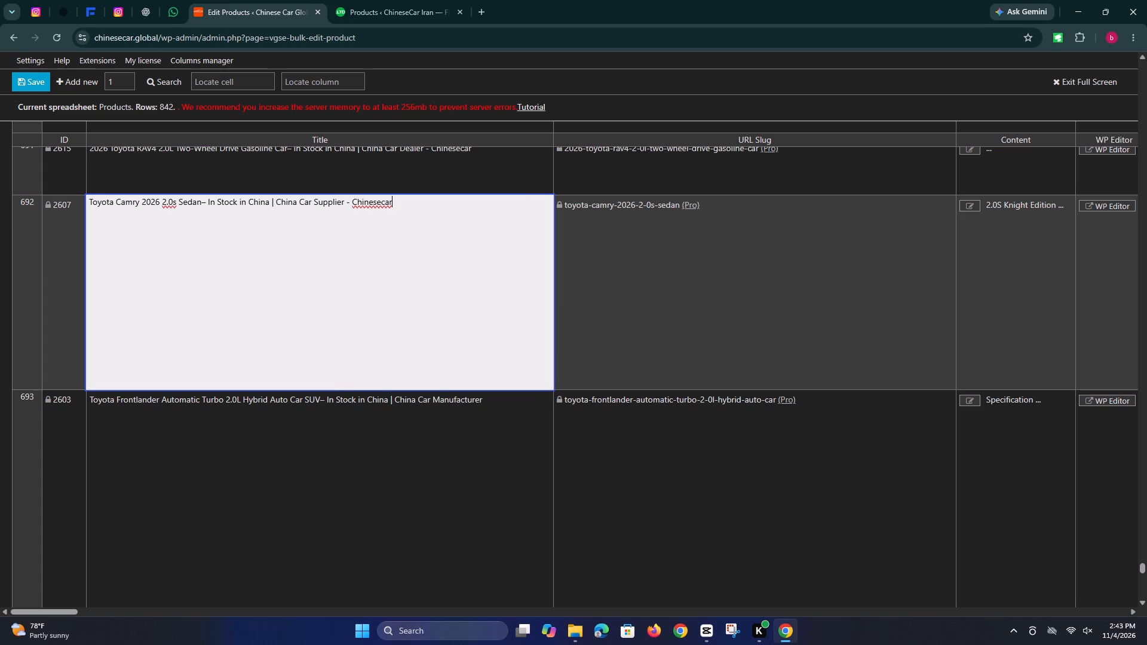
{"action": "scroll", "coordinate": [416, 334], "scroll_direction": "down", "scroll_amount": 2}
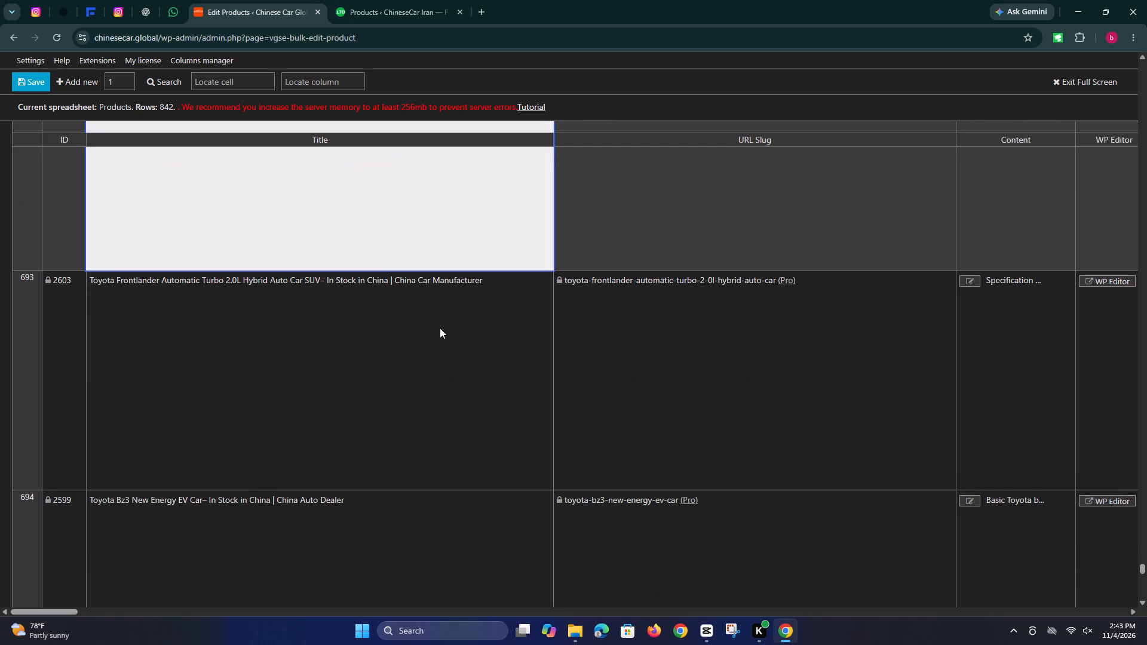
{"action": "triple_click", "coordinate": [440, 328]}
{"action": "right_click", "coordinate": [484, 278]}
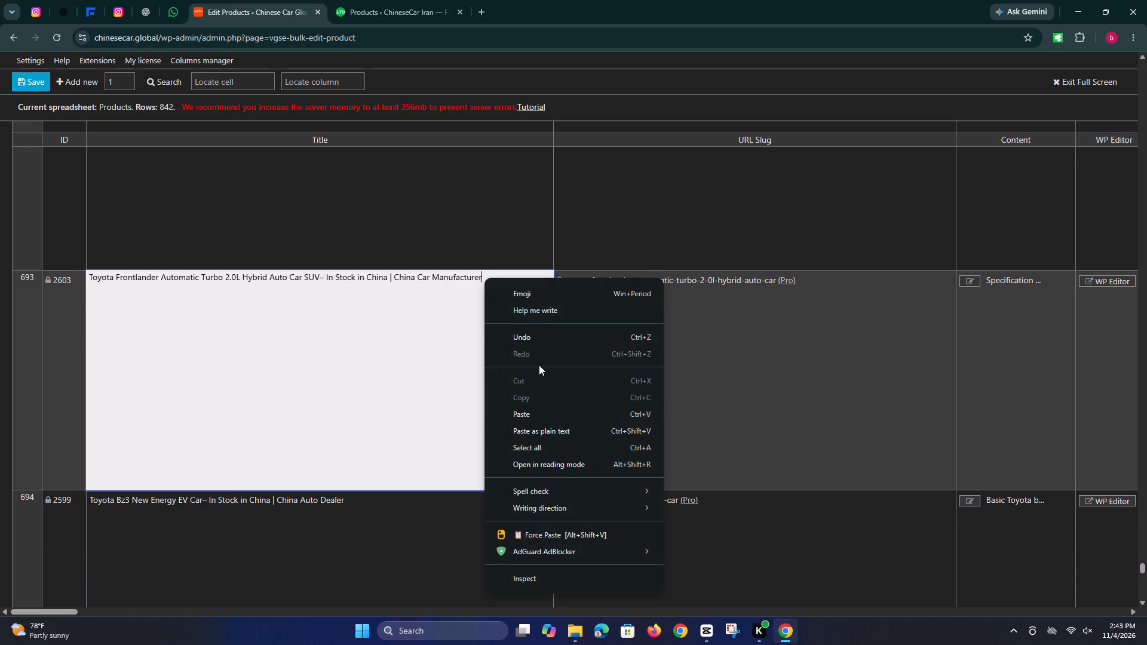
{"action": "left_click", "coordinate": [532, 414]}
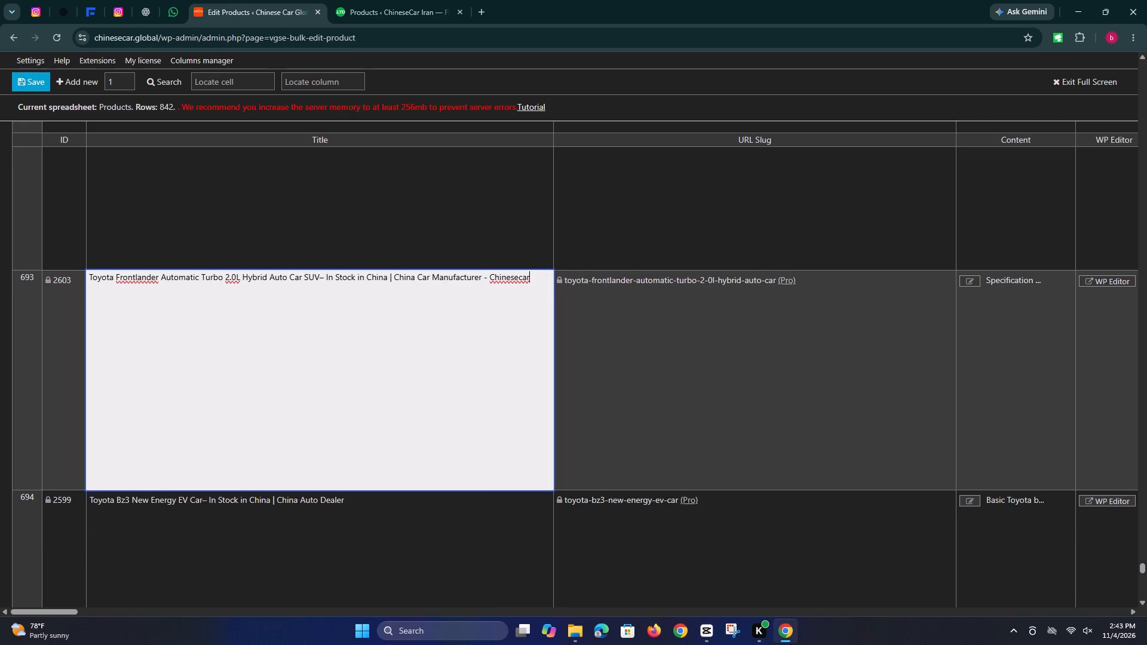
Append " - Chinesecar" to the titles of Toyota Bz3 New Energy EV and Toyota Bz4X 5 Seats SUV in rows 694 and 695.
{"action": "scroll", "coordinate": [492, 398], "scroll_direction": "down", "scroll_amount": 3}
{"action": "triple_click", "coordinate": [356, 346]}
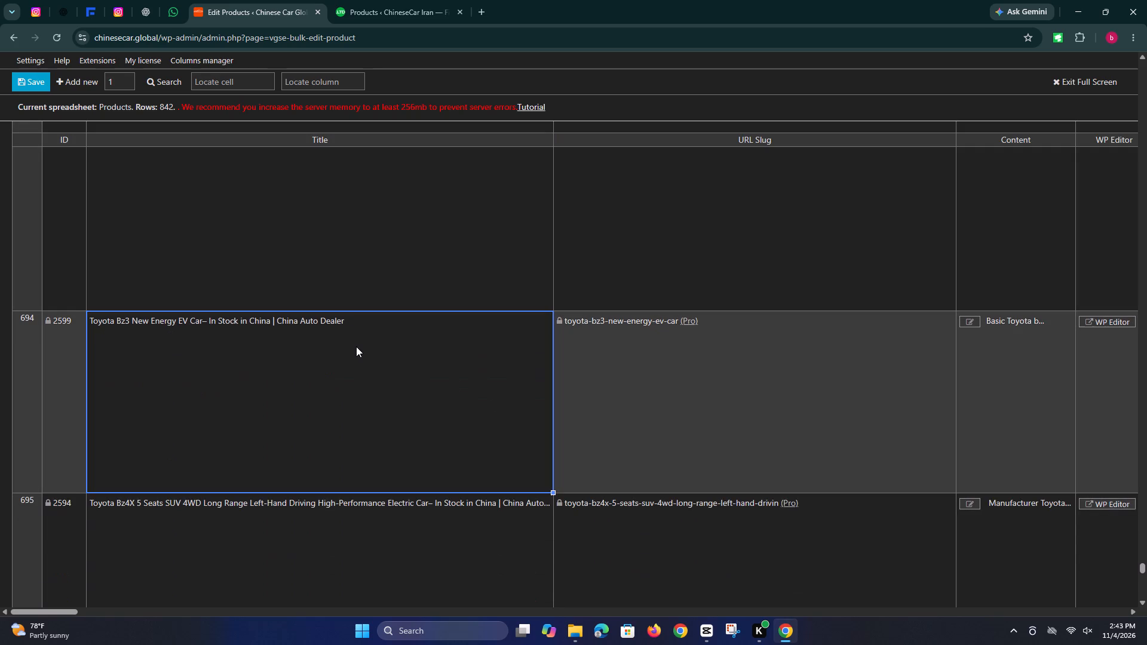
{"action": "left_click", "coordinate": [356, 346]}
{"action": "left_click", "coordinate": [350, 321]}
{"action": "right_click", "coordinate": [348, 315]}
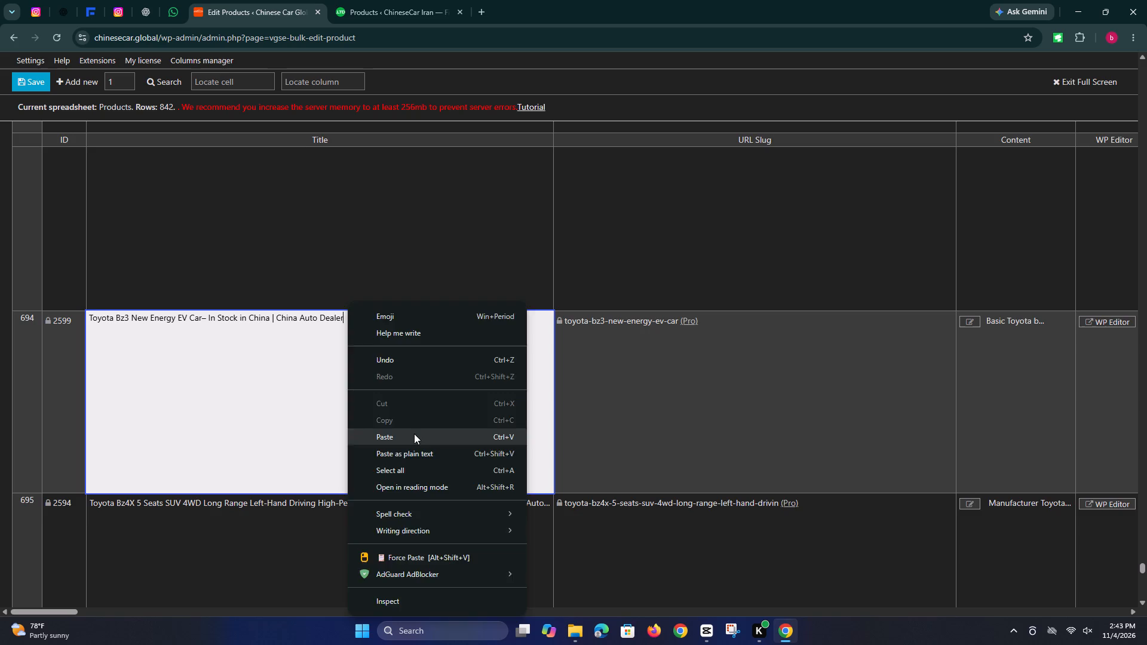
{"action": "left_click", "coordinate": [414, 434]}
{"action": "scroll", "coordinate": [410, 404], "scroll_direction": "down", "scroll_amount": 3}
{"action": "triple_click", "coordinate": [405, 385]}
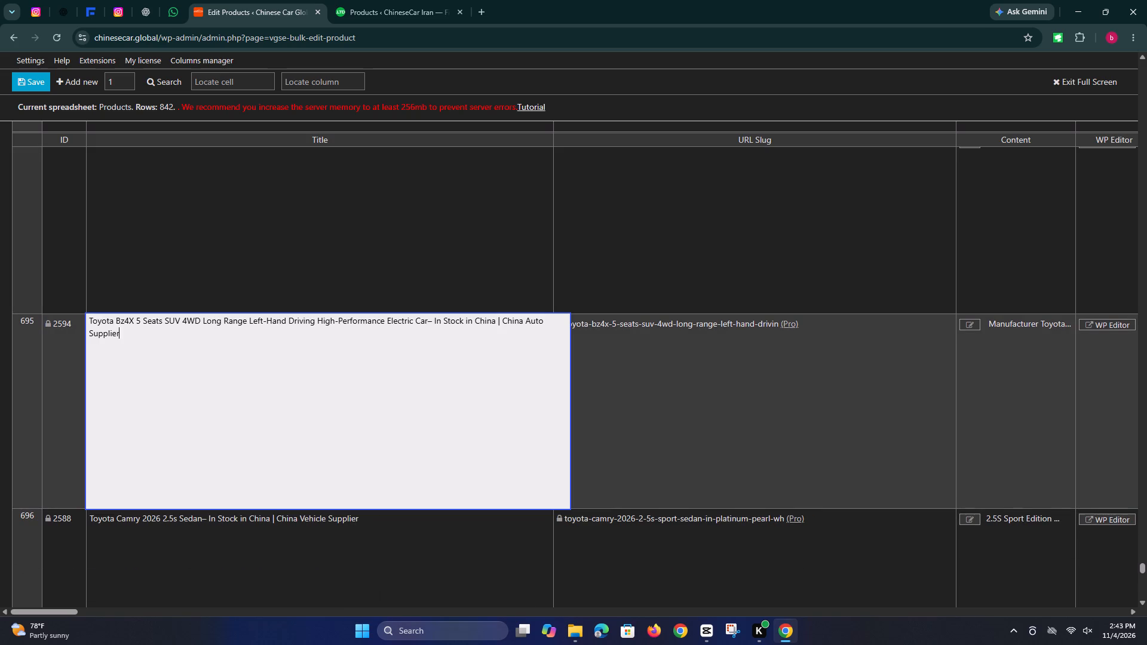
{"action": "right_click", "coordinate": [142, 333]}
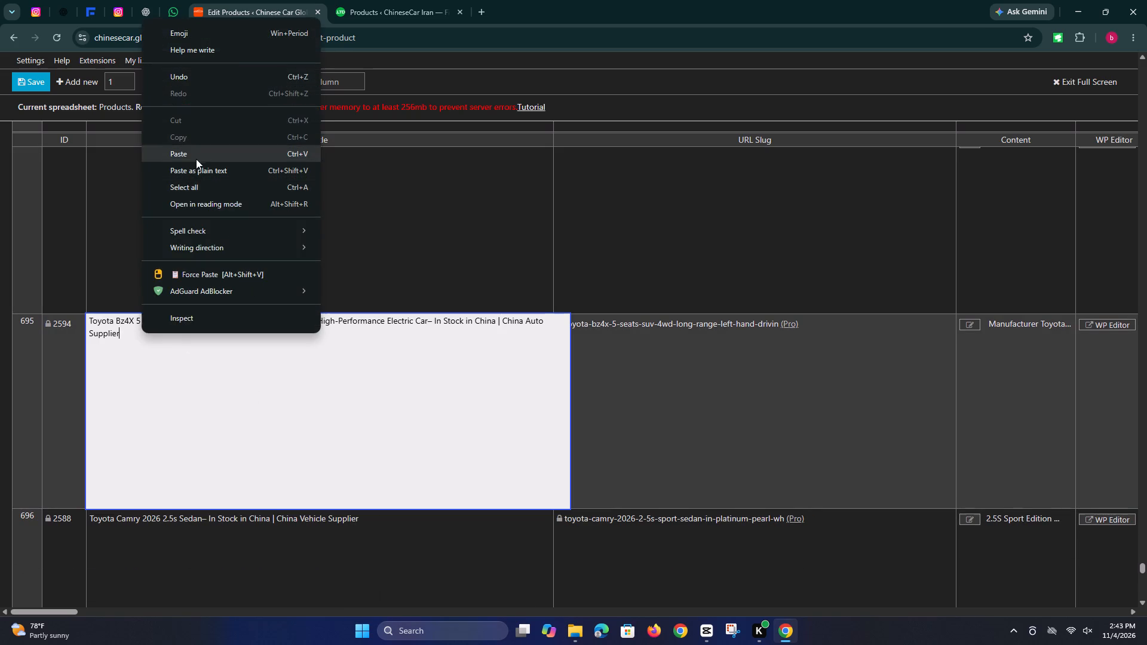
{"action": "left_click", "coordinate": [199, 158]}
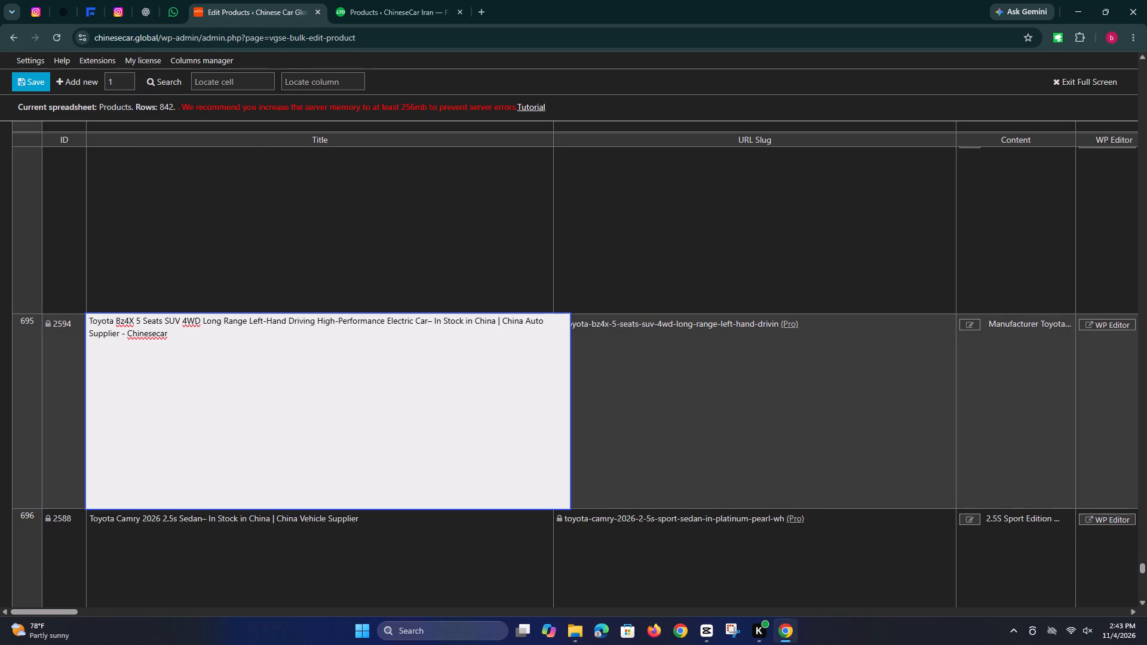
Append " - Chinesecar" to the titles of Toyota Camry 2026 2.5s Sedan and Toyota Corolla Hybrid 2026 in rows 696 and 697.
{"action": "scroll", "coordinate": [243, 363], "scroll_direction": "down", "scroll_amount": 2}
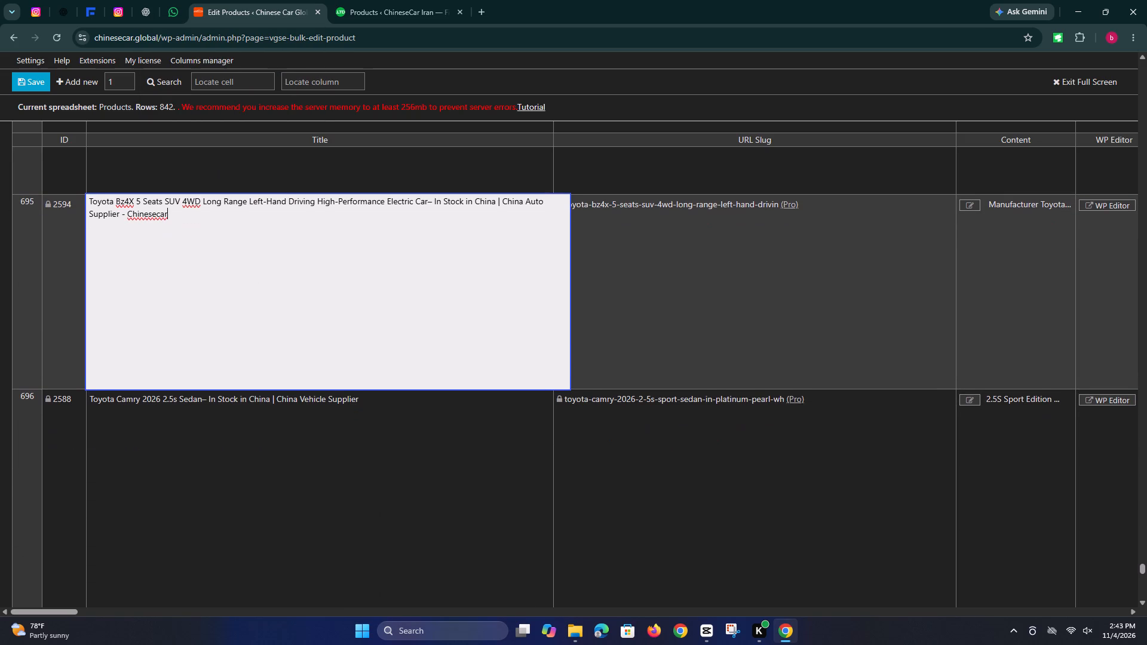
{"action": "triple_click", "coordinate": [348, 434]}
{"action": "right_click", "coordinate": [371, 379]}
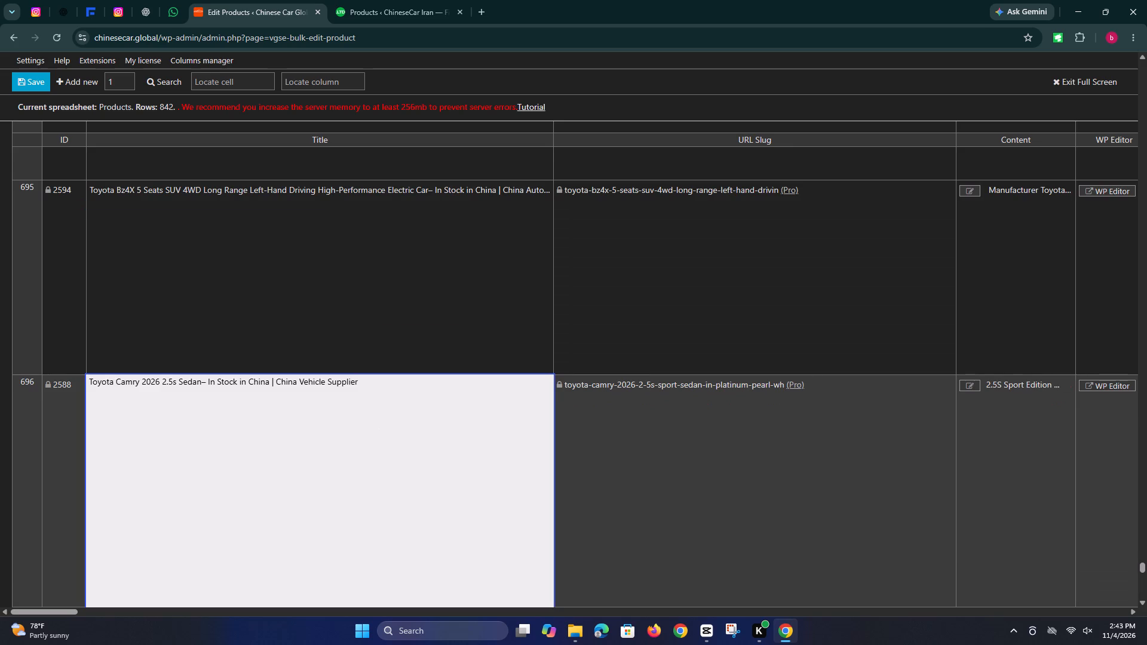
{"action": "left_click", "coordinate": [424, 202]}
{"action": "scroll", "coordinate": [321, 346], "scroll_direction": "down", "scroll_amount": 4}
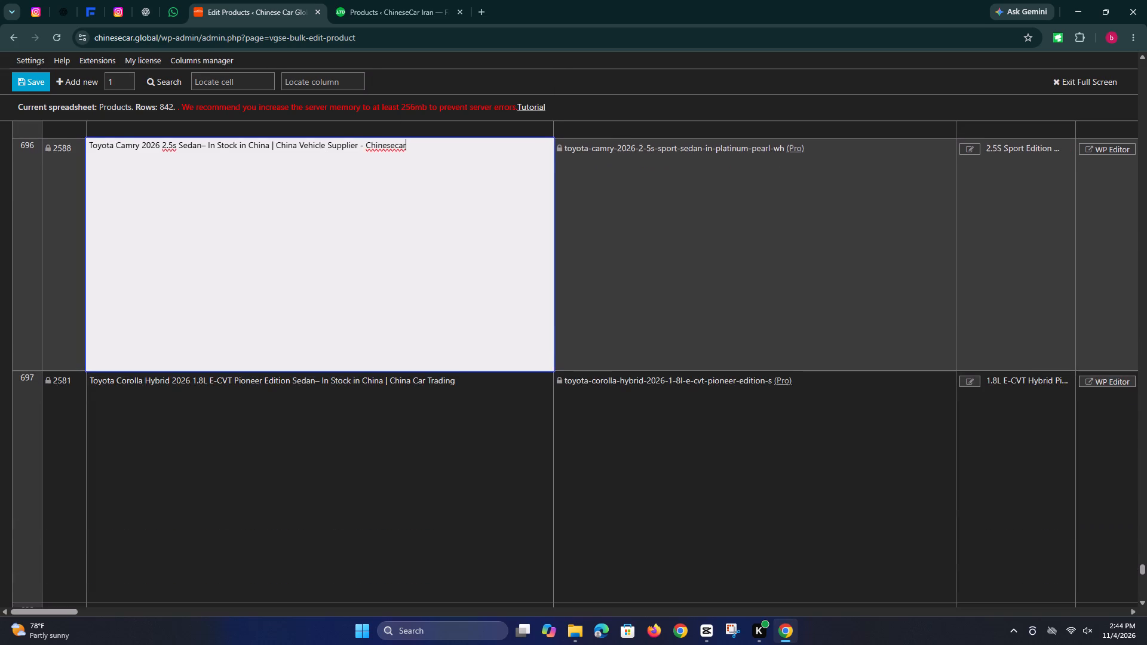
{"action": "triple_click", "coordinate": [352, 402]}
{"action": "right_click", "coordinate": [464, 373]}
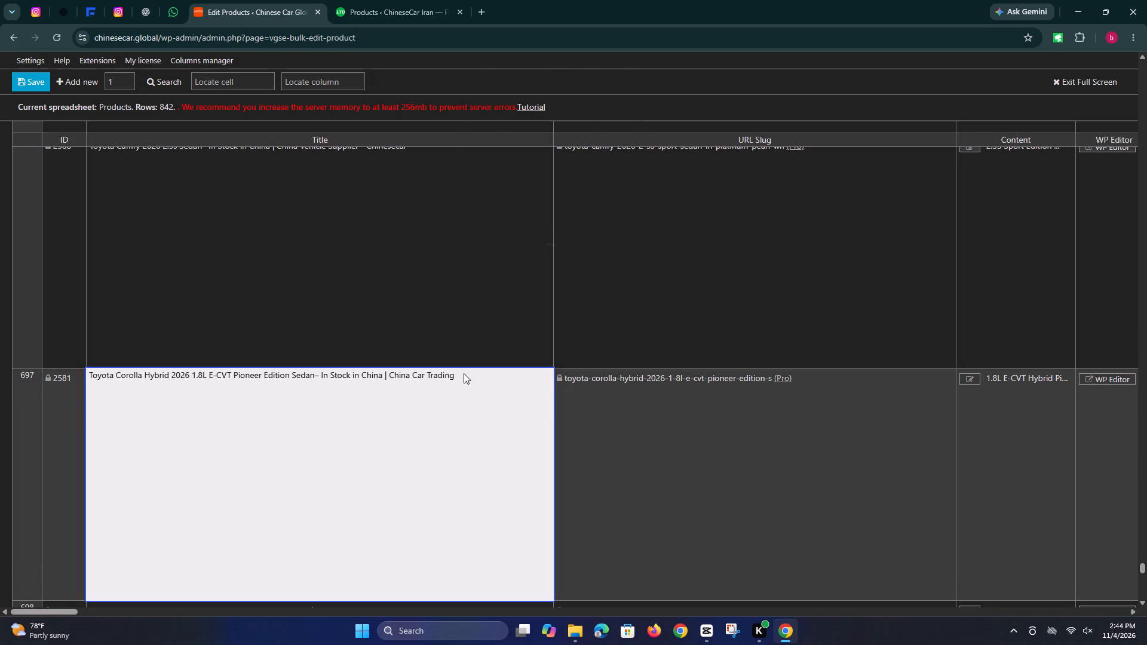
{"action": "left_click", "coordinate": [514, 188]}
Append " - Chinesecar" to the title of Toyota Sienna Hybrid 5 Door 7 Seat 2026 in row 698.
{"action": "scroll", "coordinate": [373, 331], "scroll_direction": "down", "scroll_amount": 6}
{"action": "triple_click", "coordinate": [342, 331]}
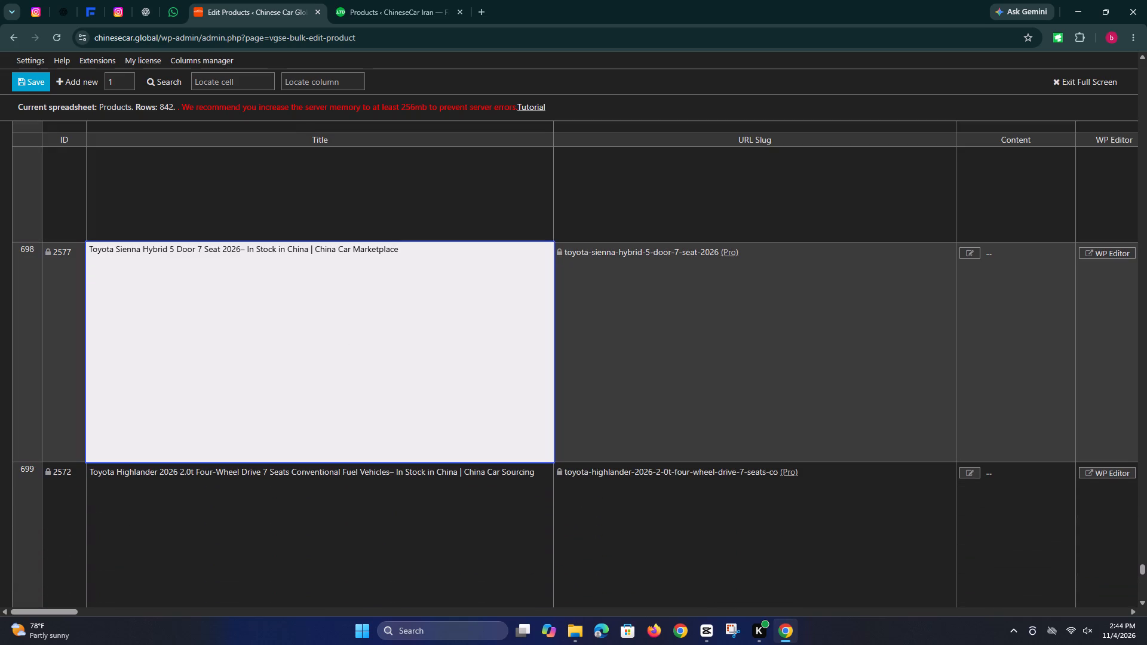
{"action": "right_click", "coordinate": [402, 251]}
{"action": "left_click", "coordinate": [443, 385]}
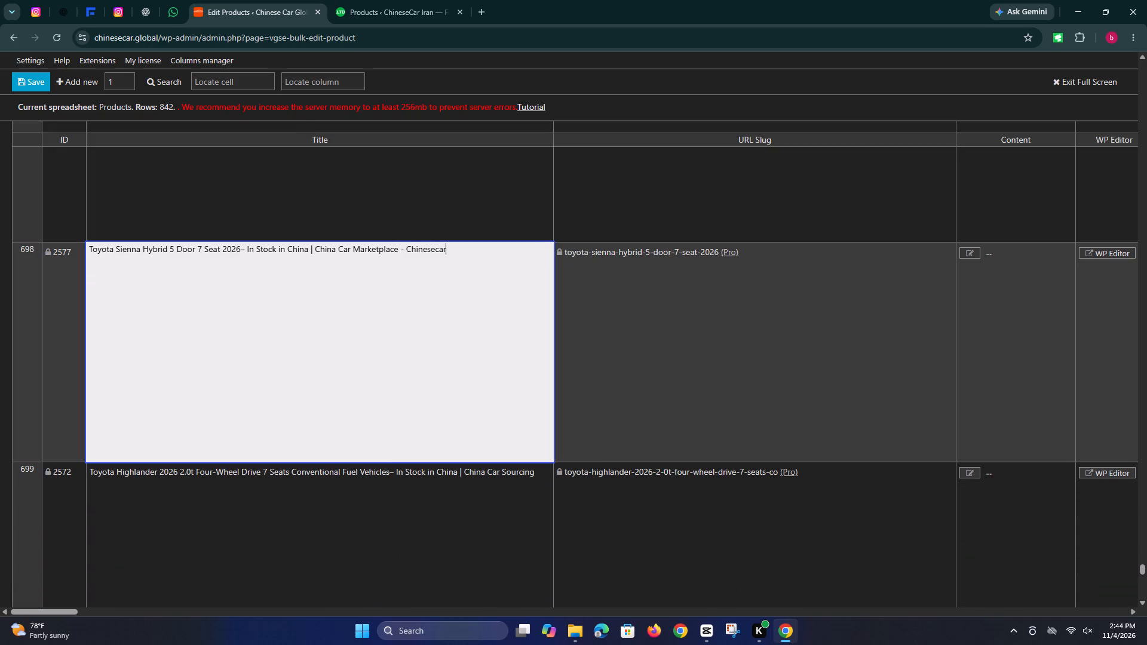
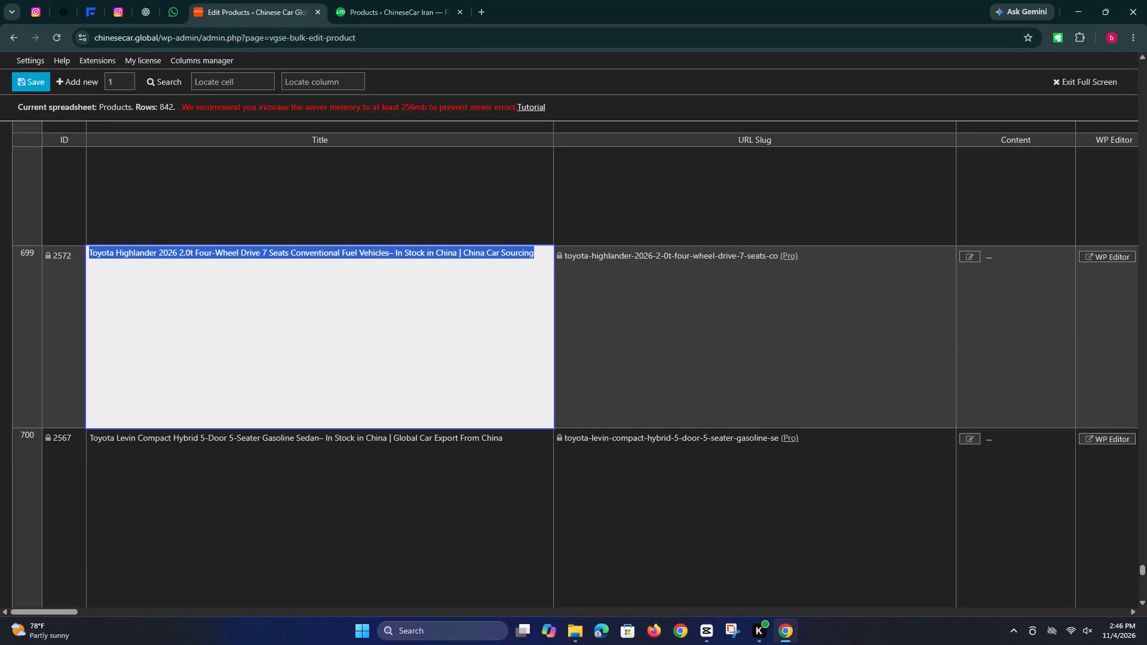
Append " - Chinesecar" to the titles of Toyota Highlander 2026 2.0t and Toyota Levin Compact Hybrid in rows 699 and 700.
{"action": "left_click", "coordinate": [535, 254]}
{"action": "right_click", "coordinate": [538, 254]}
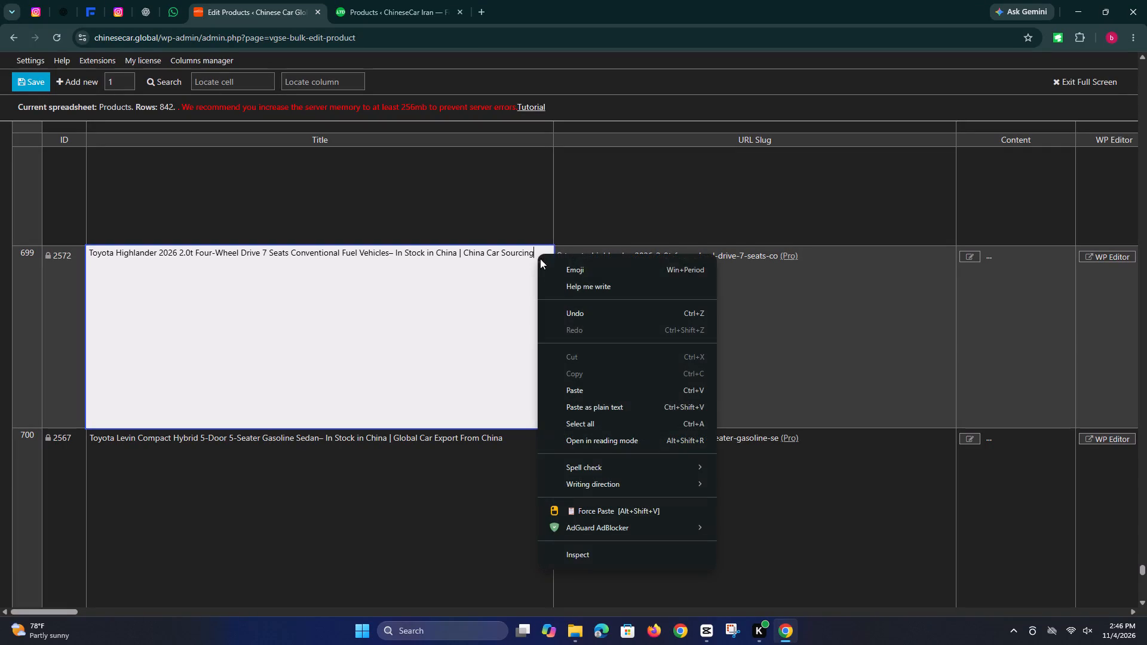
{"action": "left_click", "coordinate": [588, 395]}
{"action": "scroll", "coordinate": [446, 388], "scroll_direction": "down", "scroll_amount": 2}
{"action": "triple_click", "coordinate": [472, 374]}
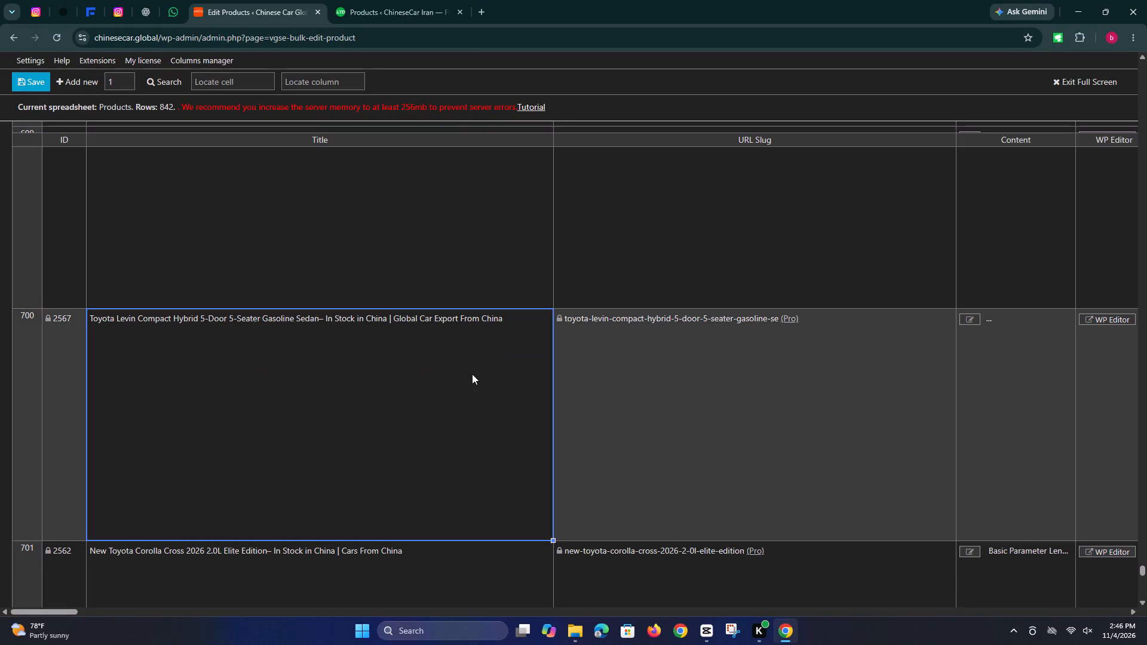
{"action": "right_click", "coordinate": [507, 316]}
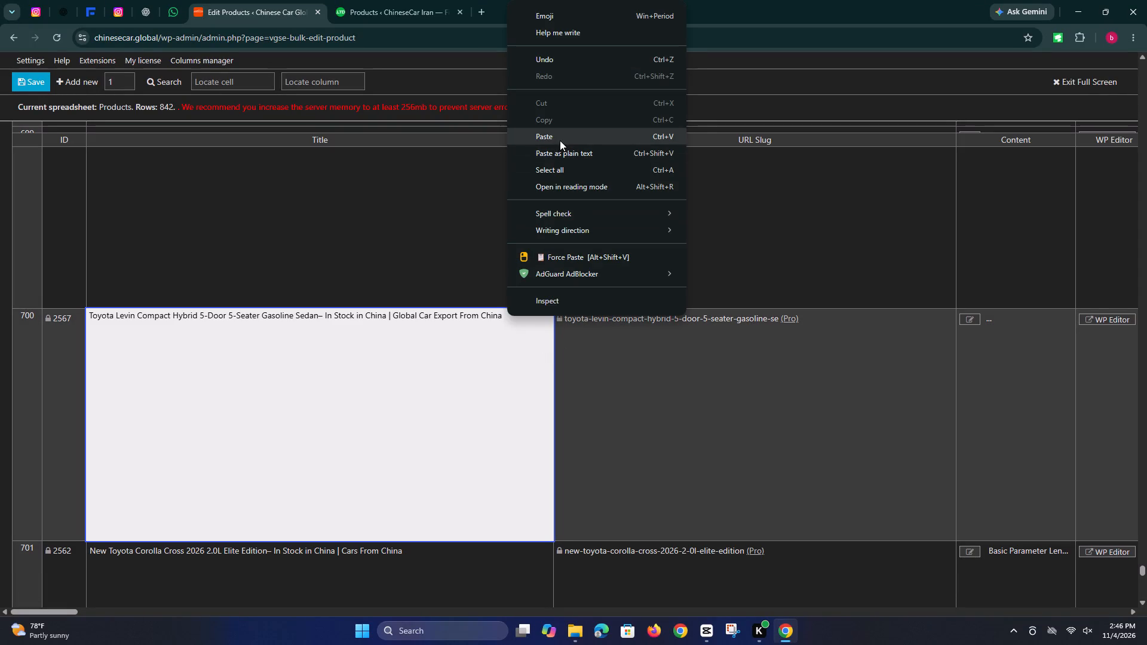
{"action": "left_click", "coordinate": [560, 140]}
Save the edited product titles in the spreadsheet.
{"action": "left_click", "coordinate": [32, 79]}
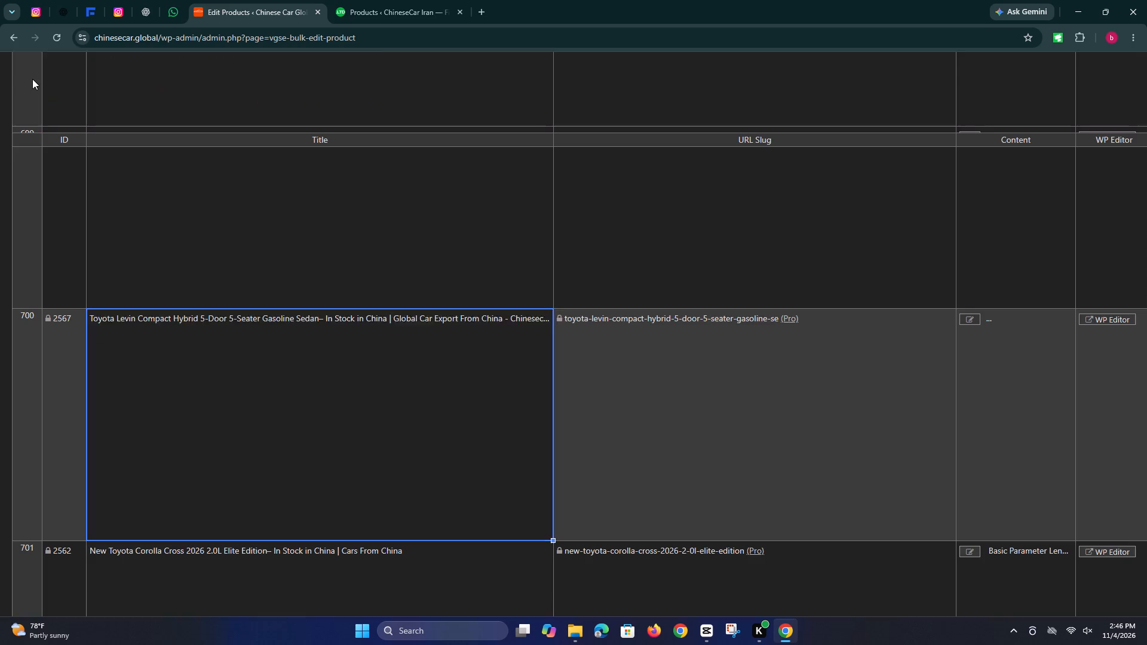
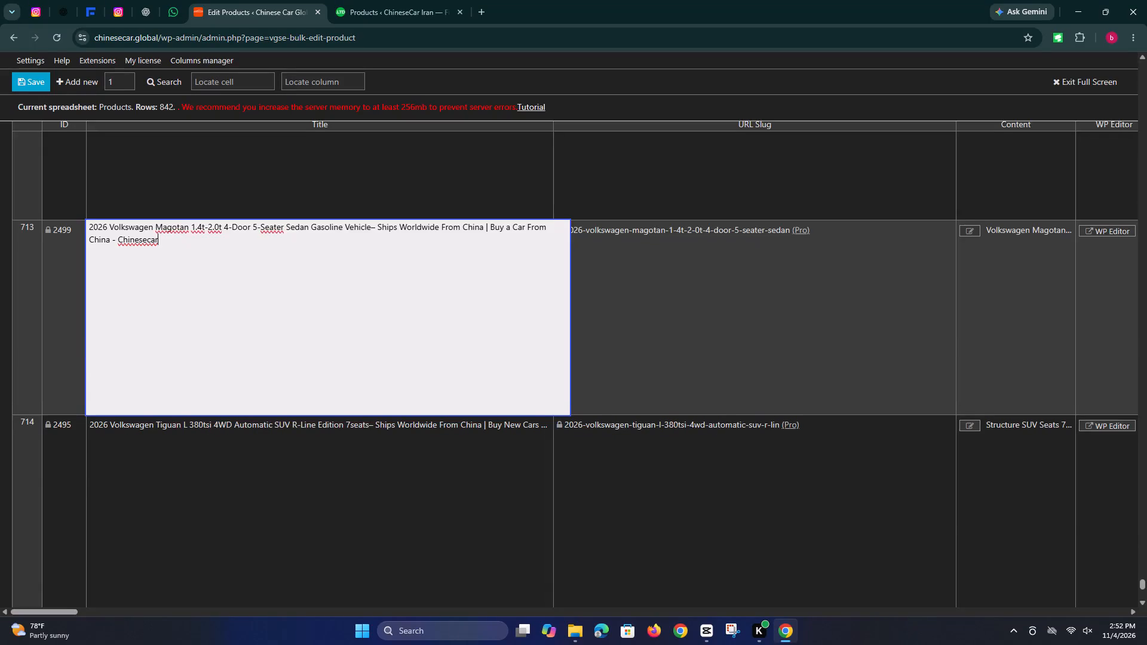
Append " - Chinesecar" to the titles of Volkswagen Tiguan L 380tsi and Volkswagen Arteon Gasoline in rows 714 and 715.
{"action": "triple_click", "coordinate": [293, 337]}
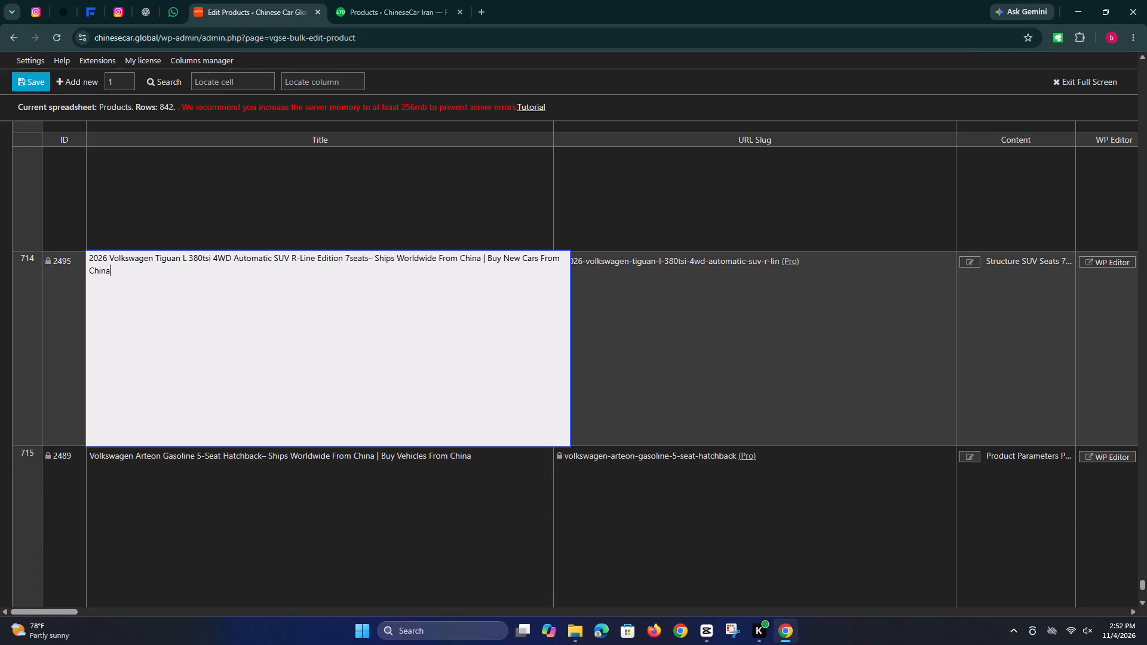
{"action": "right_click", "coordinate": [135, 275]}
{"action": "left_click", "coordinate": [195, 416]}
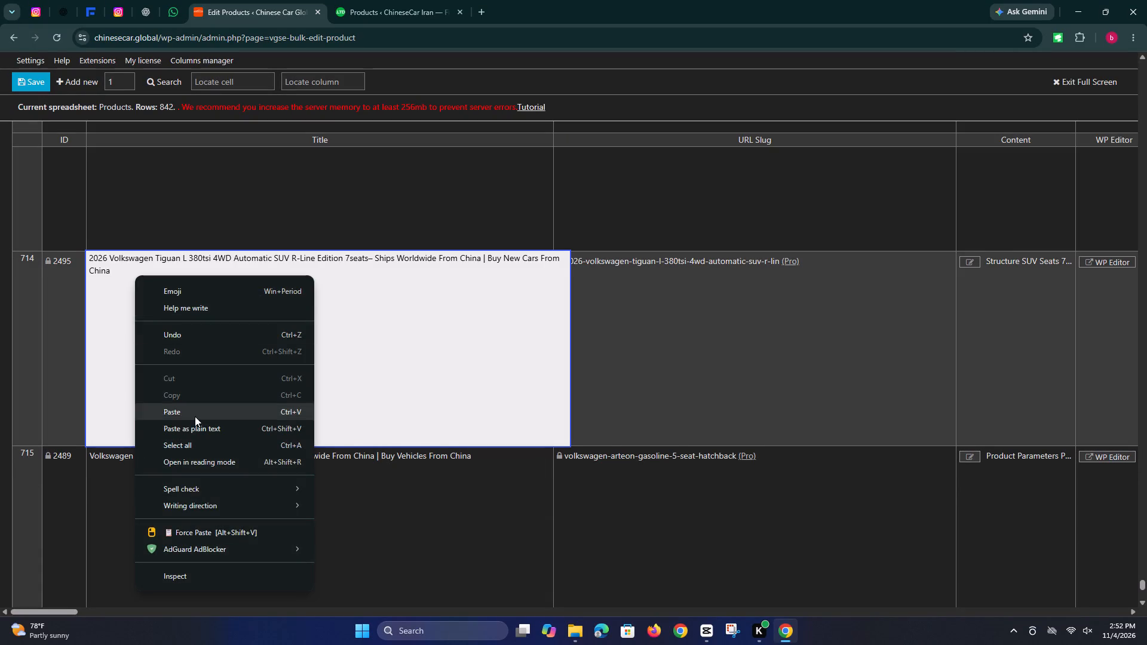
{"action": "scroll", "coordinate": [320, 376], "scroll_direction": "down", "scroll_amount": 3}
{"action": "triple_click", "coordinate": [361, 373]}
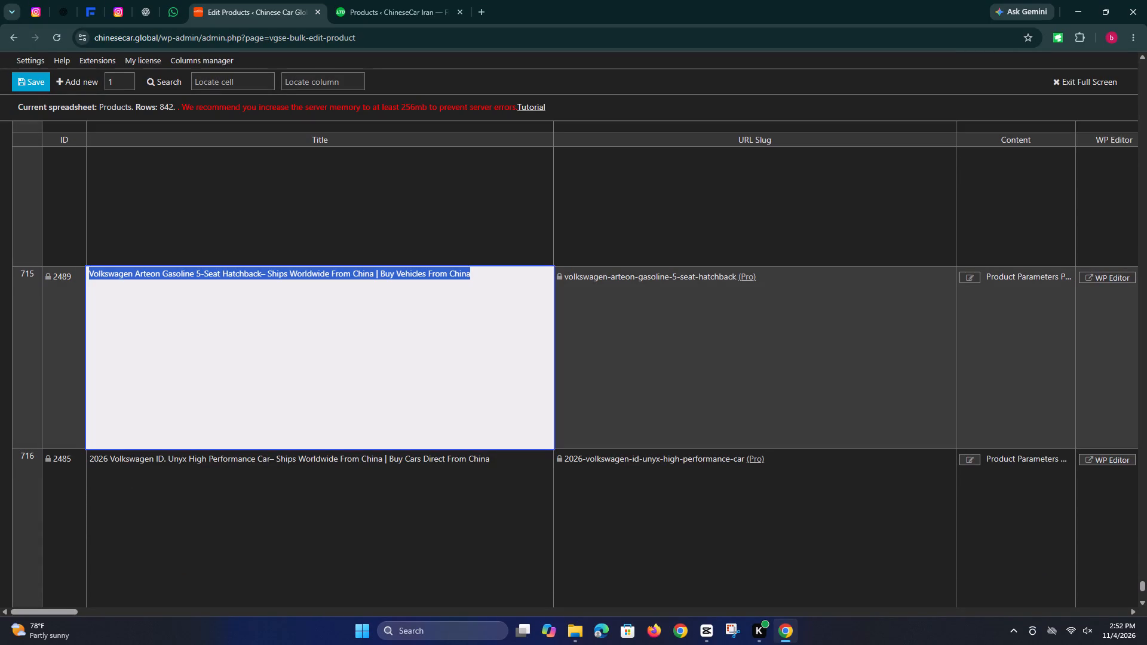
{"action": "left_click", "coordinate": [479, 278]}
{"action": "right_click", "coordinate": [479, 275]}
{"action": "left_click", "coordinate": [535, 410]}
Append " - Chinesecar" to the titles of Volkswagen ID. Unyx and Volkswagen T. Roc in rows 716 and 717.
{"action": "scroll", "coordinate": [439, 370], "scroll_direction": "down", "scroll_amount": 3}
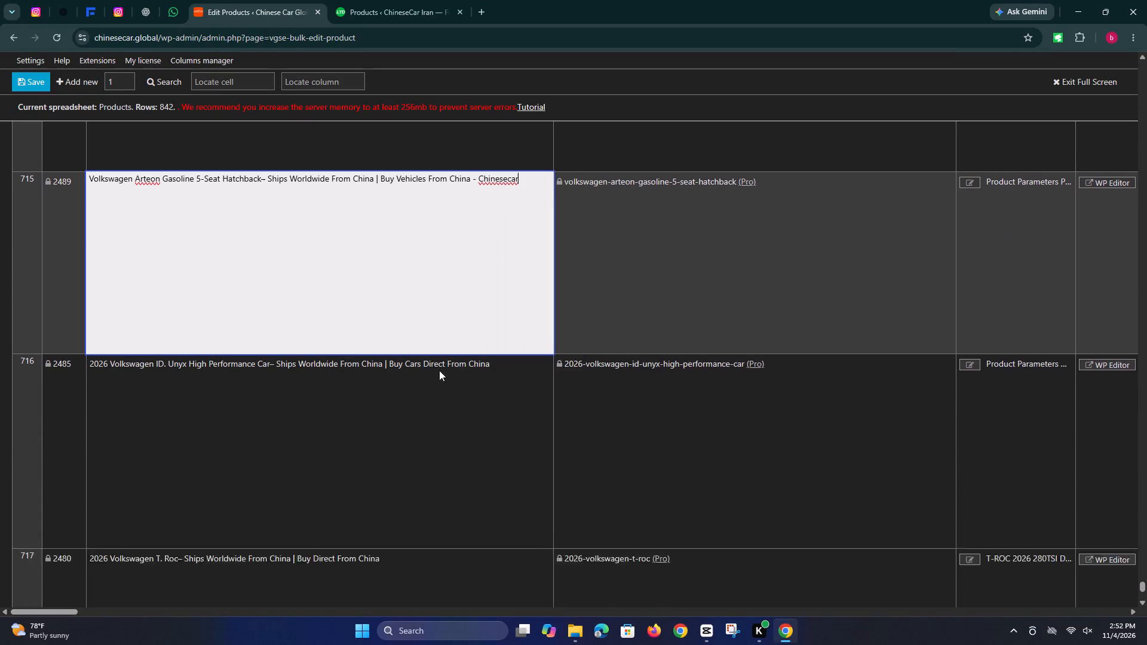
{"action": "double_click", "coordinate": [437, 337]}
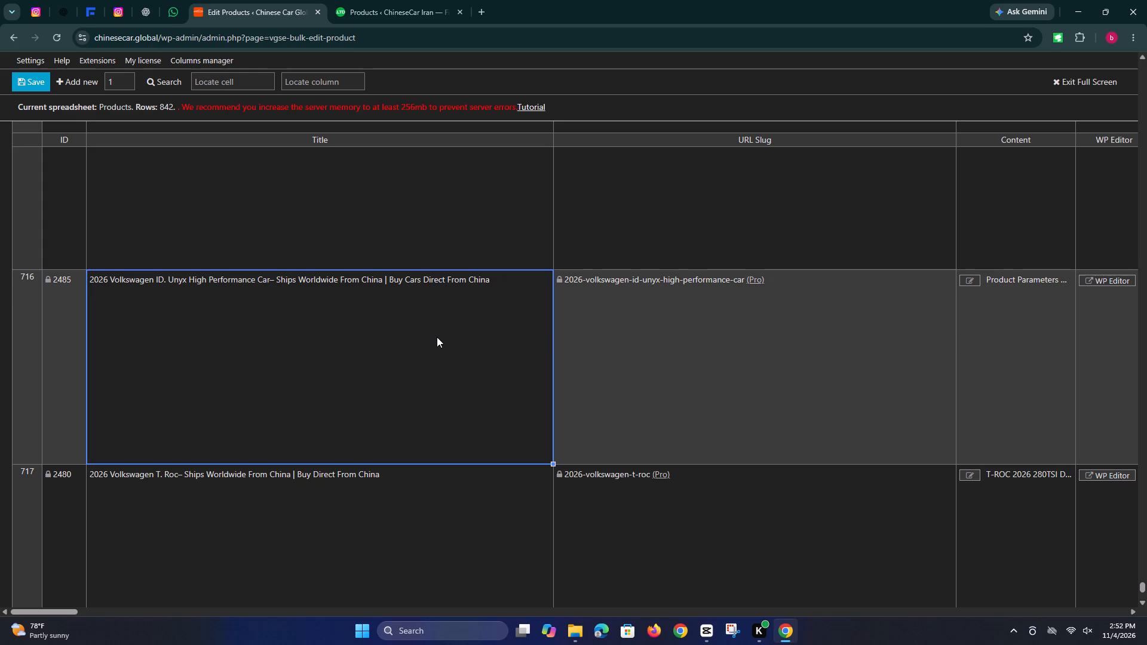
{"action": "double_click", "coordinate": [488, 291]}
{"action": "right_click", "coordinate": [493, 279]}
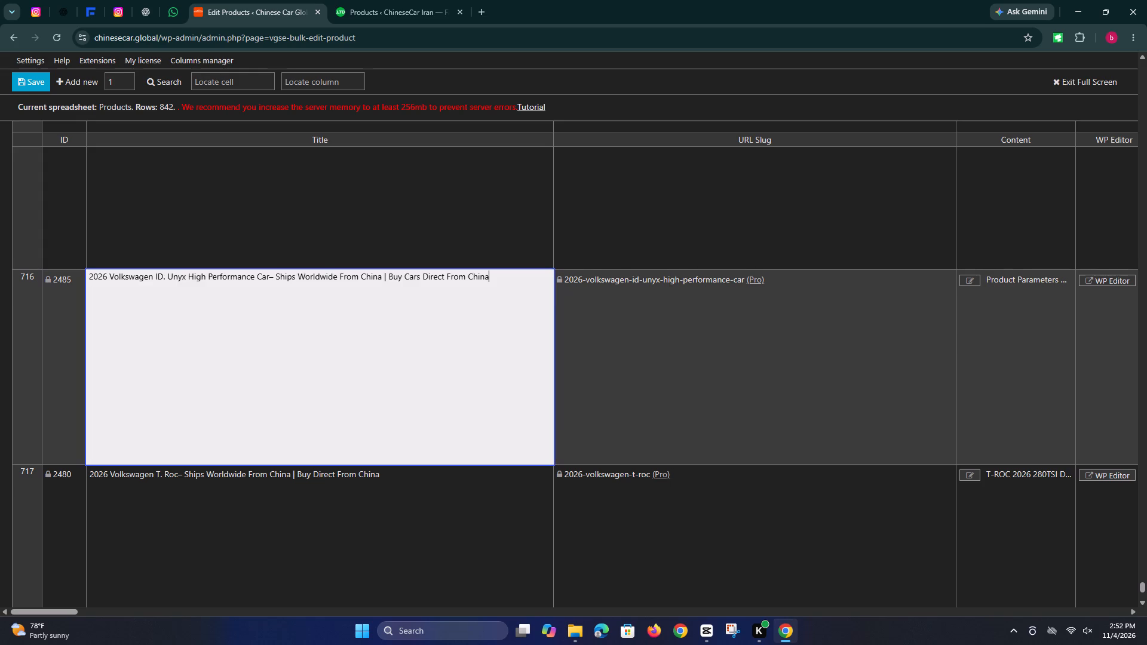
{"action": "left_click", "coordinate": [532, 417]}
{"action": "scroll", "coordinate": [360, 358], "scroll_direction": "down", "scroll_amount": 4}
{"action": "triple_click", "coordinate": [261, 317]}
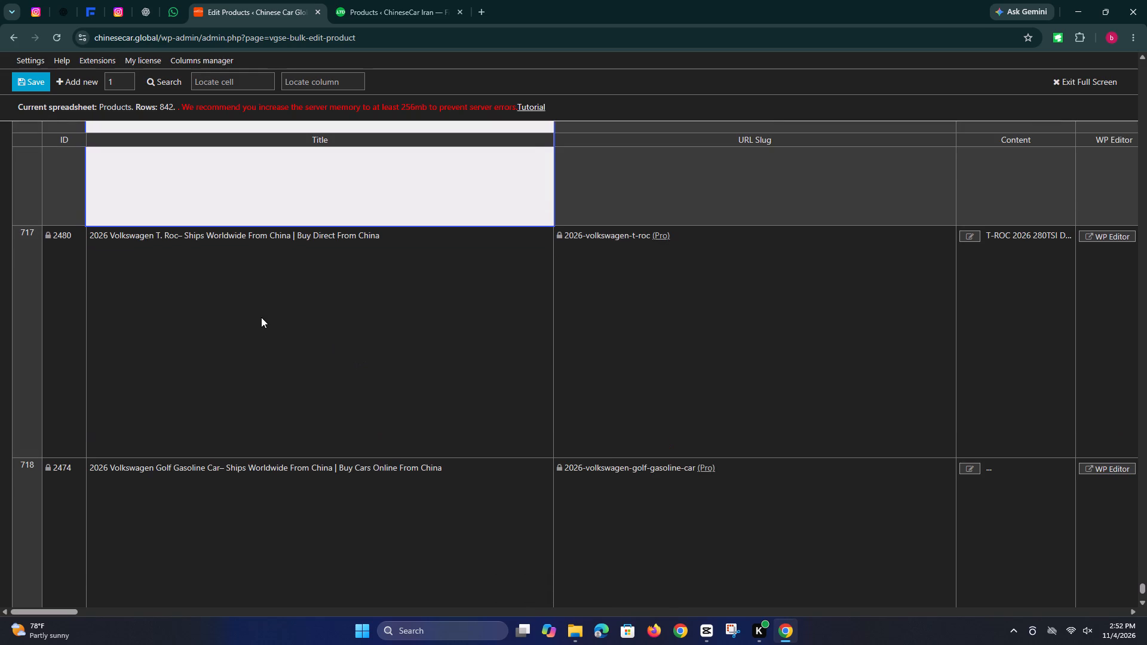
{"action": "right_click", "coordinate": [384, 232]}
{"action": "left_click", "coordinate": [444, 373]}
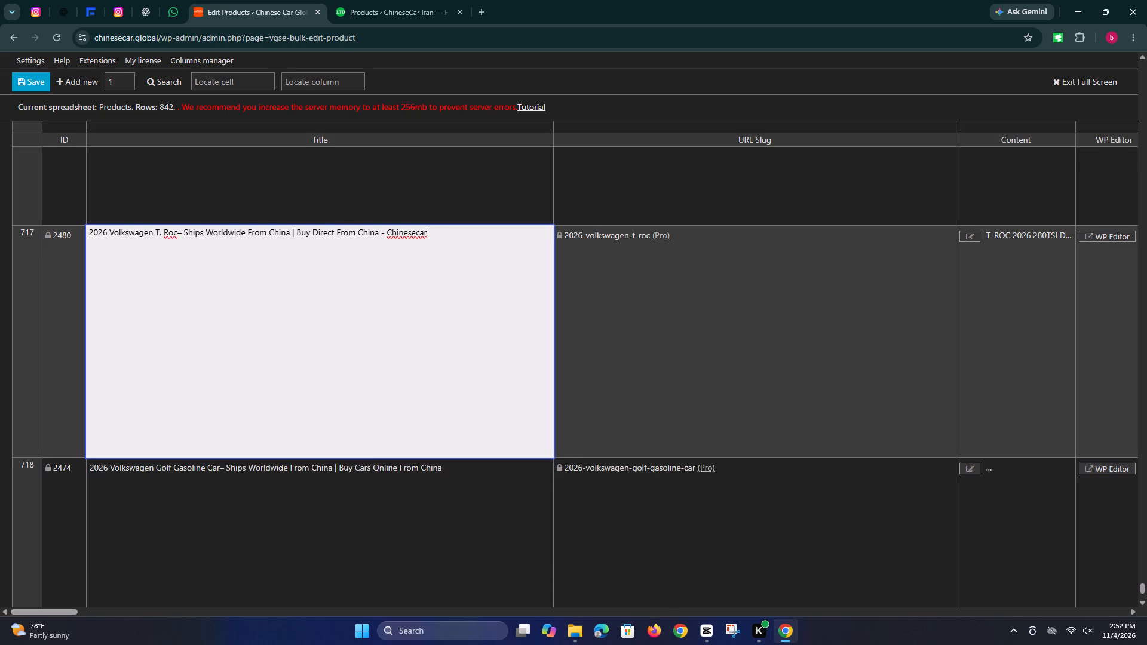
Append " - Chinesecar" to the titles of Volkswagen Golf Gasoline Car and Volkswagen Magotan Gte Premium Edition in rows 718 and 719.
{"action": "scroll", "coordinate": [375, 342], "scroll_direction": "down", "scroll_amount": 2}
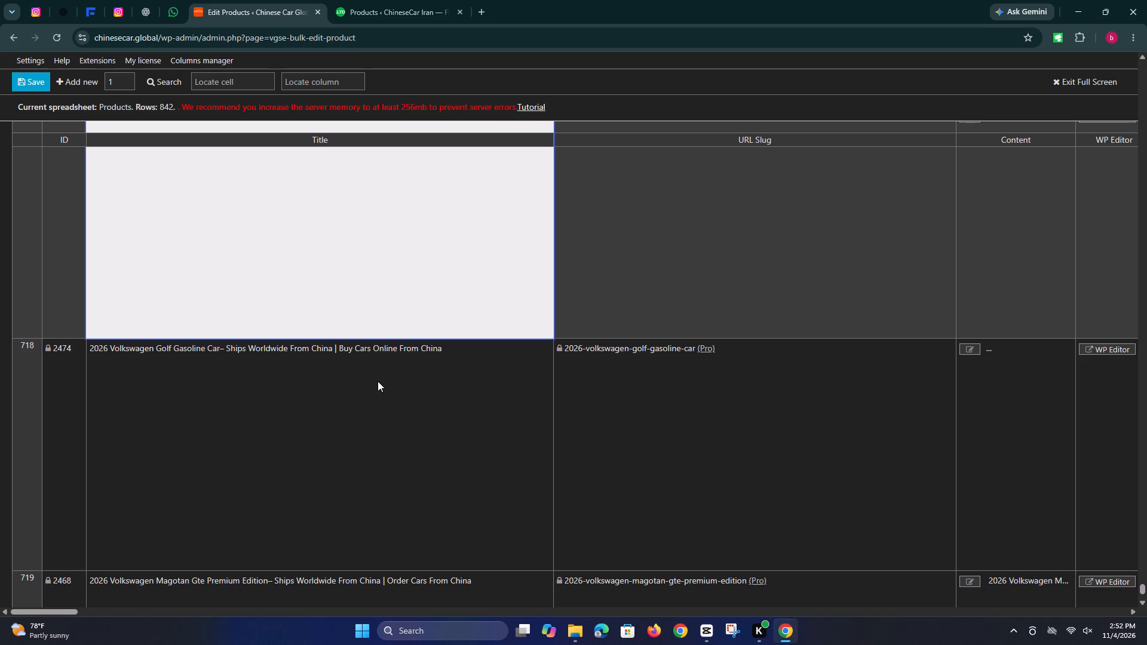
{"action": "double_click", "coordinate": [372, 380]}
{"action": "right_click", "coordinate": [447, 349]}
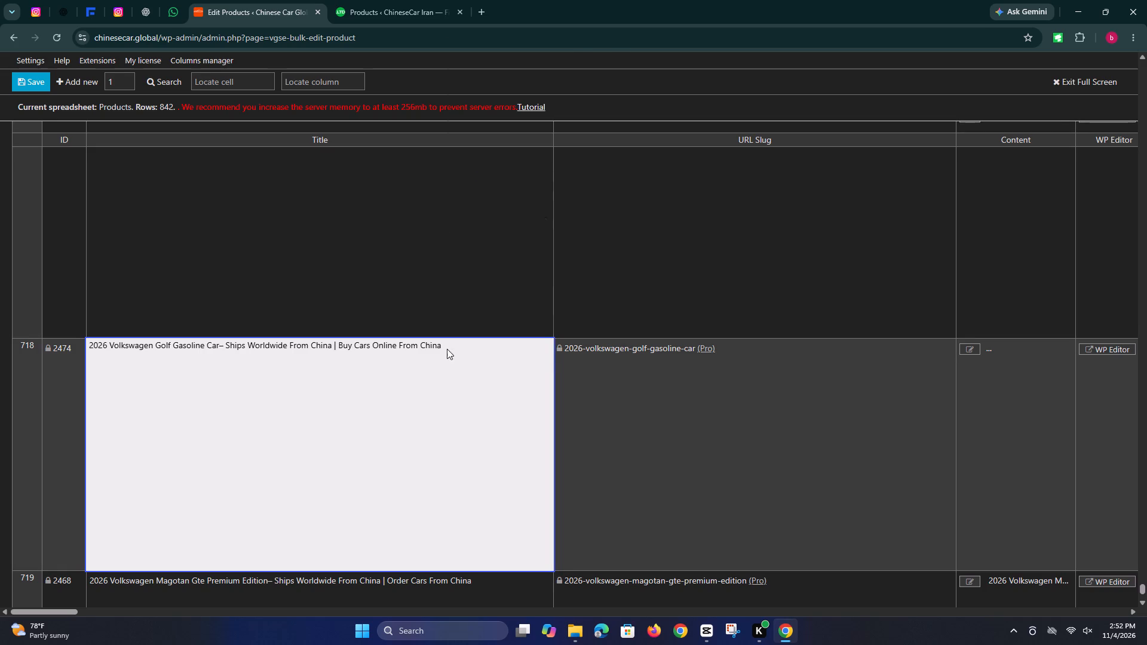
{"action": "left_click", "coordinate": [518, 162]}
{"action": "scroll", "coordinate": [447, 277], "scroll_direction": "down", "scroll_amount": 4}
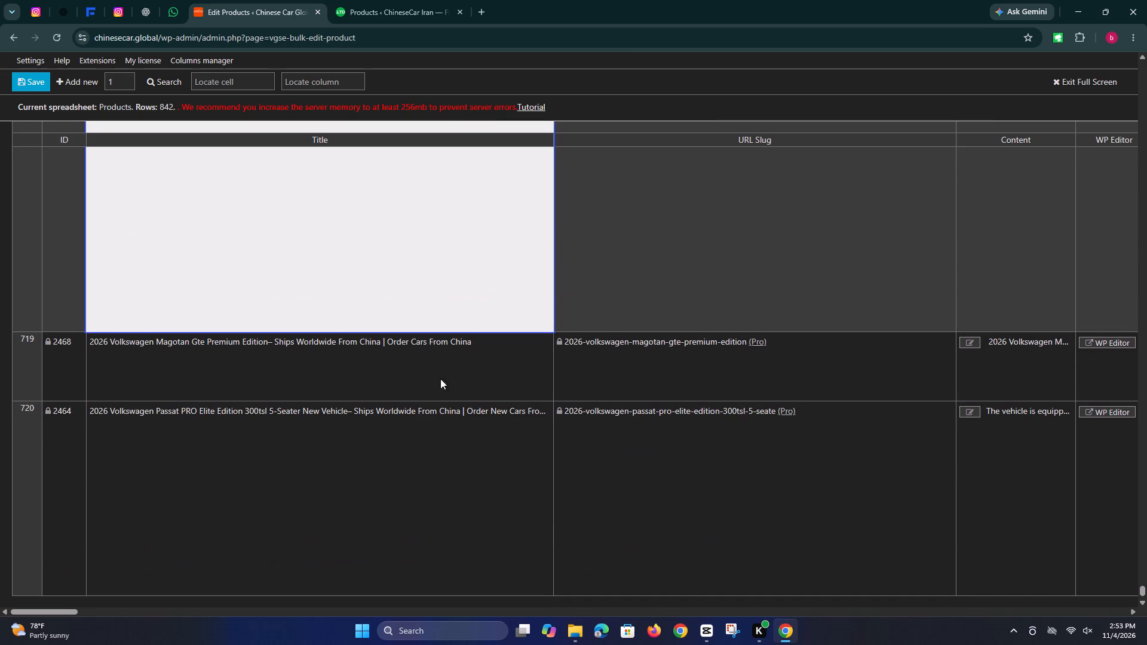
{"action": "double_click", "coordinate": [462, 382]}
{"action": "left_click", "coordinate": [465, 378]}
{"action": "double_click", "coordinate": [484, 346]}
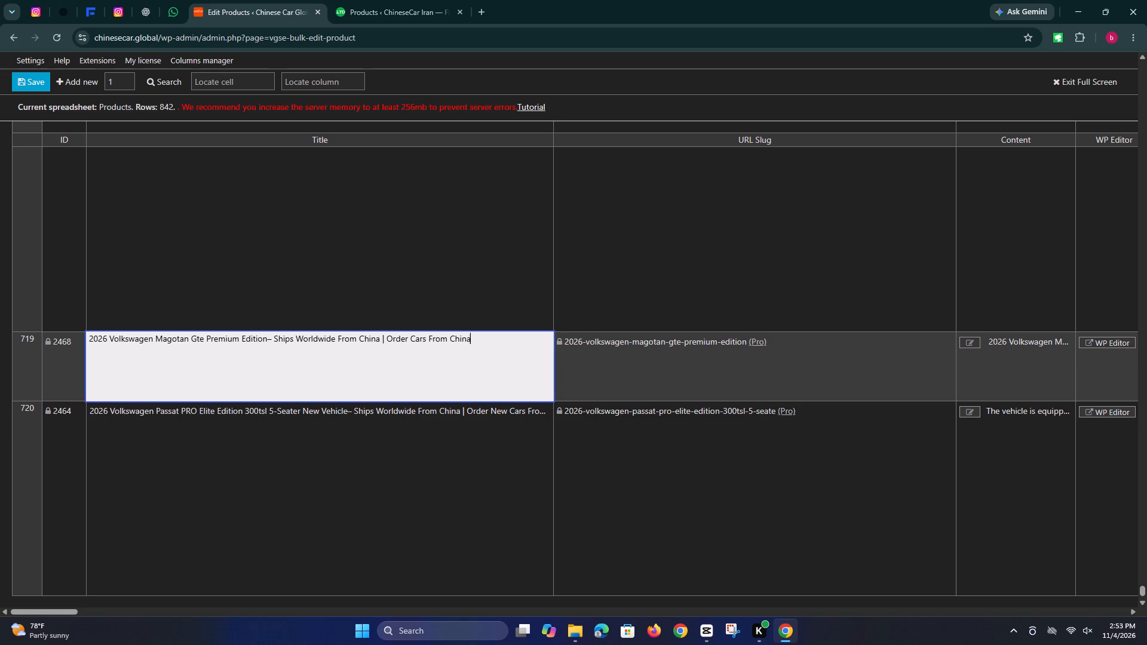
{"action": "right_click", "coordinate": [476, 342]}
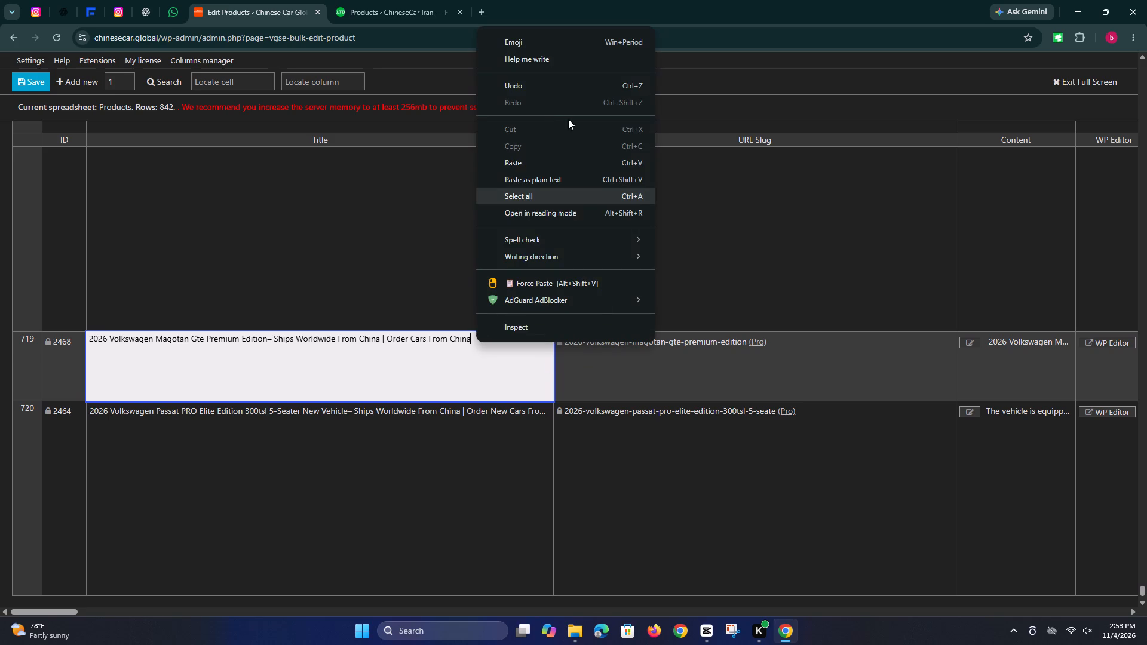
{"action": "left_click", "coordinate": [554, 159]}
Append " - Chinesecar" to the titles of Volkswagen Passat PRO Elite Edition and Volkswagen Tharu 1.5t in rows 720 and 721.
{"action": "scroll", "coordinate": [458, 266], "scroll_direction": "down", "scroll_amount": 4}
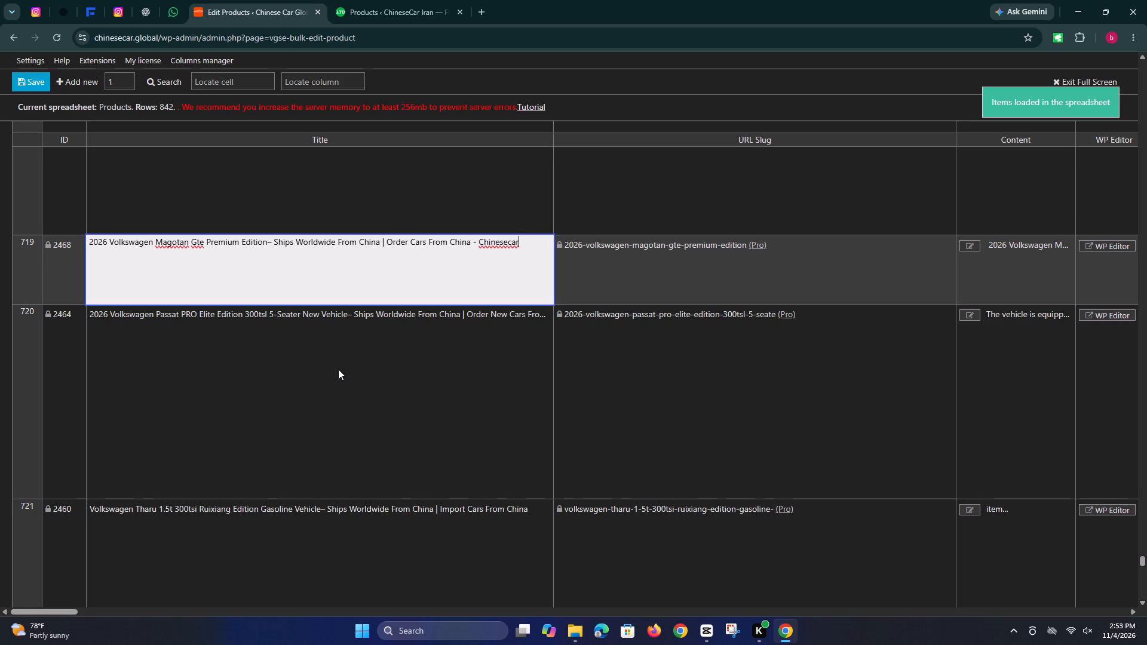
{"action": "double_click", "coordinate": [338, 369]}
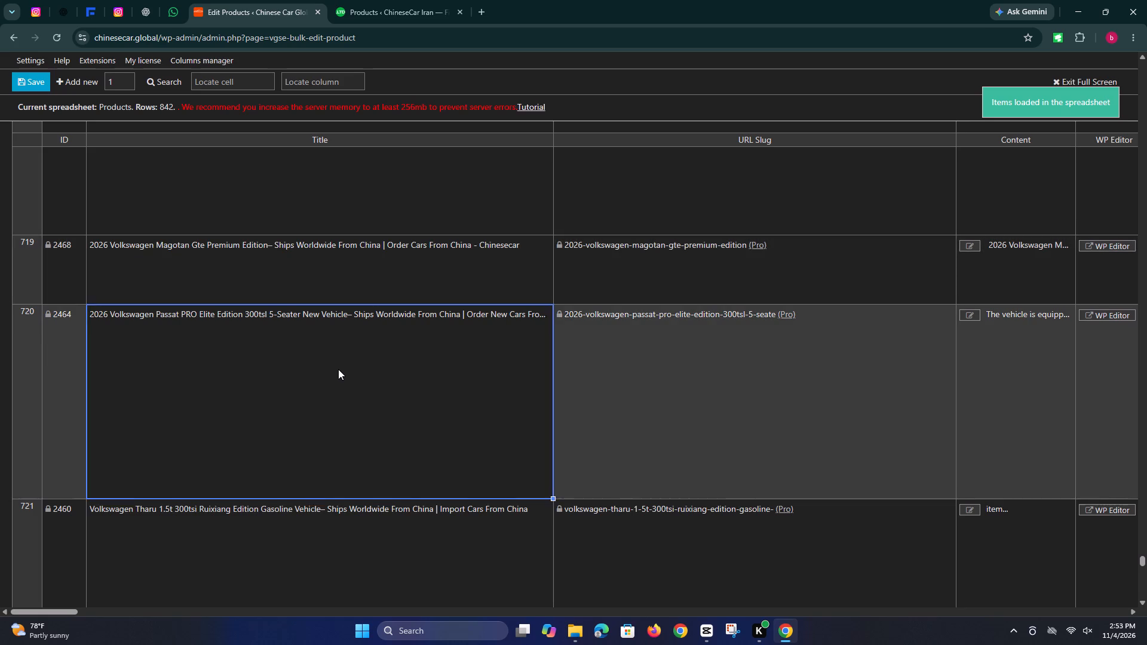
{"action": "left_click", "coordinate": [338, 369]}
{"action": "left_click", "coordinate": [123, 321]}
{"action": "right_click", "coordinate": [119, 325]}
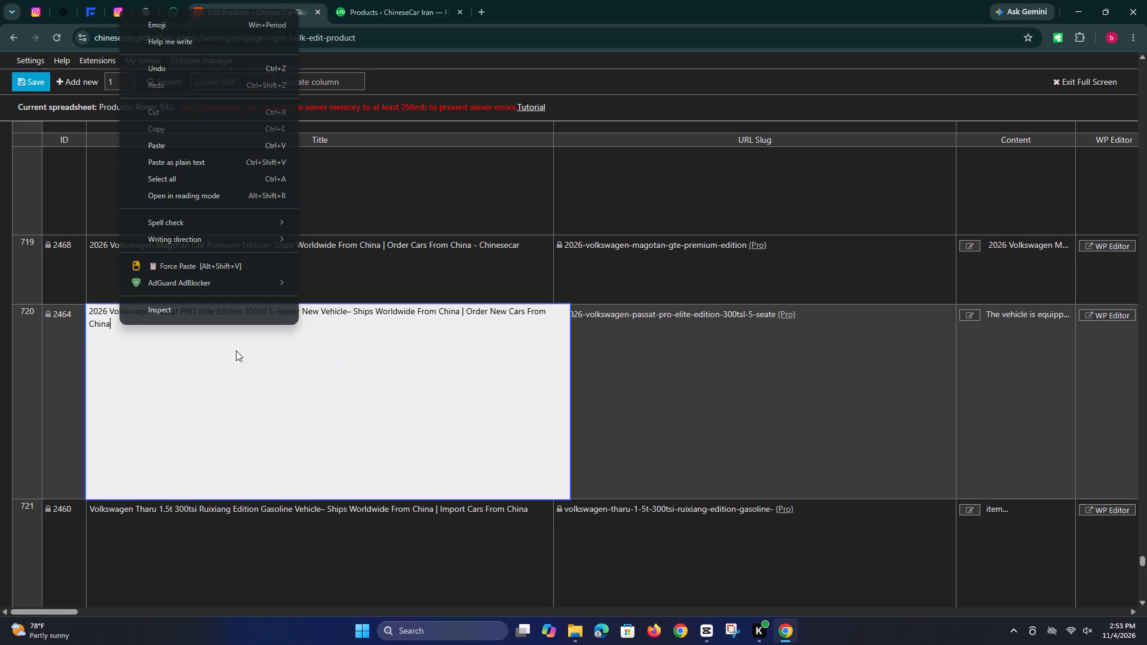
{"action": "left_click", "coordinate": [159, 147]}
{"action": "scroll", "coordinate": [269, 227], "scroll_direction": "down", "scroll_amount": 5}
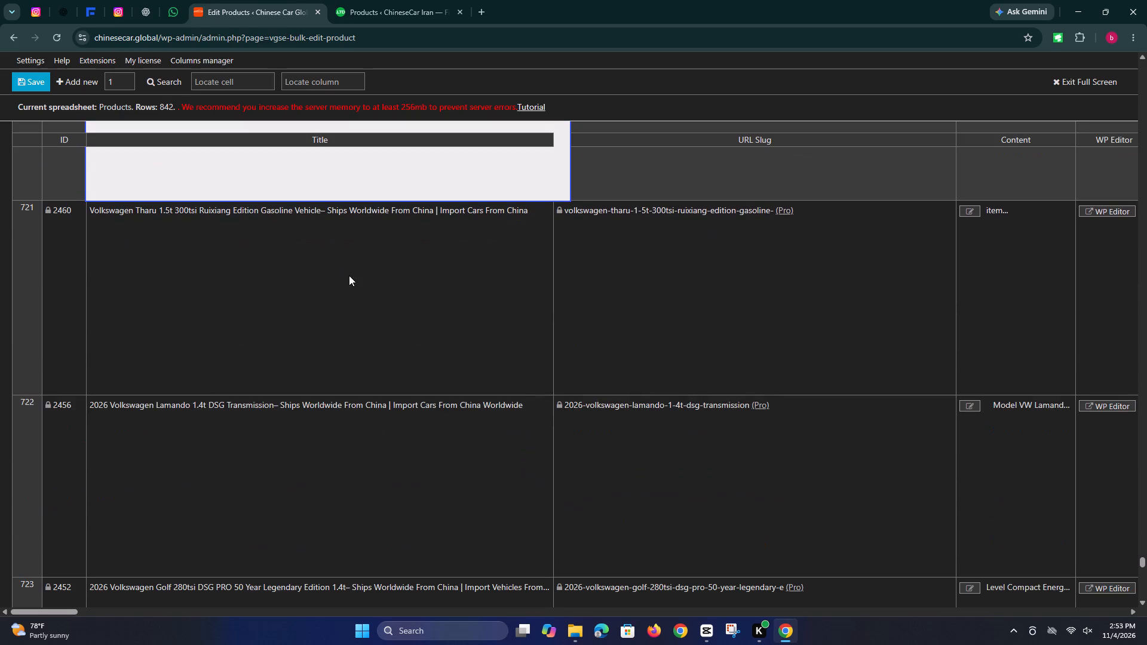
{"action": "triple_click", "coordinate": [330, 278]}
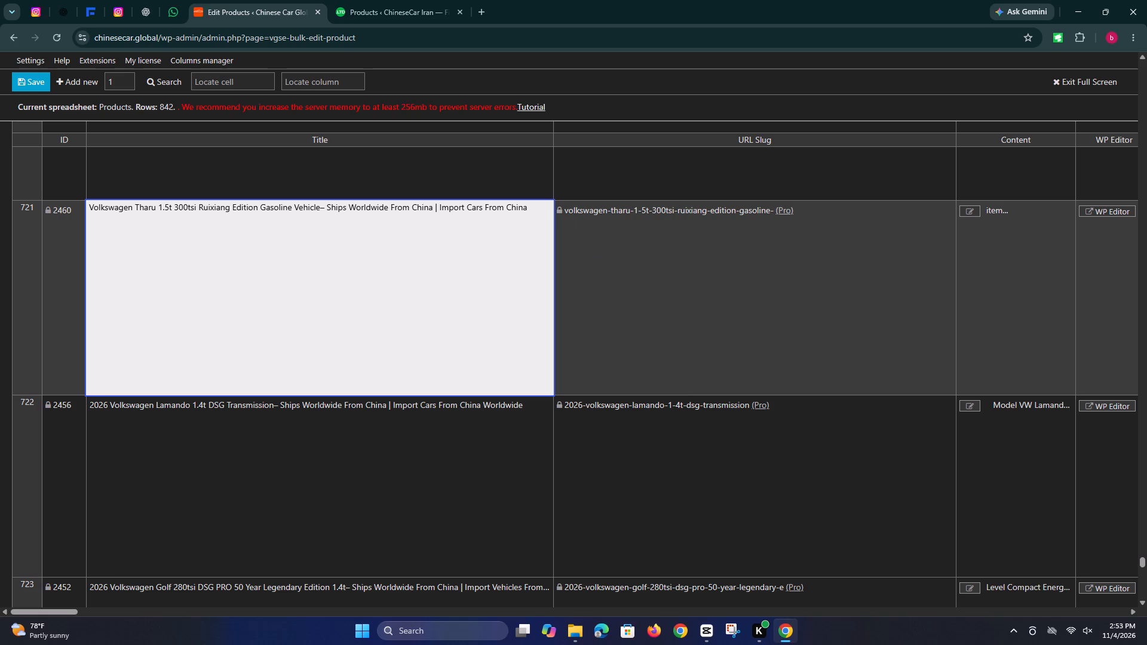
{"action": "right_click", "coordinate": [531, 210]}
{"action": "left_click", "coordinate": [587, 341]}
Append " - Chinesecar" to the titles of Volkswagen Lamando 1.4t and Volkswagen Golf 280tsi DSG PRO in rows 722 and 723.
{"action": "scroll", "coordinate": [443, 303], "scroll_direction": "down", "scroll_amount": 1}
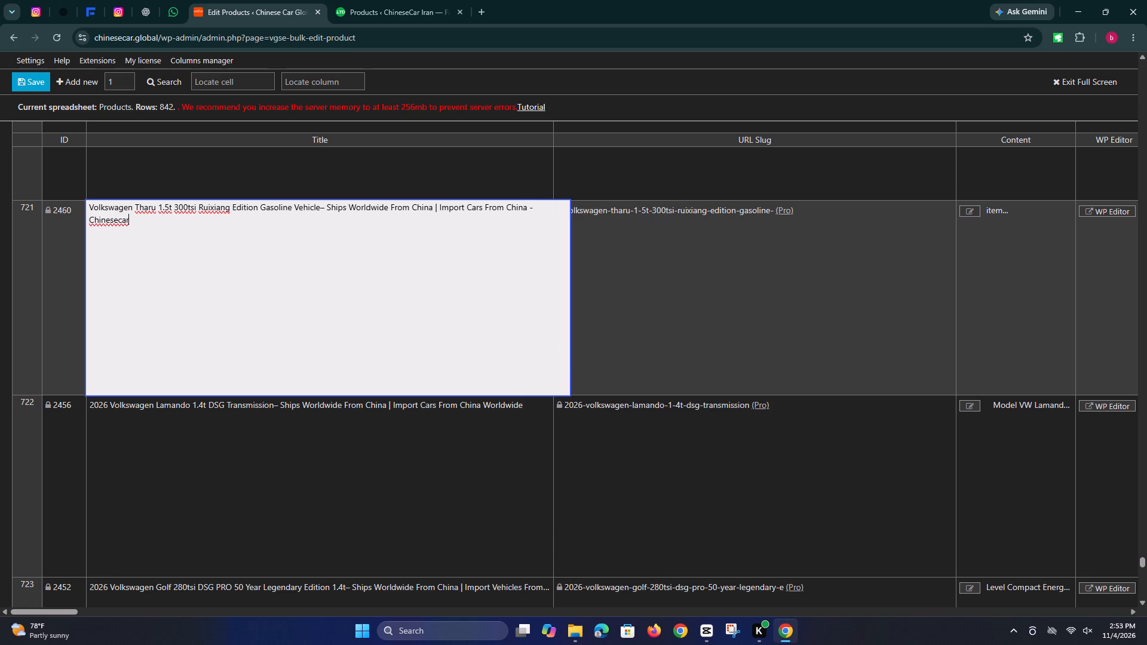
{"action": "scroll", "coordinate": [443, 303], "scroll_direction": "down", "scroll_amount": 3}
{"action": "triple_click", "coordinate": [351, 268]}
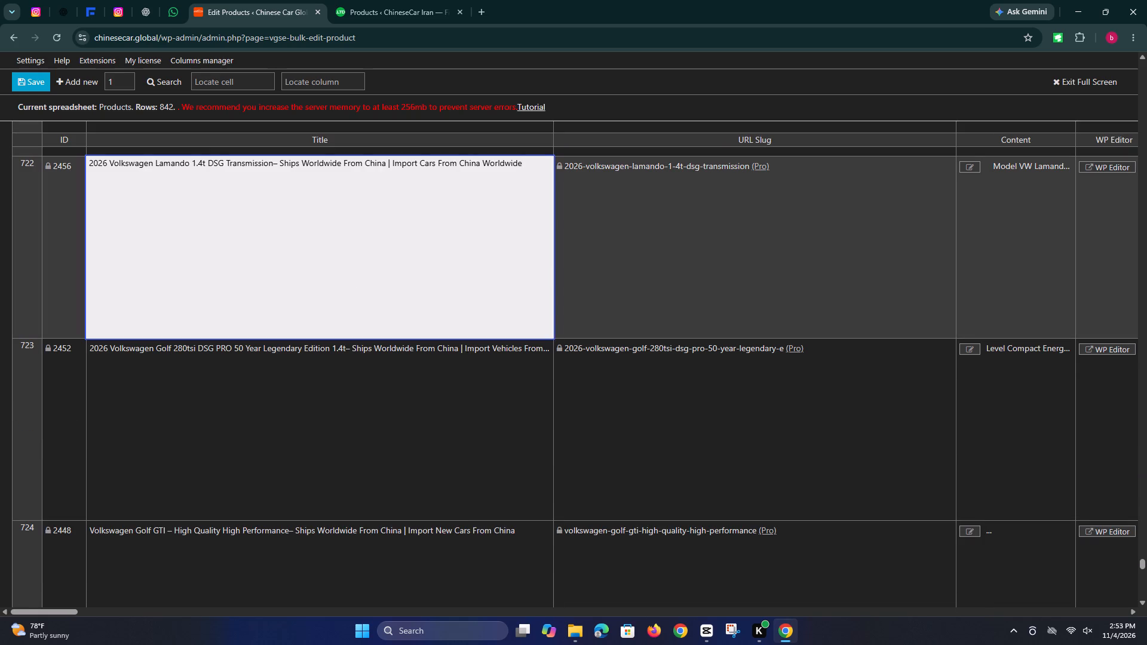
{"action": "right_click", "coordinate": [526, 165]}
{"action": "left_click", "coordinate": [572, 300]}
{"action": "scroll", "coordinate": [393, 251], "scroll_direction": "down", "scroll_amount": 3}
{"action": "triple_click", "coordinate": [358, 243]}
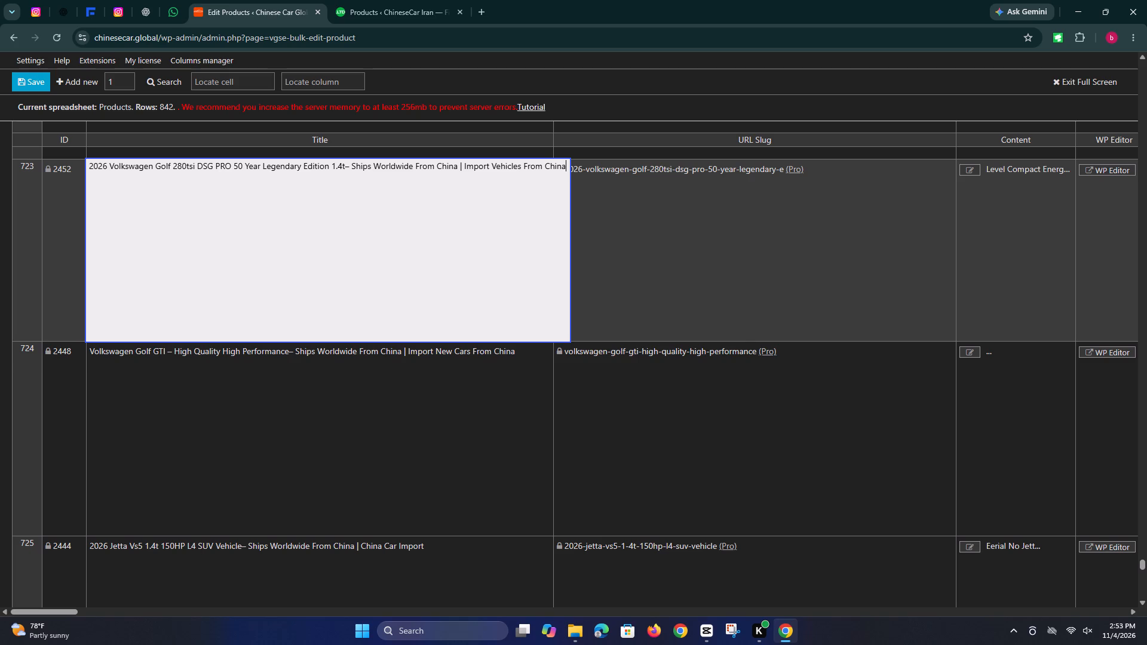
{"action": "right_click", "coordinate": [566, 165]}
{"action": "left_click", "coordinate": [617, 294]}
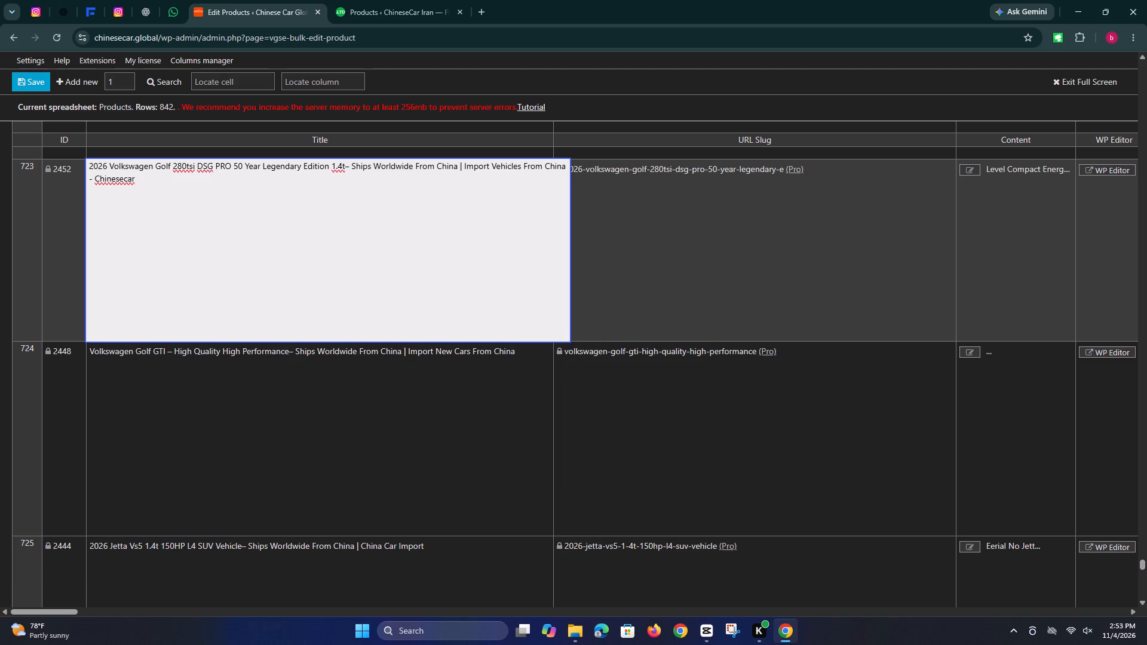
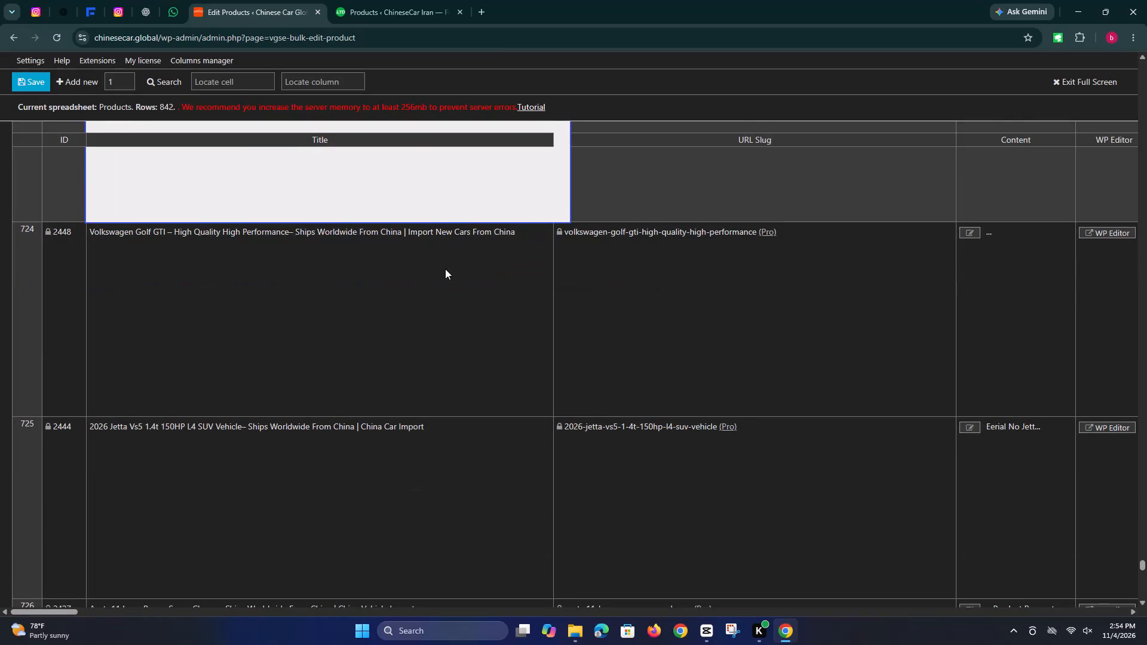
Append " - Chinesecar" to the titles of Volkswagen Golf GTI and 2026 Jetta Vs5 1.4t in rows 724 and 725.
{"action": "triple_click", "coordinate": [501, 249]}
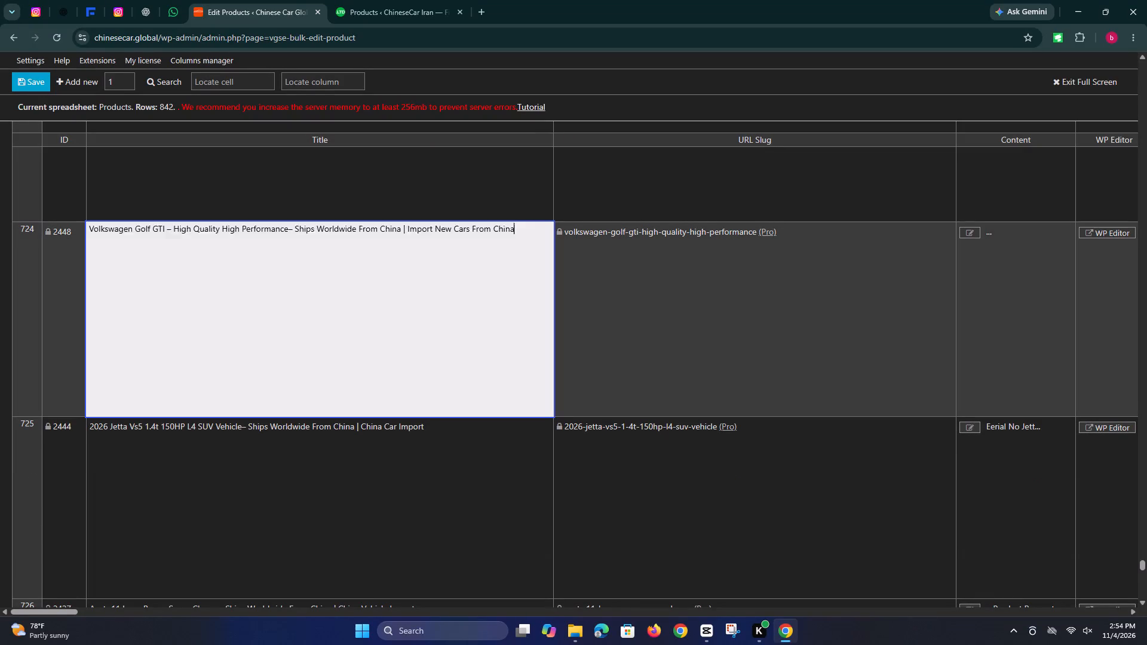
{"action": "left_click", "coordinate": [520, 234]}
{"action": "right_click", "coordinate": [520, 231]}
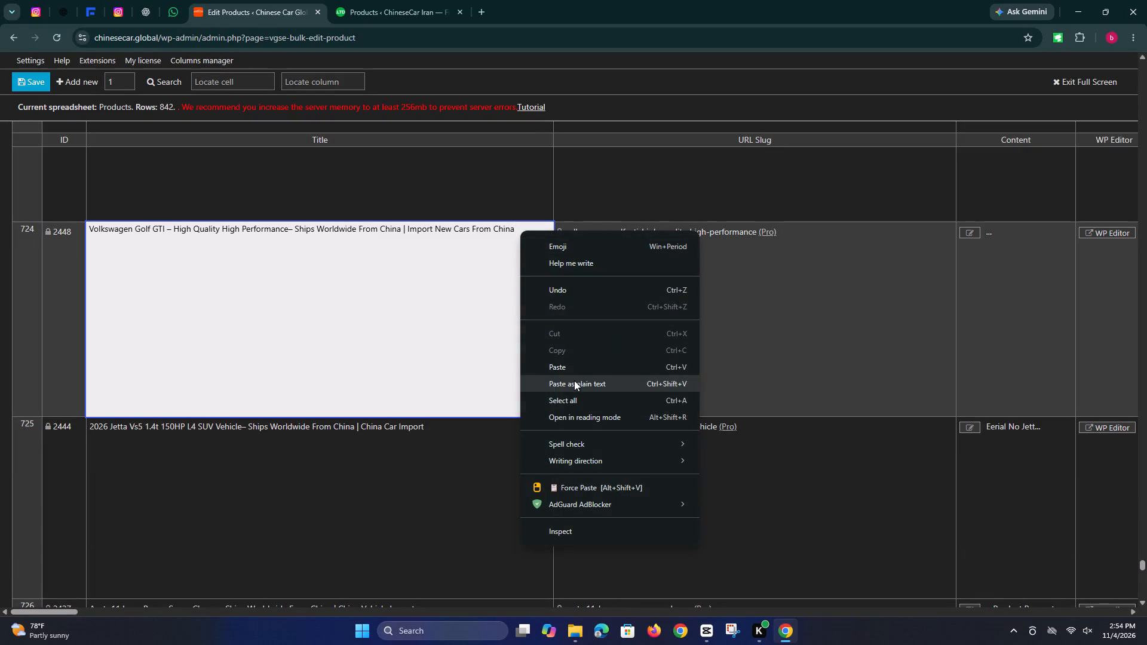
{"action": "left_click", "coordinate": [578, 370]}
{"action": "scroll", "coordinate": [451, 342], "scroll_direction": "down", "scroll_amount": 4}
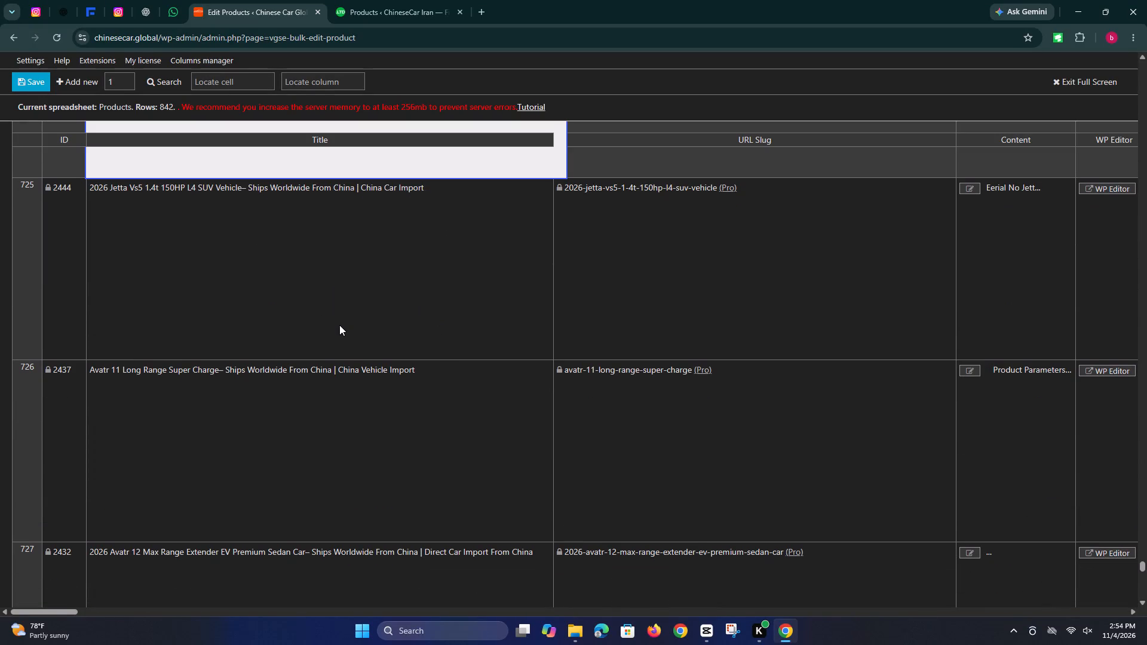
{"action": "scroll", "coordinate": [339, 325], "scroll_direction": "down", "scroll_amount": 1}
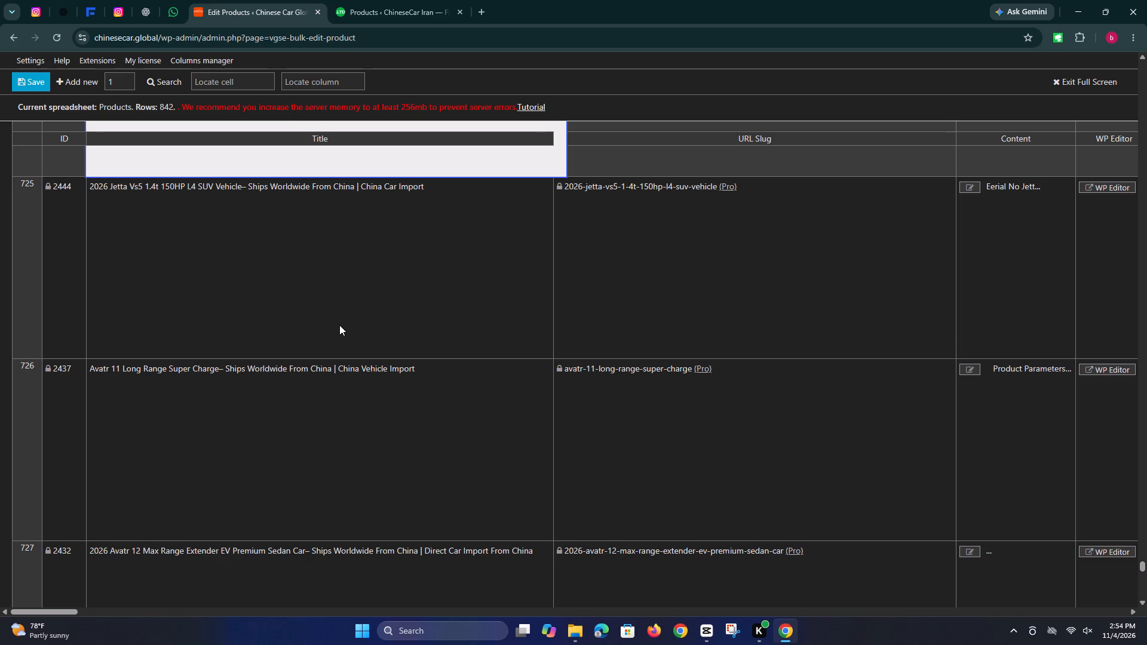
{"action": "scroll", "coordinate": [439, 229], "scroll_direction": "up", "scroll_amount": 1}
{"action": "double_click", "coordinate": [428, 232]}
{"action": "left_click", "coordinate": [430, 230]}
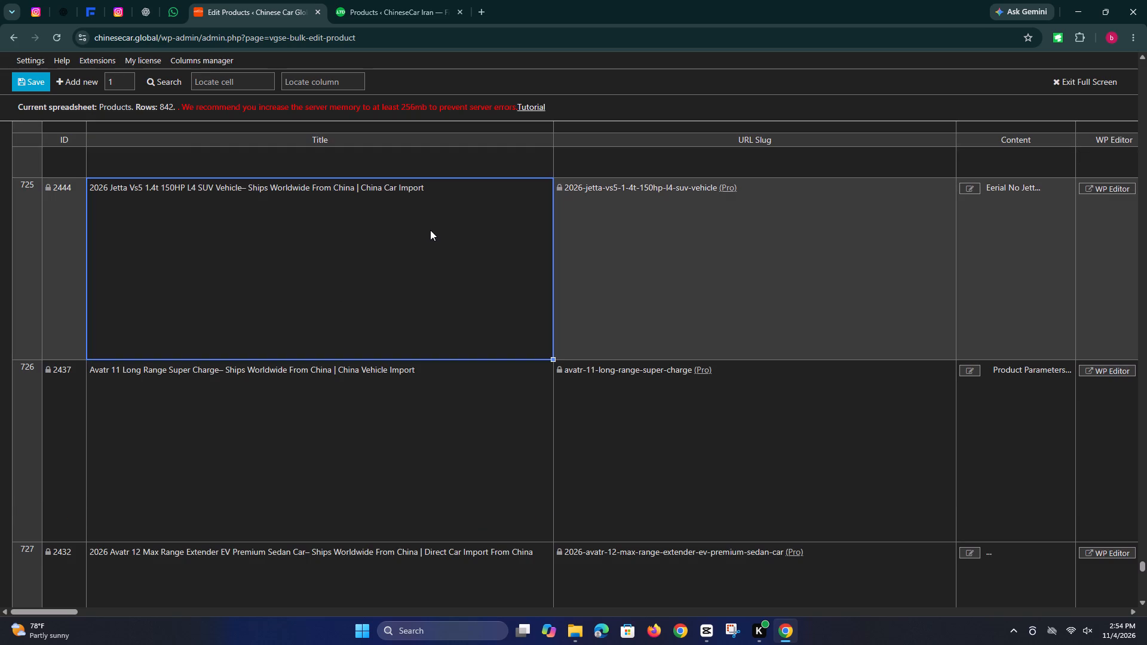
{"action": "right_click", "coordinate": [428, 185]}
{"action": "left_click", "coordinate": [484, 318]}
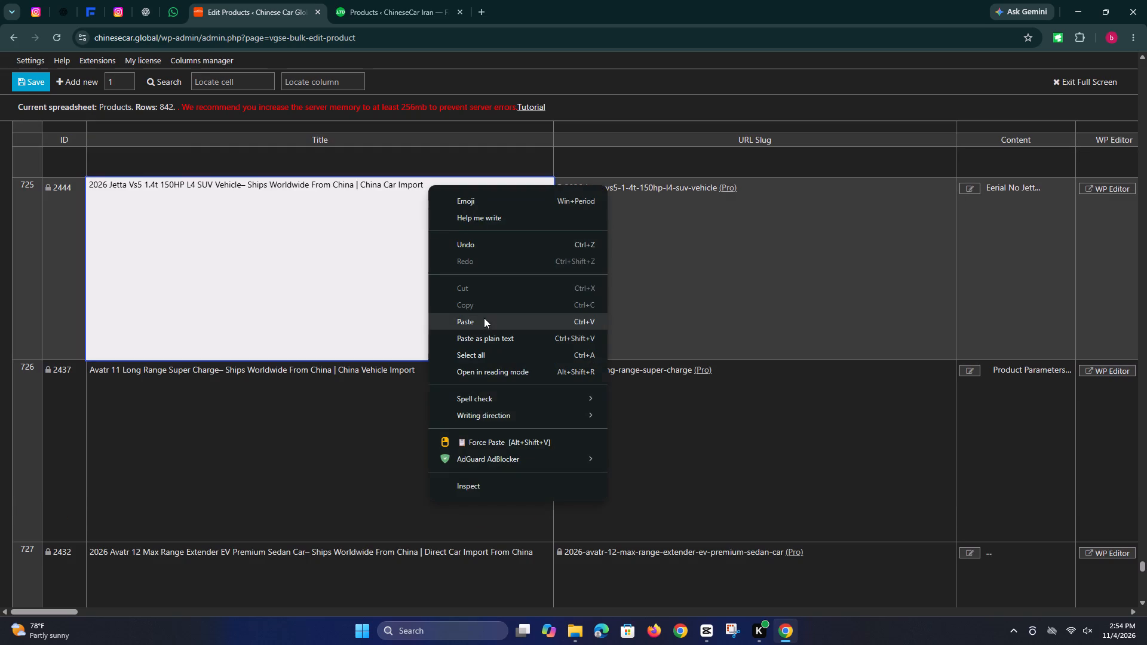
Append " - Chinesecar" to the titles of Avatr 11 Long Range and 2026 Avatr 12 Max Range Extender in rows 726 and 727.
{"action": "scroll", "coordinate": [424, 300], "scroll_direction": "down", "scroll_amount": 2}
{"action": "triple_click", "coordinate": [424, 300]}
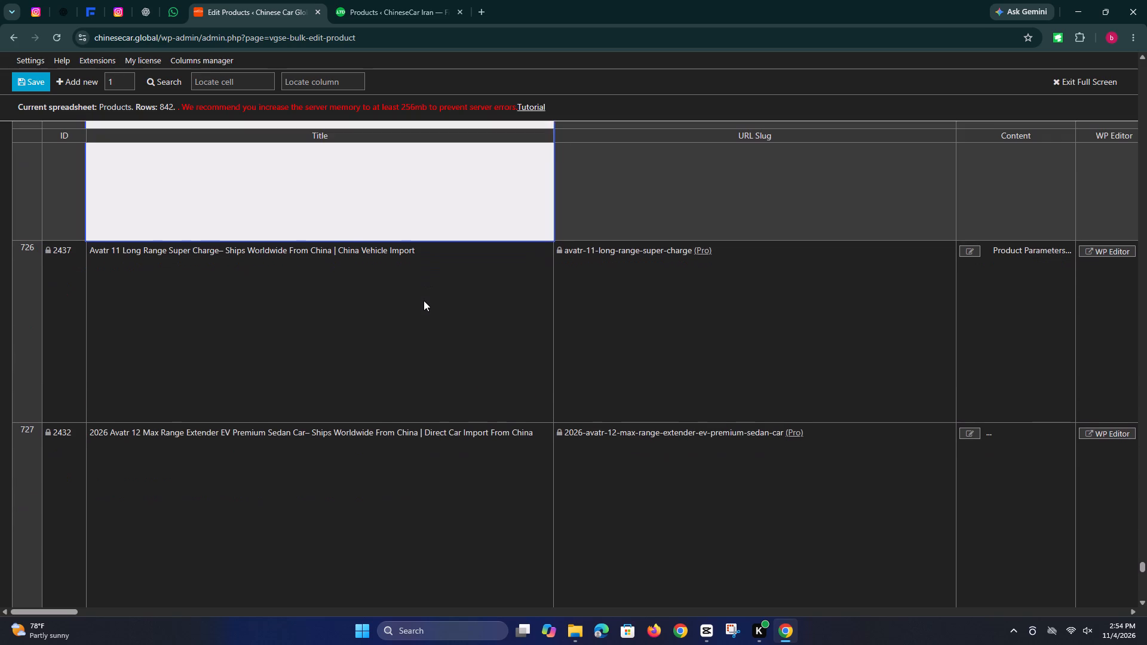
{"action": "right_click", "coordinate": [419, 251]}
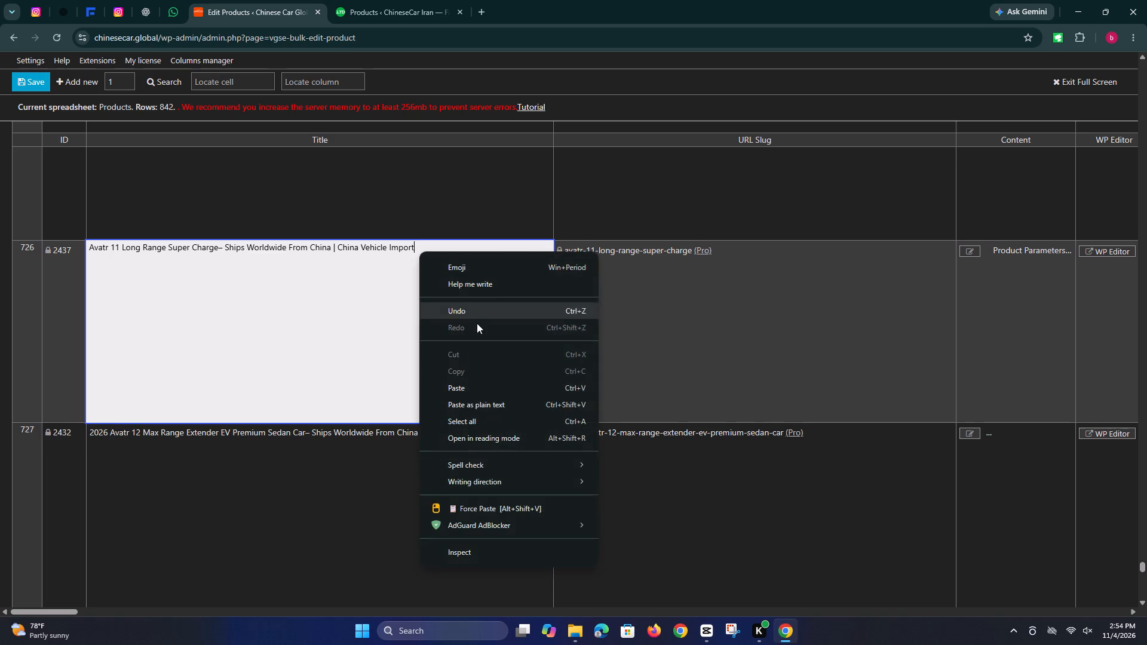
{"action": "left_click", "coordinate": [462, 391]}
{"action": "scroll", "coordinate": [409, 360], "scroll_direction": "down", "scroll_amount": 2}
{"action": "triple_click", "coordinate": [471, 368]}
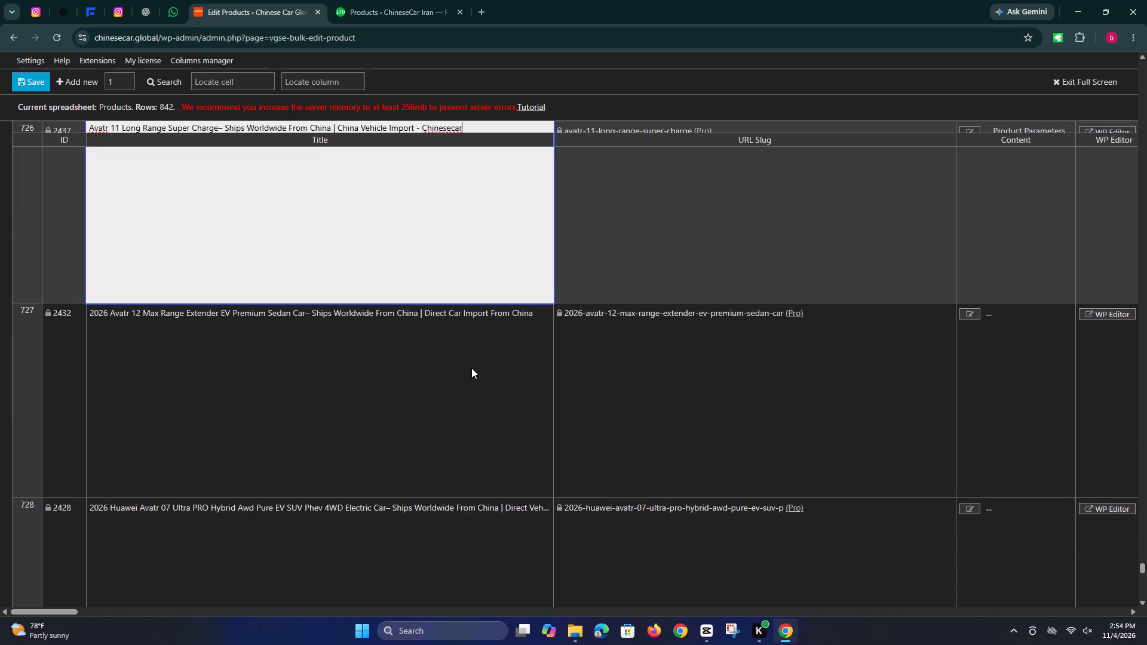
{"action": "left_click", "coordinate": [540, 311]}
{"action": "right_click", "coordinate": [540, 311]}
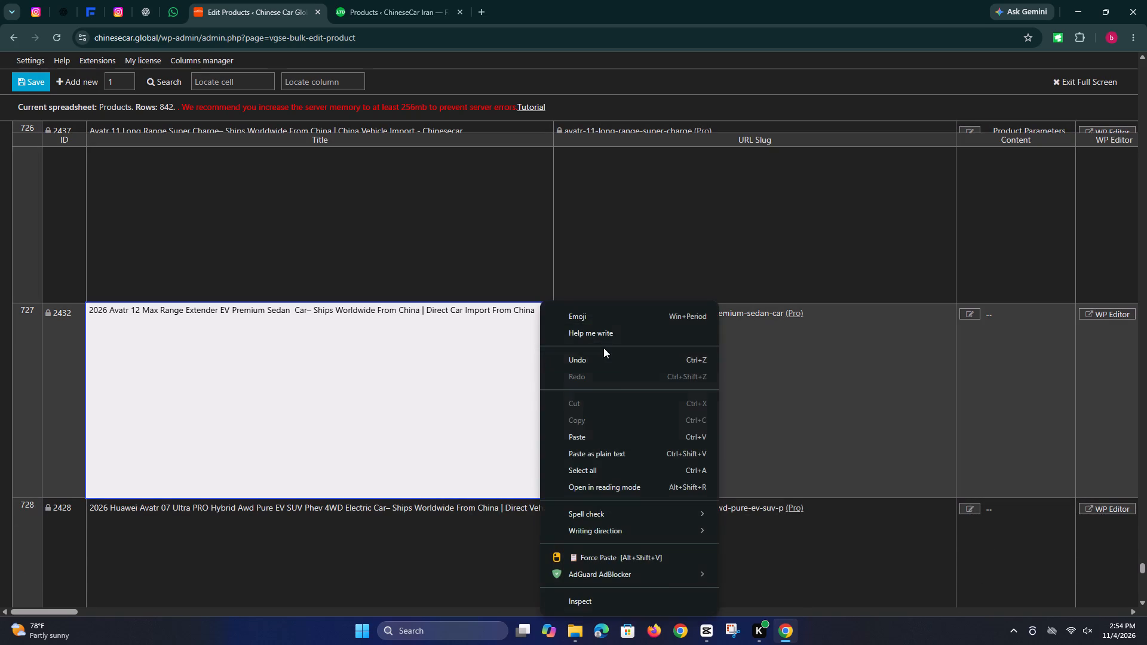
{"action": "left_click", "coordinate": [591, 434]}
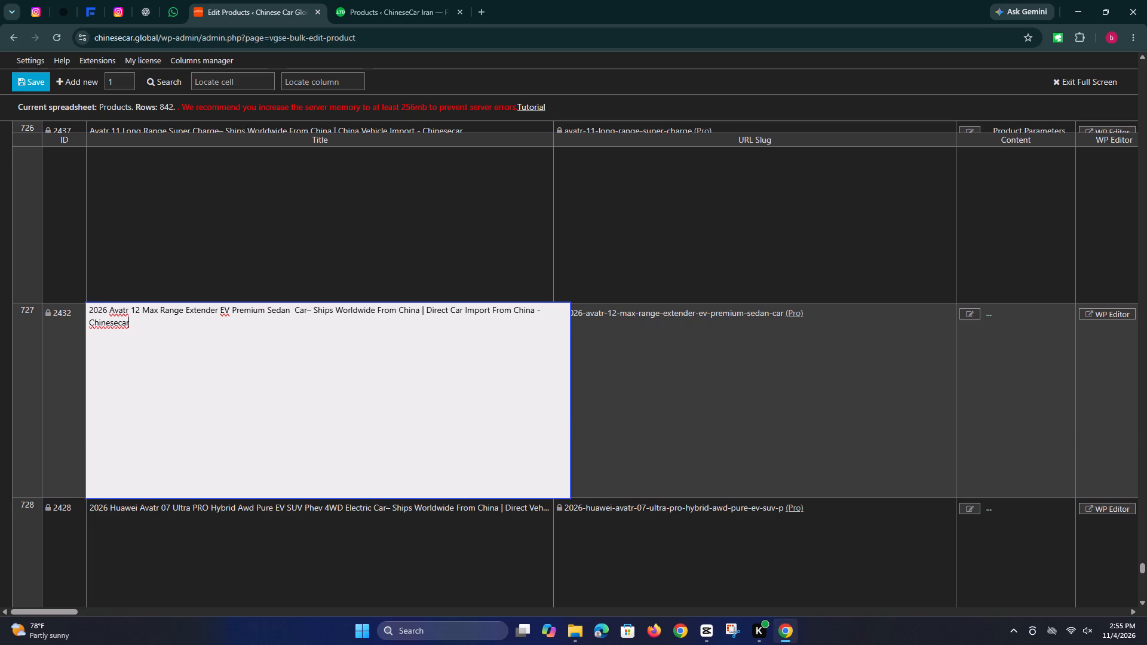
Append " - Chinesecar" to the title of 2026 Huawei Avatr 07 Ultra PRO Hybrid in row 728.
{"action": "scroll", "coordinate": [506, 415], "scroll_direction": "down", "scroll_amount": 4}
{"action": "scroll", "coordinate": [367, 378], "scroll_direction": "up", "scroll_amount": 1}
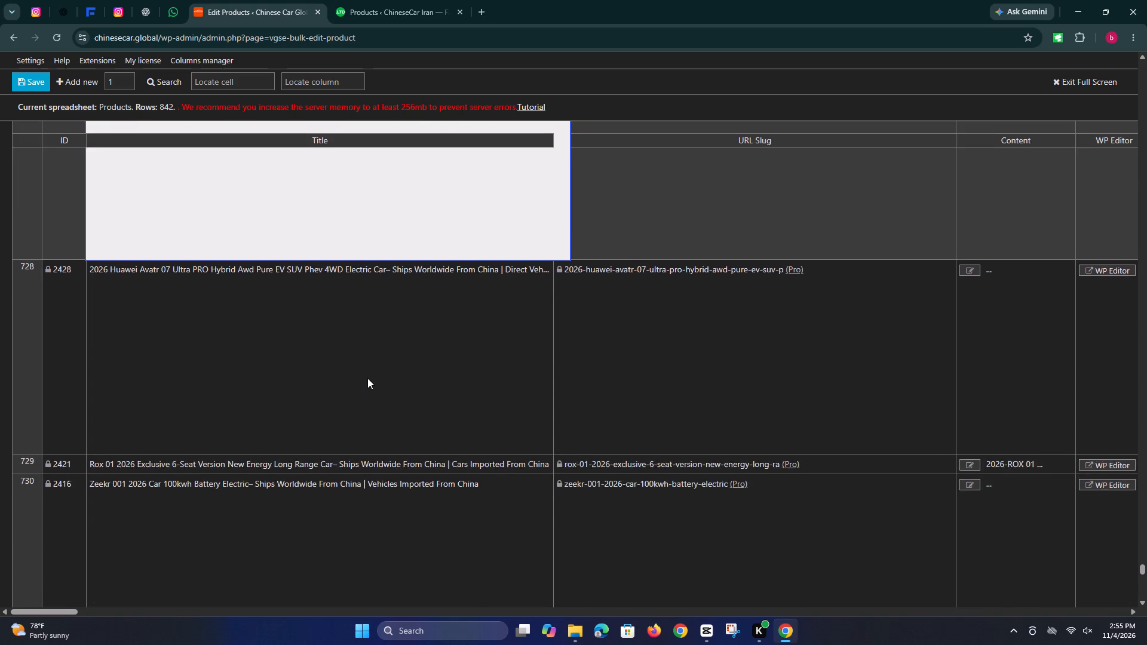
{"action": "scroll", "coordinate": [367, 378], "scroll_direction": "up", "scroll_amount": 1}
{"action": "scroll", "coordinate": [367, 378], "scroll_direction": "down", "scroll_amount": 1}
{"action": "triple_click", "coordinate": [335, 371]}
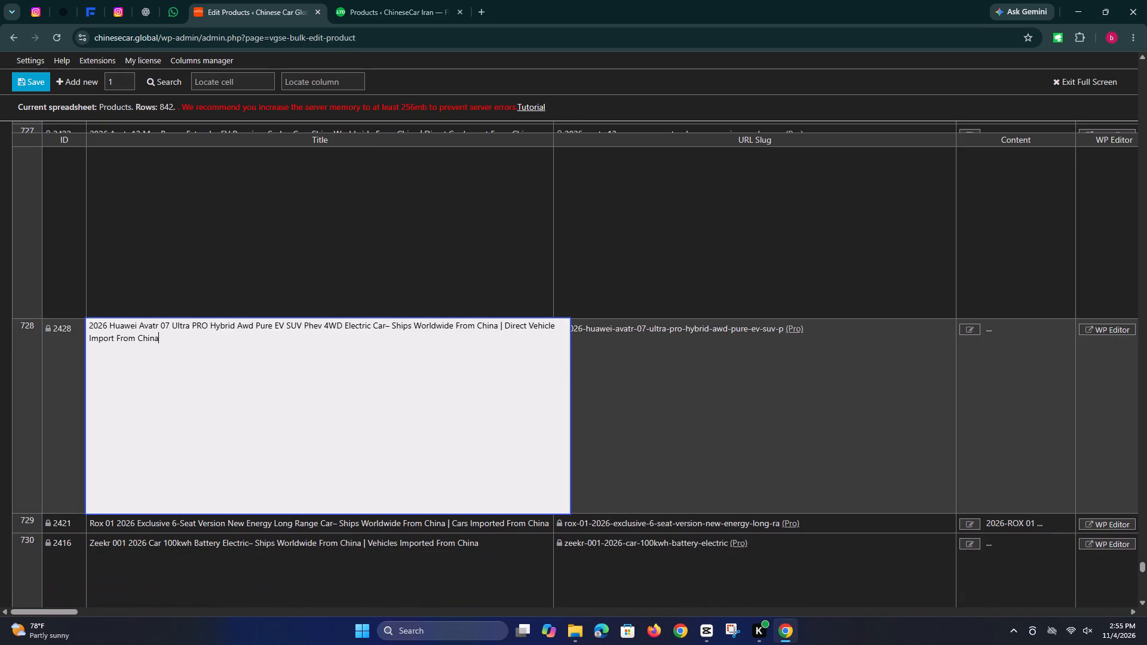
{"action": "right_click", "coordinate": [179, 345]}
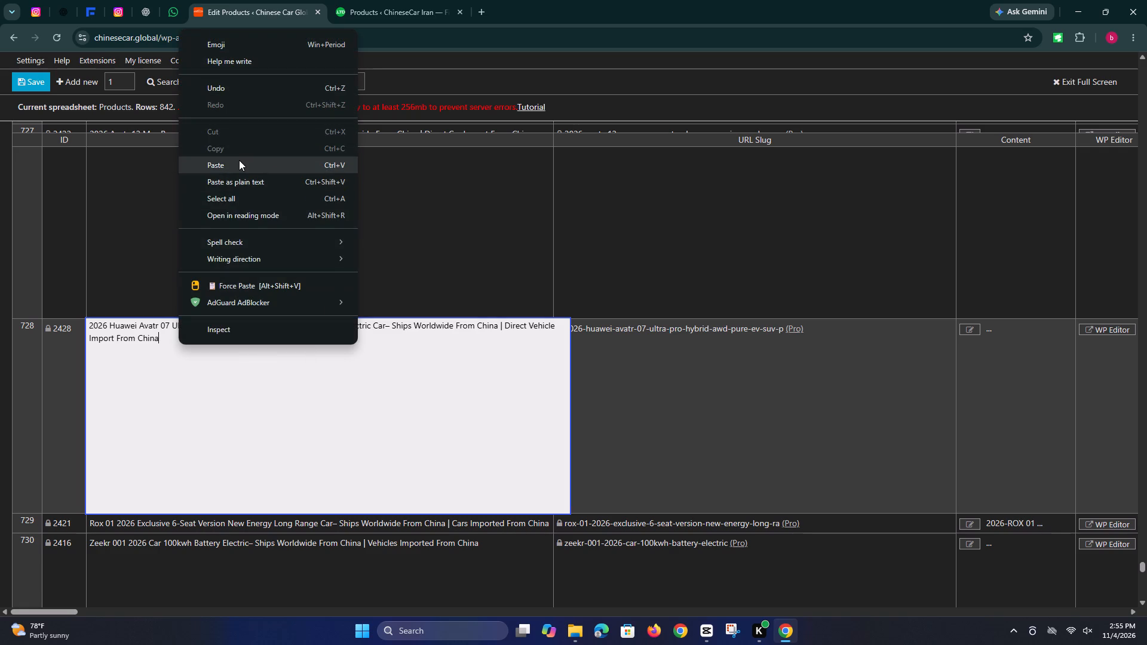
{"action": "left_click", "coordinate": [239, 160]}
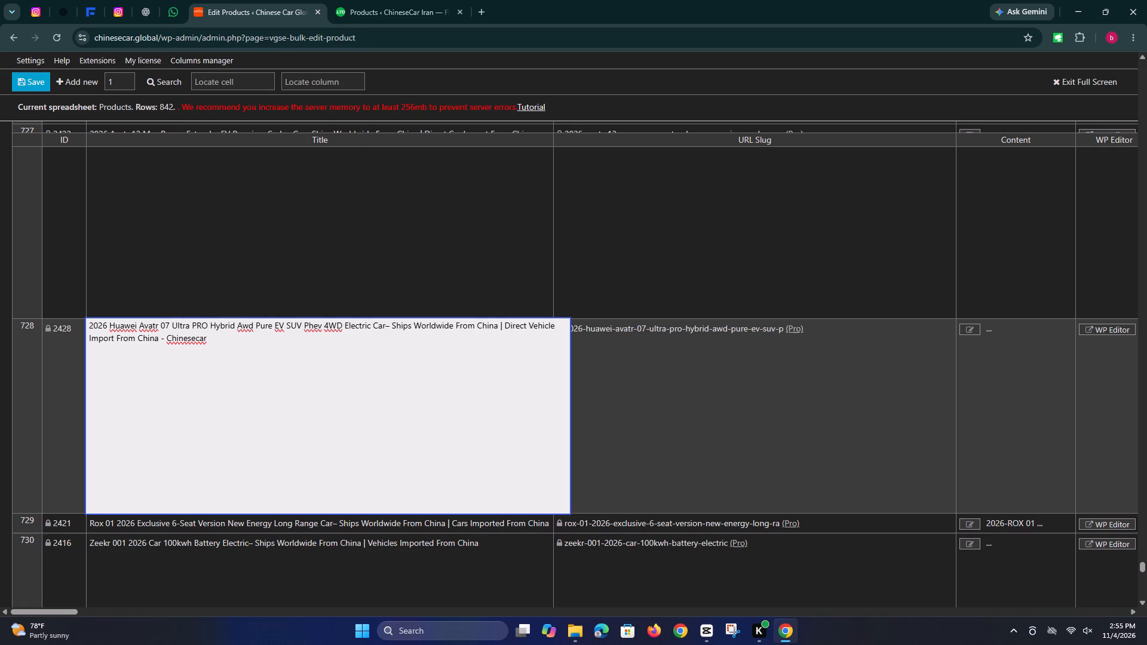
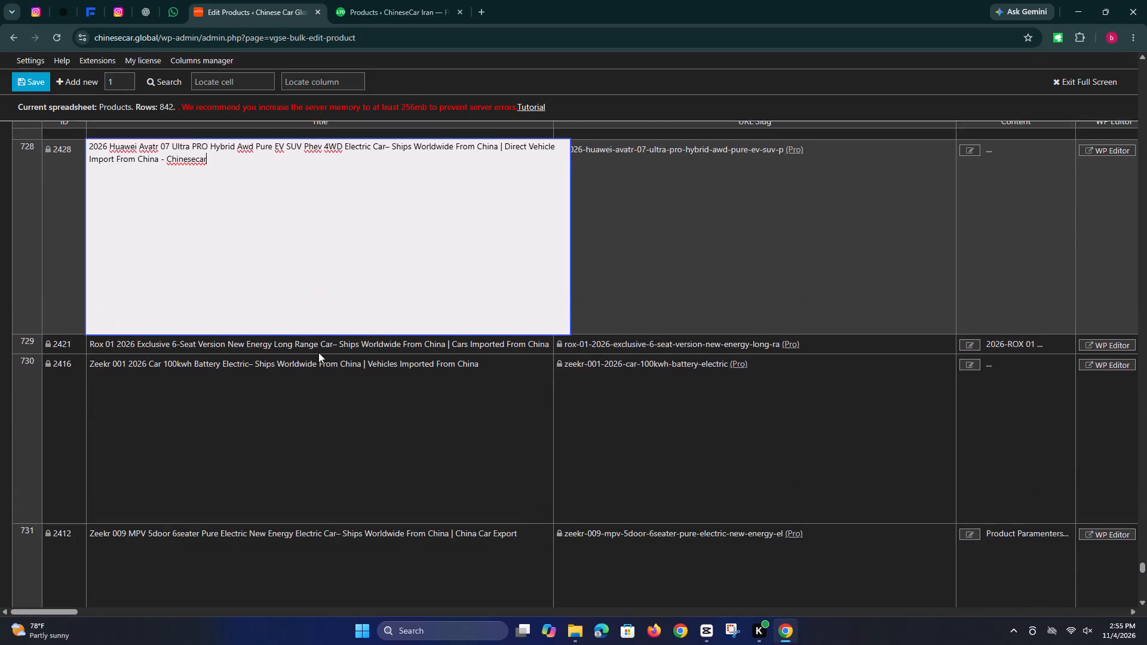
Append " - Chinesecar" to the titles of Rox 01 2026 Exclusive 6-Seat and Zeekr 001 2026 Car 100kwh in rows 729 and 730.
{"action": "scroll", "coordinate": [318, 352], "scroll_direction": "down", "scroll_amount": 2}
{"action": "triple_click", "coordinate": [458, 225]}
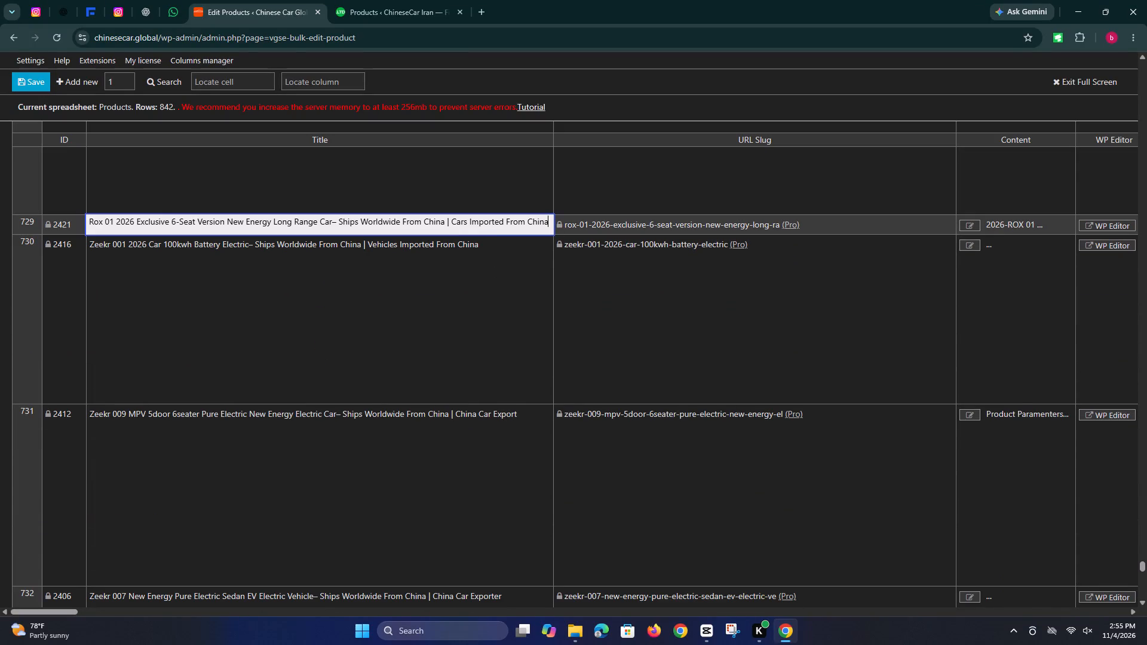
{"action": "right_click", "coordinate": [550, 223]}
{"action": "left_click", "coordinate": [600, 362]}
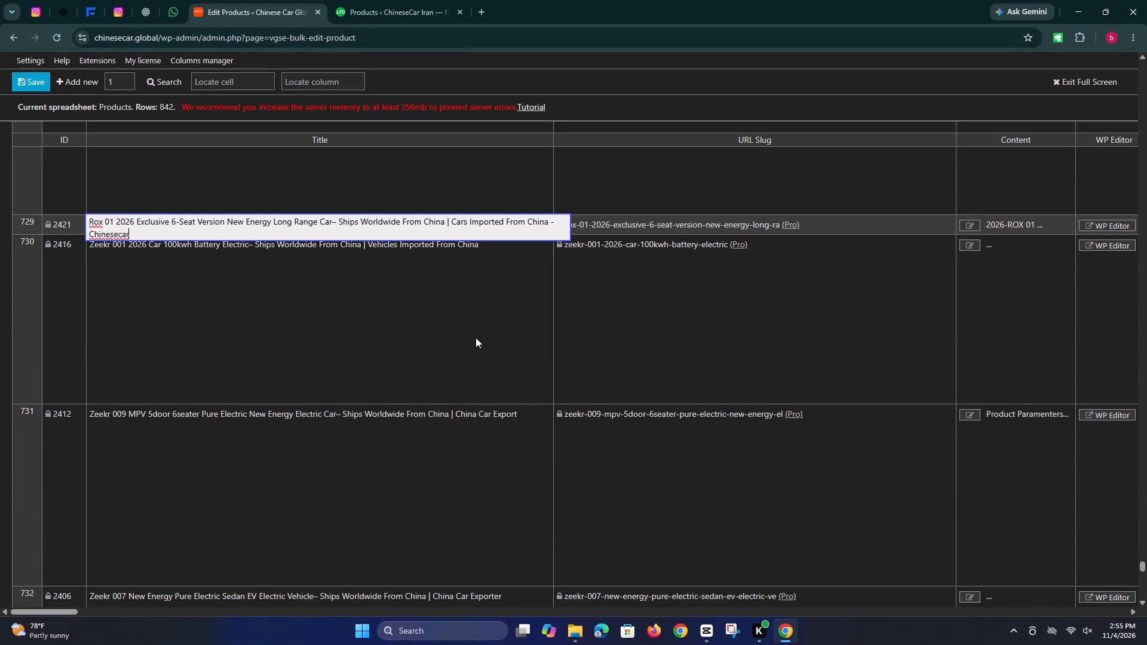
{"action": "double_click", "coordinate": [439, 325]}
{"action": "right_click", "coordinate": [482, 250]}
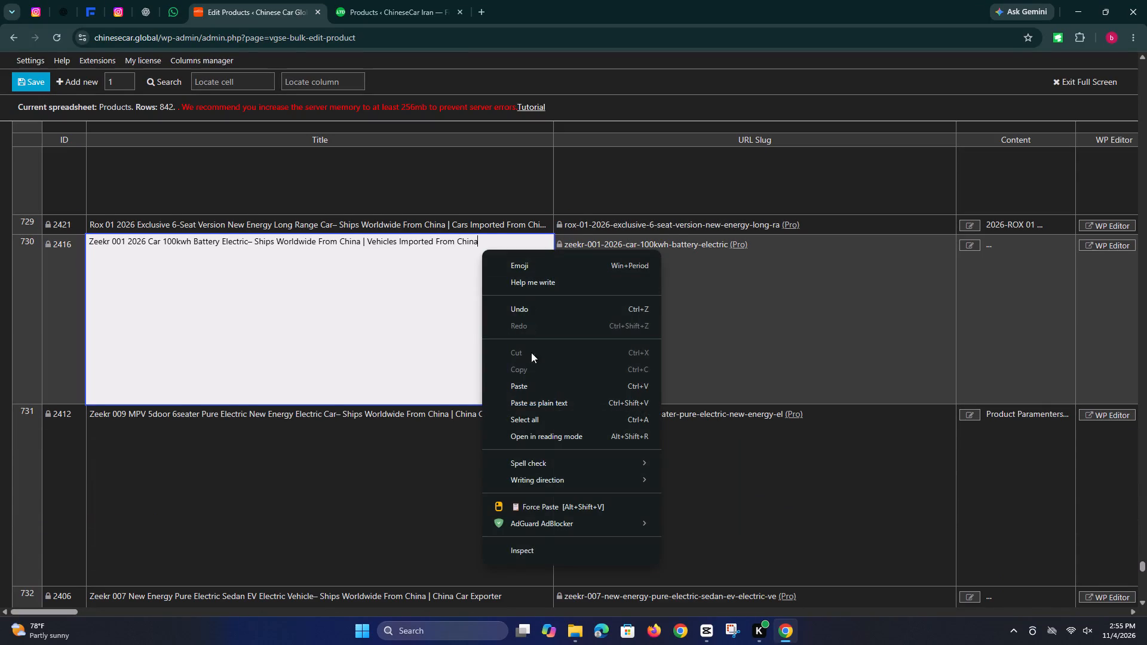
{"action": "left_click", "coordinate": [540, 386]}
Append " - Chinesecar" to the titles of Zeekr 009 MPV and Zeekr 007 New Energy Sedan in rows 731 and 732.
{"action": "scroll", "coordinate": [409, 328], "scroll_direction": "down", "scroll_amount": 4}
{"action": "triple_click", "coordinate": [387, 277]}
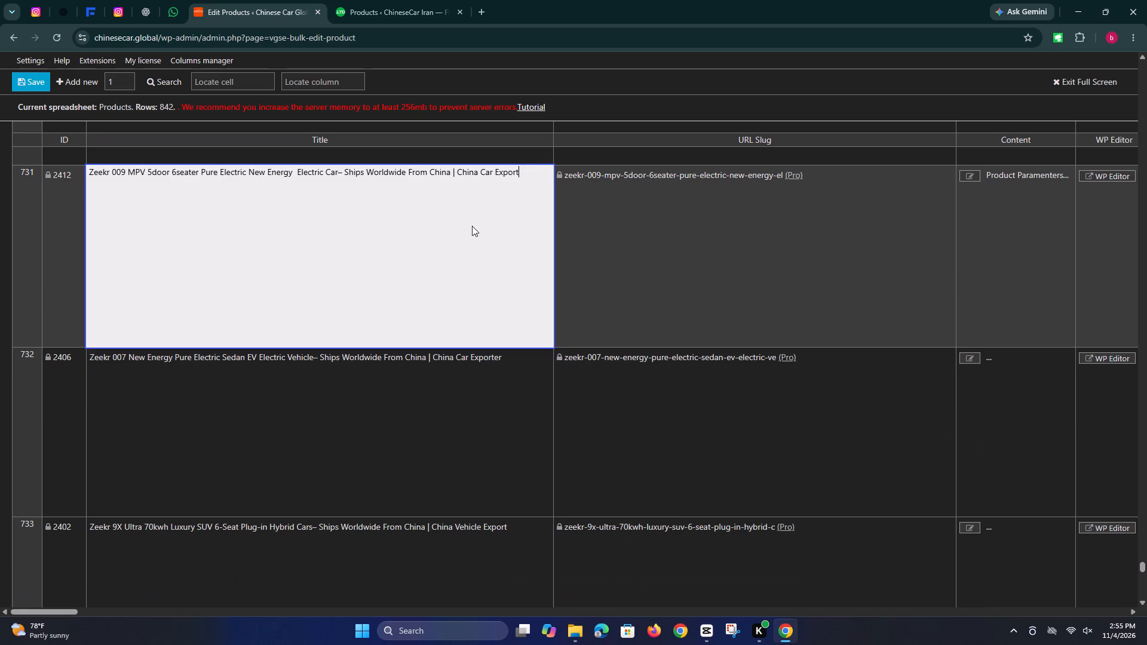
{"action": "right_click", "coordinate": [526, 168]}
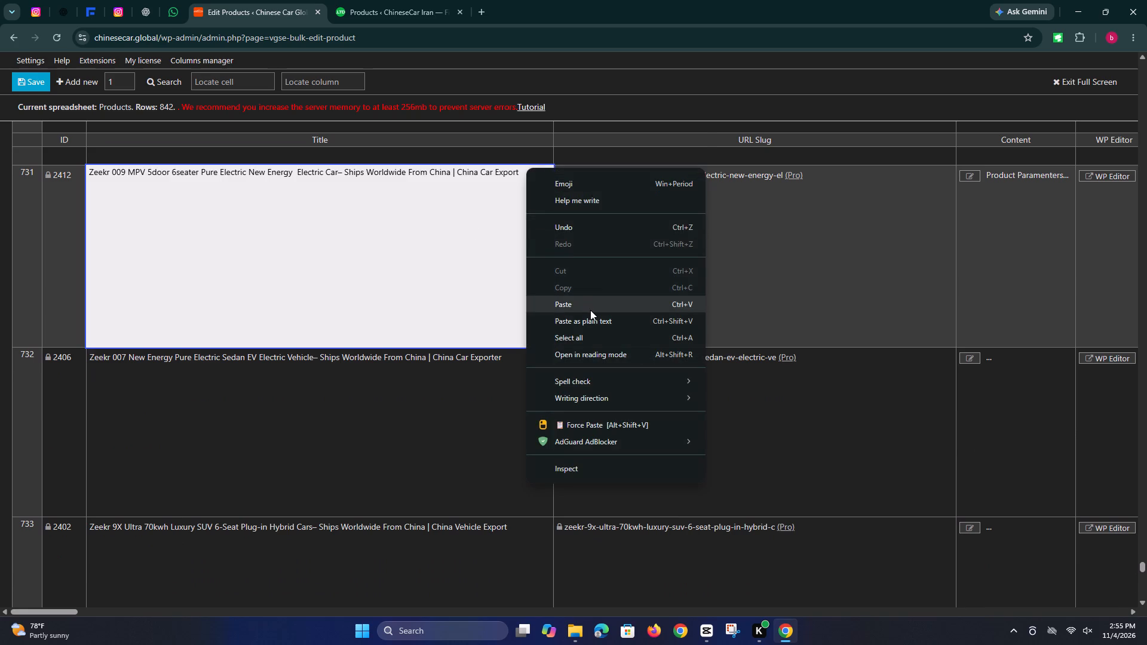
{"action": "left_click", "coordinate": [590, 310]}
{"action": "scroll", "coordinate": [422, 272], "scroll_direction": "down", "scroll_amount": 3}
{"action": "triple_click", "coordinate": [424, 262]}
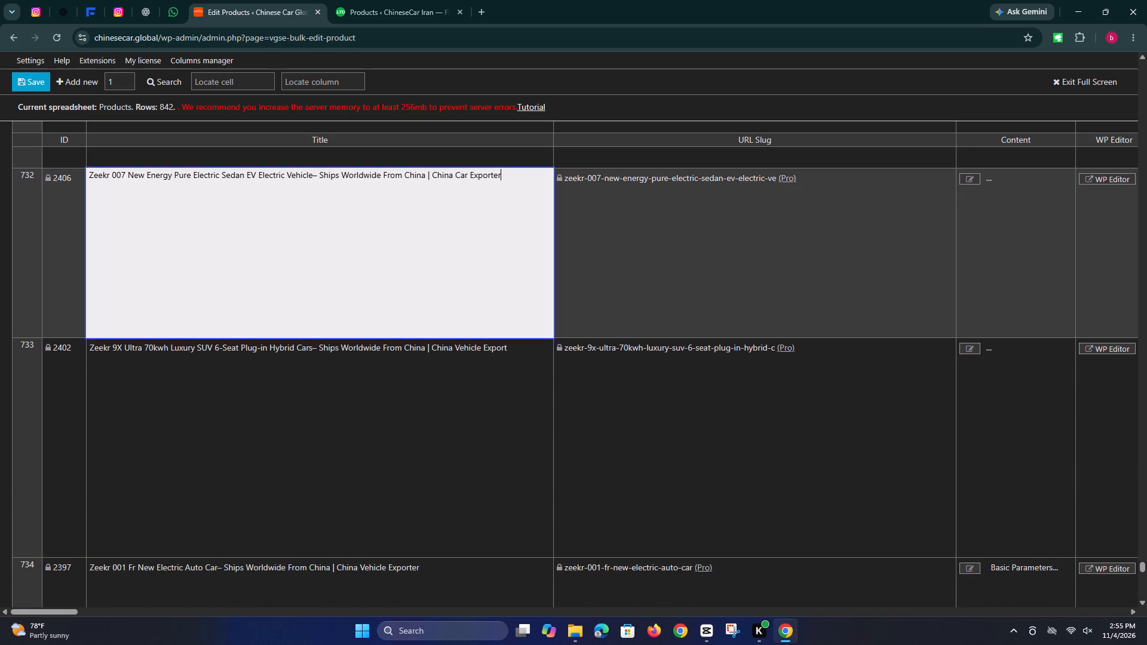
{"action": "right_click", "coordinate": [507, 180]}
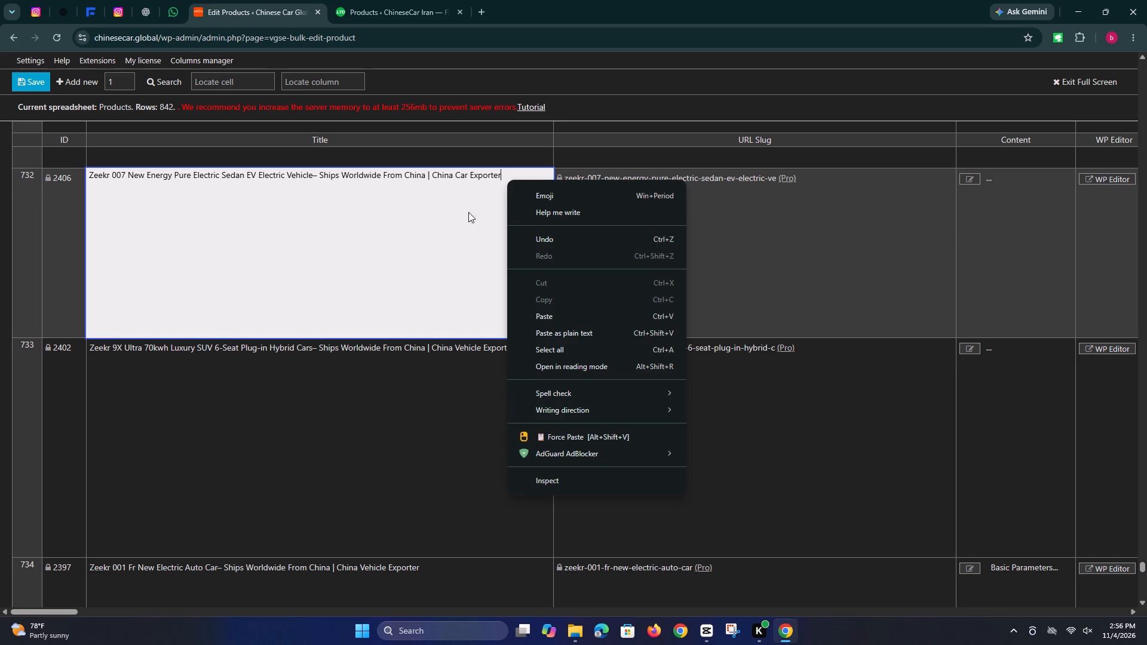
{"action": "left_click", "coordinate": [550, 318]}
Append " - Chinesecar" to the titles of Zeekr 9X Ultra 70kwh and Zeekr 001 Fr in rows 733 and 734.
{"action": "scroll", "coordinate": [438, 378], "scroll_direction": "down", "scroll_amount": 2}
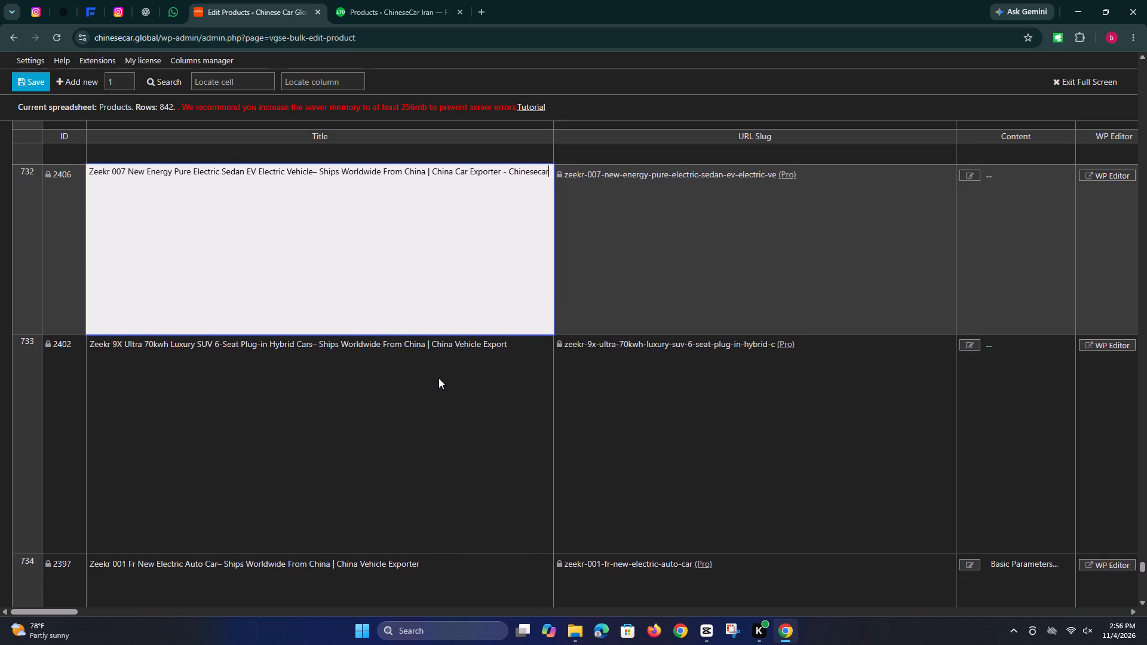
{"action": "triple_click", "coordinate": [431, 283]}
{"action": "right_click", "coordinate": [511, 223]}
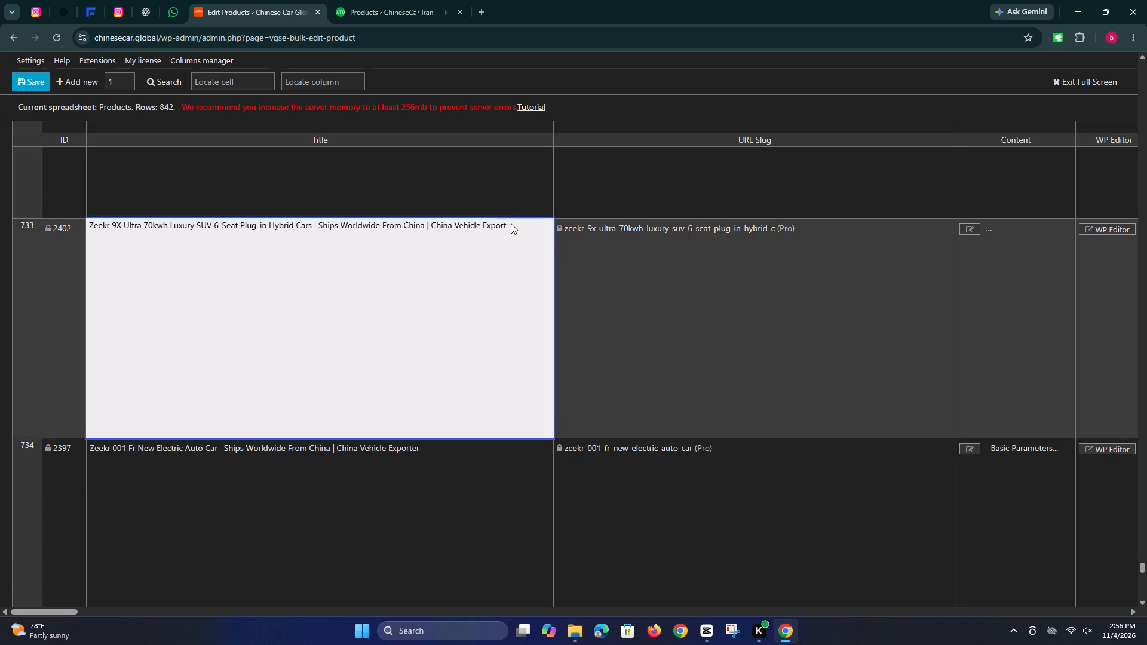
{"action": "left_click", "coordinate": [555, 360]}
{"action": "scroll", "coordinate": [392, 325], "scroll_direction": "down", "scroll_amount": 3}
{"action": "triple_click", "coordinate": [387, 323]}
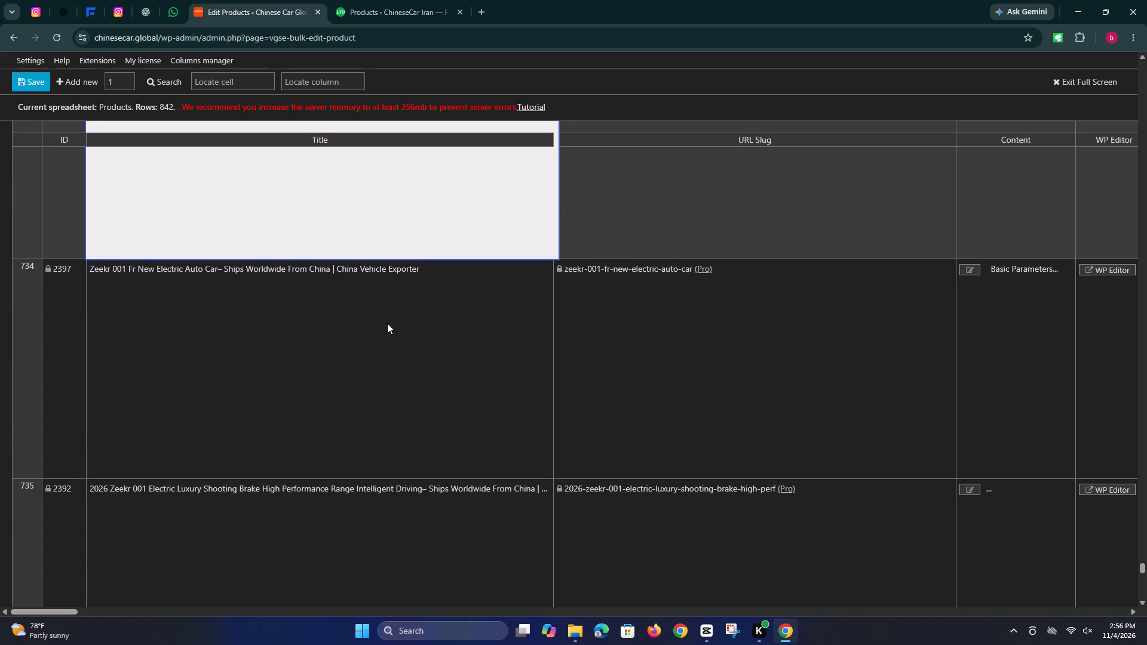
{"action": "right_click", "coordinate": [430, 263]}
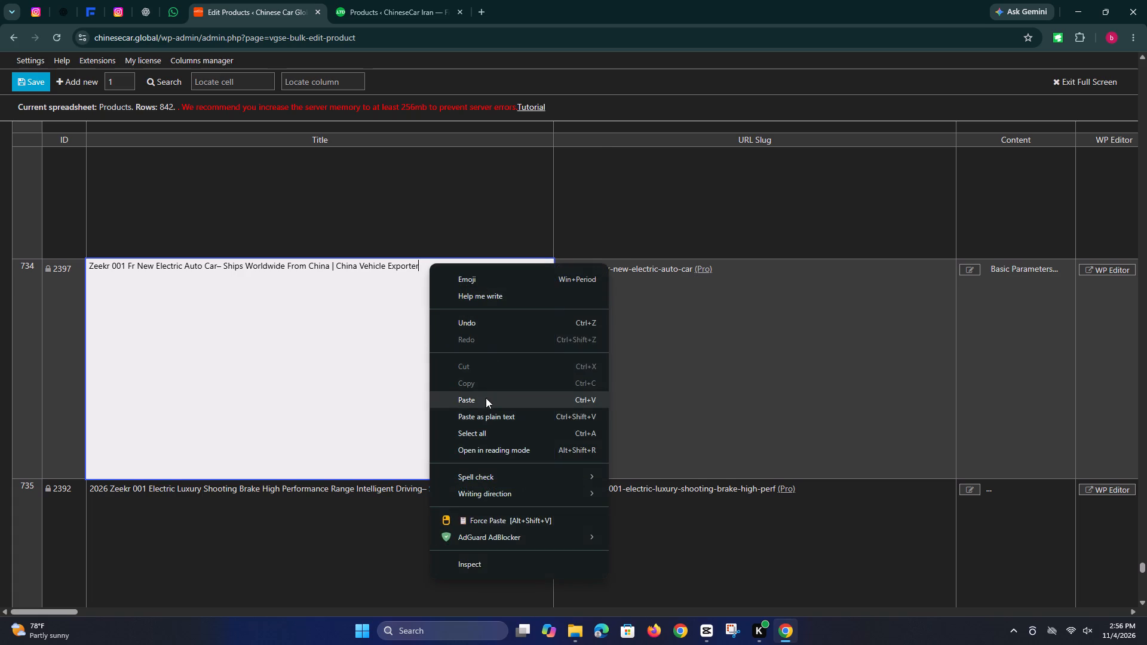
{"action": "left_click", "coordinate": [486, 398]}
Append " - Chinesecar" to the titles of 2026 Zeekr 001 Shooting Brake and Zeekr 7X Electric Car in rows 735 and 736.
{"action": "scroll", "coordinate": [398, 339], "scroll_direction": "down", "scroll_amount": 2}
{"action": "scroll", "coordinate": [356, 371], "scroll_direction": "down", "scroll_amount": 2}
{"action": "triple_click", "coordinate": [289, 322]}
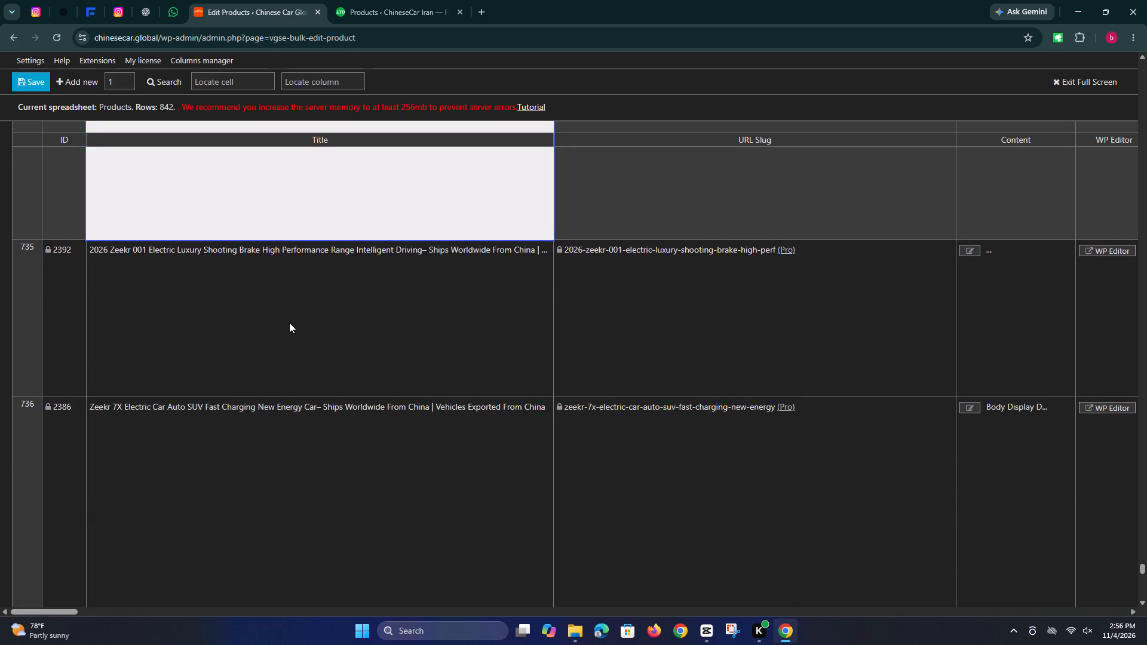
{"action": "right_click", "coordinate": [180, 259]}
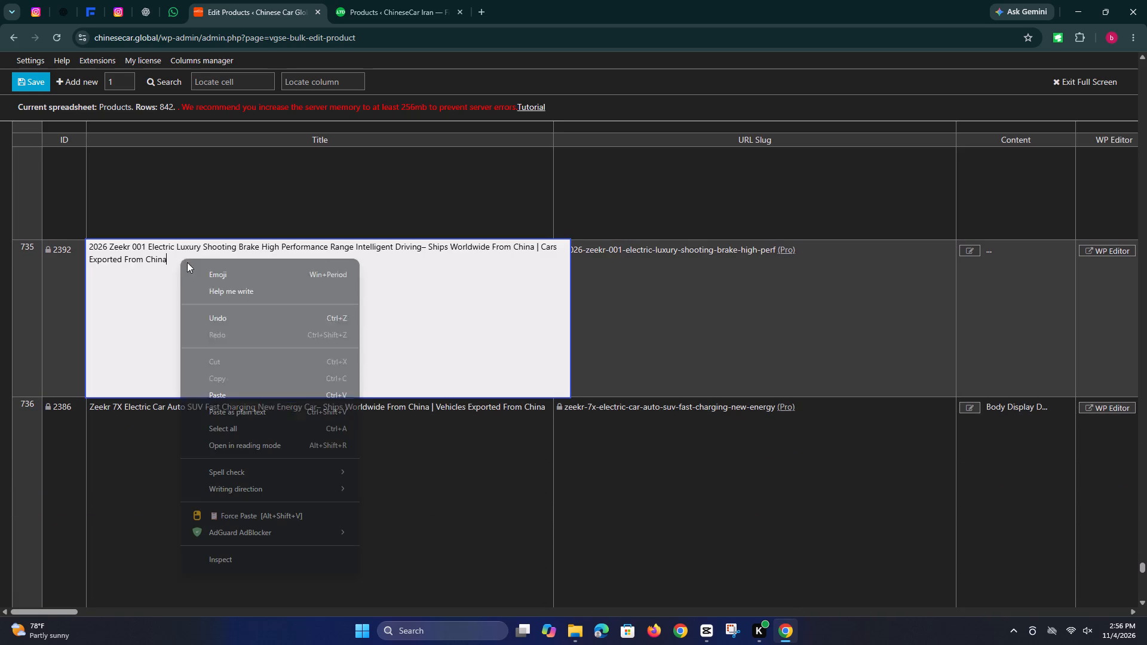
{"action": "left_click", "coordinate": [232, 392]}
{"action": "scroll", "coordinate": [375, 339], "scroll_direction": "down", "scroll_amount": 3}
{"action": "triple_click", "coordinate": [299, 324]}
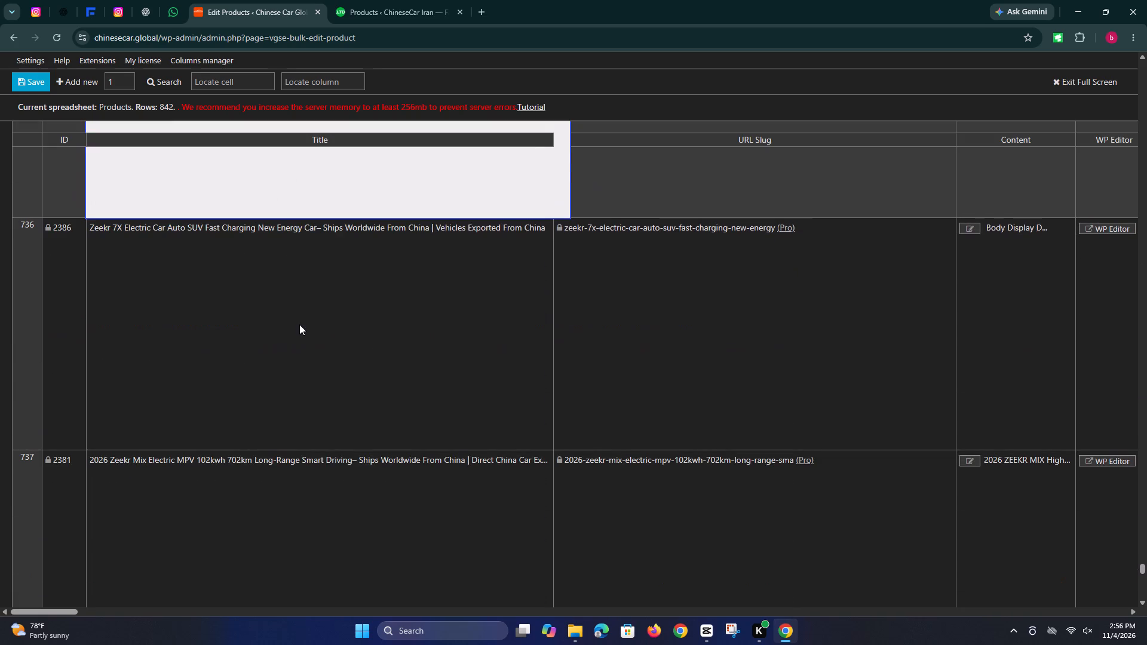
{"action": "left_click", "coordinate": [299, 324]}
{"action": "left_click", "coordinate": [547, 226]}
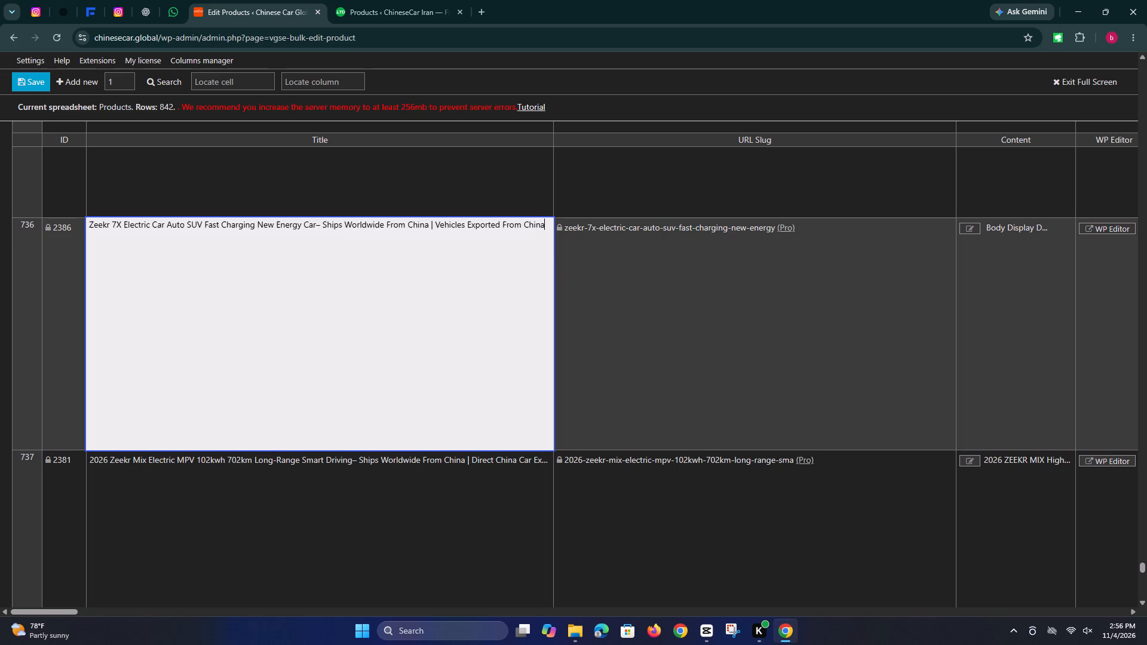
{"action": "right_click", "coordinate": [547, 226]}
{"action": "left_click", "coordinate": [593, 364]}
Append " - Chinesecar" to the titles of 2026 Zeekr Mix Electric MPV and 2026 Midsize Luxury Aito M5 EV in rows 737 and 738.
{"action": "scroll", "coordinate": [422, 349], "scroll_direction": "down", "scroll_amount": 4}
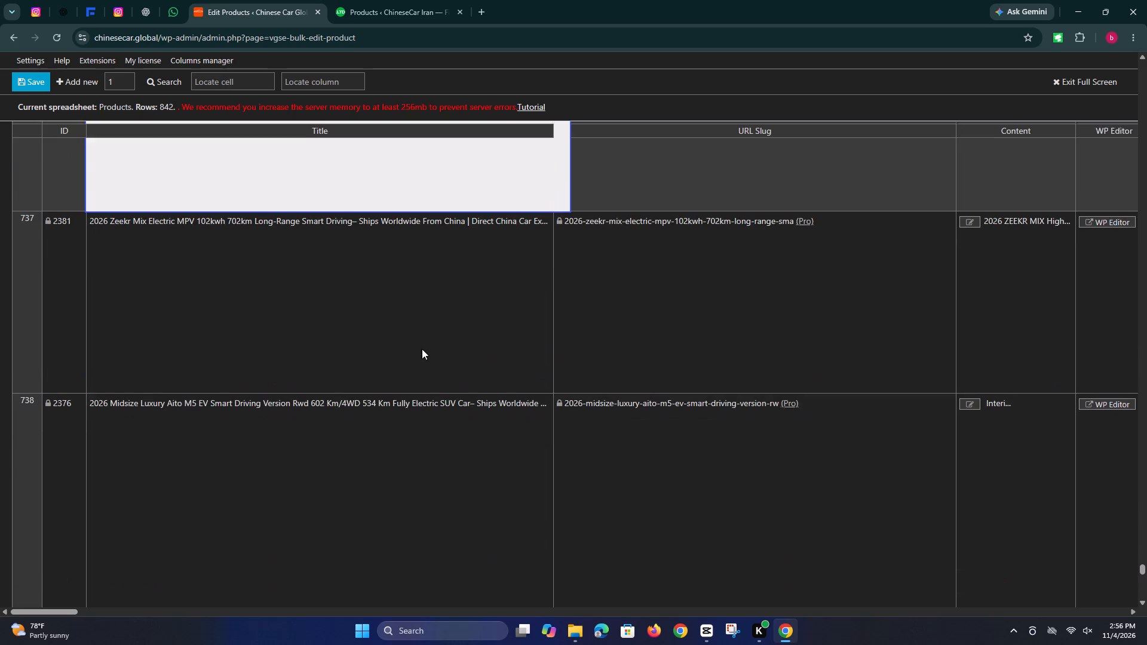
{"action": "triple_click", "coordinate": [348, 322]}
{"action": "left_click", "coordinate": [348, 322]}
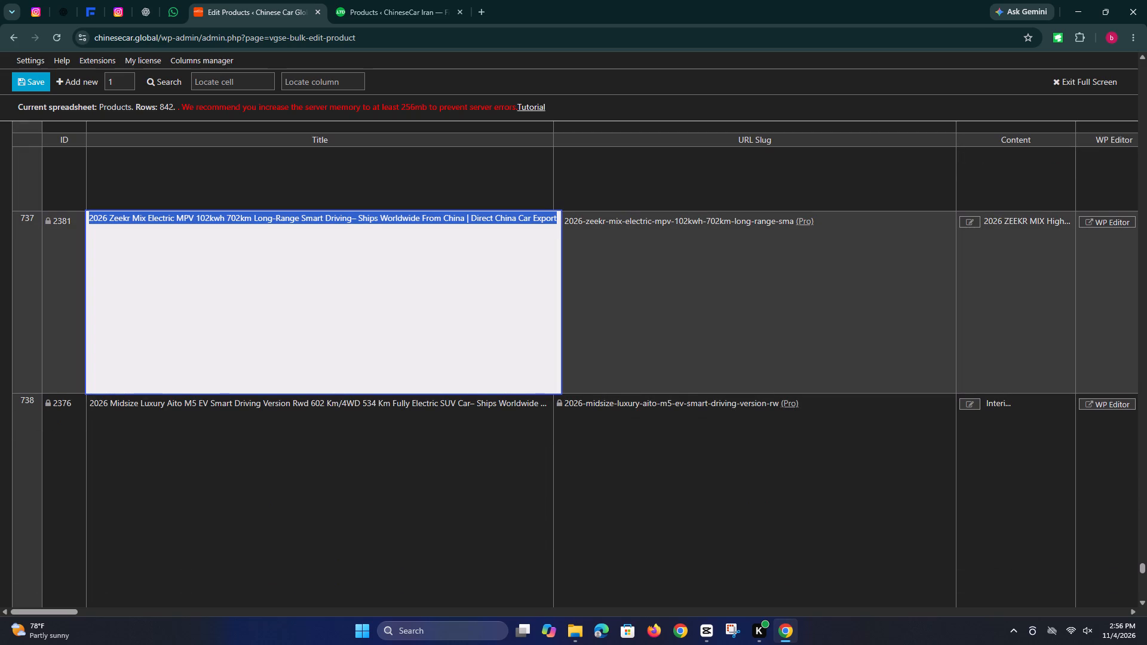
{"action": "left_click", "coordinate": [558, 220]}
{"action": "right_click", "coordinate": [558, 220]}
{"action": "left_click", "coordinate": [599, 357]}
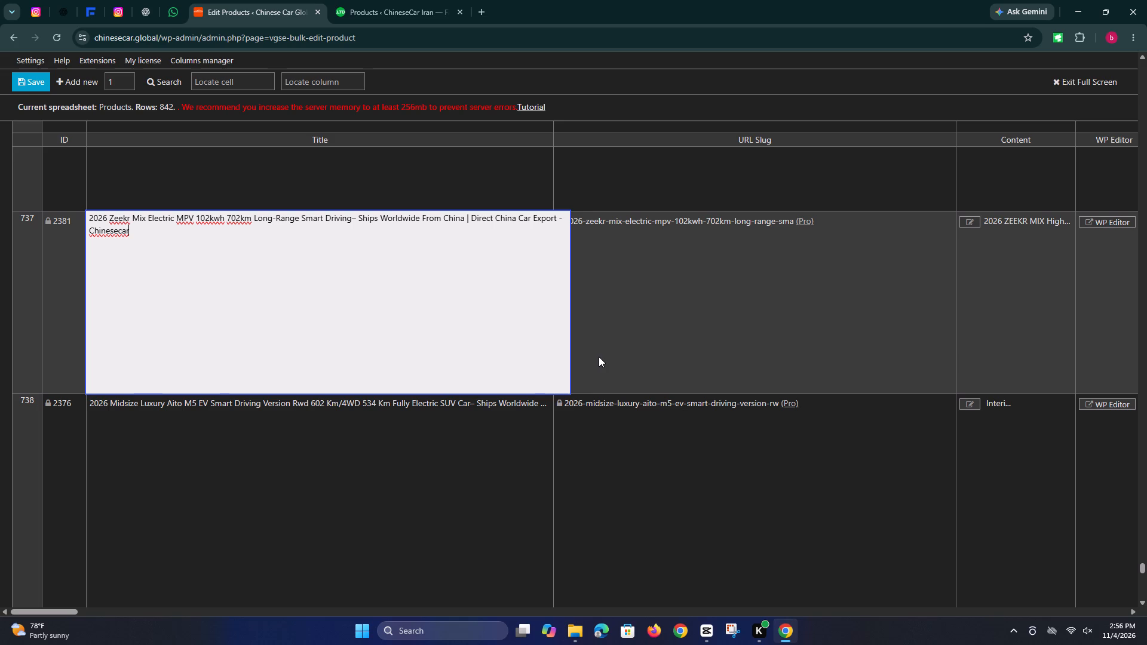
{"action": "scroll", "coordinate": [351, 309], "scroll_direction": "down", "scroll_amount": 3}
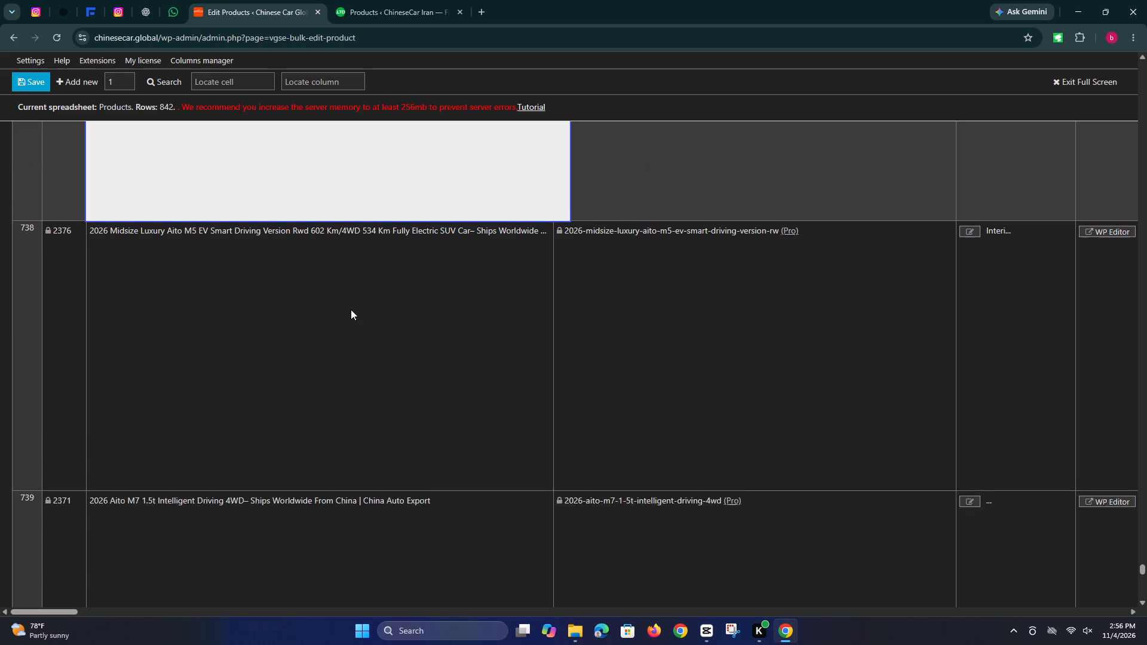
{"action": "scroll", "coordinate": [351, 309], "scroll_direction": "down", "scroll_amount": 1}
{"action": "triple_click", "coordinate": [319, 293]}
{"action": "left_click", "coordinate": [319, 292]}
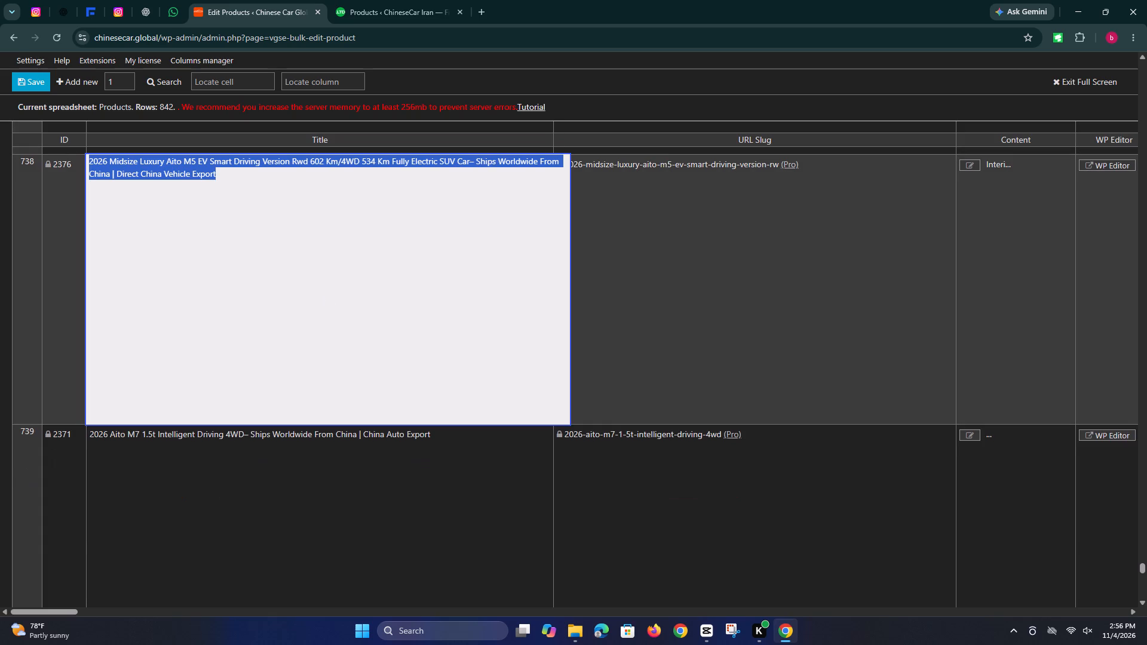
{"action": "left_click", "coordinate": [220, 176]}
{"action": "right_click", "coordinate": [220, 176]}
{"action": "left_click", "coordinate": [295, 317]}
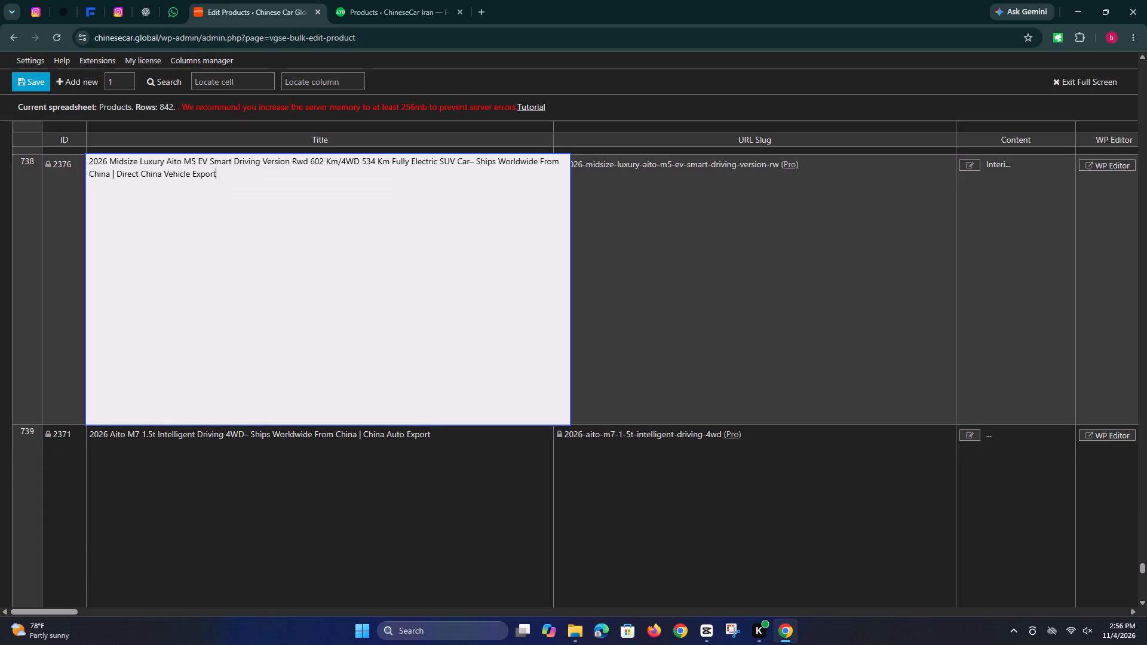
Append " - Chinesecar" to the titles of 2026 Aito M7 1.5t and Aito M9 2026 Chinese Reev in rows 739 and 740.
{"action": "scroll", "coordinate": [344, 285], "scroll_direction": "down", "scroll_amount": 4}
{"action": "triple_click", "coordinate": [308, 282]}
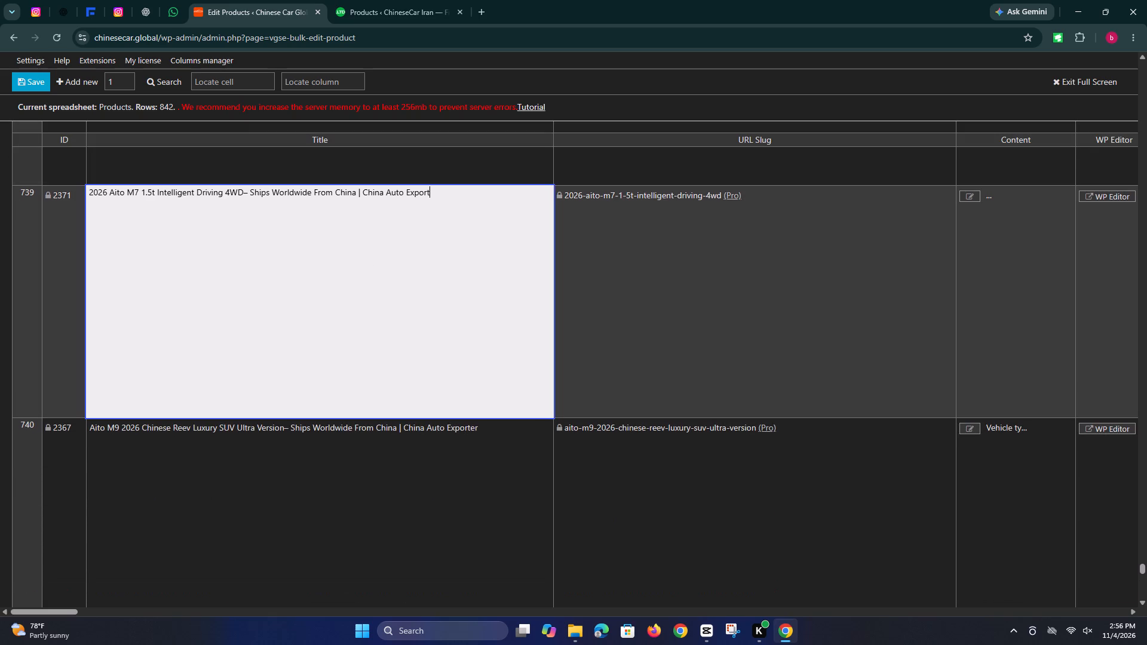
{"action": "right_click", "coordinate": [438, 196]}
{"action": "left_click", "coordinate": [479, 334]}
{"action": "scroll", "coordinate": [399, 297], "scroll_direction": "down", "scroll_amount": 2}
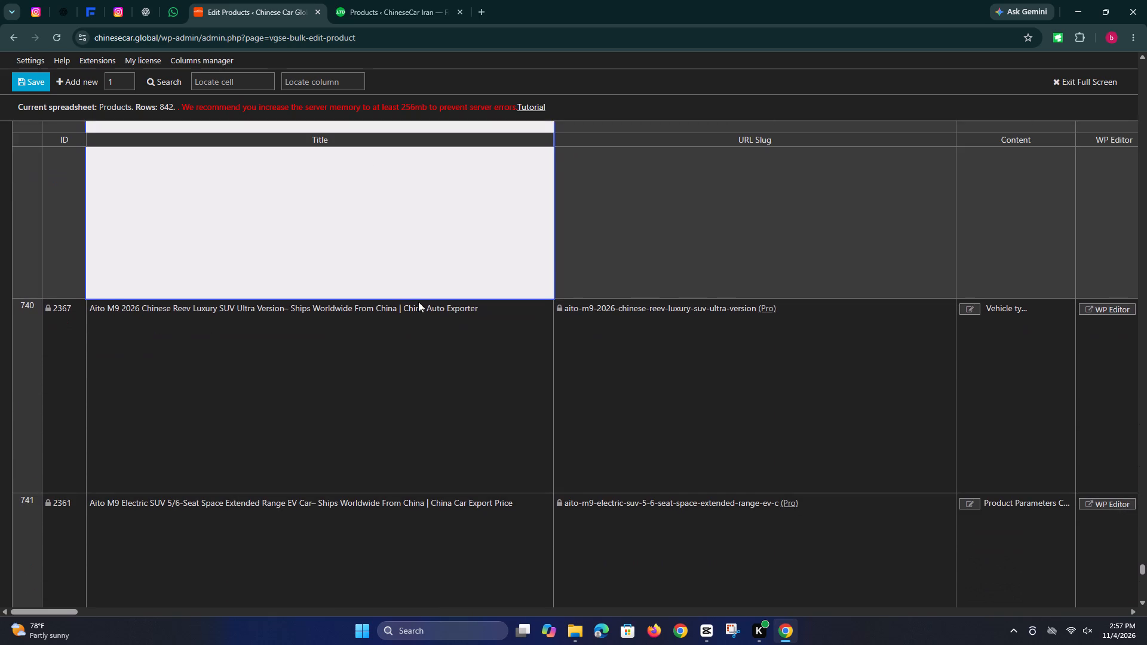
{"action": "triple_click", "coordinate": [392, 341]}
{"action": "right_click", "coordinate": [489, 306]}
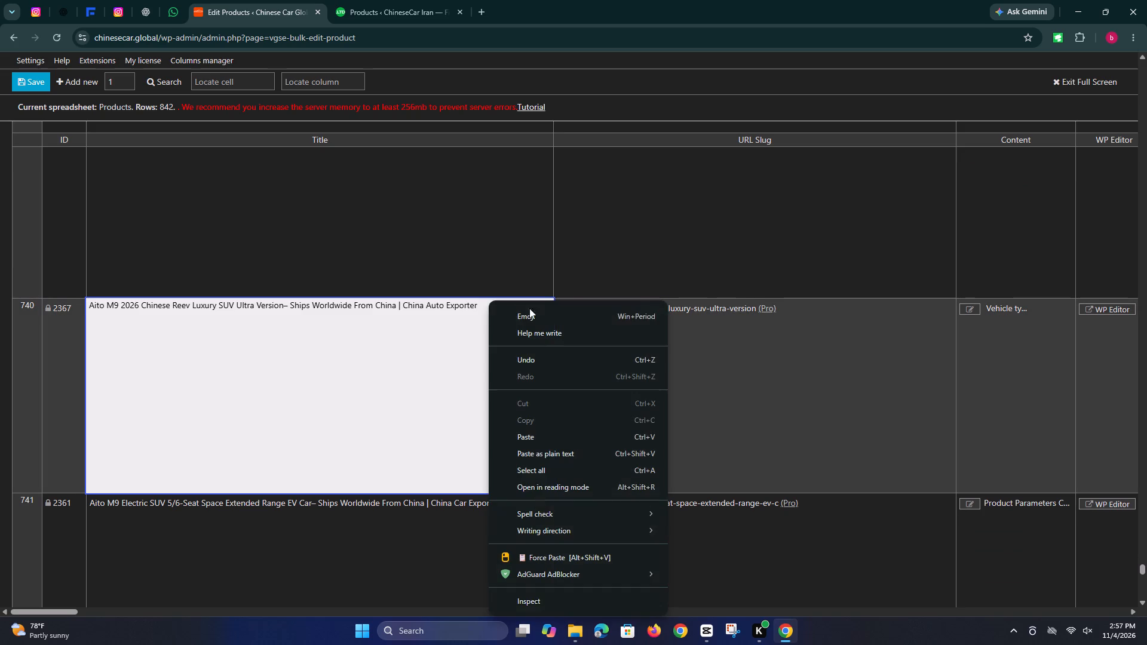
{"action": "left_click", "coordinate": [523, 441]}
Append " - Chinesecar" to the titles of Aito M9 Electric SUV and Aito M5 Range-Extended Hybrid SUV in rows 741 and 742.
{"action": "scroll", "coordinate": [392, 375], "scroll_direction": "down", "scroll_amount": 4}
{"action": "triple_click", "coordinate": [357, 358]}
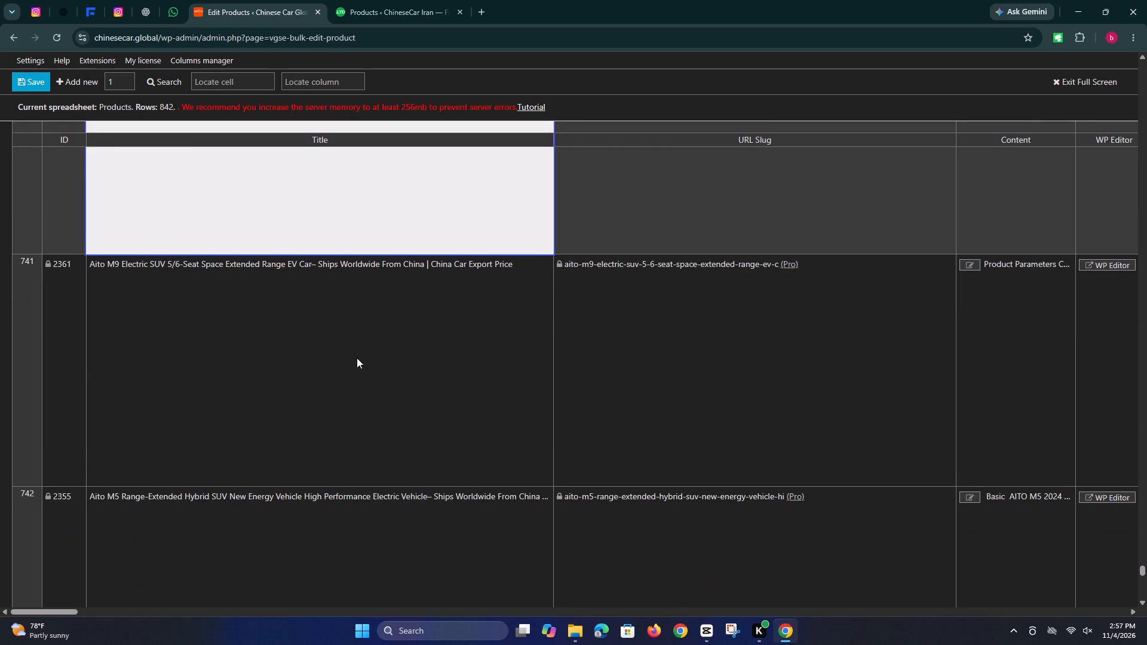
{"action": "right_click", "coordinate": [514, 265]}
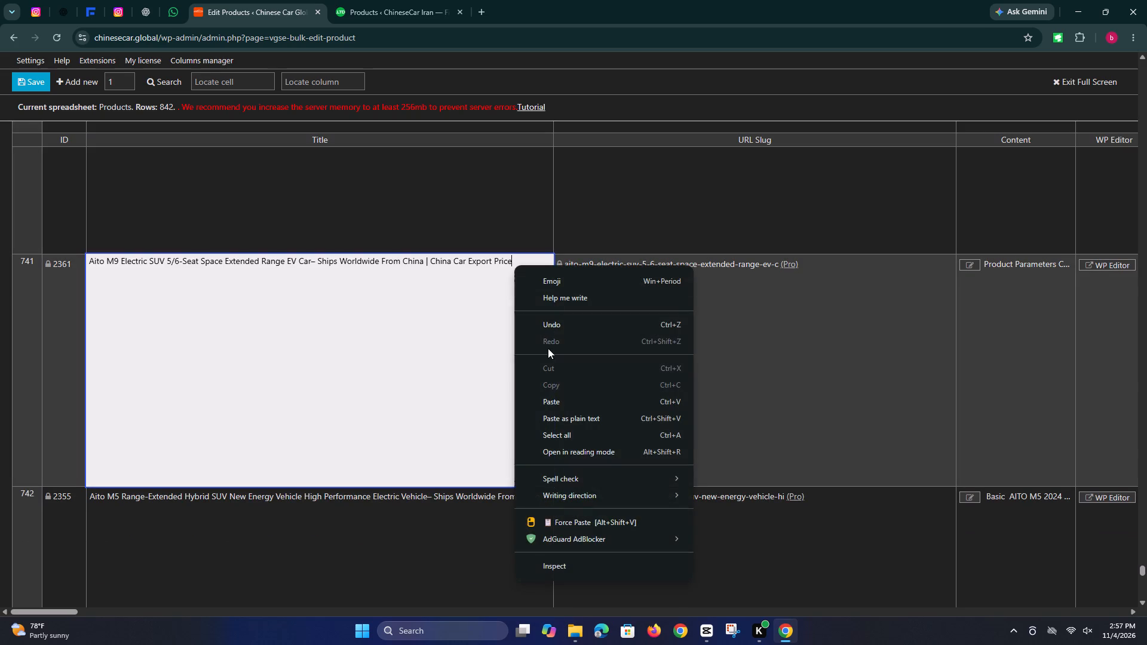
{"action": "left_click", "coordinate": [556, 398]}
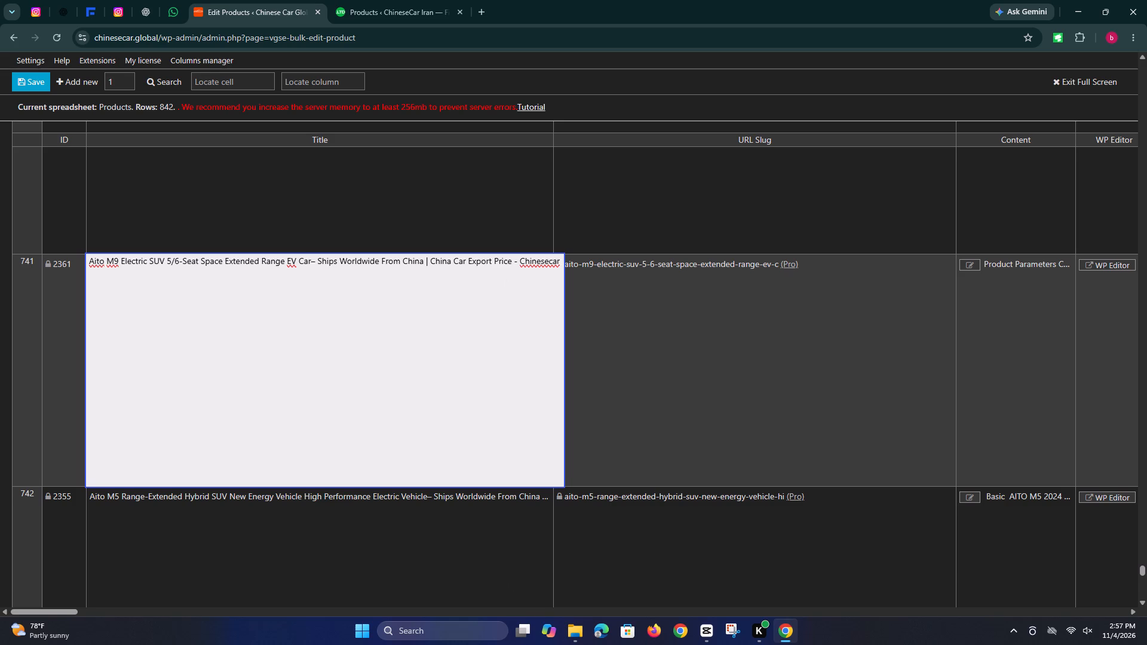
{"action": "scroll", "coordinate": [407, 389], "scroll_direction": "down", "scroll_amount": 4}
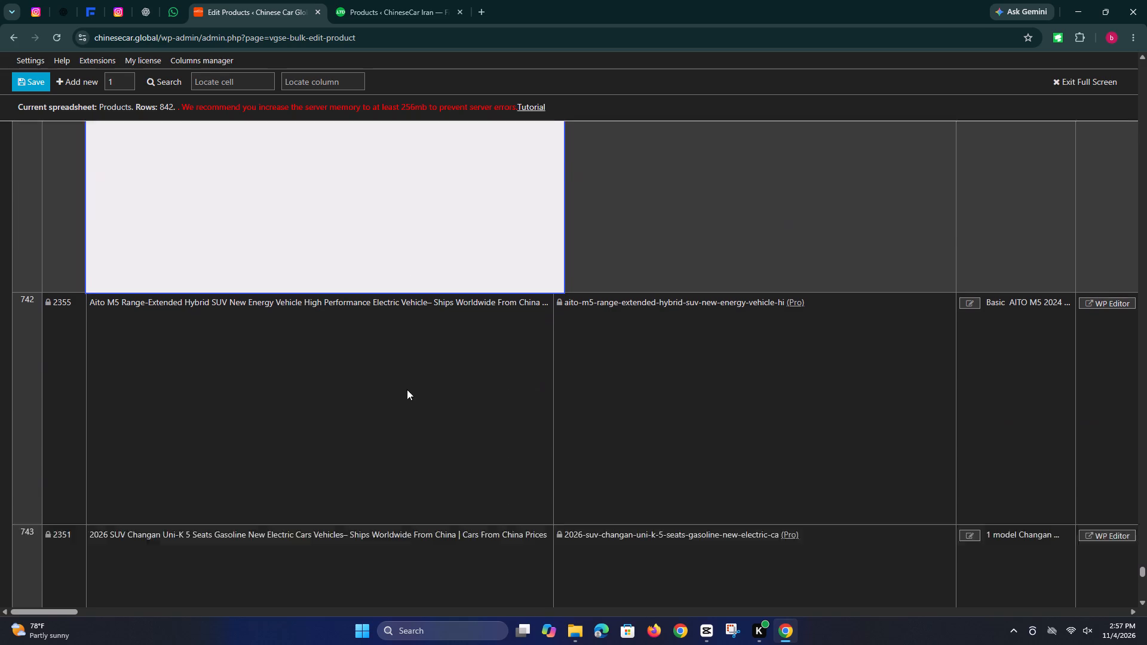
{"action": "triple_click", "coordinate": [298, 367]}
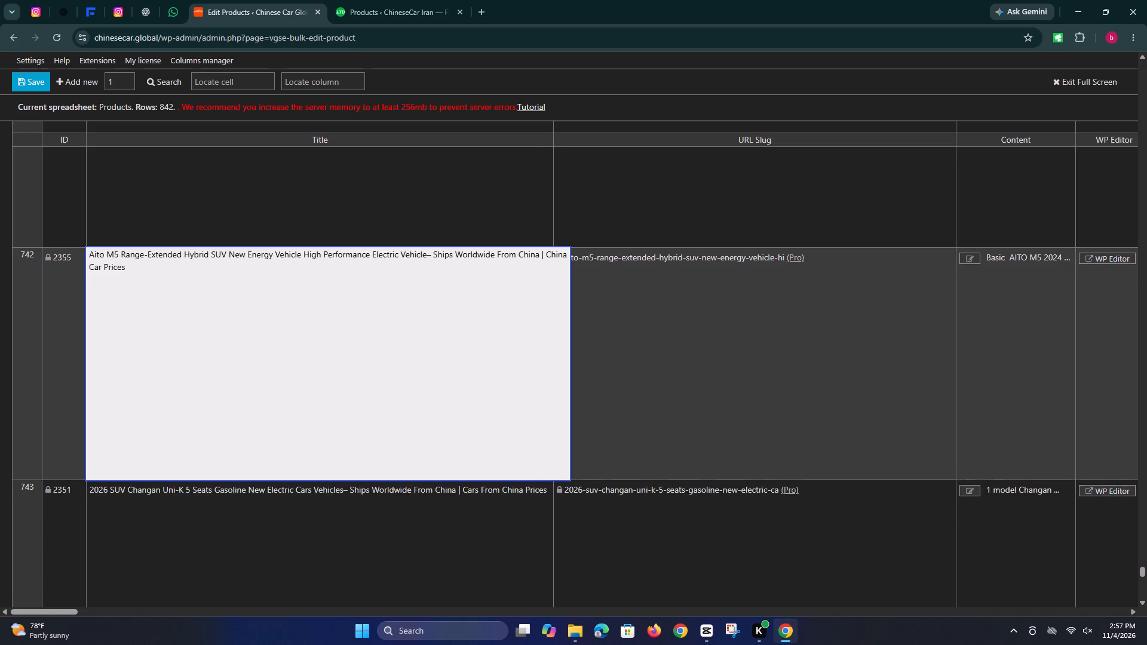
{"action": "right_click", "coordinate": [139, 269]}
{"action": "left_click", "coordinate": [201, 400]}
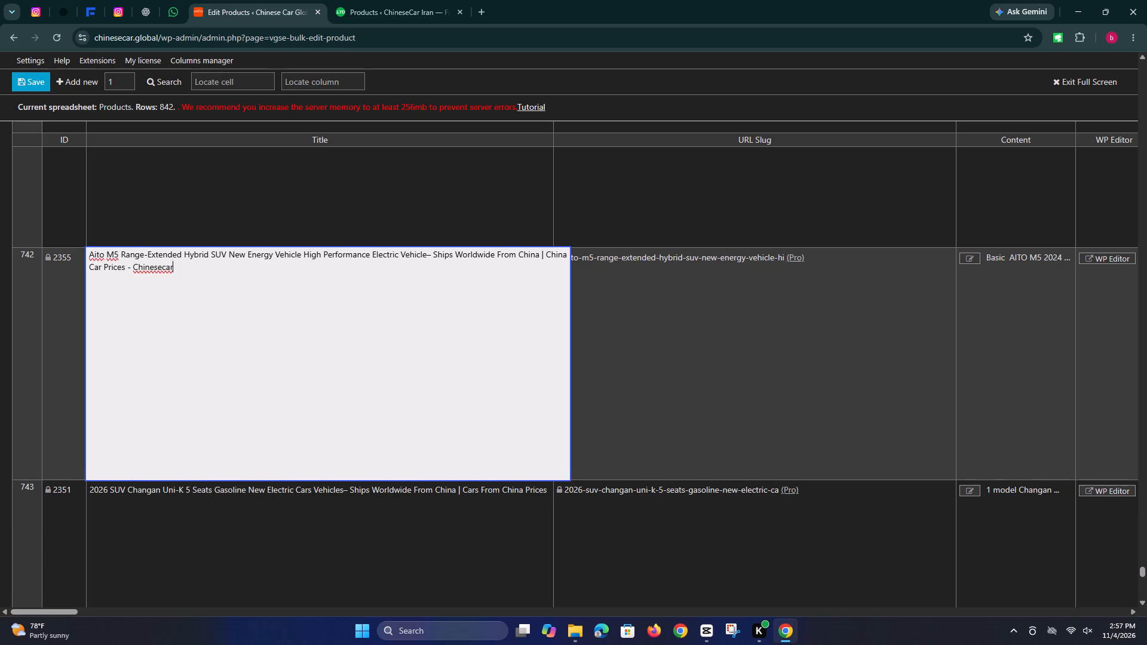
Append " - Chinesecar" to the title of 2026 SUV Changan Uni-K 5 Seats in row 743.
{"action": "scroll", "coordinate": [211, 386], "scroll_direction": "down", "scroll_amount": 3}
{"action": "triple_click", "coordinate": [260, 389]}
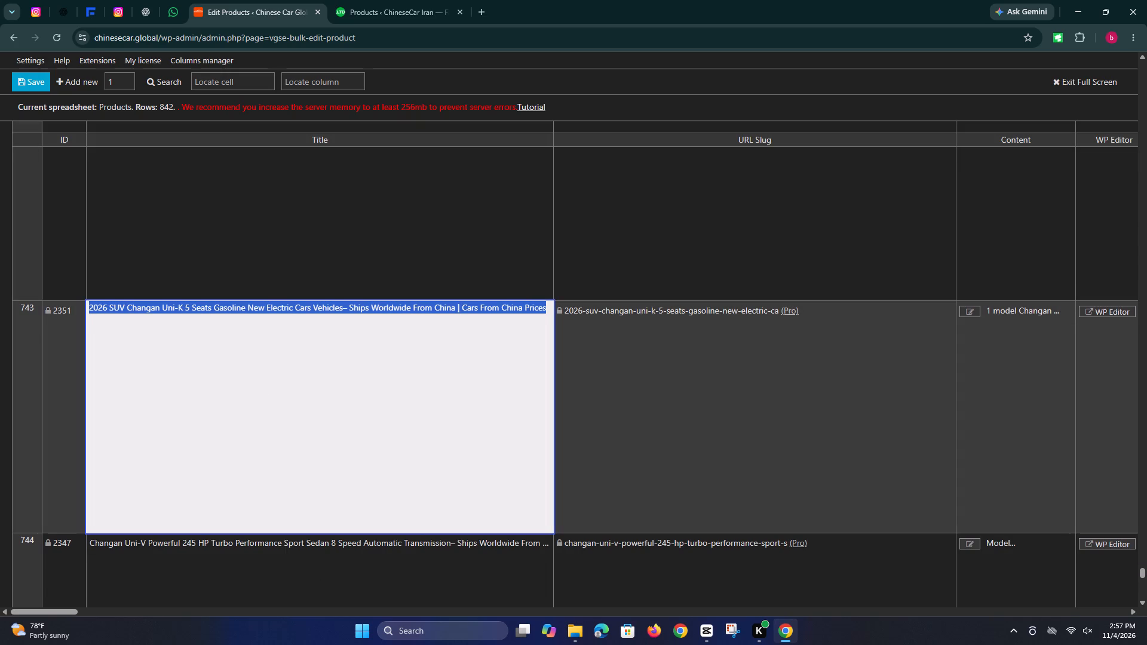
{"action": "left_click", "coordinate": [547, 308]}
{"action": "right_click", "coordinate": [547, 308]}
{"action": "left_click", "coordinate": [594, 441]}
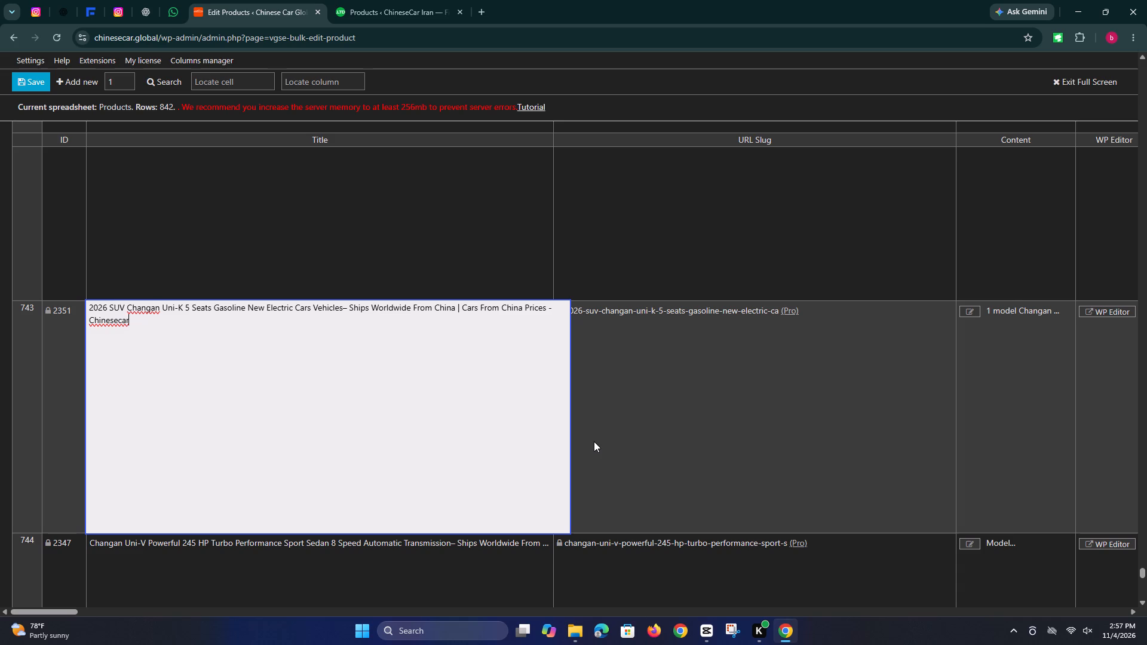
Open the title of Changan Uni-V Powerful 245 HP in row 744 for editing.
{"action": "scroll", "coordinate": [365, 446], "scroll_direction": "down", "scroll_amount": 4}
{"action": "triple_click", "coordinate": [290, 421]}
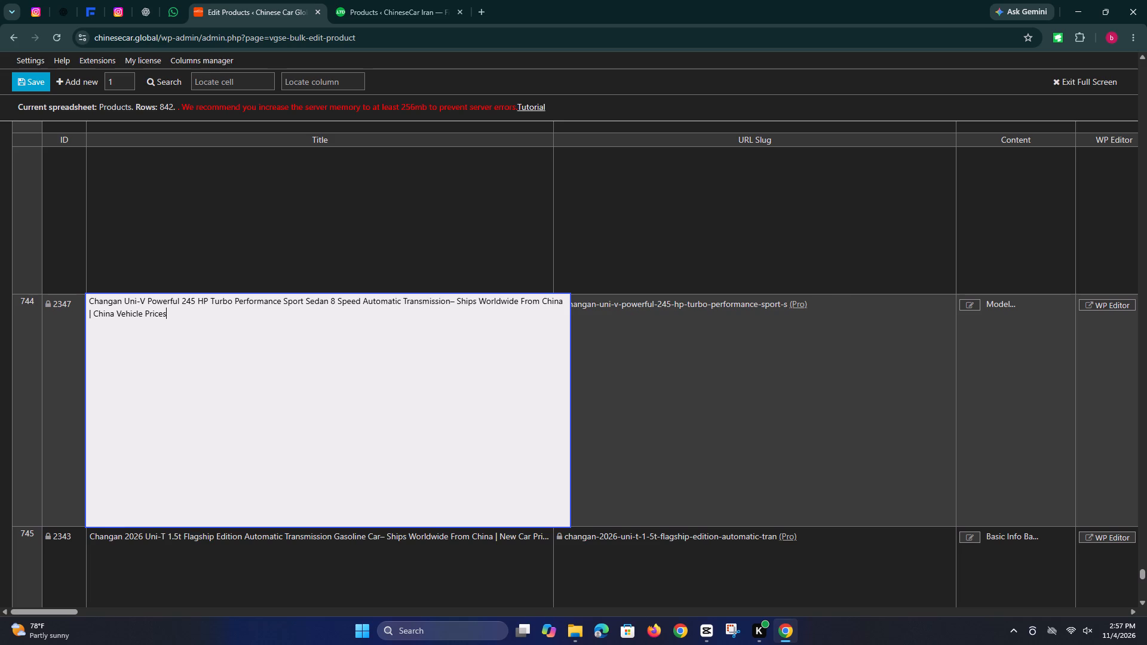
Append " - Chinesecar" to the title of Changan 2026 Uni-T 1.5t Flagship Edition in row 745.
{"action": "scroll", "coordinate": [204, 389], "scroll_direction": "down", "scroll_amount": 3}
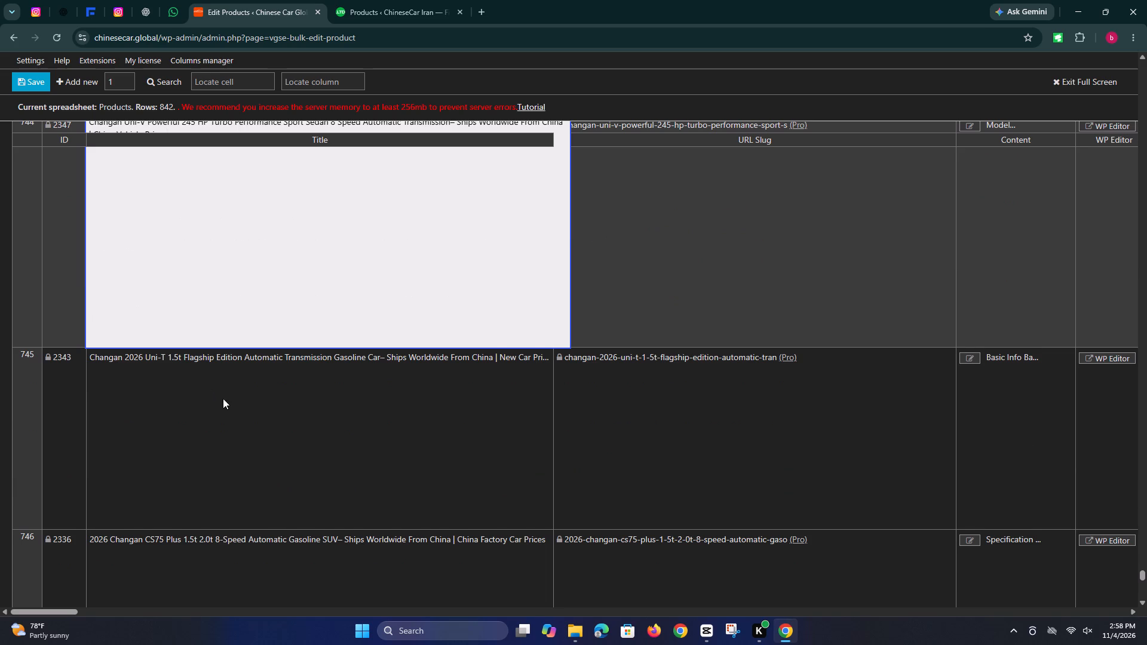
{"action": "scroll", "coordinate": [227, 406], "scroll_direction": "down", "scroll_amount": 2}
{"action": "scroll", "coordinate": [228, 407], "scroll_direction": "up", "scroll_amount": 2}
{"action": "triple_click", "coordinate": [281, 423]}
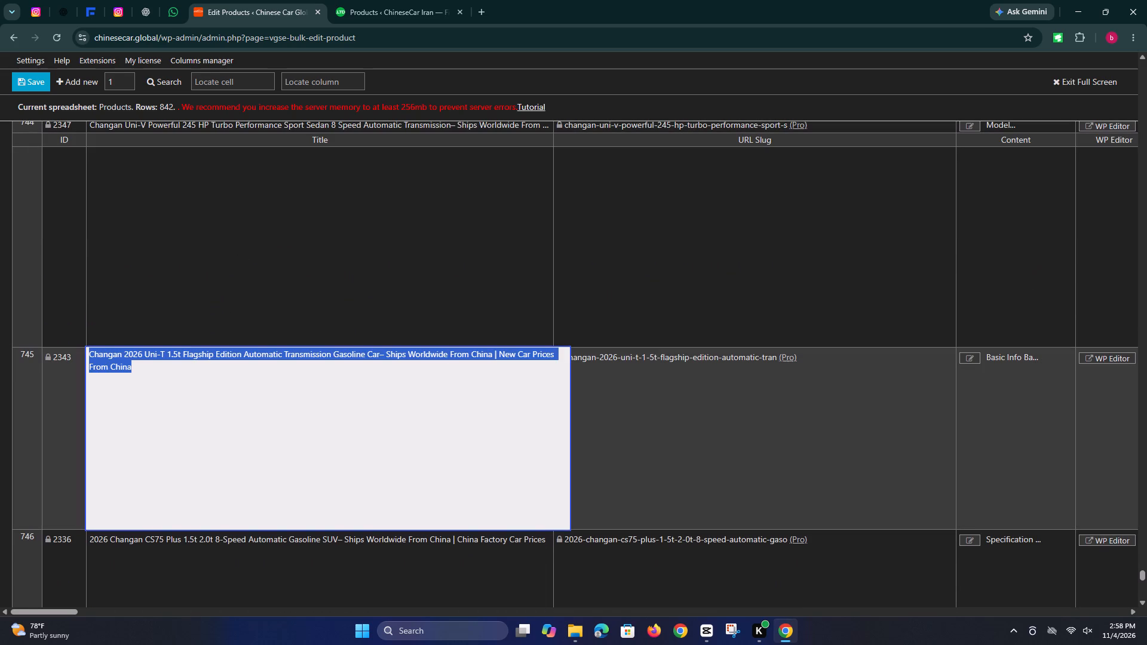
{"action": "left_click", "coordinate": [147, 373]}
{"action": "right_click", "coordinate": [140, 368]}
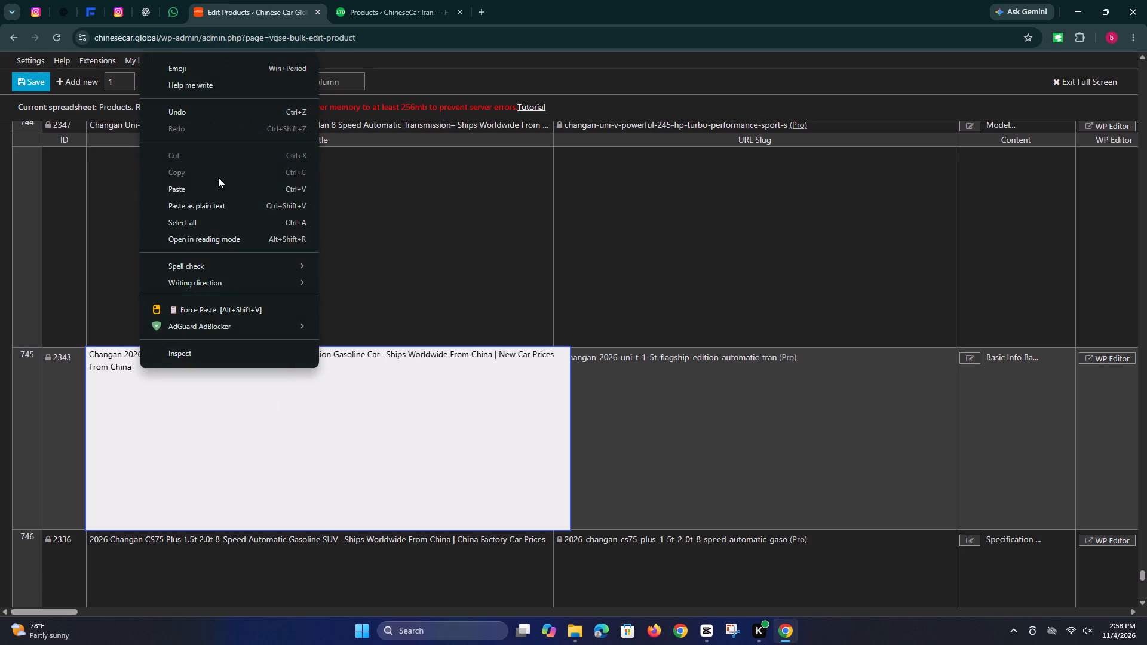
{"action": "left_click", "coordinate": [206, 189]}
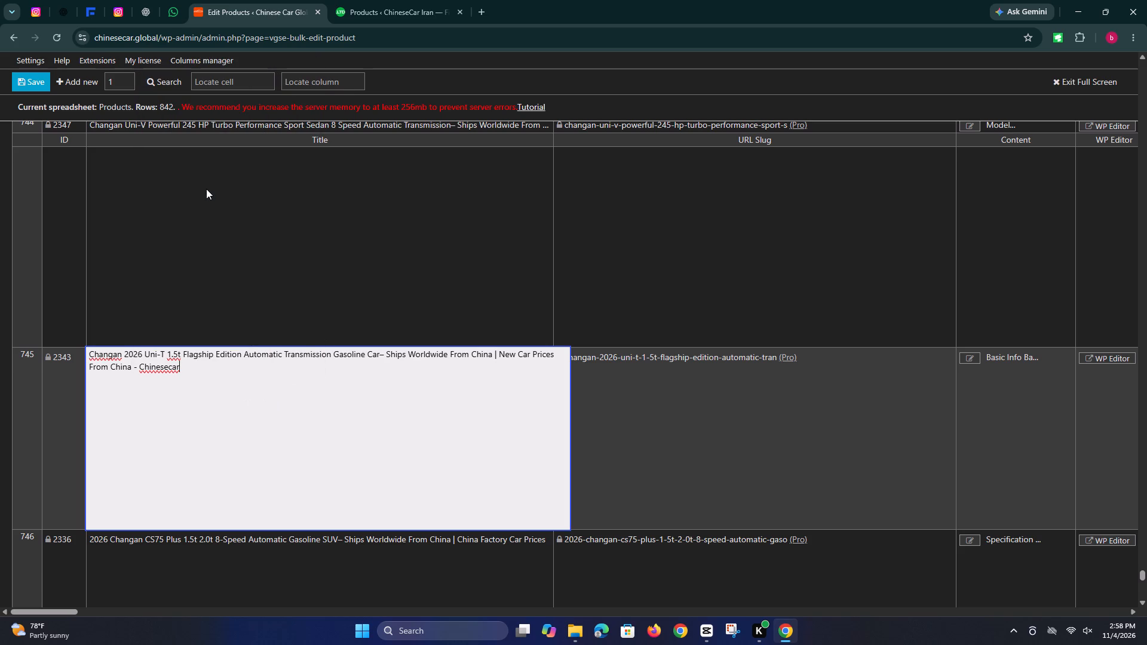
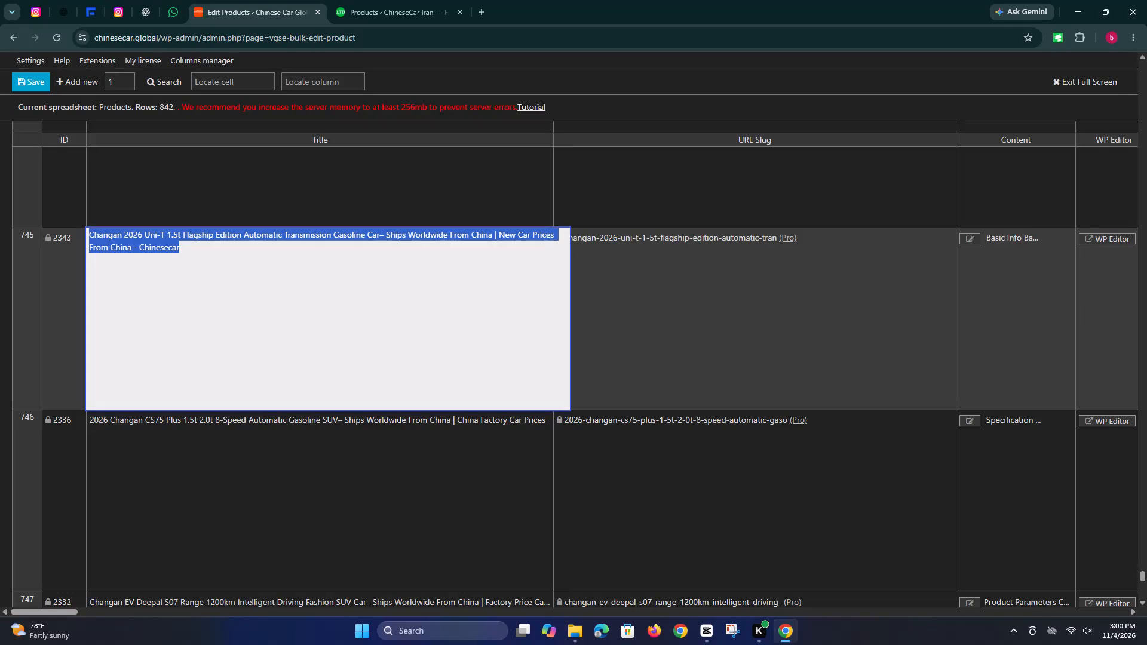
Append " - Chinesecar" to the titles of 2026 Changan CS75 Plus and Changan EV Deepal S07 in rows 746 and 747.
{"action": "scroll", "coordinate": [407, 430], "scroll_direction": "down", "scroll_amount": 1}
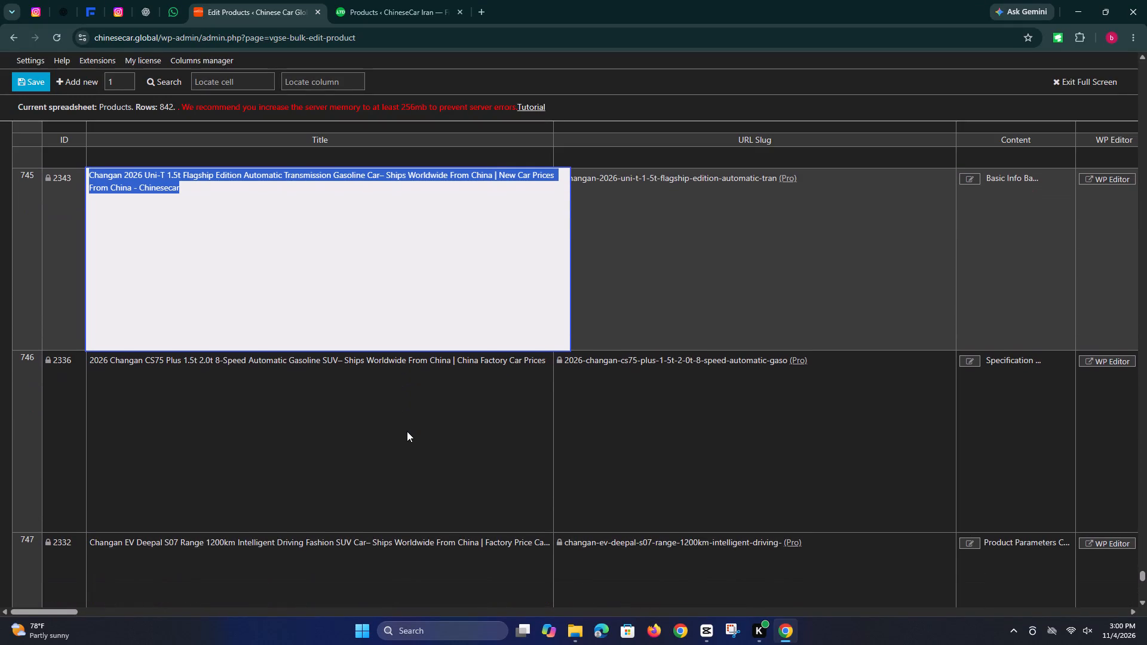
{"action": "scroll", "coordinate": [407, 431], "scroll_direction": "down", "scroll_amount": 1}
{"action": "triple_click", "coordinate": [346, 371]}
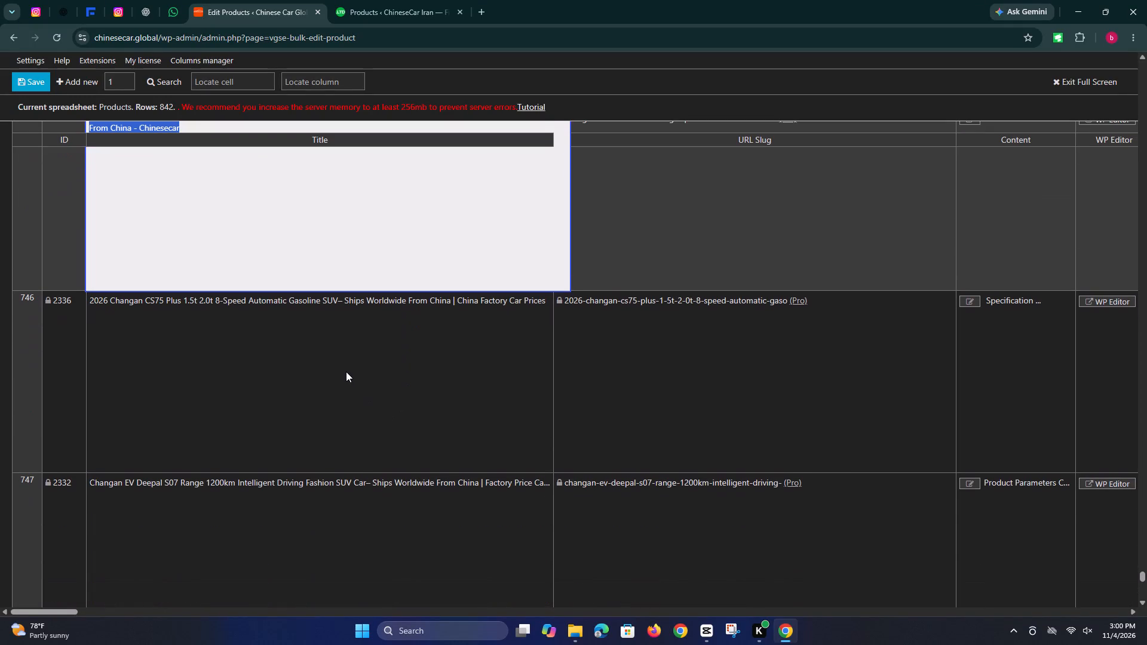
{"action": "right_click", "coordinate": [548, 298]}
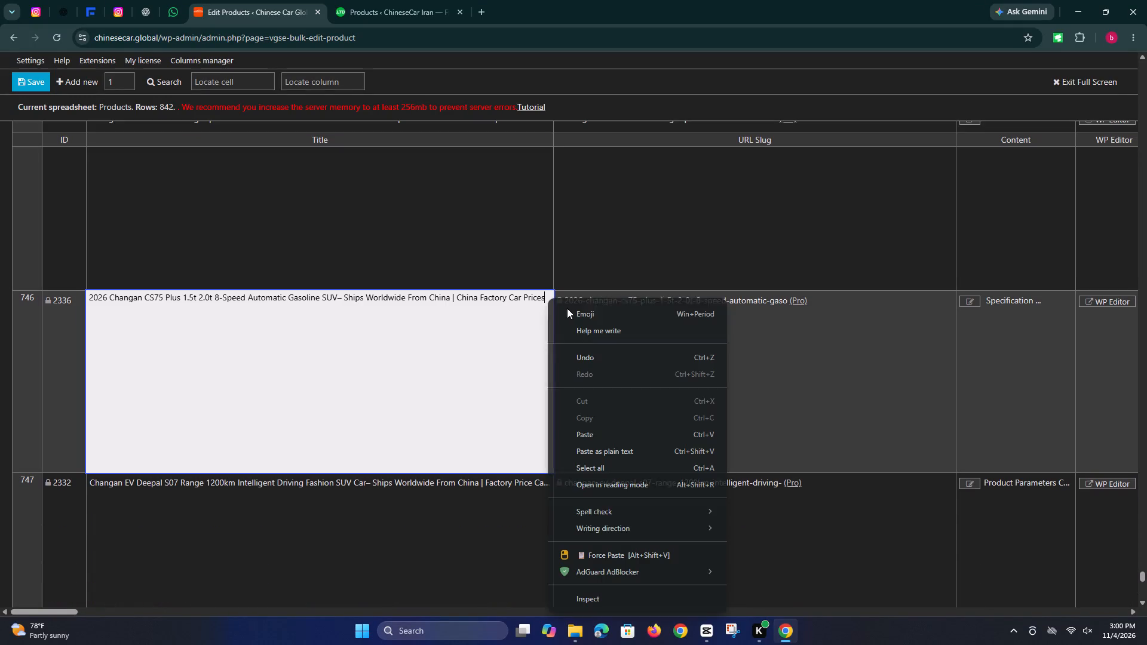
{"action": "left_click", "coordinate": [608, 441]}
{"action": "scroll", "coordinate": [438, 404], "scroll_direction": "down", "scroll_amount": 3}
{"action": "triple_click", "coordinate": [375, 385]}
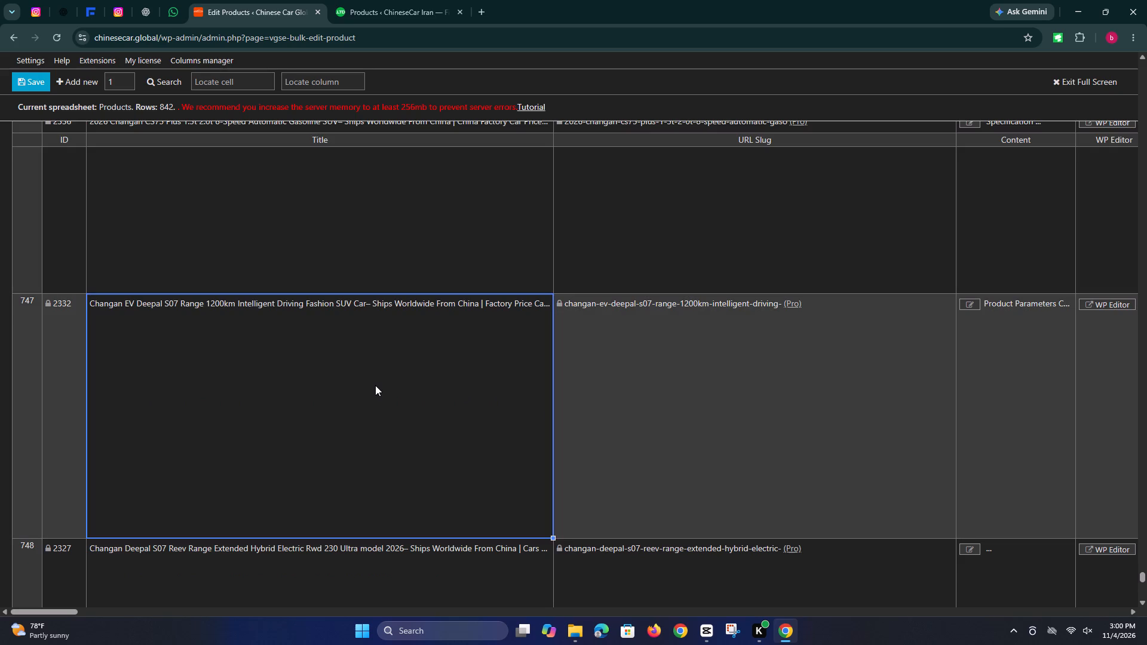
{"action": "right_click", "coordinate": [146, 313]}
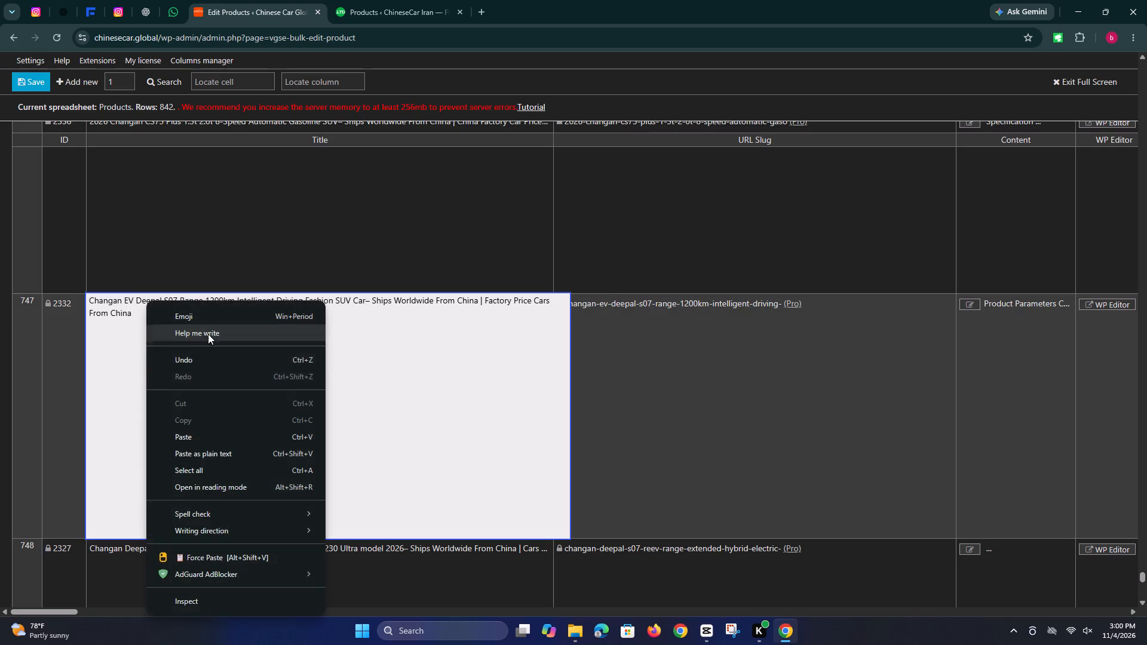
{"action": "left_click", "coordinate": [204, 433]}
Append " - Chinesecar" to the titles of Changan Deepal S07 Reev and 2026 Changan Deepal SL03 in rows 748 and 749.
{"action": "scroll", "coordinate": [248, 418], "scroll_direction": "down", "scroll_amount": 3}
{"action": "triple_click", "coordinate": [349, 442]}
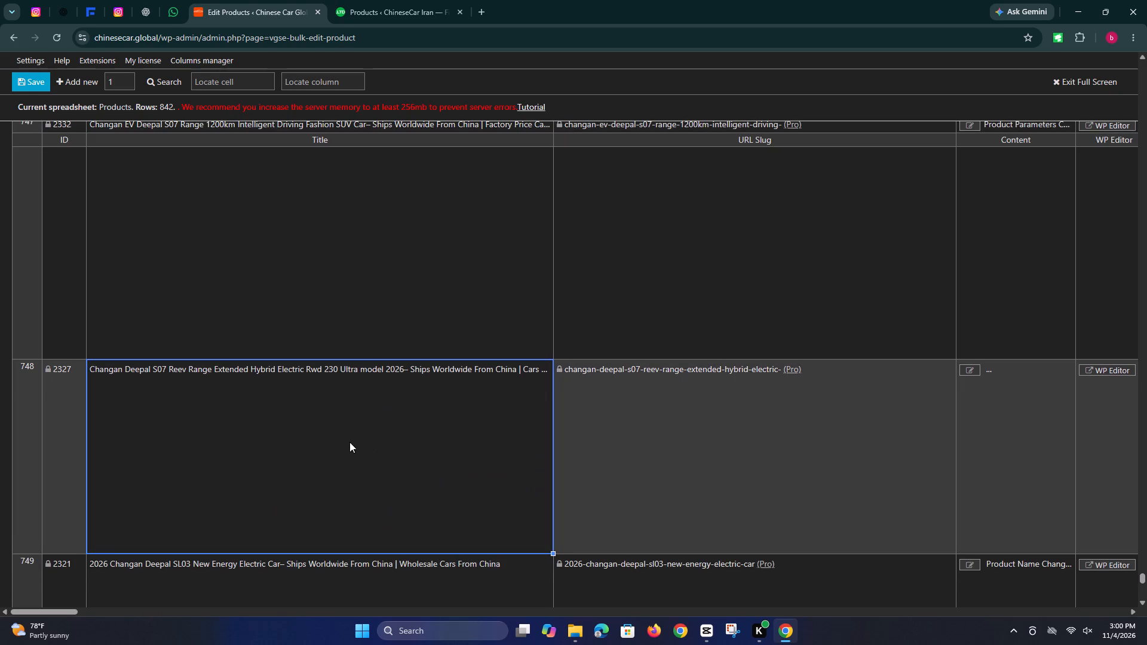
{"action": "right_click", "coordinate": [182, 385]}
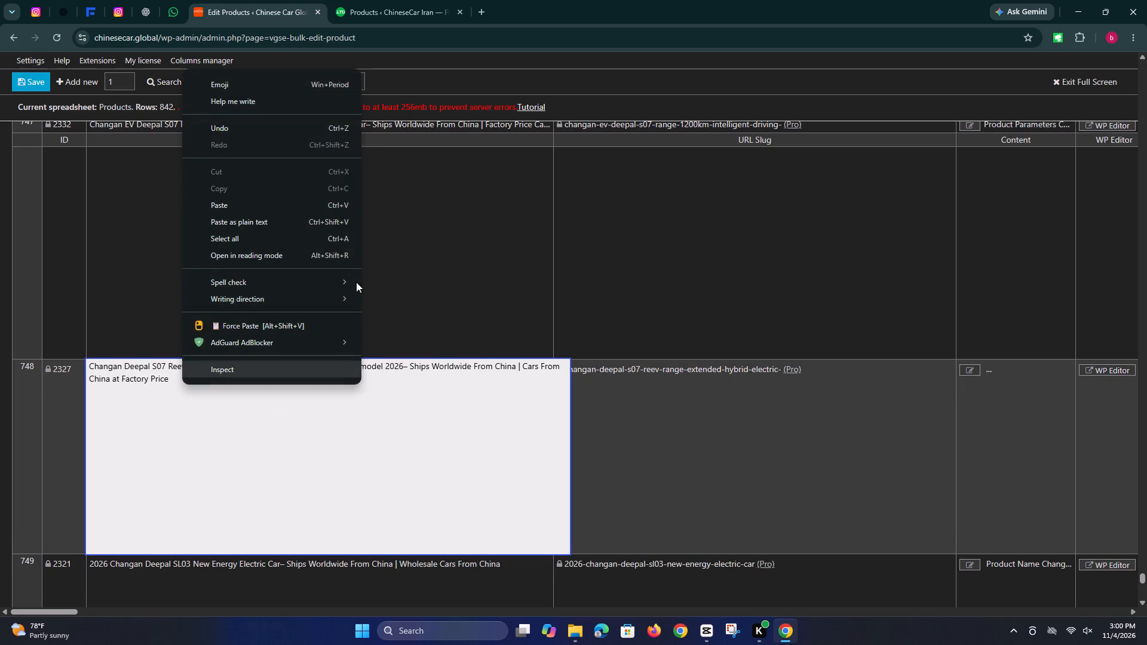
{"action": "left_click", "coordinate": [227, 202]}
{"action": "scroll", "coordinate": [244, 429], "scroll_direction": "down", "scroll_amount": 4}
{"action": "triple_click", "coordinate": [358, 424]}
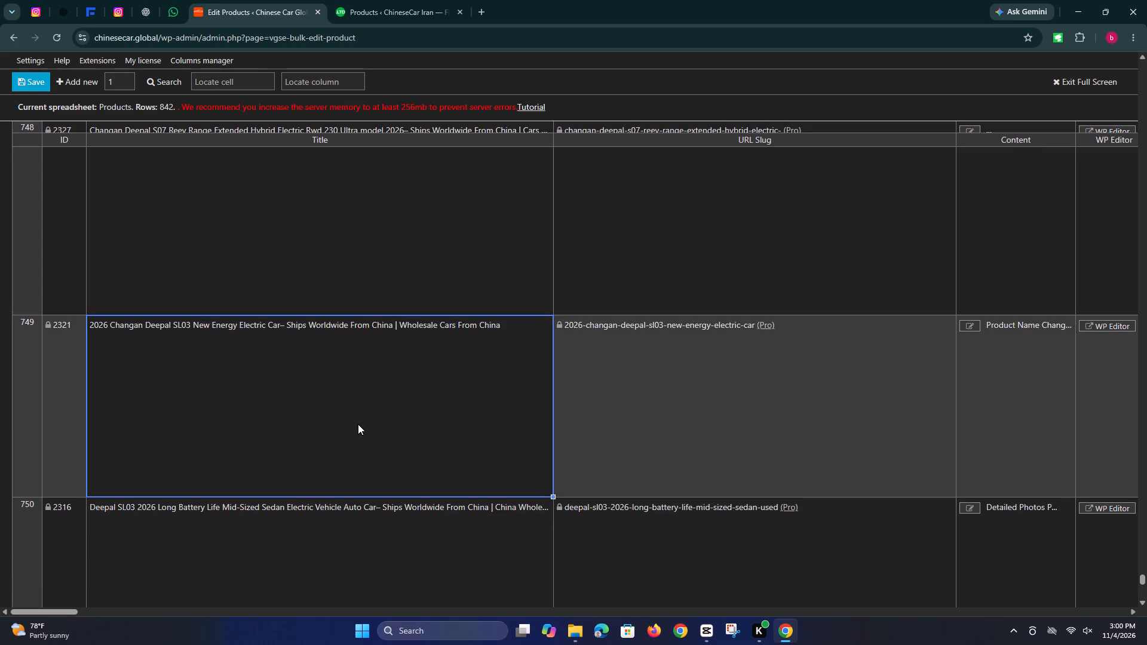
{"action": "right_click", "coordinate": [507, 328]}
{"action": "left_click", "coordinate": [547, 148]}
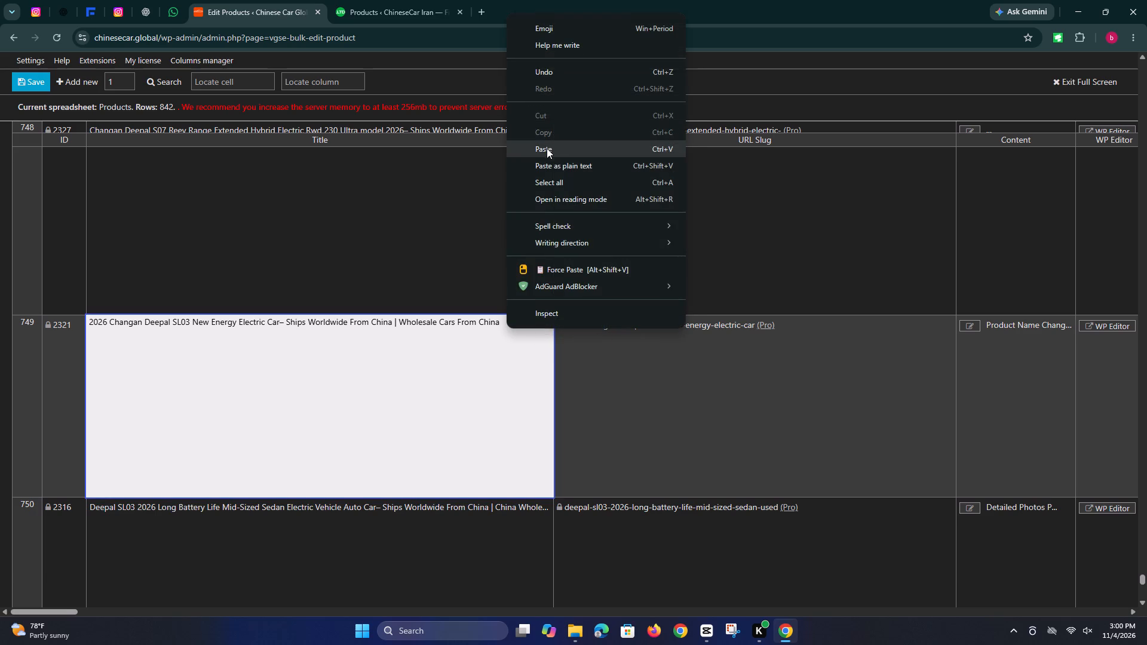
Append " - Chinesecar" to the titles of Deepal SL03 2026 Long Battery Life and 2026 Changan Uni K 1.5t Idd in rows 750 and 751.
{"action": "scroll", "coordinate": [395, 380], "scroll_direction": "down", "scroll_amount": 4}
{"action": "triple_click", "coordinate": [335, 361]}
{"action": "left_click", "coordinate": [335, 361]}
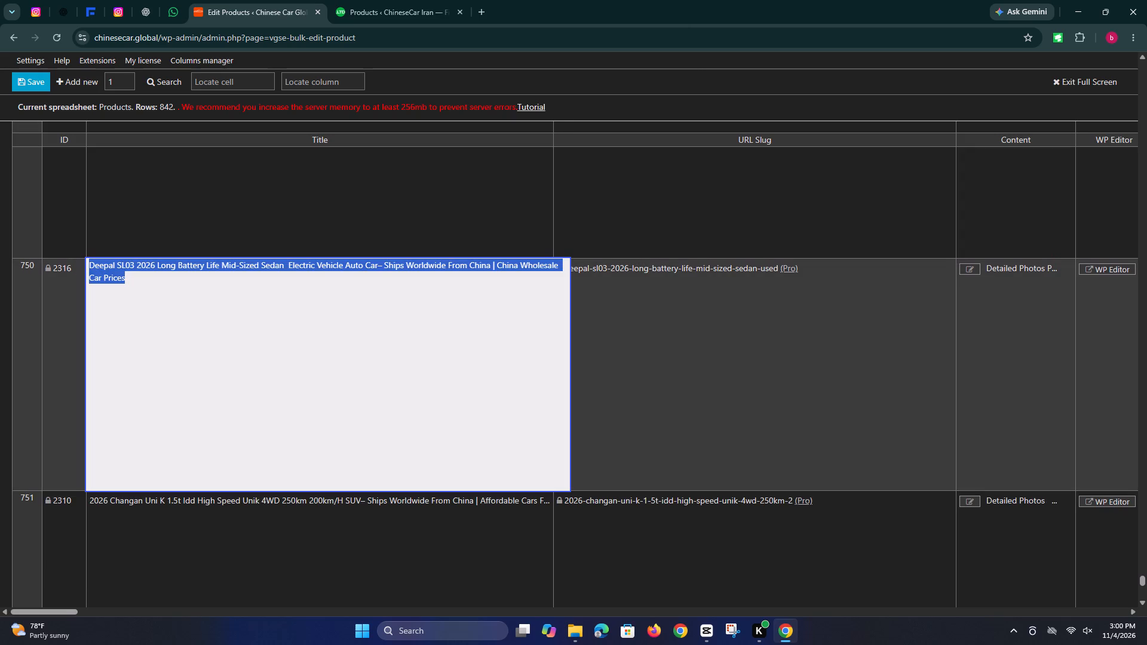
{"action": "right_click", "coordinate": [134, 276]}
{"action": "left_click", "coordinate": [204, 412]}
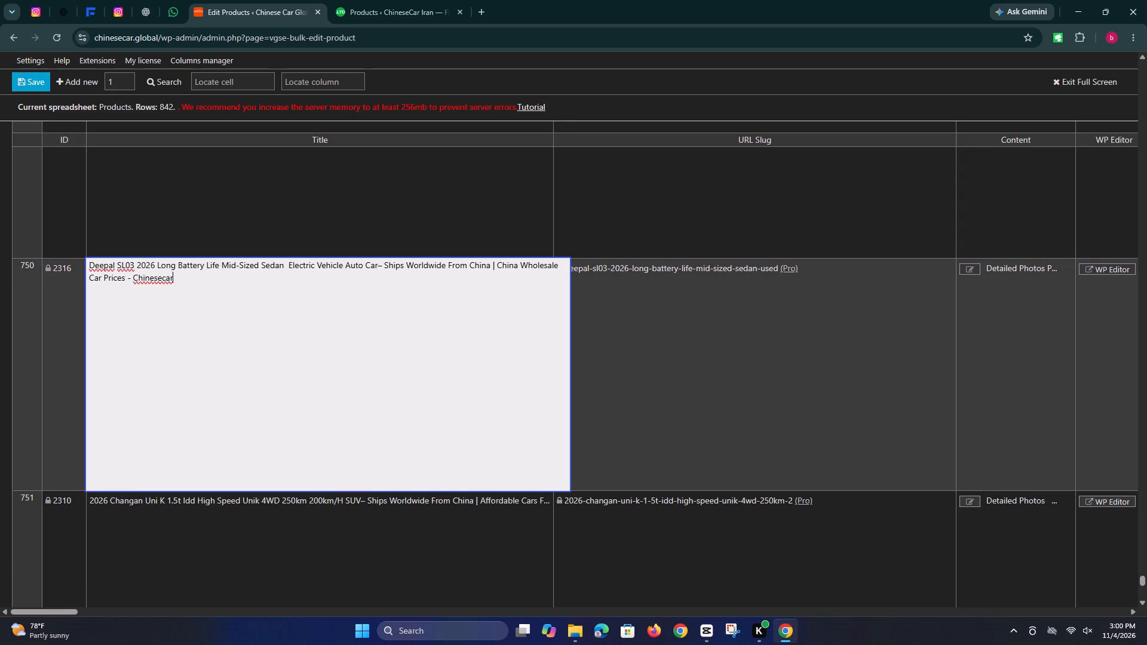
{"action": "scroll", "coordinate": [303, 415], "scroll_direction": "down", "scroll_amount": 4}
{"action": "triple_click", "coordinate": [215, 385]}
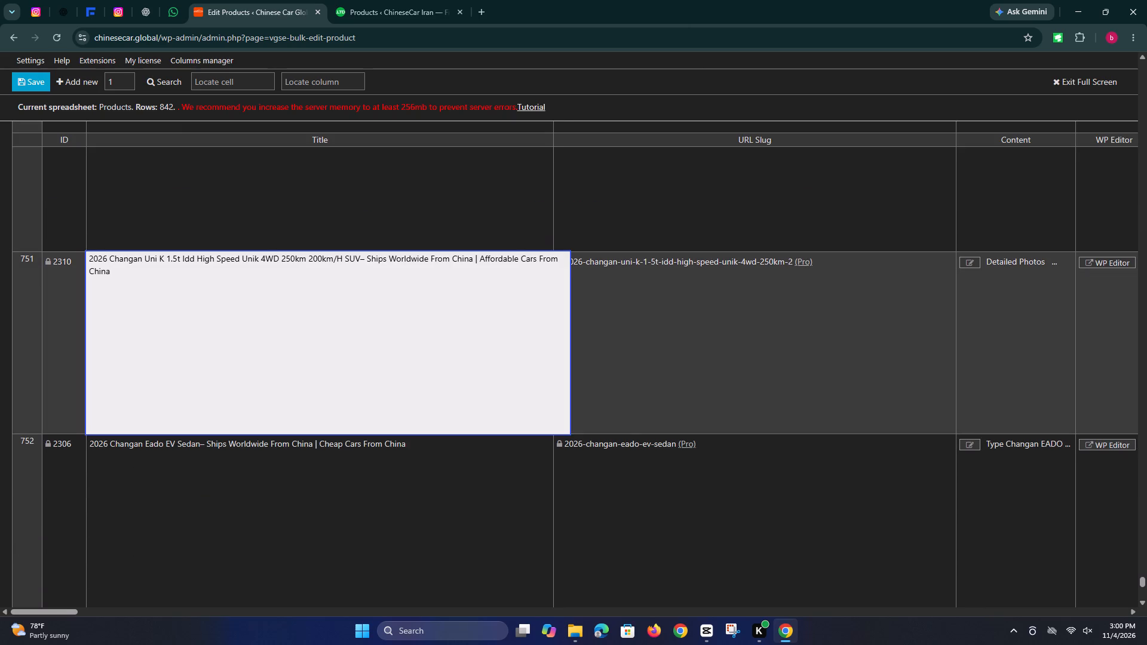
{"action": "right_click", "coordinate": [132, 274]}
{"action": "left_click", "coordinate": [209, 411]}
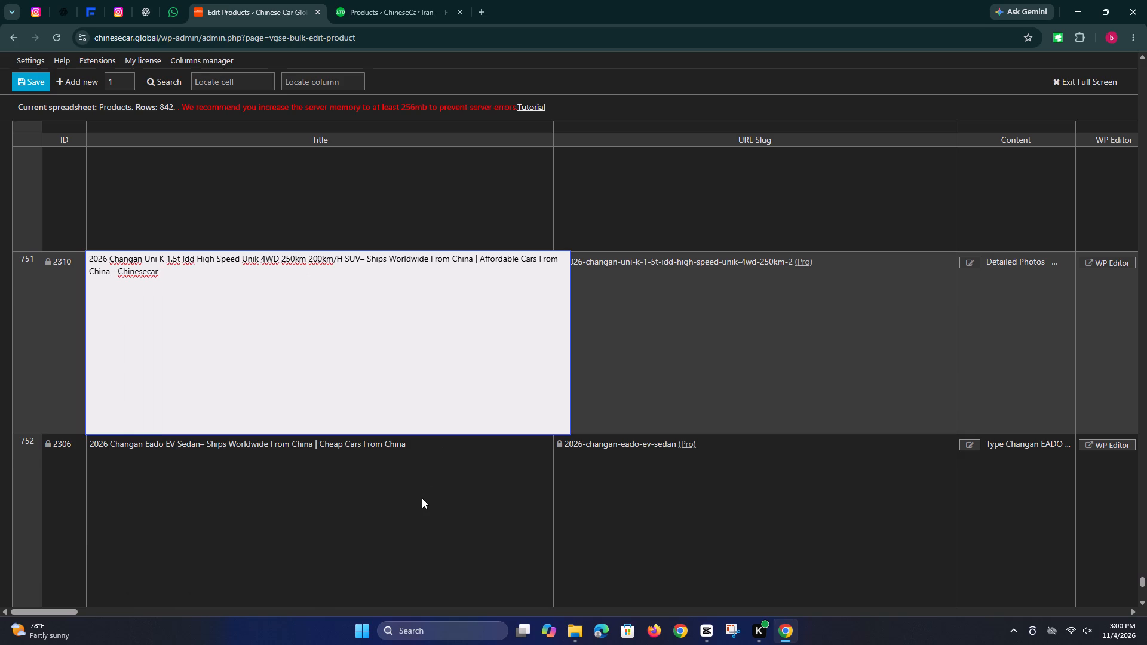
Append " - Chinesecar" to the titles of 2026 Changan Eado EV Sedan and Changan Qiyuan A07 Nevo in rows 752 and 753.
{"action": "double_click", "coordinate": [421, 497]}
{"action": "right_click", "coordinate": [412, 382]}
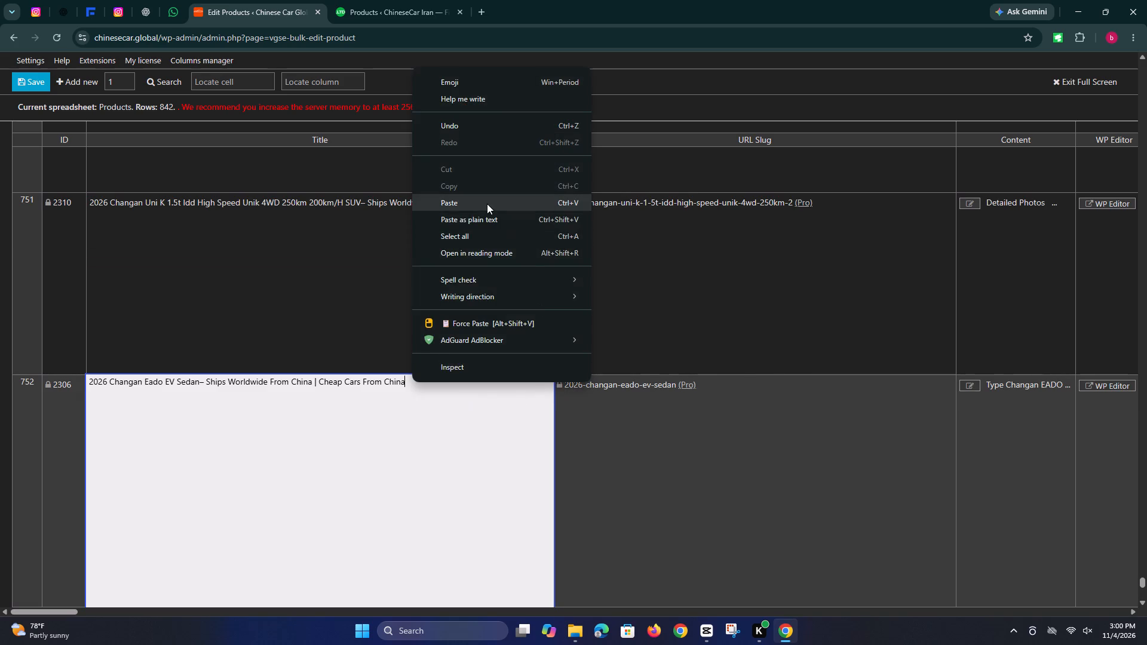
{"action": "left_click", "coordinate": [486, 204]}
{"action": "scroll", "coordinate": [381, 308], "scroll_direction": "down", "scroll_amount": 3}
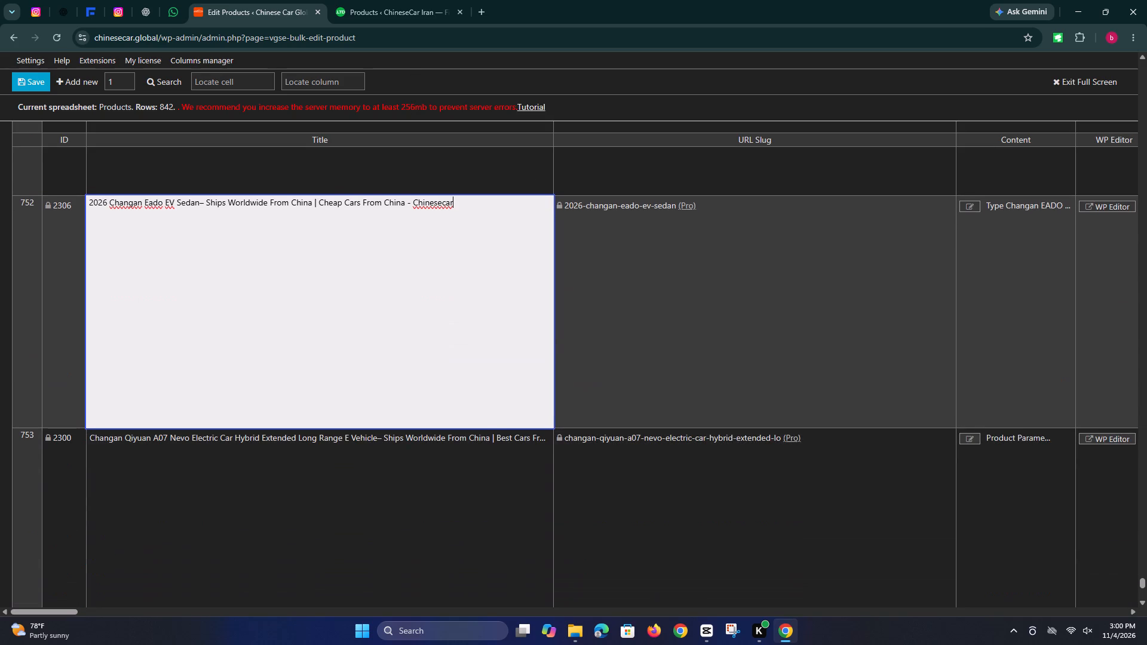
{"action": "scroll", "coordinate": [381, 308], "scroll_direction": "down", "scroll_amount": 2}
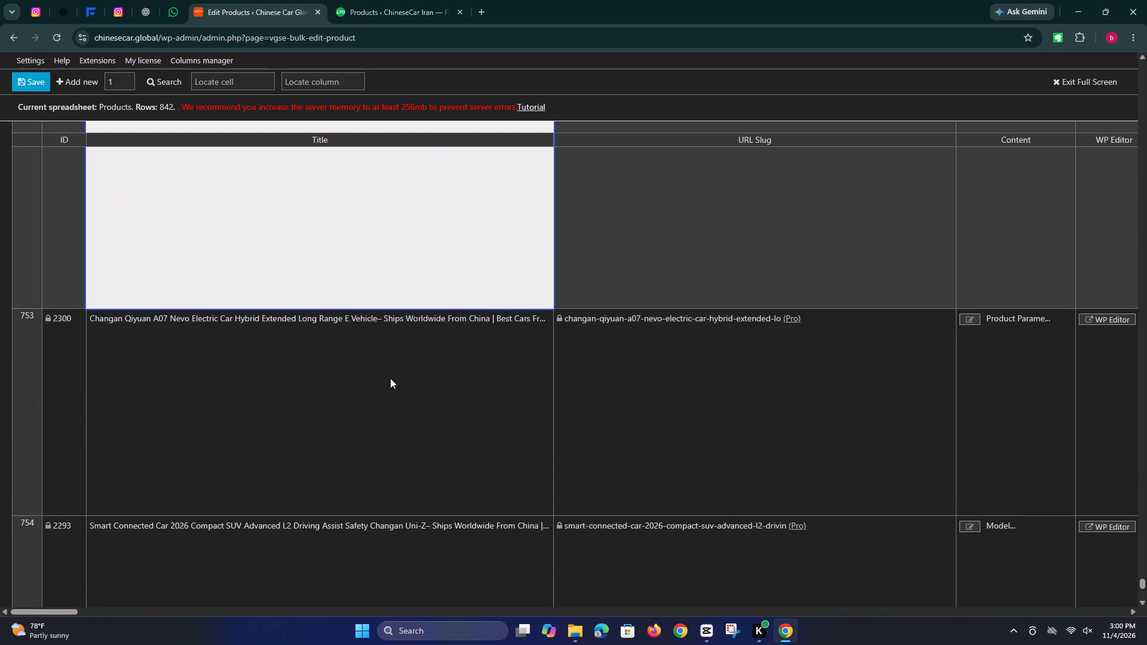
{"action": "triple_click", "coordinate": [390, 378]}
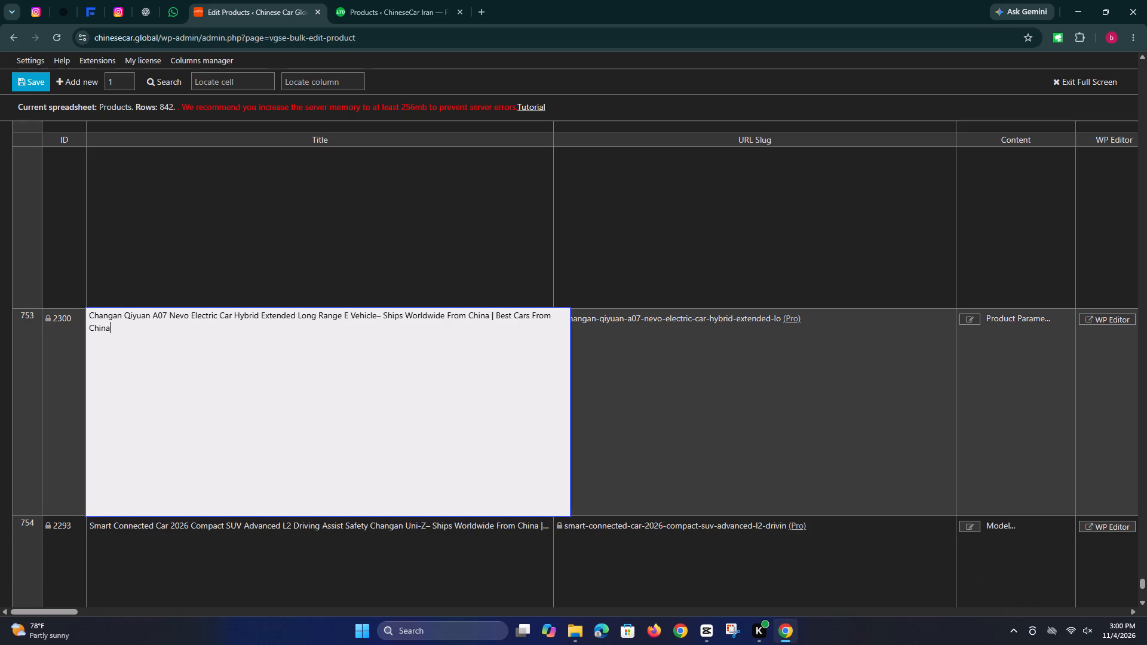
{"action": "right_click", "coordinate": [118, 330]}
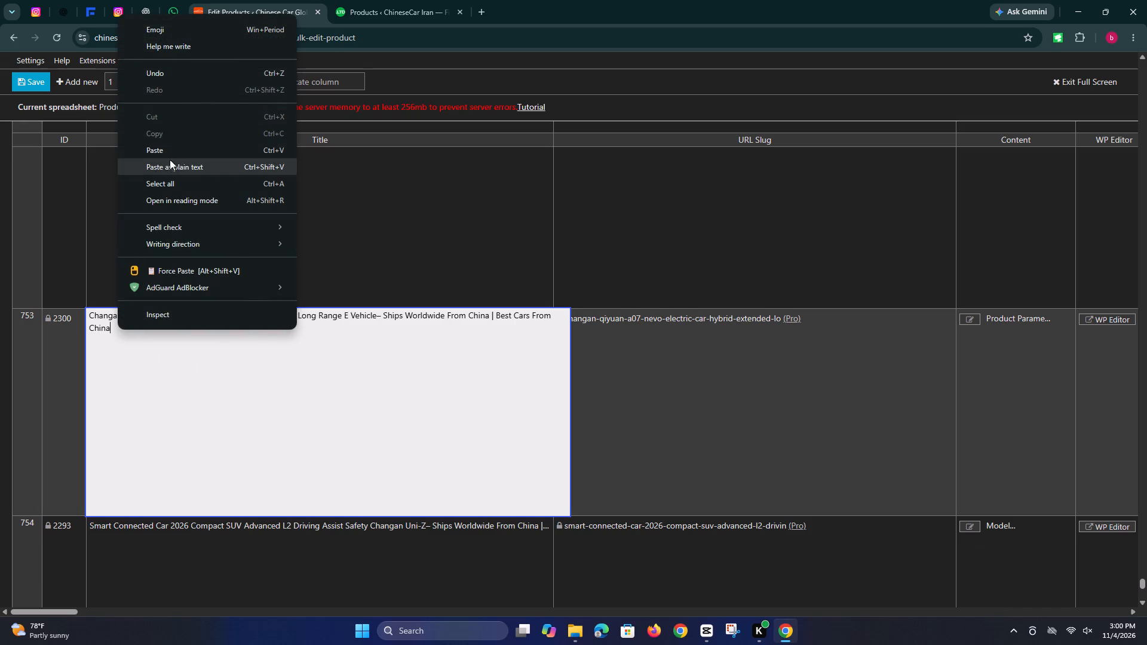
{"action": "left_click", "coordinate": [180, 153]}
Append " - Chinesecar" to the titles of Smart Connected Car 2026 Compact SUV and Changan Benben E-Star in rows 754 and 755.
{"action": "scroll", "coordinate": [258, 276], "scroll_direction": "down", "scroll_amount": 4}
{"action": "triple_click", "coordinate": [208, 330]}
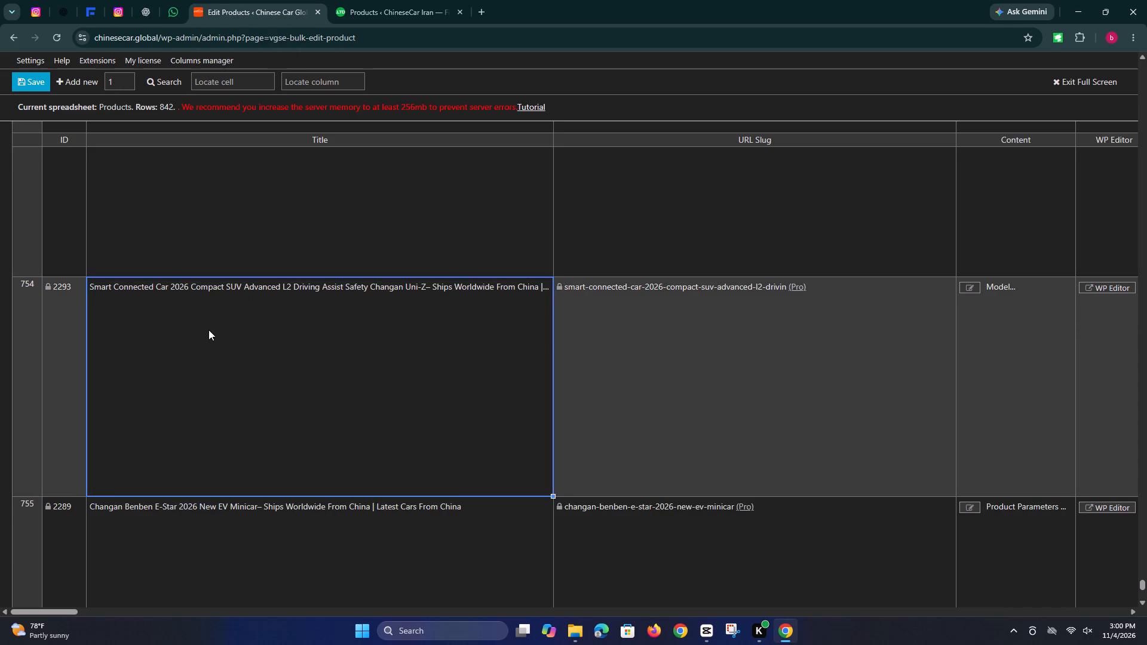
{"action": "right_click", "coordinate": [179, 301]}
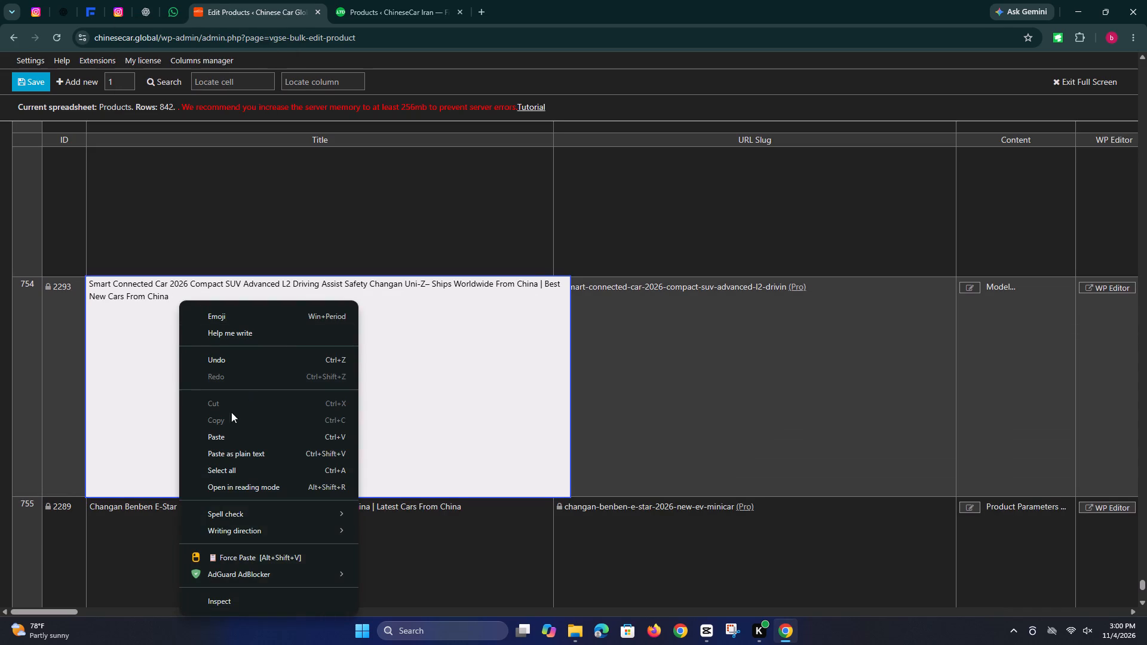
{"action": "left_click", "coordinate": [229, 435]}
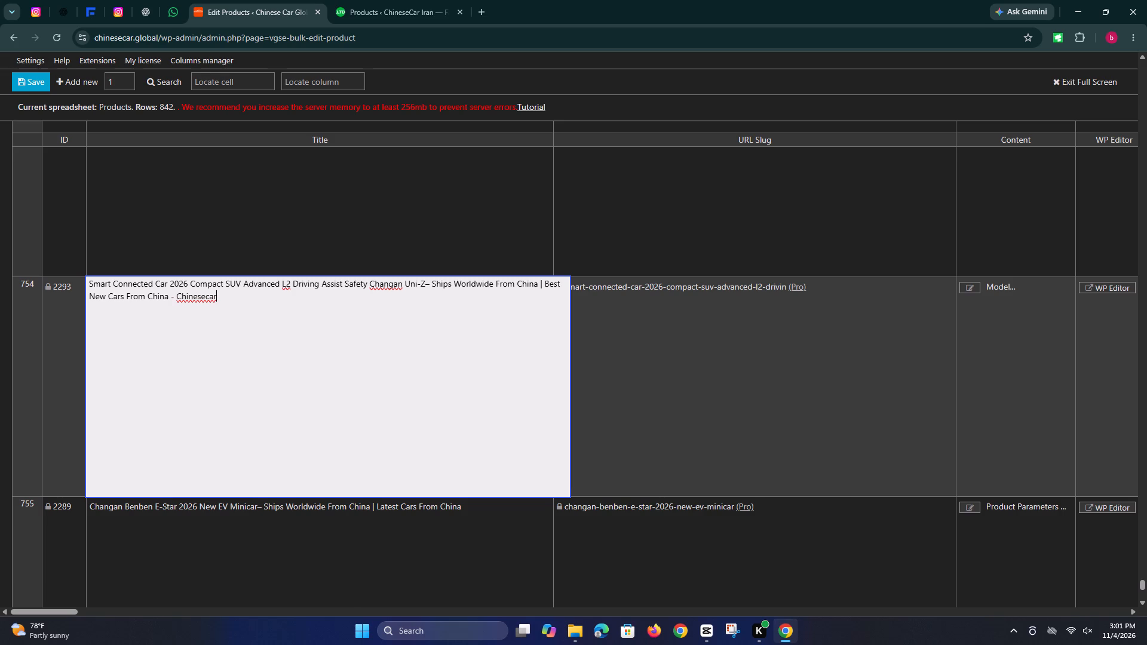
{"action": "scroll", "coordinate": [229, 435], "scroll_direction": "down", "scroll_amount": 2}
{"action": "double_click", "coordinate": [229, 447]}
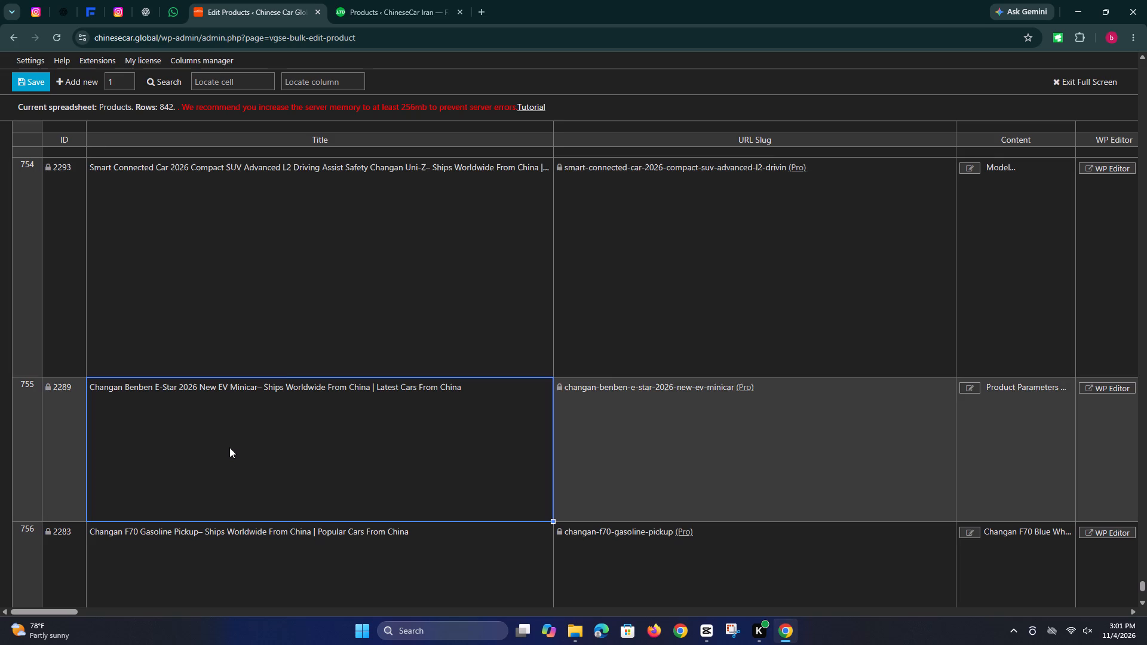
{"action": "double_click", "coordinate": [273, 436]}
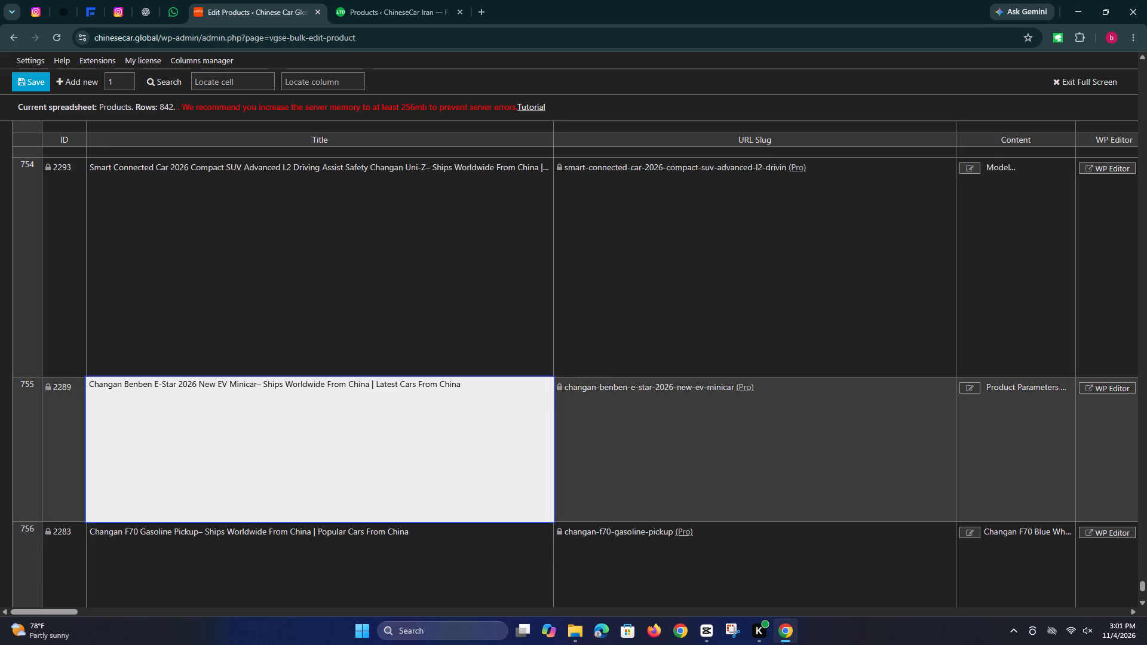
{"action": "right_click", "coordinate": [465, 389]}
{"action": "left_click", "coordinate": [508, 207]}
Append " - Chinesecar" to the titles of Changan F70 Gasoline Pickup and Changan Nevo Qiyuan A05 in rows 756 and 757.
{"action": "scroll", "coordinate": [337, 275], "scroll_direction": "down", "scroll_amount": 4}
{"action": "triple_click", "coordinate": [316, 354]}
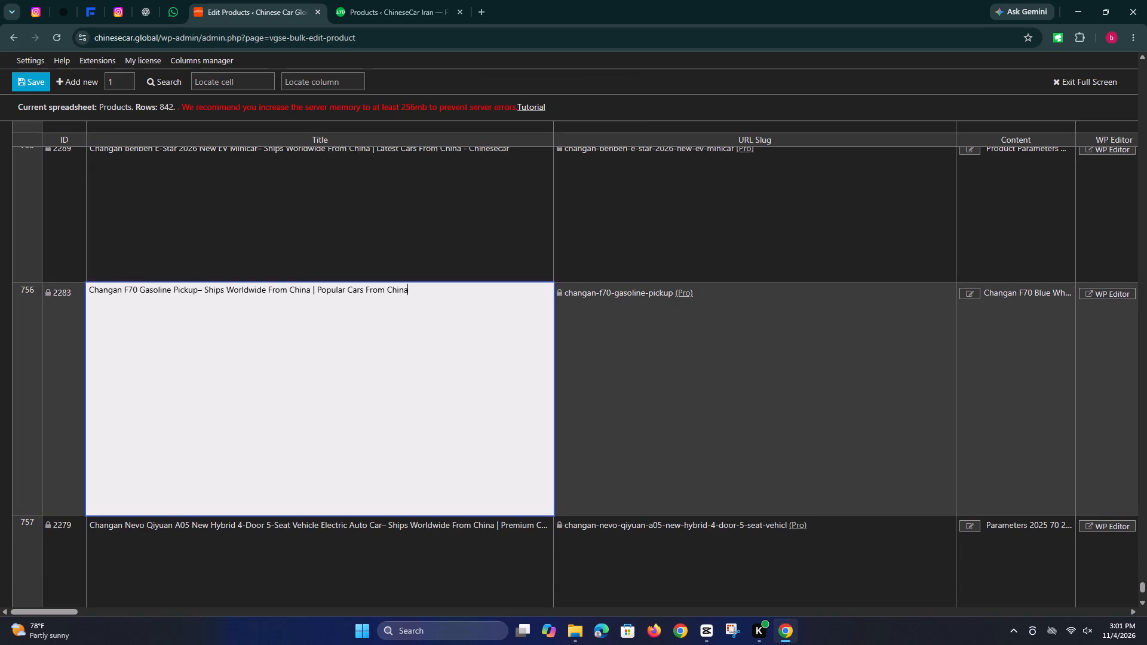
{"action": "right_click", "coordinate": [414, 290]}
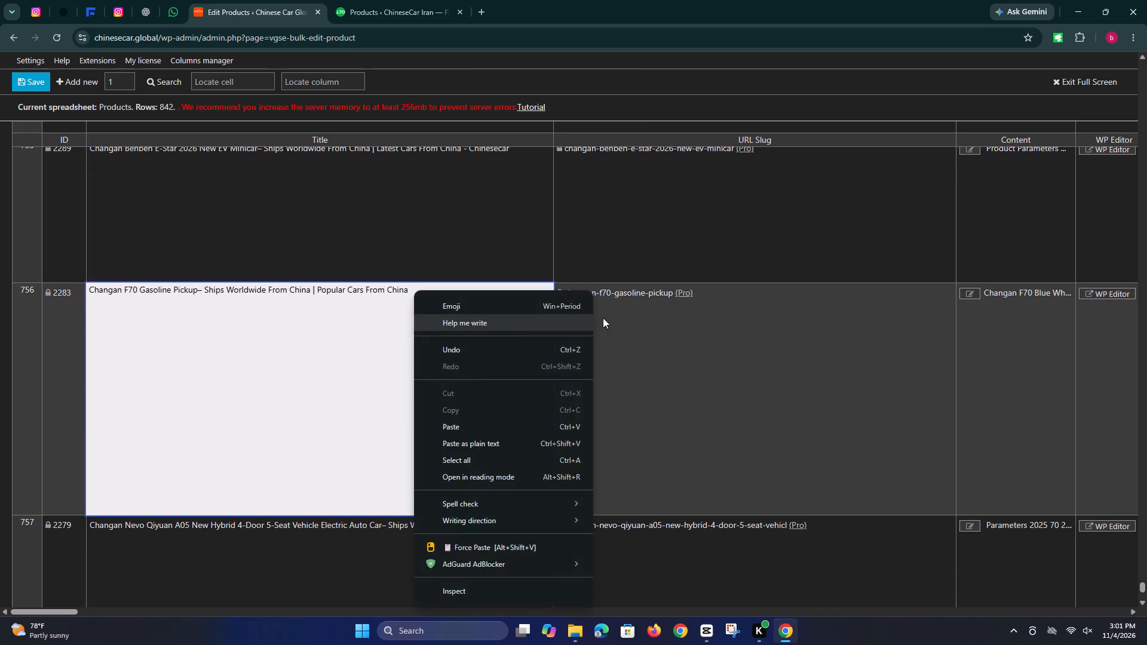
{"action": "left_click", "coordinate": [474, 431]}
{"action": "scroll", "coordinate": [368, 365], "scroll_direction": "down", "scroll_amount": 4}
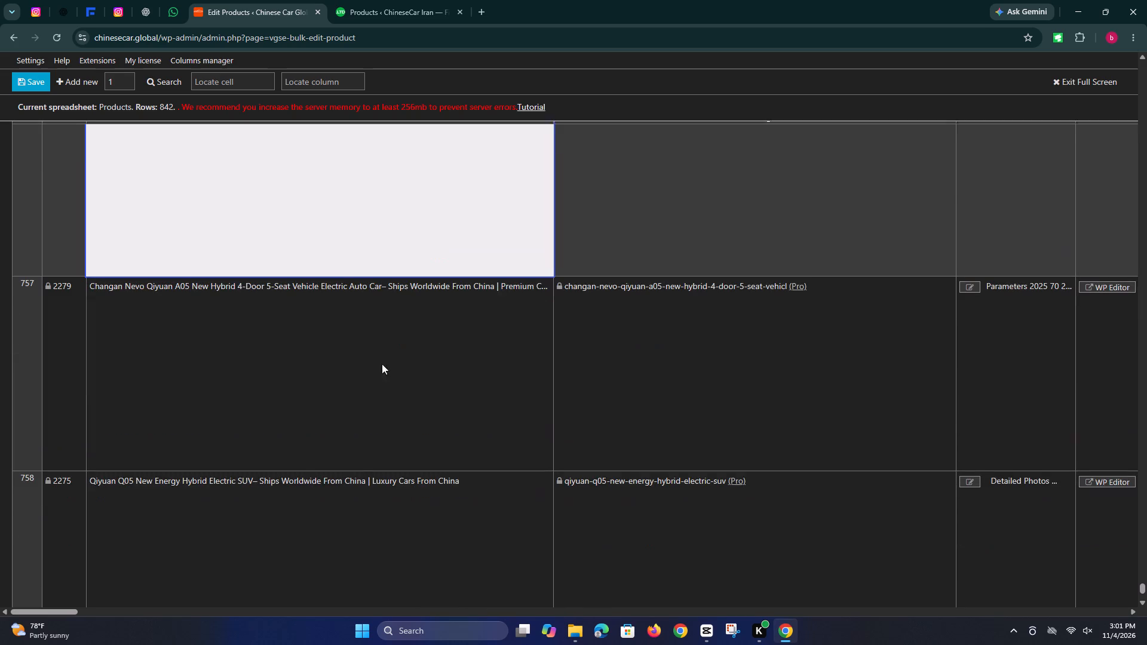
{"action": "triple_click", "coordinate": [364, 367]}
{"action": "left_click", "coordinate": [364, 367]}
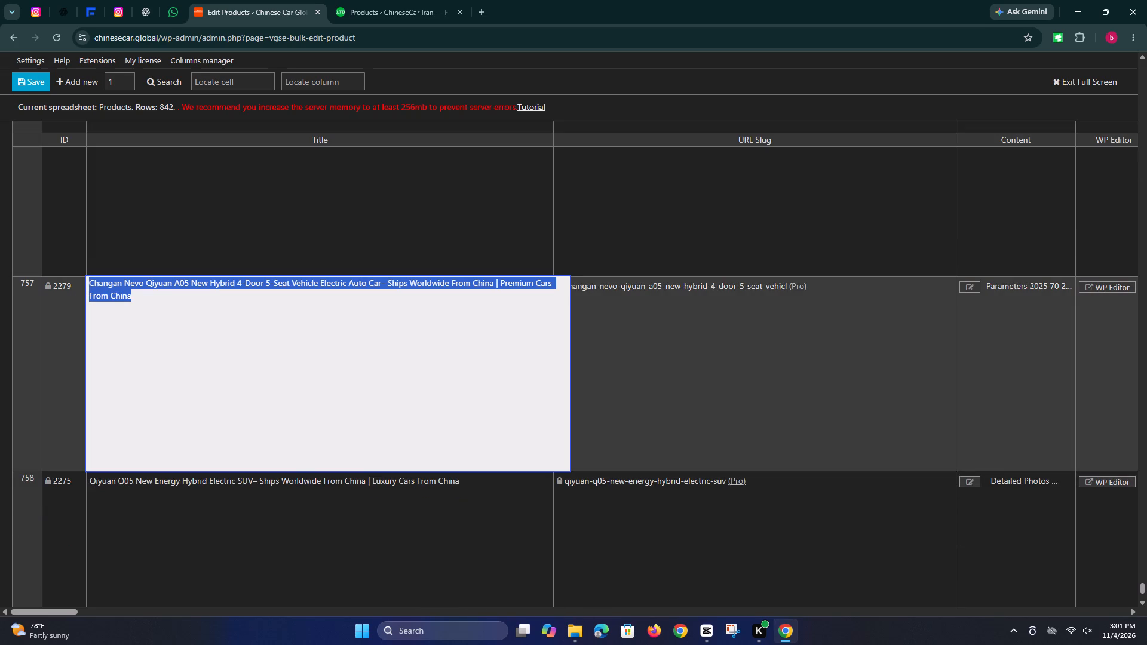
{"action": "left_click", "coordinate": [138, 300]}
{"action": "right_click", "coordinate": [139, 299]}
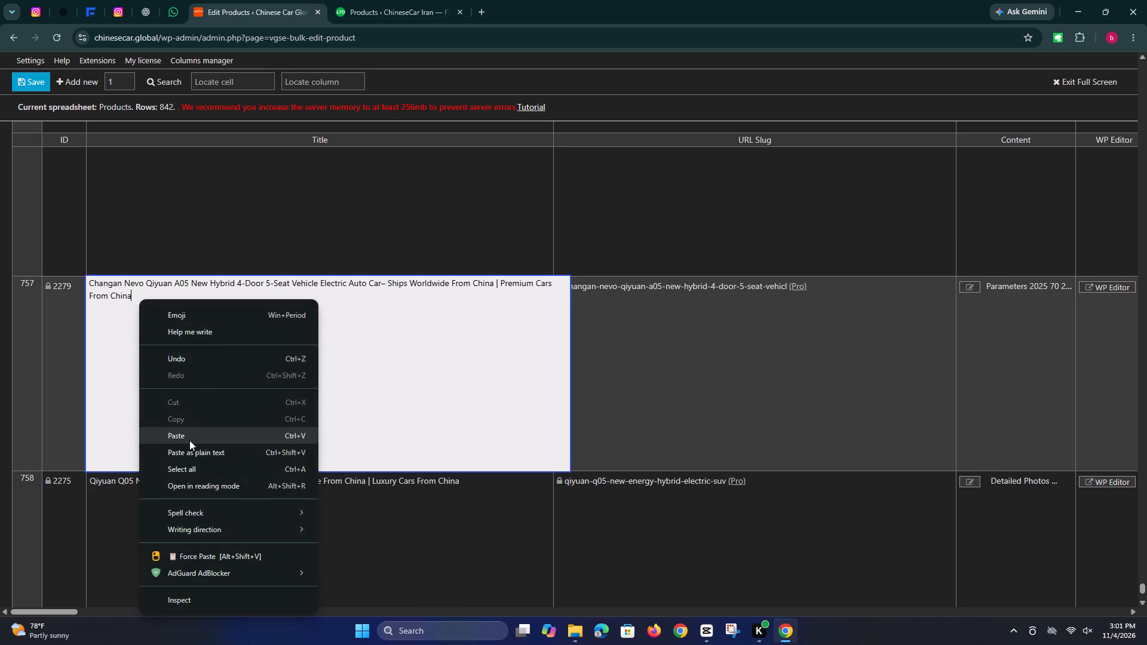
{"action": "left_click", "coordinate": [189, 440]}
Append " - Chinesecar" to the titles of Qiyuan Q05 New Energy Hybrid and 2026 Changan CS75 1.5t SUV in rows 758 and 759.
{"action": "scroll", "coordinate": [303, 373], "scroll_direction": "down", "scroll_amount": 3}
{"action": "triple_click", "coordinate": [418, 376]}
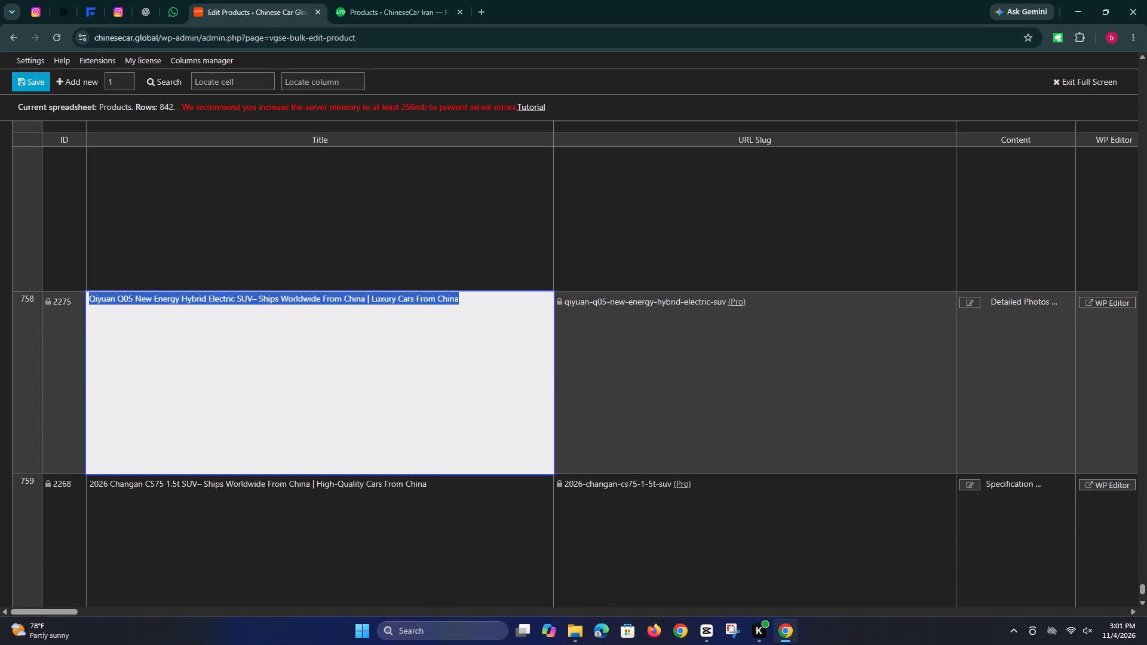
{"action": "left_click", "coordinate": [471, 302]}
{"action": "right_click", "coordinate": [471, 302]}
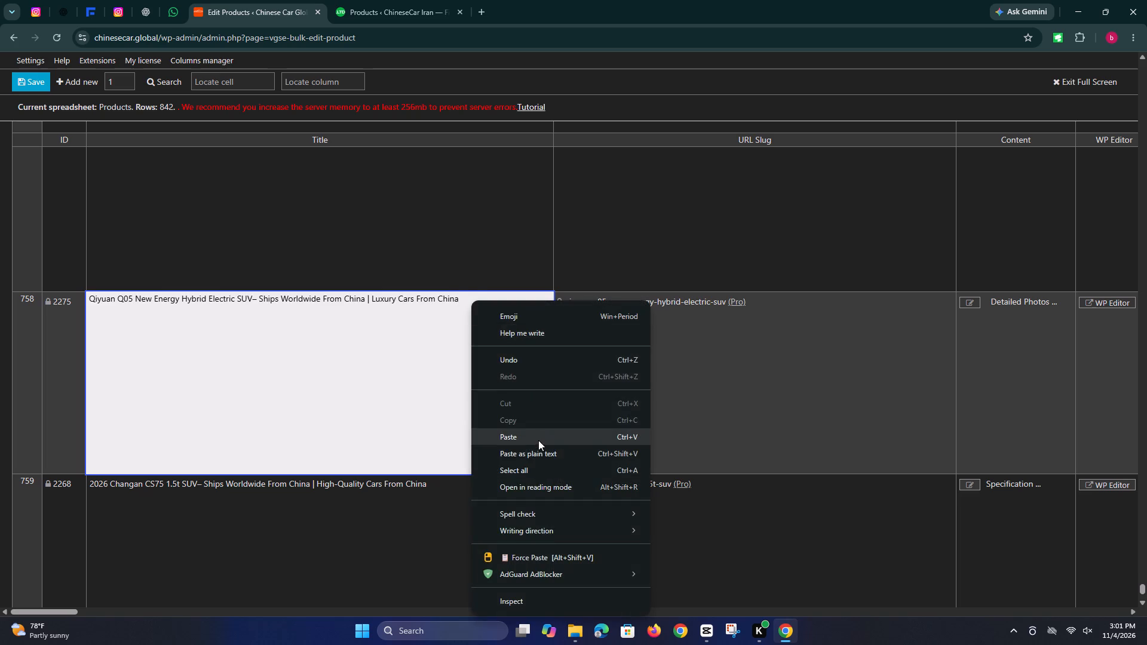
{"action": "left_click", "coordinate": [539, 441]}
{"action": "scroll", "coordinate": [416, 377], "scroll_direction": "down", "scroll_amount": 4}
{"action": "triple_click", "coordinate": [391, 320]}
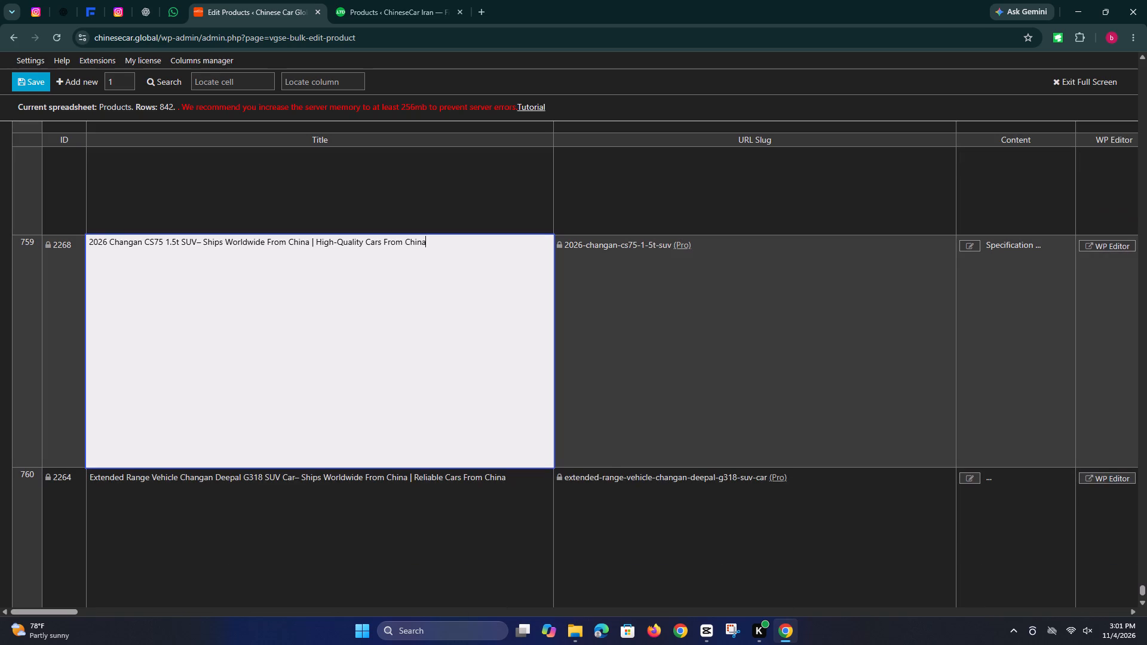
{"action": "right_click", "coordinate": [433, 243]}
{"action": "left_click", "coordinate": [501, 386]}
Append " - Chinesecar" to the title of Extended Range Vehicle Changan Deepal G318 SUV in row 760.
{"action": "scroll", "coordinate": [354, 325], "scroll_direction": "down", "scroll_amount": 3}
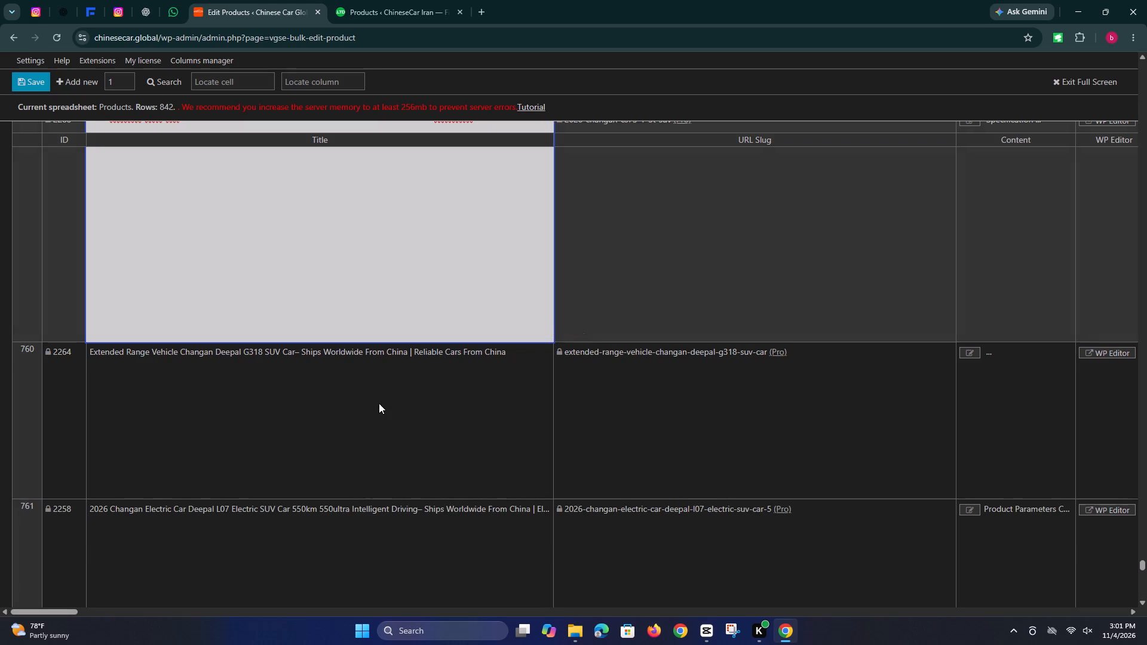
{"action": "double_click", "coordinate": [376, 401]}
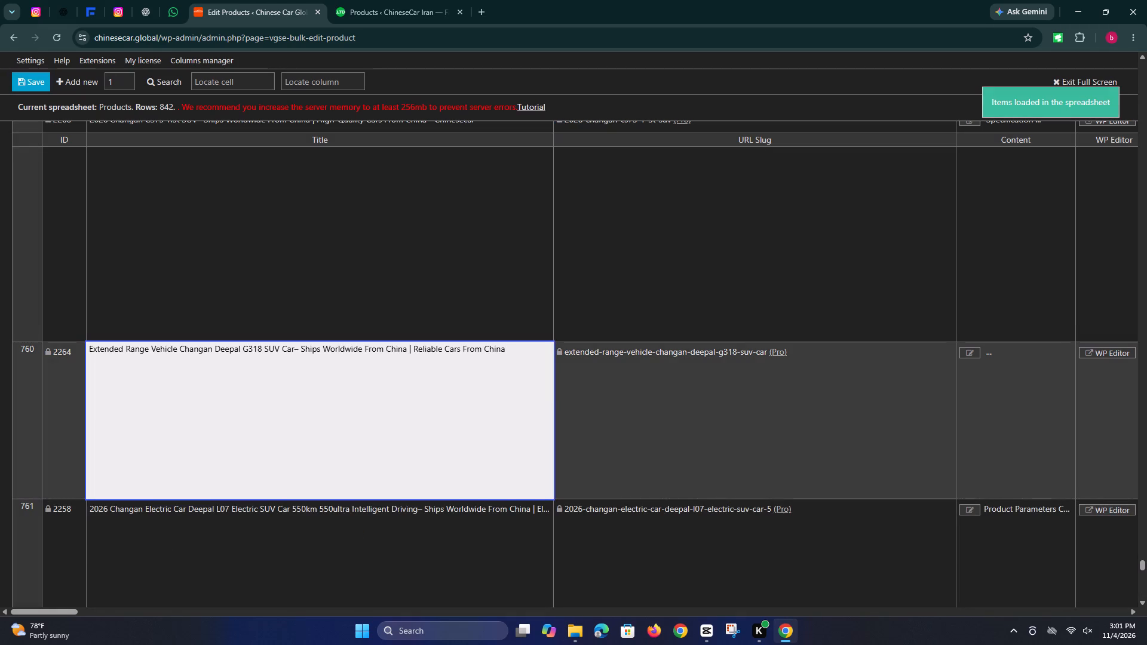
{"action": "right_click", "coordinate": [511, 353]}
{"action": "left_click", "coordinate": [576, 174]}
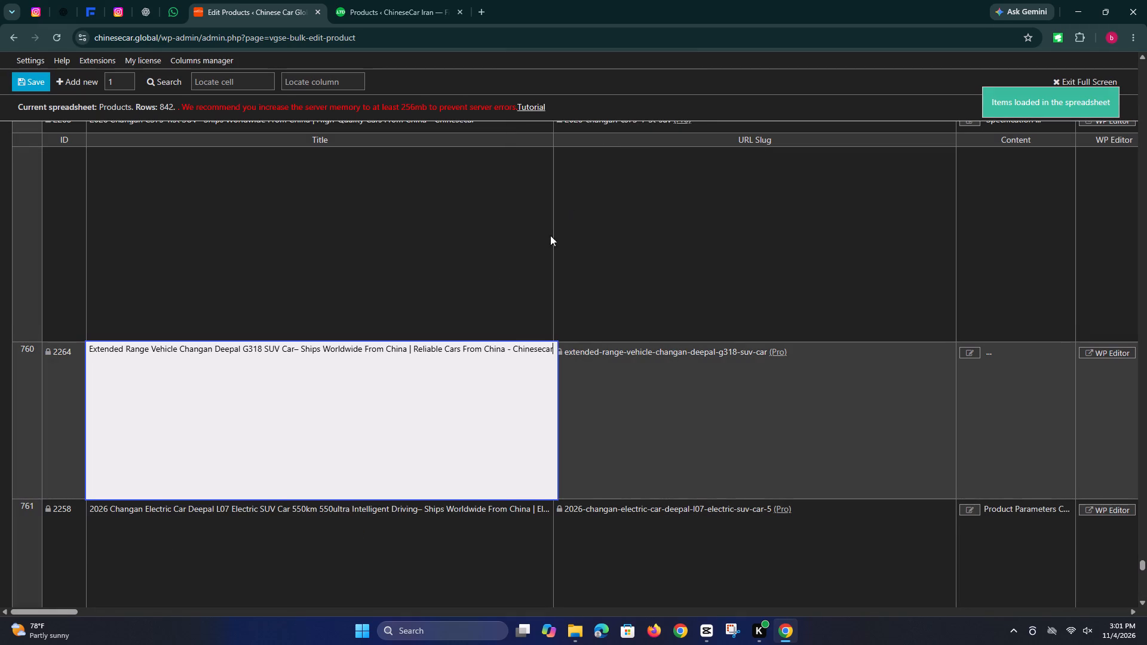
Append " - Chinesecar" to the titles of 2026 Changan Electric Car Deepal L07 and 2026 Changan Deepal S05 EV in rows 761 and 762.
{"action": "scroll", "coordinate": [372, 323], "scroll_direction": "down", "scroll_amount": 5}
{"action": "triple_click", "coordinate": [318, 316]}
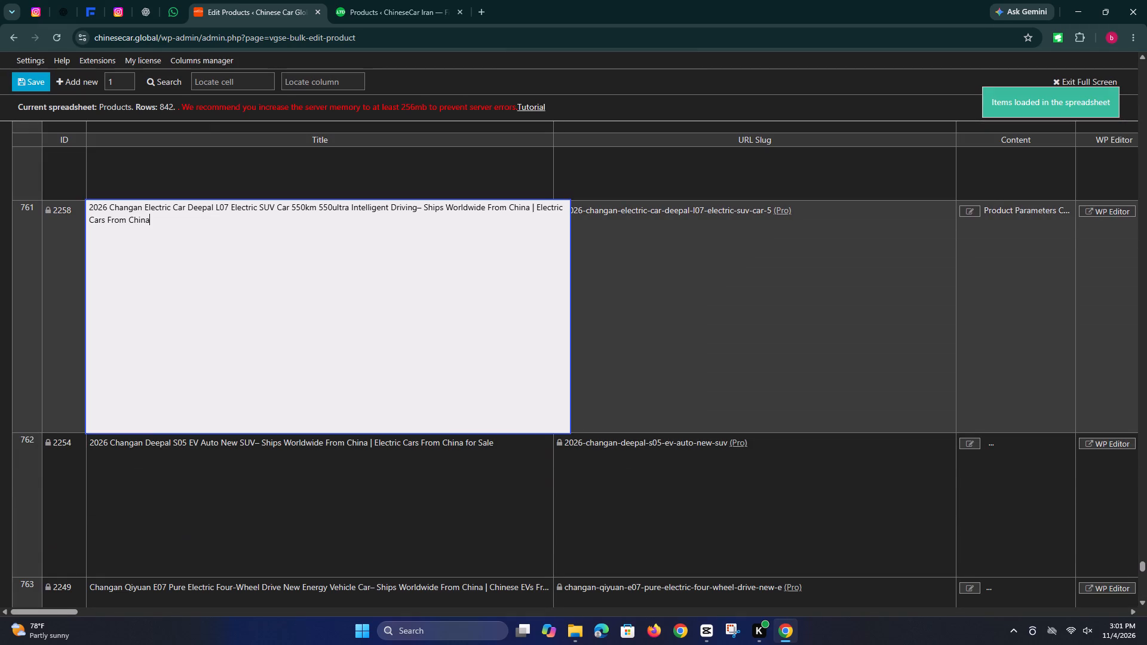
{"action": "right_click", "coordinate": [168, 223]}
{"action": "left_click", "coordinate": [238, 361]}
{"action": "scroll", "coordinate": [344, 322], "scroll_direction": "down", "scroll_amount": 3}
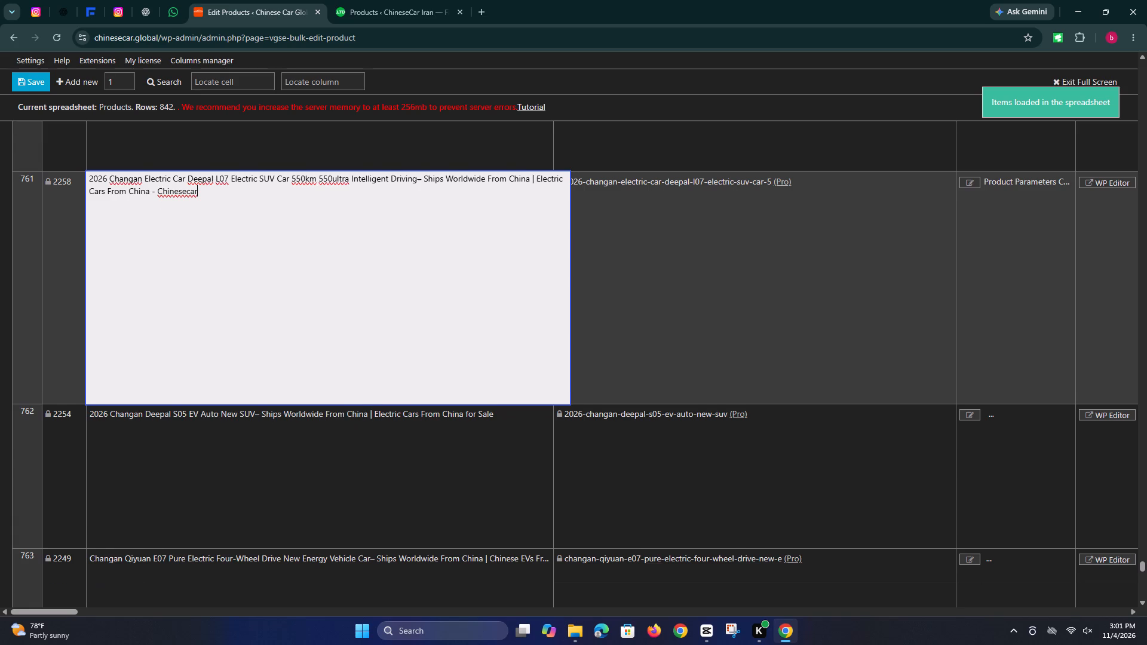
{"action": "scroll", "coordinate": [344, 322], "scroll_direction": "down", "scroll_amount": 1}
{"action": "triple_click", "coordinate": [385, 281]}
{"action": "right_click", "coordinate": [500, 200]}
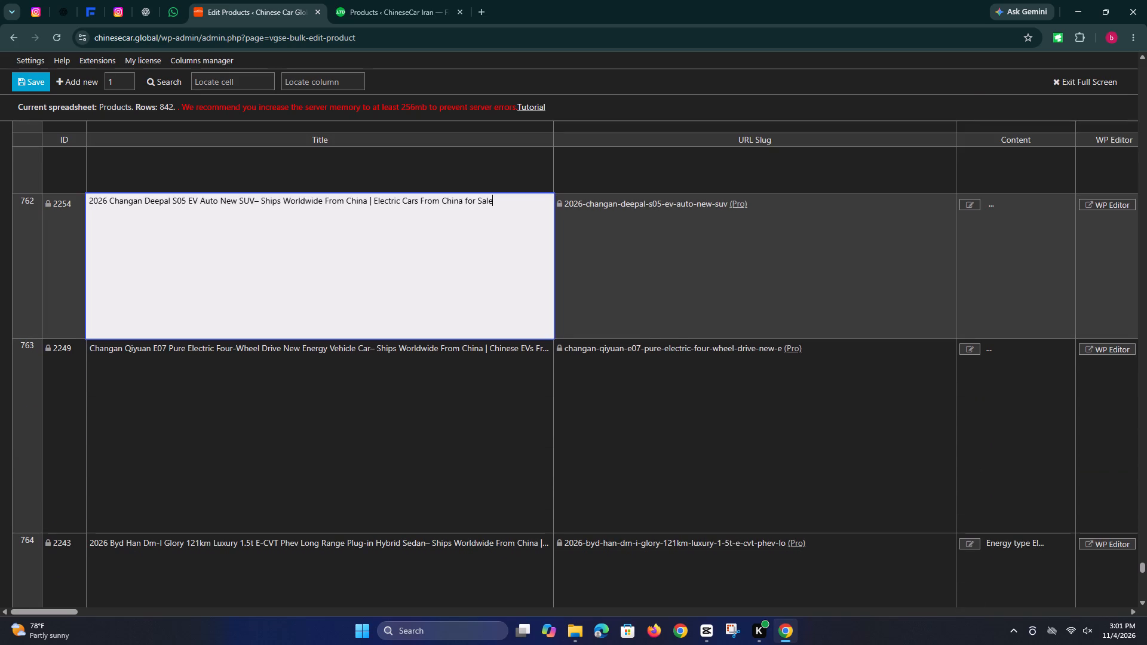
{"action": "left_click", "coordinate": [544, 337]}
Append " - Chinesecar" to the titles of Changan Qiyuan E07 Pure Electric and 2026 Byd Han Dm-I Glory in rows 763 and 764.
{"action": "scroll", "coordinate": [405, 302], "scroll_direction": "down", "scroll_amount": 3}
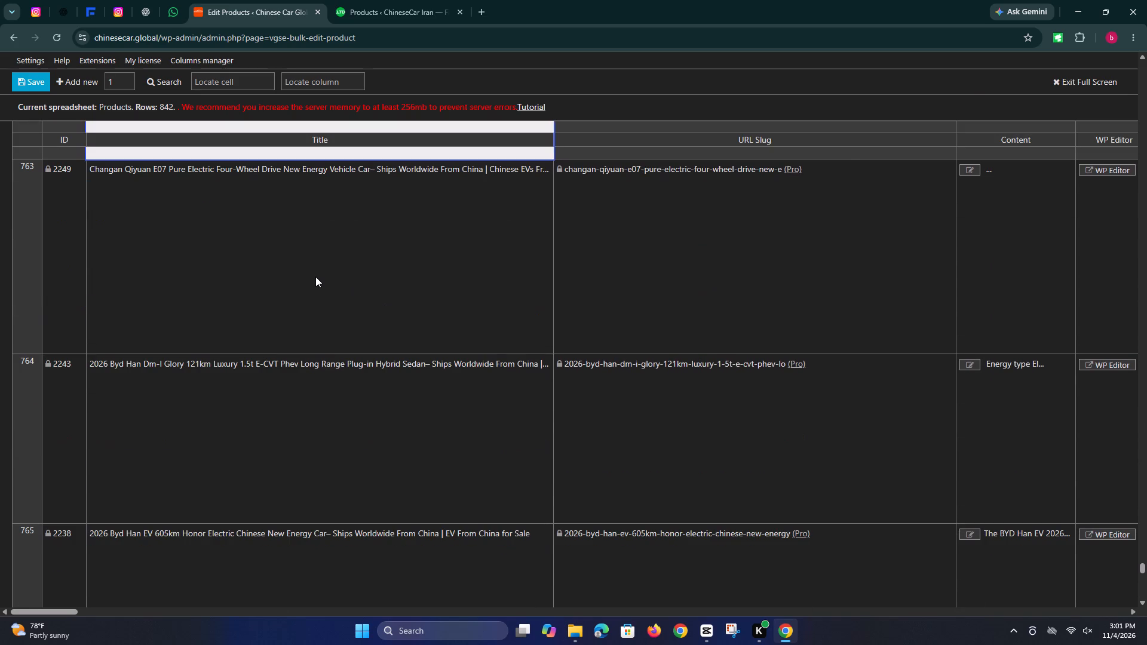
{"action": "triple_click", "coordinate": [315, 277]}
{"action": "left_click", "coordinate": [315, 277]}
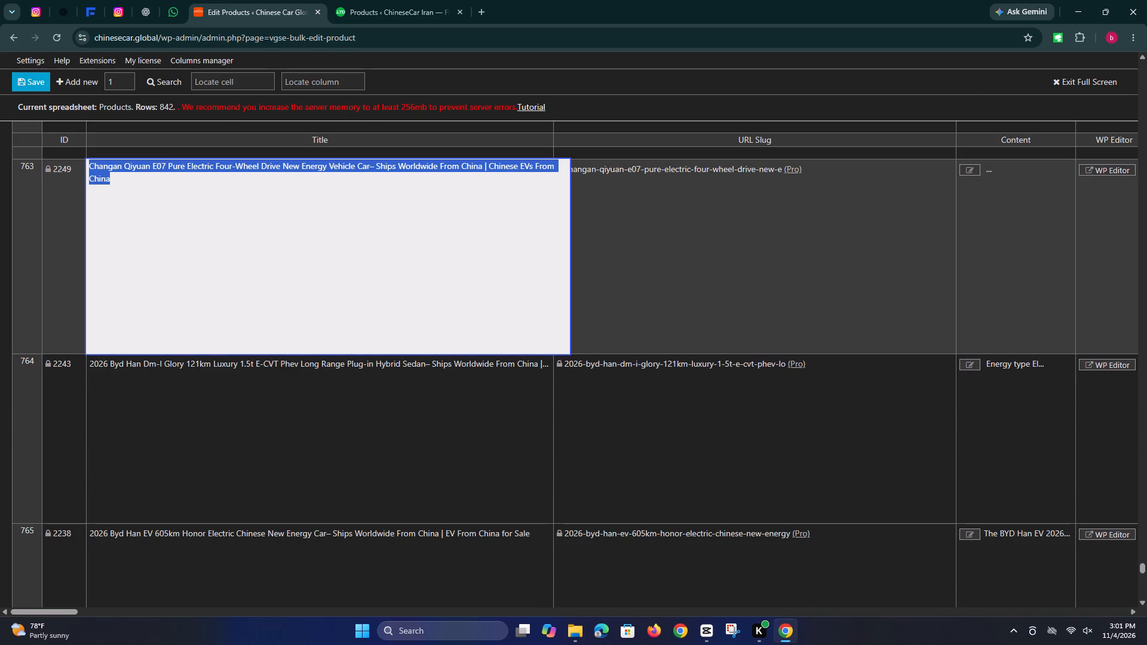
{"action": "left_click", "coordinate": [128, 179]}
{"action": "right_click", "coordinate": [131, 180]}
{"action": "left_click", "coordinate": [201, 316]}
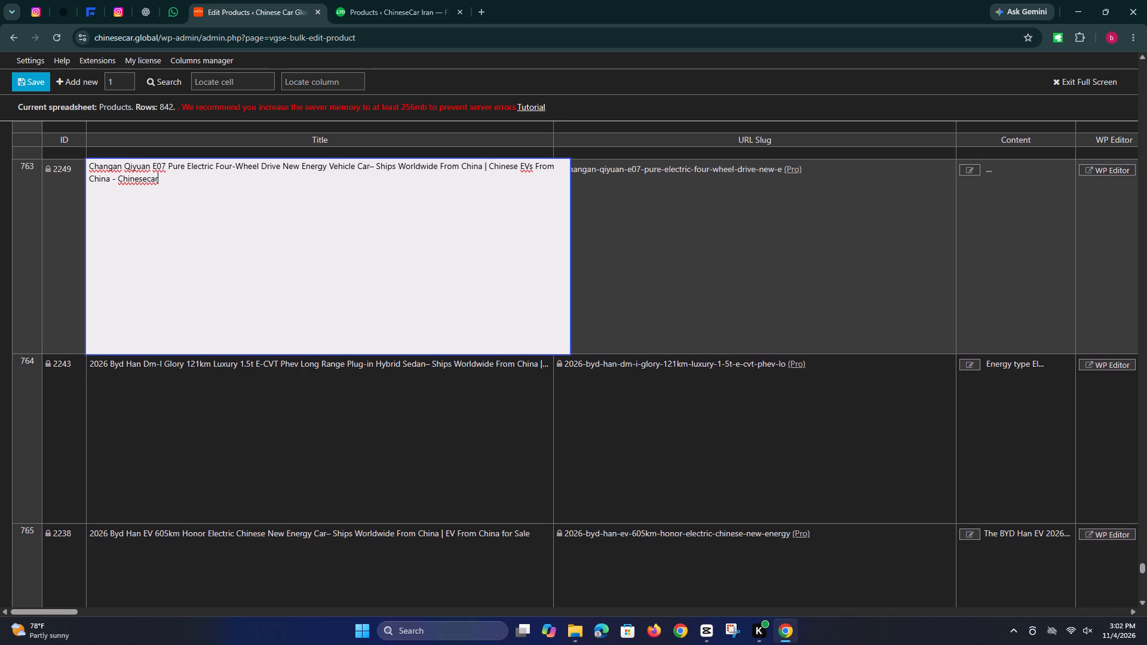
{"action": "scroll", "coordinate": [370, 320], "scroll_direction": "down", "scroll_amount": 1}
{"action": "triple_click", "coordinate": [317, 341]}
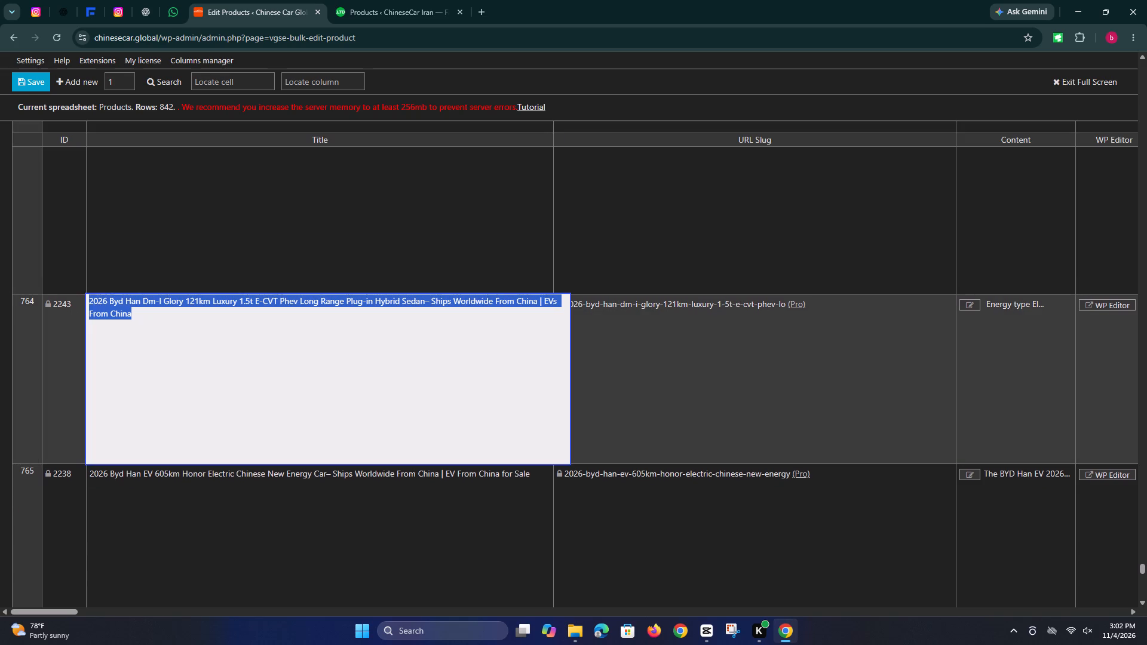
{"action": "left_click", "coordinate": [138, 314]}
{"action": "right_click", "coordinate": [138, 314]}
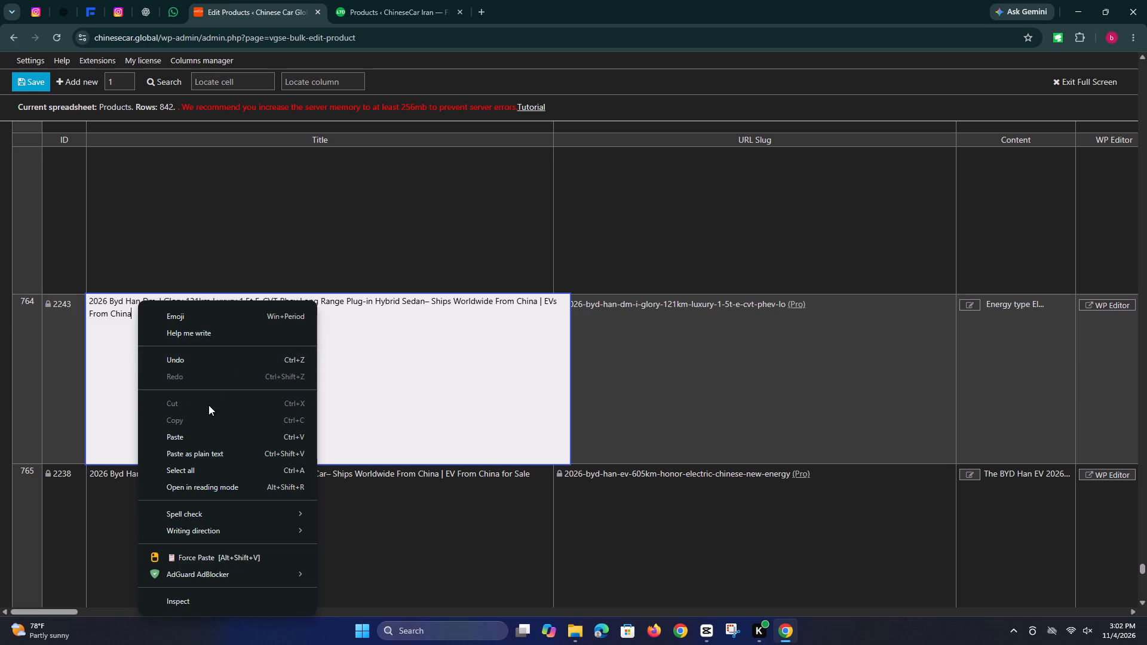
{"action": "left_click", "coordinate": [191, 443]}
Append " - Chinesecar" to the titles of 2026 Byd Han EV 605km Honor and 2025 Byd Atto 3 in rows 765 and 766.
{"action": "scroll", "coordinate": [276, 384], "scroll_direction": "down", "scroll_amount": 3}
{"action": "triple_click", "coordinate": [238, 368]}
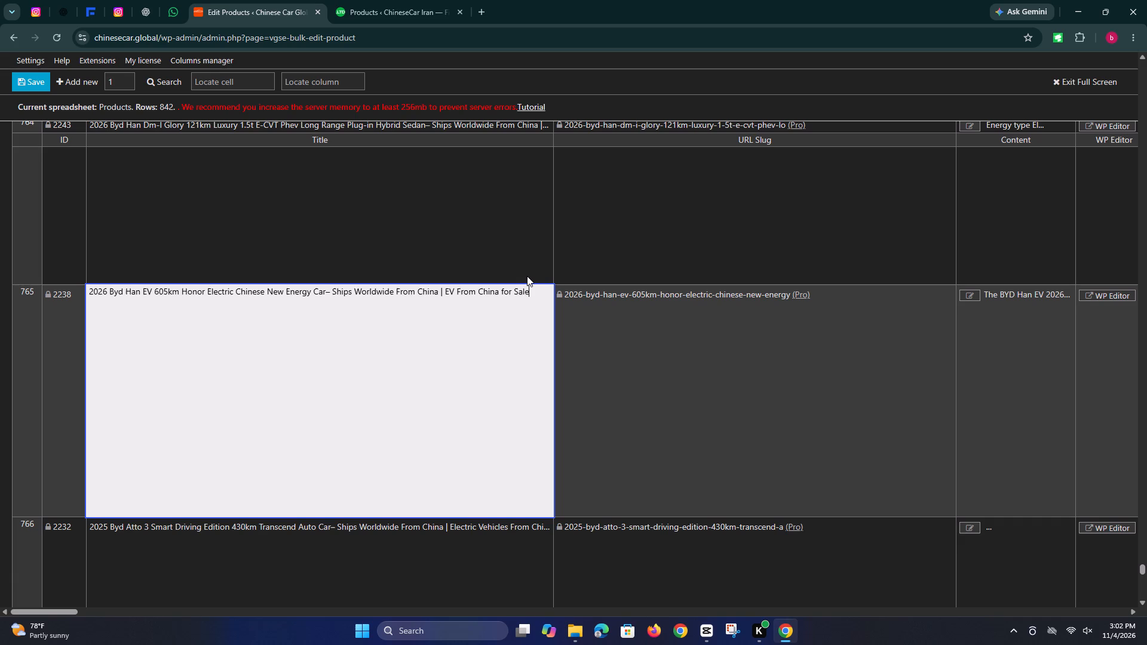
{"action": "right_click", "coordinate": [540, 292]}
{"action": "left_click", "coordinate": [606, 431]}
{"action": "scroll", "coordinate": [363, 382], "scroll_direction": "down", "scroll_amount": 3}
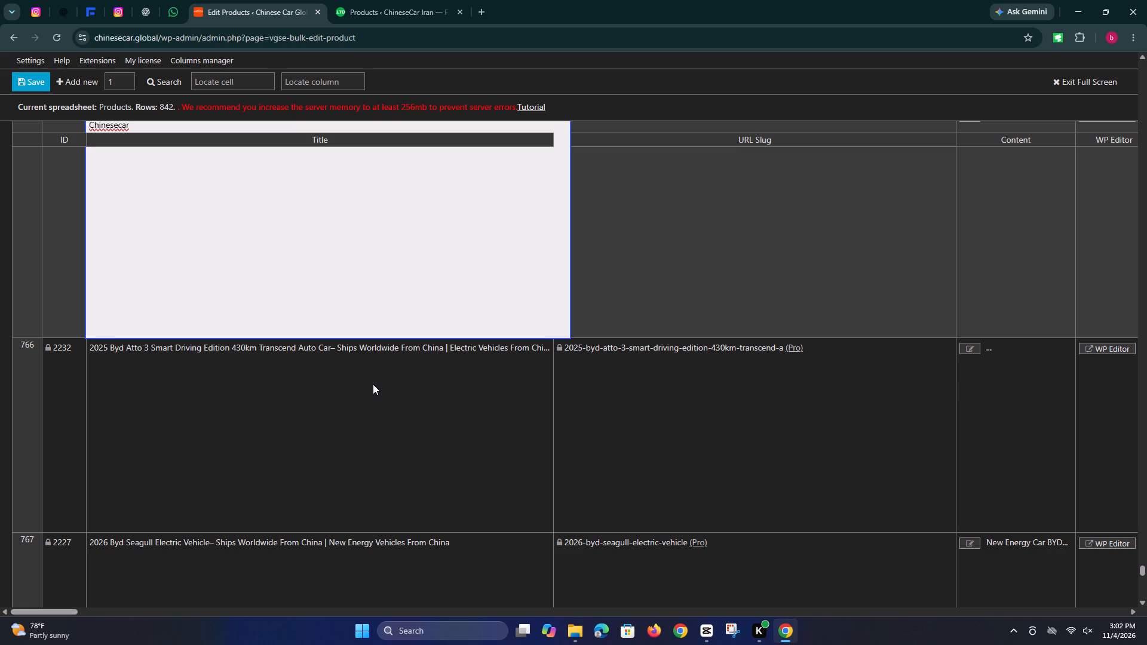
{"action": "triple_click", "coordinate": [373, 384]}
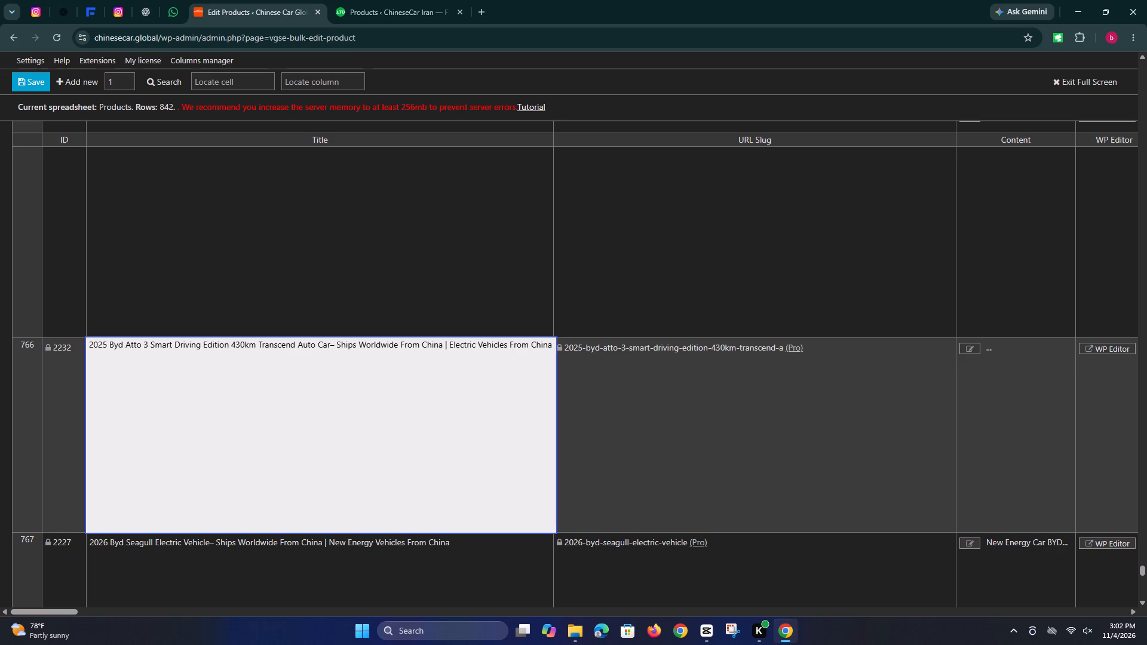
{"action": "right_click", "coordinate": [551, 345]}
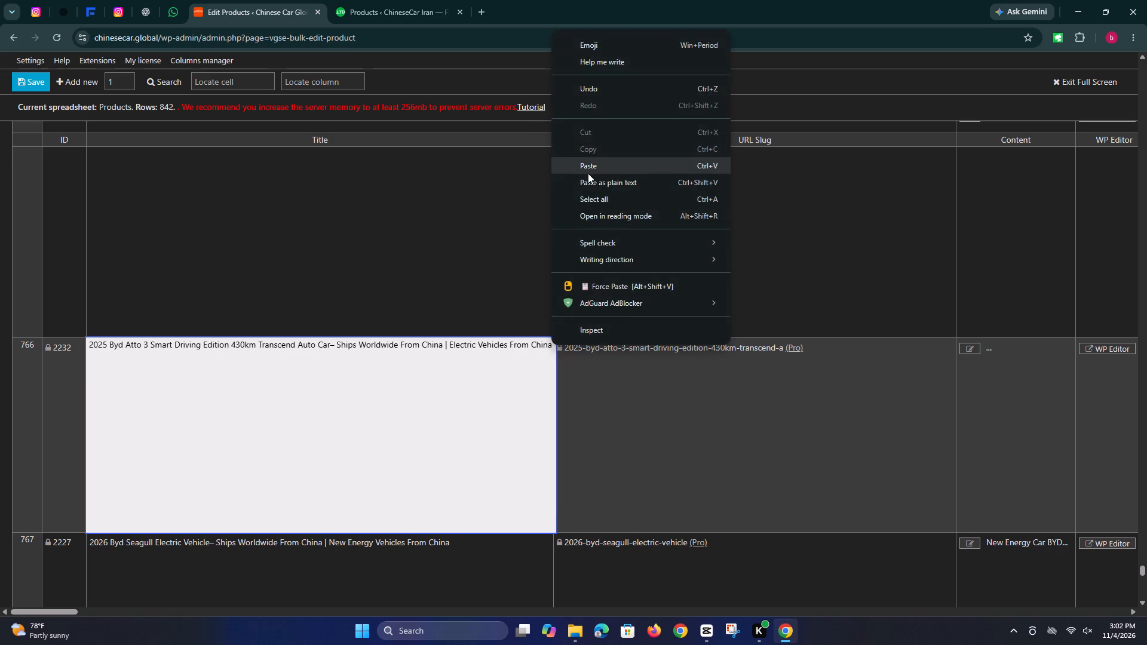
{"action": "left_click", "coordinate": [591, 172]}
Append " - Chinesecar" to the titles of 2026 Byd Seagull Electric Vehicle and New Energy Byd Seal 06 Dm-I in rows 767 and 768.
{"action": "scroll", "coordinate": [431, 335], "scroll_direction": "down", "scroll_amount": 4}
{"action": "triple_click", "coordinate": [325, 351]}
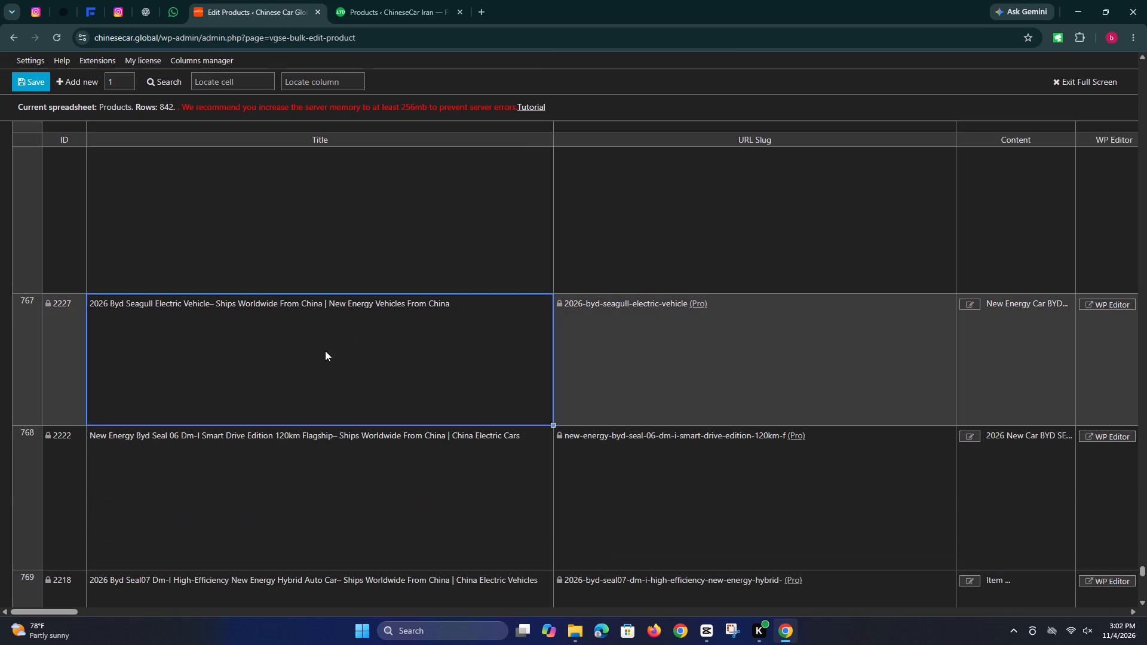
{"action": "right_click", "coordinate": [457, 302]}
{"action": "left_click", "coordinate": [508, 437]}
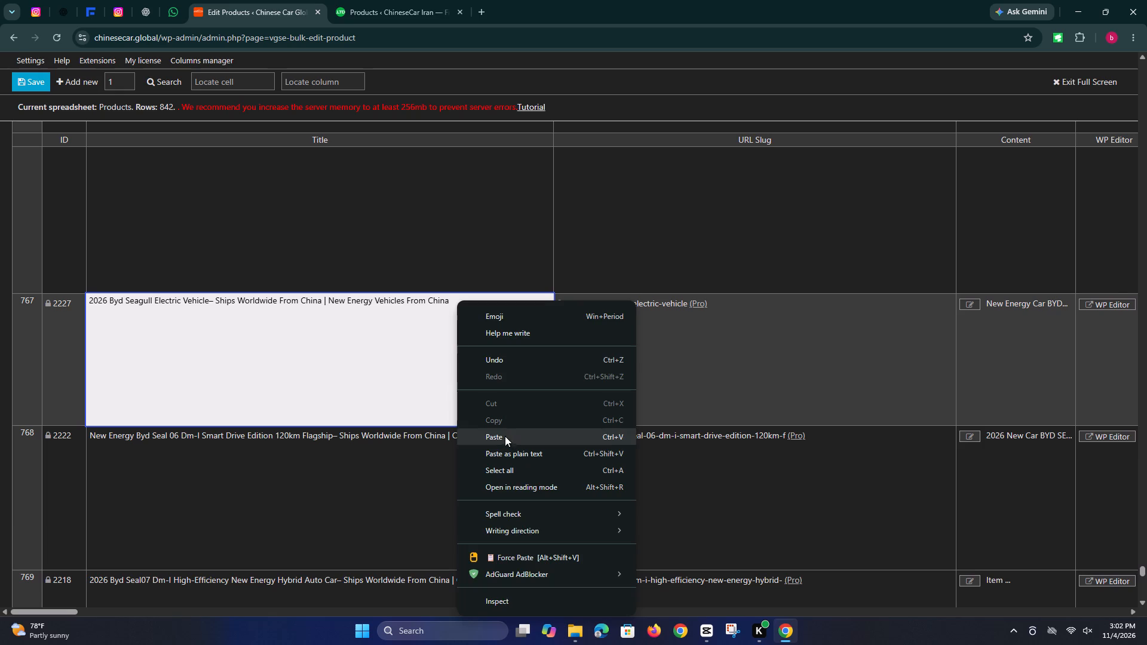
{"action": "scroll", "coordinate": [393, 379], "scroll_direction": "down", "scroll_amount": 3}
{"action": "triple_click", "coordinate": [409, 359]}
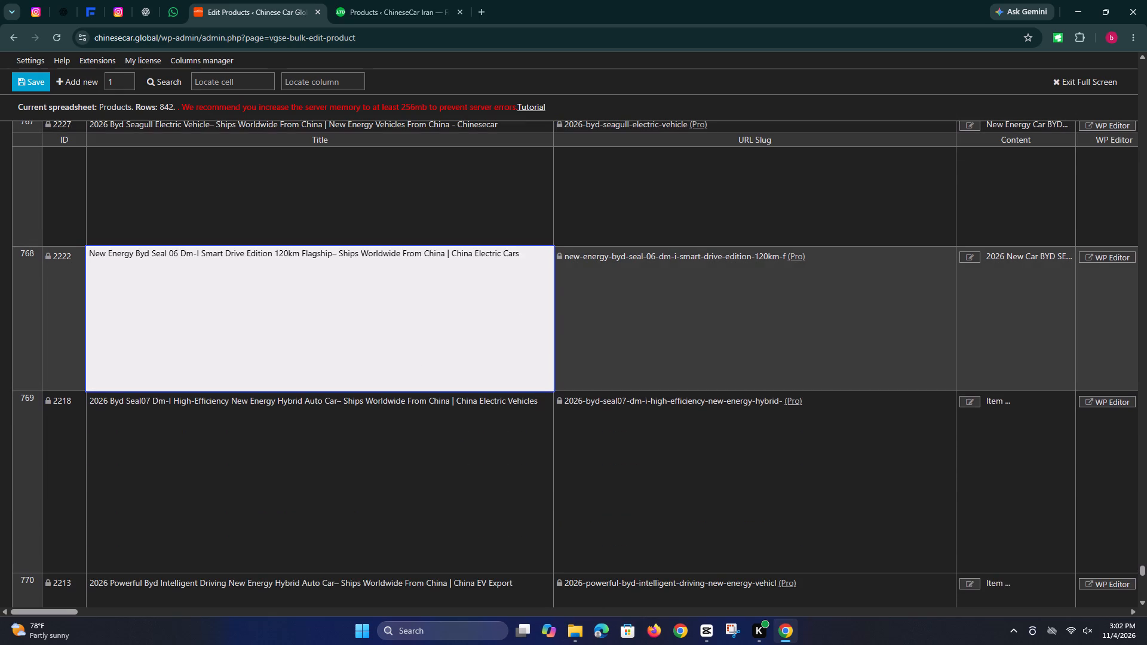
{"action": "right_click", "coordinate": [526, 253]}
{"action": "left_click", "coordinate": [576, 392]}
Append " - Chinesecar" to the titles of 2026 Byd Seal07 Dm-I and 2026 Powerful Byd Intelligent Driving in rows 769 and 770.
{"action": "scroll", "coordinate": [415, 357], "scroll_direction": "down", "scroll_amount": 3}
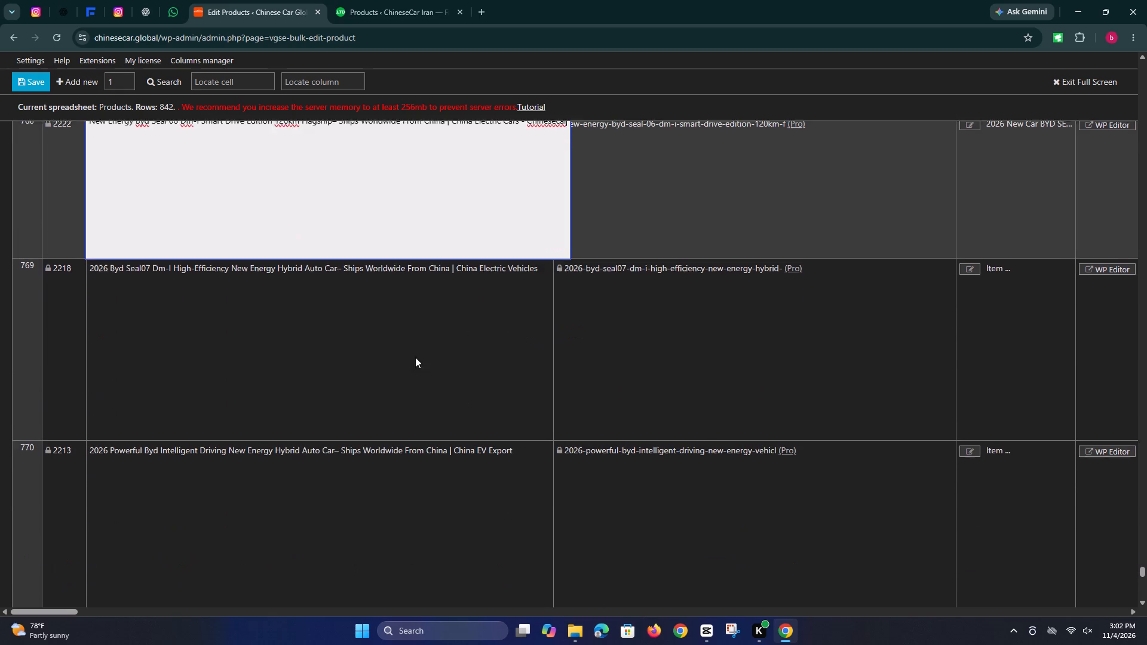
{"action": "triple_click", "coordinate": [359, 342]}
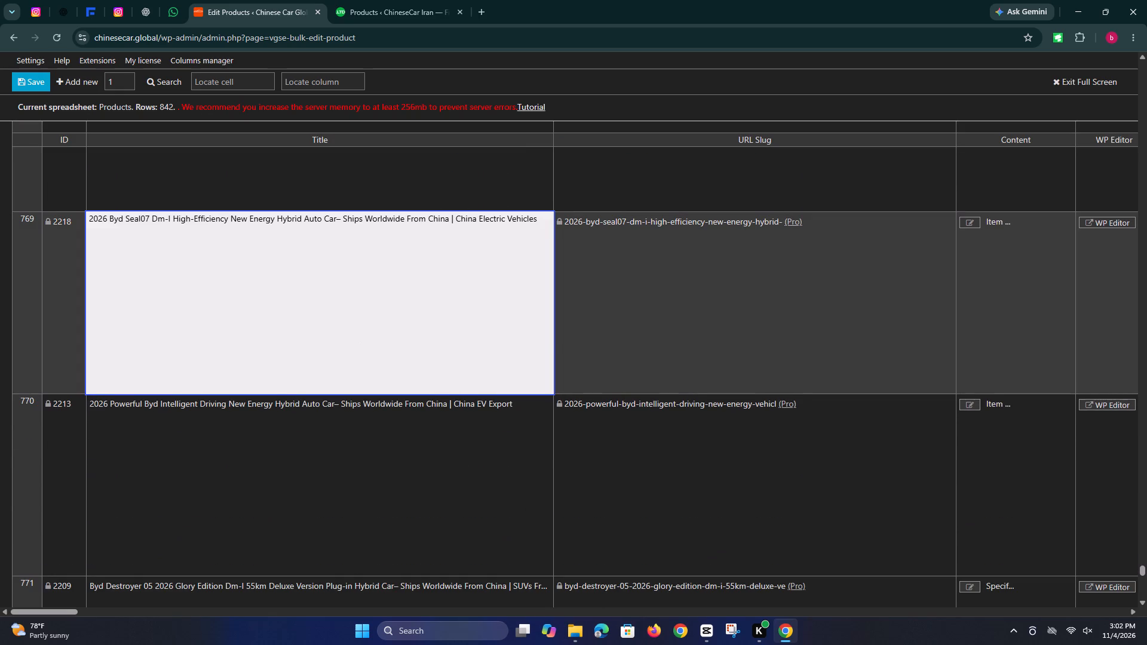
{"action": "right_click", "coordinate": [542, 220]}
{"action": "left_click", "coordinate": [582, 364]}
{"action": "scroll", "coordinate": [373, 371], "scroll_direction": "down", "scroll_amount": 3}
{"action": "triple_click", "coordinate": [326, 349]}
{"action": "right_click", "coordinate": [519, 225]}
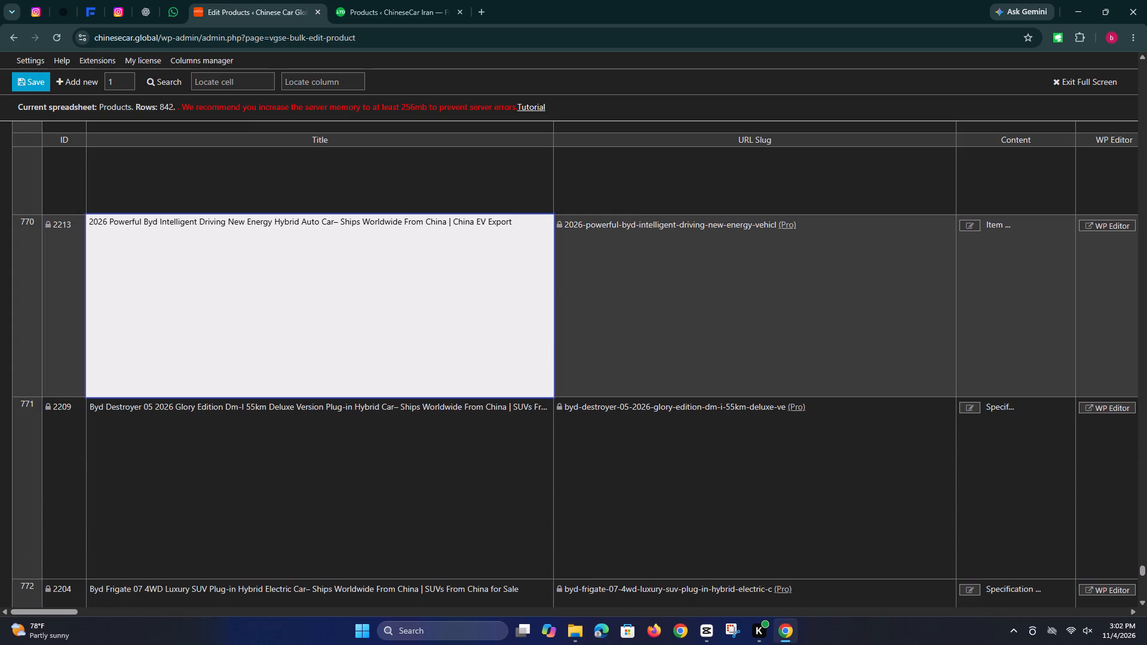
{"action": "left_click", "coordinate": [575, 363]}
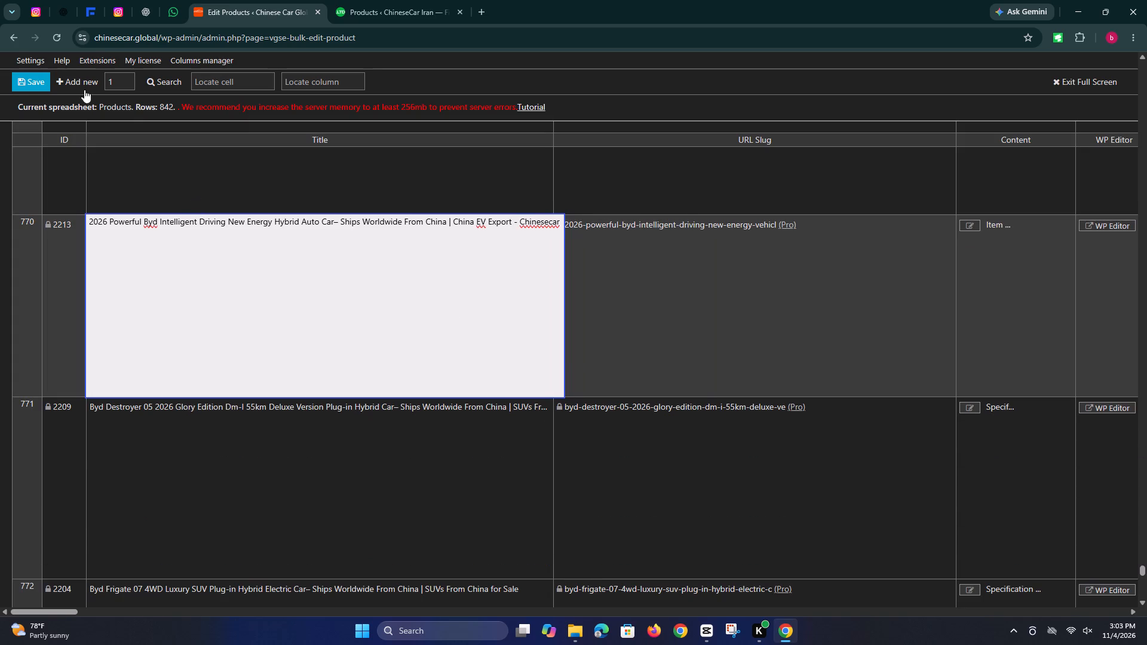
Save the edited product titles in the spreadsheet.
{"action": "left_click", "coordinate": [32, 85]}
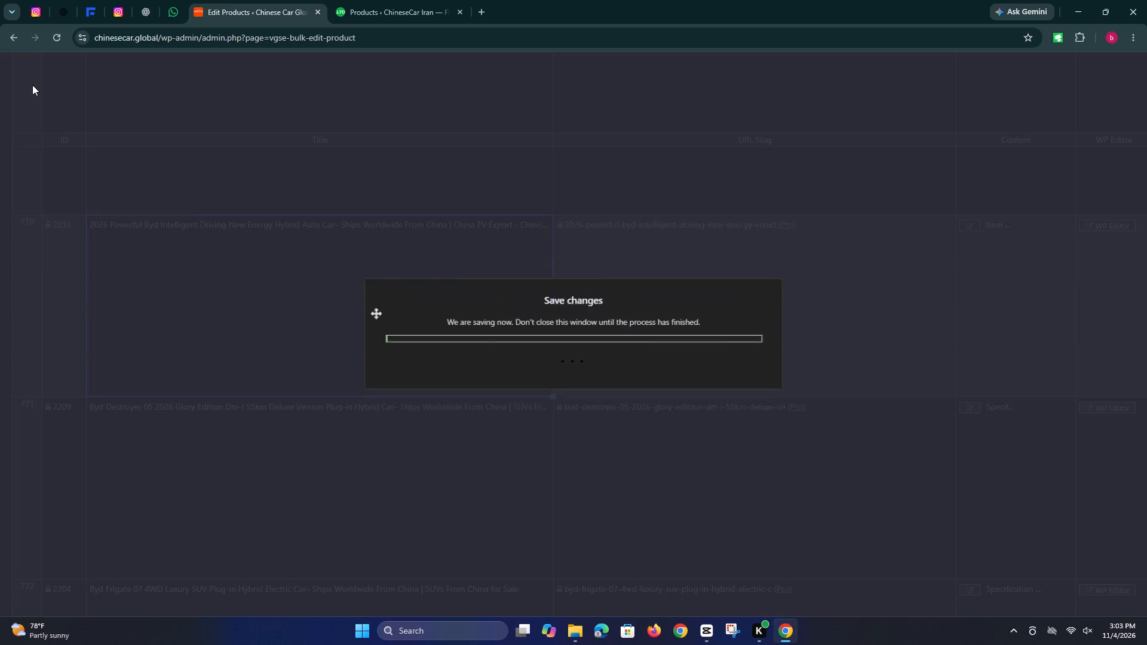